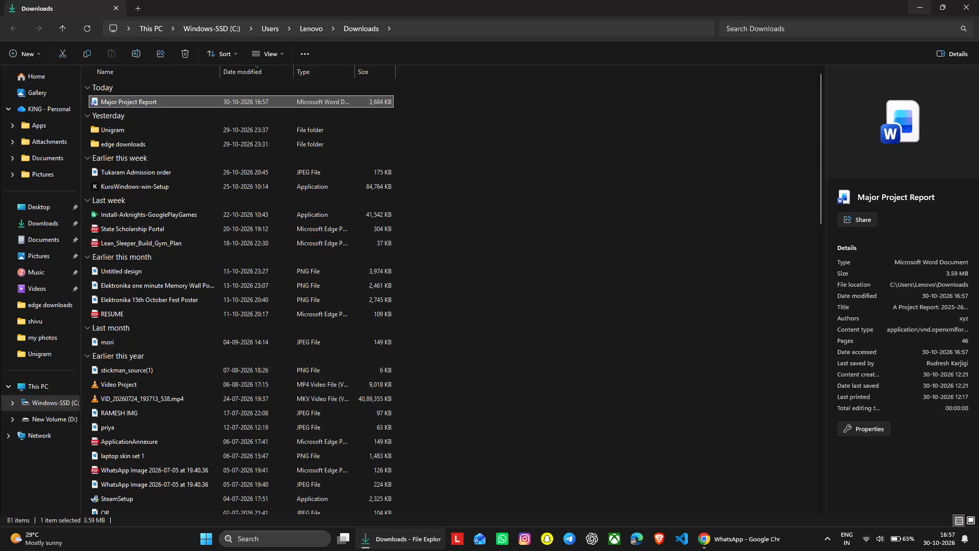
Open the Major Project Report document from the Downloads folder in Word and enable editing.
double_click(343, 102)
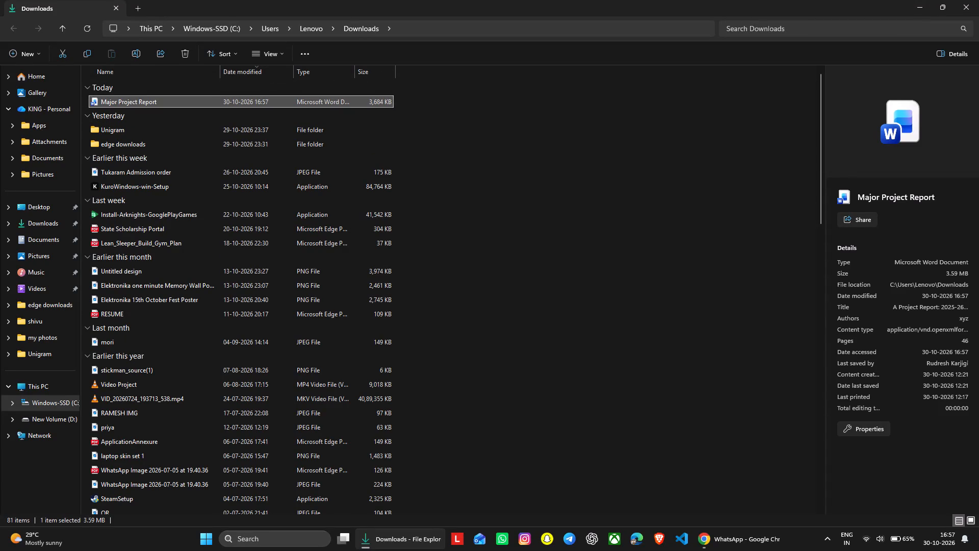
left_click(343, 102)
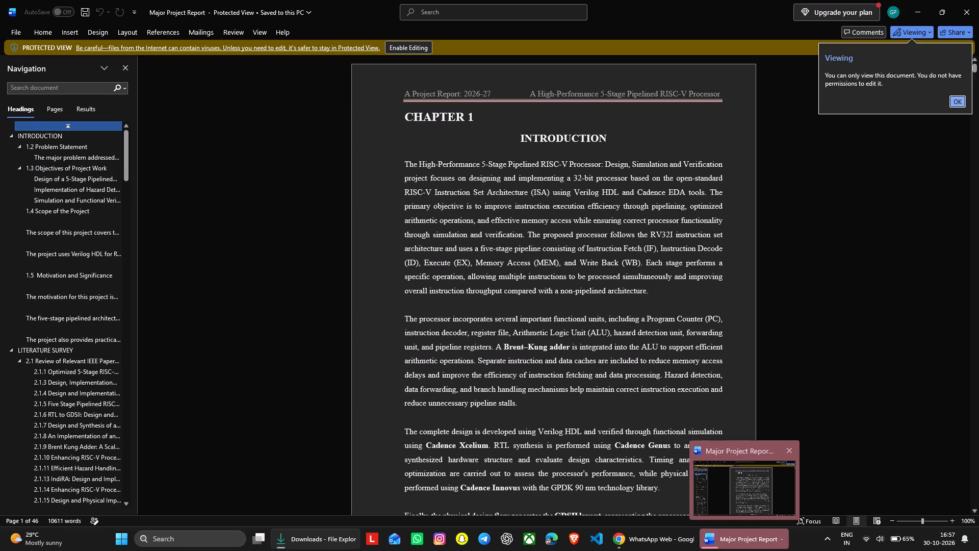
left_click(751, 483)
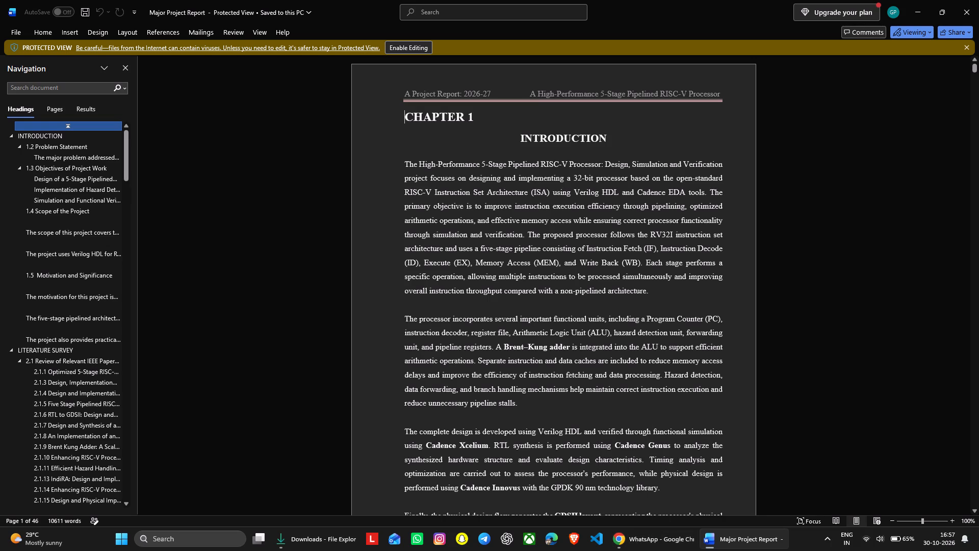
left_click(423, 45)
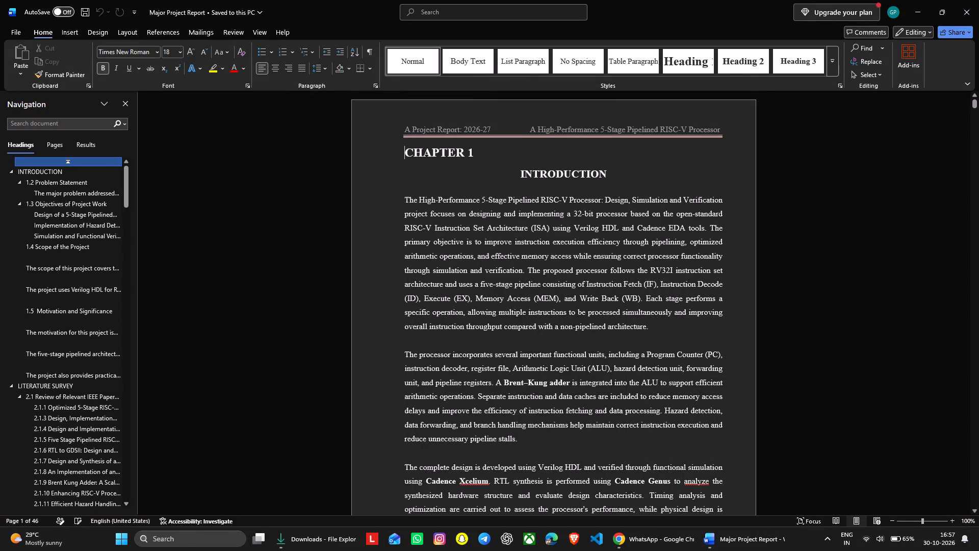
Look through the report's Introduction chapter and the start of the Literature Survey to review their content and layout.
scroll(507, 247, "down", 1)
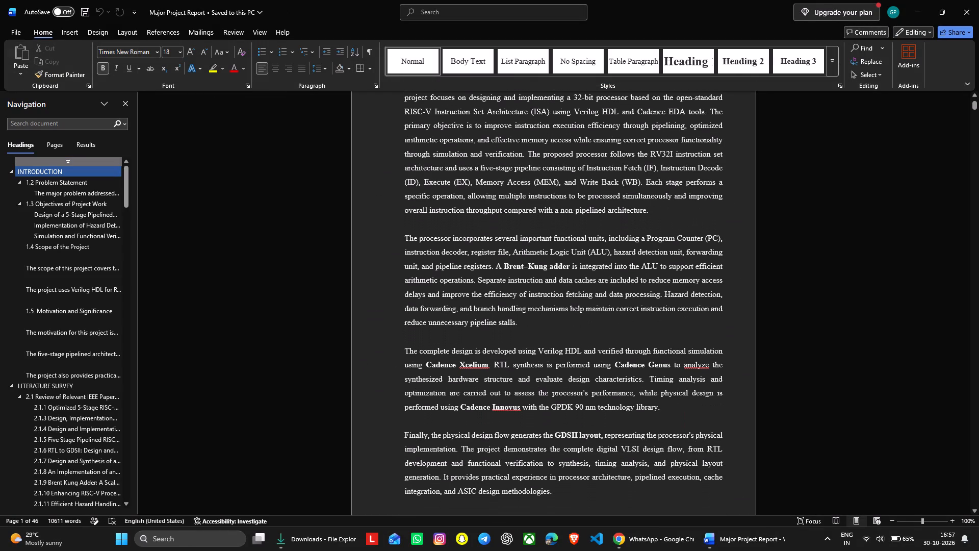
scroll(507, 247, "down", 3)
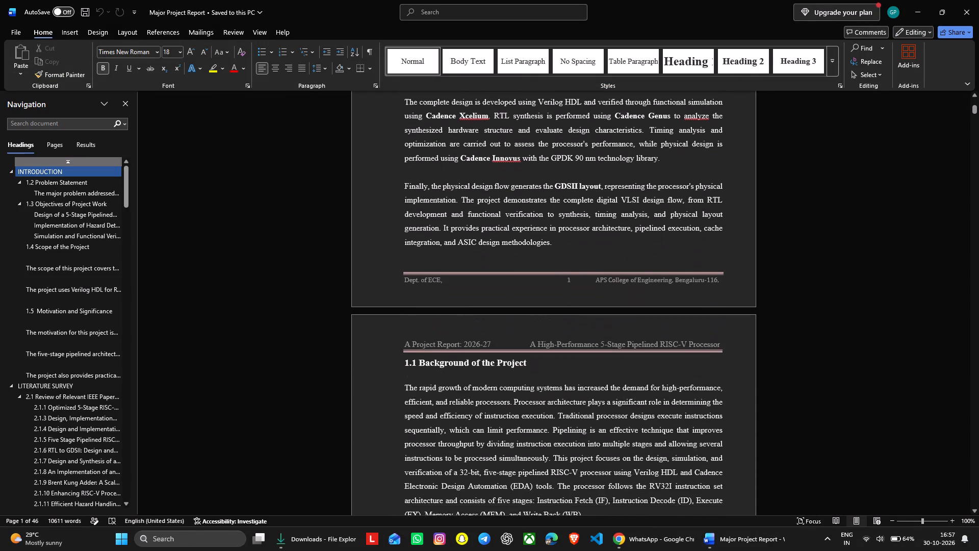
scroll(507, 247, "down", 2)
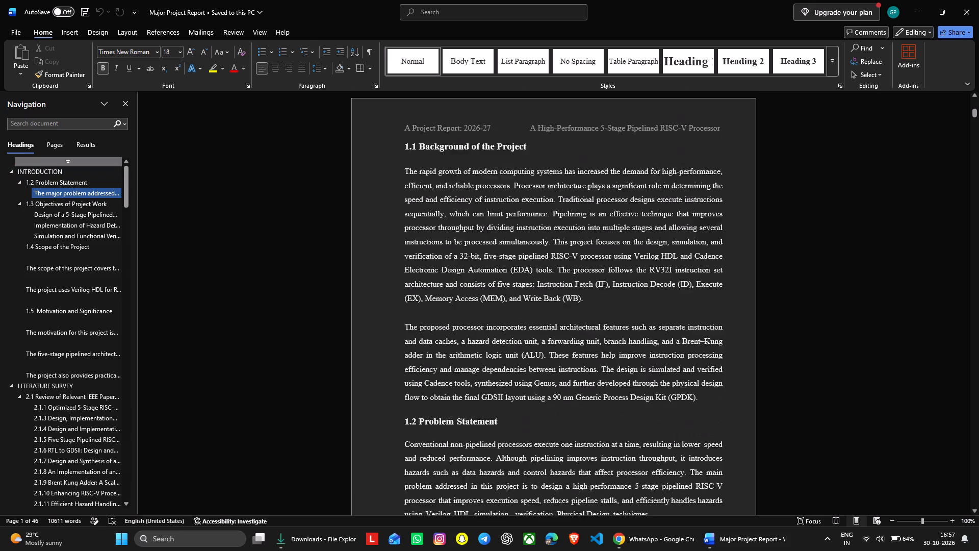
scroll(507, 247, "down", 1)
scroll(507, 247, "up", 6)
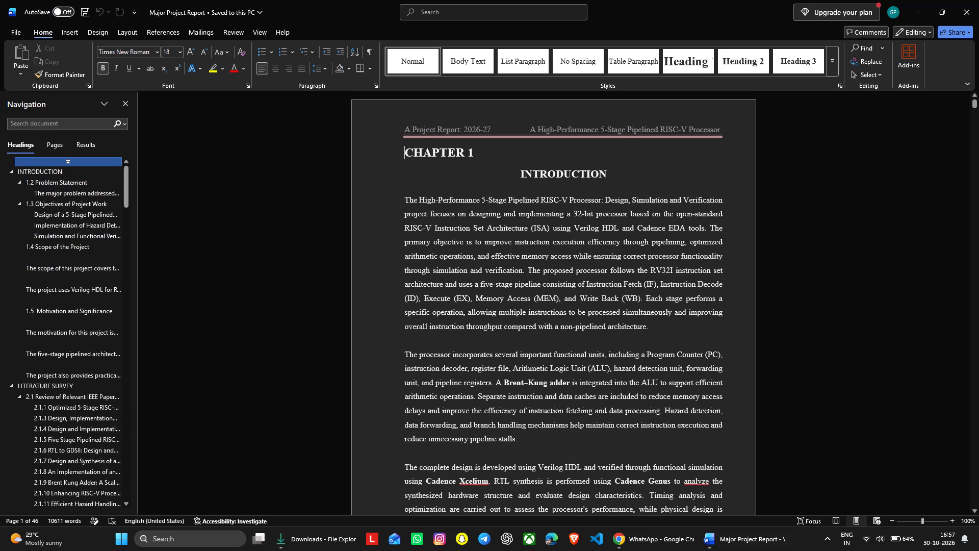
scroll(507, 247, "down", 4)
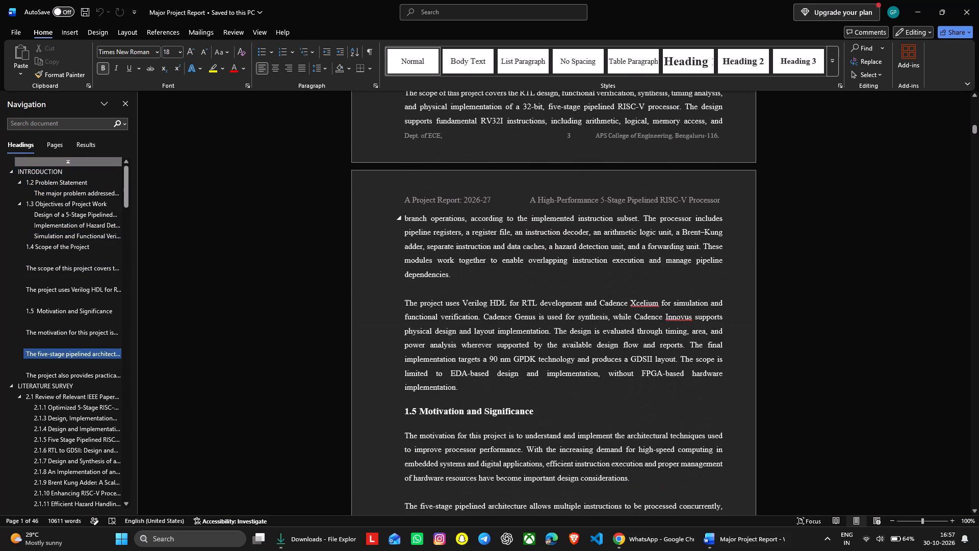
scroll(507, 247, "down", 2)
scroll(507, 247, "up", 1)
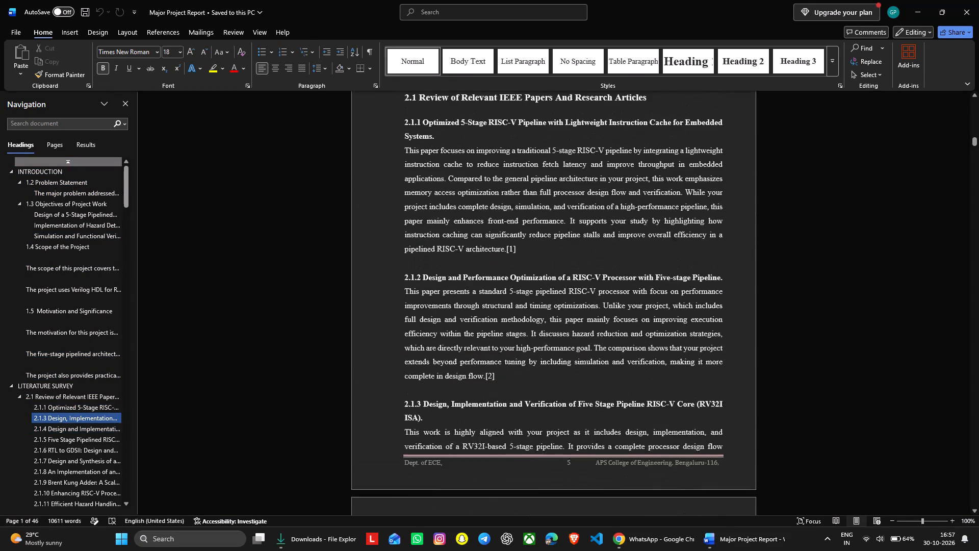
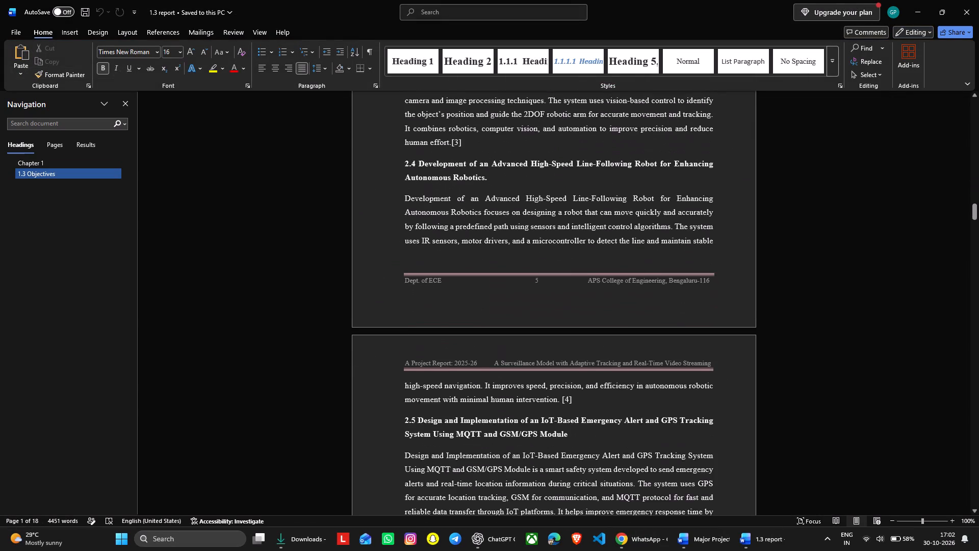
Copy all literature survey entries, from heading 2.1 through the paragraph ending in citation [20], in the 1.3 report document.
scroll(514, 449, "down", 1)
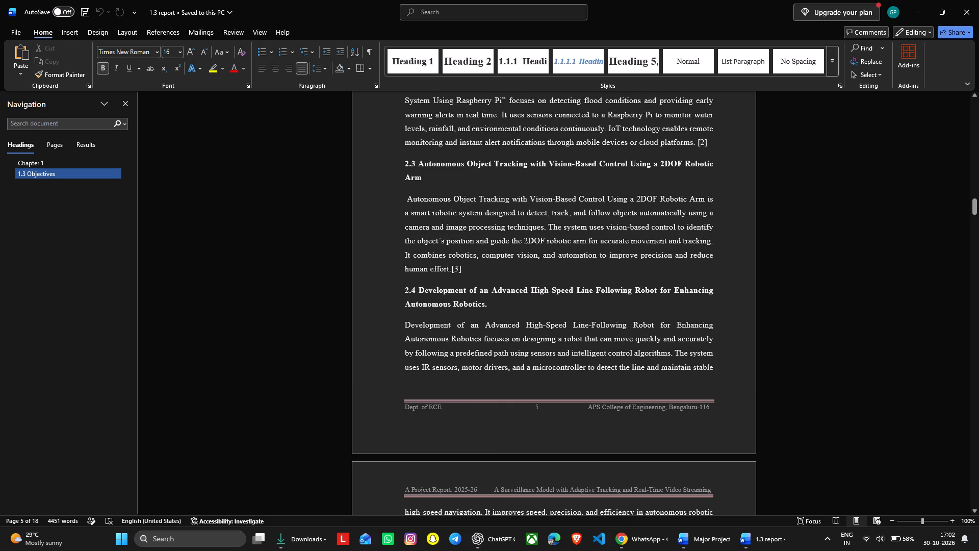
scroll(454, 260, "up", 1)
scroll(454, 260, "down", 2)
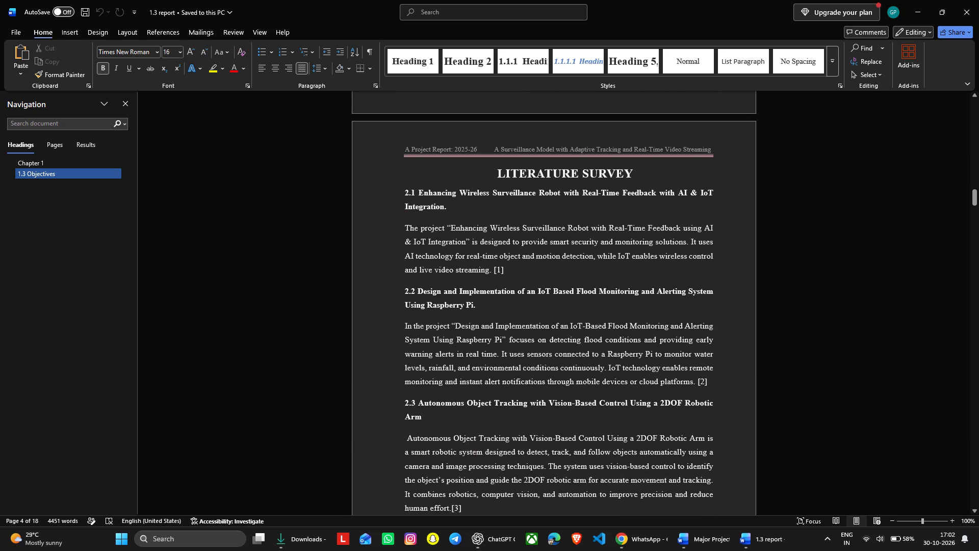
left_click_drag(404, 189, 522, 517)
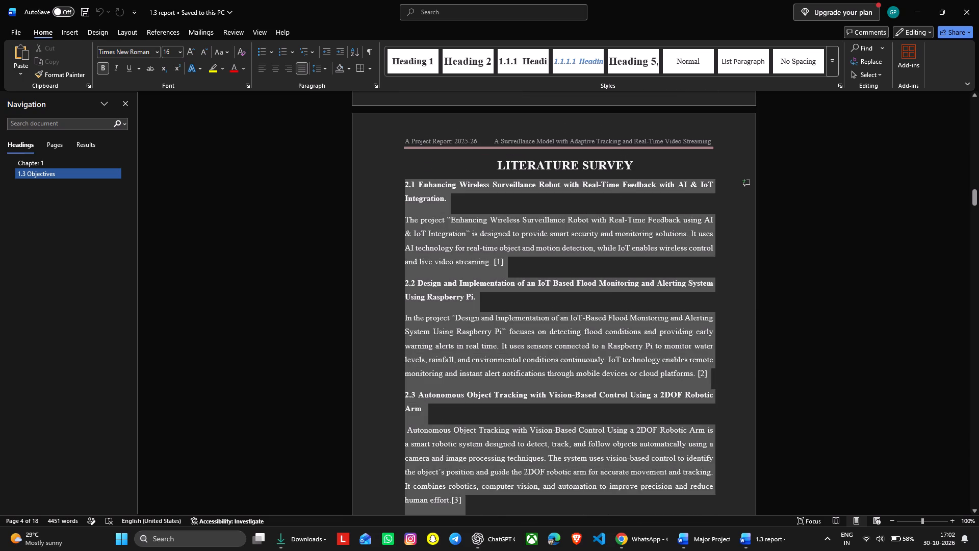
left_click_drag(522, 517, 539, 404)
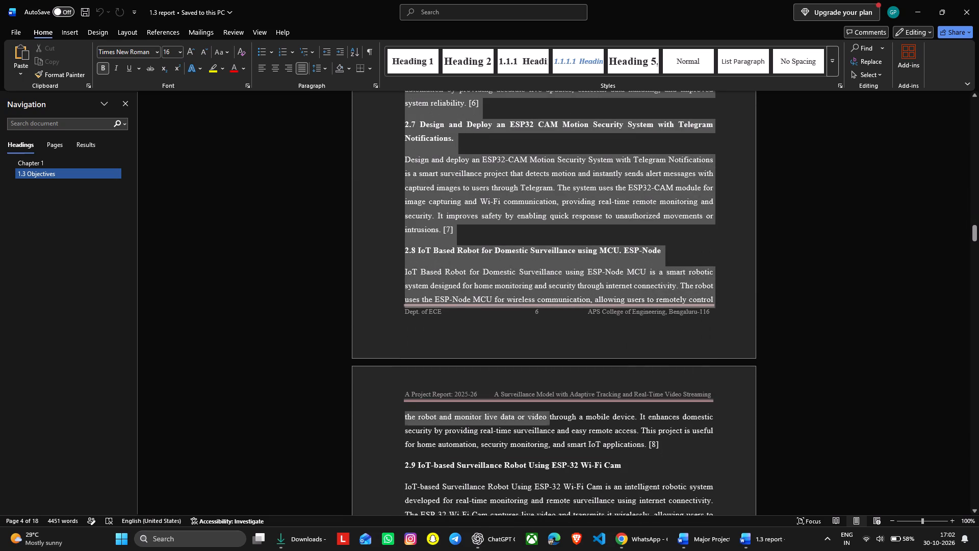
left_click_drag(539, 404, 544, 550)
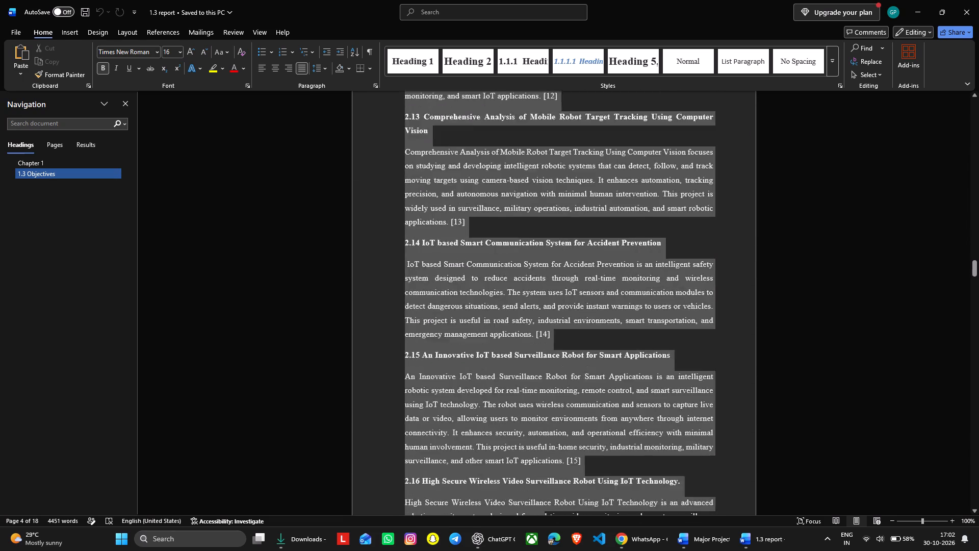
left_click_drag(544, 550, 554, 481)
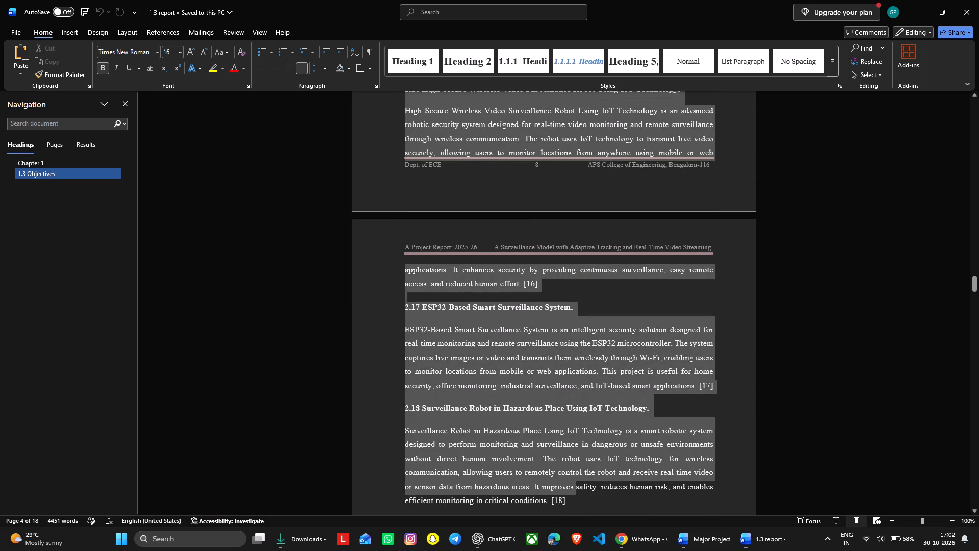
left_click_drag(554, 481, 564, 534)
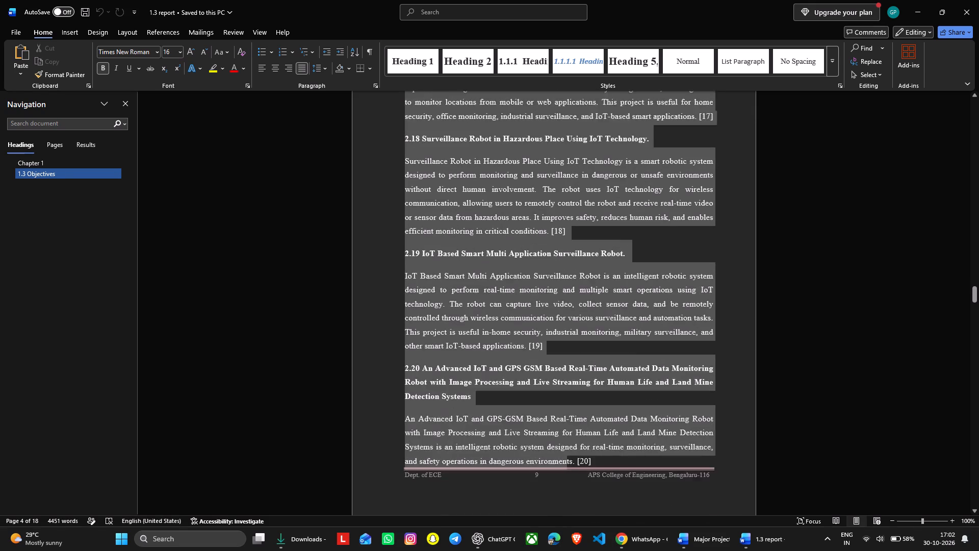
left_click_drag(564, 534, 572, 452)
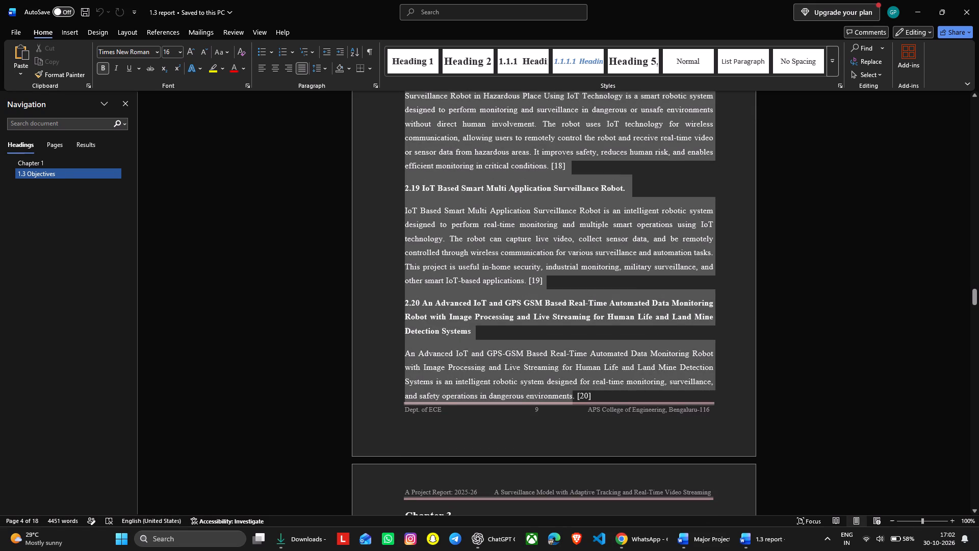
left_click_drag(572, 452, 599, 409)
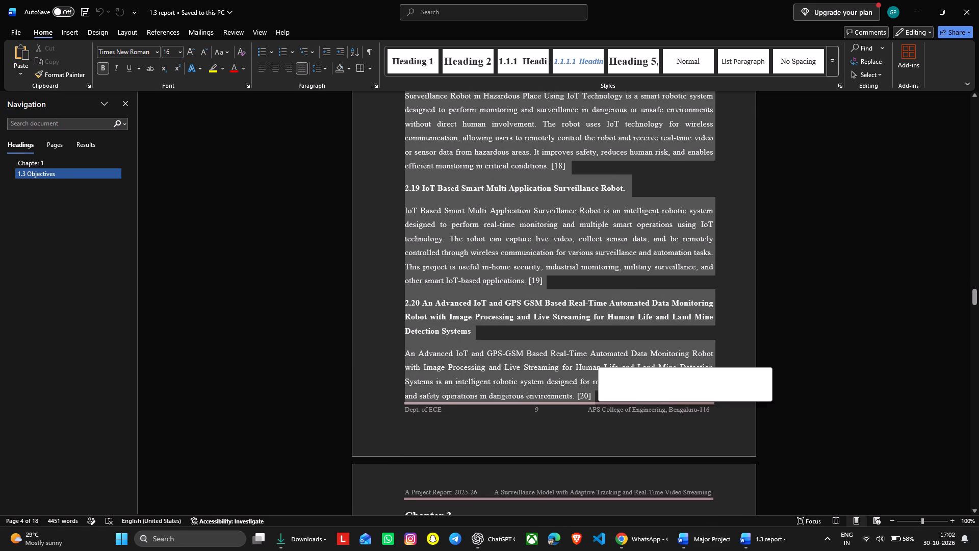
key("ctrl+c")
Switch to the Major Project Report and paste the copied entries over the RISC-V paper reviews 2.1.1 through 2.1.20.
key("alt+Tab")
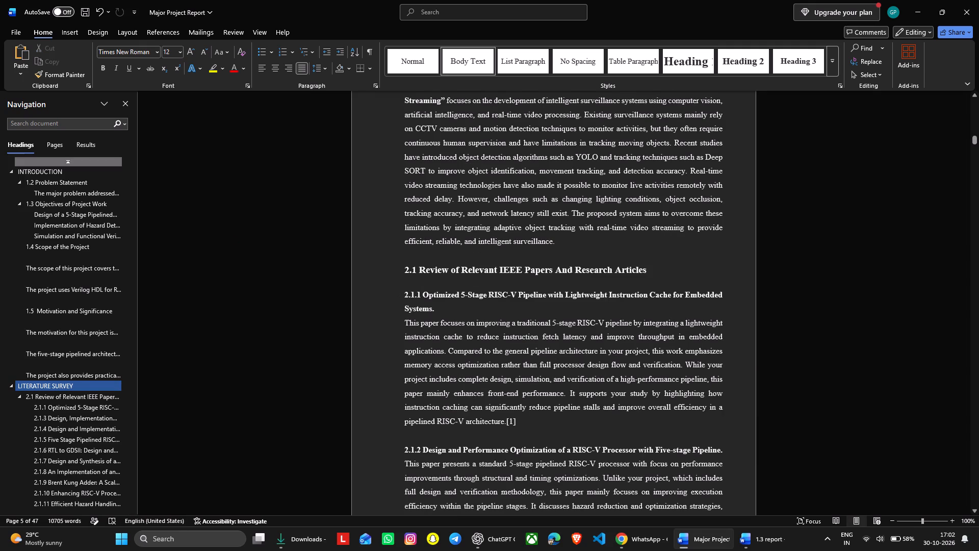
left_click_drag(404, 292, 502, 416)
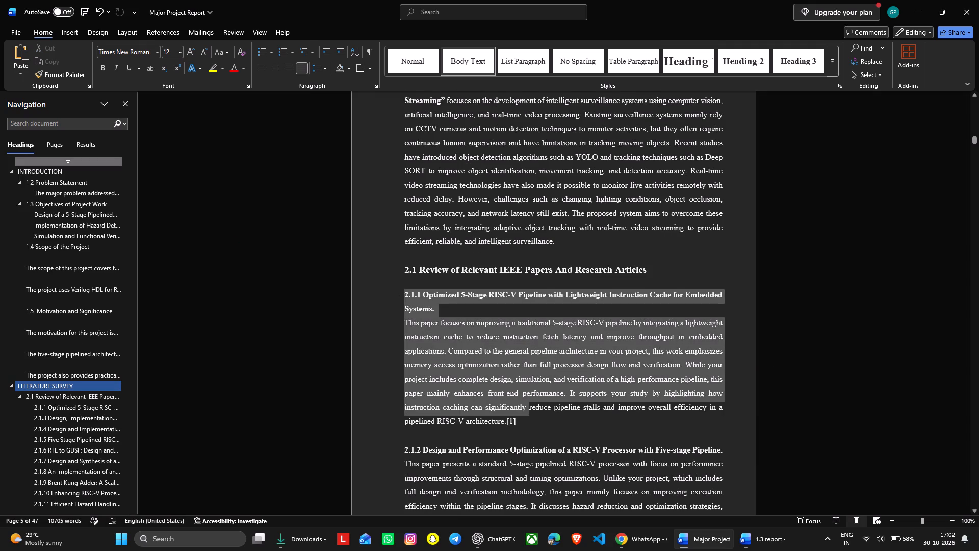
left_click_drag(502, 416, 517, 550)
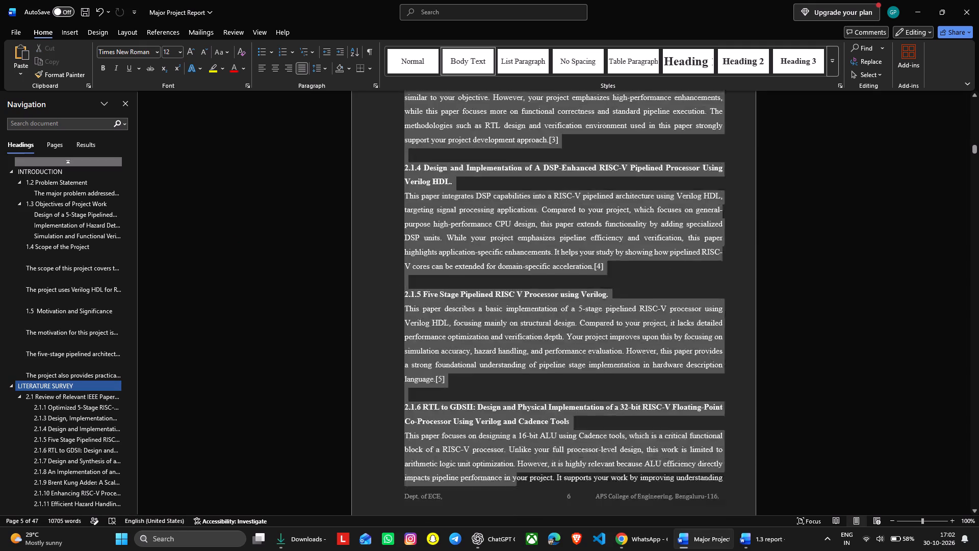
left_click_drag(517, 550, 530, 508)
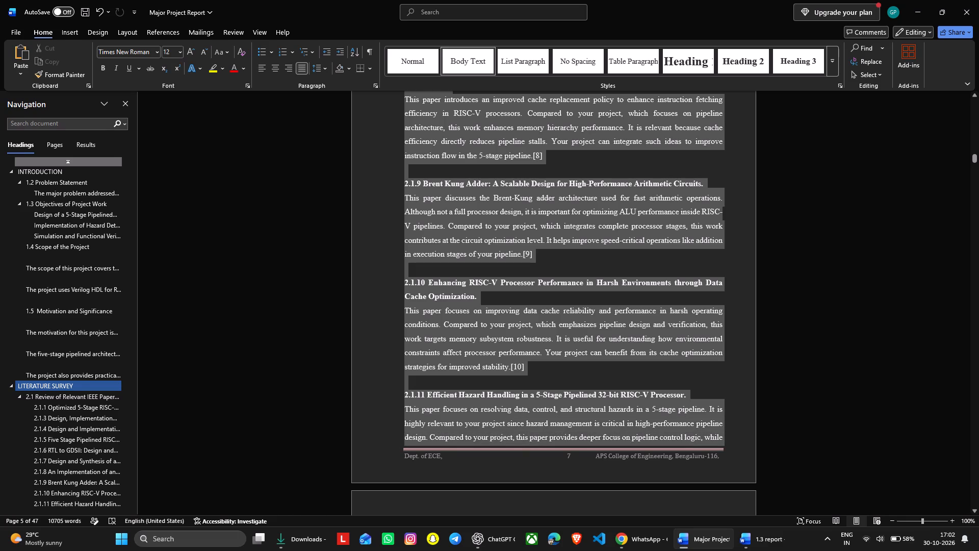
left_click_drag(530, 508, 533, 550)
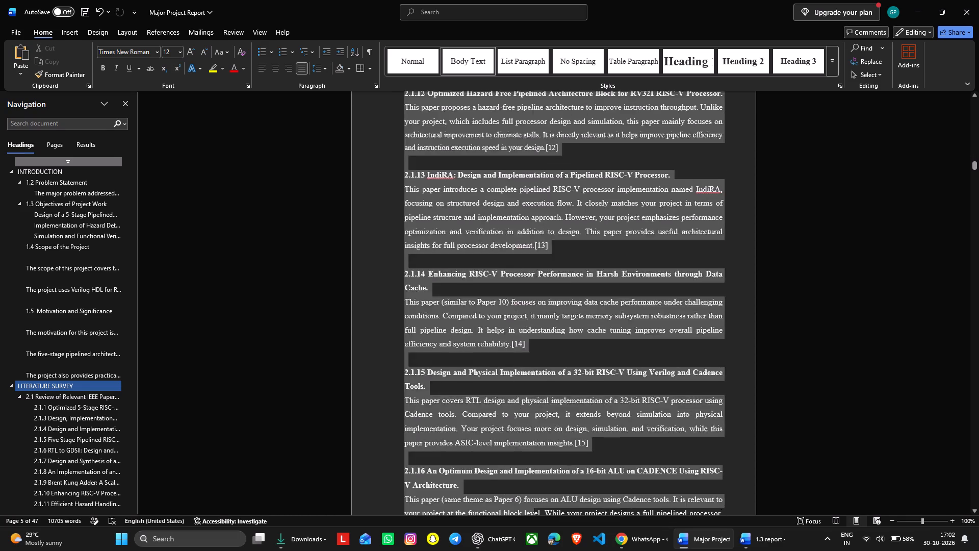
left_click_drag(533, 550, 540, 543)
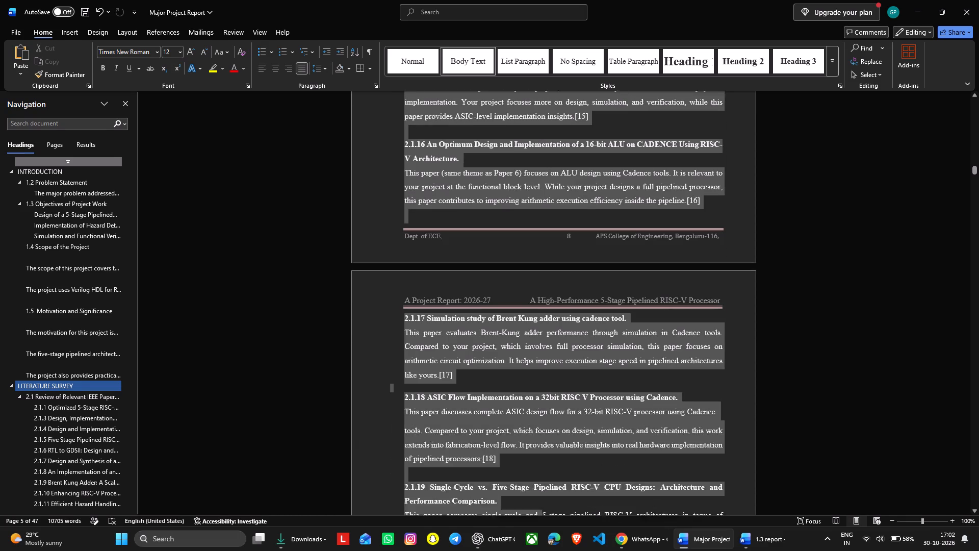
left_click_drag(540, 543, 648, 442)
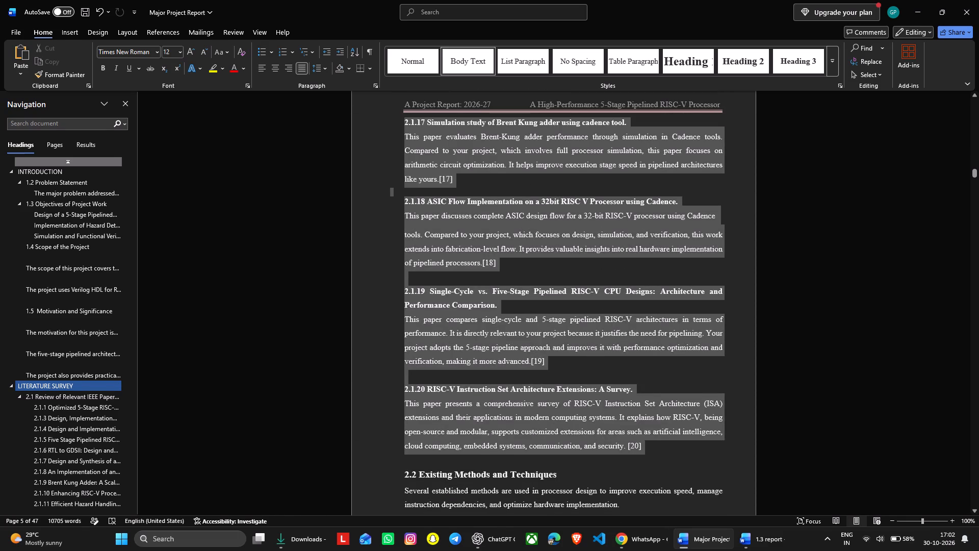
left_click_drag(648, 442, 649, 443)
key("ctrl+v")
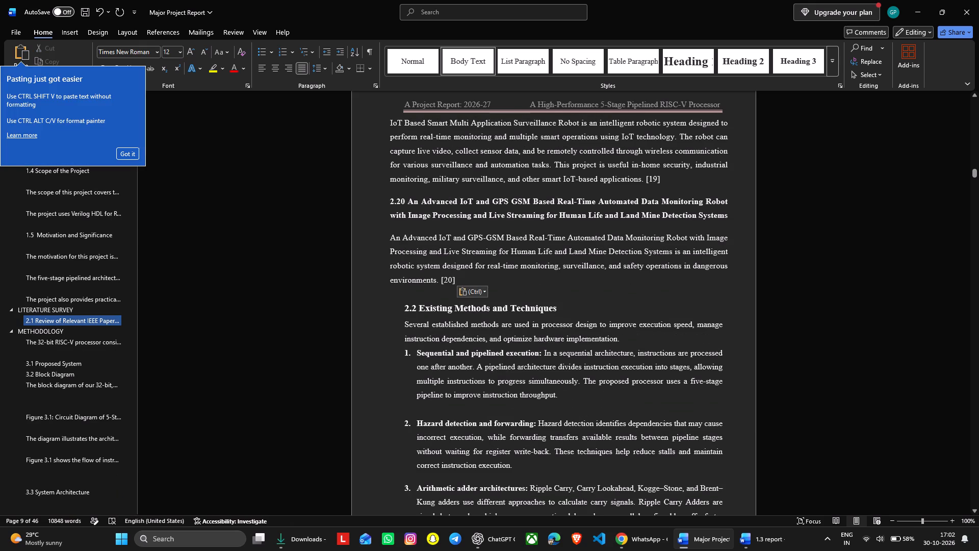
left_click(450, 254)
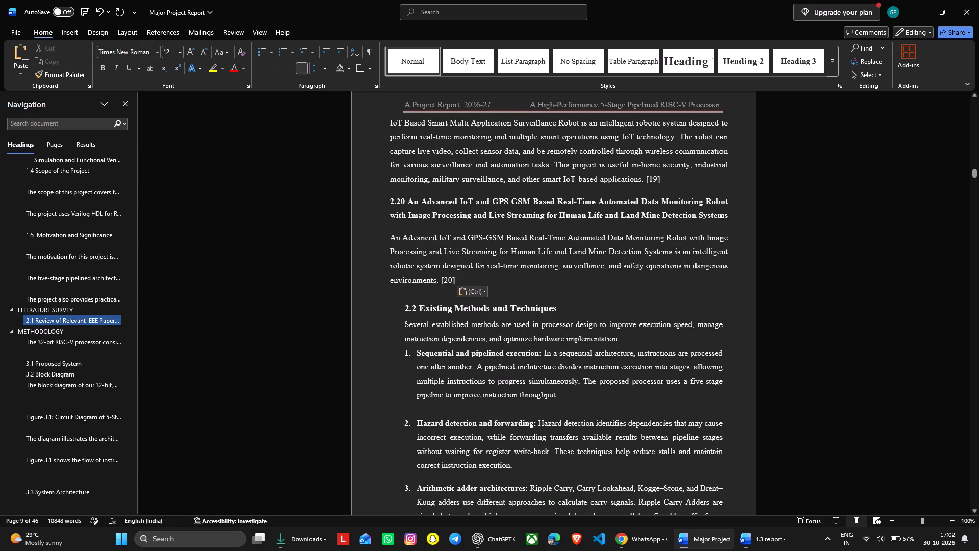
Insert a blank line after each of the pasted survey entries 2.1, 2.2 and 2.3, separating them from the following headings.
scroll(478, 207, "up", 5)
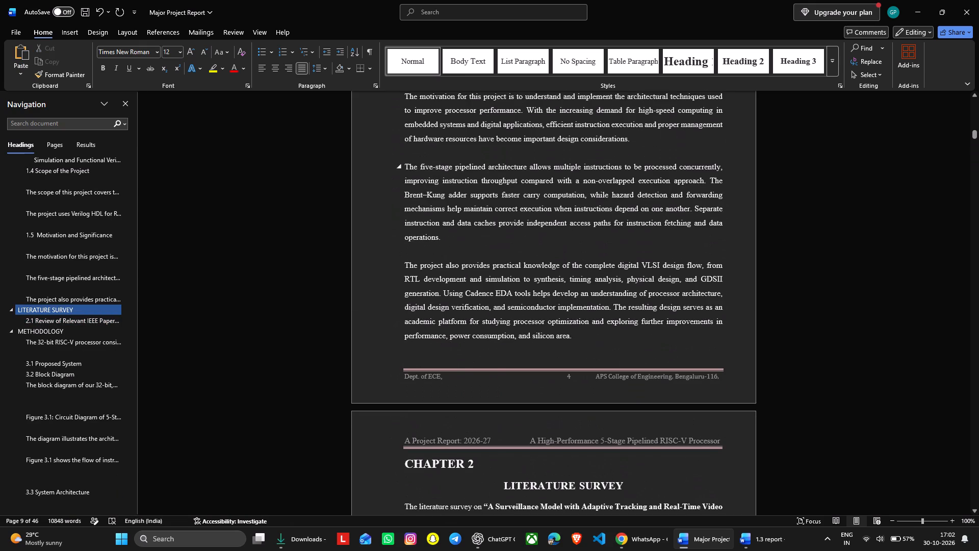
scroll(478, 207, "down", 2)
scroll(478, 207, "up", 1)
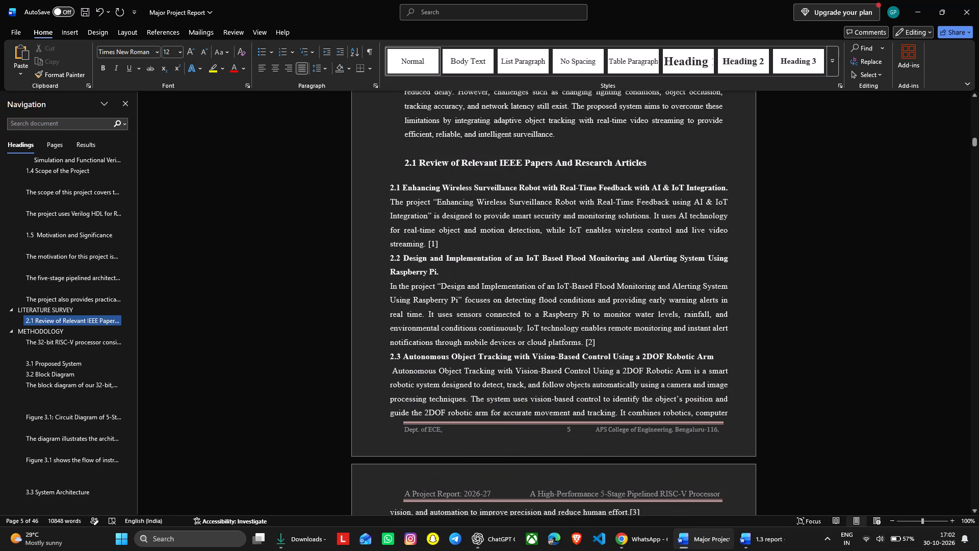
left_click(450, 251)
key("Return")
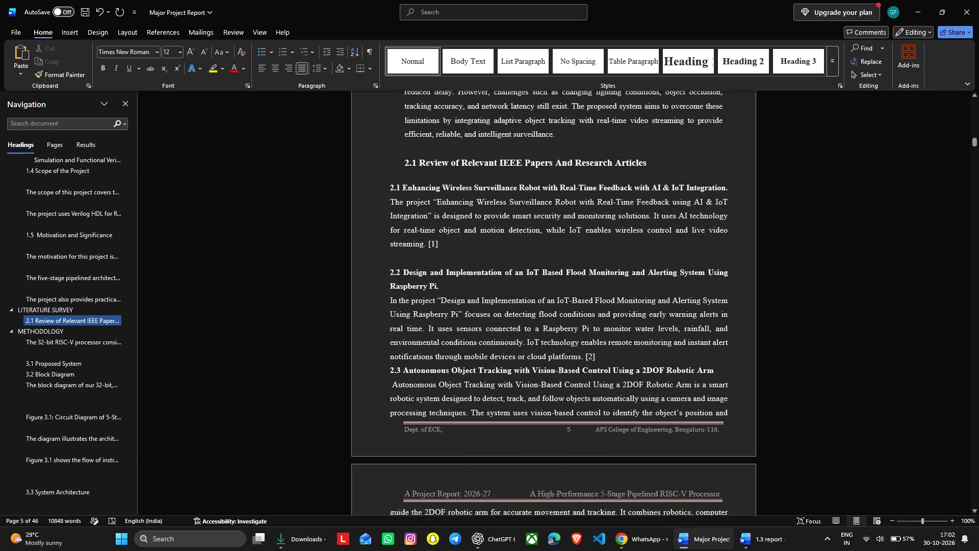
left_click(604, 355)
key("Return")
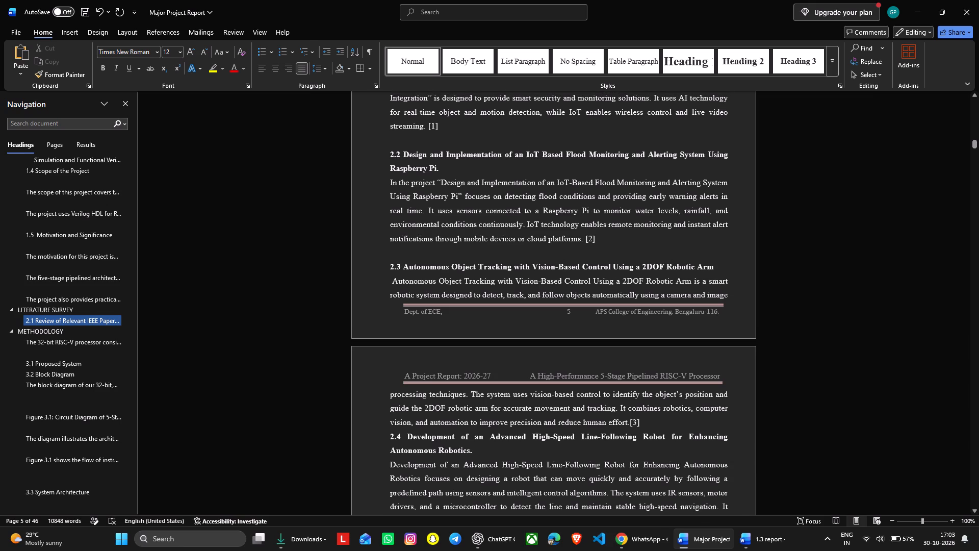
left_click(443, 287)
scroll(501, 378, "down", 1)
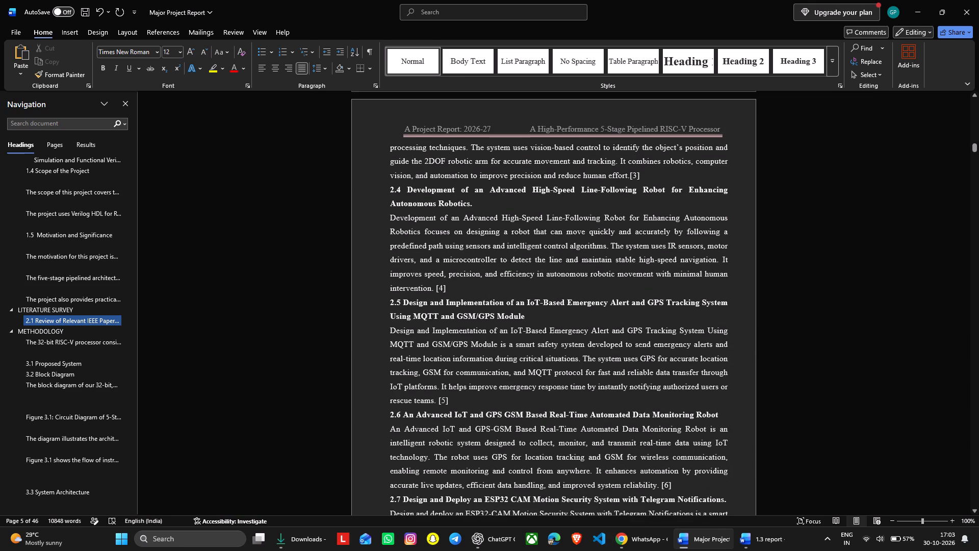
left_click(651, 177)
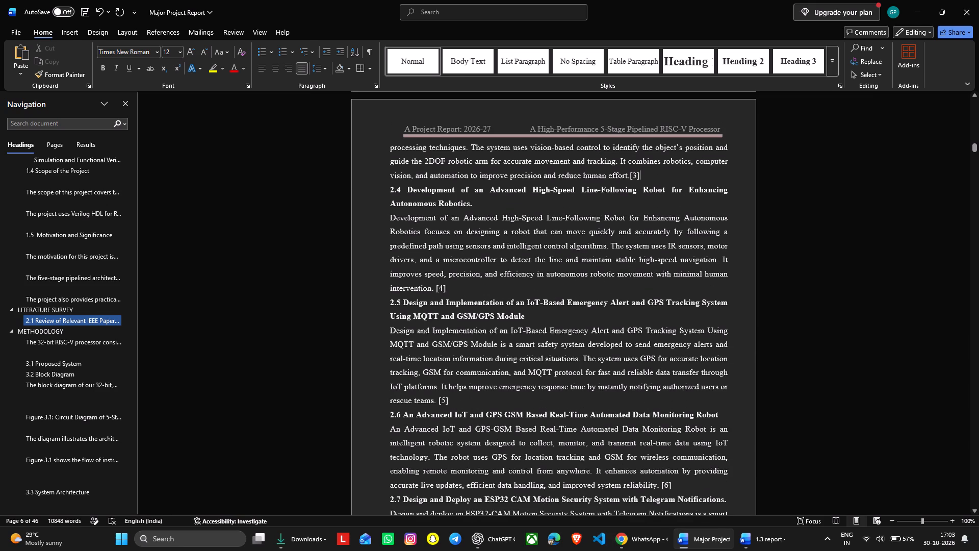
key("Return")
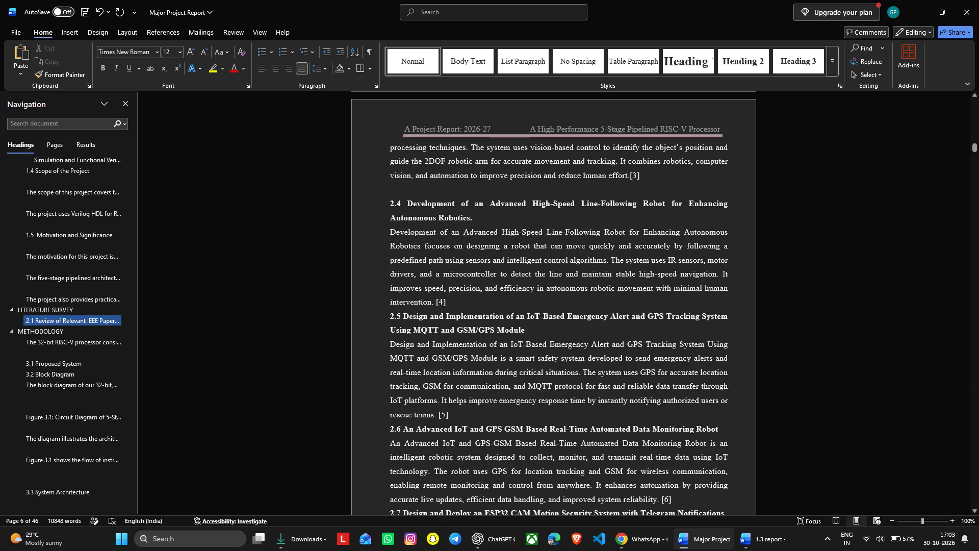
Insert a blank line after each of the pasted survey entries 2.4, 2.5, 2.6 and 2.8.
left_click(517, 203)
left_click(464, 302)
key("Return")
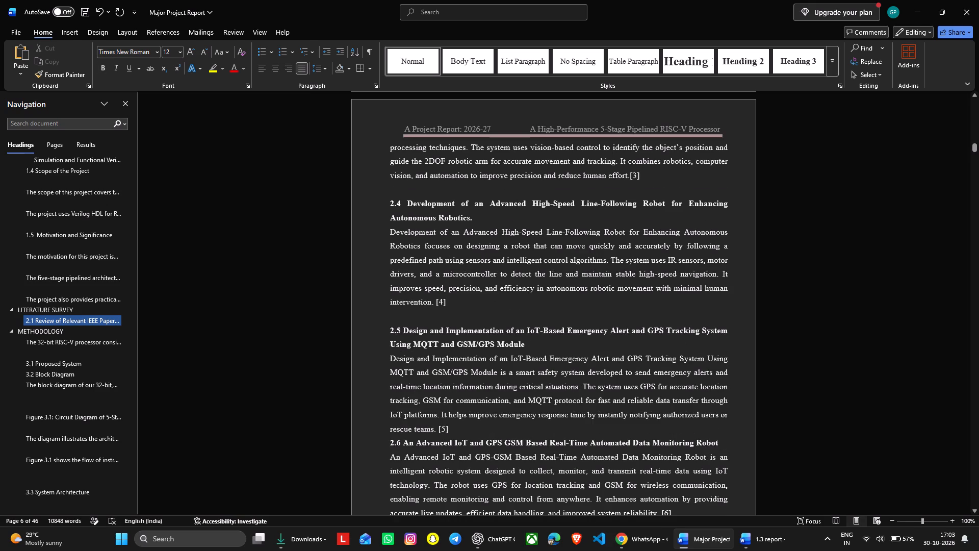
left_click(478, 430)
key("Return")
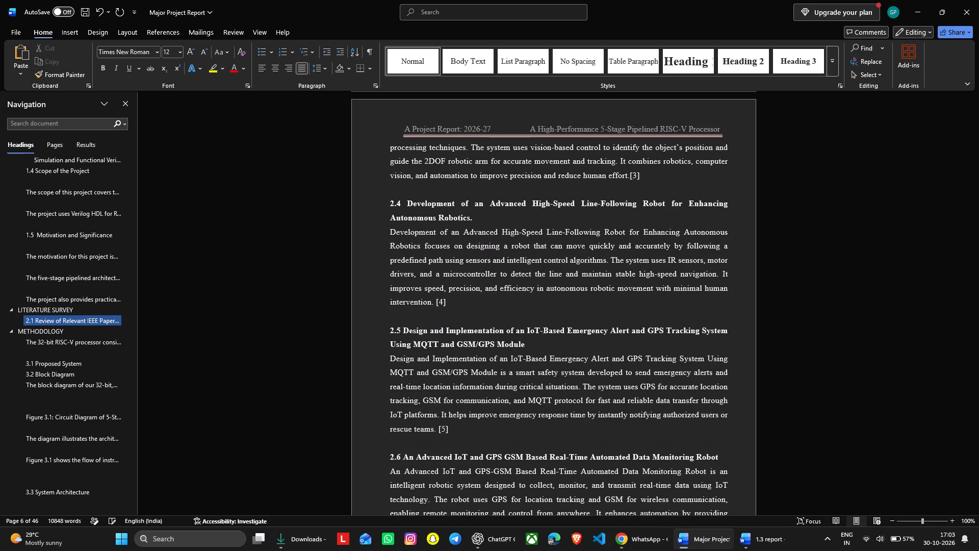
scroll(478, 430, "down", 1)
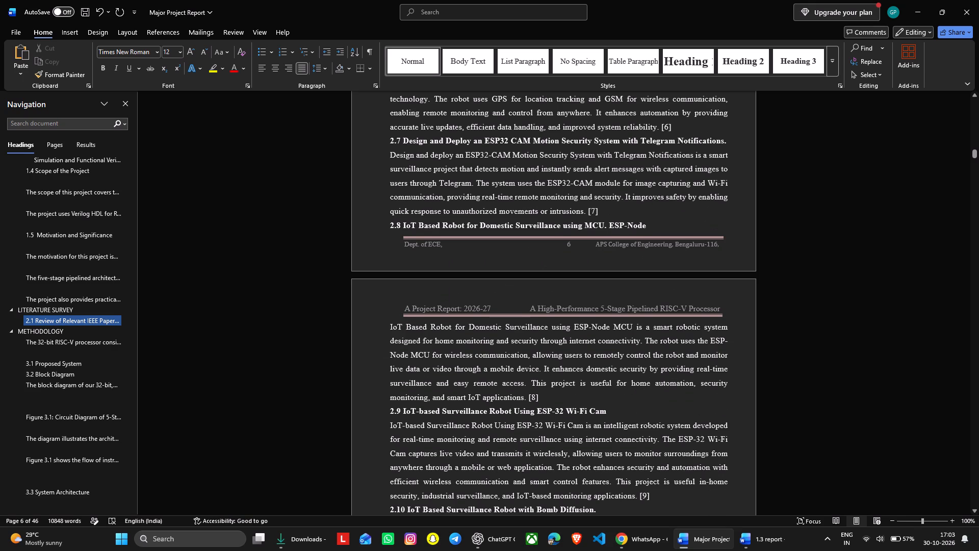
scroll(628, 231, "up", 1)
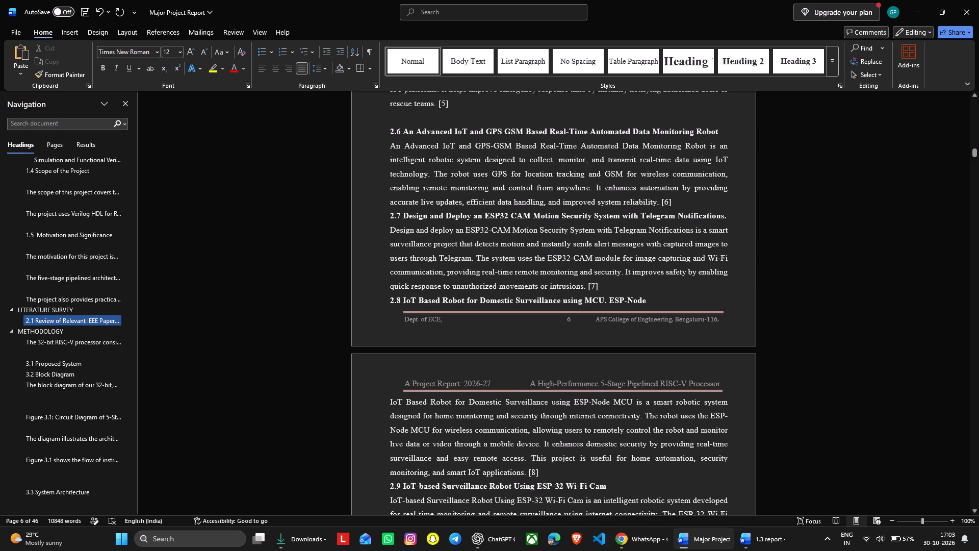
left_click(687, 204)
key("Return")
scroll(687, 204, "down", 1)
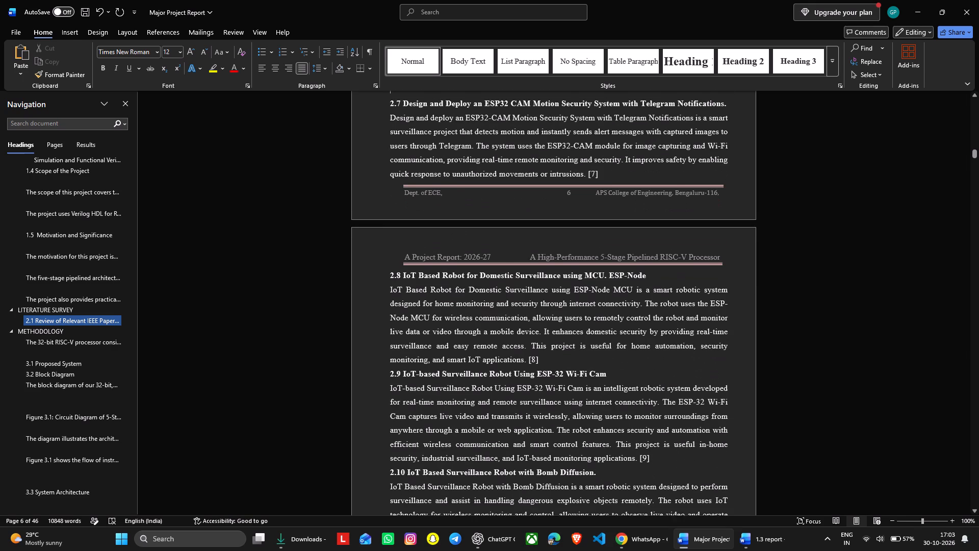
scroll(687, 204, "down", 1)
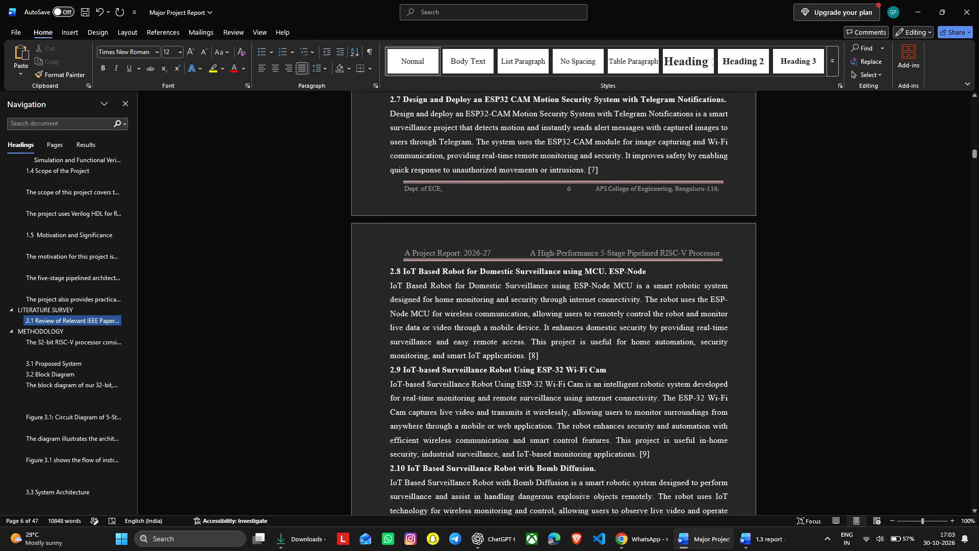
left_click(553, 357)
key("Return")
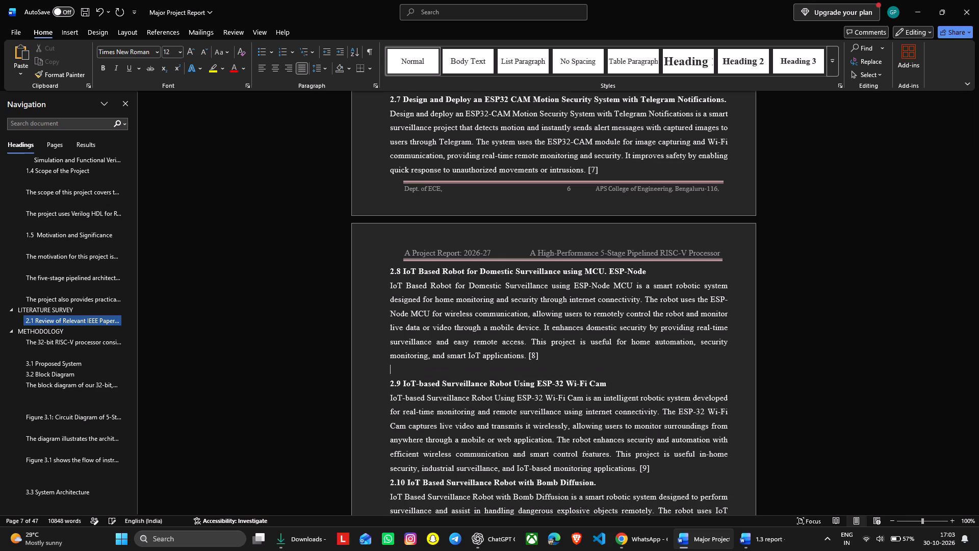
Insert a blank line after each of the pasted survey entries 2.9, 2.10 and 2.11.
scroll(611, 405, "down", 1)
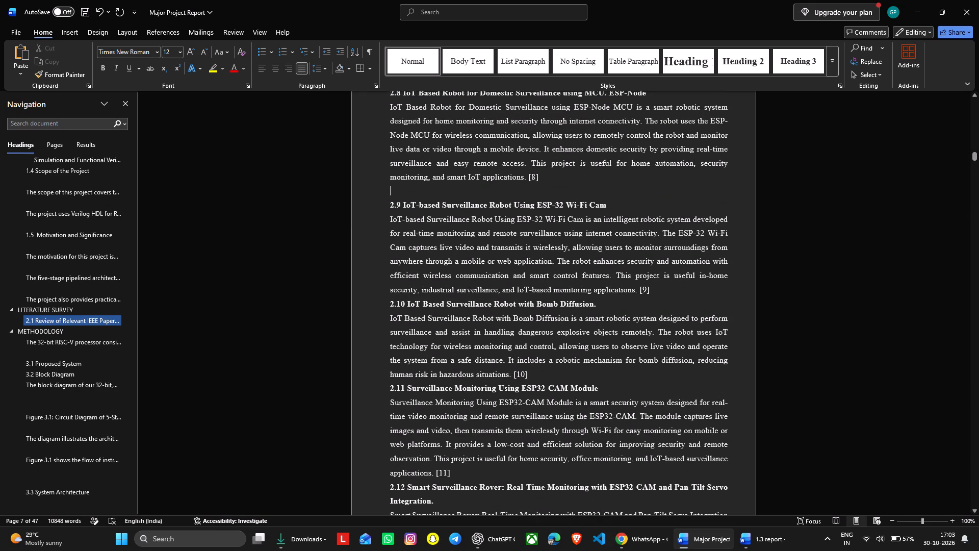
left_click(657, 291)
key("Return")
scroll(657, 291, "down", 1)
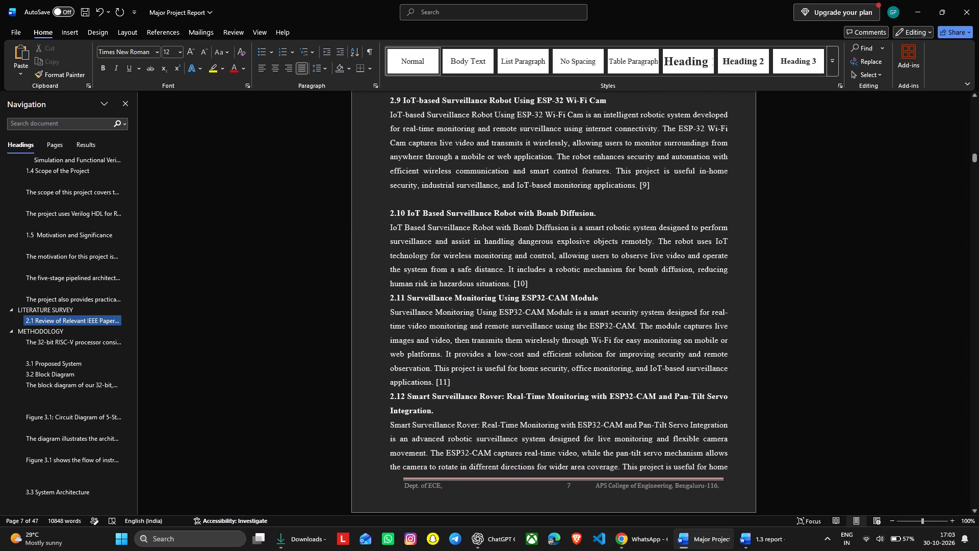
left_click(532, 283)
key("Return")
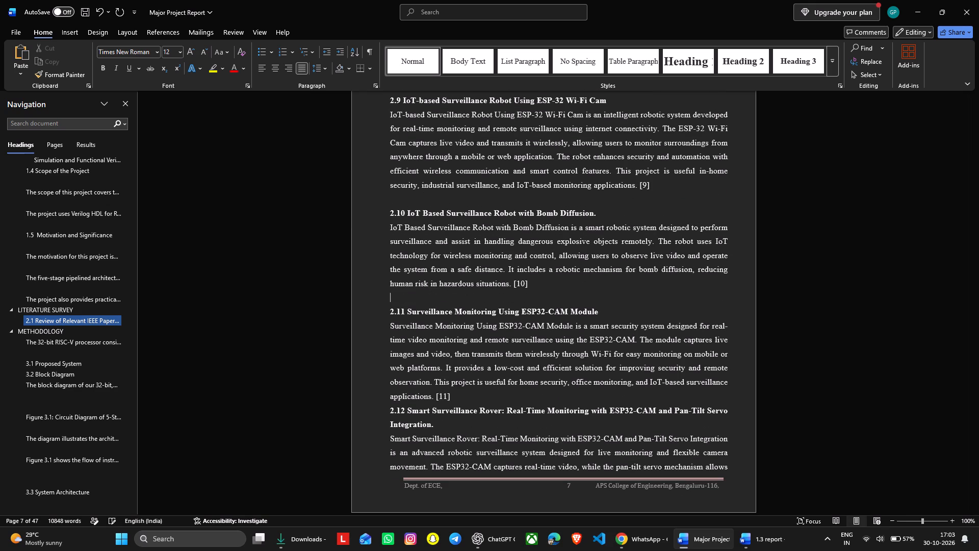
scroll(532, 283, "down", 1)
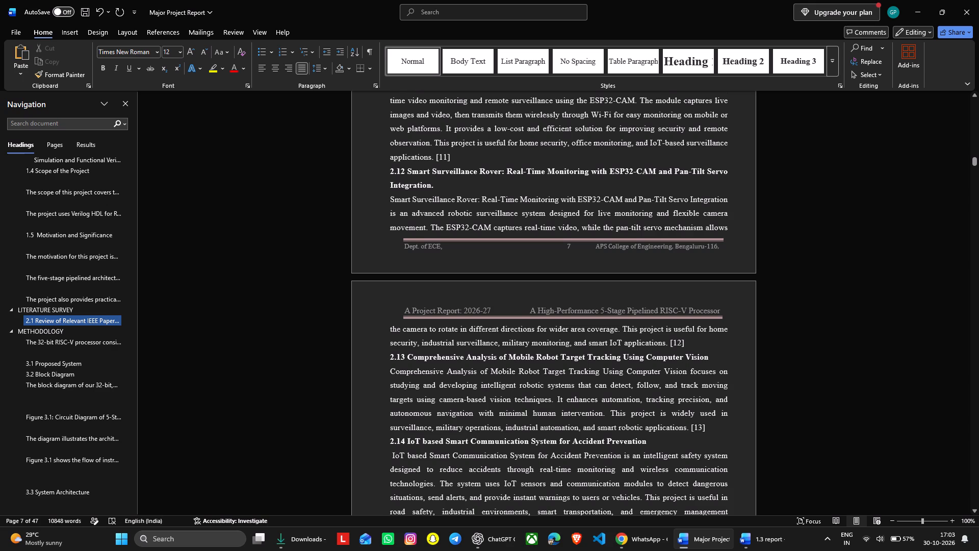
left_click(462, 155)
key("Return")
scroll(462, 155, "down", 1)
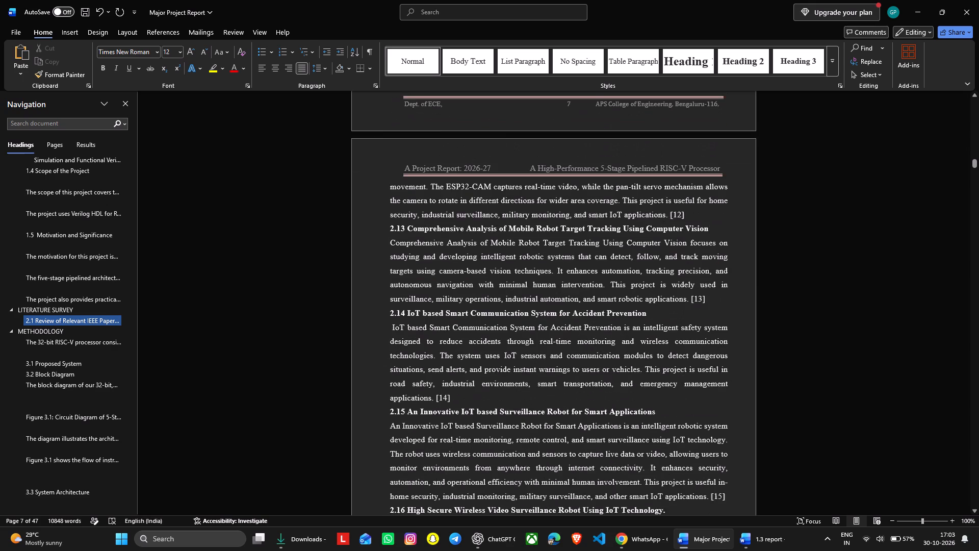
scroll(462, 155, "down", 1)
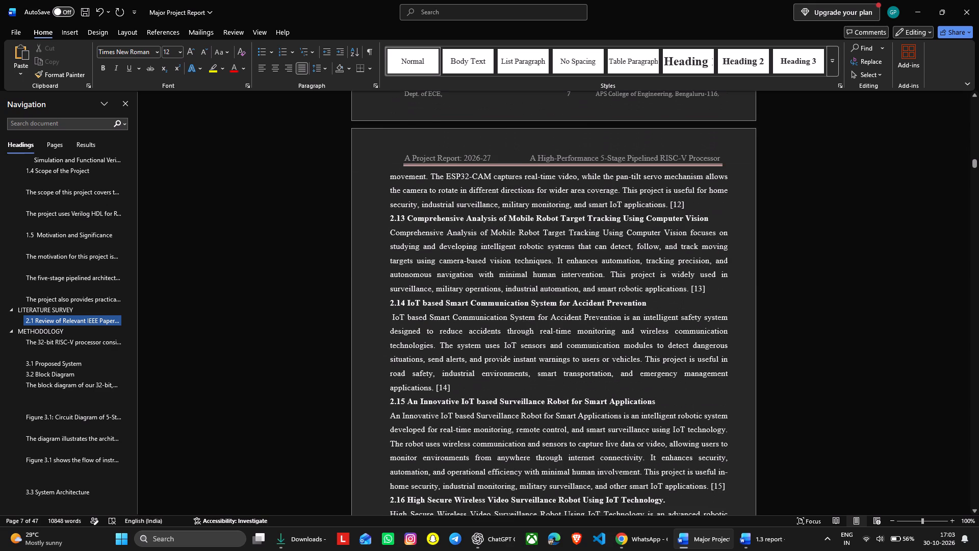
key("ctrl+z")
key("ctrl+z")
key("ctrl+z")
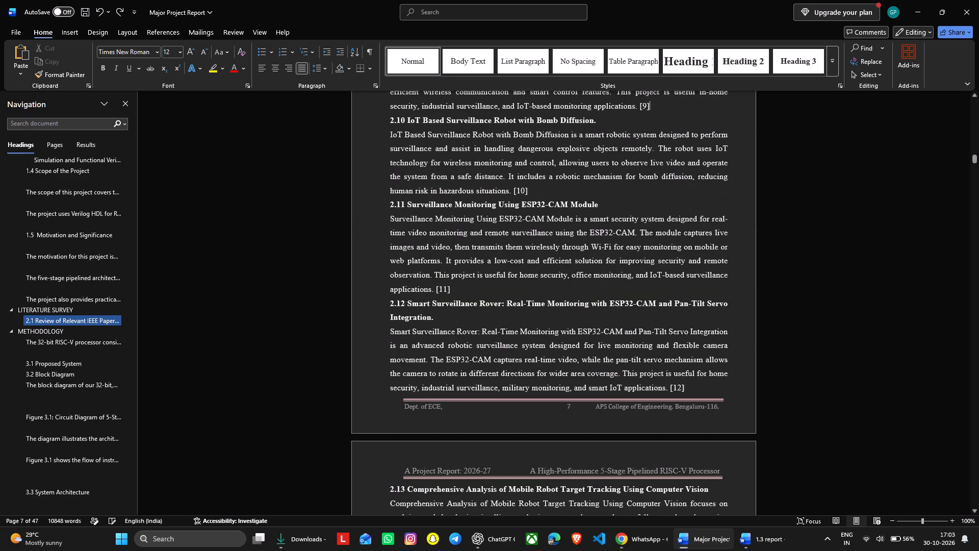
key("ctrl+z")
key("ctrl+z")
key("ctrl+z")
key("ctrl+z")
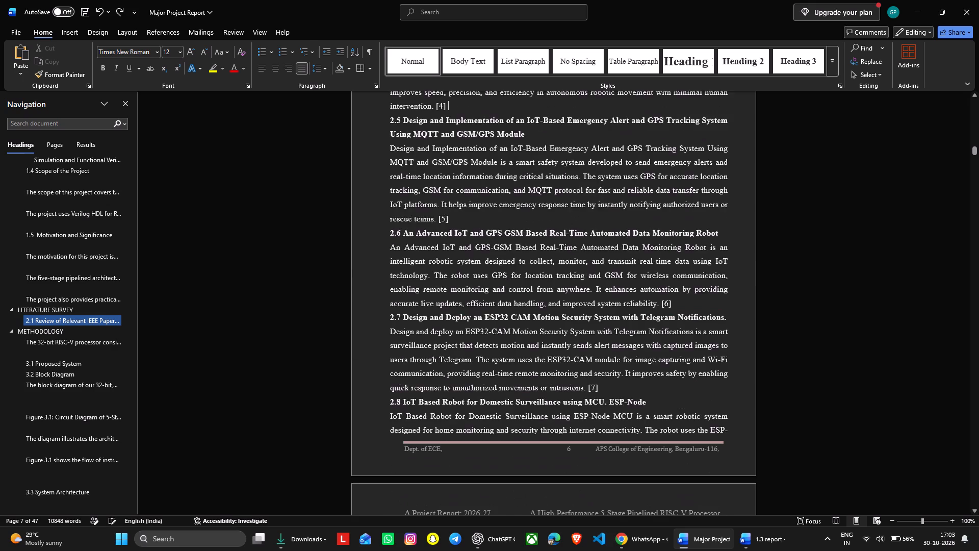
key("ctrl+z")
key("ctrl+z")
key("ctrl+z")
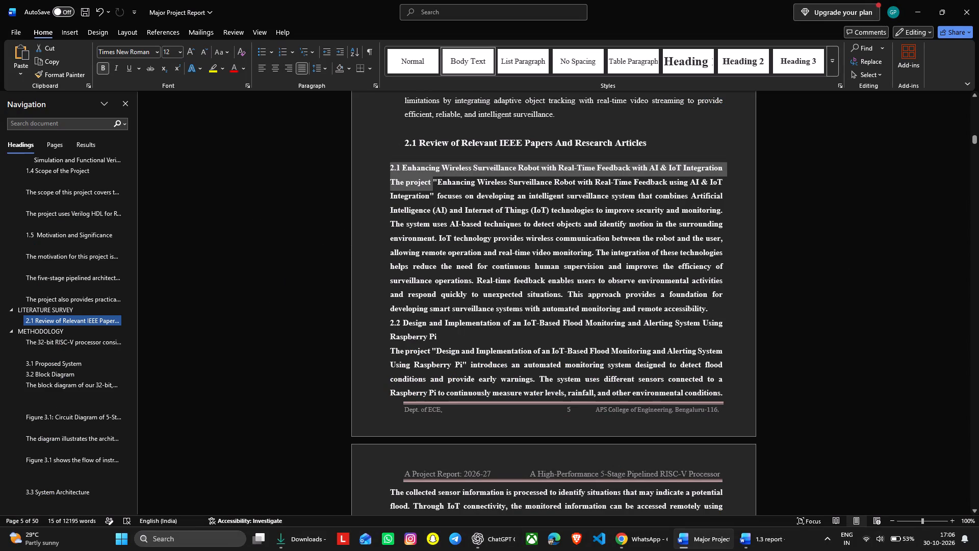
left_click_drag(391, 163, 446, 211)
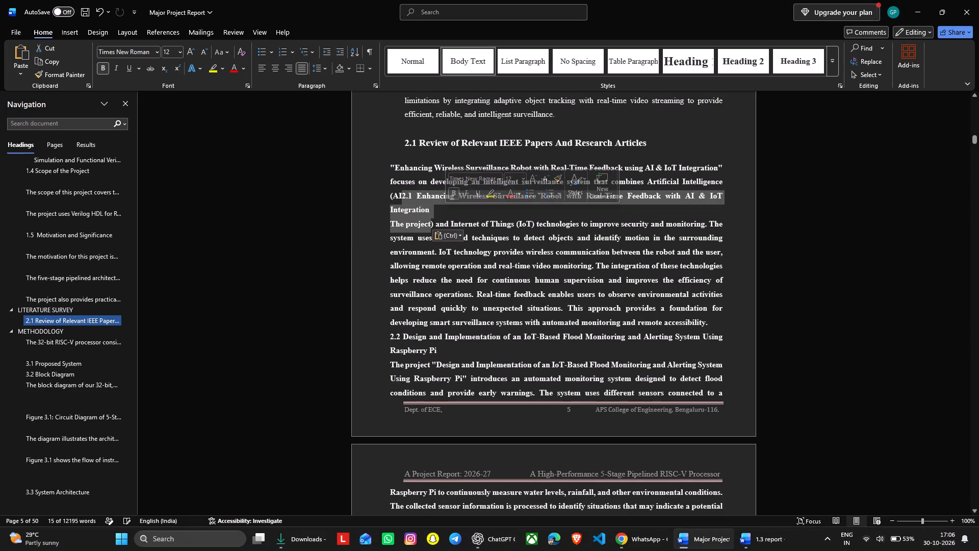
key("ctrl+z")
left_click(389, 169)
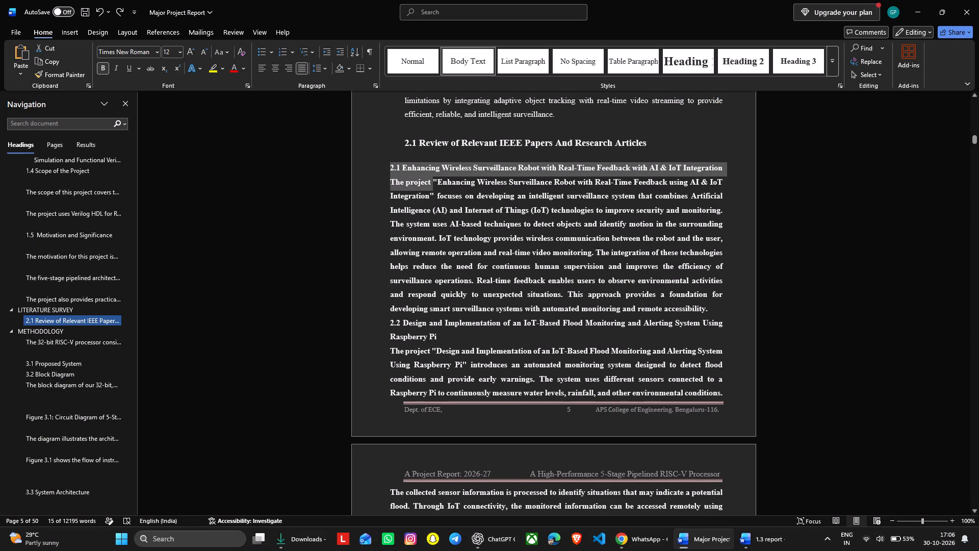
Replace all the paper reviews numbered 2.1 to 2.20 under "2.1 Review of Relevant IEEE Papers And Research Articles" with the copied relabelled text.
left_click_drag(391, 166, 532, 415)
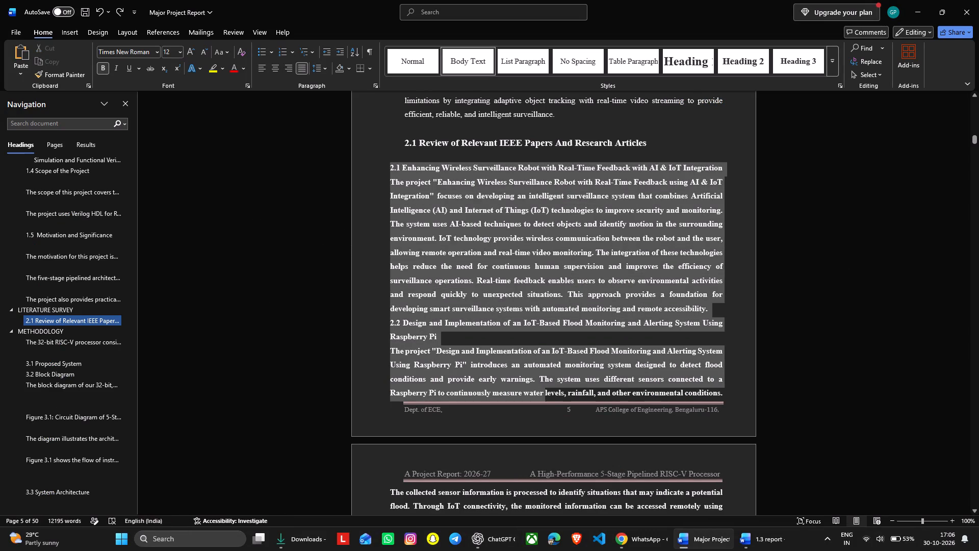
left_click_drag(532, 415, 551, 550)
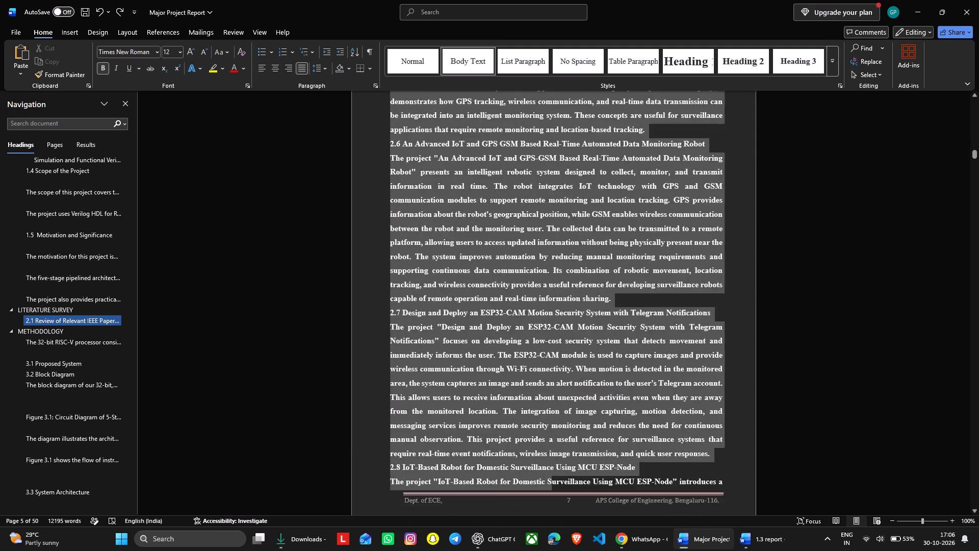
left_click_drag(551, 550, 537, 512)
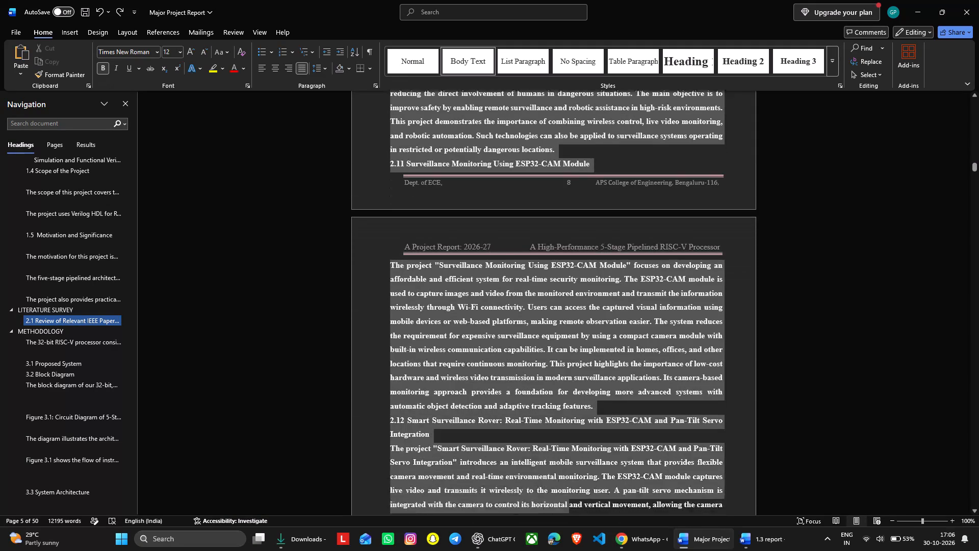
left_click_drag(537, 512, 552, 456)
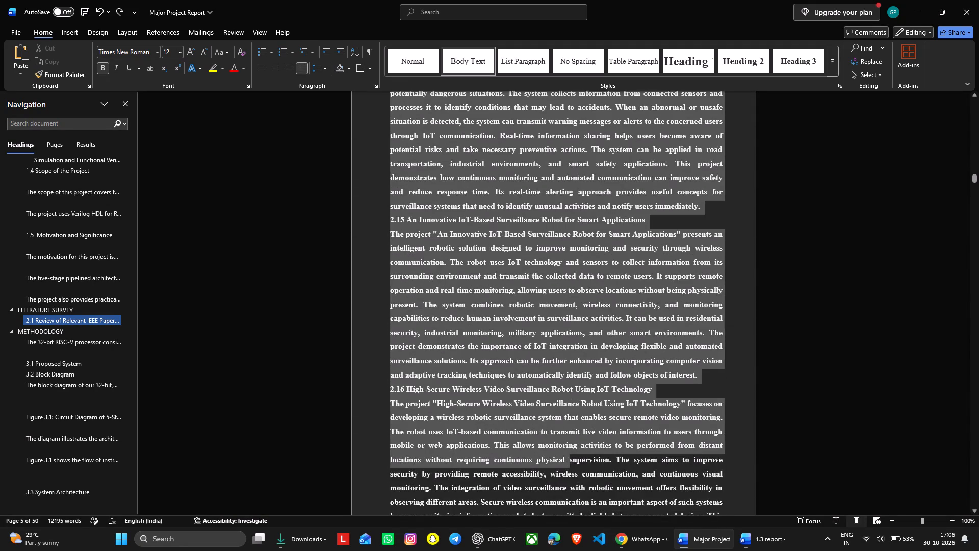
left_click_drag(552, 456, 536, 501)
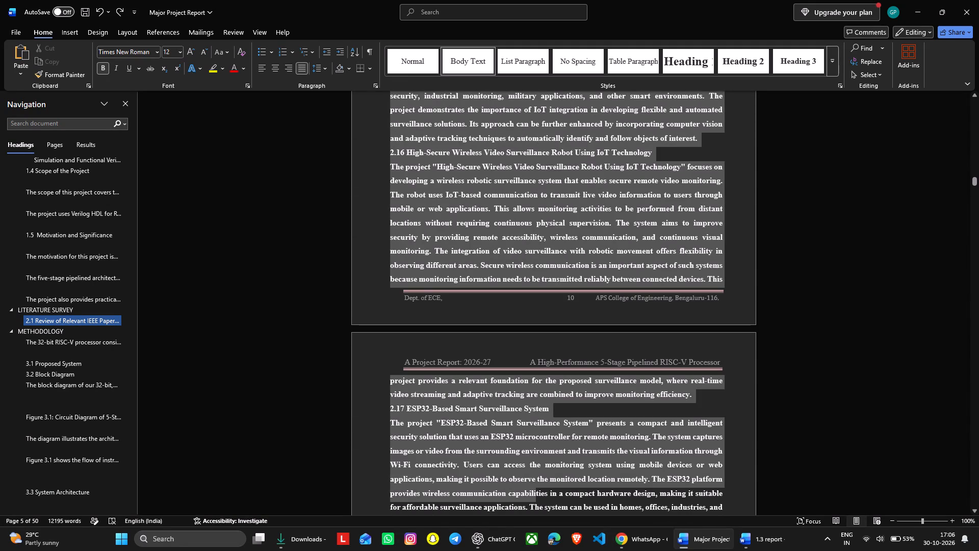
left_click_drag(536, 501, 550, 518)
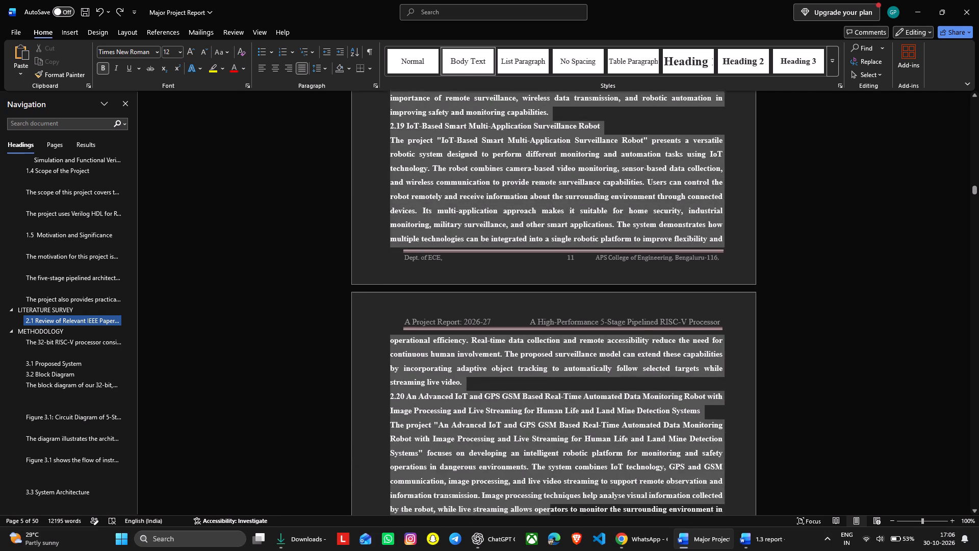
left_click_drag(550, 518, 513, 456)
key("ctrl+v")
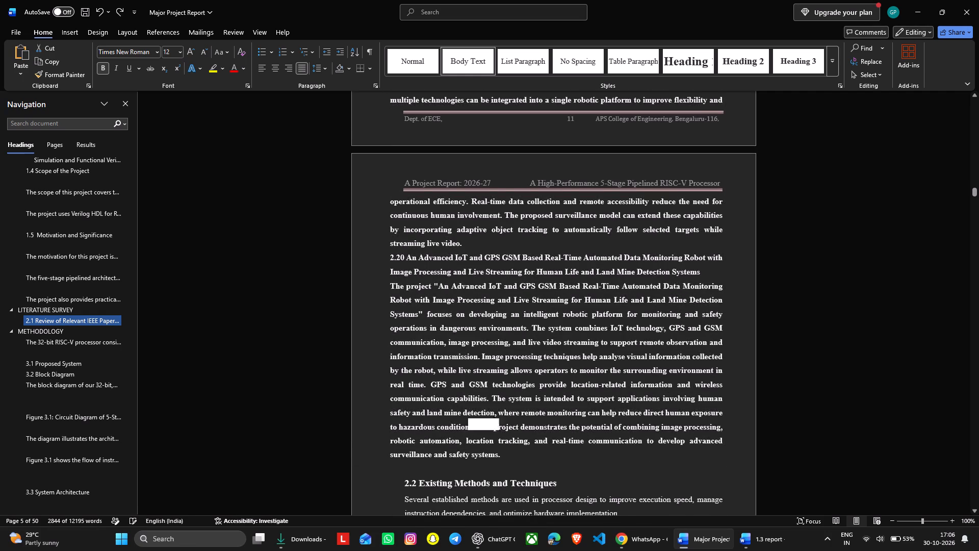
In the Major Project Report in Word, remove the bold formatting from all survey entries 2.2.1 to 2.2.20 under section 2.1.
scroll(513, 456, "up", 11)
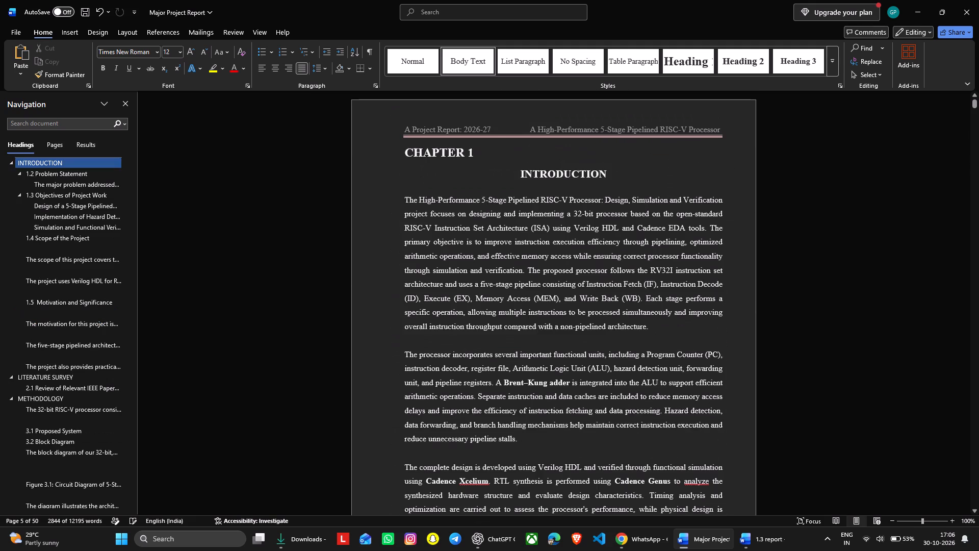
scroll(513, 456, "down", 5)
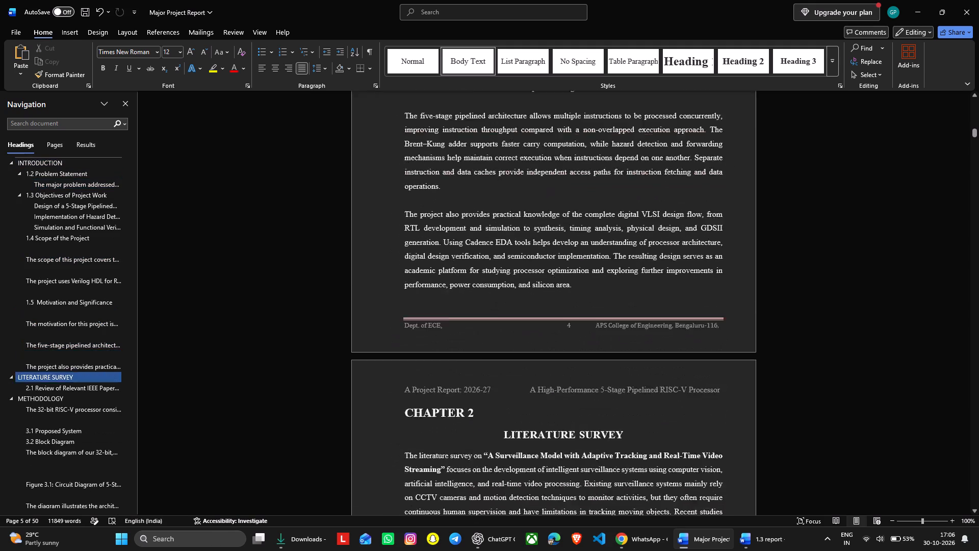
scroll(513, 456, "down", 2)
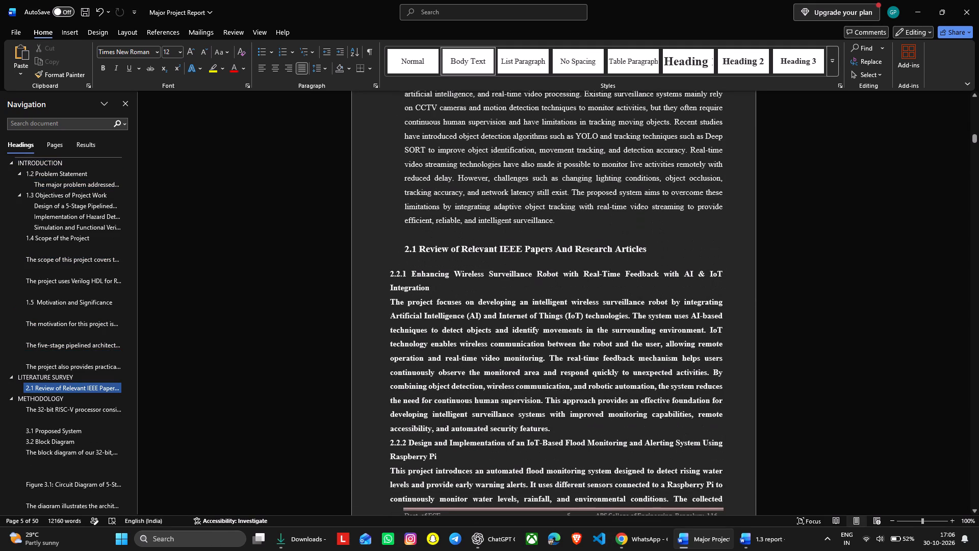
left_click_drag(386, 272, 557, 531)
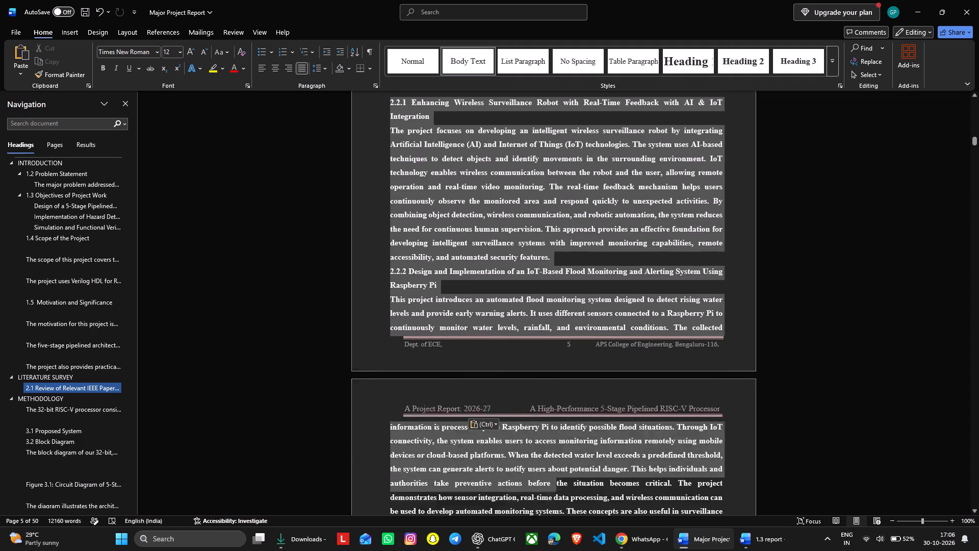
left_click_drag(557, 531, 558, 550)
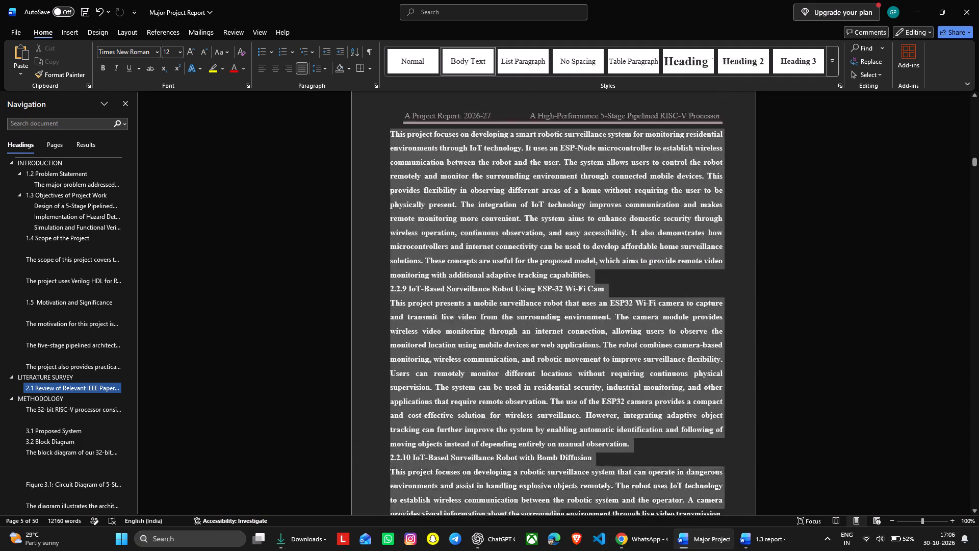
left_click_drag(558, 550, 554, 550)
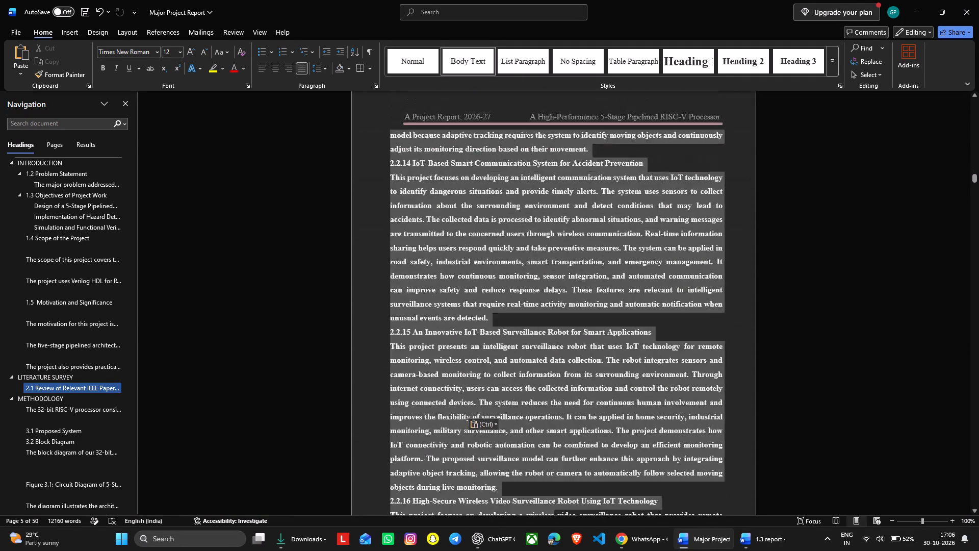
left_click_drag(554, 550, 550, 534)
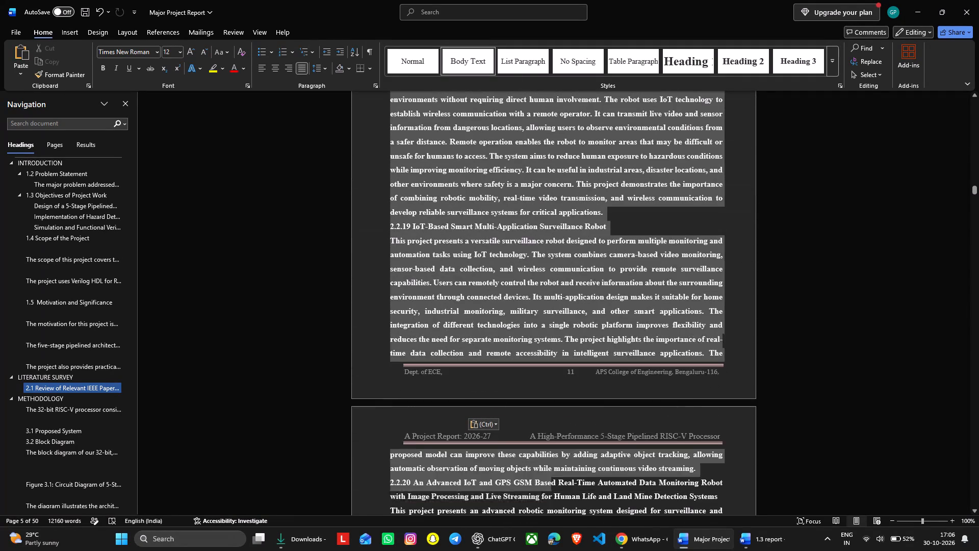
left_click_drag(550, 534, 541, 517)
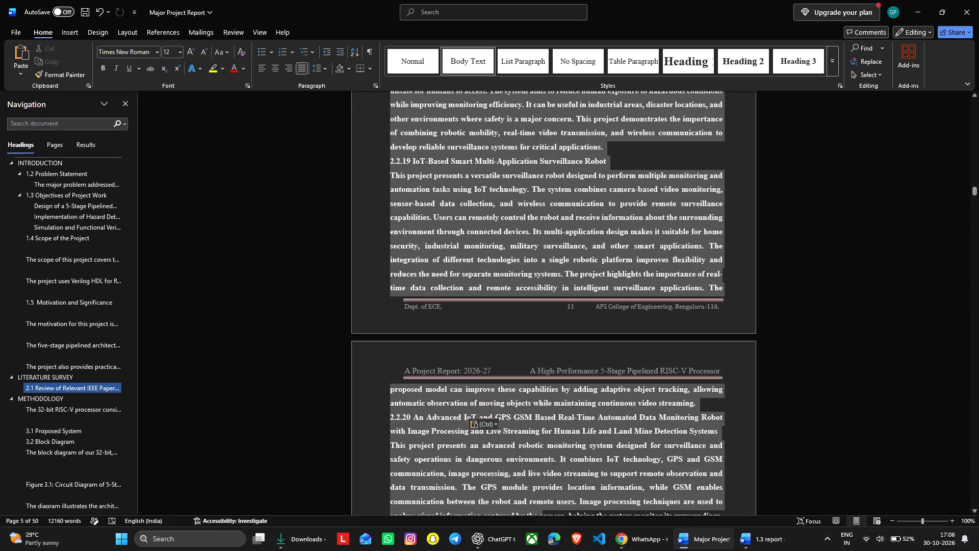
left_click_drag(541, 517, 482, 458)
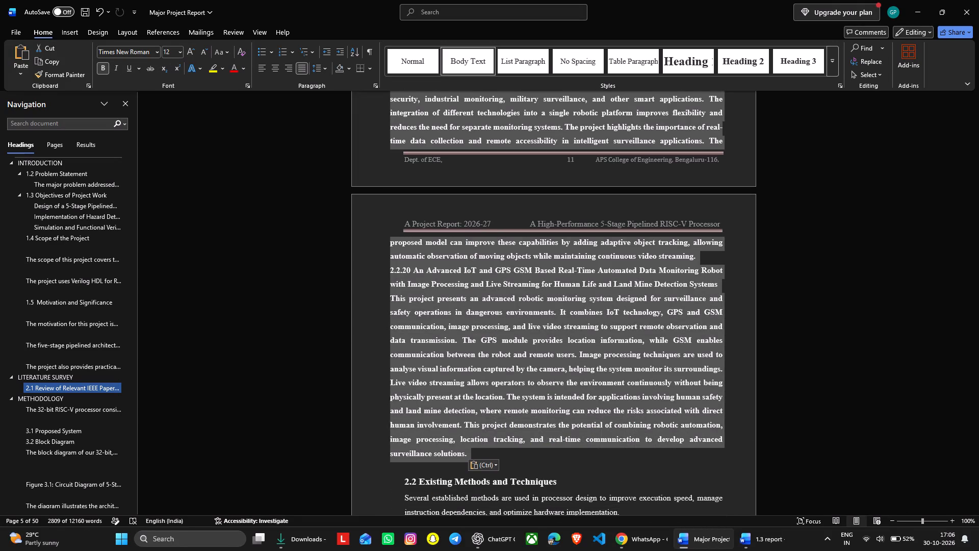
left_click(102, 63)
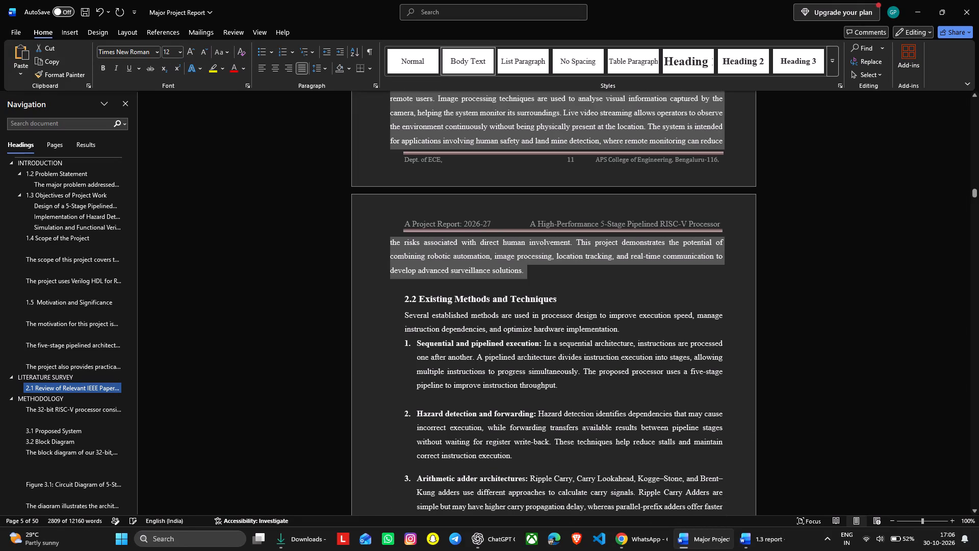
Look through the line spacing, layout and design options for the selected survey entries.
left_click(324, 70)
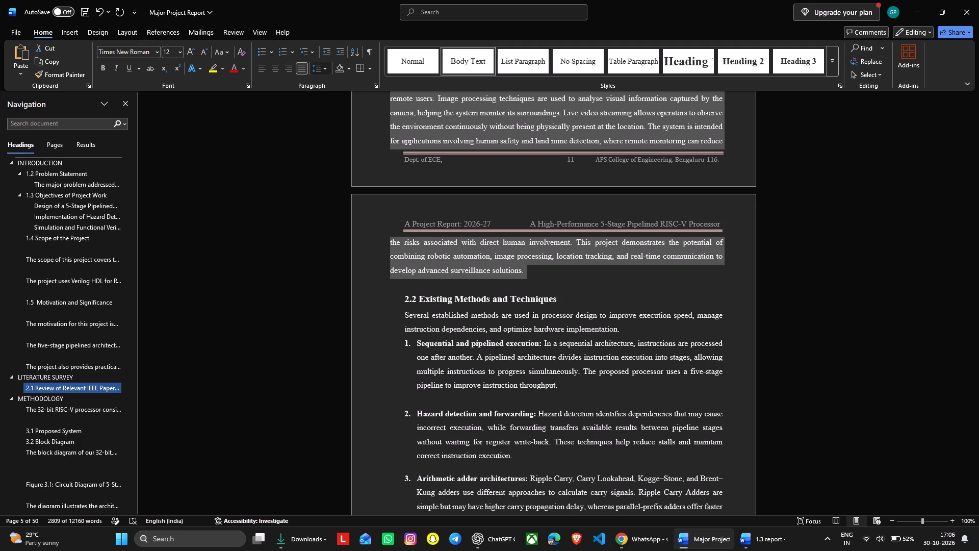
left_click(324, 70)
scroll(392, 159, "up", 1)
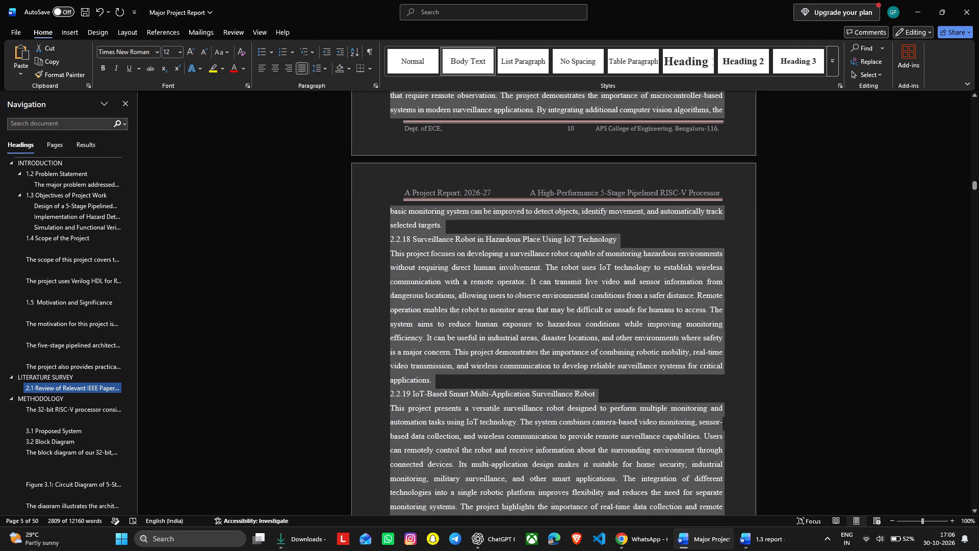
scroll(392, 159, "up", 1)
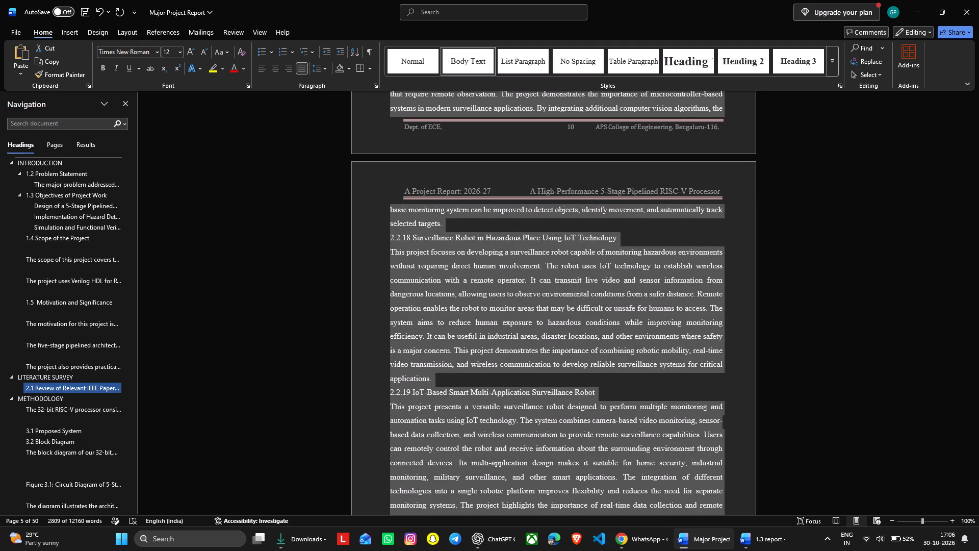
left_click(134, 29)
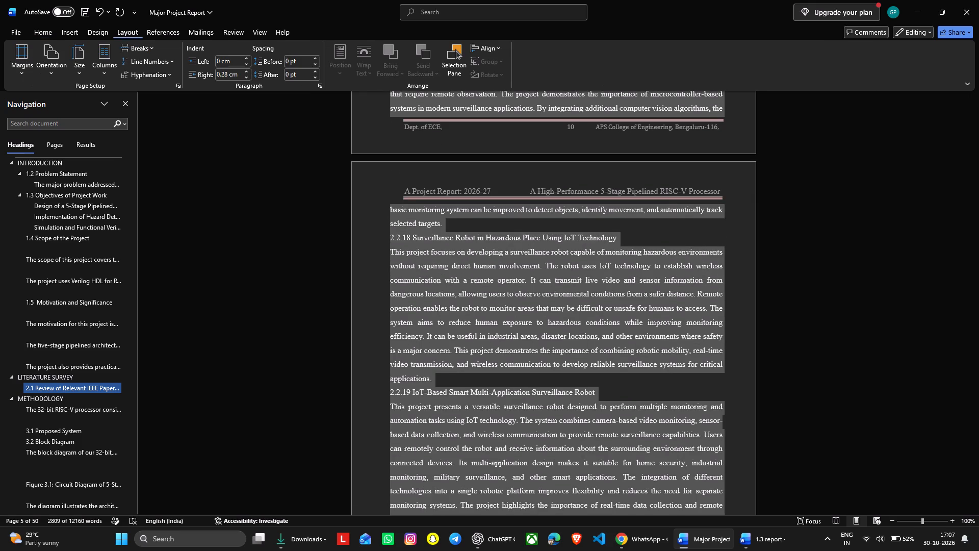
left_click(106, 28)
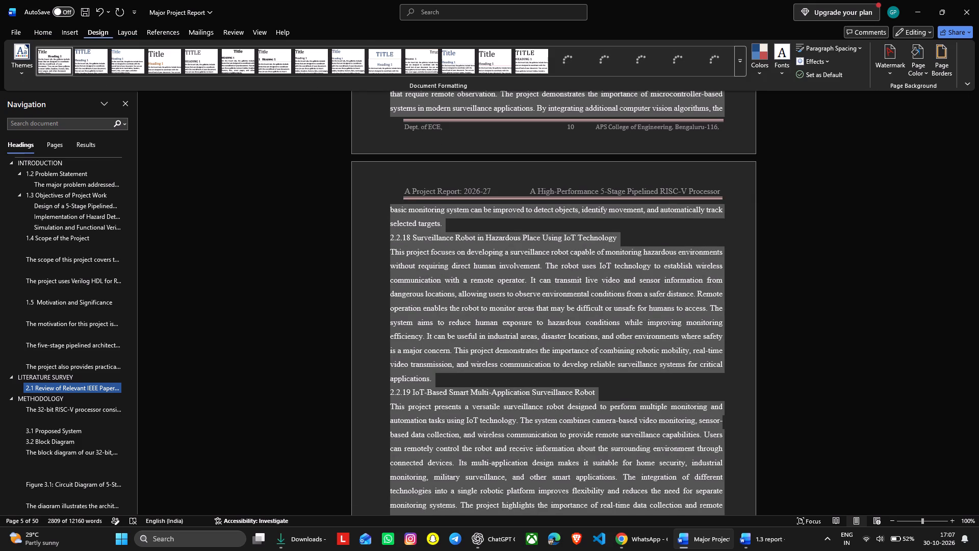
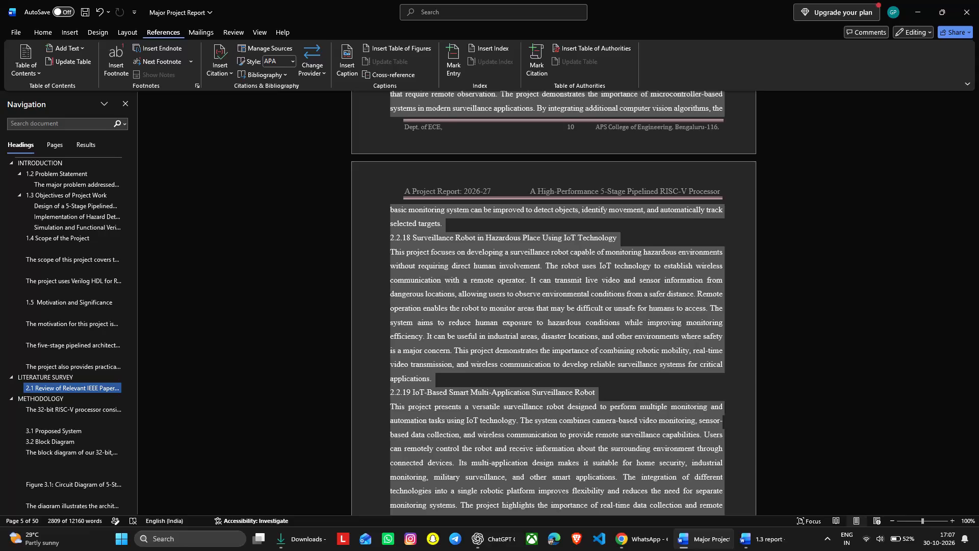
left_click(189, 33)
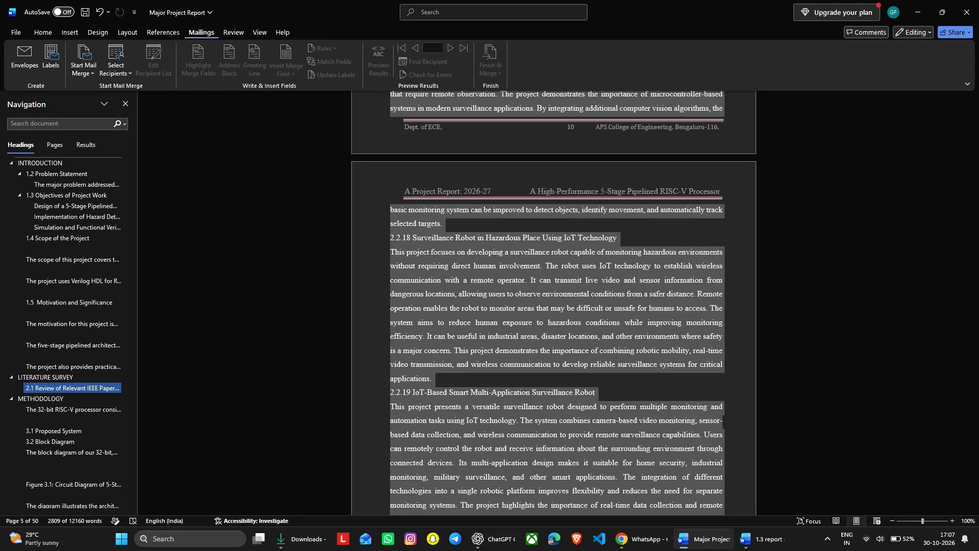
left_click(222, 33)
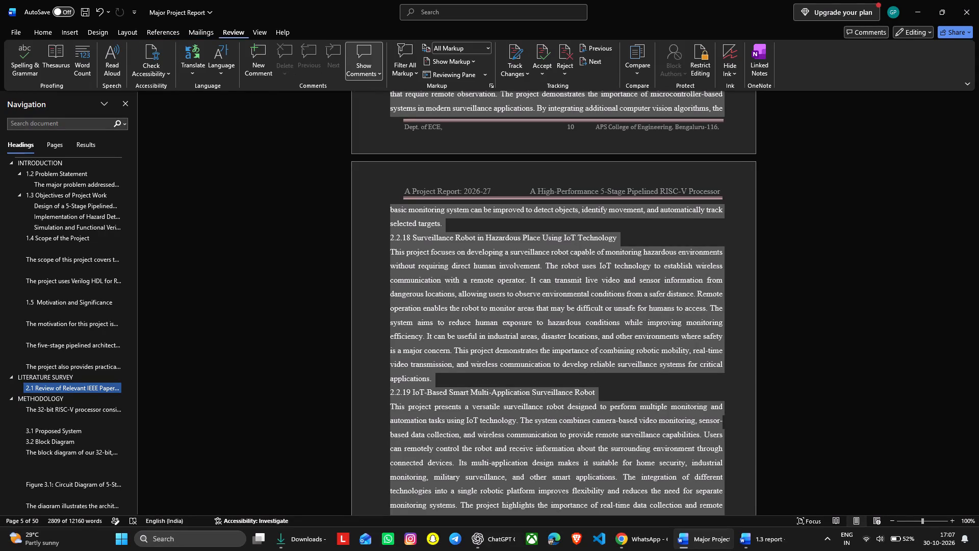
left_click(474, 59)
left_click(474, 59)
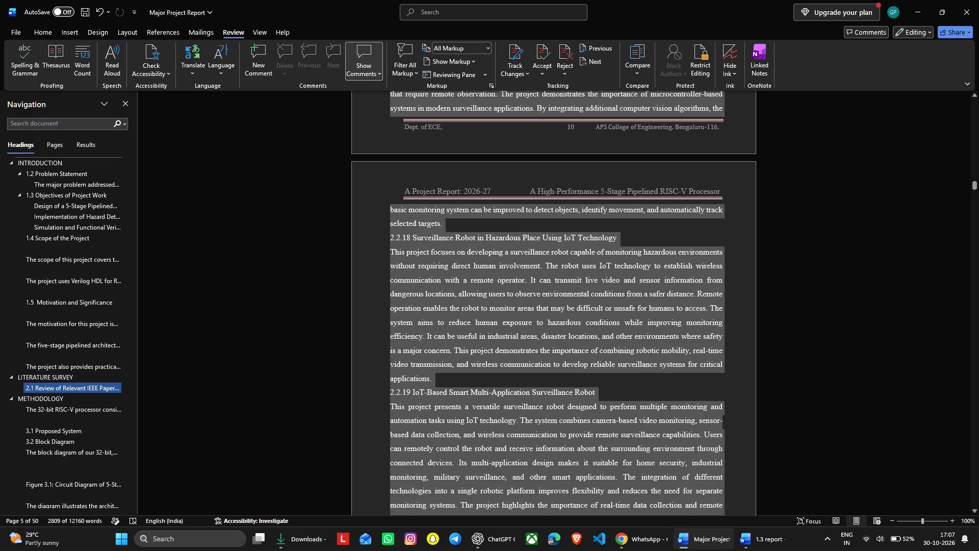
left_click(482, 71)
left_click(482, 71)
Show the ruler and increase the left indent of the selected survey entries so their text lines up with the page header text.
left_click(266, 31)
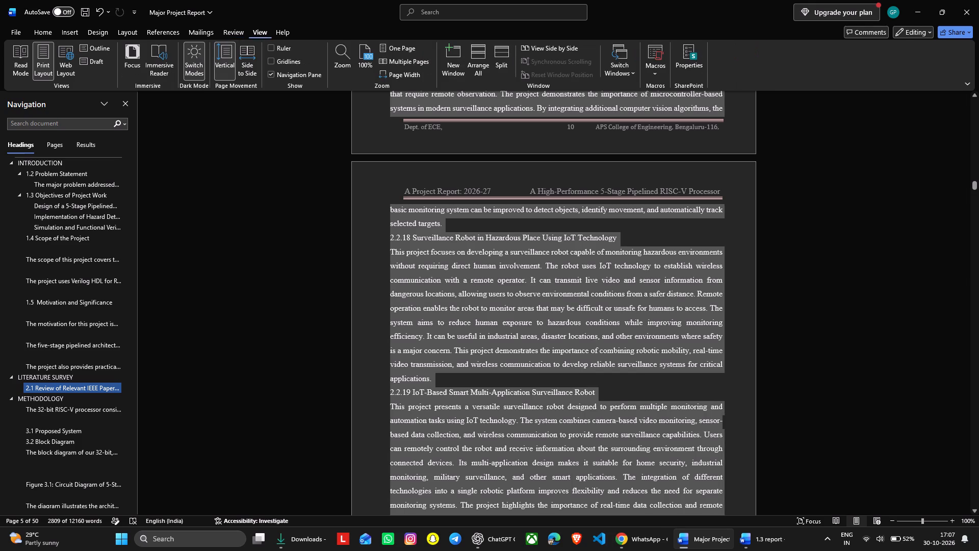
left_click(272, 48)
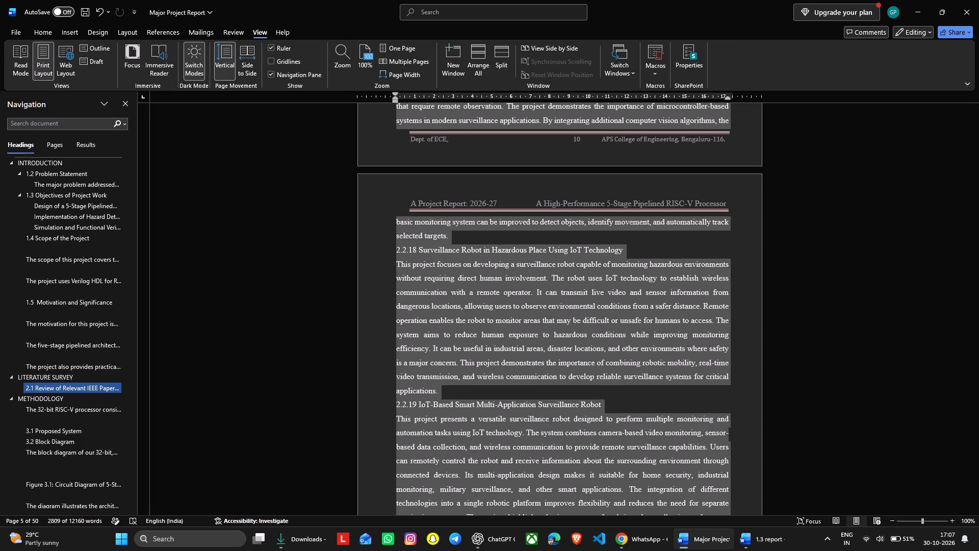
left_click_drag(396, 101, 406, 104)
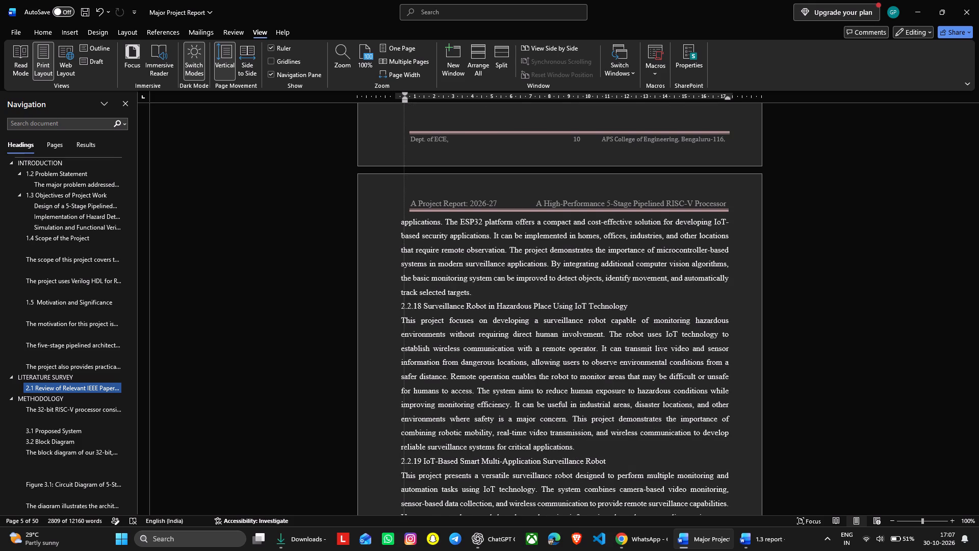
left_click_drag(406, 104, 407, 105)
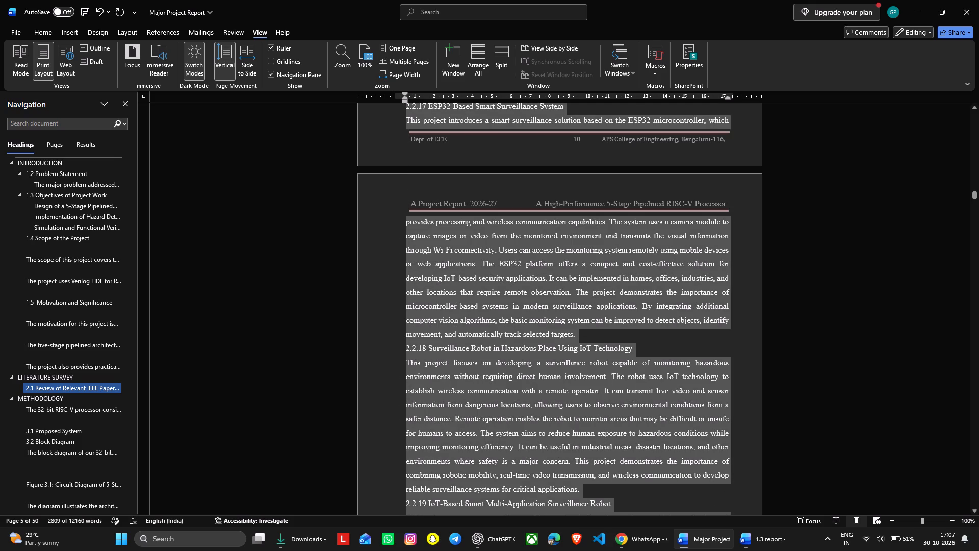
Increase the left indent of the selected survey entries slightly so their text lines up with the page header text.
left_click(404, 100)
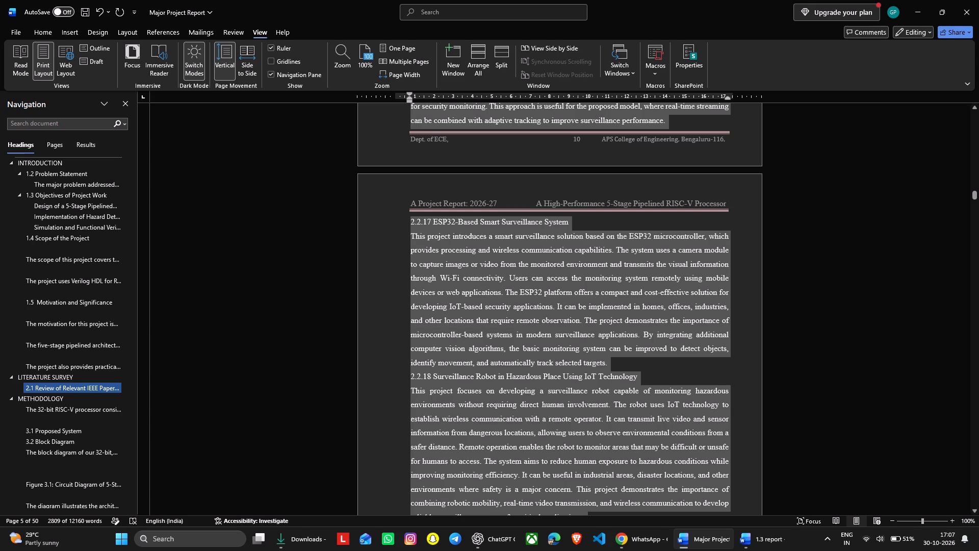
Make the 2.2.1 title "Enhancing Wireless Surveillance Robot with Real-Time Feedback with AI & IoT Integration" bold and one font size larger.
scroll(539, 272, "up", 3)
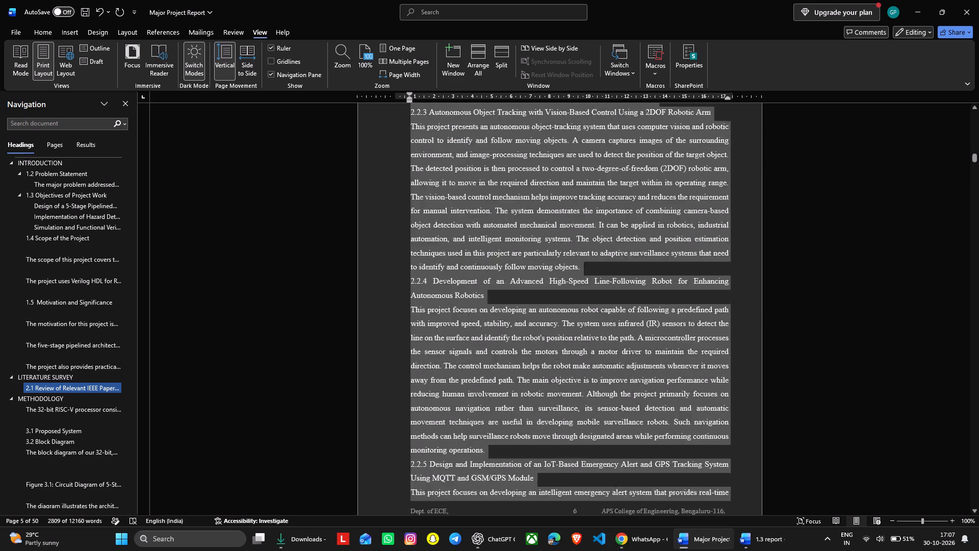
scroll(539, 272, "up", 4)
scroll(542, 364, "down", 1)
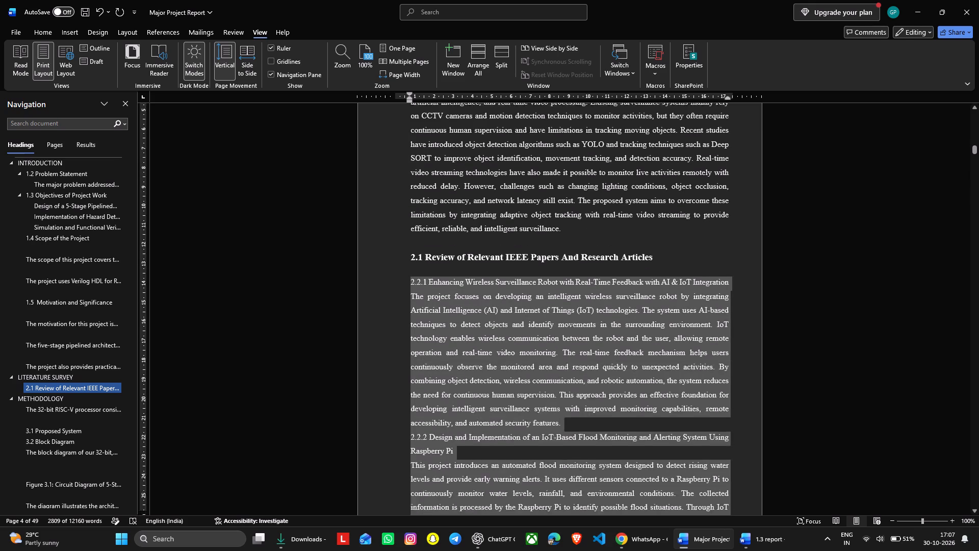
scroll(542, 364, "down", 1)
left_click(536, 320)
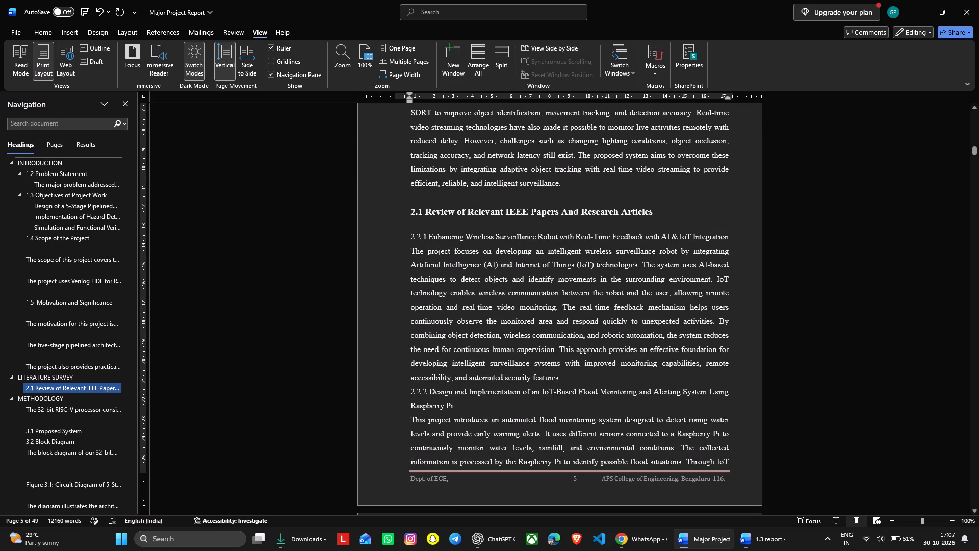
left_click_drag(411, 234, 665, 243)
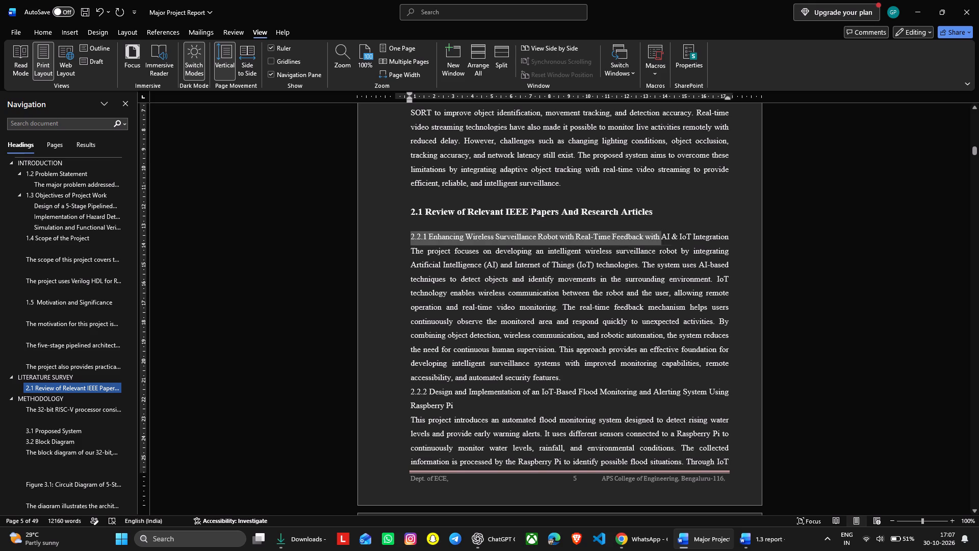
left_click_drag(665, 243, 761, 234)
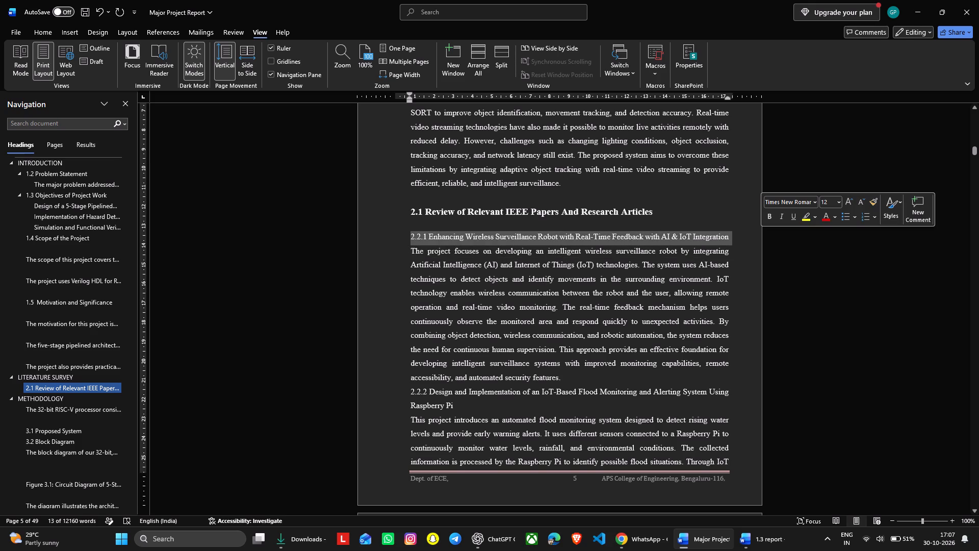
left_click(767, 218)
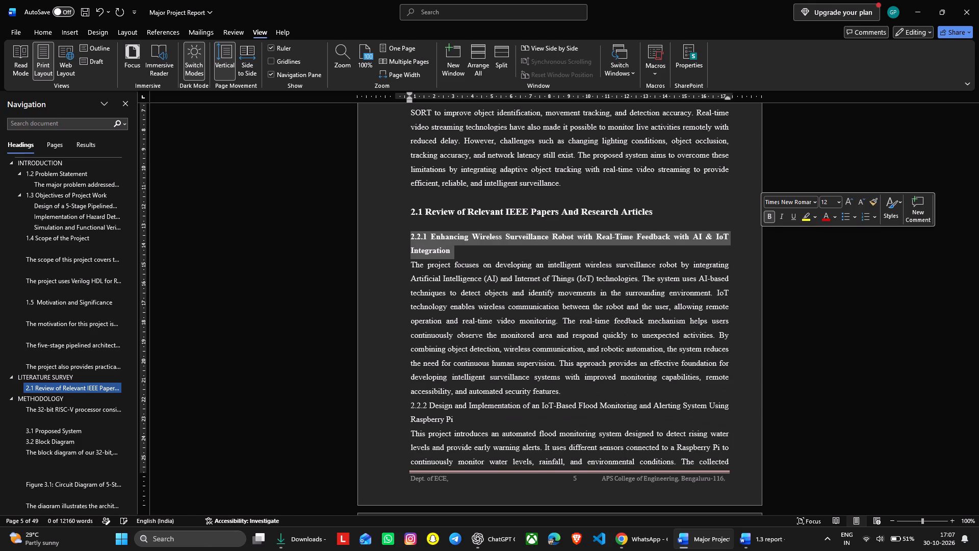
left_click(849, 203)
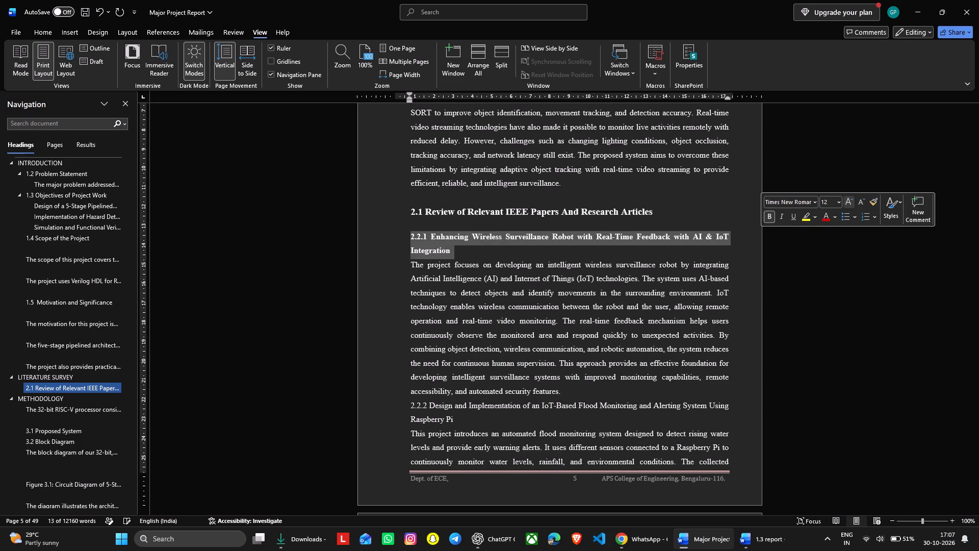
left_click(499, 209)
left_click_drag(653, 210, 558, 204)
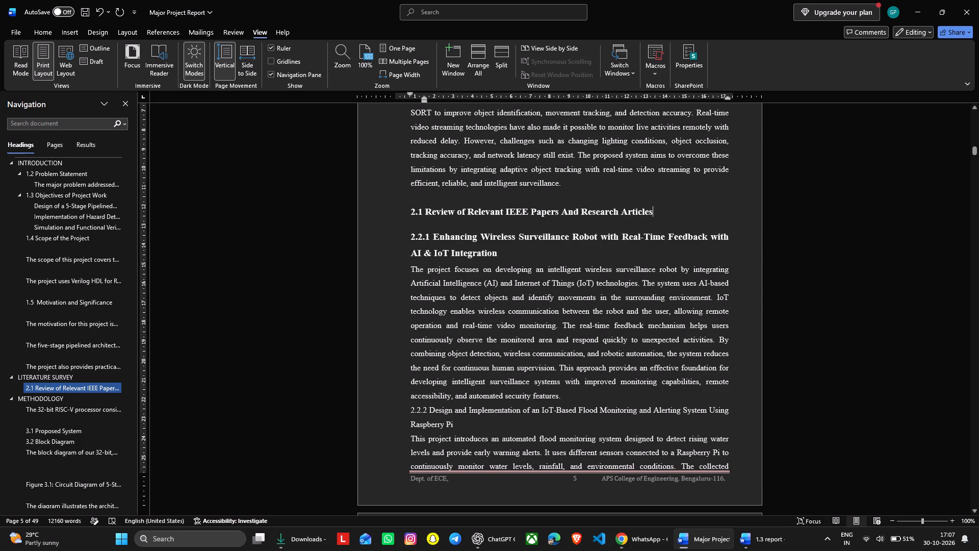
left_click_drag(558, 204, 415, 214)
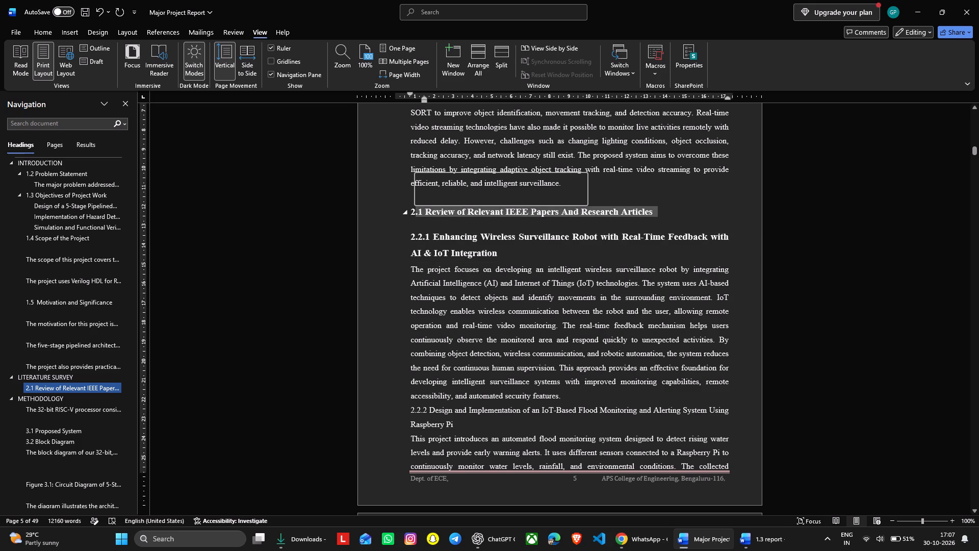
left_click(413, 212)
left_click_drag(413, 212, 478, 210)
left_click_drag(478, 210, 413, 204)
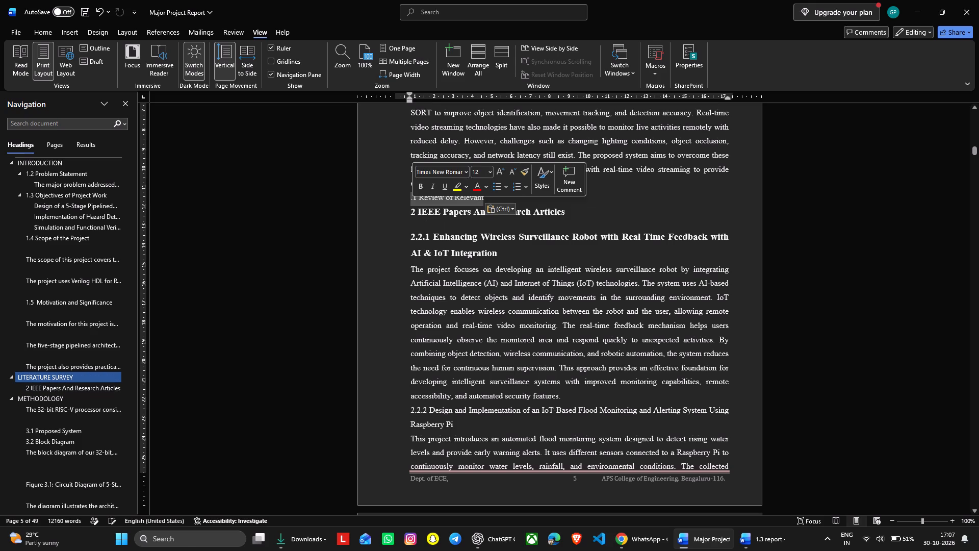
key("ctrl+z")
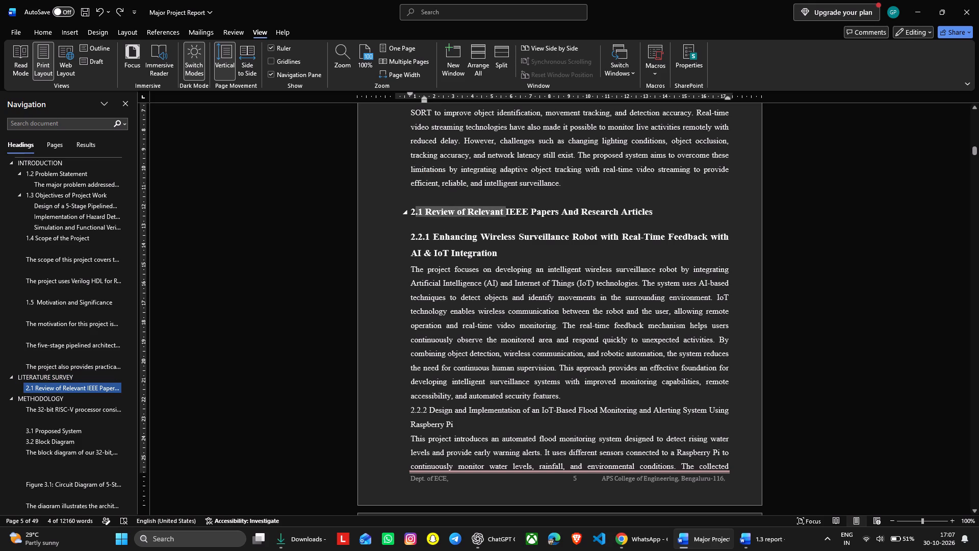
Set the heading "2.1 Review of Relevant IEEE Papers And Research Articles" to font size 16.
left_click(411, 206)
left_click_drag(411, 206, 652, 210)
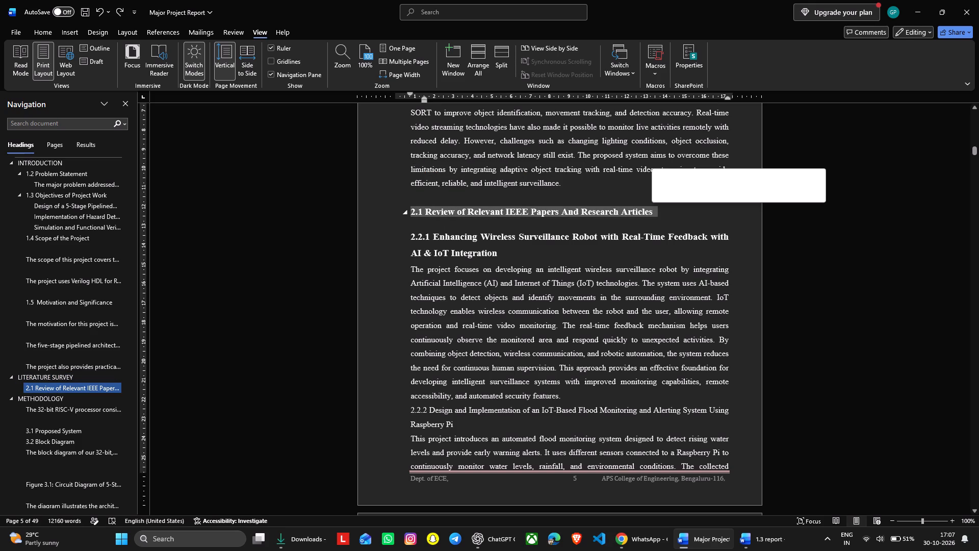
left_click(737, 176)
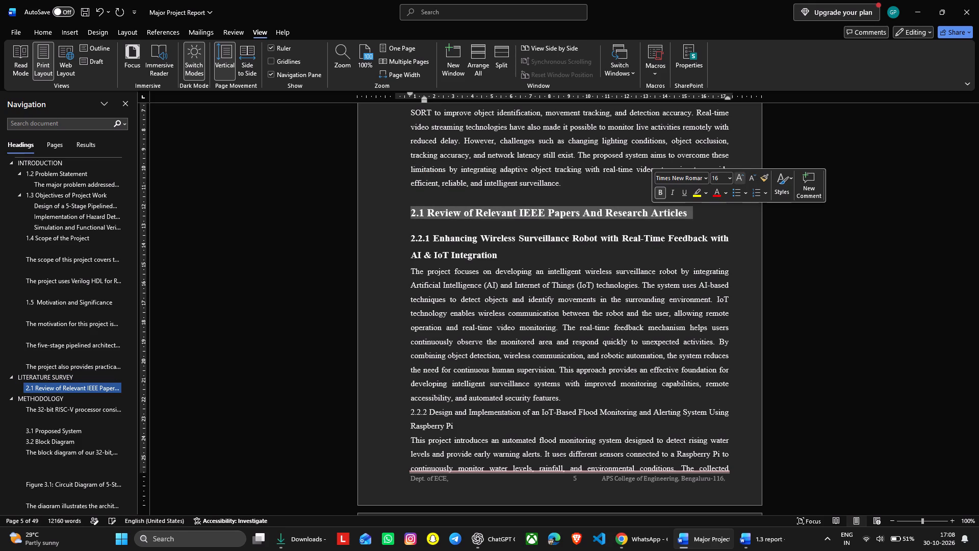
left_click(523, 284)
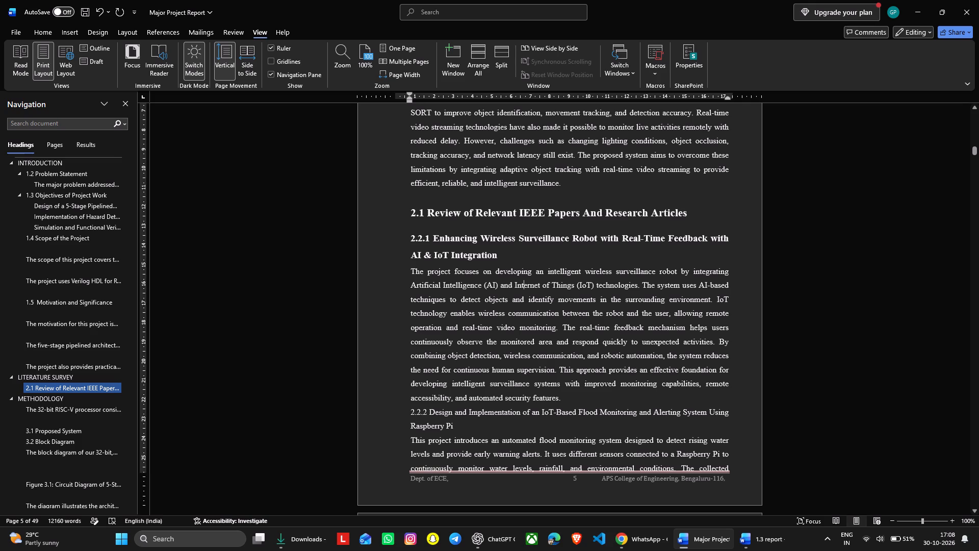
left_click(501, 279)
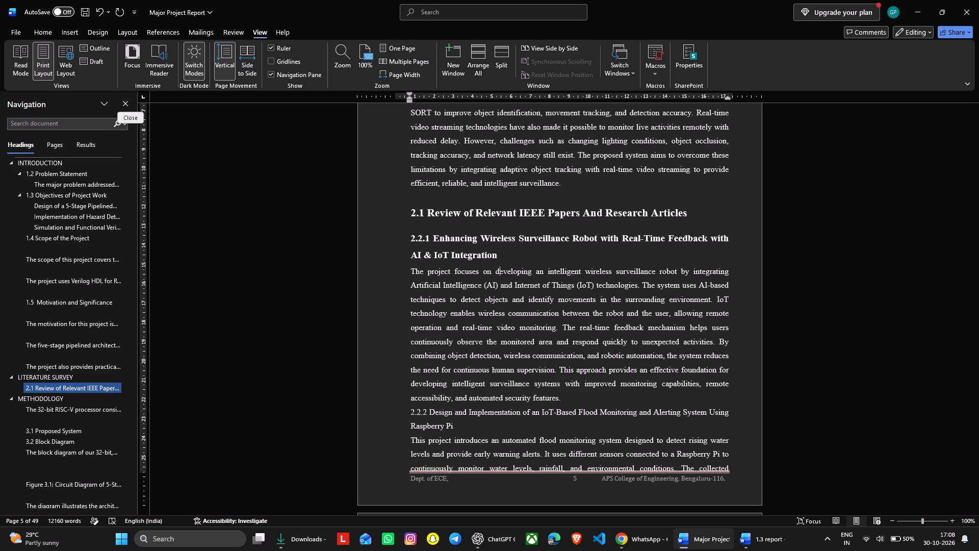
Insert a blank line above the 2.2.2 flood monitoring title and format that title as bold, size 14.
left_click(43, 26)
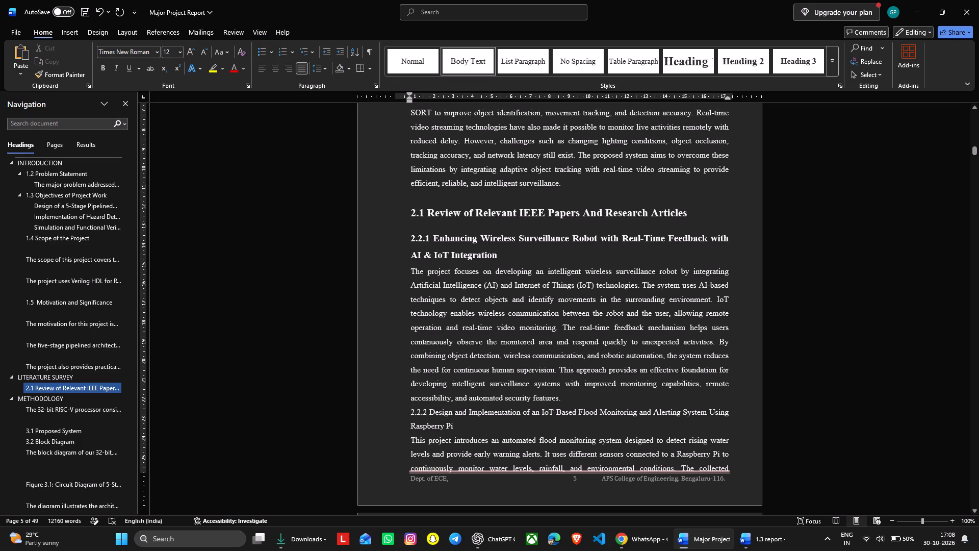
left_click(571, 395)
key("Return")
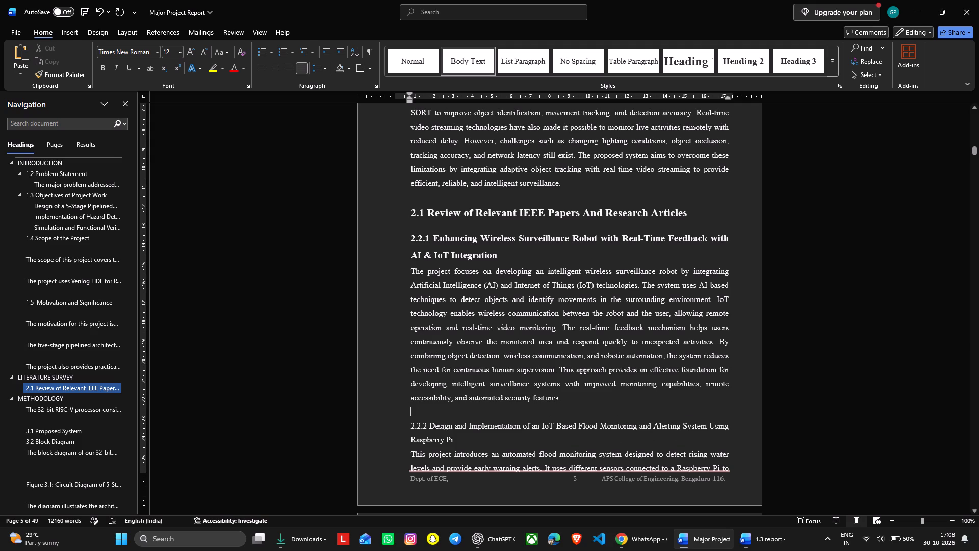
left_click_drag(468, 440, 415, 425)
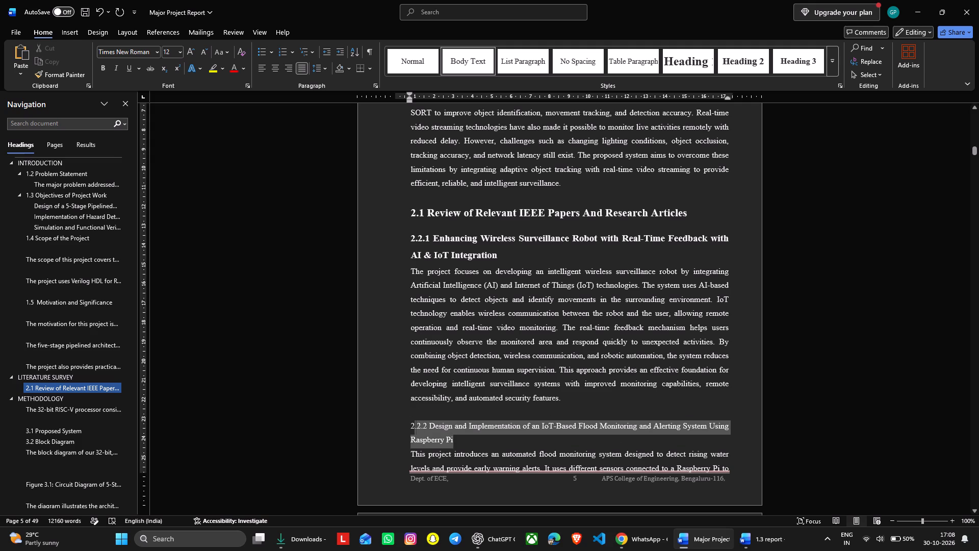
left_click_drag(415, 425, 411, 425)
left_click(421, 410)
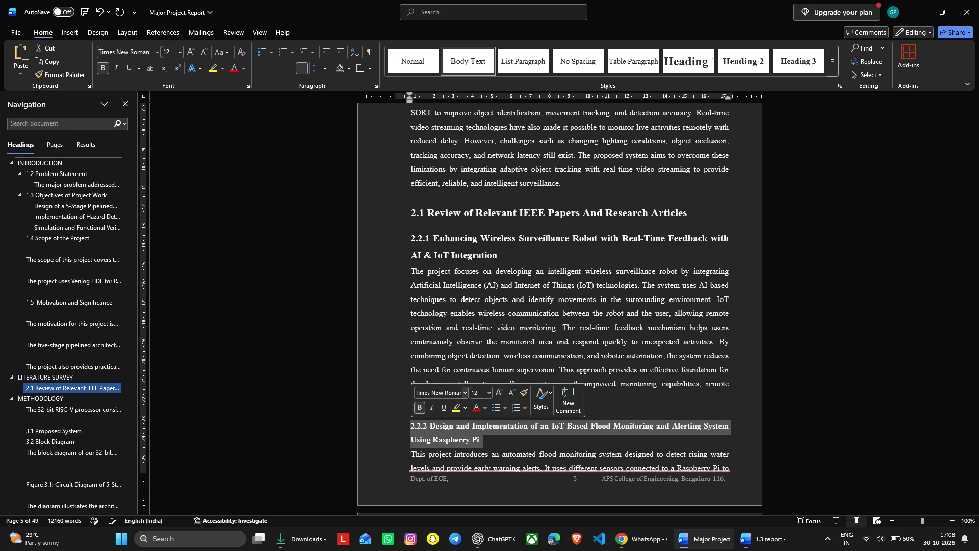
left_click(496, 395)
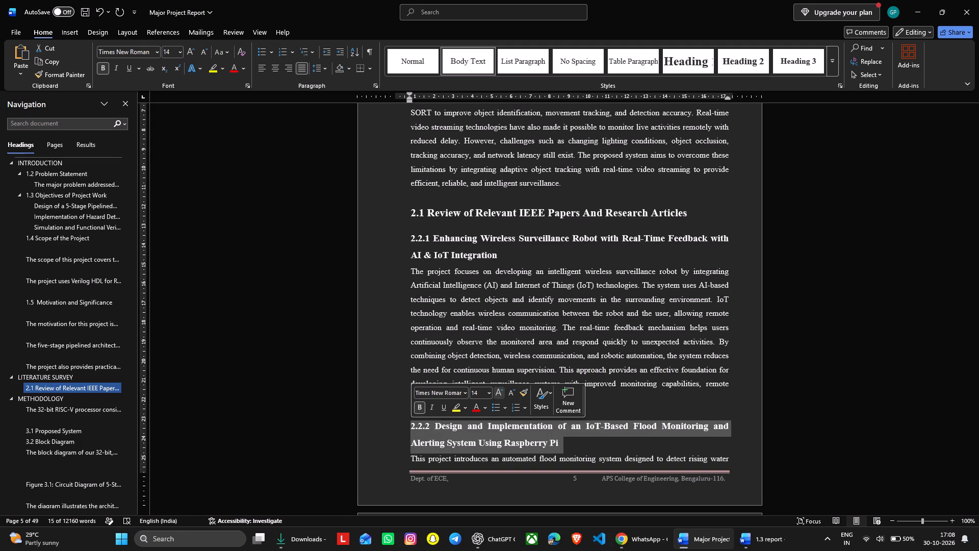
left_click(607, 457)
Insert a blank line above the 2.2.3 Autonomous Object Tracking title and format that title as bold, size 14.
scroll(607, 457, "down", 1)
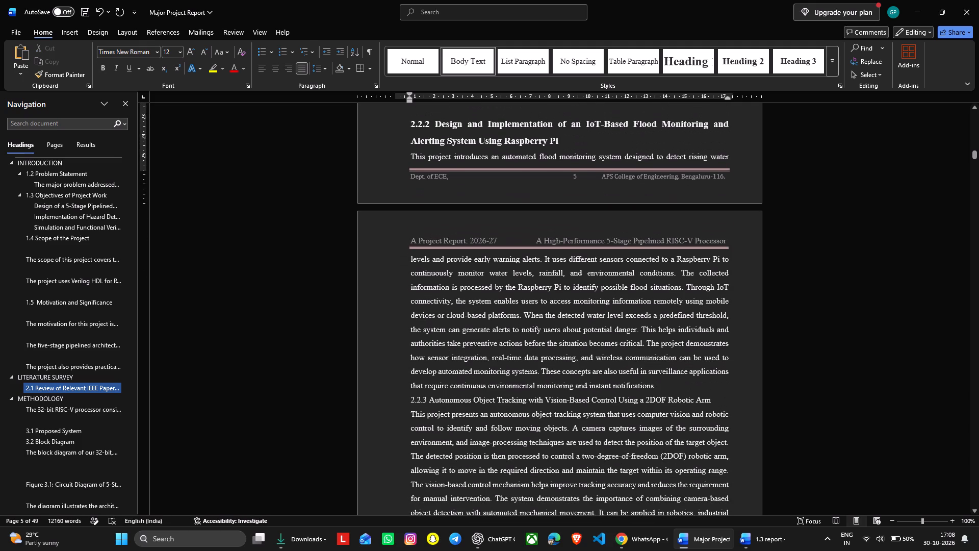
left_click(659, 385)
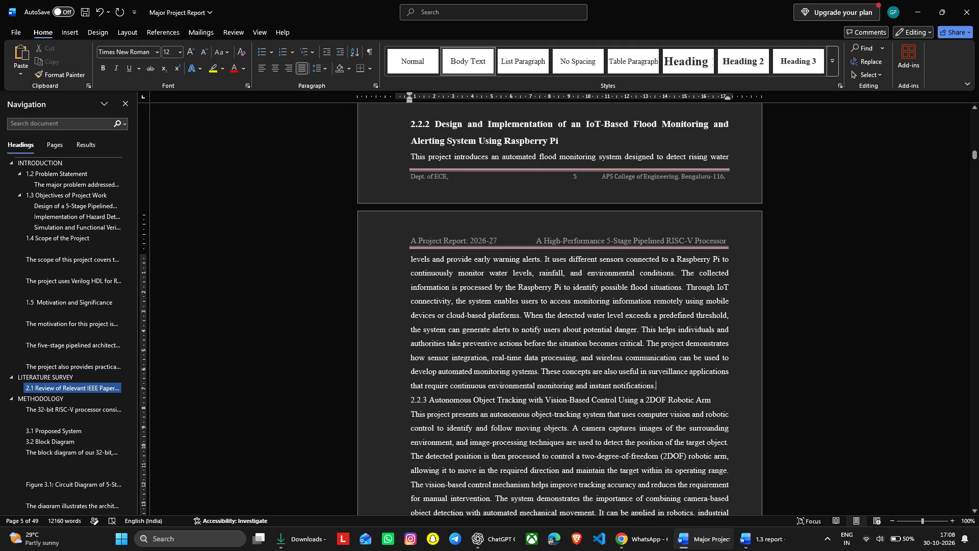
key("Return")
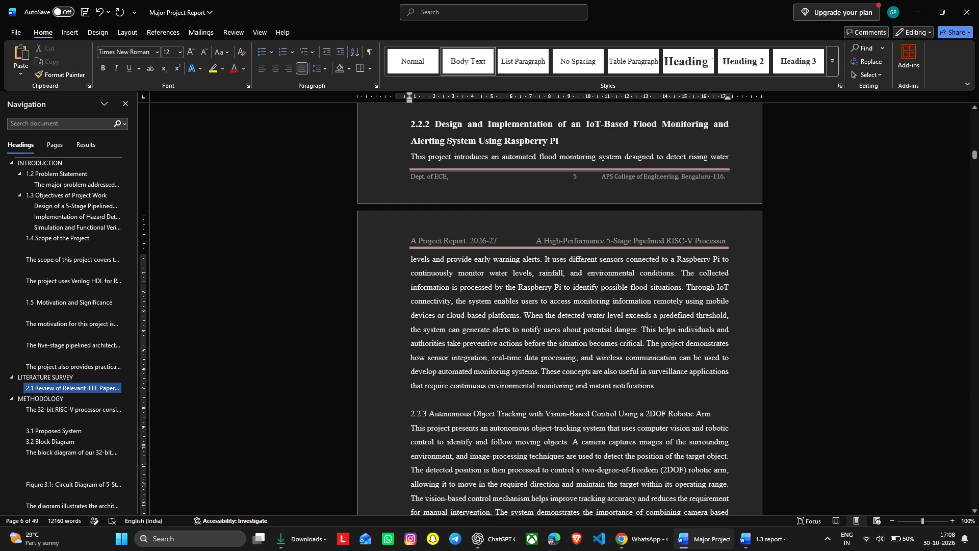
left_click_drag(412, 410, 499, 409)
left_click_drag(499, 409, 689, 414)
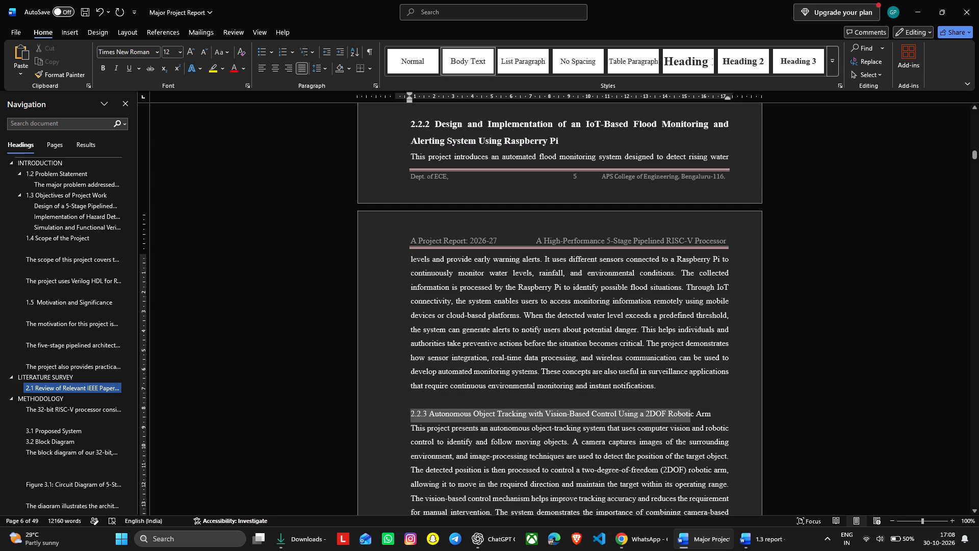
left_click_drag(689, 414, 707, 414)
left_click_drag(707, 414, 736, 414)
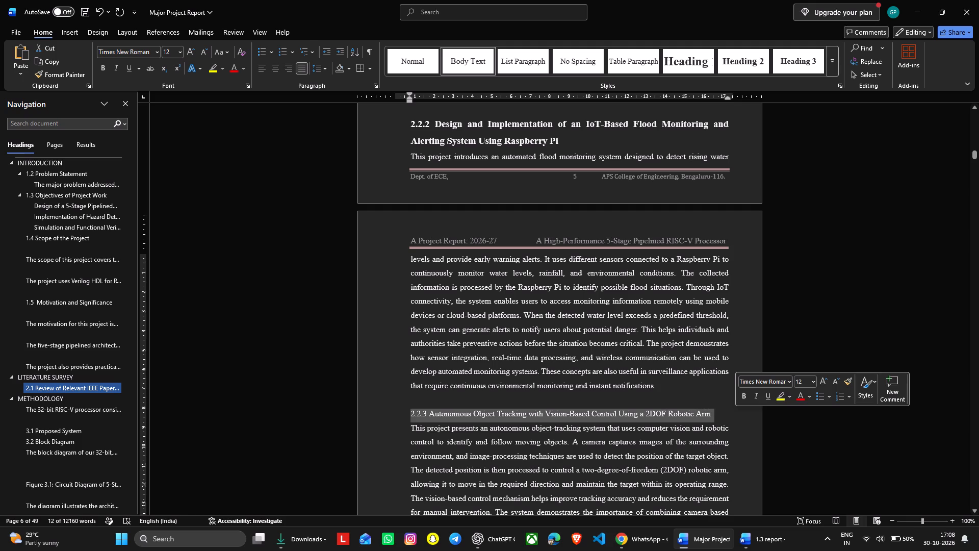
left_click(744, 398)
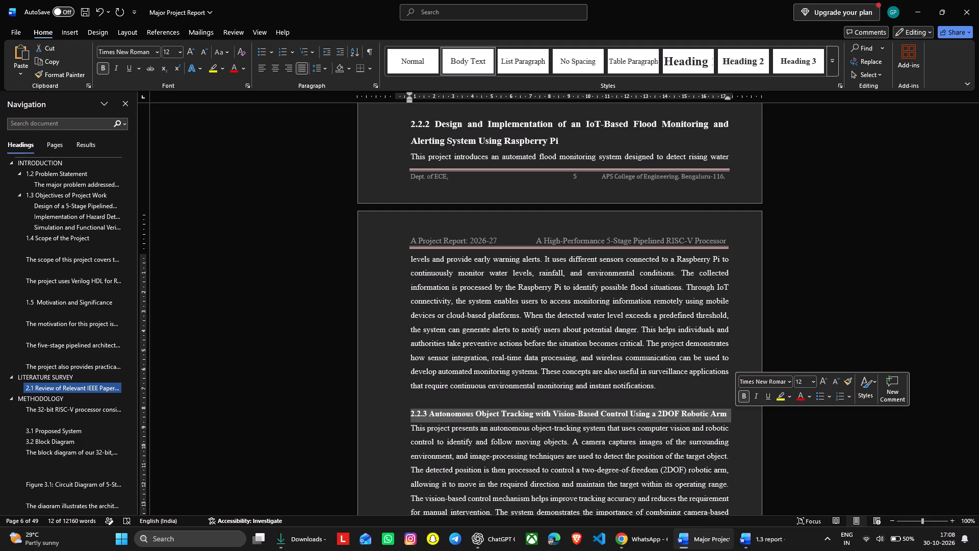
left_click(825, 384)
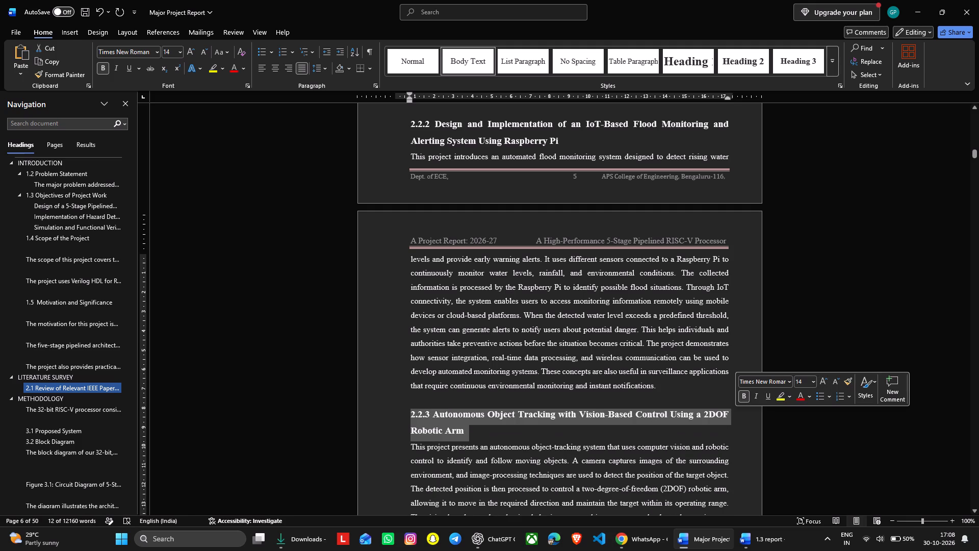
left_click(657, 438)
Insert a blank line above the 2.2.4 Line-Following Robot title and format that title as bold, size 14.
scroll(657, 438, "down", 1)
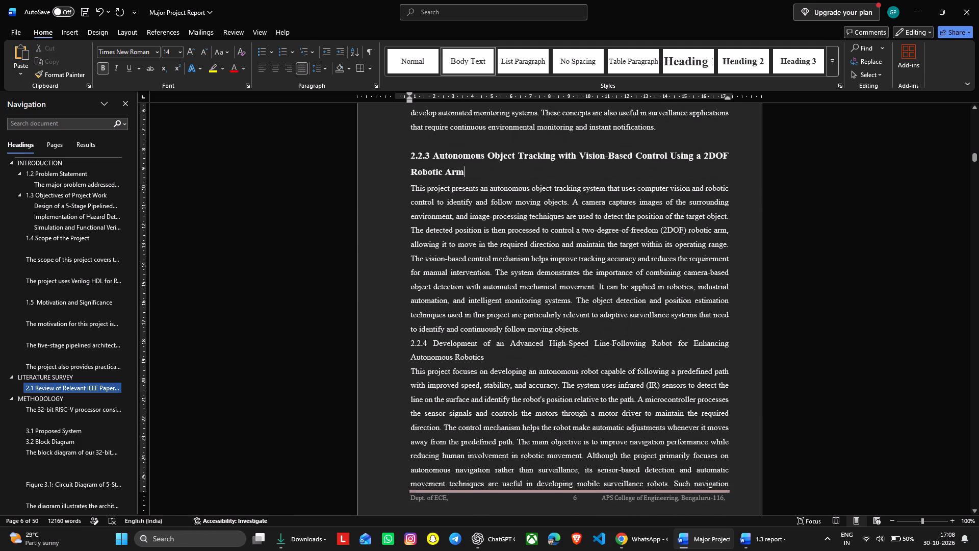
scroll(657, 438, "down", 1)
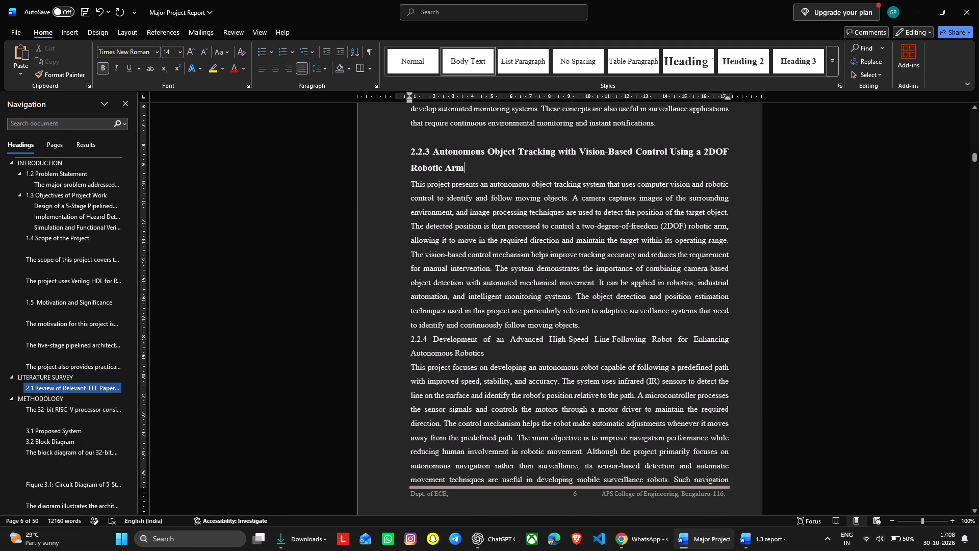
left_click(583, 323)
key("Return")
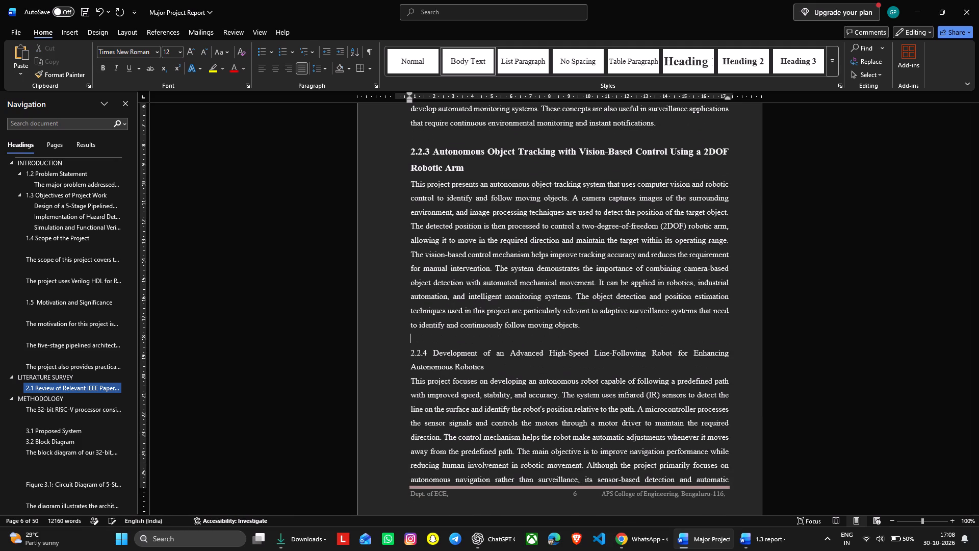
left_click(407, 352)
left_click_drag(412, 351, 493, 372)
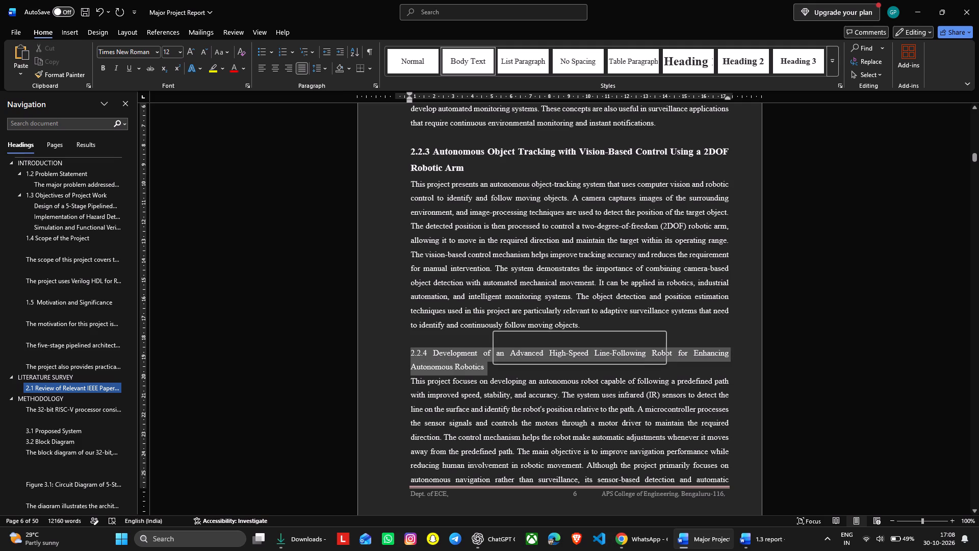
left_click(498, 354)
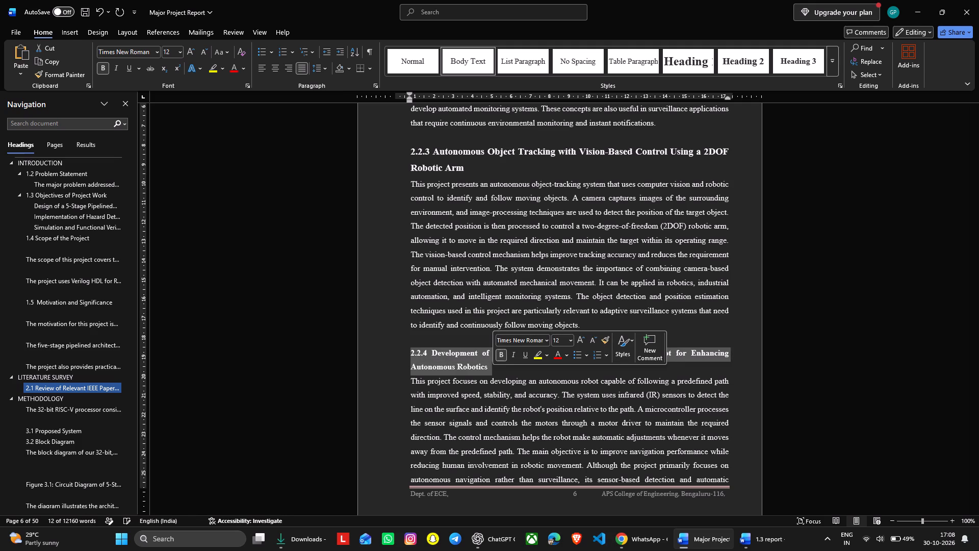
left_click(576, 338)
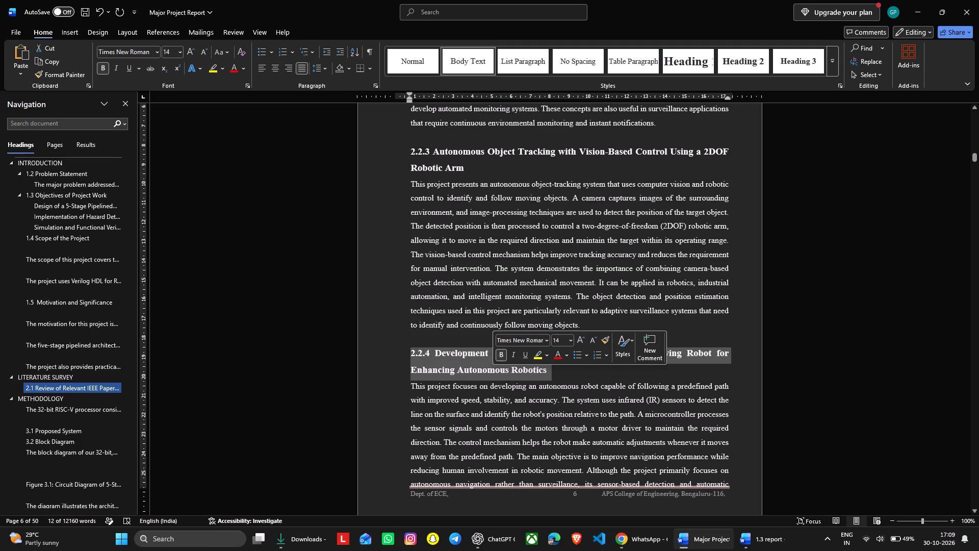
left_click(680, 332)
Insert a blank line above the 2.2.5 IoT-Based Emergency Alert title and format that title as bold, size 14.
scroll(680, 332, "down", 1)
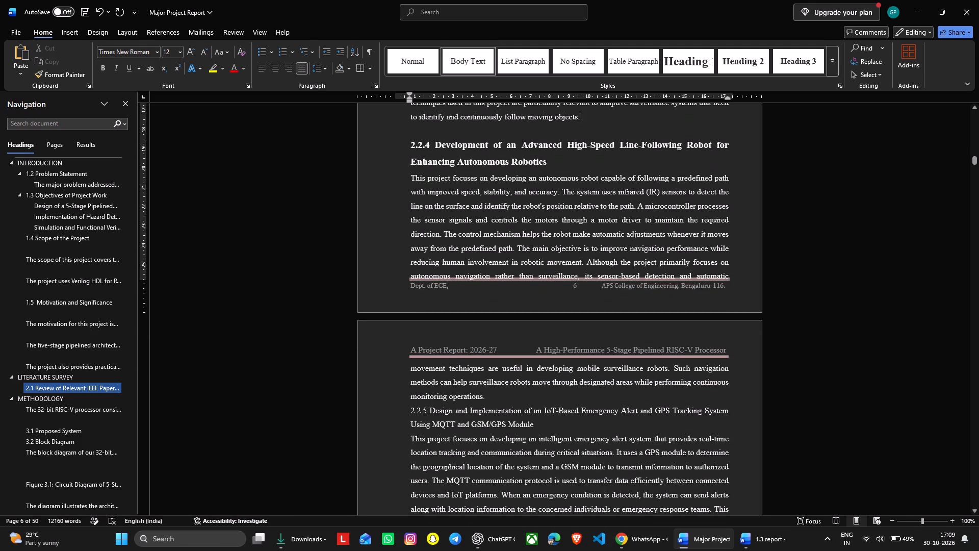
left_click(493, 402)
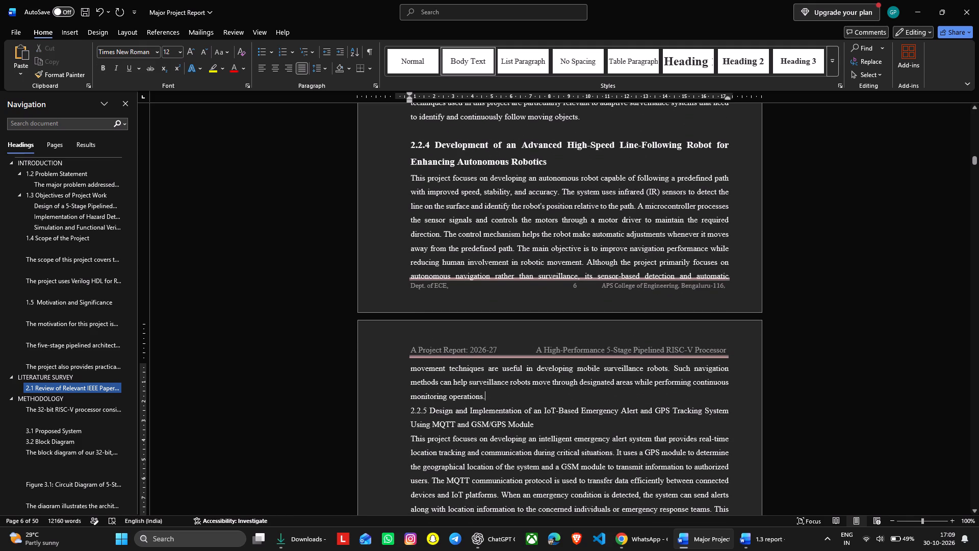
key("Return")
scroll(493, 402, "down", 1)
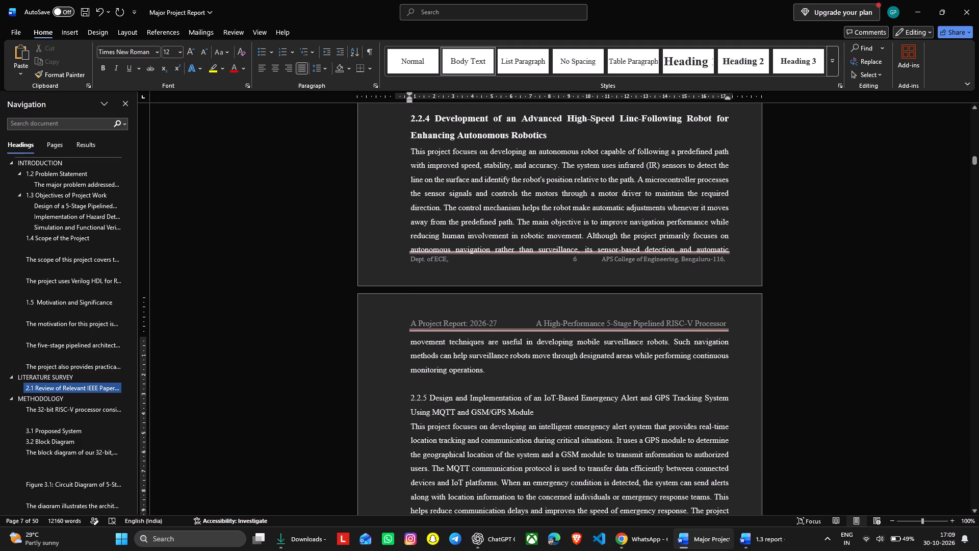
scroll(493, 402, "down", 1)
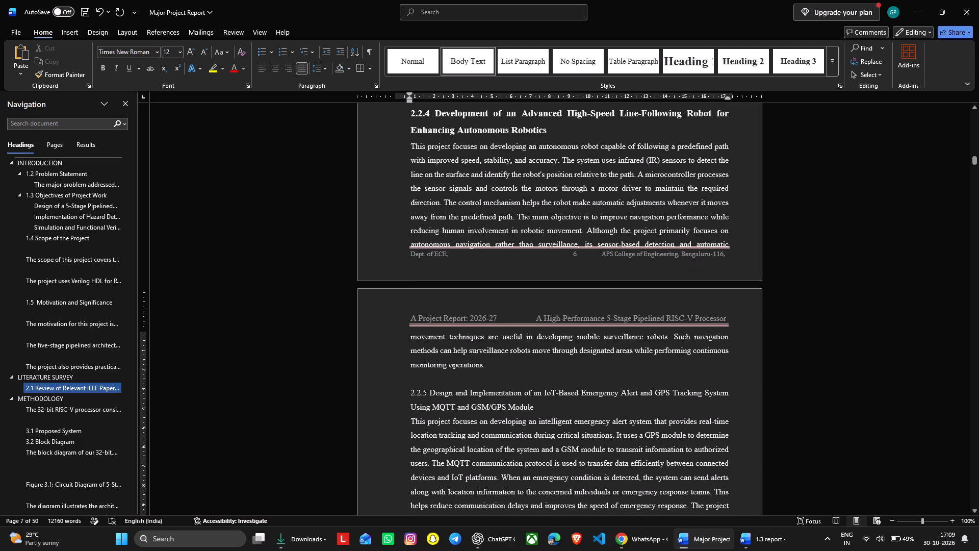
left_click_drag(410, 391, 537, 408)
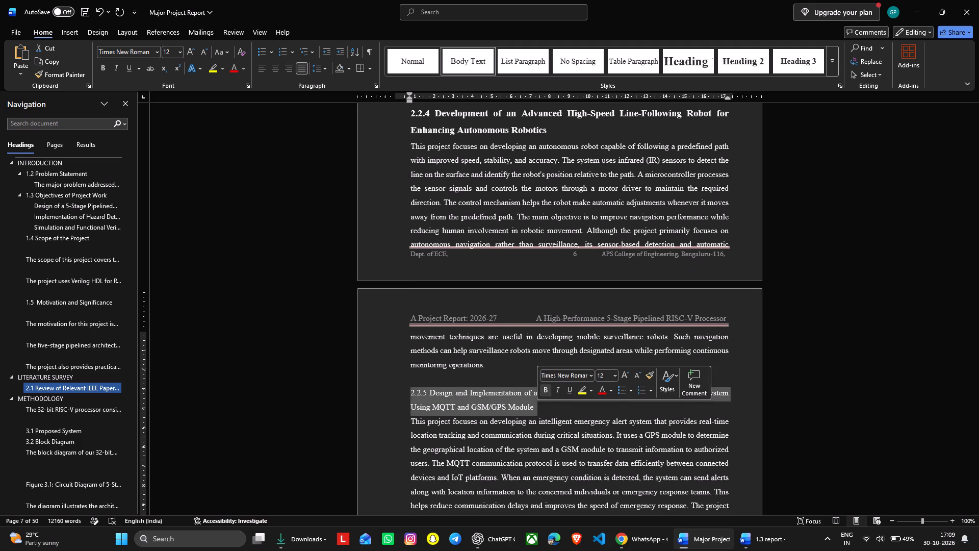
left_click(547, 387)
left_click(613, 378)
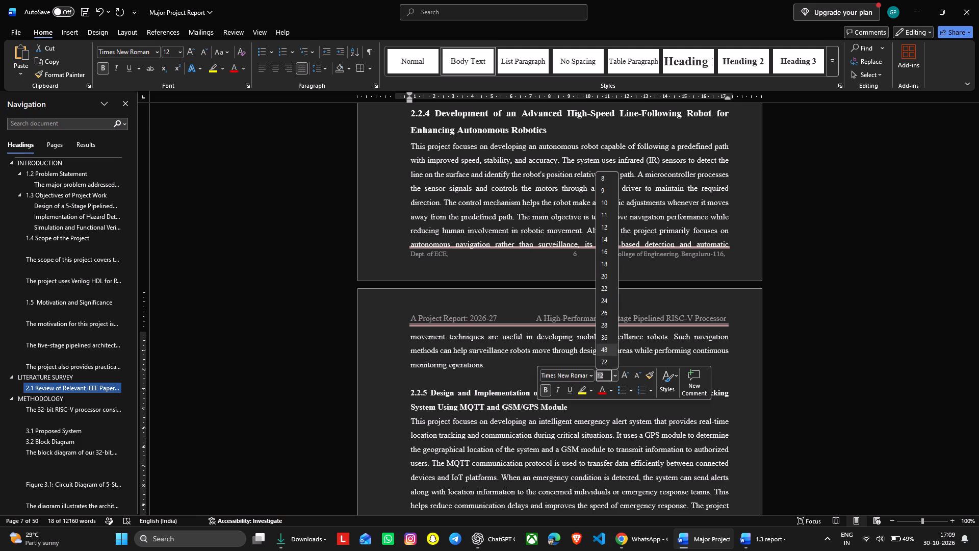
left_click(612, 241)
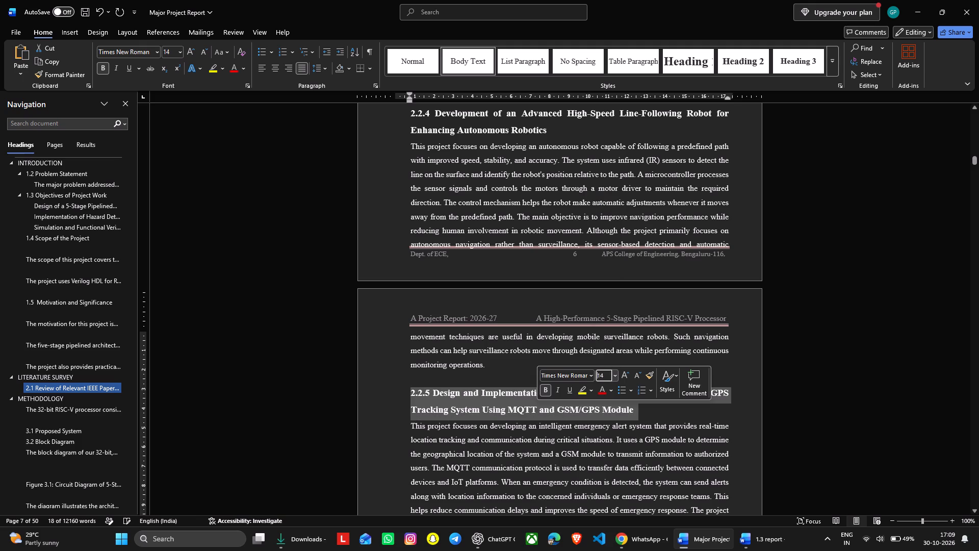
left_click(489, 371)
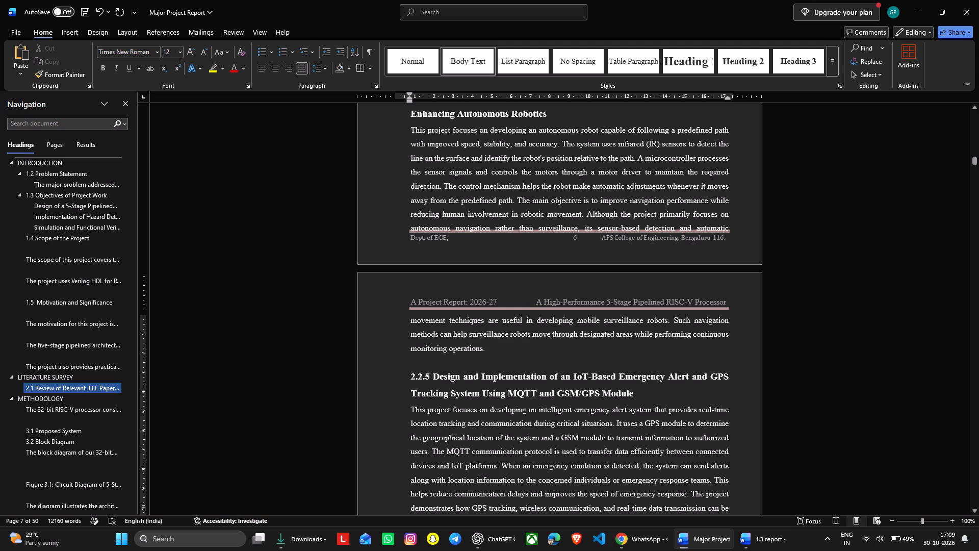
Raise the bottom margin of page 6 slightly so its last text line clears the footer line.
left_click(734, 219)
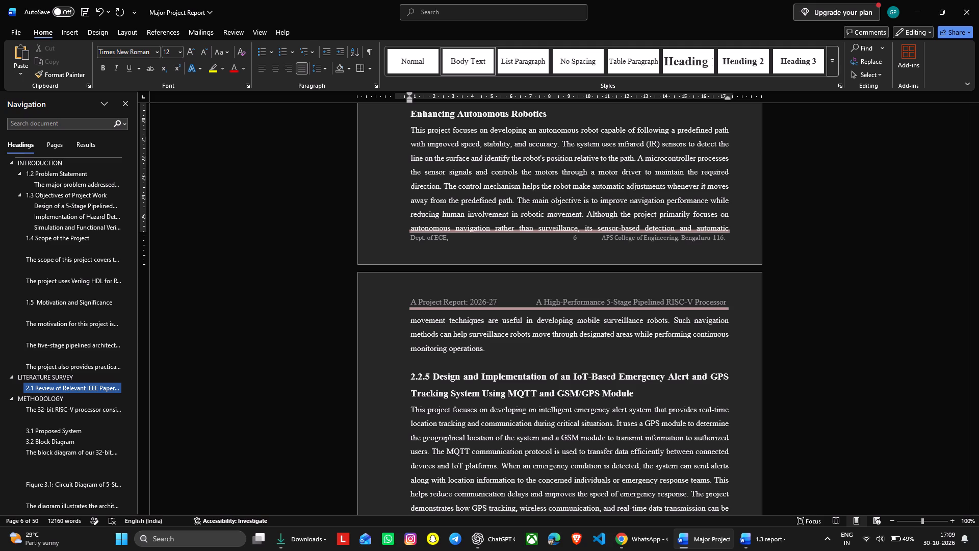
left_click_drag(145, 233, 145, 229)
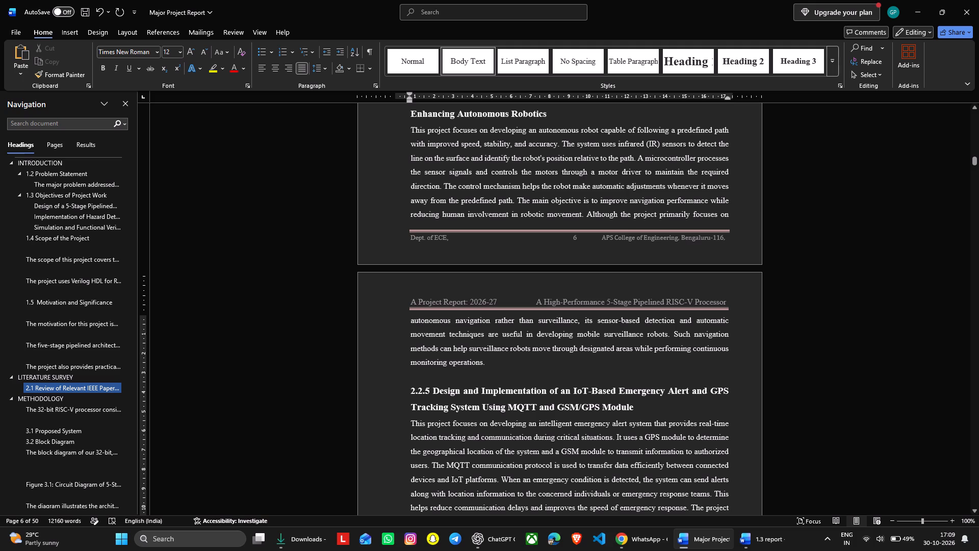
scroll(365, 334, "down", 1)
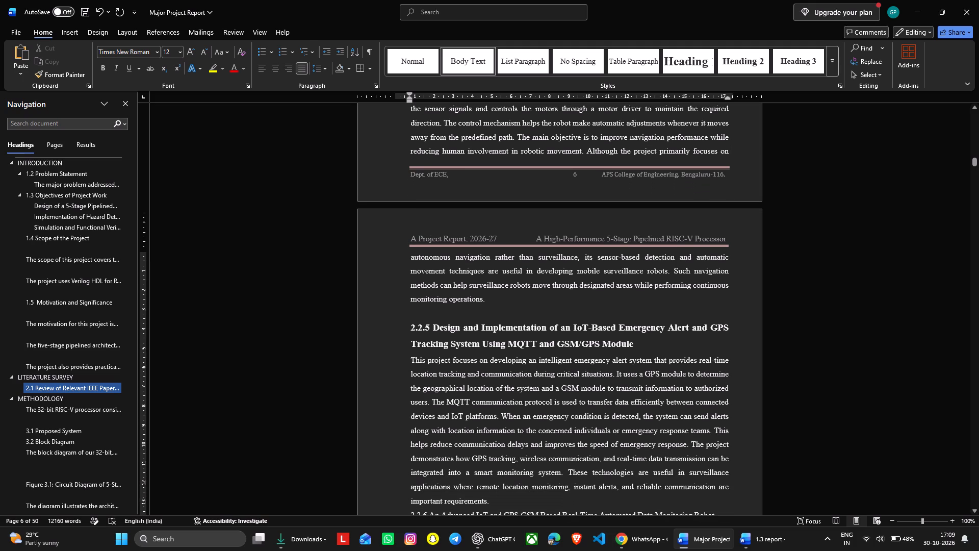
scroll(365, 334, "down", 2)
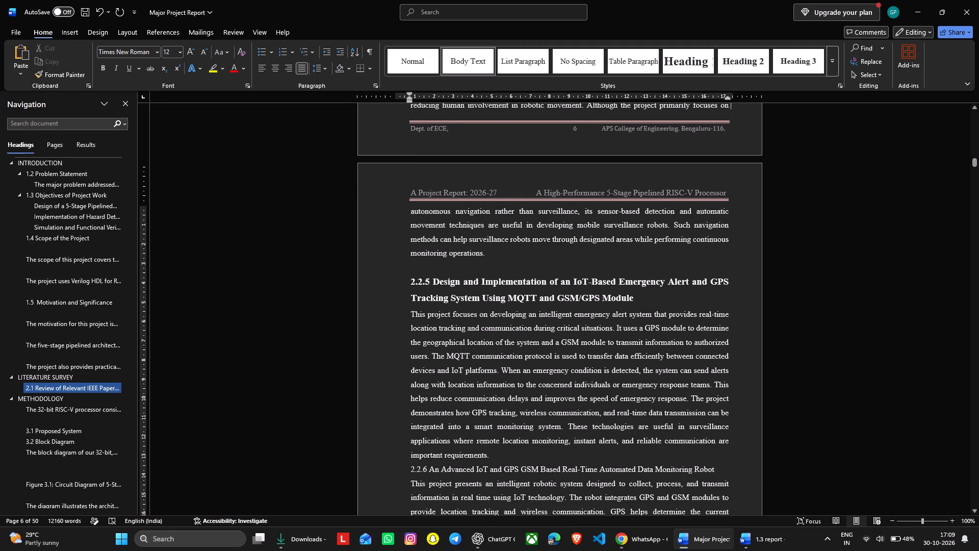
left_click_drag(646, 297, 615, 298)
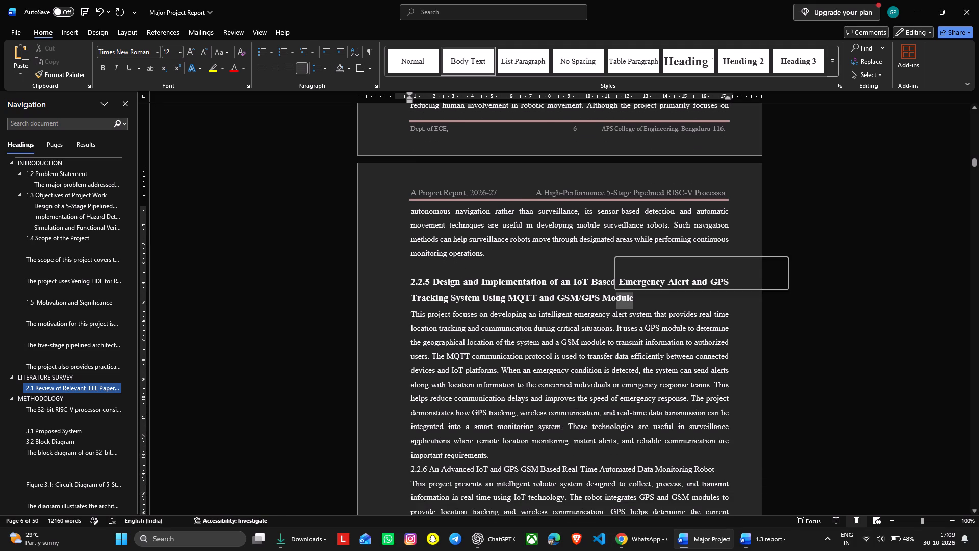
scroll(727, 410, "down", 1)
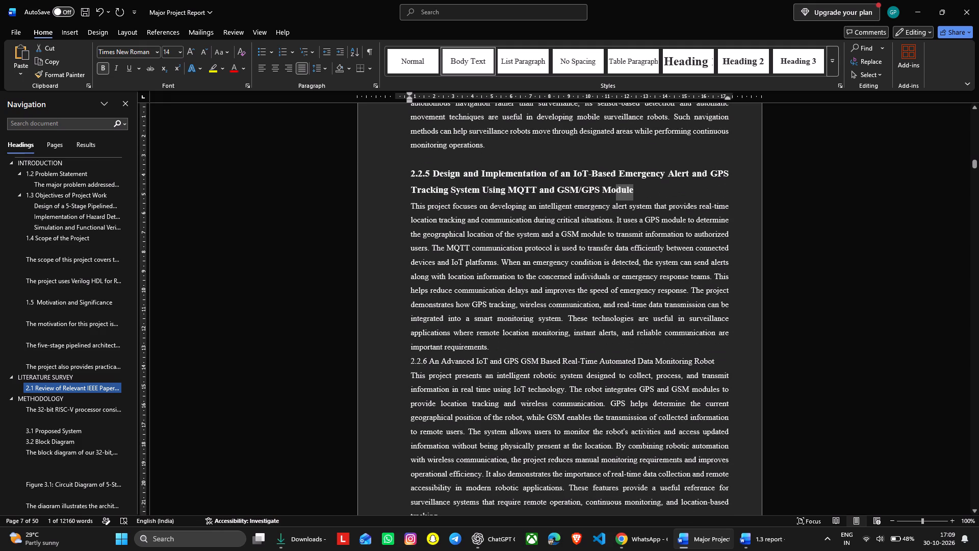
Insert a blank line above the 2.2.6 Automated Data Monitoring Robot title and format that title as bold, size 14.
left_click(530, 348)
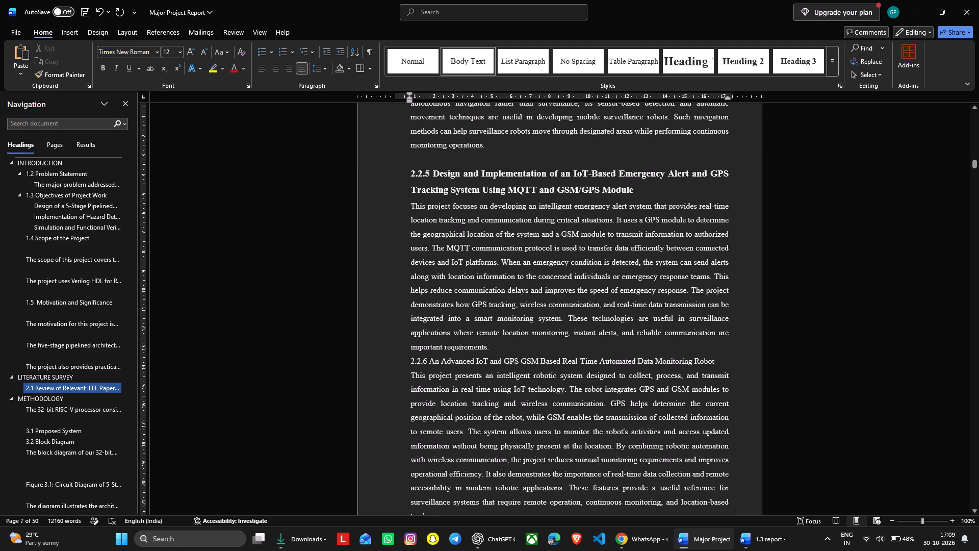
key("Return")
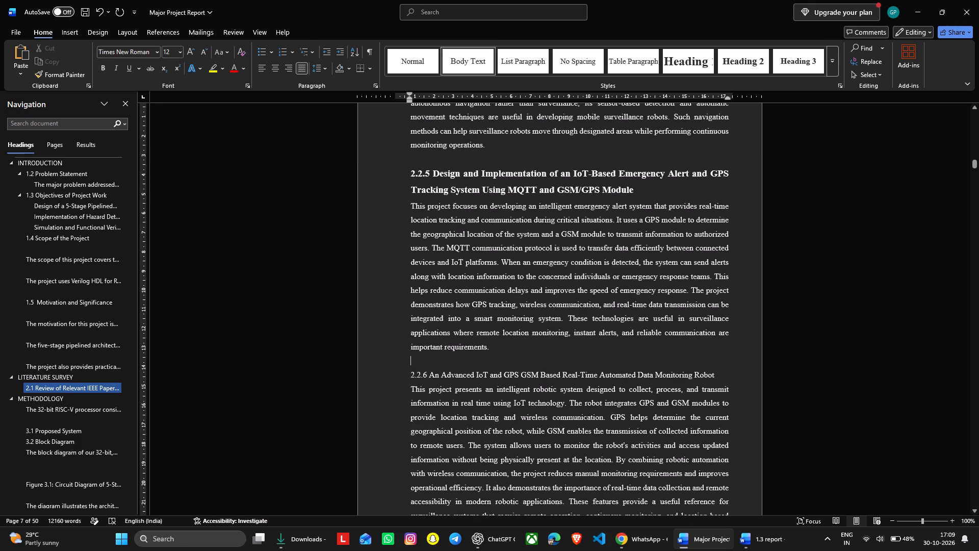
left_click_drag(717, 371, 501, 382)
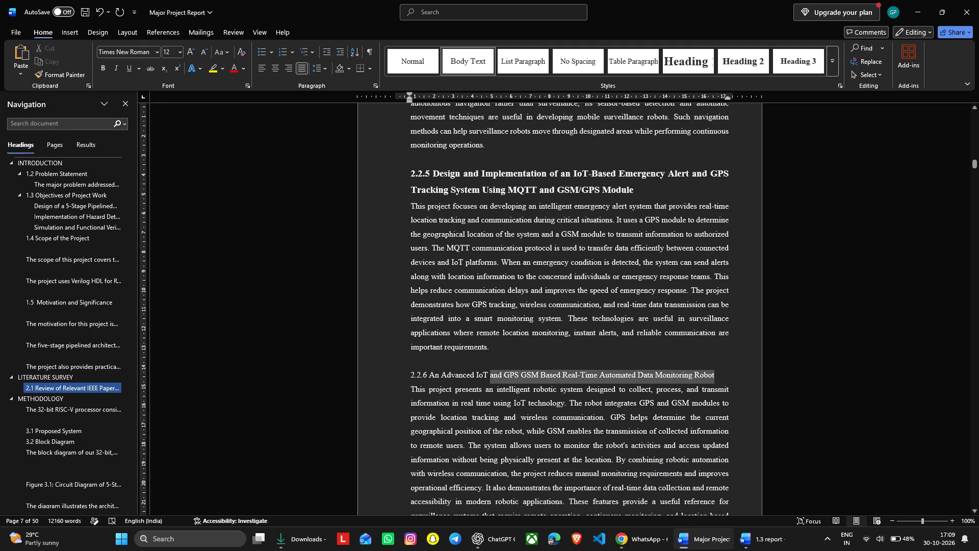
left_click_drag(501, 382, 410, 374)
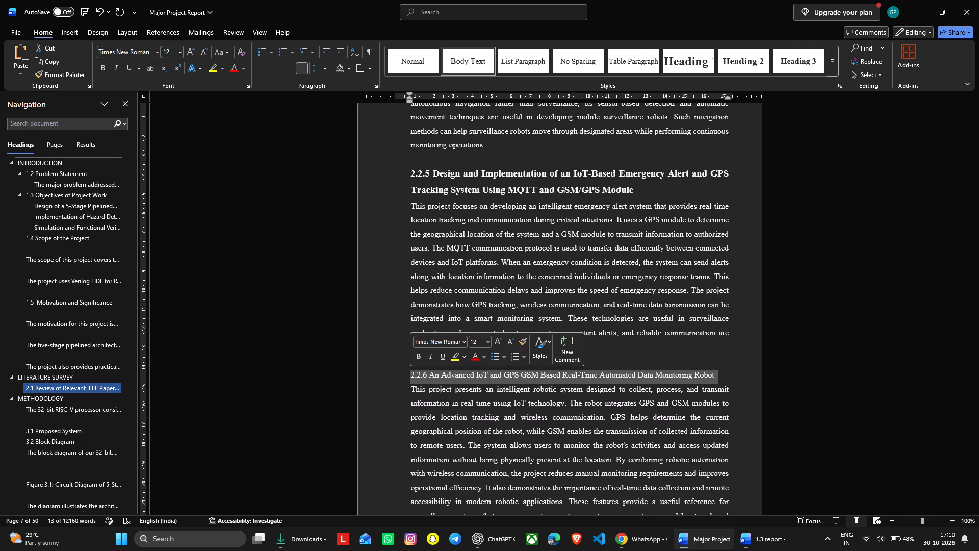
left_click(495, 341)
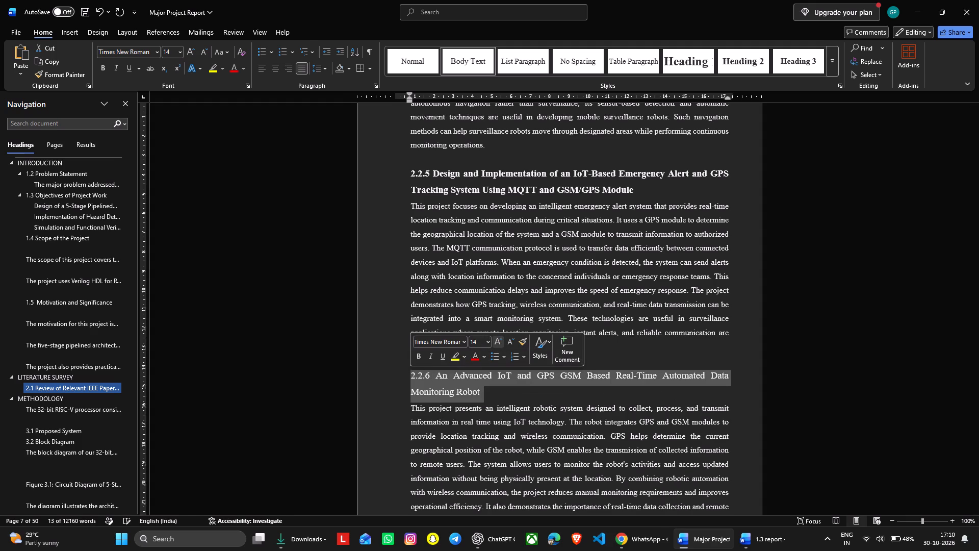
left_click(419, 356)
left_click(710, 342)
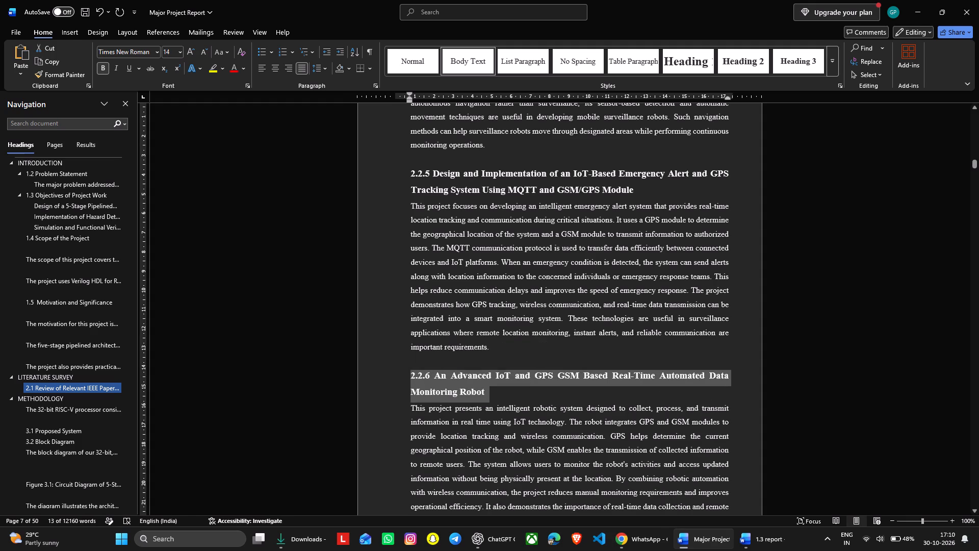
Insert a blank line above the 2.2.7 ESP32-CAM Motion Security System title and format that title as bold, size 14.
scroll(710, 342, "down", 1)
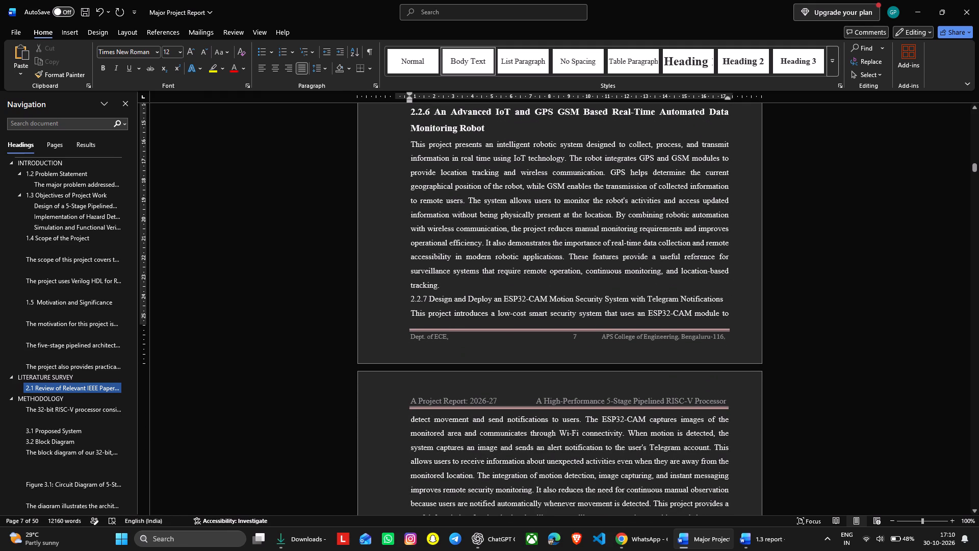
left_click(505, 281)
key("Return")
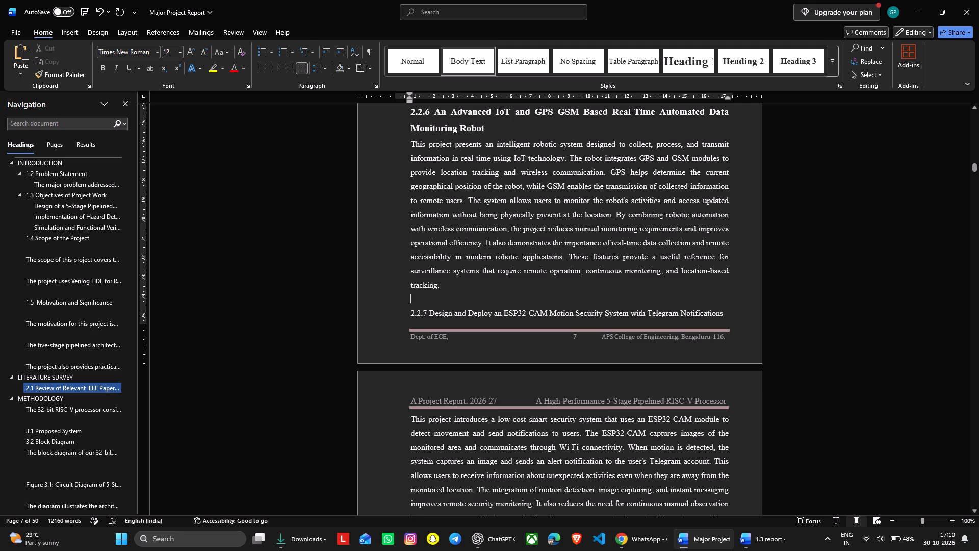
left_click_drag(409, 311, 463, 317)
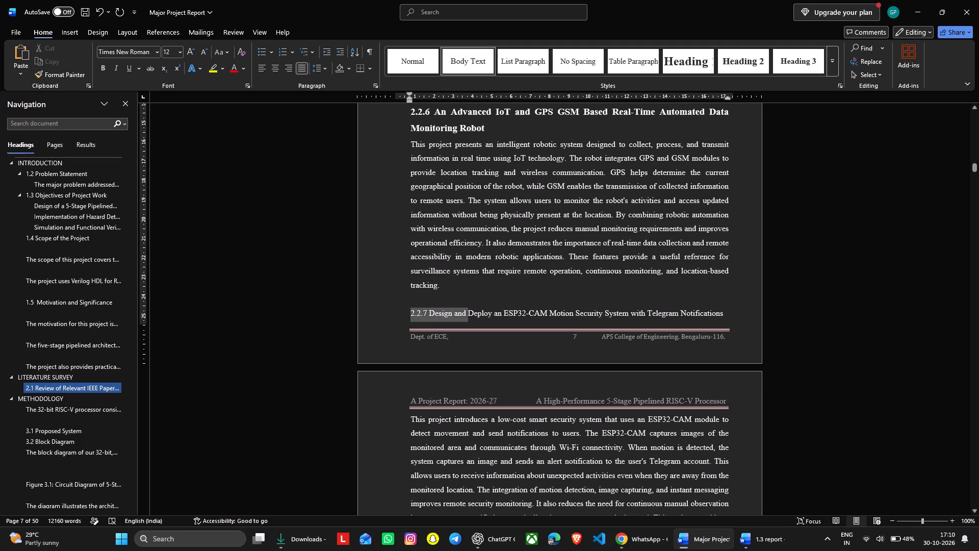
left_click_drag(463, 317, 726, 313)
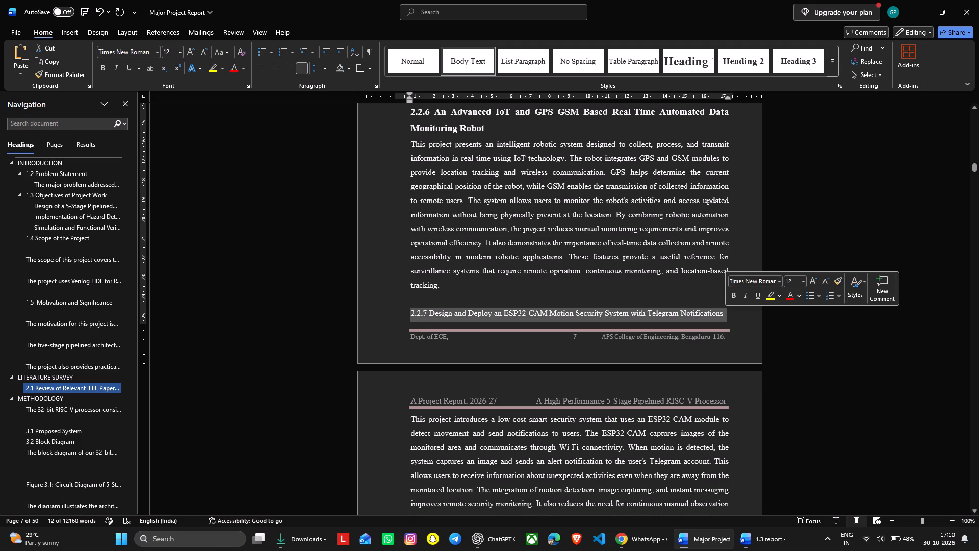
left_click(734, 292)
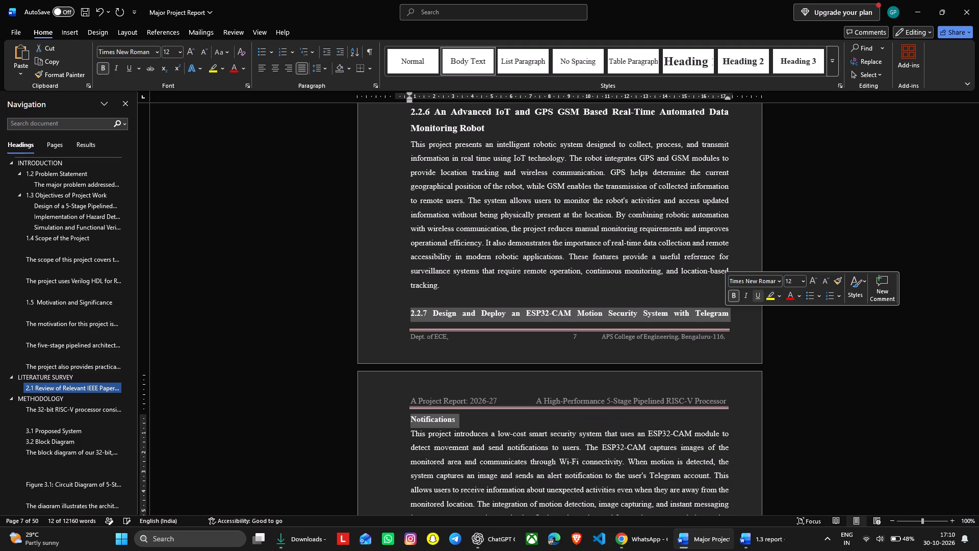
left_click(812, 283)
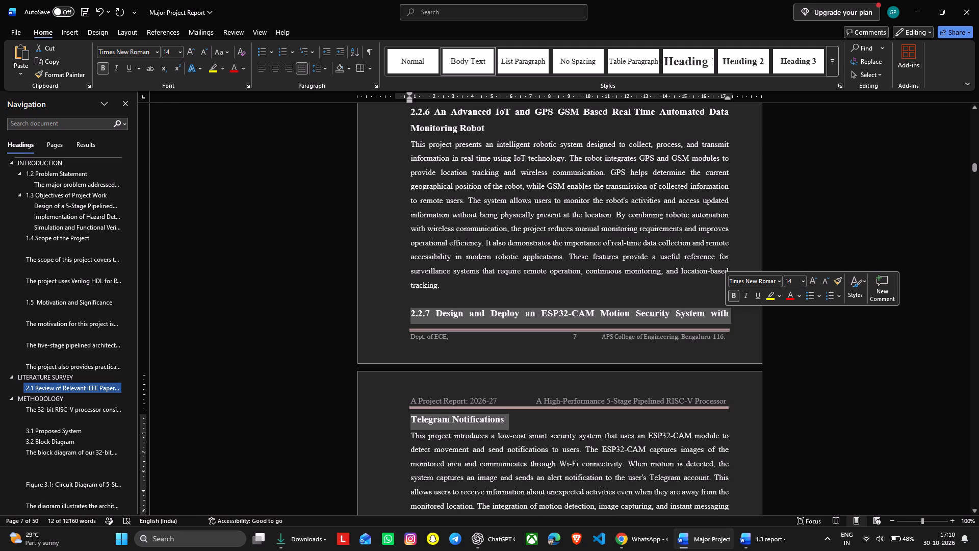
Select the blank line above the 2.2.7 title at the end of page 7.
scroll(606, 296, "down", 1)
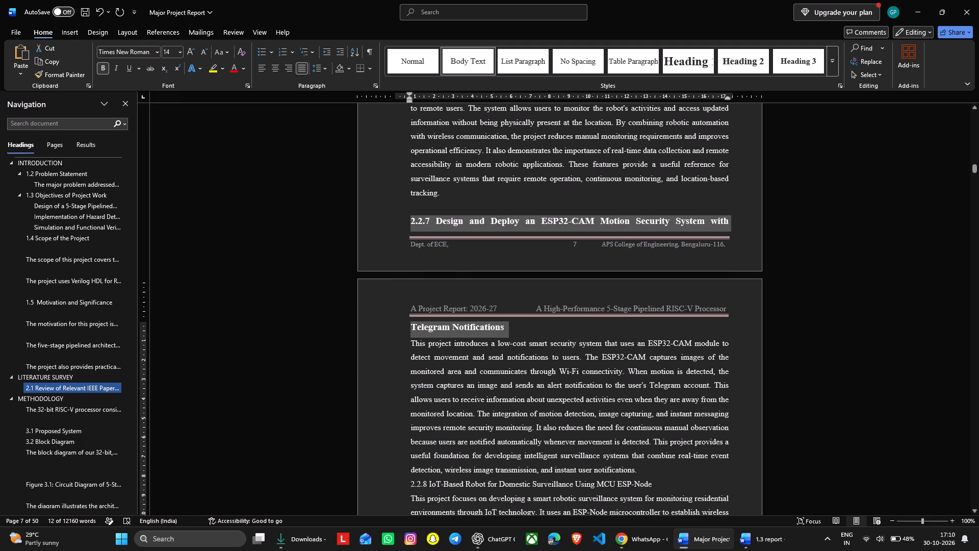
scroll(606, 296, "down", 1)
left_click(386, 204)
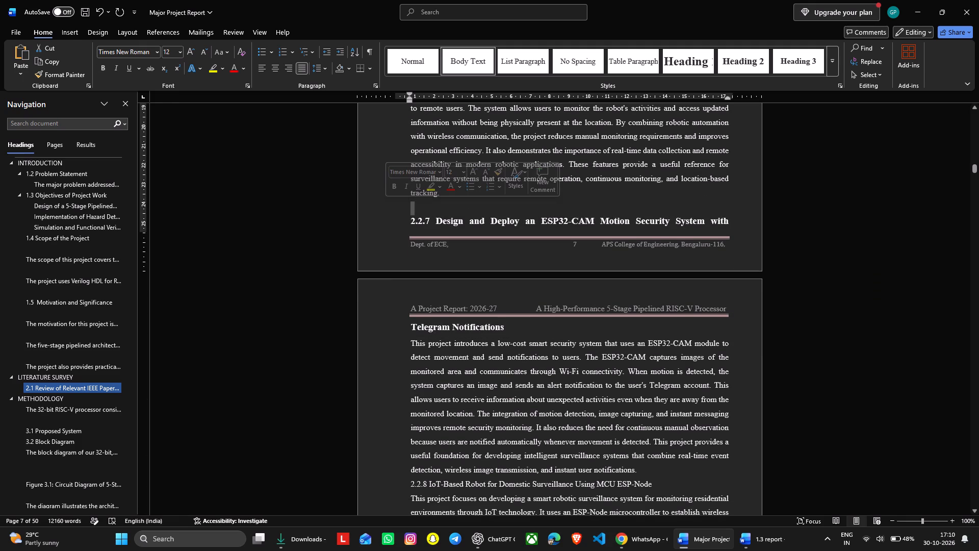
Insert an extra blank line before the 2.2.7 ESP32-CAM Motion Security System title so the whole title starts on page 8.
left_click(146, 233)
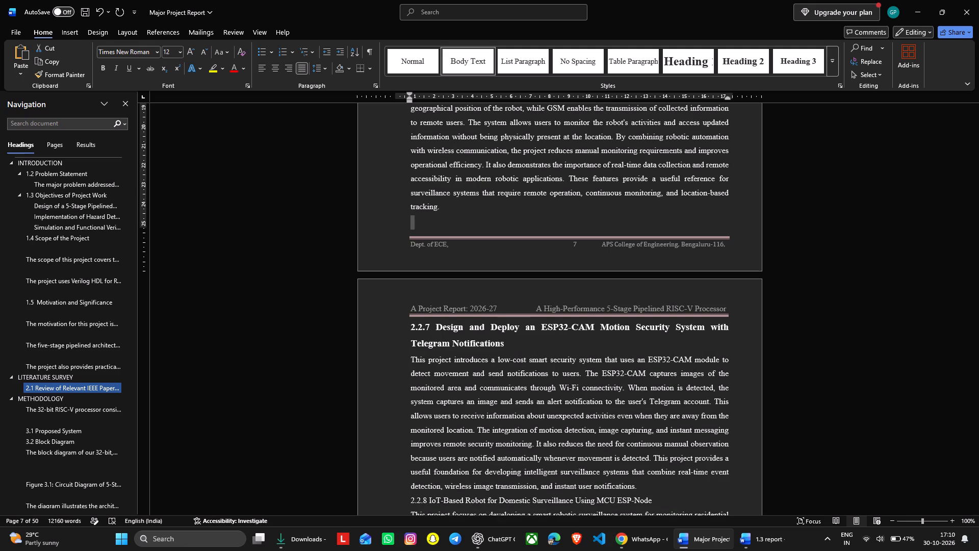
key("ctrl+z")
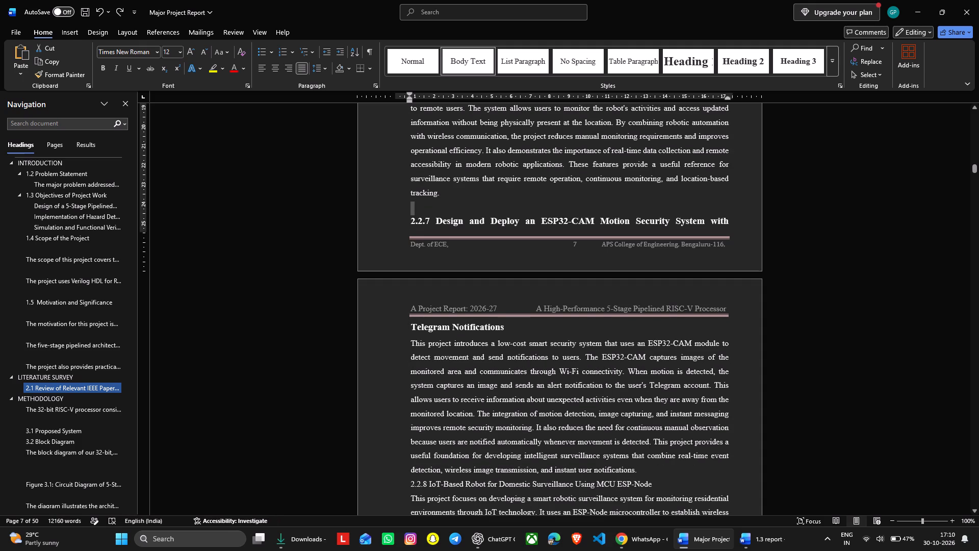
key("Return")
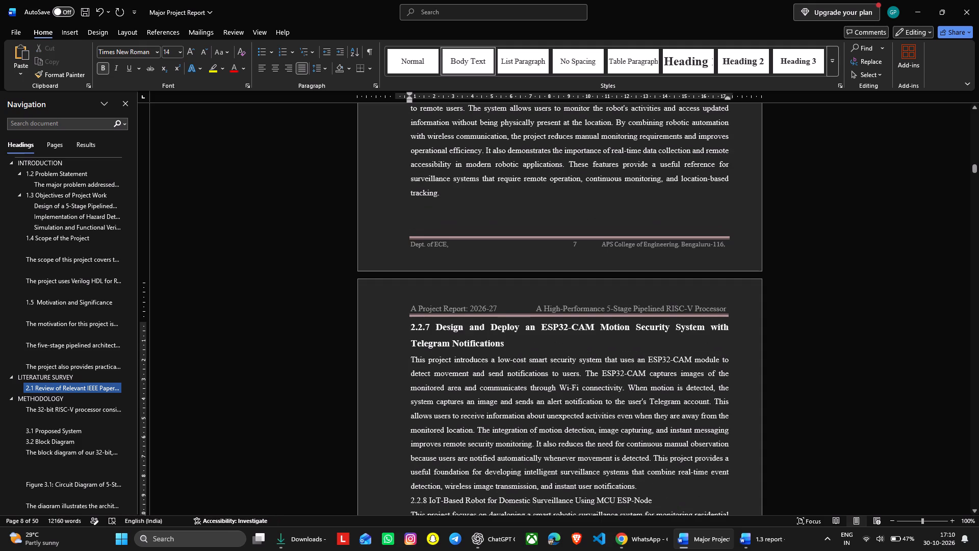
Insert a blank line above the 2.2.8 IoT-Based Robot for Domestic Surveillance title.
scroll(499, 258, "down", 1)
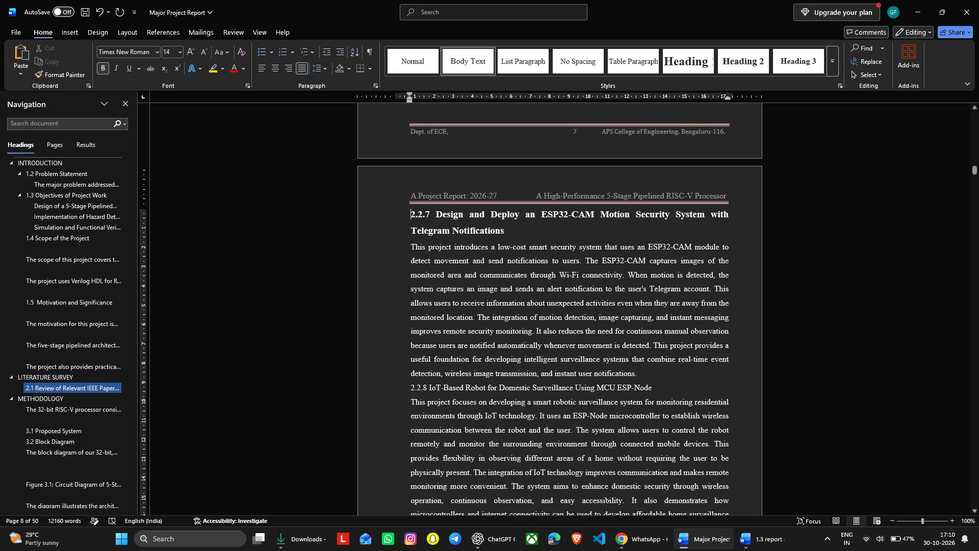
left_click(646, 378)
key("Return")
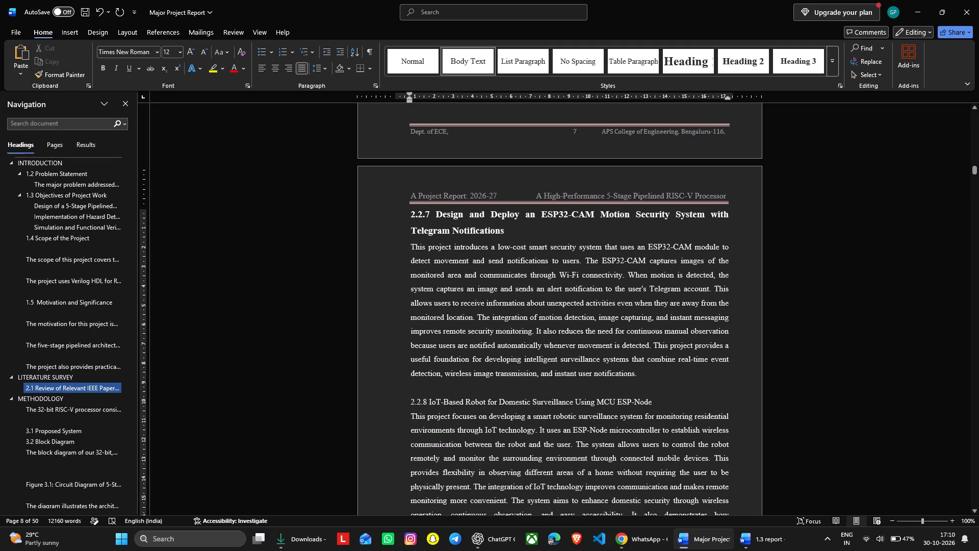
Format the 2.2.8 IoT-Based Robot for Domestic Surveillance title as bold, size 14.
left_click_drag(651, 402, 483, 406)
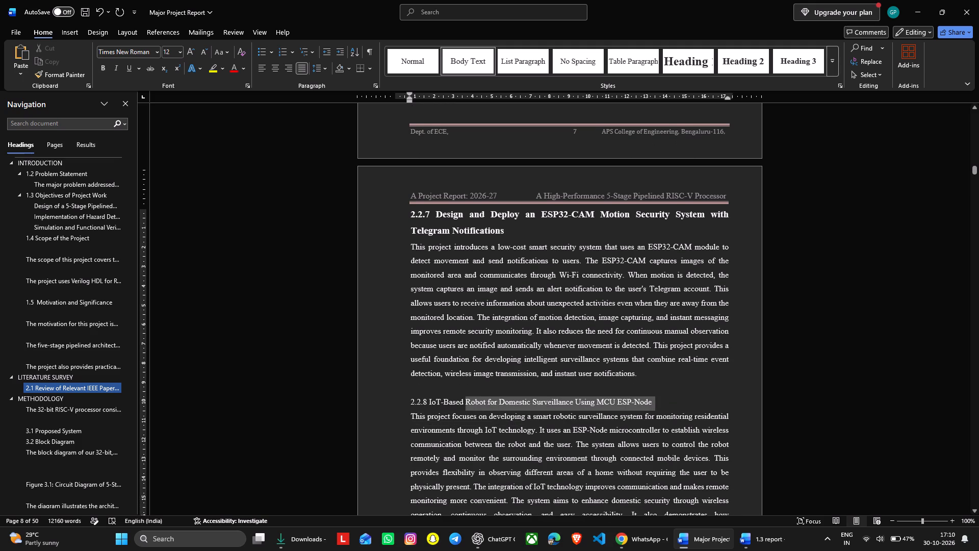
left_click_drag(483, 406, 408, 401)
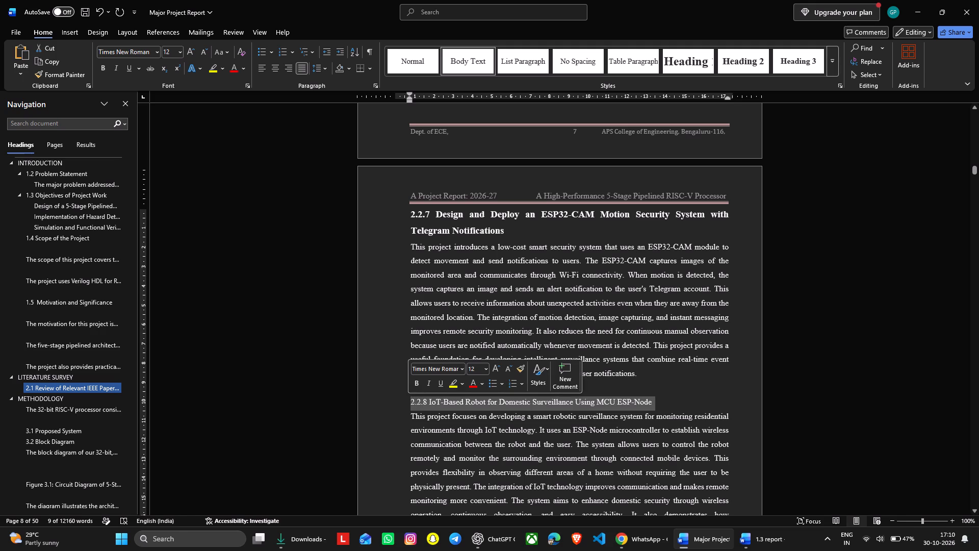
left_click(416, 387)
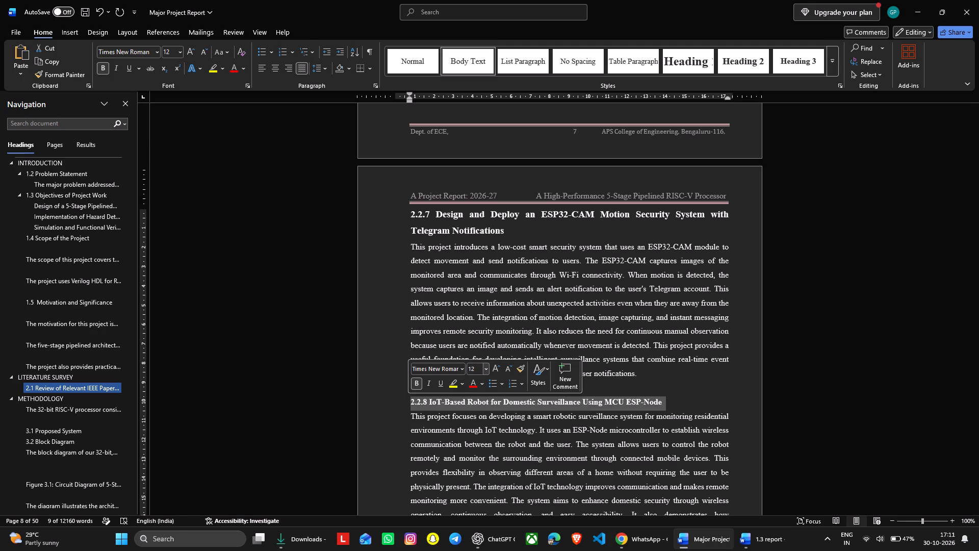
left_click(495, 369)
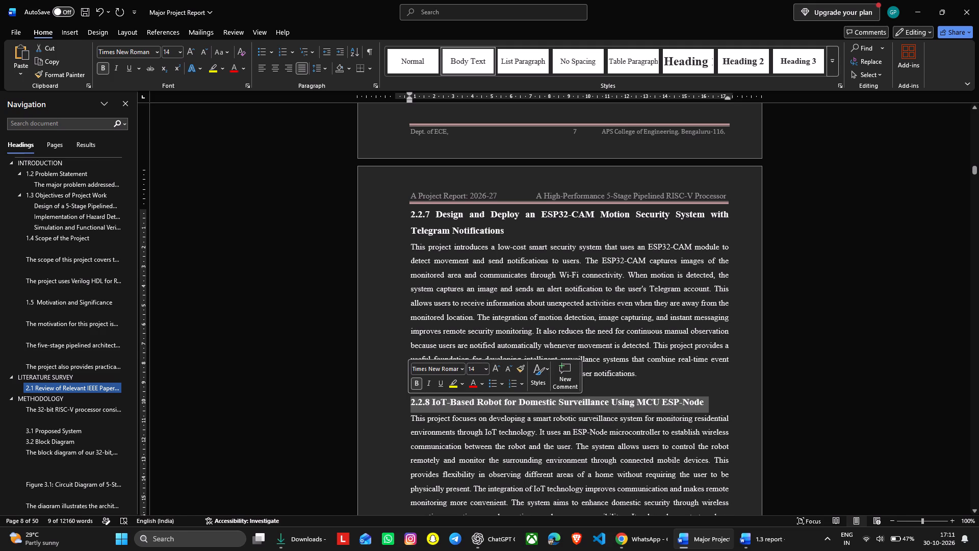
left_click(686, 371)
Insert a blank line above the 2.2.9 IoT-Based Surveillance Robot Using ESP-32 Wi-Fi Cam title and format that title as bold, size 14.
scroll(686, 371, "down", 1)
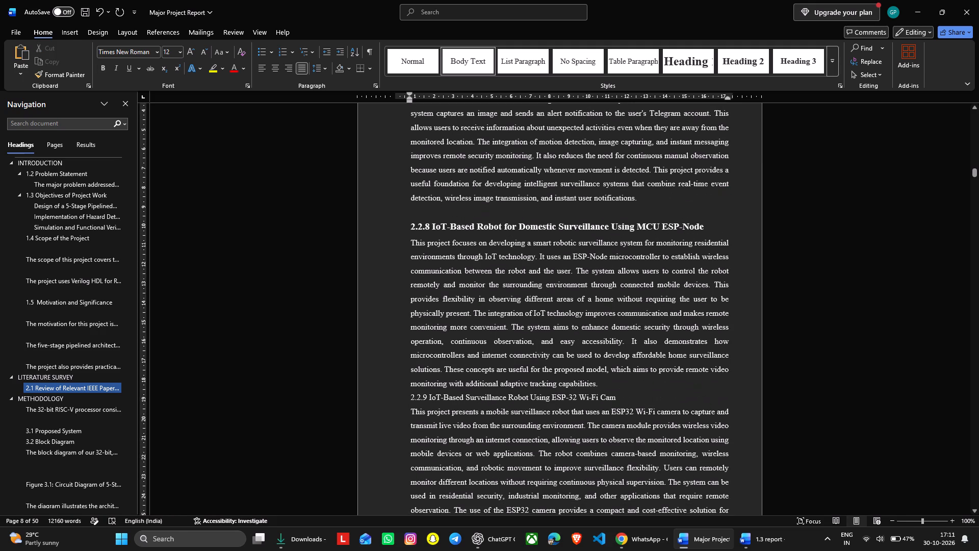
left_click(609, 386)
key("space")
key("Return")
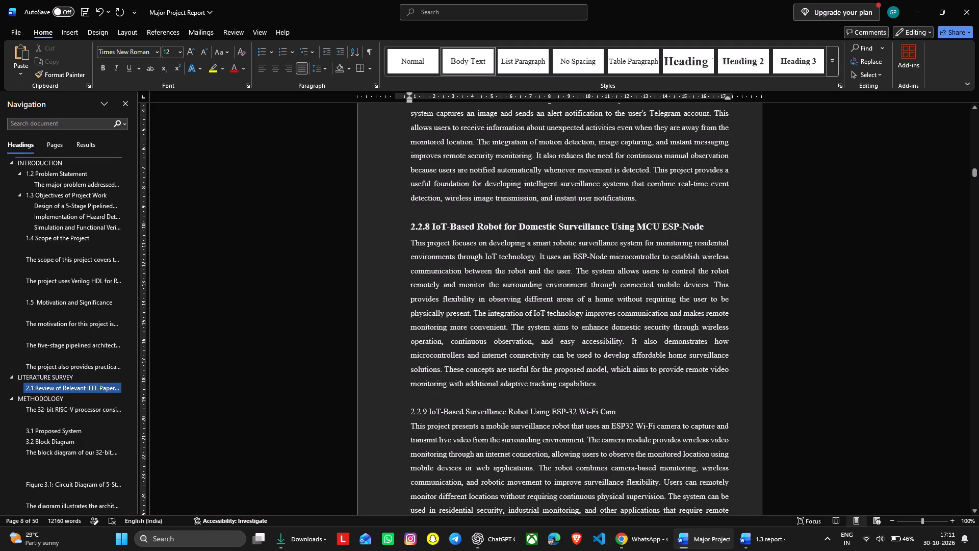
left_click(618, 411)
left_click_drag(618, 411, 410, 413)
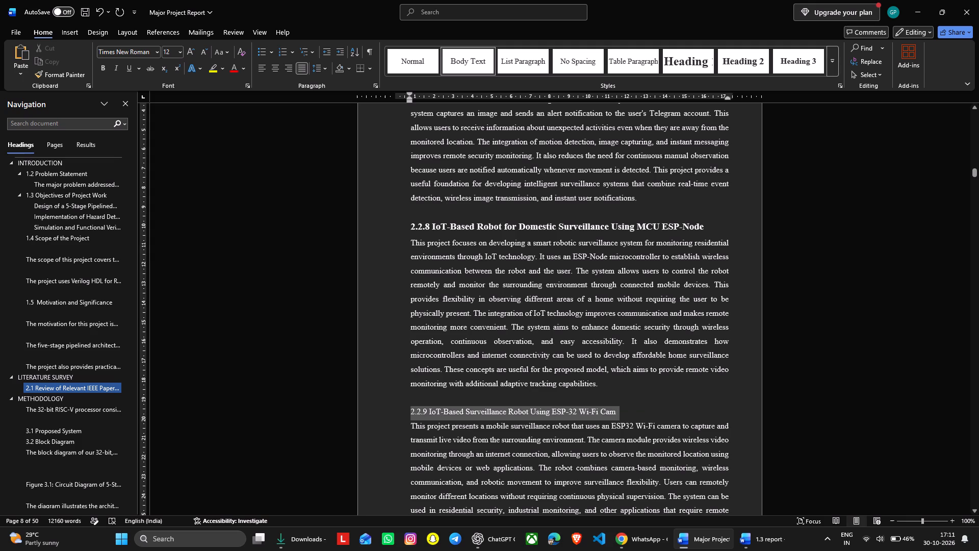
left_click_drag(410, 413, 410, 413)
left_click(497, 383)
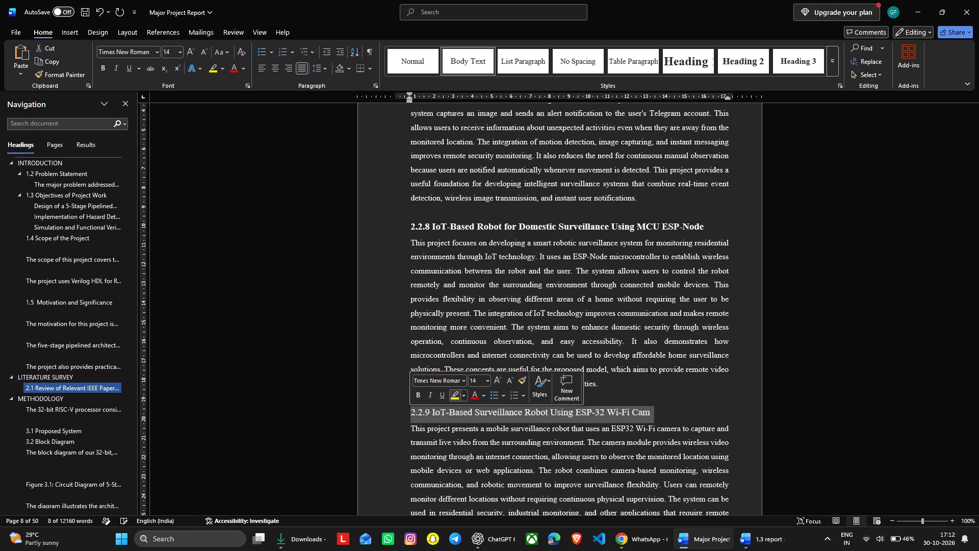
left_click(421, 398)
left_click(665, 403)
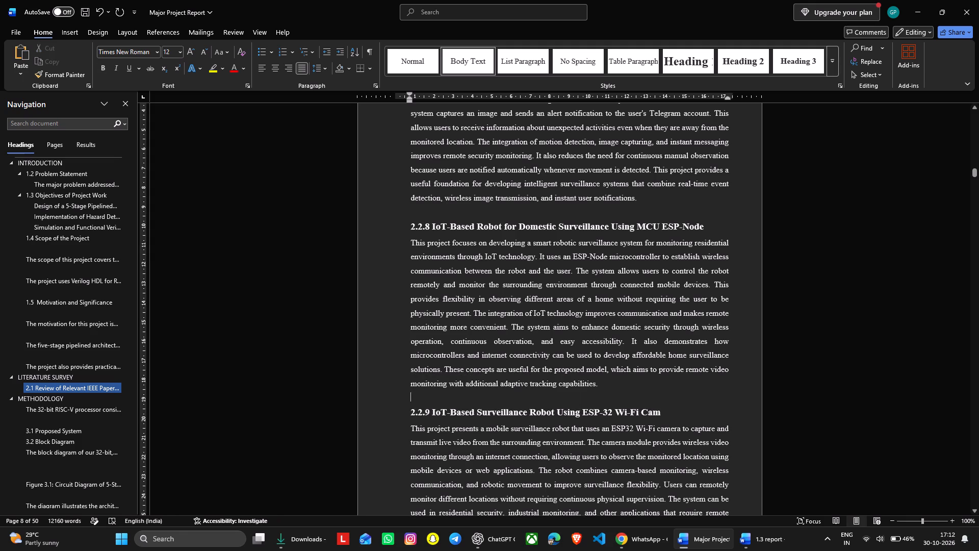
Insert a blank line above the 2.2.10 IoT-Based Surveillance Robot with Bomb Diffusion title and format that title as bold, size 14.
scroll(667, 430, "down", 4)
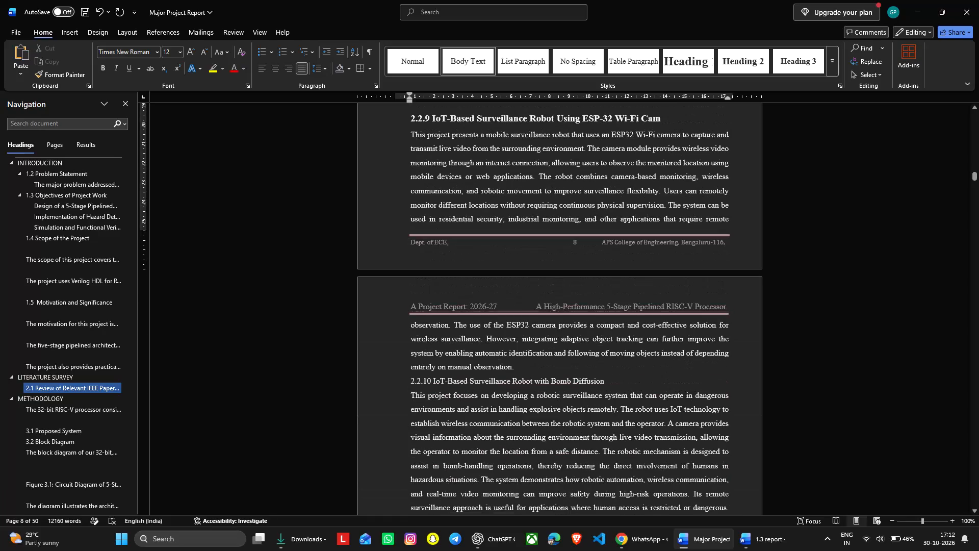
left_click(532, 368)
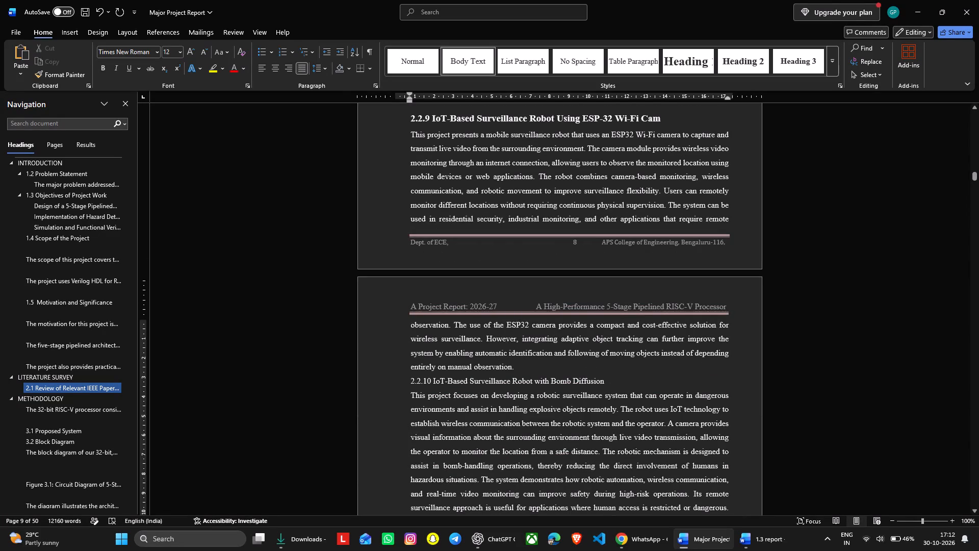
left_click(621, 385)
left_click(531, 365)
key("Return")
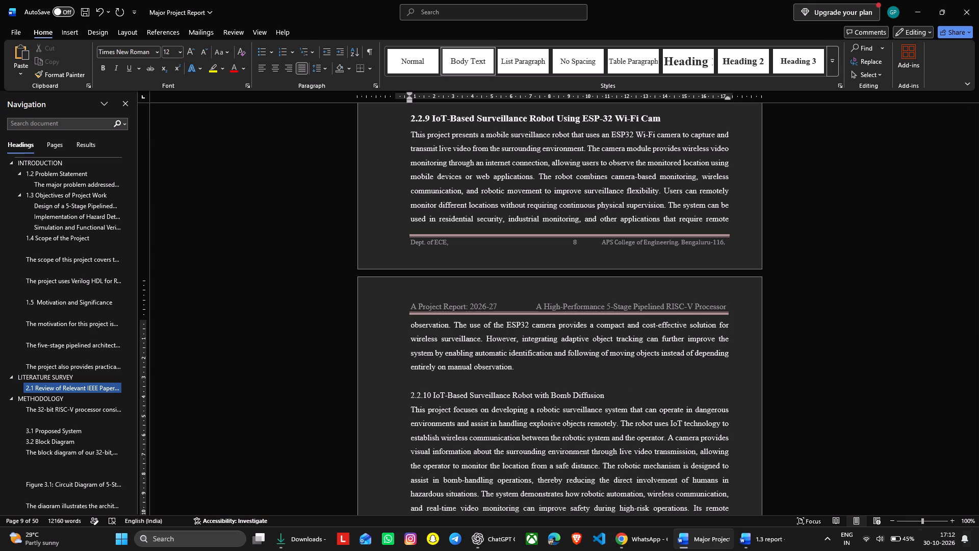
left_click_drag(403, 392, 406, 396)
left_click_drag(406, 396, 586, 400)
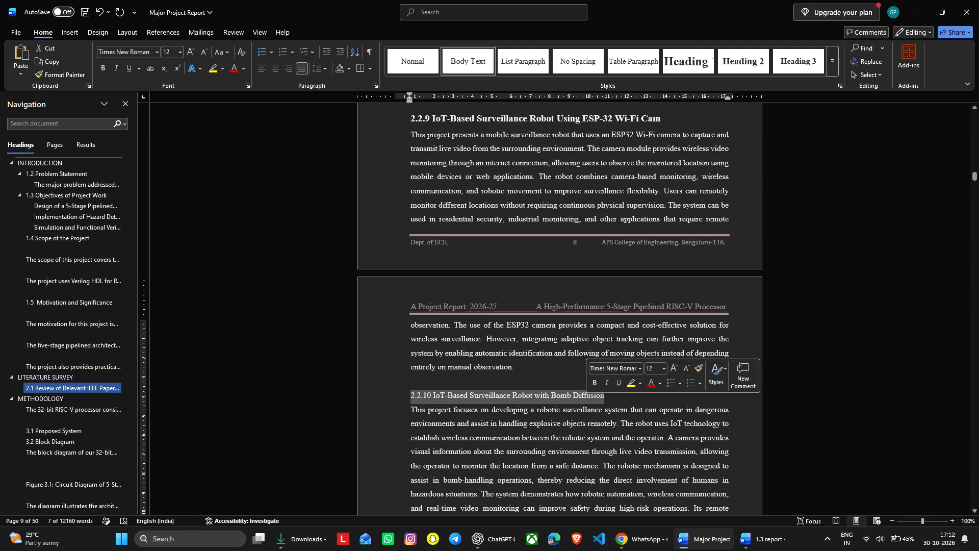
left_click(591, 386)
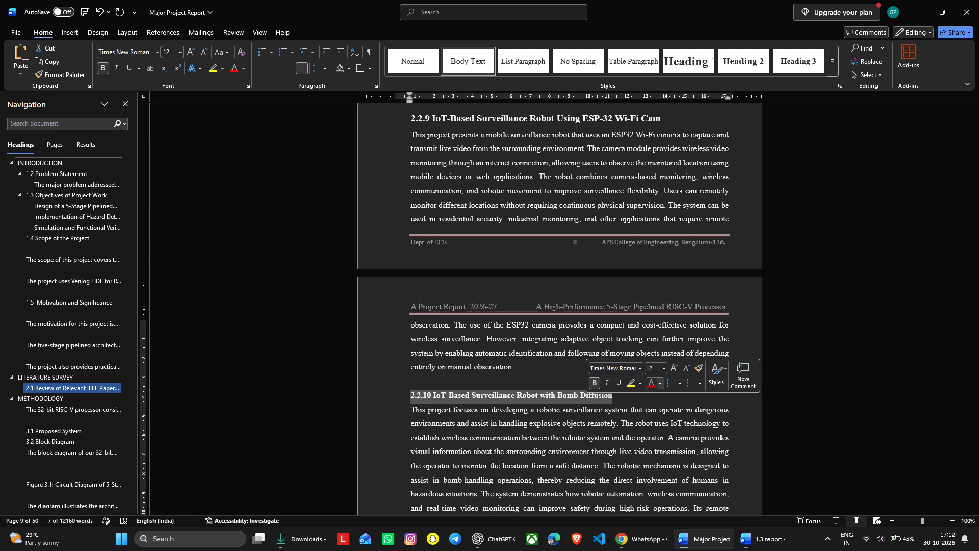
left_click(665, 370)
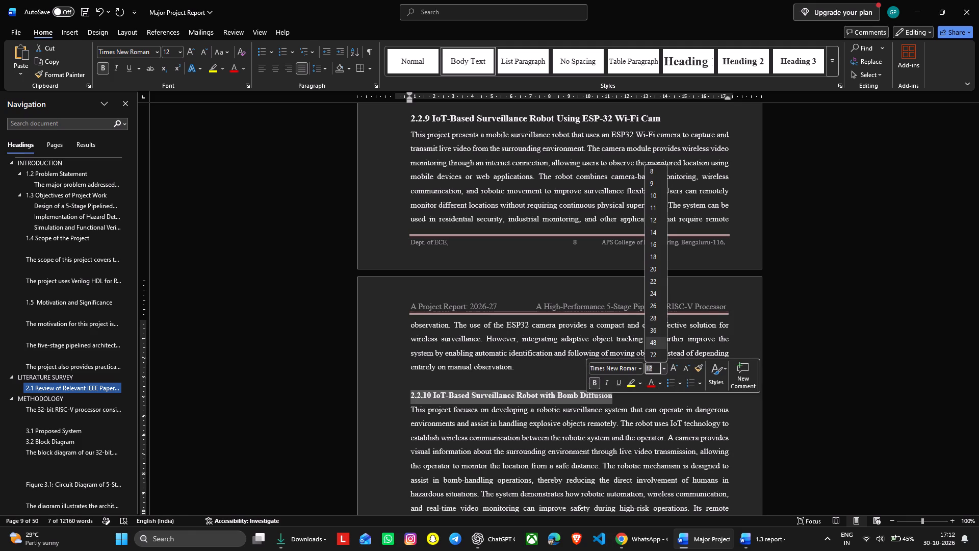
left_click(670, 365)
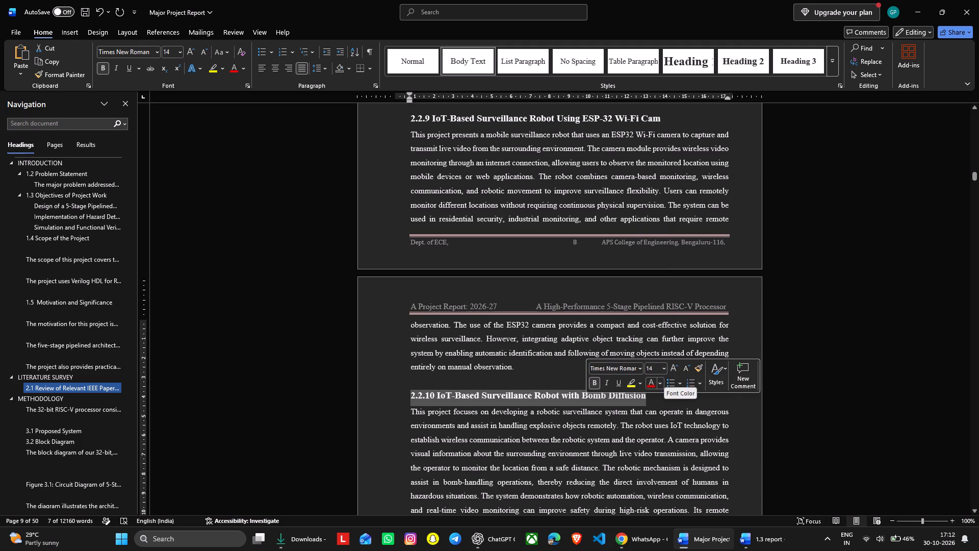
Insert a blank line above the 2.2.11 Surveillance Monitoring Using ESP32-CAM Module title.
left_click(537, 367)
scroll(602, 395, "down", 1)
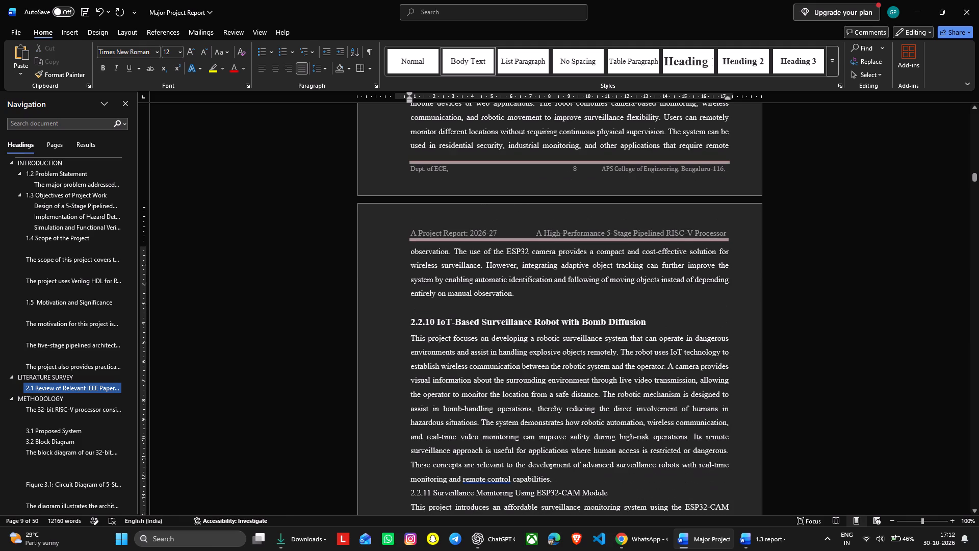
scroll(588, 419, "down", 1)
left_click(564, 408)
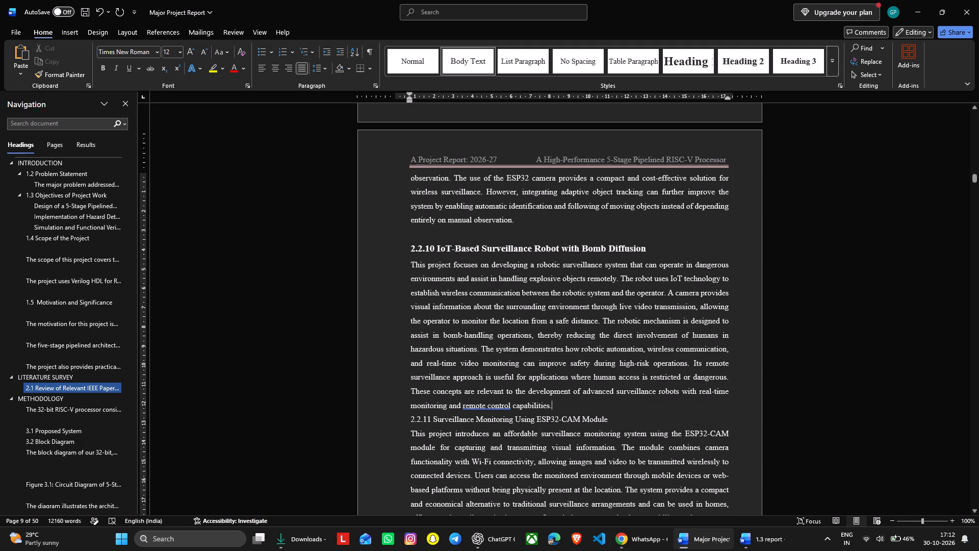
key("Return")
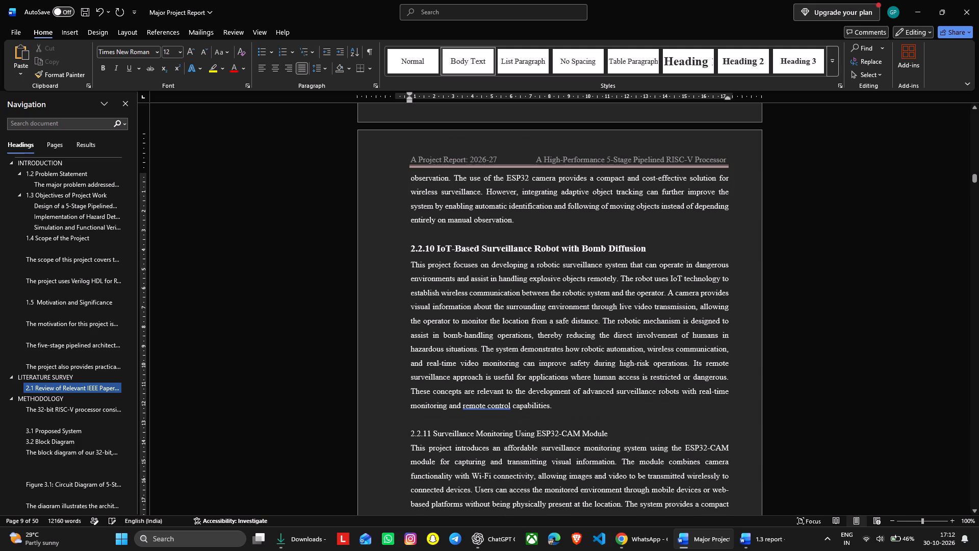
Format the 2.2.11 Surveillance Monitoring Using ESP32-CAM Module title as bold, size 14.
left_click_drag(609, 432, 469, 420)
left_click_drag(467, 420, 435, 427)
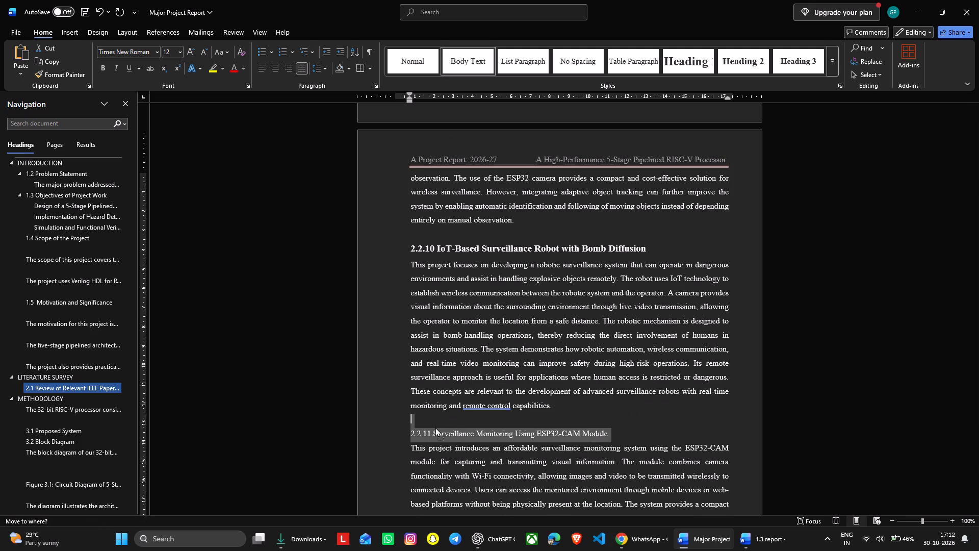
left_click_drag(435, 427, 382, 427)
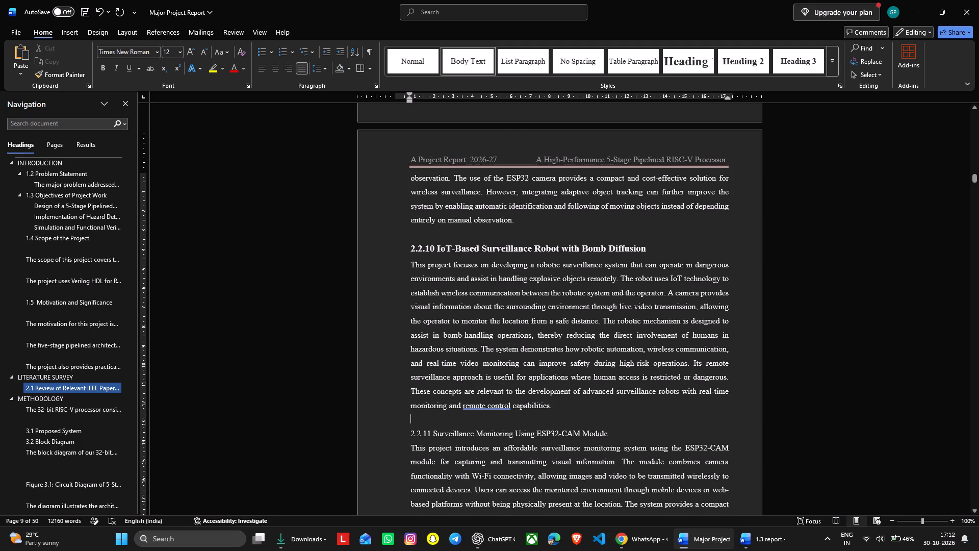
left_click(410, 435)
left_click_drag(410, 435, 528, 456)
left_click(537, 457)
left_click_drag(549, 451, 616, 440)
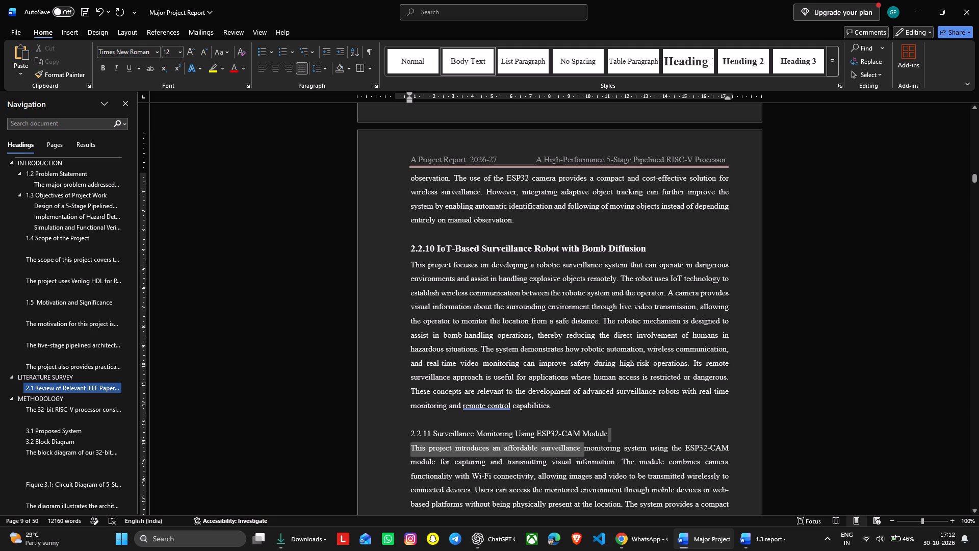
left_click_drag(616, 440, 613, 435)
left_click(617, 435)
left_click(610, 435)
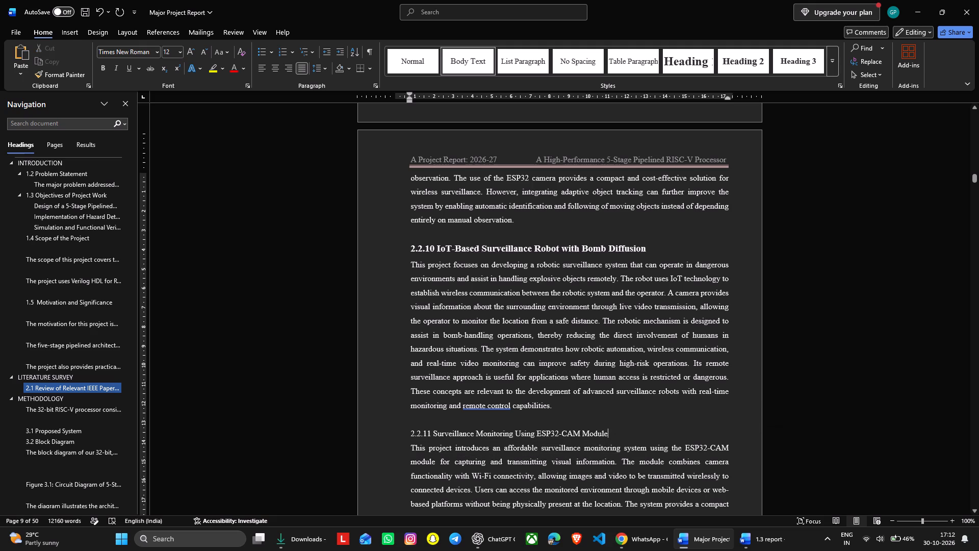
left_click_drag(591, 433, 403, 427)
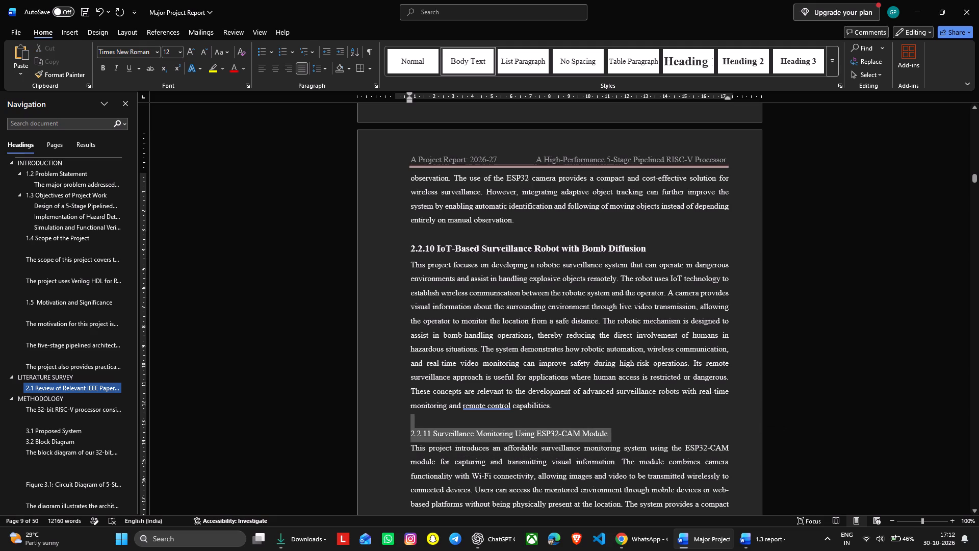
left_click_drag(403, 427, 402, 431)
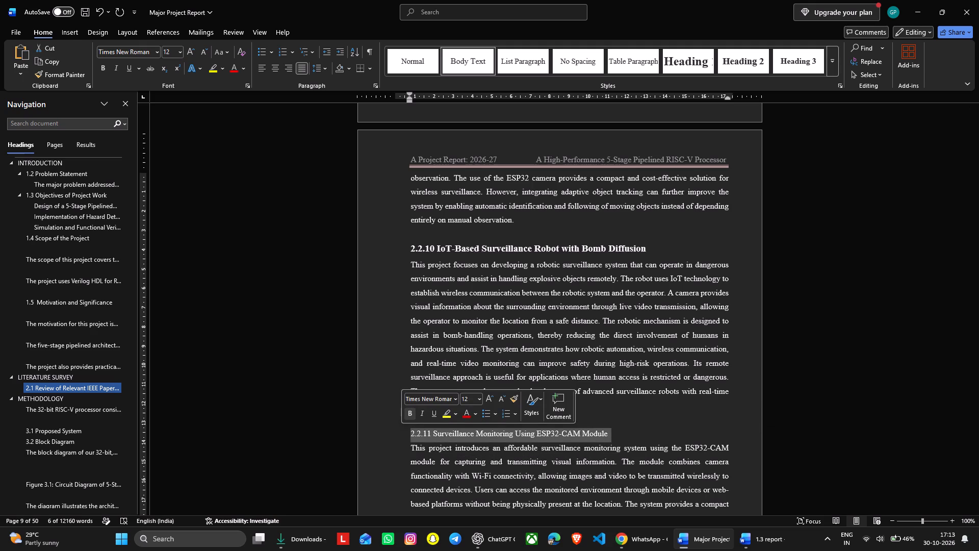
left_click(493, 398)
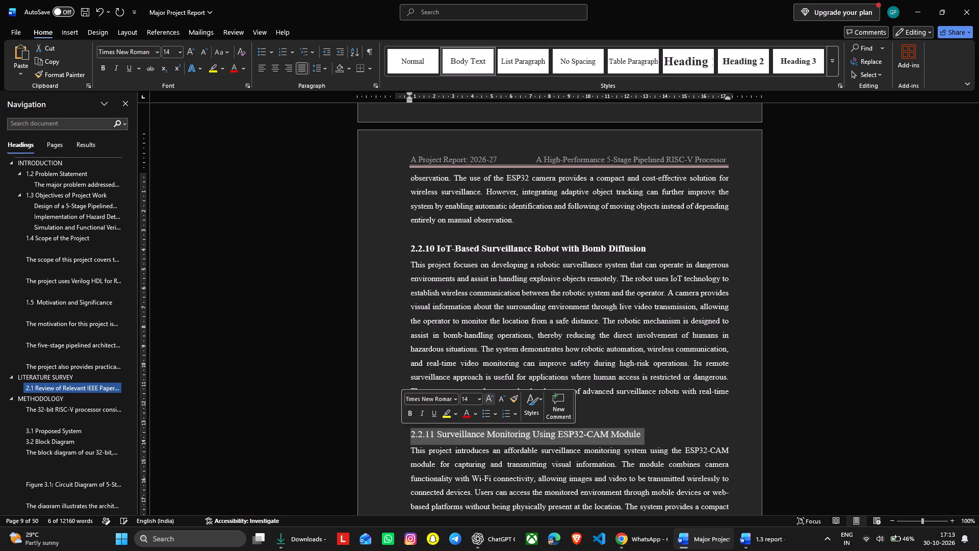
left_click(409, 413)
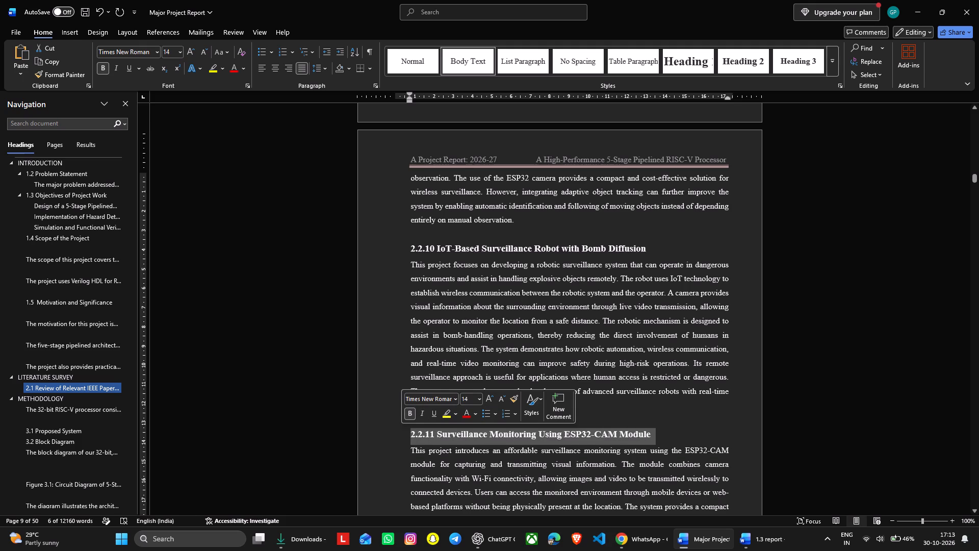
left_click(689, 433)
Insert a blank line above the 2.2.12 Smart Surveillance Rover title.
scroll(689, 432, "down", 2)
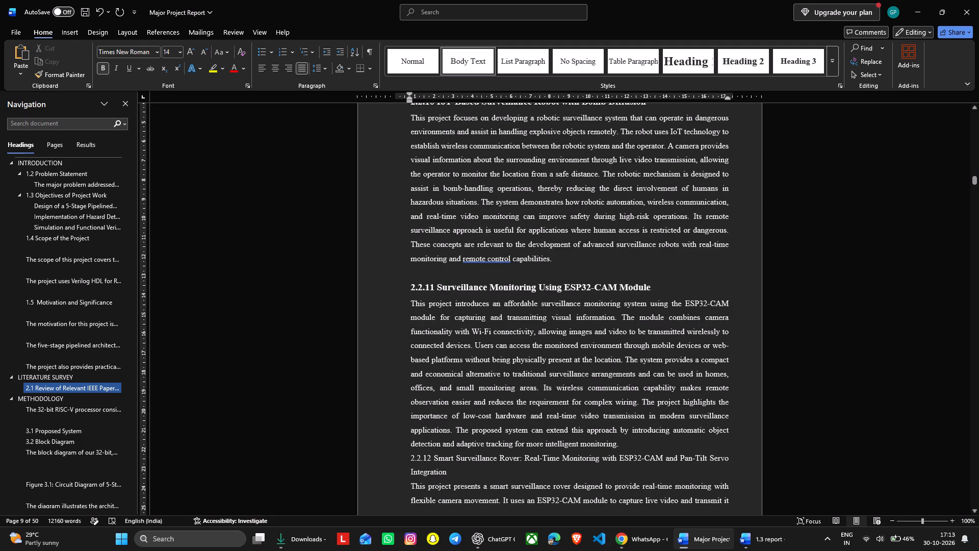
left_click(622, 443)
key("Return")
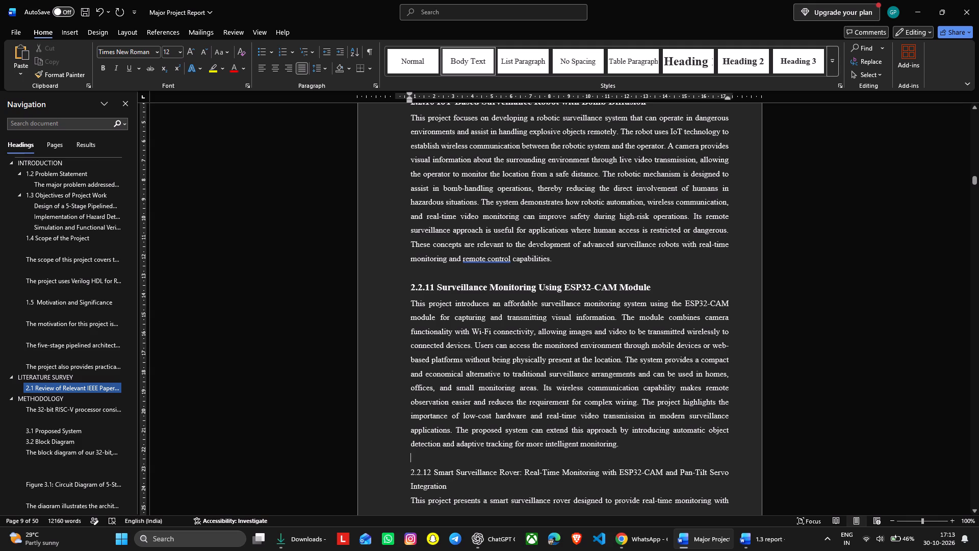
Format the full two-line 2.2.12 Smart Surveillance Rover title, through "Pan-Tilt Servo Integration", as bold, size 14.
left_click(451, 488)
left_click_drag(451, 488, 446, 485)
left_click_drag(436, 475, 430, 472)
left_click_drag(430, 472, 424, 472)
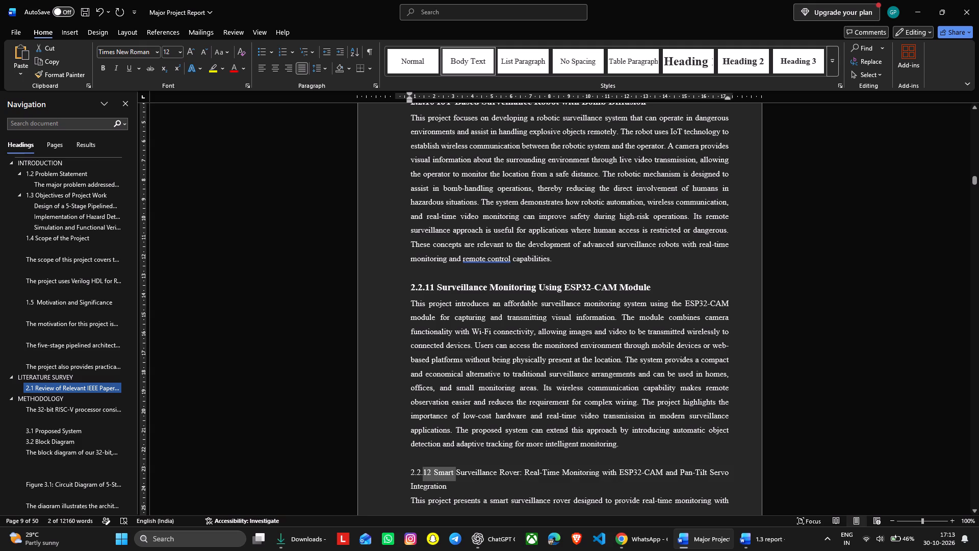
left_click(503, 488)
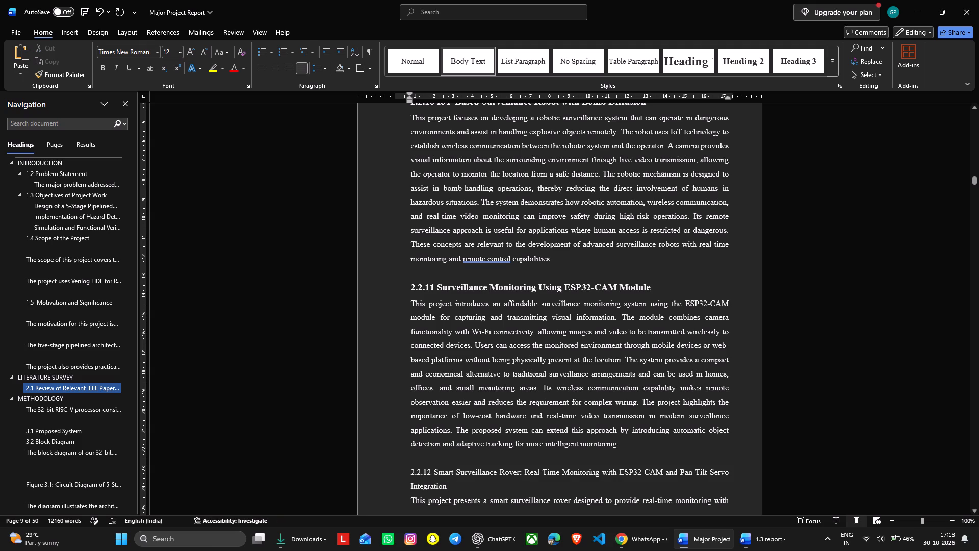
left_click(410, 471)
left_click_drag(410, 471, 449, 485)
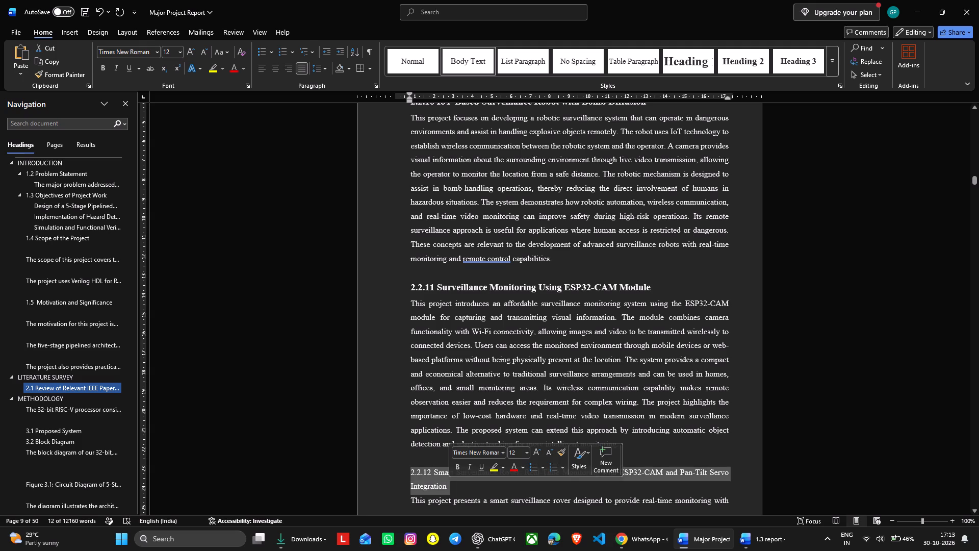
left_click(455, 466)
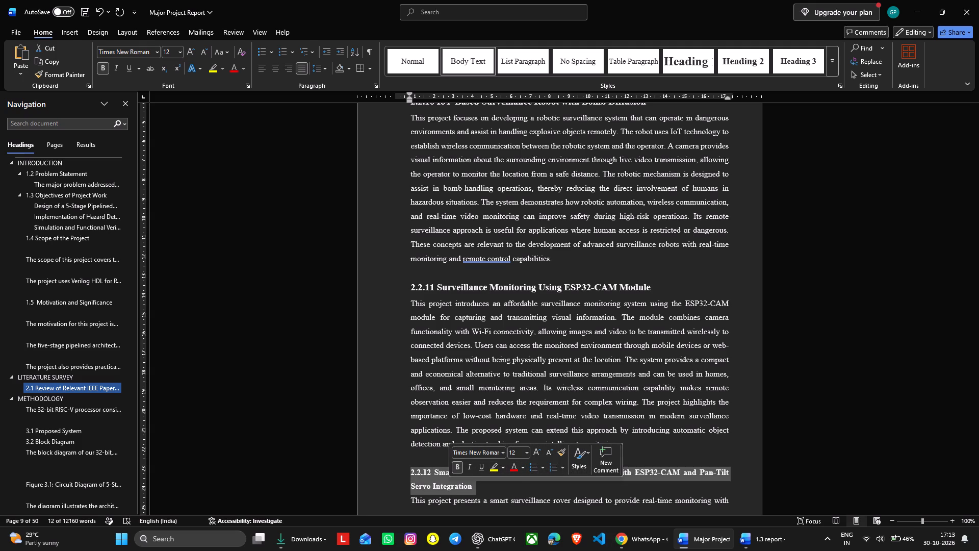
left_click(532, 457)
scroll(687, 470, "down", 1)
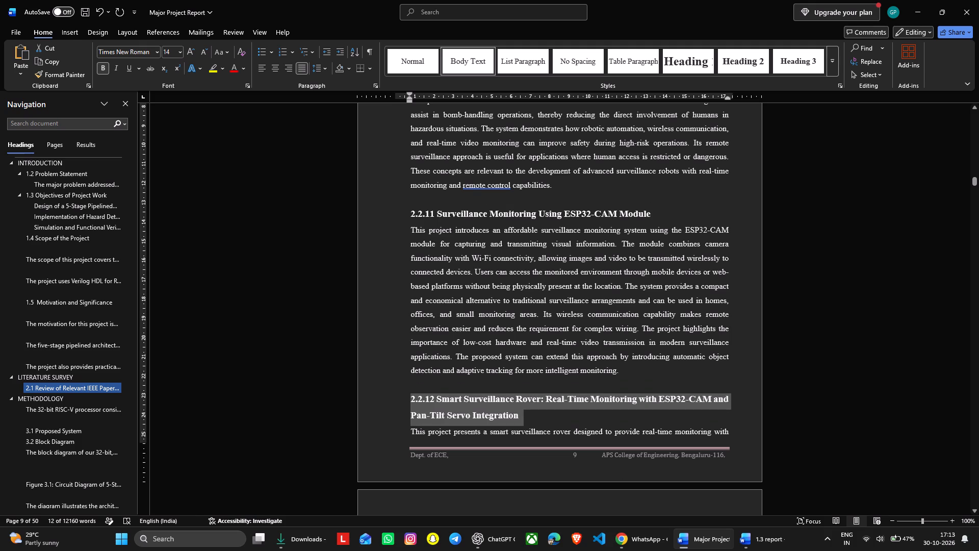
left_click(583, 419)
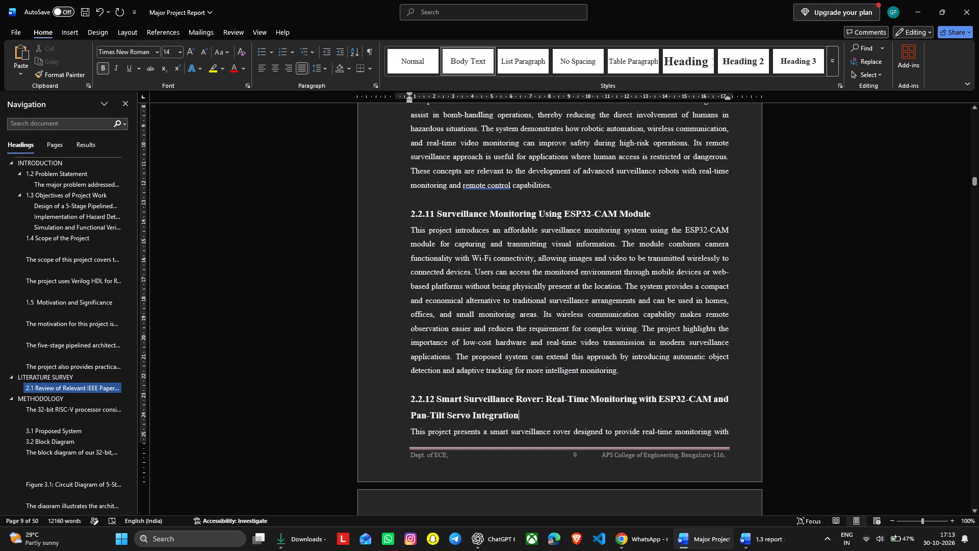
Insert a blank line above the 2.2.13 Comprehensive Analysis of Mobile Robot Target Tracking Using Computer Vision title.
scroll(615, 410, "down", 2)
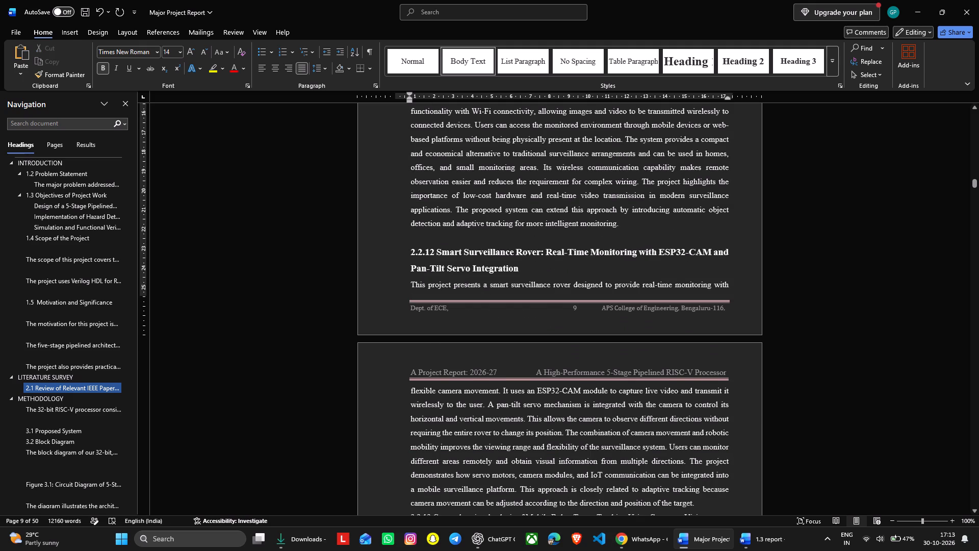
scroll(664, 444, "down", 1)
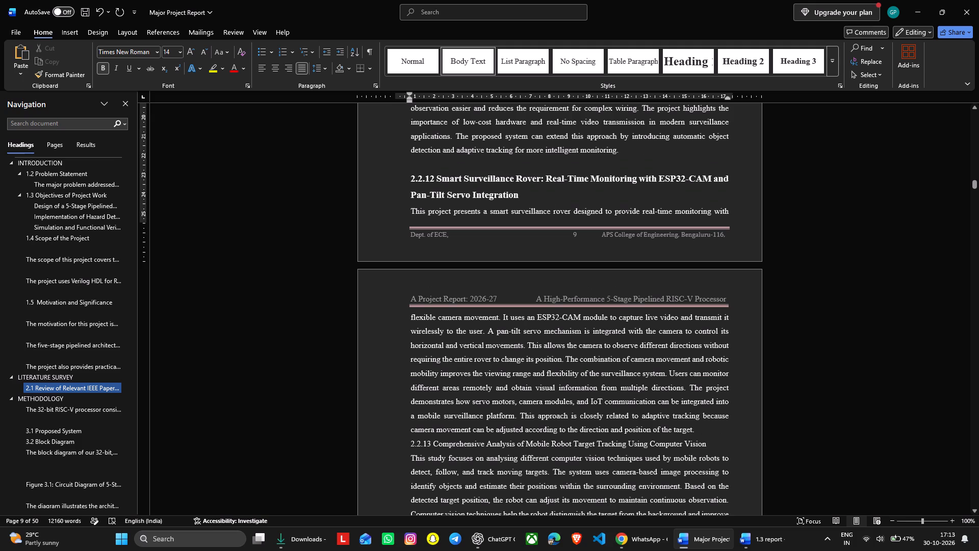
left_click(698, 432)
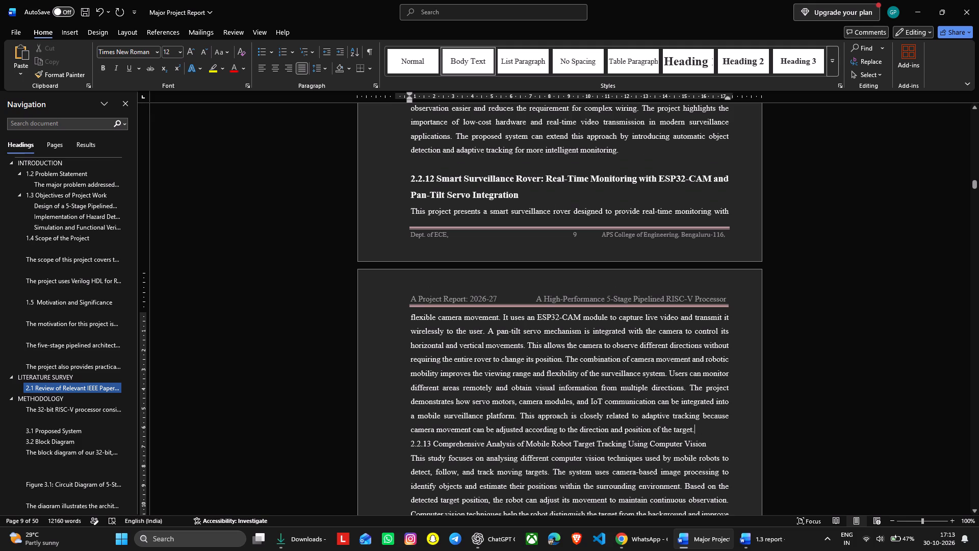
key("Return")
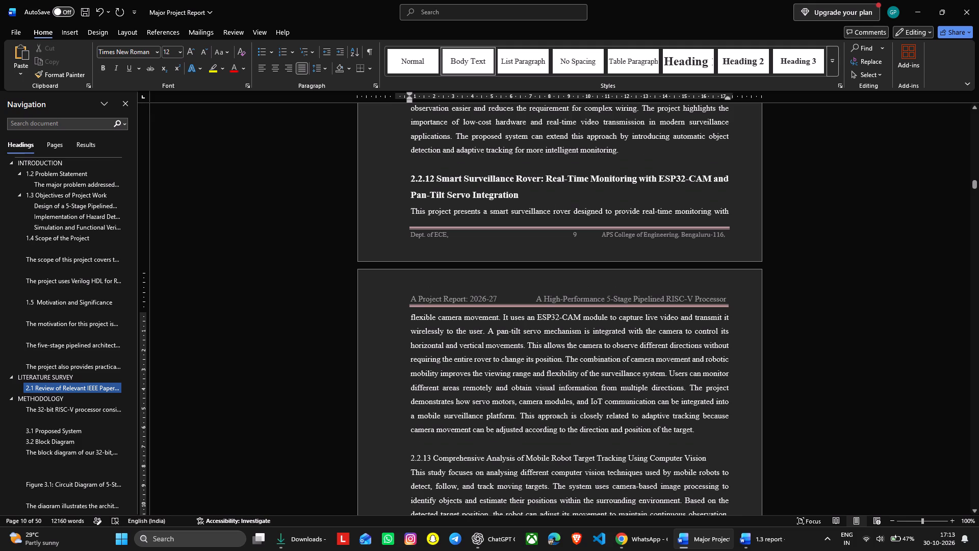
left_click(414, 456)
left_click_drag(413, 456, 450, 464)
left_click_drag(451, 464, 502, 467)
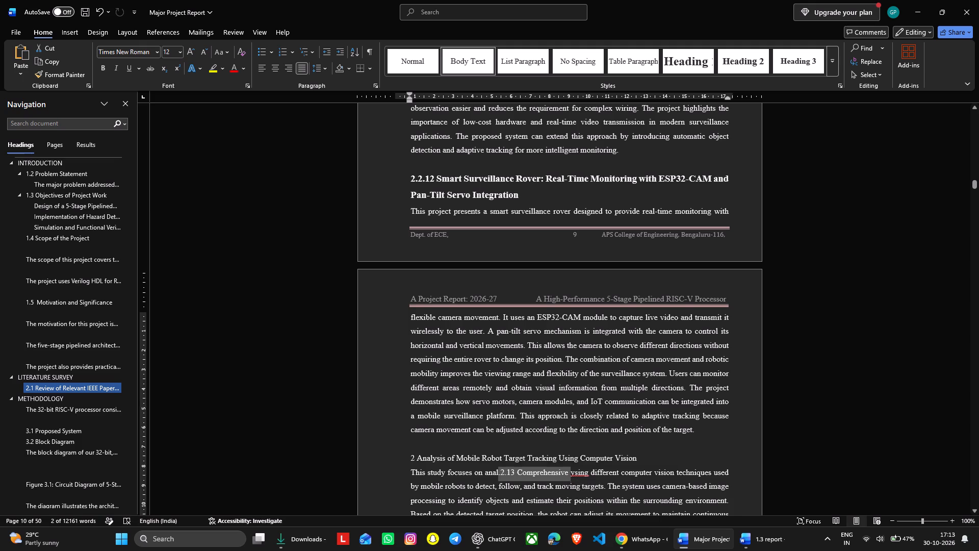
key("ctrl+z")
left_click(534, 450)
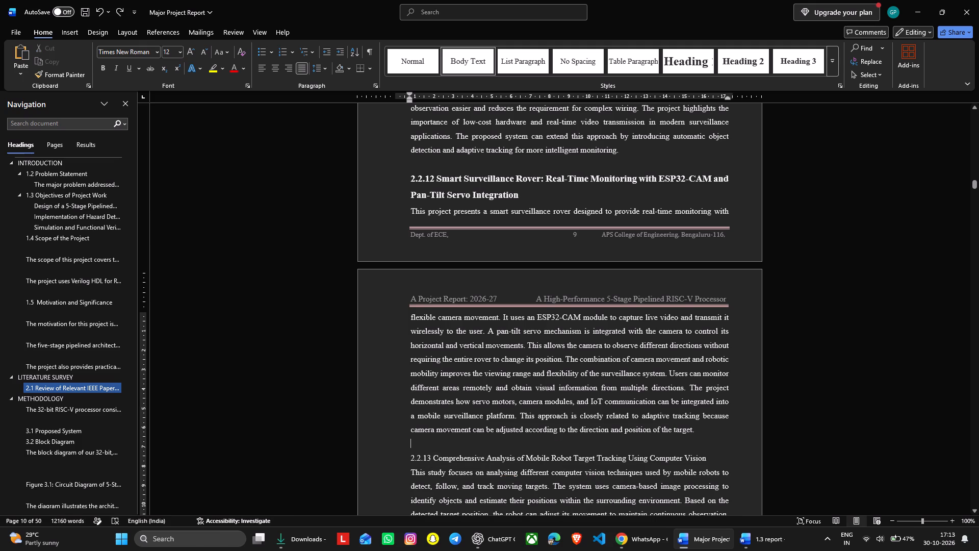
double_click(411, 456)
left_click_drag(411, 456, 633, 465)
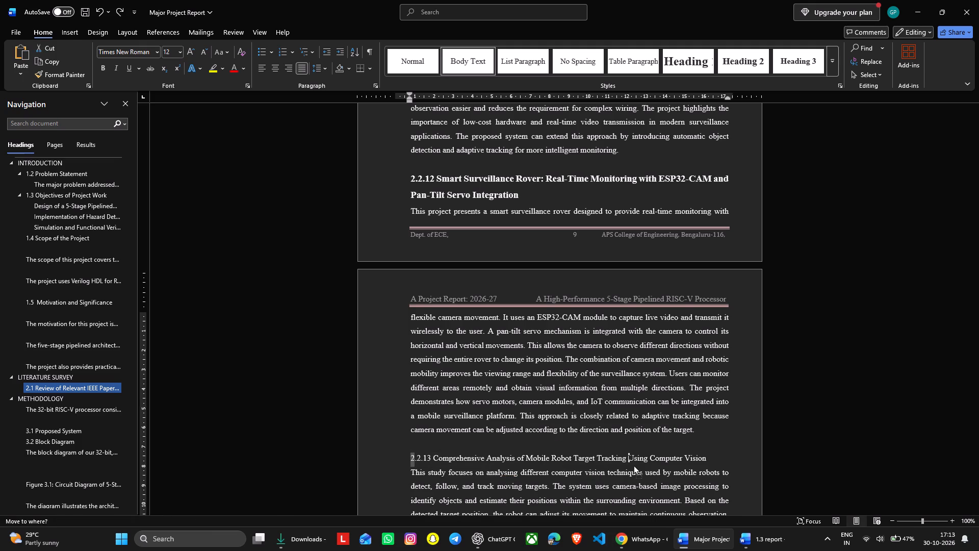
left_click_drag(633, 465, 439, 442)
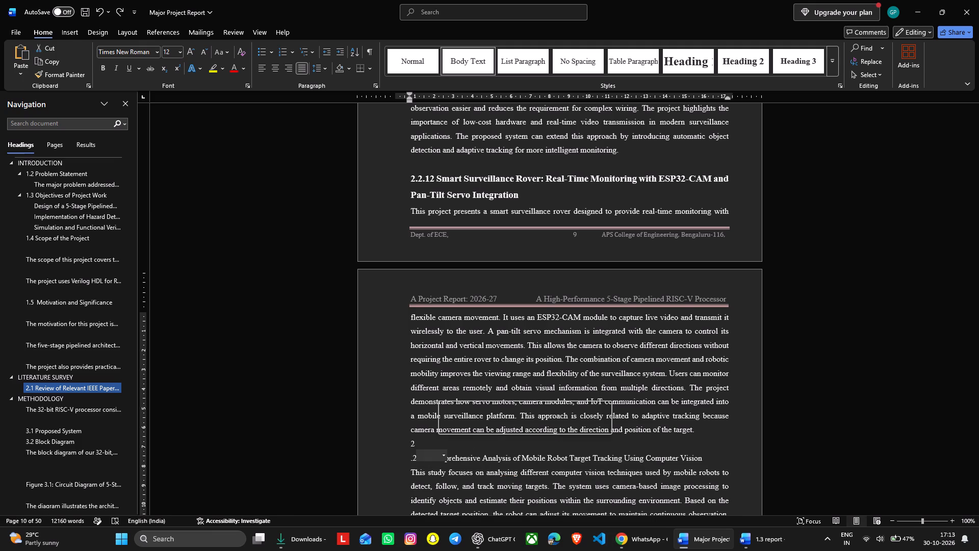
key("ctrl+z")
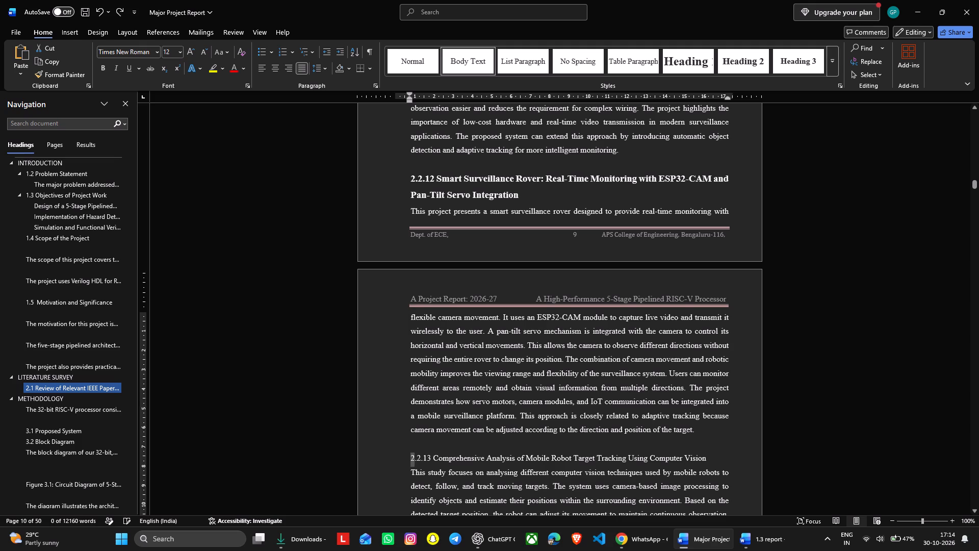
Format the 2.2.13 Comprehensive Analysis of Mobile Robot Target Tracking Using Computer Vision title as bold, size 14.
left_click(710, 460)
left_click_drag(711, 460, 521, 444)
left_click_drag(507, 444, 454, 444)
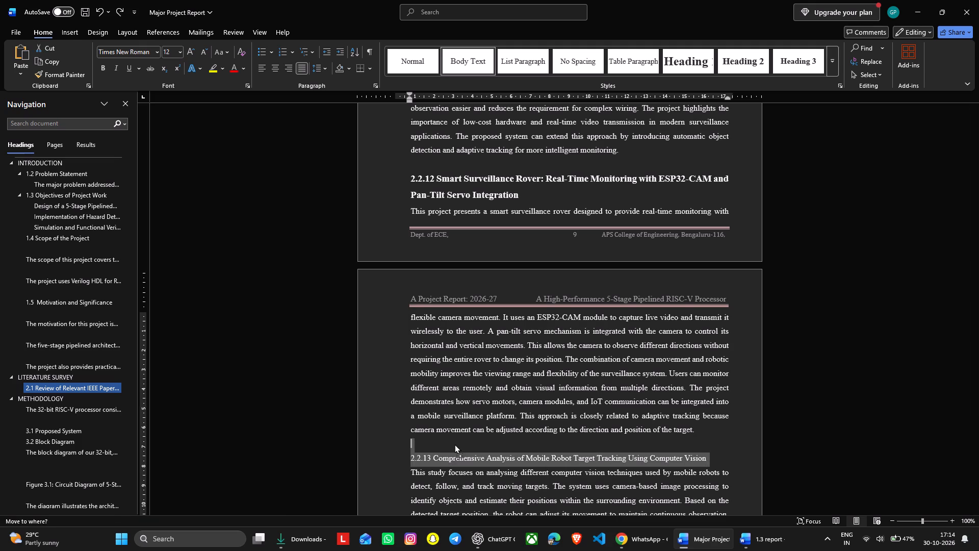
left_click_drag(454, 444, 410, 457)
left_click_drag(410, 457, 601, 461)
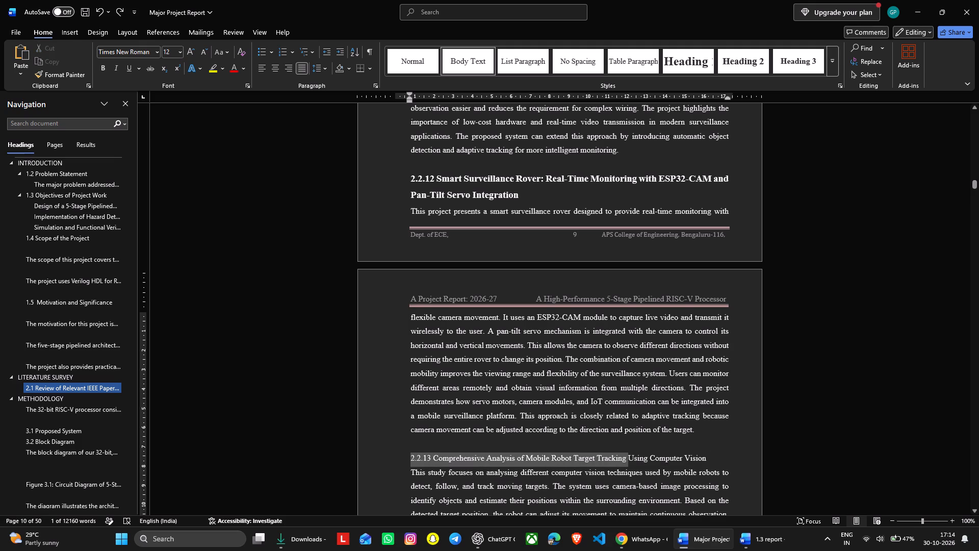
left_click_drag(601, 461, 695, 461)
left_click(705, 446)
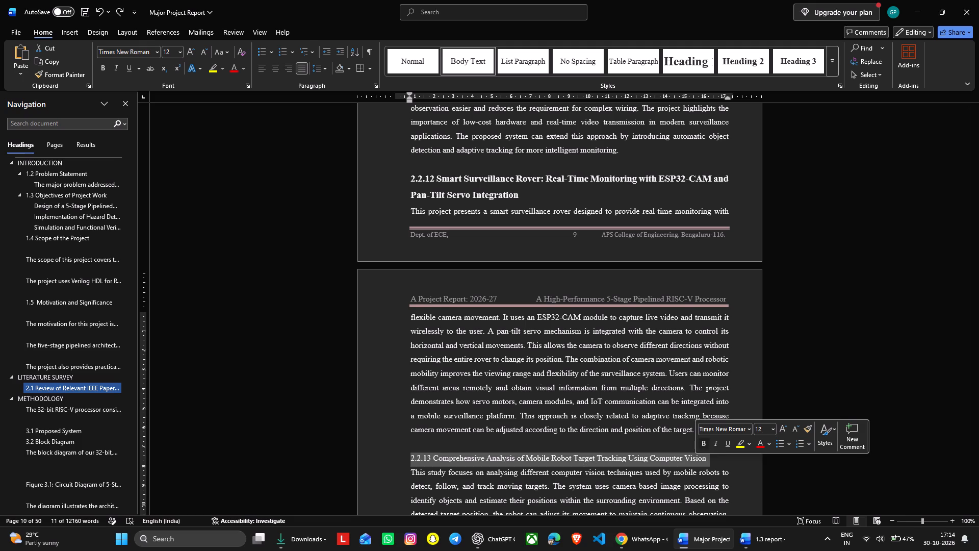
left_click(783, 429)
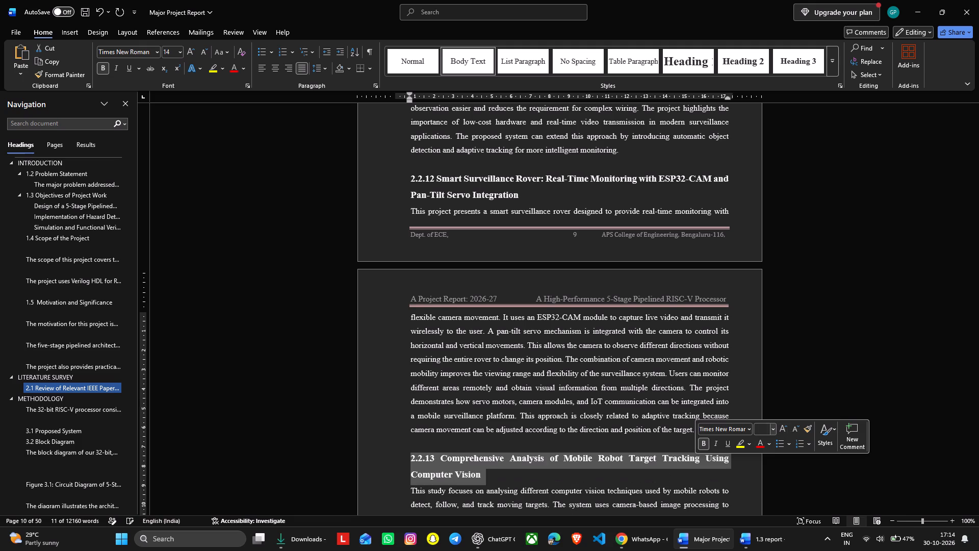
Insert a blank line above the 2.2.14 IoT-Based Smart Communication System for Accident Prevention title.
scroll(622, 420, "down", 2)
scroll(540, 467, "down", 1)
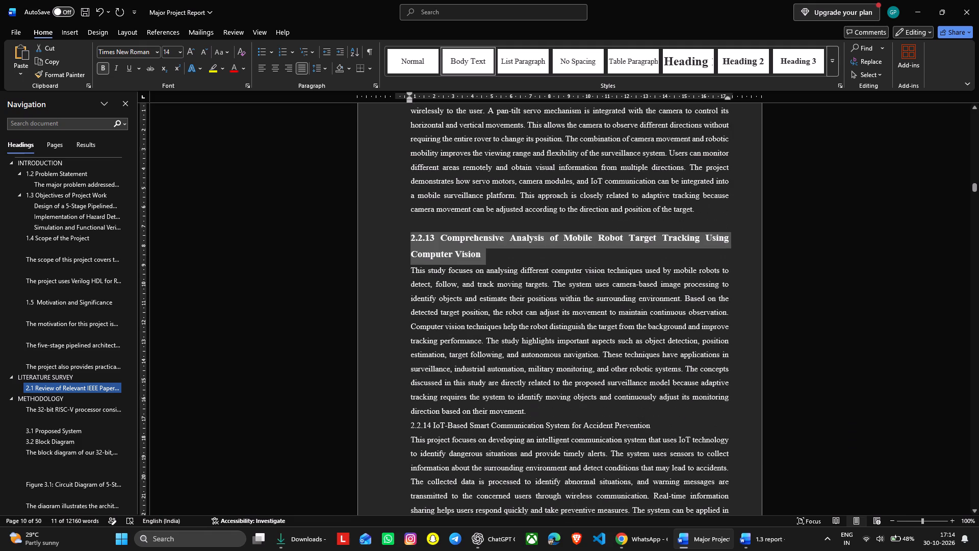
left_click(531, 415)
key("Return")
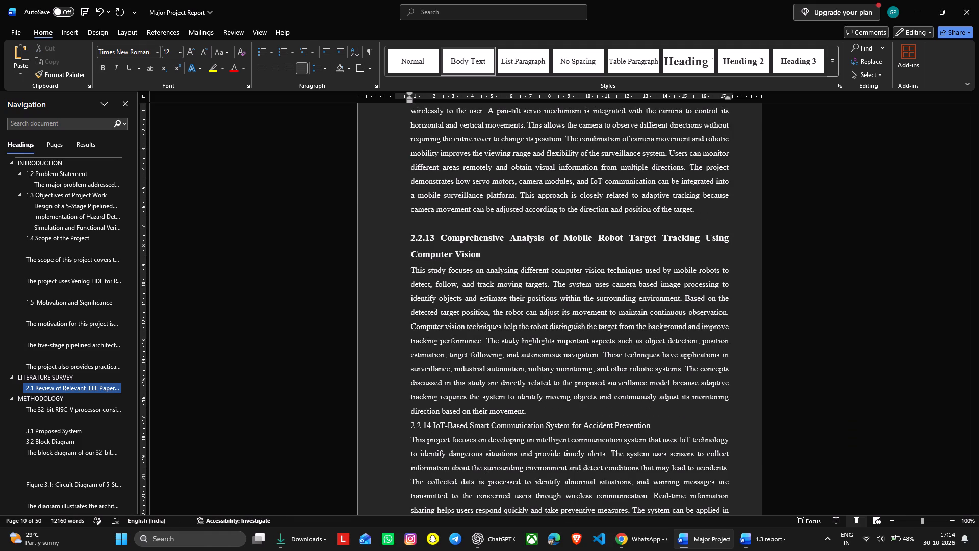
Format the 2.2.14 IoT-Based Smart Communication System for Accident Prevention title as bold with a larger font size.
left_click(653, 441)
left_click_drag(653, 441, 504, 432)
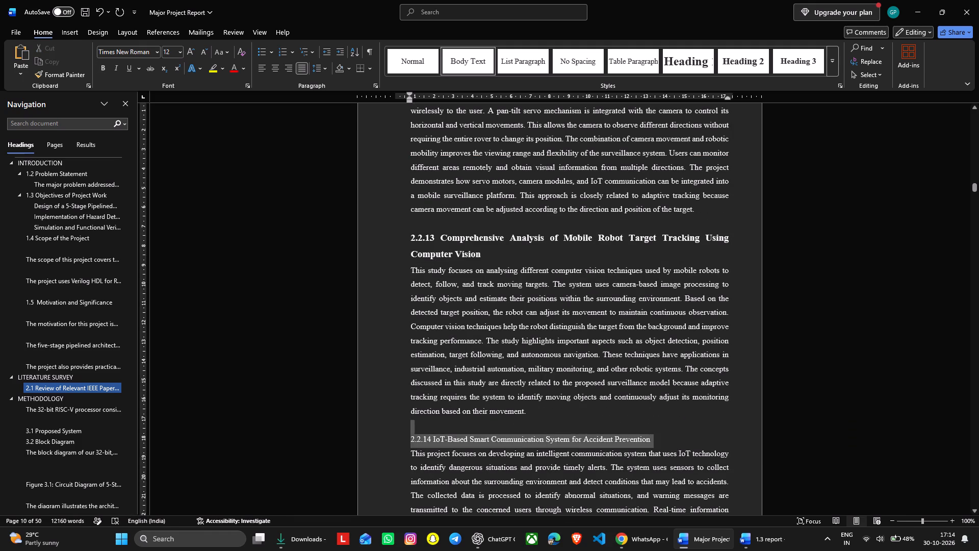
left_click_drag(504, 432, 406, 438)
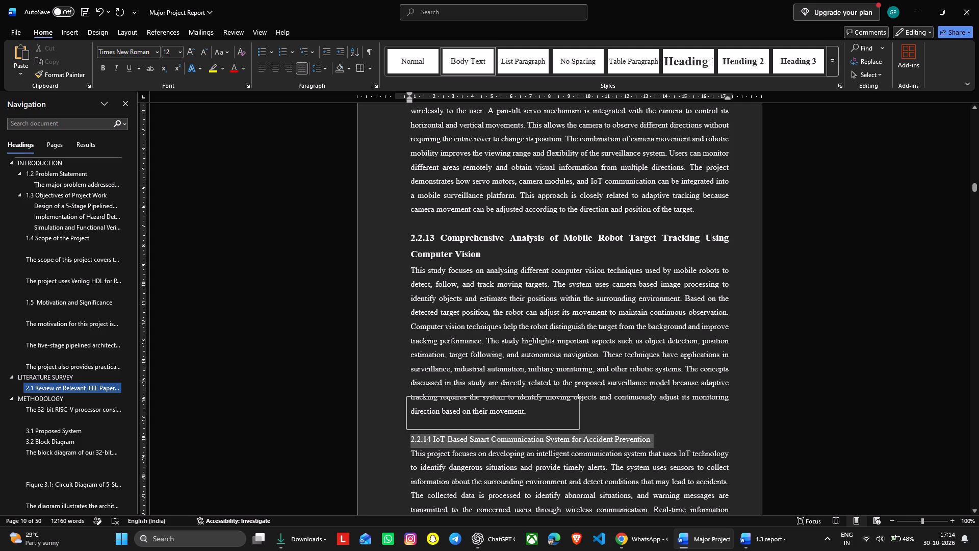
left_click(419, 420)
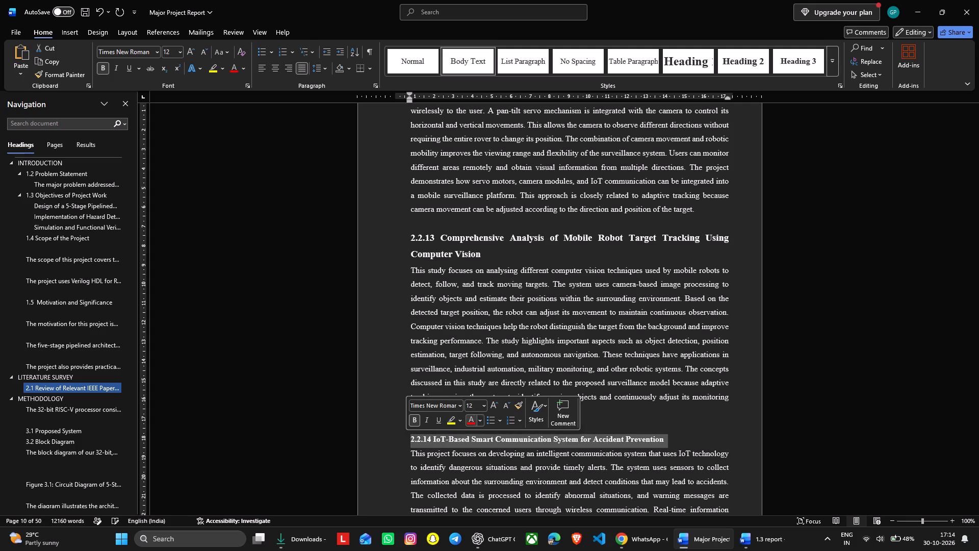
left_click(486, 409)
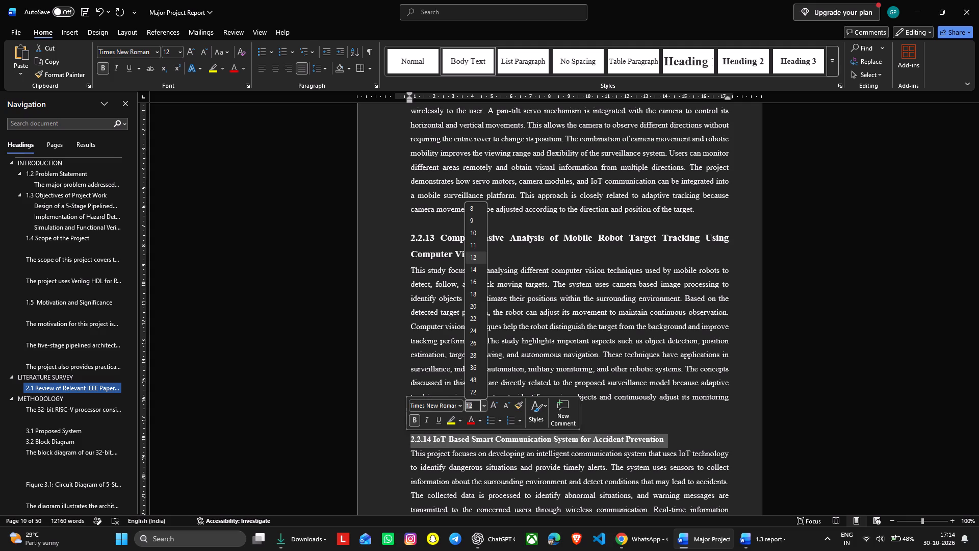
Increase the font size of the 2.2.14 IoT-Based Smart Communication System for Accident Prevention title by one increment.
left_click(496, 403)
left_click(679, 423)
Insert a blank line above the 2.2.15 An Innovative IoT-Based Surveillance Robot for Smart Applications title.
scroll(682, 445, "down", 1)
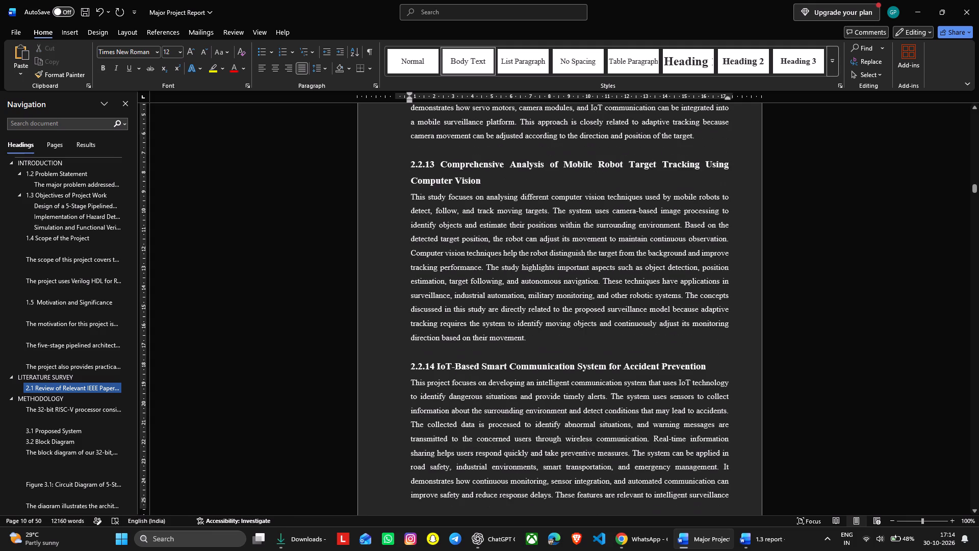
scroll(682, 445, "down", 3)
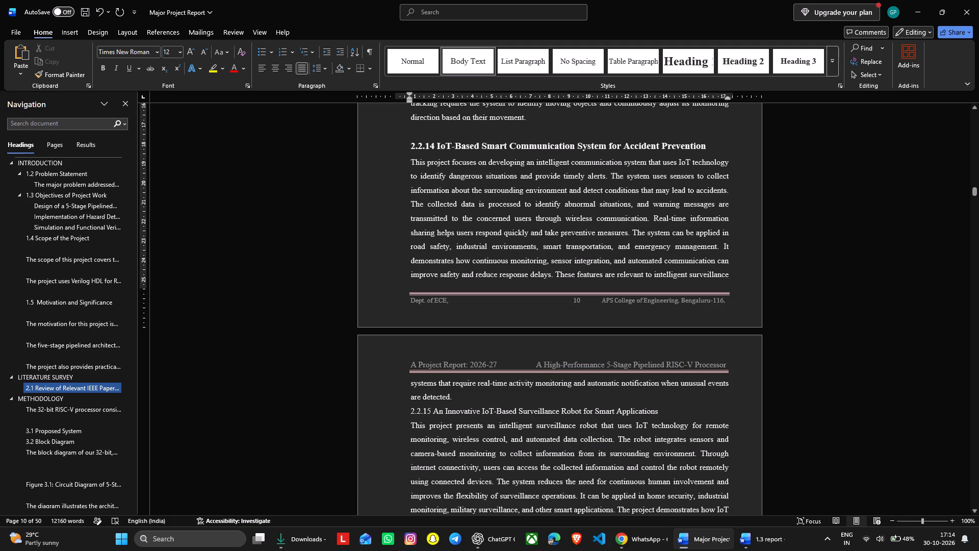
left_click(465, 398)
key("Return")
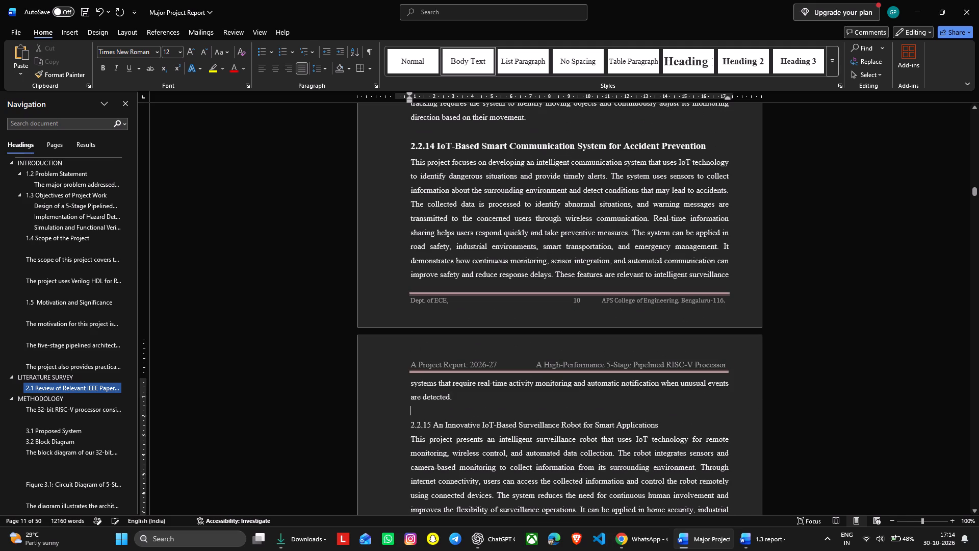
Format the 2.2.15 An Innovative IoT-Based Surveillance Robot for Smart Applications title as bold and one font size increment larger.
left_click(665, 426)
left_click_drag(665, 426, 419, 421)
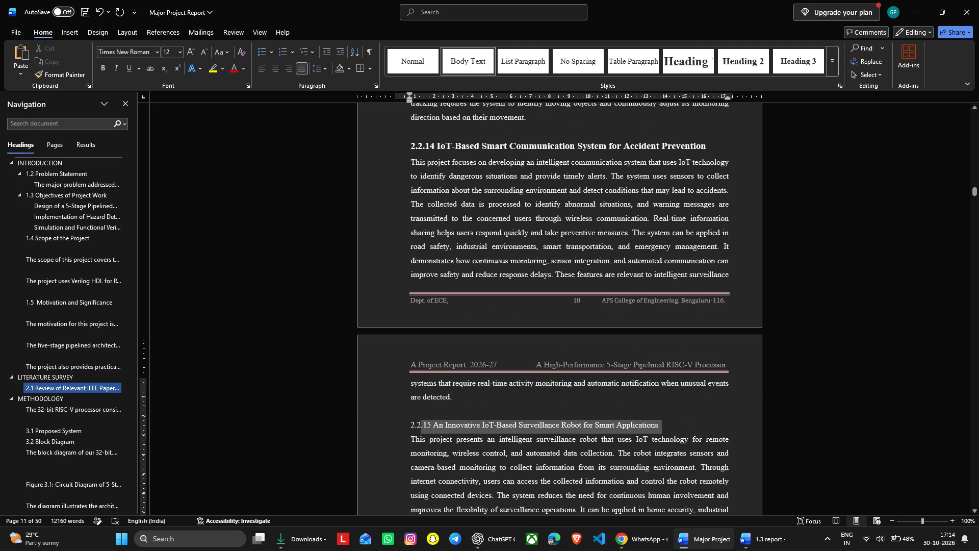
left_click_drag(419, 421, 406, 420)
left_click(416, 397)
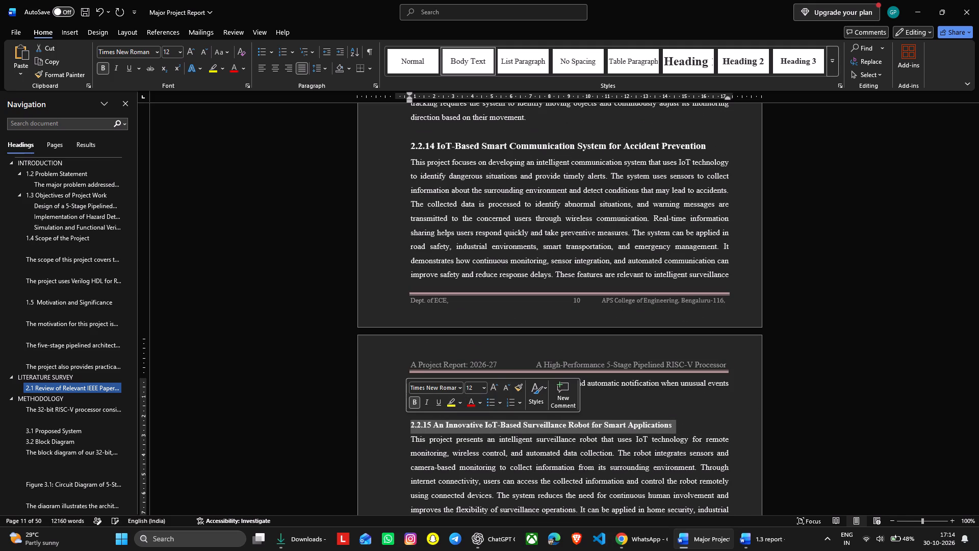
left_click(492, 392)
left_click(610, 401)
Insert a blank line above the 2.2.16 High-Secure Wireless Video Surveillance Robot Using IoT Technology title.
scroll(639, 445, "down", 1)
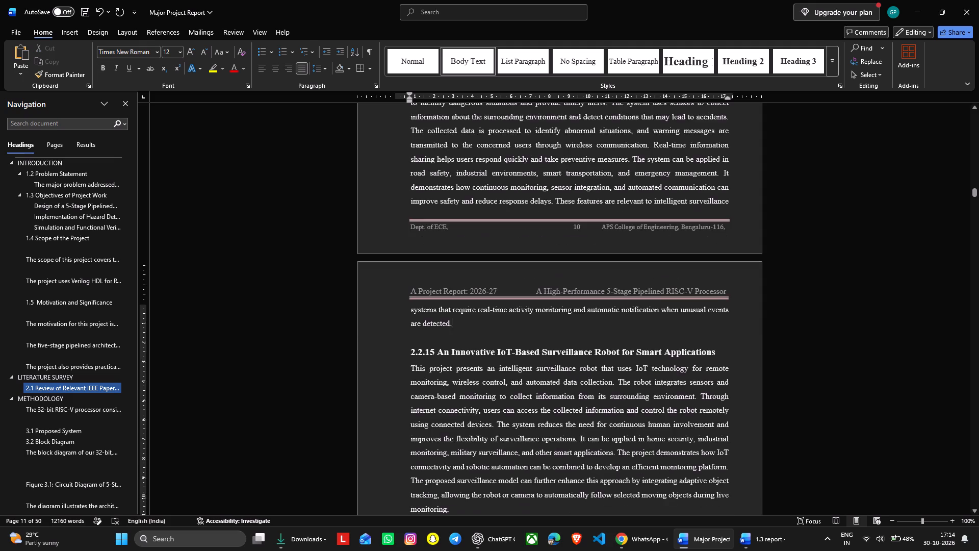
scroll(639, 445, "down", 2)
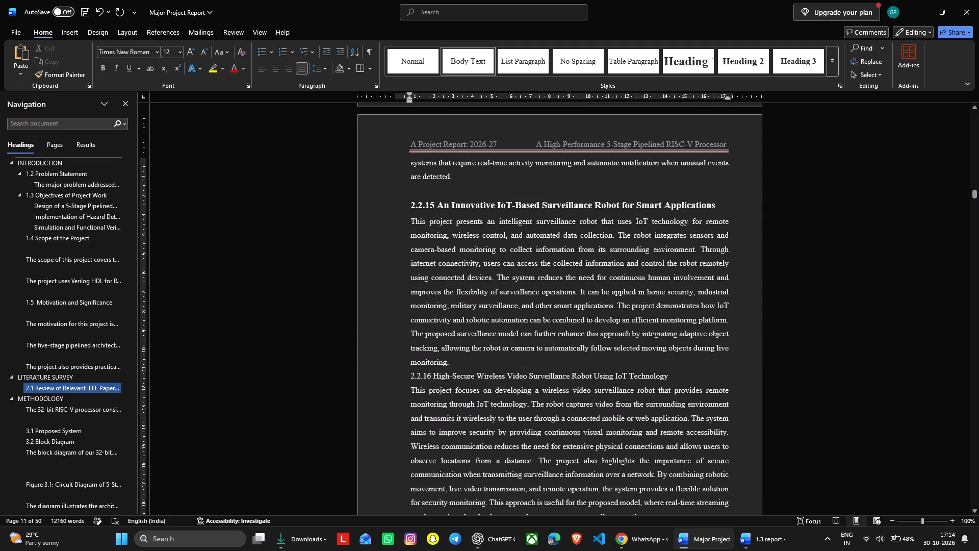
left_click(674, 381)
left_click(487, 366)
key("Return")
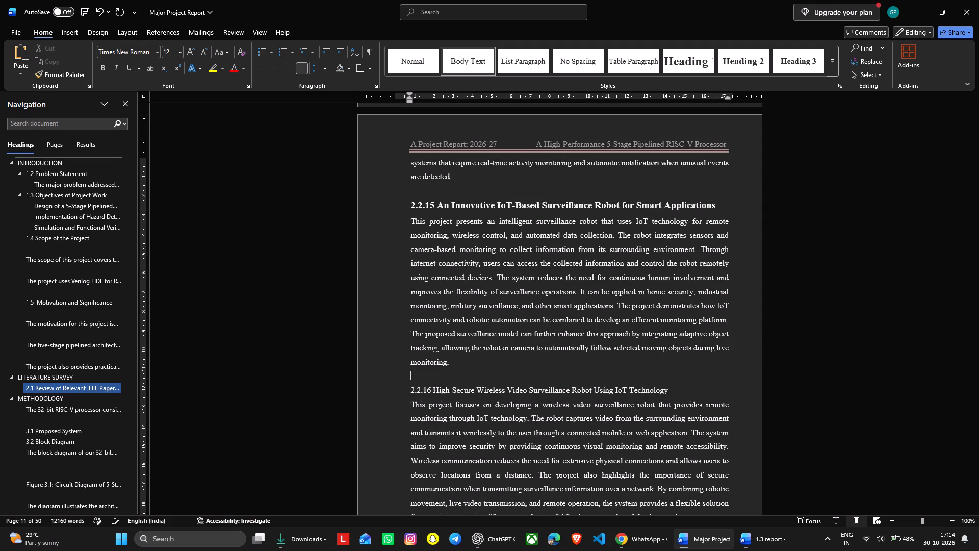
Format the 2.2.16 High-Secure Wireless Video Surveillance Robot Using IoT Technology title as bold and one font size increment larger.
left_click(671, 389)
left_click_drag(671, 389, 498, 379)
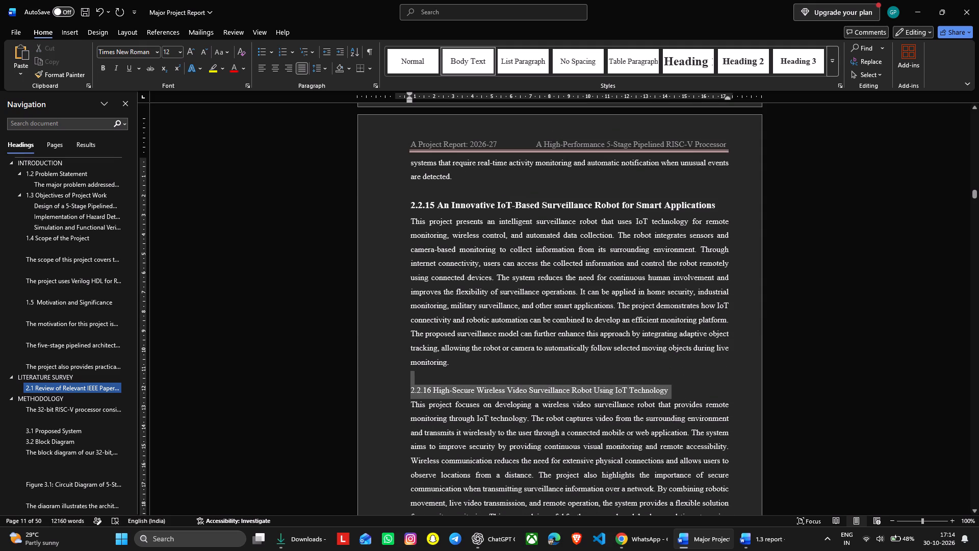
left_click_drag(498, 379, 409, 388)
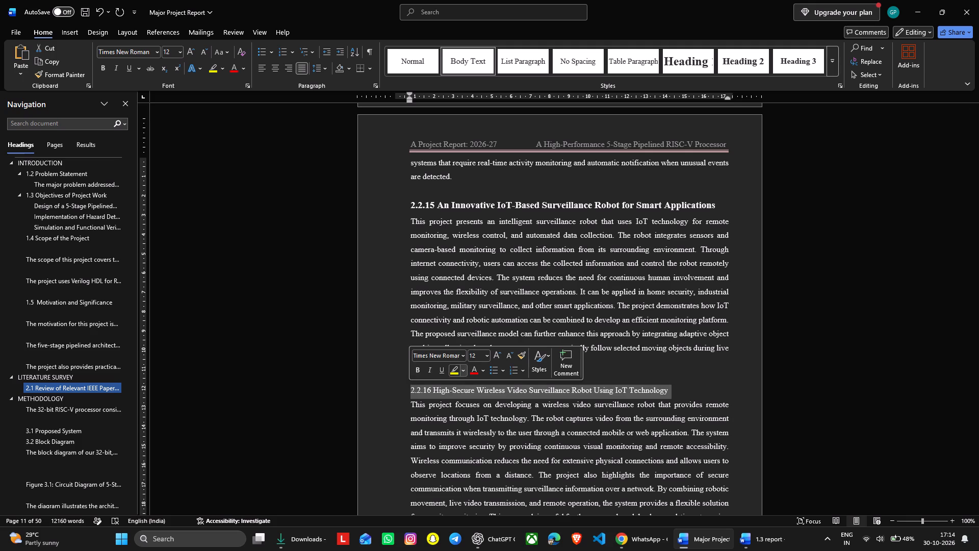
left_click(415, 368)
left_click(495, 359)
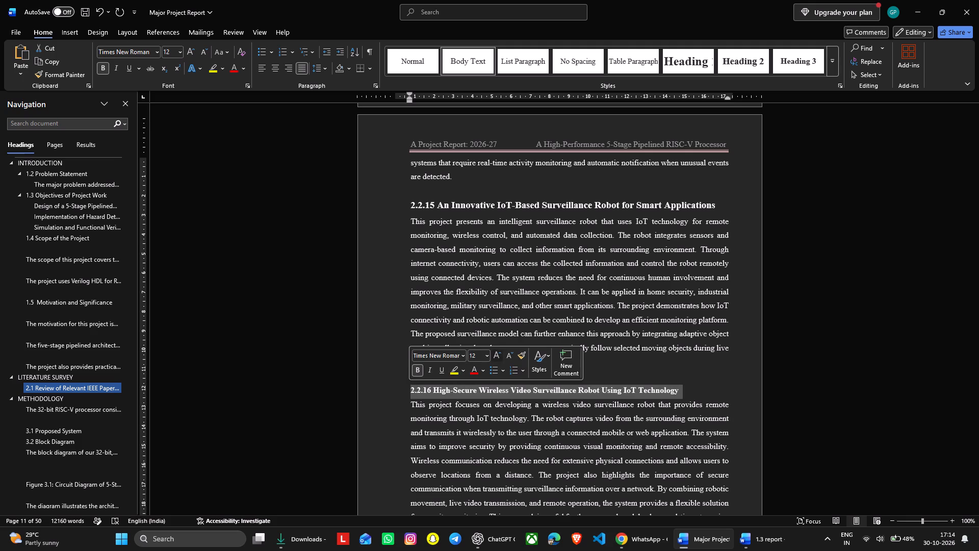
left_click(660, 379)
Insert a blank line above the 2.2.17 ESP32-Based Smart Surveillance System title.
scroll(664, 382, "down", 2)
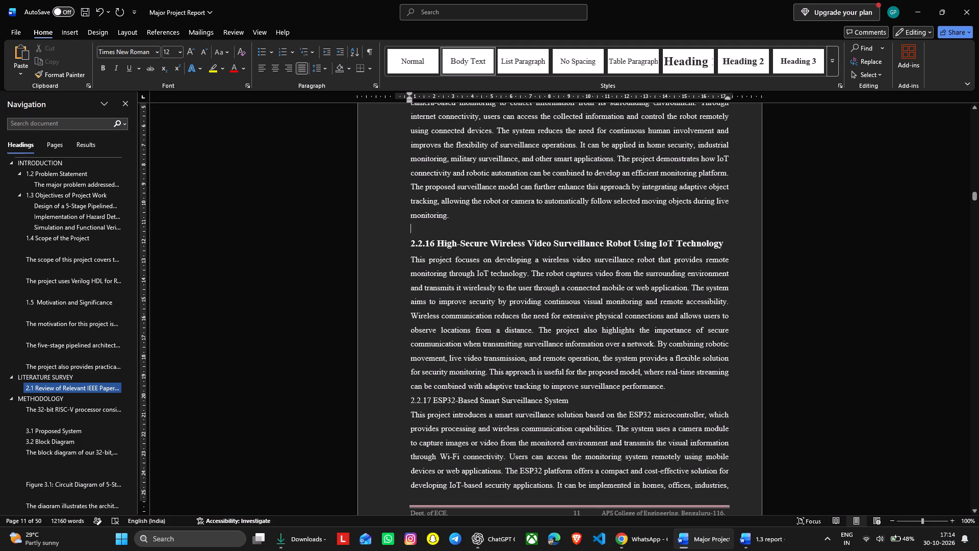
left_click(584, 407)
left_click(671, 389)
key("Return")
Select the whole 2.2.17 ESP32-Based Smart Surveillance System title, including its number, for formatting.
left_click(578, 413)
left_click_drag(577, 413, 562, 411)
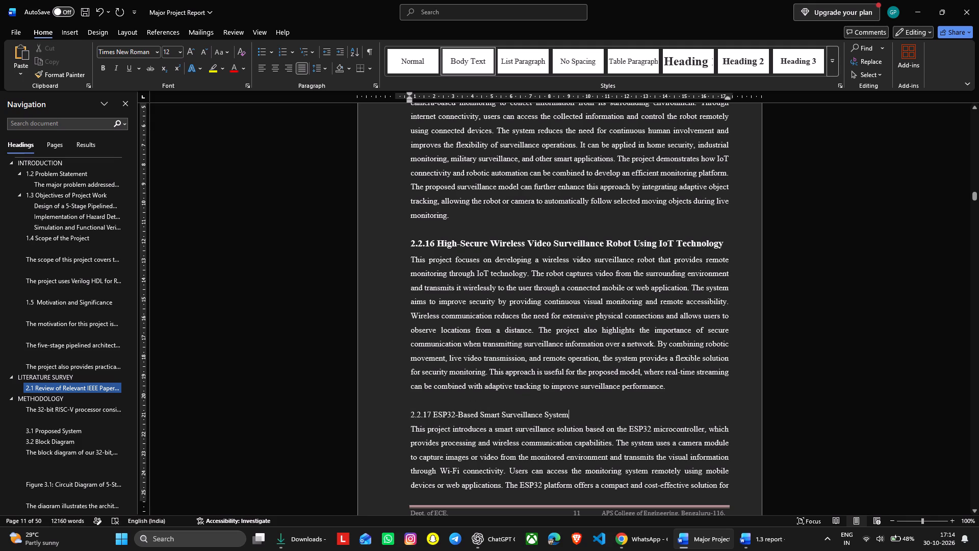
left_click_drag(562, 411, 484, 409)
left_click_drag(467, 408, 509, 416)
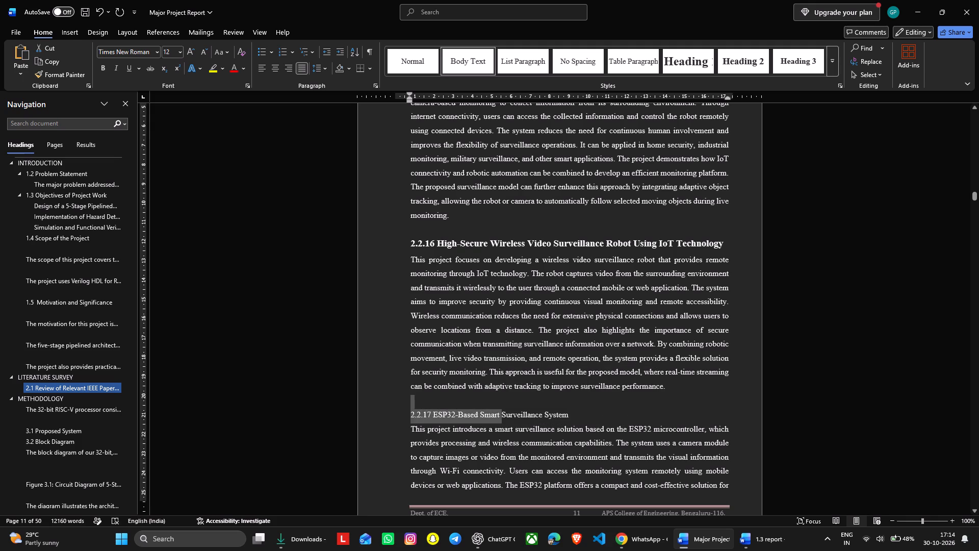
left_click_drag(509, 416, 563, 419)
left_click(563, 419)
left_click(576, 414)
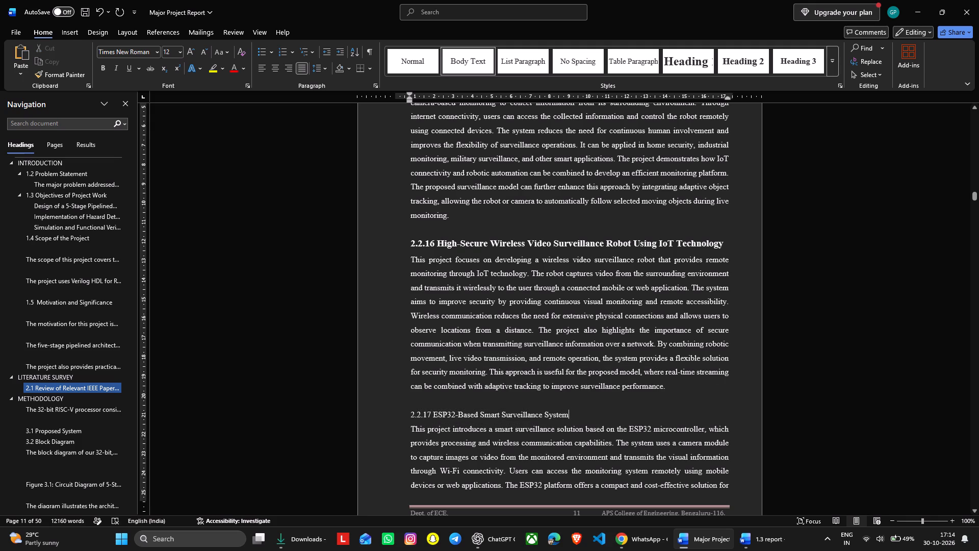
left_click(572, 415)
left_click_drag(572, 415, 452, 409)
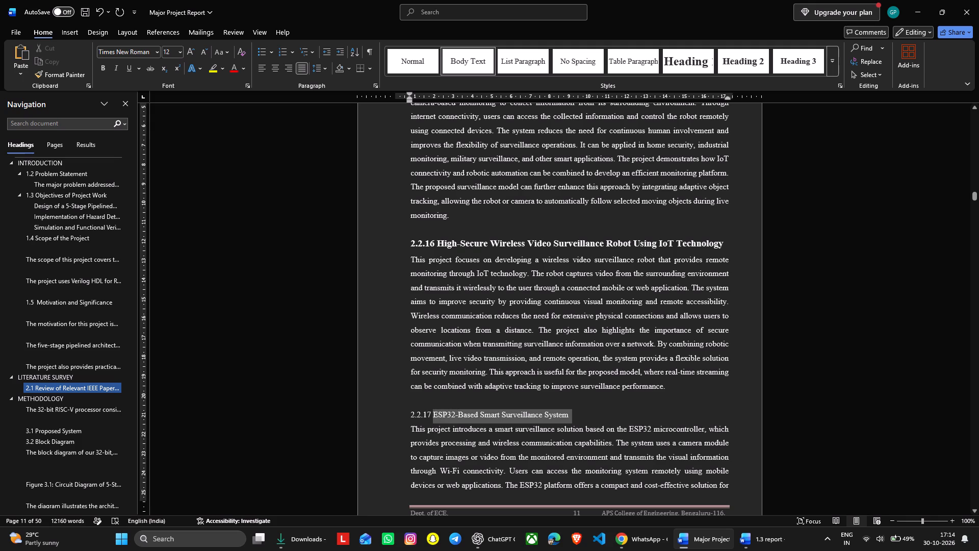
left_click_drag(452, 409, 410, 411)
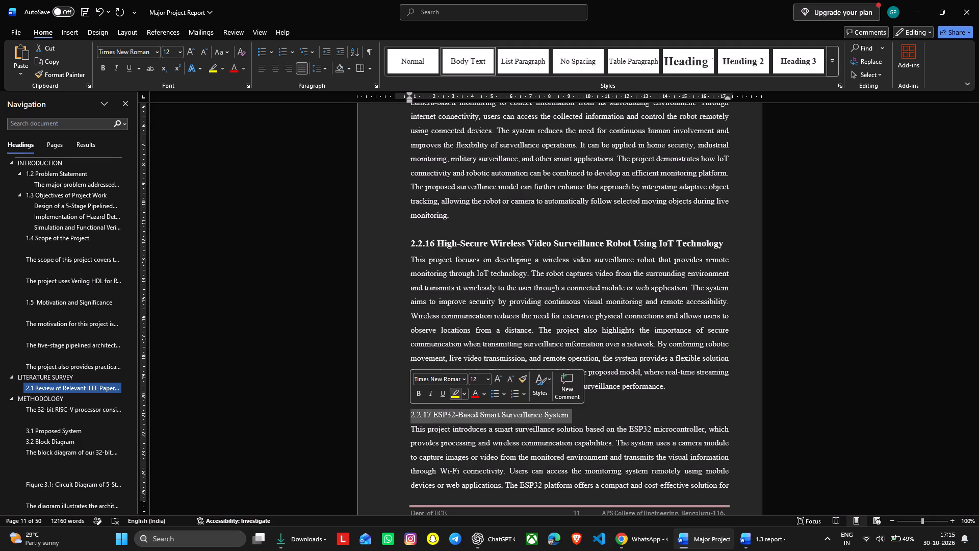
Format the selected 2.2.17 ESP32-Based Smart Surveillance System title as bold, size 14.
left_click(418, 393)
left_click(493, 382)
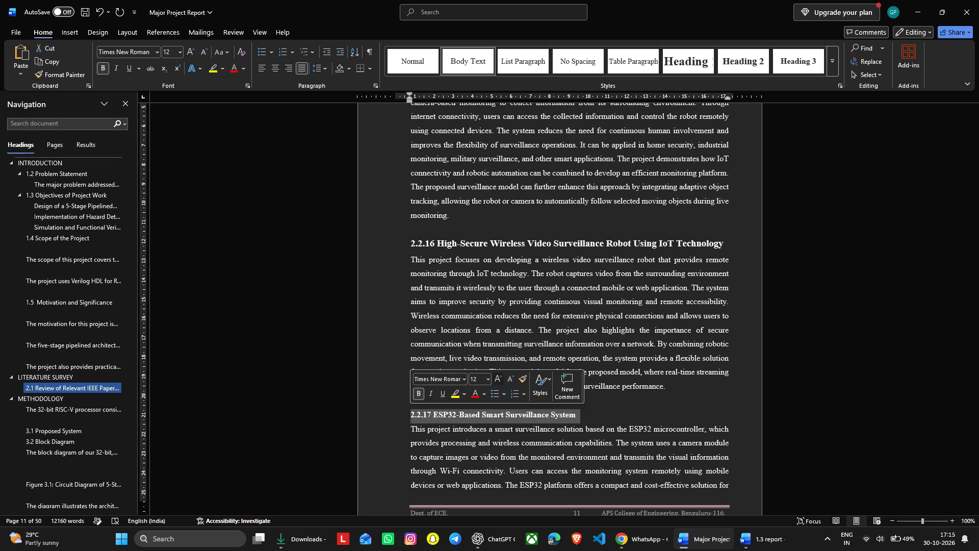
left_click(644, 407)
Insert a blank line above the 2.2.18 Surveillance Robot in Hazardous Place Using IoT Technology title.
scroll(645, 407, "down", 3)
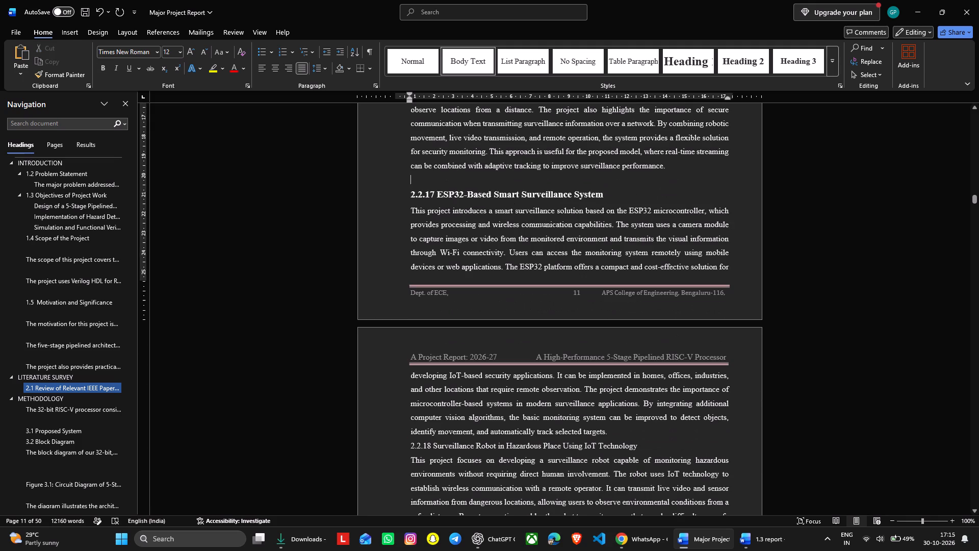
left_click(634, 430)
key("Return")
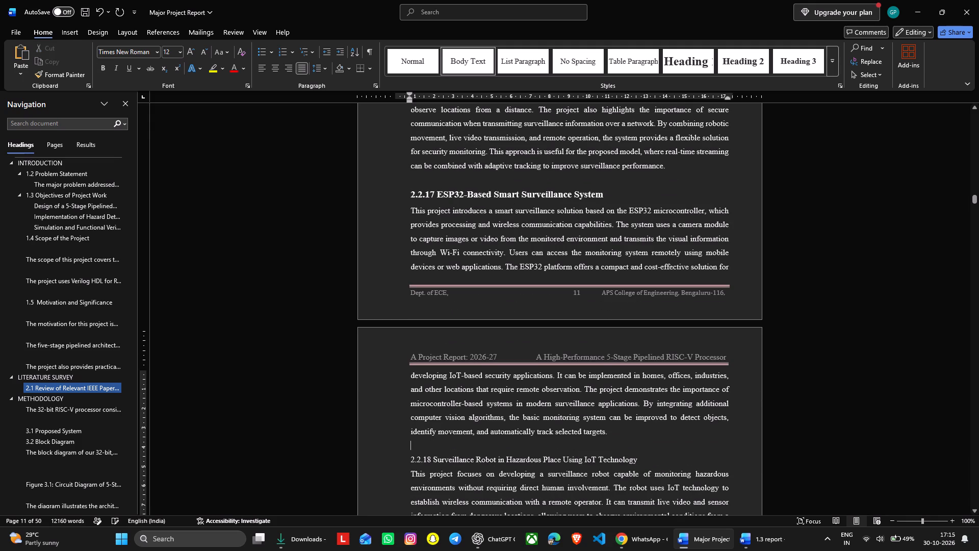
Format the 2.2.18 Surveillance Robot in Hazardous Place Using IoT Technology title as bold, size 14.
left_click(646, 453)
left_click(643, 458)
left_click_drag(643, 458, 447, 454)
left_click(456, 438)
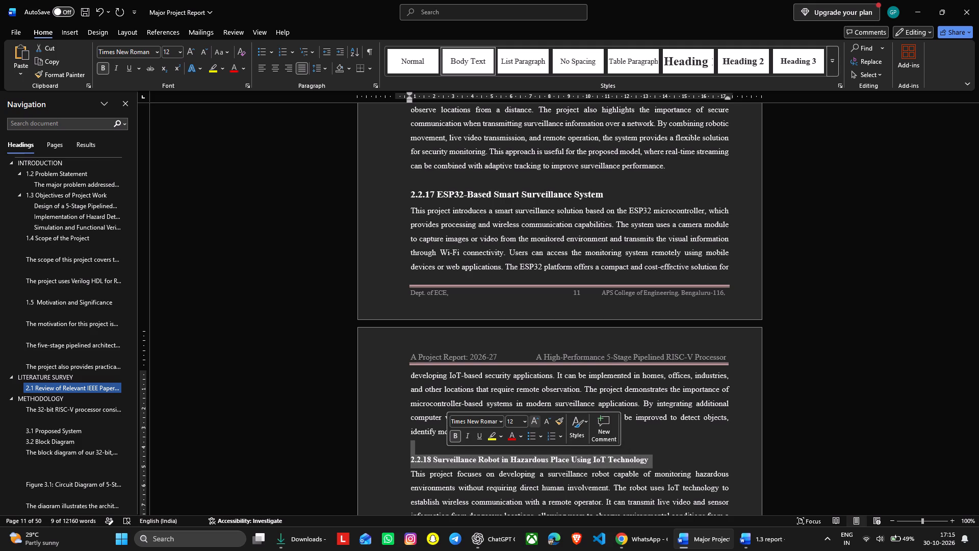
left_click(536, 423)
left_click(675, 443)
Insert a blank line above the 2.2.19 IoT-Based Smart Multi-Application Surveillance Robot title.
scroll(675, 443, "down", 2)
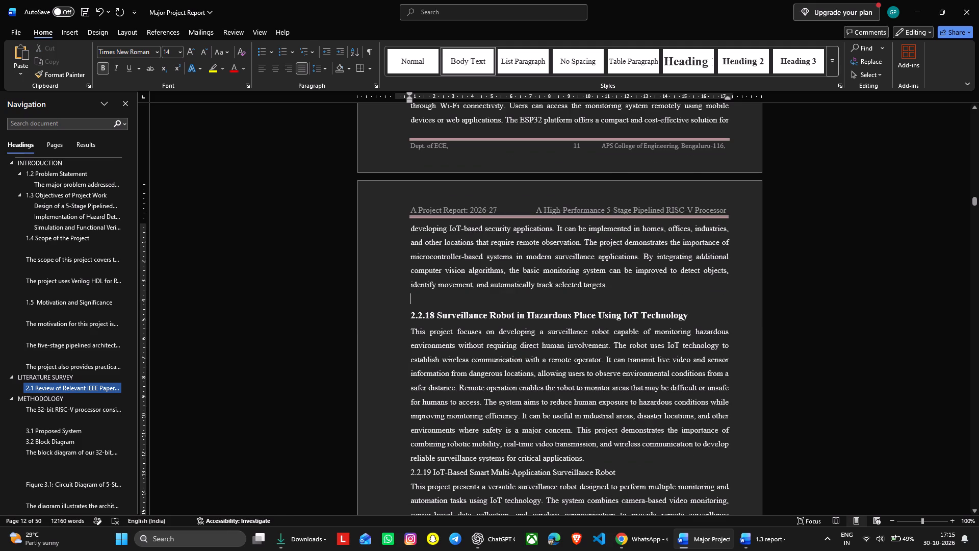
scroll(503, 399, "down", 1)
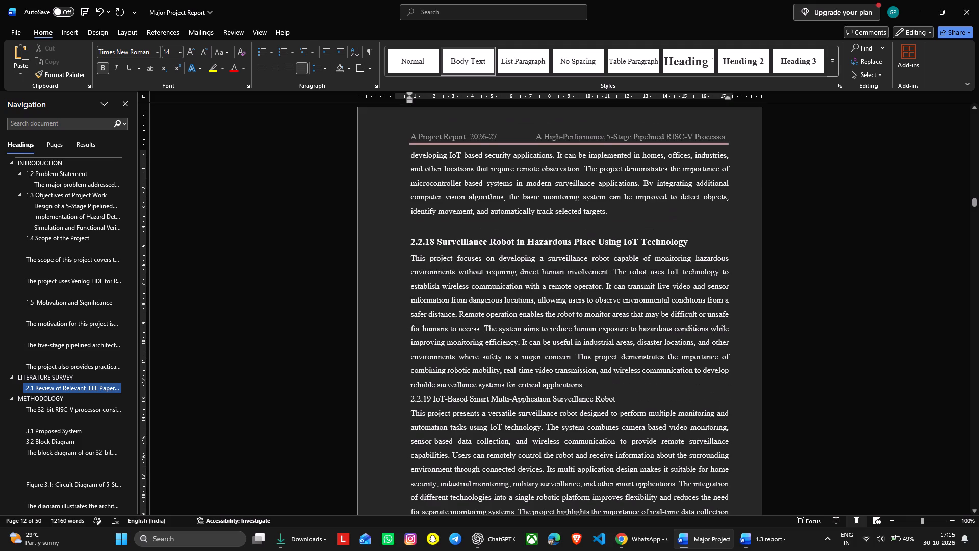
left_click(588, 393)
left_click(588, 387)
key("Return")
Format the 2.2.19 IoT-Based Smart Multi-Application Surveillance Robot title as bold, size 14.
left_click(411, 410)
left_click_drag(411, 410, 599, 410)
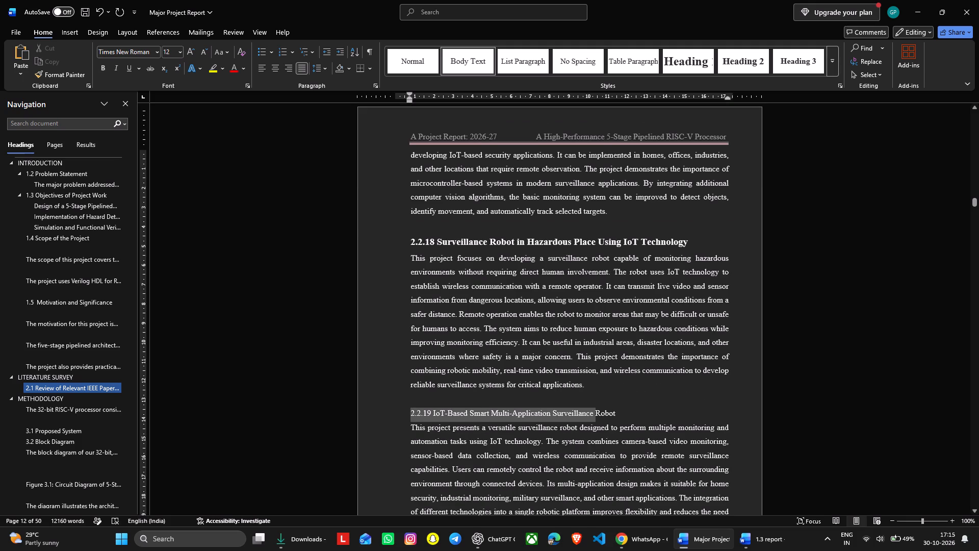
left_click_drag(599, 410, 606, 410)
left_click(612, 398)
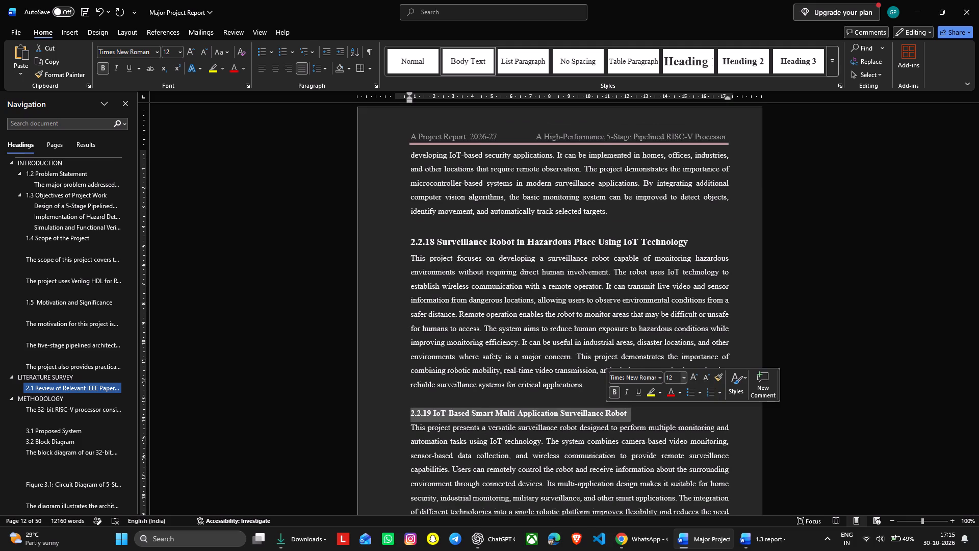
left_click(683, 375)
left_click(691, 378)
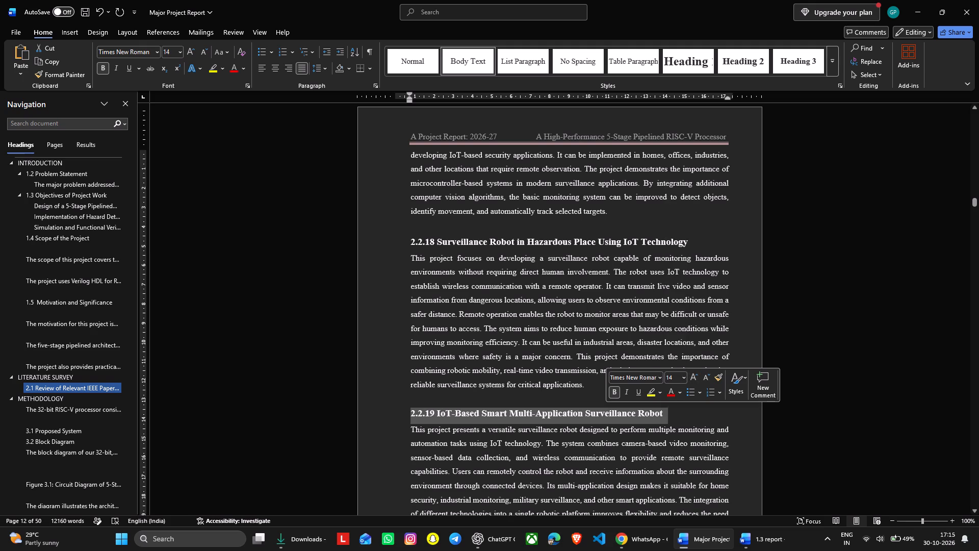
left_click(680, 412)
Insert a blank line above the 2.2.20 An Advanced IoT and GPS GSM Based Real-Time Automated Data Monitoring Robot title.
scroll(680, 412, "down", 3)
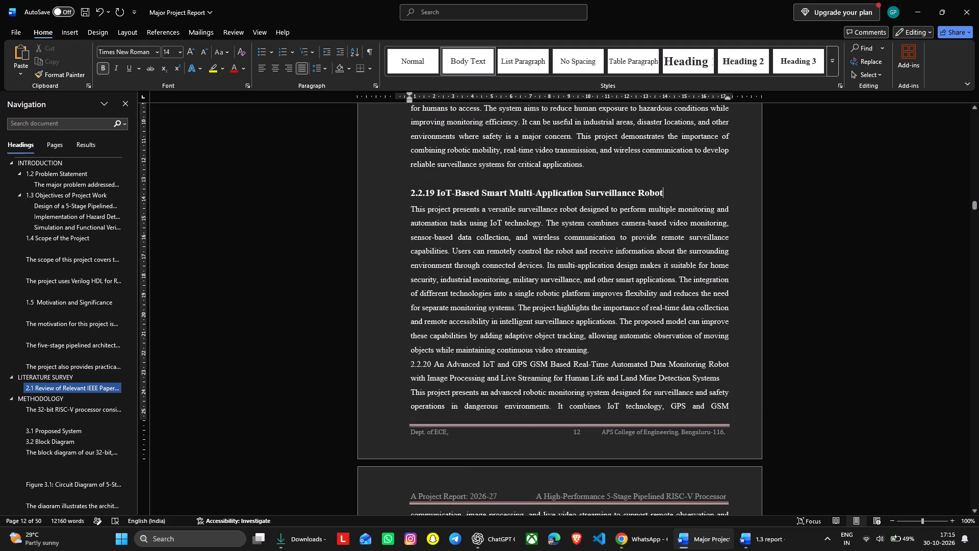
left_click(593, 350)
key("Return")
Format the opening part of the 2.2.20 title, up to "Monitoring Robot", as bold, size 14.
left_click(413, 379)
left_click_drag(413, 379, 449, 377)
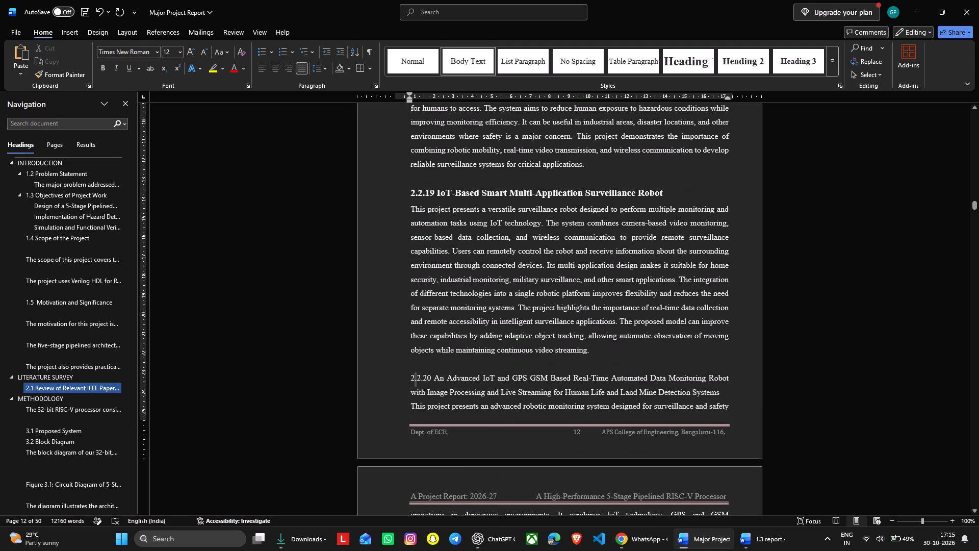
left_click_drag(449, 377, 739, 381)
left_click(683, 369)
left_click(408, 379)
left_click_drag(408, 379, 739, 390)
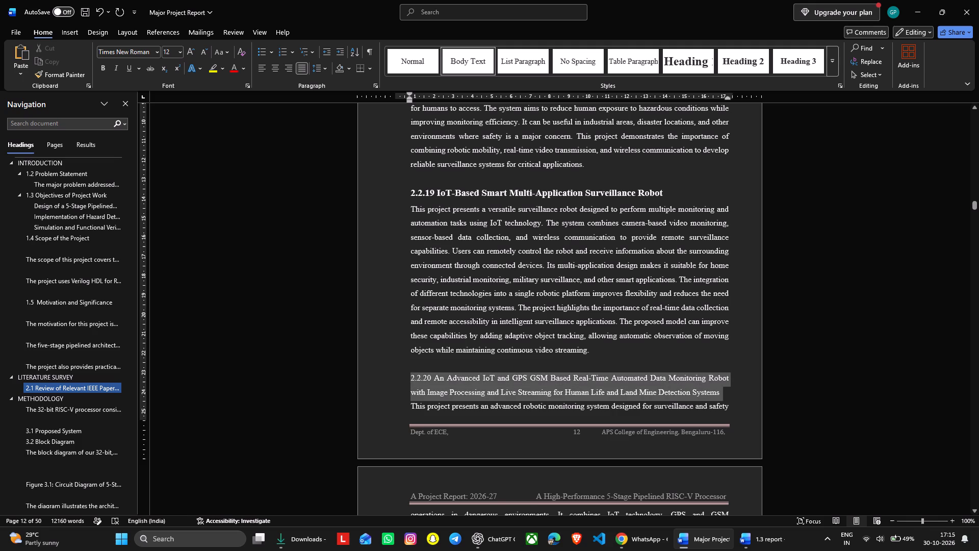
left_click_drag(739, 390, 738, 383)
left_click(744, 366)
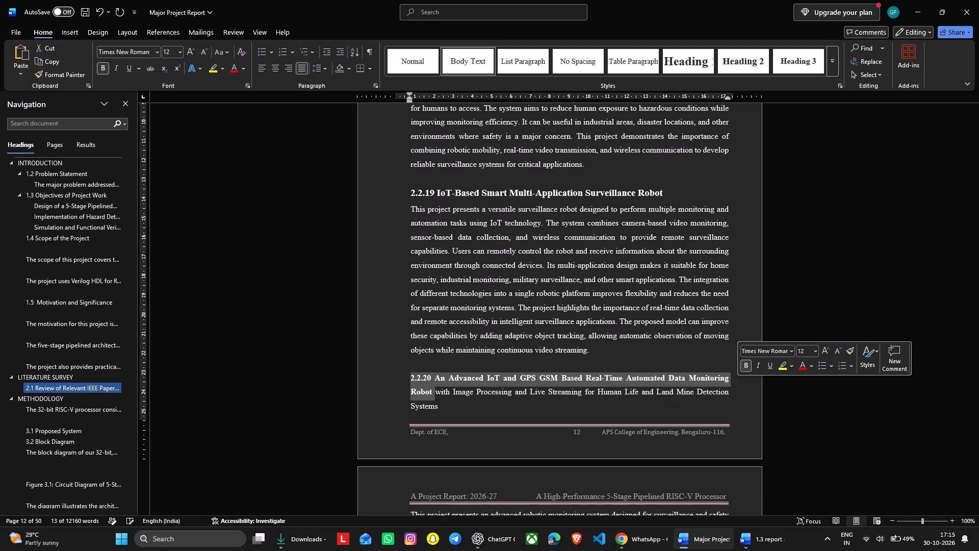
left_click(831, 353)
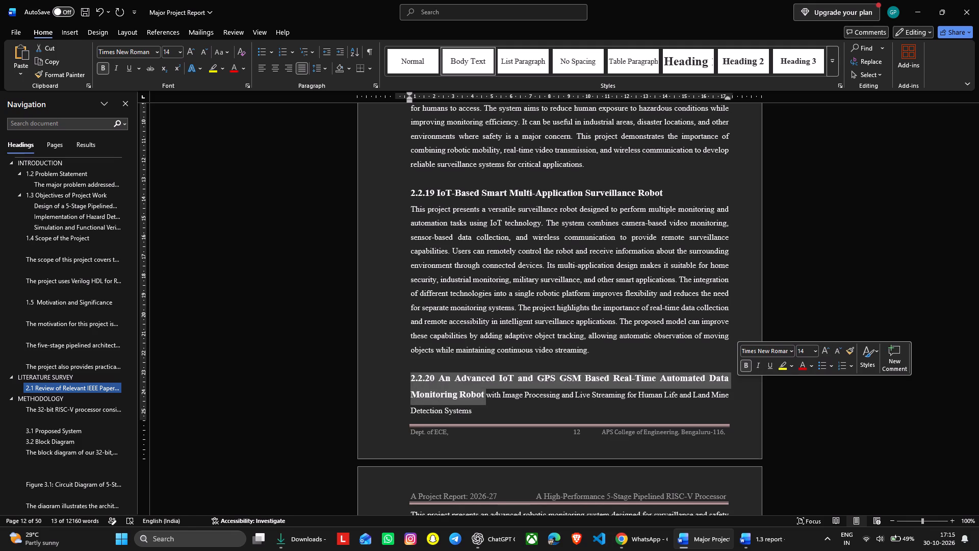
Select the full 2.2.20 title through "Land Mine Detection Systems", remove its bold and set it all to size 14.
scroll(507, 408, "down", 1)
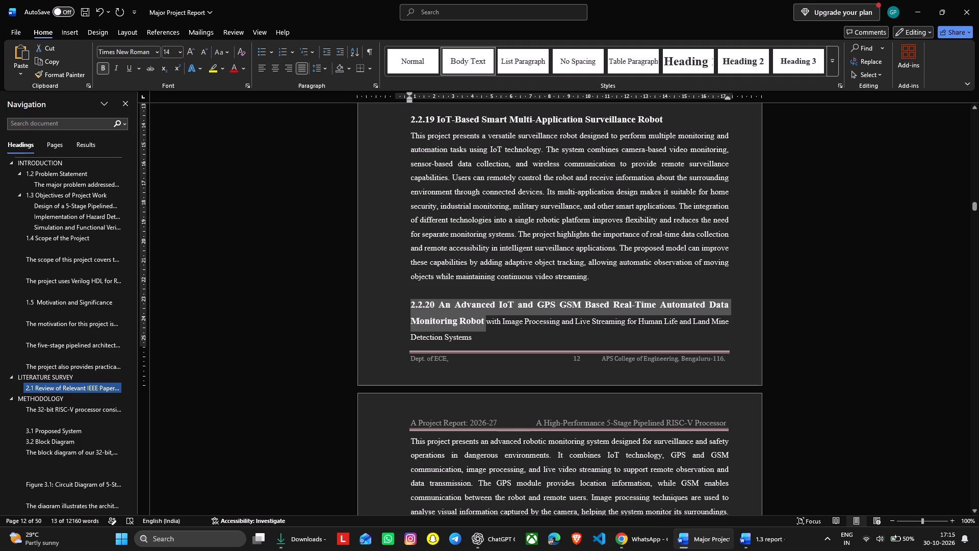
left_click(474, 339)
double_click(485, 322)
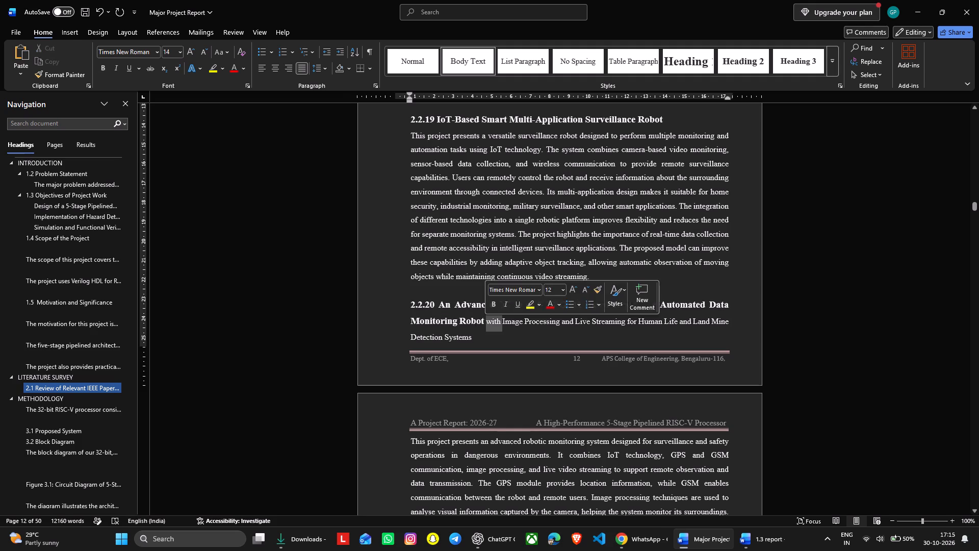
double_click(630, 332)
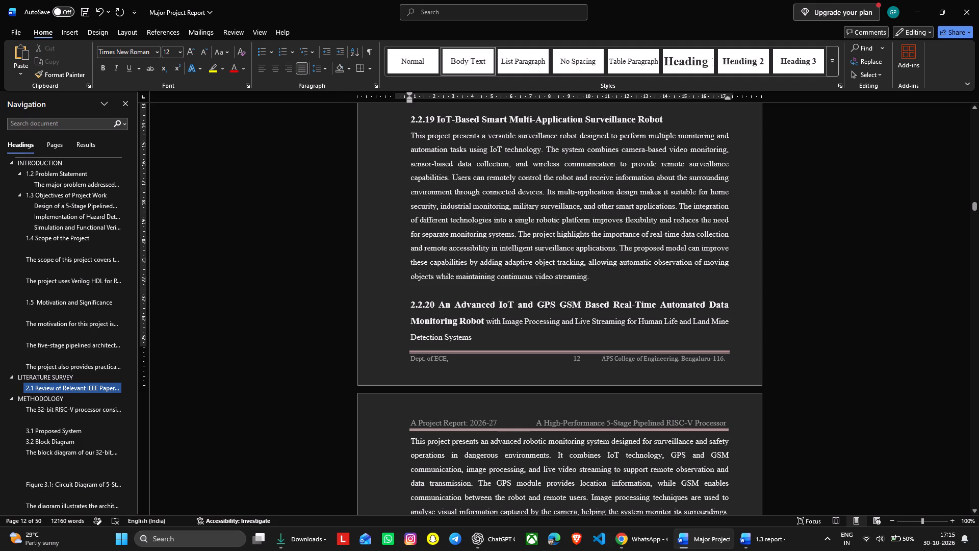
double_click(475, 337)
left_click_drag(475, 337, 452, 327)
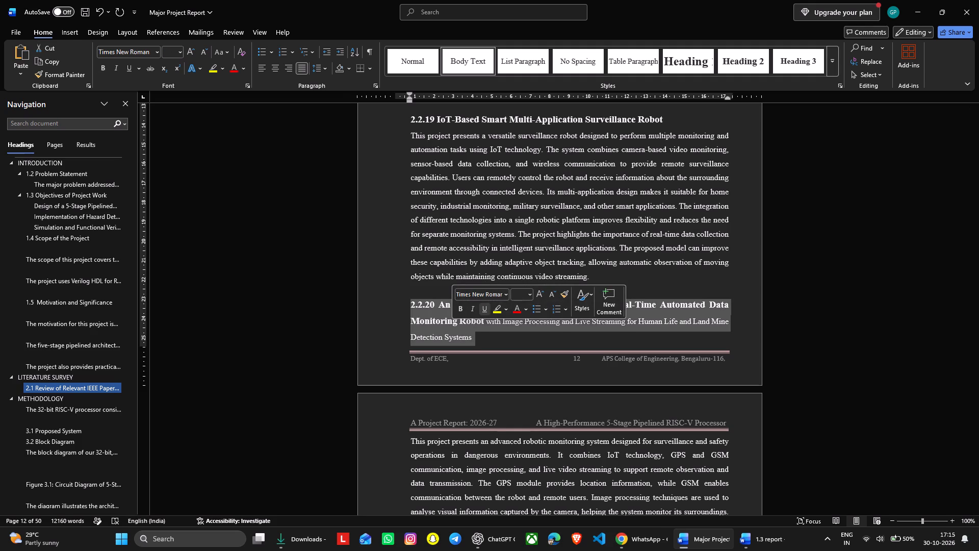
left_click(458, 305)
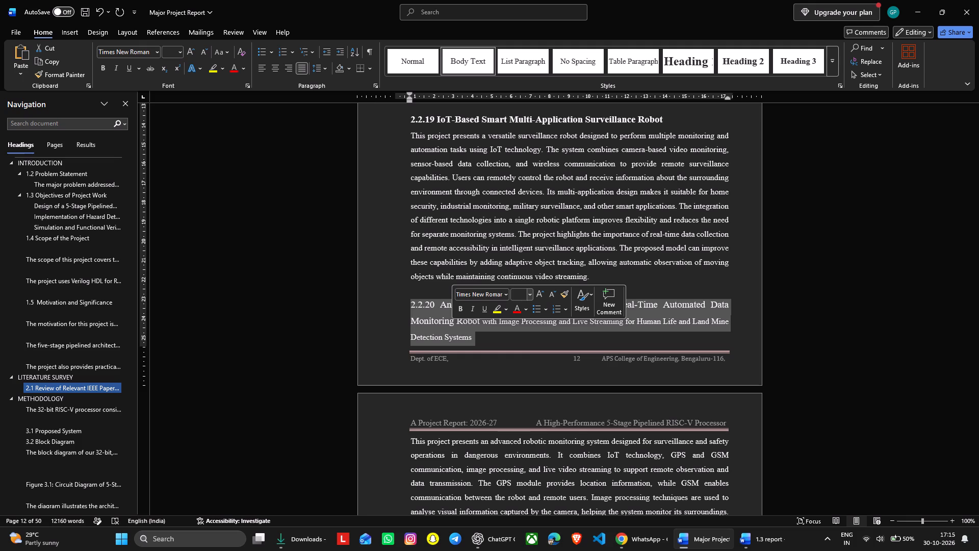
left_click(531, 297)
left_click(519, 366)
left_click(583, 344)
scroll(765, 387, "down", 1)
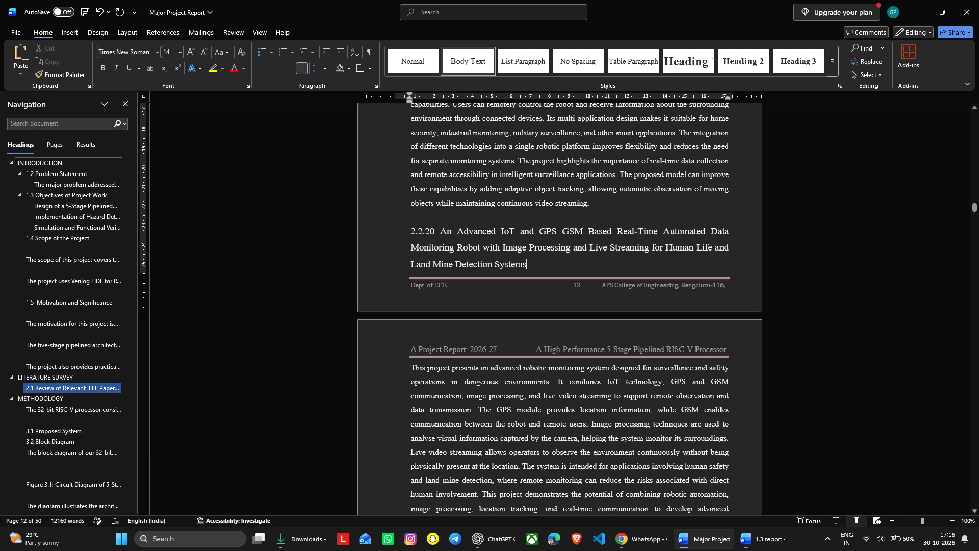
scroll(573, 339, "down", 1)
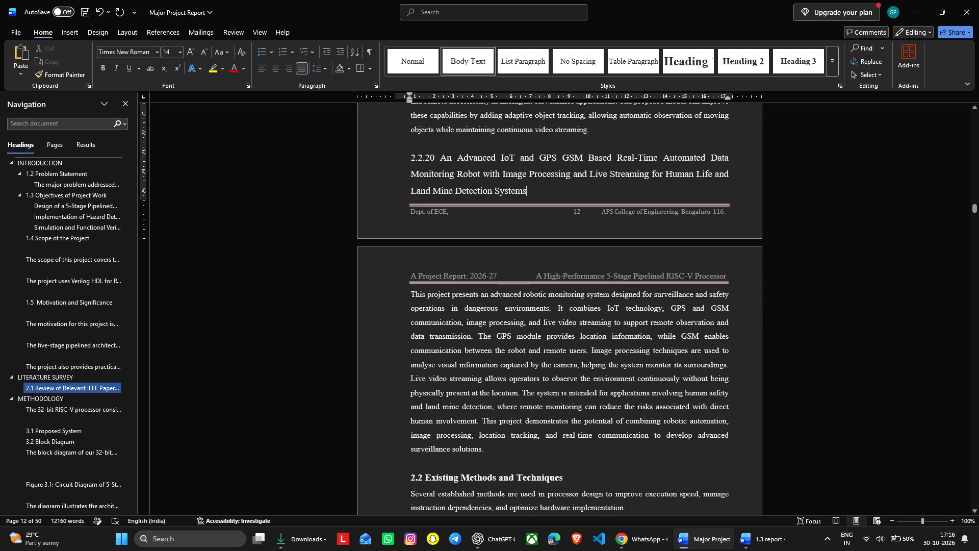
scroll(572, 339, "down", 1)
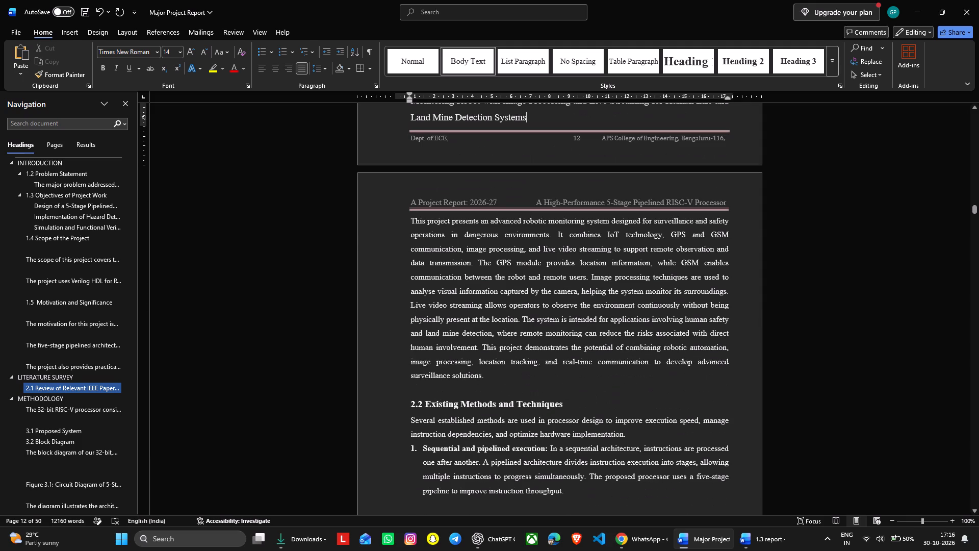
scroll(564, 356, "down", 3)
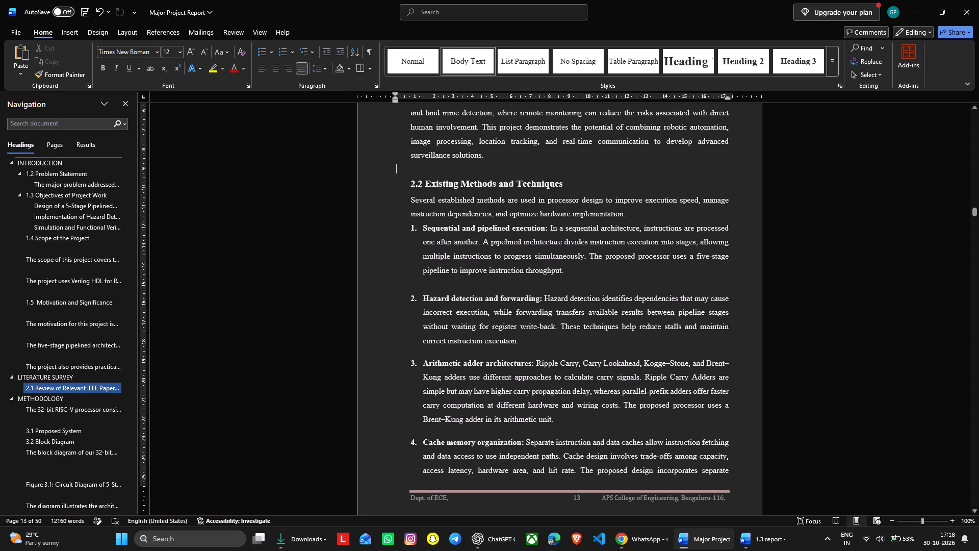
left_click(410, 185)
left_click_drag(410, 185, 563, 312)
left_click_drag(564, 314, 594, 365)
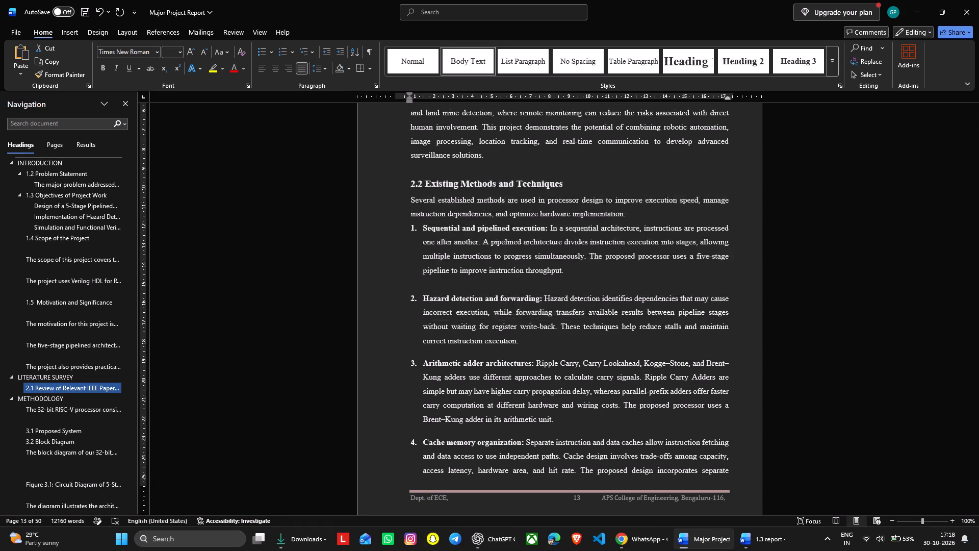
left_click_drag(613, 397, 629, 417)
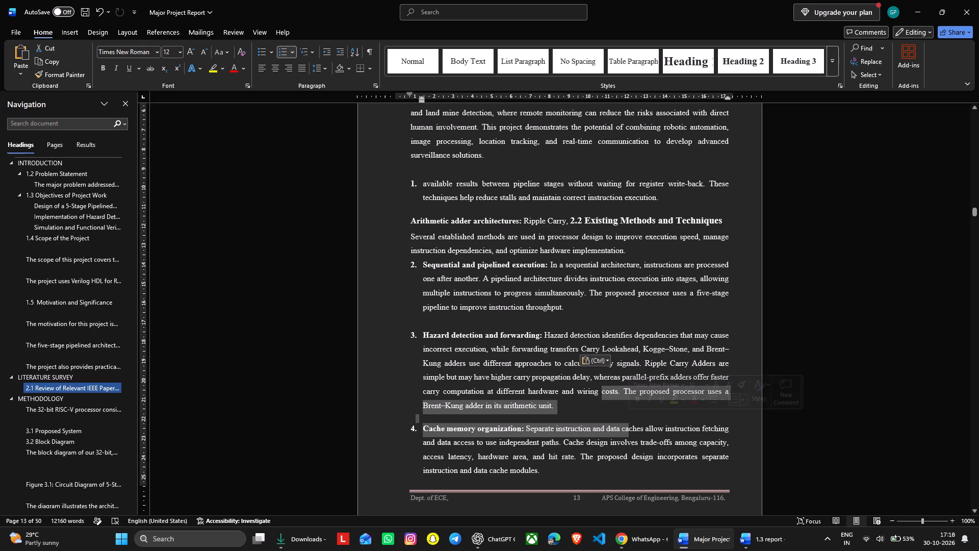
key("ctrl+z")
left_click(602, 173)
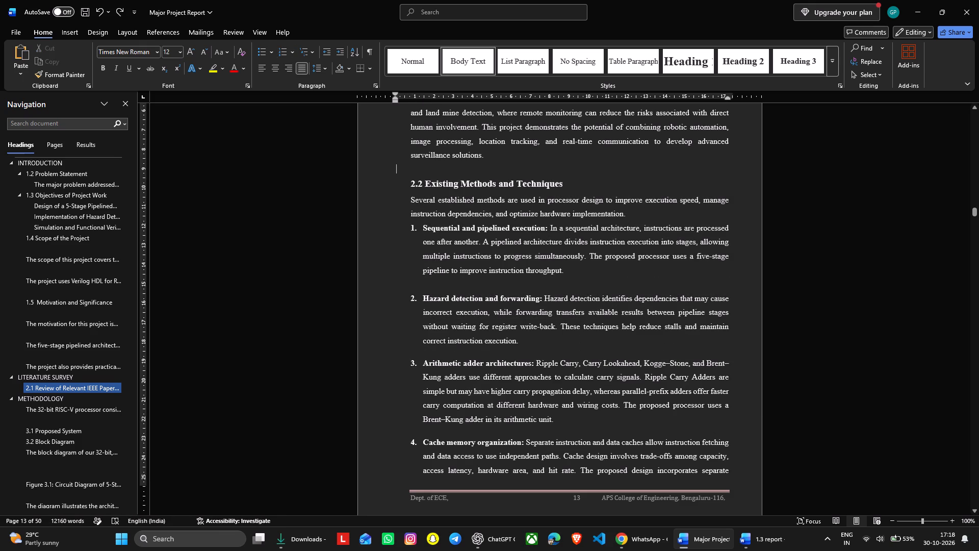
Replace section 2.2, from its heading through item 5, RTL synthesis and physical design, with the copied ChatGPT surveillance text.
left_click(407, 184)
left_click_drag(407, 184, 522, 228)
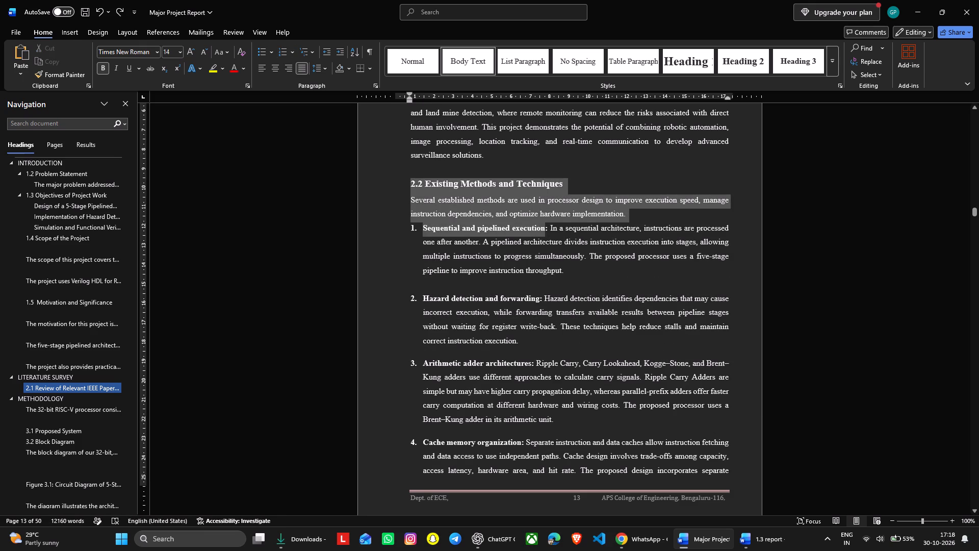
left_click_drag(522, 228, 626, 496)
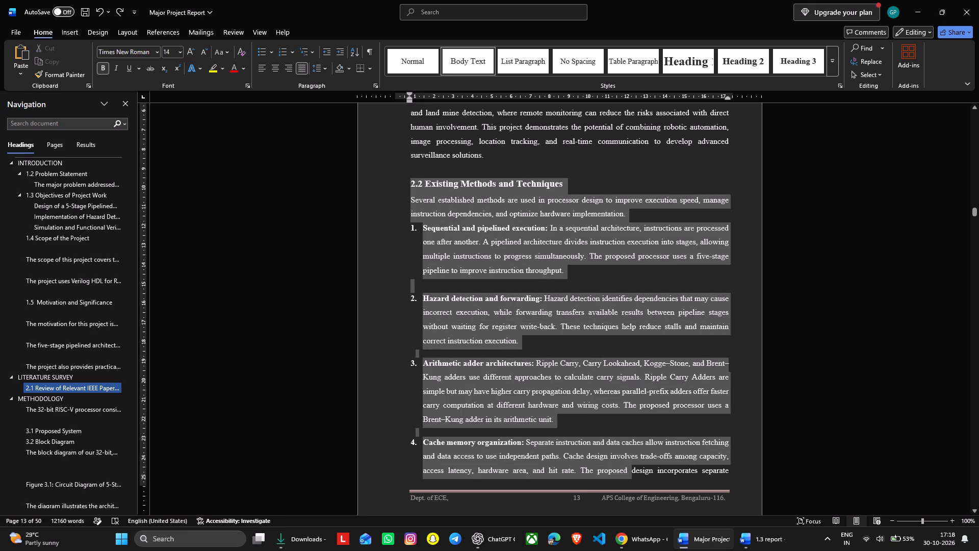
left_click_drag(626, 496, 630, 521)
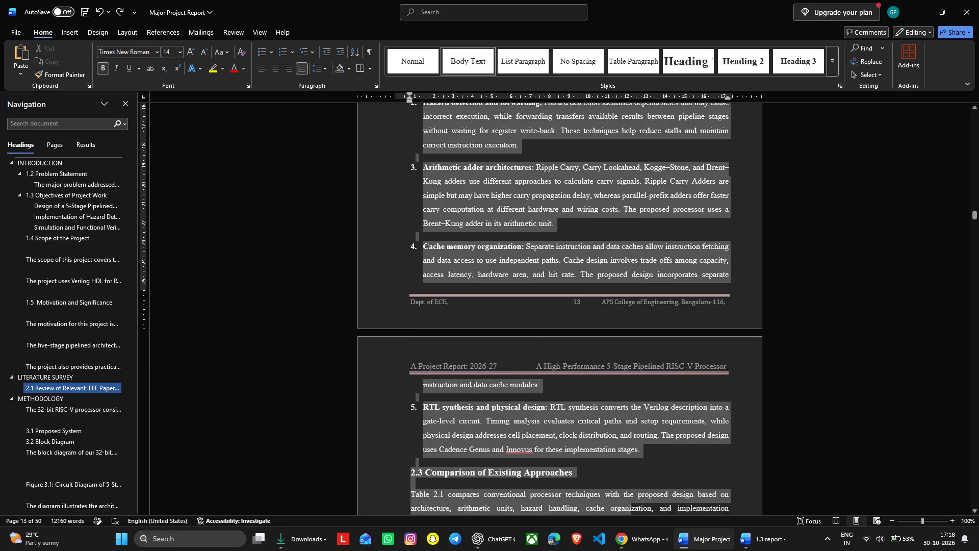
left_click_drag(630, 521, 659, 371)
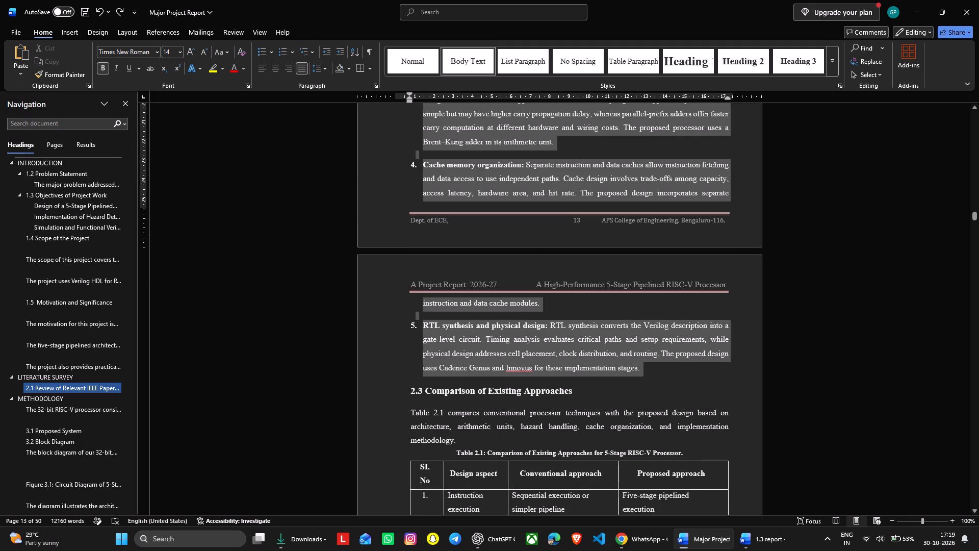
left_click_drag(659, 371, 661, 373)
key("ctrl+v")
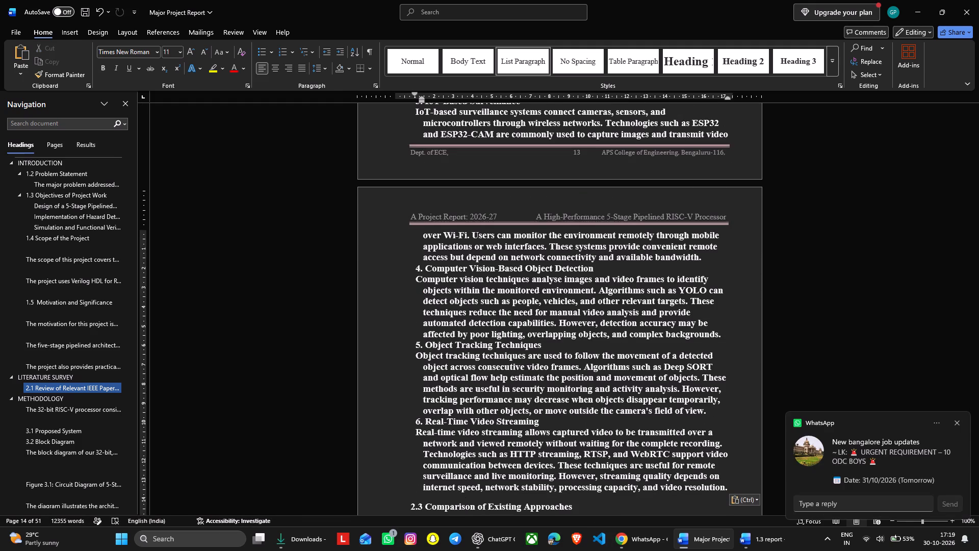
left_click(954, 423)
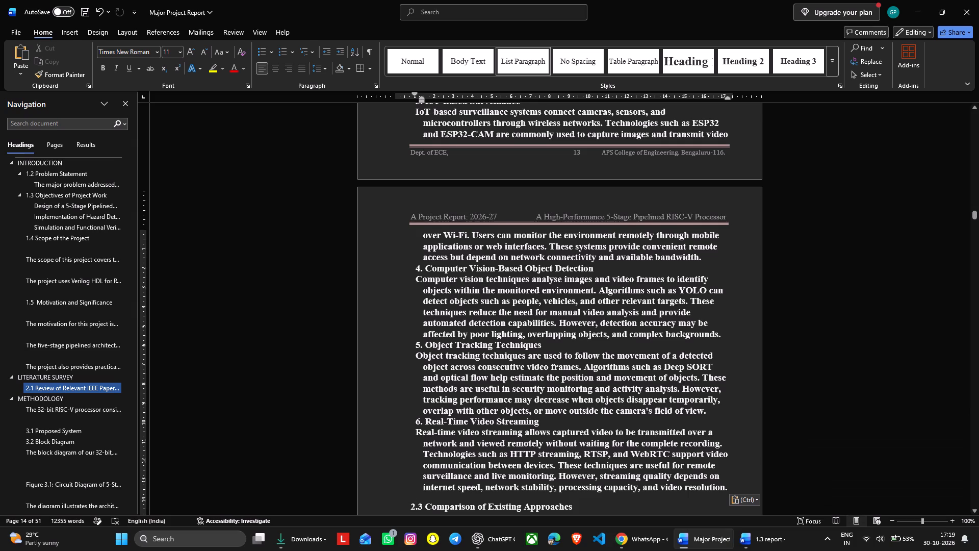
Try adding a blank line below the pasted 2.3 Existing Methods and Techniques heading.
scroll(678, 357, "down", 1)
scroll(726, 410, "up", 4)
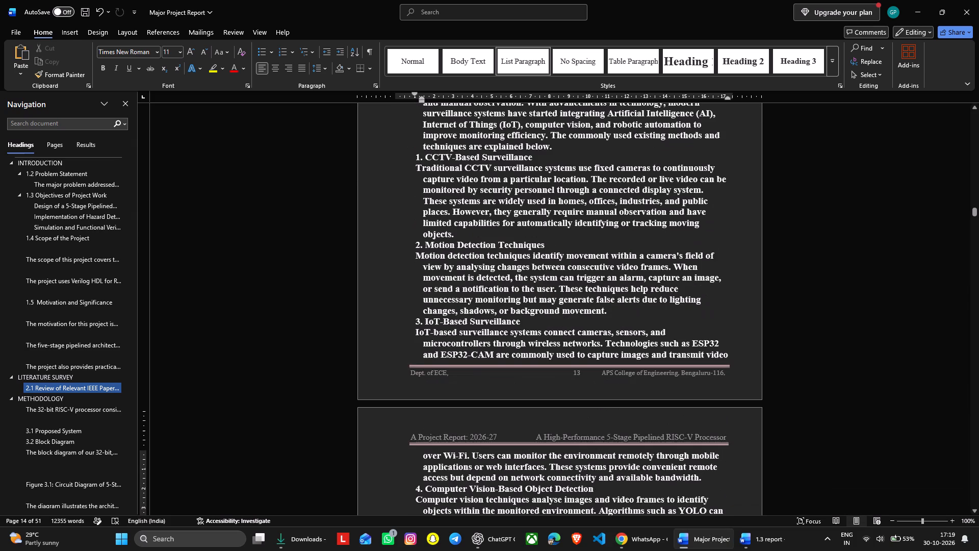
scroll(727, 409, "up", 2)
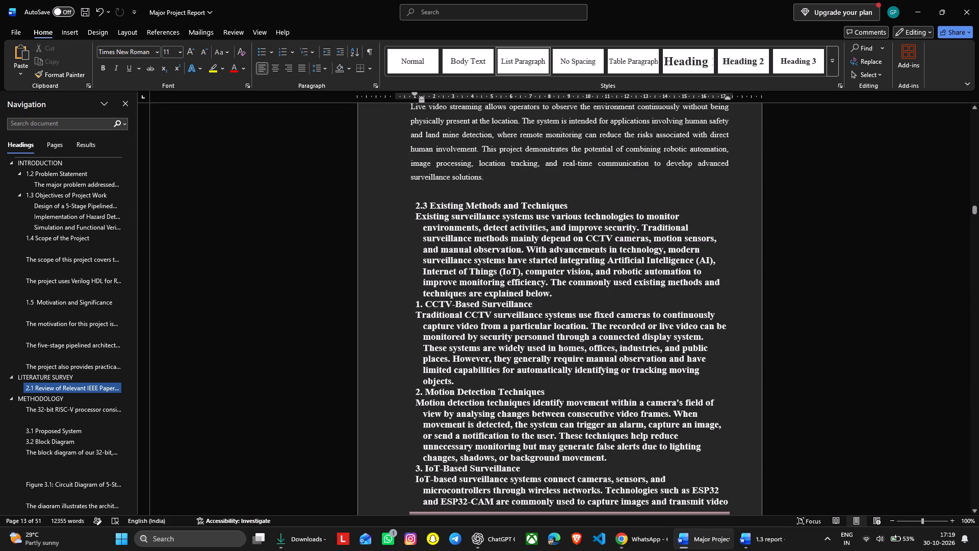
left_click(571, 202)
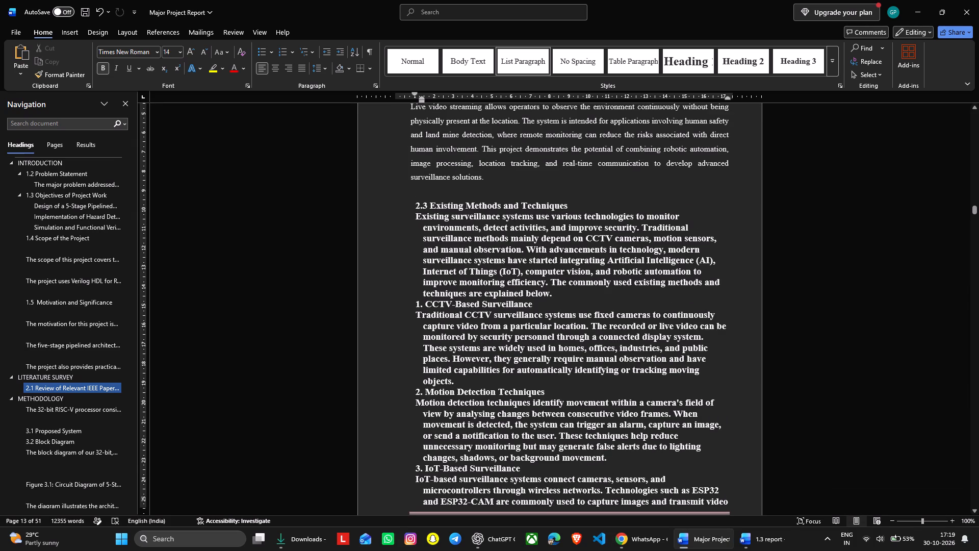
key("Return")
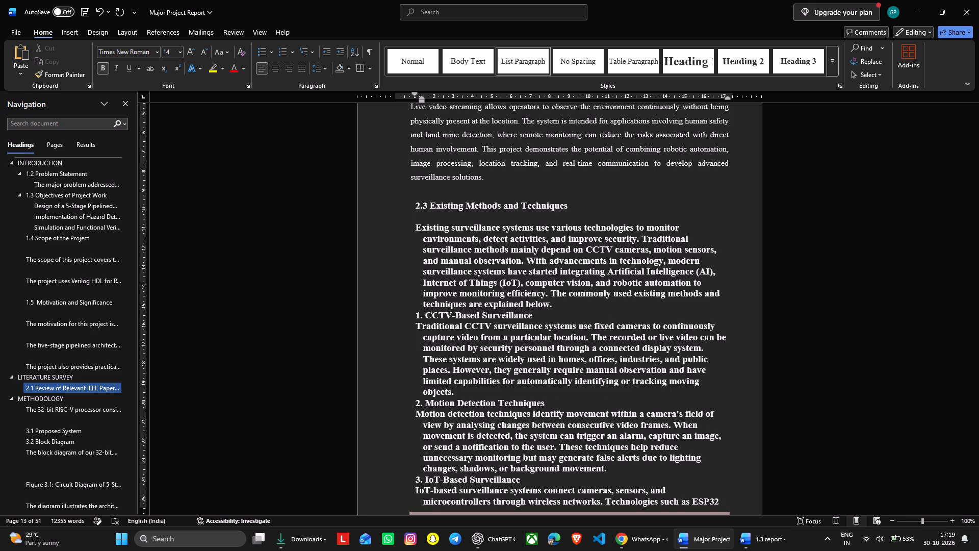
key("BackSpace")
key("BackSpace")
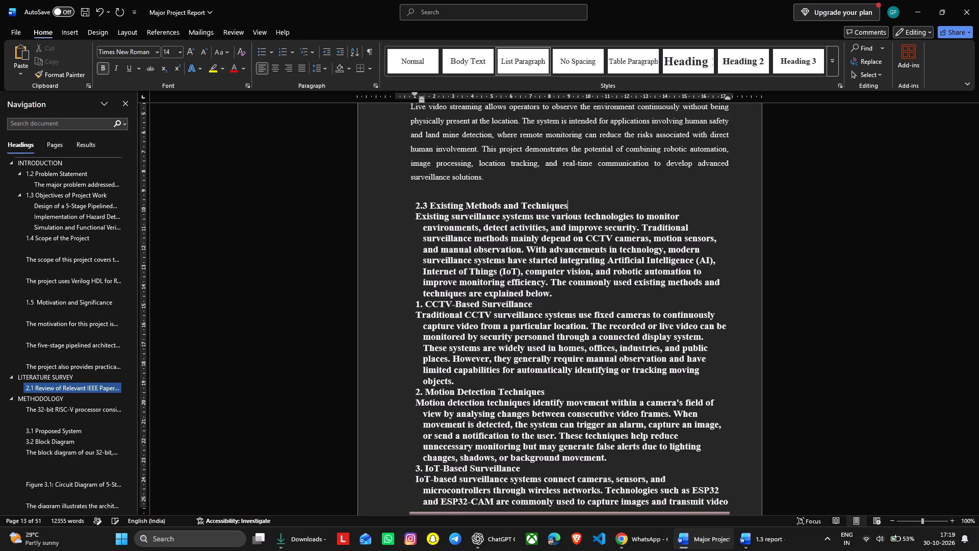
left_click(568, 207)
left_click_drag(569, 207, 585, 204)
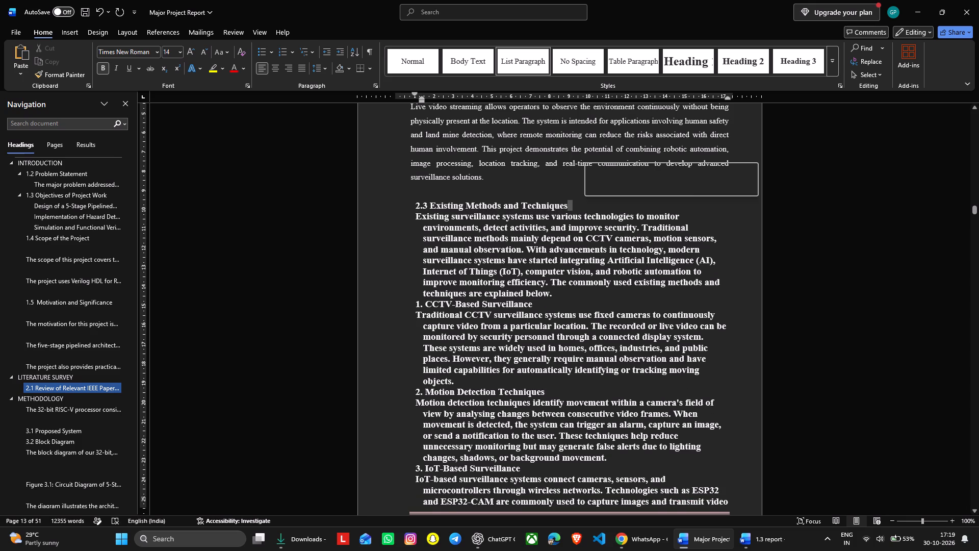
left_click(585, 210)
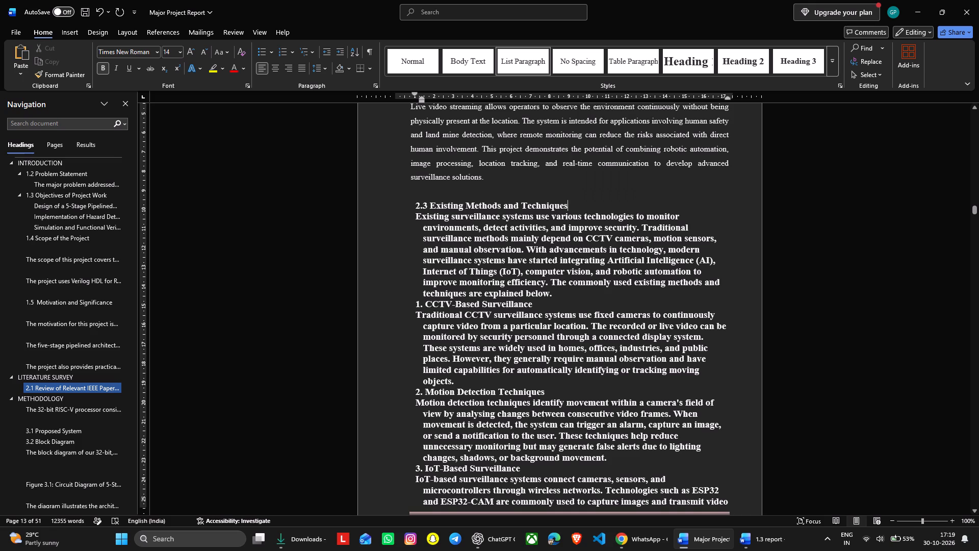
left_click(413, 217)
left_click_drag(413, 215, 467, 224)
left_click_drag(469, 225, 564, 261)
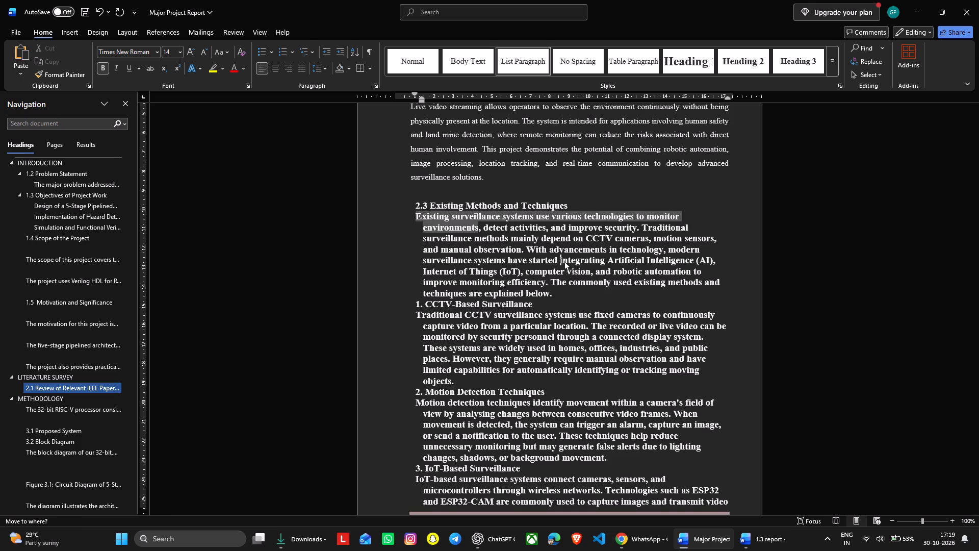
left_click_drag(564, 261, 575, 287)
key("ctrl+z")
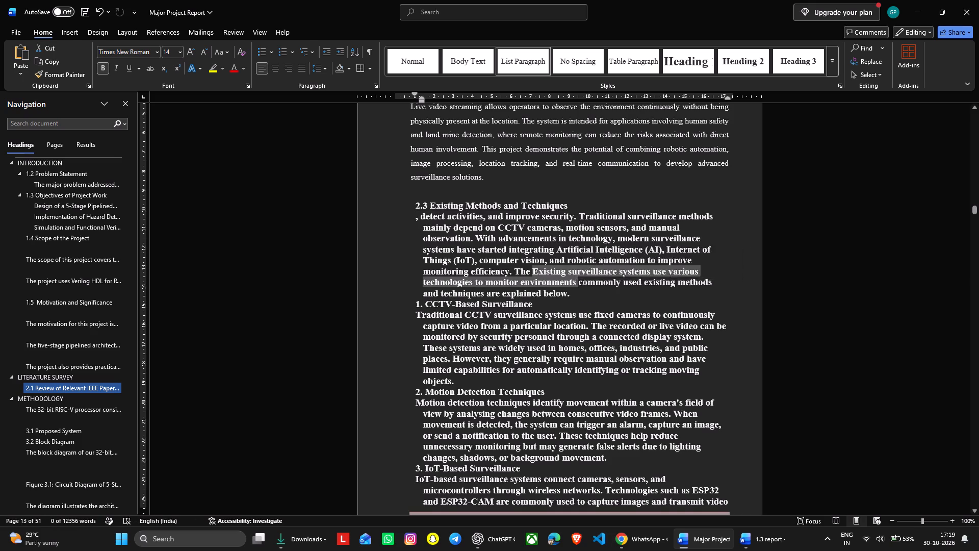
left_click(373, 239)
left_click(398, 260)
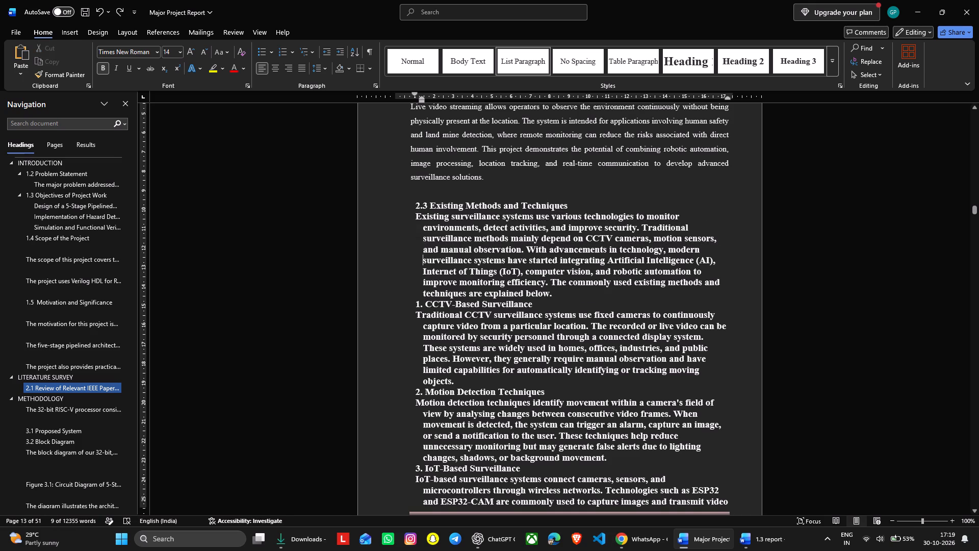
Reduce the font size to 12 for the pasted text below the Existing Methods and Techniques heading, through item 6, Real-Time Video Streaming.
left_click(415, 215)
left_click_drag(415, 215, 596, 371)
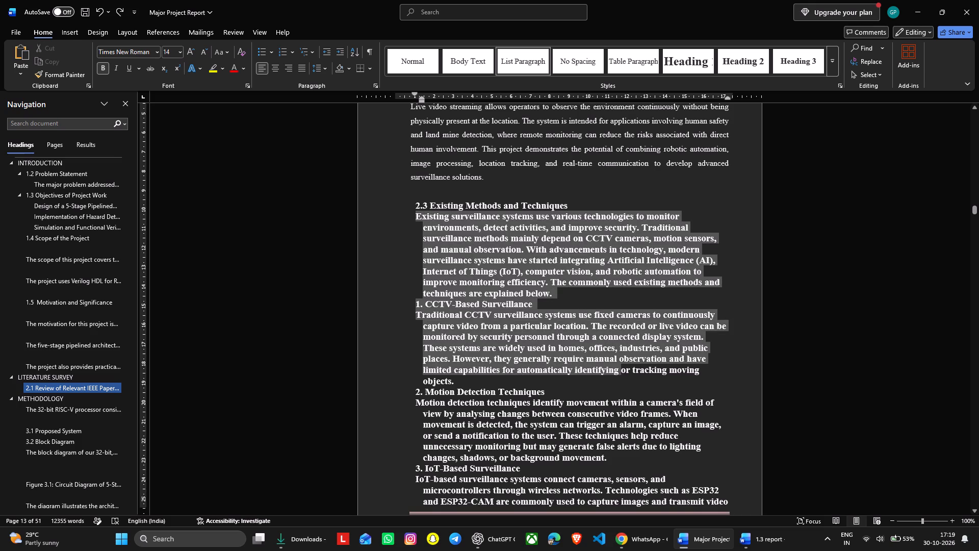
left_click_drag(596, 371, 717, 503)
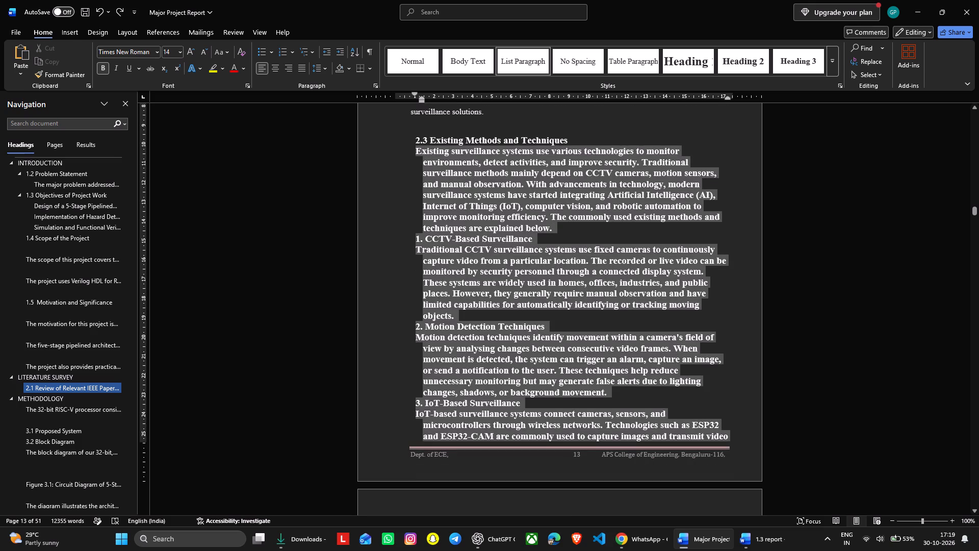
left_click_drag(717, 503, 712, 498)
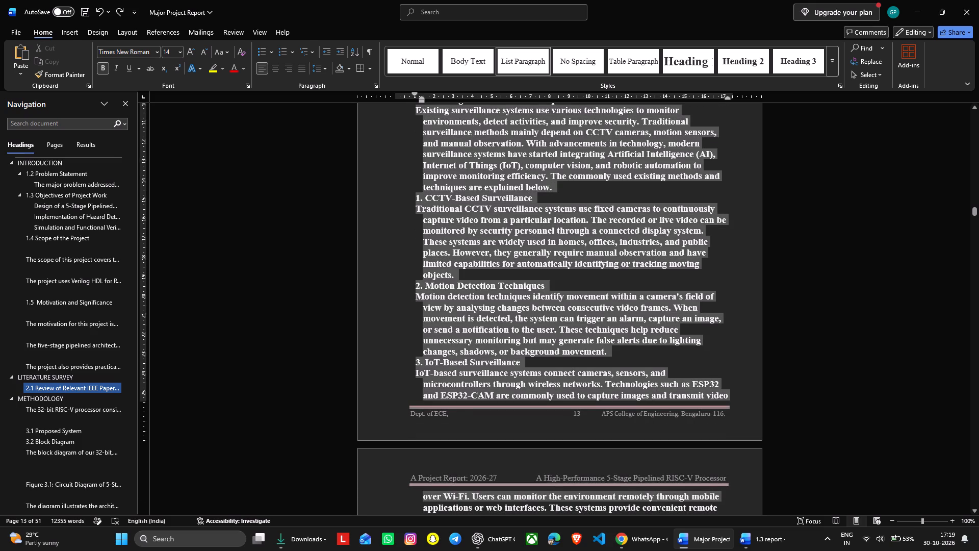
left_click_drag(712, 498, 789, 519)
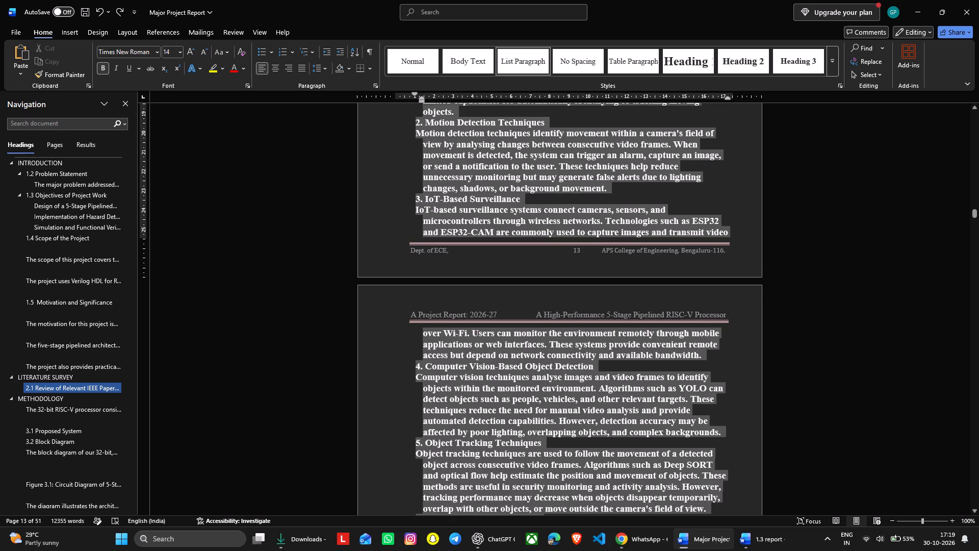
left_click_drag(789, 519, 716, 518)
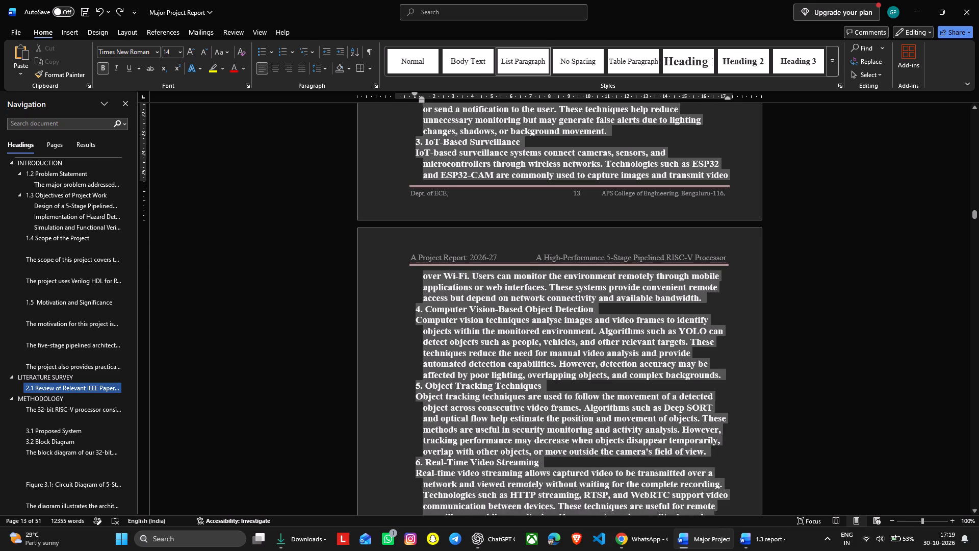
left_click_drag(716, 518, 719, 479)
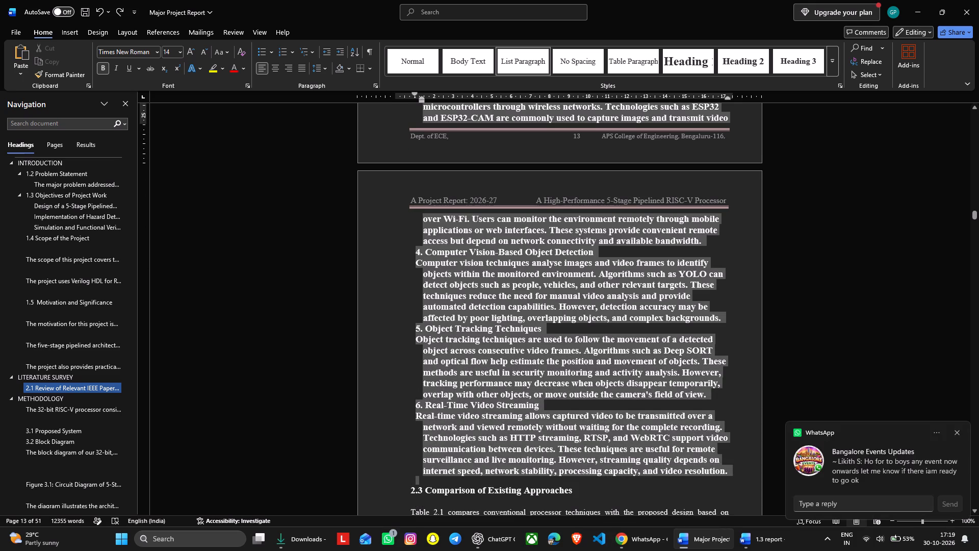
left_click_drag(719, 479, 726, 478)
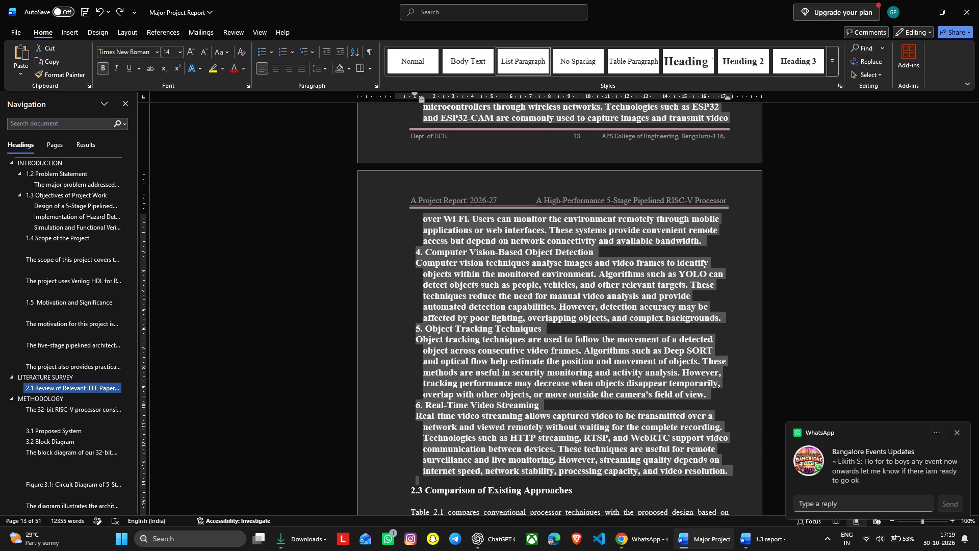
left_click(202, 52)
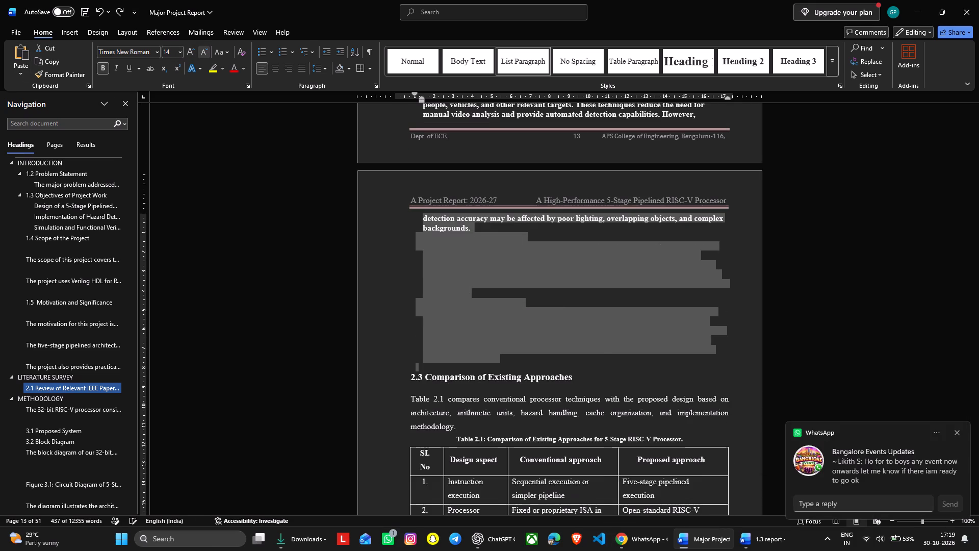
left_click(262, 257)
left_click(513, 187)
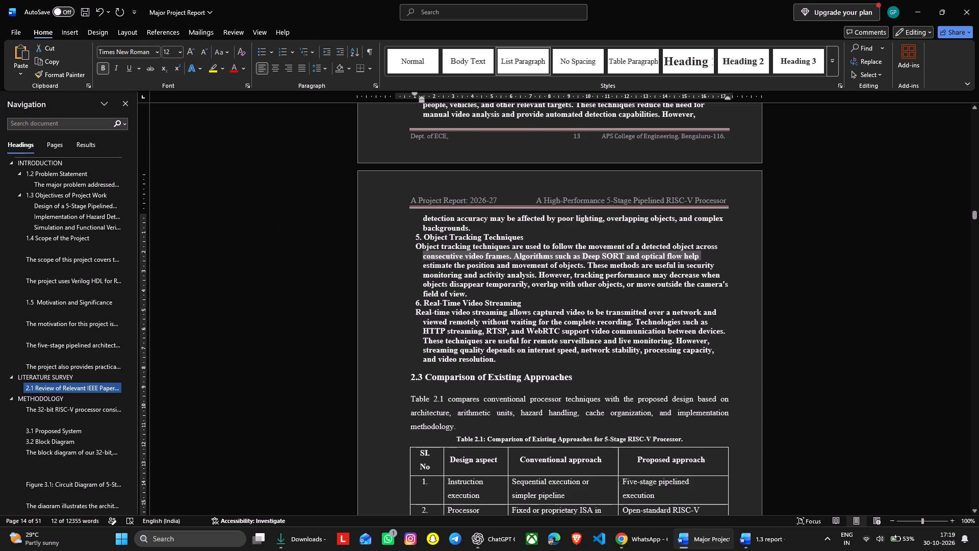
left_click(563, 375)
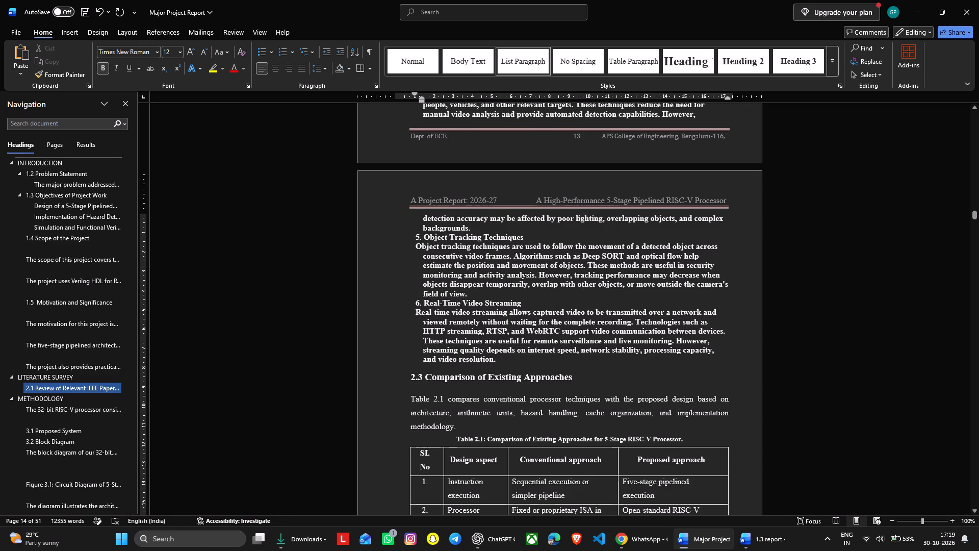
Check the 2.3 Comparison of Existing Approaches heading's font size and set the 6. Real-Time Video Streaming subheading to size 14.
left_click_drag(563, 375, 530, 373)
left_click(374, 336)
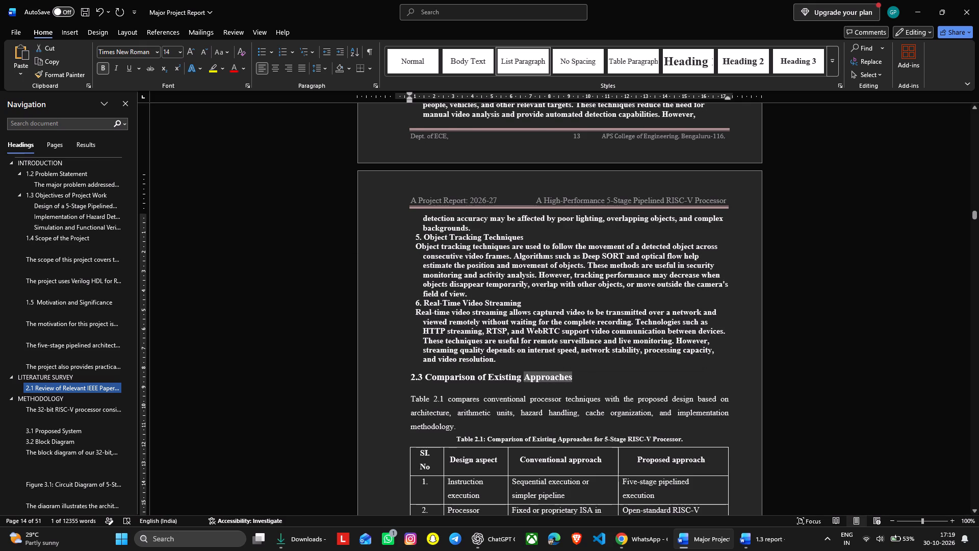
left_click(384, 365)
left_click(554, 304)
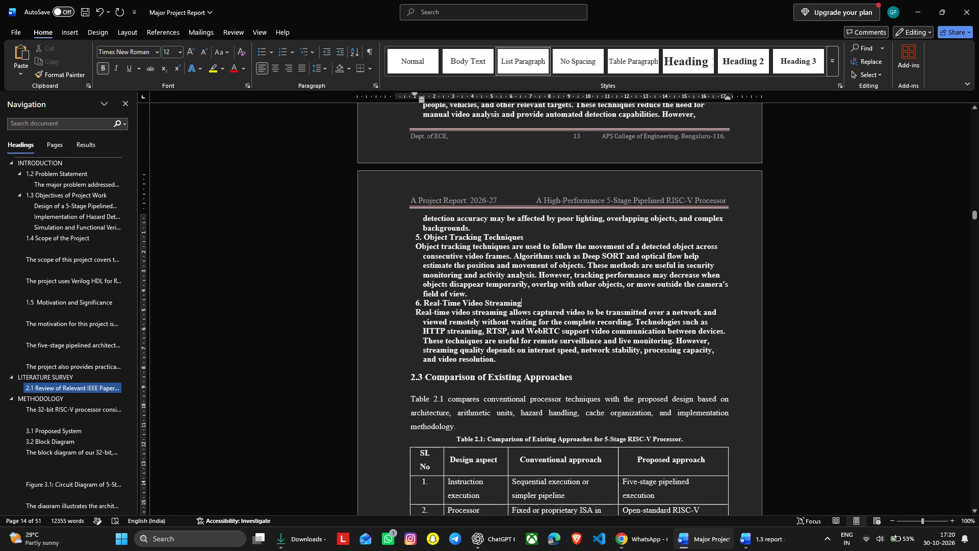
left_click(523, 306)
left_click_drag(524, 305, 417, 303)
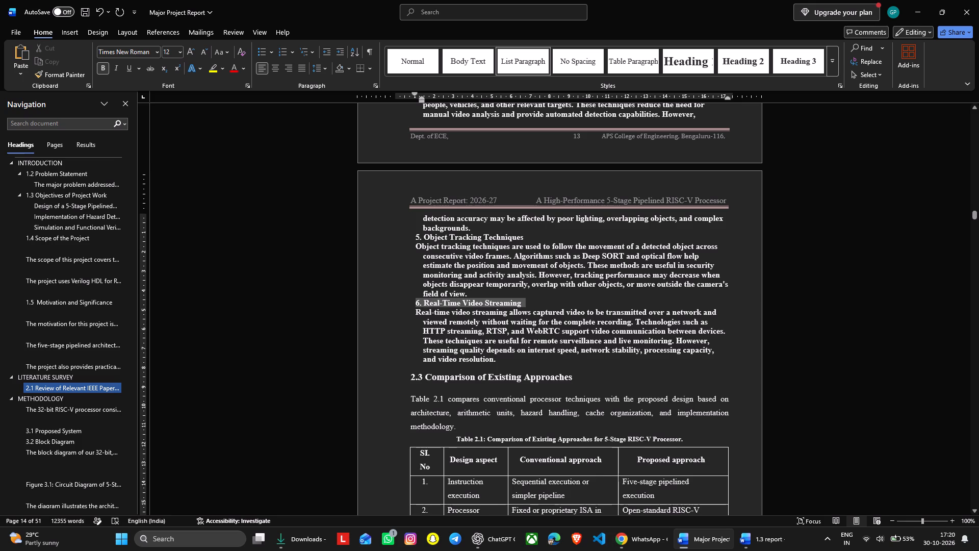
left_click_drag(417, 303, 415, 304)
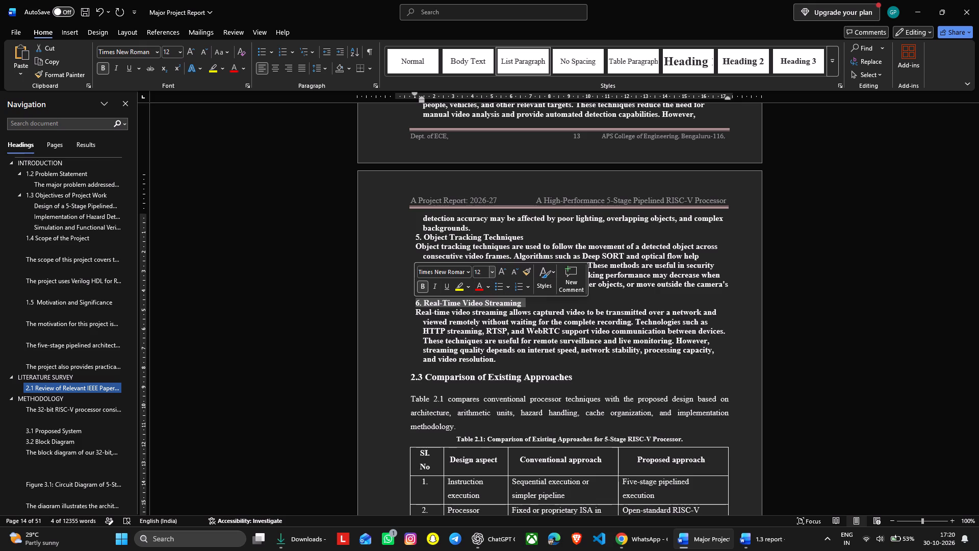
left_click(497, 272)
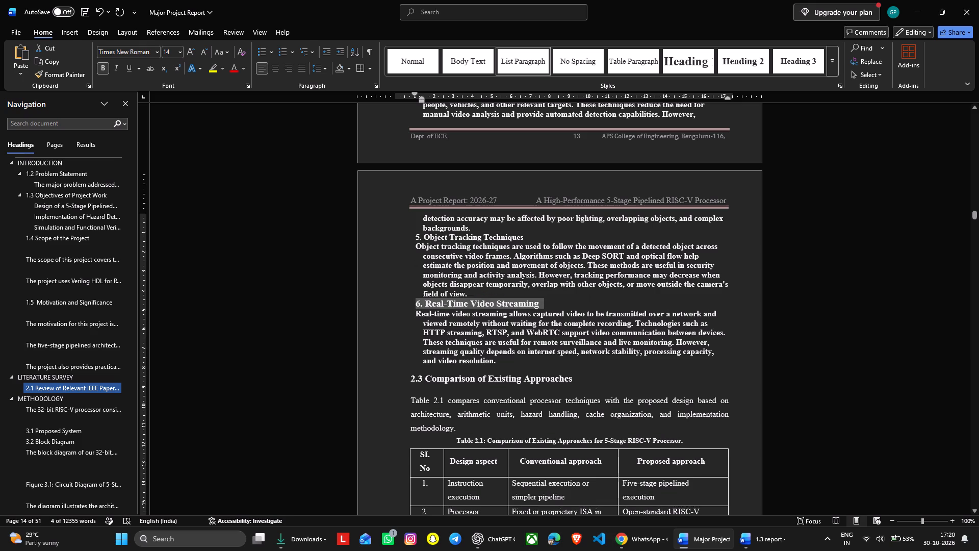
left_click(587, 304)
Increase the font size of the 5. Object Tracking Techniques and 4. Computer Vision-Based Object Detection subheadings to 14.
left_click(534, 239)
left_click_drag(534, 239, 439, 238)
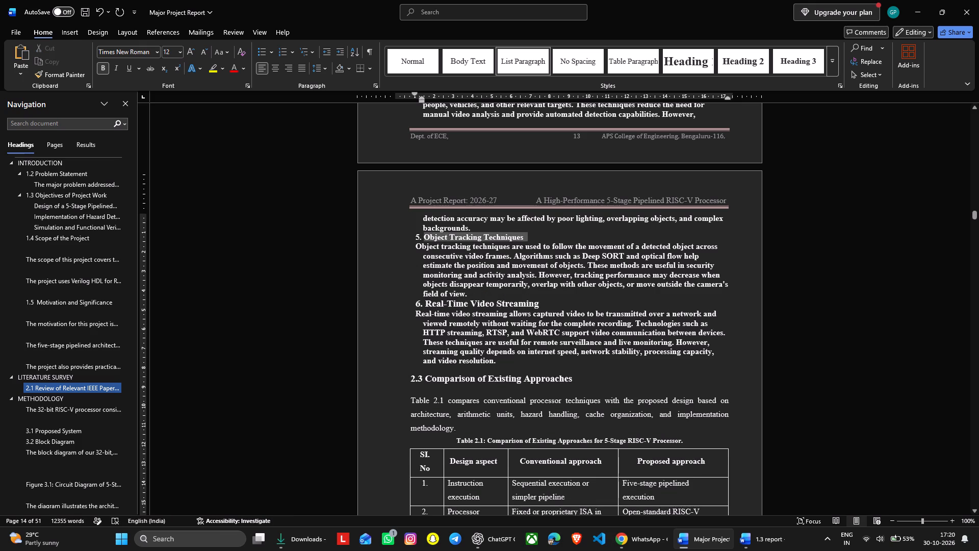
left_click_drag(439, 238, 405, 238)
left_click(491, 208)
scroll(494, 207, "down", 1)
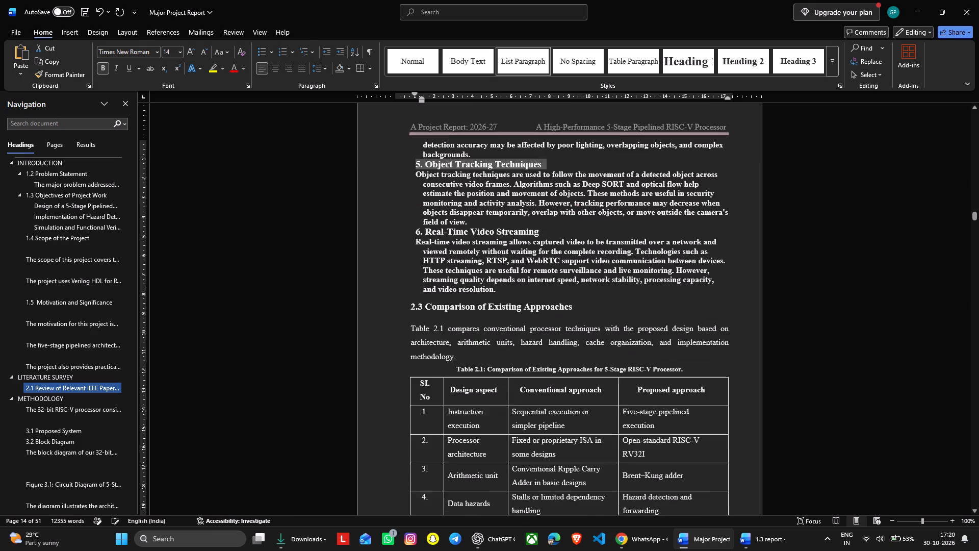
scroll(495, 207, "up", 3)
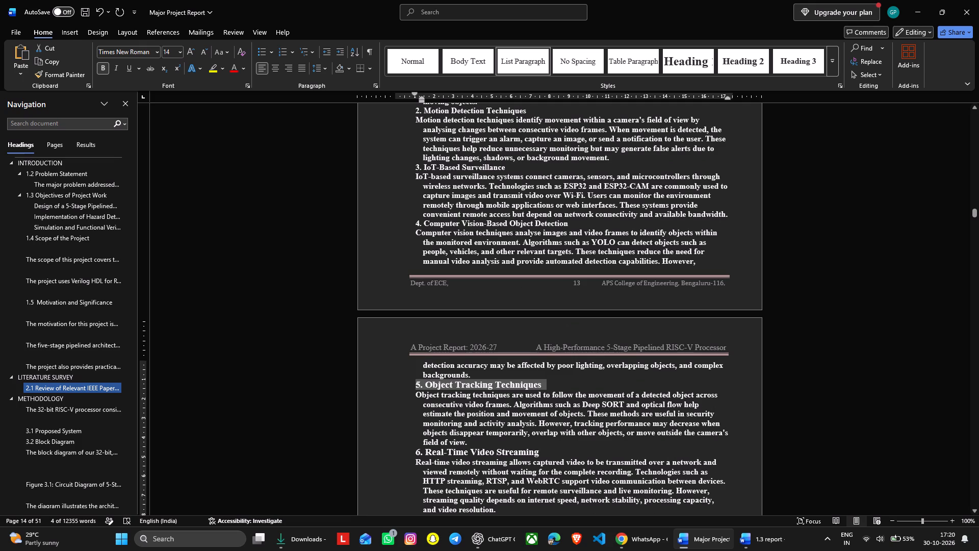
left_click(570, 223)
left_click_drag(570, 223, 421, 225)
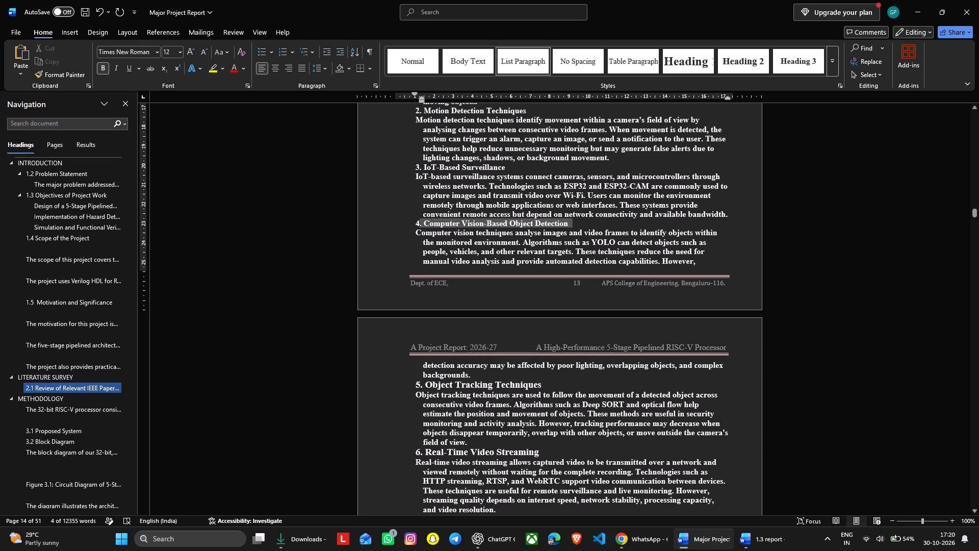
left_click_drag(421, 225, 416, 226)
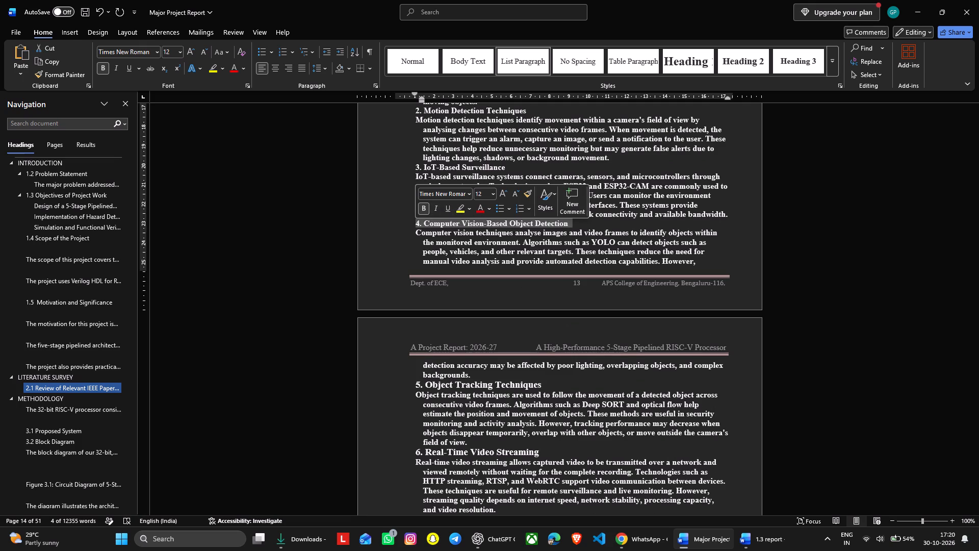
left_click(506, 197)
Increase the font size of the 3. IoT-Based Surveillance and 2. Motion Detection Techniques subheadings to 14.
scroll(501, 197, "up", 1)
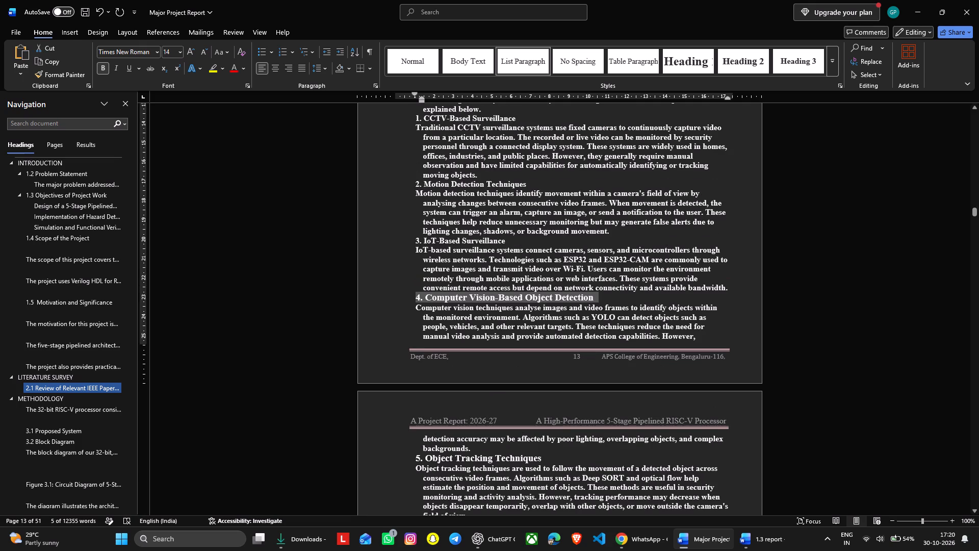
left_click(505, 240)
left_click_drag(505, 240, 417, 238)
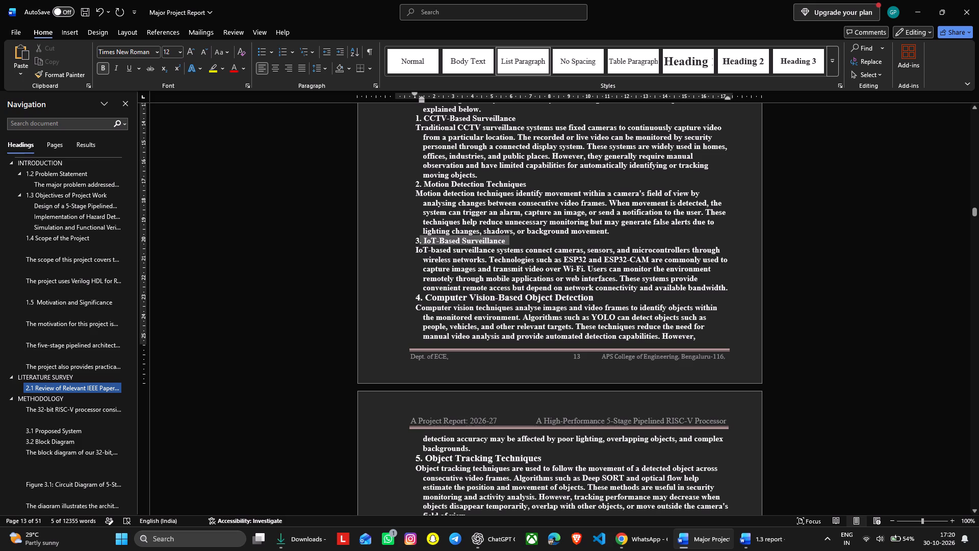
left_click_drag(417, 238, 414, 239)
left_click(502, 204)
left_click(536, 183)
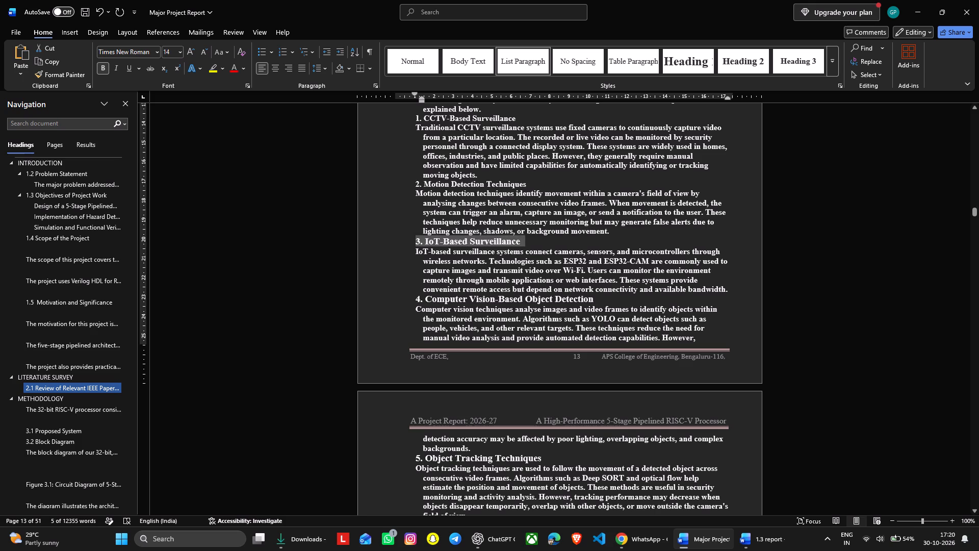
left_click_drag(535, 183, 372, 184)
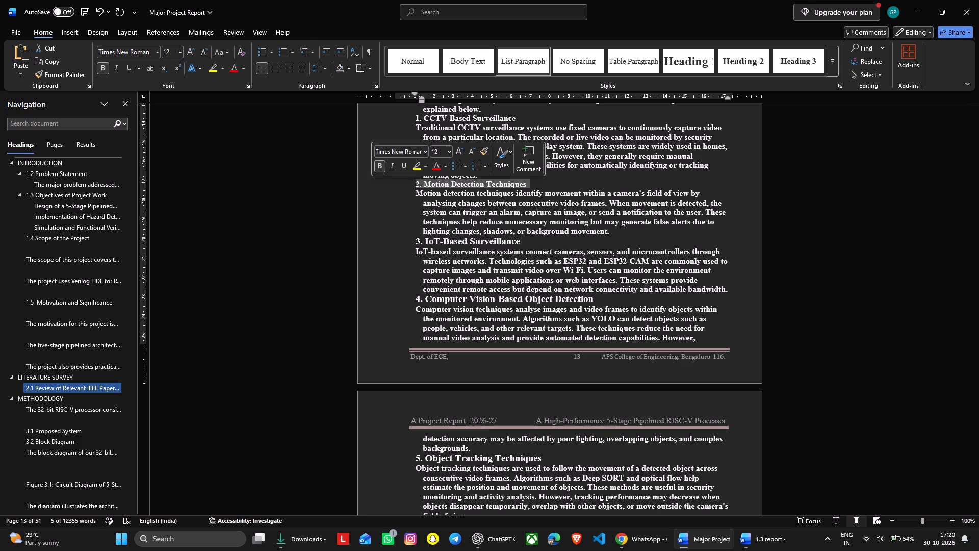
left_click(455, 151)
Increase the font size of the whole 1. CCTV-Based Surveillance subheading to 14.
scroll(466, 154, "up", 2)
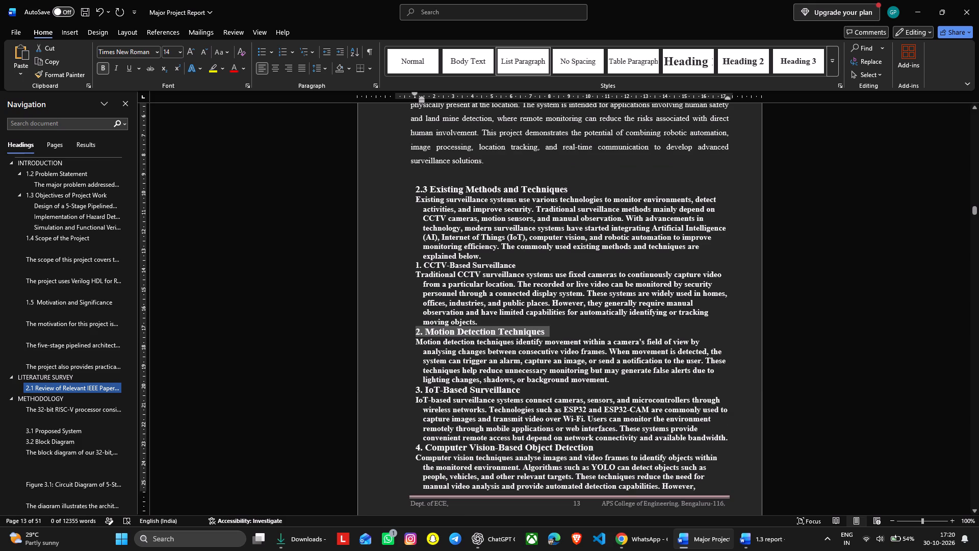
left_click(525, 265)
left_click_drag(525, 265, 411, 269)
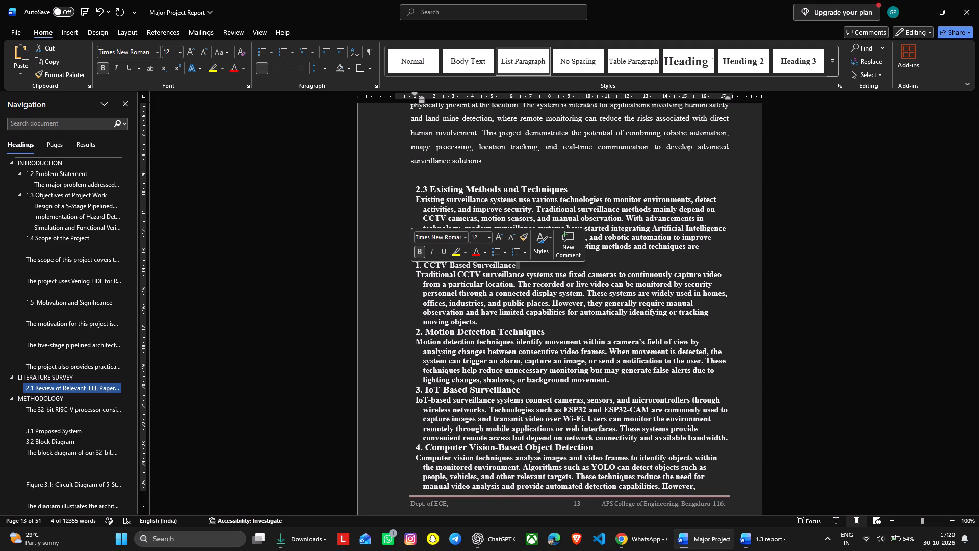
left_click(504, 241)
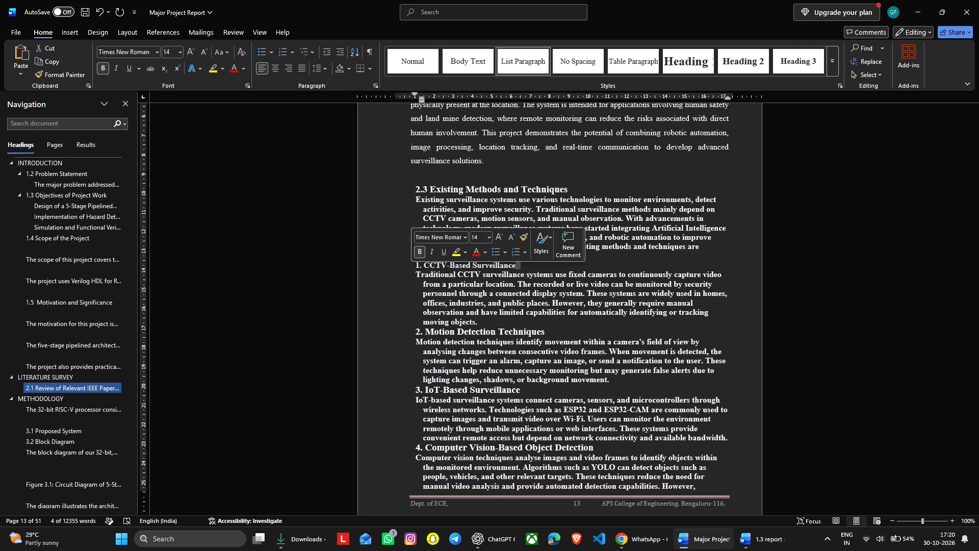
left_click(495, 239)
left_click(511, 235)
left_click(590, 258)
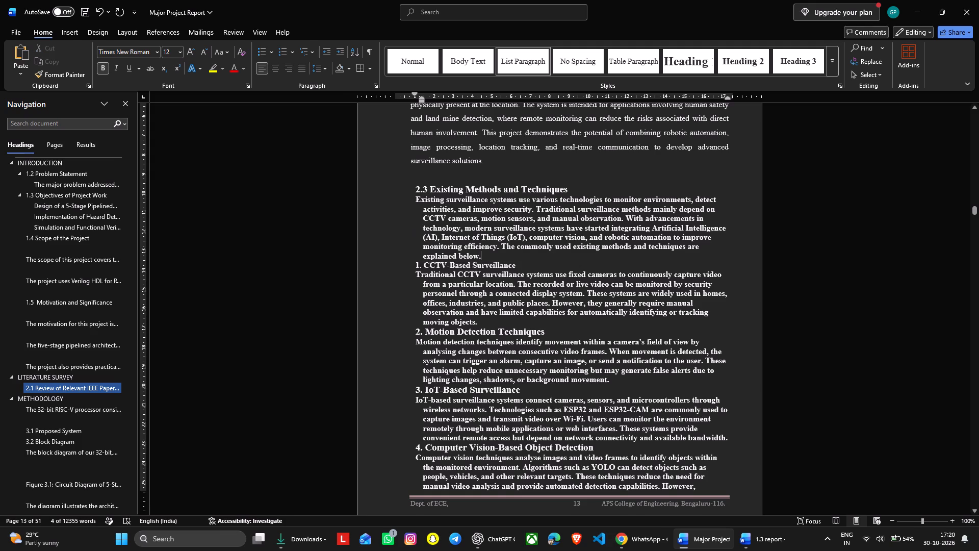
left_click(519, 265)
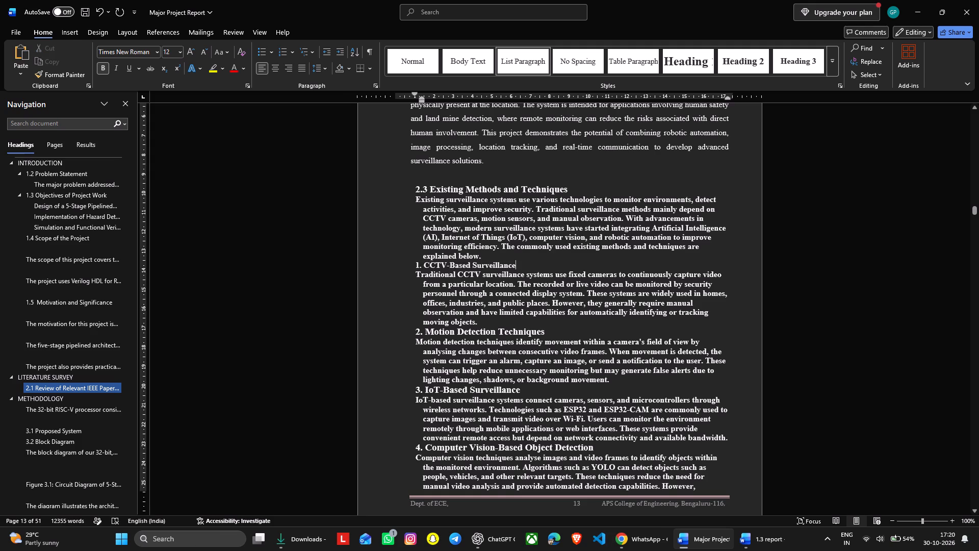
left_click_drag(519, 265, 414, 267)
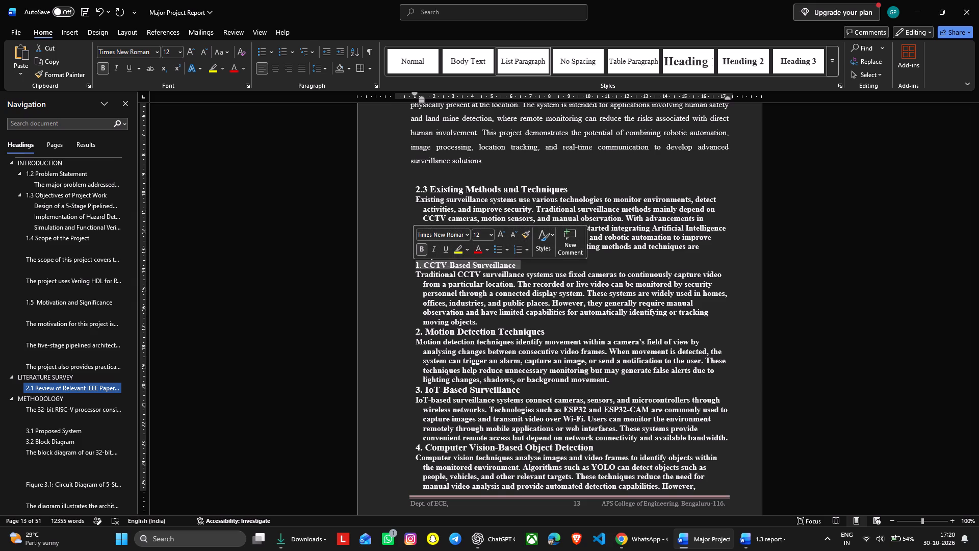
left_click(502, 235)
left_click(608, 261)
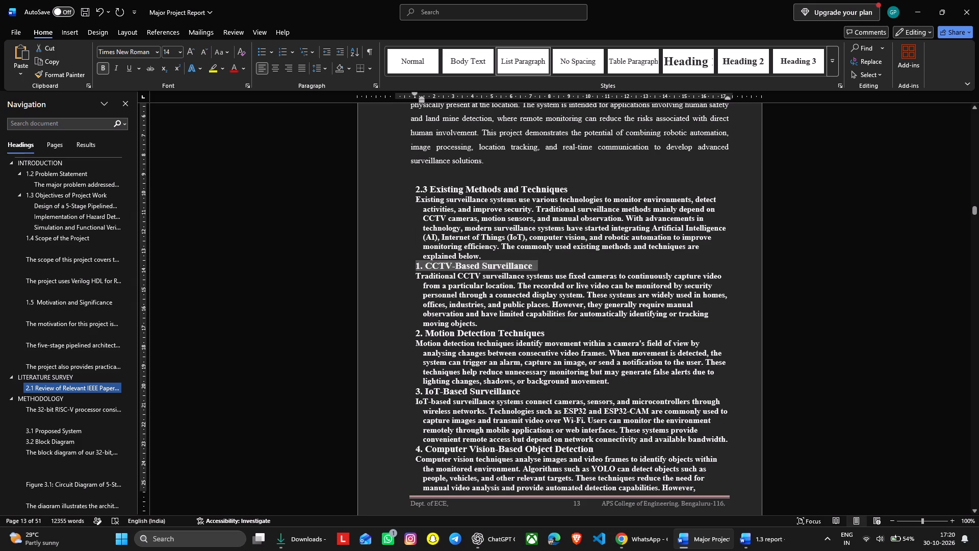
Remove bold from the introductory paragraph under 2.3 Existing Methods and Techniques and indent its first line with three spaces.
left_click(416, 201)
left_click_drag(415, 201, 640, 258)
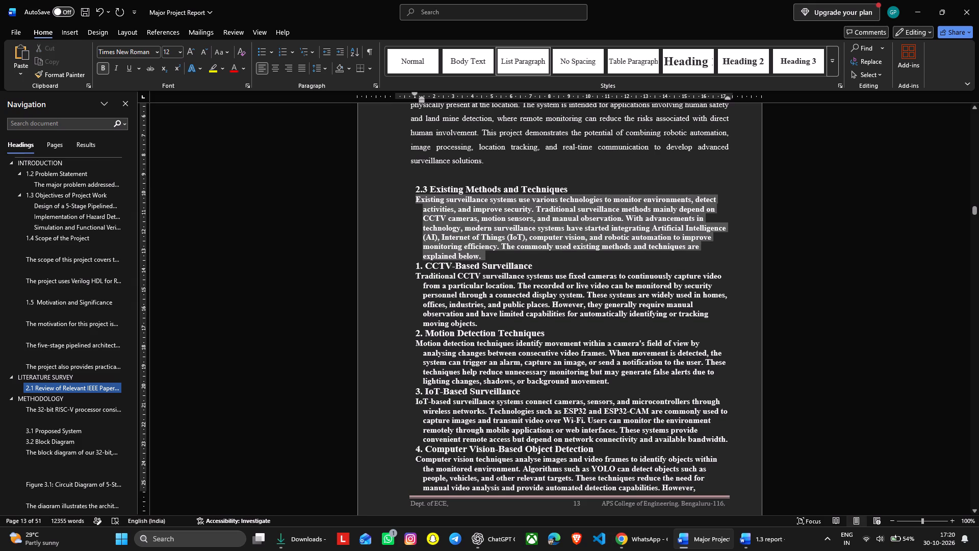
left_click_drag(640, 258, 710, 259)
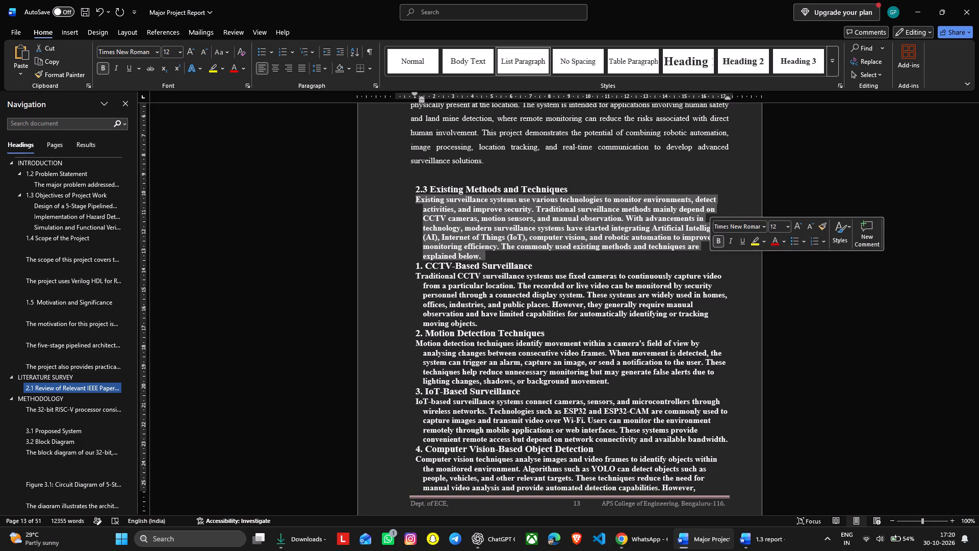
left_click(721, 242)
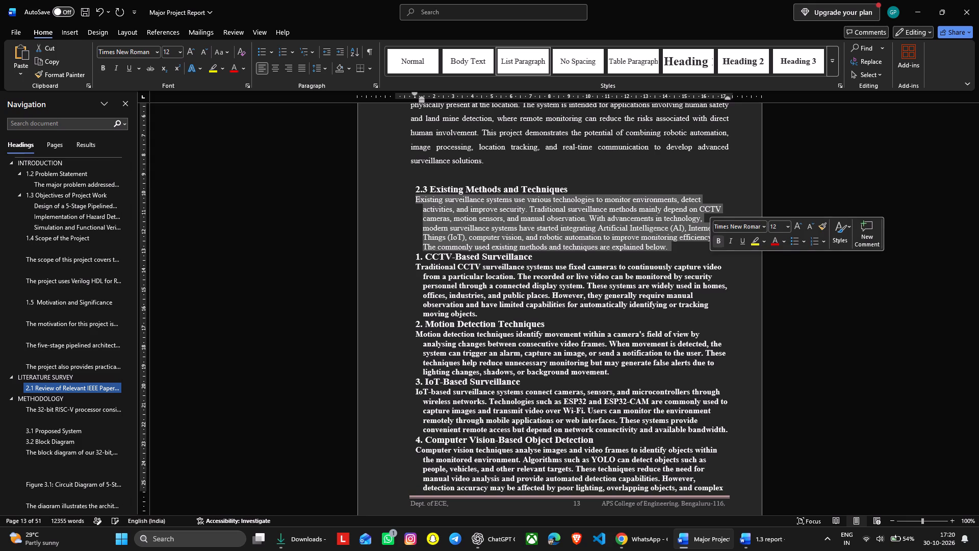
left_click(746, 325)
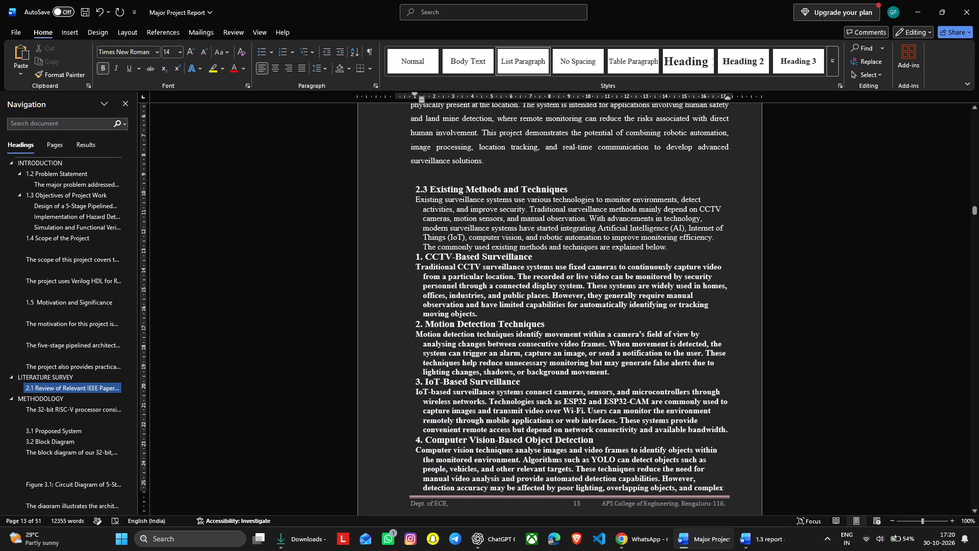
left_click(411, 199)
key("space")
key("space")
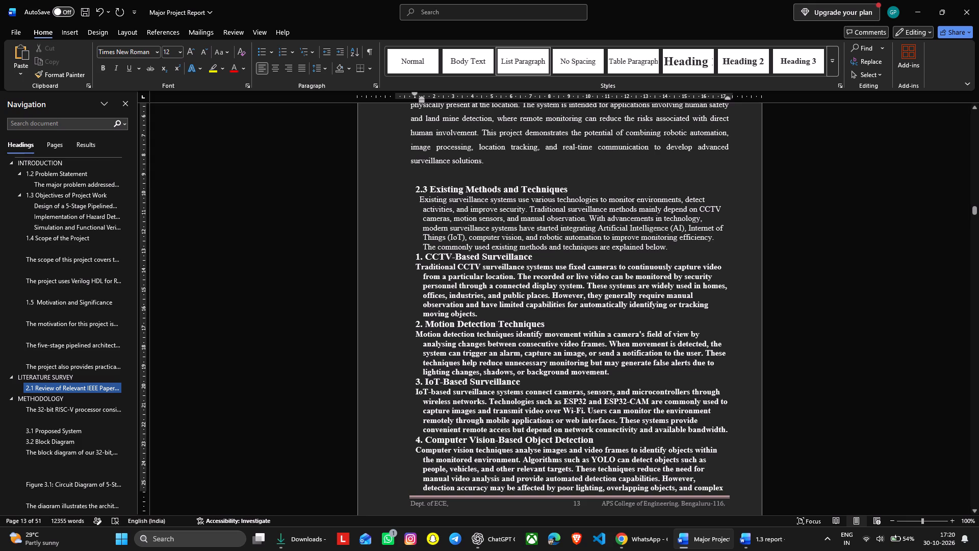
key("space")
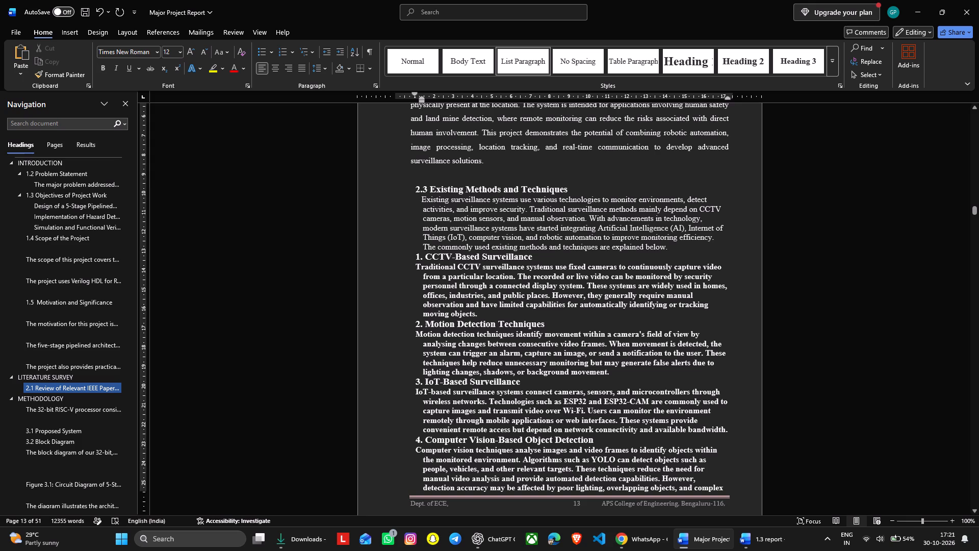
Remove bold from the paragraph under 1. CCTV-Based Surveillance and indent its first line with three spaces.
left_click(414, 268)
left_click_drag(414, 268, 484, 313)
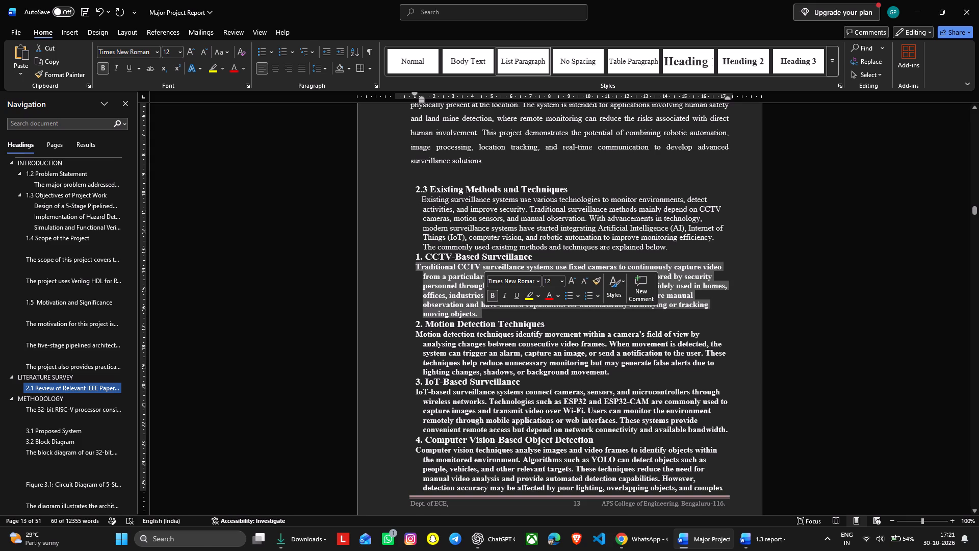
left_click(493, 295)
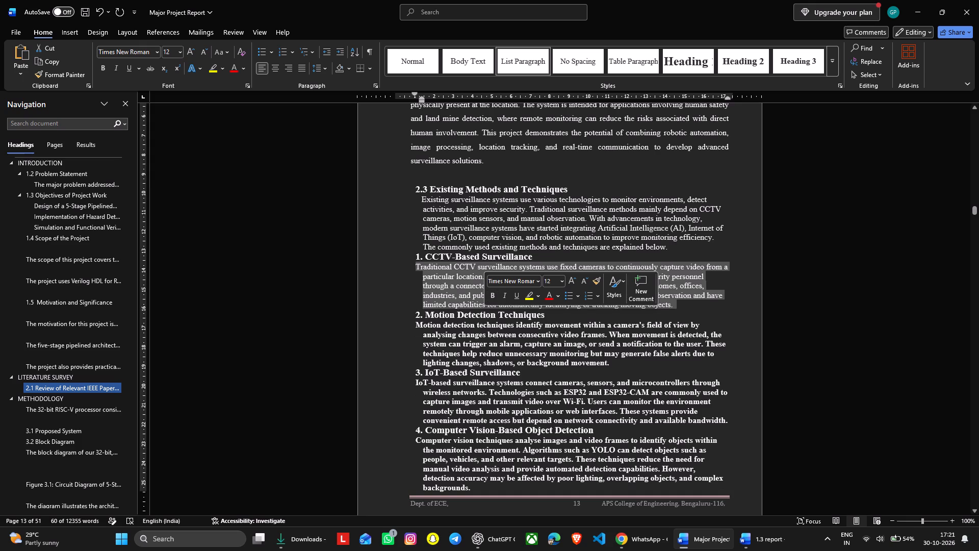
left_click(414, 271)
left_click(414, 266)
key("space")
key("space")
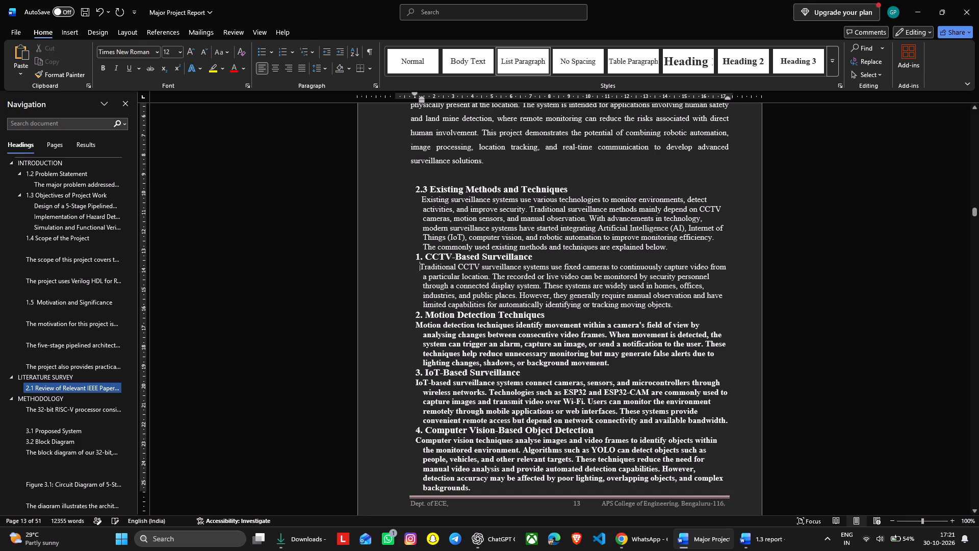
key("space")
Remove bold from the paragraph under 2. Motion Detection Techniques and indent its first line with four spaces.
left_click(414, 324)
left_click_drag(415, 324, 617, 362)
left_click(624, 342)
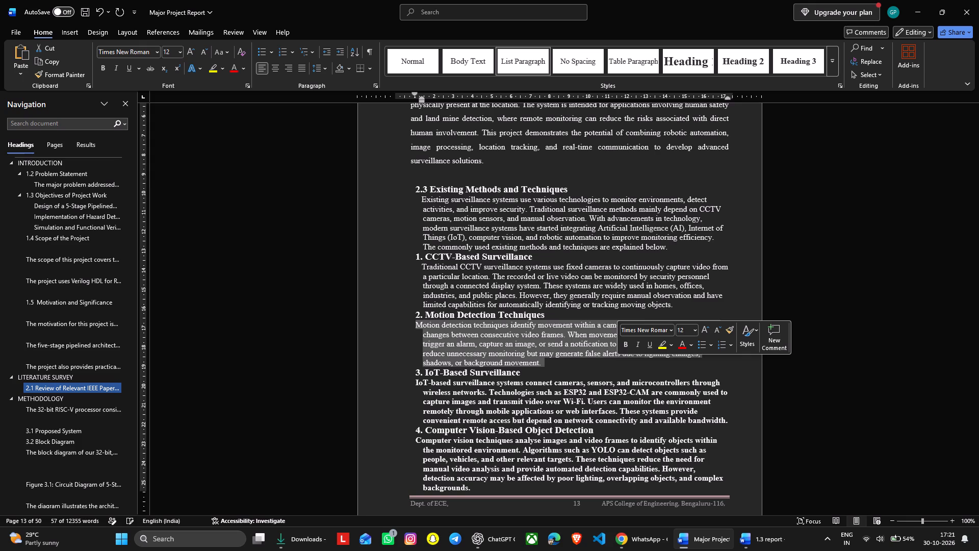
left_click(377, 340)
left_click(416, 343)
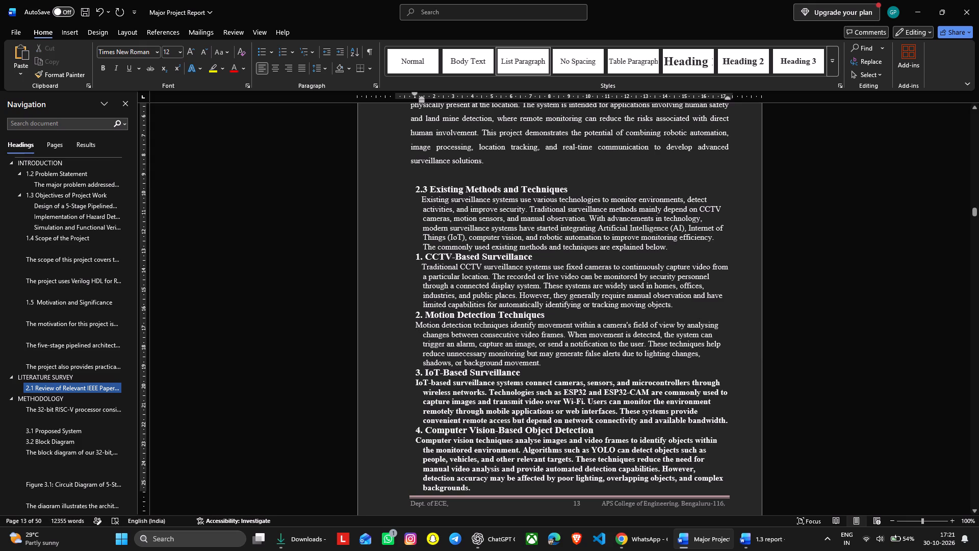
left_click(411, 329)
left_click(417, 324)
key("space")
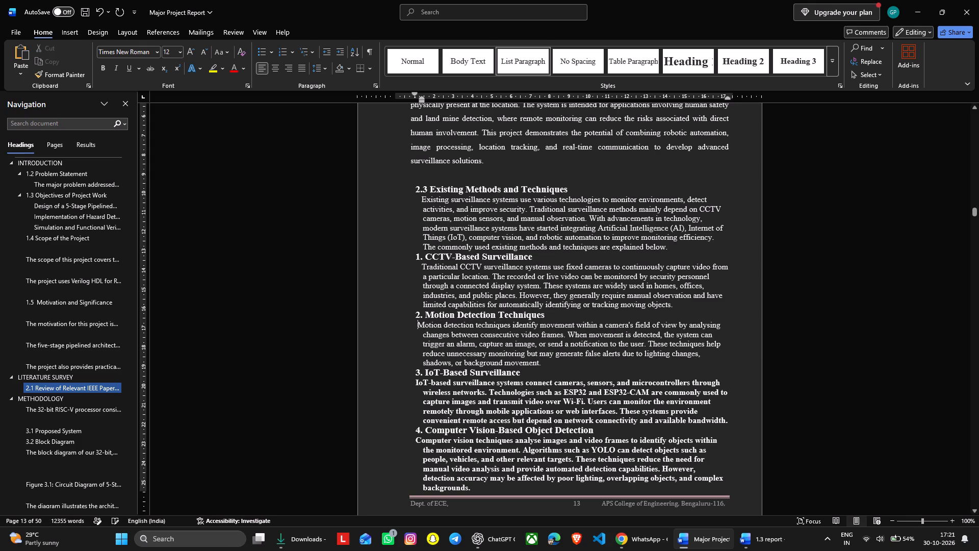
key("space")
key("space")
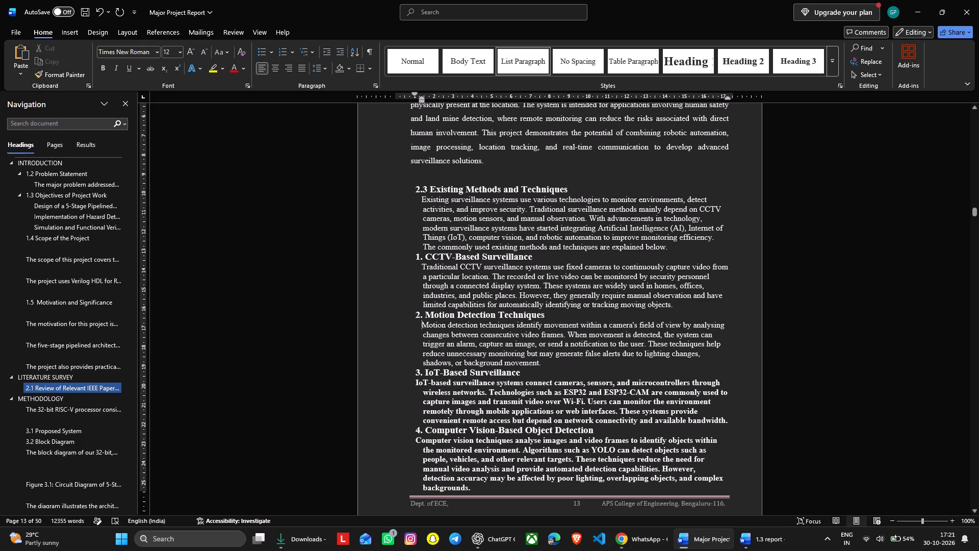
key("space")
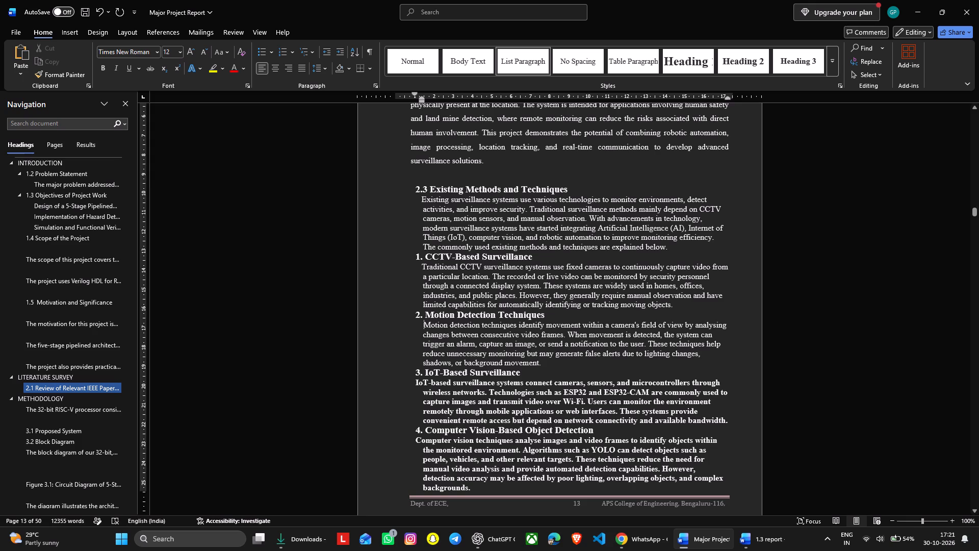
Indent the first line of the paragraph under 3. IoT-Based Surveillance with three spaces and remove bold from the whole paragraph.
left_click(414, 381)
key("space")
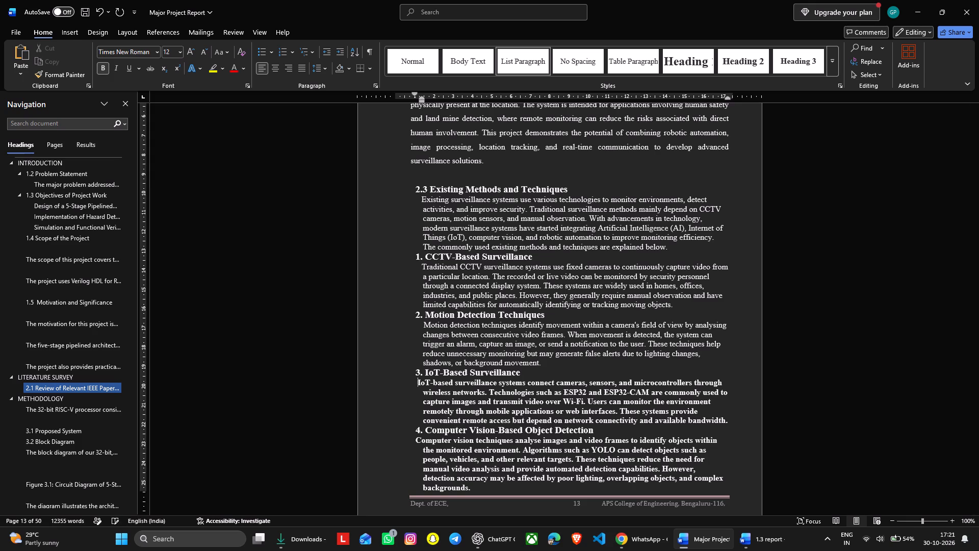
key("space")
left_click(414, 380)
key("space")
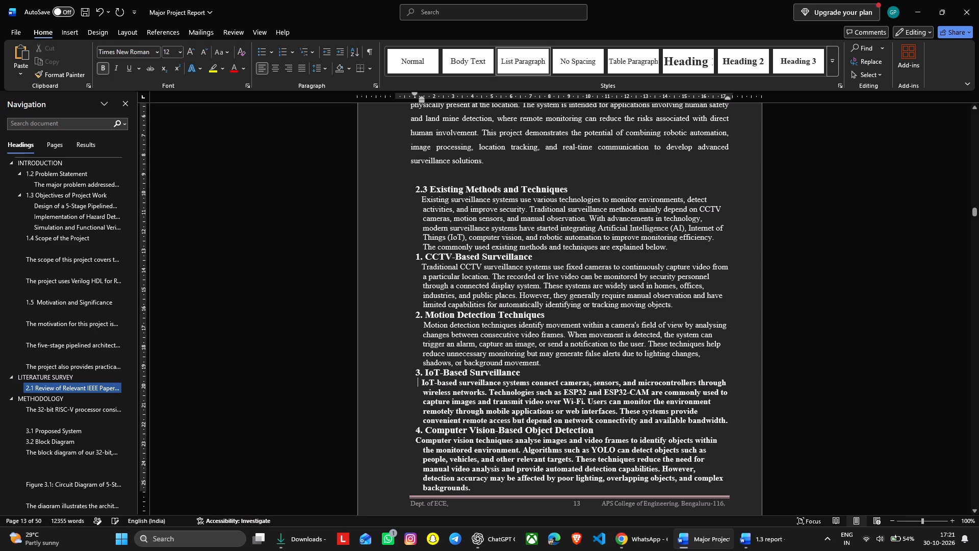
left_click_drag(417, 379, 571, 415)
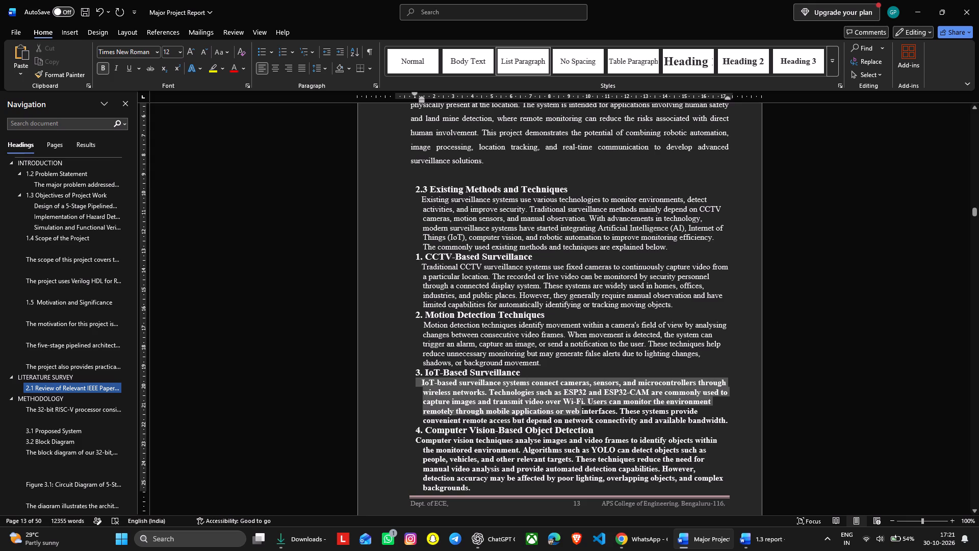
left_click_drag(571, 415, 448, 412)
left_click(404, 399)
left_click(419, 383)
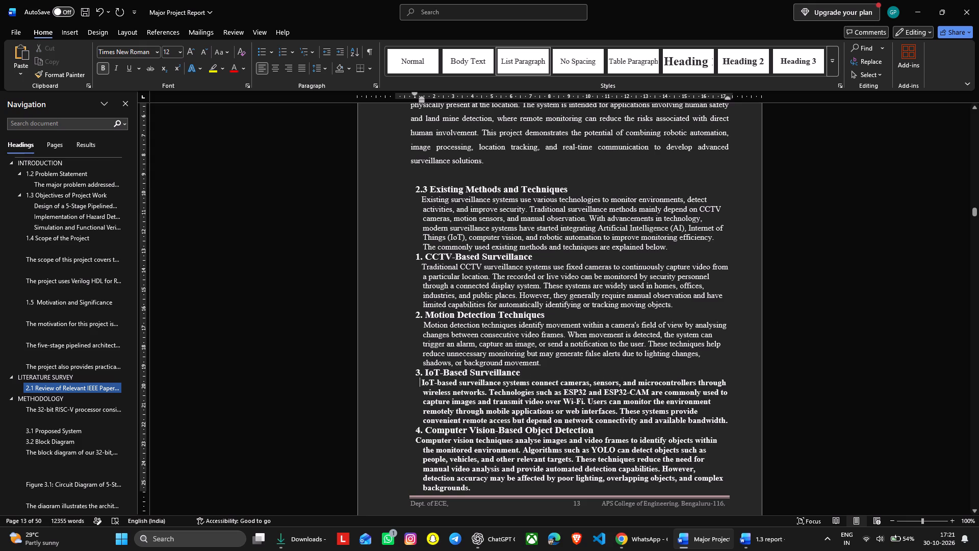
left_click_drag(419, 383, 716, 429)
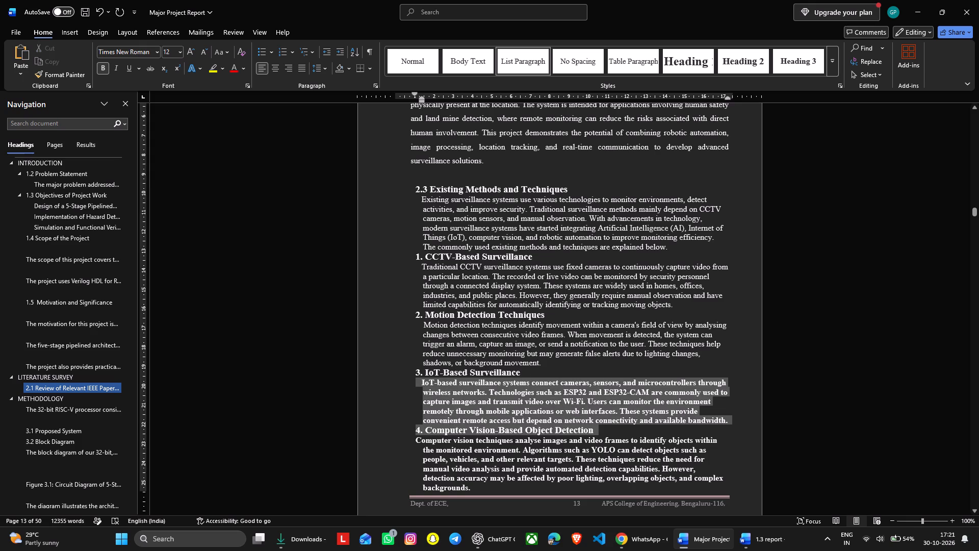
left_click_drag(716, 429, 739, 420)
left_click(743, 404)
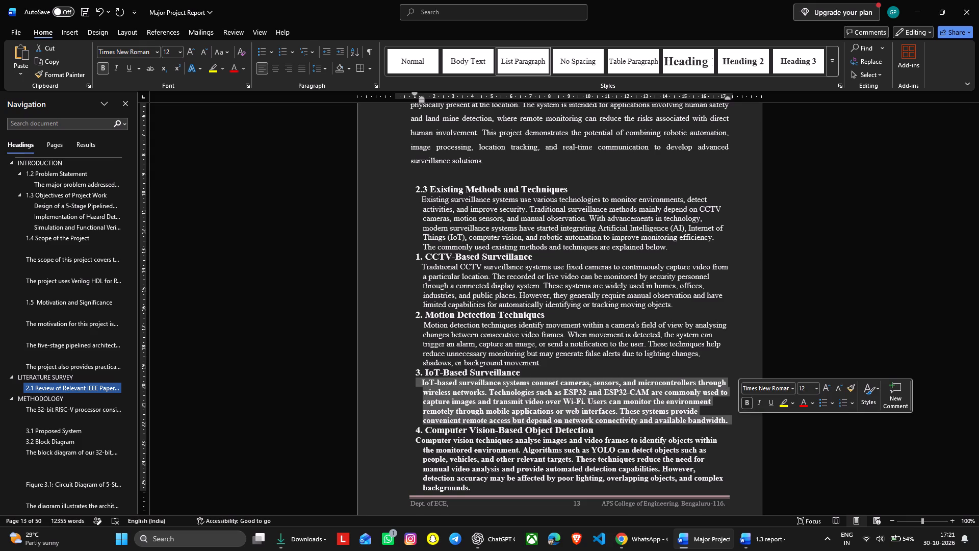
left_click(737, 349)
Indent the first line of the paragraph under 4. Computer Vision-Based Object Detection with three spaces and remove bold from the whole paragraph.
scroll(617, 407, "down", 1)
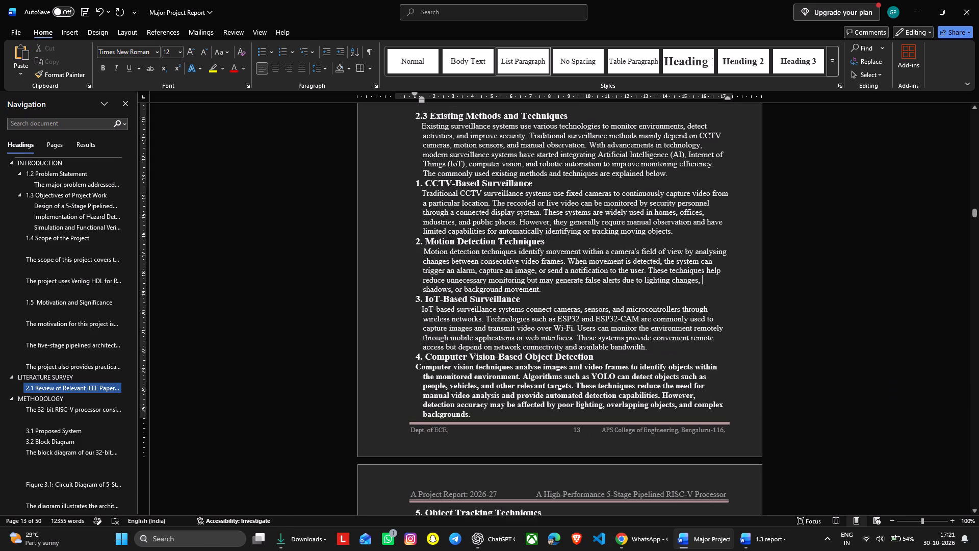
left_click(415, 369)
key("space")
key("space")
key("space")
left_click_drag(415, 370, 466, 388)
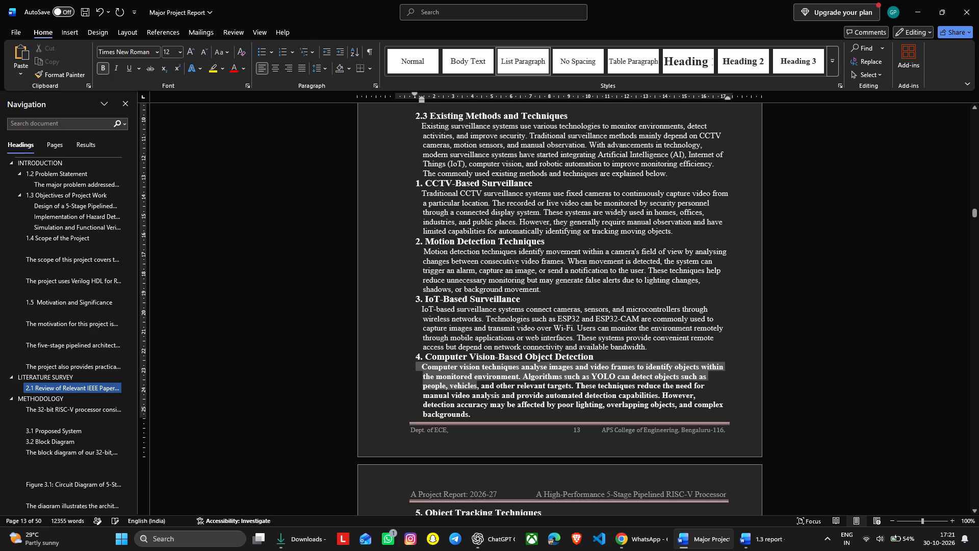
left_click_drag(466, 388, 466, 388)
left_click(409, 381)
left_click(422, 366)
left_click_drag(422, 365, 451, 394)
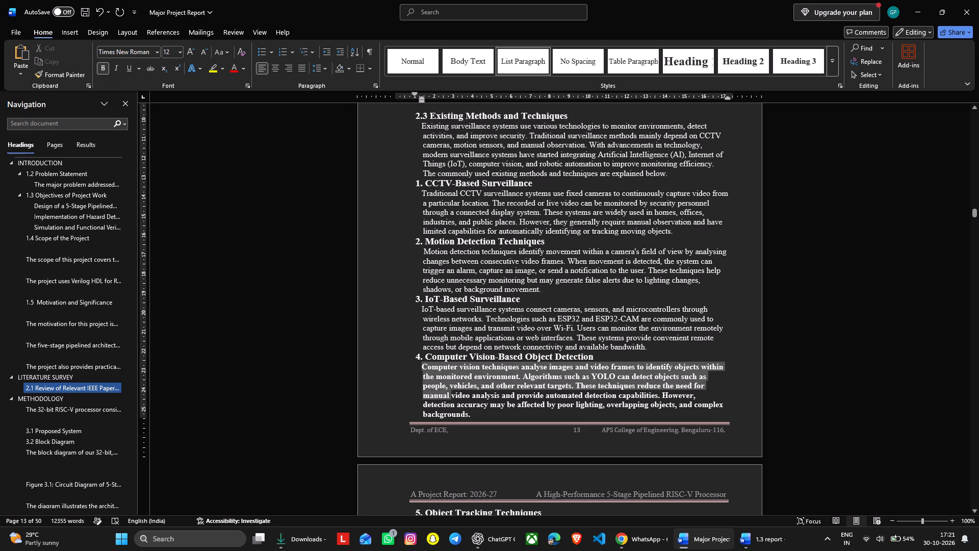
left_click_drag(451, 394, 472, 414)
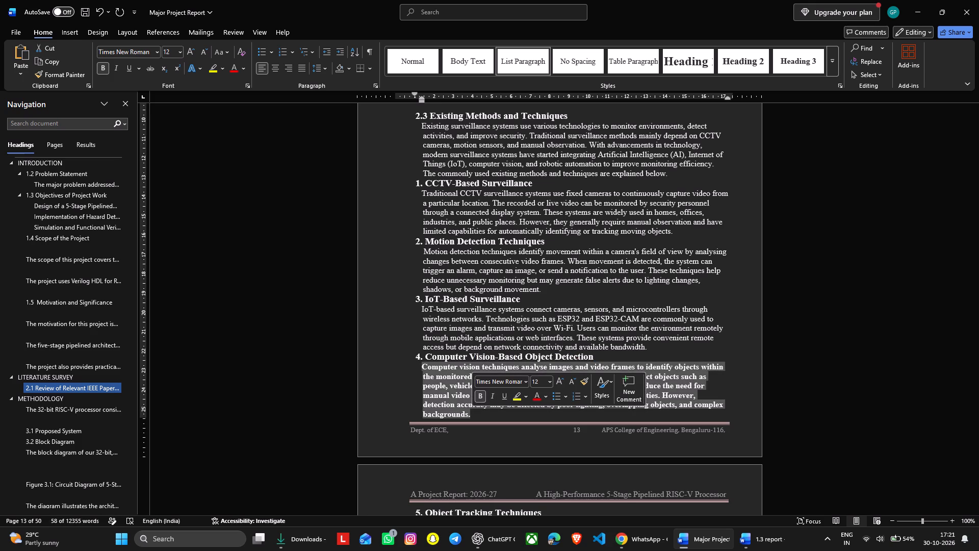
left_click(480, 395)
left_click(485, 444)
Indent the first line of the paragraph under 5. Object Tracking Techniques with three spaces and remove bold from the whole paragraph.
scroll(485, 441, "down", 2)
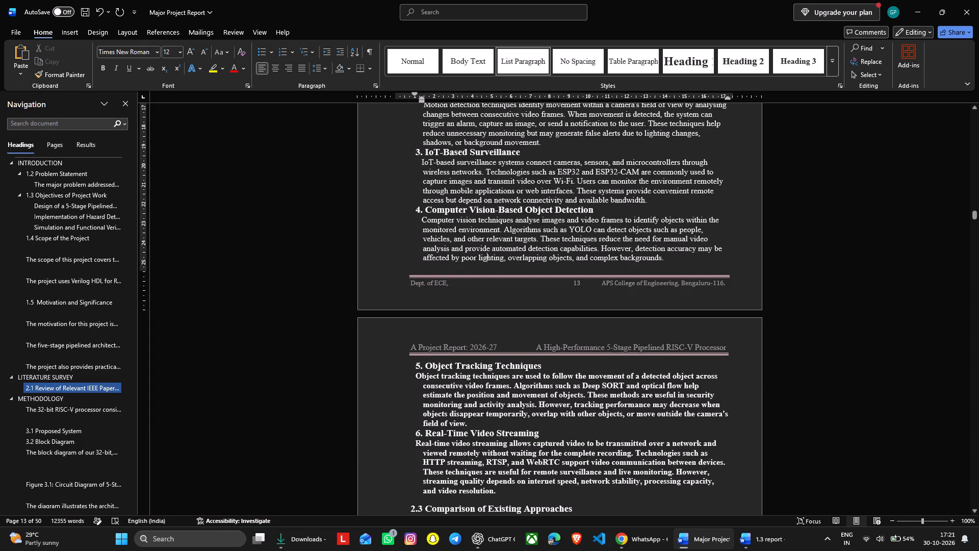
left_click(415, 376)
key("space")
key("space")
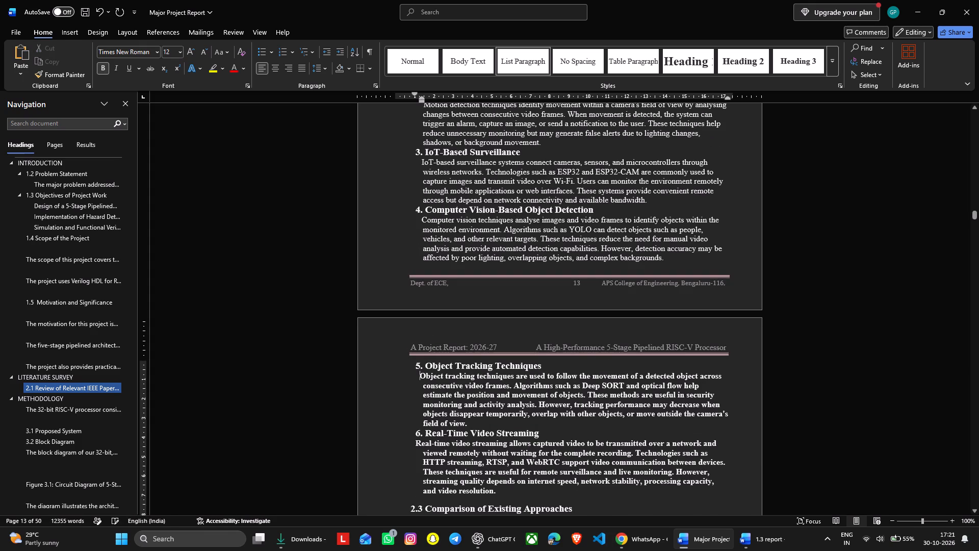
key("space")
left_click_drag(416, 374, 418, 375)
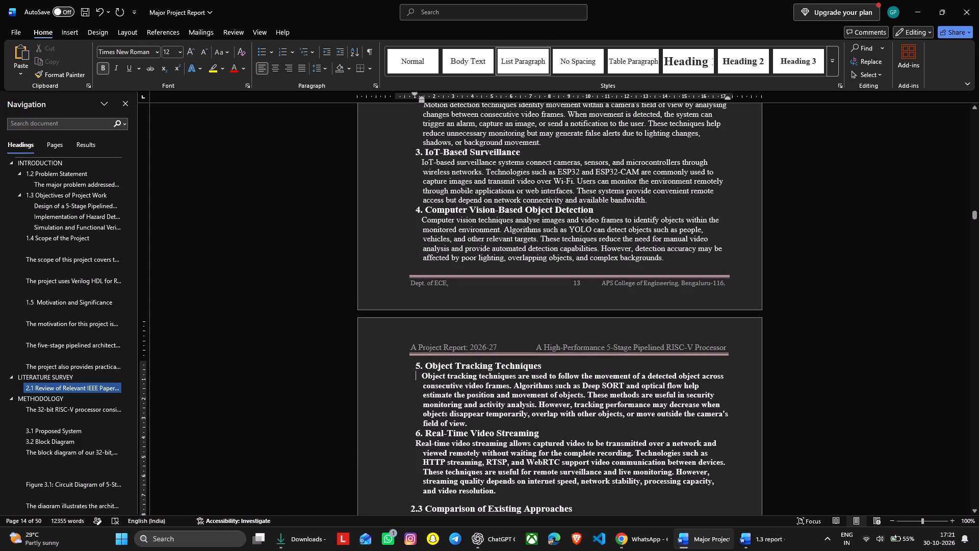
left_click_drag(418, 375, 448, 392)
left_click(412, 389)
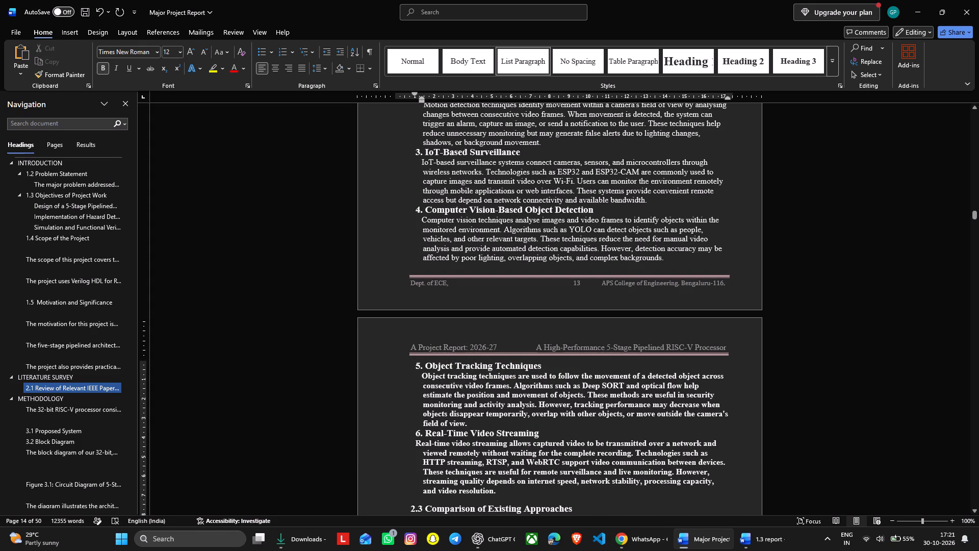
double_click(418, 376)
left_click_drag(419, 375, 497, 421)
left_click(504, 401)
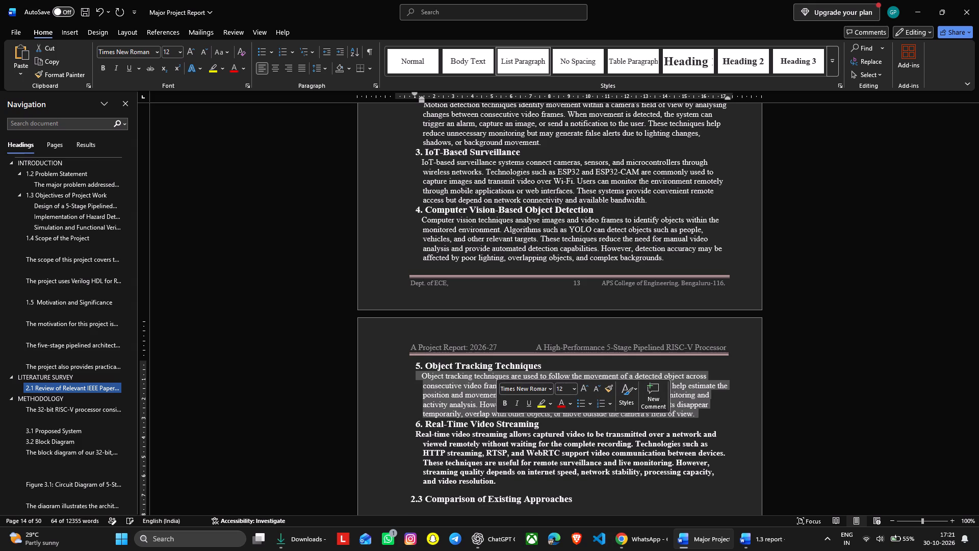
left_click(372, 433)
Indent the first line of the paragraph under 6. Real-Time Video Streaming with three spaces and remove bold from the whole paragraph.
left_click(403, 437)
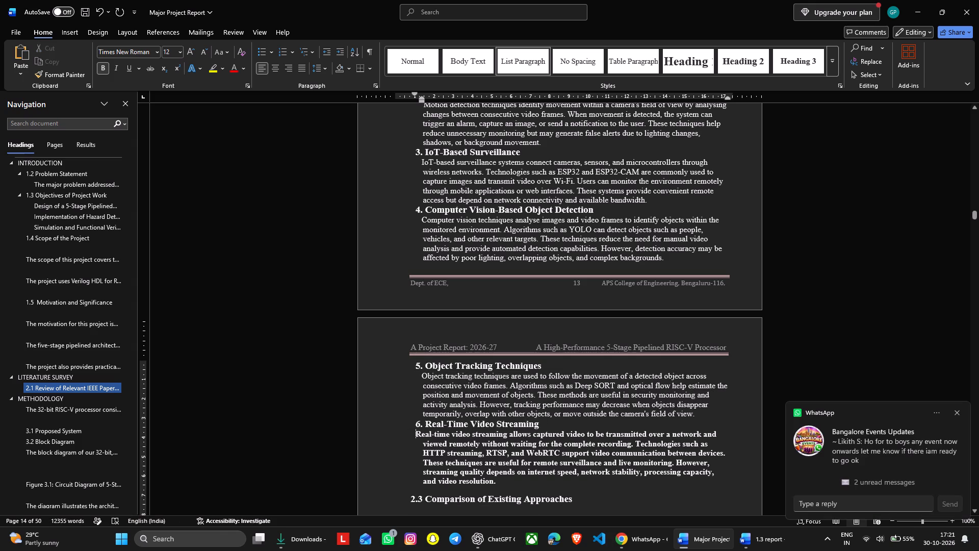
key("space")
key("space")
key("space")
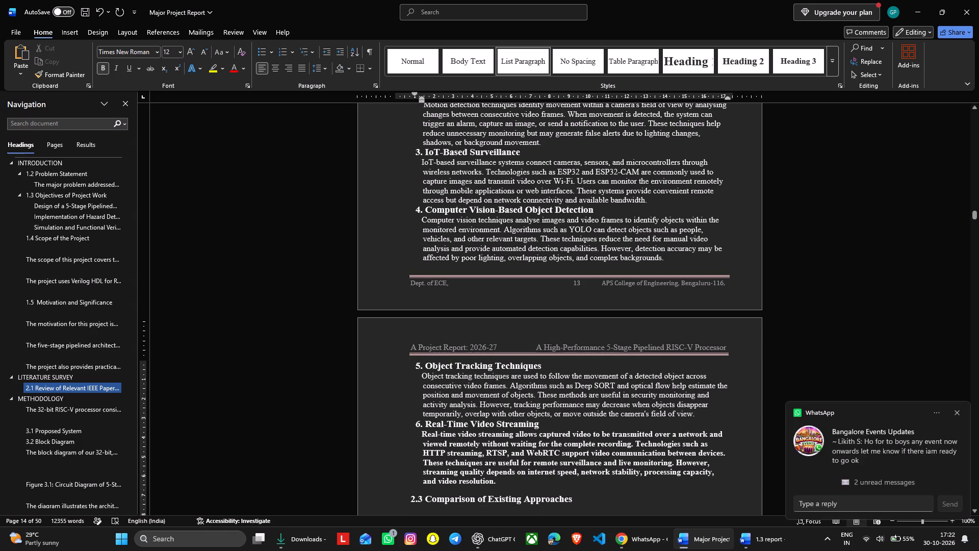
left_click(421, 433)
left_click_drag(421, 433, 471, 450)
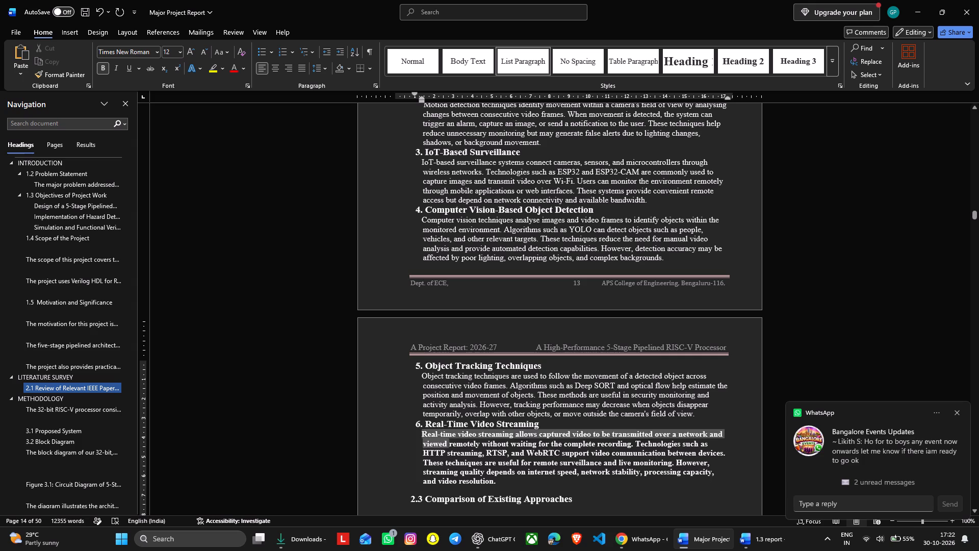
left_click_drag(471, 450, 508, 480)
left_click(515, 460)
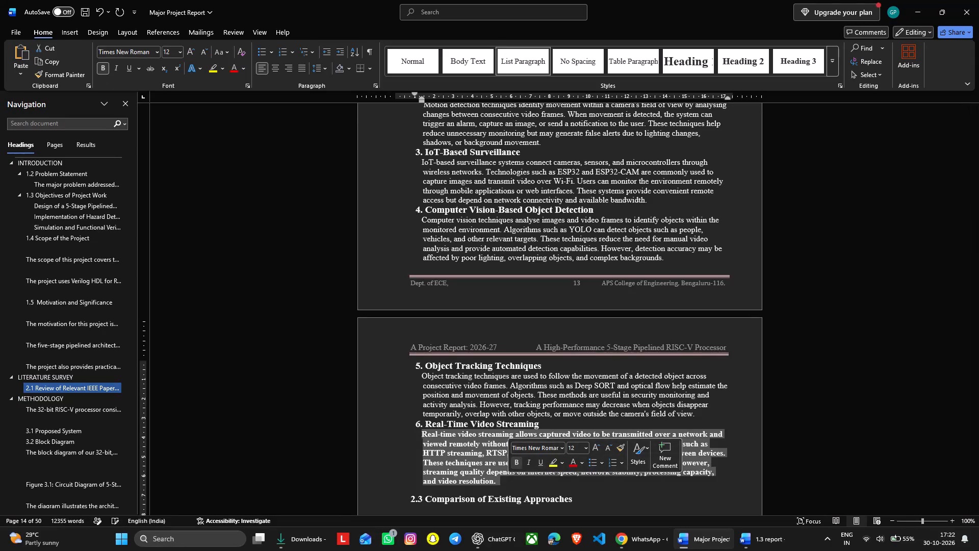
left_click(384, 447)
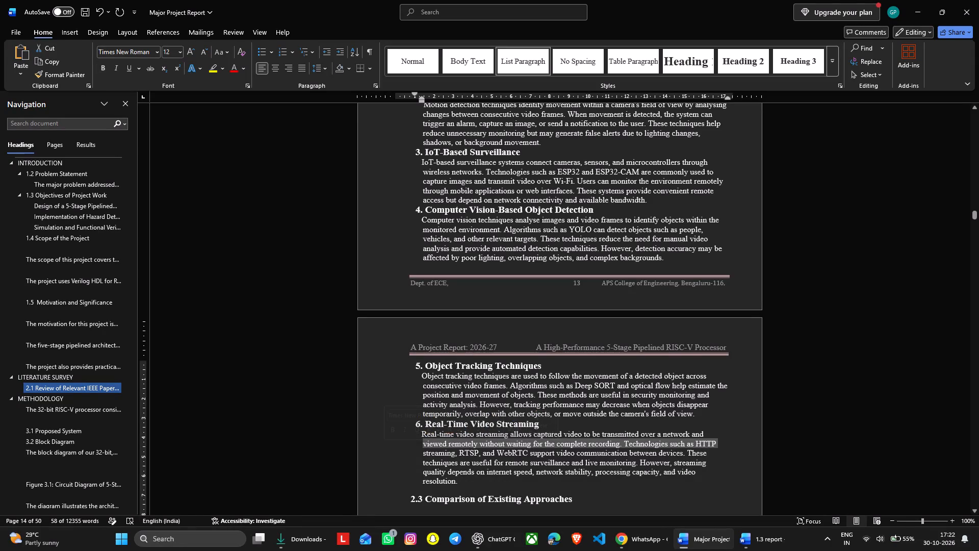
left_click(602, 492)
Insert a blank line below headings 6. Real-Time Video Streaming, 5. Object Tracking Techniques and 4. Computer Vision-Based Object Detection, and one above heading 6.
left_click(542, 427)
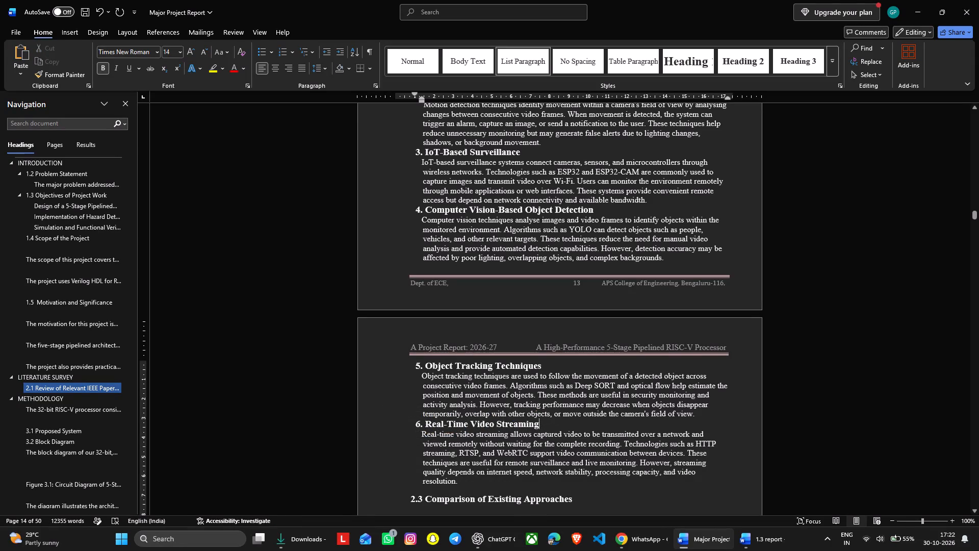
key("Return")
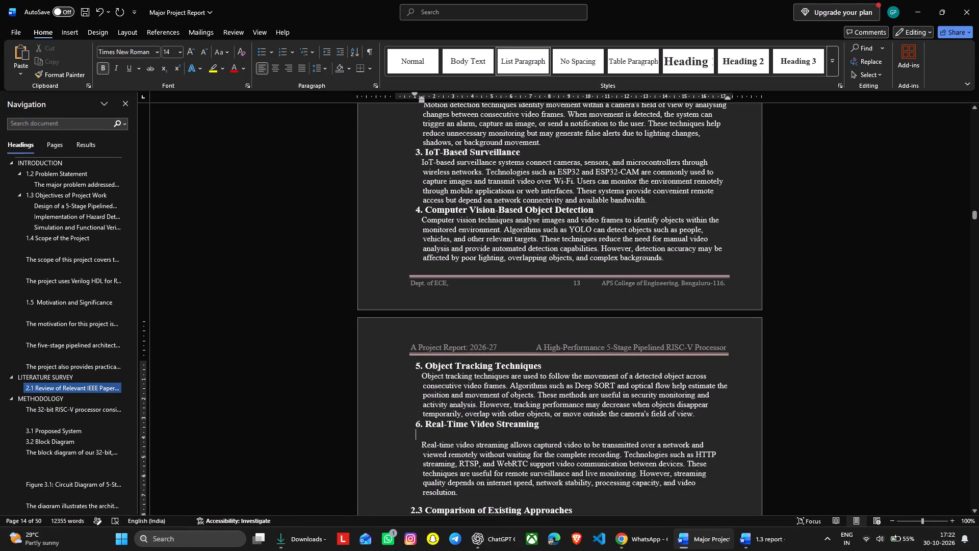
left_click(706, 415)
key("Return")
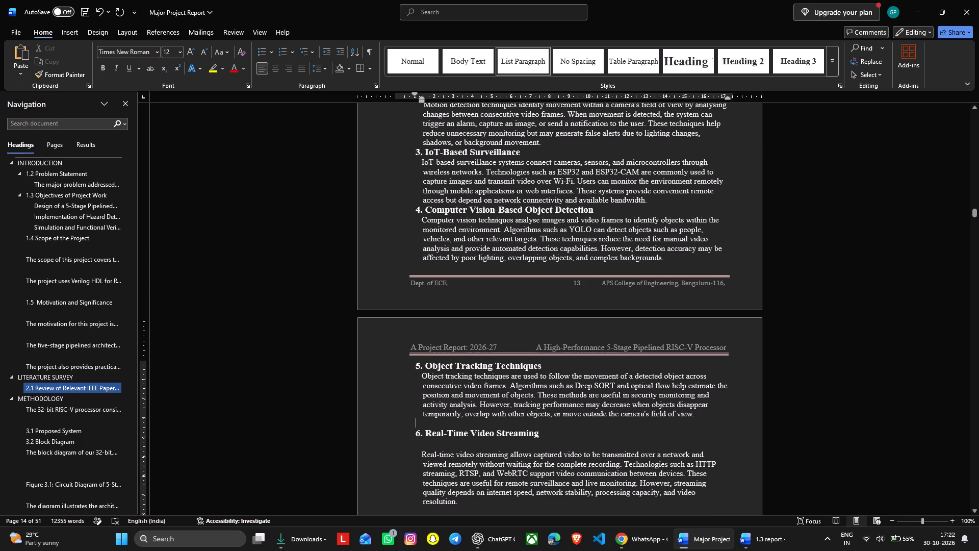
left_click(553, 366)
key("Return")
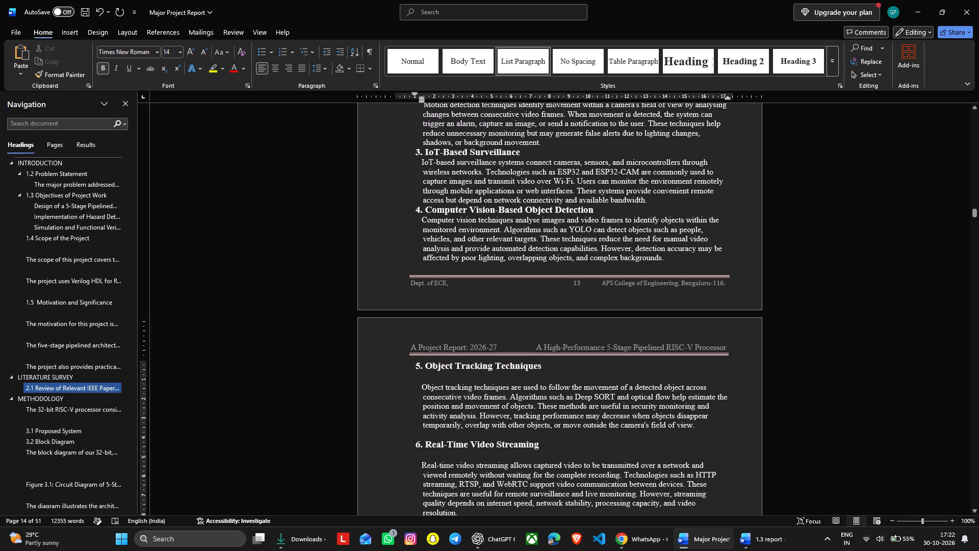
left_click(596, 210)
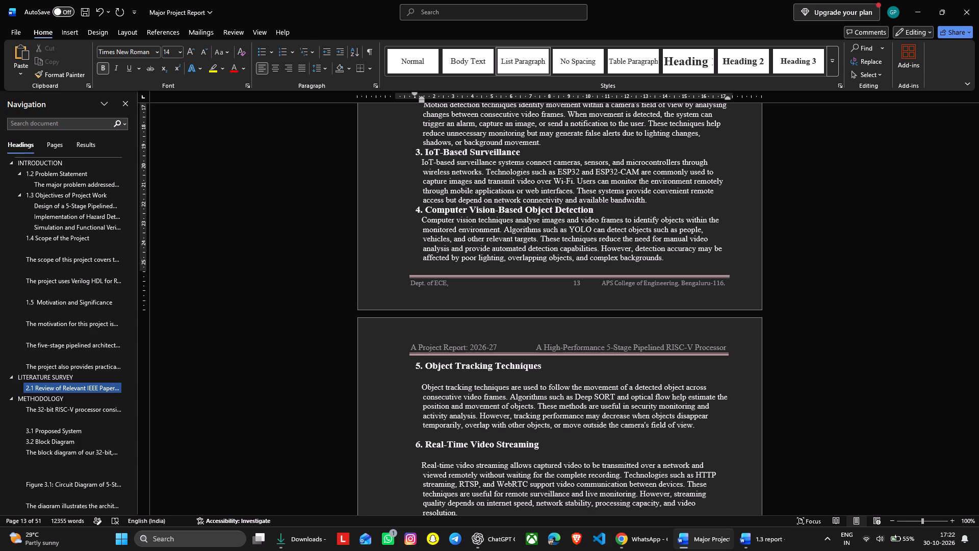
key("Return")
Insert a blank line above the 4. Computer Vision-Based Object Detection, 5. Object Tracking Techniques and 3. IoT-Based Surveillance subheadings.
left_click(661, 206)
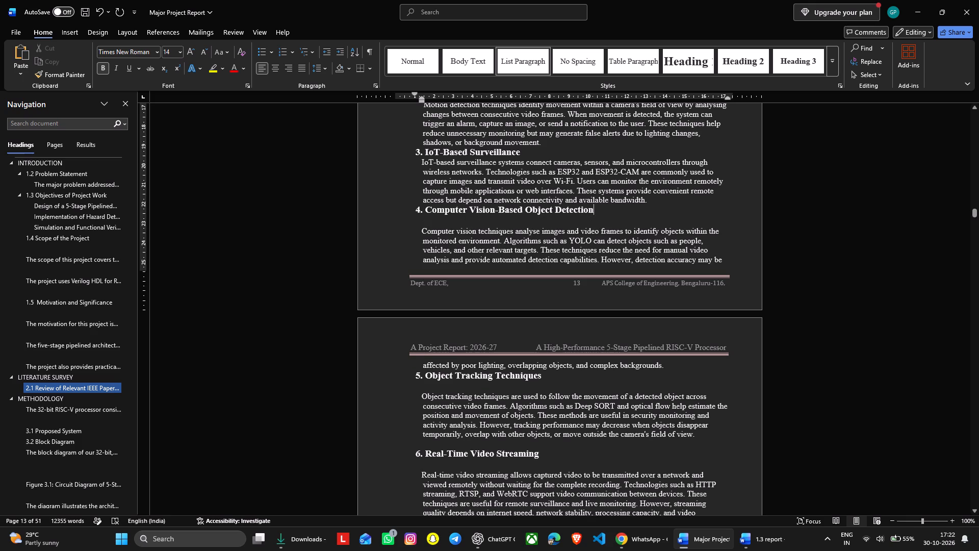
left_click(655, 201)
key("Return")
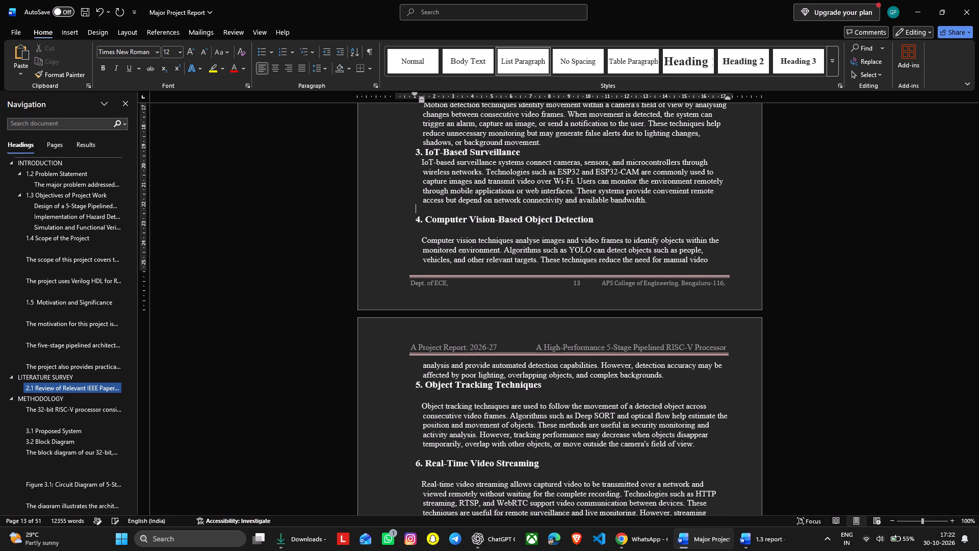
left_click(687, 379)
left_click(665, 375)
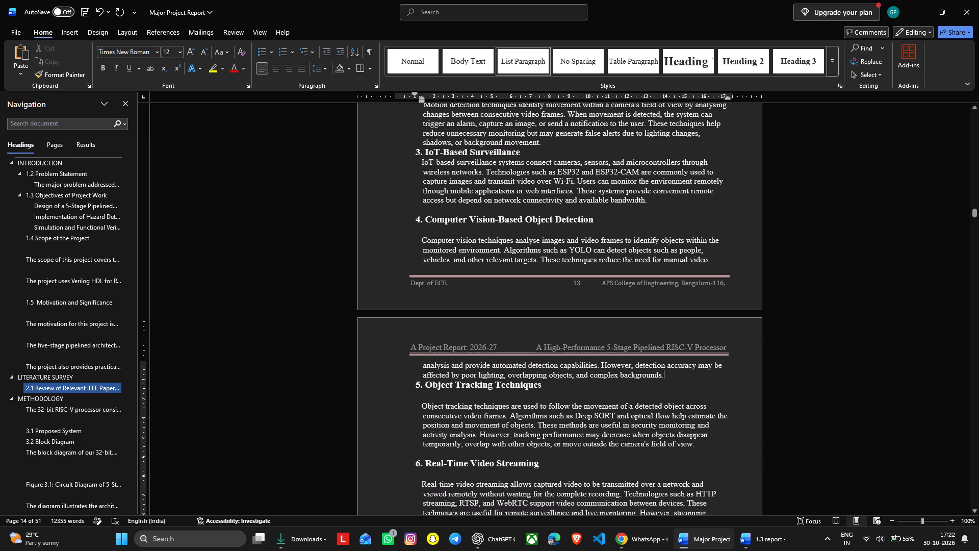
key("Return")
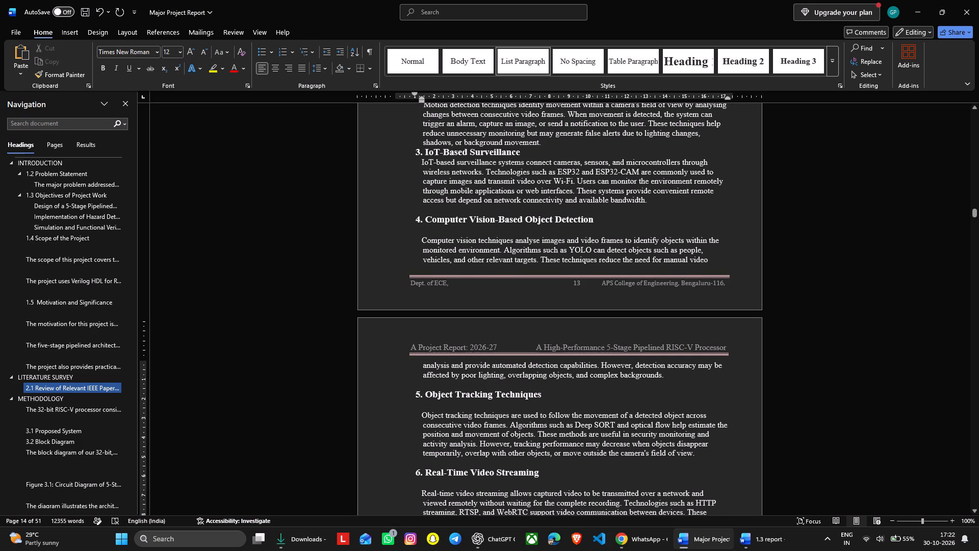
scroll(424, 290, "down", 2)
scroll(424, 290, "up", 3)
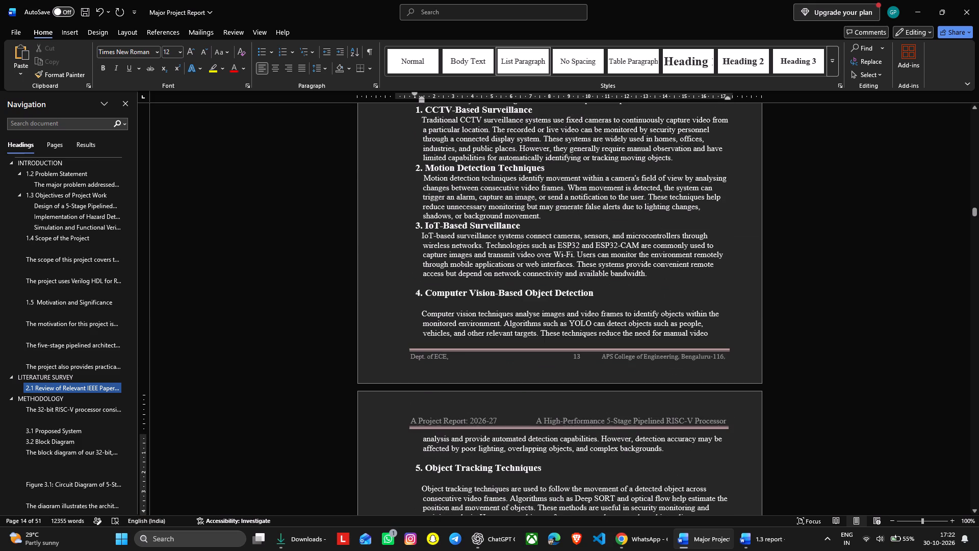
left_click(544, 216)
key("Return")
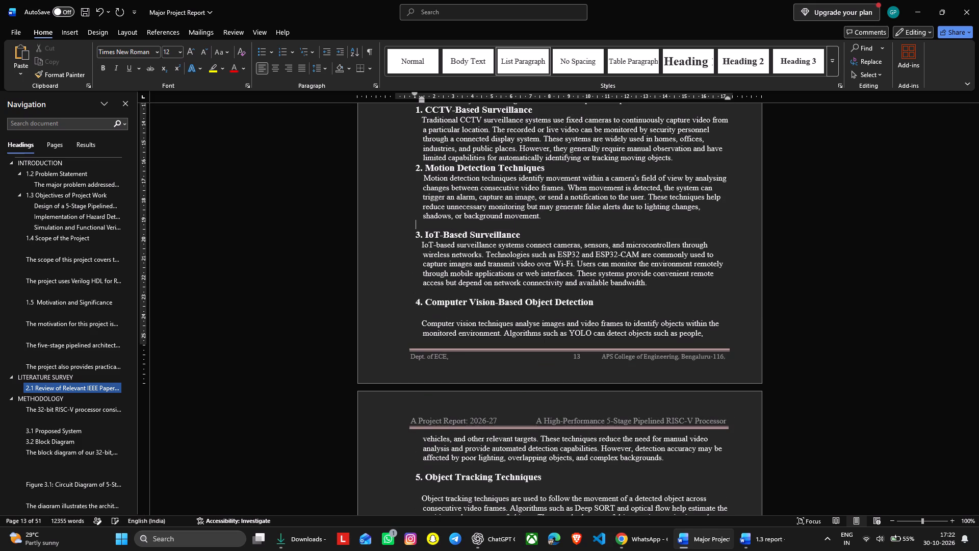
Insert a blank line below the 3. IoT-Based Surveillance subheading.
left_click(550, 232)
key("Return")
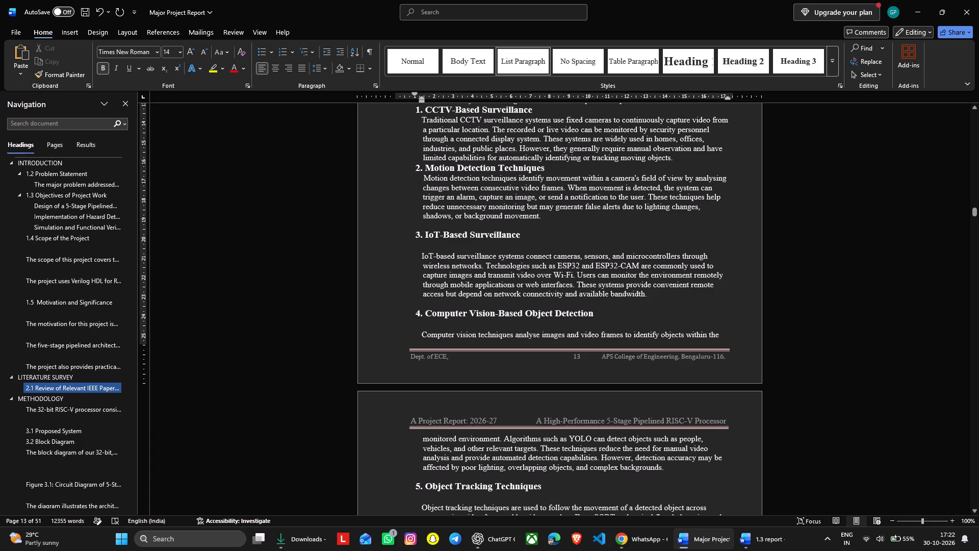
Remove the extra leading spaces, the left indent and the blank line before the paragraph under 3. IoT-Based Surveillance.
left_click(419, 256)
key("BackSpace")
key("BackSpace")
key("BackSpace")
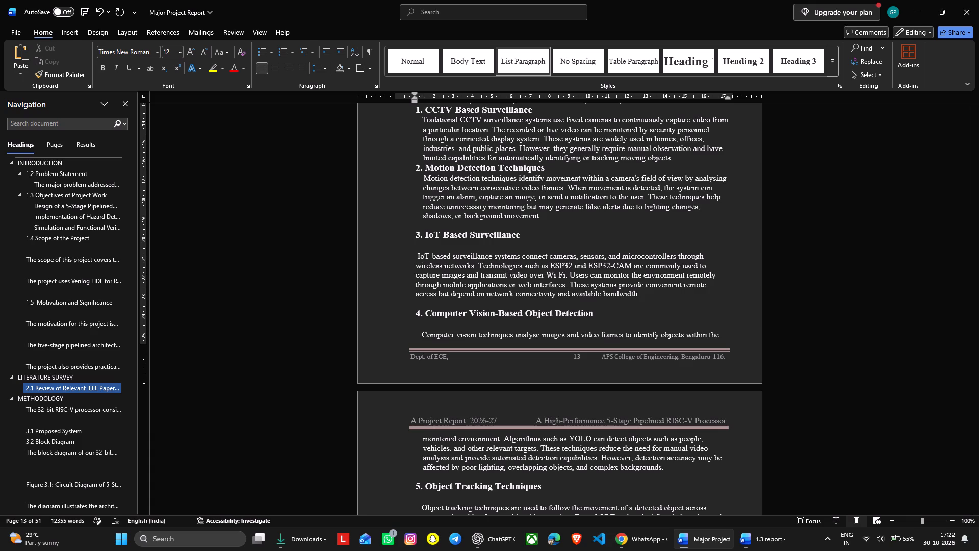
key("BackSpace")
key("BackSpace")
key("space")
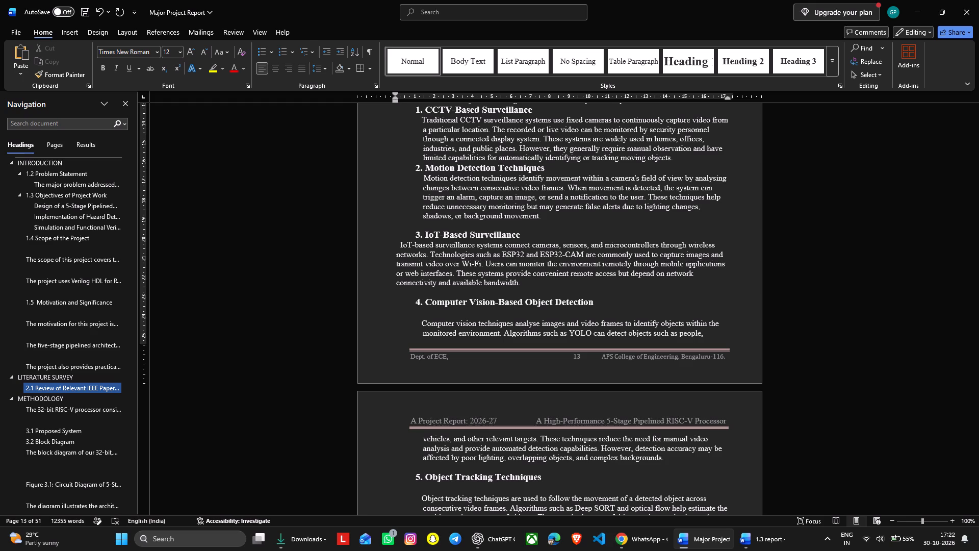
key("BackSpace")
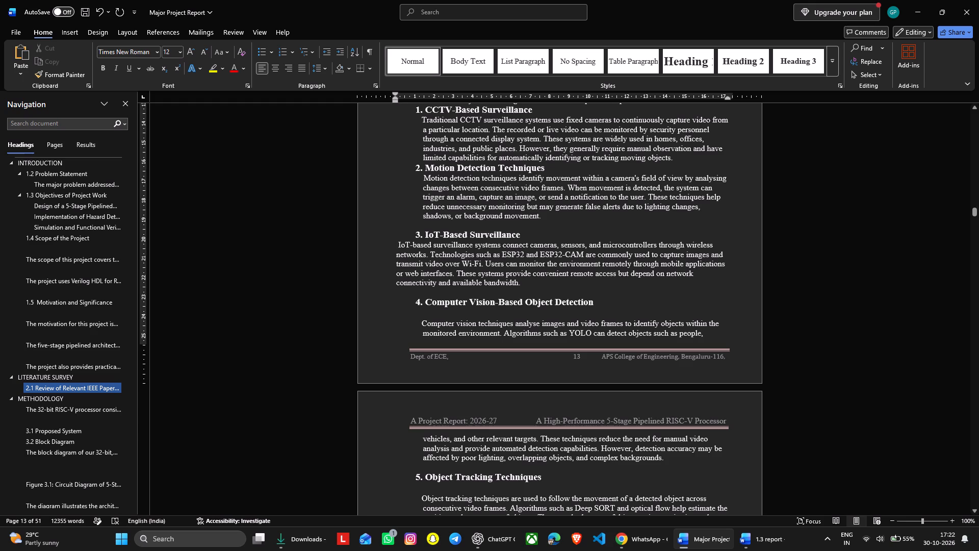
Justify the whole paragraph under 3. IoT-Based Surveillance.
left_click(397, 244)
left_click_drag(396, 245, 523, 285)
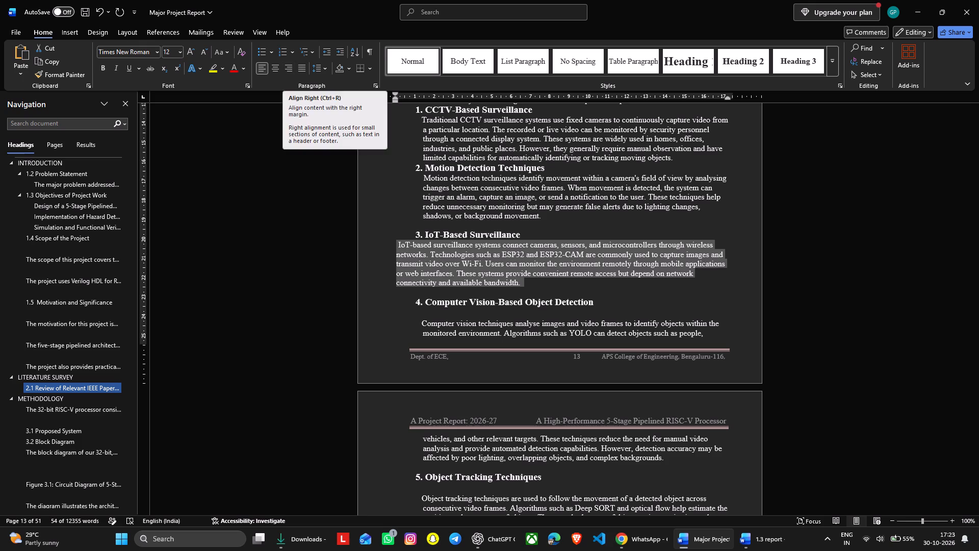
left_click(298, 66)
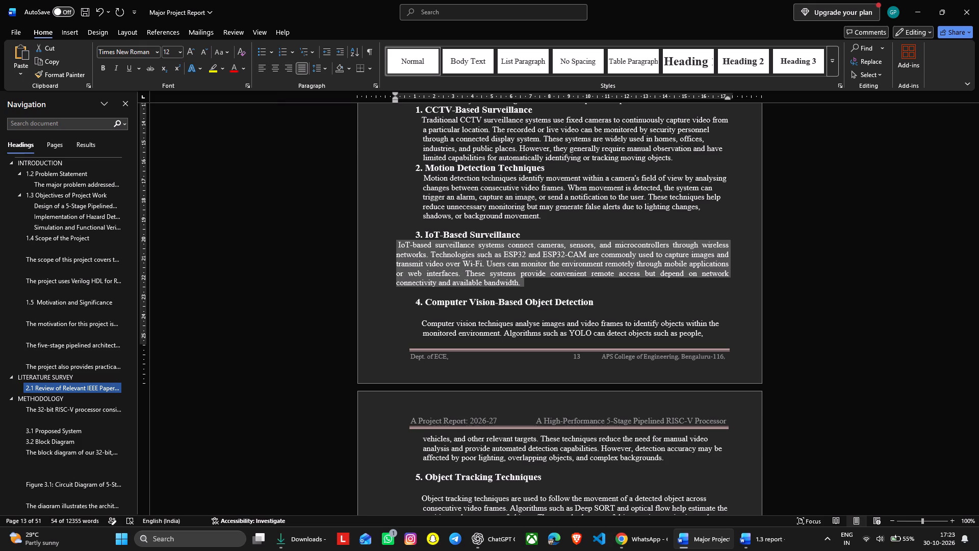
Open the paragraph indentation and spacing settings for the paragraph under 3. IoT-Based Surveillance.
left_click(394, 99)
left_click(394, 99)
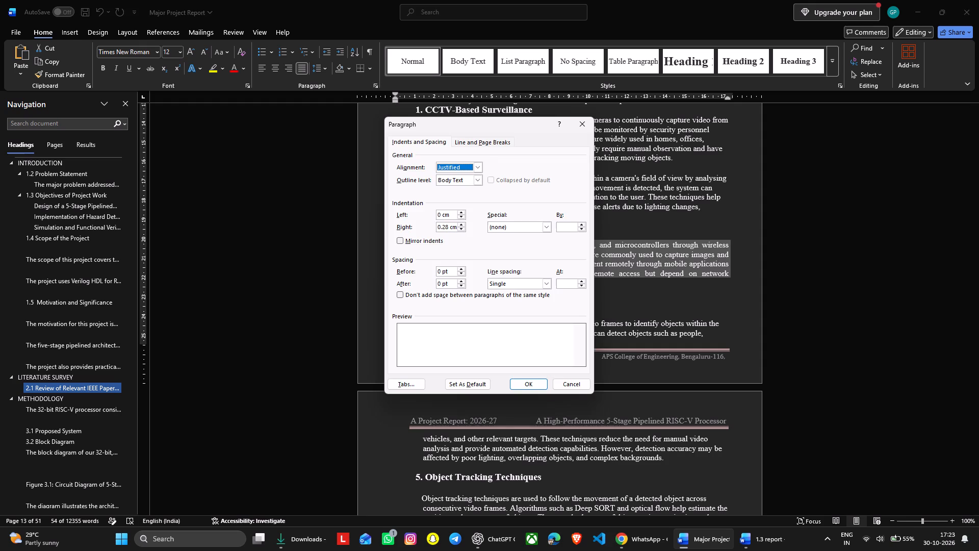
Close the paragraph settings and move the left indent of the paragraph under 3. IoT-Based Surveillance to about 1.5 cm.
left_click(365, 143)
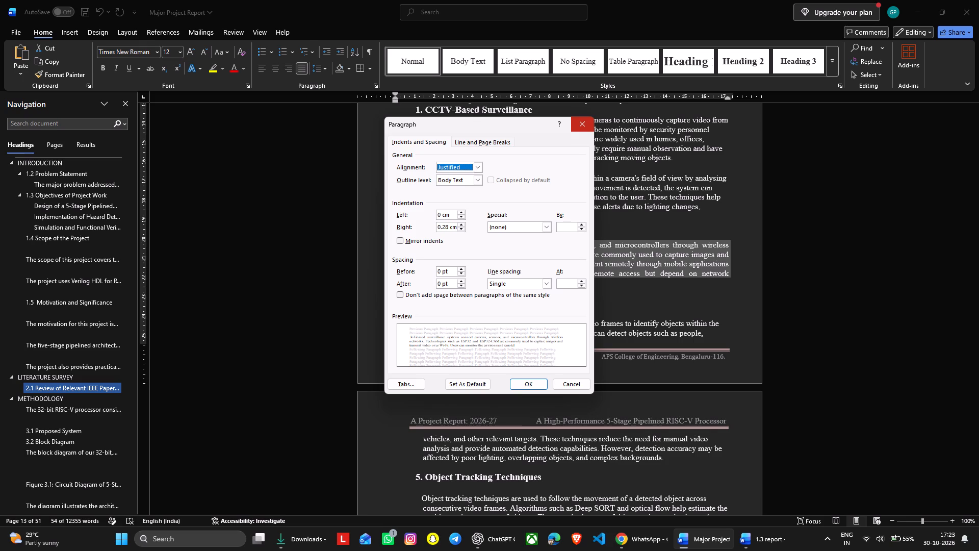
left_click(581, 119)
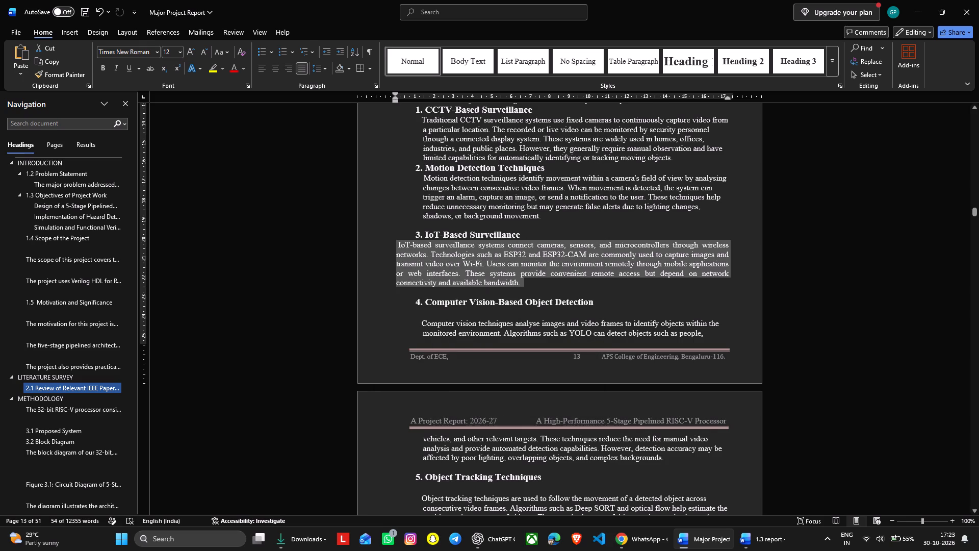
left_click_drag(394, 99, 420, 112)
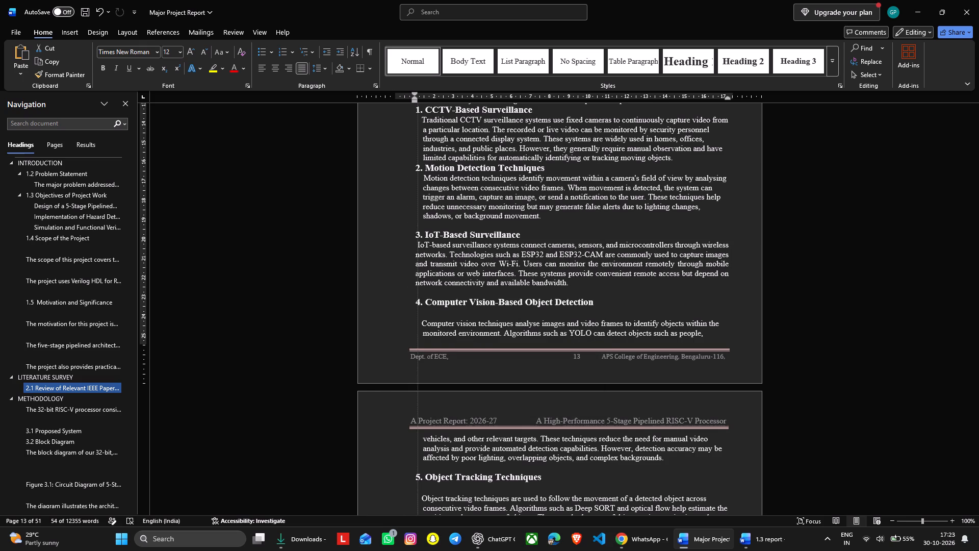
left_click_drag(420, 112, 424, 115)
left_click(372, 243)
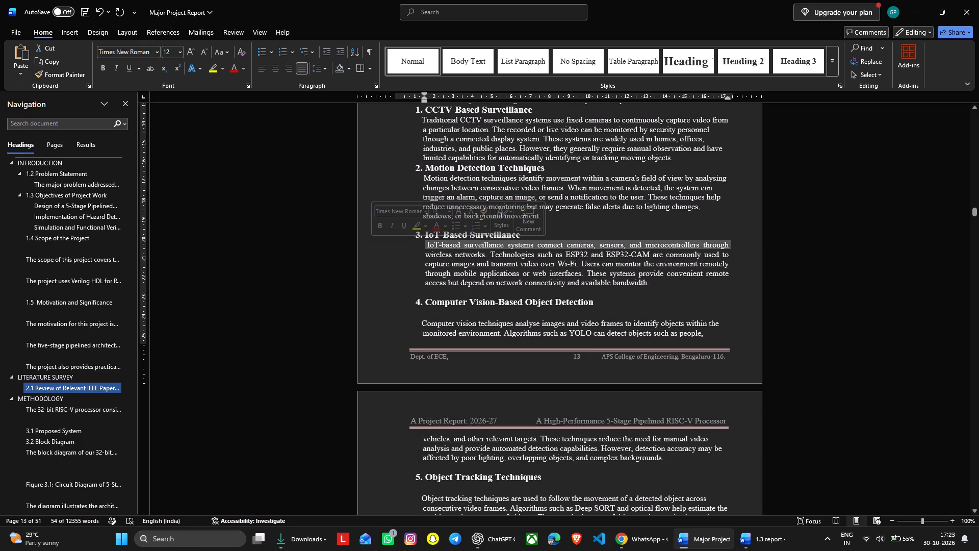
Remove the blank line between the 4. Computer Vision-Based Object Detection subheading and its paragraph.
scroll(387, 313, "down", 1)
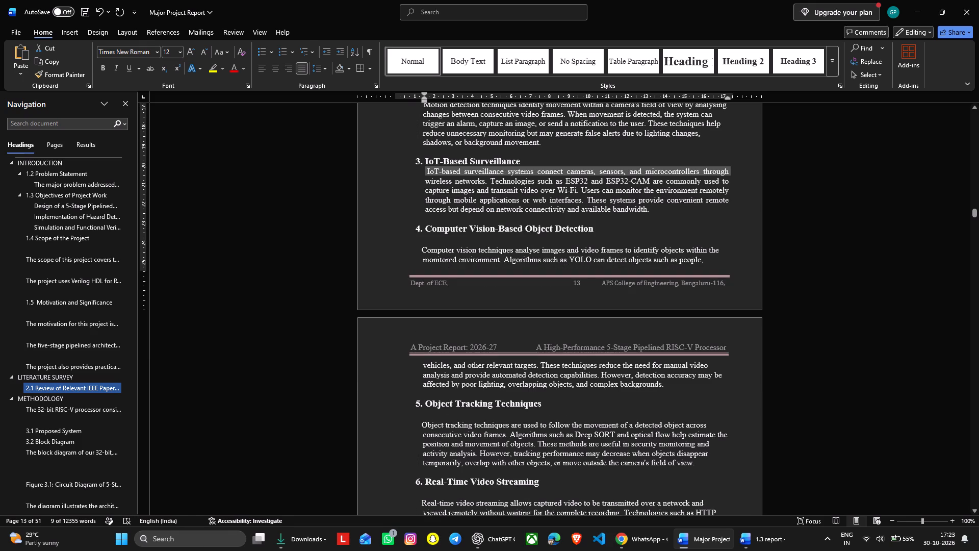
left_click(416, 251)
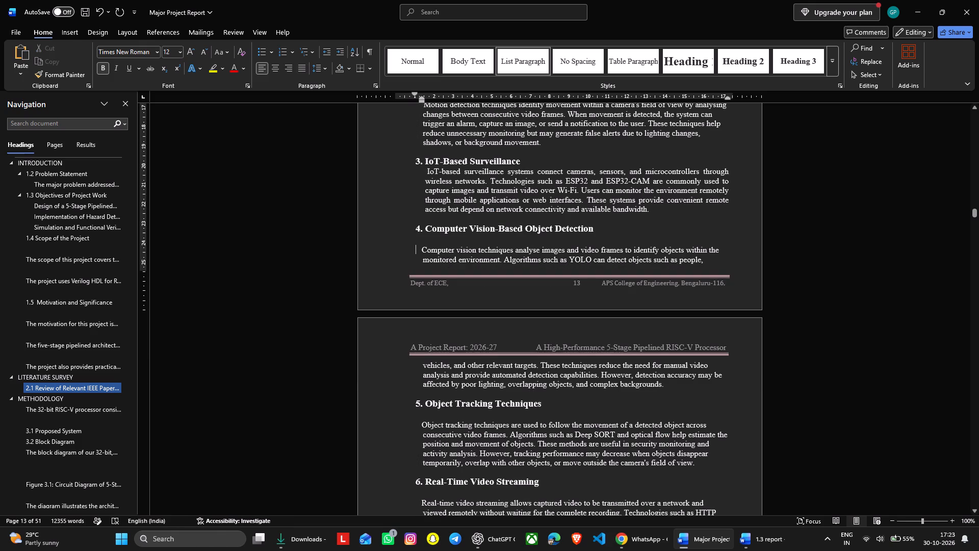
key("BackSpace")
key("BackSpace")
key("BackSpace")
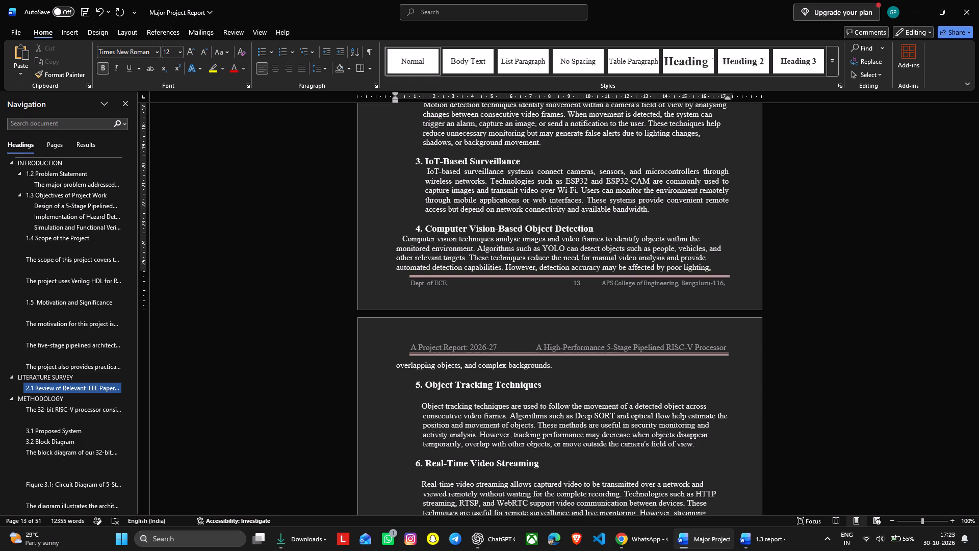
Rejoin the computer vision paragraph to its subheading, split it off again to restore the list indentation, and indent its first line with spaces.
key("Right")
key("Right")
key("BackSpace")
key("BackSpace")
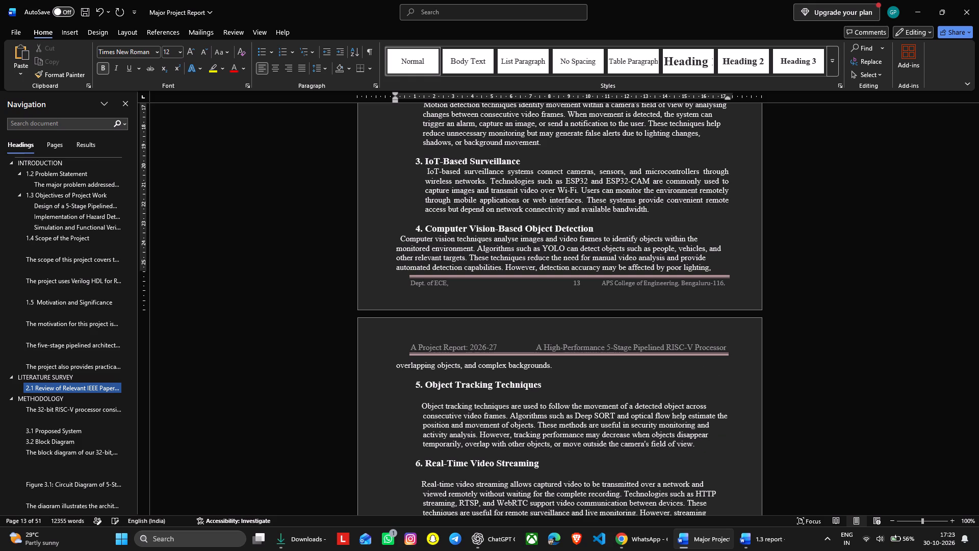
key("BackSpace")
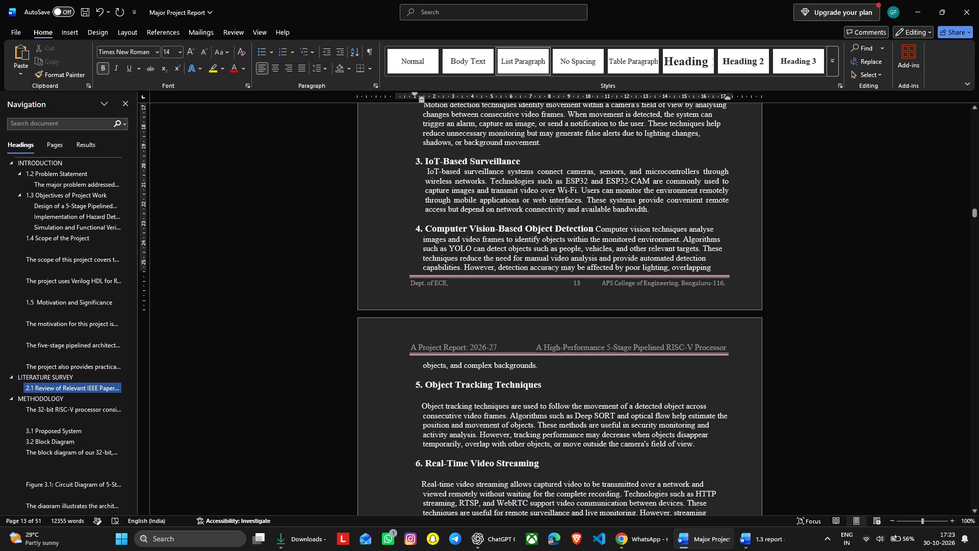
key("Return")
key("space")
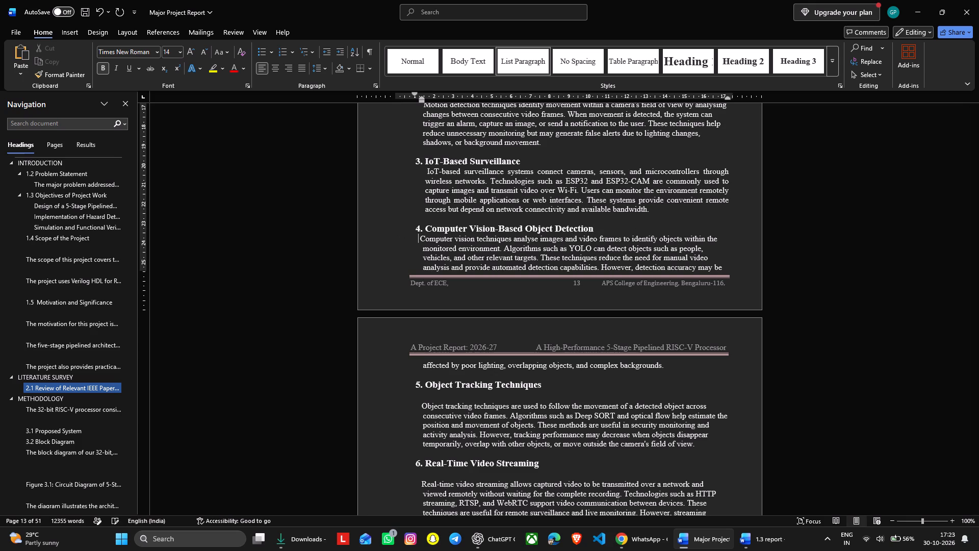
key("space")
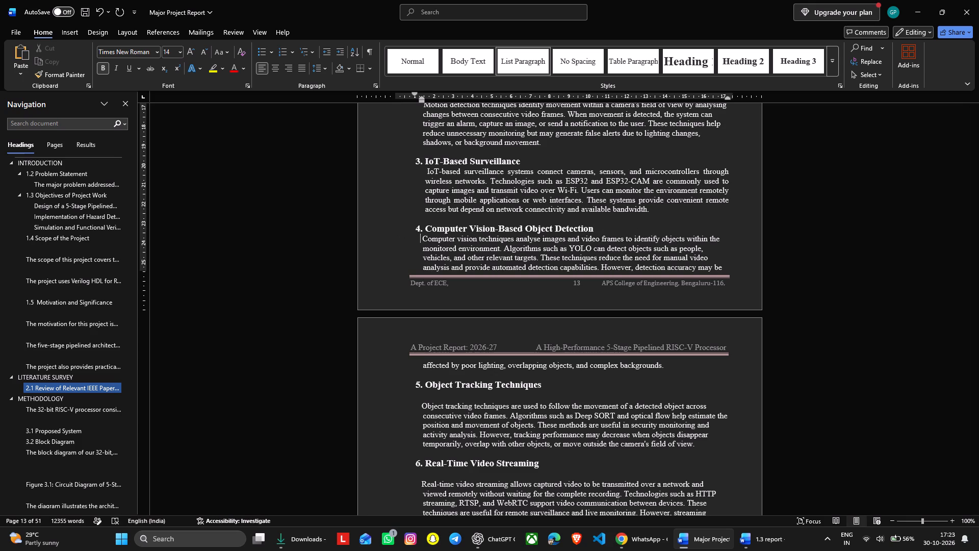
Remove the blank line below the 5. Object Tracking Techniques subheading, re-split its paragraph to restore the list indentation, and indent its first line with three spaces.
scroll(435, 338, "down", 1)
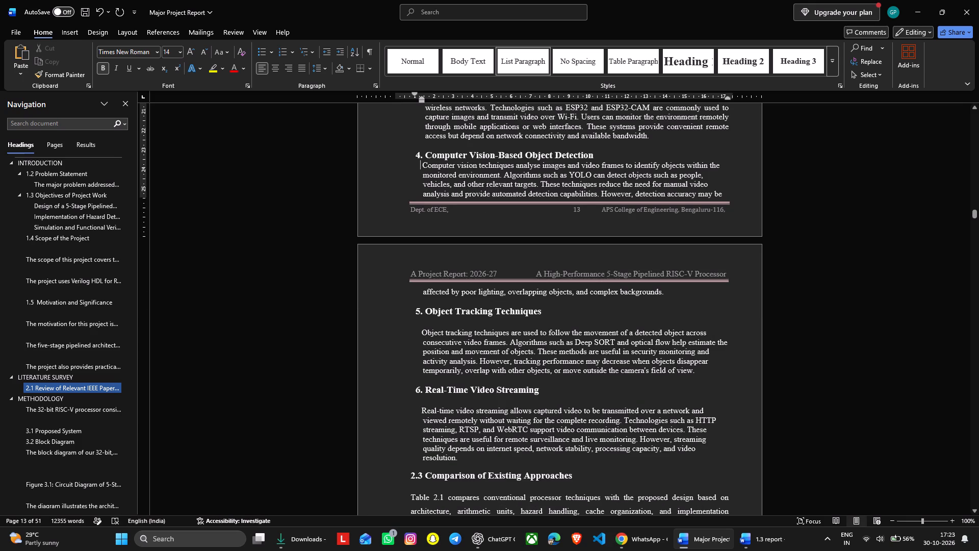
left_click(422, 335)
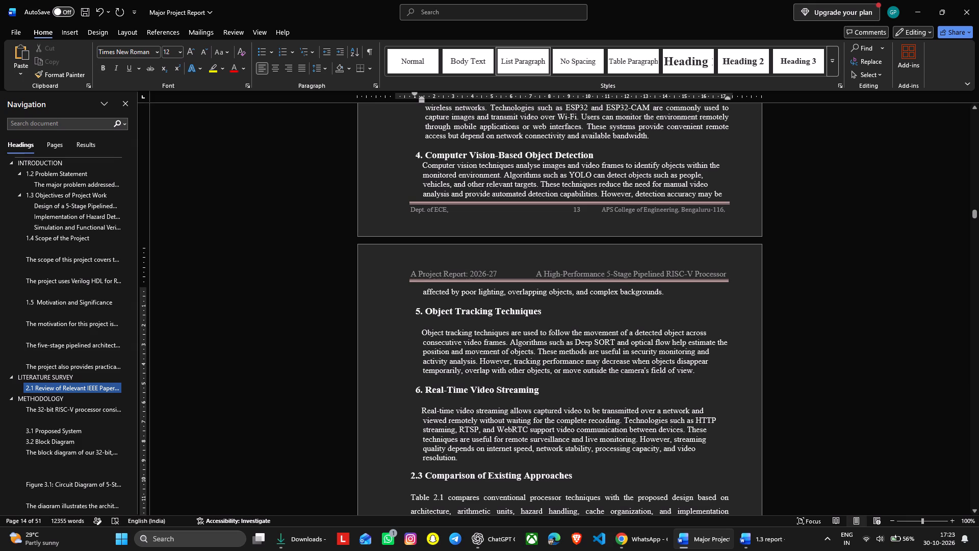
key("BackSpace")
key("BackSpace")
key("BackSpace")
key("BackSpace")
key("BackSpace")
key("BackSpace")
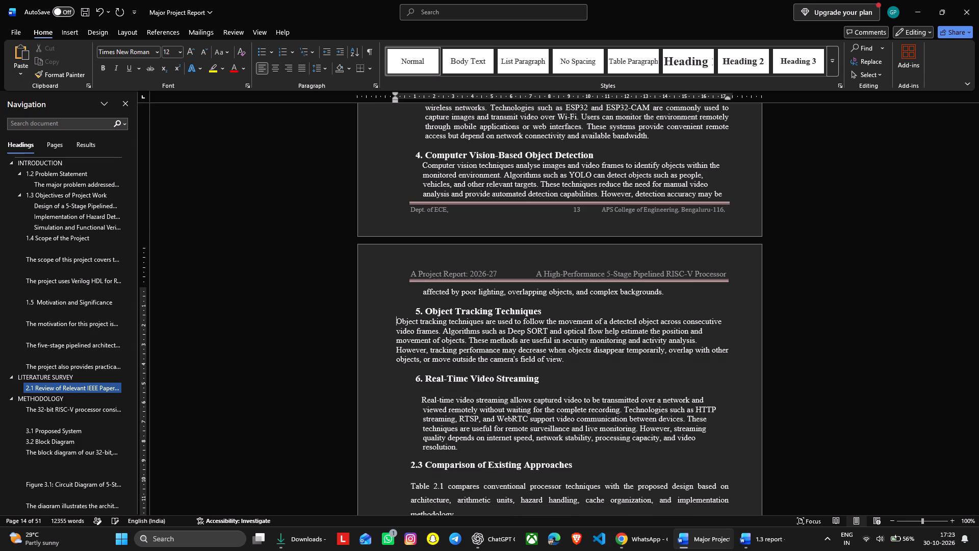
key("BackSpace")
key("Return")
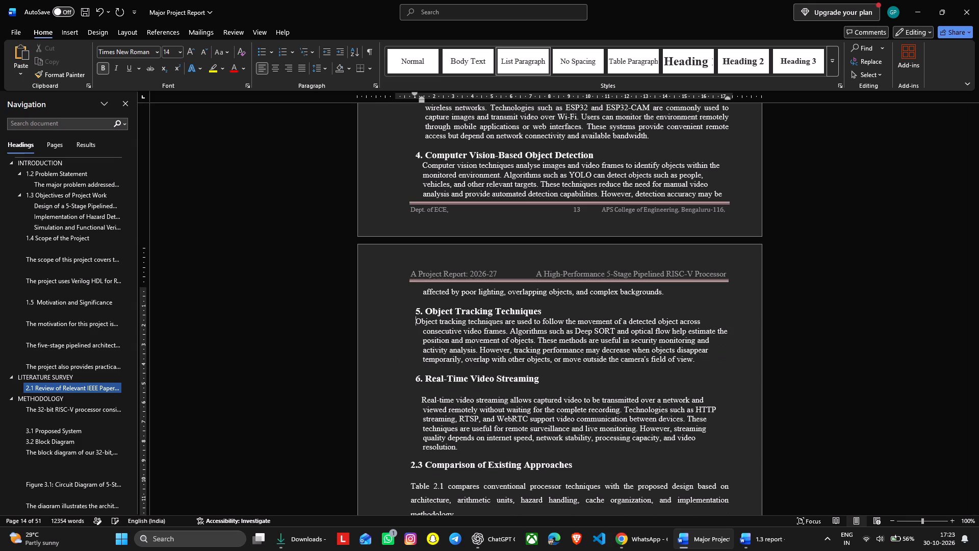
key("space")
key("space")
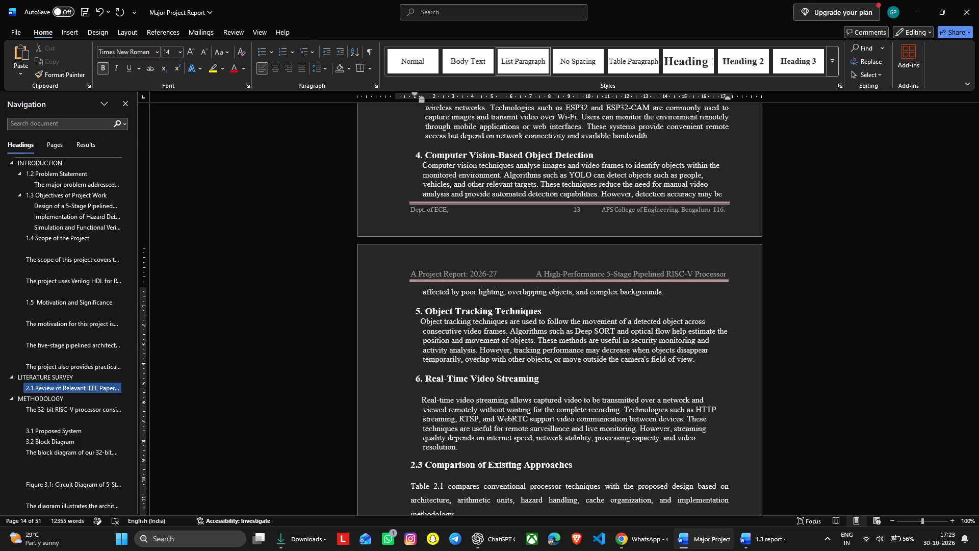
key("space")
Remove the blank line below the 6. Real-Time Video Streaming subheading, re-split its paragraph to restore the list indentation, and indent its first line with three spaces.
scroll(402, 335, "down", 1)
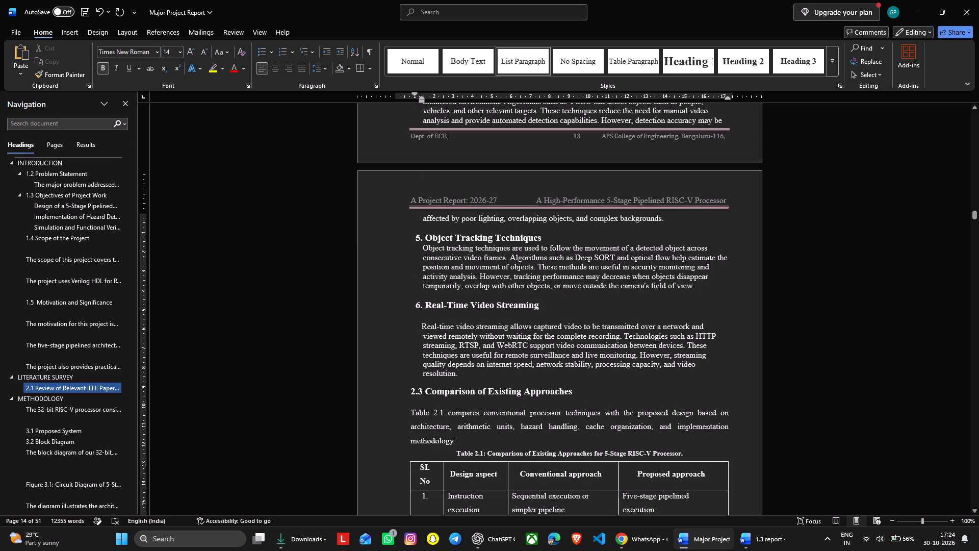
left_click(417, 324)
left_click(421, 328)
key("BackSpace")
key("BackSpace")
key("BackSpace")
key("BackSpace")
key("BackSpace")
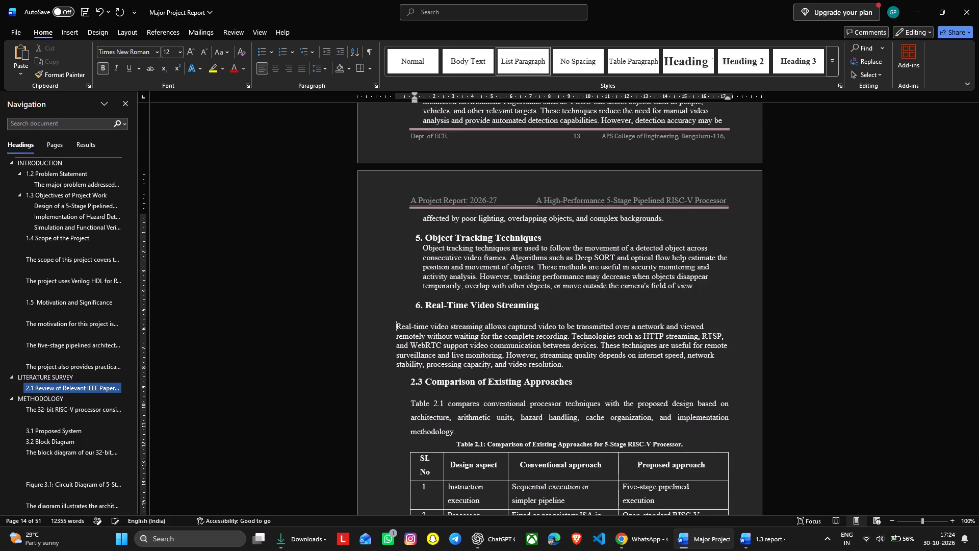
key("BackSpace")
key("BackSpace")
key("Return")
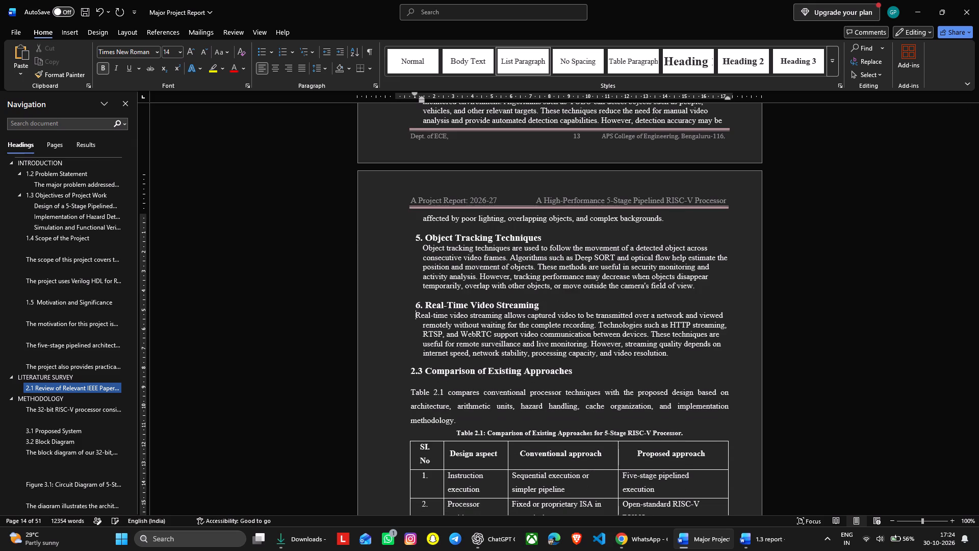
key("space")
key("space")
key("space")
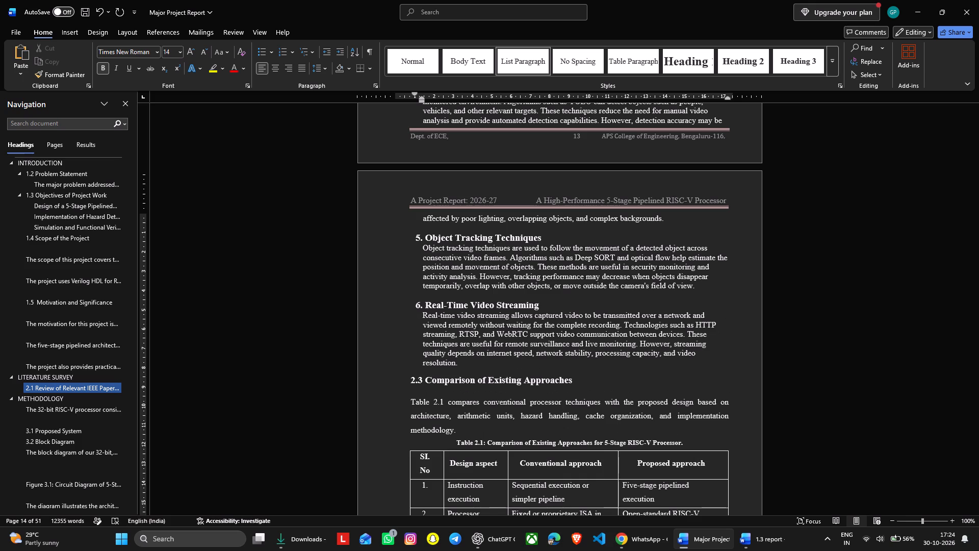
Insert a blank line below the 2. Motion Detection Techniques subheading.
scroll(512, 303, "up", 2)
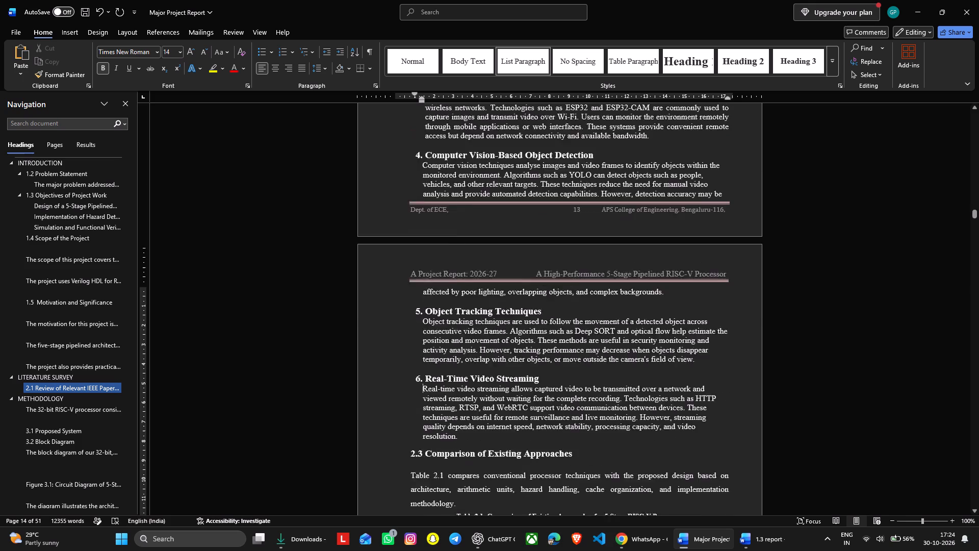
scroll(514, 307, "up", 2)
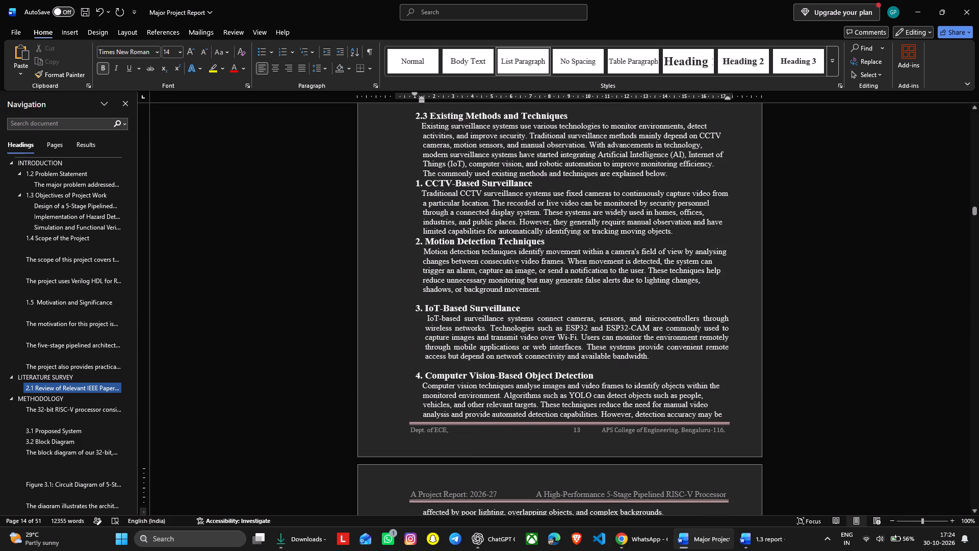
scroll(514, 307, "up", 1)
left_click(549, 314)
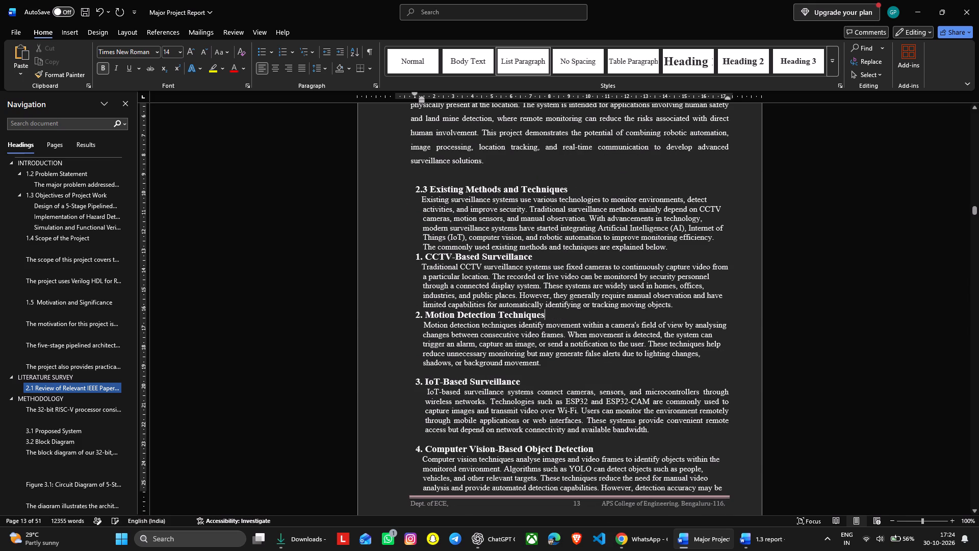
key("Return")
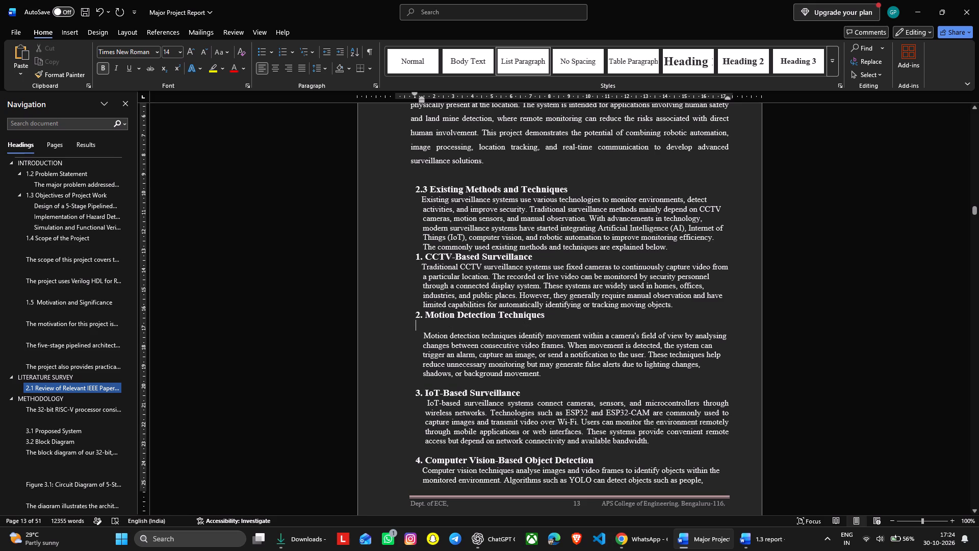
Insert a blank line between the CCTV-based surveillance paragraph and the 2. Motion Detection Techniques subheading.
left_click(687, 307)
key("Return")
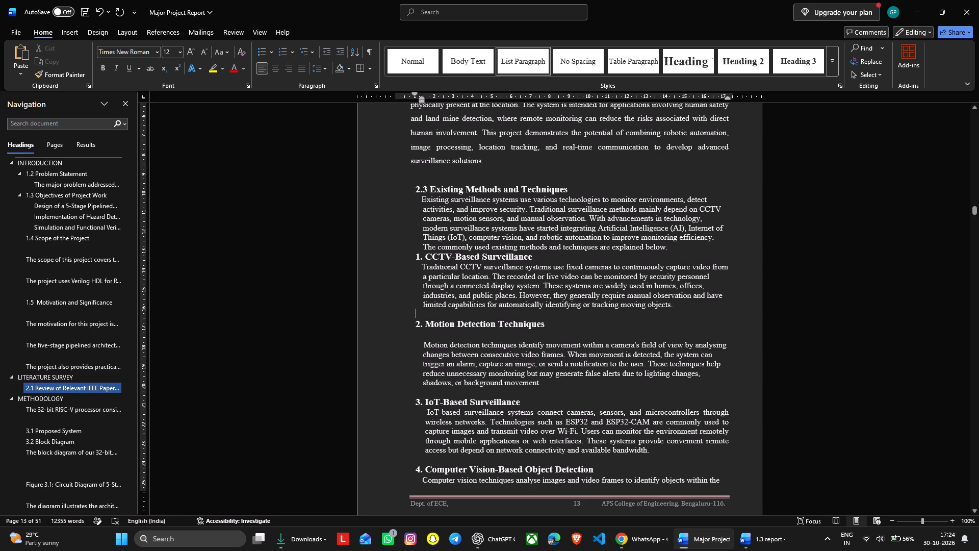
Remove the blank line below 2. Motion Detection Techniques, re-split its paragraph to restore the list indentation, and indent its first line with three spaces.
left_click(423, 340)
key("BackSpace")
key("BackSpace")
key("BackSpace")
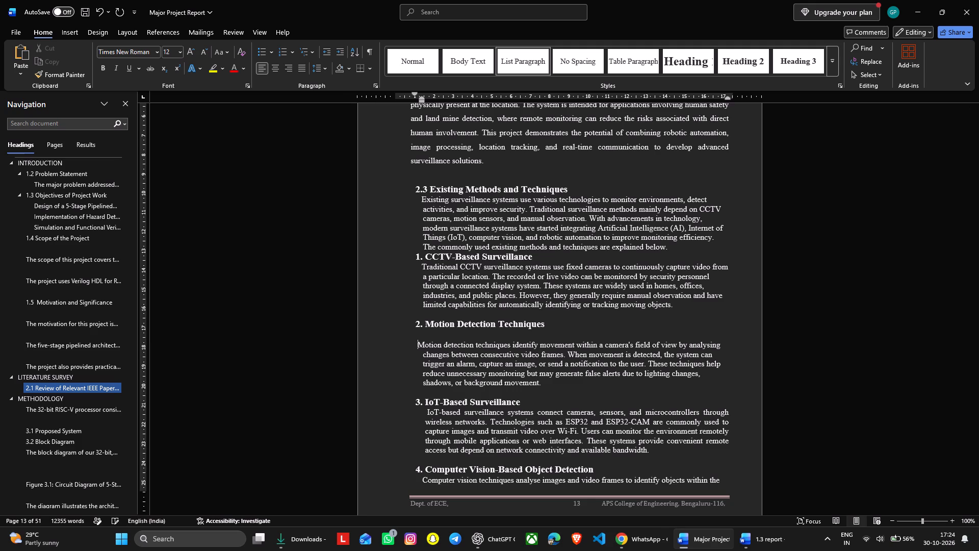
key("BackSpace")
key("BackSpace")
key("BackSpace")
key("BackSpace")
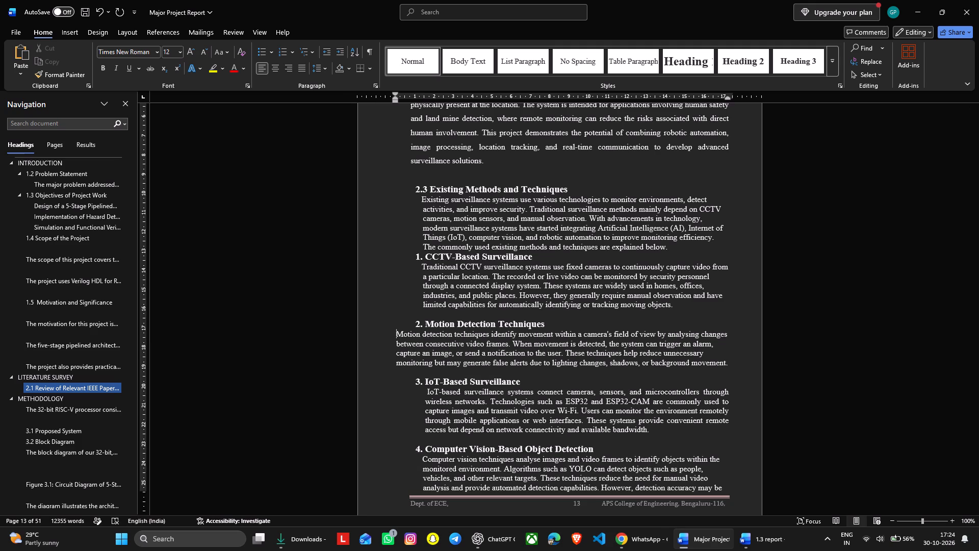
key("BackSpace")
key("Return")
key("space")
key("space")
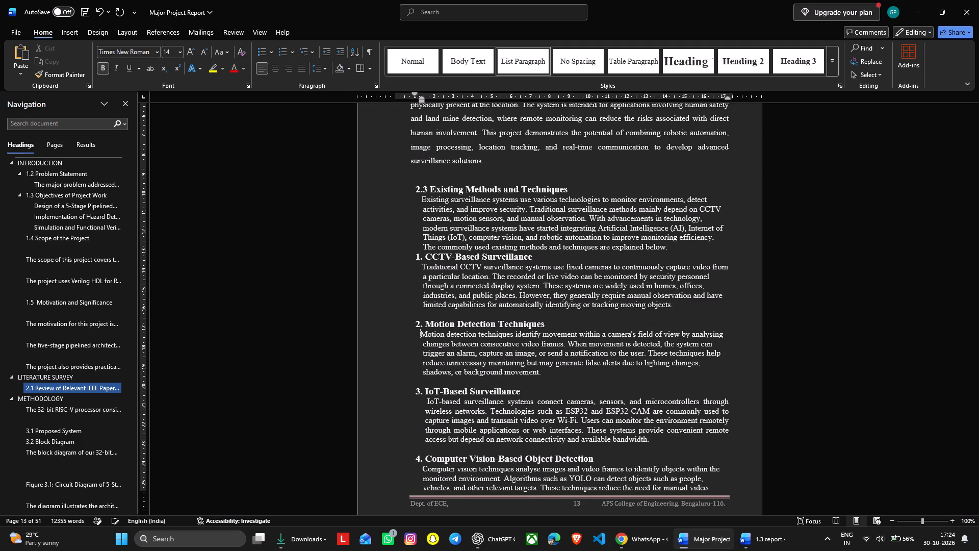
key("space")
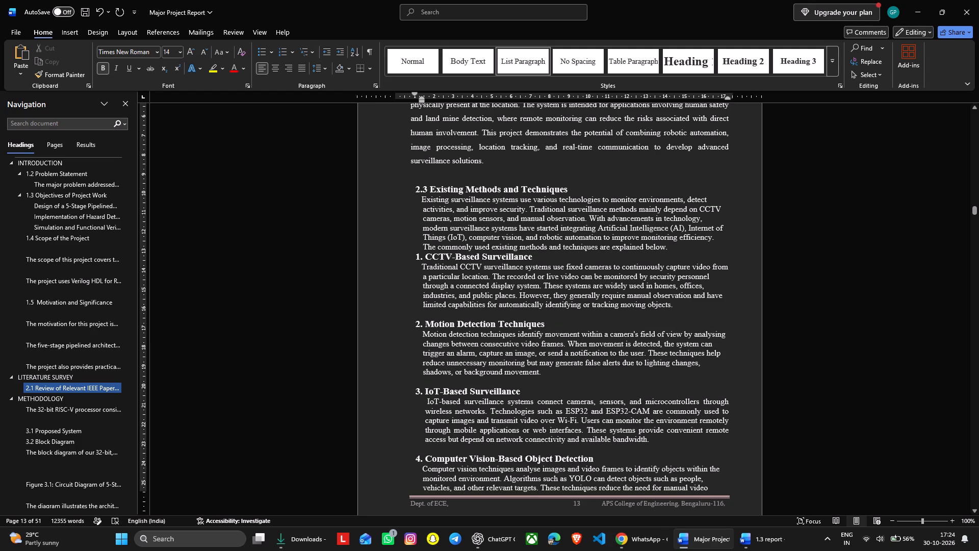
Insert one blank line above the 1. CCTV-Based Surveillance subheading and one below the 2.3 Existing Methods and Techniques heading.
scroll(492, 313, "up", 1)
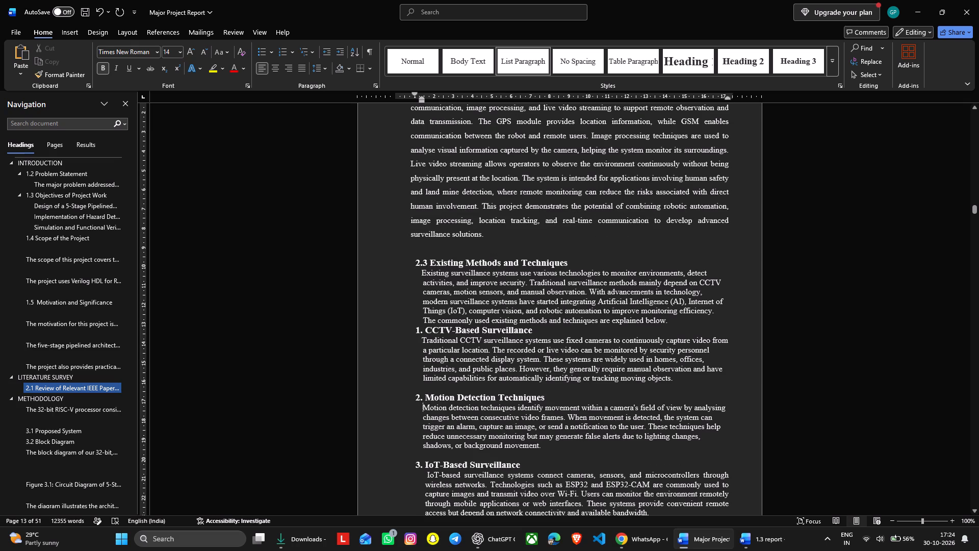
left_click(674, 321)
key("Return")
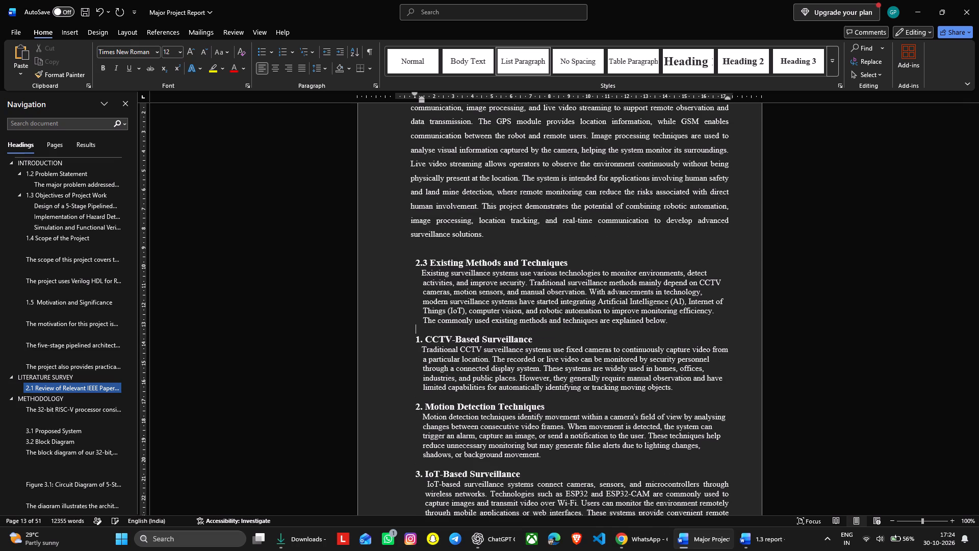
left_click(580, 261)
key("Return")
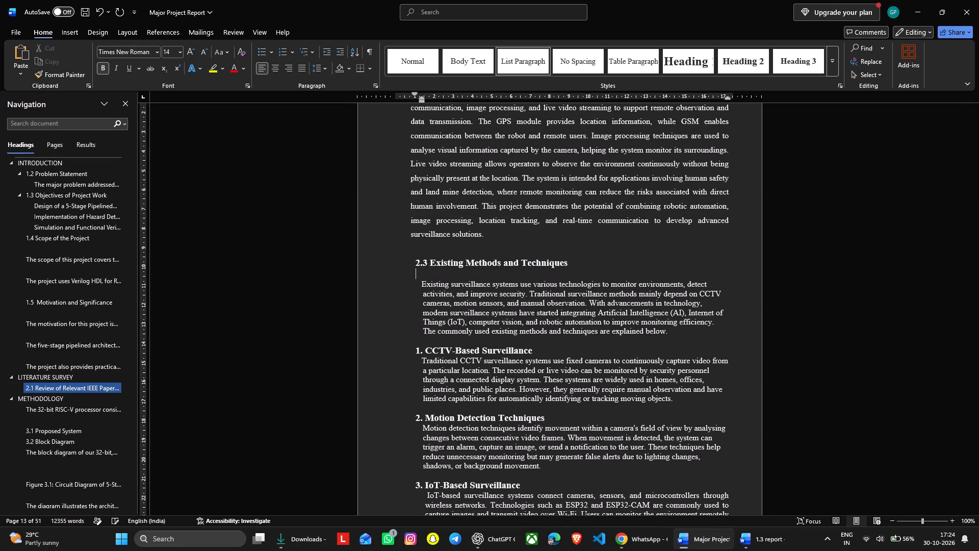
Increase the font size of the 2.3 Existing Methods and Techniques heading to 16.
left_click(548, 263)
left_click_drag(548, 264, 508, 264)
left_click(416, 282)
left_click_drag(575, 264, 538, 262)
left_click_drag(538, 262, 392, 267)
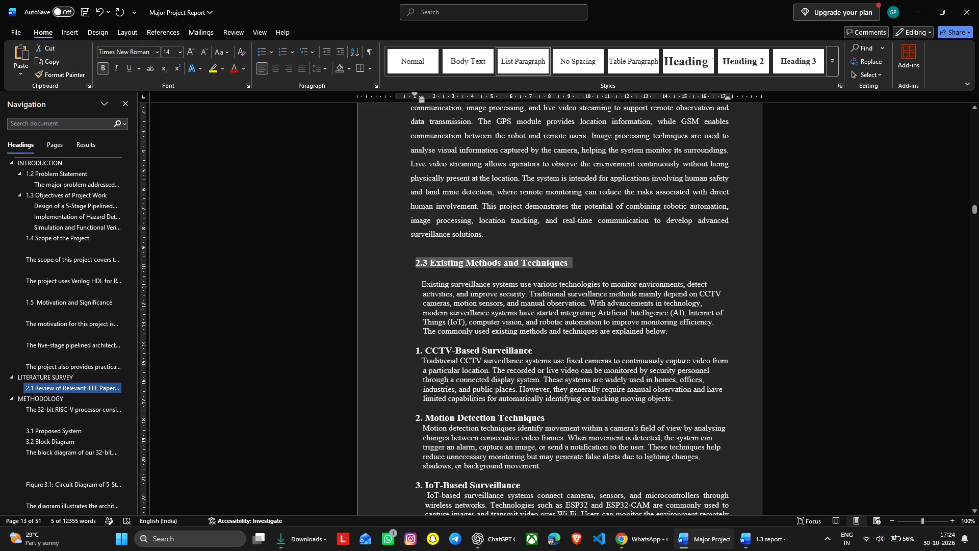
left_click(190, 52)
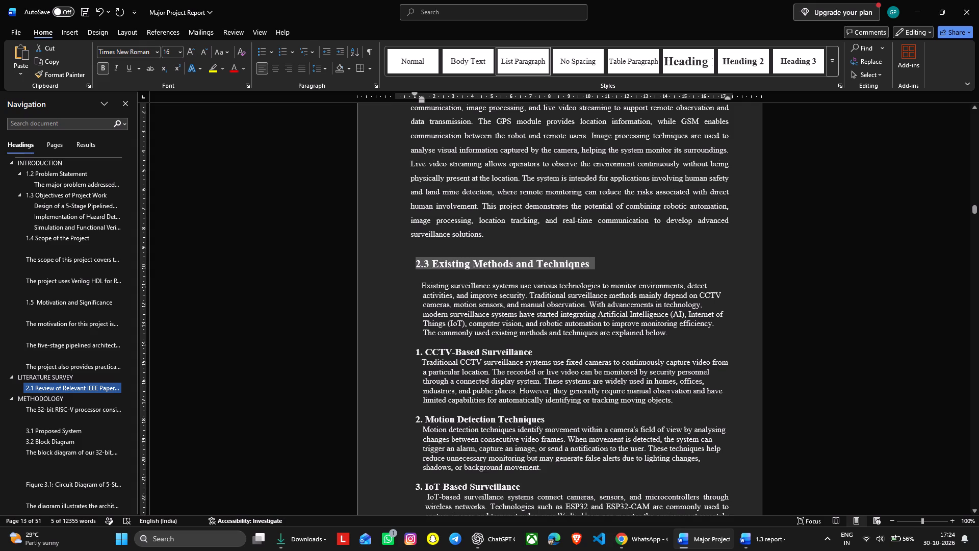
left_click(387, 276)
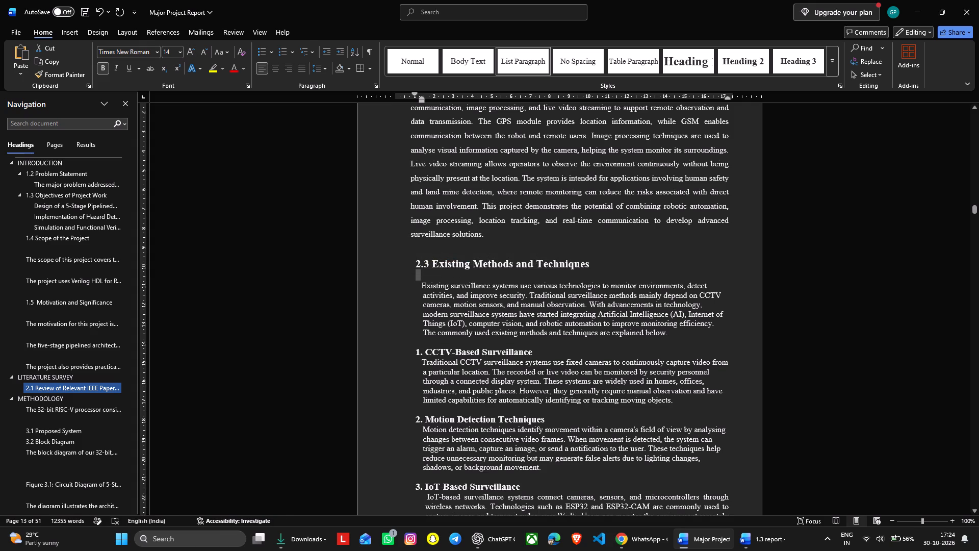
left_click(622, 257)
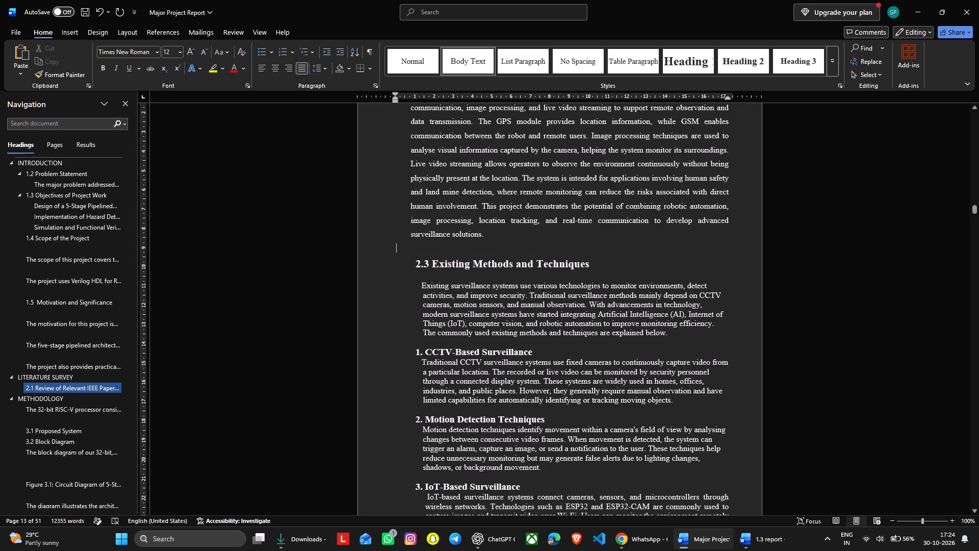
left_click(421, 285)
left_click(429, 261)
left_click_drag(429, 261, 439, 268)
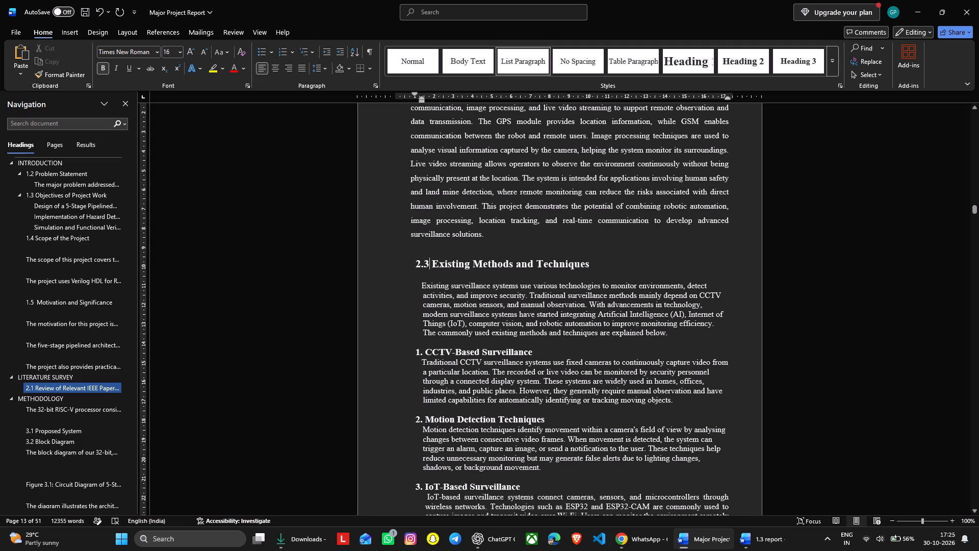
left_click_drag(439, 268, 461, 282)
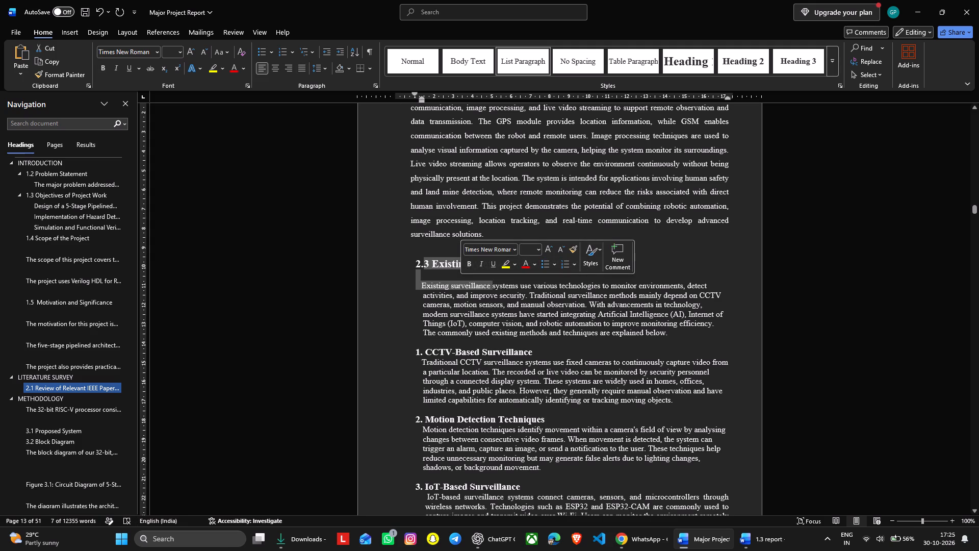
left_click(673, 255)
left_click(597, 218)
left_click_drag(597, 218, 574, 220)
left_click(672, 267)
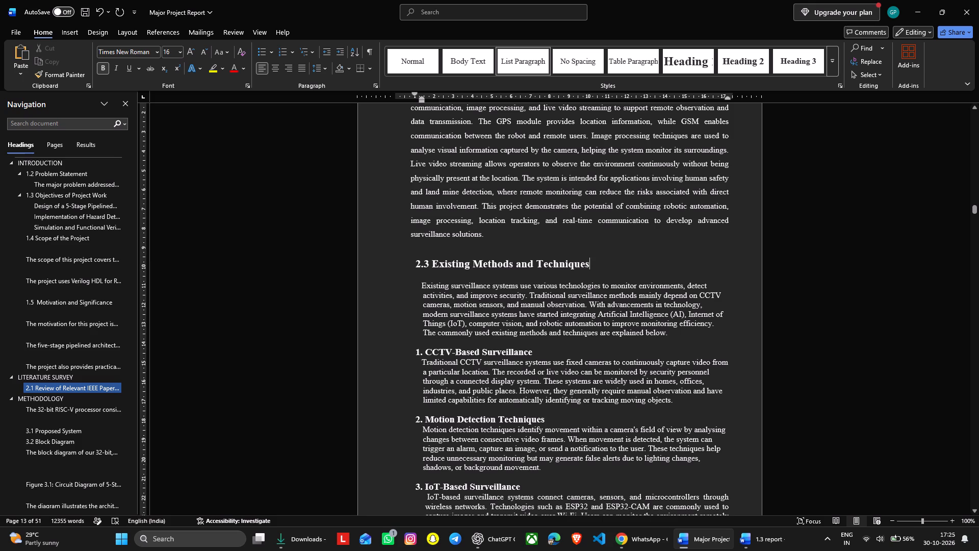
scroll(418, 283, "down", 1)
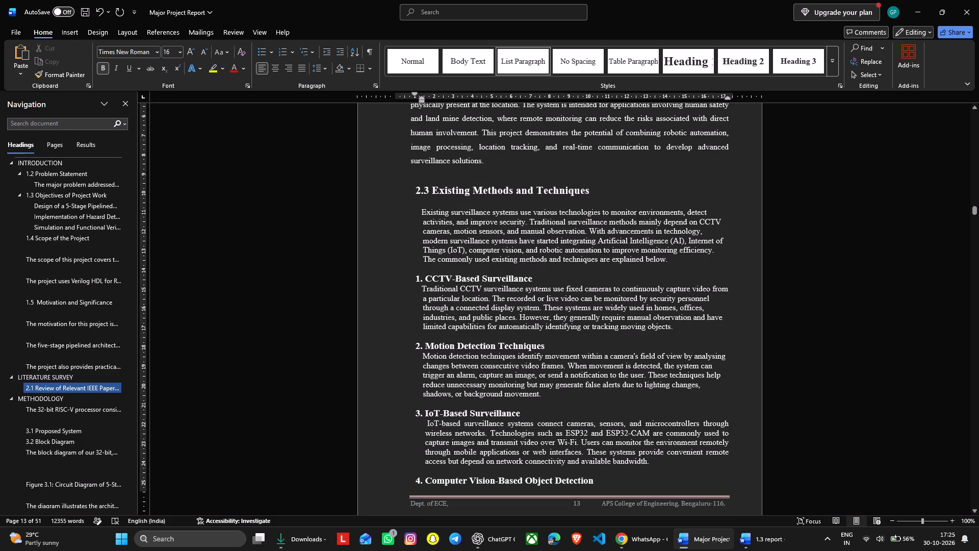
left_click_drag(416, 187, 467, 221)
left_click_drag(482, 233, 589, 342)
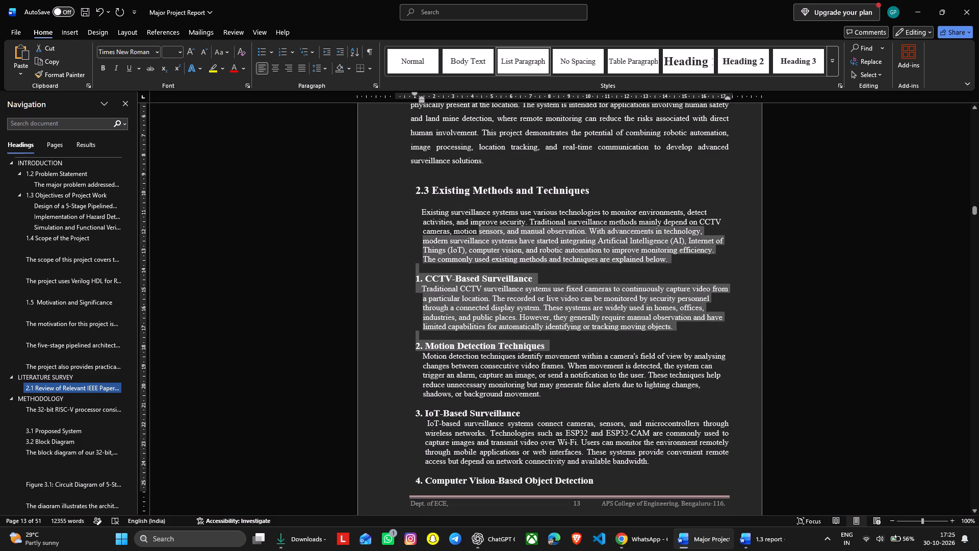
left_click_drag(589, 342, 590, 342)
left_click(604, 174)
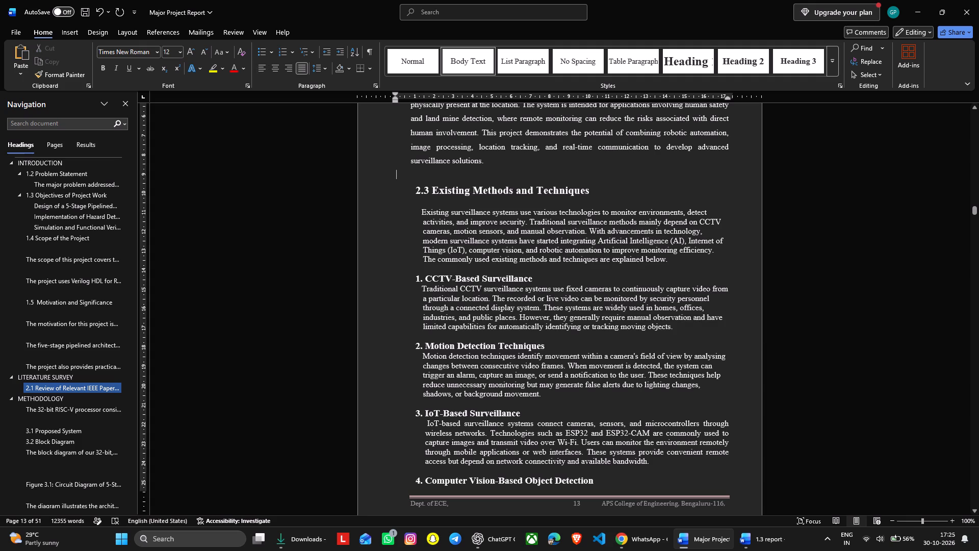
Set the line spacing to 1.5 for all text under 2.3 Existing Methods and Techniques, from its introduction through 6. Real-Time Video Streaming.
left_click(417, 210)
left_click_drag(417, 209, 650, 460)
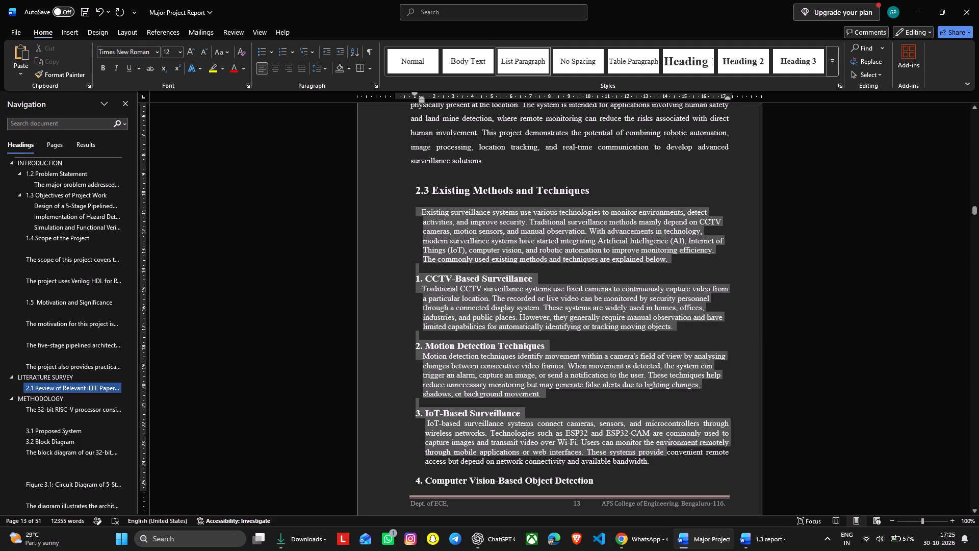
left_click_drag(650, 460, 672, 515)
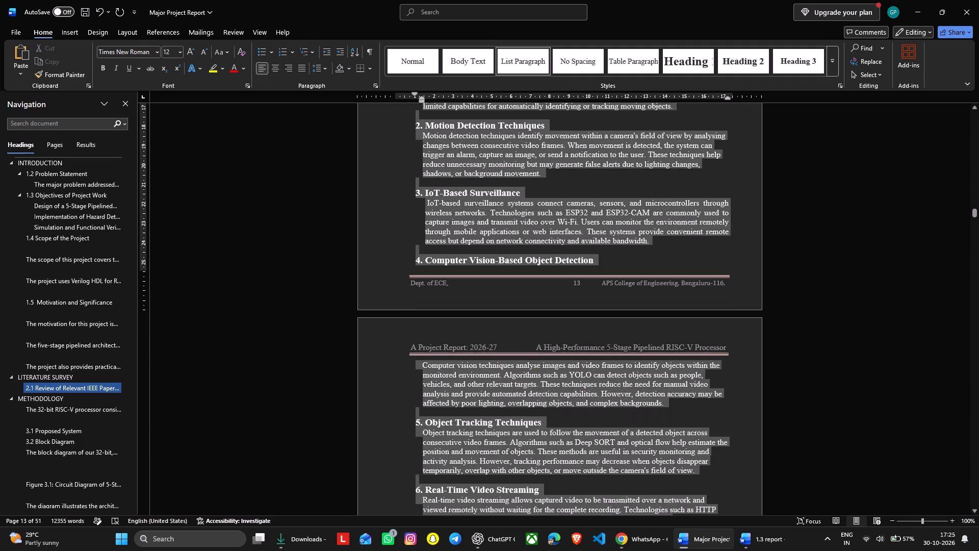
left_click_drag(672, 515, 665, 482)
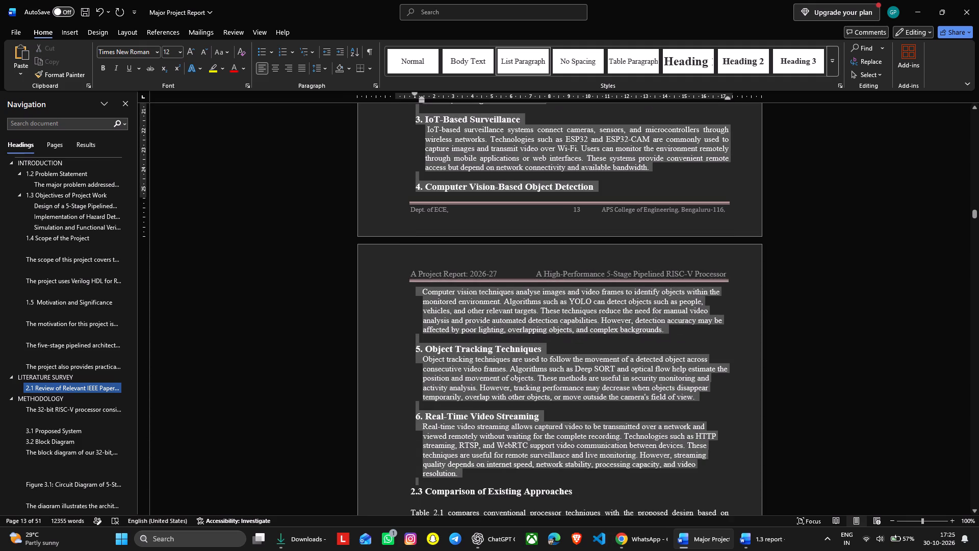
left_click_drag(665, 482, 667, 479)
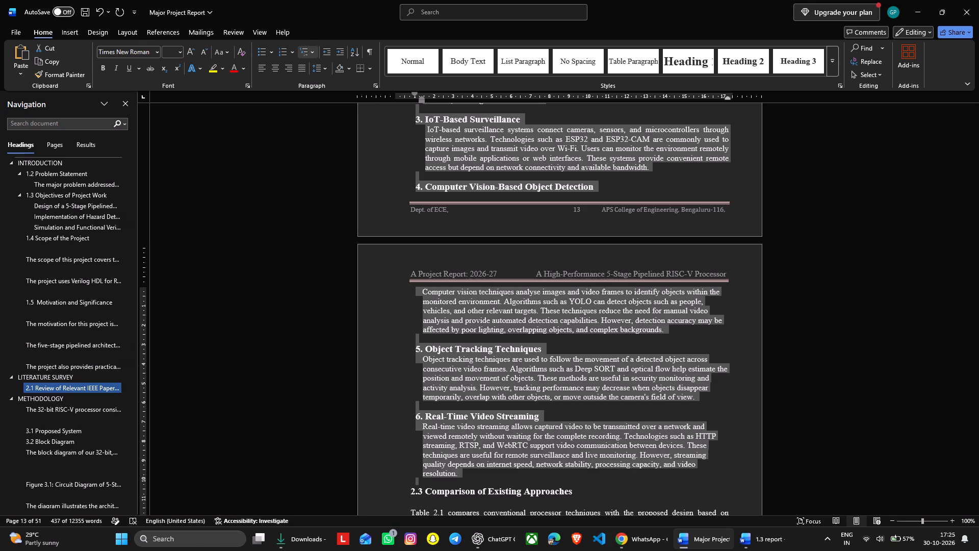
left_click(326, 66)
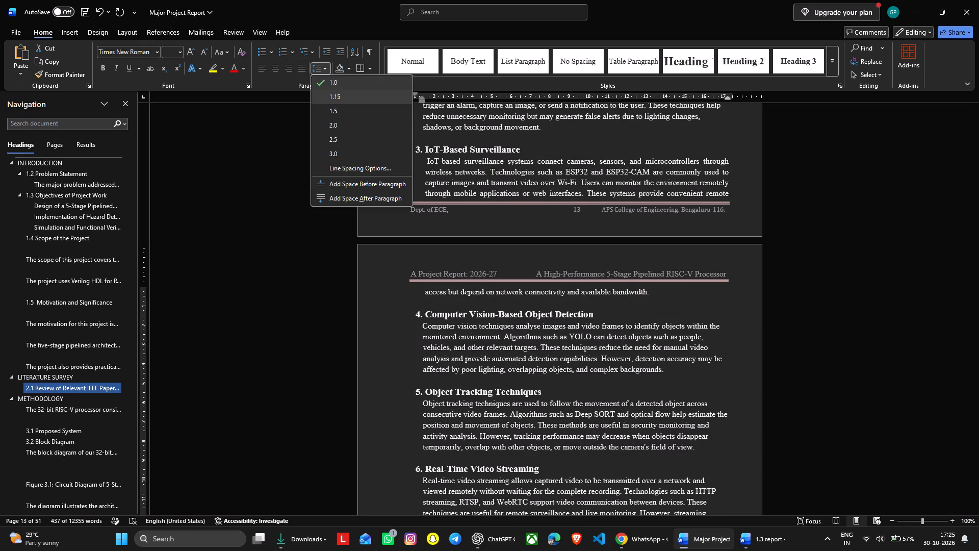
left_click(336, 110)
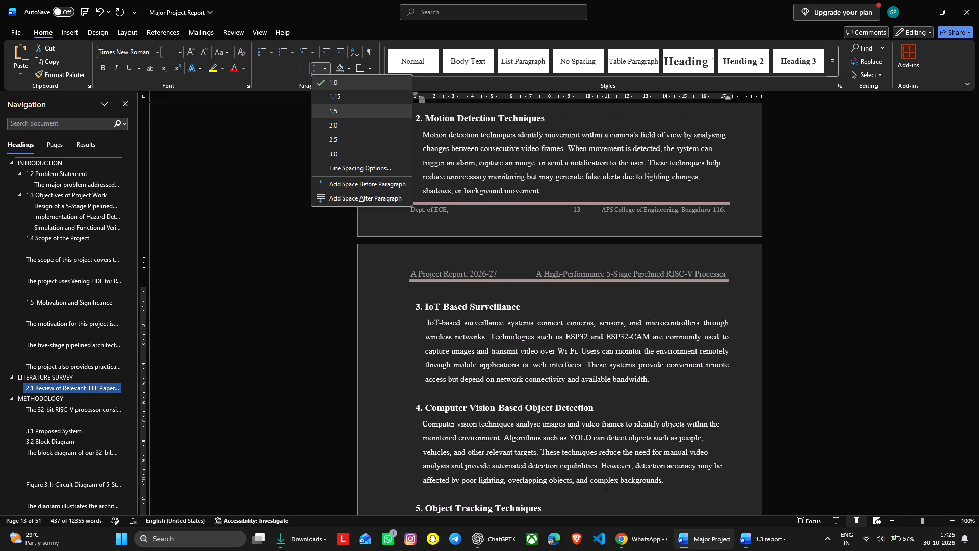
left_click(390, 276)
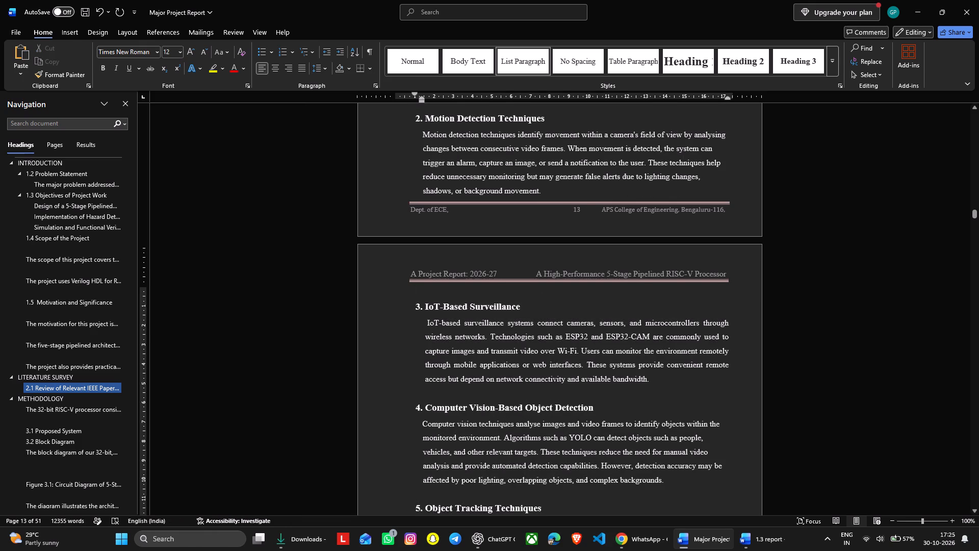
Review the remaining techniques, the 2.3 Comparison of Existing Approaches section and its Table 2.1 on the following pages.
scroll(398, 291, "down", 3)
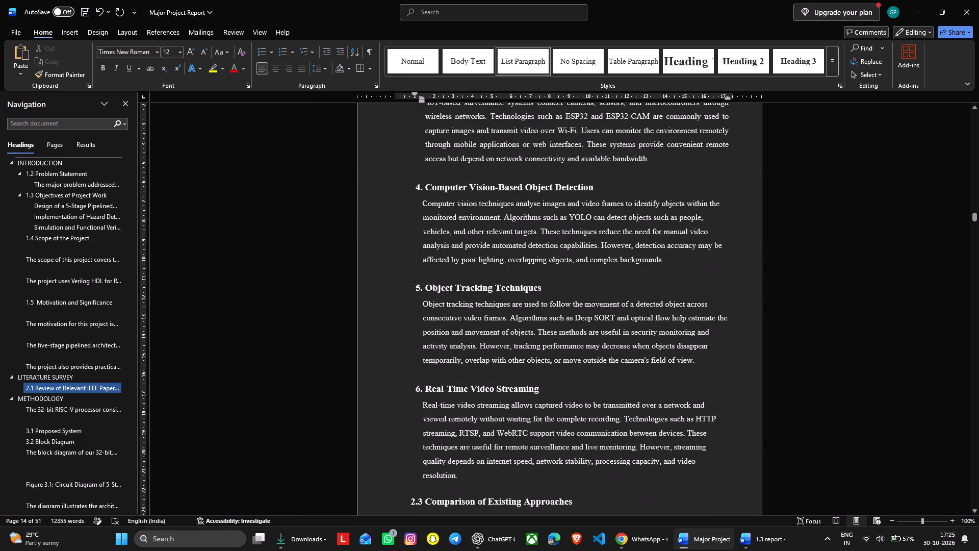
scroll(399, 283, "down", 4)
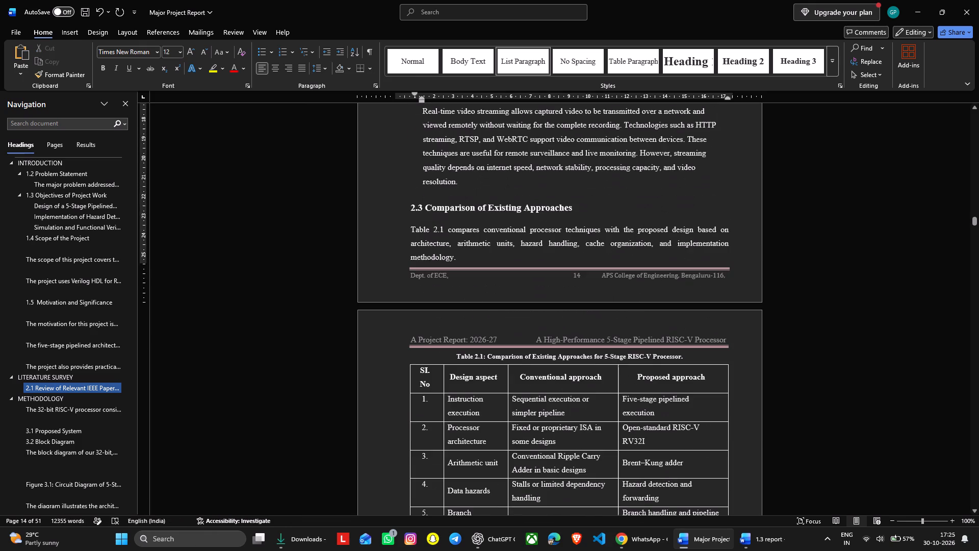
scroll(396, 287, "down", 1)
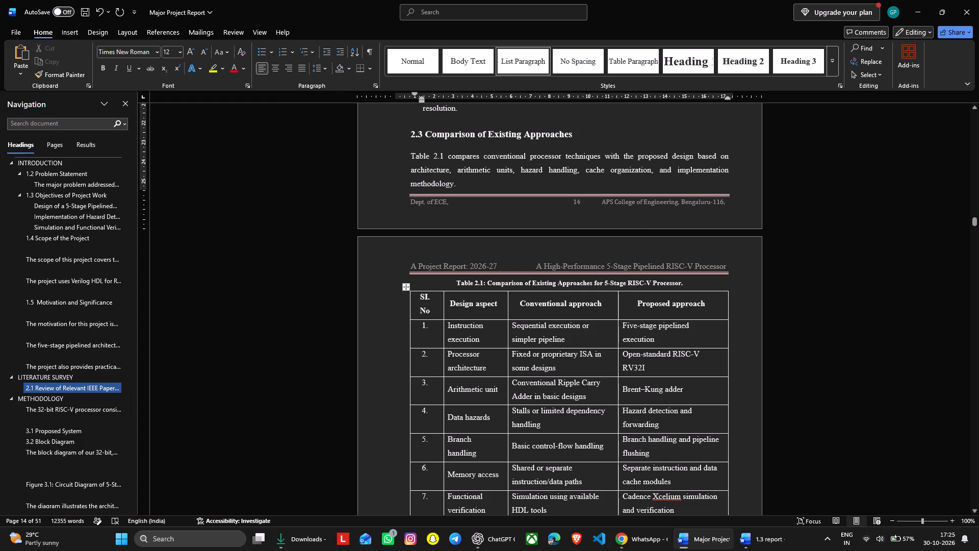
scroll(473, 408, "down", 2)
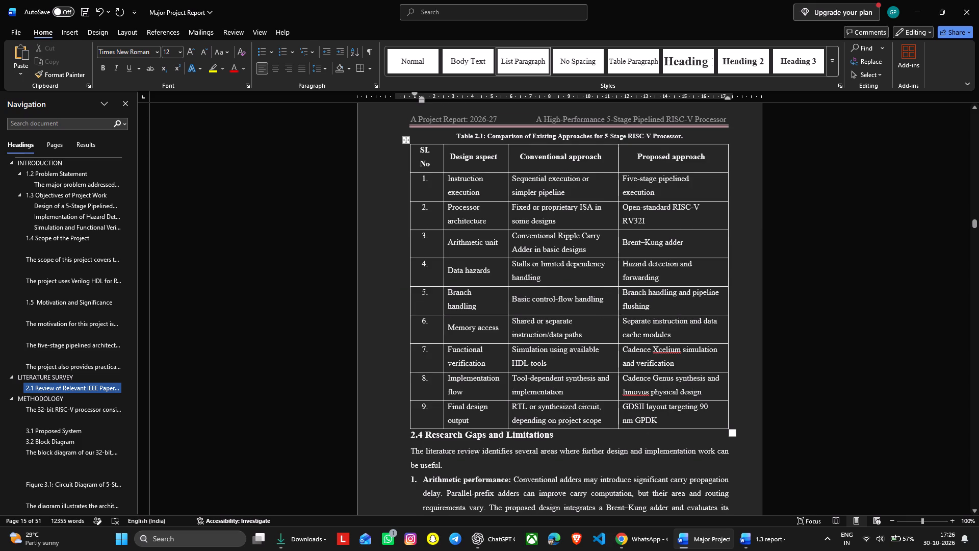
scroll(470, 411, "up", 1)
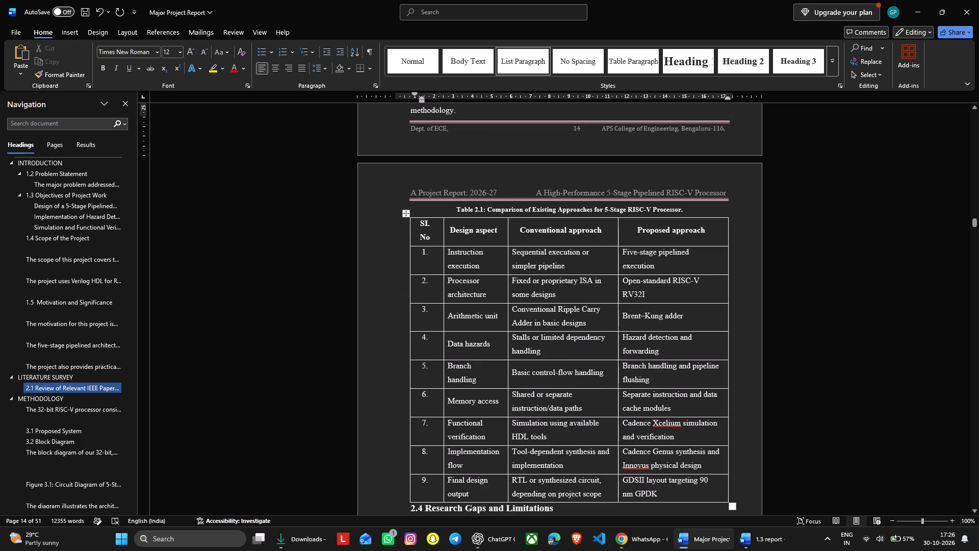
scroll(469, 409, "down", 1)
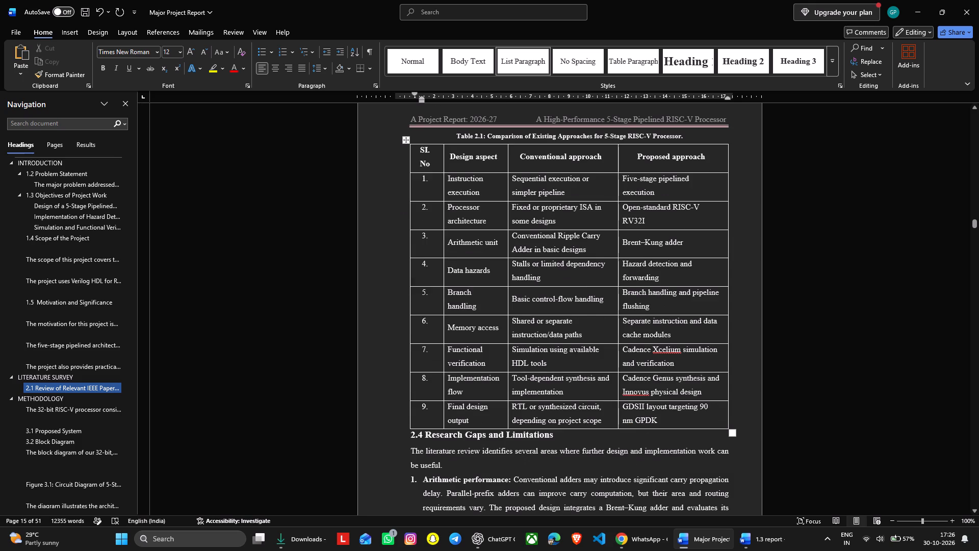
scroll(469, 409, "up", 2)
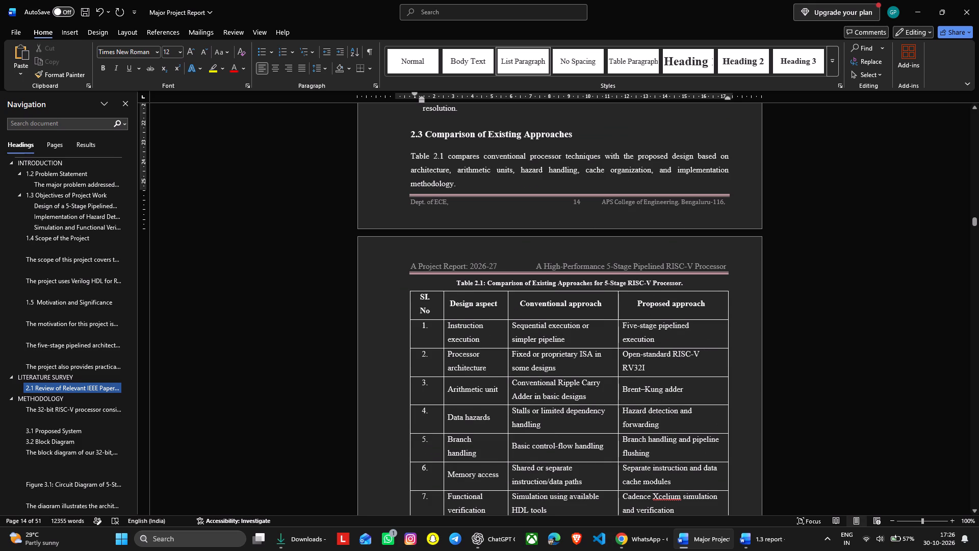
left_click(411, 134)
left_click_drag(411, 134, 481, 133)
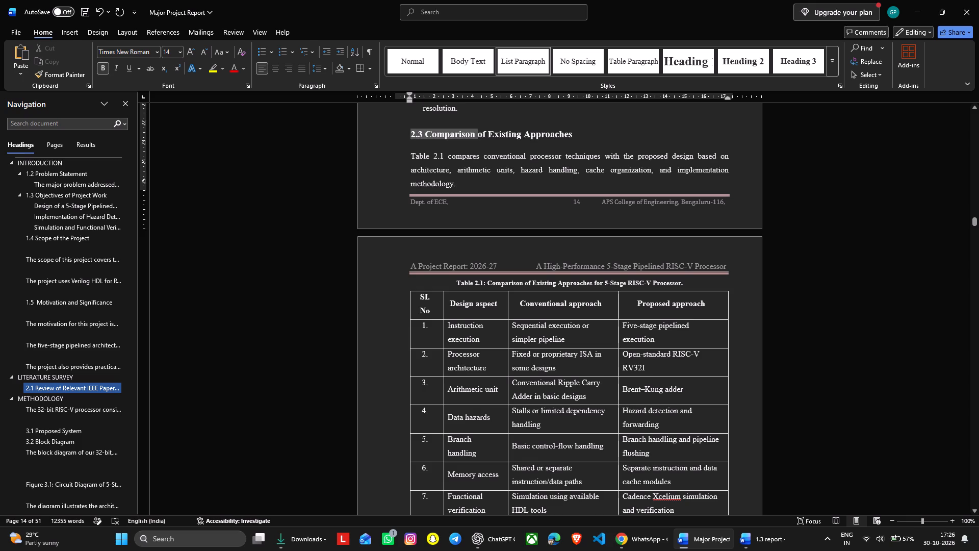
left_click_drag(481, 133, 573, 129)
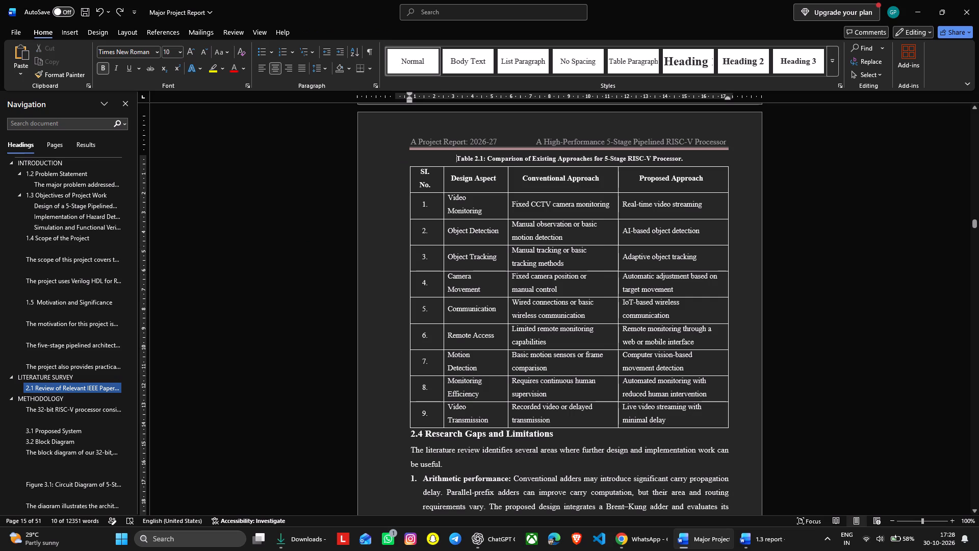
left_click_drag(456, 159, 664, 159)
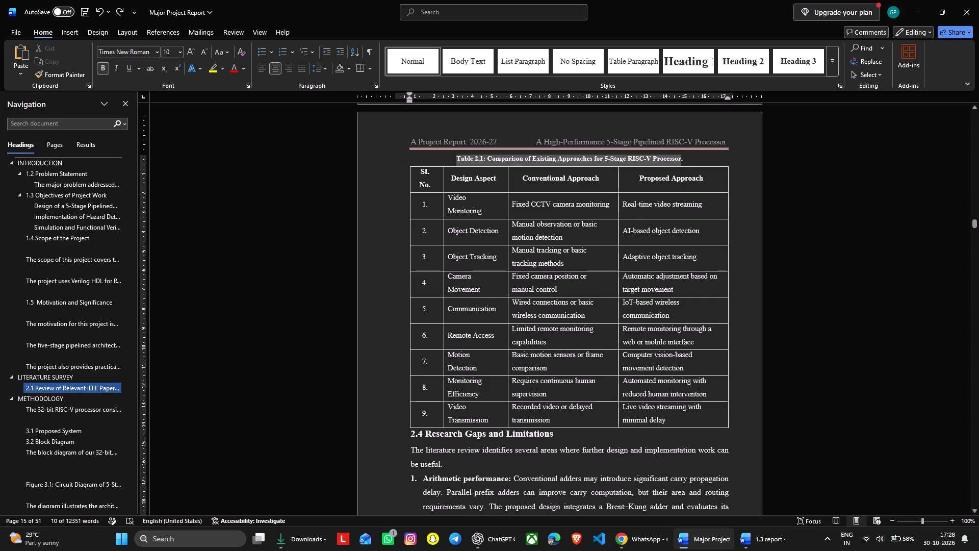
left_click_drag(664, 159, 691, 159)
key("ctrl+v")
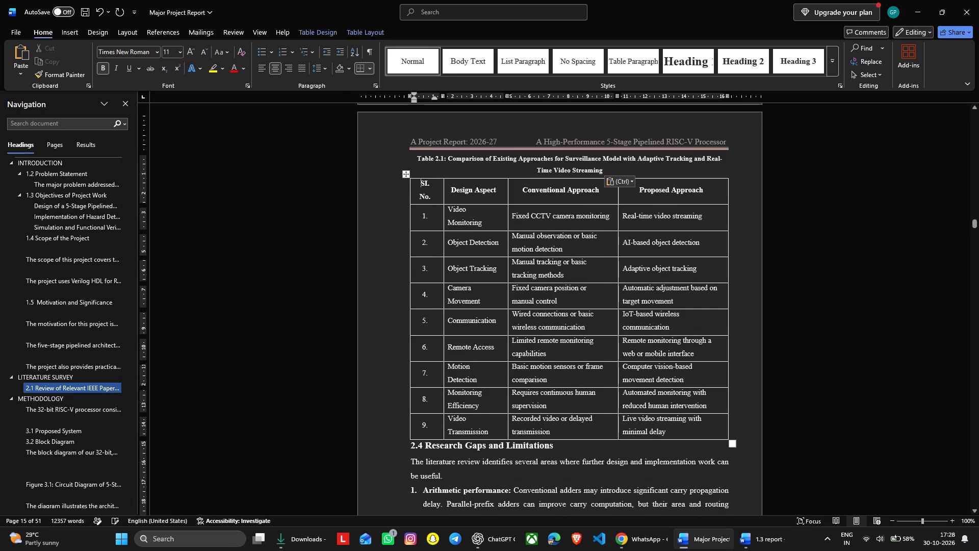
left_click(416, 158)
left_click_drag(416, 158, 453, 157)
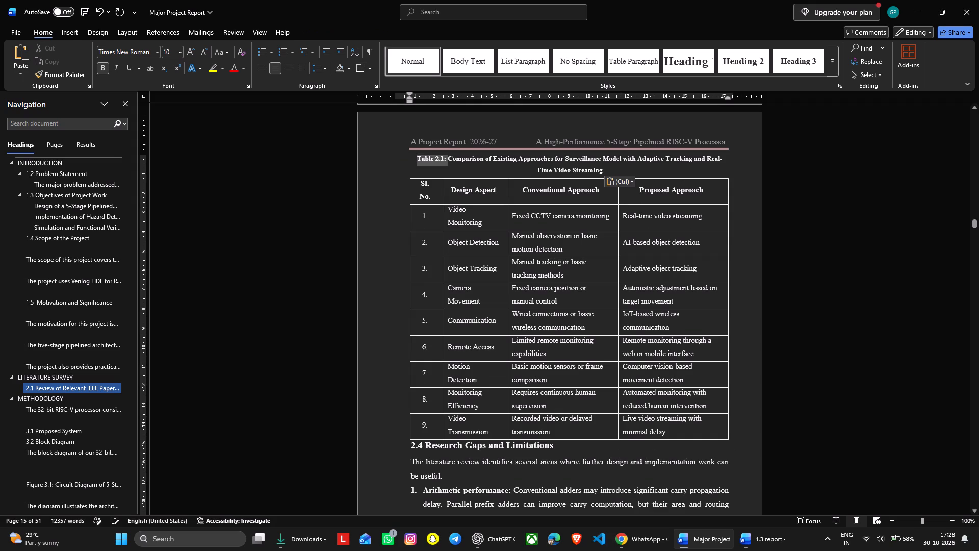
left_click_drag(453, 157, 455, 157)
left_click(388, 184)
left_click(372, 224)
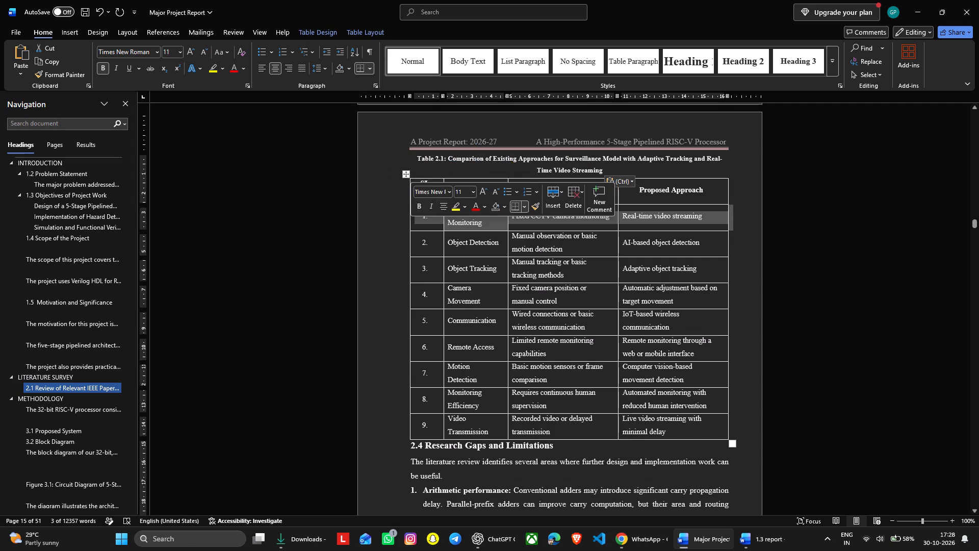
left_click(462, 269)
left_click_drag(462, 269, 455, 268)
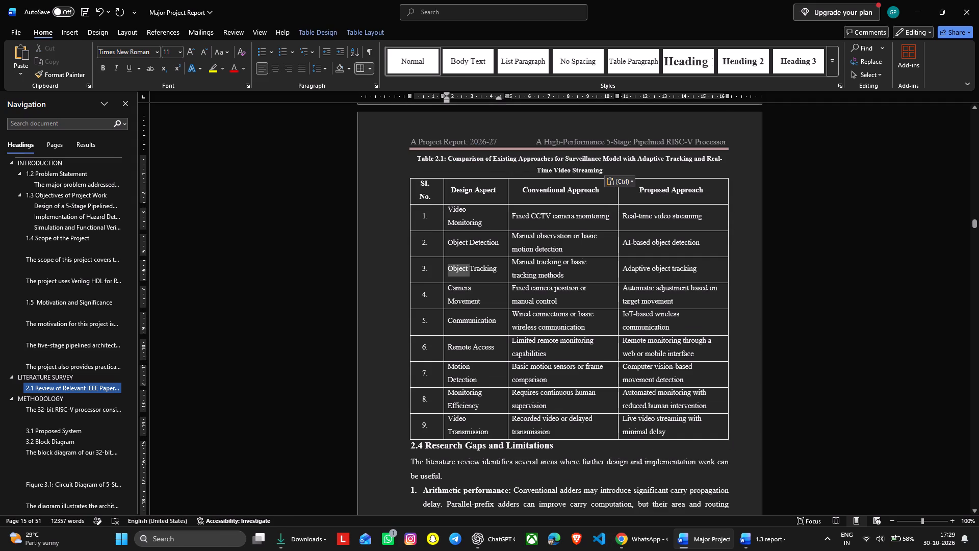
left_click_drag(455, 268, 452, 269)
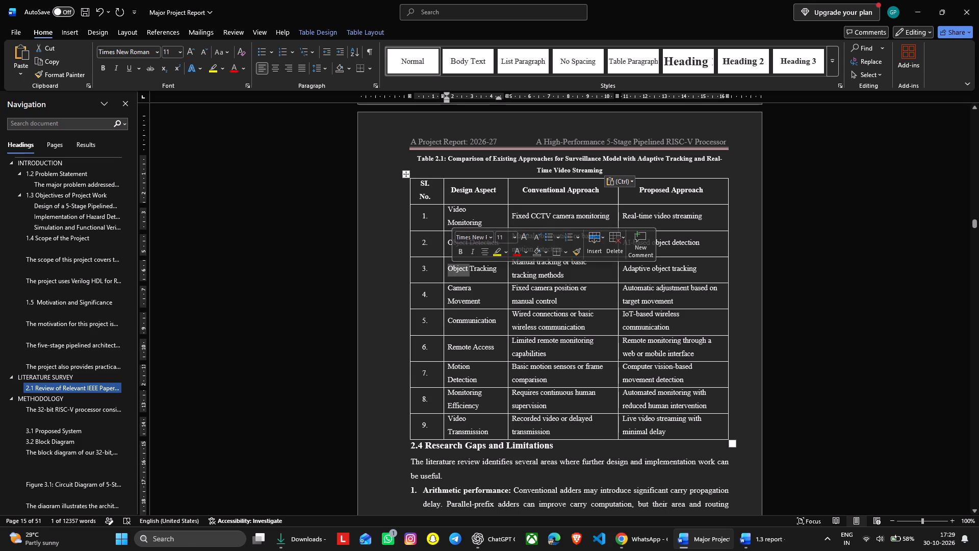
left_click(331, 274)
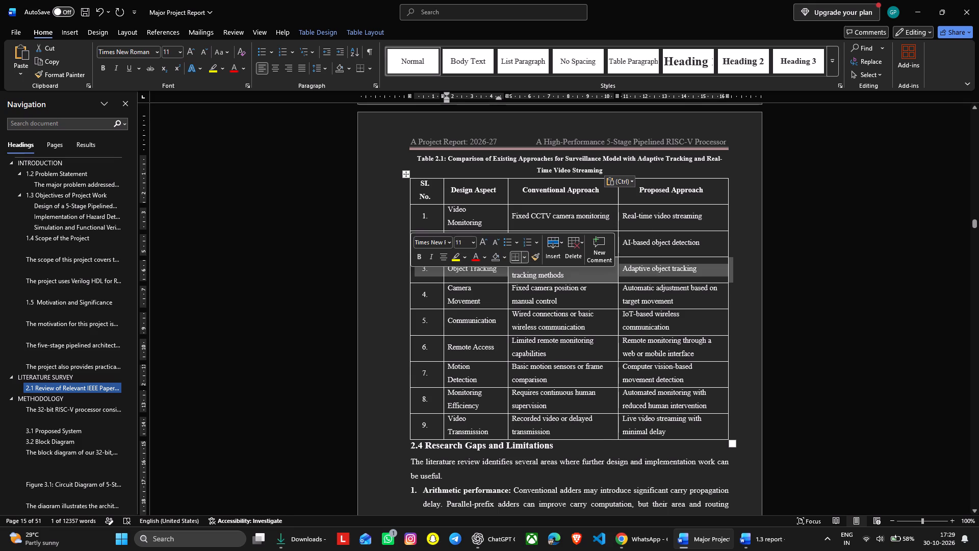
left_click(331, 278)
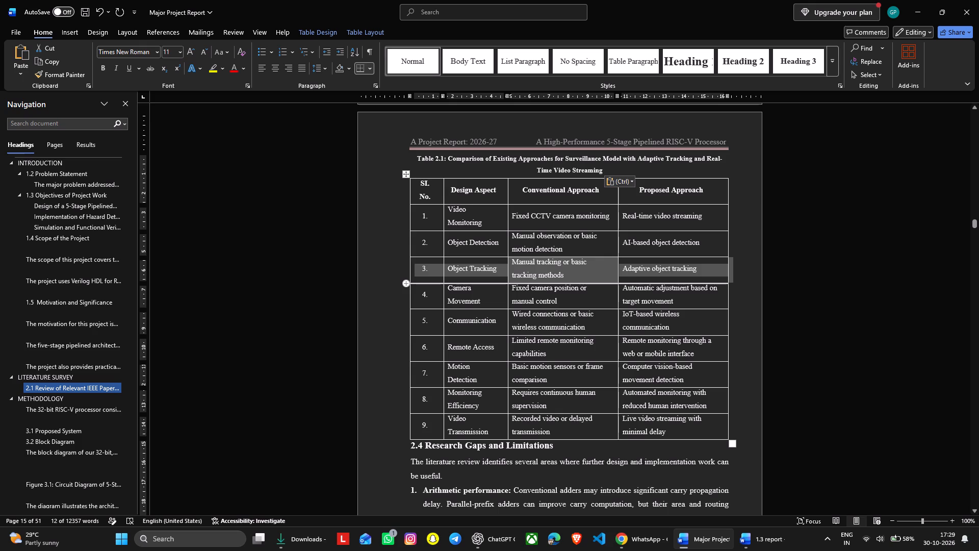
Set the header row text of Table 2.1 to font size 14.
left_click(420, 183)
left_click_drag(421, 182, 614, 193)
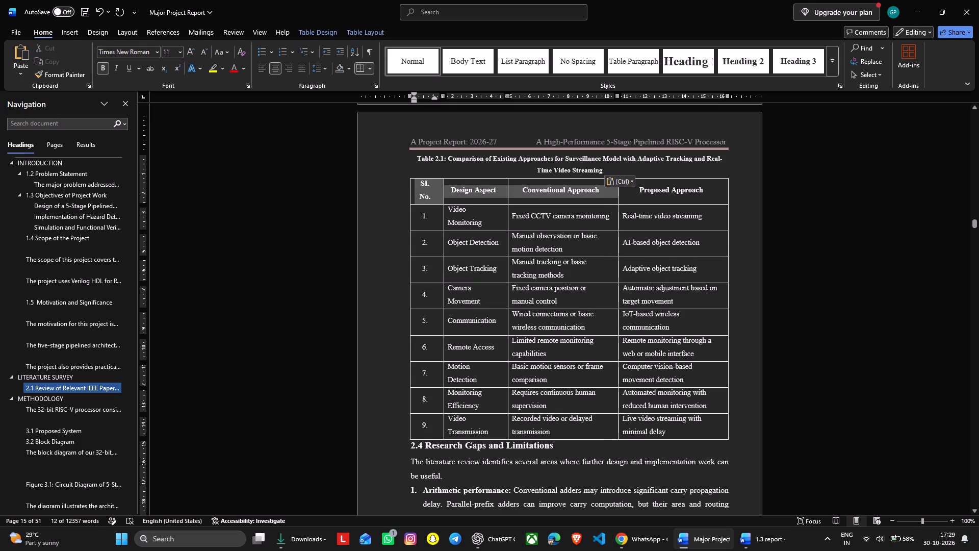
left_click_drag(614, 193, 674, 188)
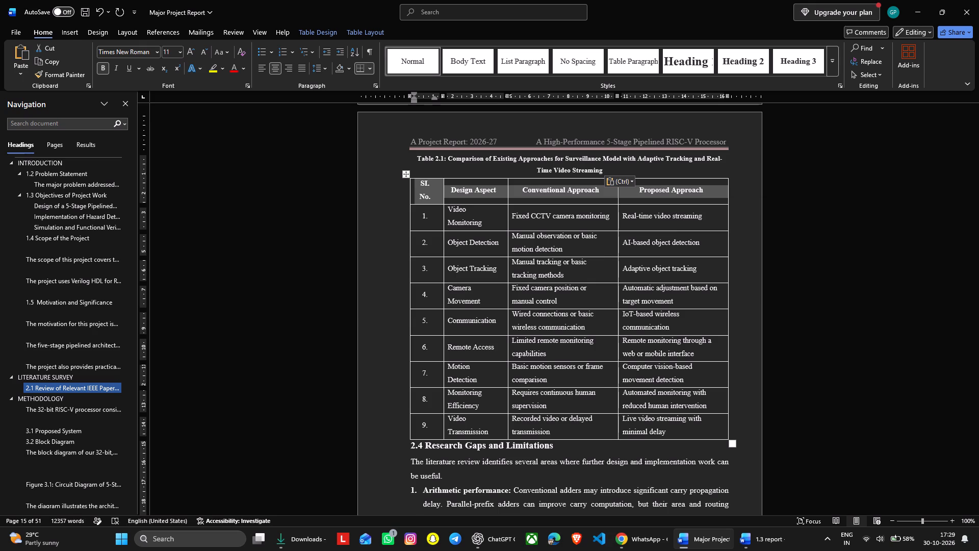
left_click(181, 51)
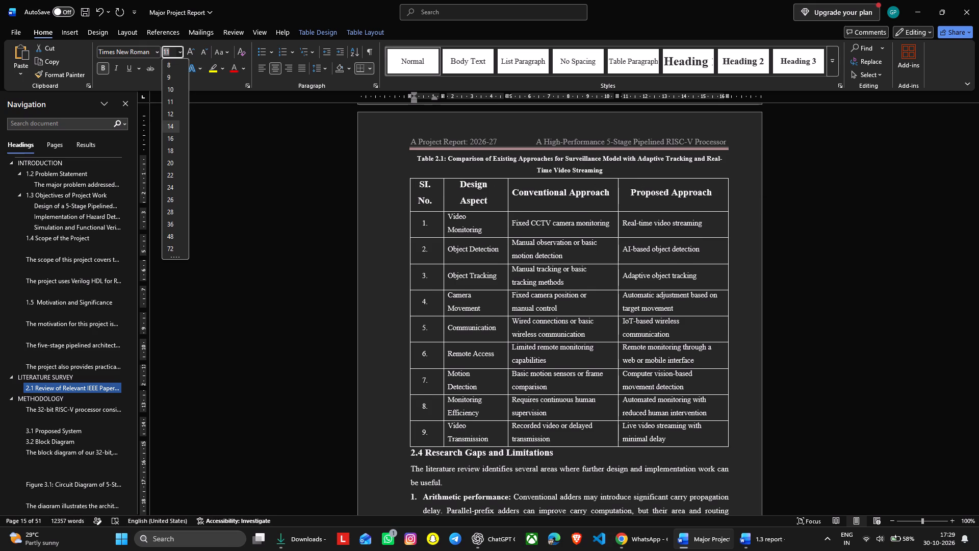
left_click(173, 129)
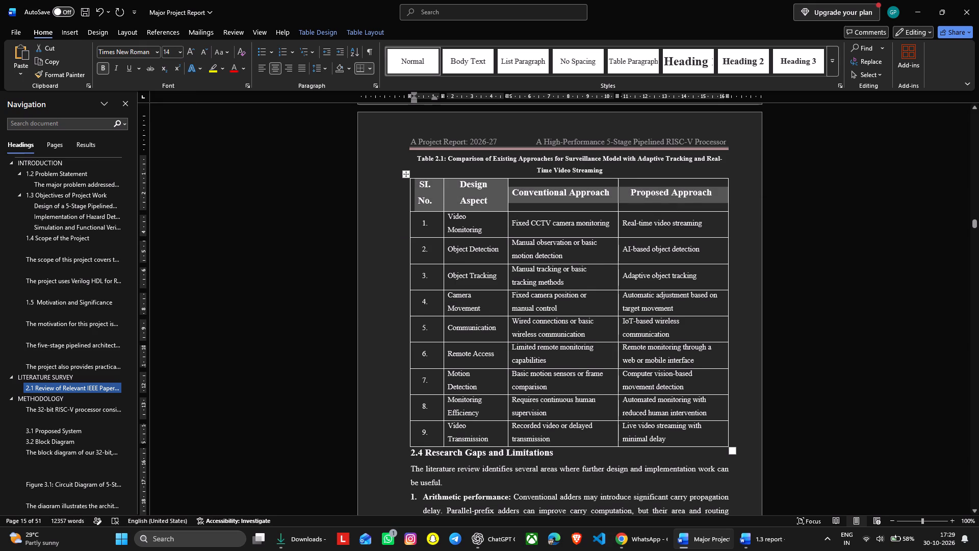
Format rows 1 to 9 of Table 2.1 below the header with font size 12 and 1.5 line spacing.
double_click(419, 222)
left_click_drag(471, 247, 588, 348)
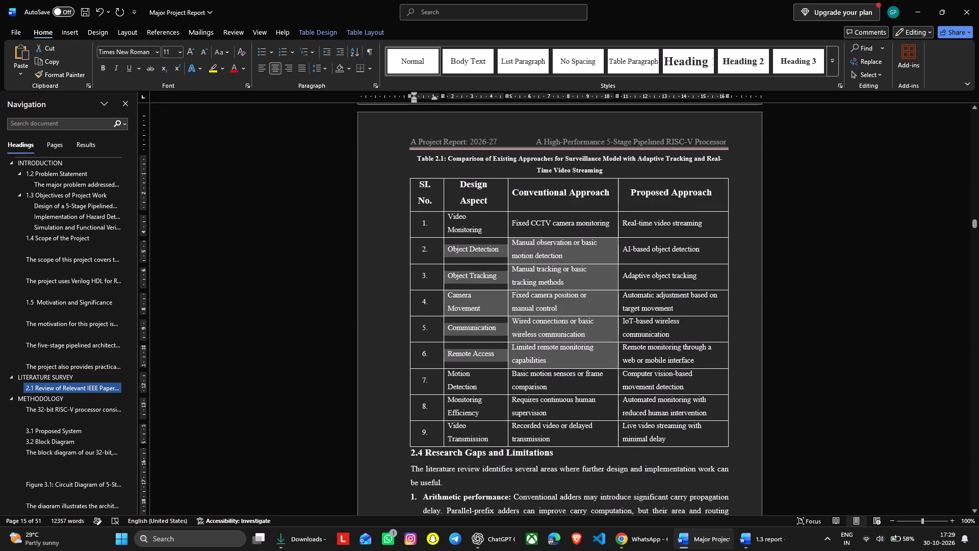
left_click_drag(588, 348, 590, 345)
left_click(324, 275)
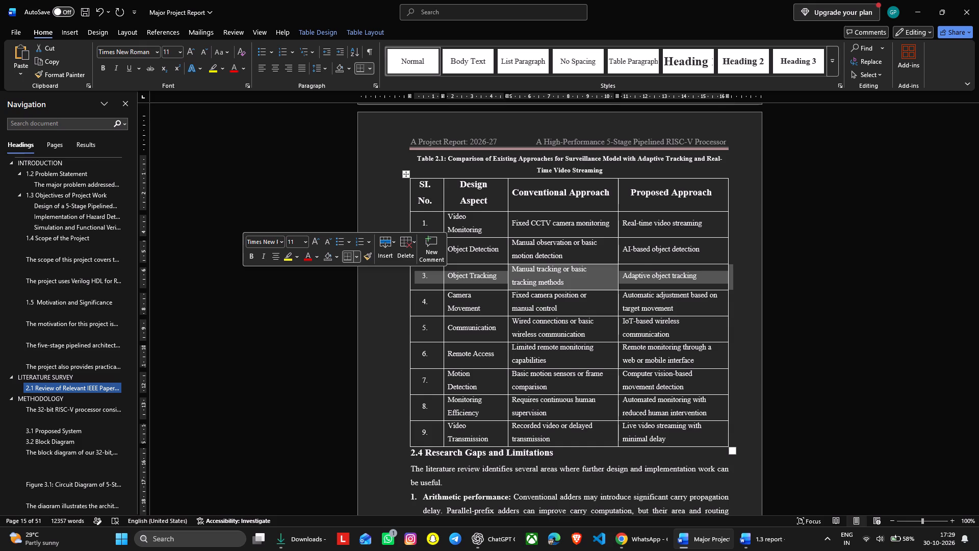
left_click(423, 221)
left_click_drag(423, 221, 673, 330)
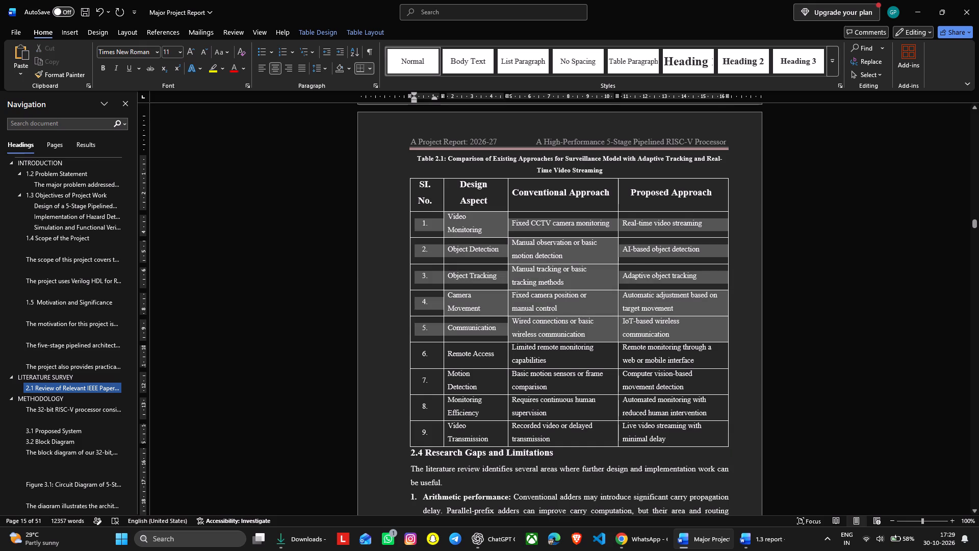
left_click_drag(673, 330, 704, 430)
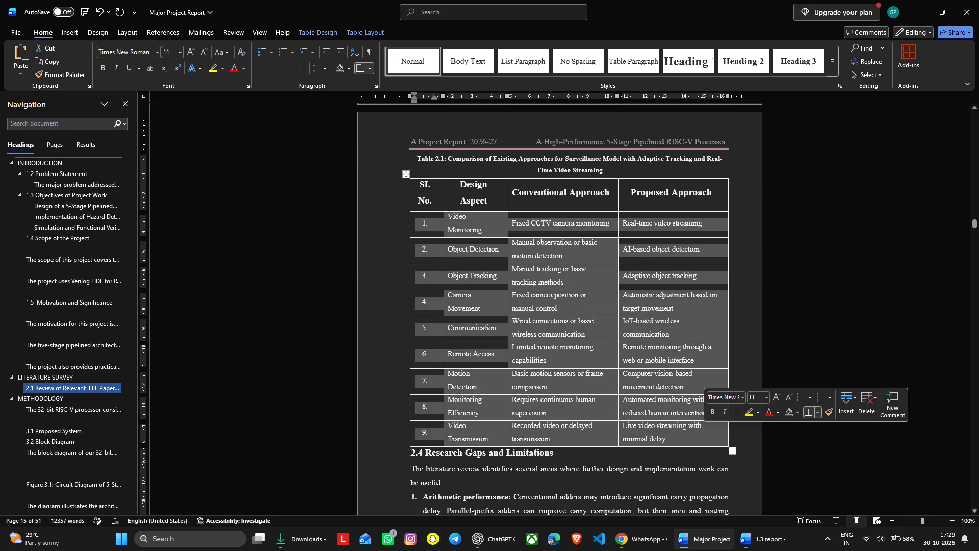
left_click(768, 398)
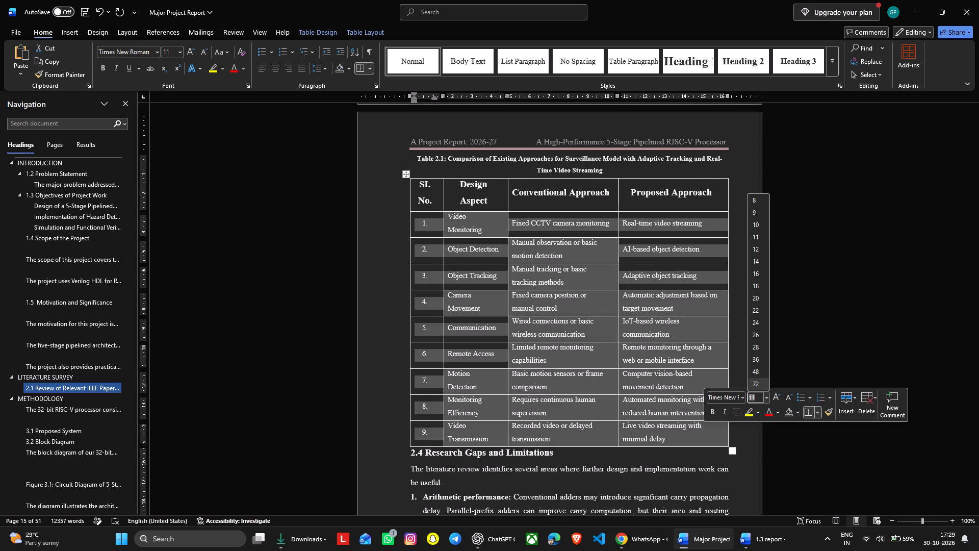
left_click(752, 250)
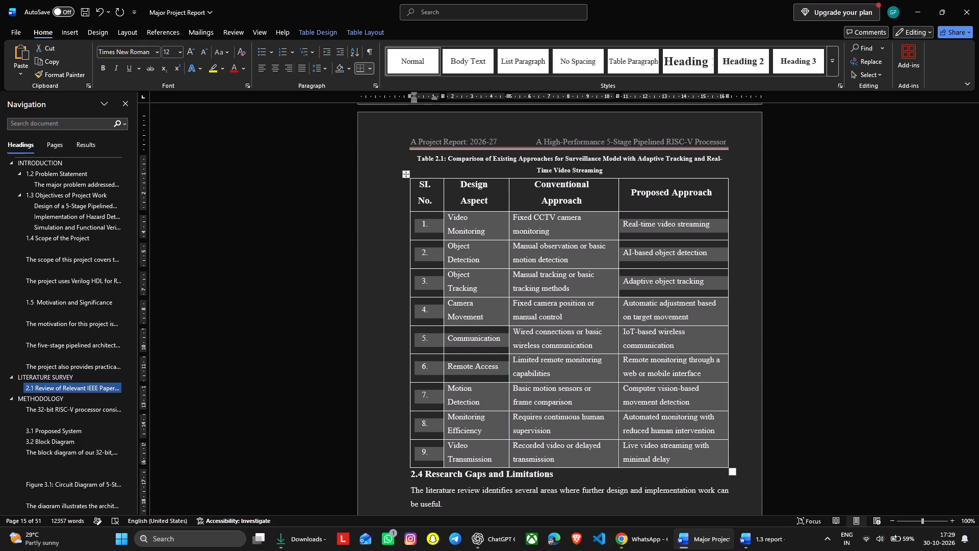
left_click(326, 68)
left_click(347, 111)
Apply 1.5 line spacing to the two-line caption above Table 2.1.
left_click(420, 154)
left_click_drag(420, 154, 608, 168)
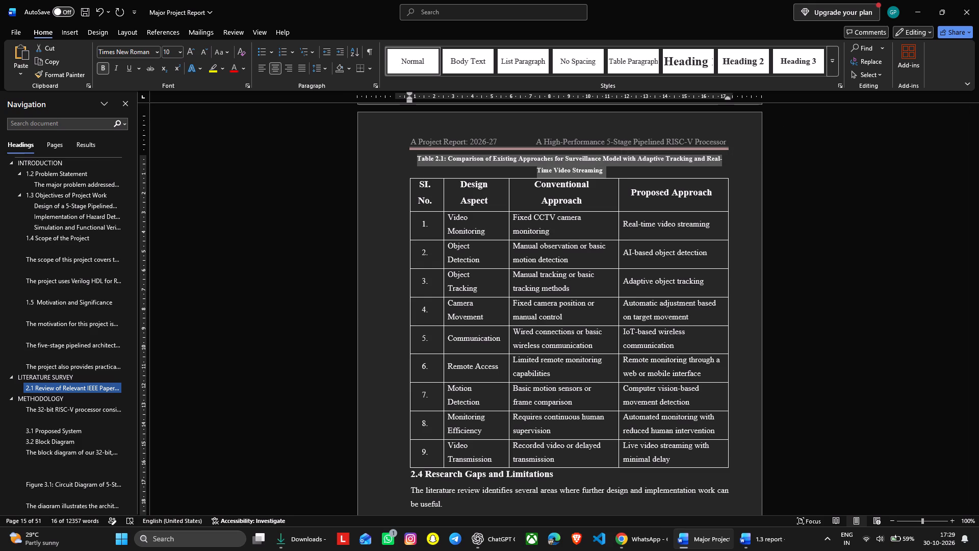
left_click(323, 65)
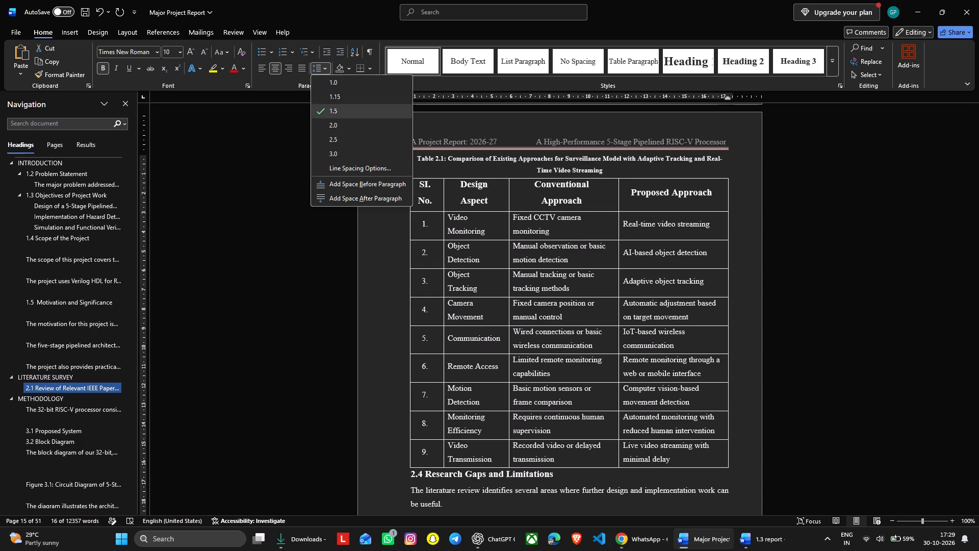
left_click(340, 111)
left_click(373, 288)
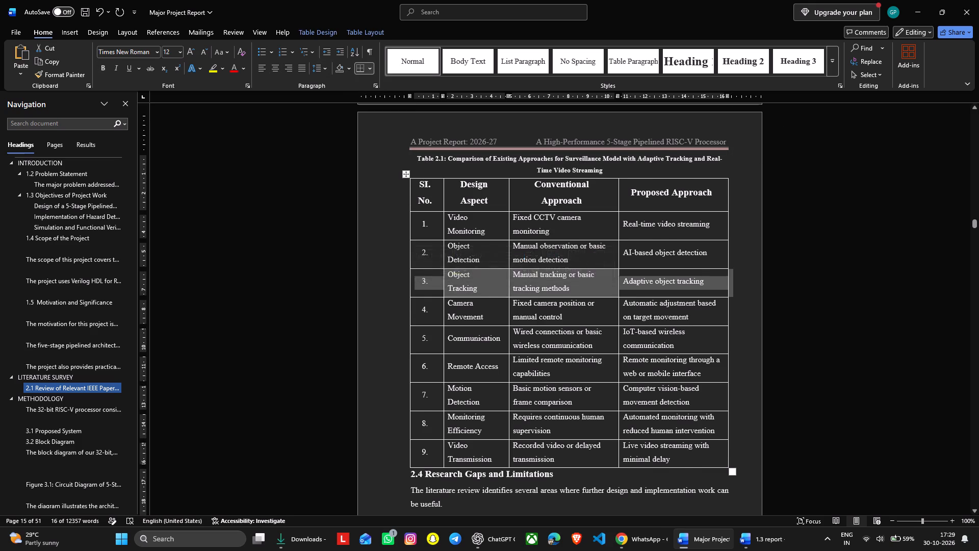
Copy the heading "2.4 Research Gaps and Limitations" below Table 2.1 in the report.
scroll(389, 372, "down", 3)
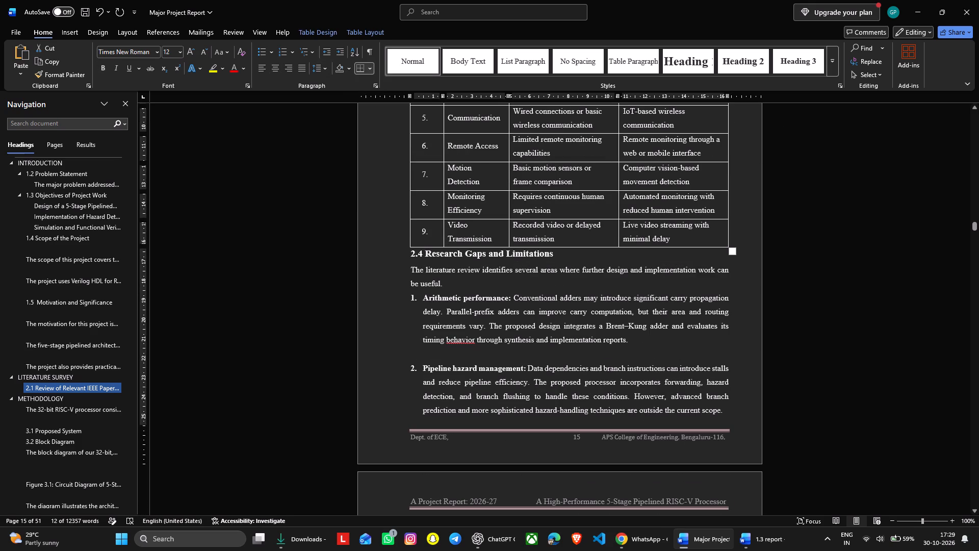
left_click(565, 255)
left_click_drag(565, 255, 407, 252)
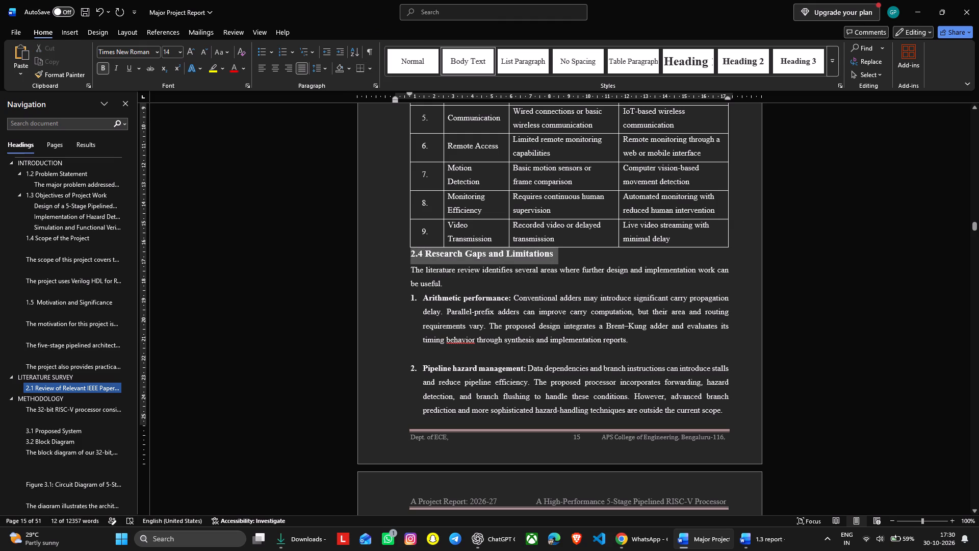
left_click_drag(407, 252, 406, 252)
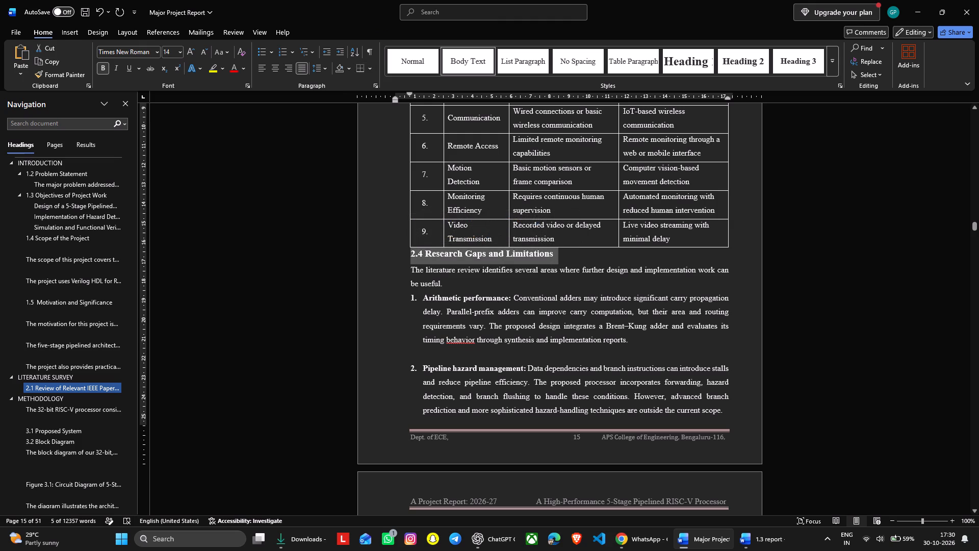
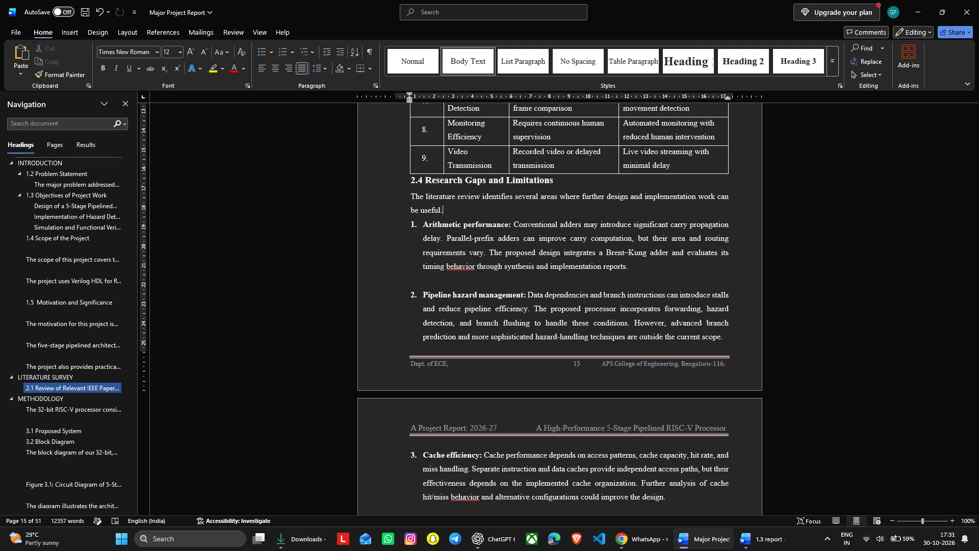
left_click(408, 180)
left_click_drag(408, 180, 637, 407)
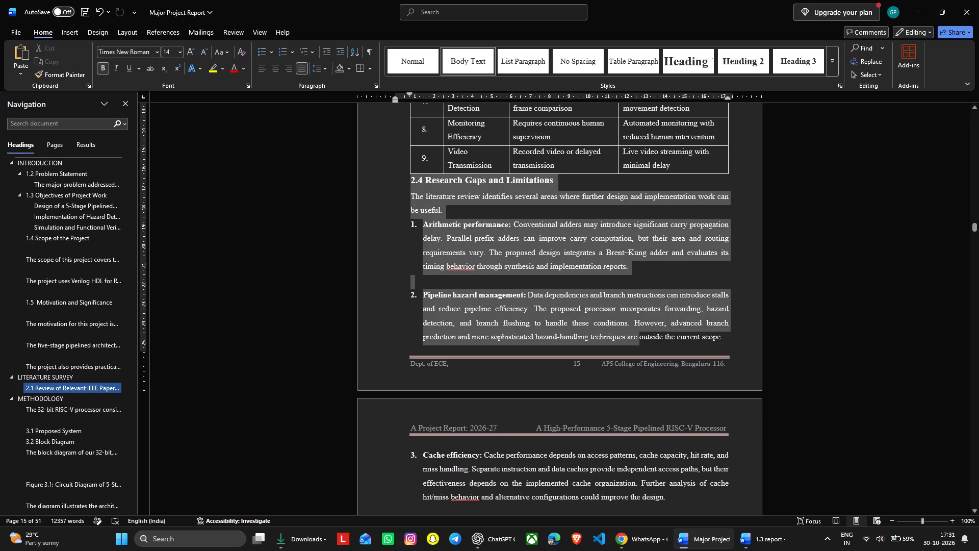
left_click_drag(637, 407, 660, 470)
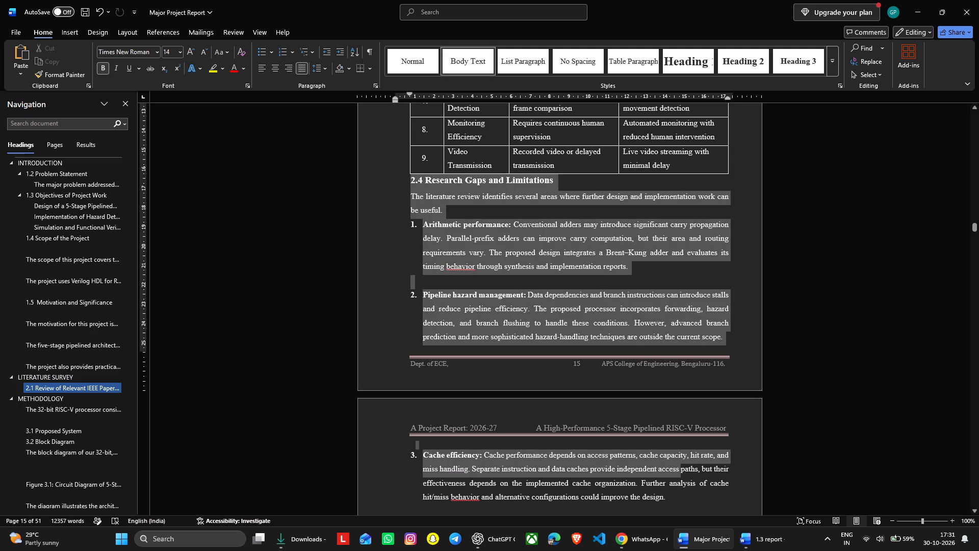
left_click_drag(660, 470, 658, 529)
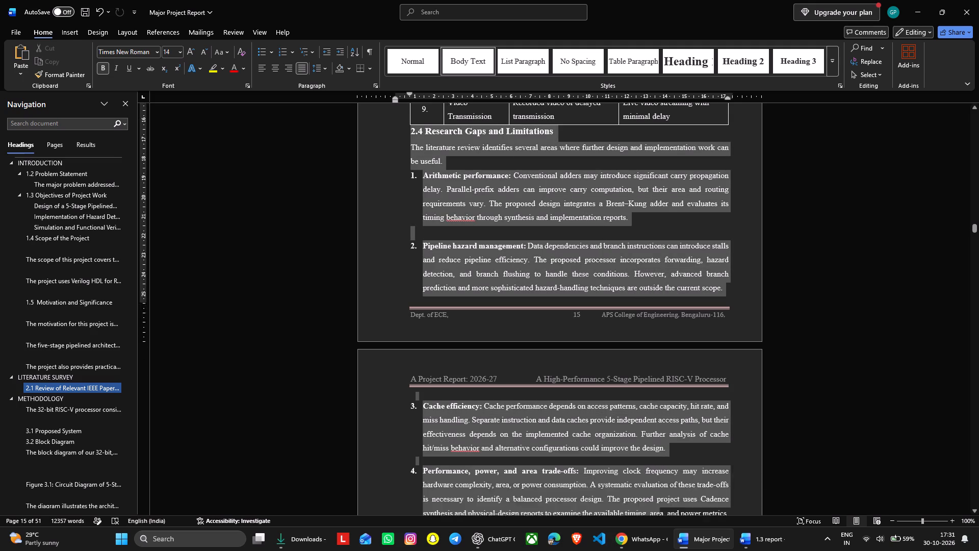
left_click_drag(658, 529, 613, 511)
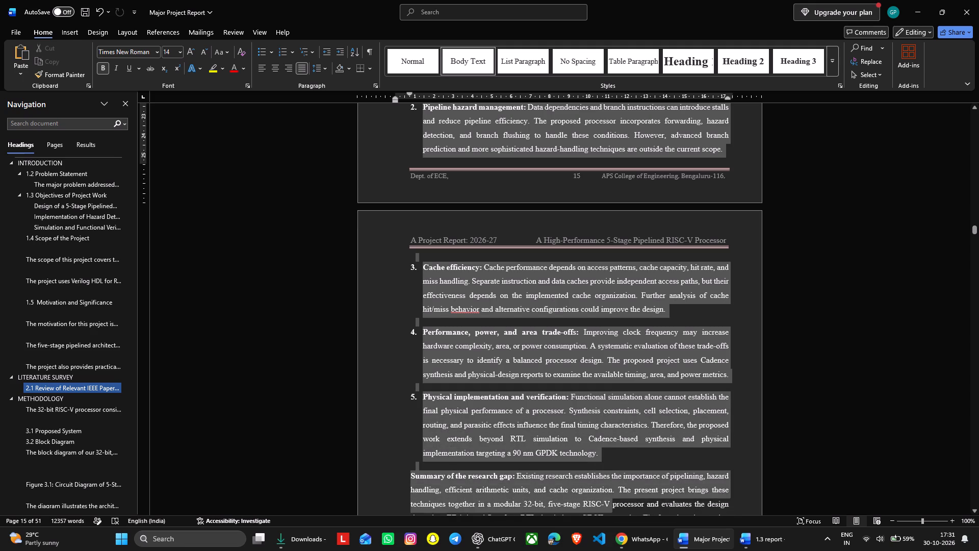
left_click_drag(613, 511, 606, 420)
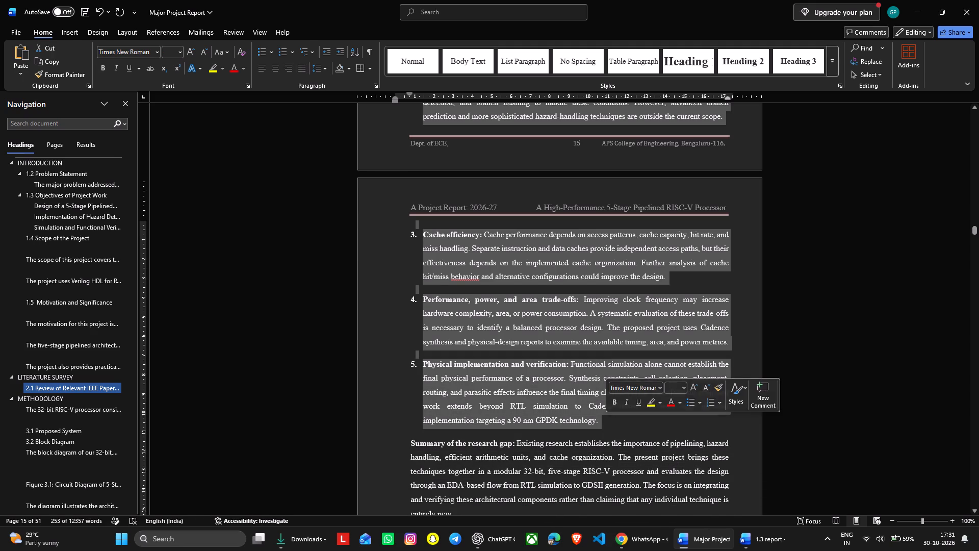
key("ctrl+v")
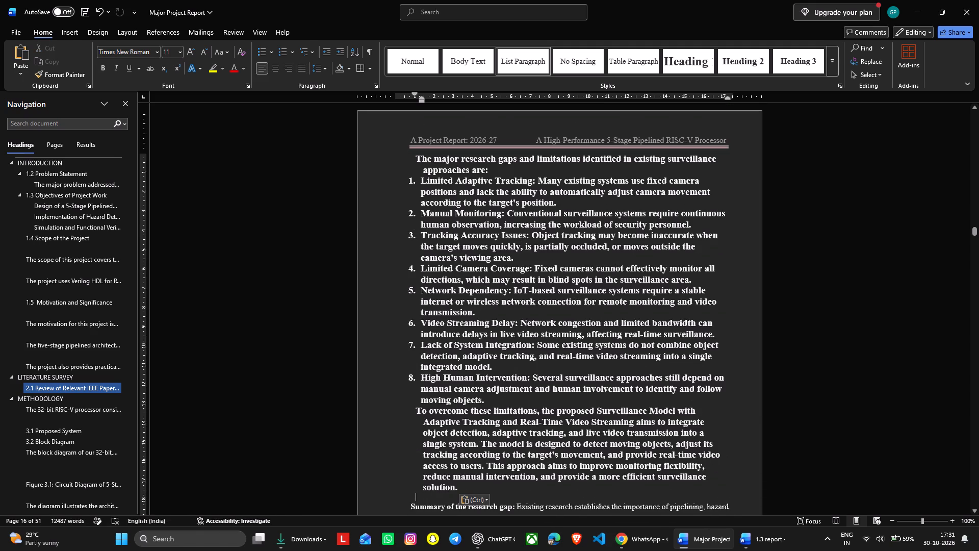
Insert an unnumbered blank line between item 8, "High Human Intervention", and the paragraph starting "To overcome these limitations".
scroll(419, 411, "down", 1)
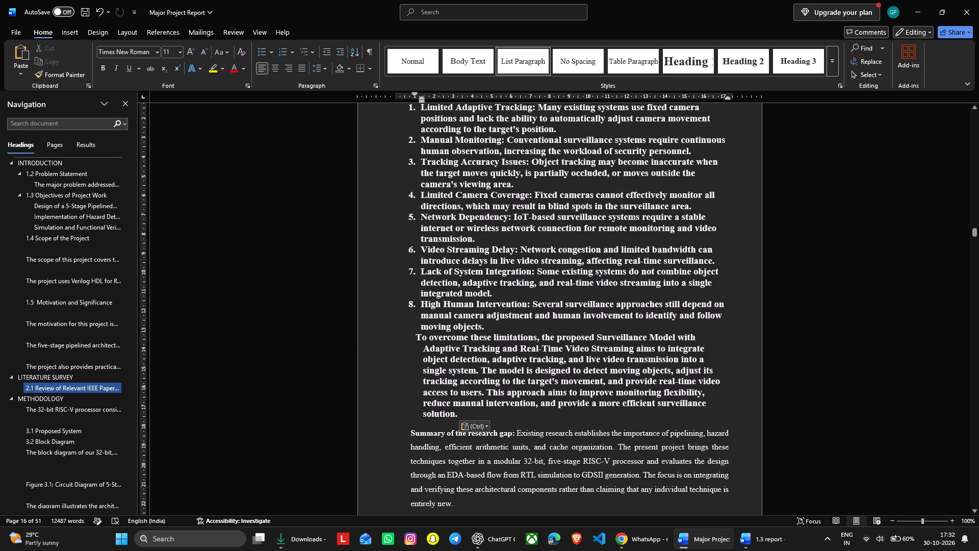
left_click(494, 328)
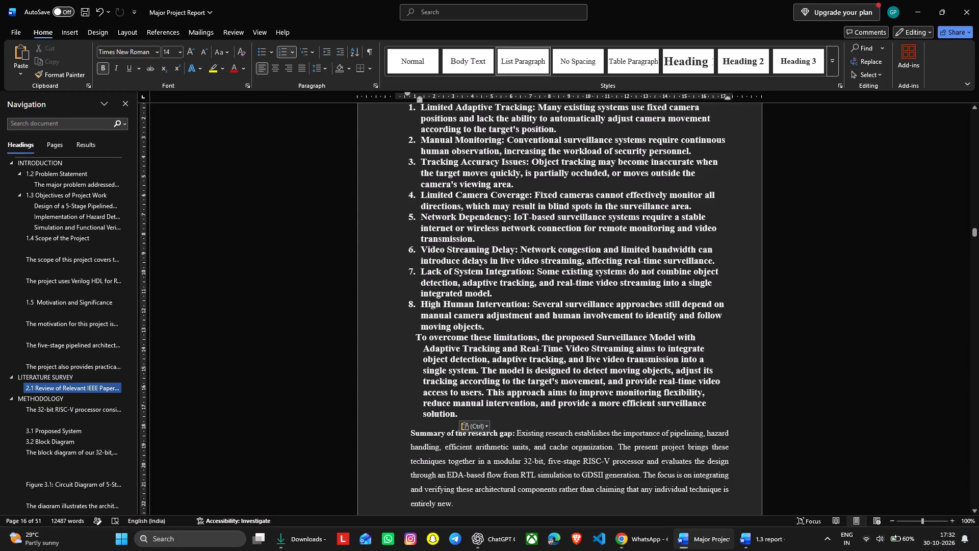
key("Return")
key("BackSpace")
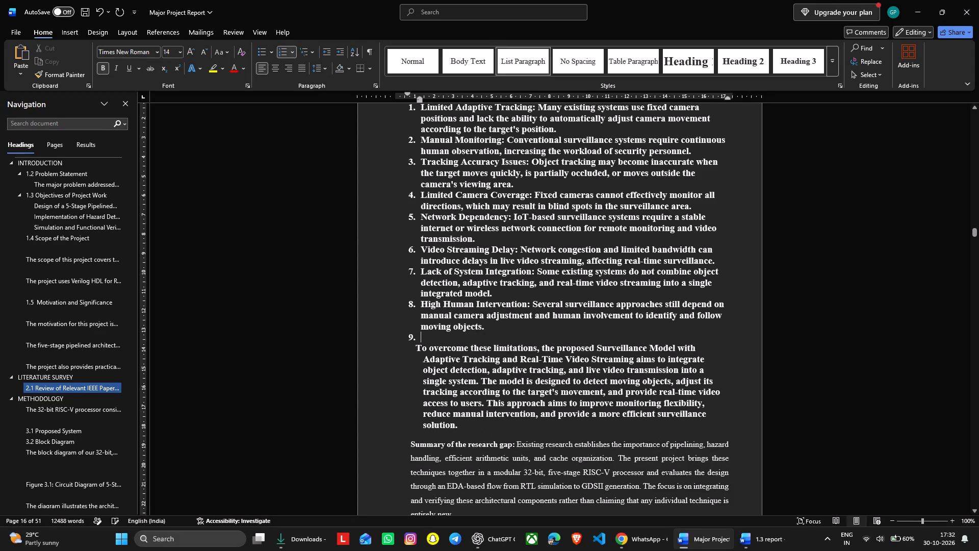
Delete the old "Summary of the research gap" paragraph about the RISC-V processor at the end of section 2.4.
scroll(501, 385, "down", 2)
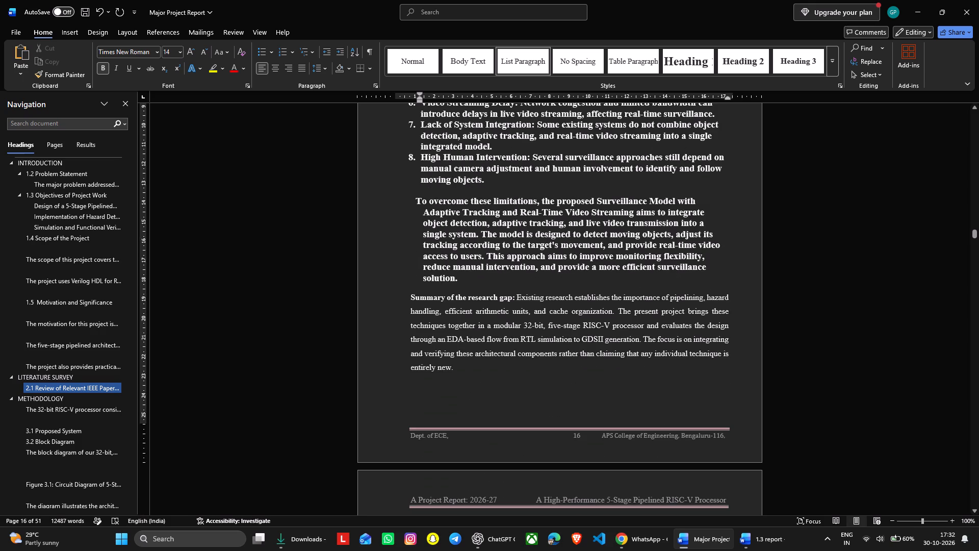
left_click(404, 293)
left_click_drag(405, 293, 462, 378)
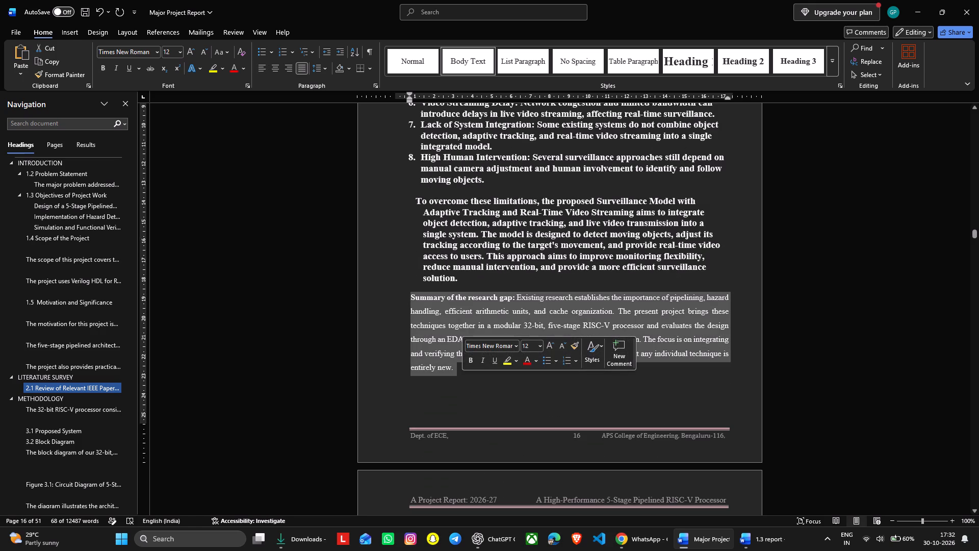
key("BackSpace")
Reduce the font size of section 2.4's three introductory paragraphs, from "Existing surveillance systems" through "approaches are:", to 12.
scroll(527, 353, "up", 3)
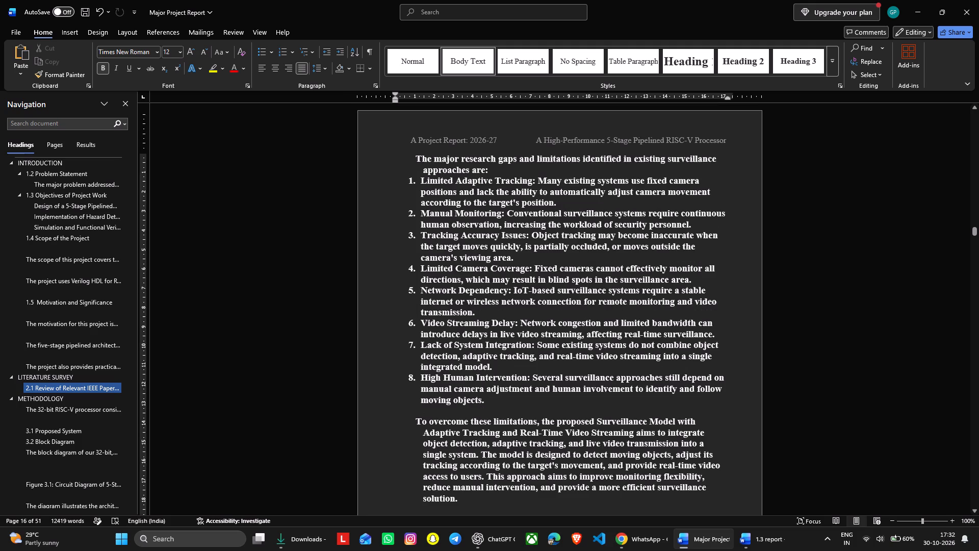
scroll(523, 362, "up", 4)
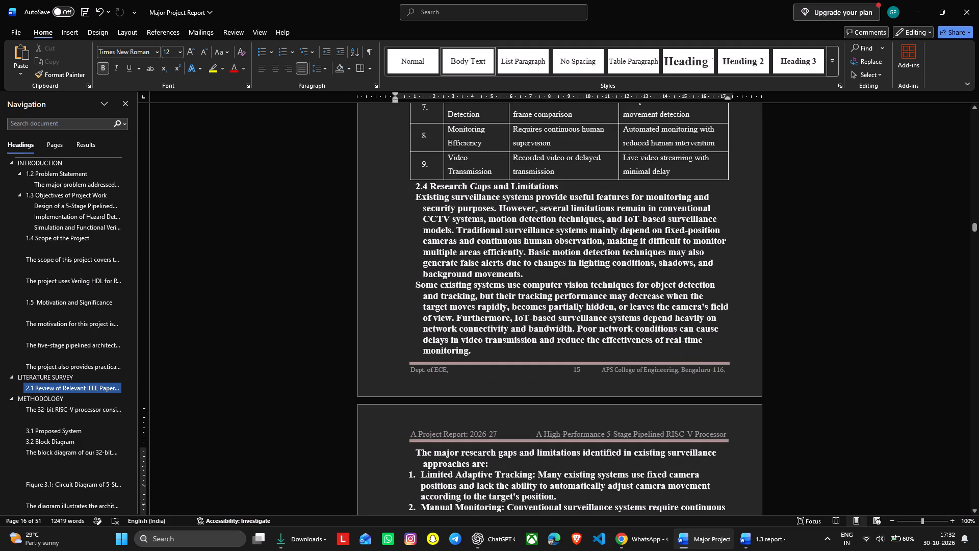
left_click(560, 188)
left_click_drag(560, 188, 527, 188)
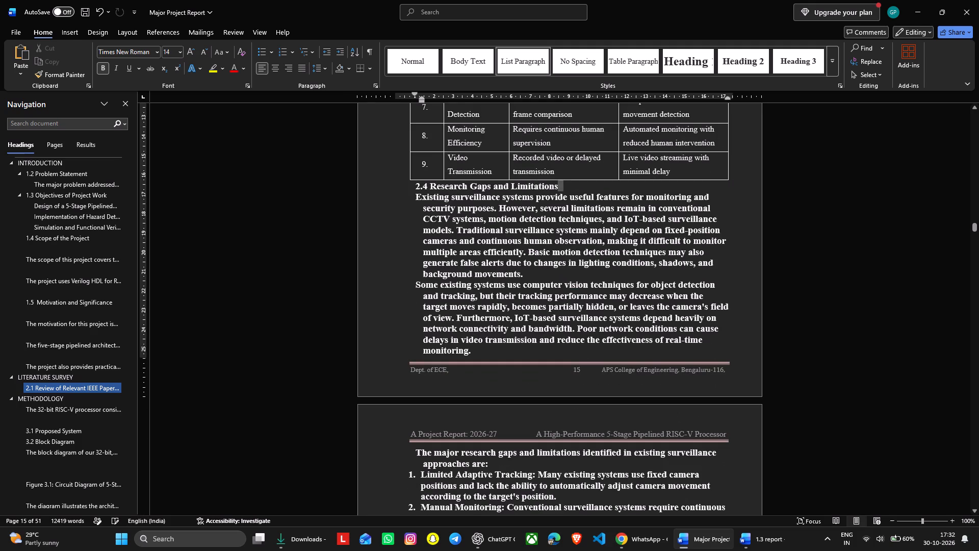
left_click_drag(527, 188, 409, 190)
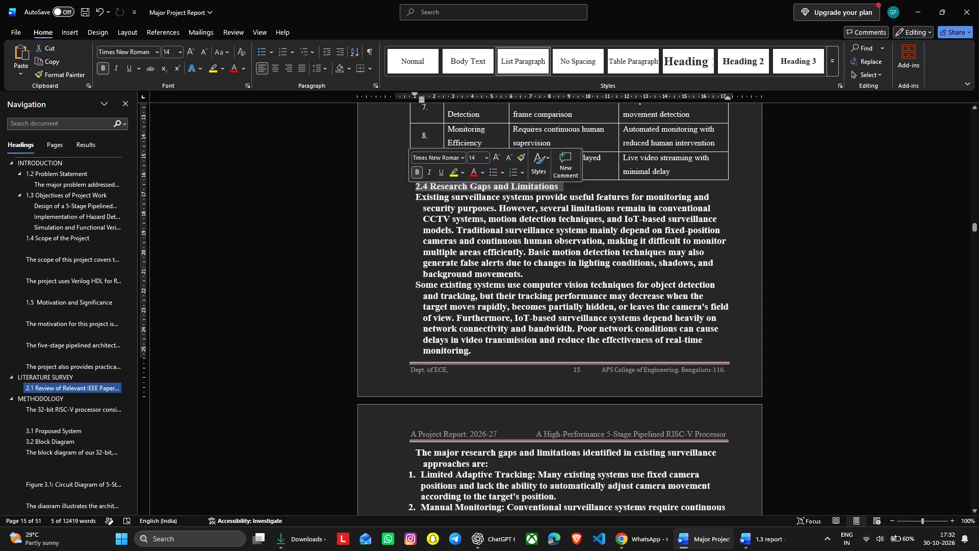
left_click(601, 190)
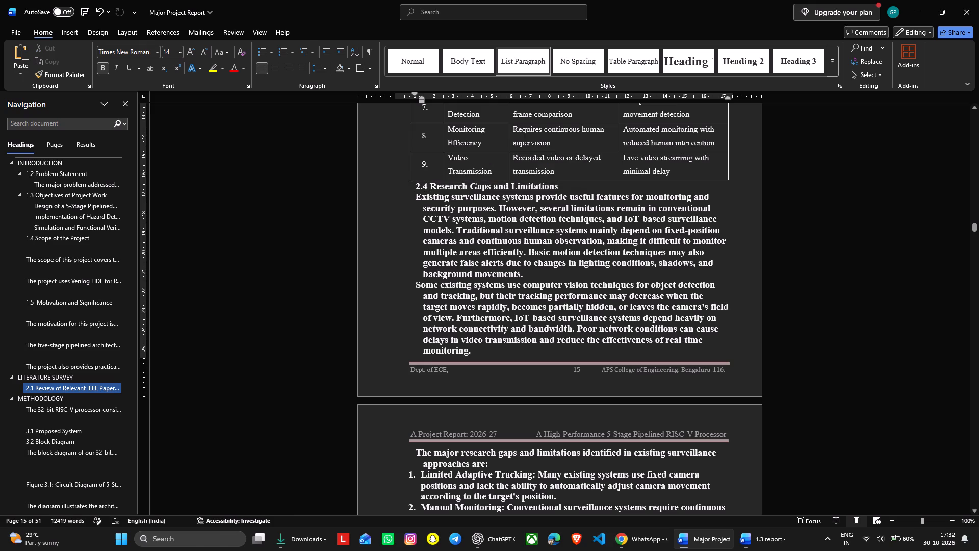
left_click(417, 196)
left_click_drag(417, 196, 430, 198)
left_click_drag(430, 198, 644, 349)
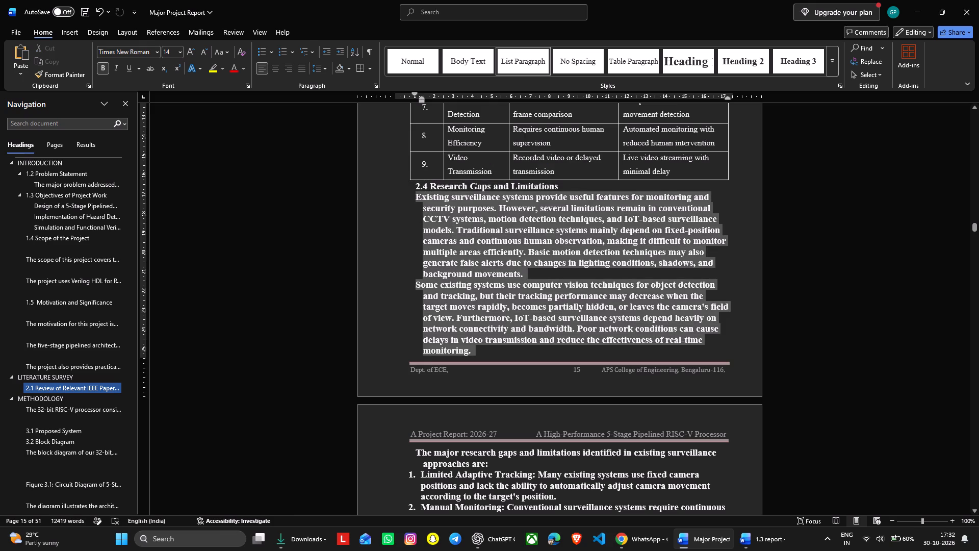
left_click_drag(644, 349, 573, 450)
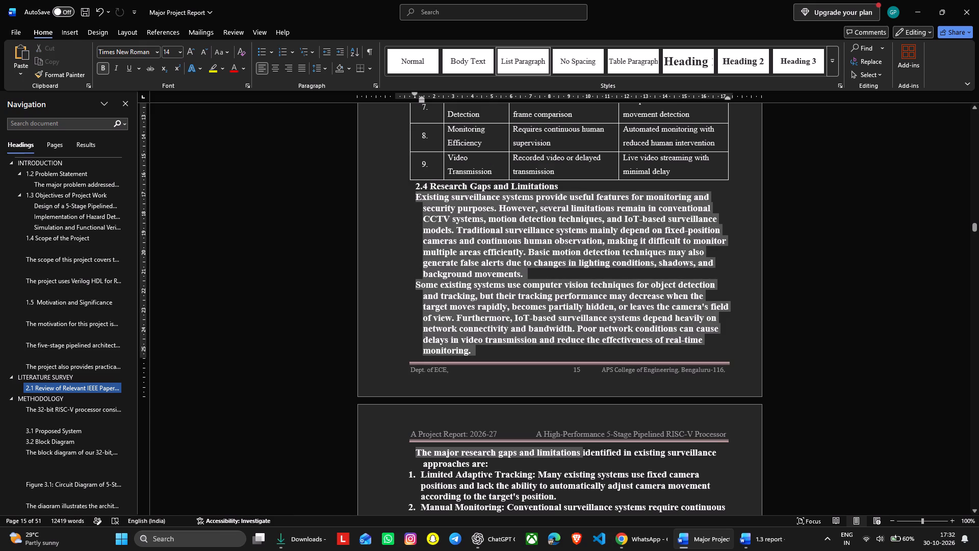
left_click_drag(573, 450, 549, 462)
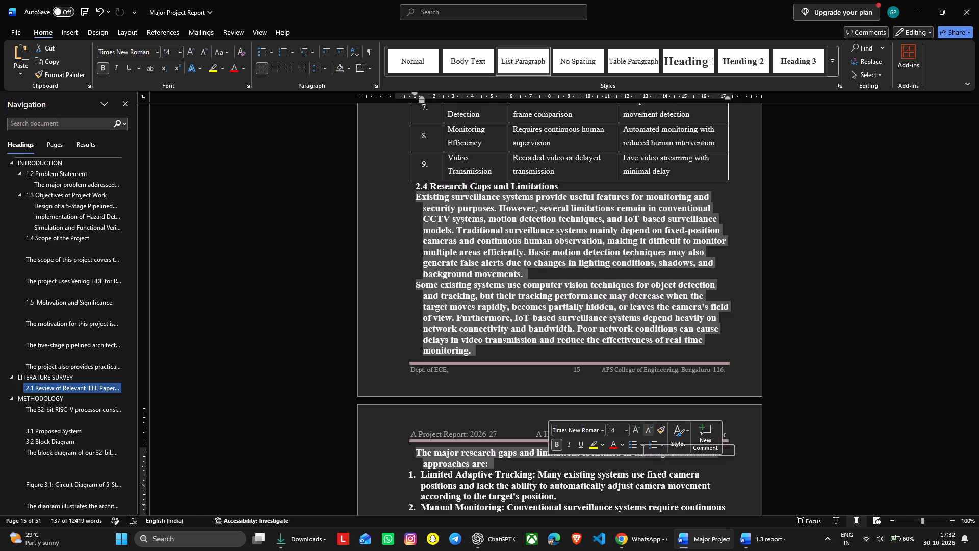
left_click(647, 433)
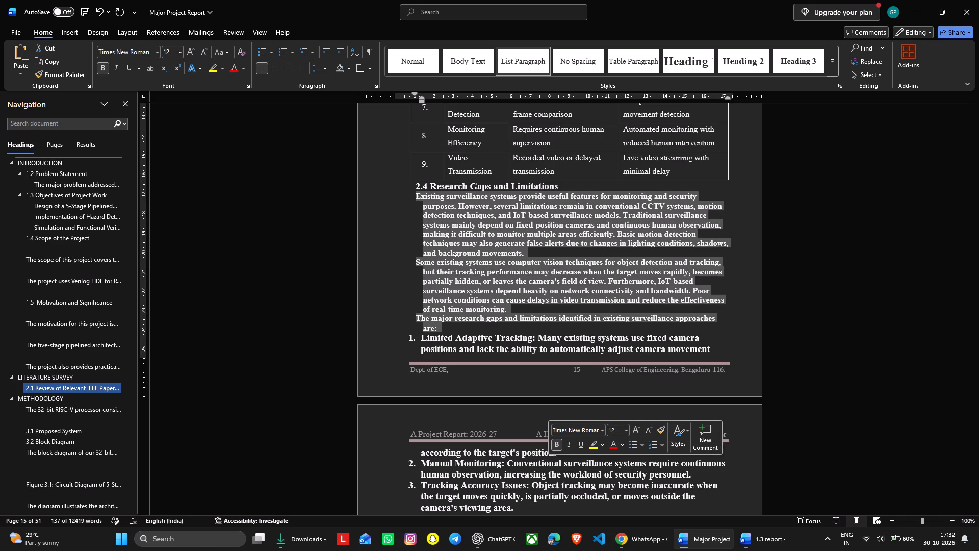
left_click(721, 342)
Reduce the font size of item 1's label "Limited Adaptive Tracking:" to 12.
scroll(626, 363, "down", 1)
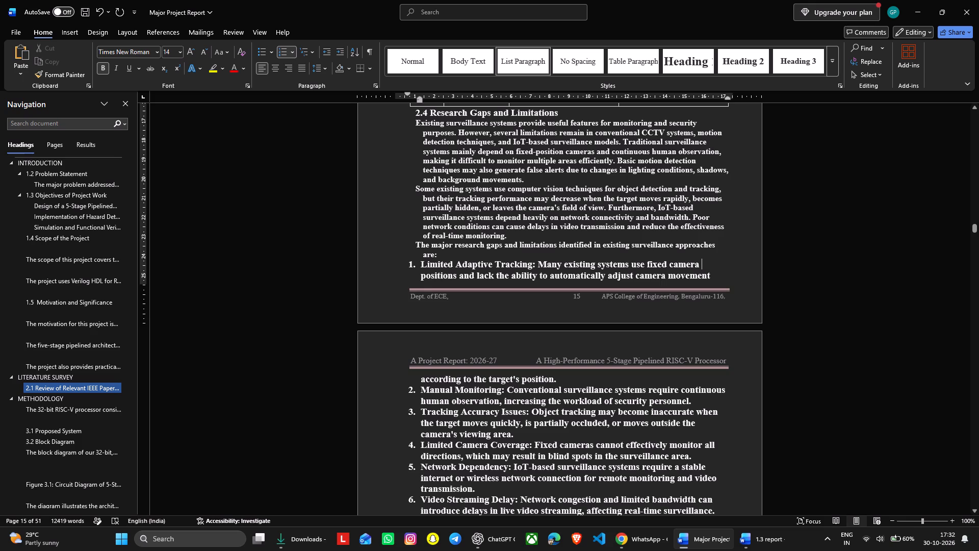
left_click(536, 266)
left_click_drag(536, 266, 421, 265)
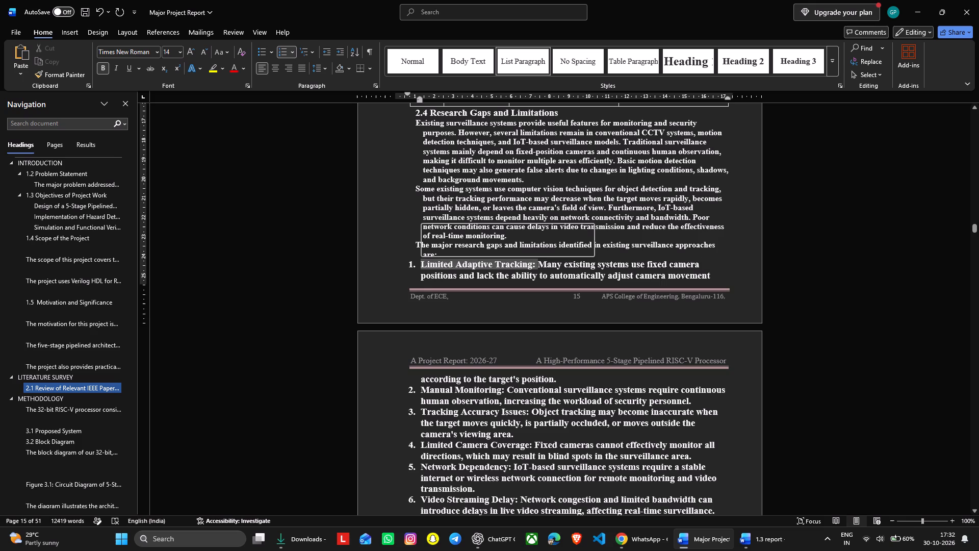
left_click(521, 235)
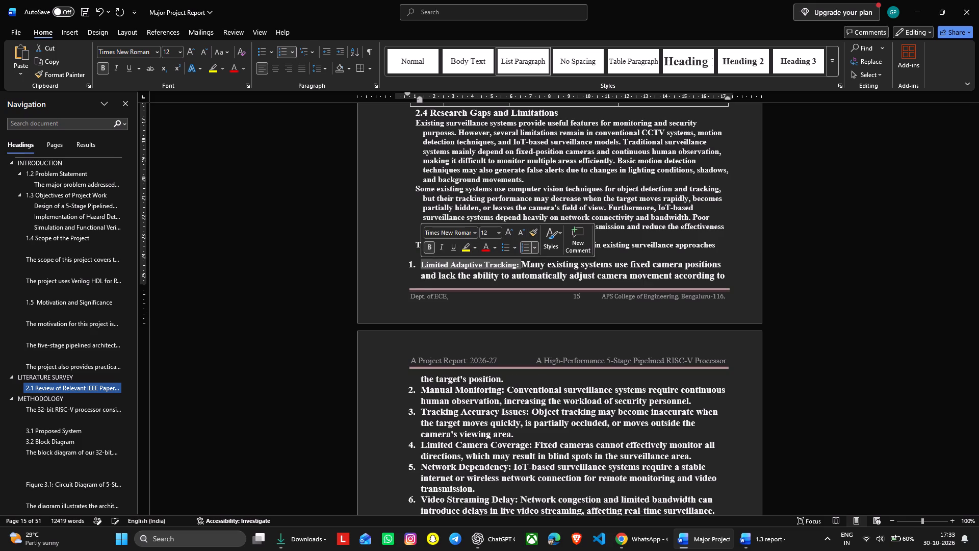
left_click(569, 293)
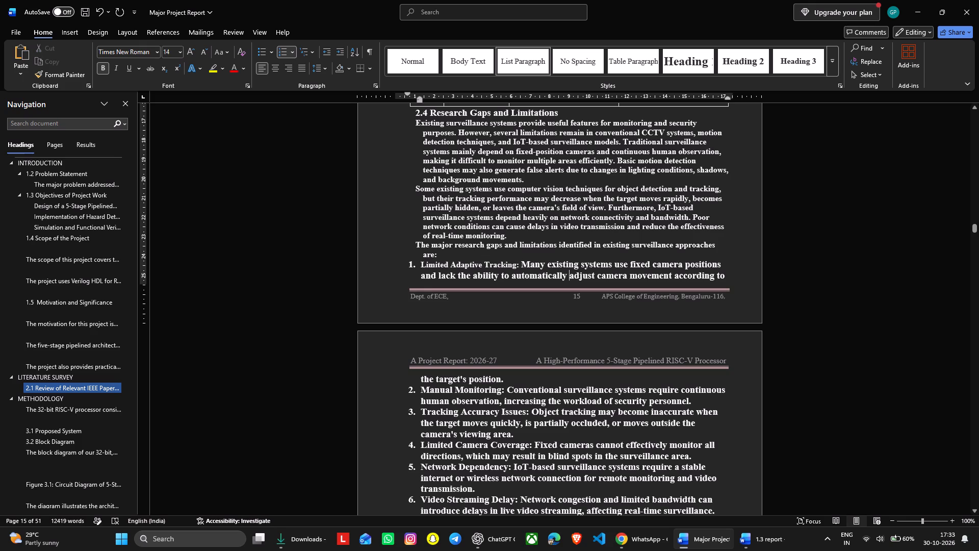
Remove bold from the first two paragraphs of section 2.4, keeping the "The major research gaps" line bold.
left_click(414, 120)
left_click_drag(416, 125, 516, 235)
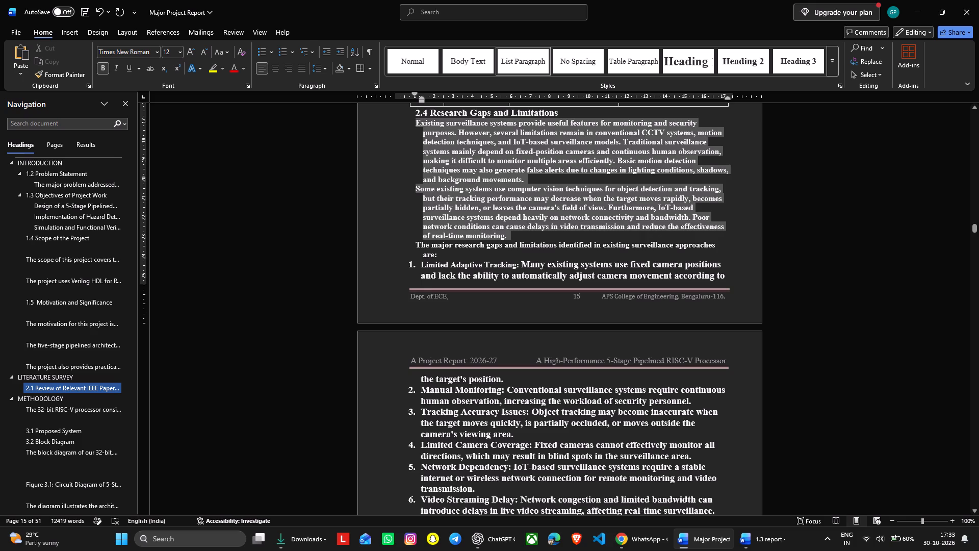
left_click_drag(516, 235, 523, 250)
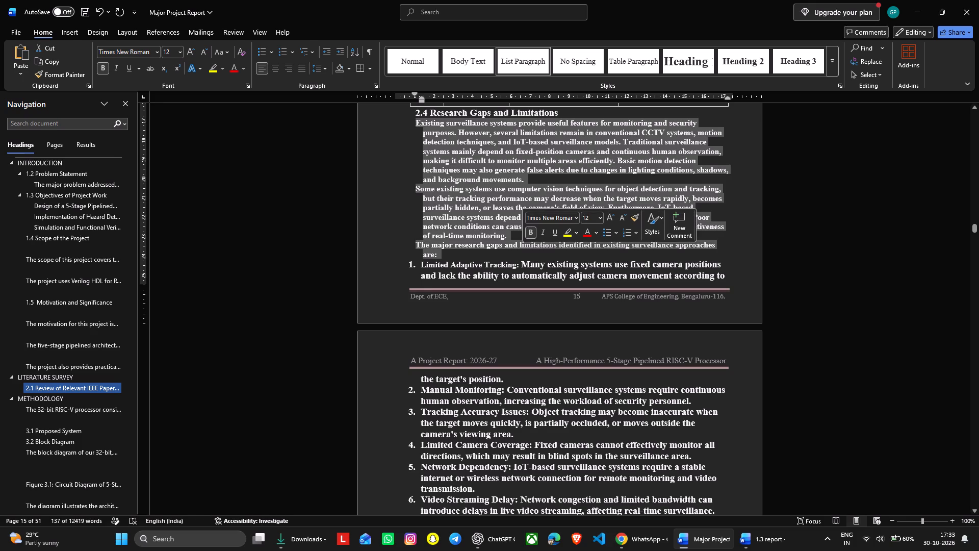
left_click(527, 252)
left_click(512, 238)
left_click_drag(509, 237, 504, 236)
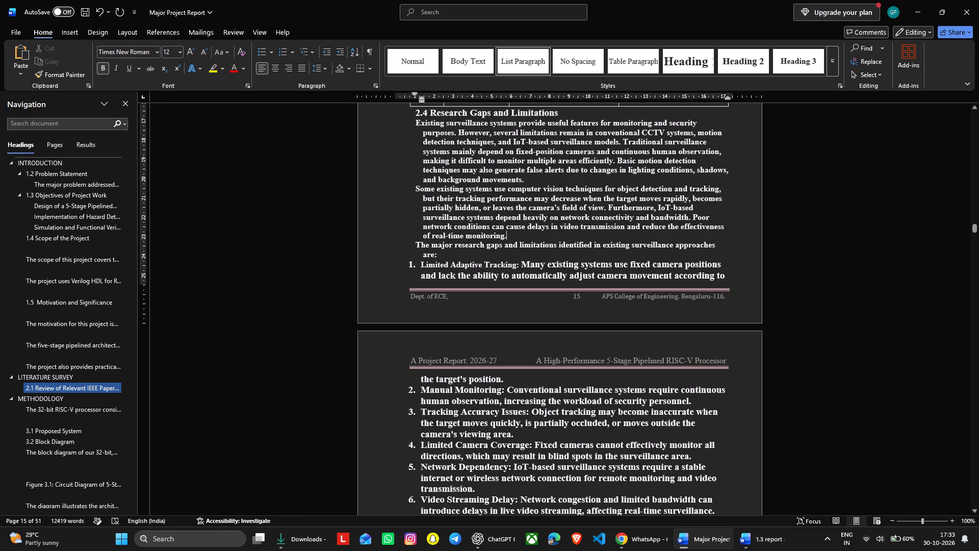
left_click_drag(504, 236, 409, 124)
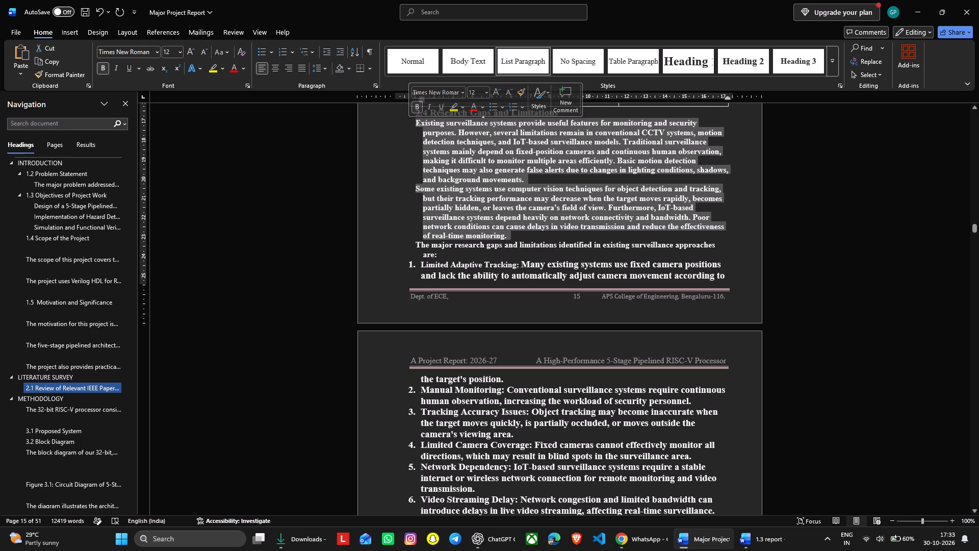
left_click(417, 107)
left_click(381, 153)
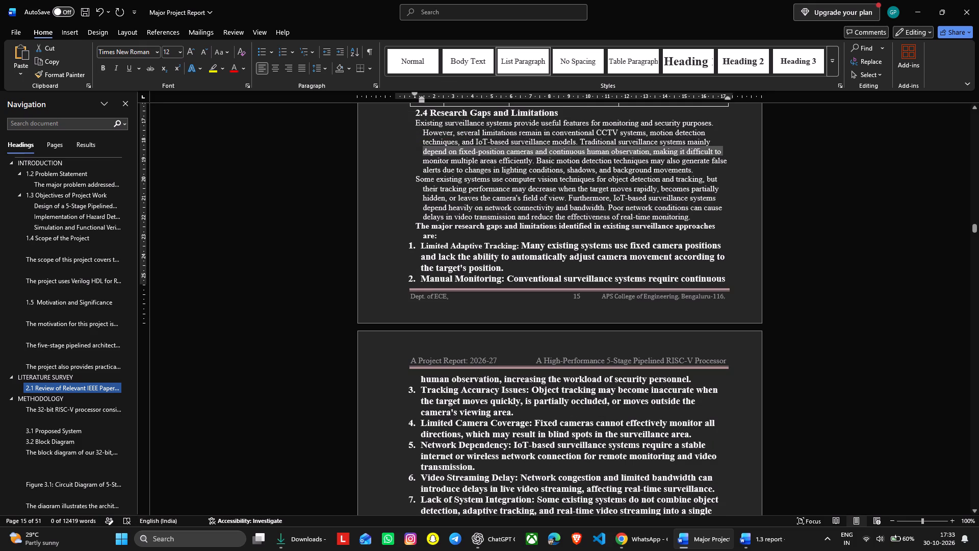
Insert a blank line between the second paragraph of section 2.4 and the "The major research gaps and limitations" line.
left_click(694, 219)
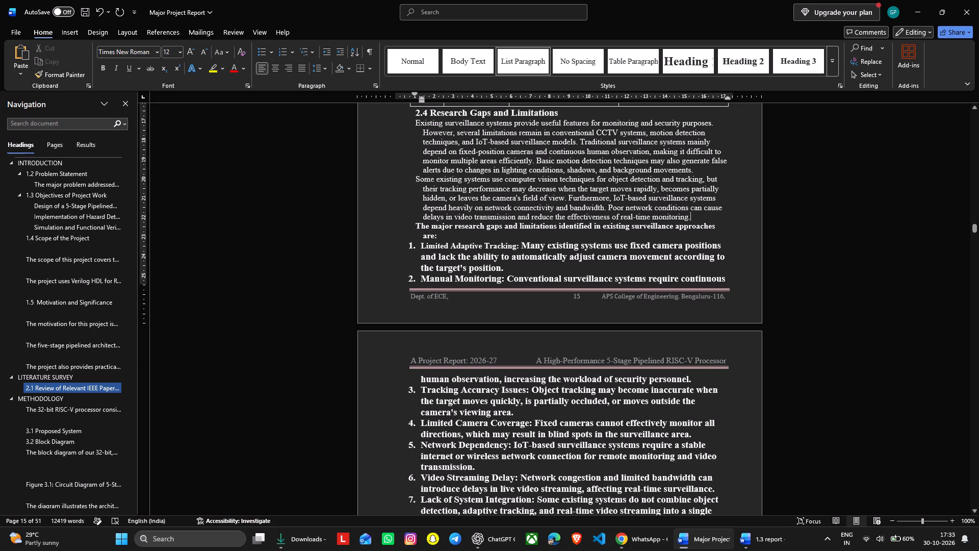
key("Return")
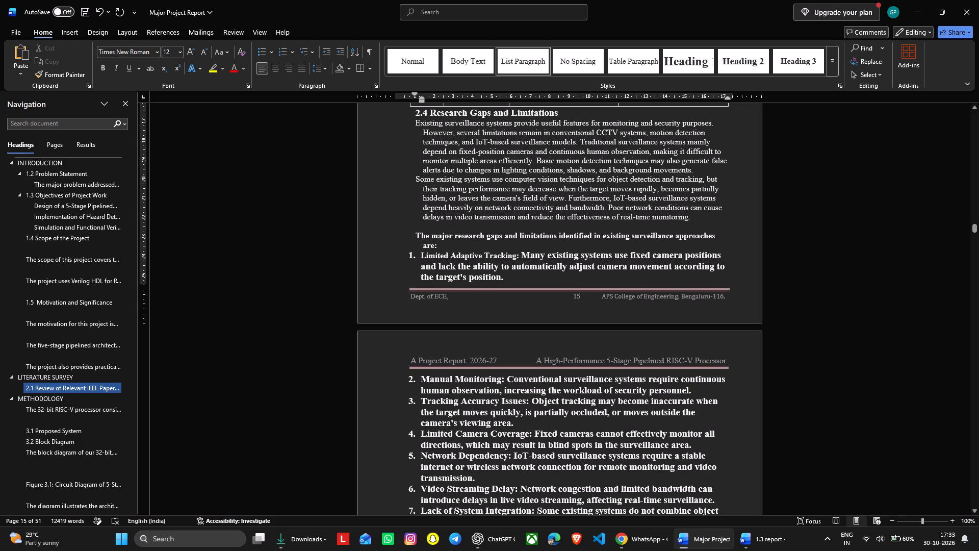
Indent the first lines of the "Existing surveillance systems" and "Some existing systems" paragraphs with three spaces each.
left_click(414, 124)
key("space")
key("space")
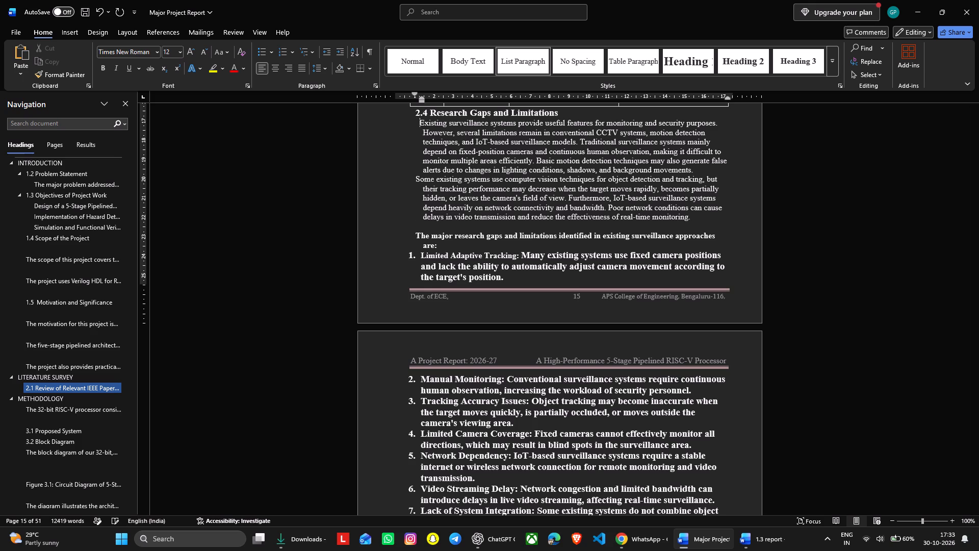
key("space")
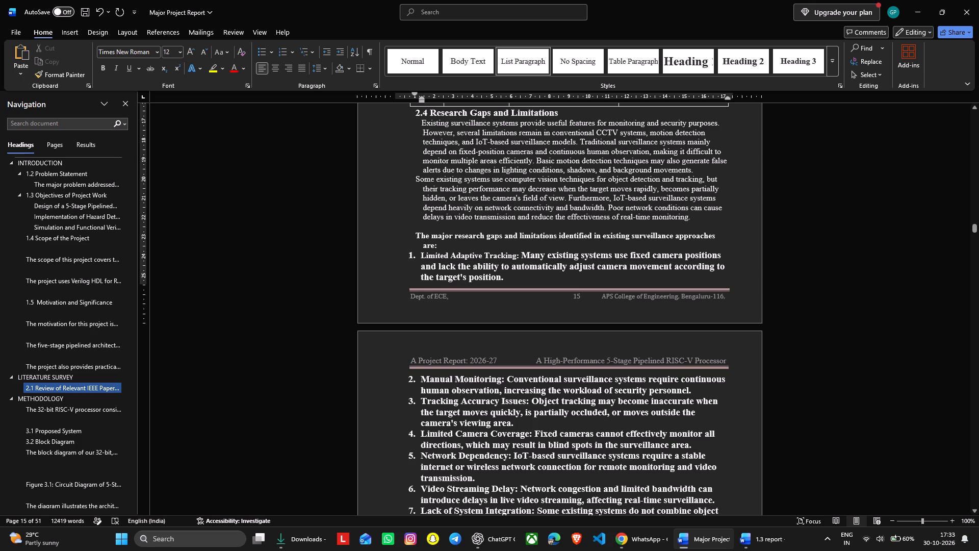
left_click(414, 178)
key("space")
key("space")
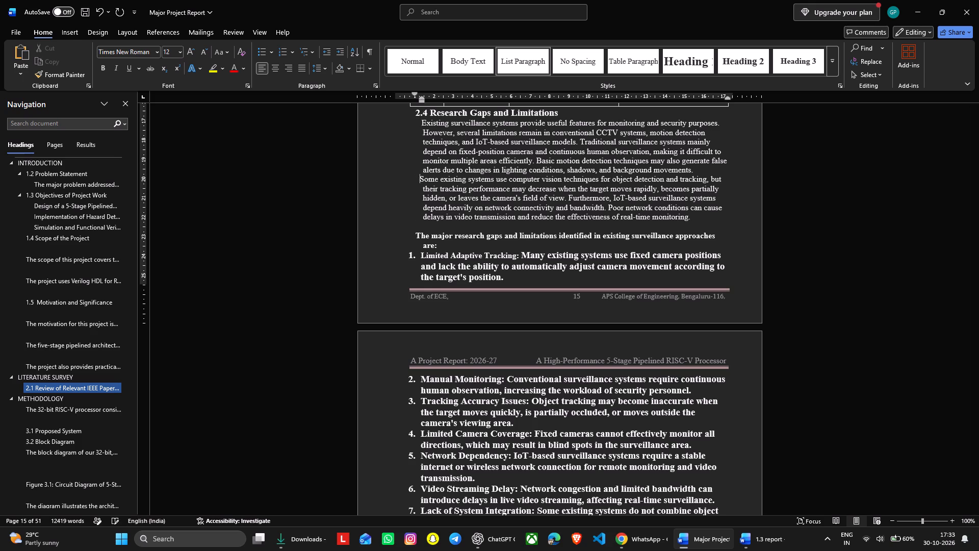
key("space")
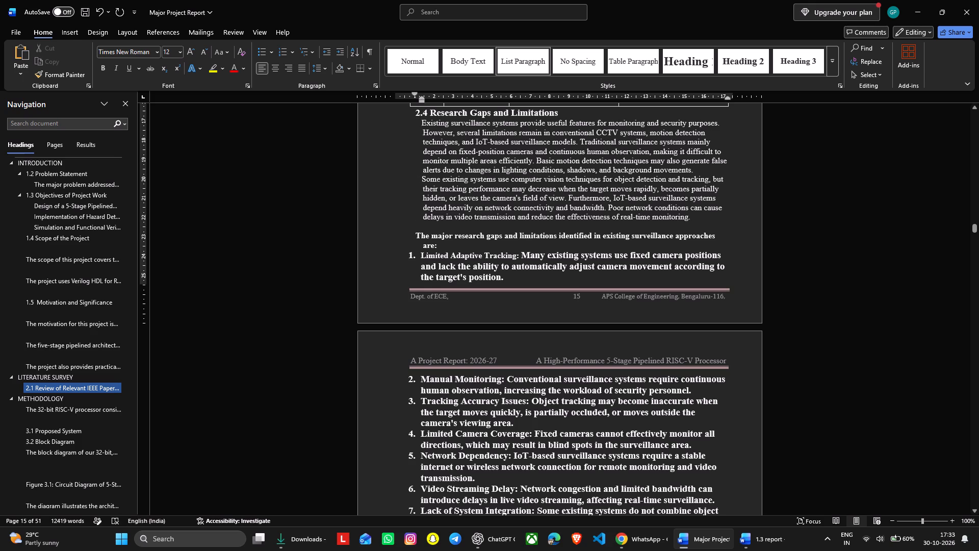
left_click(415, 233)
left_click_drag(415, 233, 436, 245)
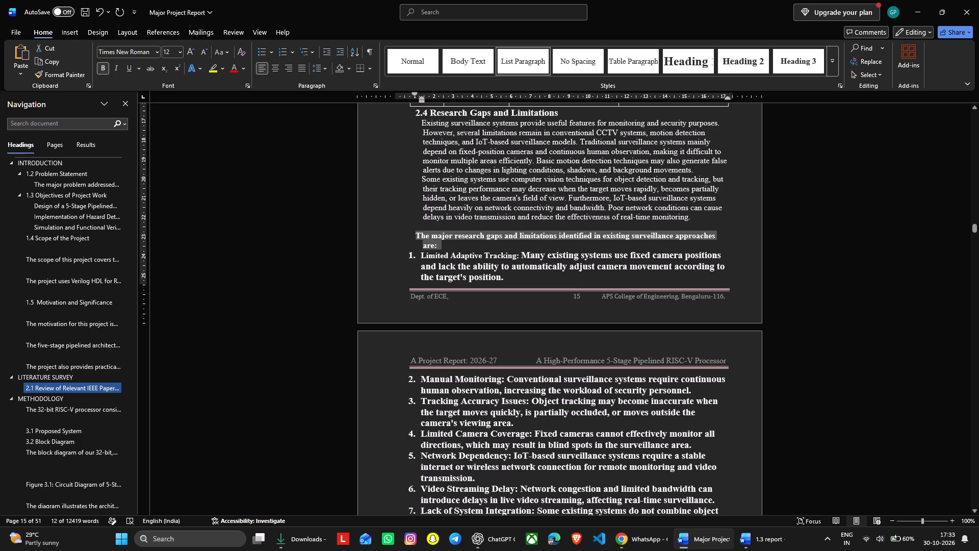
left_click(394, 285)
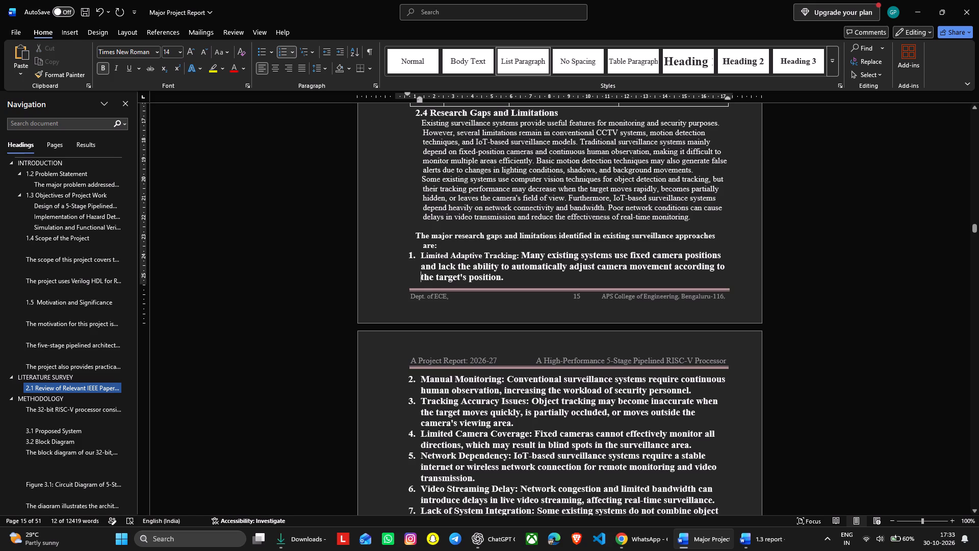
Remove bold from item 1's description after "Limited Adaptive Tracking" and set its font size to 12.
left_click(519, 256)
left_click_drag(519, 256, 543, 278)
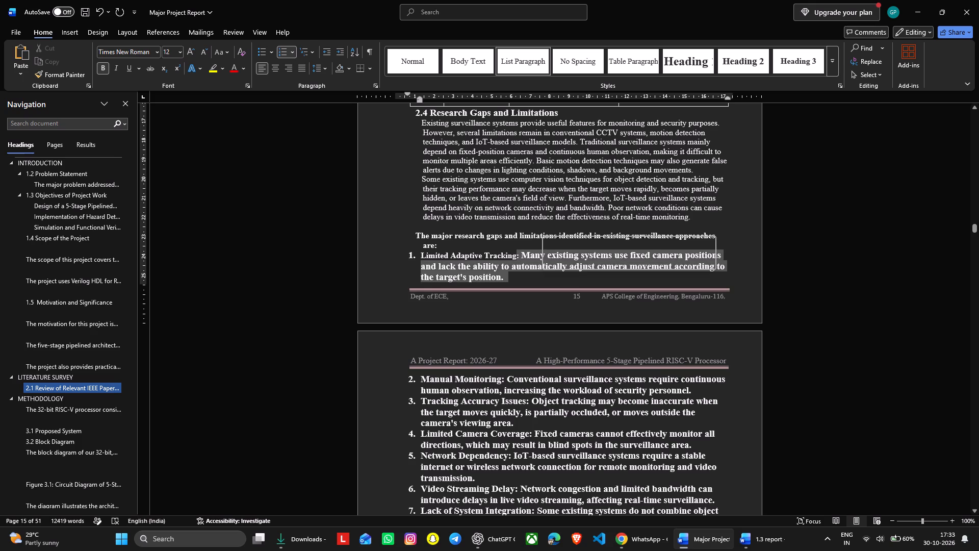
left_click(548, 258)
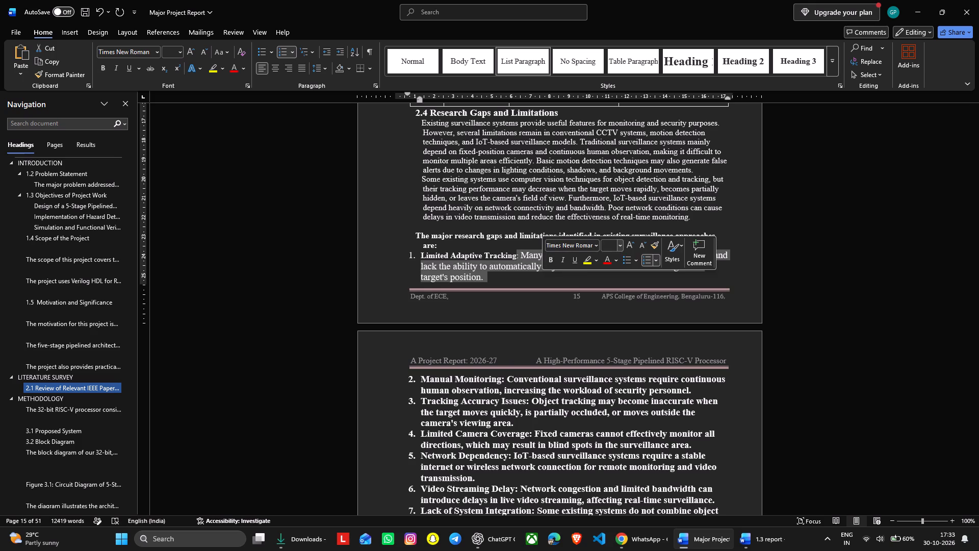
left_click(621, 246)
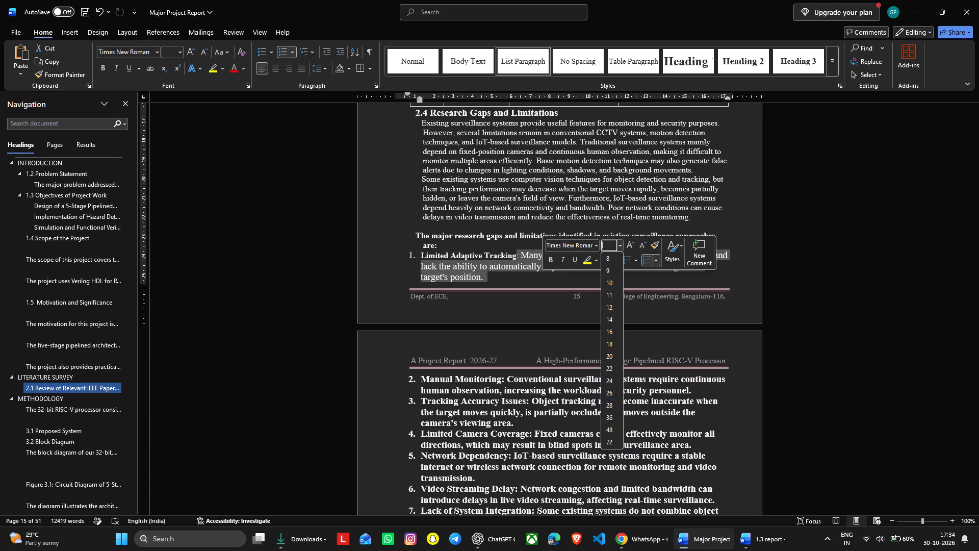
left_click(614, 309)
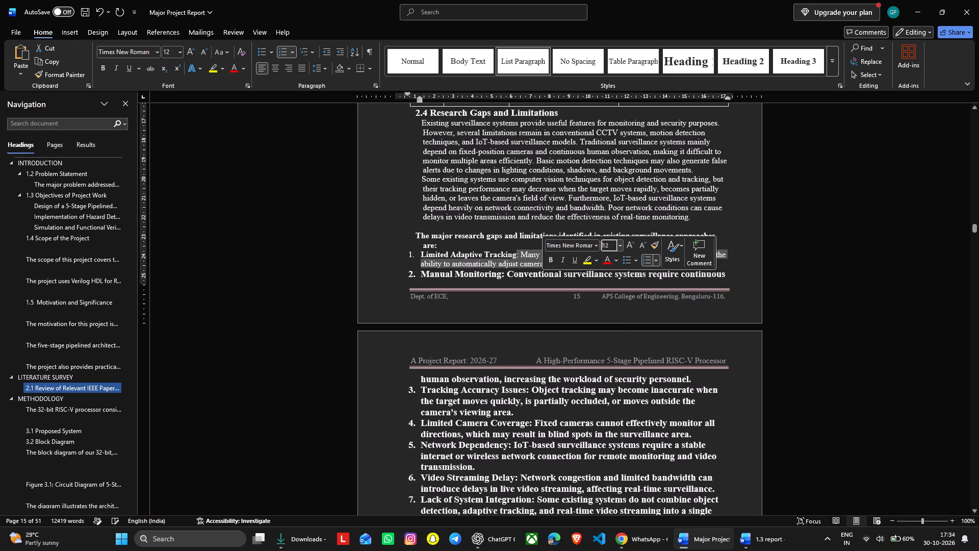
left_click(547, 324)
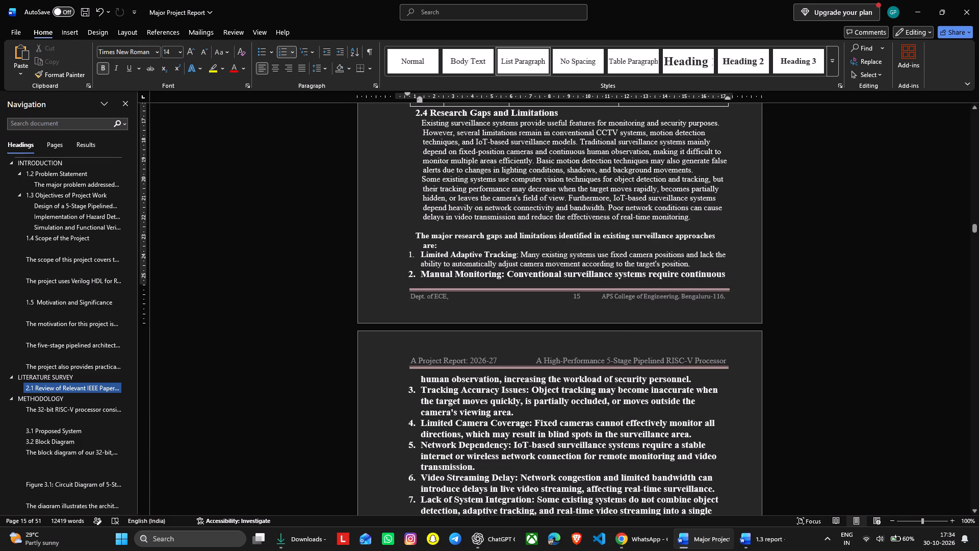
Make item 1's entire label "Limited Adaptive Tracking:" uniformly bold, including its colon.
left_click(518, 257)
left_click_drag(518, 256, 411, 255)
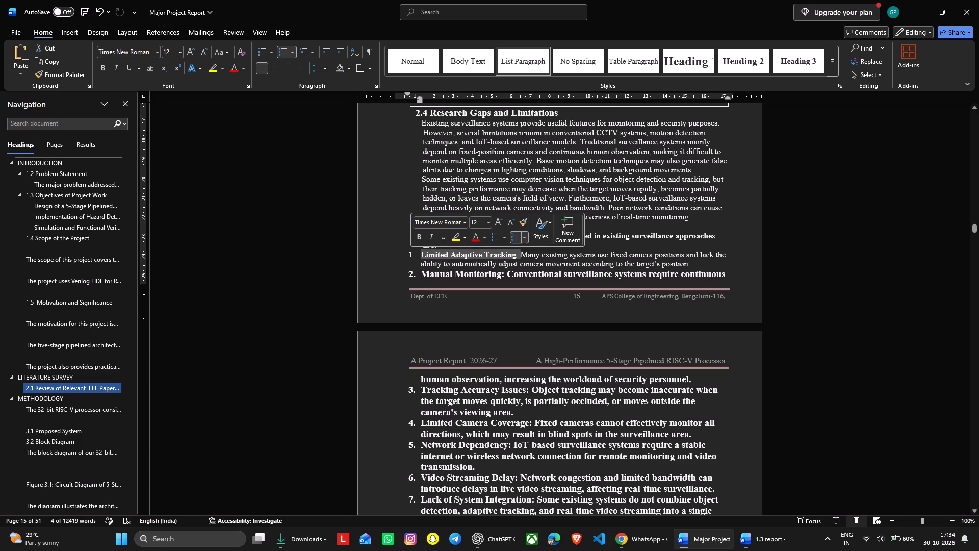
left_click(423, 237)
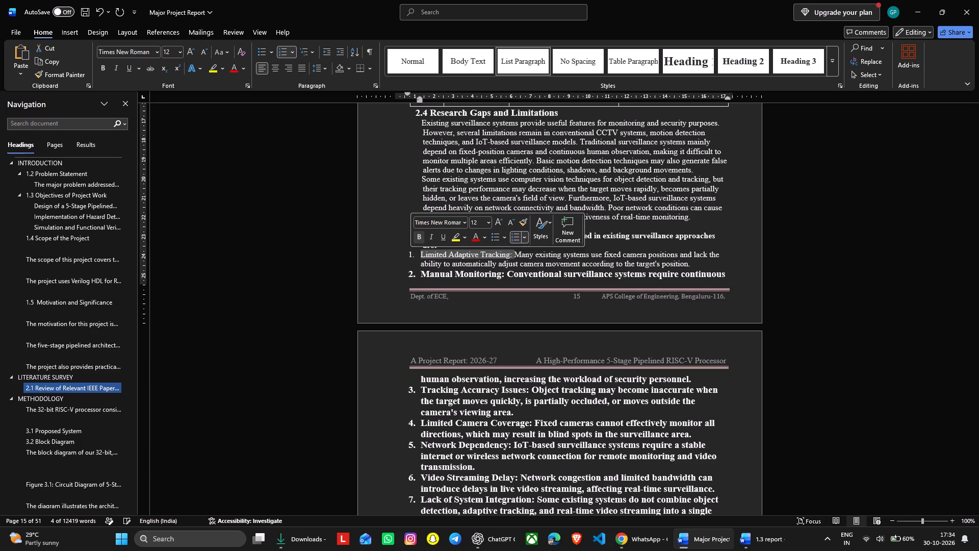
left_click(422, 236)
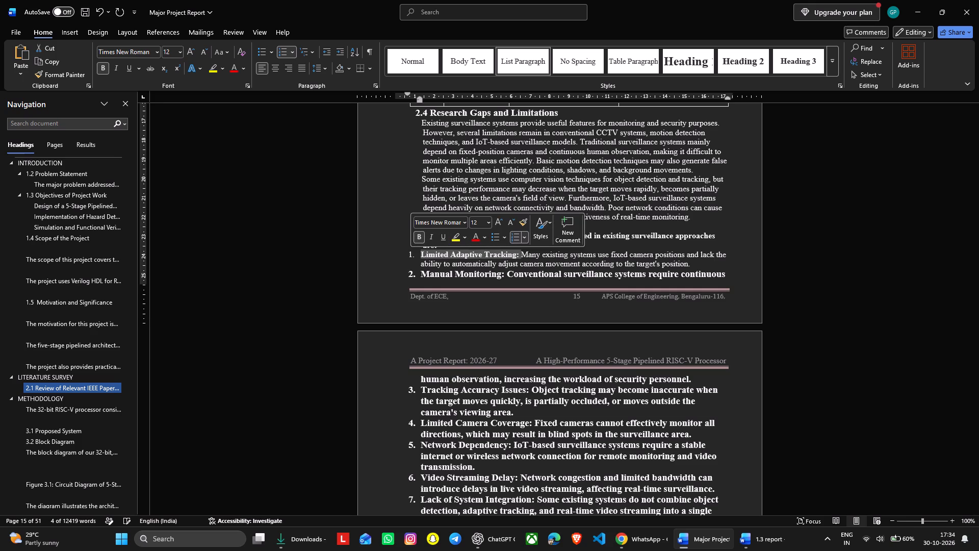
Set the first line of item 2, "Manual Monitoring: Conventional surveillance systems require continuous", to font size 12.
left_click(538, 309)
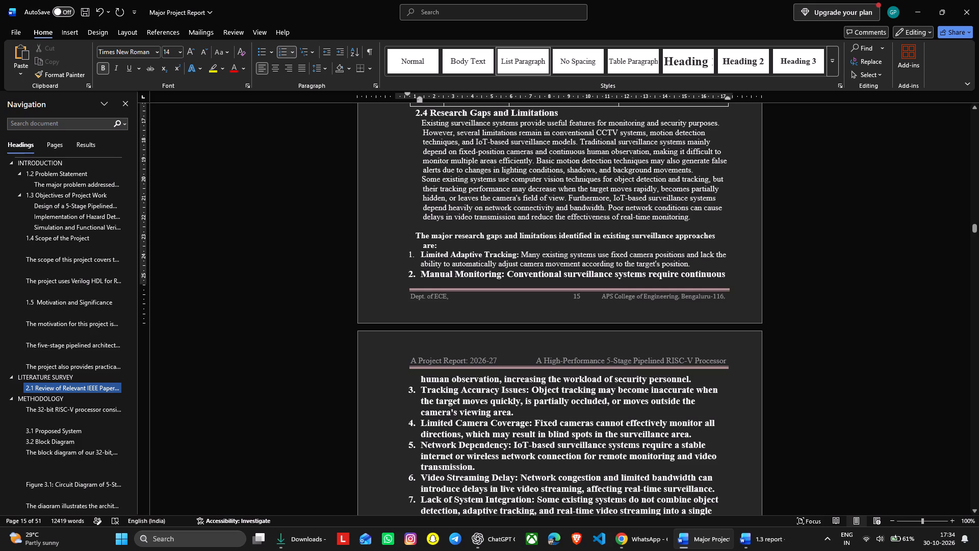
left_click(421, 273)
left_click_drag(421, 273, 585, 278)
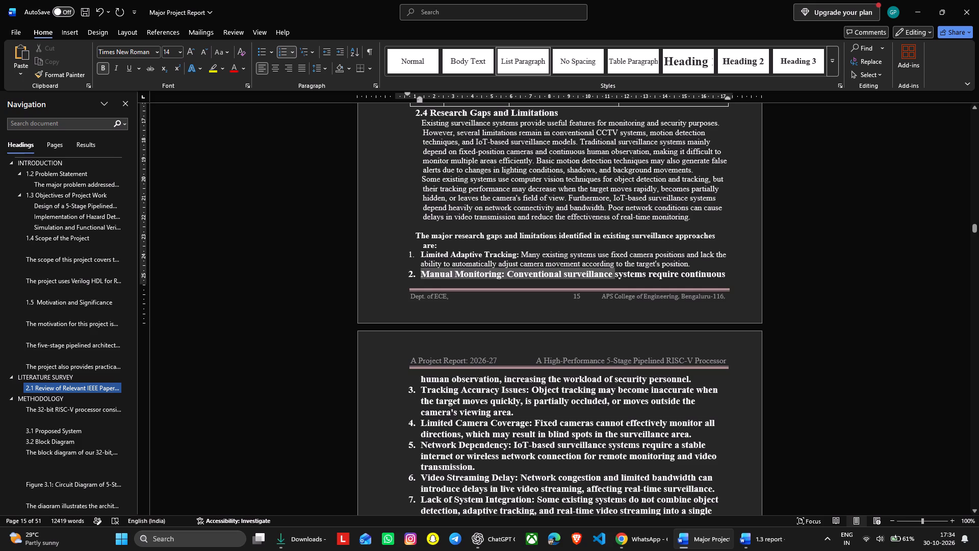
left_click_drag(585, 278, 724, 278)
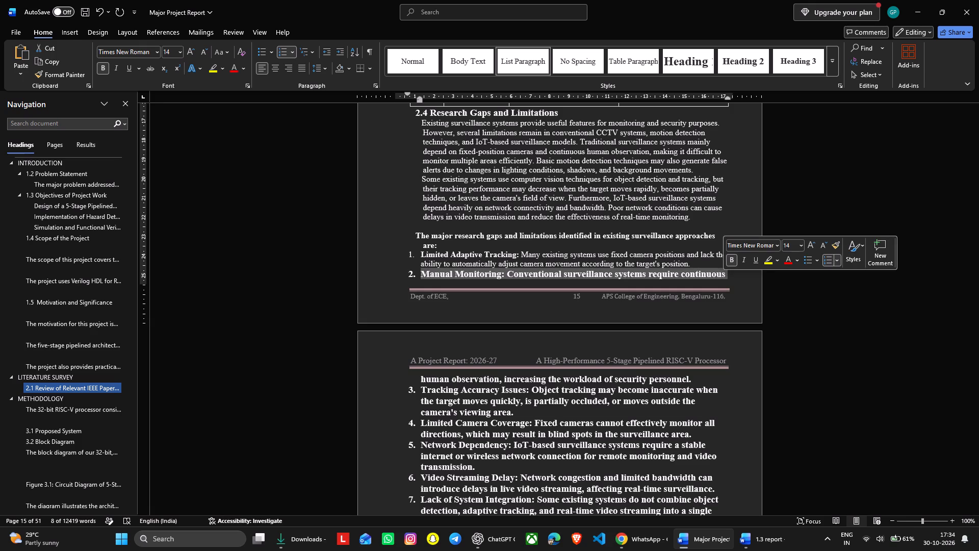
left_click(818, 246)
left_click(641, 309)
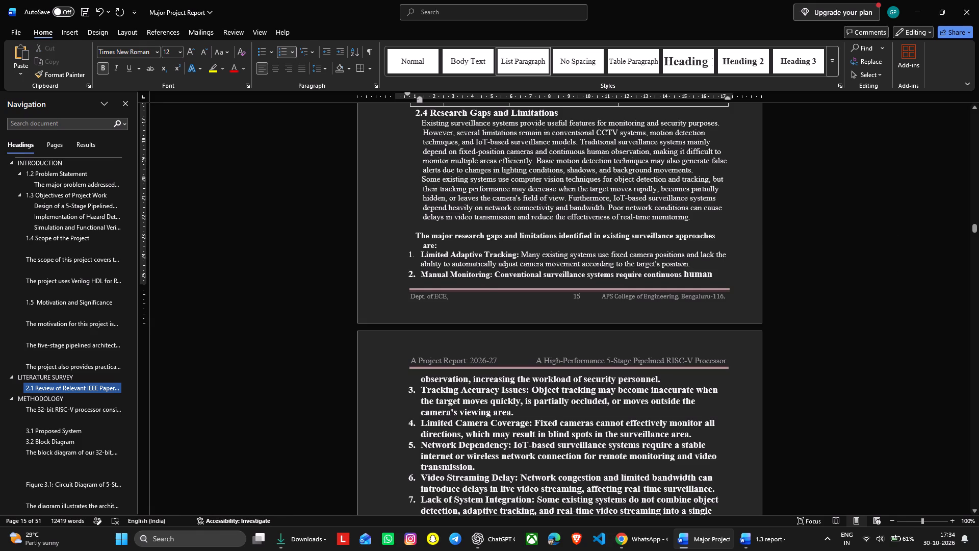
Remove bold from item 2's description after "Manual Monitoring:" and set the whole description to font size 12.
left_click(494, 276)
left_click_drag(494, 276, 663, 375)
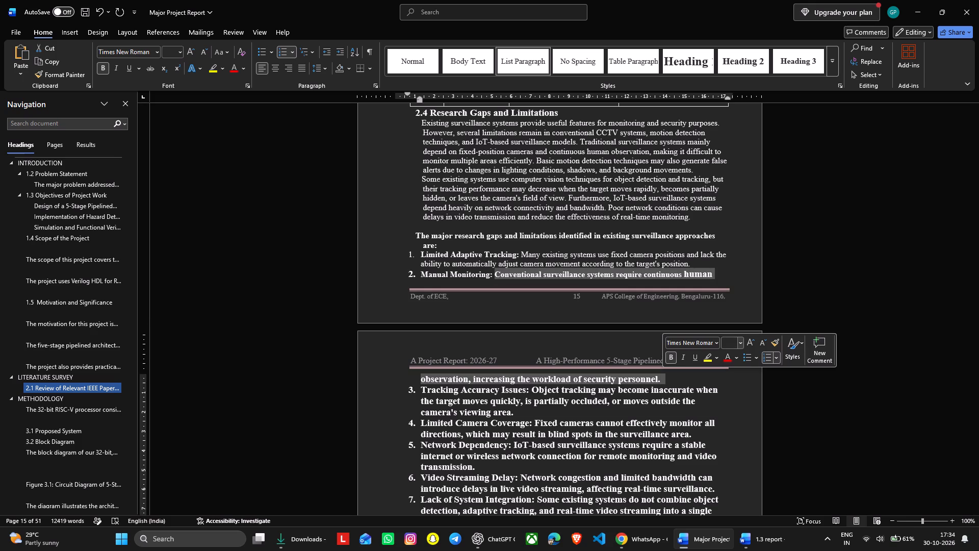
left_click(671, 356)
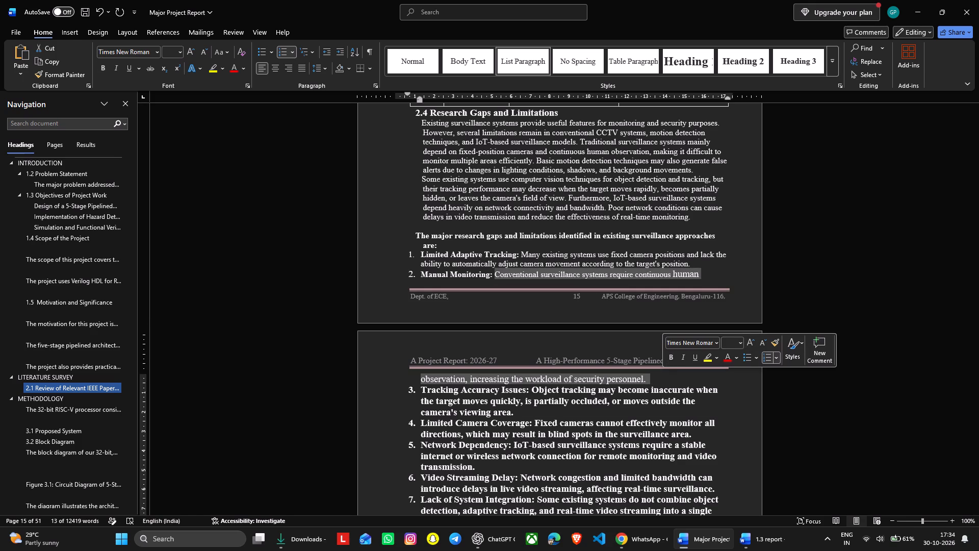
left_click(739, 341)
left_click(741, 193)
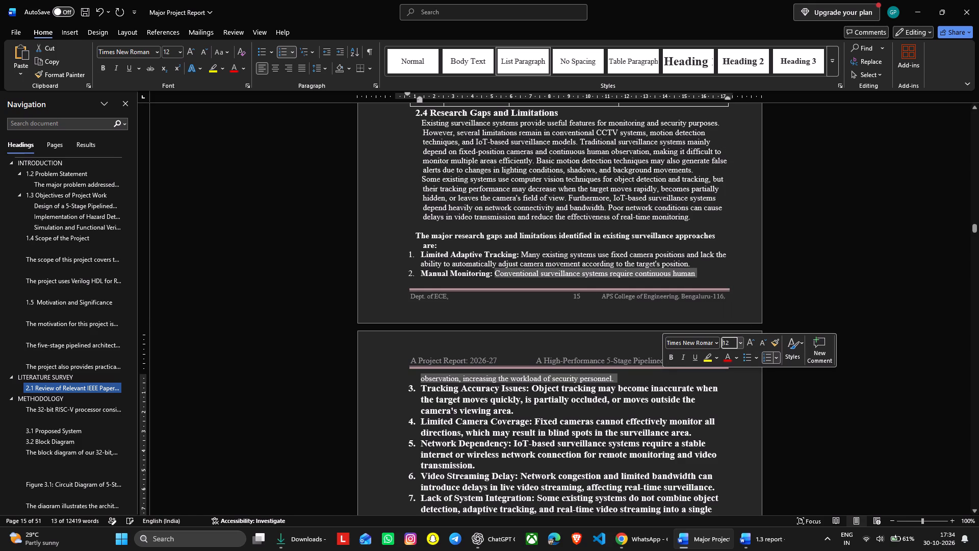
left_click(740, 397)
Reduce item 3's bold label "Tracking Accuracy Issues:" to font size 12.
scroll(661, 408, "down", 1)
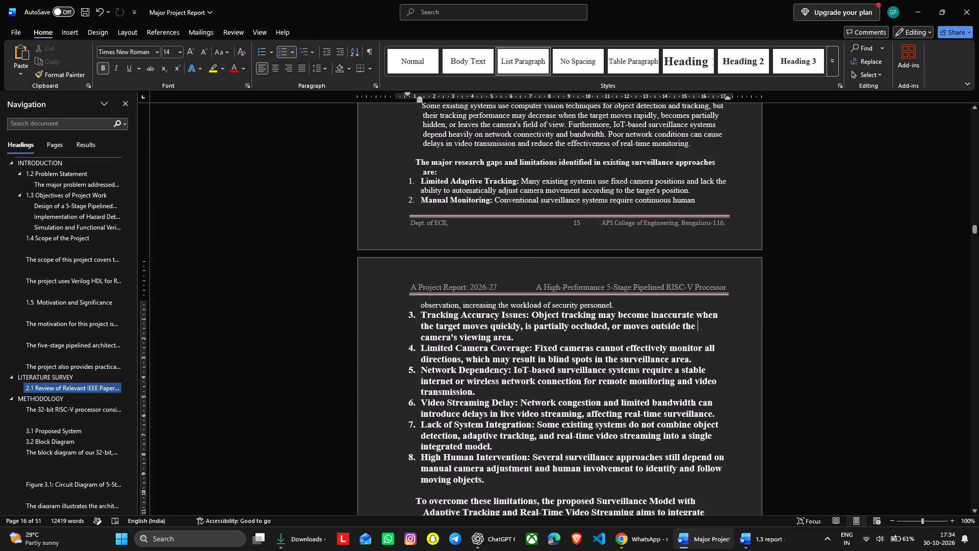
scroll(661, 410, "down", 1)
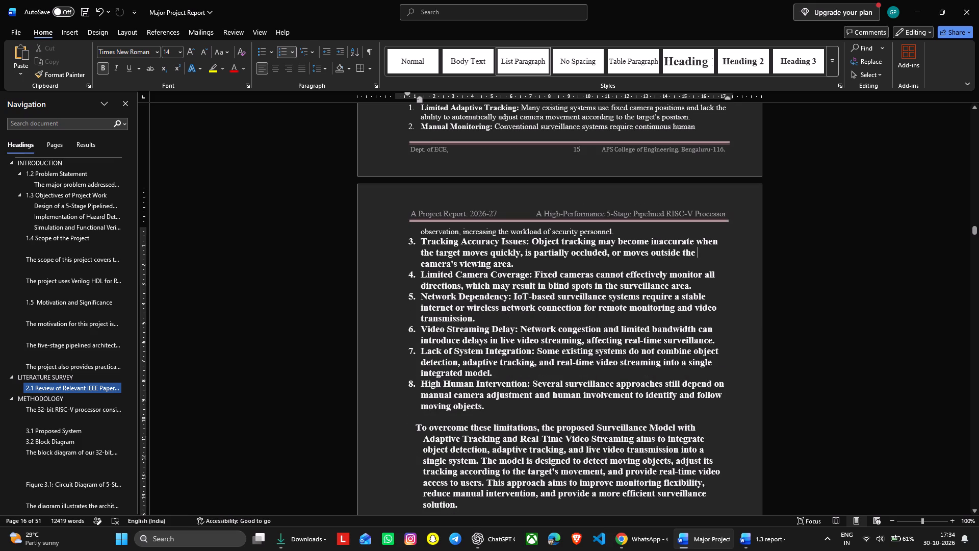
left_click(417, 240)
left_click_drag(417, 240, 525, 245)
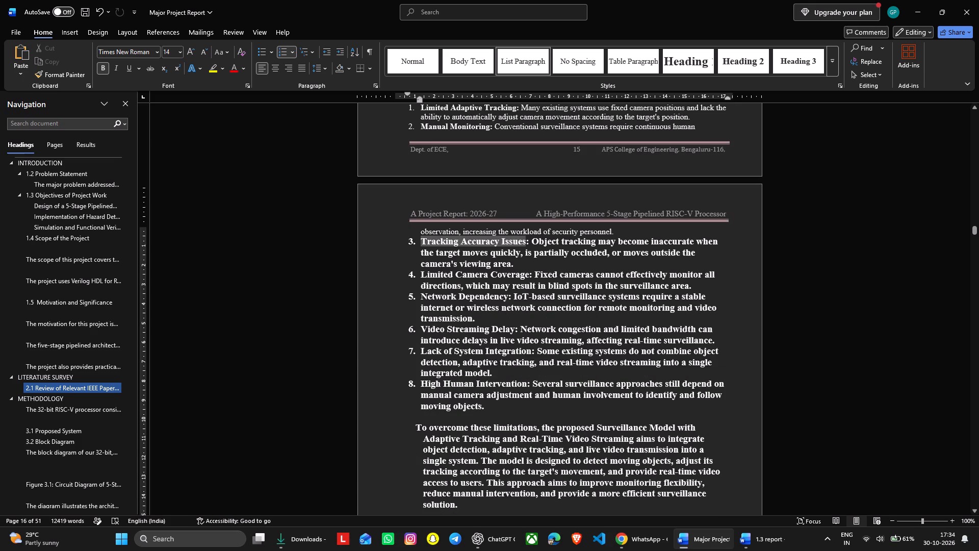
left_click_drag(525, 245, 529, 245)
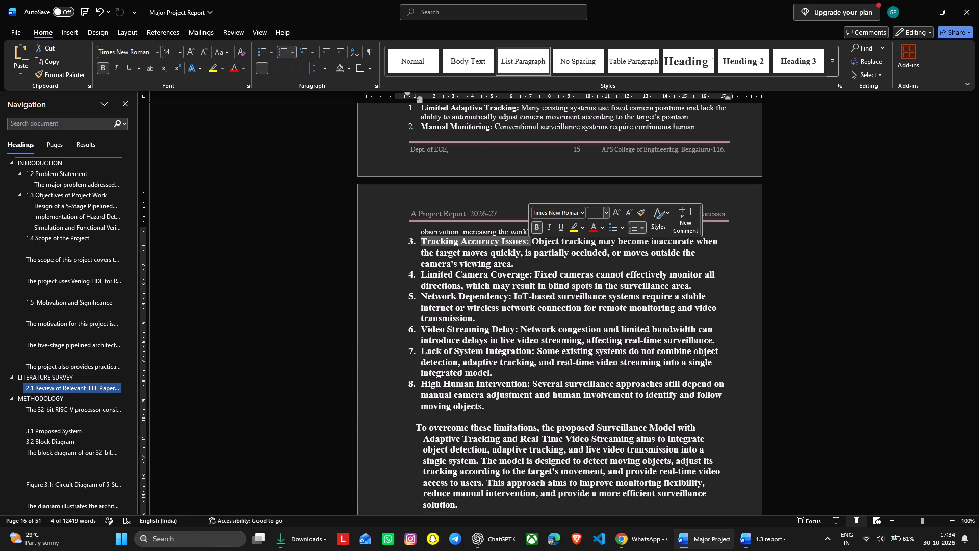
left_click(628, 216)
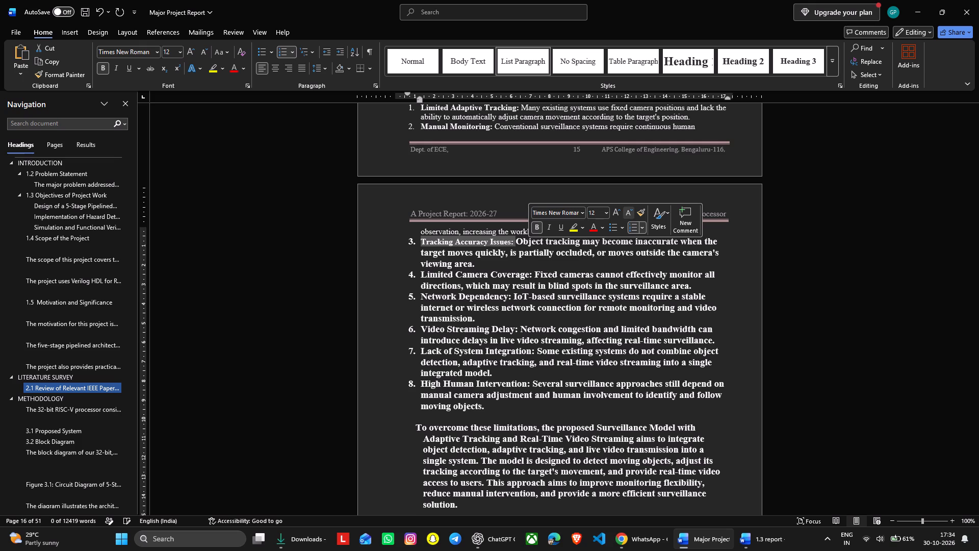
left_click(535, 264)
Remove bold from item 3's description after "Tracking Accuracy Issues:" and reduce its font size to 12.
left_click(516, 241)
left_click_drag(516, 241, 582, 264)
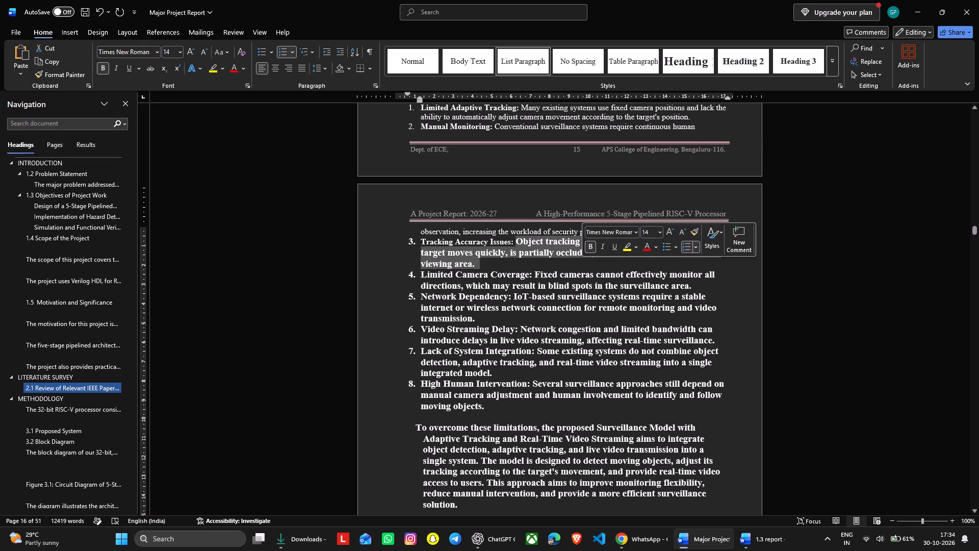
left_click(588, 248)
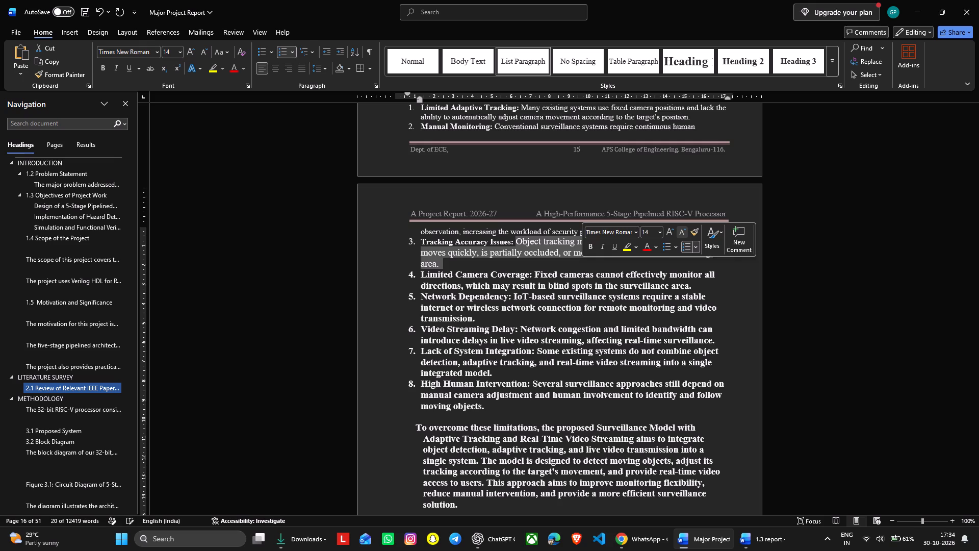
left_click(686, 233)
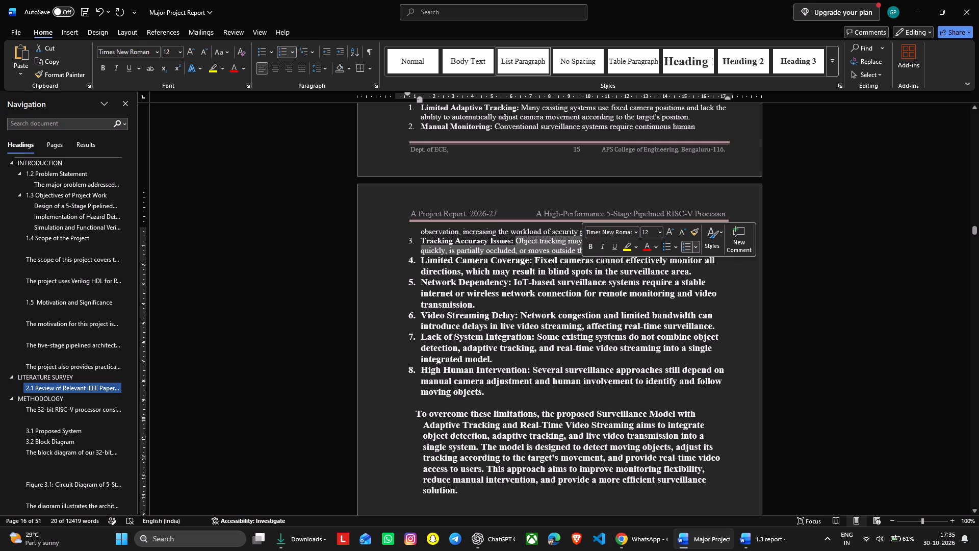
left_click(685, 294)
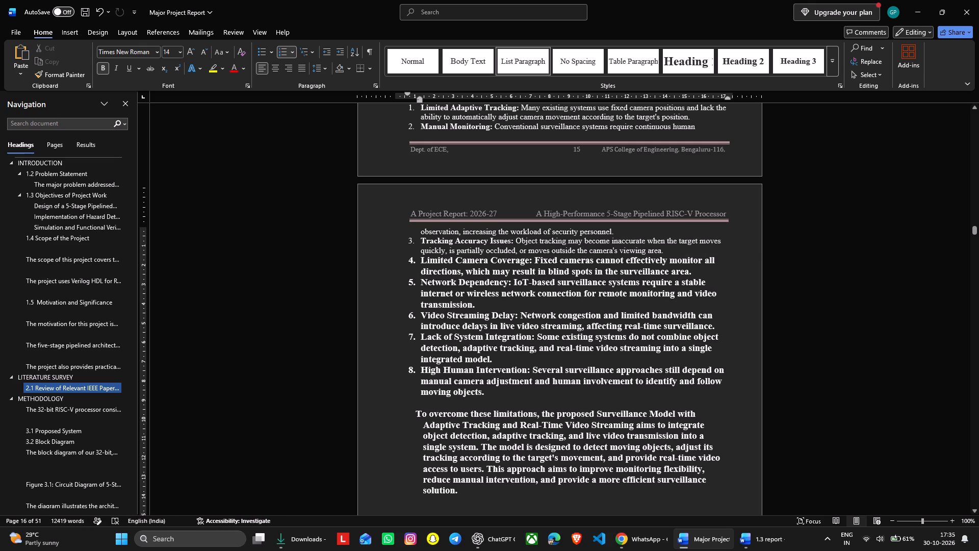
Reduce item 4's bold label "Limited Camera Coverage:" to font size 12.
left_click(533, 261)
left_click_drag(533, 259, 427, 259)
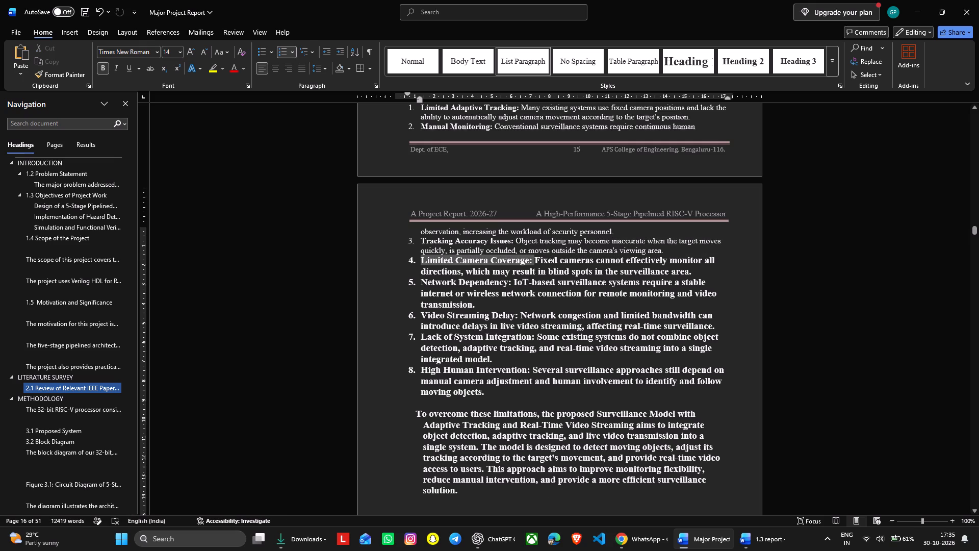
left_click_drag(427, 259, 402, 261)
left_click_drag(402, 261, 405, 261)
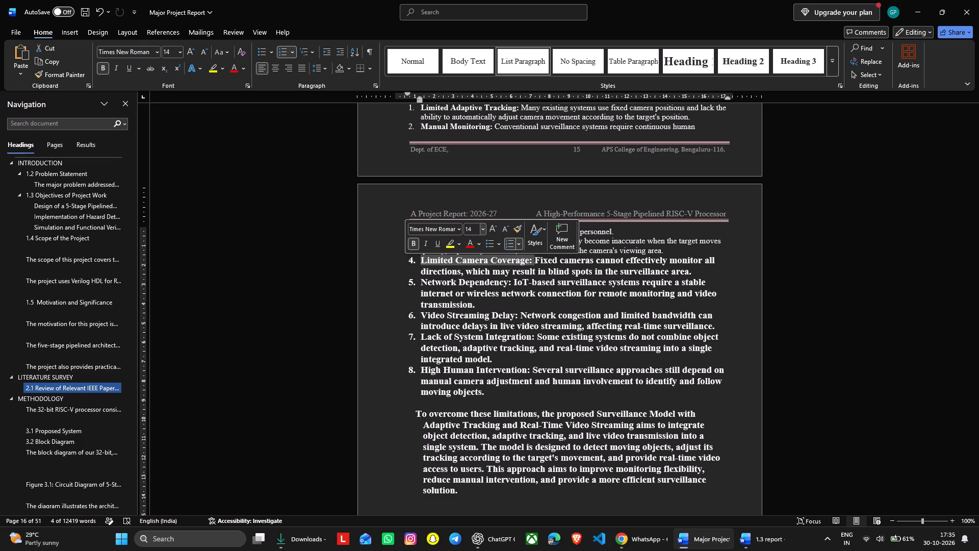
left_click(509, 230)
left_click(542, 307)
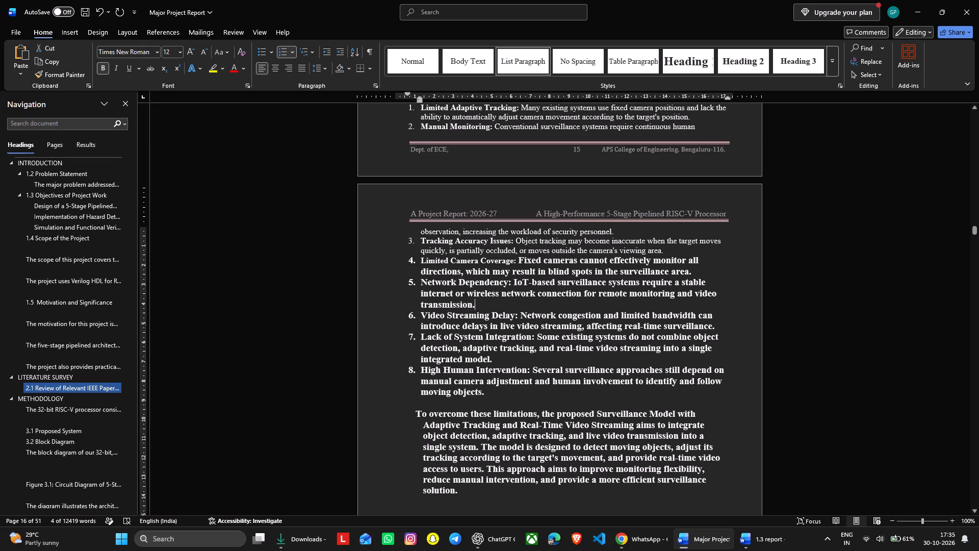
Remove bold from item 4's text after "Limited Camera Coverage", including the colon, and set it to font size 12.
left_click(519, 262)
left_click_drag(519, 261, 540, 289)
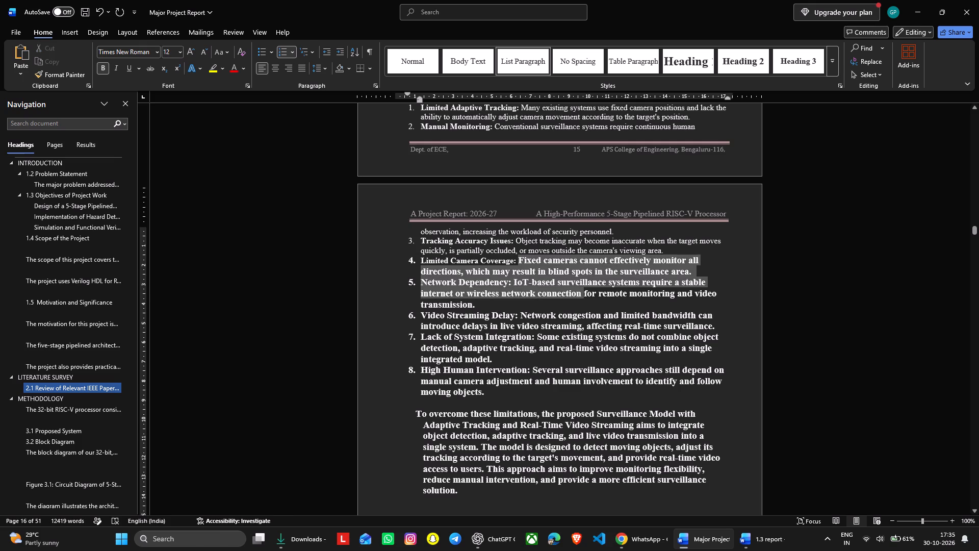
left_click_drag(540, 289, 543, 291)
left_click(539, 306)
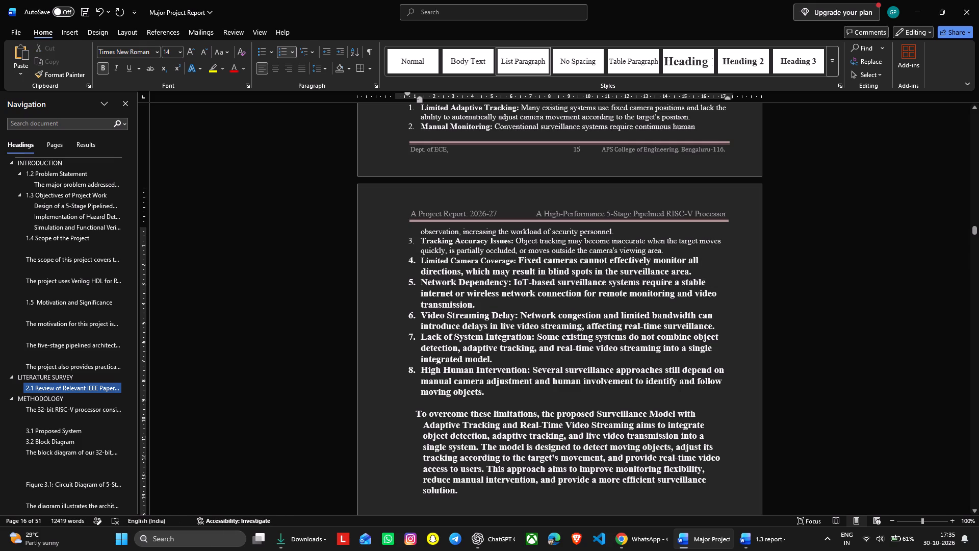
left_click(515, 260)
left_click_drag(515, 260, 546, 302)
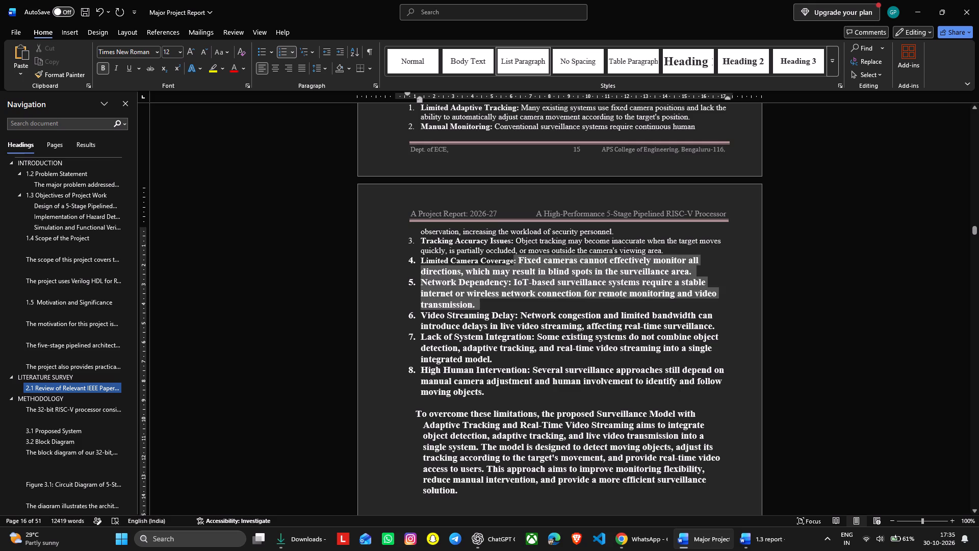
left_click_drag(546, 302, 551, 271)
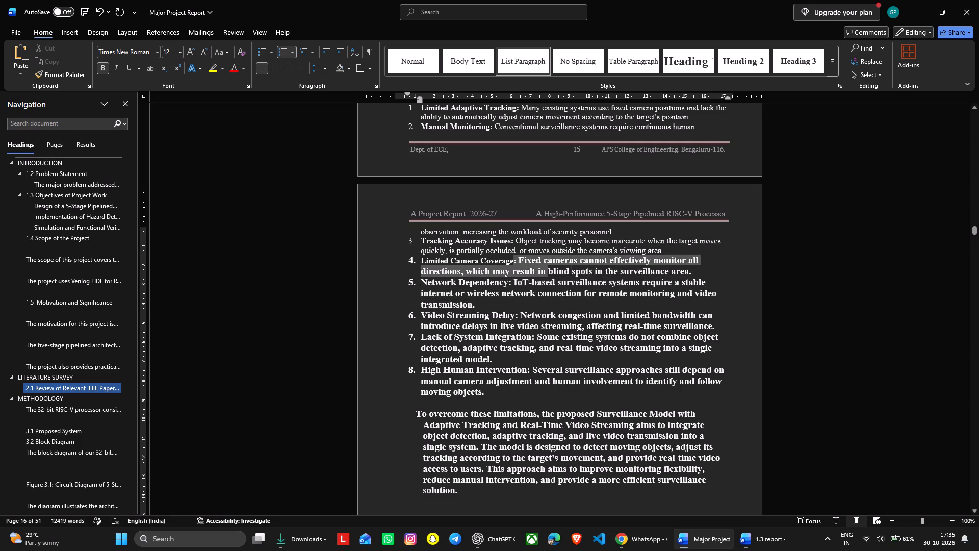
left_click_drag(551, 271, 698, 274)
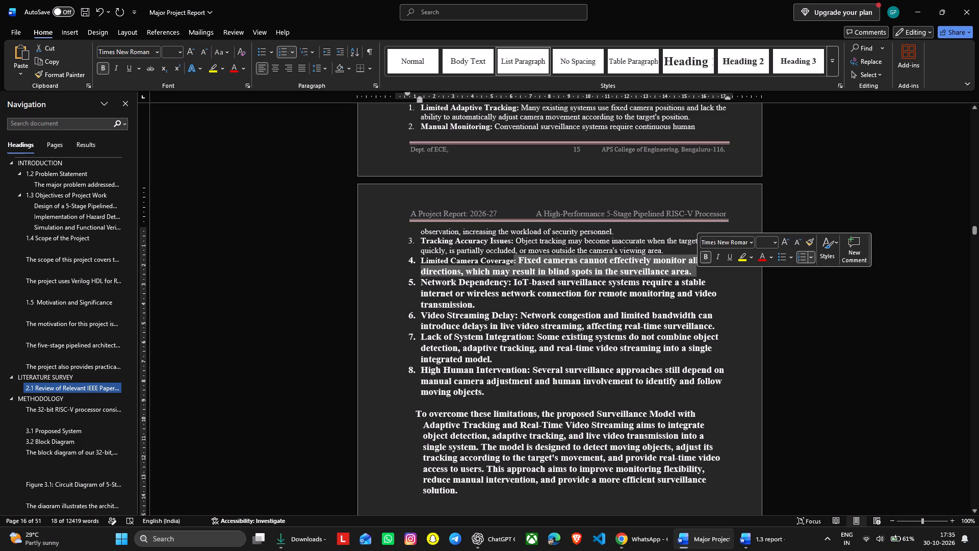
left_click(704, 255)
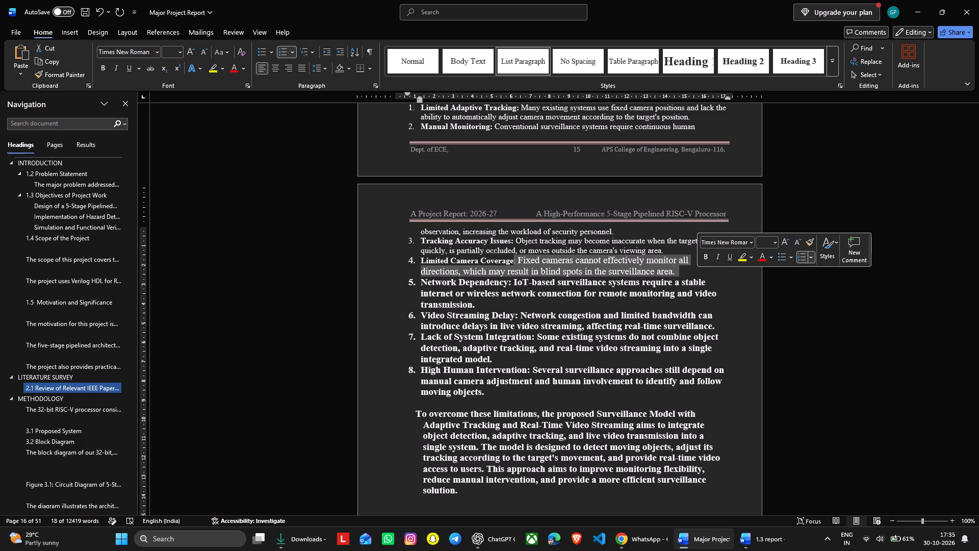
left_click(791, 240)
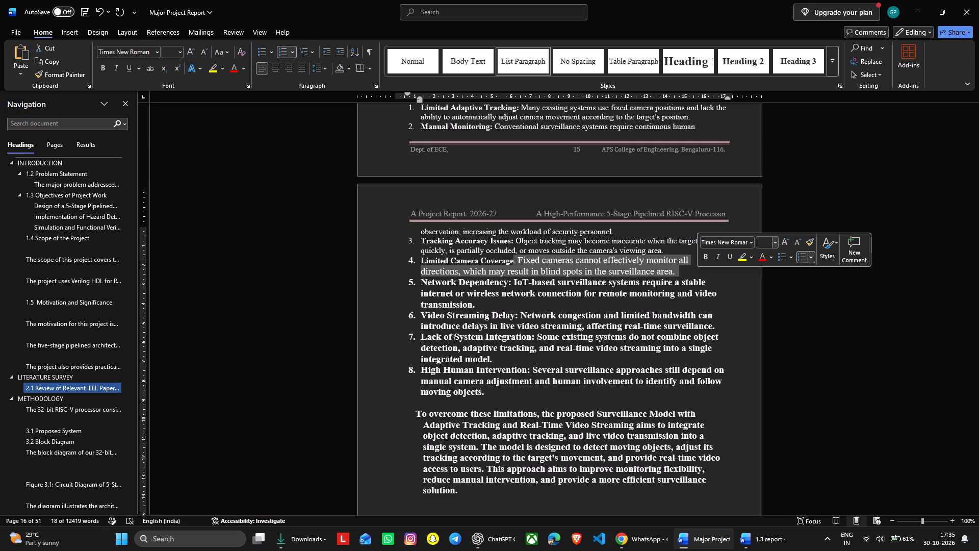
left_click(778, 240)
left_click(763, 301)
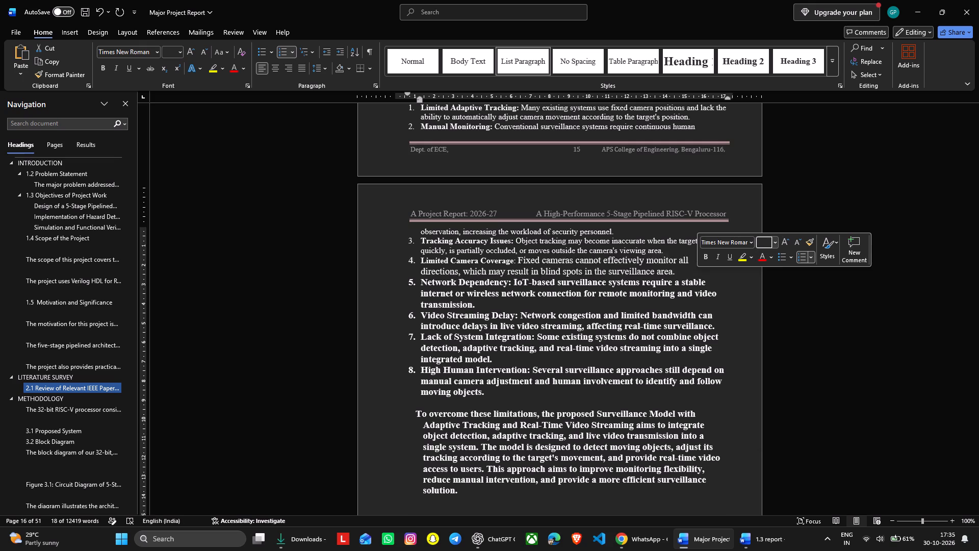
left_click(510, 302)
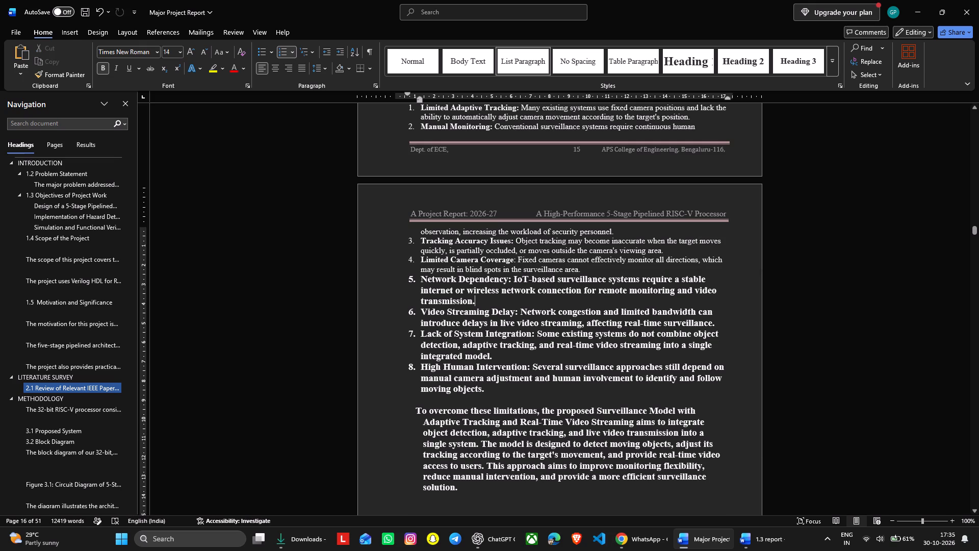
Reduce item 5's bold label "Network Dependency:" to font size 12.
left_click(511, 281)
left_click_drag(511, 281, 436, 281)
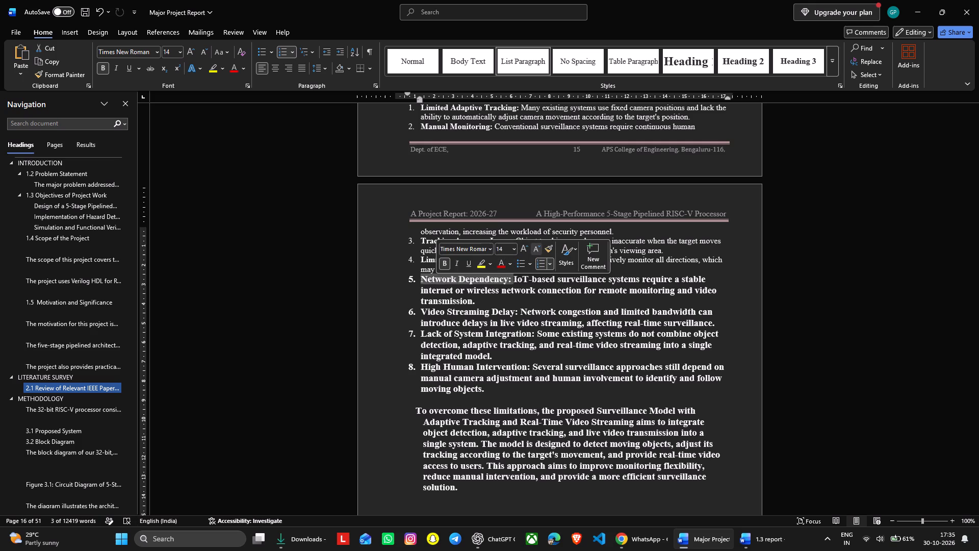
left_click(536, 252)
left_click(529, 297)
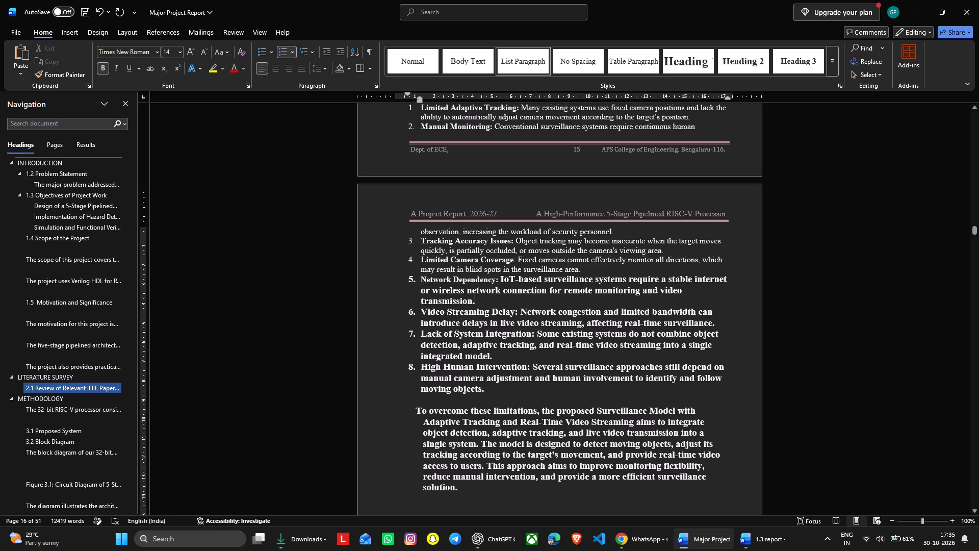
Remove bold from item 5's description after "Network Dependency:" and set it to font size 12.
left_click(498, 280)
left_click_drag(498, 280, 570, 296)
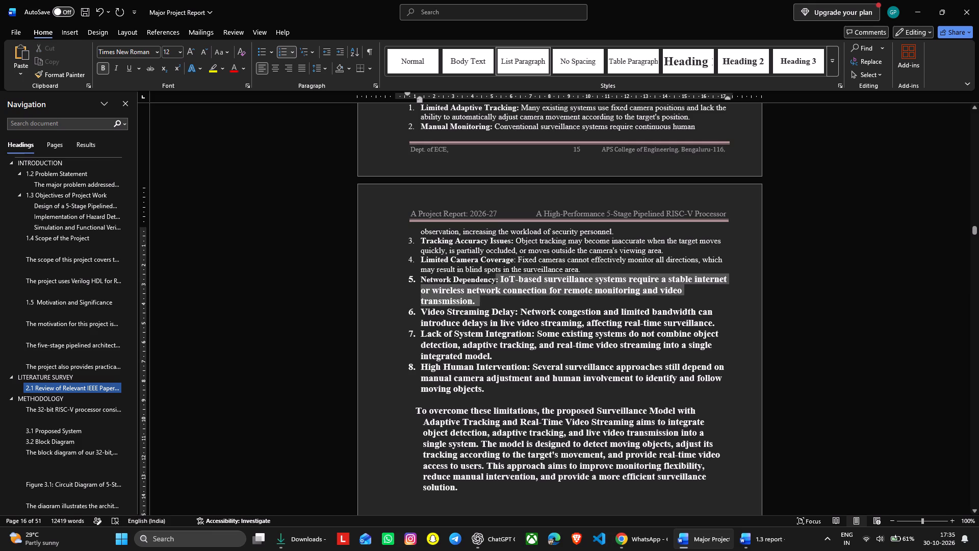
left_click_drag(570, 296, 571, 297)
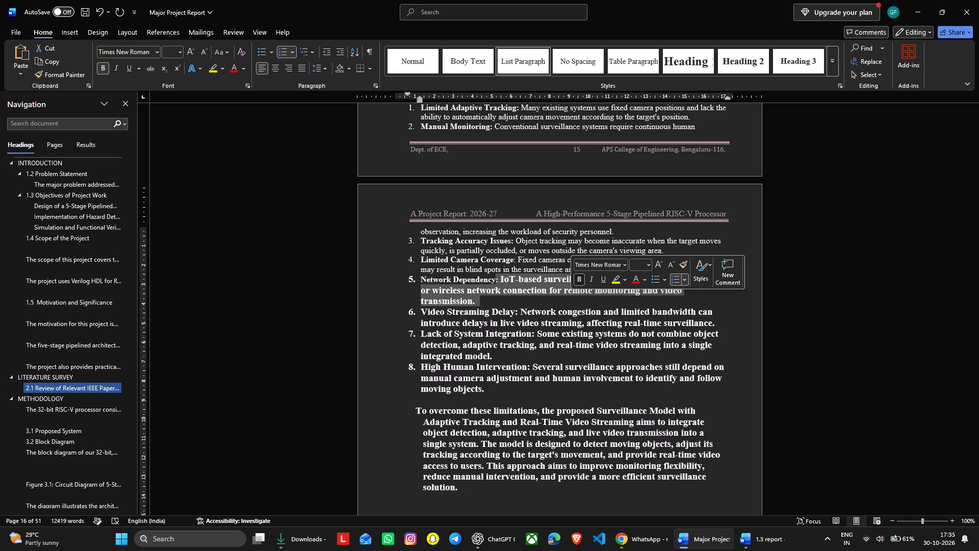
left_click(582, 278)
left_click(649, 267)
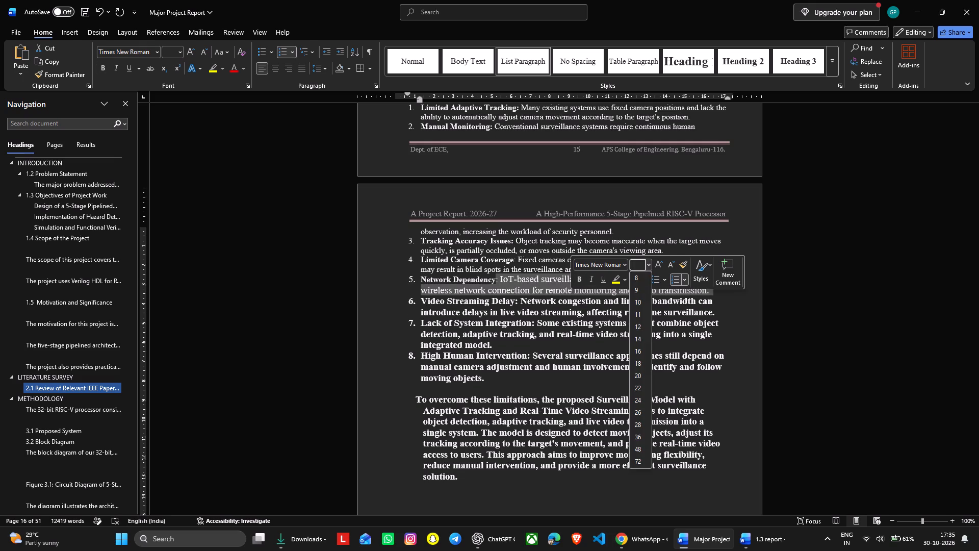
left_click(638, 325)
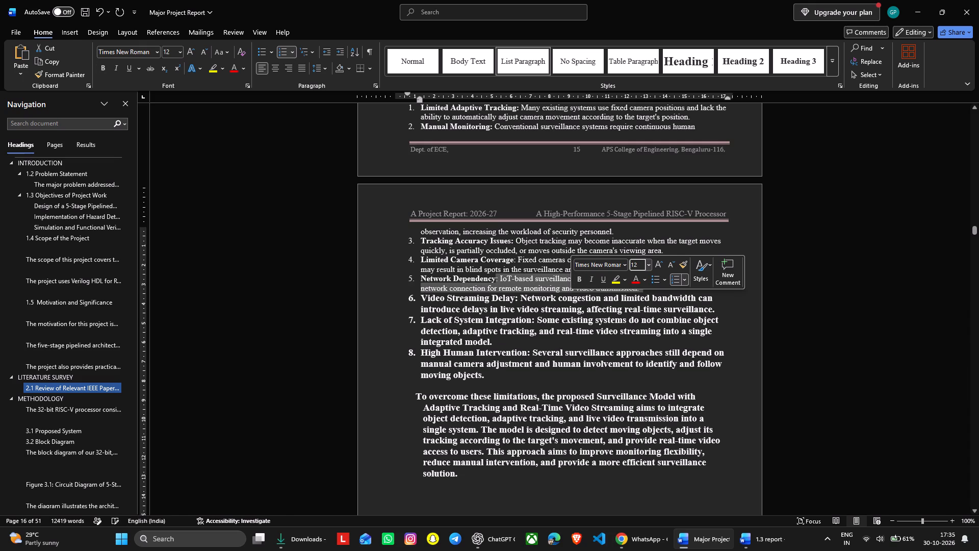
left_click(581, 344)
Set item 6's bold label "Video Streaming Delay:" and the following word "Network" to font size 12.
left_click(520, 299)
left_click_drag(520, 299, 520, 299)
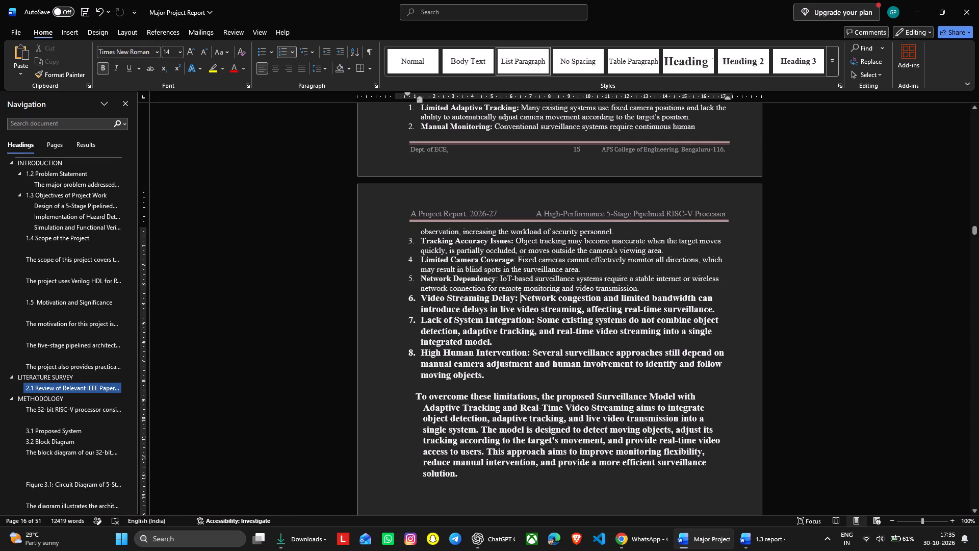
left_click_drag(520, 299, 456, 299)
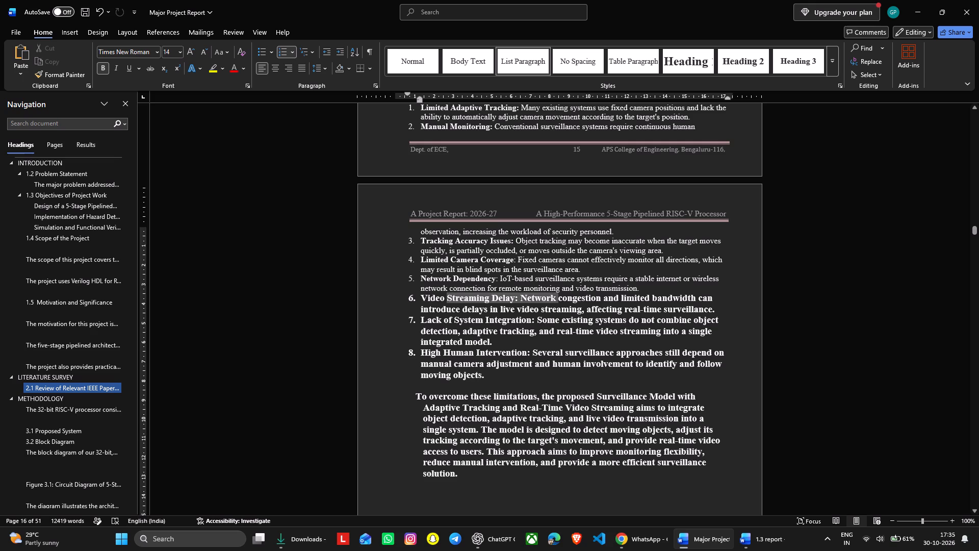
left_click_drag(456, 299, 427, 299)
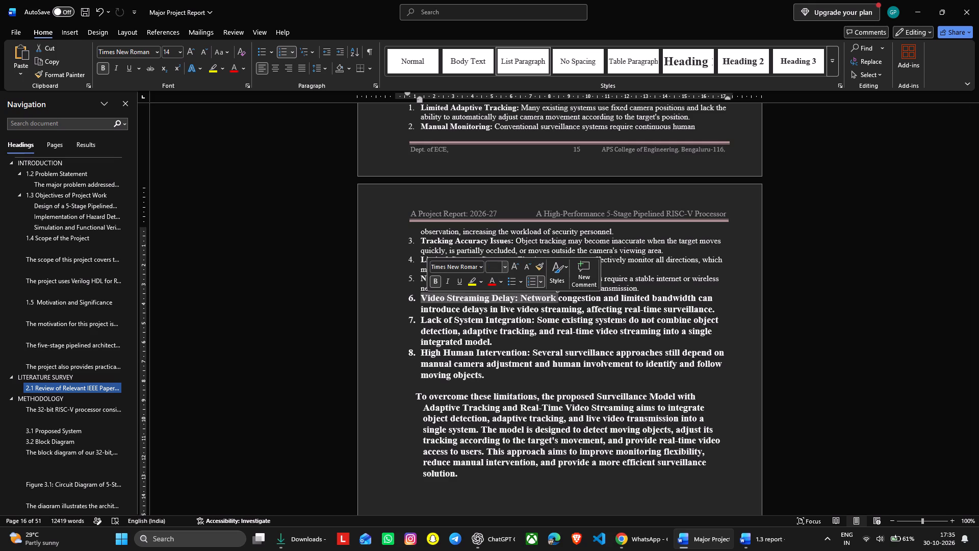
left_click(506, 267)
left_click(495, 326)
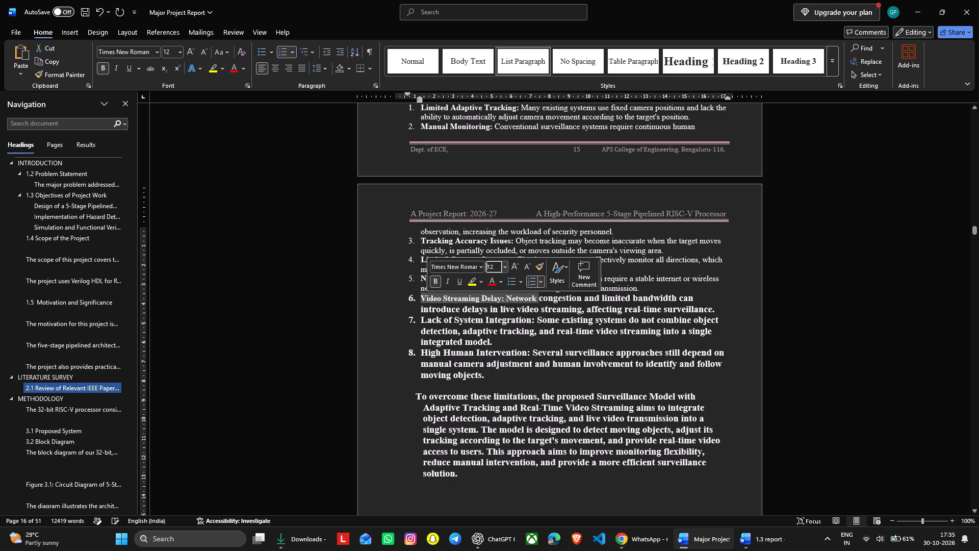
Remove bold from item 6's description and all of item 7, "Lack of System Integration", and set them to font size 12.
left_click(506, 296)
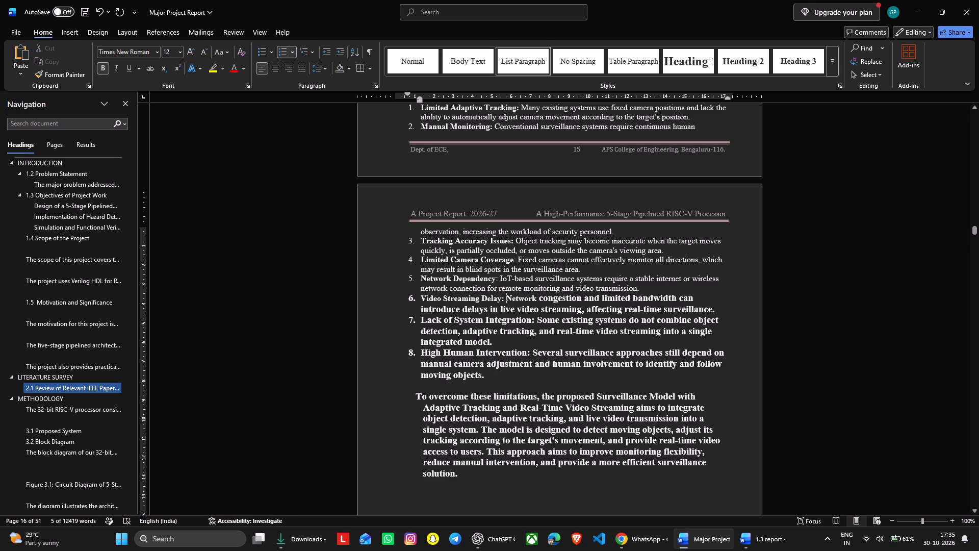
left_click(506, 296)
left_click_drag(506, 296, 549, 340)
left_click(558, 321)
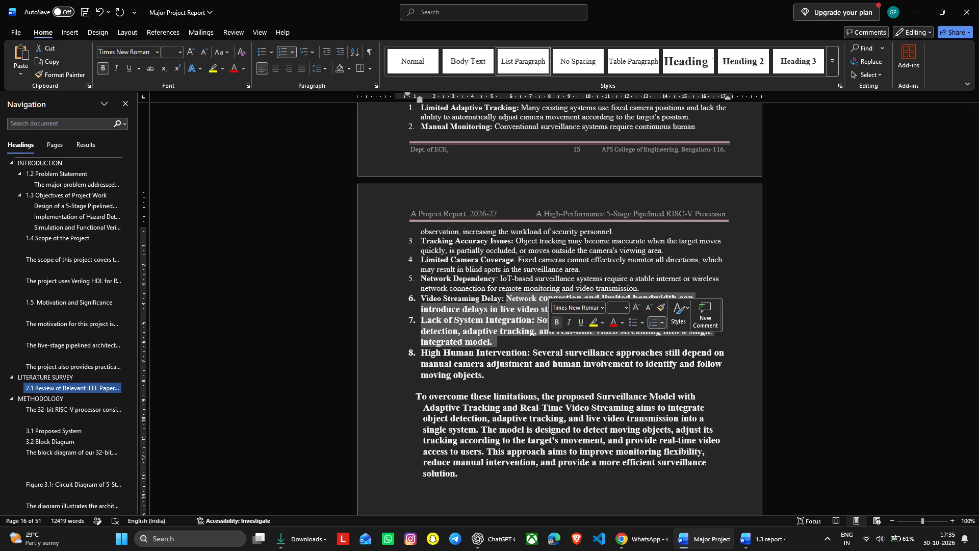
left_click(628, 311)
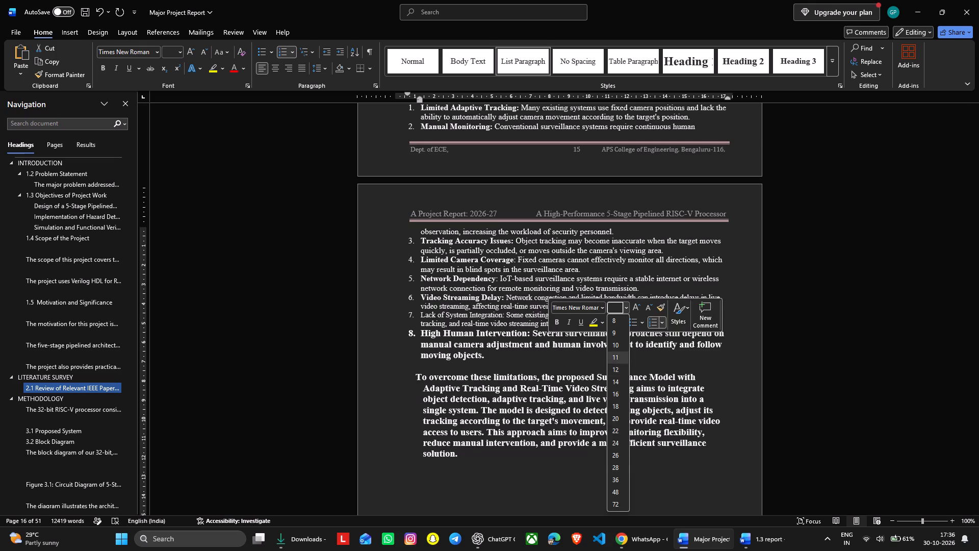
left_click(617, 366)
left_click(573, 359)
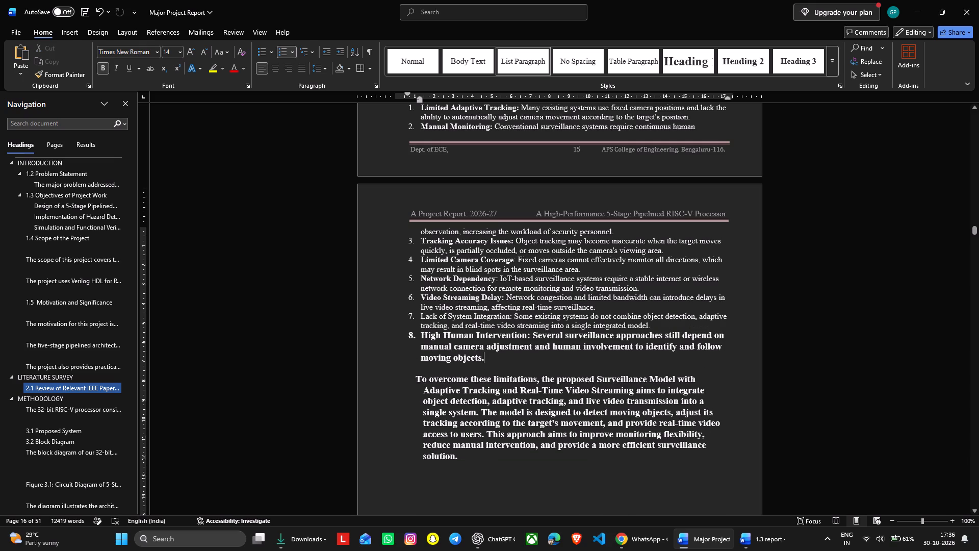
Reduce item 8's bold label "High Human Intervention:" to font size 12.
left_click(422, 334)
left_click_drag(422, 334, 504, 333)
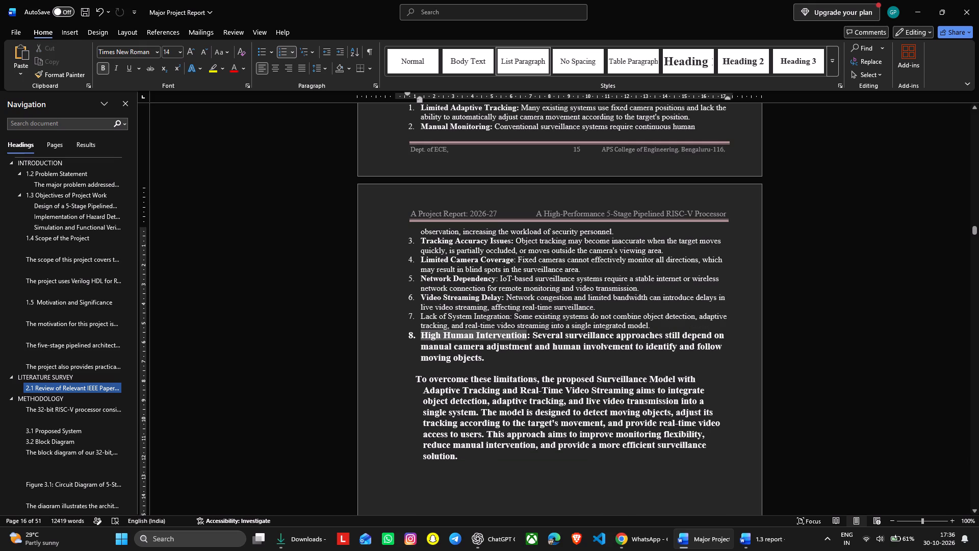
left_click_drag(504, 333, 530, 335)
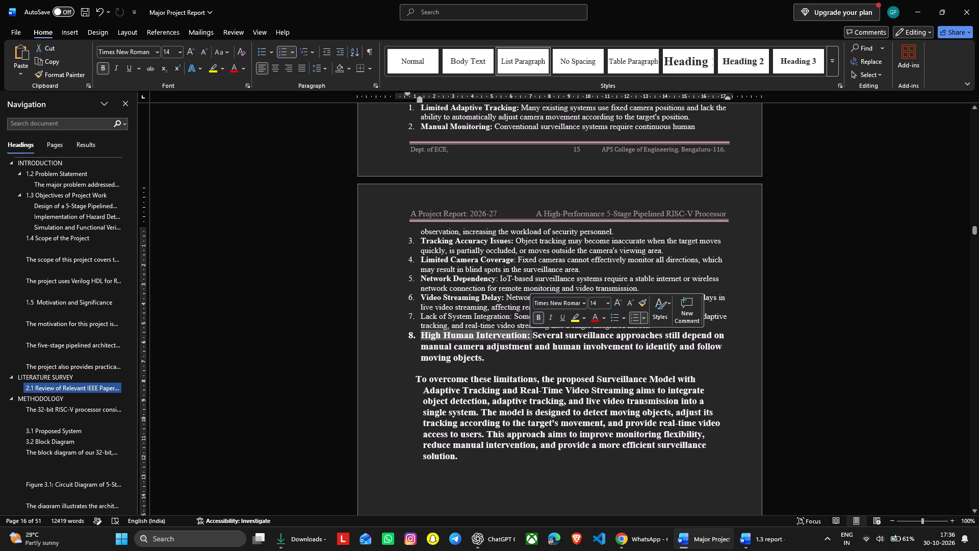
left_click(628, 304)
left_click(579, 370)
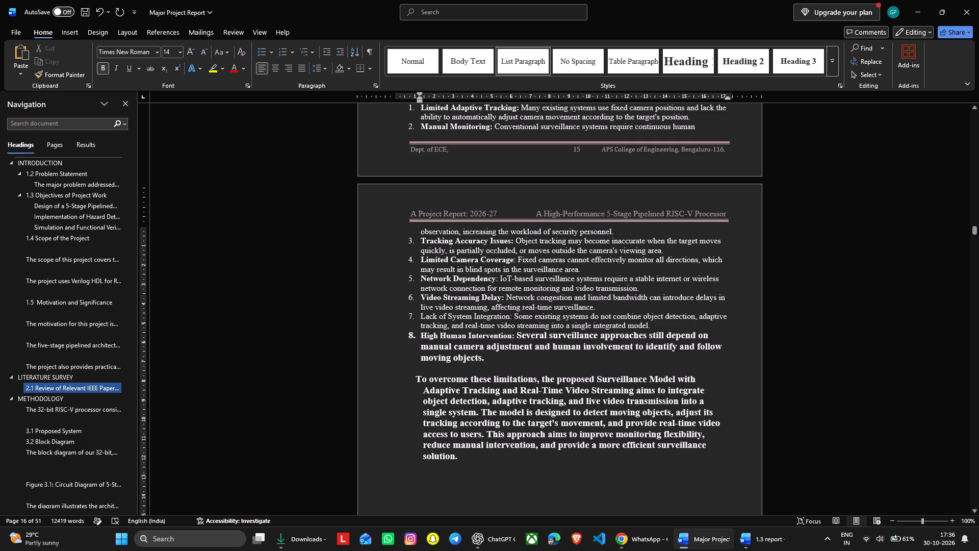
Remove bold from item 8's description after "High Human Intervention:" and reduce it to font size 12.
left_click(517, 333)
left_click_drag(517, 333, 576, 357)
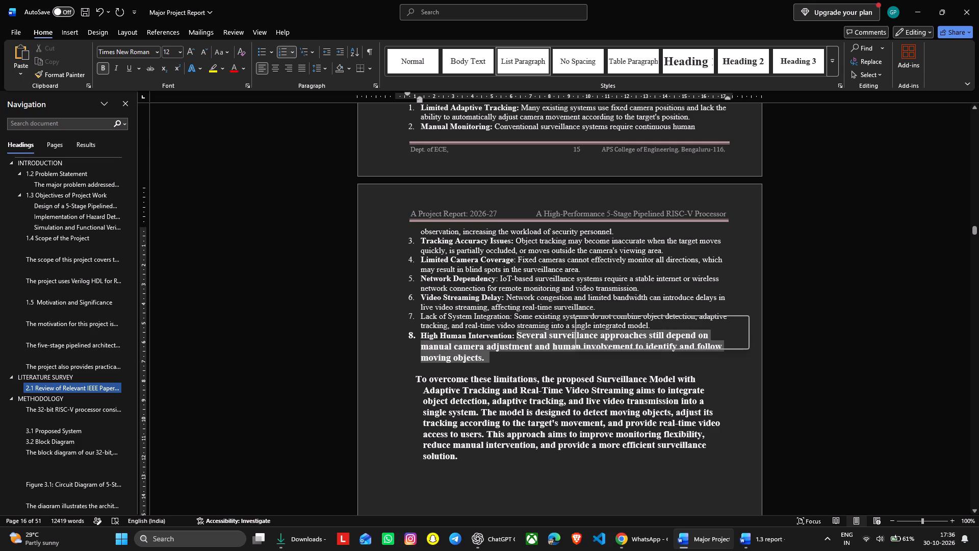
left_click(580, 341)
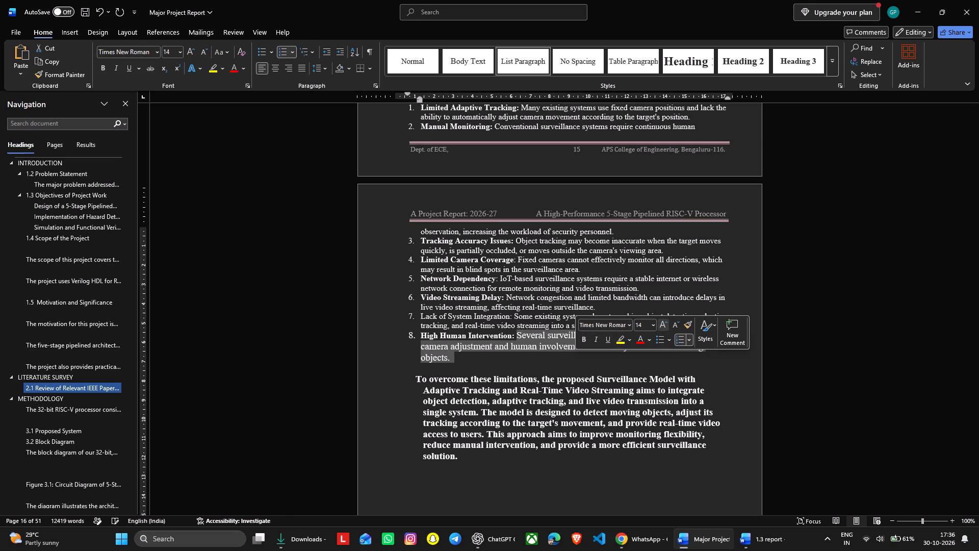
left_click(679, 324)
left_click(517, 346)
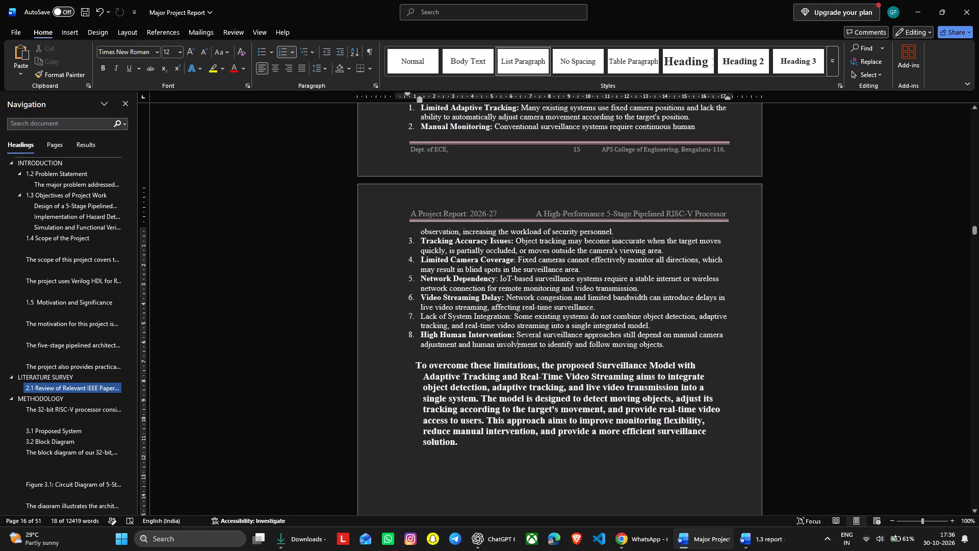
Insert an unnumbered blank line after item 1, "Limited Adaptive Tracking", in the limitations list.
scroll(329, 217, "up", 1)
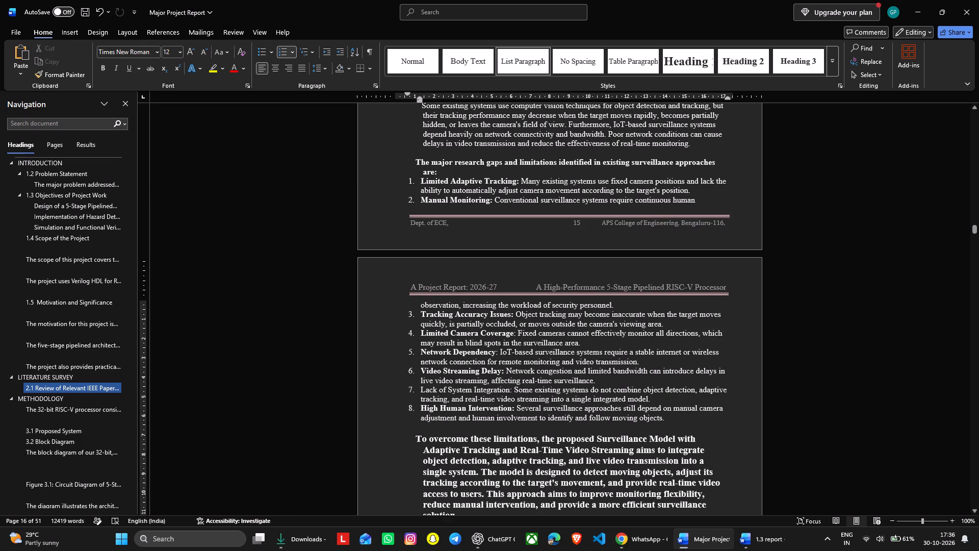
left_click(691, 193)
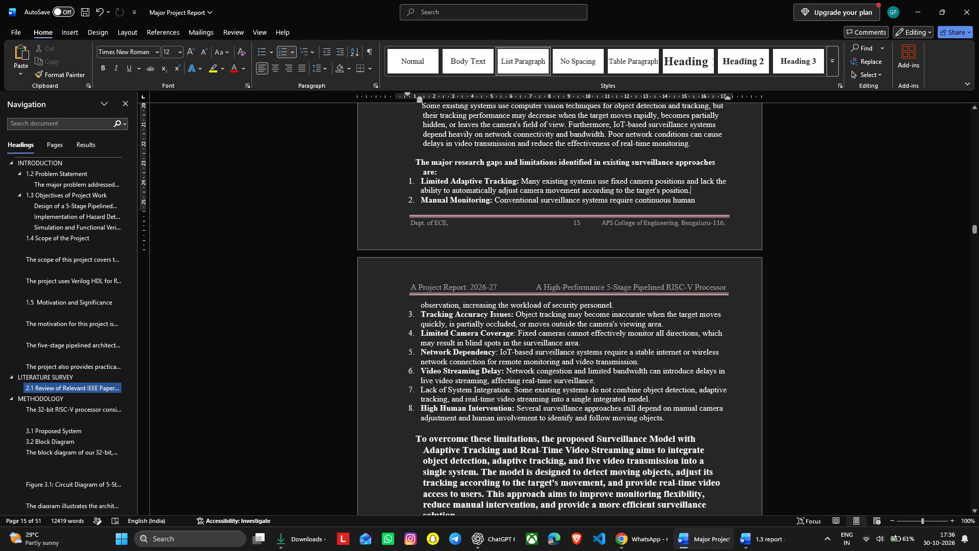
key("Return")
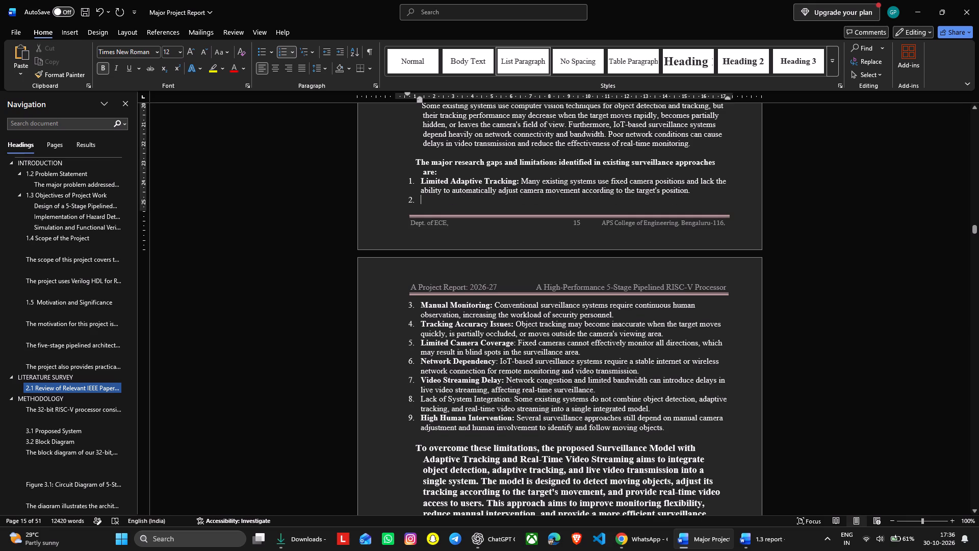
key("ctrl+z")
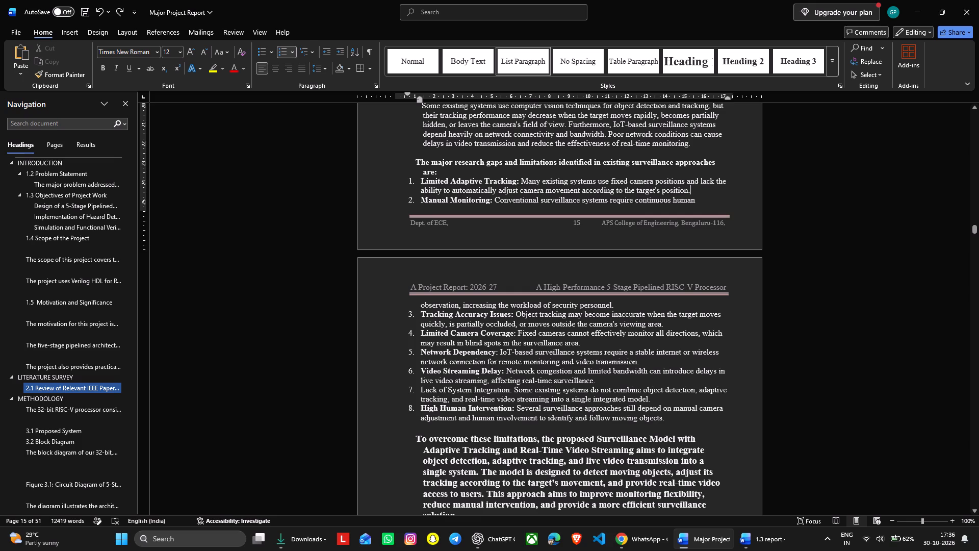
key("Return")
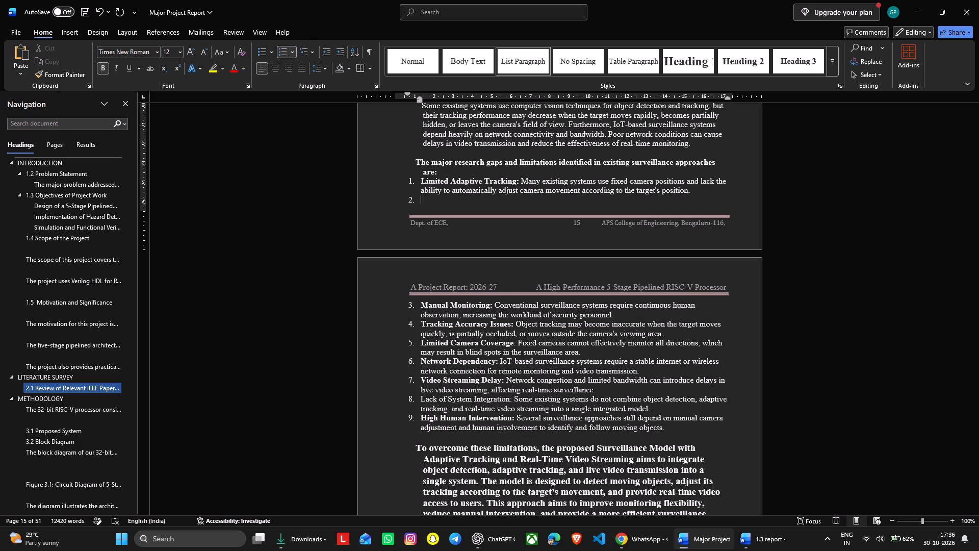
key("BackSpace")
Insert unnumbered blank space between item 2, "Manual Monitoring", and item 3, "Tracking Accuracy Issues".
left_click(621, 316)
key("Return")
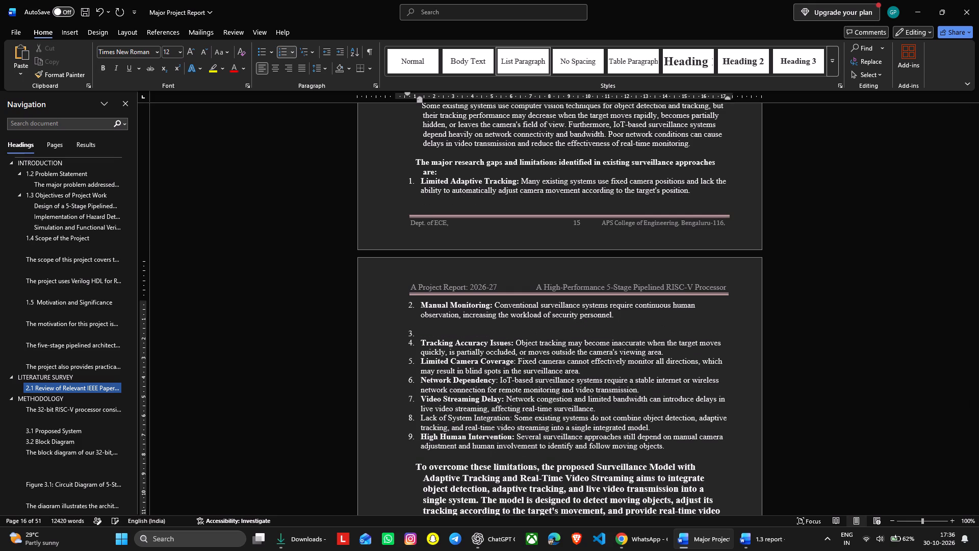
key("BackSpace")
Insert an unnumbered blank line after item 3, "Tracking Accuracy Issues", keeping the list numbering continuous.
left_click(670, 355)
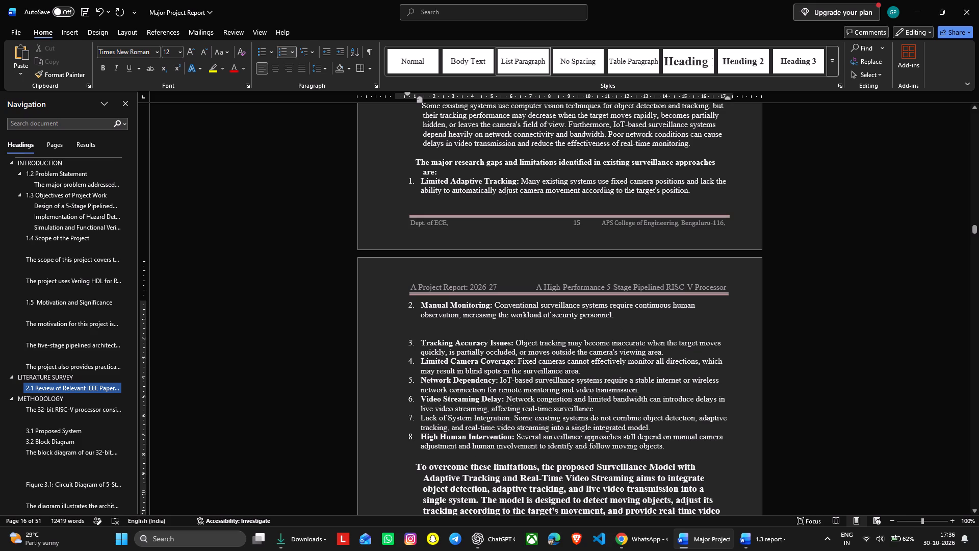
key("Return")
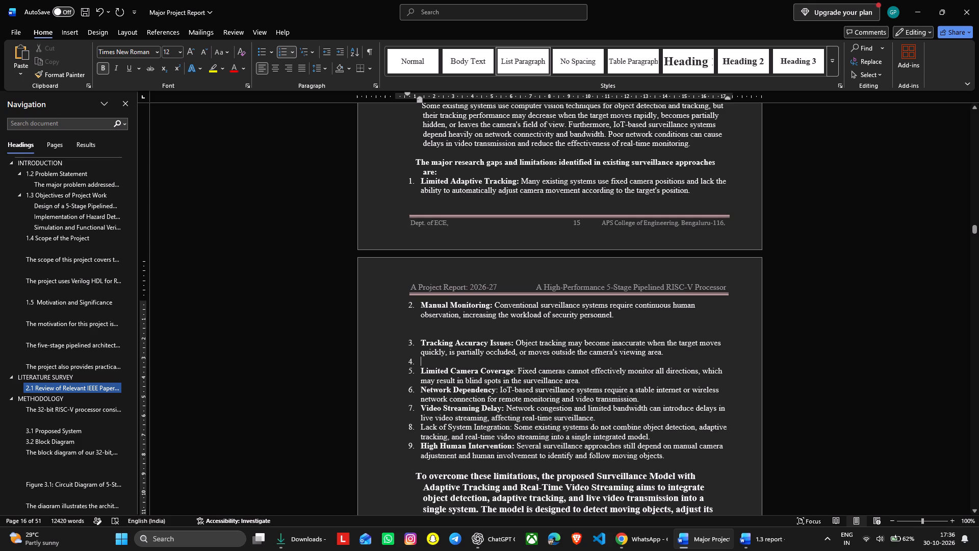
key("BackSpace")
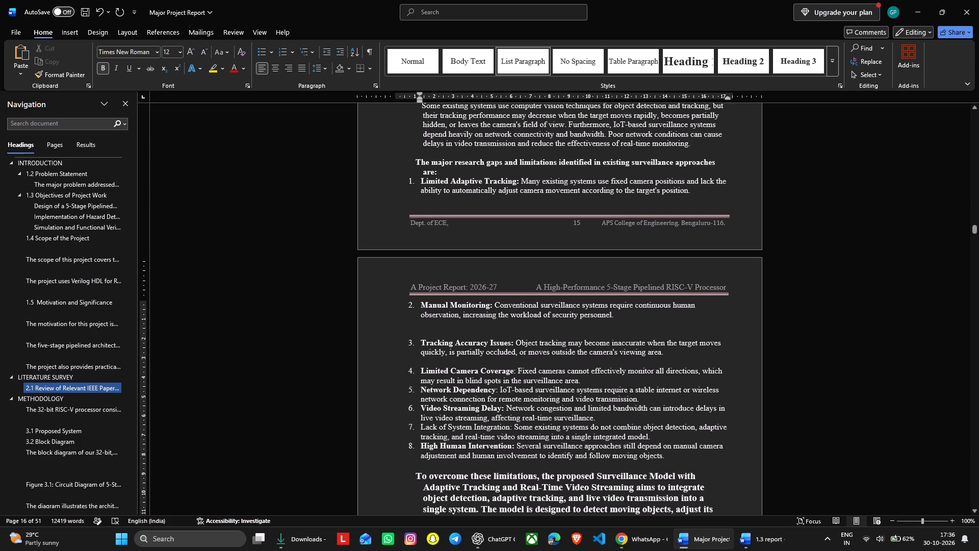
Delete the extra blank line between items 2 and 3, leaving a single blank line between them.
left_click(419, 337)
key("BackSpace")
key("BackSpace")
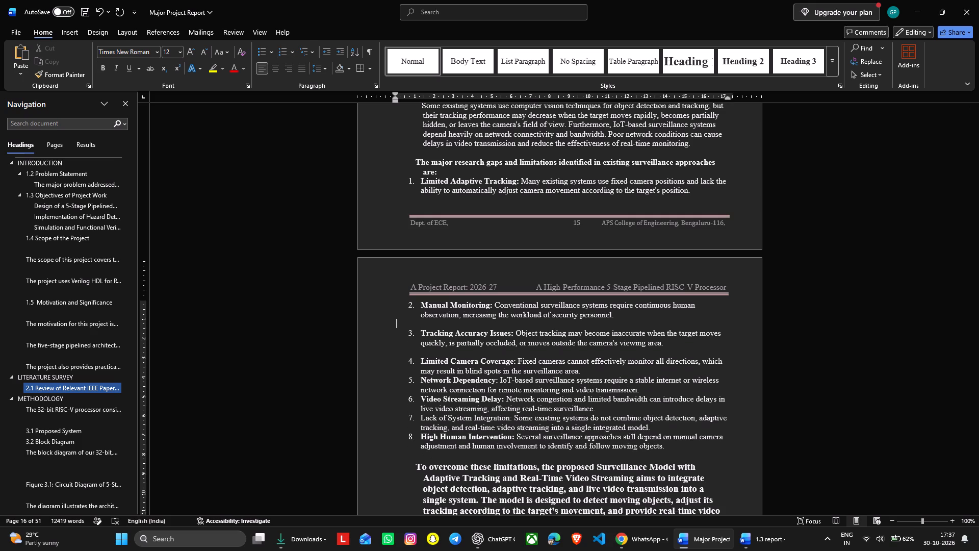
Add a single unnumbered blank line between item 4, "Limited Camera Coverage", and item 5, "Network Dependency".
left_click(590, 373)
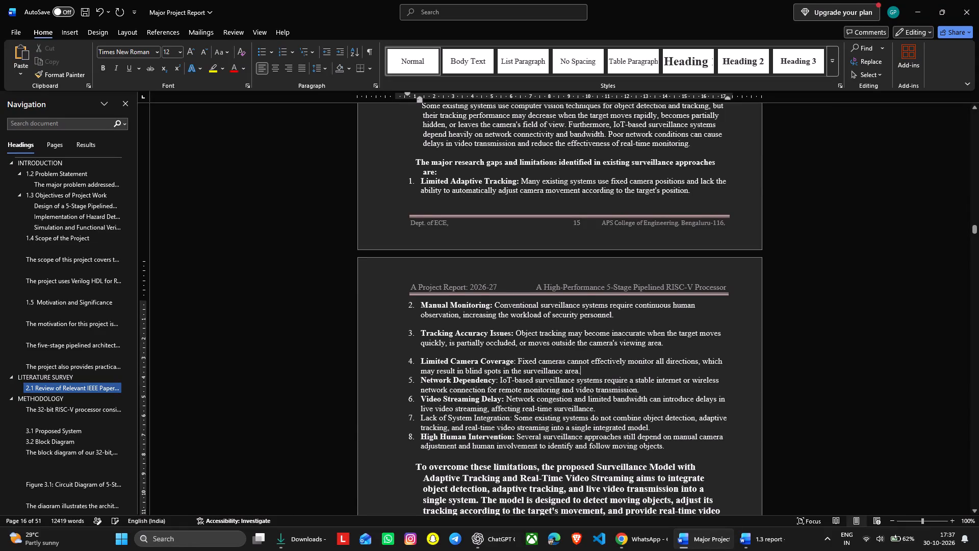
key("Return")
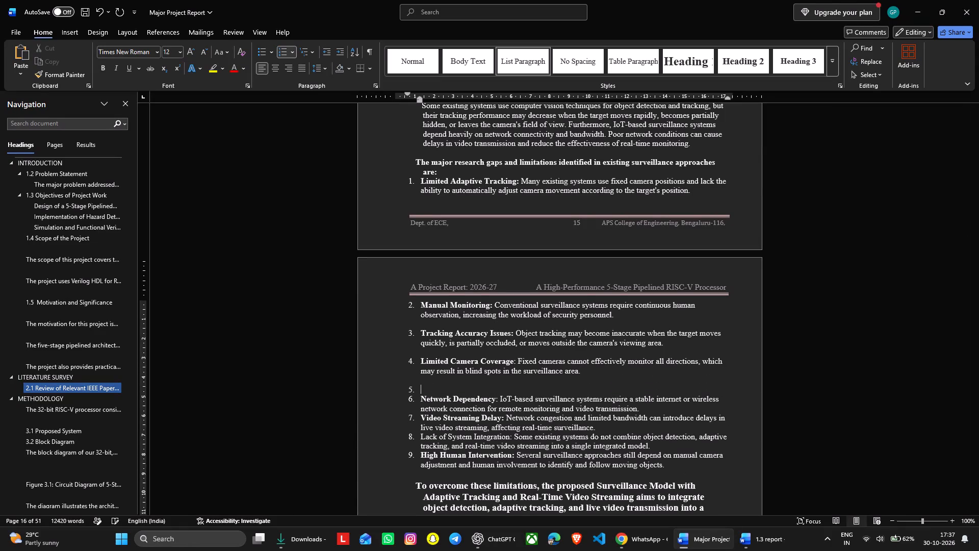
key("BackSpace")
key("BackSpace")
key("BackSpace")
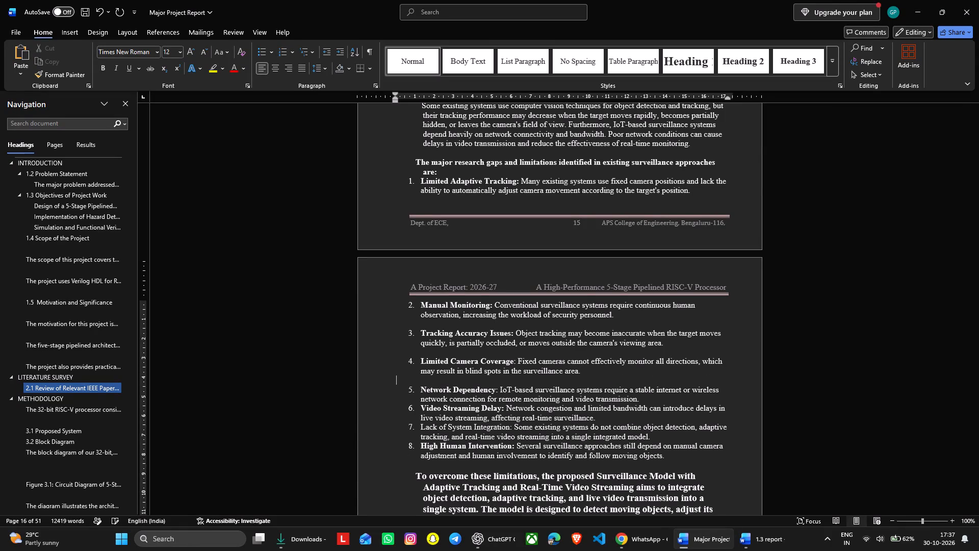
Add a single unnumbered blank line between item 5, "Network Dependency", and item 6, "Video Streaming Delay".
left_click(645, 401)
key("Return")
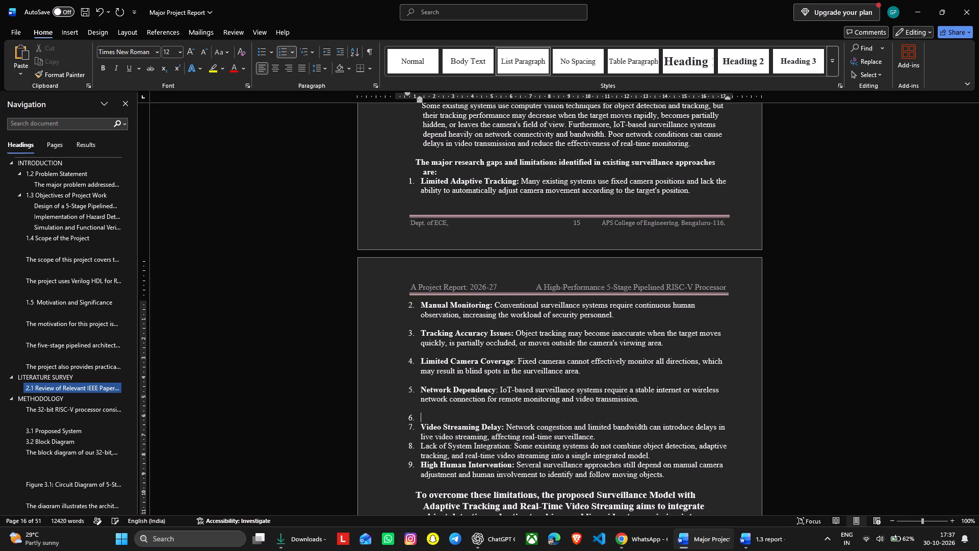
key("BackSpace")
key("BackSpace")
key("BackSpace")
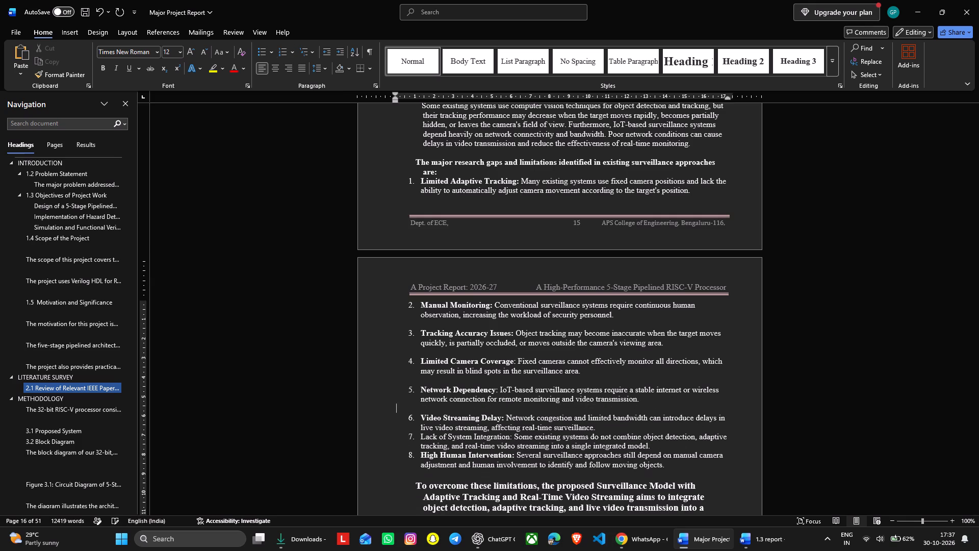
Add a single unnumbered blank line between item 6, "Video Streaming Delay", and item 7, "Lack of System Integration".
left_click(602, 428)
key("Return")
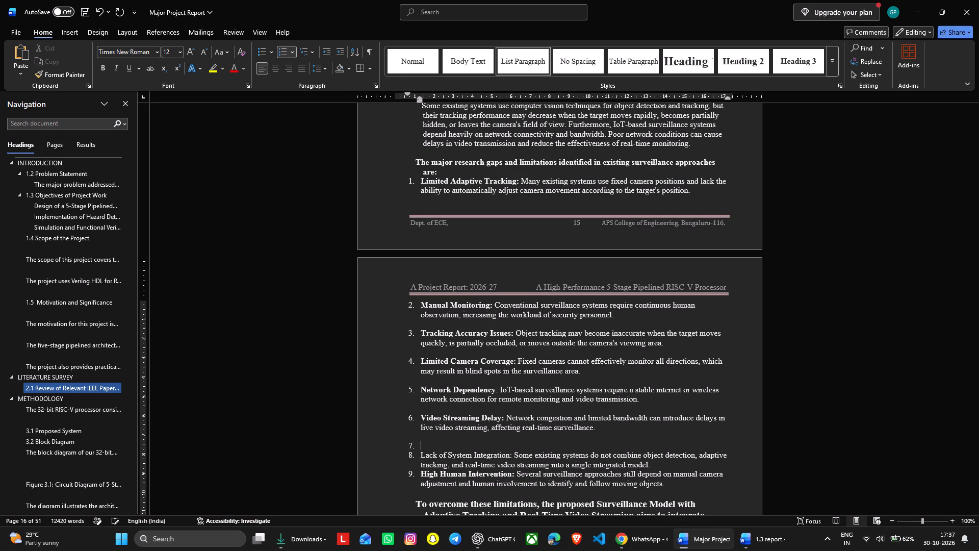
key("BackSpace")
key("BackSpace")
key("BackSpace")
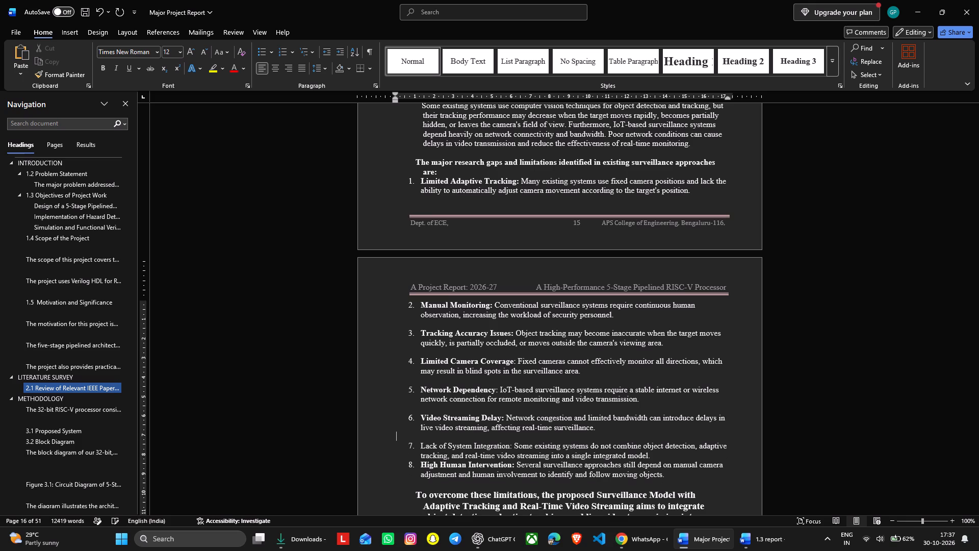
Add a single unnumbered blank line between item 7, "Lack of System Integration", and item 8, "High Human Intervention".
left_click(657, 457)
key("Return")
key("BackSpace")
key("BackSpace")
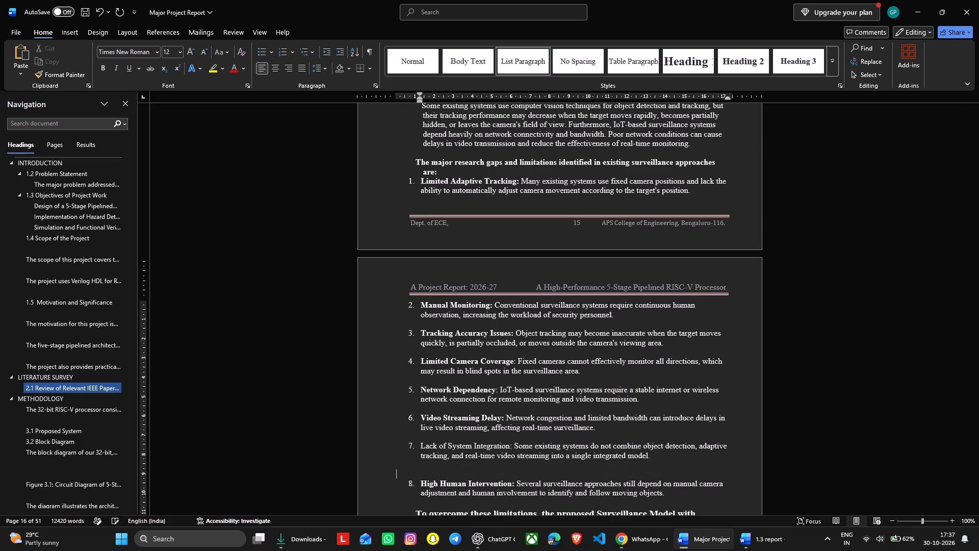
key("BackSpace")
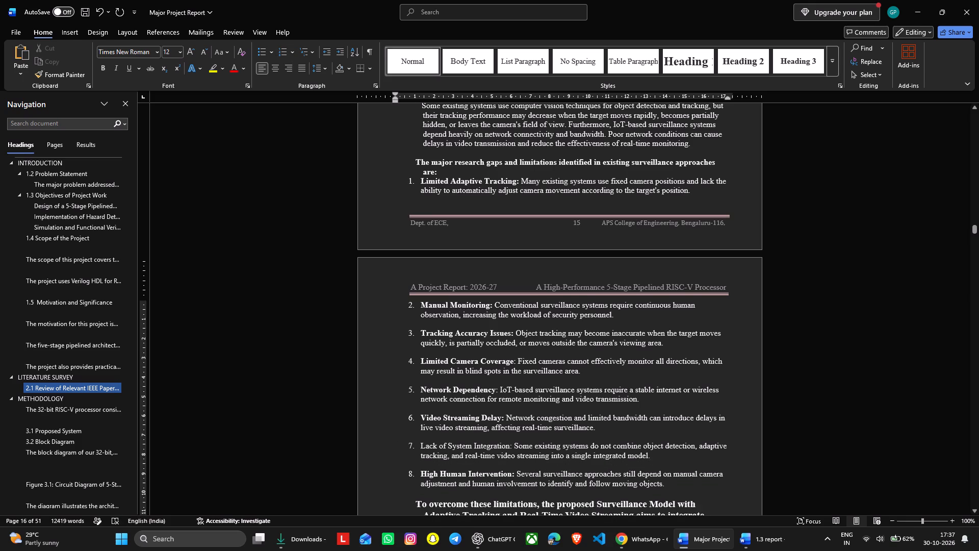
Remove bold from the closing paragraph starting "To overcome these limitations" and set its font size to 12.
scroll(677, 470, "down", 2)
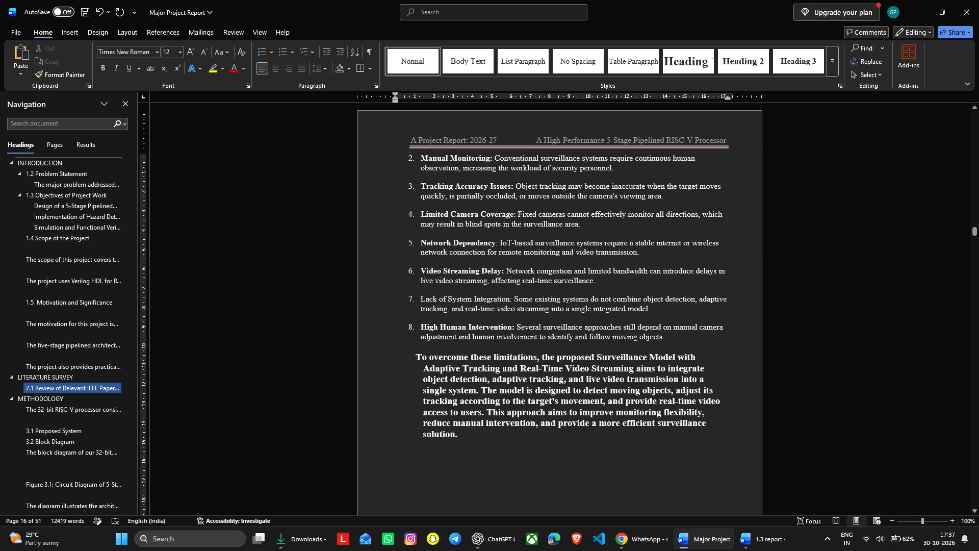
left_click(416, 354)
left_click_drag(416, 354, 483, 437)
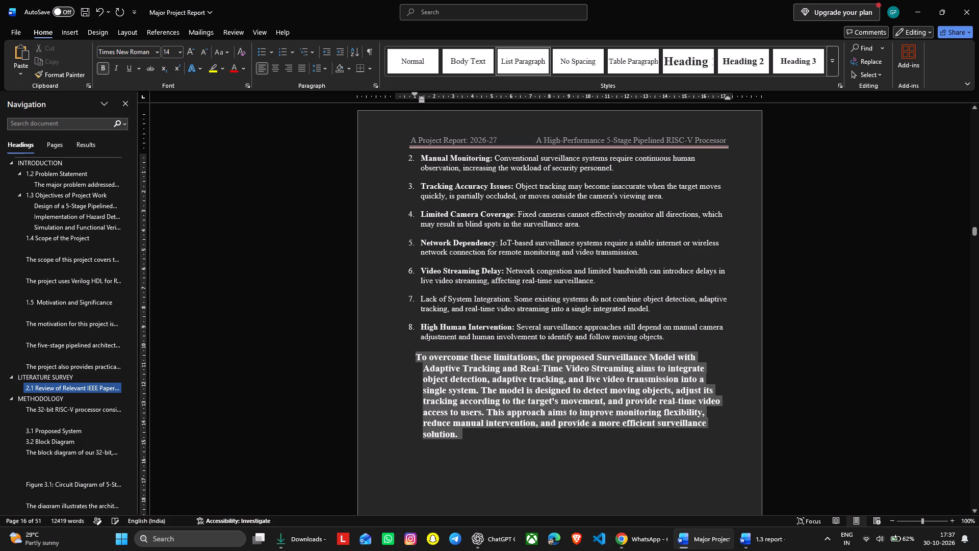
left_click_drag(483, 437, 484, 437)
left_click(491, 419)
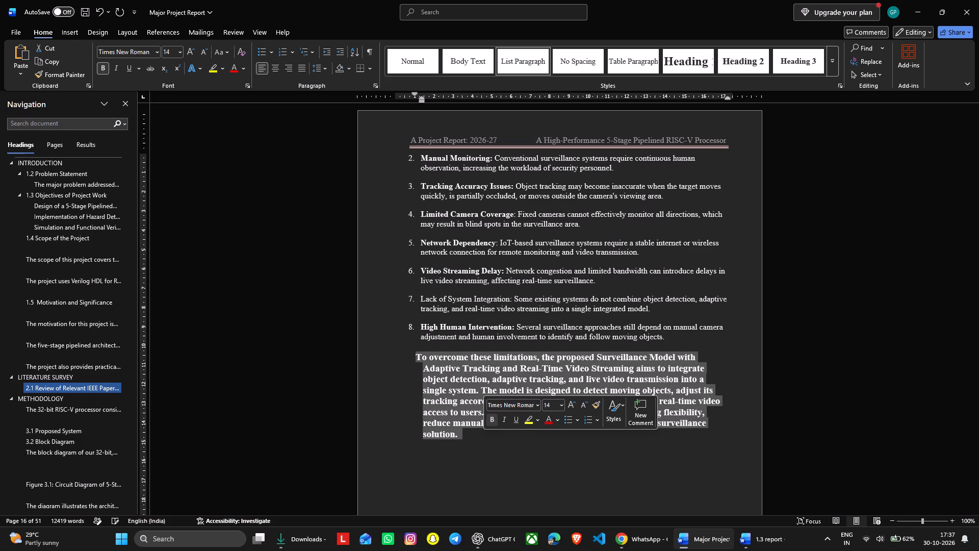
left_click(583, 410)
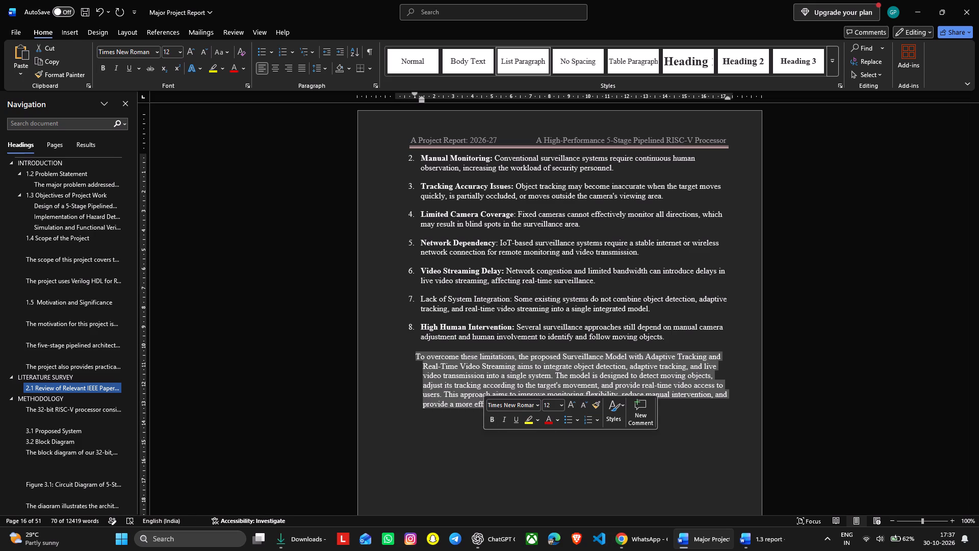
left_click(456, 459)
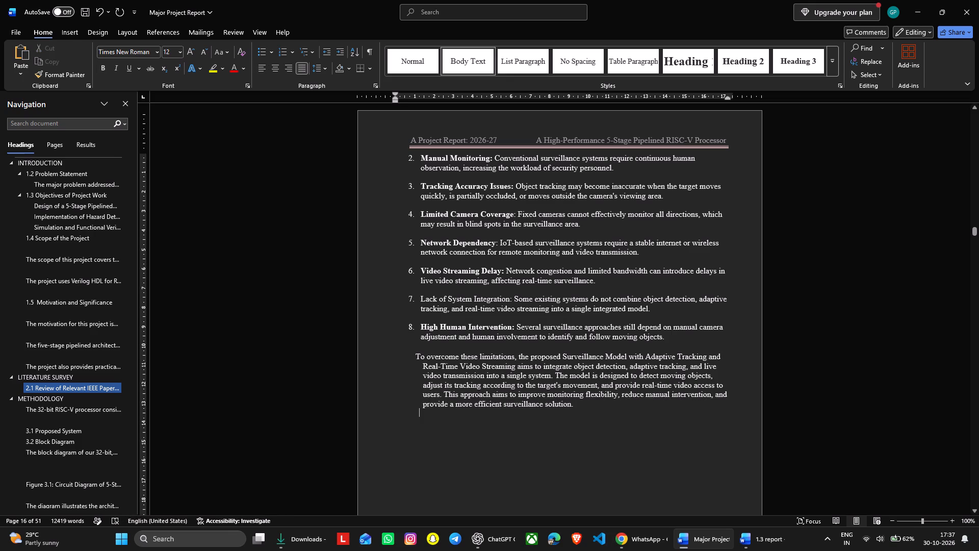
Insert three leading spaces before "To overcome these limitations" to align the closing paragraph's first line with its other lines.
left_click(412, 359)
key("space")
key("space")
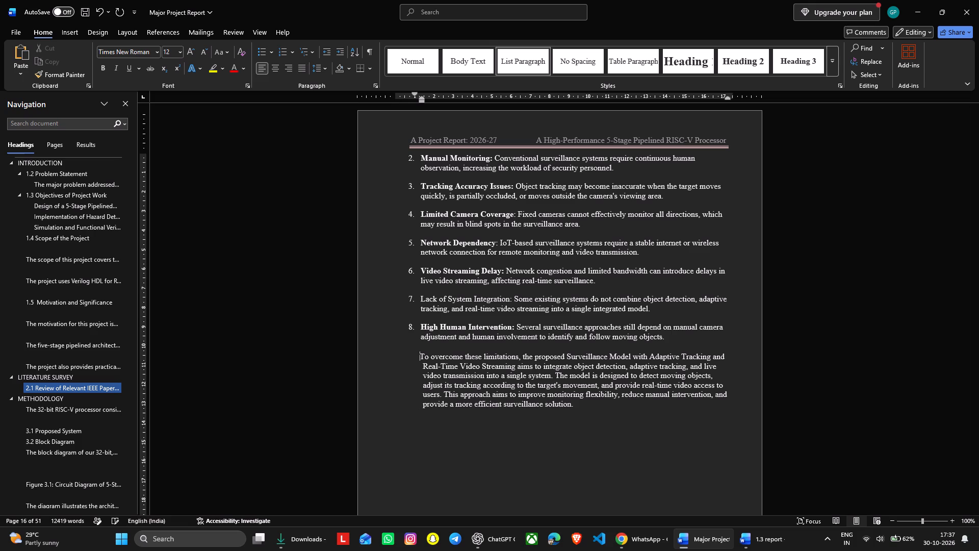
key("space")
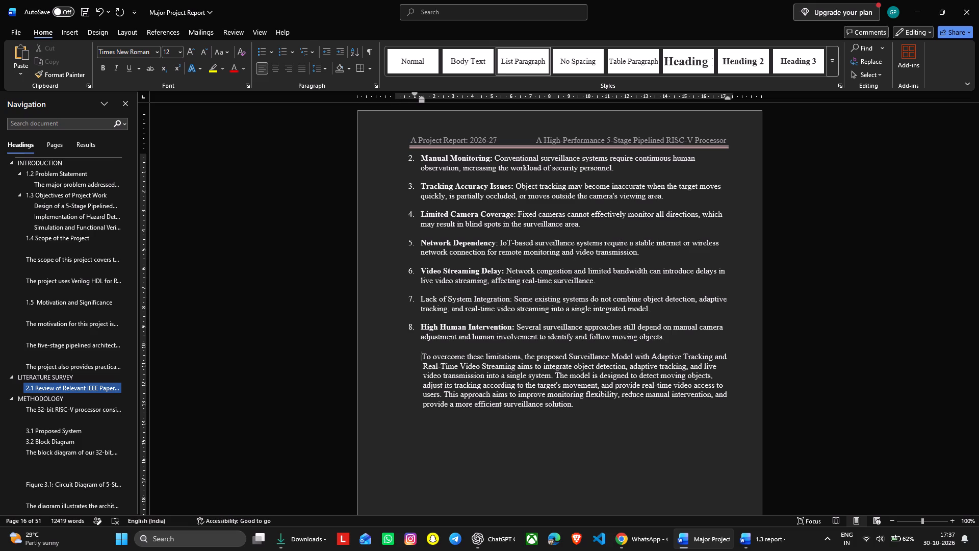
Insert a blank line between the heading "2.4 Research Gaps and Limitations" and its first paragraph.
scroll(434, 443, "down", 1)
scroll(434, 443, "up", 1)
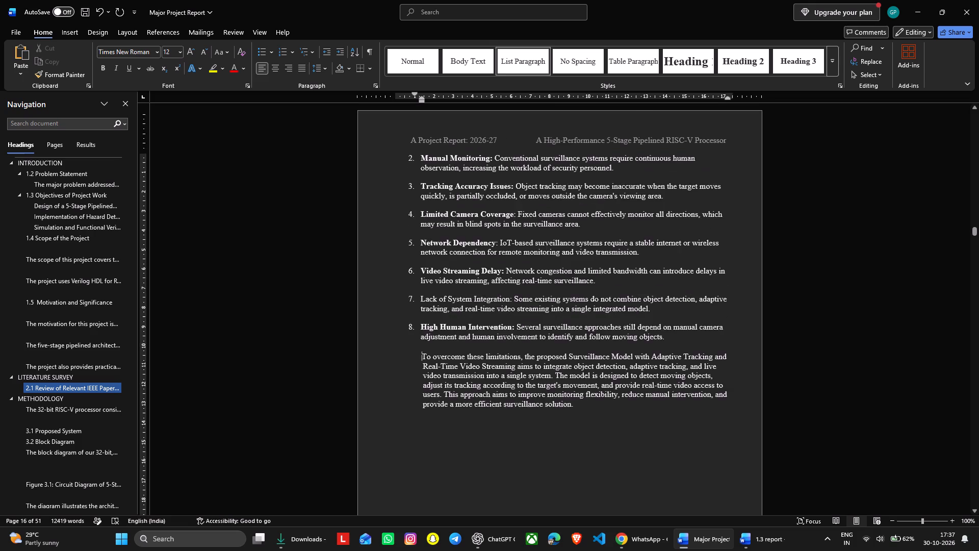
scroll(434, 443, "up", 2)
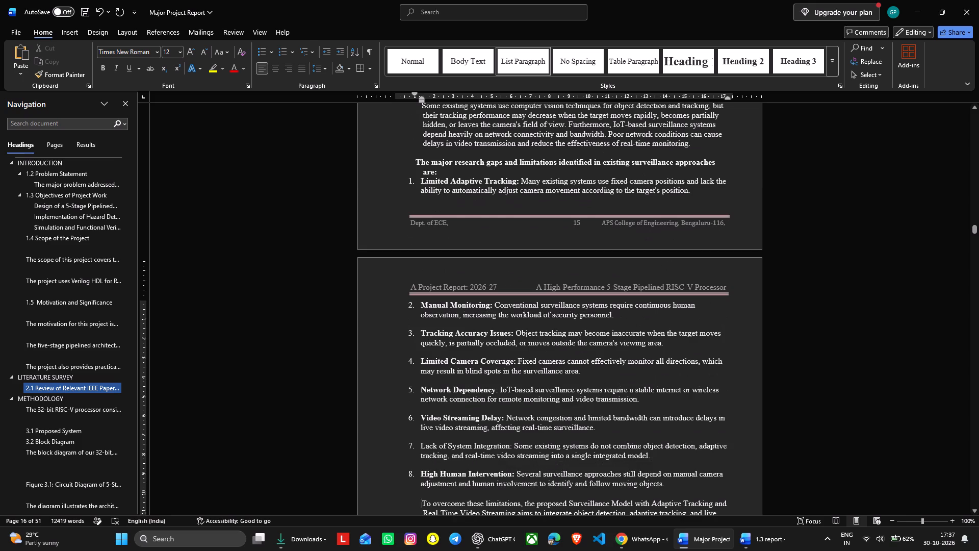
scroll(434, 443, "up", 1)
scroll(487, 455, "up", 2)
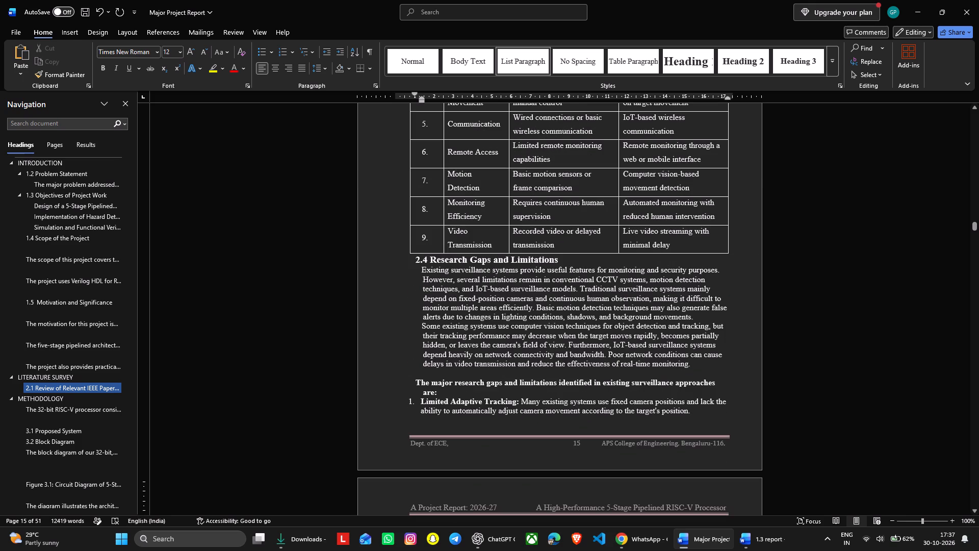
left_click(572, 265)
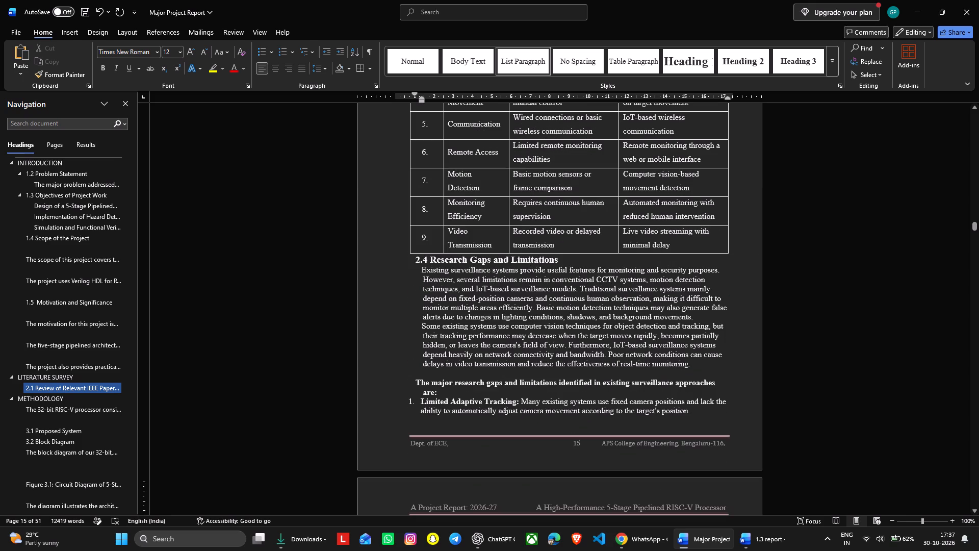
left_click(566, 263)
key("Return")
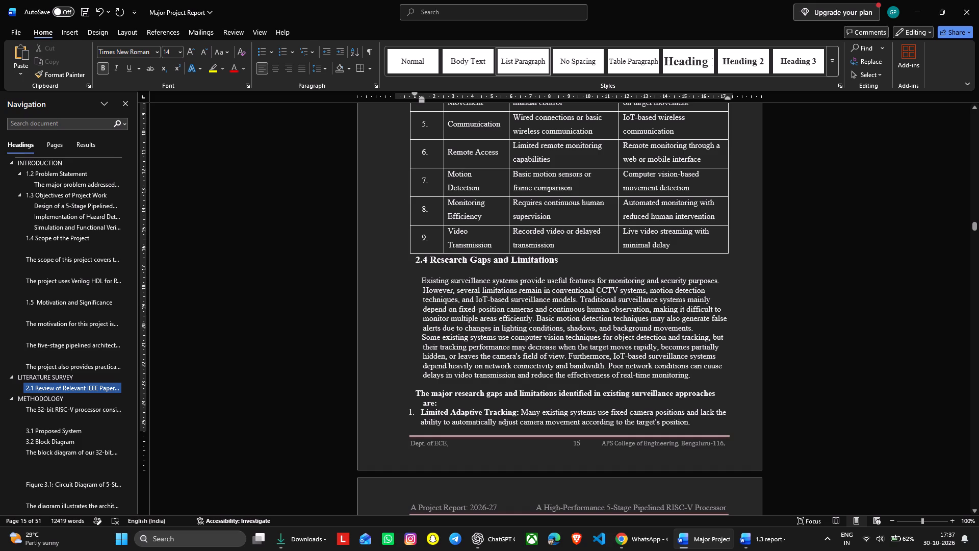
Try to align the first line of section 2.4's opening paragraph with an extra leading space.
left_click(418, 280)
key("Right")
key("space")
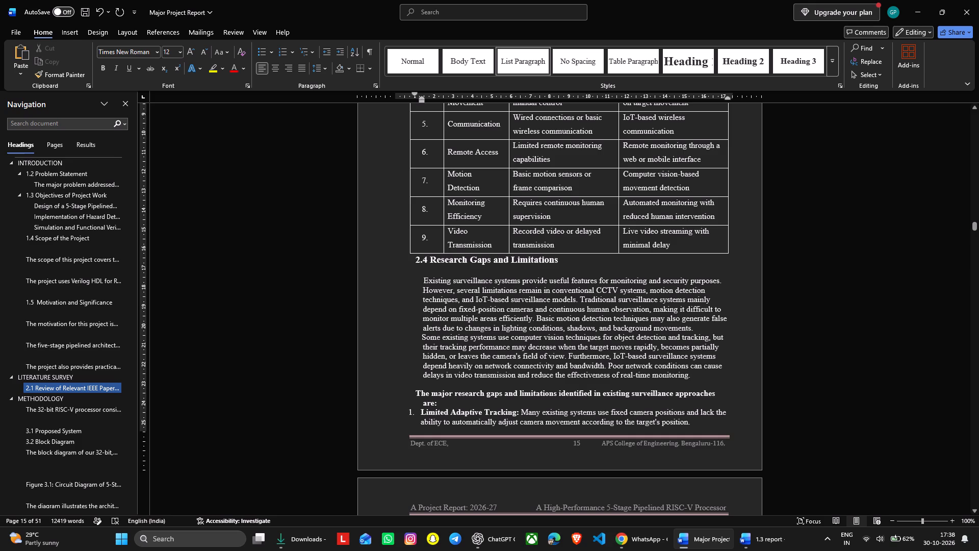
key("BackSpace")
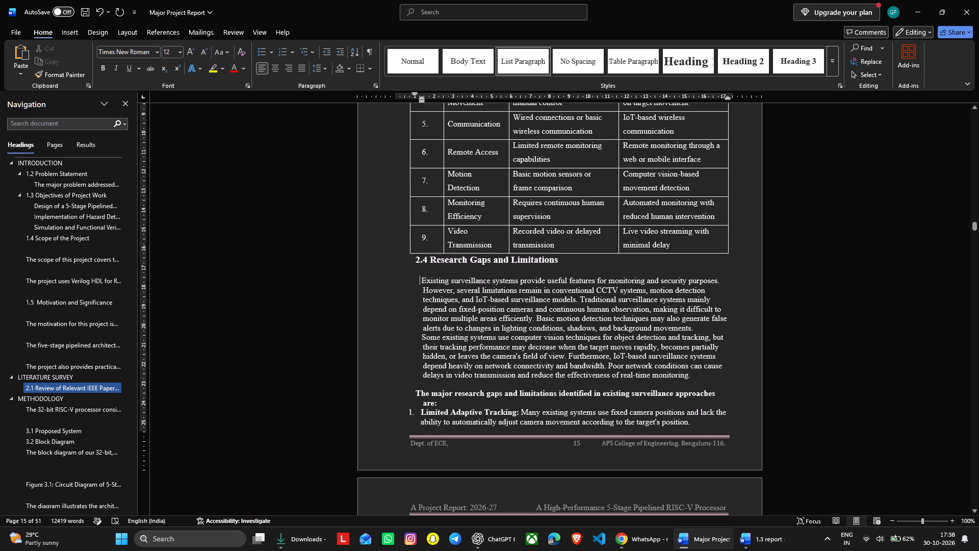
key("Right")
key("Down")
Justify the two body paragraphs under the heading "2.4 Research Gaps and Limitations".
left_click(422, 277)
left_click_drag(422, 277, 532, 324)
key("Down")
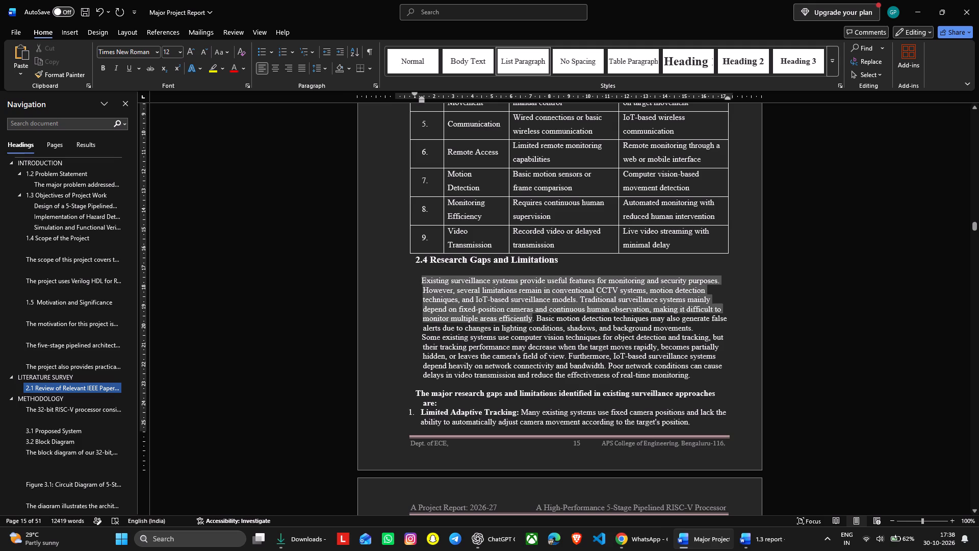
left_click_drag(532, 324, 717, 388)
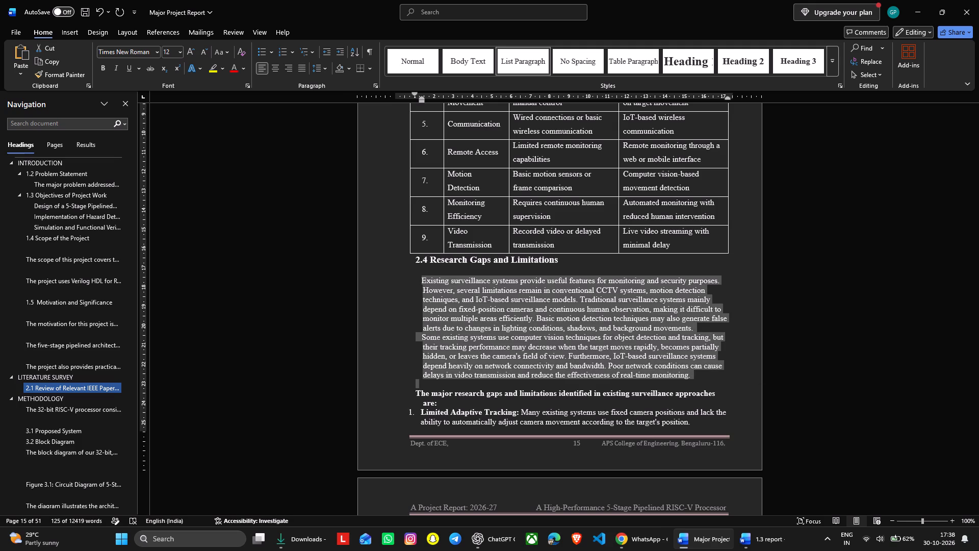
key("ctrl+j")
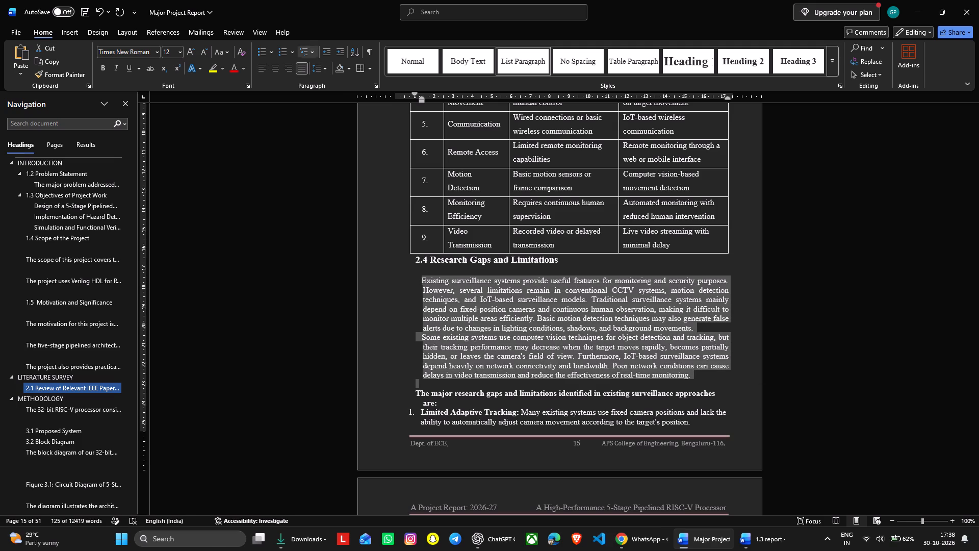
left_click(348, 304)
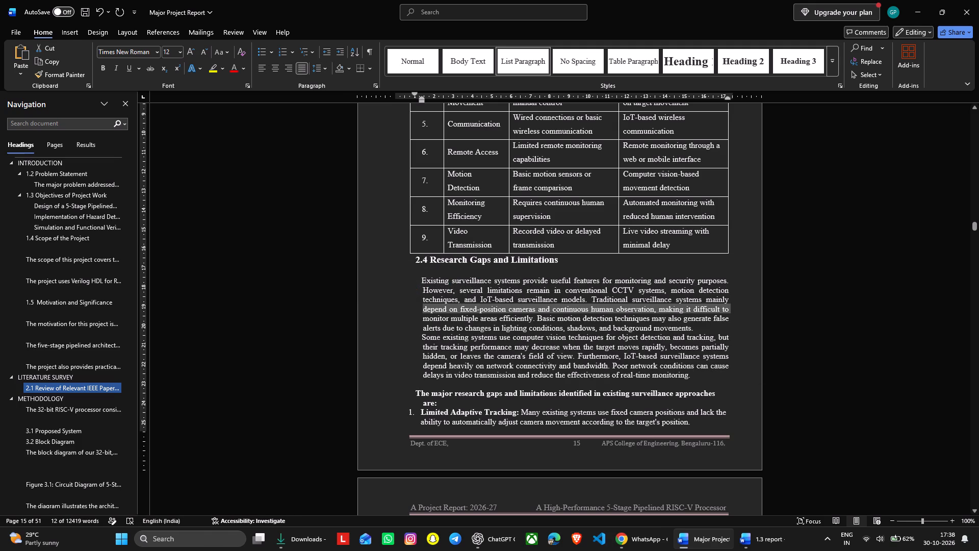
left_click(403, 342)
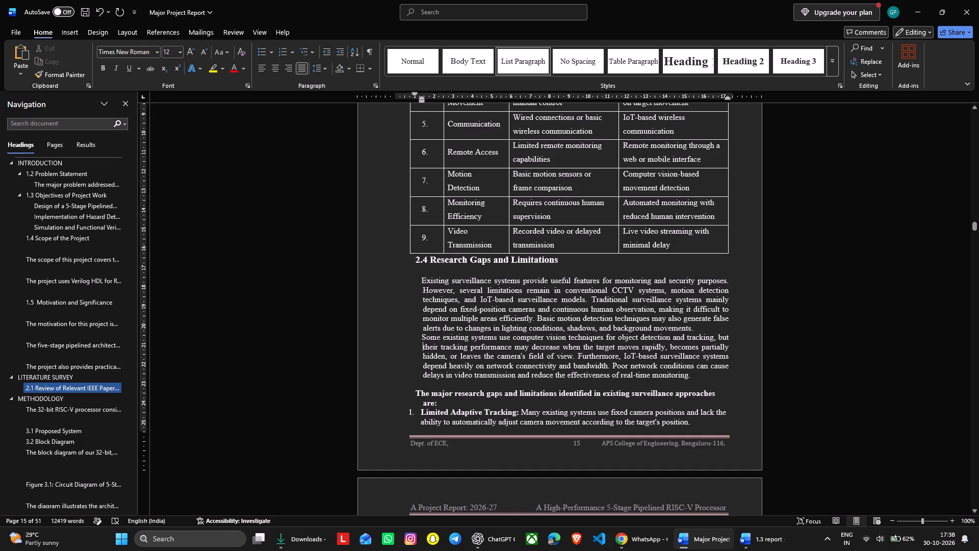
Move the left and first-line indents of section 2.4's two body paragraphs out to the table's left edge.
scroll(450, 392, "down", 2)
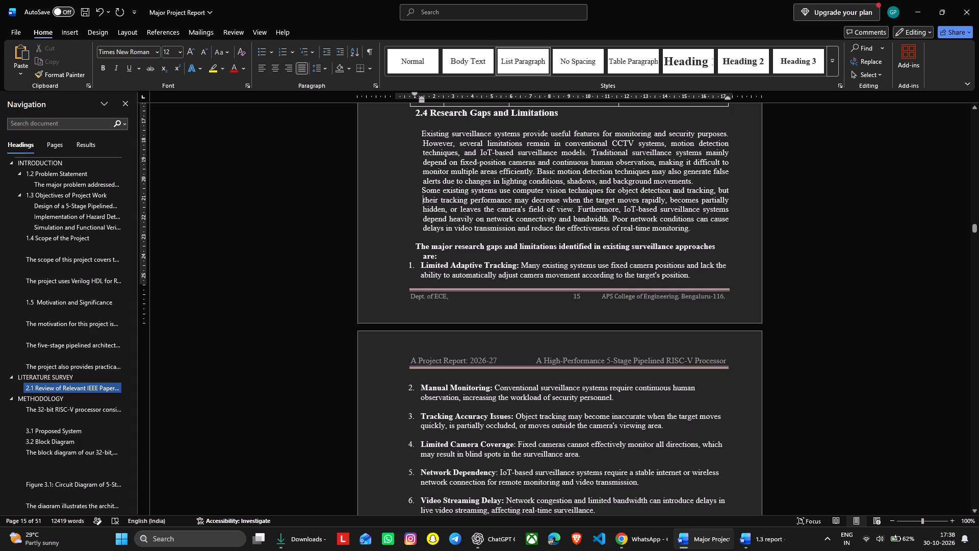
key("Up")
key("Up")
key("Up")
key("Up")
key("Up")
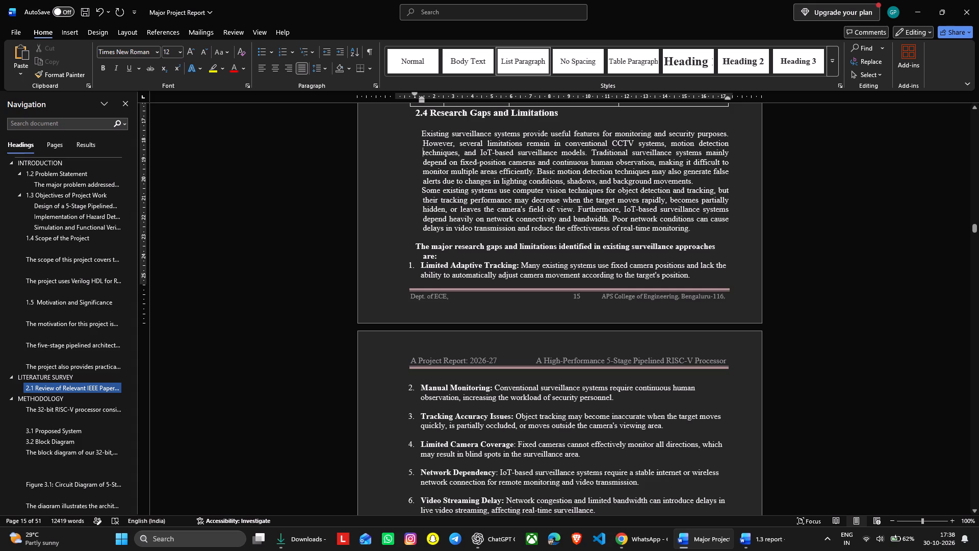
key("Up")
key("Up")
left_click_drag(422, 136, 644, 213)
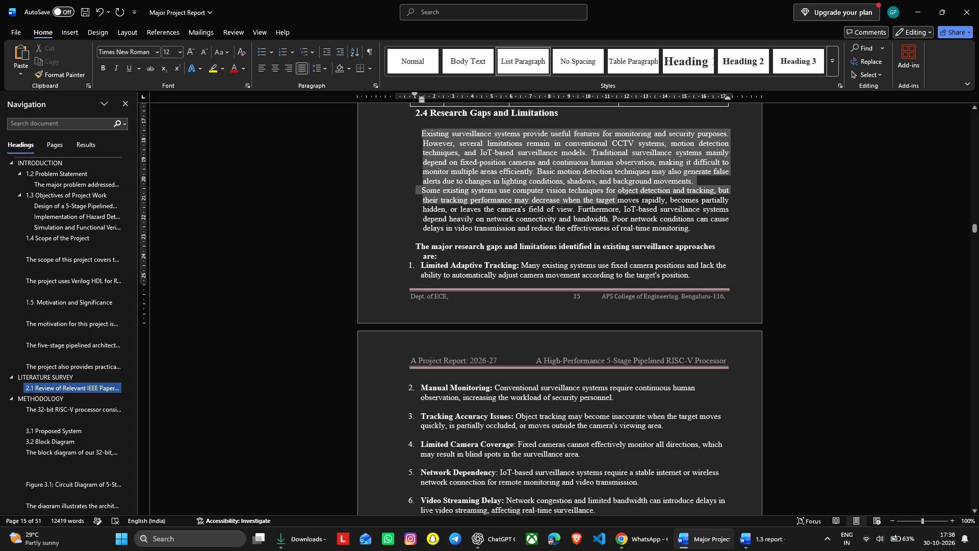
left_click_drag(644, 213, 700, 226)
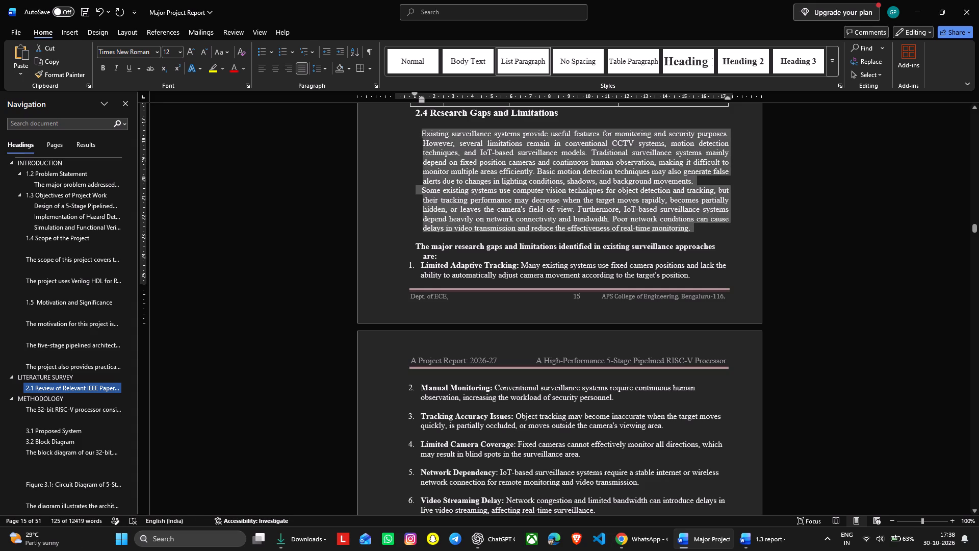
left_click_drag(422, 99, 418, 99)
left_click_drag(418, 99, 408, 103)
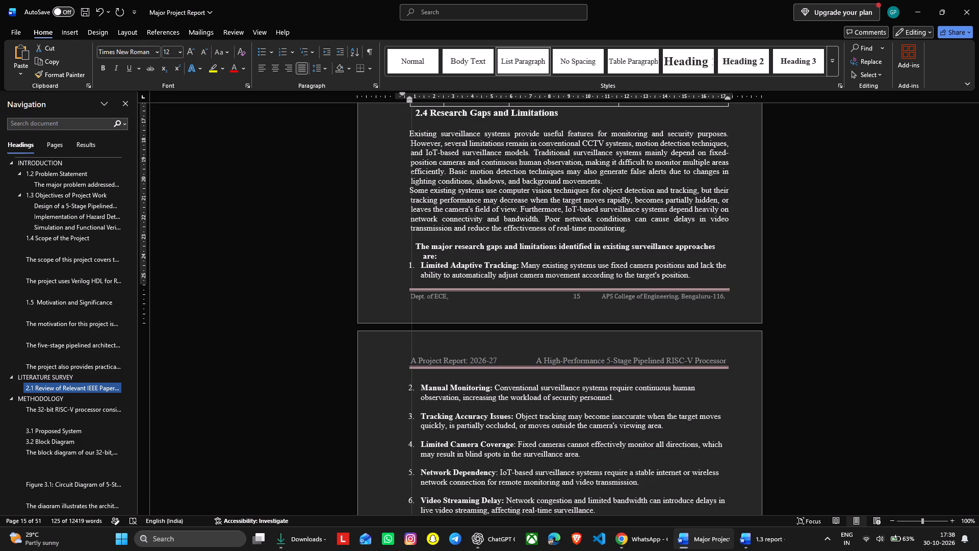
left_click_drag(408, 103, 407, 103)
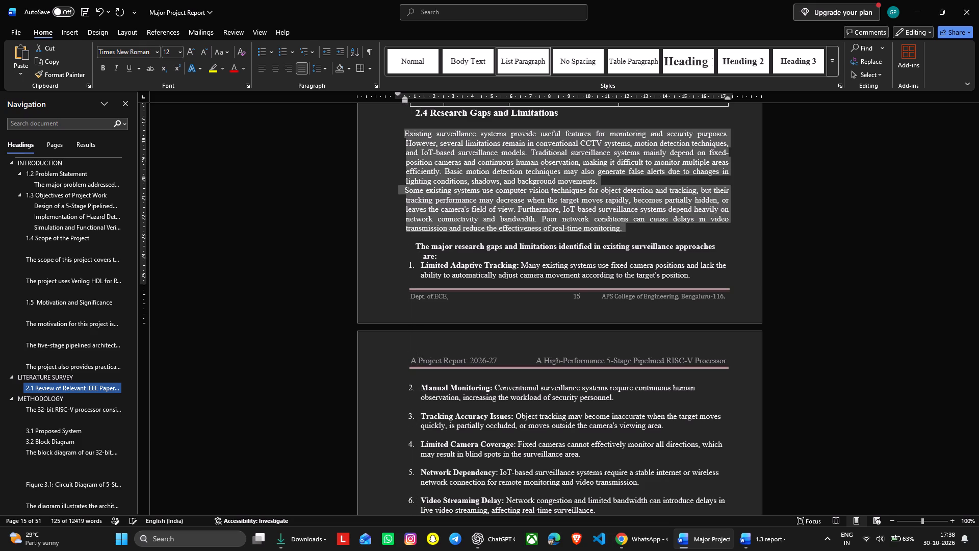
left_click_drag(397, 92, 403, 93)
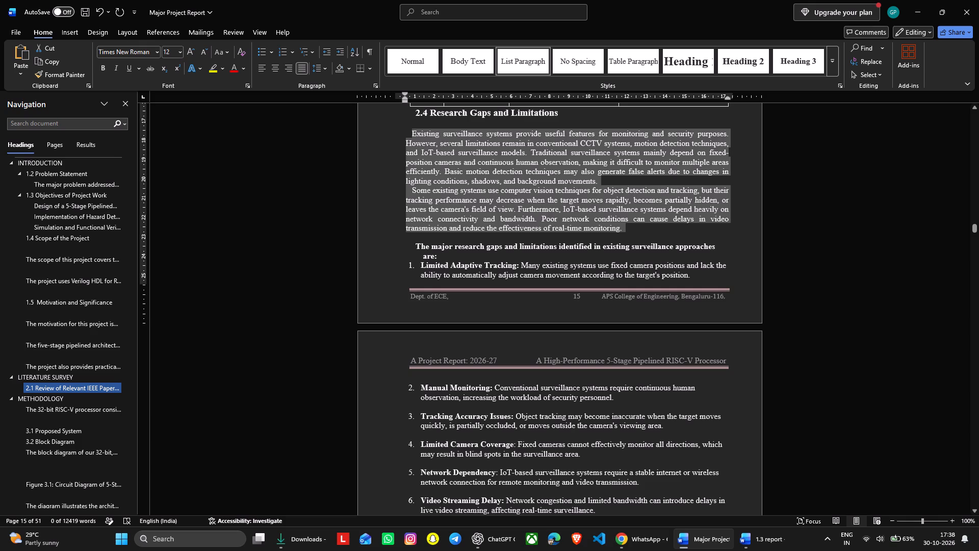
left_click(404, 100)
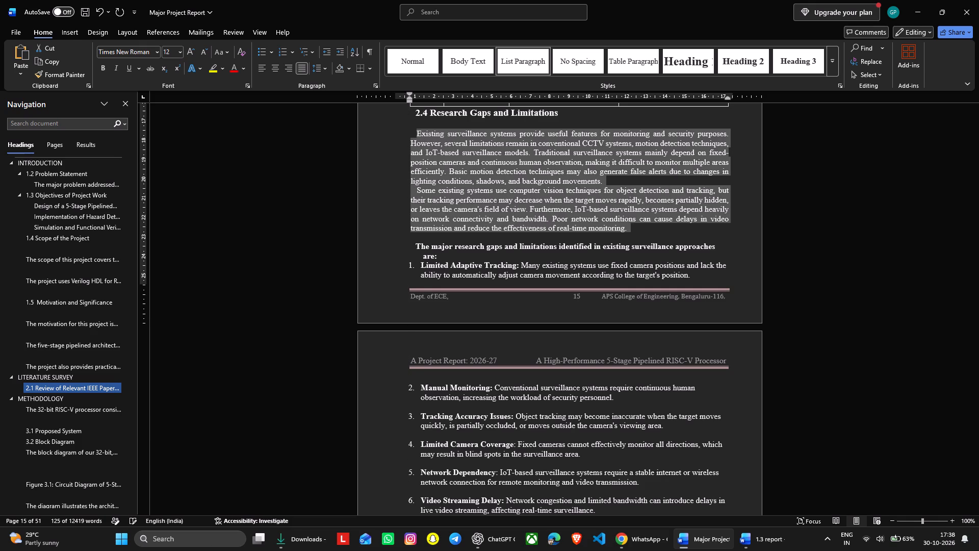
Remove the leading spaces before "Existing surveillance systems" and "Some existing systems" so both first lines align with their paragraphs.
left_click(418, 132)
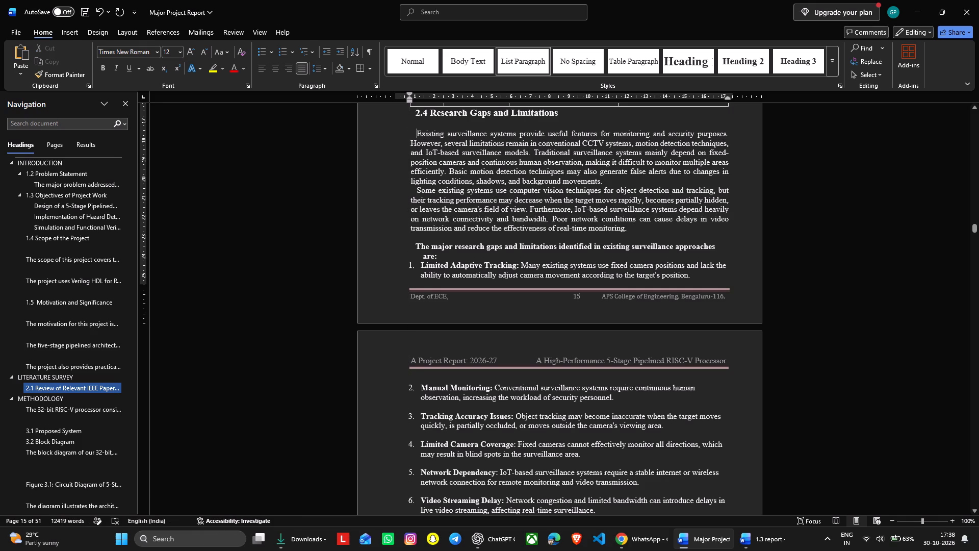
key("BackSpace")
key("BackSpace")
key("BackSpace")
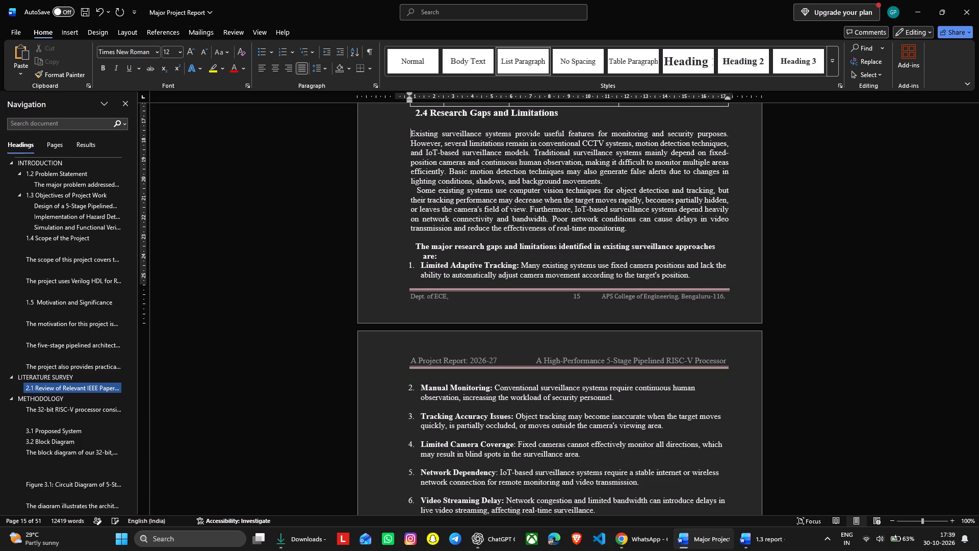
key("BackSpace")
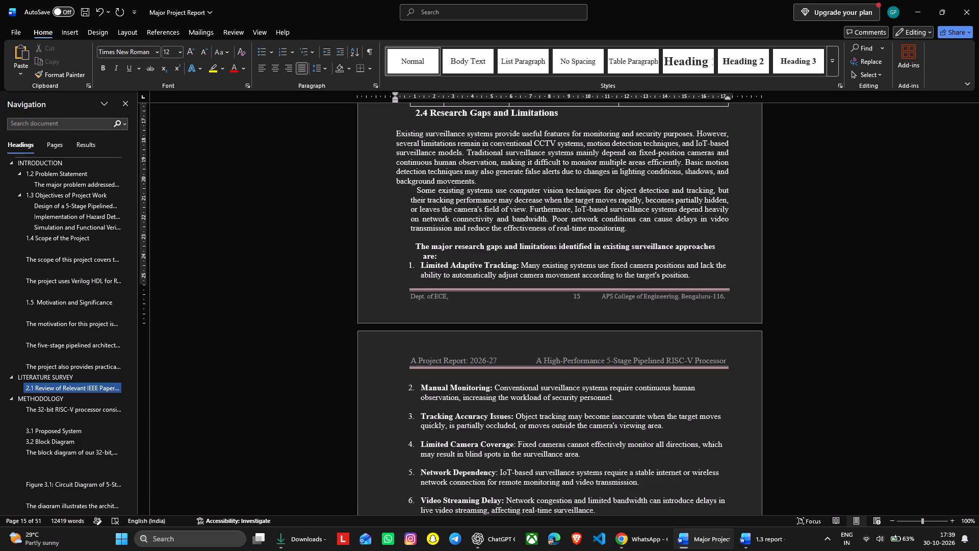
key("ctrl+z")
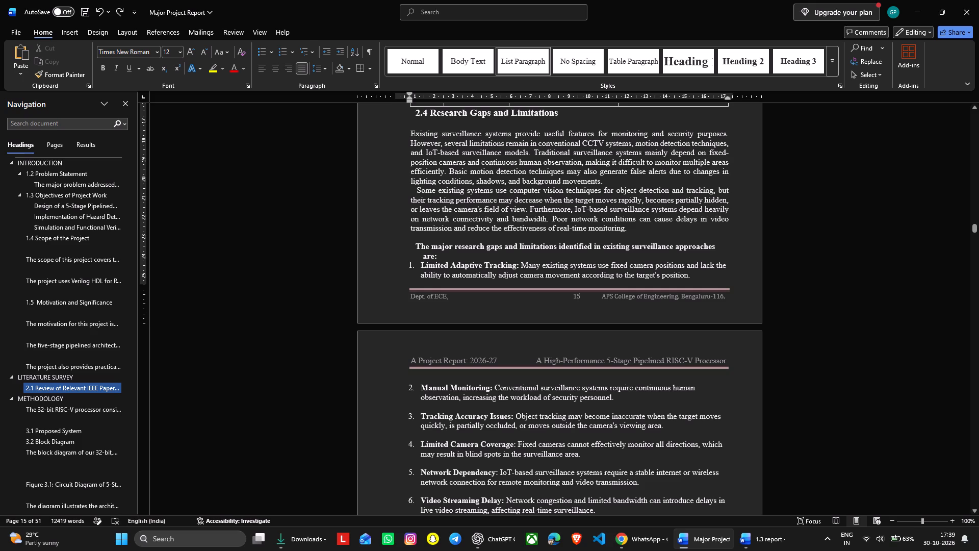
key("Down")
key("Down")
key("Down")
key("Down")
key("Down")
key("Down")
key("Right")
key("Right")
key("Right")
key("BackSpace")
key("BackSpace")
key("BackSpace")
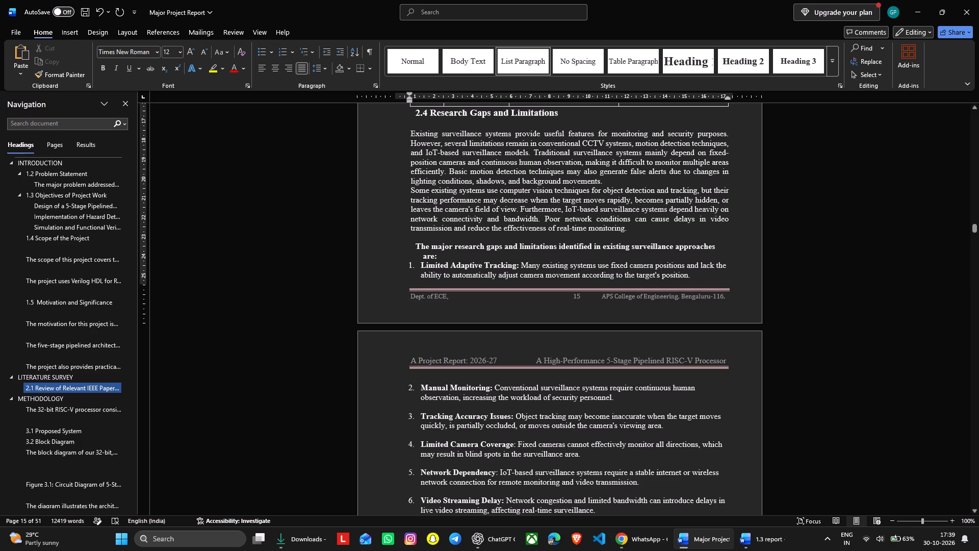
Set the line spacing to 1.5 for all of section 2.4, from its heading through the closing paragraph.
scroll(558, 142, "up", 1)
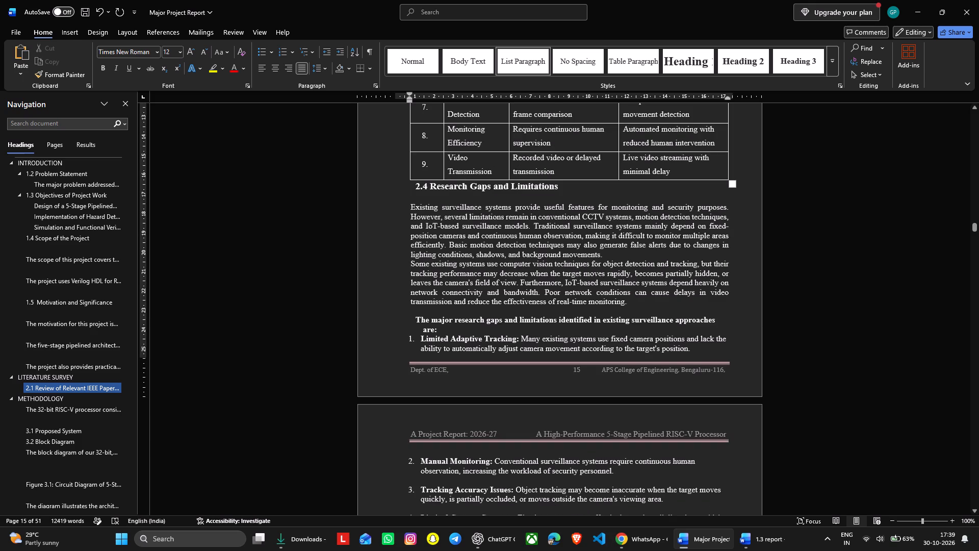
left_click(488, 186)
left_click_drag(488, 186, 475, 186)
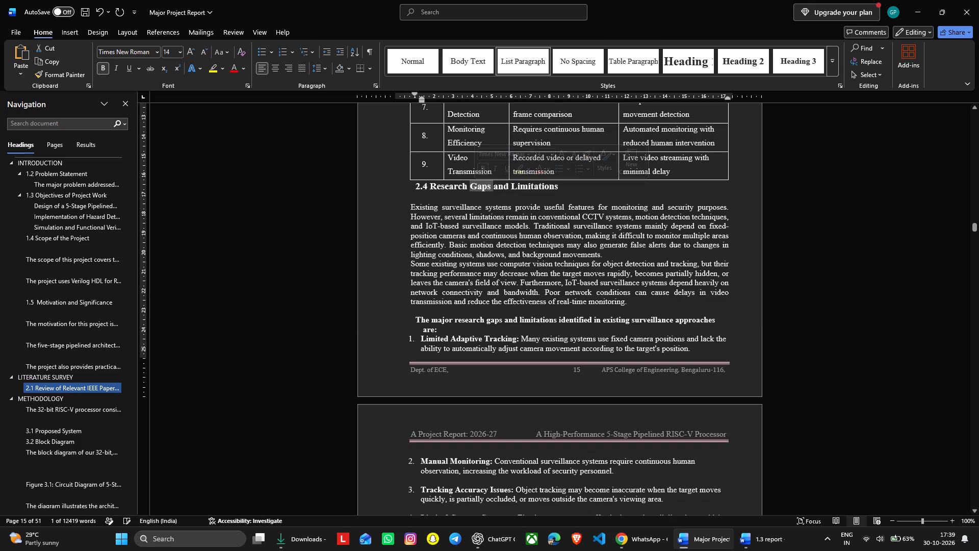
left_click(422, 198)
left_click(413, 186)
left_click_drag(413, 185, 580, 254)
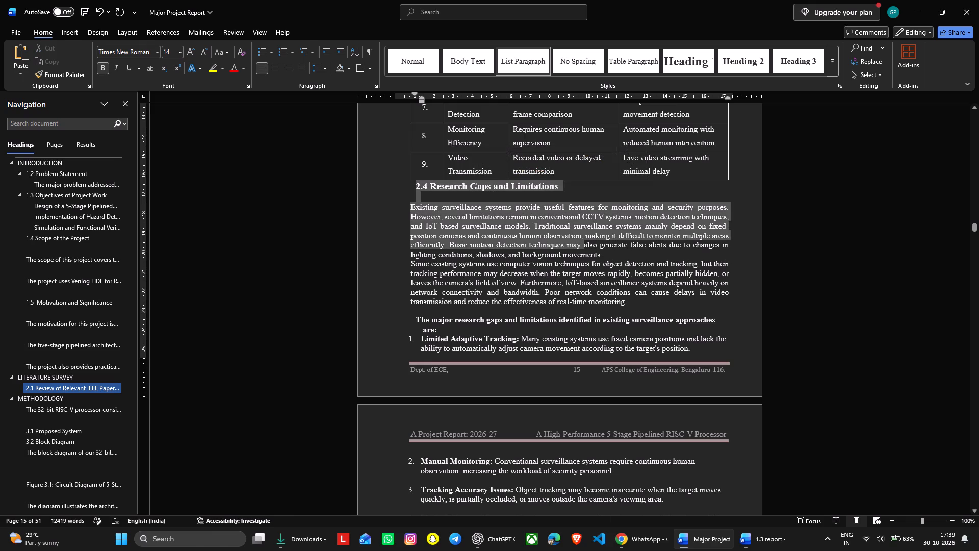
left_click_drag(580, 254, 647, 413)
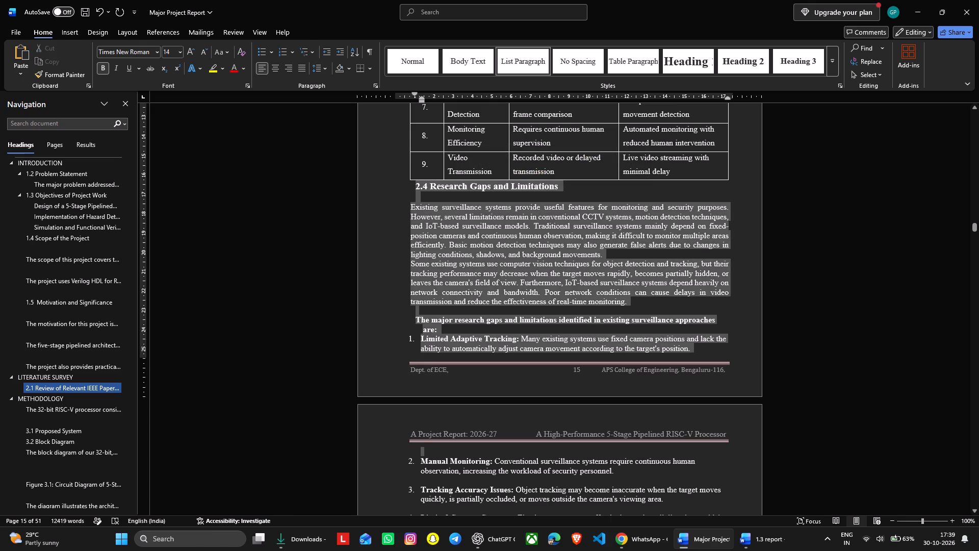
left_click_drag(647, 413, 648, 413)
left_click_drag(648, 413, 707, 518)
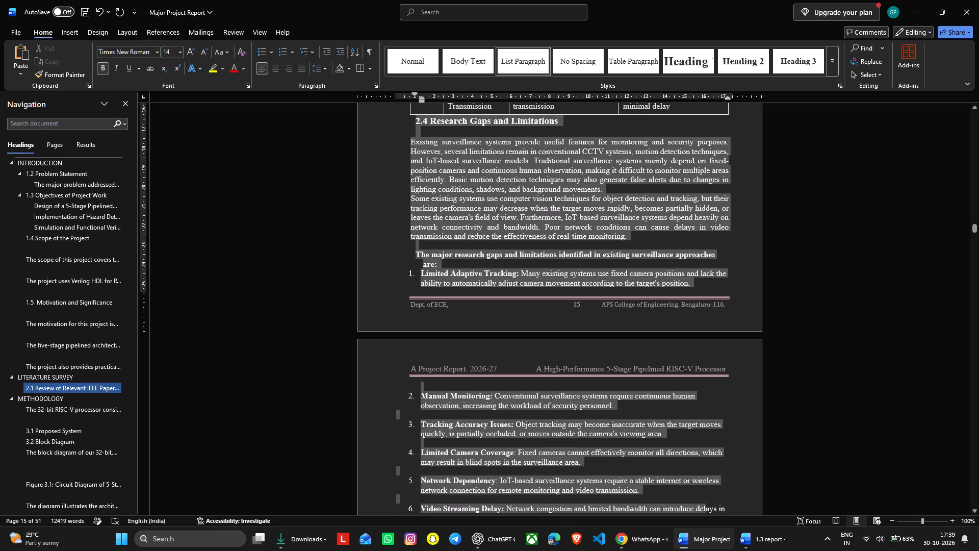
left_click_drag(707, 518, 685, 458)
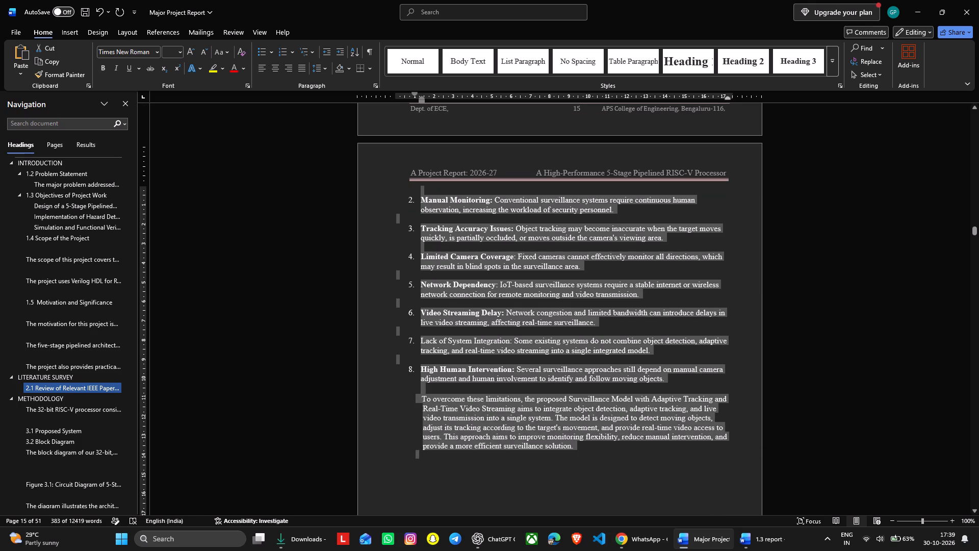
left_click(325, 64)
left_click(336, 109)
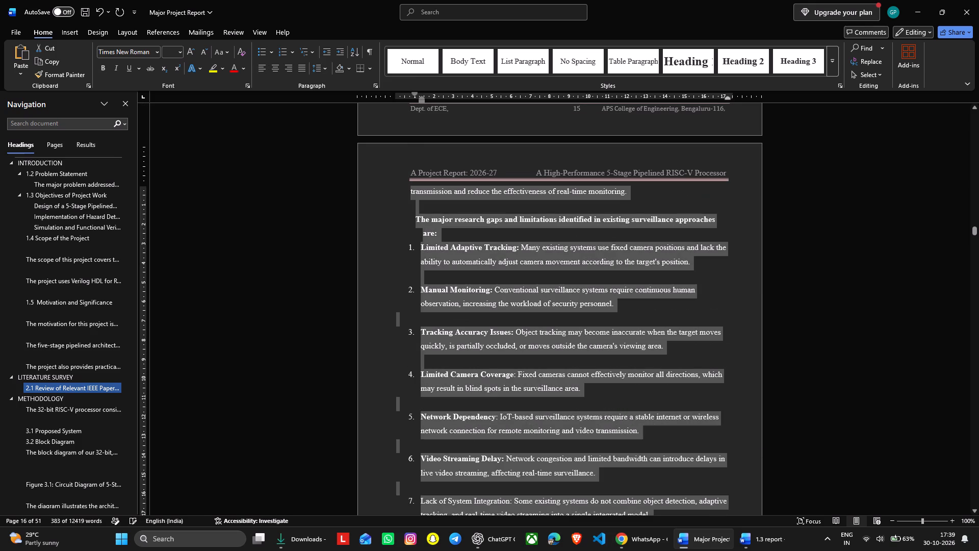
left_click(390, 251)
Adjust the indents of the heading "2.4 Research Gaps and Limitations" to align it with the body text's left edge.
scroll(480, 215, "up", 1)
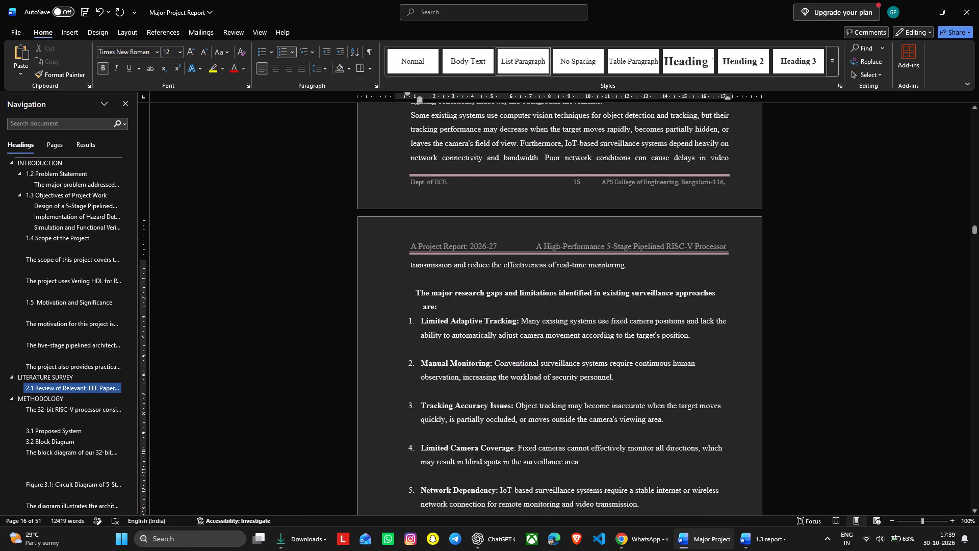
scroll(480, 215, "up", 2)
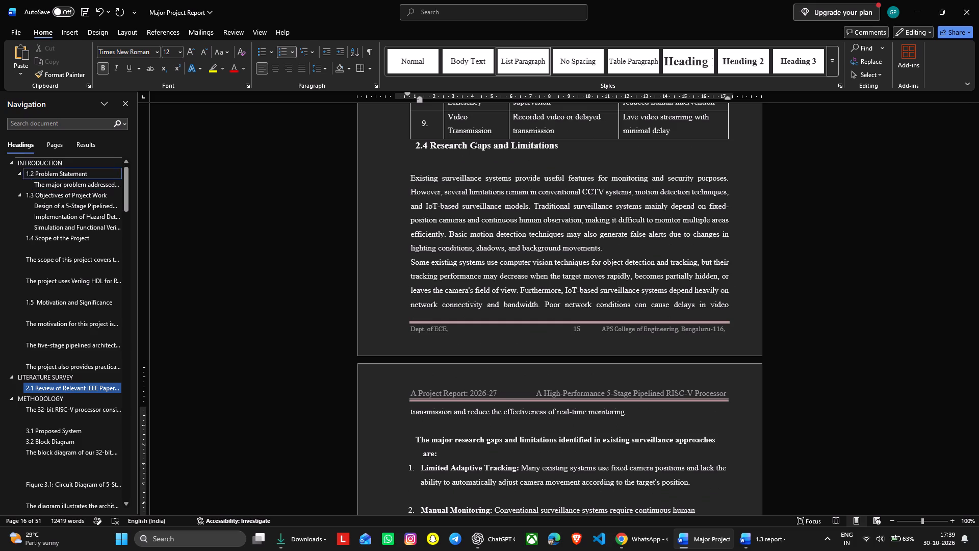
left_click(419, 147)
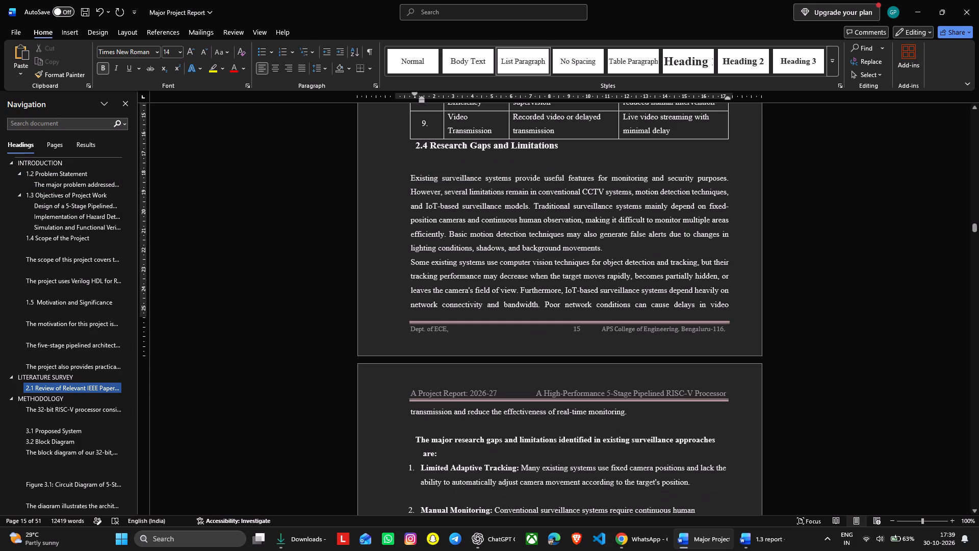
key("Left")
left_click_drag(422, 100, 411, 105)
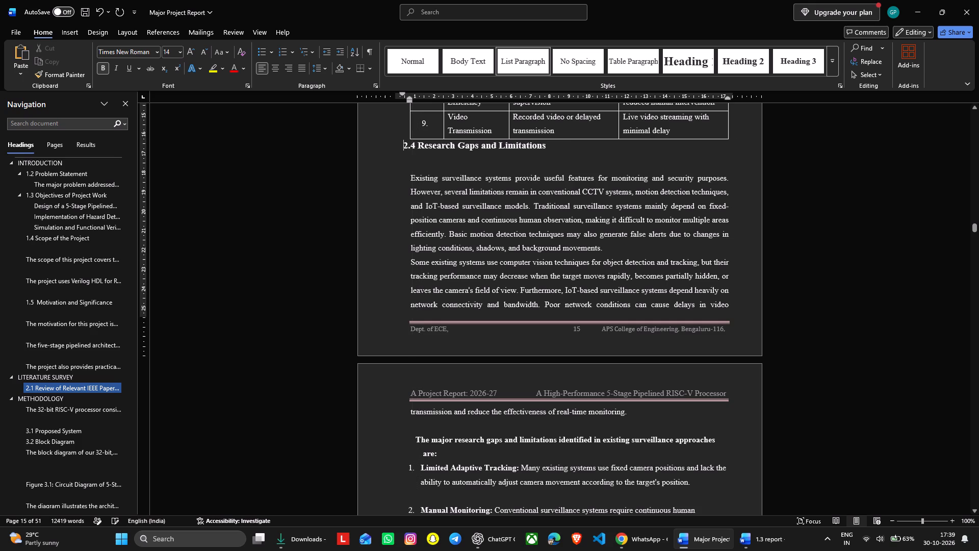
left_click_drag(402, 93, 408, 94)
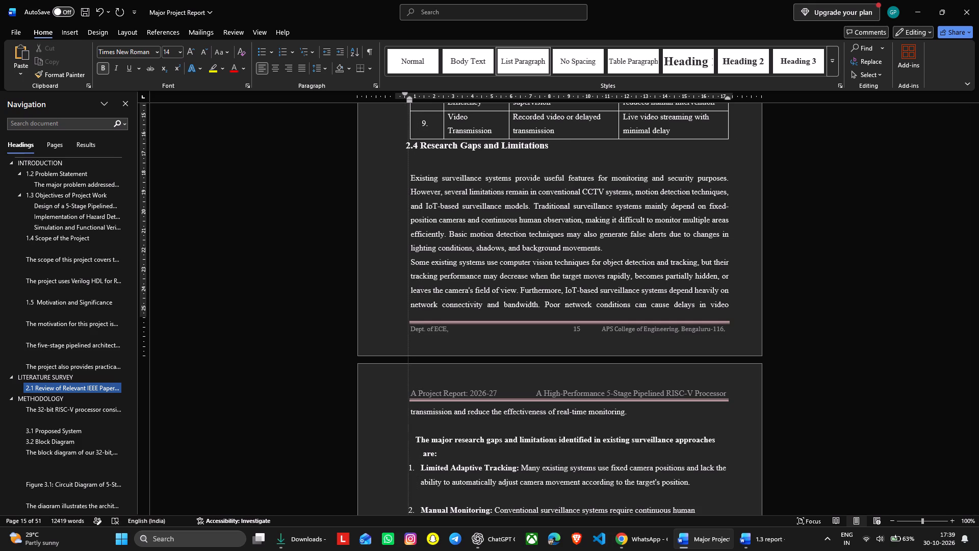
left_click_drag(408, 94, 409, 94)
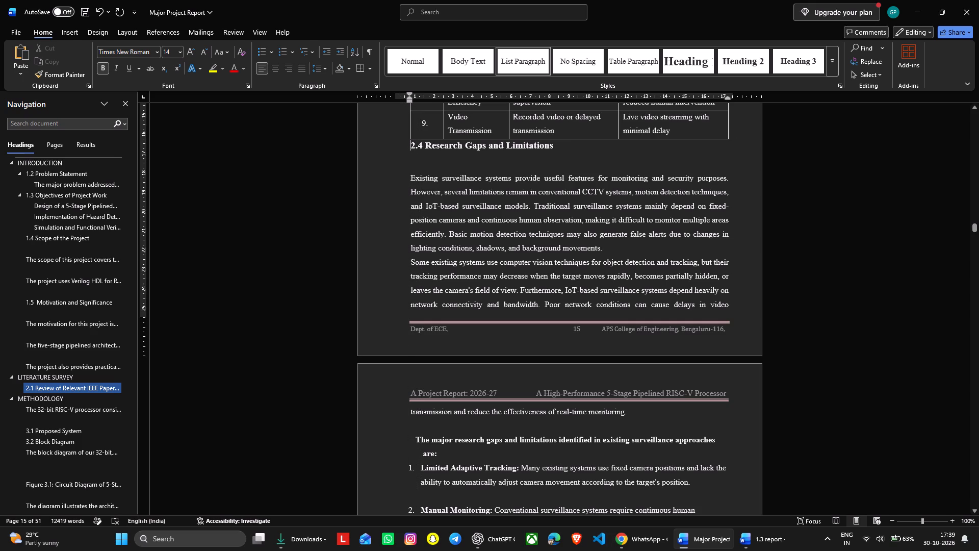
Insert a blank line between the comparison table and the heading "2.4 Research Gaps and Limitations".
left_click(413, 146)
key("Left")
key("Return")
Remove the blank line between the heading "2.4 Research Gaps and Limitations" and its first paragraph.
left_click(492, 186)
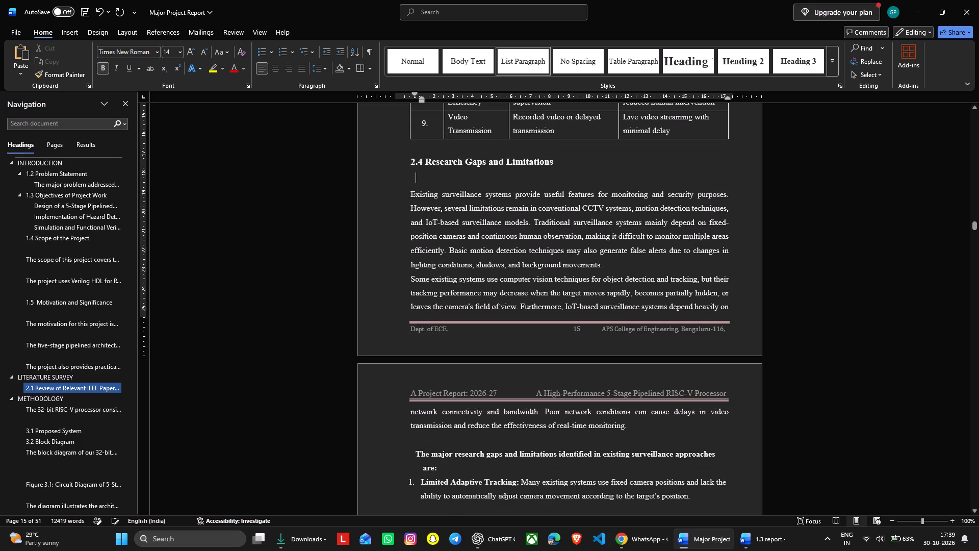
key("BackSpace")
key("BackSpace")
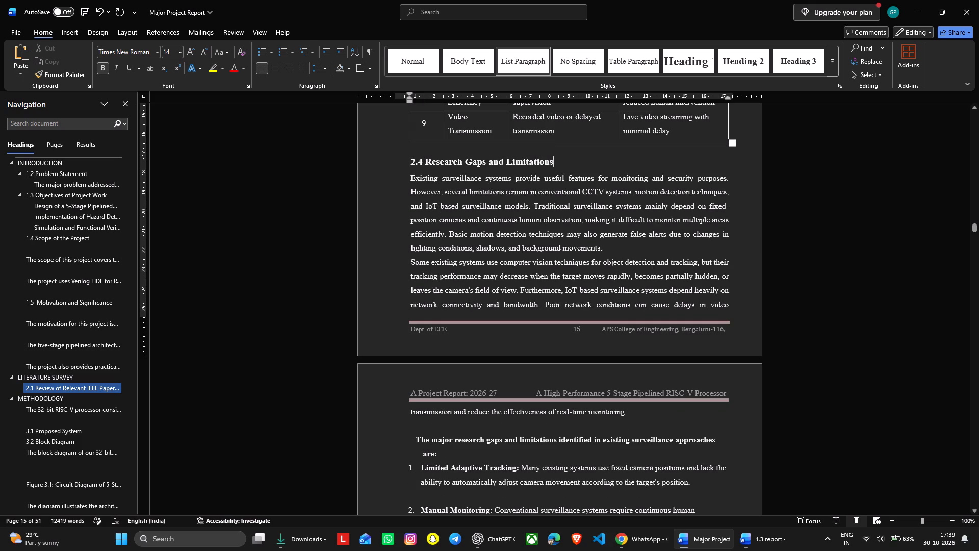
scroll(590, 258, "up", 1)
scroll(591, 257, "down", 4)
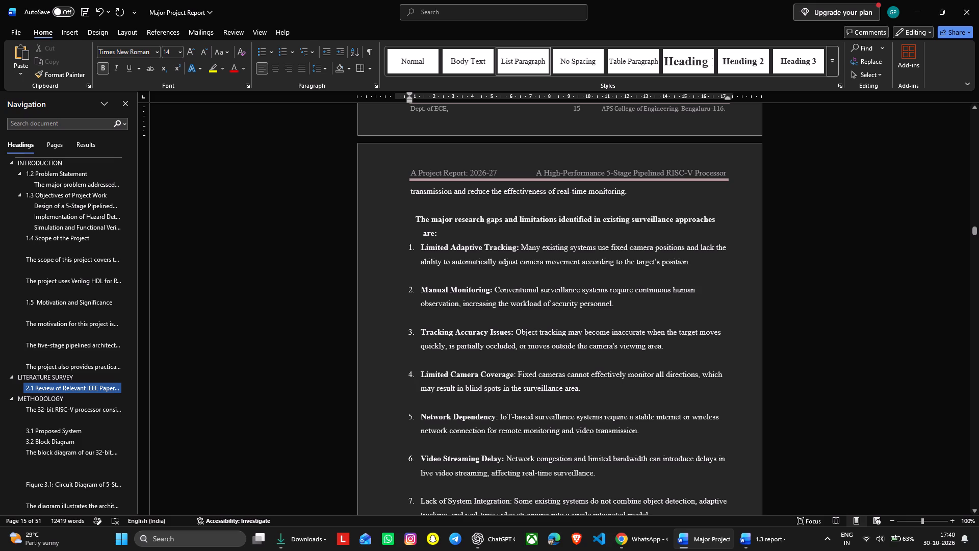
Remove the bold formatting from the sentence introducing the major research gaps and limitations, above the numbered list in section 2.4.
scroll(430, 254, "down", 1)
scroll(441, 246, "up", 1)
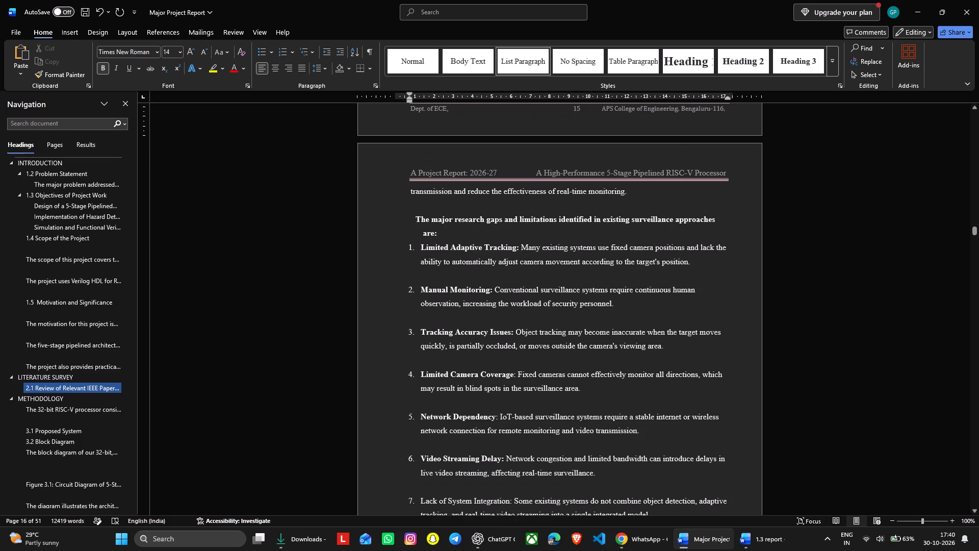
left_click(441, 235)
left_click_drag(441, 235, 418, 211)
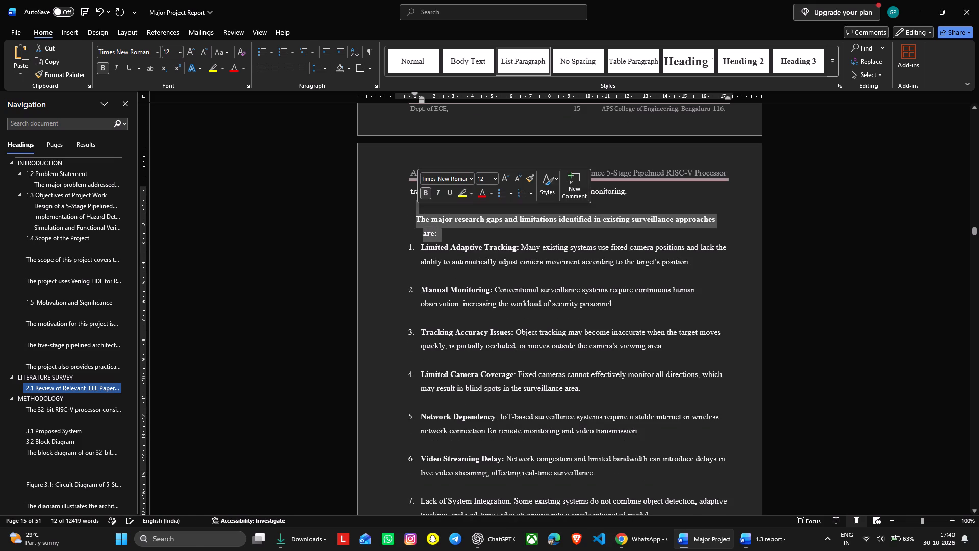
left_click(425, 195)
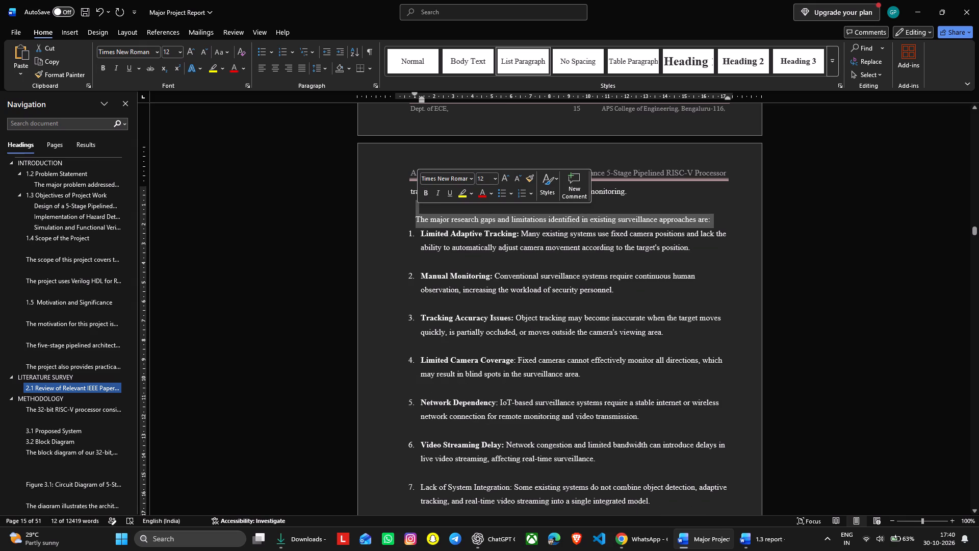
left_click(392, 208)
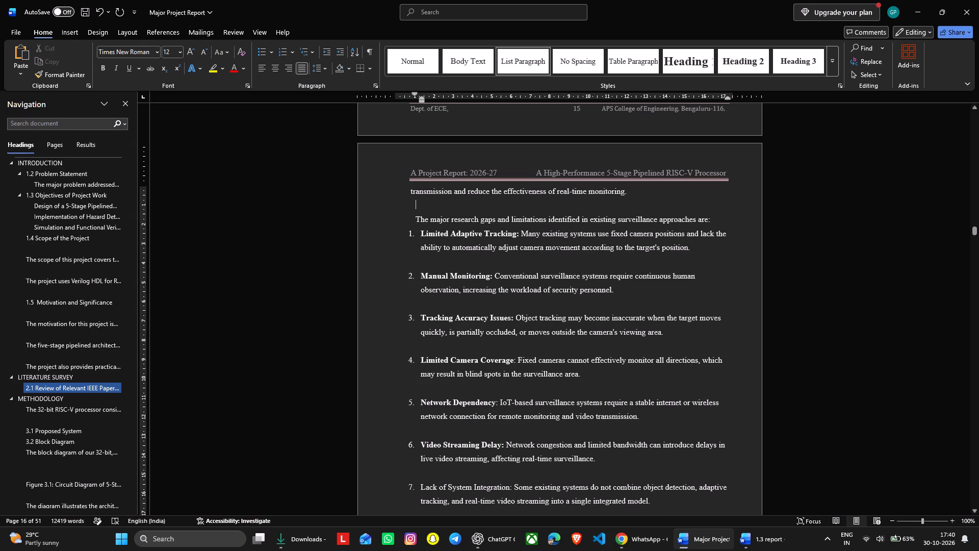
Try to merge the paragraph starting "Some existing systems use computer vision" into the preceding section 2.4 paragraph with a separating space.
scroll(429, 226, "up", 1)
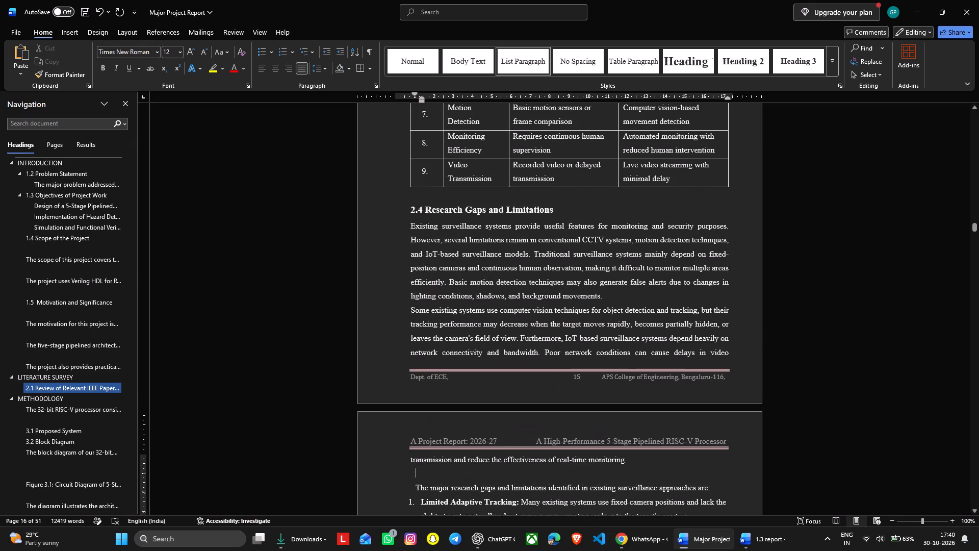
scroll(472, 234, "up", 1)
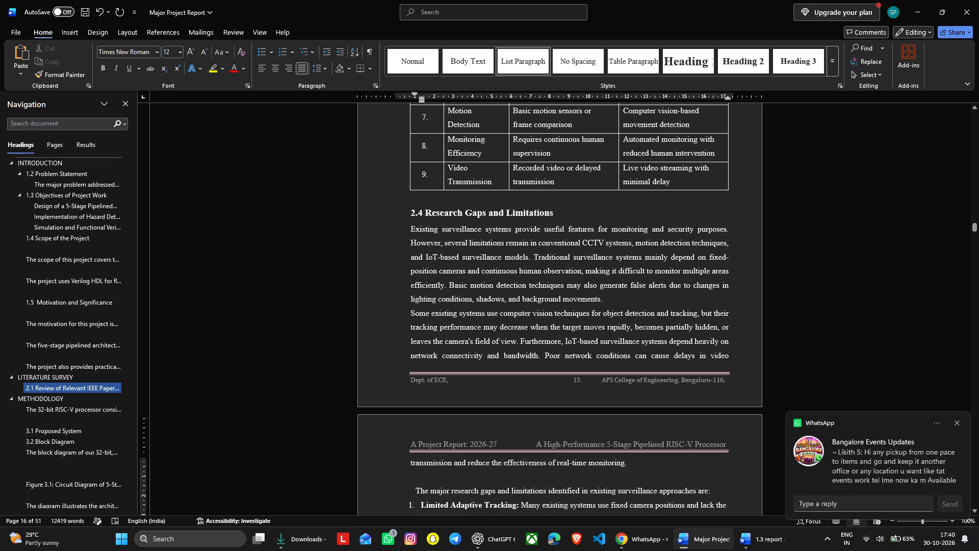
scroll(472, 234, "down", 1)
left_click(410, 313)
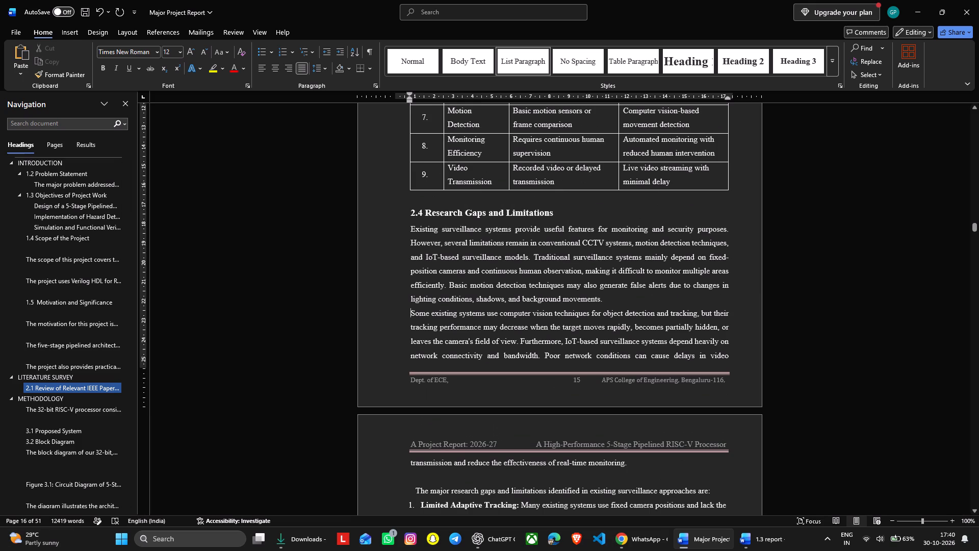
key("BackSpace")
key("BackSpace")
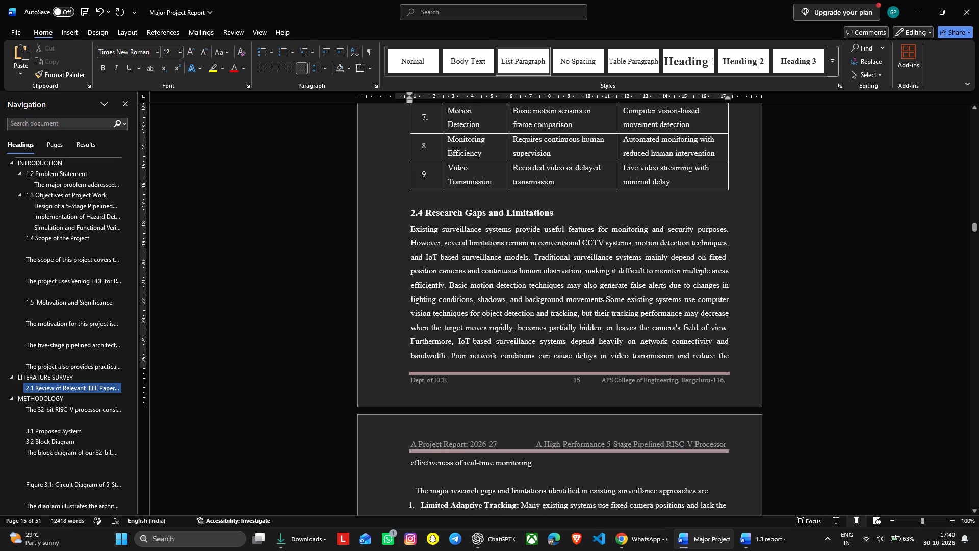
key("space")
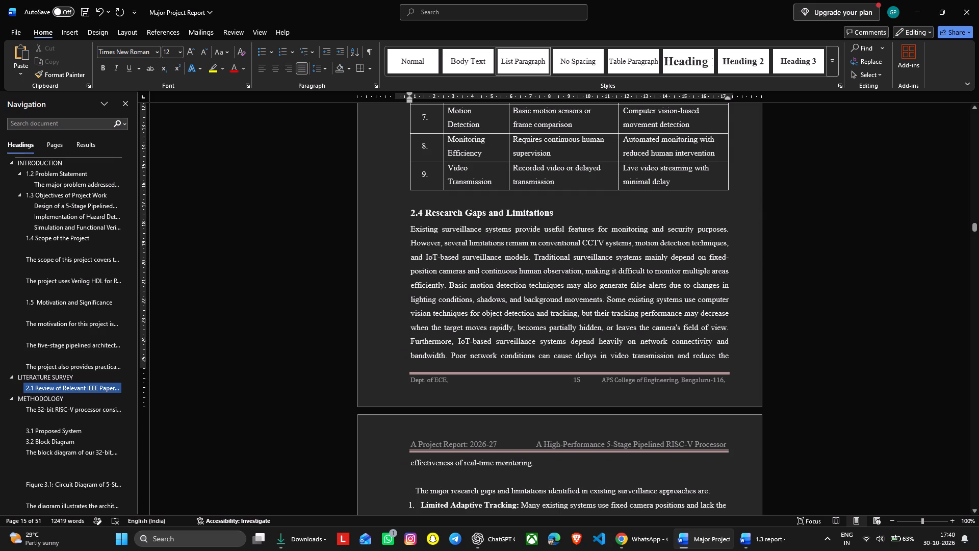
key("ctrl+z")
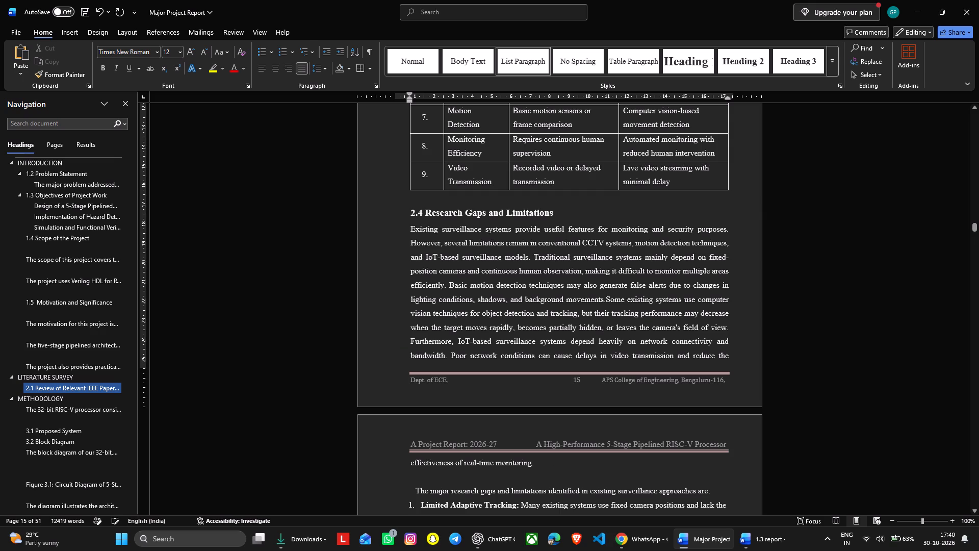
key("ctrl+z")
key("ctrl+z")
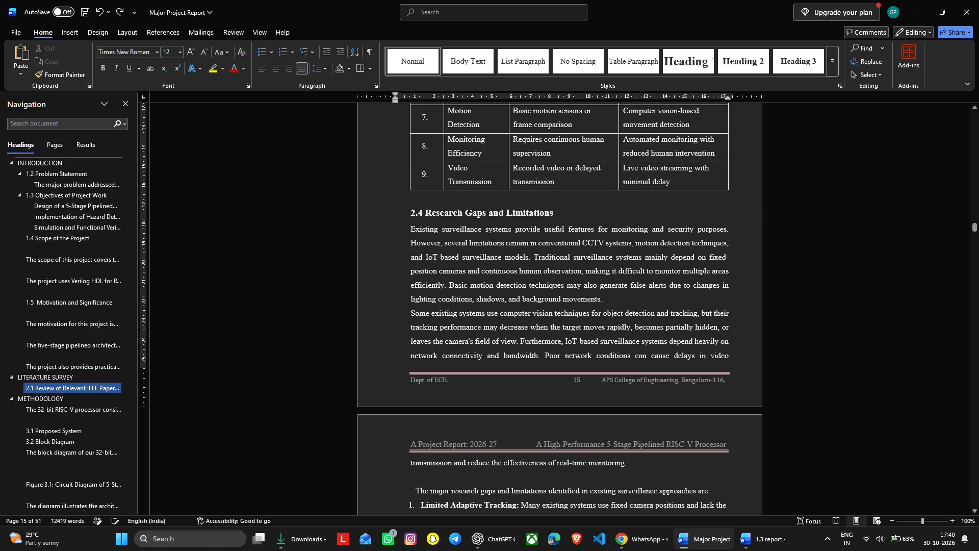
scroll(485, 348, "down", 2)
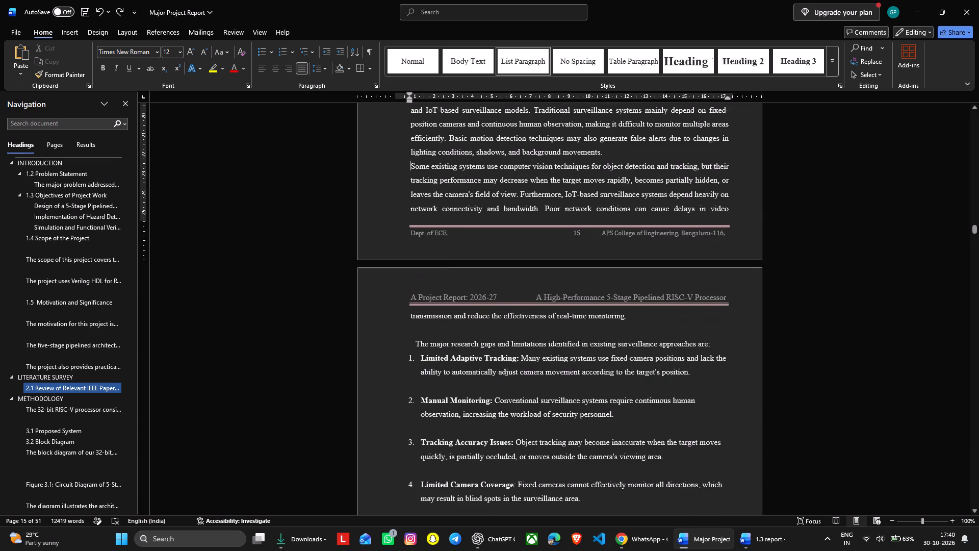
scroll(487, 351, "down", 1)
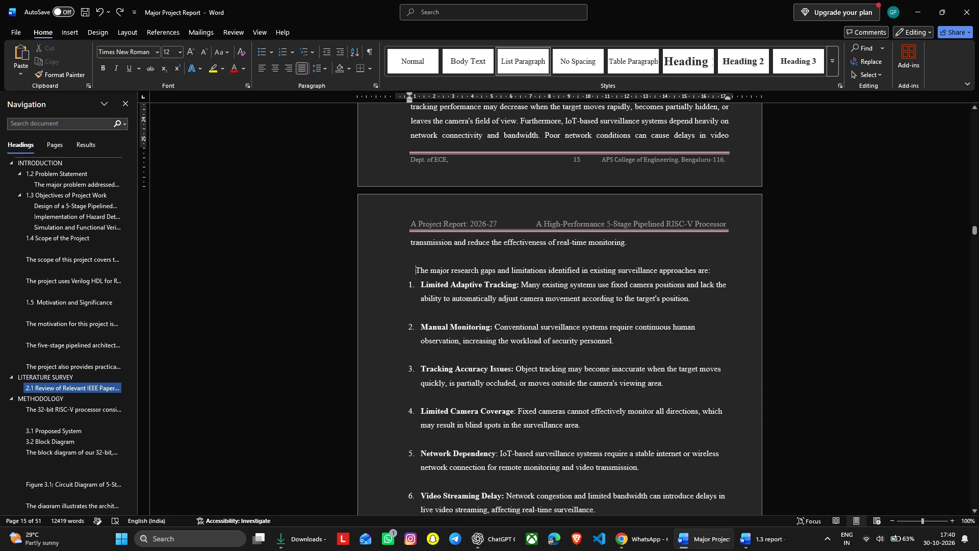
left_click_drag(421, 271, 725, 268)
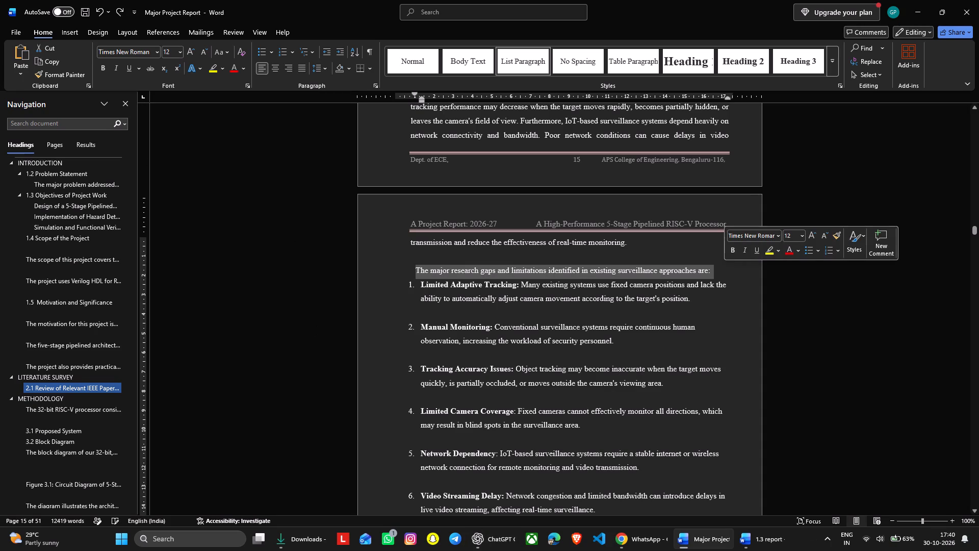
left_click(732, 250)
left_click(735, 323)
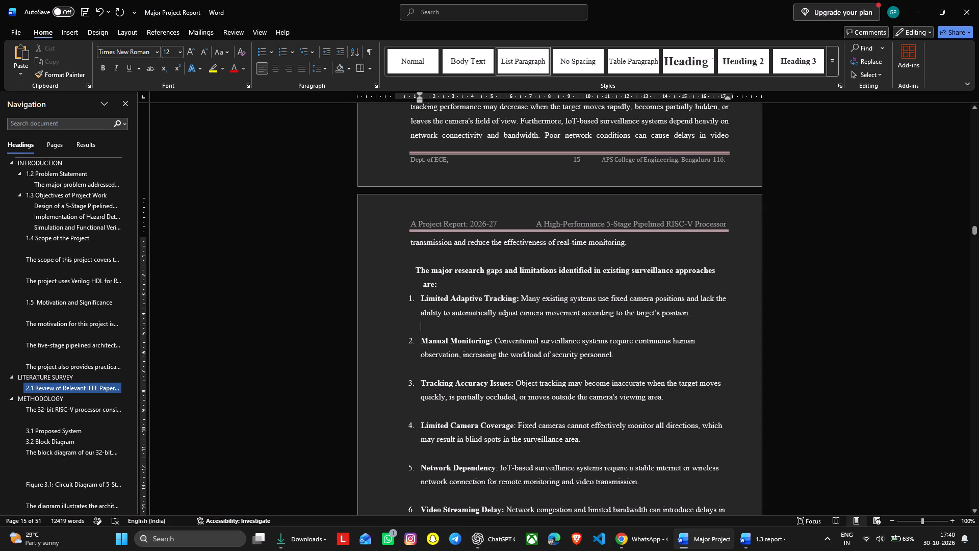
Look through the rest of section 2.4 and the Chapter 3 Methodology pages to see which content needs adapting.
scroll(496, 347, "down", 2)
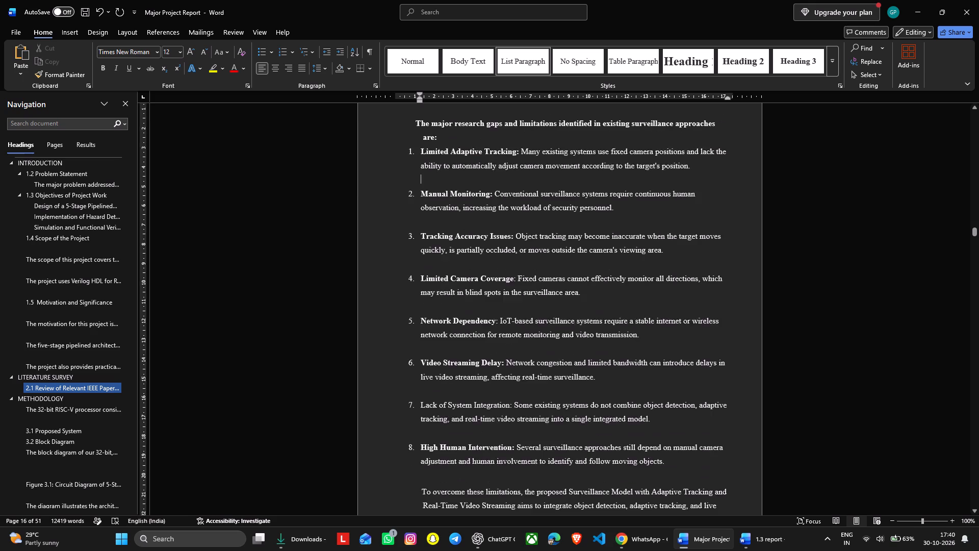
scroll(460, 326, "down", 6)
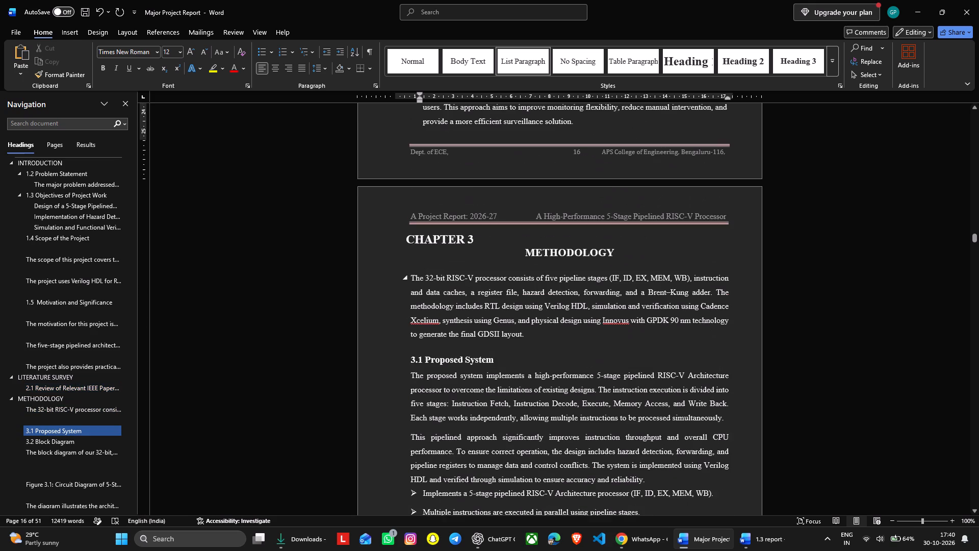
scroll(420, 313, "down", 7)
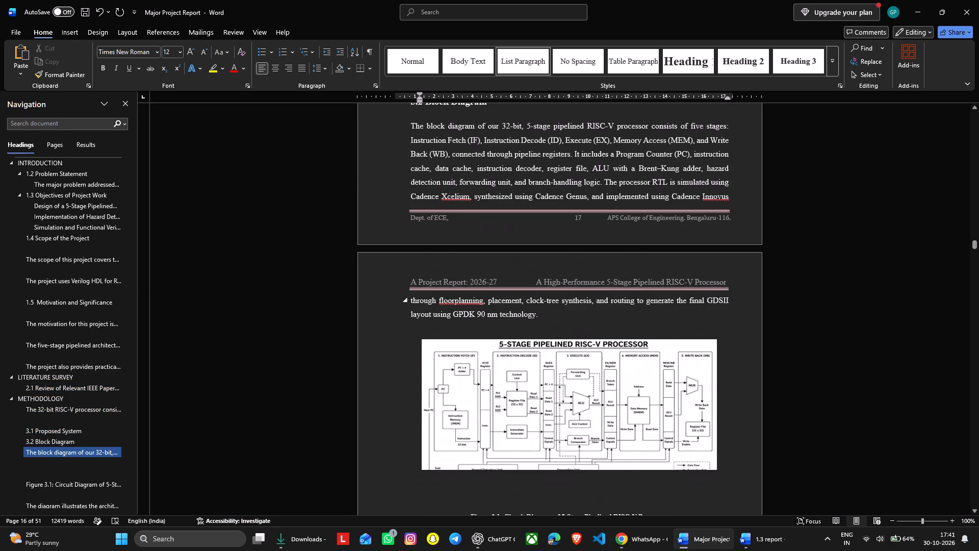
scroll(422, 308, "down", 17)
scroll(417, 317, "up", 5)
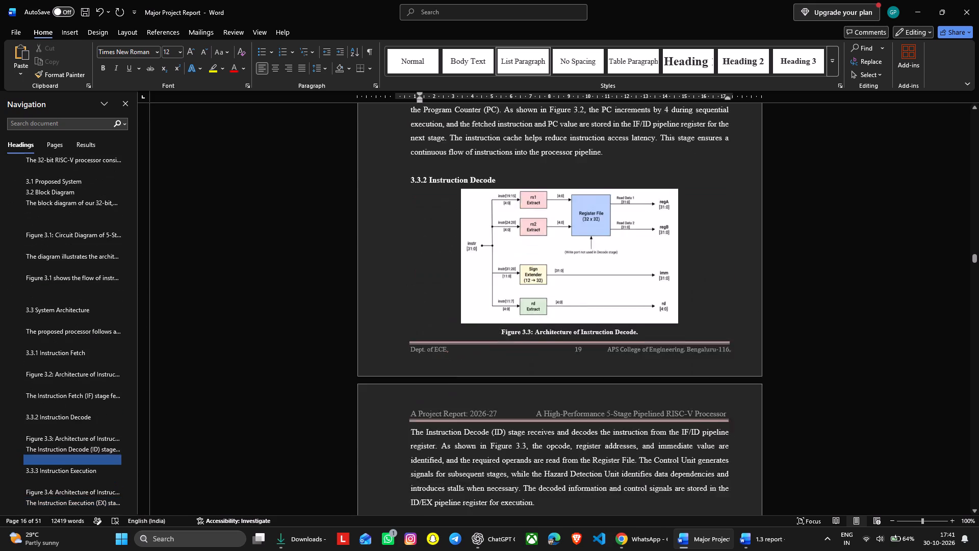
scroll(417, 317, "up", 20)
scroll(417, 318, "up", 1)
scroll(417, 318, "down", 3)
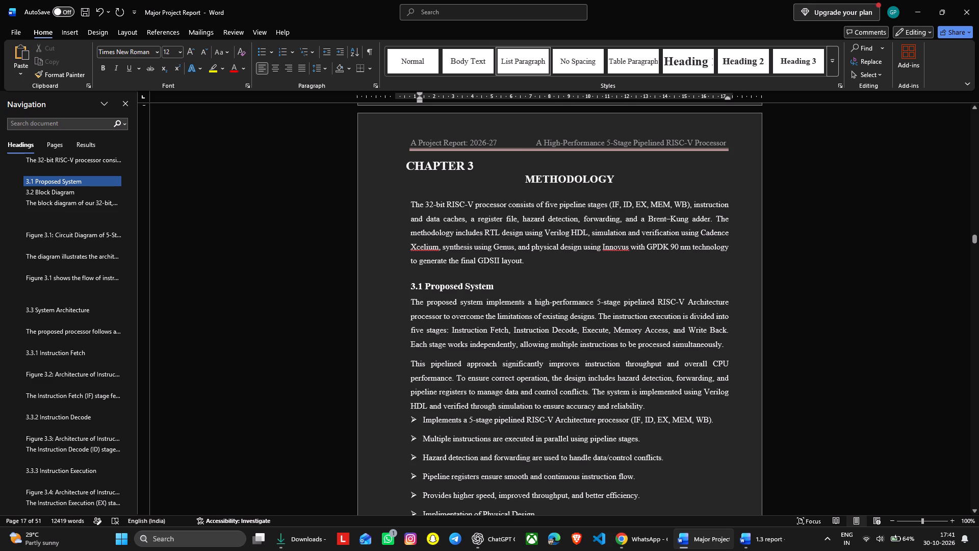
scroll(389, 220, "down", 1)
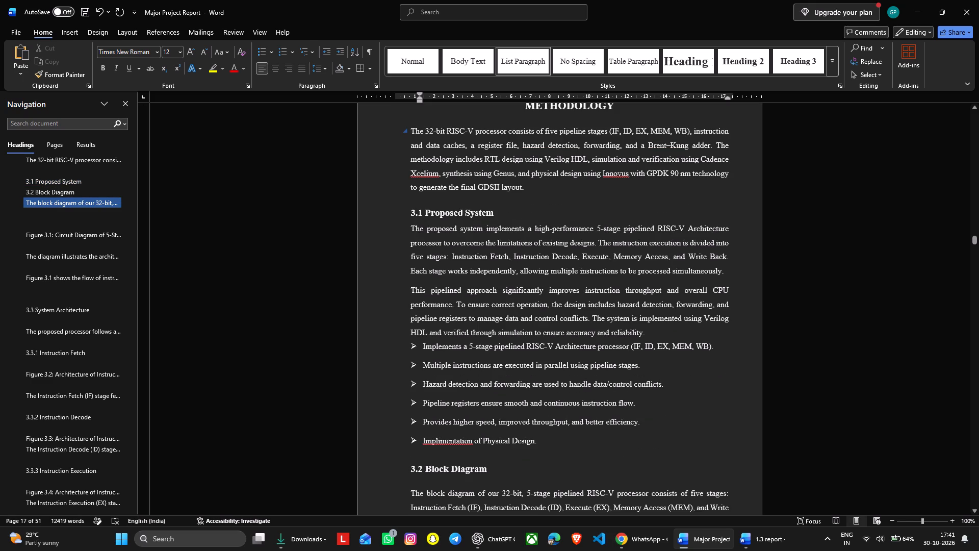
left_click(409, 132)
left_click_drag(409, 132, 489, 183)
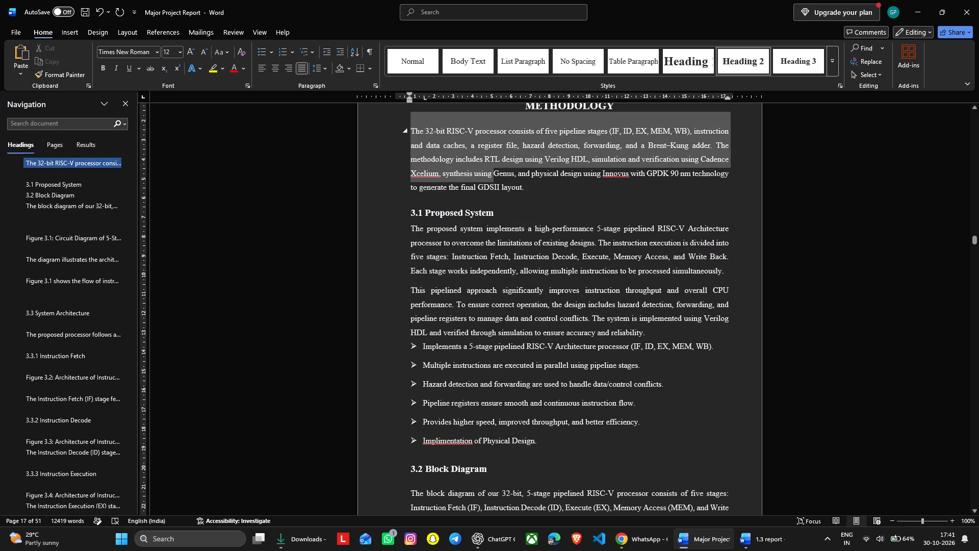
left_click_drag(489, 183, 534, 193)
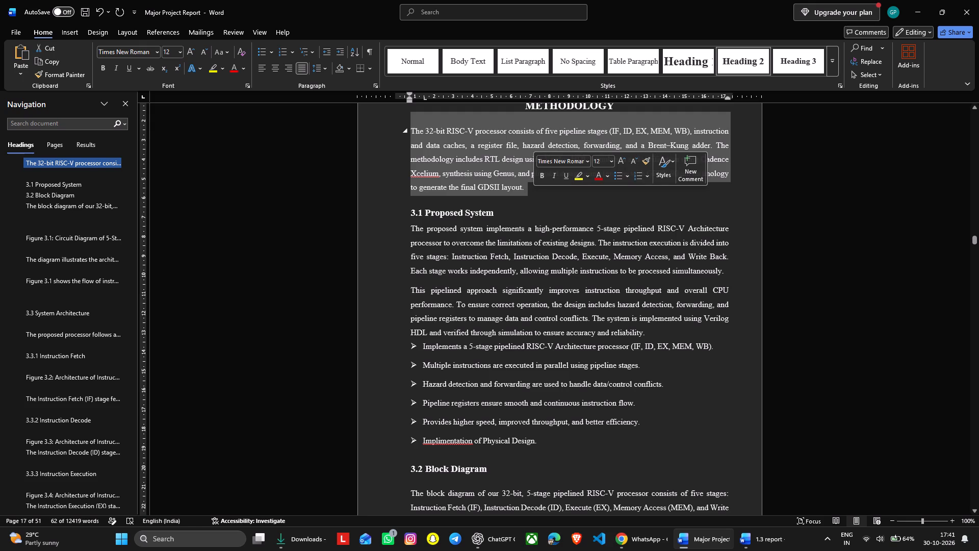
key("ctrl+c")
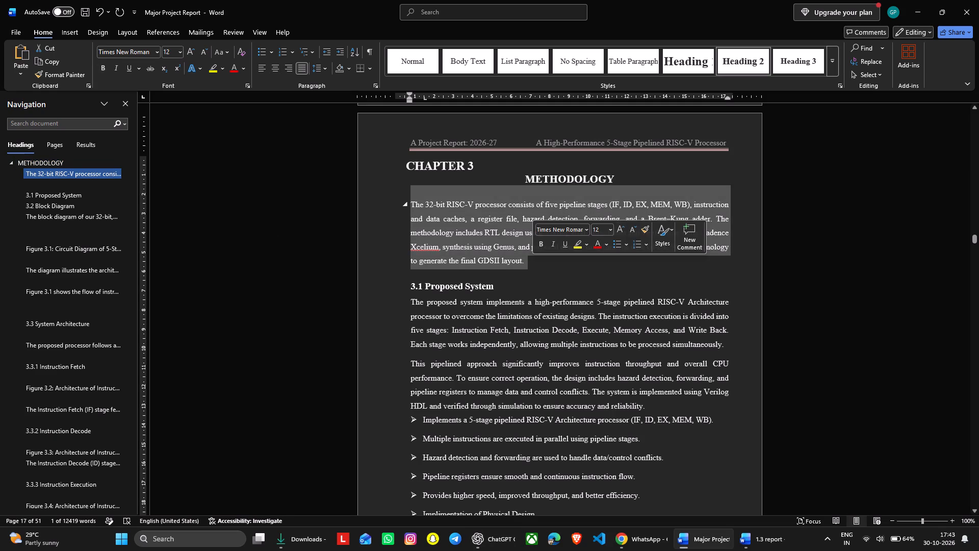
key("ctrl+v")
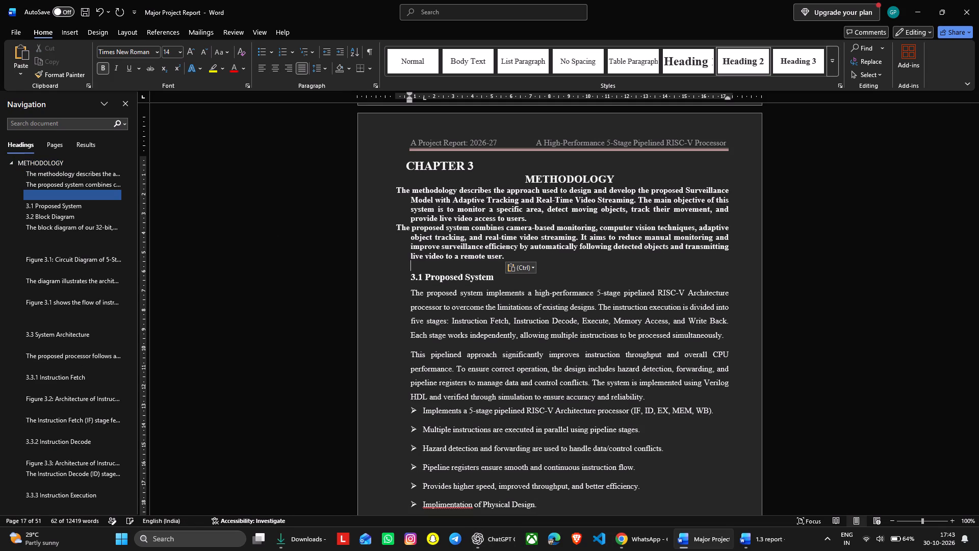
Format the two pasted METHODOLOGY paragraphs as non-bold 12 pt text, aligned with the body text's left edge.
left_click(397, 190)
left_click_drag(397, 188, 410, 193)
left_click_drag(425, 199, 518, 258)
left_click(523, 240)
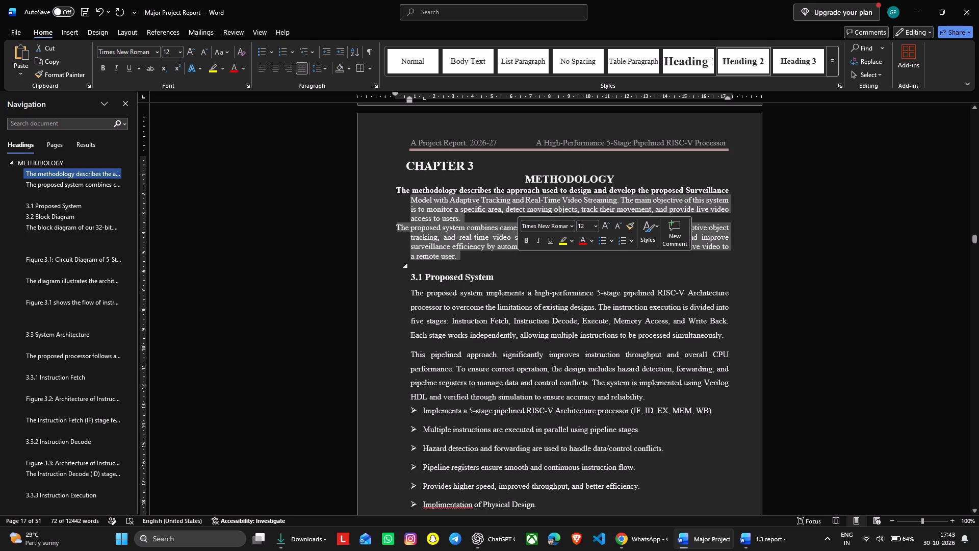
Remove the bold from the first METHODOLOGY paragraph's opening line and place the text cursor at the start of that paragraph.
left_click(522, 277)
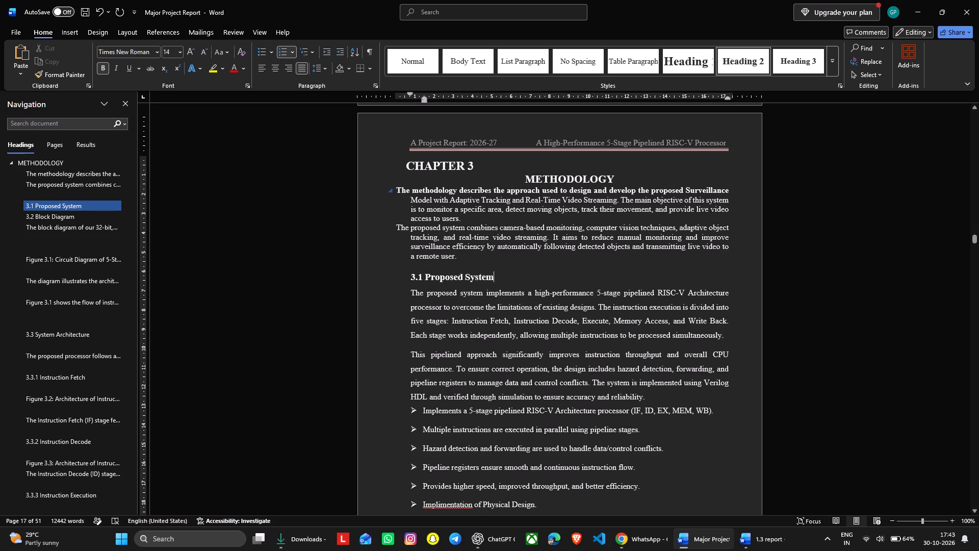
left_click(396, 187)
left_click_drag(396, 187, 701, 200)
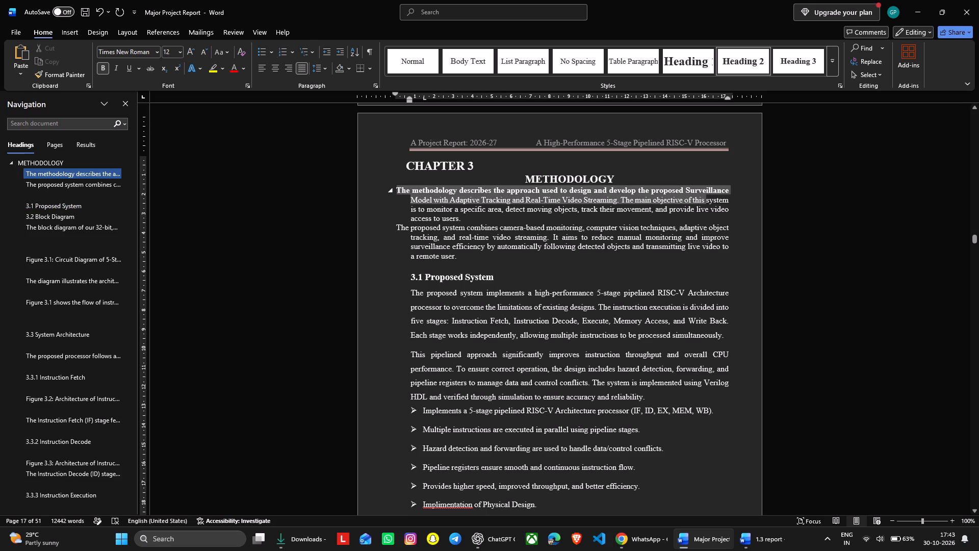
left_click_drag(701, 200, 729, 191)
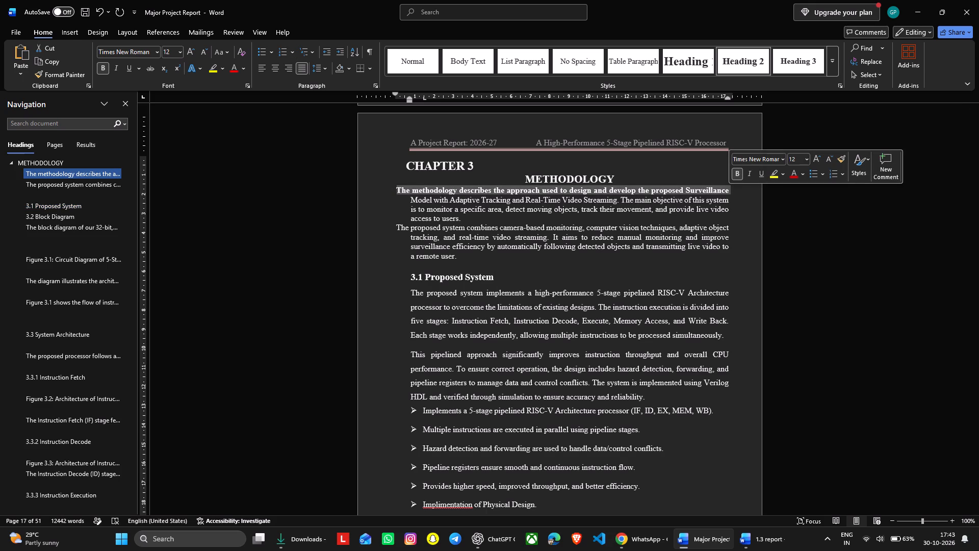
left_click(735, 174)
left_click(647, 221)
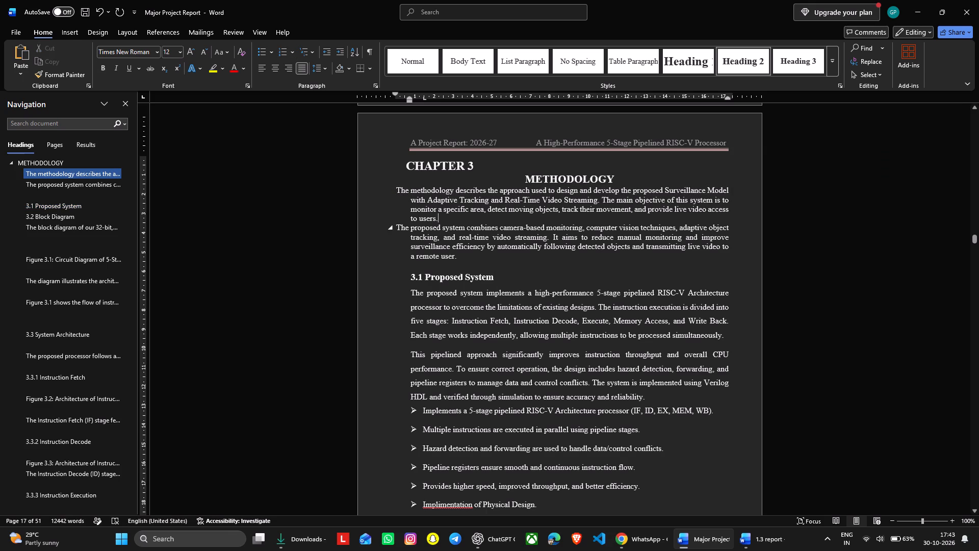
left_click(394, 188)
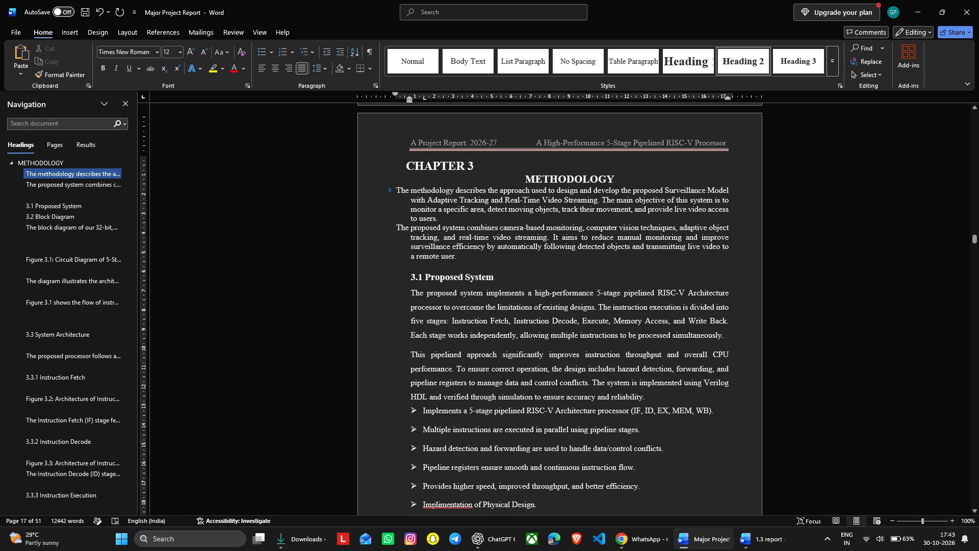
left_click(397, 187)
Check the computer's Wi-Fi connection, rescan for available networks, and return to the Word report.
left_click(878, 546)
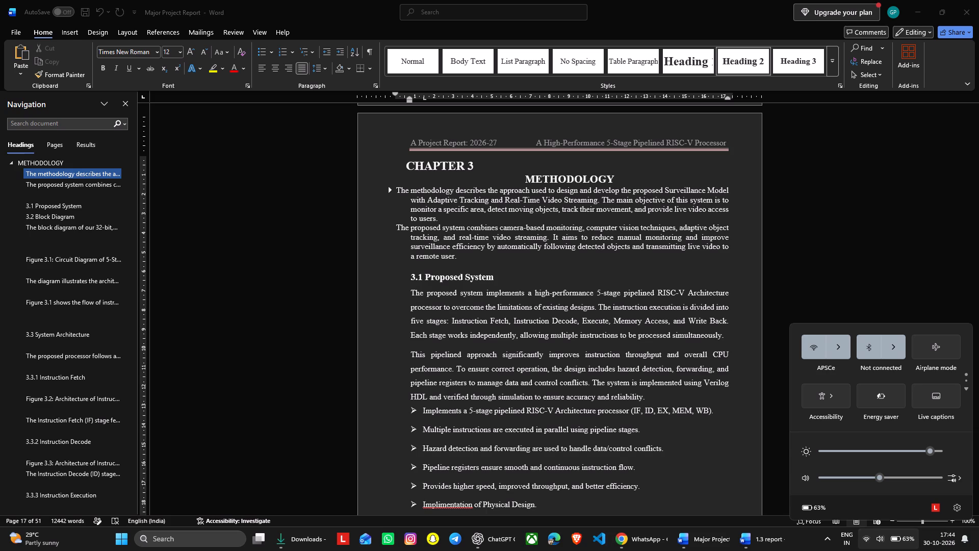
left_click(829, 355)
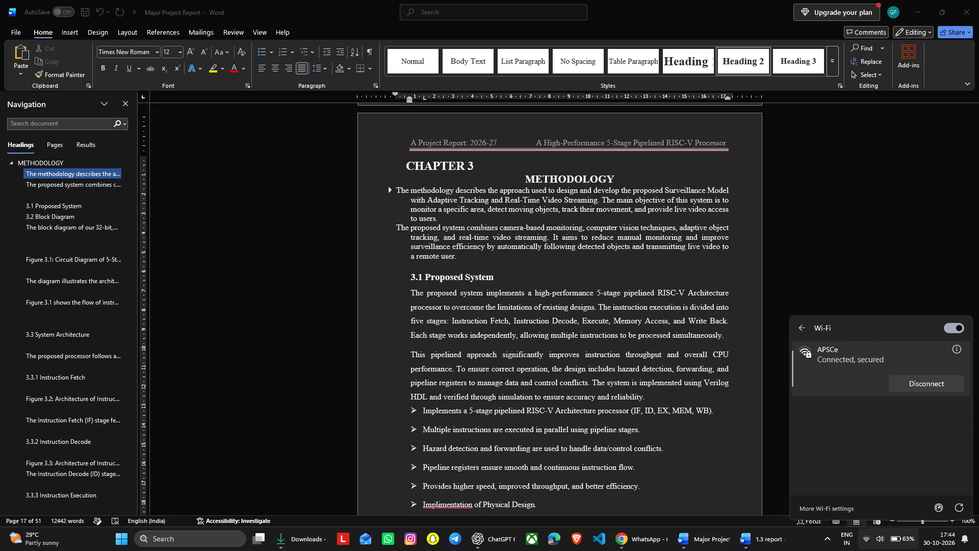
left_click(953, 507)
left_click(732, 207)
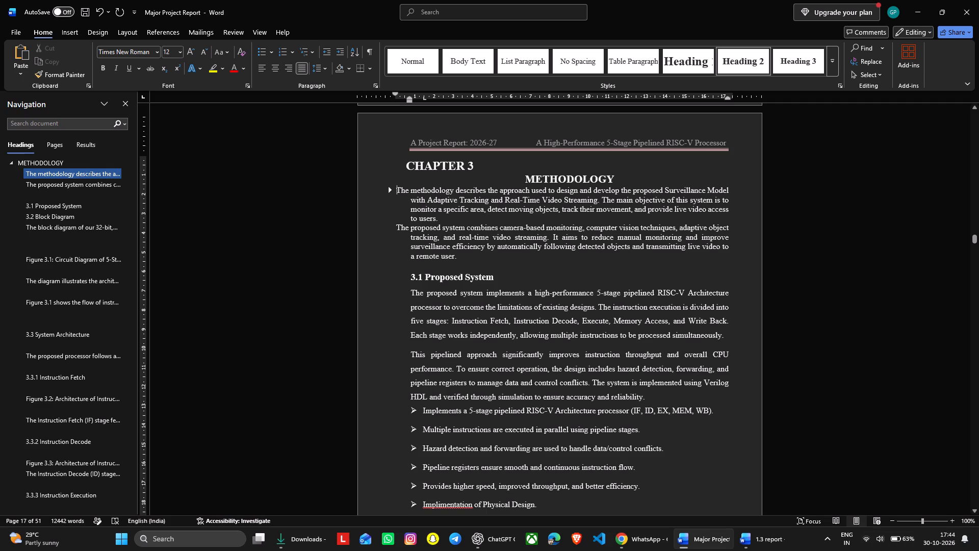
Insert seven spaces before "The methodology describes" to line up the paragraph's first line with the lines below it.
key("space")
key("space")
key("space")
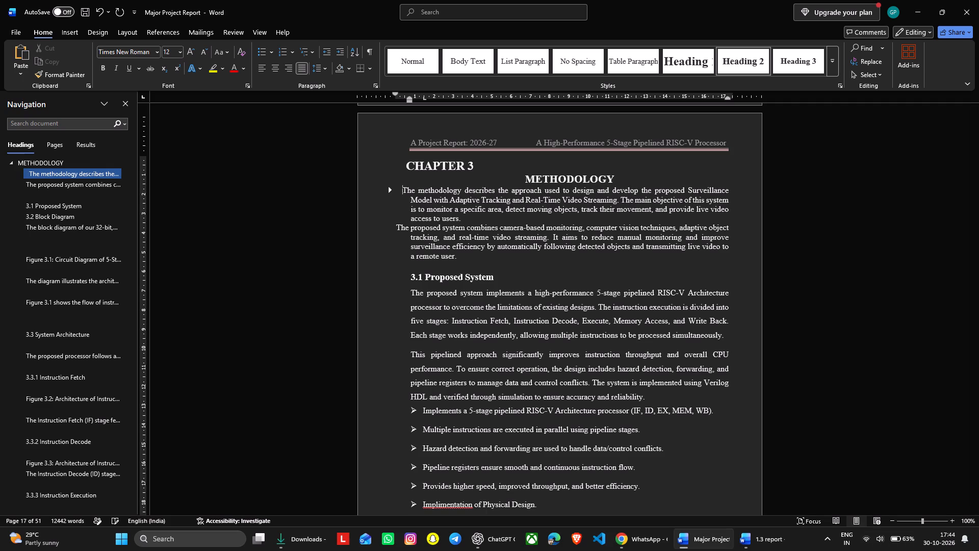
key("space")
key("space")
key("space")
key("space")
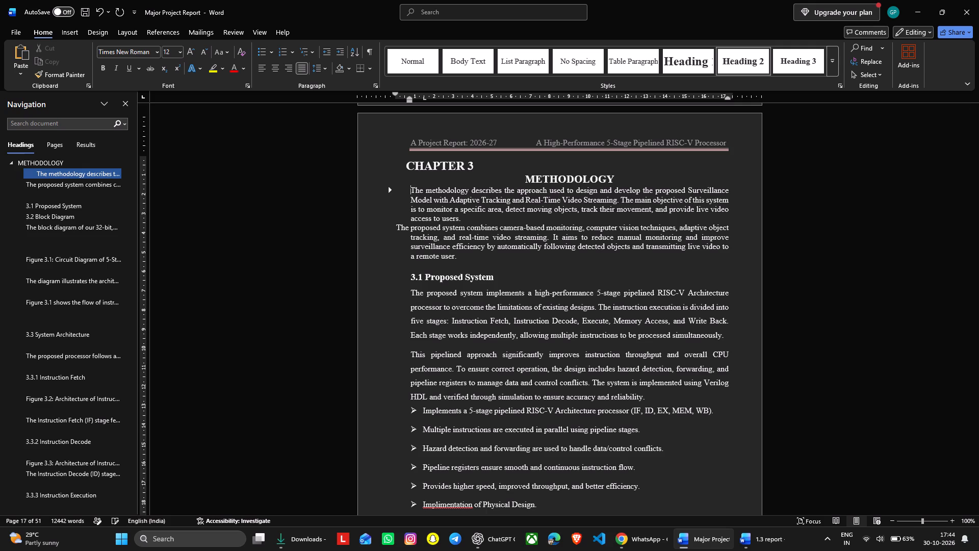
Insert seven spaces before "The proposed system combines" to line up the second METHODOLOGY paragraph's first line with its other lines.
left_click(396, 229)
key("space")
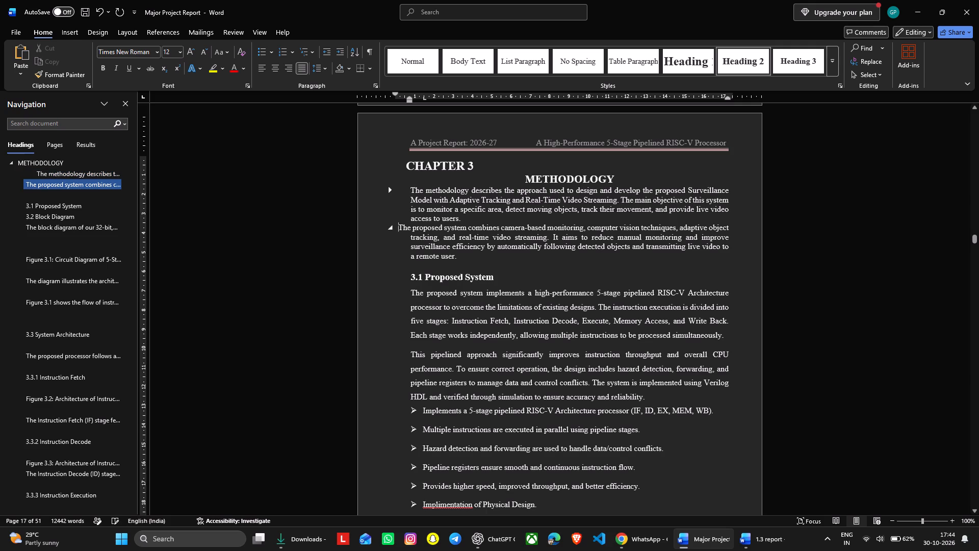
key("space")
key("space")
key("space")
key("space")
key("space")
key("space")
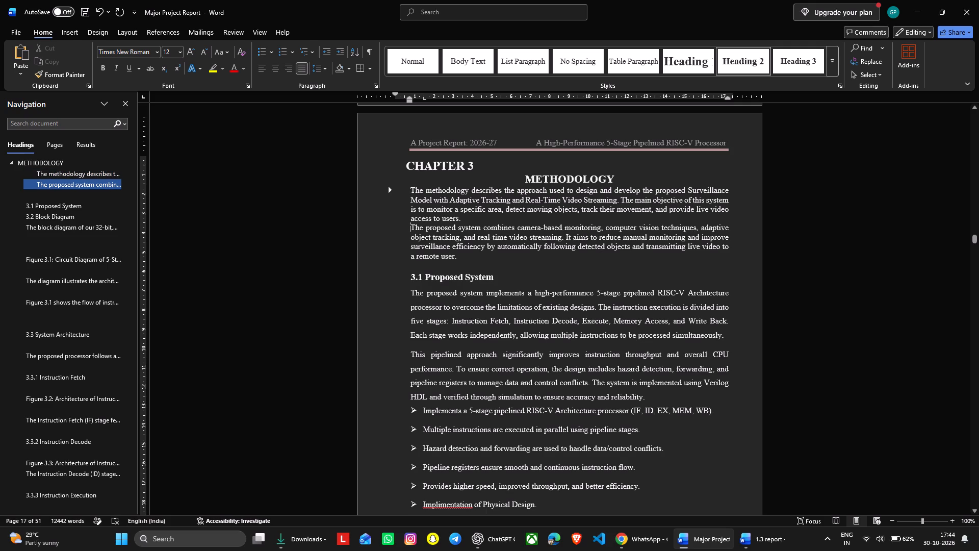
Increase the line spacing of the two METHODOLOGY paragraphs to match the body text of section 3.1.
double_click(409, 188)
left_click_drag(455, 231, 457, 237)
left_click_drag(459, 244, 463, 255)
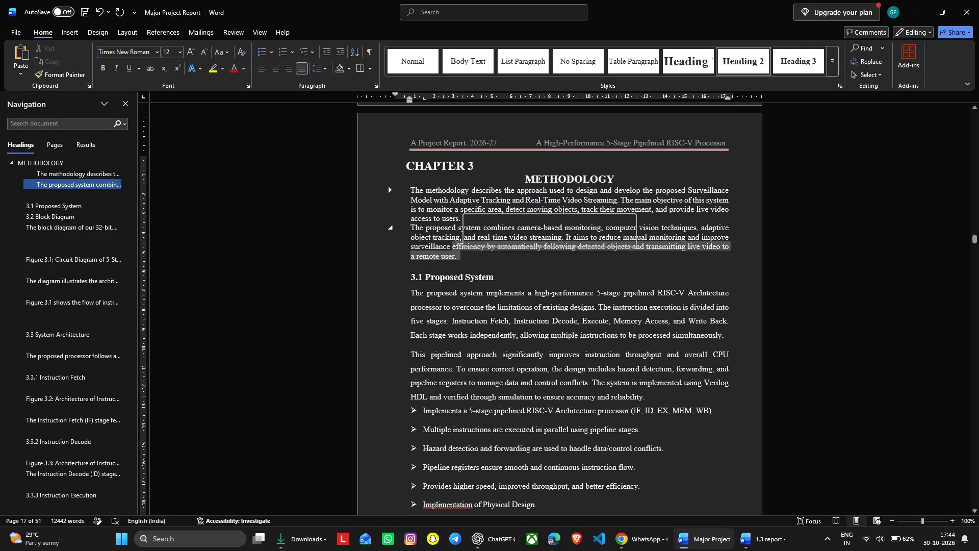
left_click(463, 255)
left_click(464, 265)
left_click(461, 258)
left_click_drag(461, 258, 415, 193)
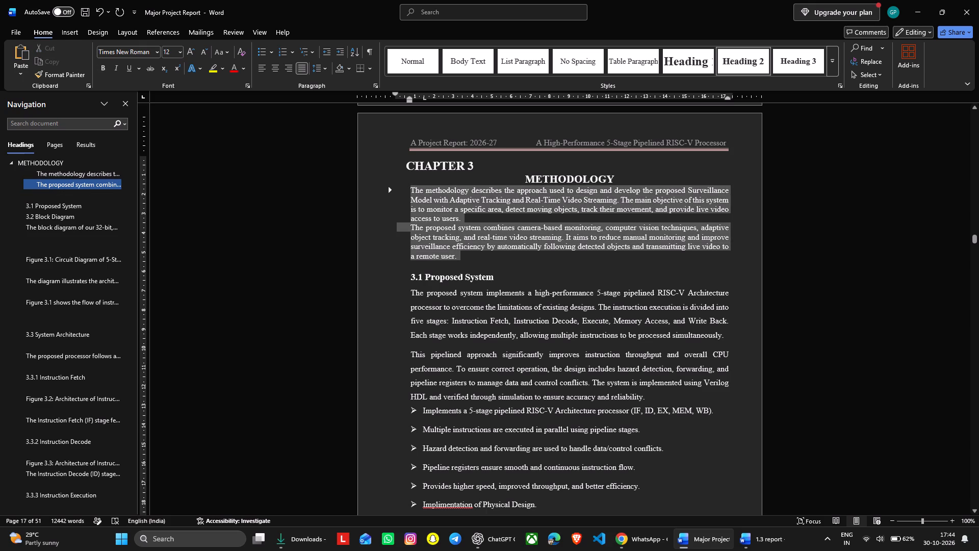
left_click_drag(415, 193, 414, 188)
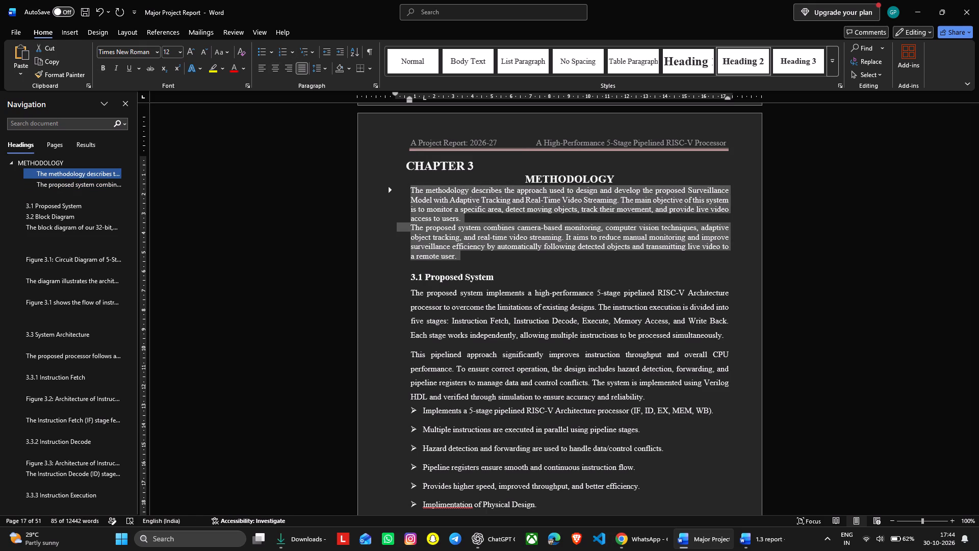
left_click(326, 69)
left_click(332, 108)
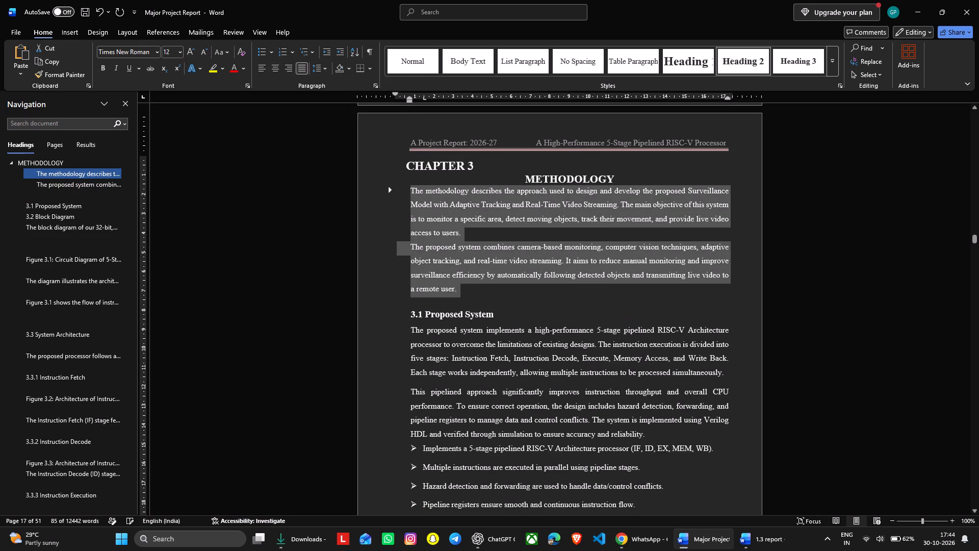
left_click(512, 306)
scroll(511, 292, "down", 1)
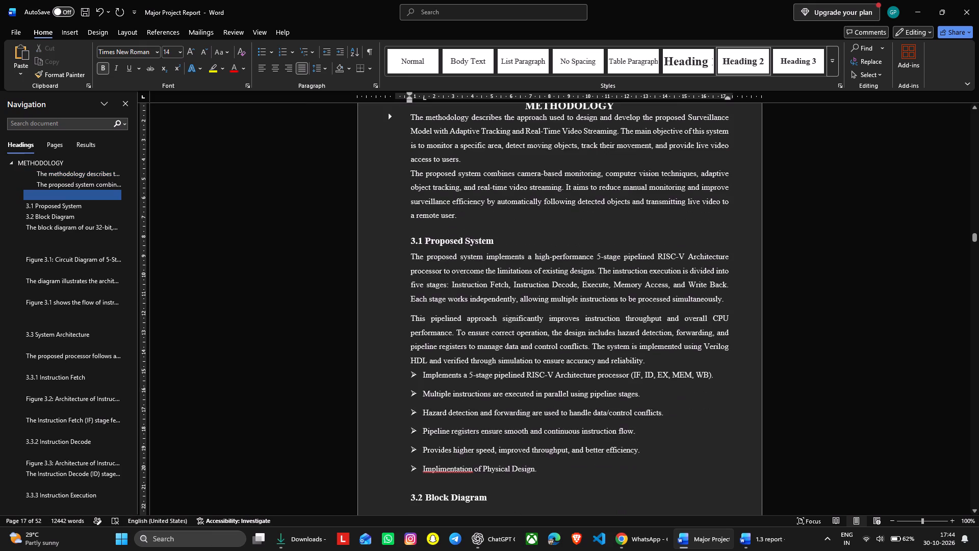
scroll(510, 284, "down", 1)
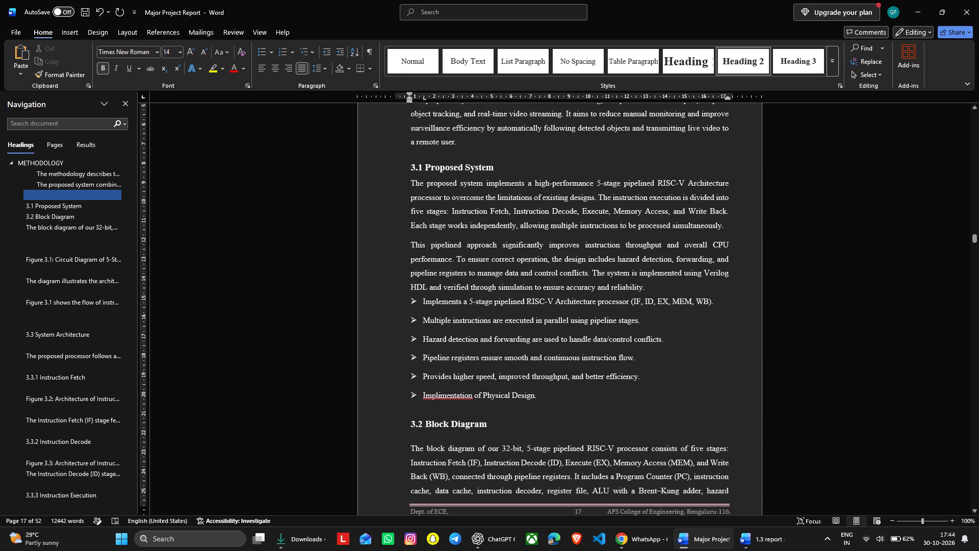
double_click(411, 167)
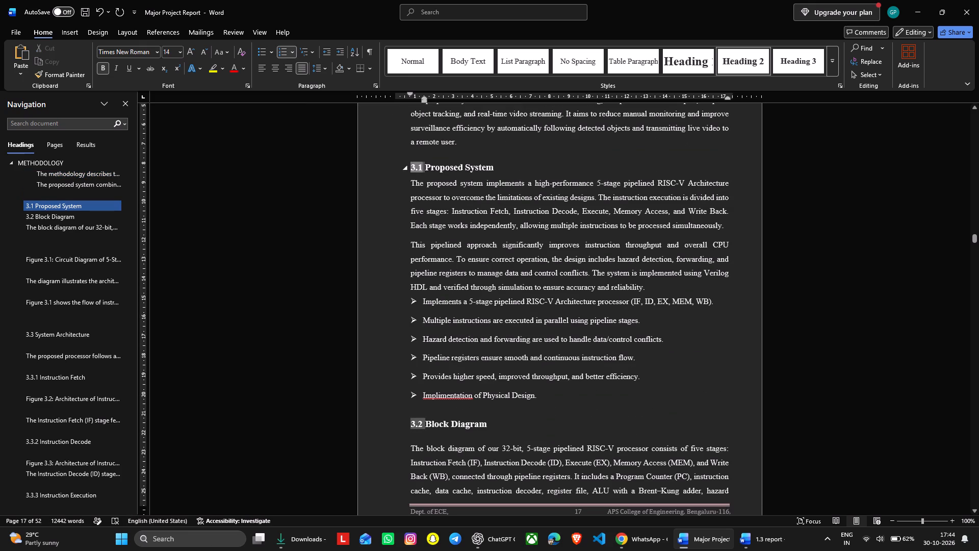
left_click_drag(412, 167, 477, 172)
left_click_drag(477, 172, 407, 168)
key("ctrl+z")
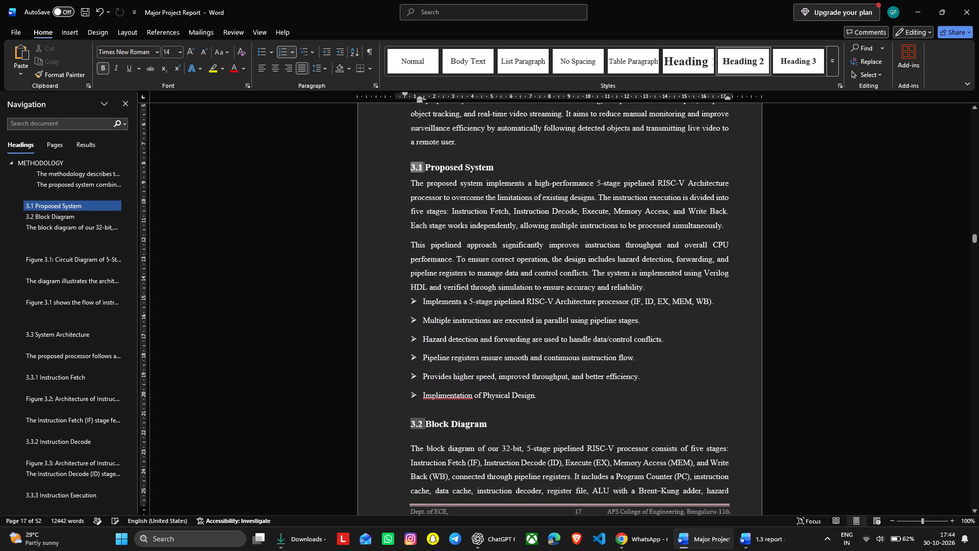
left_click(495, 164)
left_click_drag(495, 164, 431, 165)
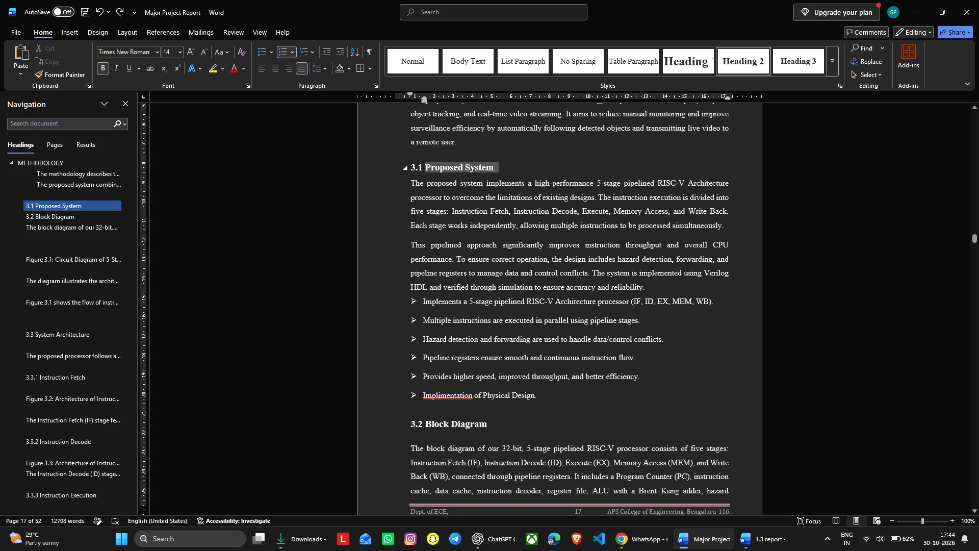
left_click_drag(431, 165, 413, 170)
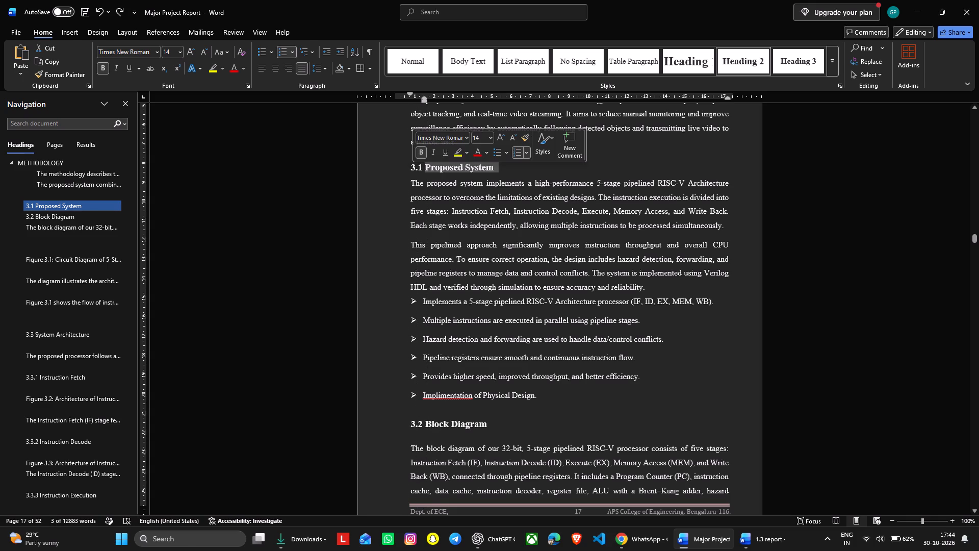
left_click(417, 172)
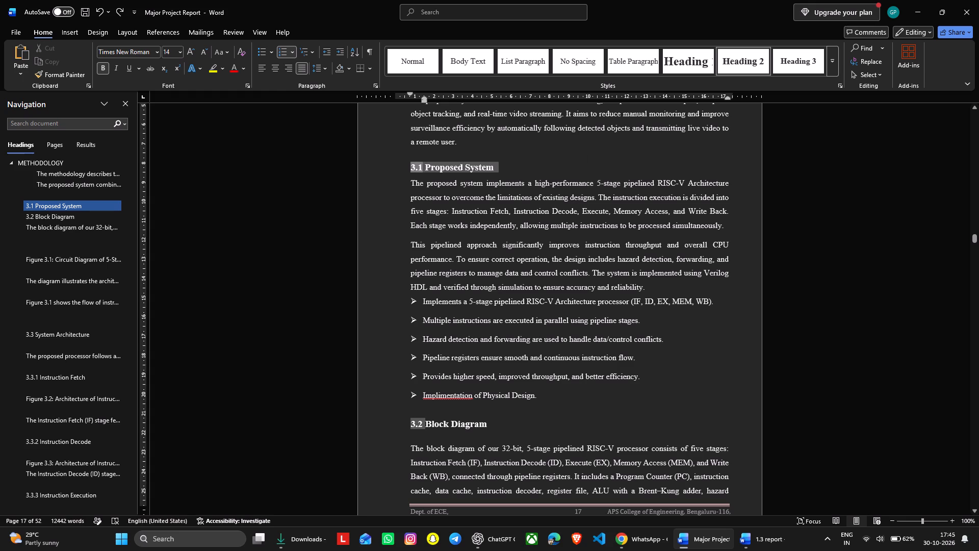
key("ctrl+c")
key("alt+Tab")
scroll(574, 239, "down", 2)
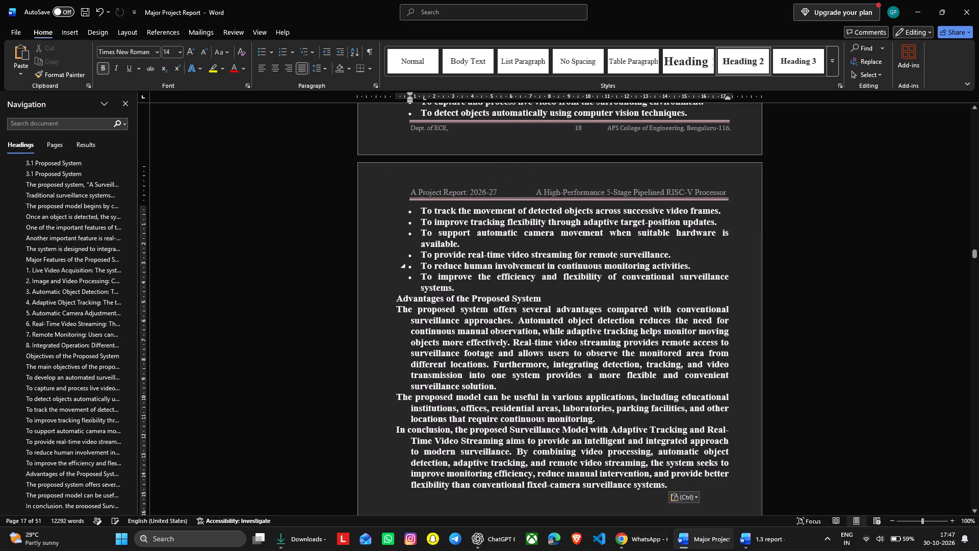
Check the formatting of the pasted objectives, advantages and conclusion text down to the 3.2 Block Diagram heading.
scroll(548, 302, "down", 2)
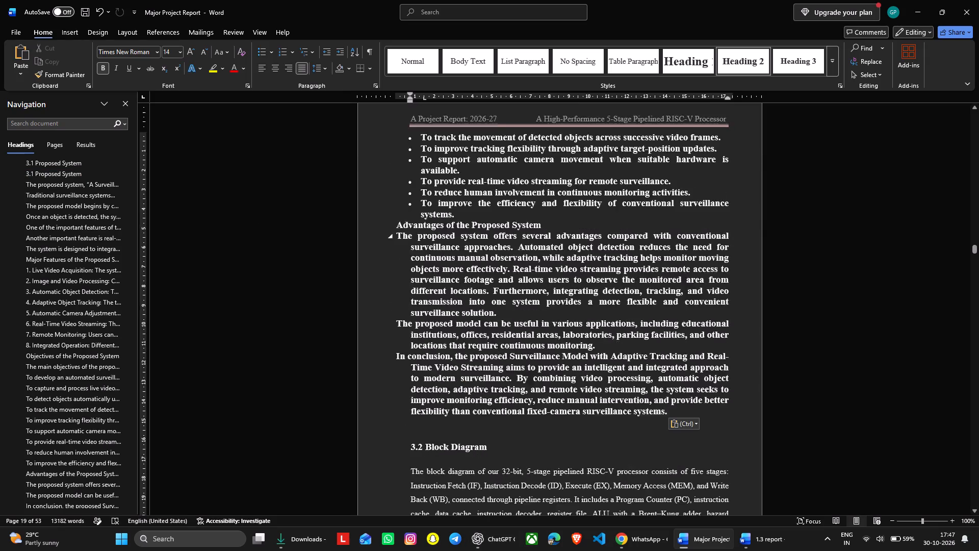
scroll(547, 303, "down", 1)
scroll(546, 305, "up", 2)
scroll(546, 305, "down", 1)
scroll(546, 305, "up", 5)
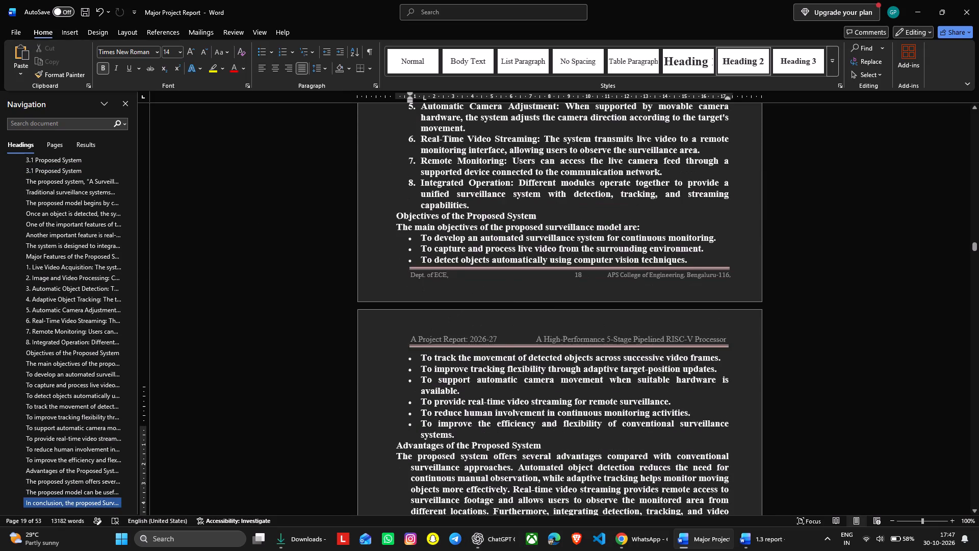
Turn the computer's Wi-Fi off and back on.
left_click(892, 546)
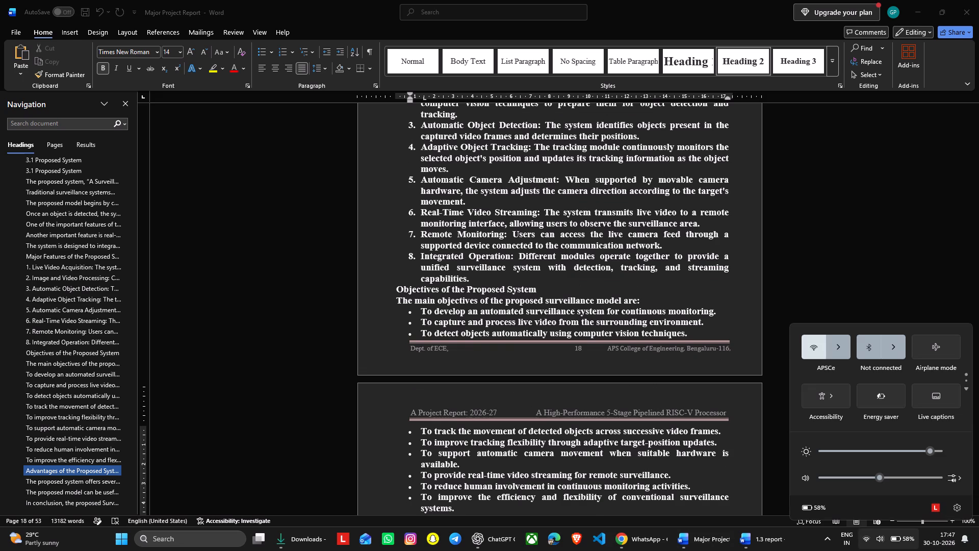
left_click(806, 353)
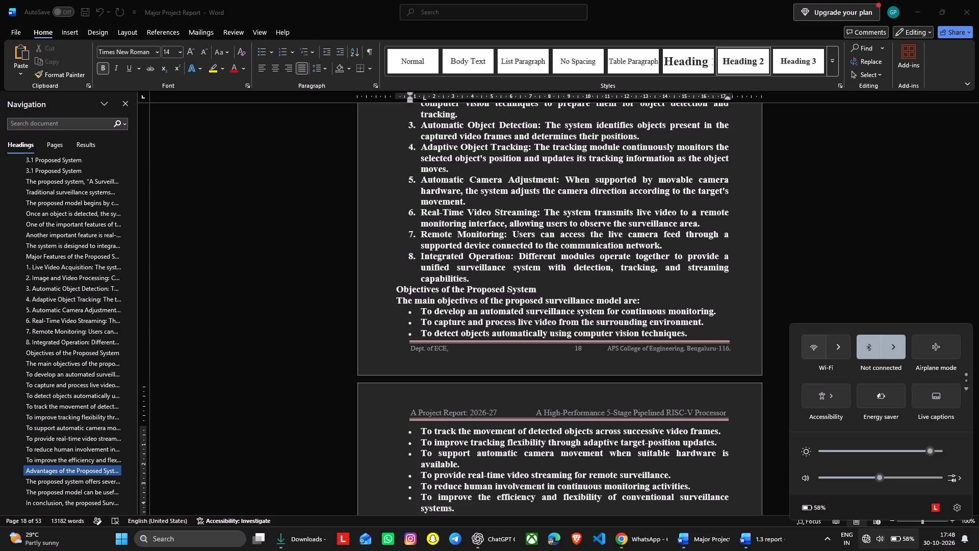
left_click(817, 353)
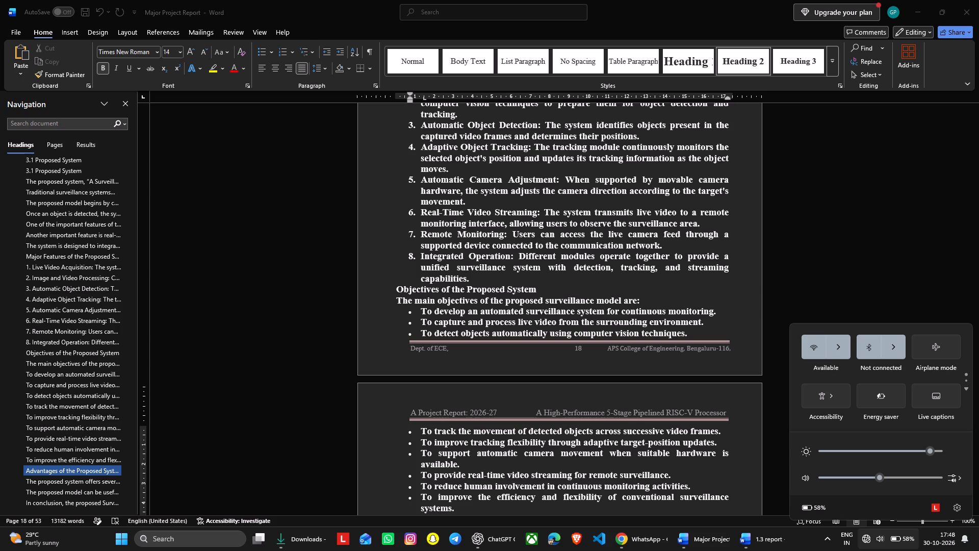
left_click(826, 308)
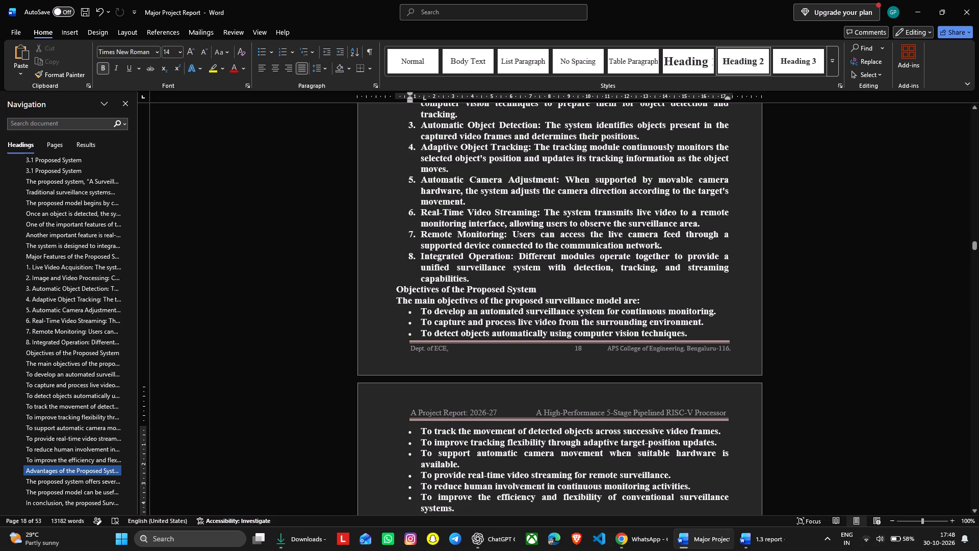
Review the pasted 3.1 Proposed System content from its conclusion back up to the section heading.
scroll(683, 313, "down", 3)
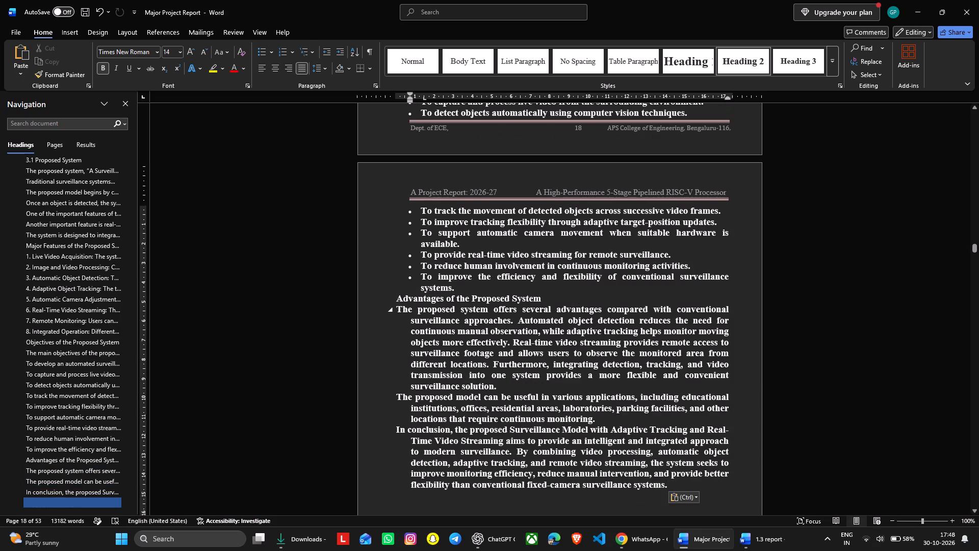
scroll(674, 334, "down", 3)
scroll(674, 342, "up", 10)
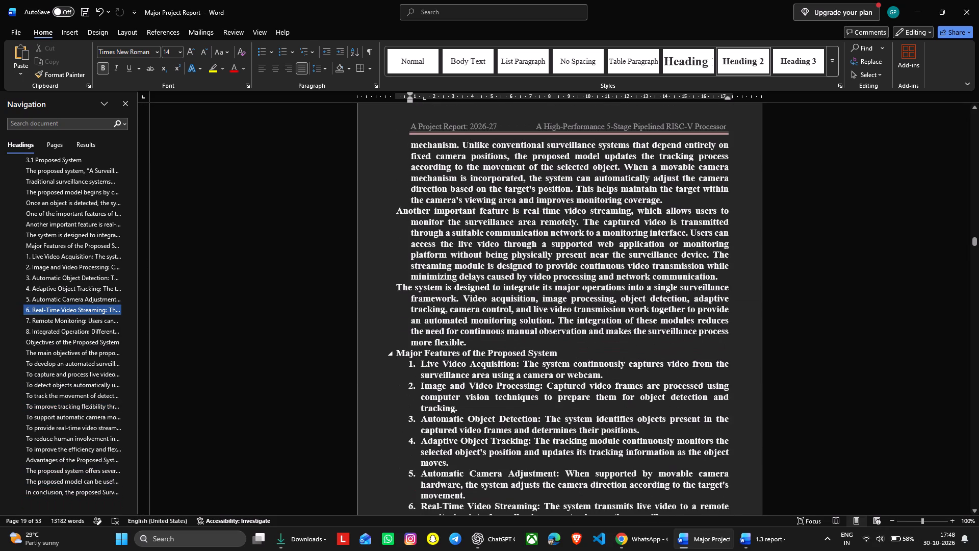
scroll(675, 353, "up", 7)
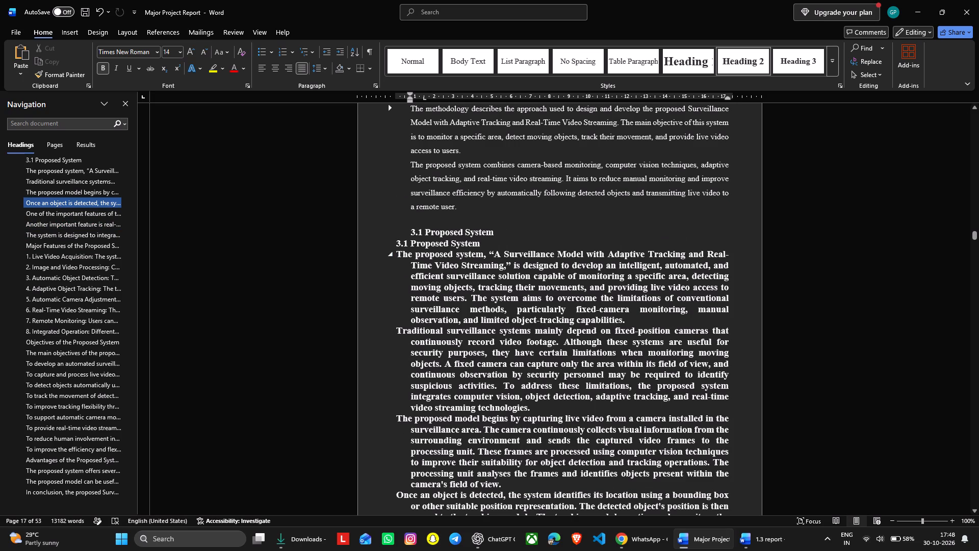
Indent the first line of the paragraph starting "The proposed system" with leading spaces.
left_click(399, 256)
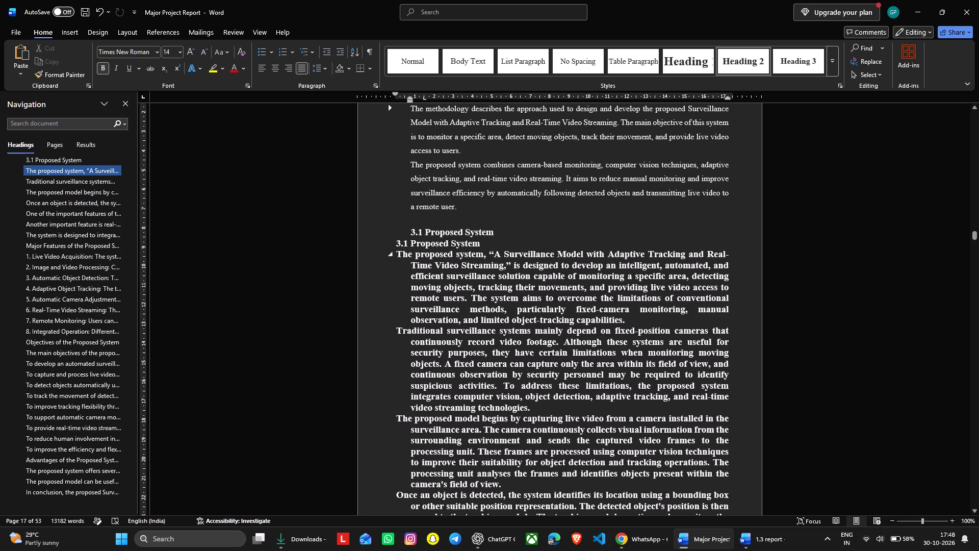
key("space")
key("space")
key("space")
key("space")
key("space")
key("space")
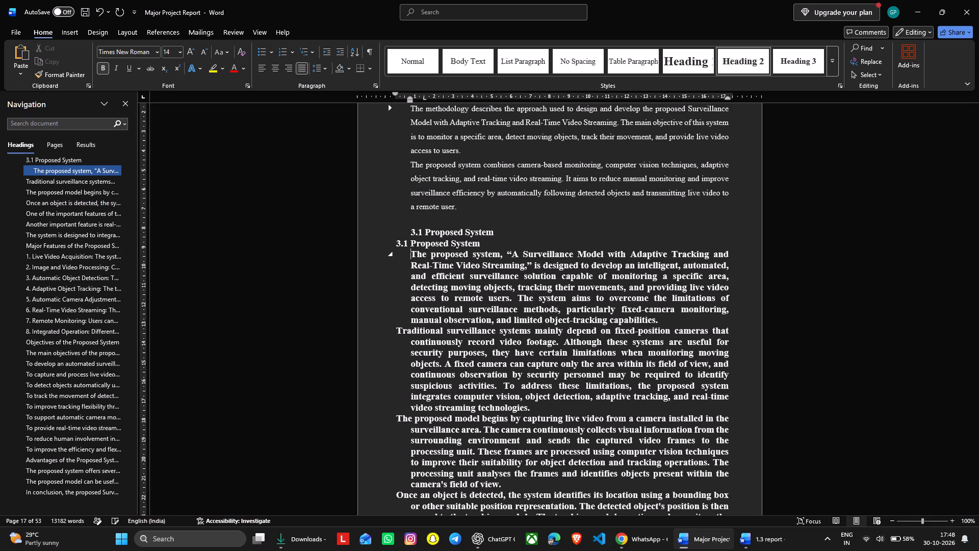
key("BackSpace")
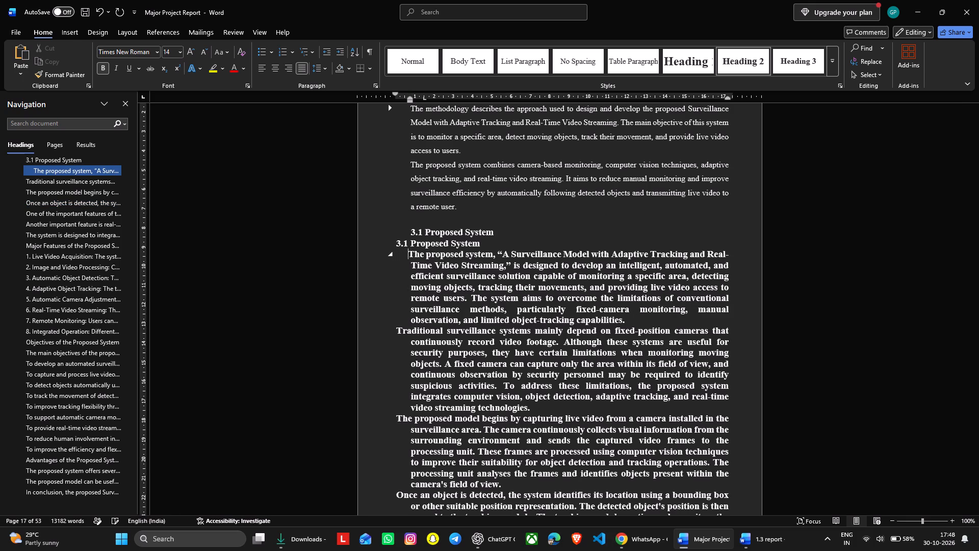
Delete the original Proposed System heading line above the pasted 3.1 Proposed System heading, including its number.
left_click(495, 231)
left_click_drag(495, 231, 412, 230)
double_click(412, 230)
double_click(412, 230)
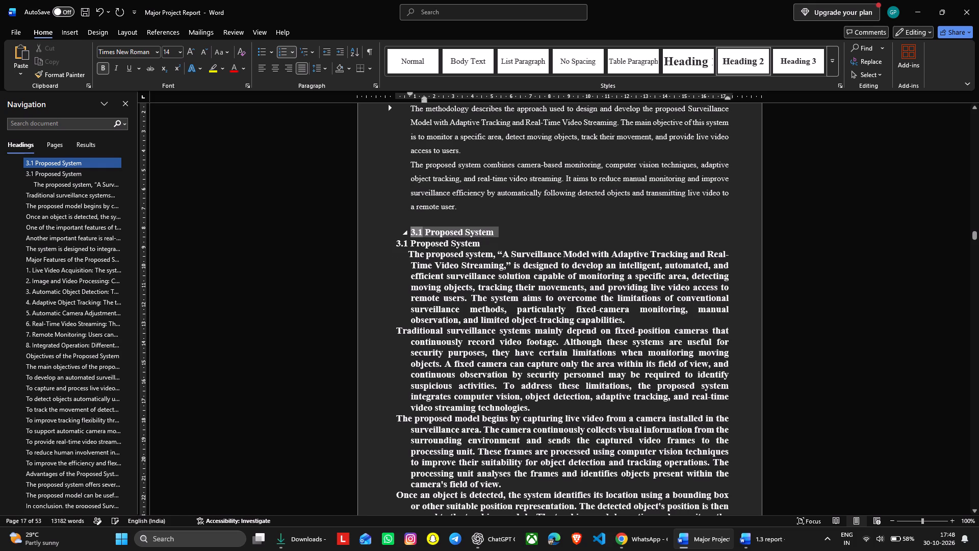
key("BackSpace")
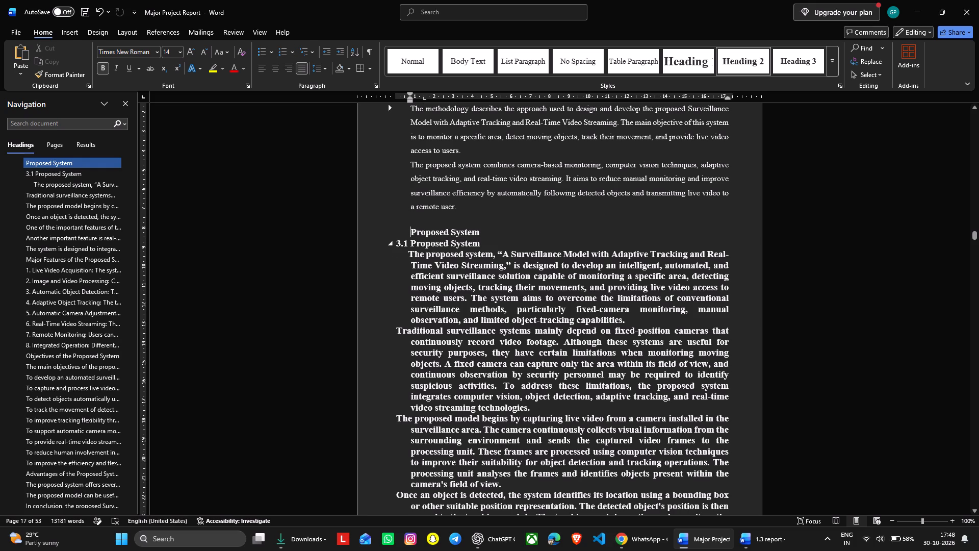
double_click(489, 233)
left_click_drag(485, 233, 406, 231)
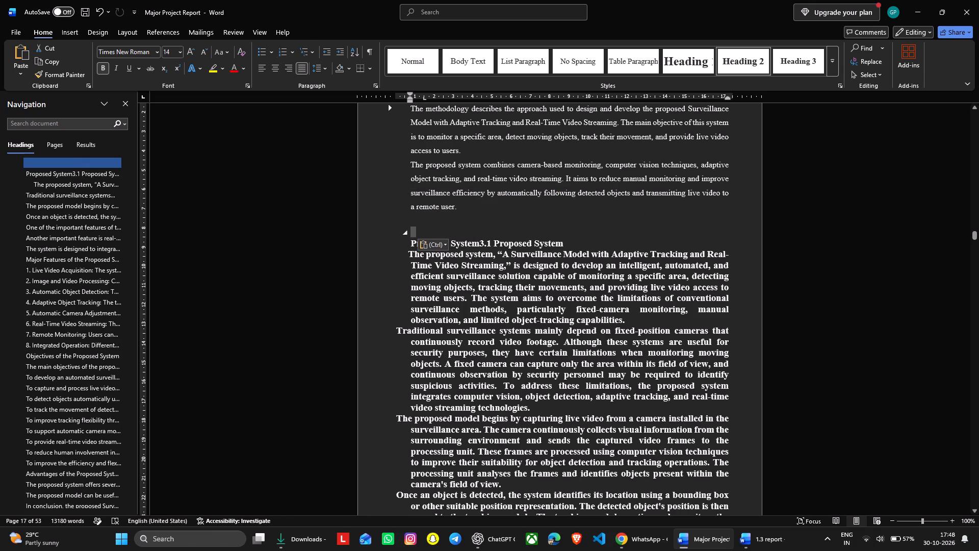
key("ctrl+z")
left_click(505, 238)
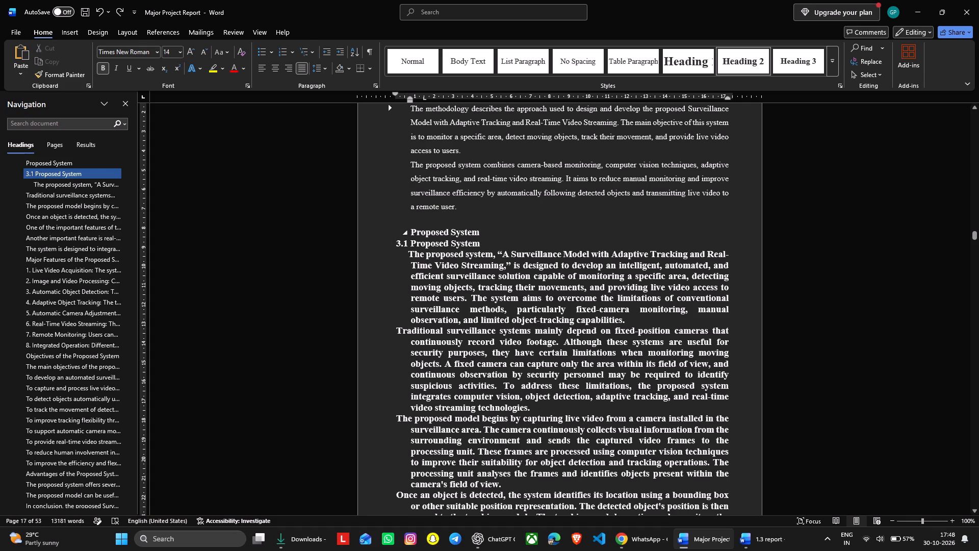
left_click(483, 232)
left_click_drag(482, 232, 434, 234)
key("BackSpace")
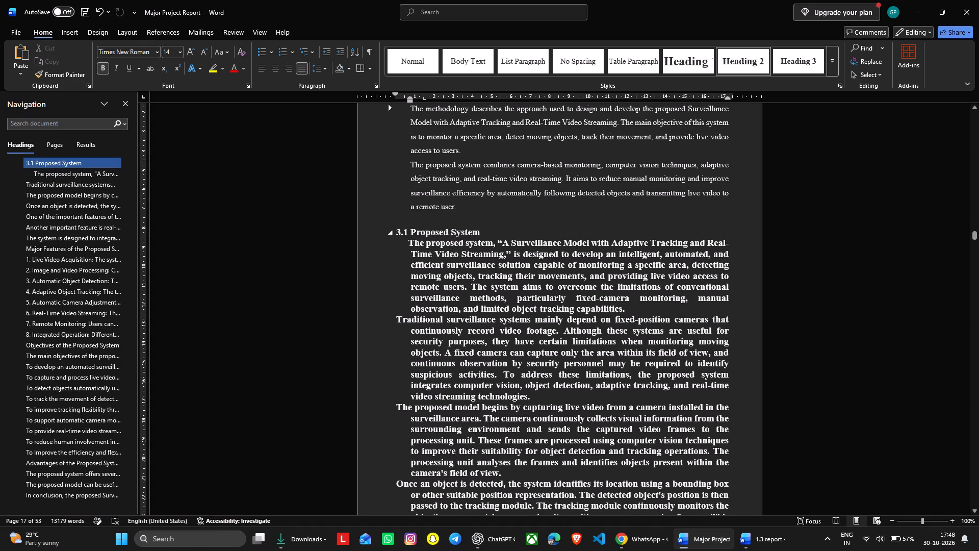
Add a blank line below the 3.1 Proposed System heading and one more leading space before the first body paragraph.
left_click(483, 233)
key("Return")
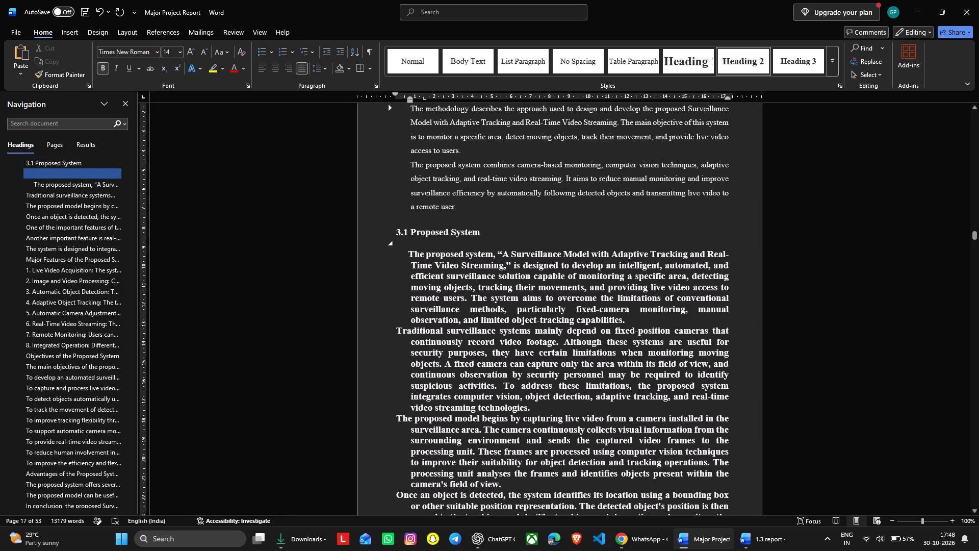
left_click(410, 262)
left_click(408, 256)
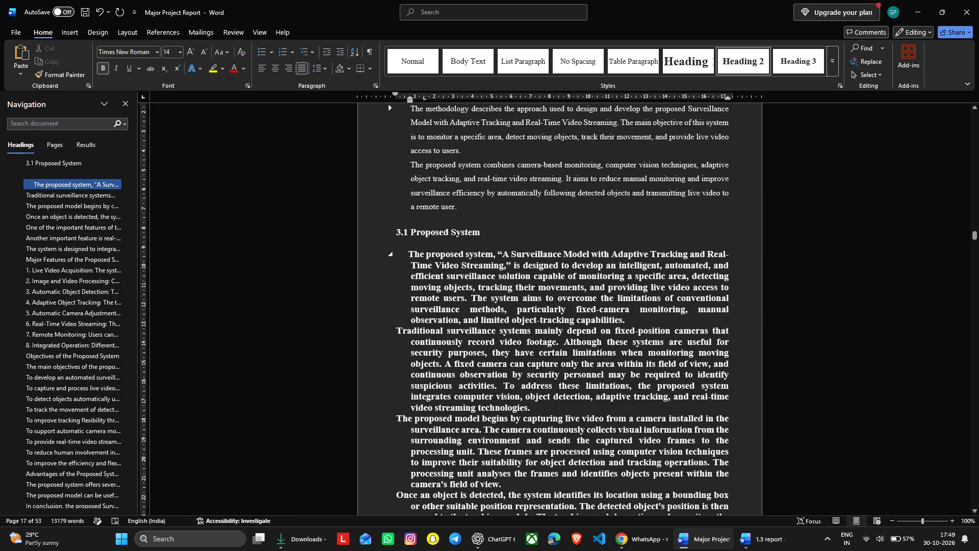
key("space")
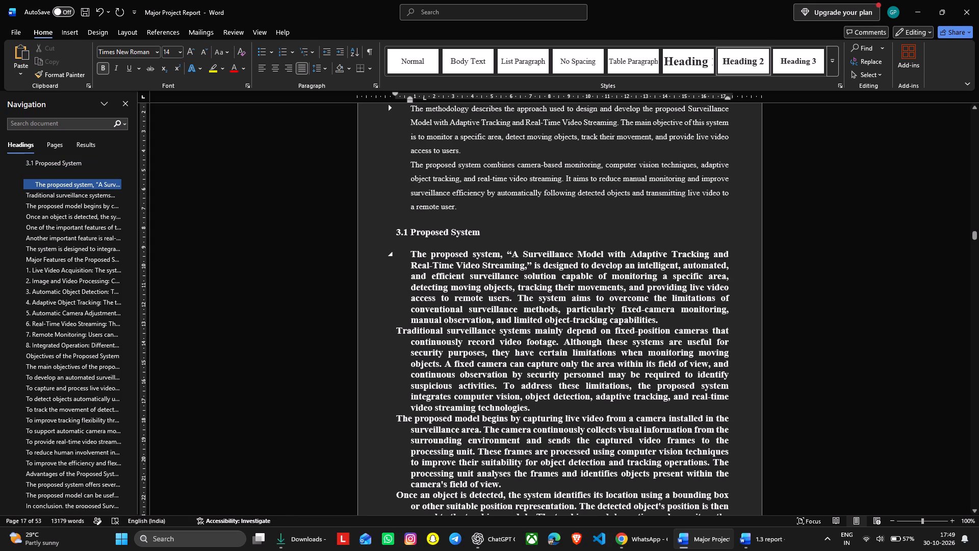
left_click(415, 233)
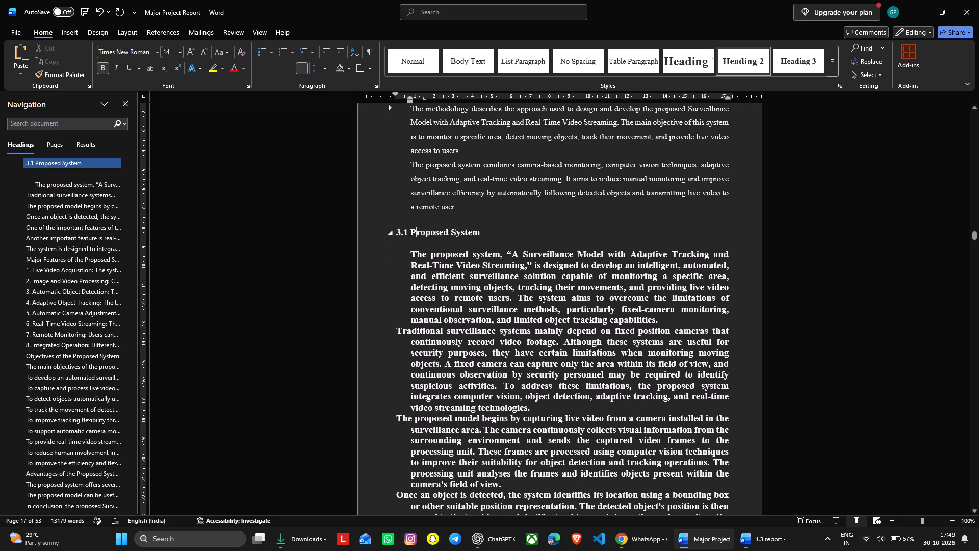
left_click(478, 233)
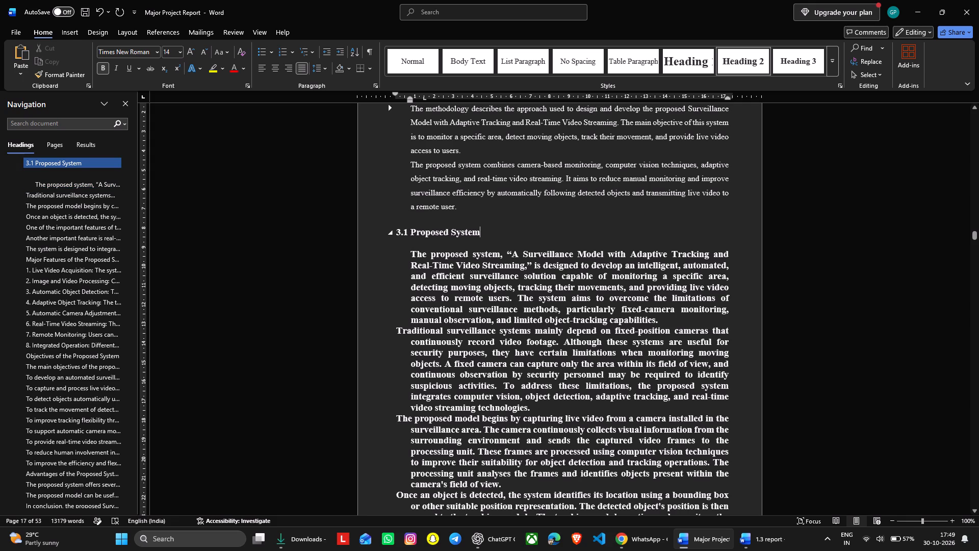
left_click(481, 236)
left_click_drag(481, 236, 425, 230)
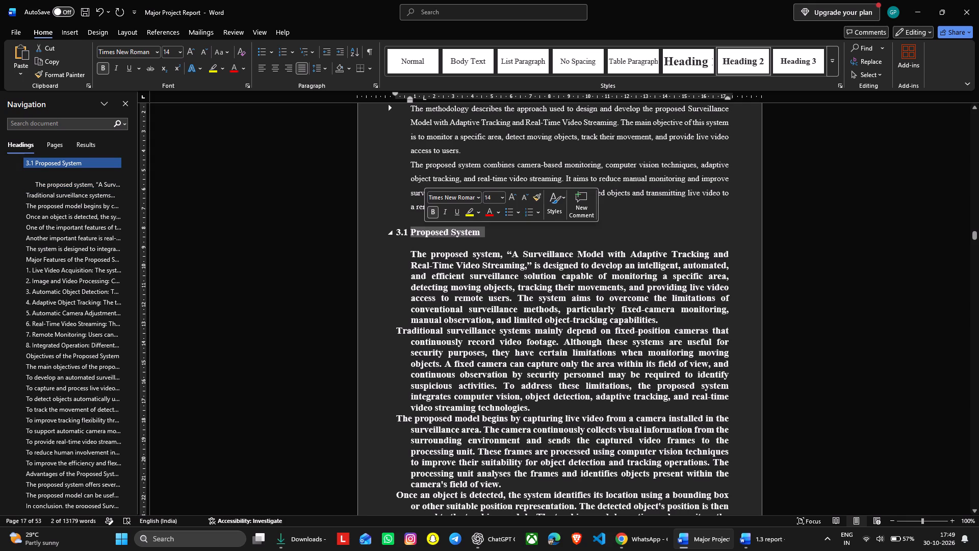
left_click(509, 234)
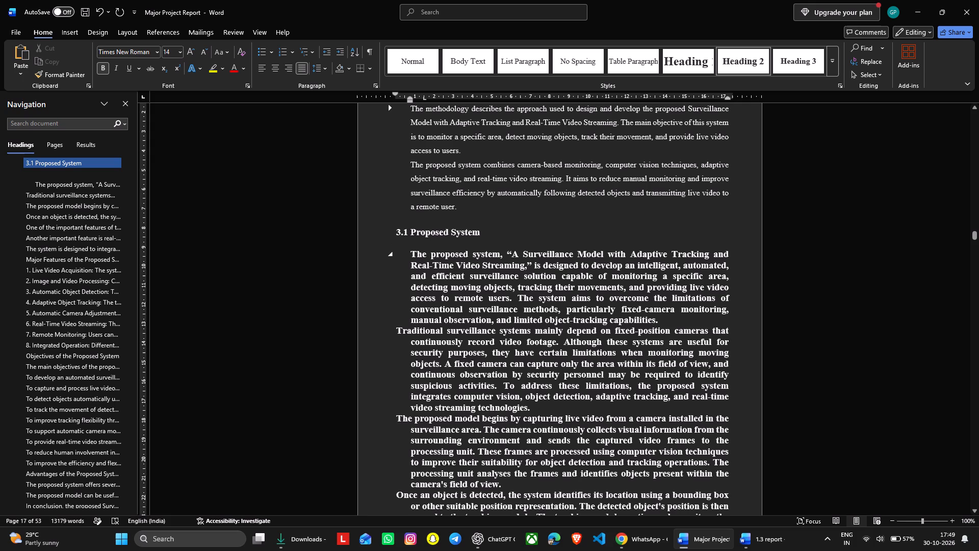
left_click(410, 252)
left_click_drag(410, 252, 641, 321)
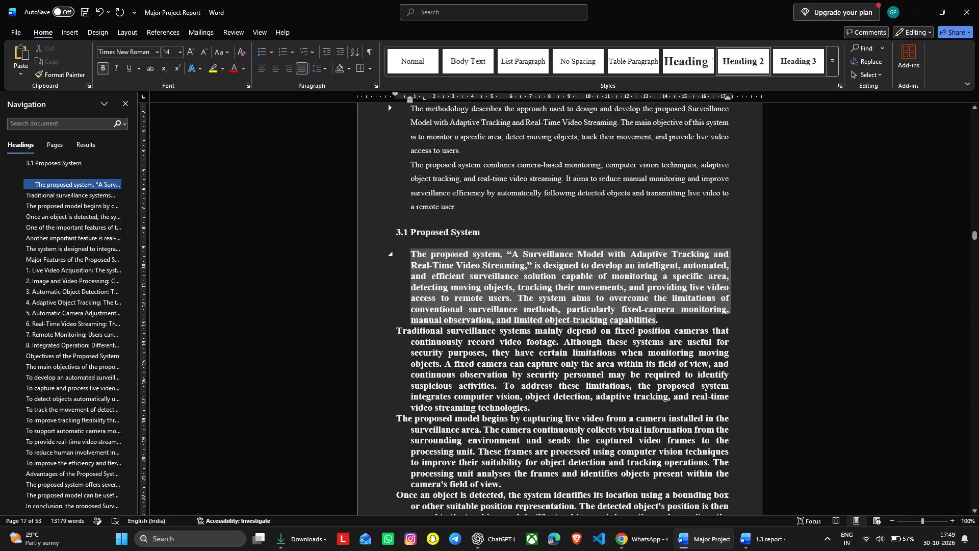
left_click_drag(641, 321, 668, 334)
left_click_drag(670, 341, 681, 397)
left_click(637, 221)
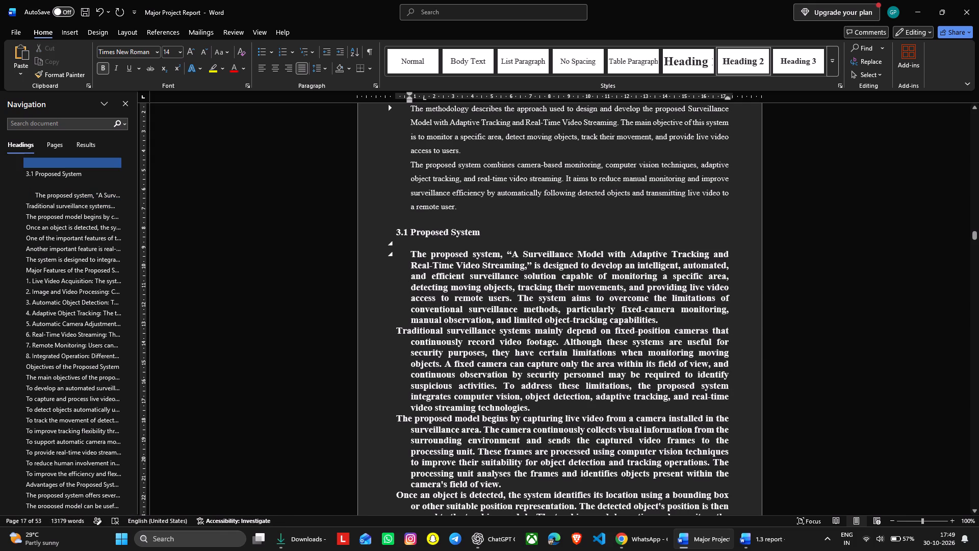
Reduce the font size of the pasted 3.1 Proposed System body text, from its first paragraph through the conclusion, to 12.
left_click(412, 253)
left_click_drag(412, 253, 631, 503)
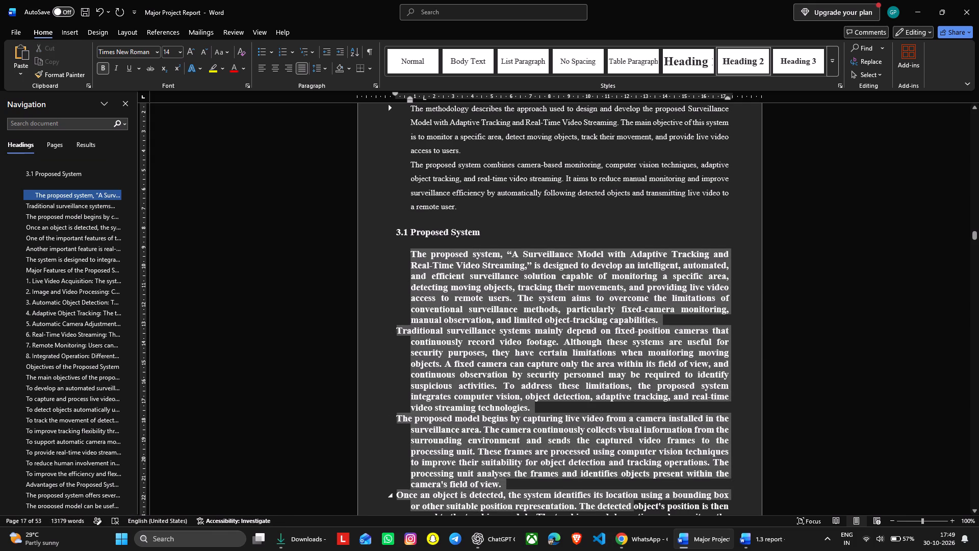
left_click_drag(631, 503, 664, 508)
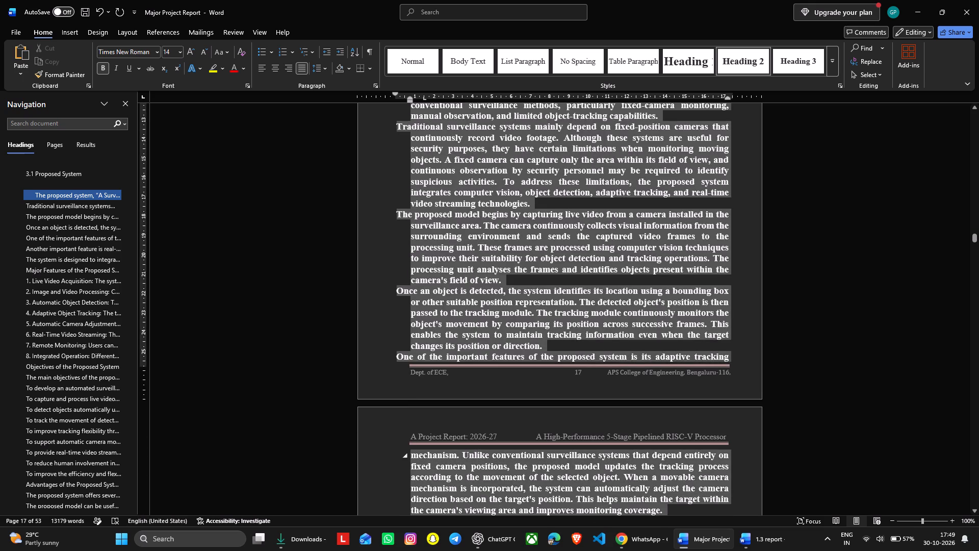
left_click_drag(664, 508, 649, 448)
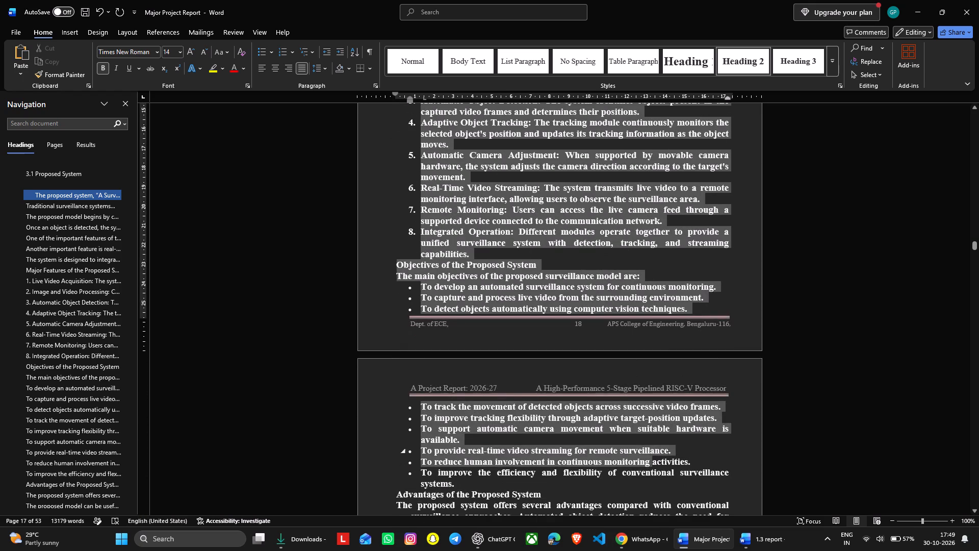
left_click_drag(649, 448, 690, 504)
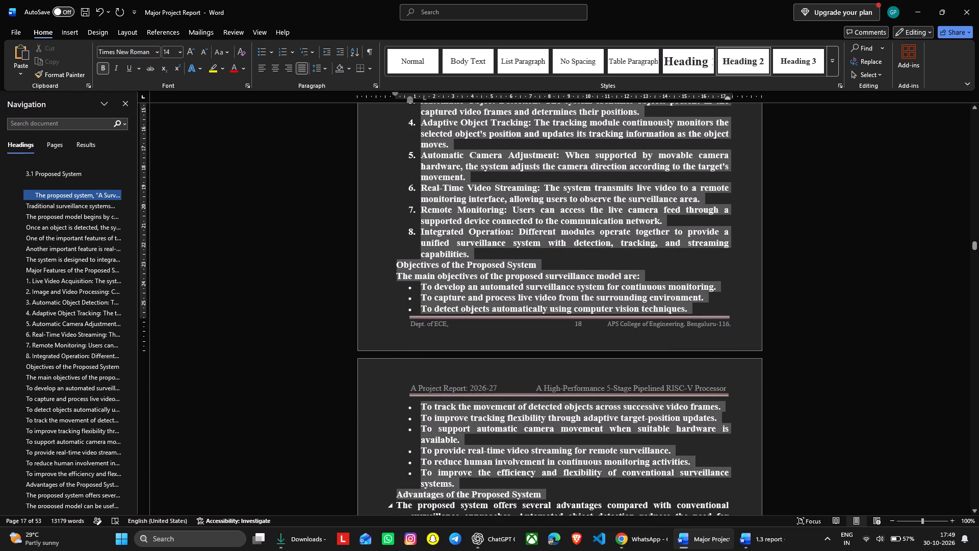
left_click_drag(690, 504, 675, 402)
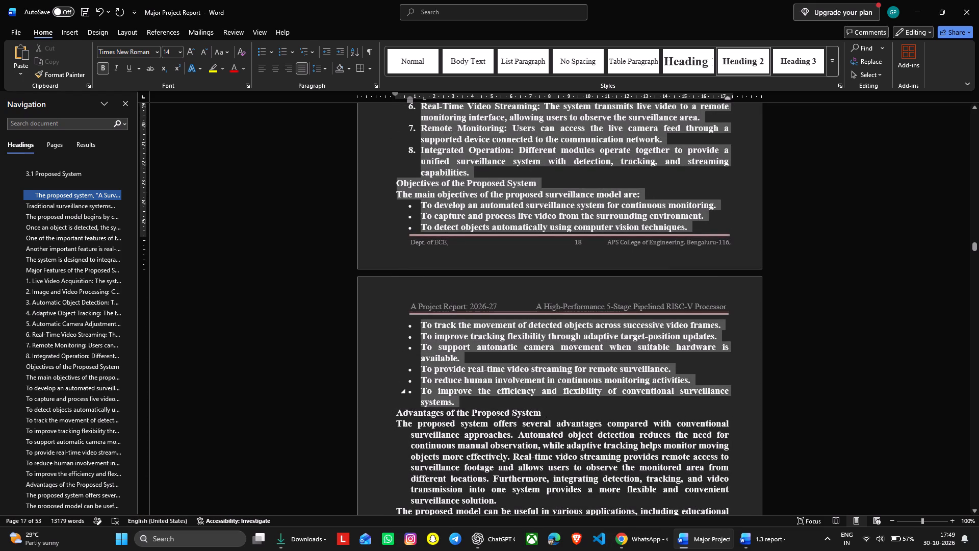
left_click_drag(675, 402, 667, 312)
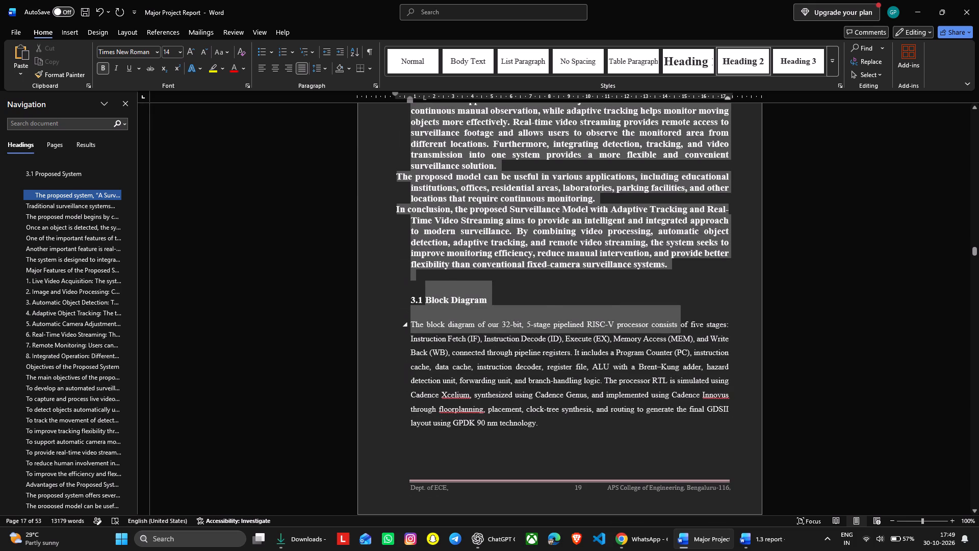
left_click_drag(667, 312, 678, 270)
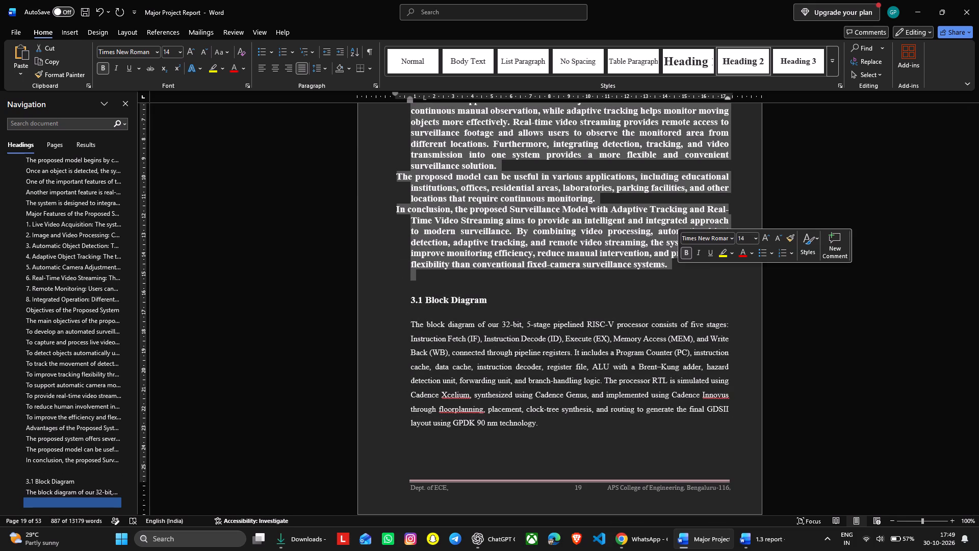
left_click(776, 240)
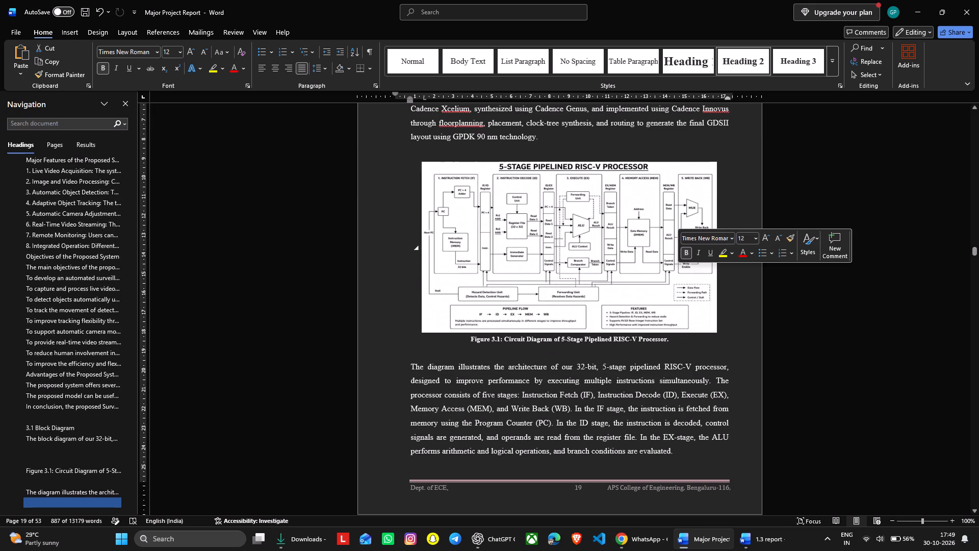
left_click(326, 249)
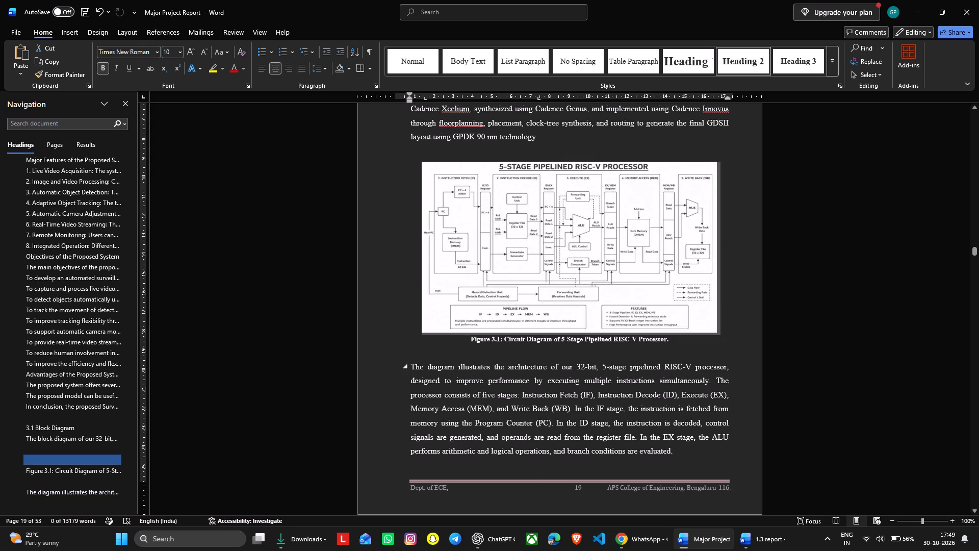
Review the resized 3.1 Proposed System text between the Block Diagram section and the start of Chapter 3.
scroll(652, 400, "up", 5)
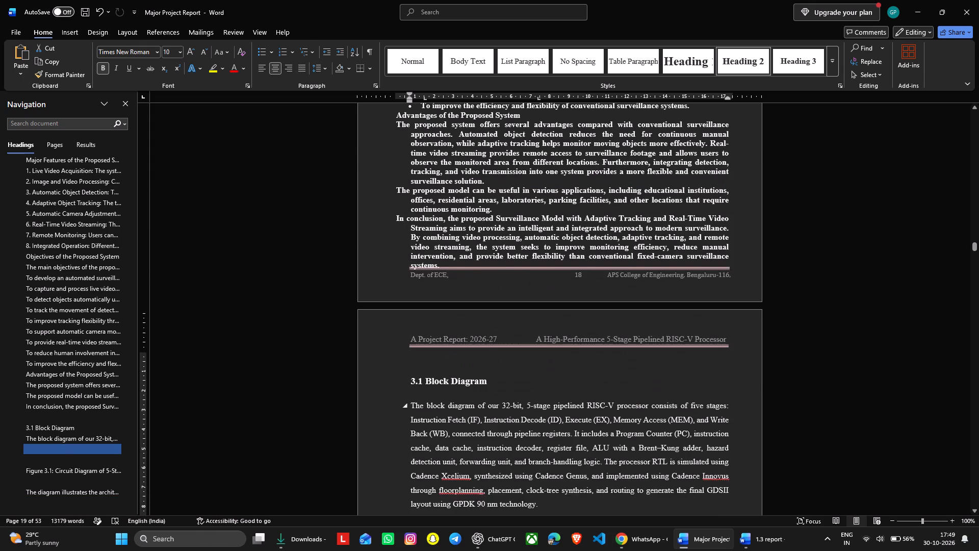
scroll(652, 400, "up", 2)
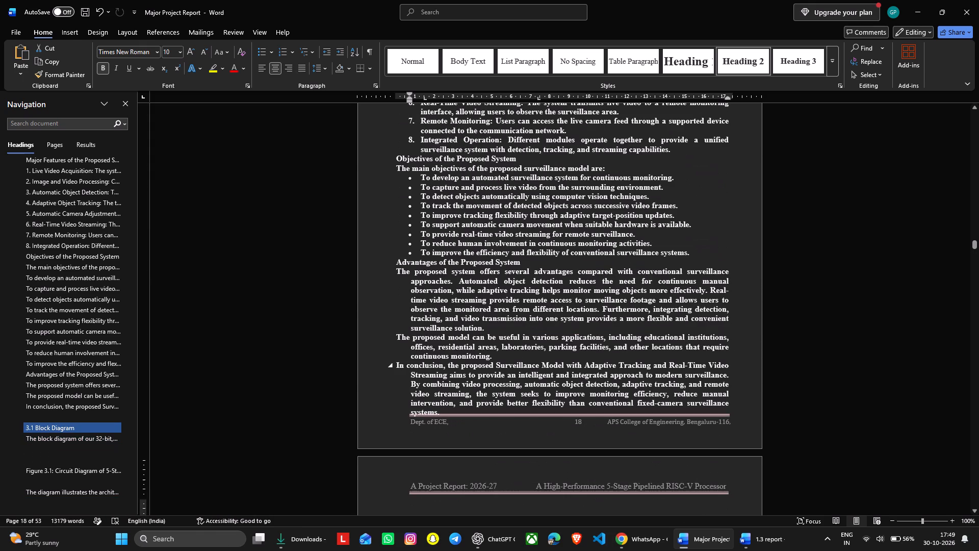
scroll(652, 400, "up", 4)
scroll(652, 400, "down", 1)
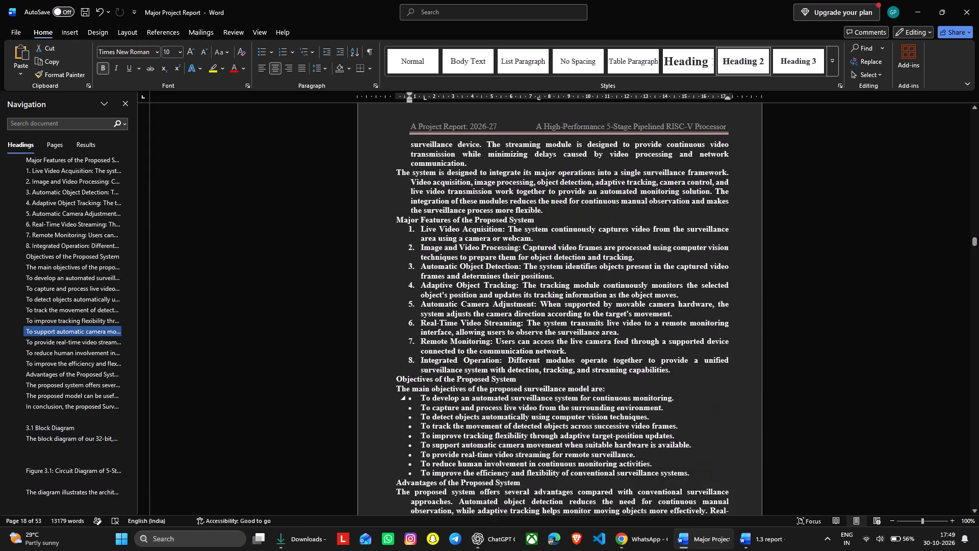
scroll(652, 400, "down", 4)
scroll(652, 400, "up", 1)
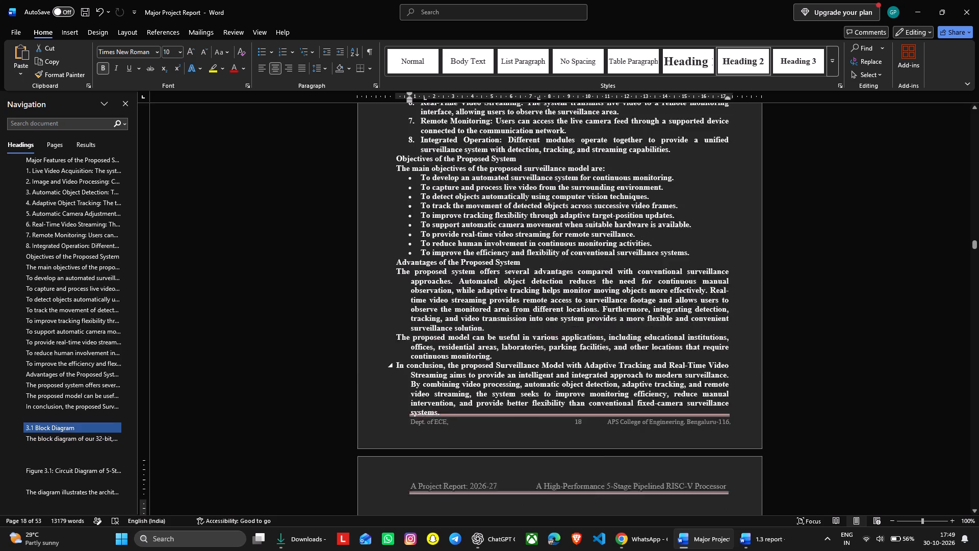
scroll(652, 400, "up", 11)
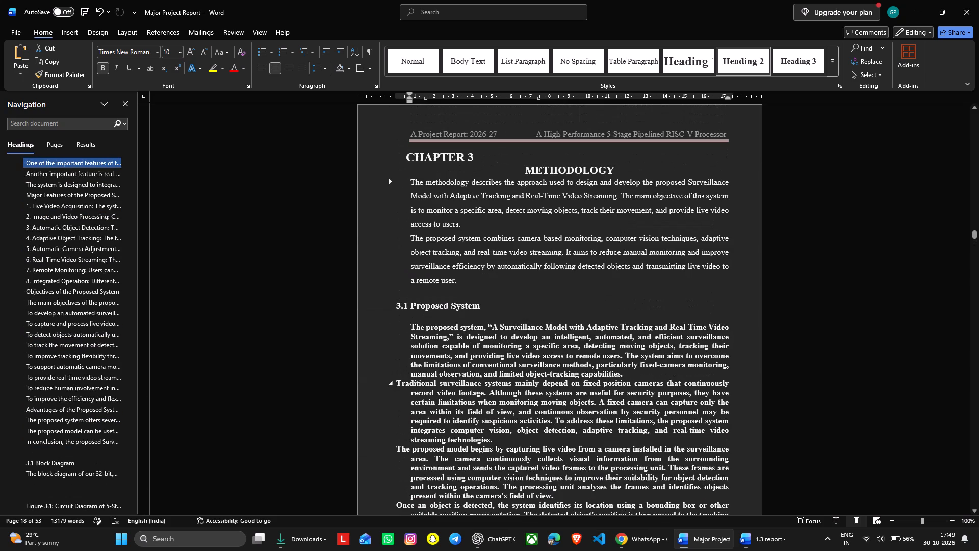
Indent the first line of the paragraph starting "Traditional surveillance systems" with seven leading spaces.
left_click(392, 382)
left_click(396, 380)
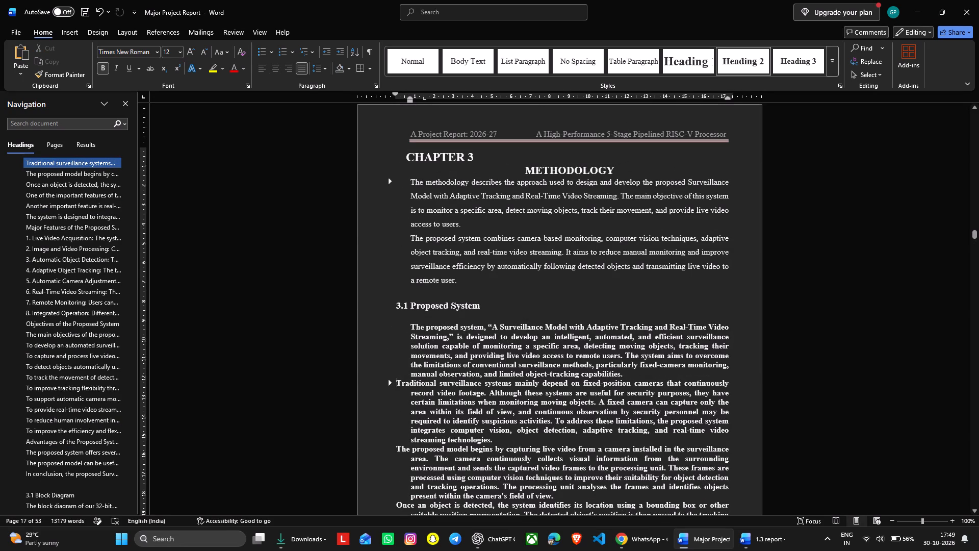
key("space")
key("space")
key("space")
key("space")
key("space")
key("space")
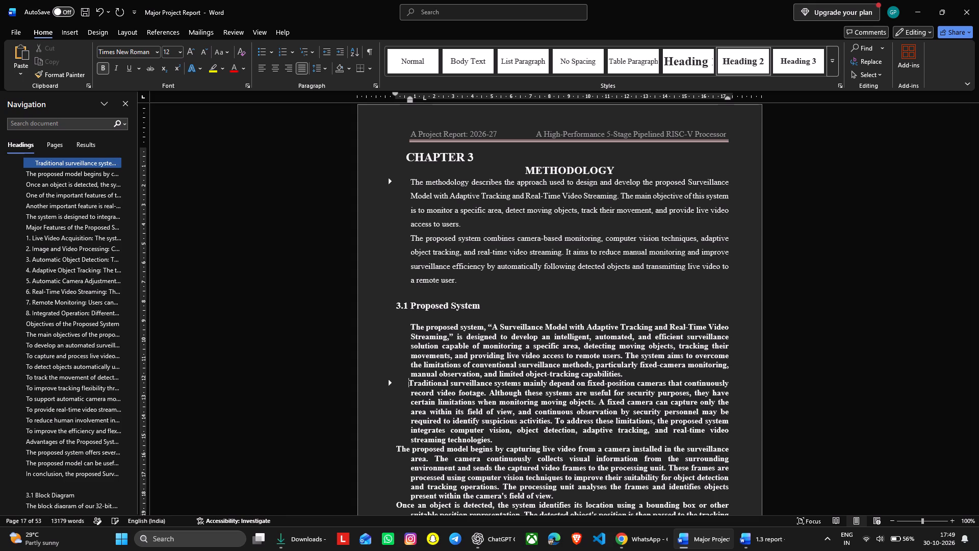
key("space")
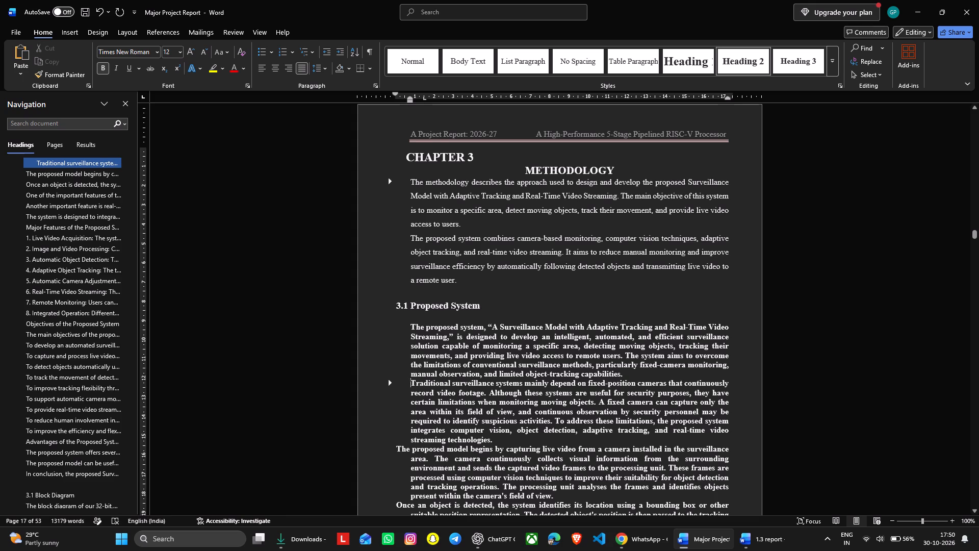
Indent the first line of the paragraph starting "The proposed model begins" with seven leading spaces.
scroll(449, 408, "down", 2)
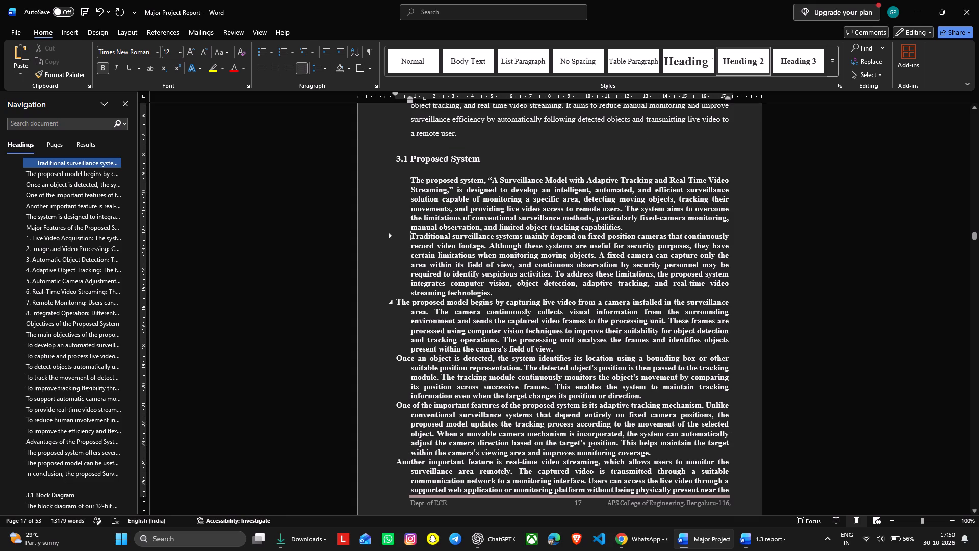
left_click(396, 301)
key("space")
key("space")
key("space")
key("space")
key("space")
key("space")
key("space")
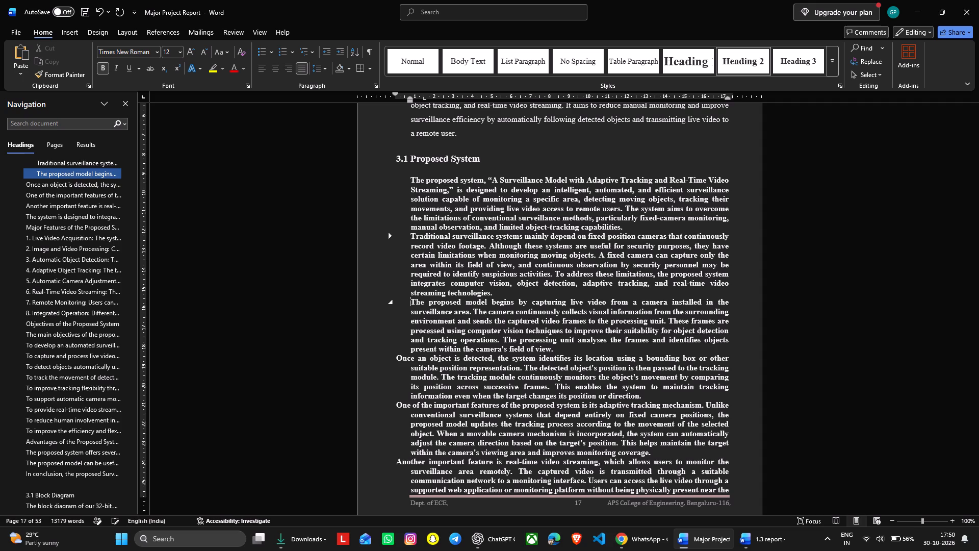
Indent the first line of the paragraph starting "Once an object is detected" with seven leading spaces.
left_click(399, 358)
key("space")
key("space")
key("space")
key("space")
key("space")
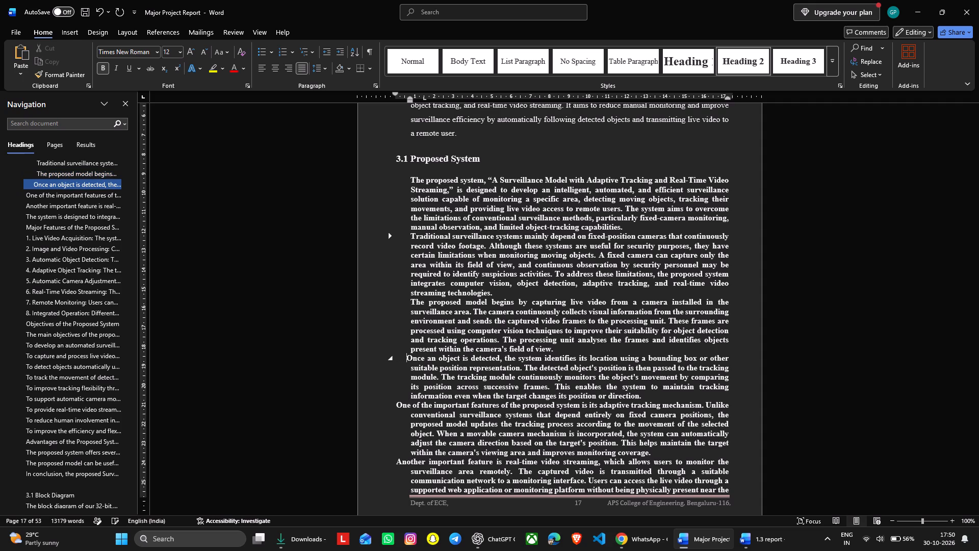
key("space")
key("space")
Indent the first line of the paragraph starting "One of the important features" with seven leading spaces.
scroll(477, 379, "down", 1)
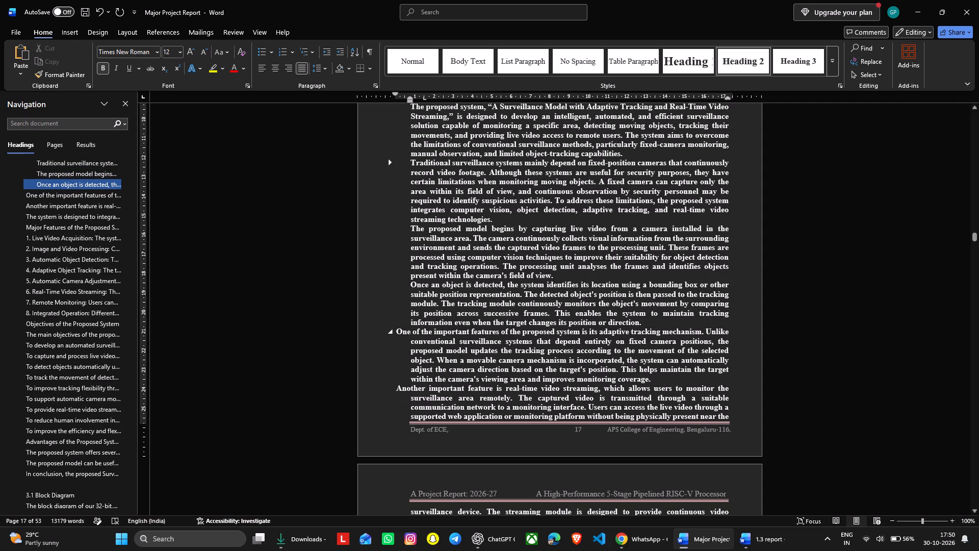
left_click(397, 334)
key("space")
key("space")
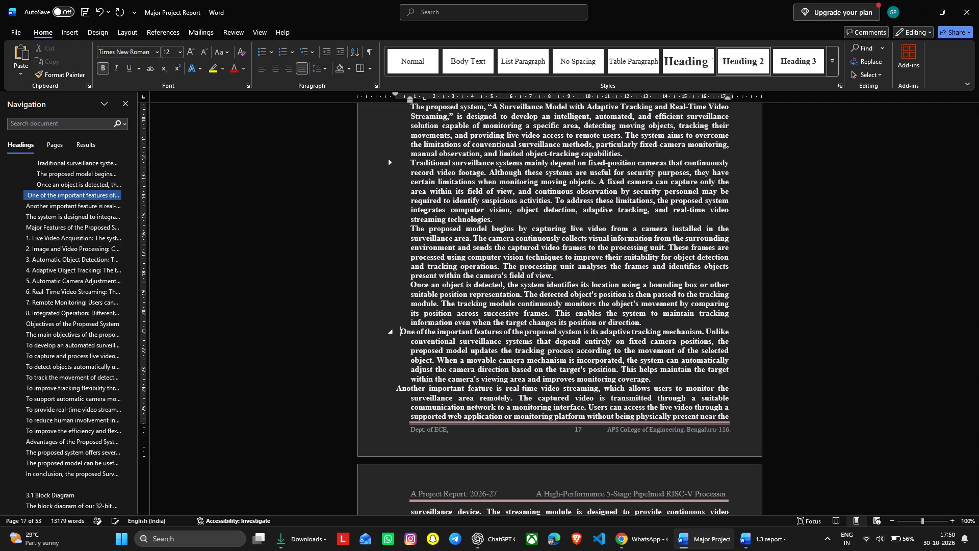
key("space")
key("space")
key("space")
key("space")
key("space")
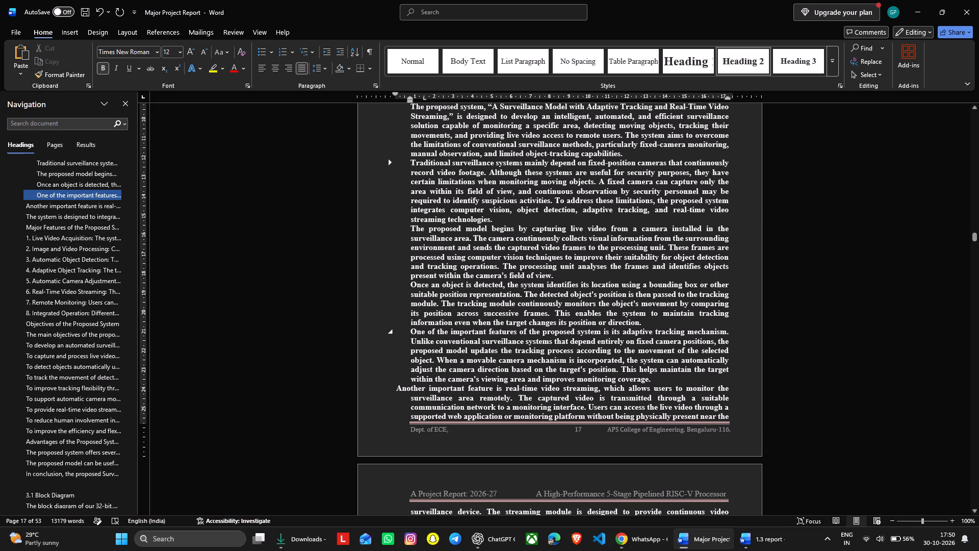
Indent the first line of the paragraph starting "Another important feature" with seven leading spaces.
scroll(429, 364, "down", 1)
left_click(397, 315)
key("space")
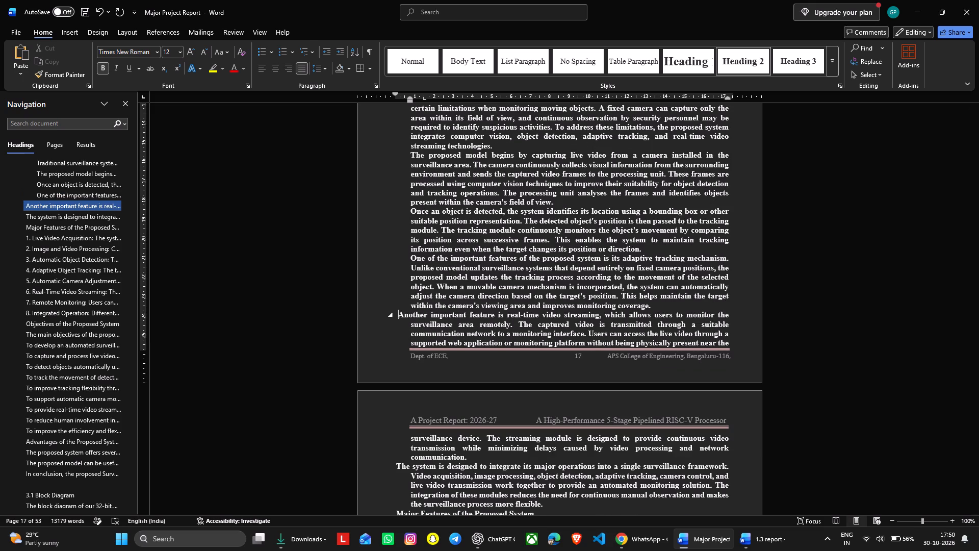
key("space")
key("space")
key("space")
key("space")
key("space")
key("space")
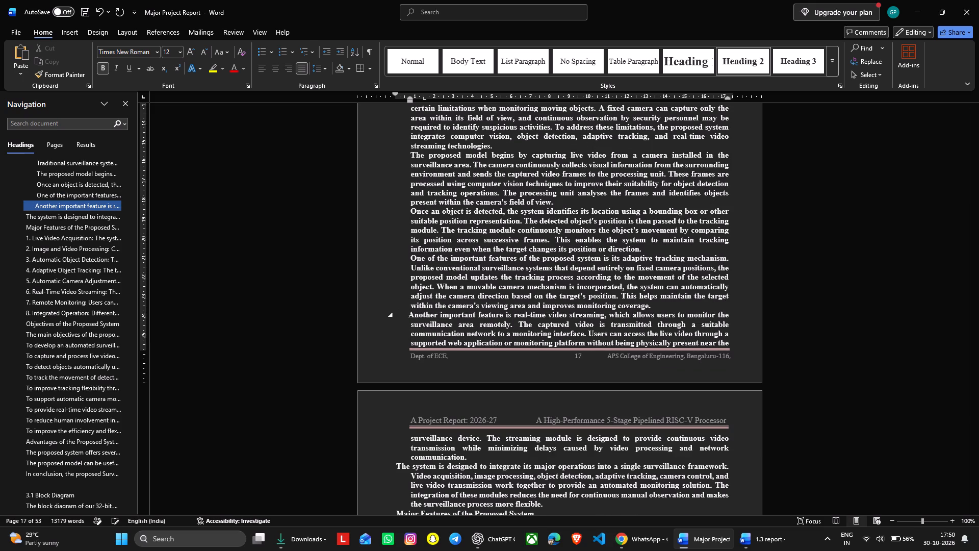
Indent the first line of the paragraph starting "The system is designed to integrate" with seven leading spaces.
scroll(414, 341, "down", 2)
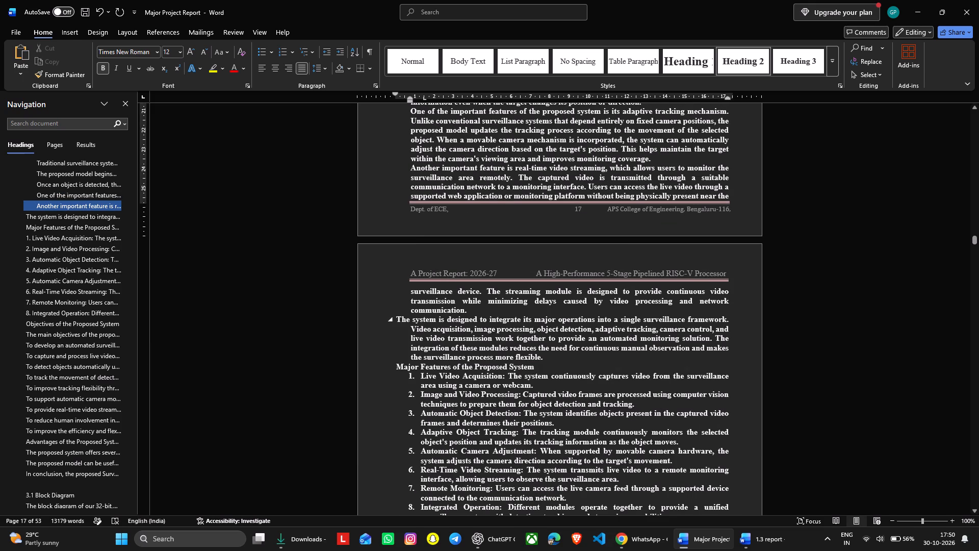
left_click(398, 317)
key("space")
key("space")
key("space")
key("space")
key("space")
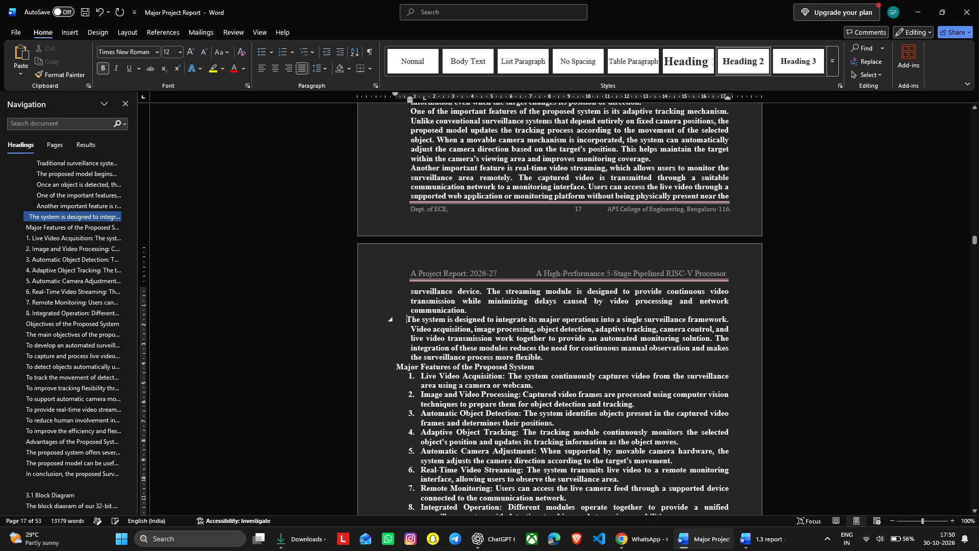
key("space")
key("space")
Indent the first line of the paragraph starting "The proposed system offers" under Advantages of the Proposed System with seven leading spaces.
scroll(424, 347, "down", 1)
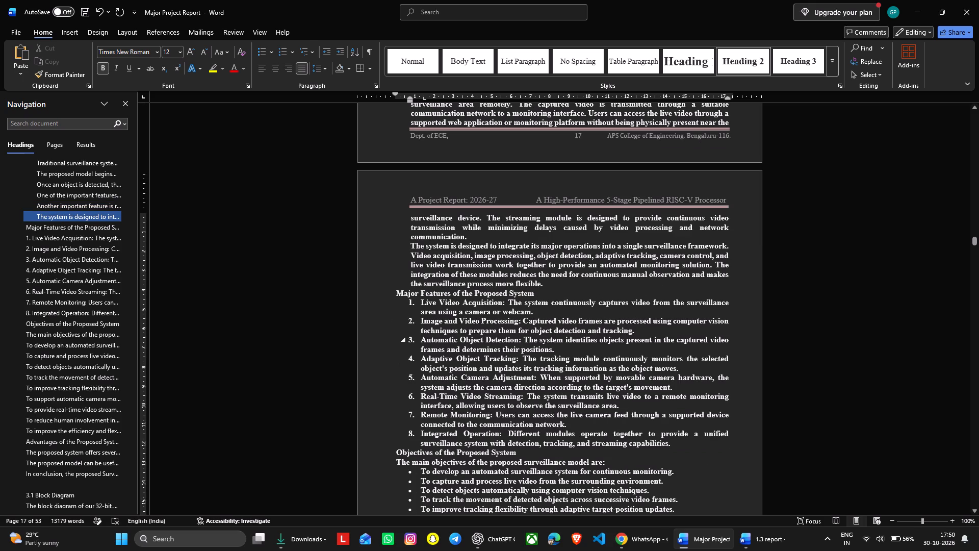
scroll(423, 331, "down", 4)
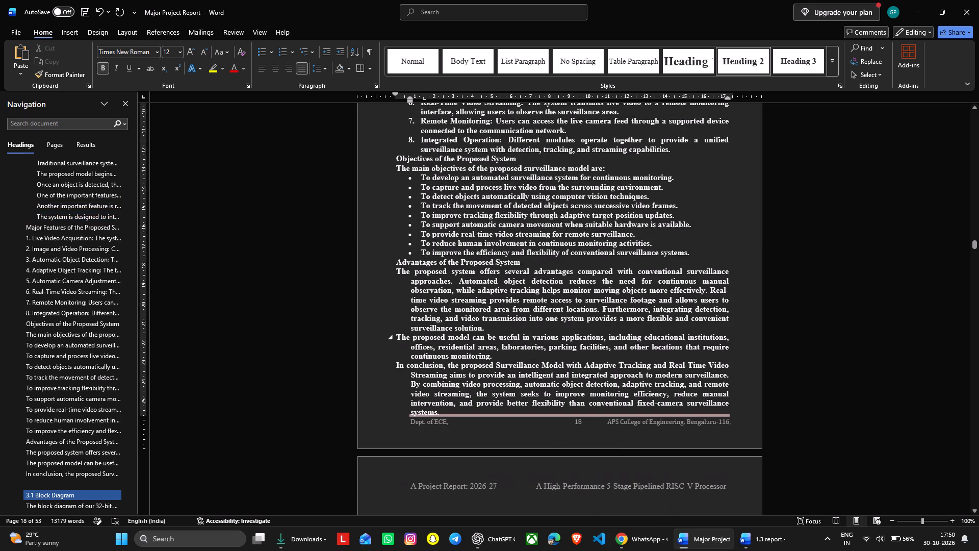
scroll(423, 337, "up", 2)
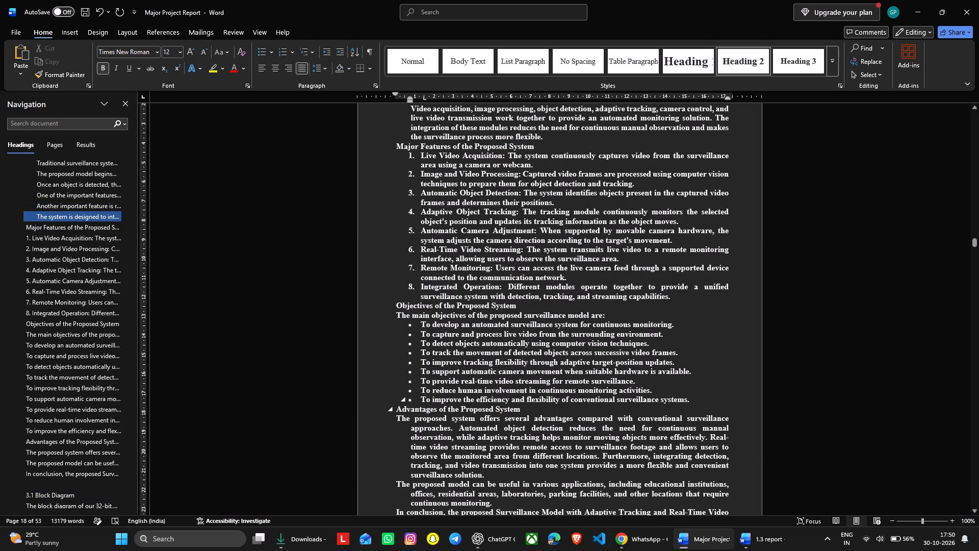
left_click(396, 420)
key("space")
key("space")
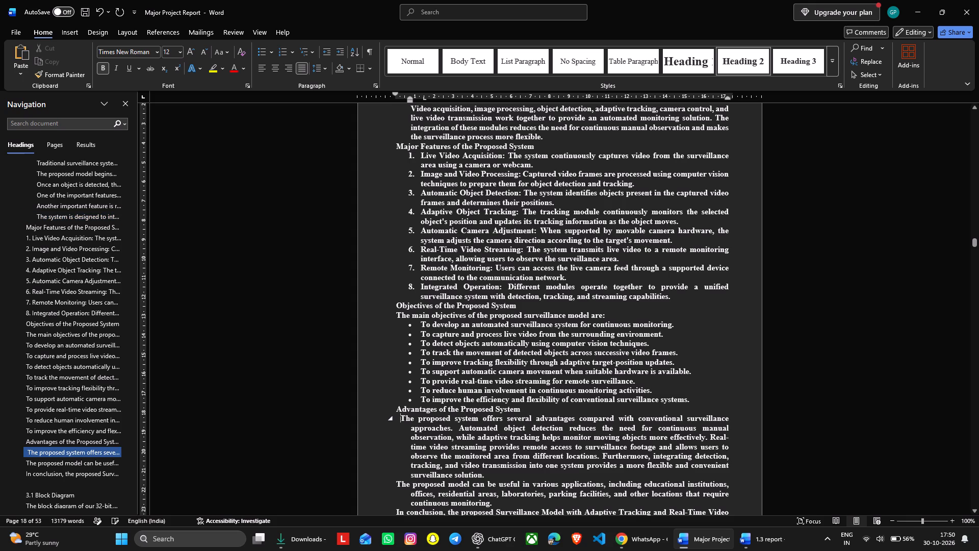
key("space")
key("space")
key("space")
key("space")
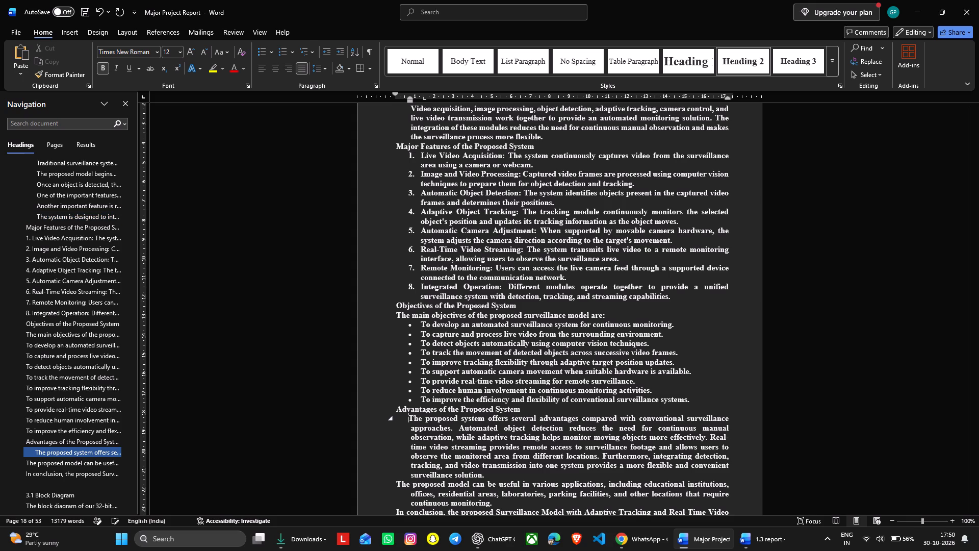
key("space")
scroll(419, 422, "down", 1)
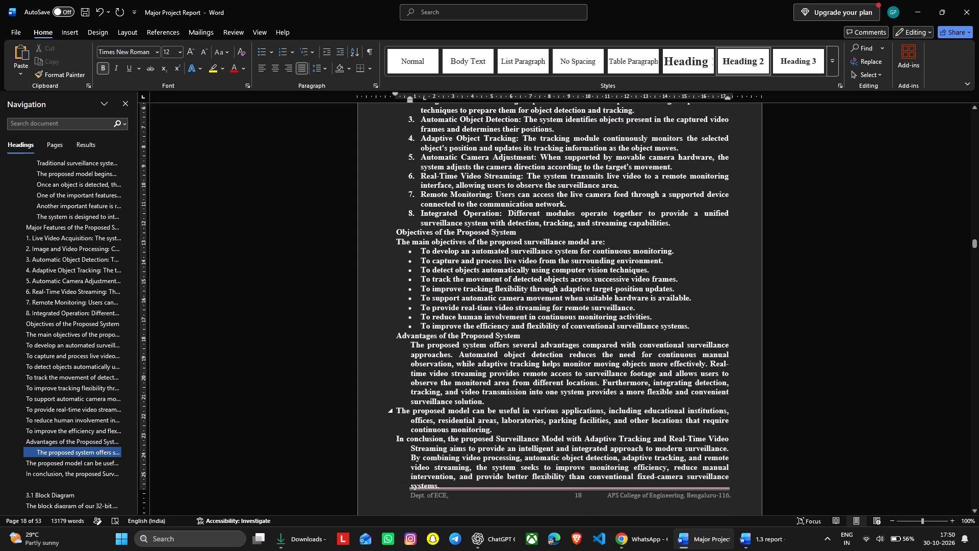
Indent the first line of the paragraph starting "The proposed model can be useful" with seven leading spaces.
left_click(399, 410)
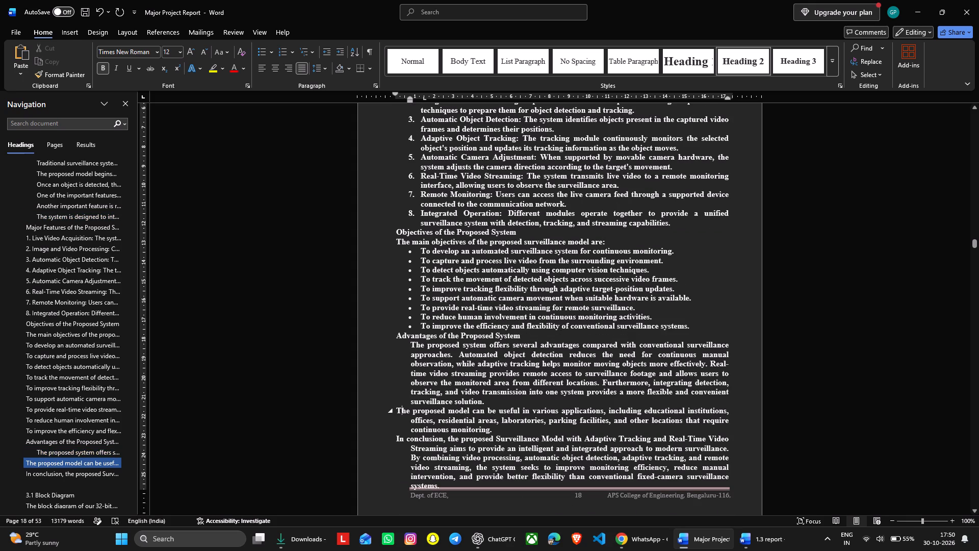
left_click(400, 412)
left_click(396, 409)
key("space")
key("space")
key("space")
key("space")
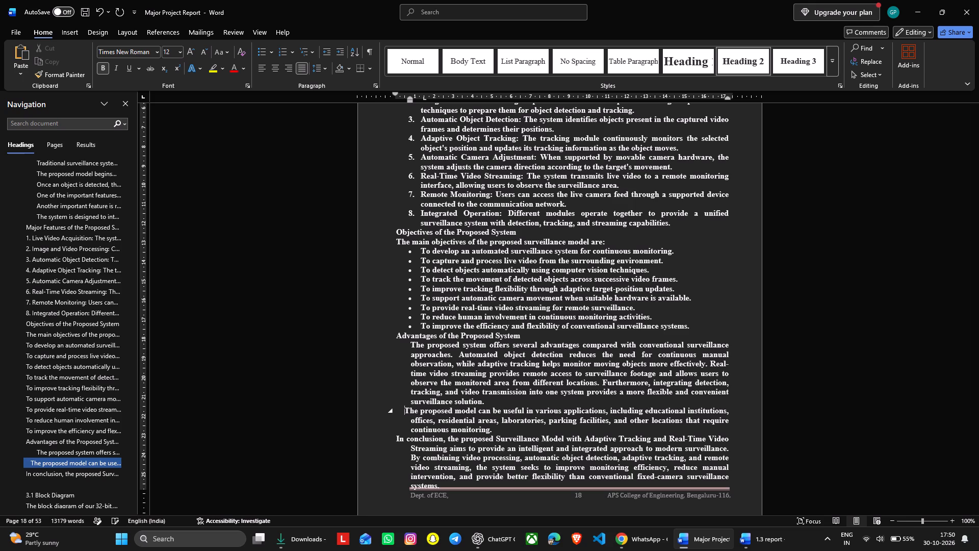
key("space")
key("space")
key("space")
Indent the first line of the paragraph starting "In conclusion, the proposed Surveillance Model" with seven leading spaces.
scroll(475, 432, "down", 1)
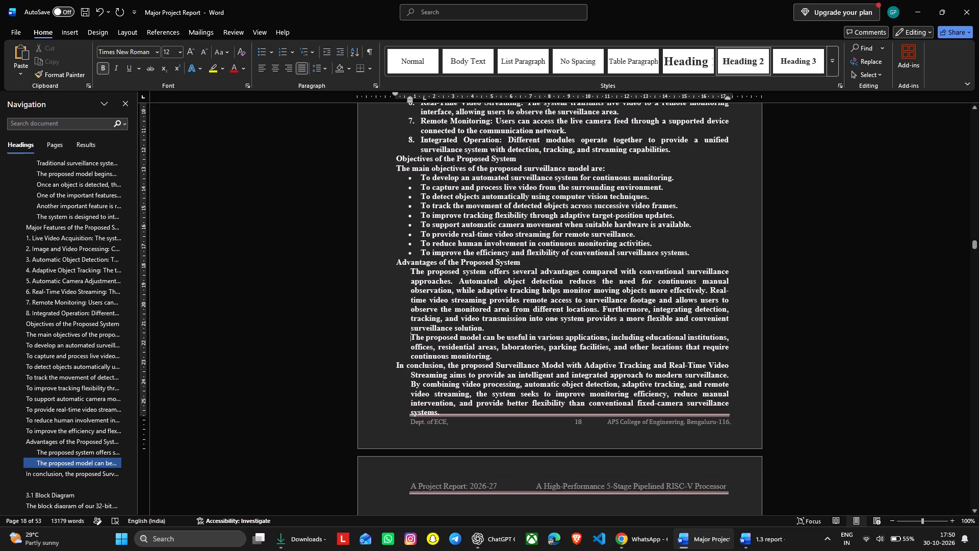
left_click(396, 364)
key("space")
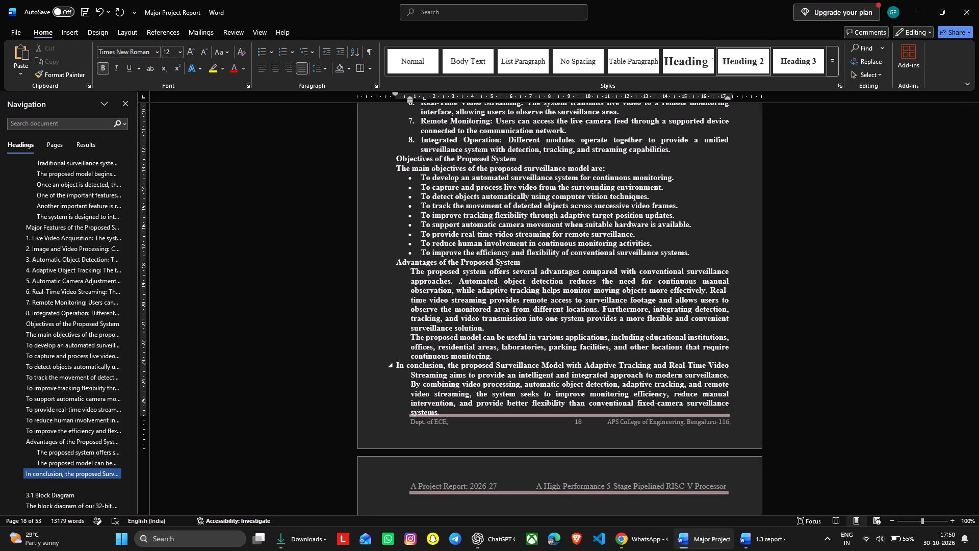
key("space")
key("space")
key("space")
key("space")
key("space")
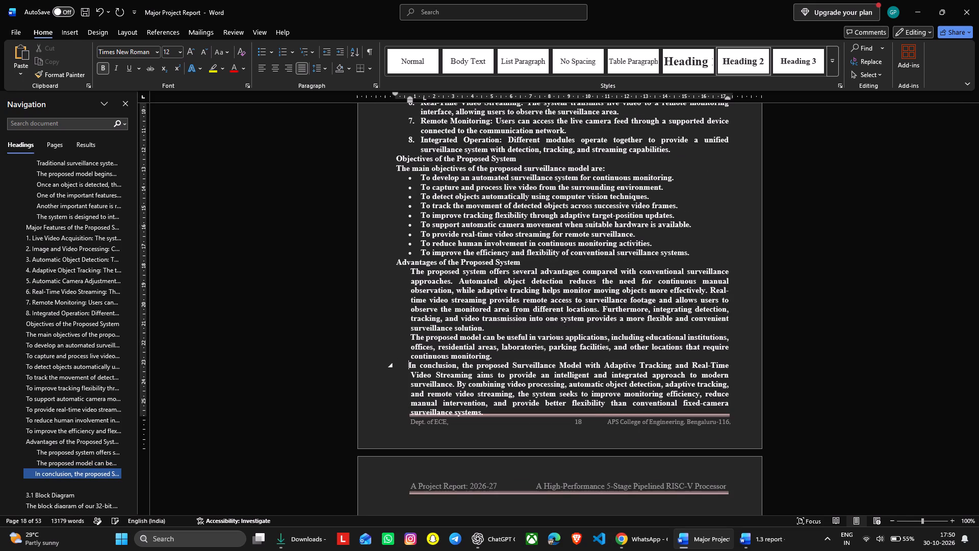
key("space")
Remove bold from all text under the 3.1 Proposed System heading, through the concluding paragraph before 3.1 Block Diagram.
scroll(443, 404, "down", 2)
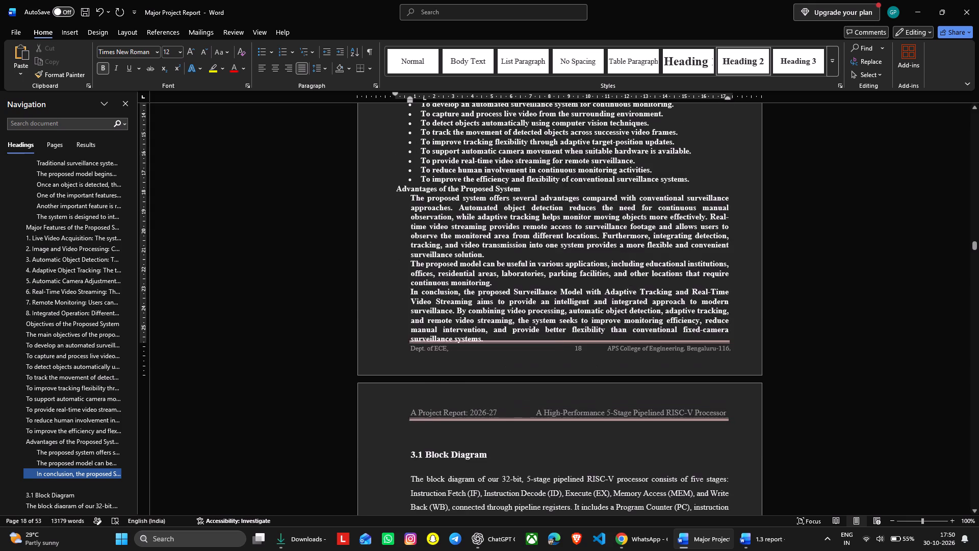
scroll(442, 395, "up", 3)
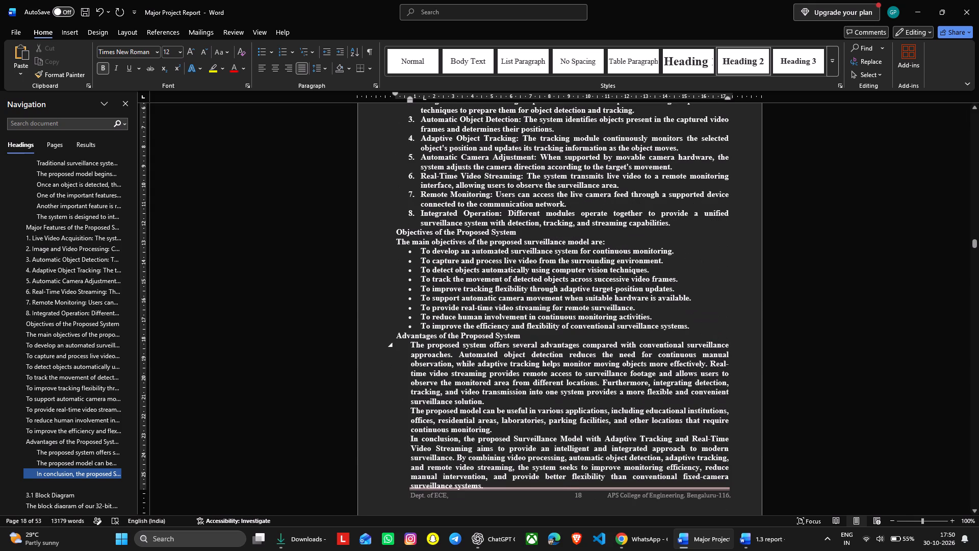
scroll(443, 394, "down", 1)
scroll(443, 394, "up", 11)
scroll(443, 394, "down", 1)
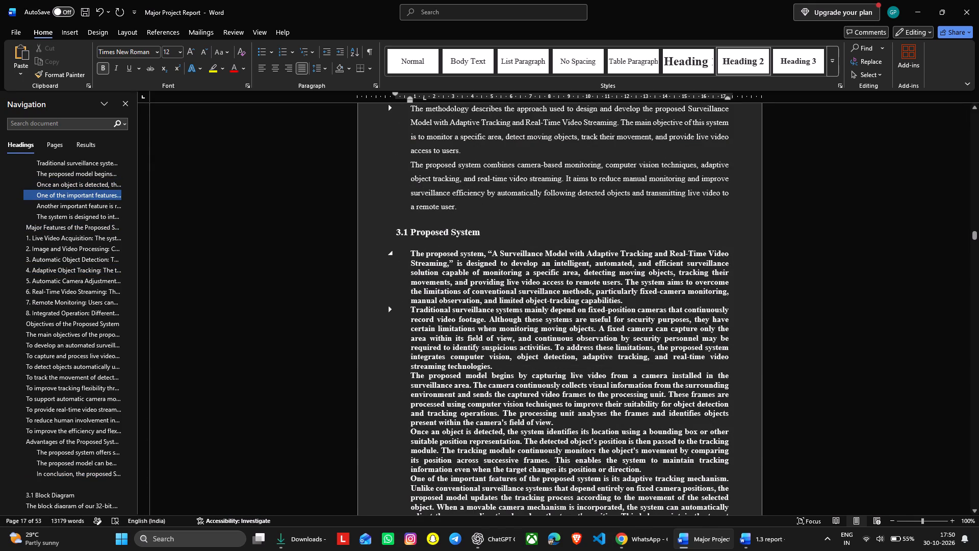
left_click_drag(411, 254, 566, 414)
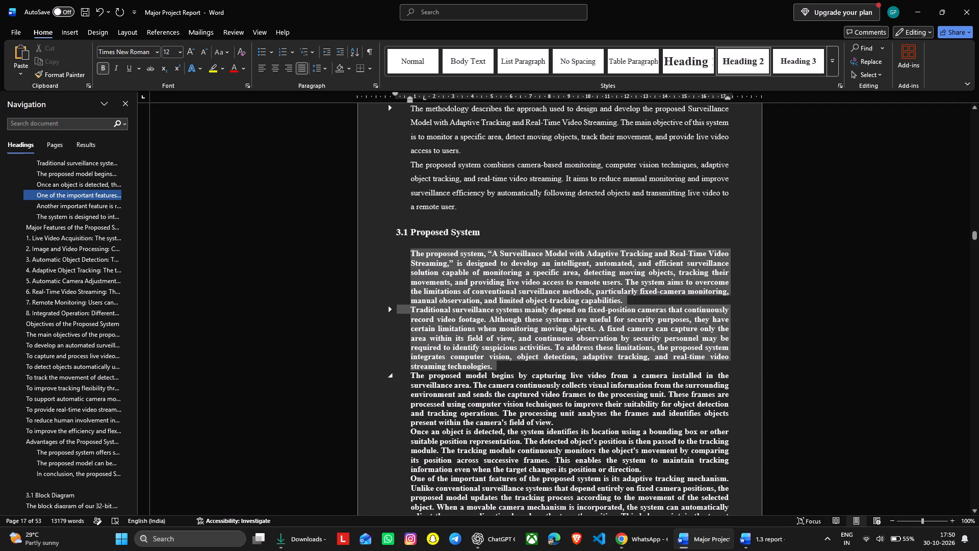
left_click_drag(566, 414, 708, 514)
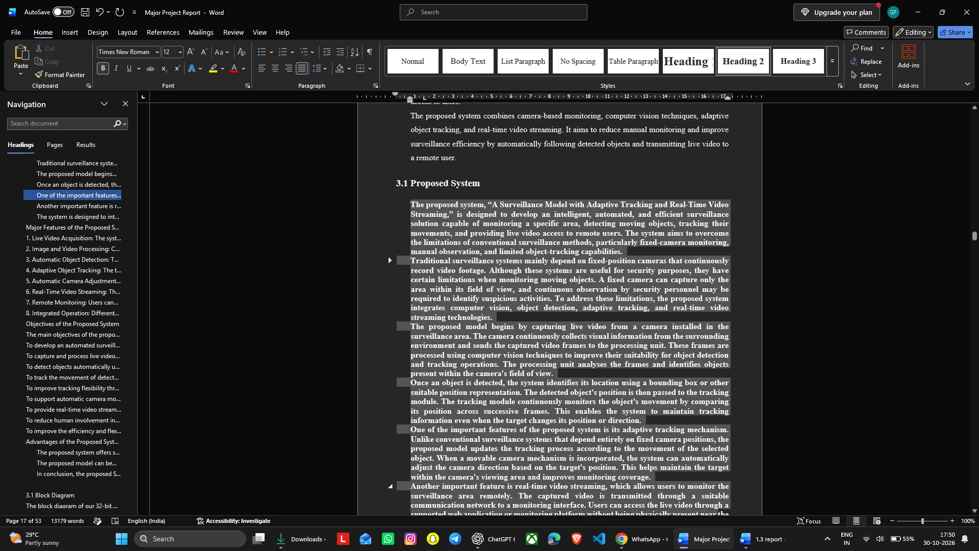
left_click_drag(708, 514, 650, 456)
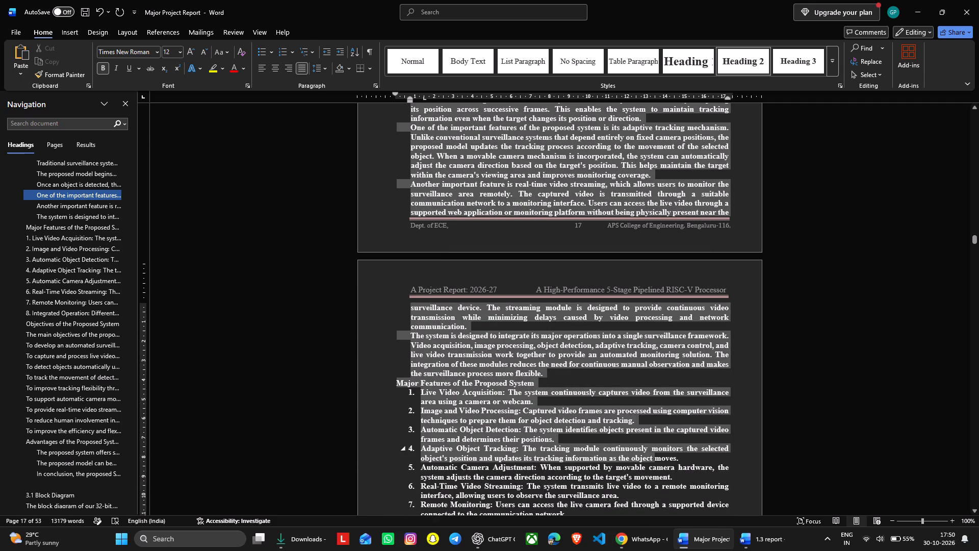
left_click_drag(650, 456, 683, 540)
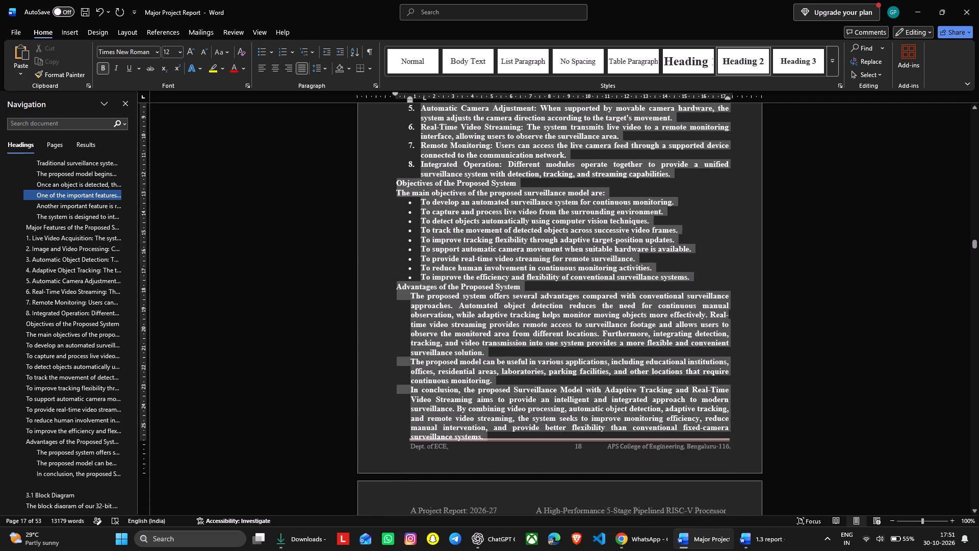
left_click_drag(683, 540, 620, 361)
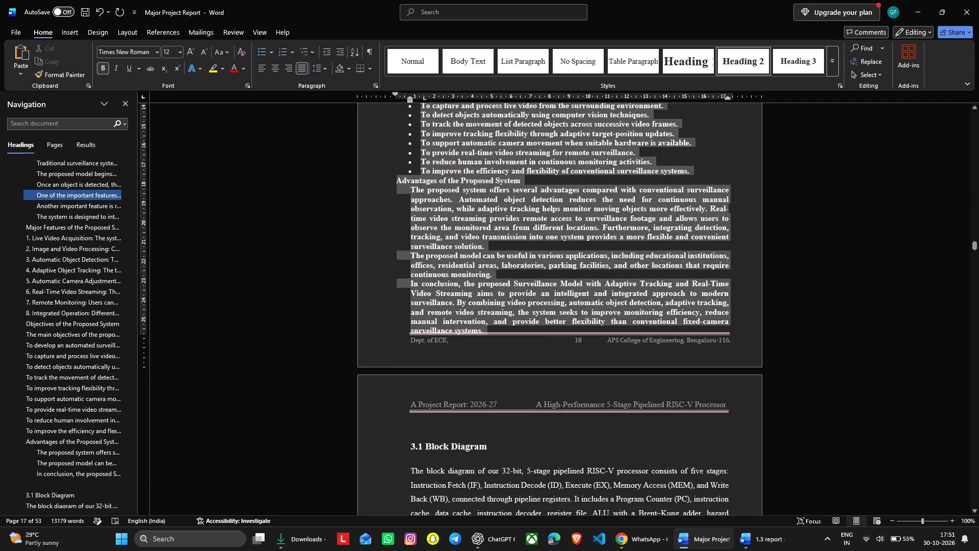
left_click_drag(620, 361, 620, 359)
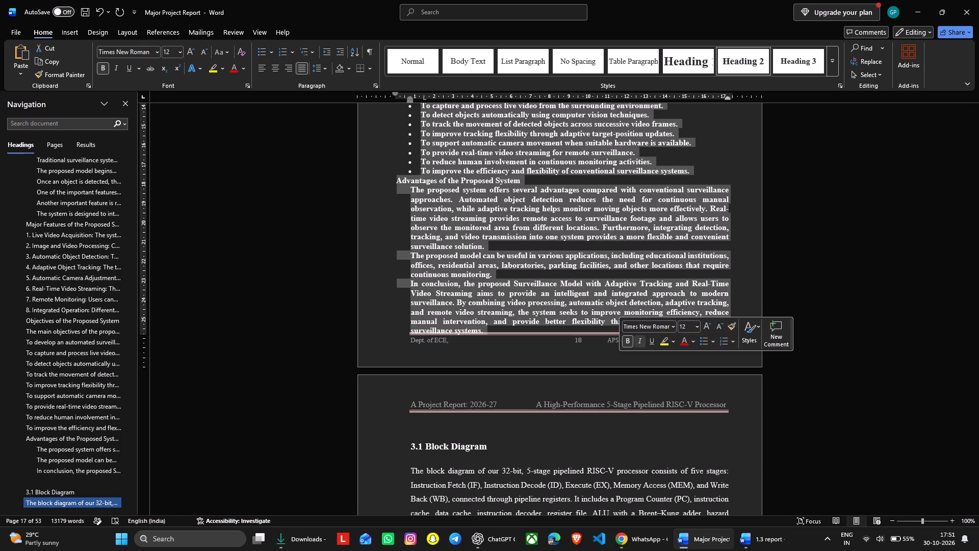
left_click(627, 338)
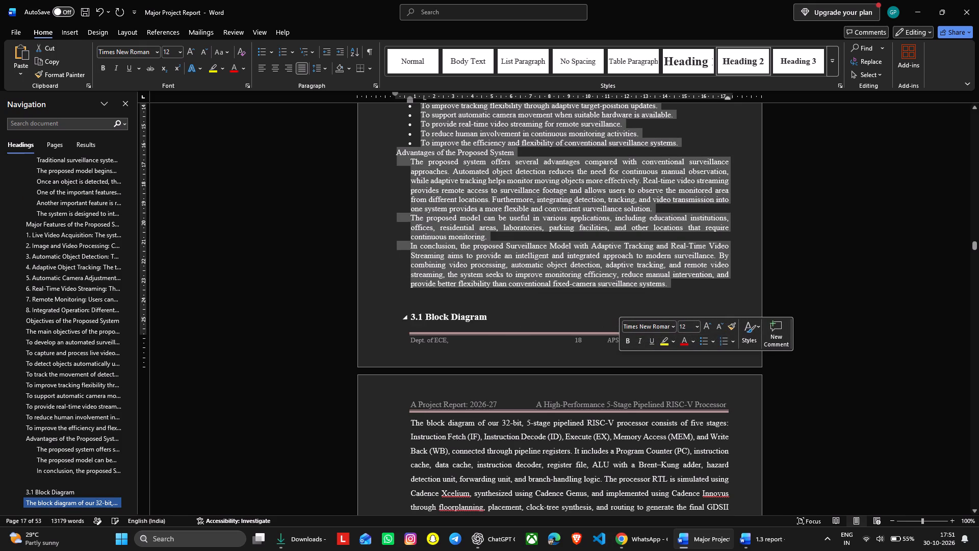
Set the line spacing of the selected Proposed System text to 1.5.
left_click(323, 70)
left_click(323, 110)
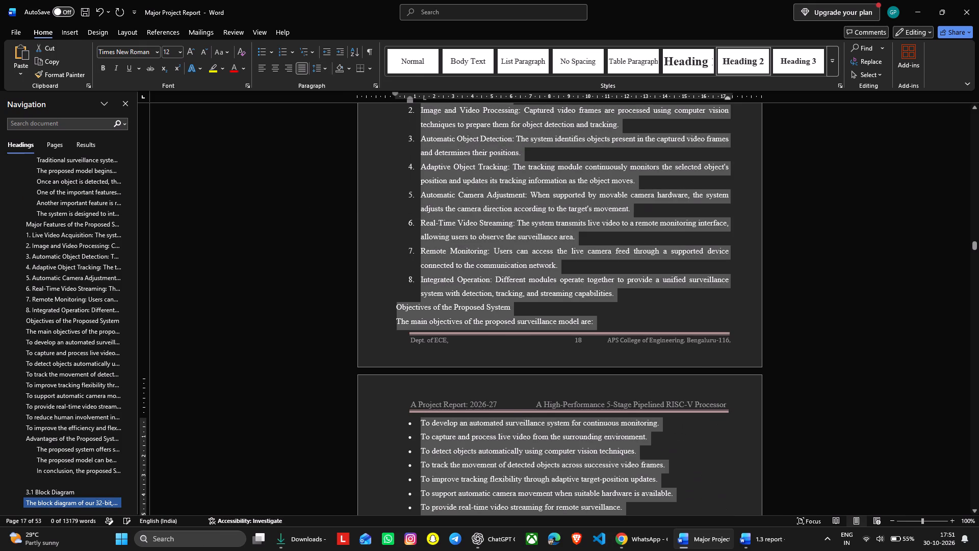
left_click(395, 196)
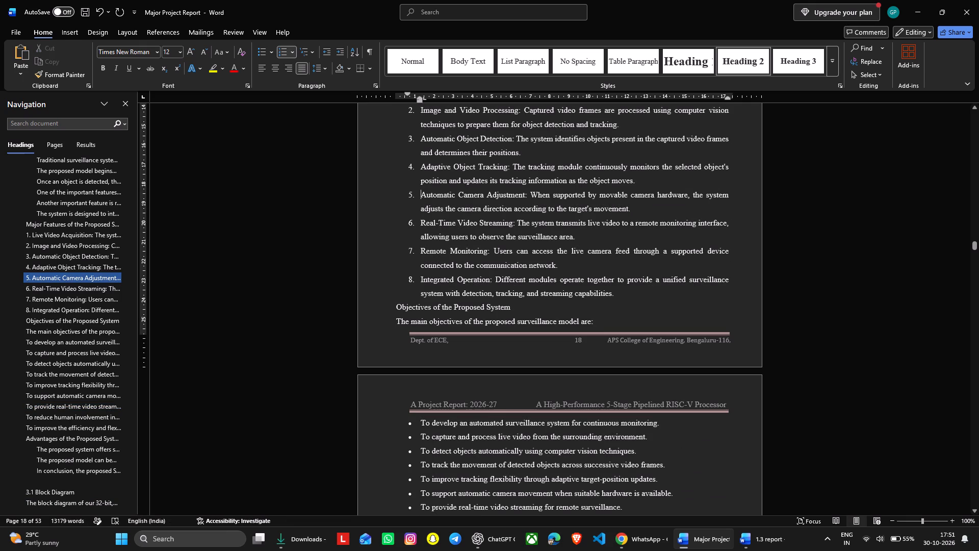
Review the reformatted text from the start of Chapter 3 through the Major Features list.
scroll(449, 268, "down", 1)
scroll(449, 268, "up", 4)
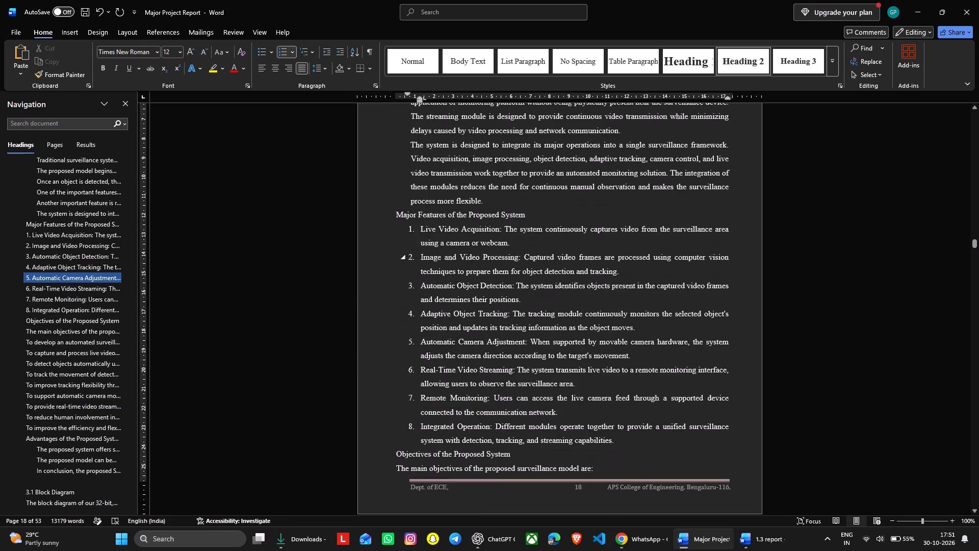
scroll(449, 264, "up", 9)
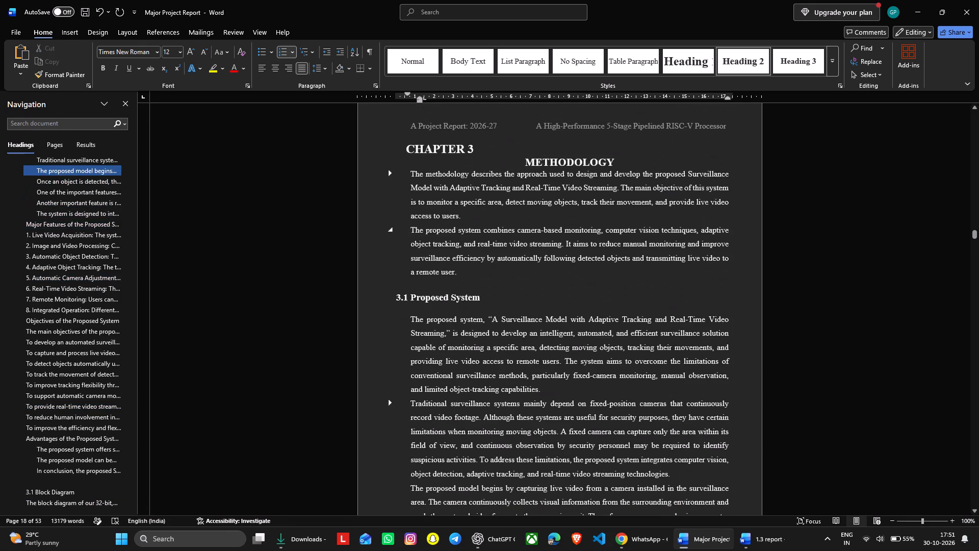
scroll(447, 268, "down", 1)
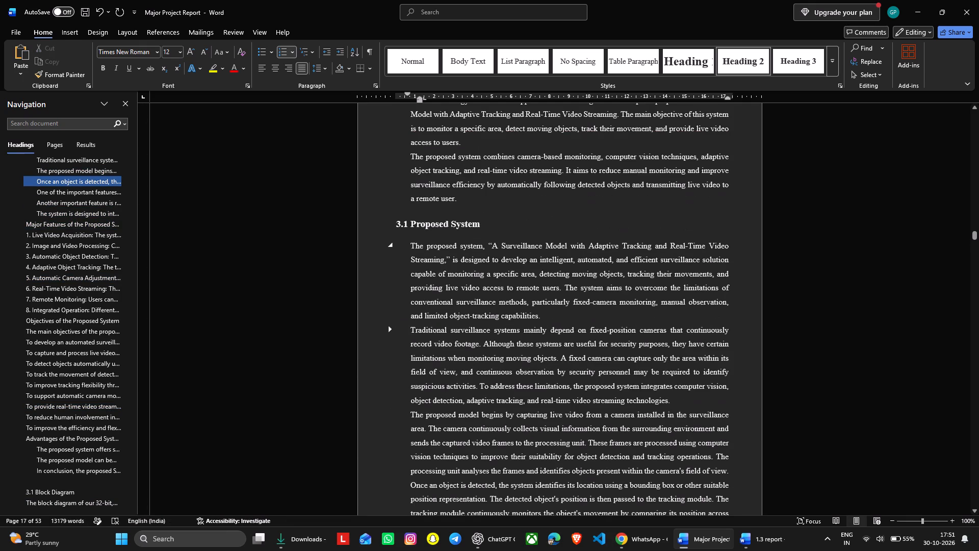
scroll(492, 272, "down", 1)
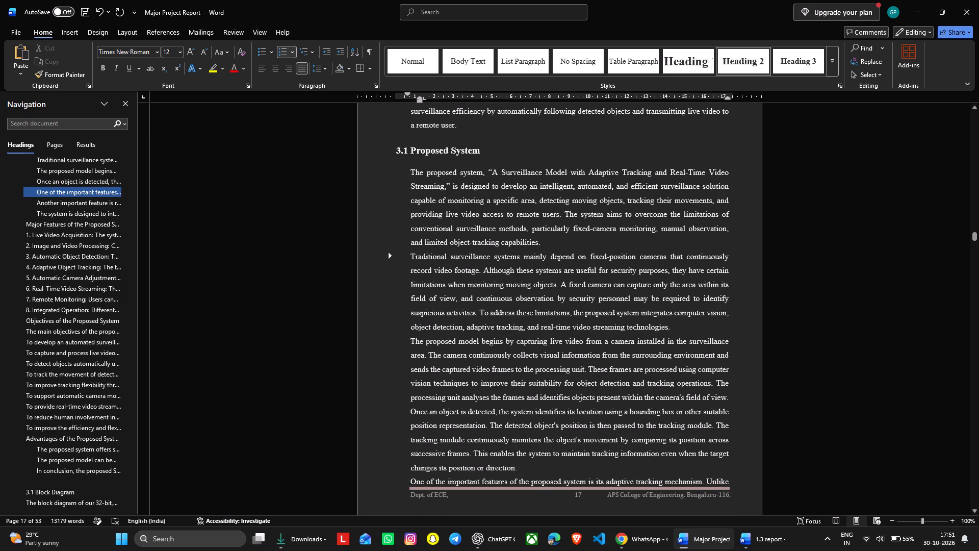
scroll(478, 280, "down", 1)
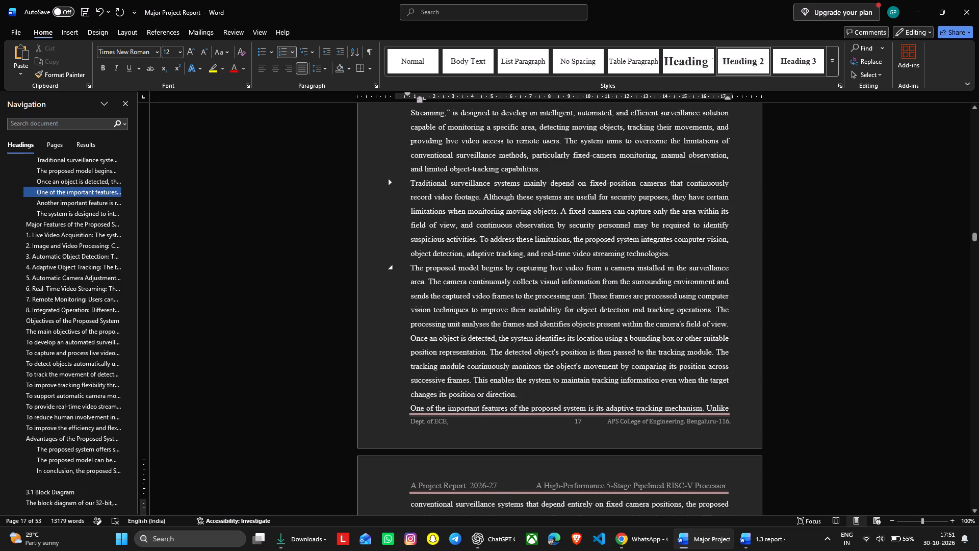
scroll(478, 280, "down", 3)
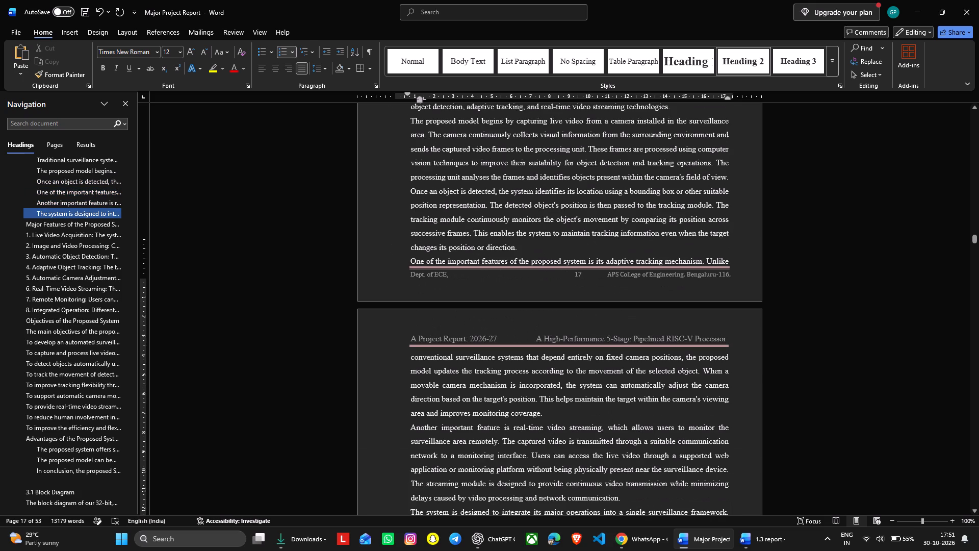
scroll(478, 280, "down", 3)
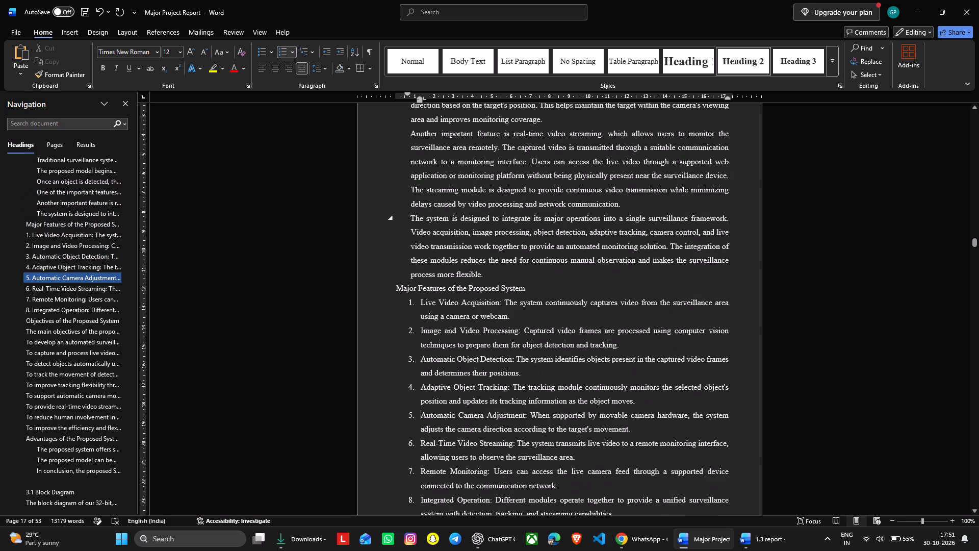
Make the subheading "Major Features of the Proposed System" bold.
left_click(529, 288)
left_click_drag(530, 289, 470, 287)
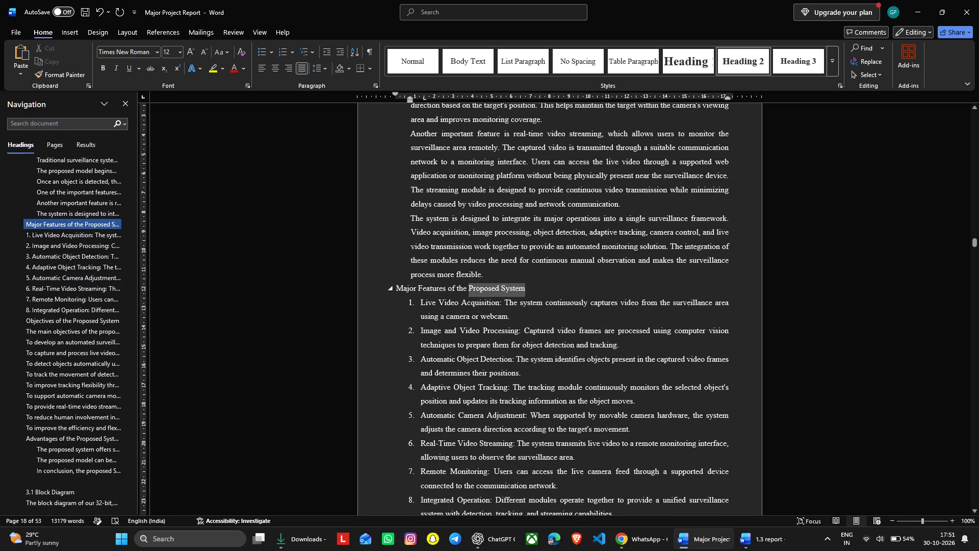
left_click_drag(470, 287, 407, 284)
left_click(416, 271)
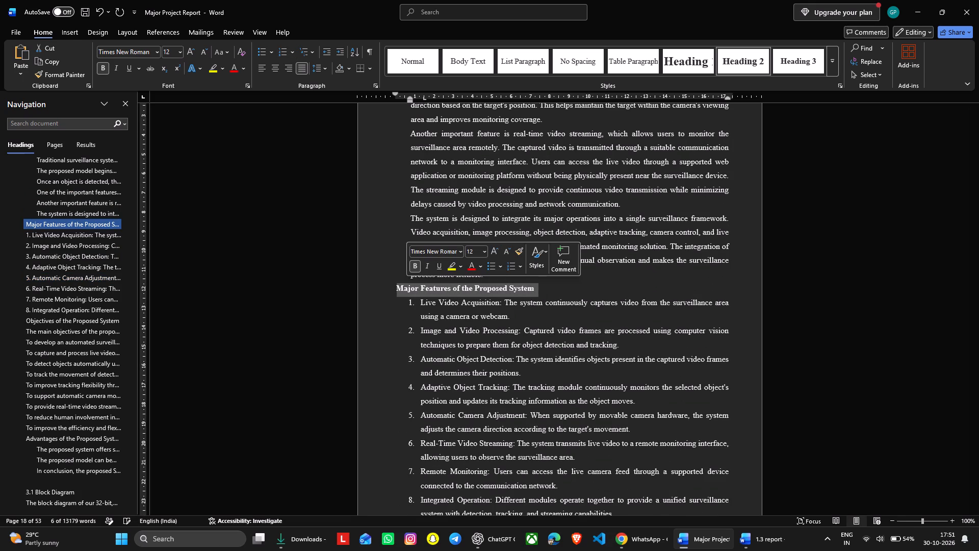
left_click(620, 289)
Make the lead-in "Live Video Acquisition:" bold in the first item of the Major Features list.
scroll(609, 293, "down", 1)
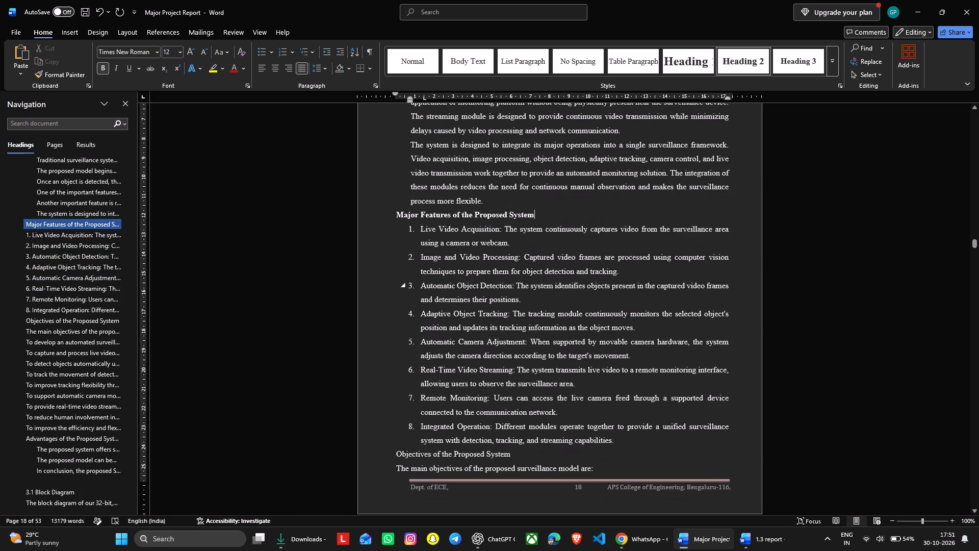
scroll(609, 293, "down", 1)
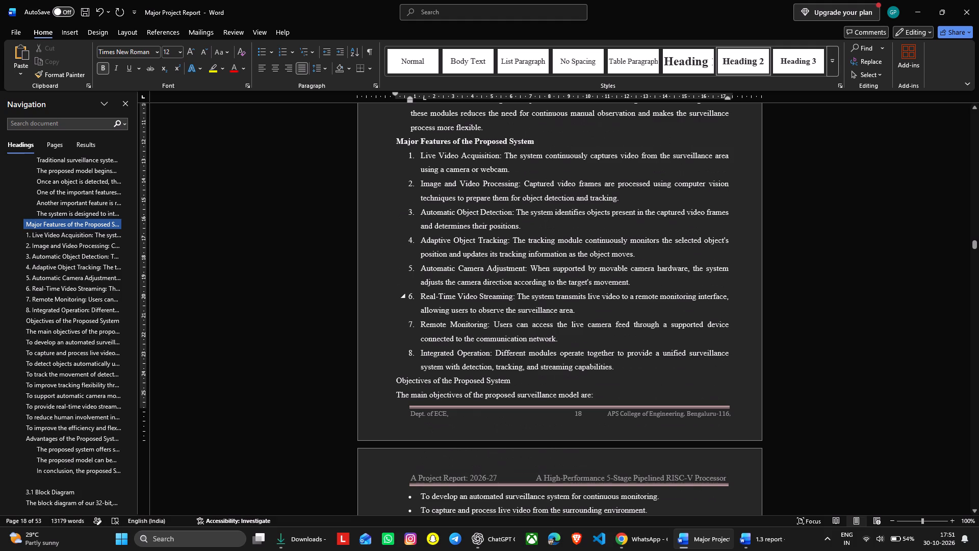
left_click(502, 157)
left_click_drag(502, 157, 429, 157)
left_click(439, 141)
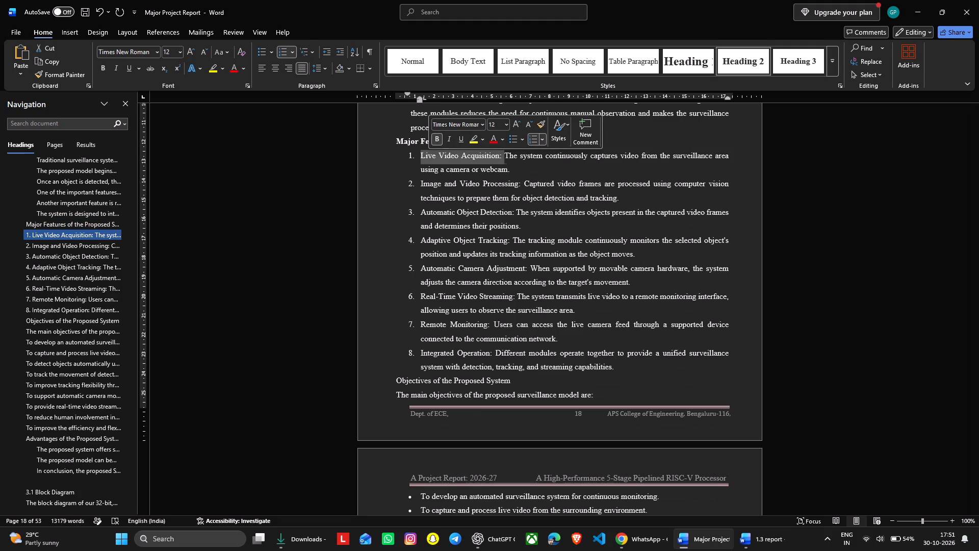
left_click(600, 166)
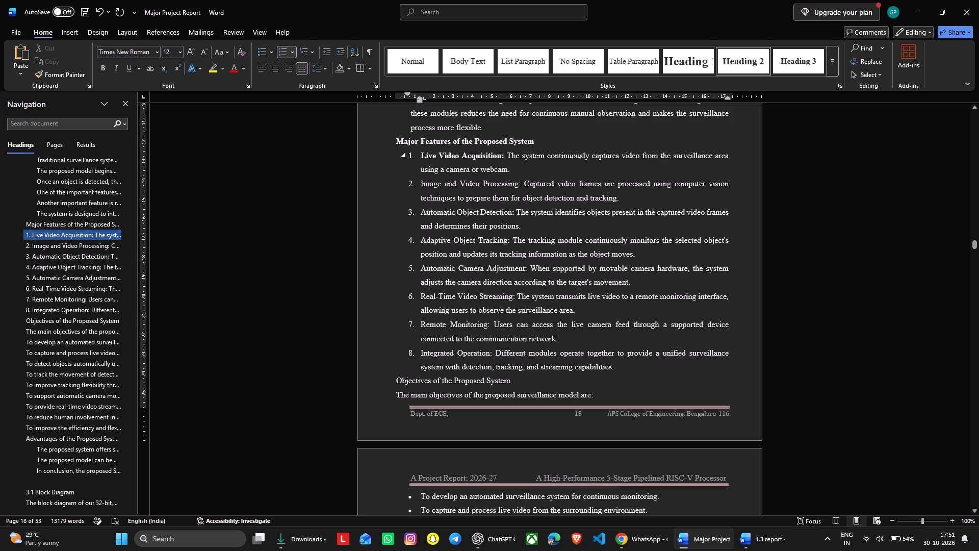
Make the lead-in "Image and Video Processing:" bold in the second item of the Major Features list.
left_click(523, 184)
left_click_drag(523, 184, 418, 185)
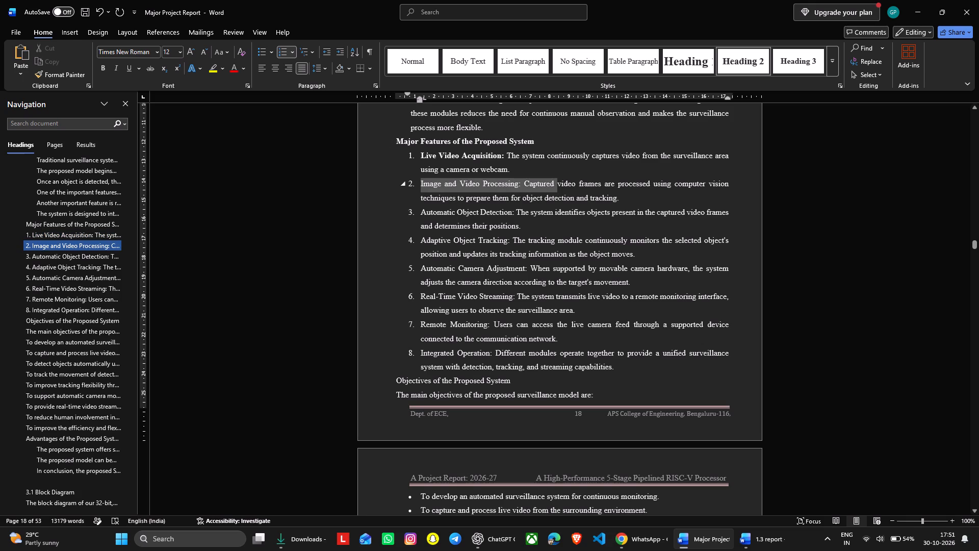
left_click_drag(418, 185, 528, 183)
left_click(529, 183)
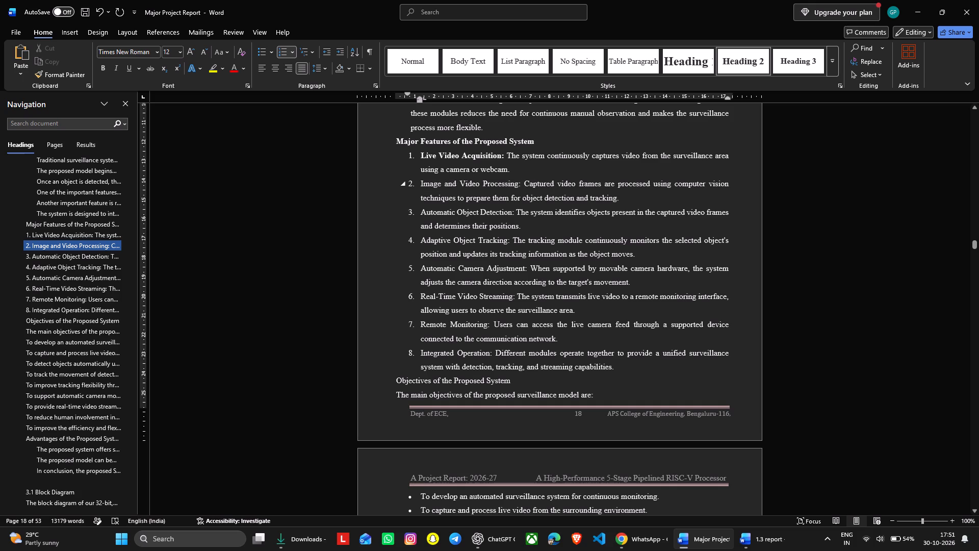
left_click(519, 182)
left_click_drag(520, 186, 428, 186)
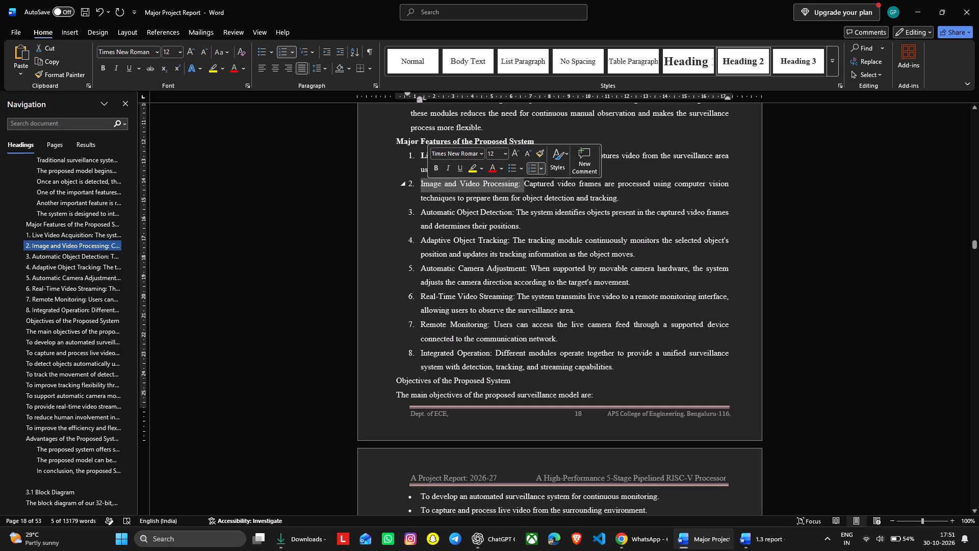
left_click(432, 169)
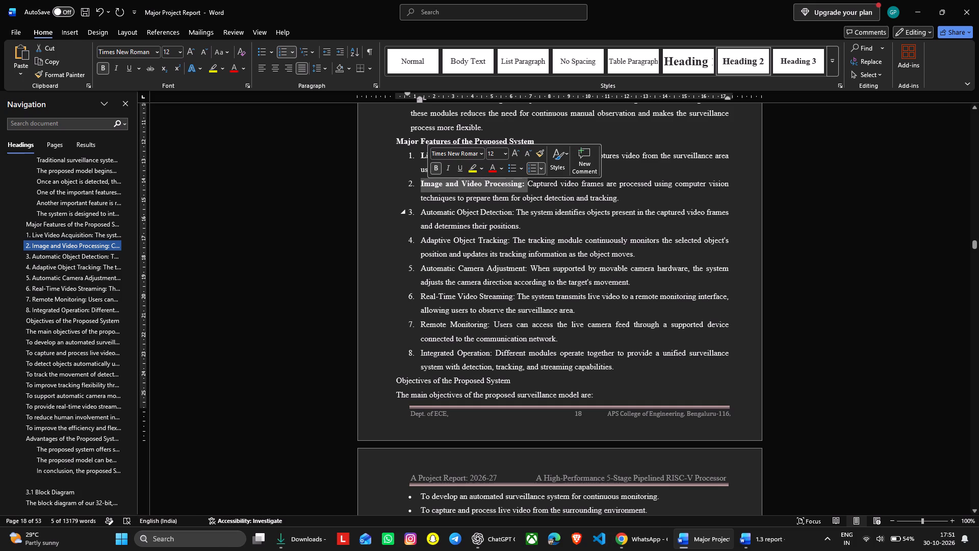
Make the lead-ins "Automatic Object Detection:" and "Adaptive Object Tracking:" bold in the third and fourth items of the Major Features list.
left_click(512, 214)
left_click_drag(512, 214, 426, 212)
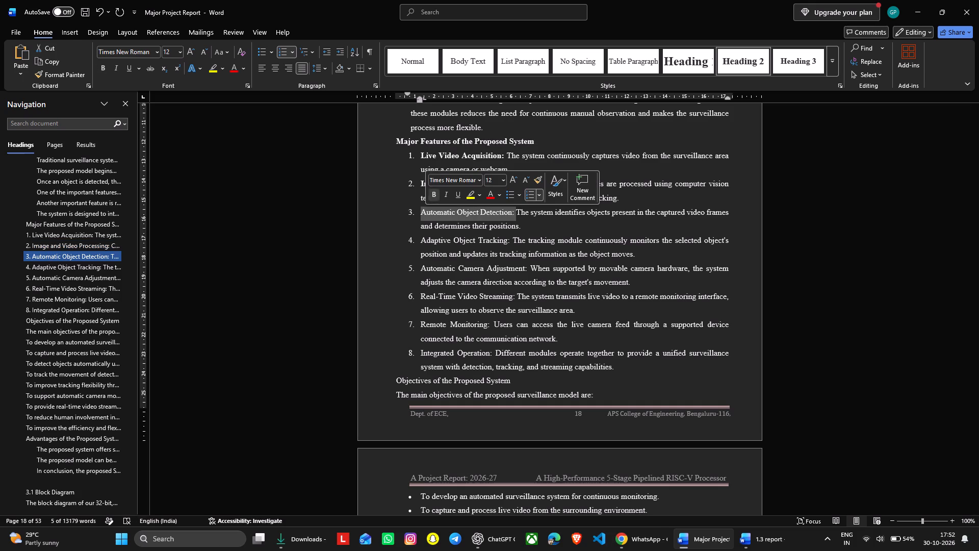
left_click(434, 197)
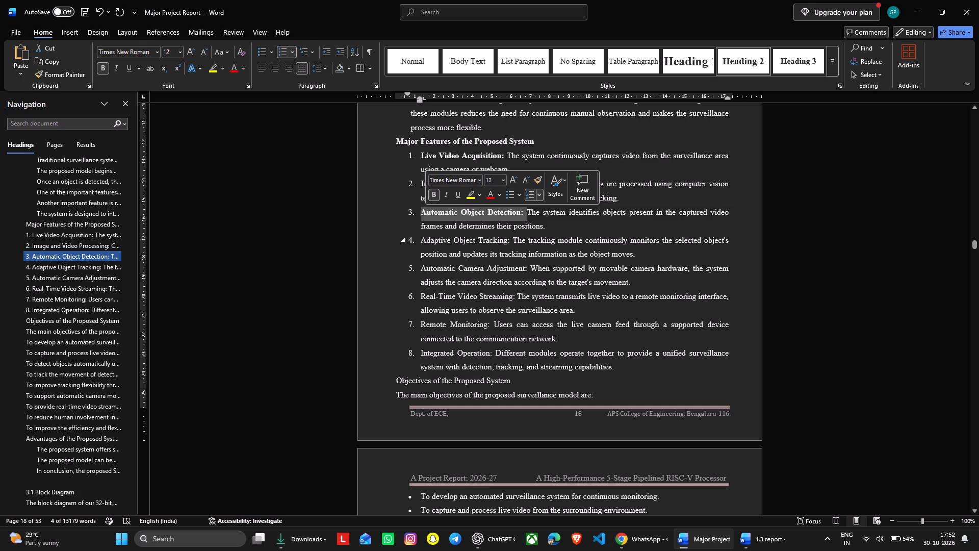
left_click(508, 242)
left_click_drag(508, 242, 419, 241)
left_click(428, 225)
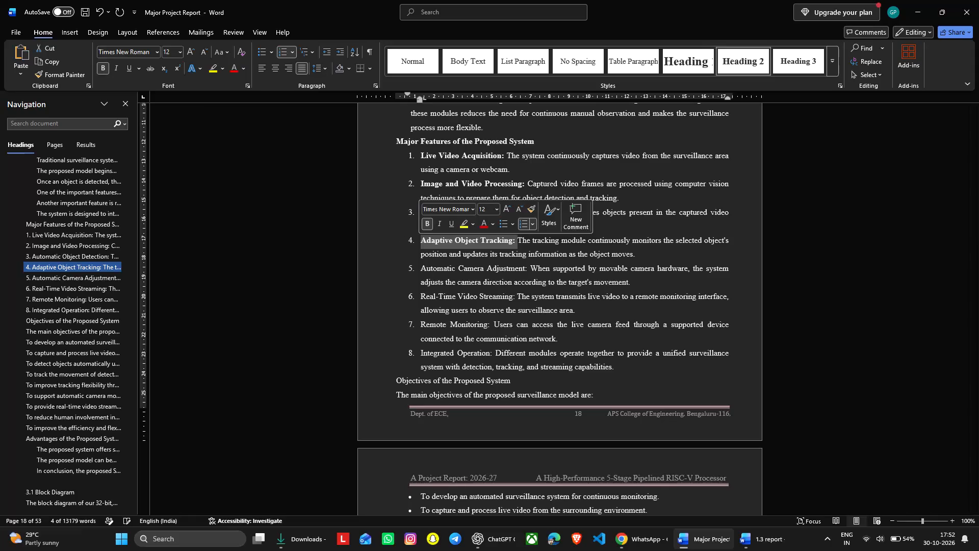
Make the lead-ins "Automatic Camera Adjustment:" and "Real-Time Video Streaming:" bold in the fifth and sixth items of the Major Features list.
left_click(528, 271)
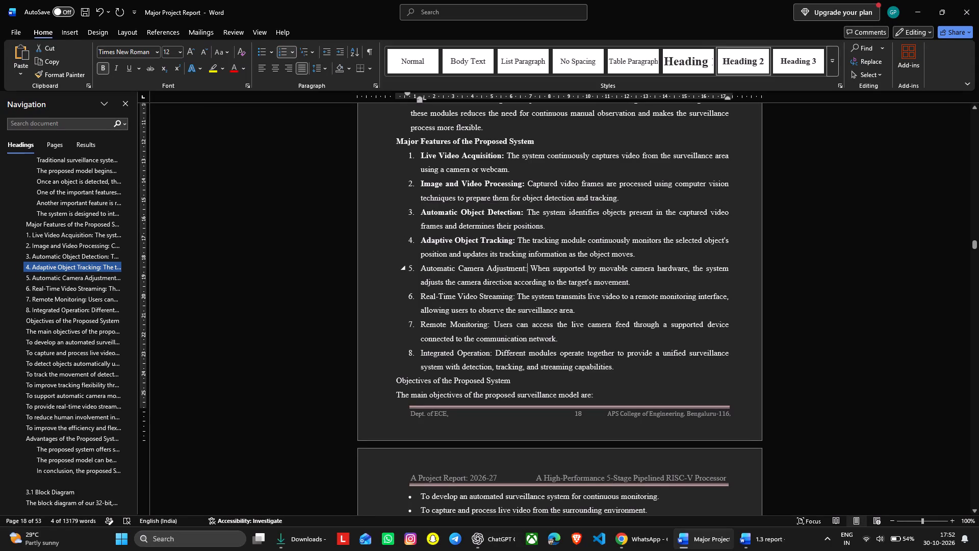
left_click_drag(528, 271, 428, 267)
left_click(436, 246)
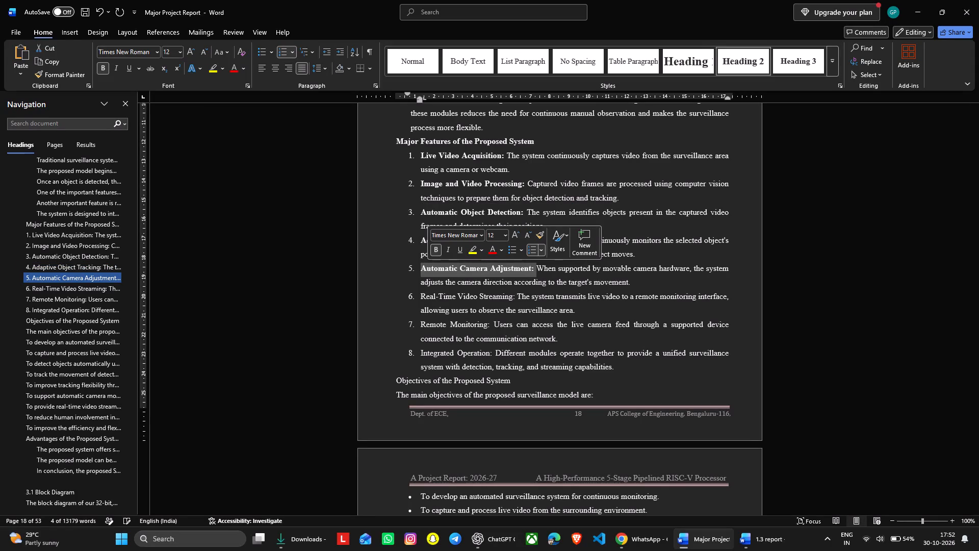
double_click(517, 299)
left_click_drag(516, 299, 435, 299)
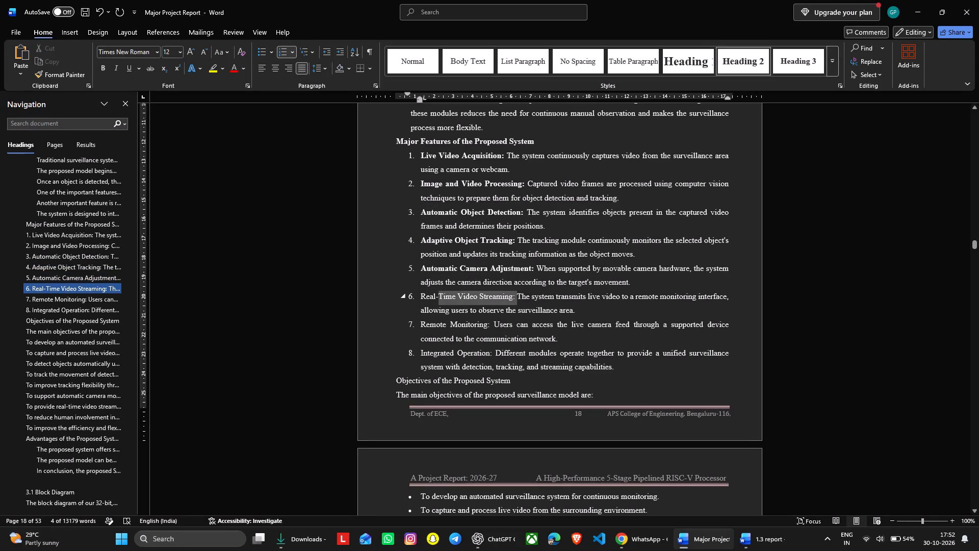
left_click_drag(435, 299, 423, 298)
left_click(425, 282)
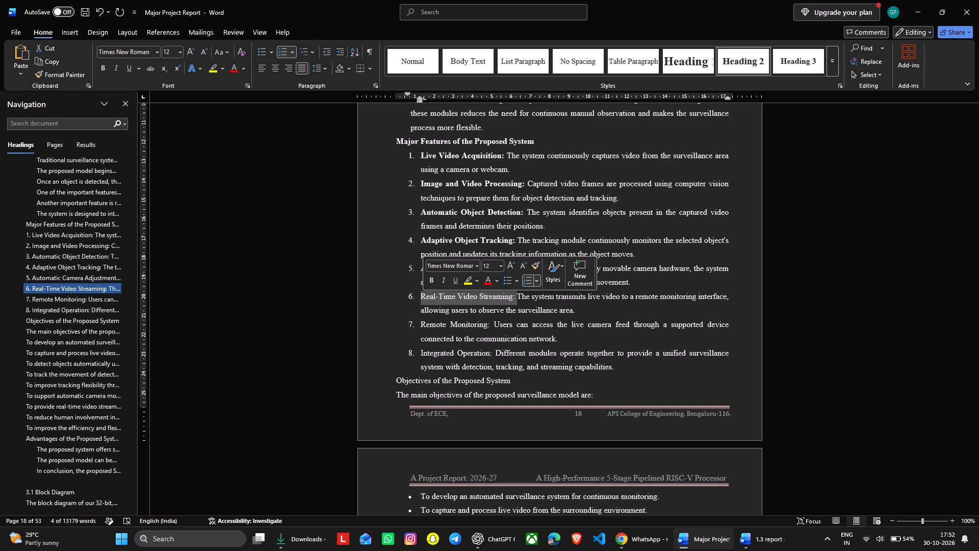
left_click(433, 281)
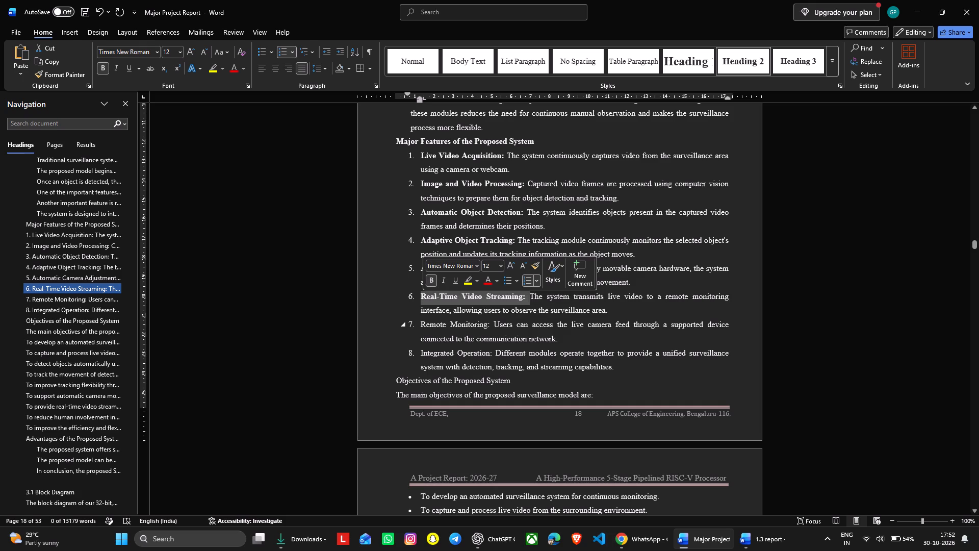
Make the lead-in "Remote Monitoring:" bold in the seventh item of the Major Features list.
left_click(493, 327)
left_click_drag(491, 324, 436, 319)
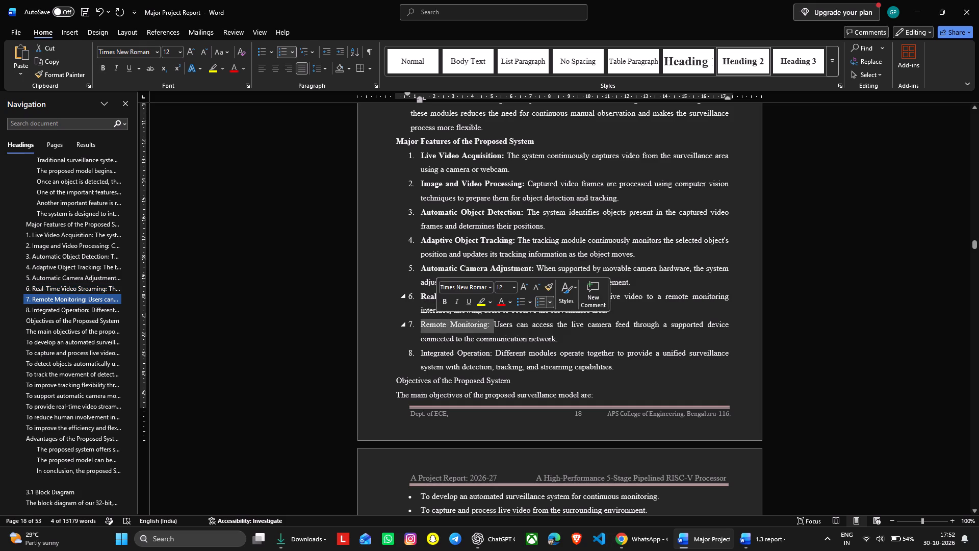
left_click(441, 304)
Make the lead-in "Integrated Operation:" bold in the eighth item of the Major Features list.
left_click(495, 352)
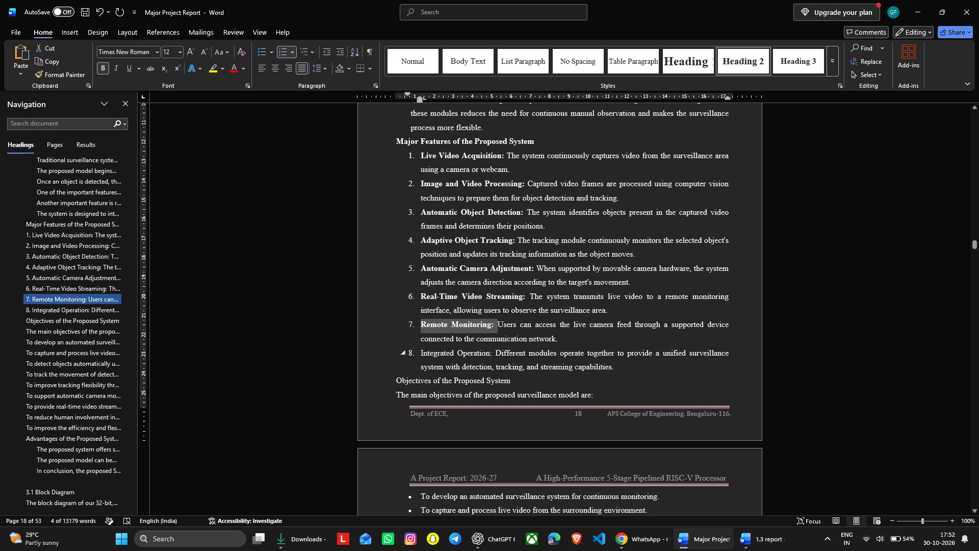
left_click_drag(495, 352, 466, 349)
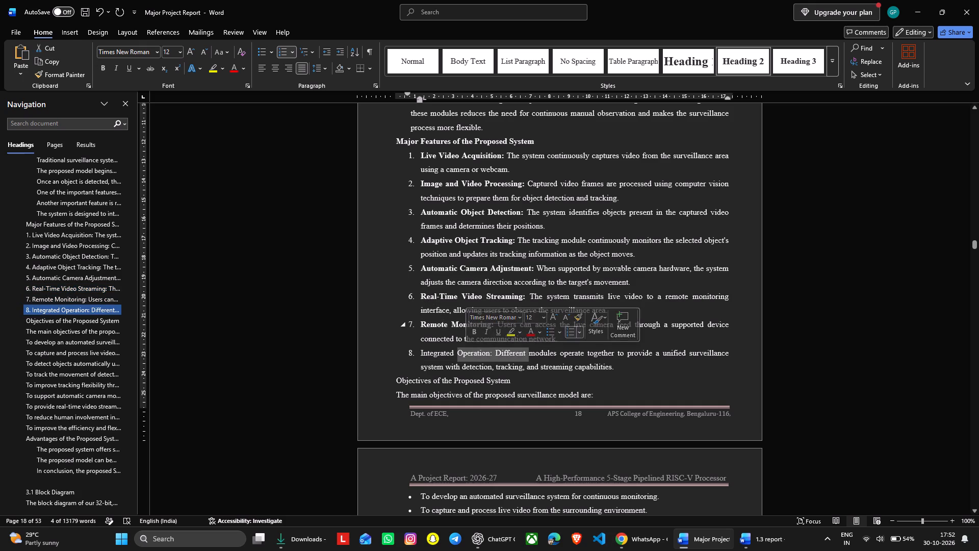
left_click(421, 354)
left_click_drag(421, 354, 437, 350)
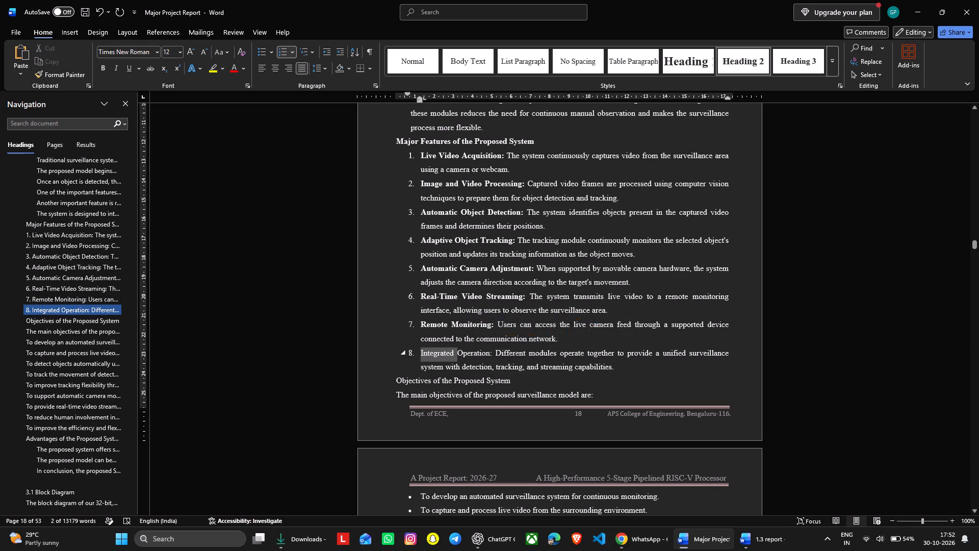
left_click_drag(437, 350, 443, 349)
left_click(446, 349)
left_click_drag(449, 348, 474, 347)
left_click_drag(483, 347, 489, 350)
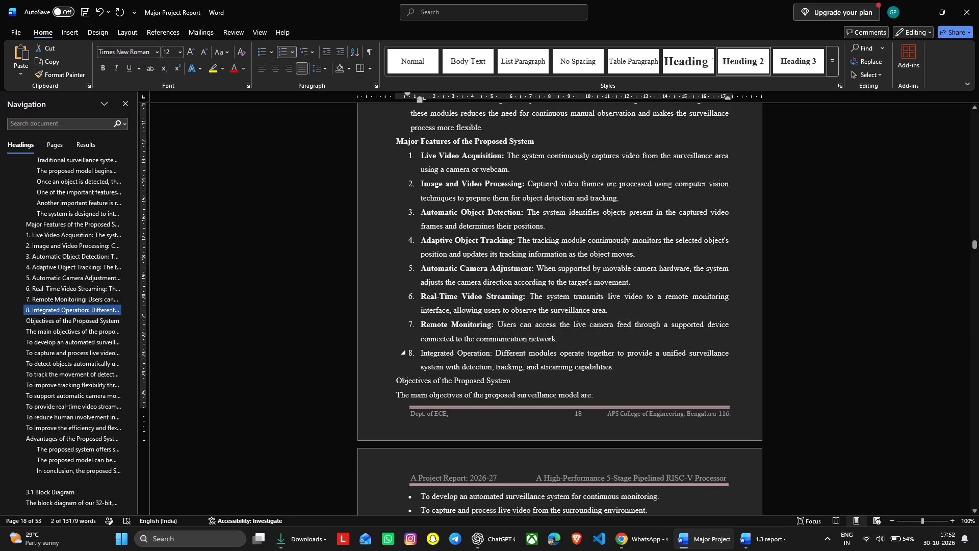
left_click(492, 353)
left_click_drag(492, 353, 431, 353)
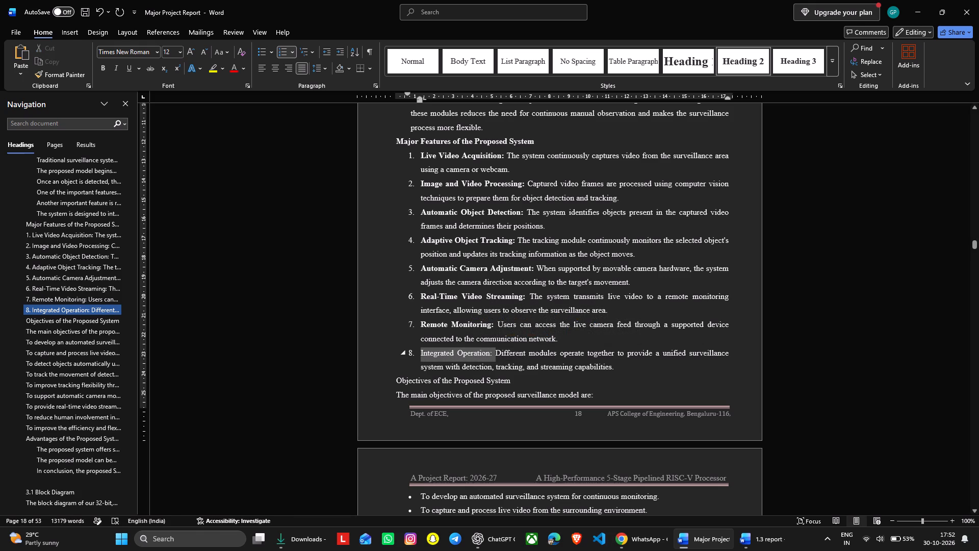
left_click_drag(431, 353, 430, 352)
left_click(435, 338)
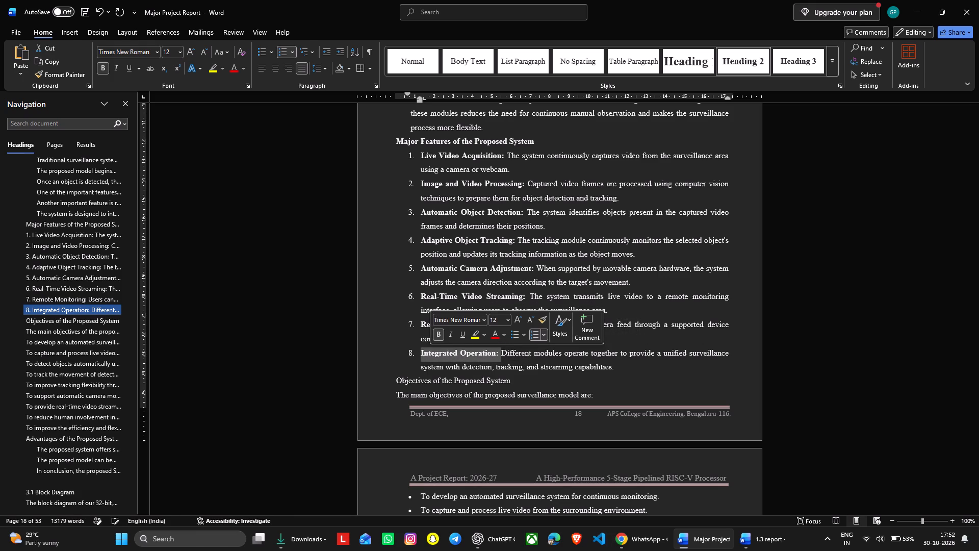
Make the subheading "Objectives of the Proposed System" below the Major Features list bold.
left_click(605, 379)
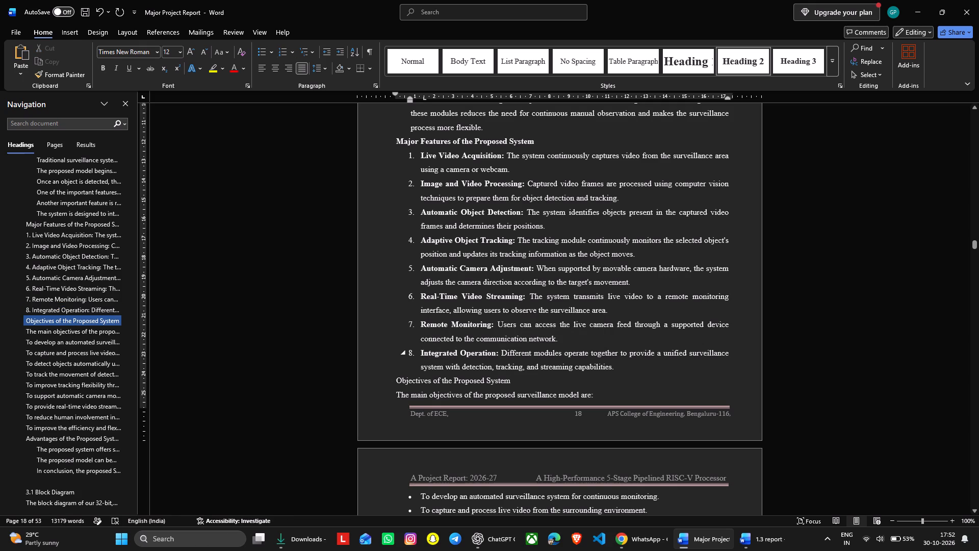
left_click(620, 372)
left_click(514, 380)
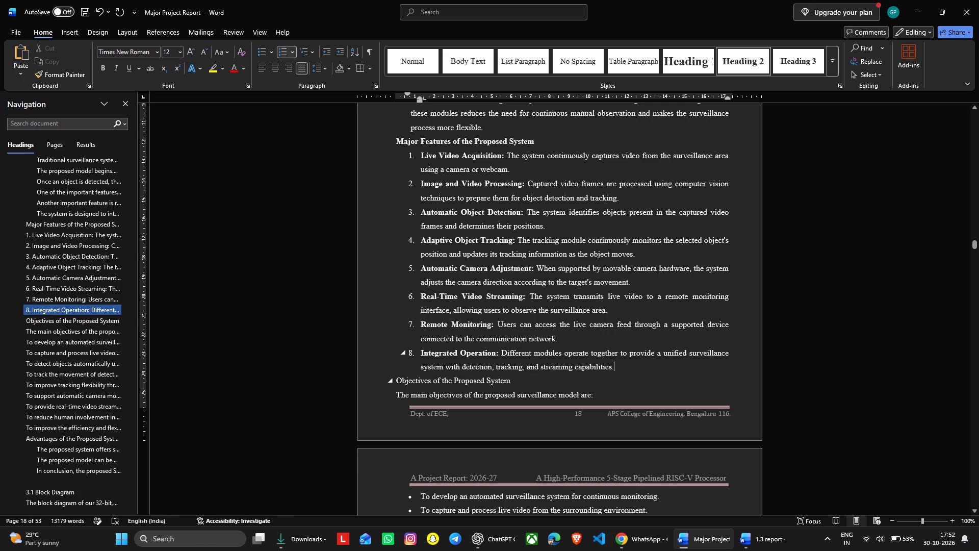
left_click_drag(513, 380, 445, 373)
left_click(387, 358)
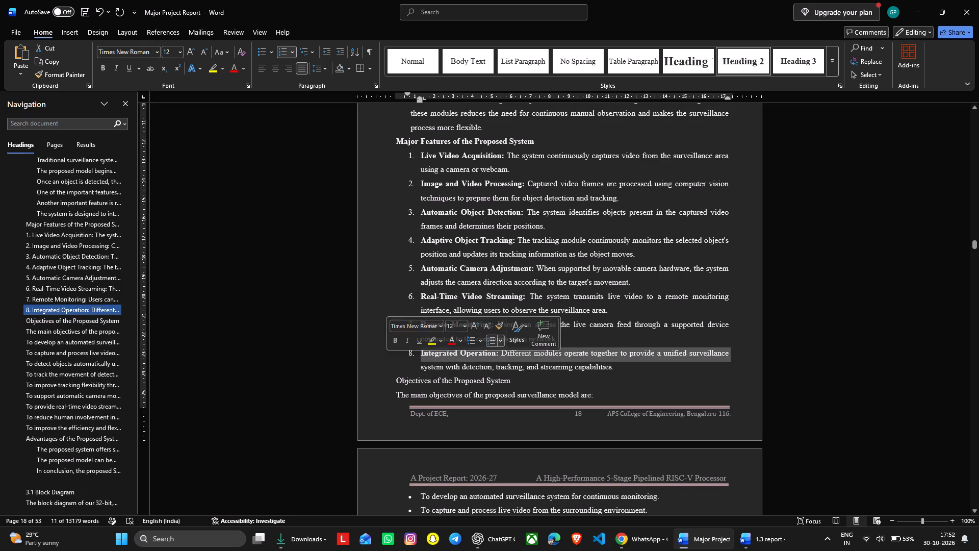
left_click(398, 378)
left_click_drag(398, 378, 500, 379)
left_click(504, 364)
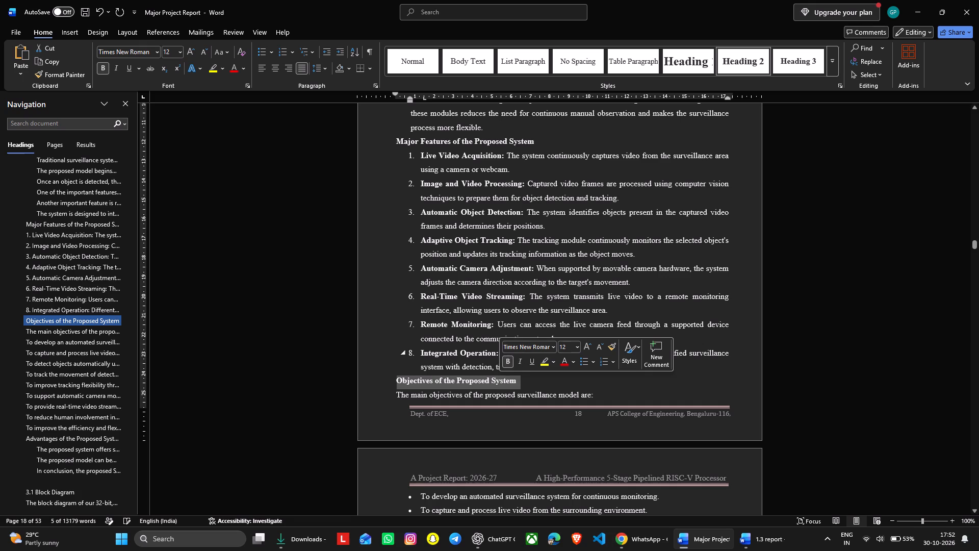
left_click(534, 385)
Insert two blank unnumbered lines after the Major Features list to move "Objectives of the Proposed System" onto the next page.
left_click(619, 371)
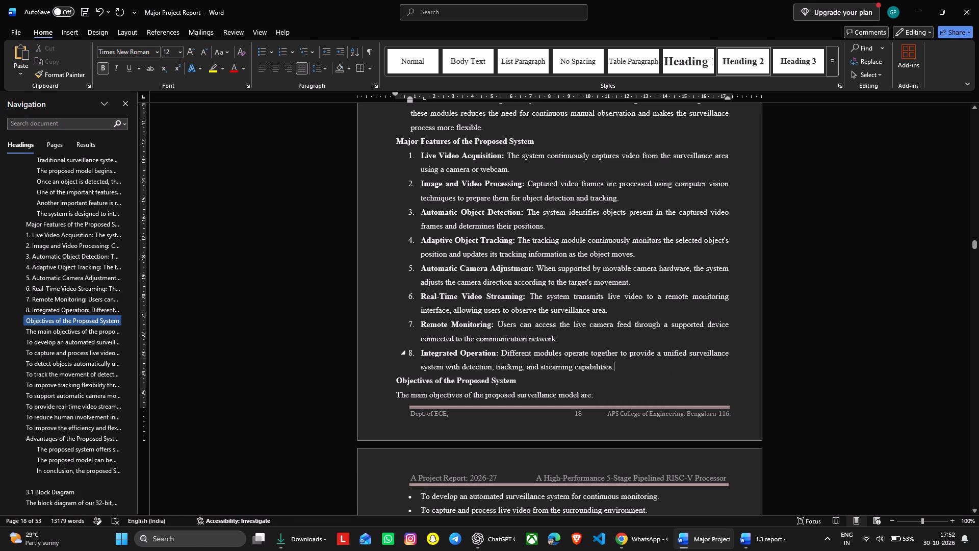
key("Return")
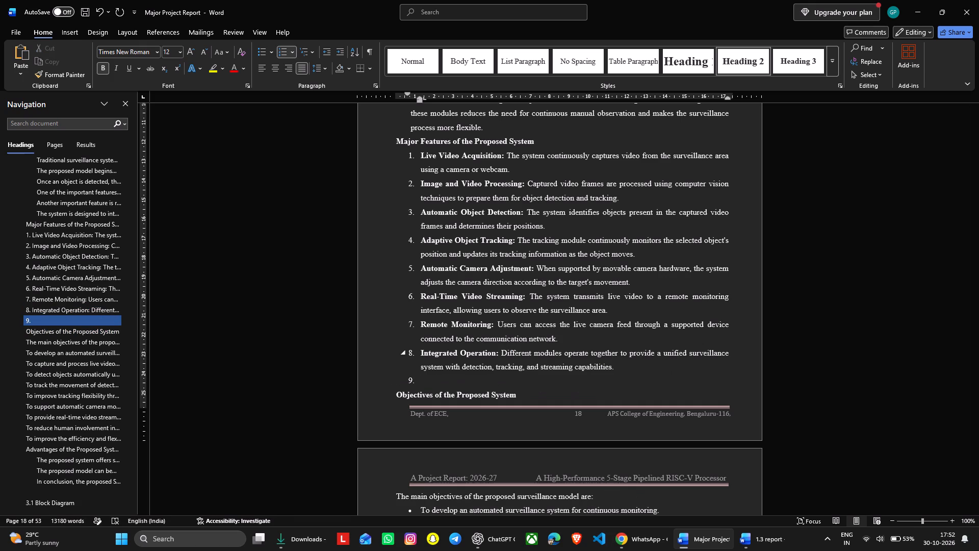
key("BackSpace")
key("Return")
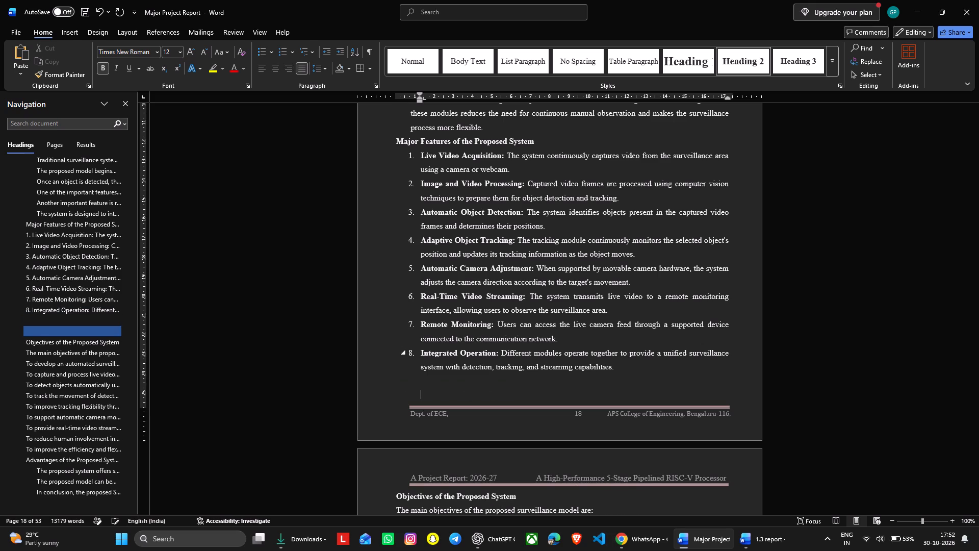
scroll(637, 367, "down", 2)
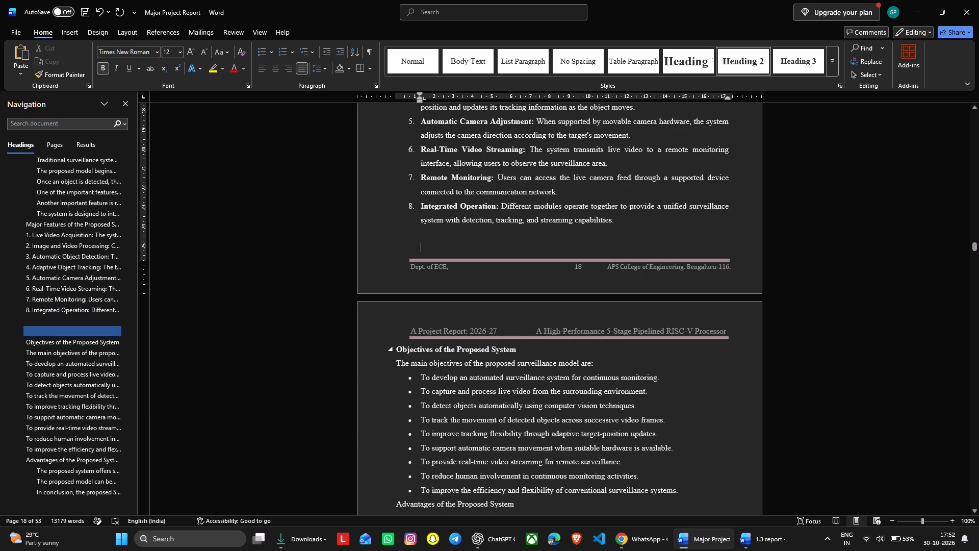
left_click(523, 352)
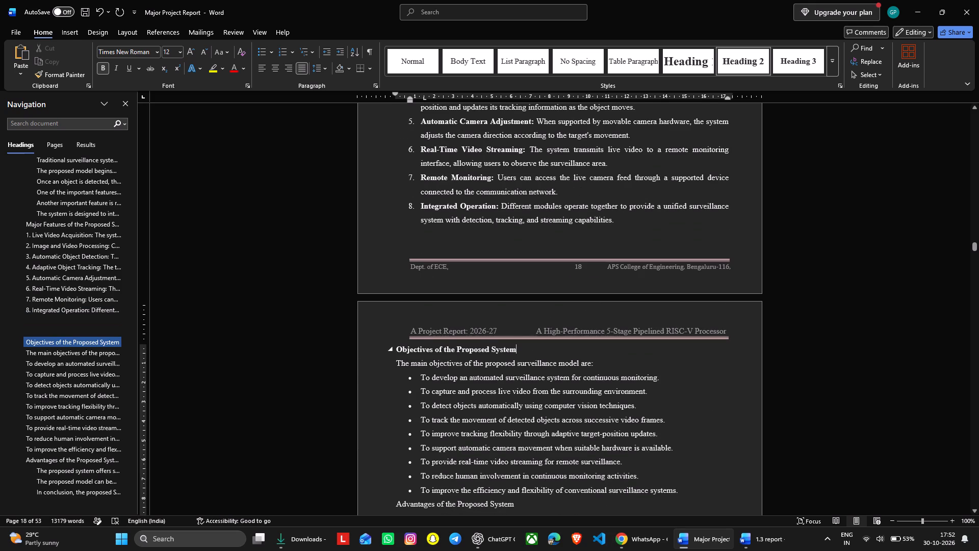
Make the introductory line "The main objectives of the proposed surveillance model are:" above the objectives list bold.
scroll(541, 389, "down", 1)
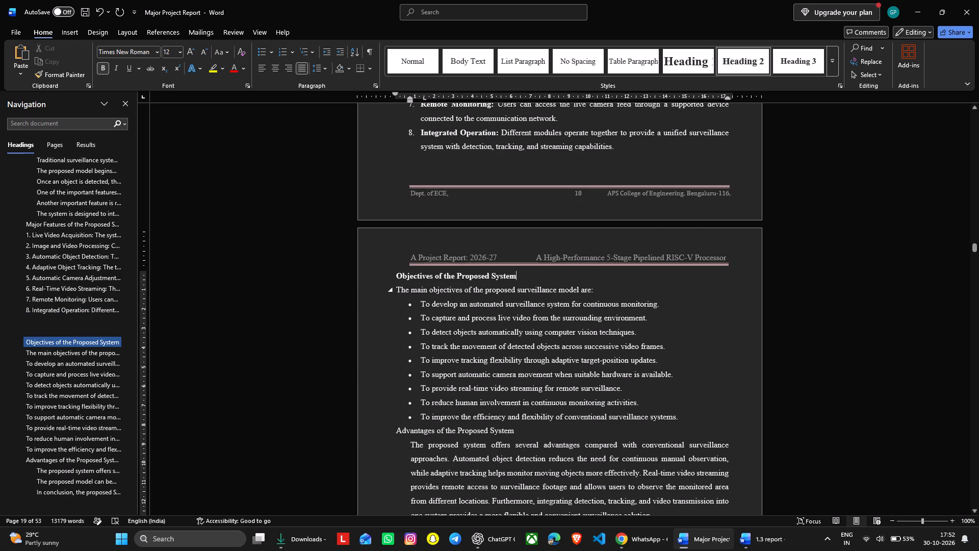
left_click(595, 292)
left_click_drag(595, 292, 397, 289)
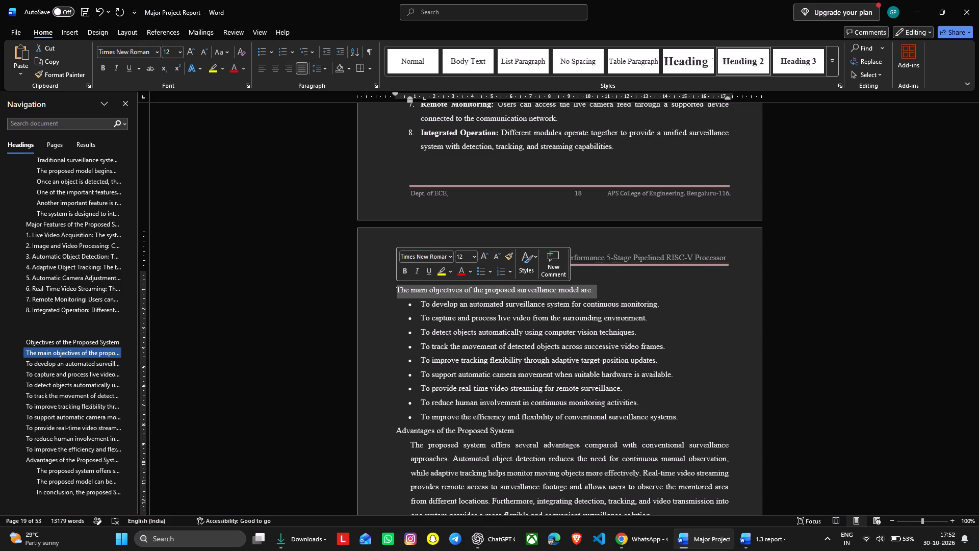
left_click(401, 272)
left_click(725, 352)
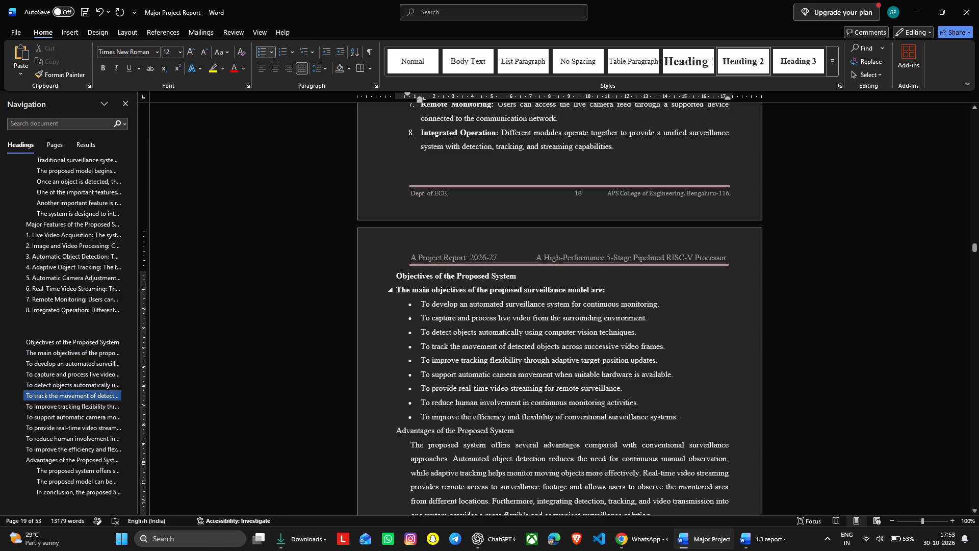
Make the subheading "Advantages of the Proposed System" after the objectives list bold.
left_click(521, 431)
left_click_drag(521, 431, 407, 432)
left_click(413, 412)
left_click(666, 428)
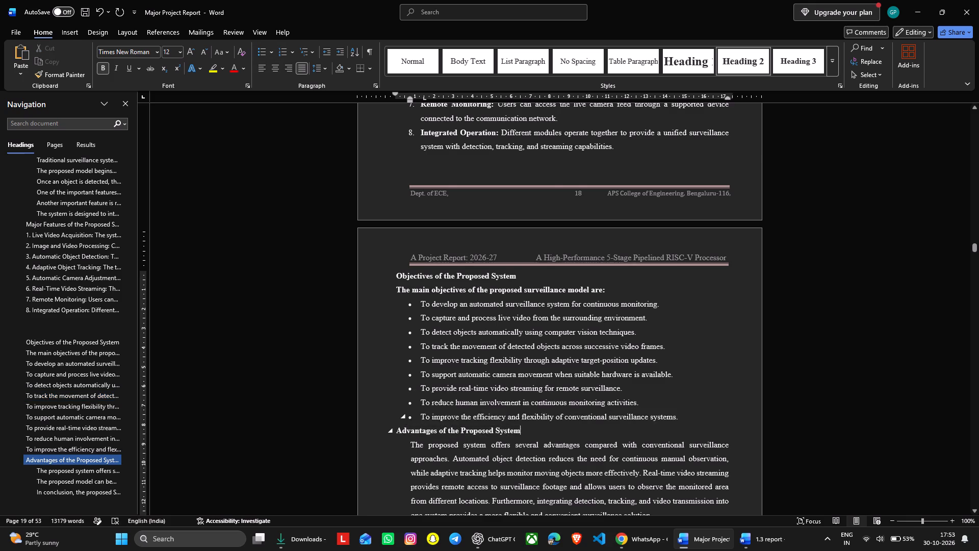
Review the rest of Chapter 3, from the Advantages text through Block Diagram and the System Architecture subsections.
scroll(666, 425, "down", 2)
scroll(473, 409, "down", 2)
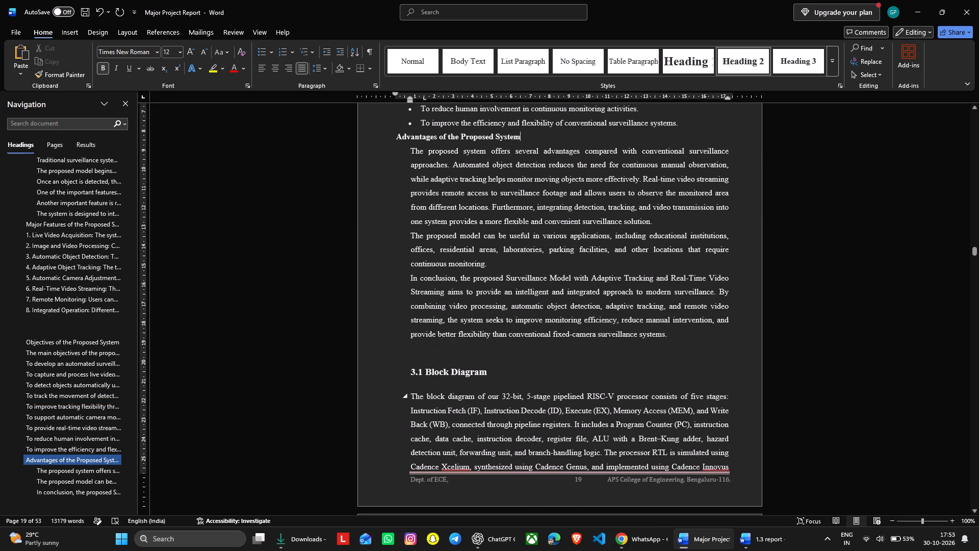
scroll(469, 375, "down", 1)
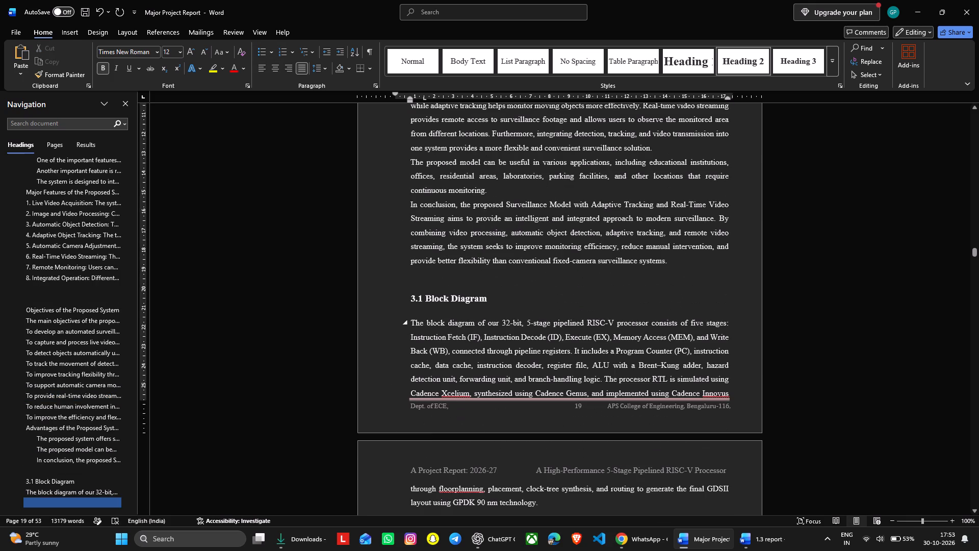
scroll(468, 377, "down", 2)
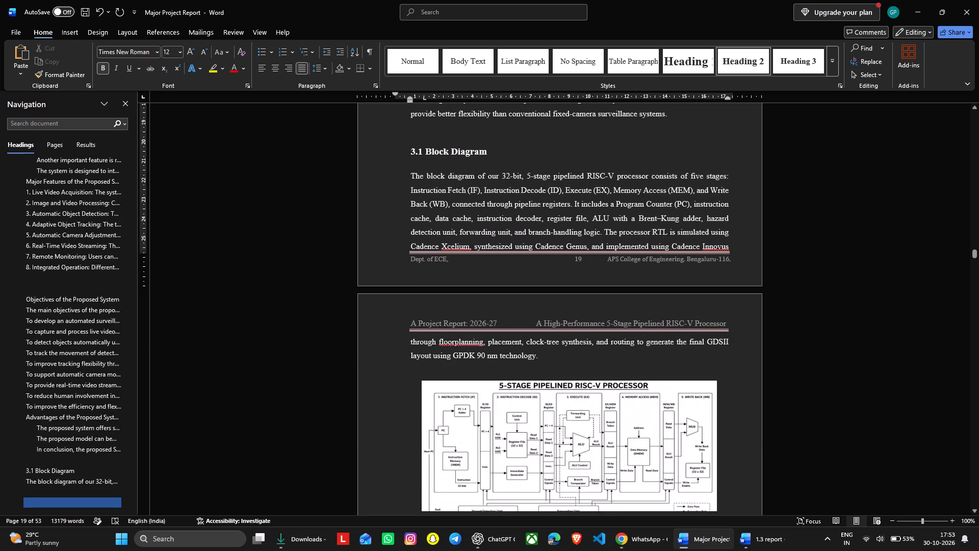
scroll(472, 371, "up", 1)
scroll(473, 369, "down", 7)
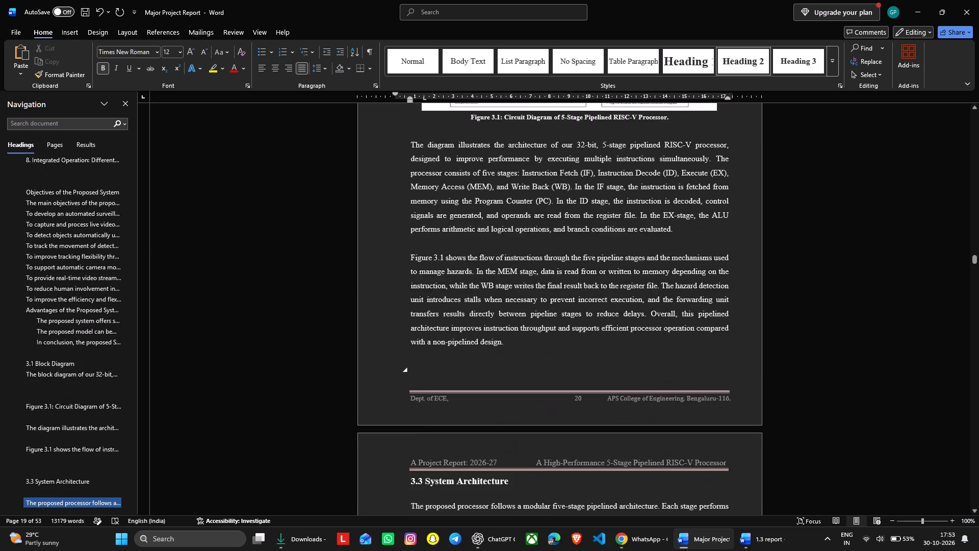
scroll(463, 388, "down", 16)
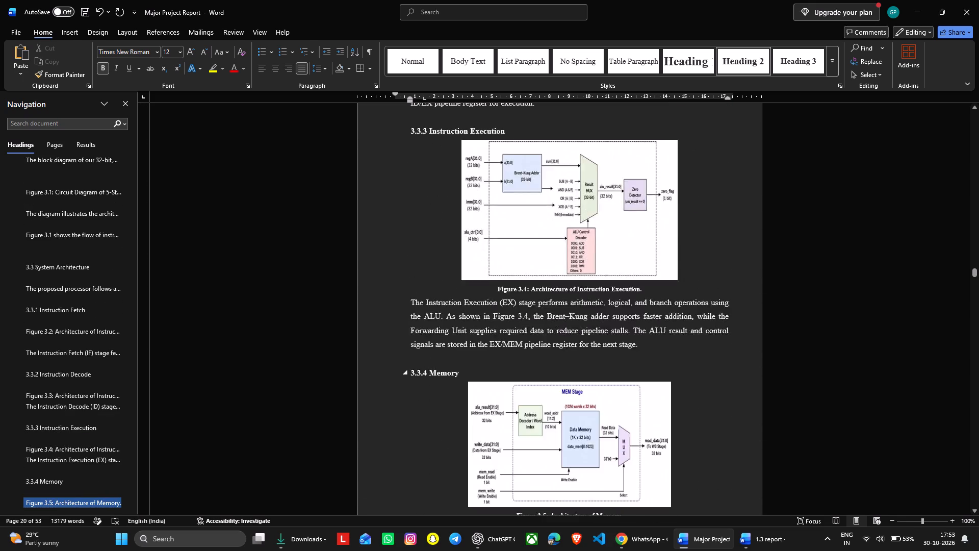
scroll(452, 372, "down", 16)
scroll(451, 373, "up", 8)
scroll(451, 373, "up", 20)
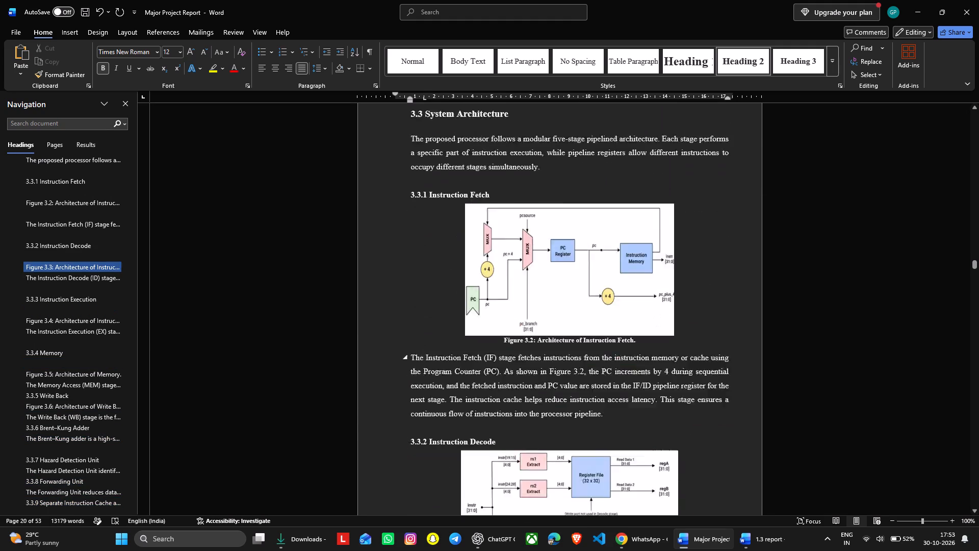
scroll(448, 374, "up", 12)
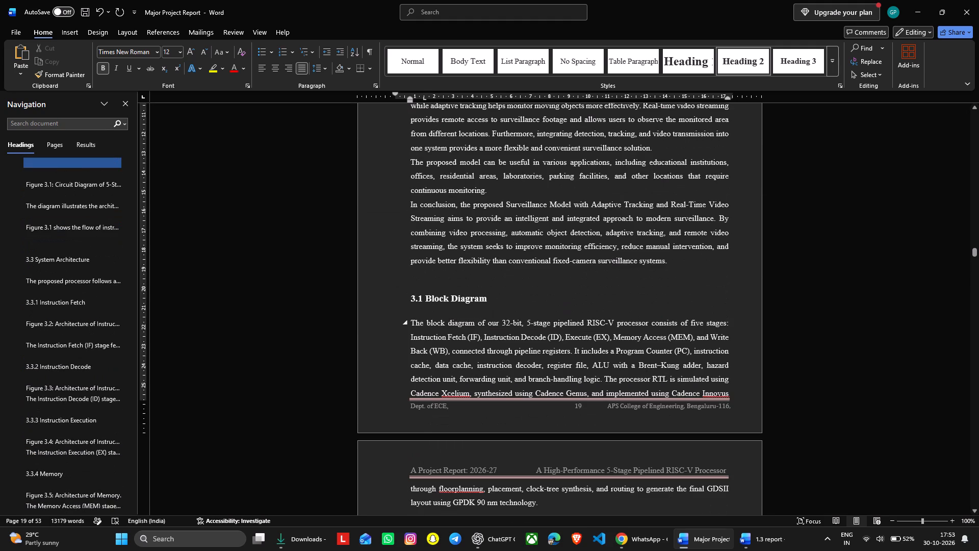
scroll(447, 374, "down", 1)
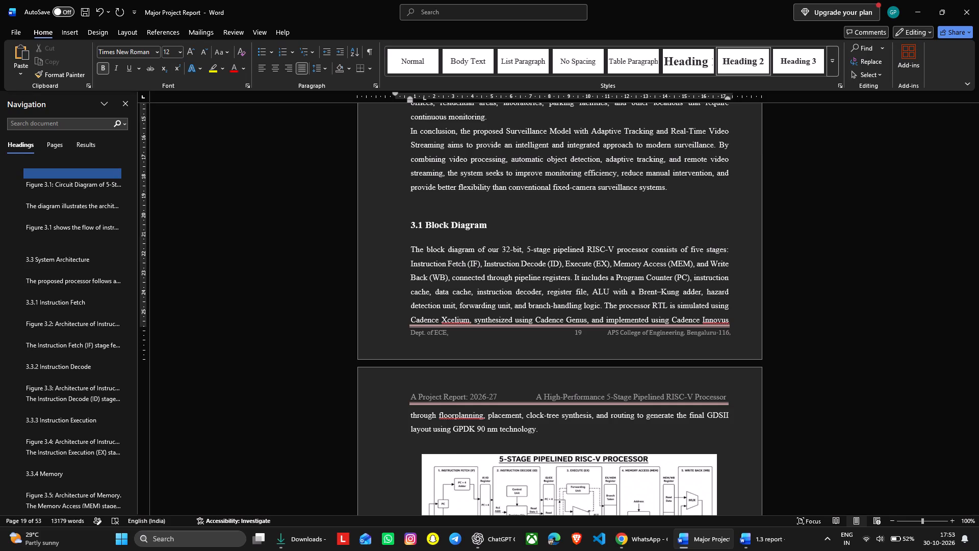
Turn off the computer's Wi-Fi in the Windows network settings.
left_click(874, 538)
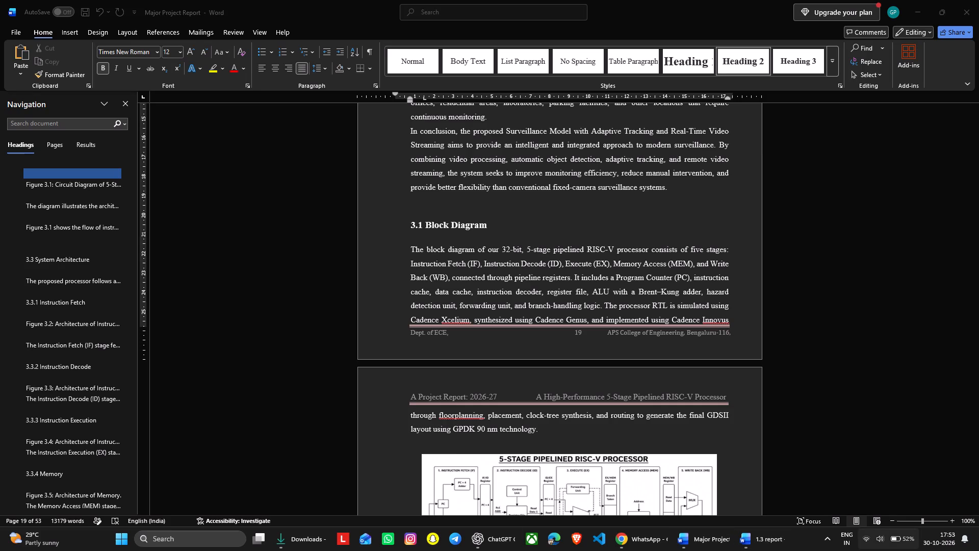
left_click(815, 347)
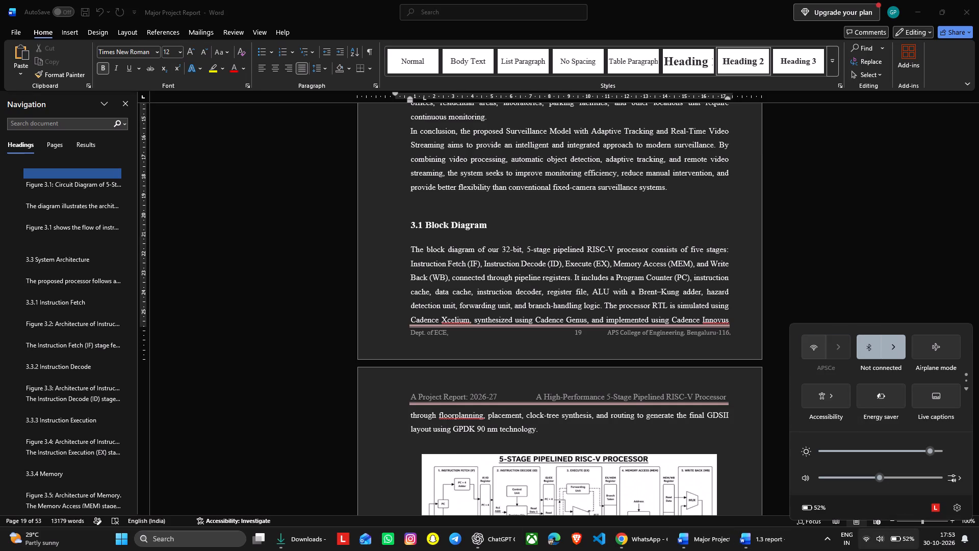
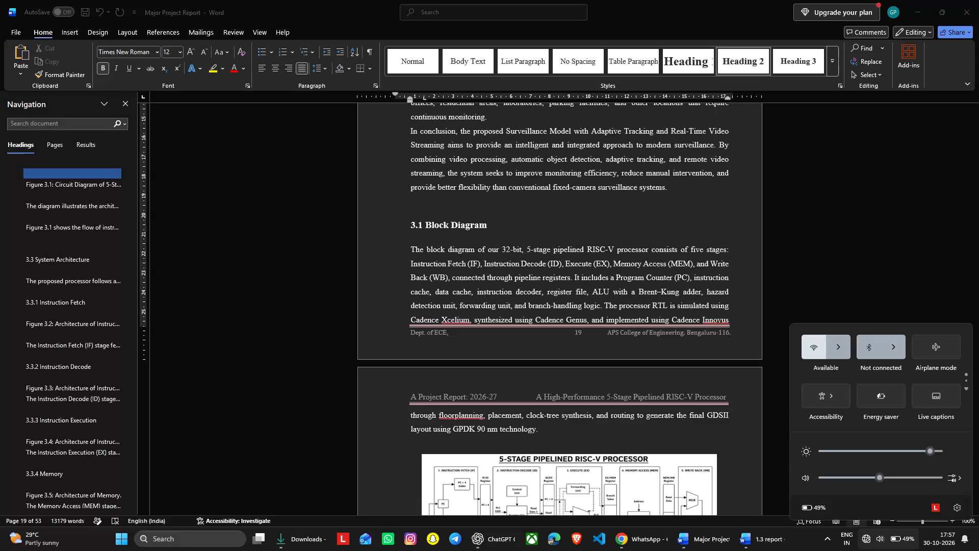
Look back through the report from the 3.1 Block Diagram section to the start of the Chapter 1 Introduction.
scroll(814, 348, "up", 5)
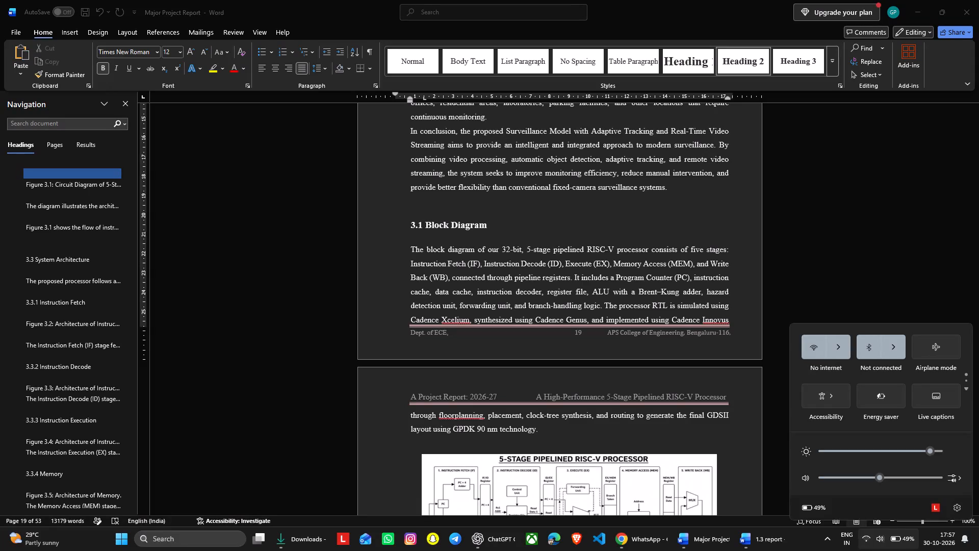
left_click(711, 221)
scroll(703, 230, "up", 14)
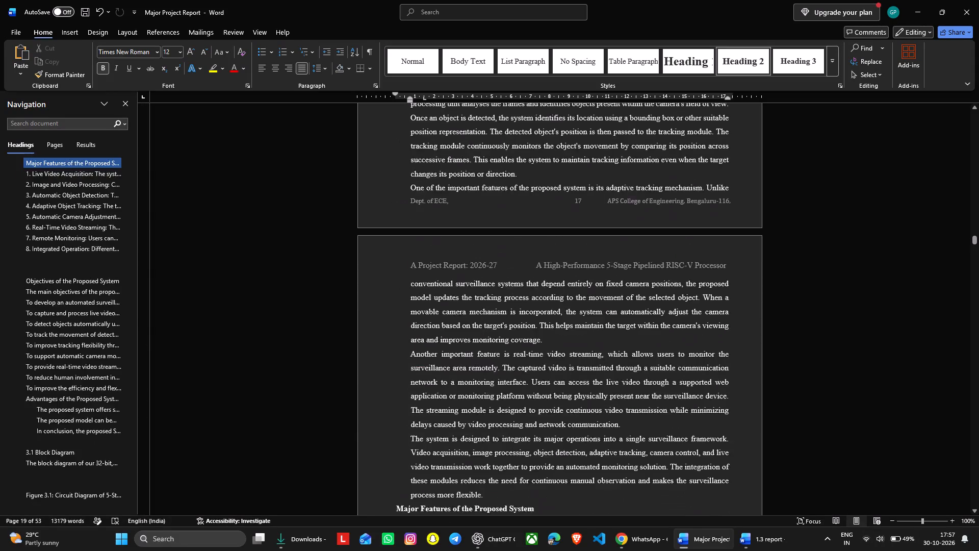
scroll(705, 227, "up", 20)
scroll(705, 227, "up", 15)
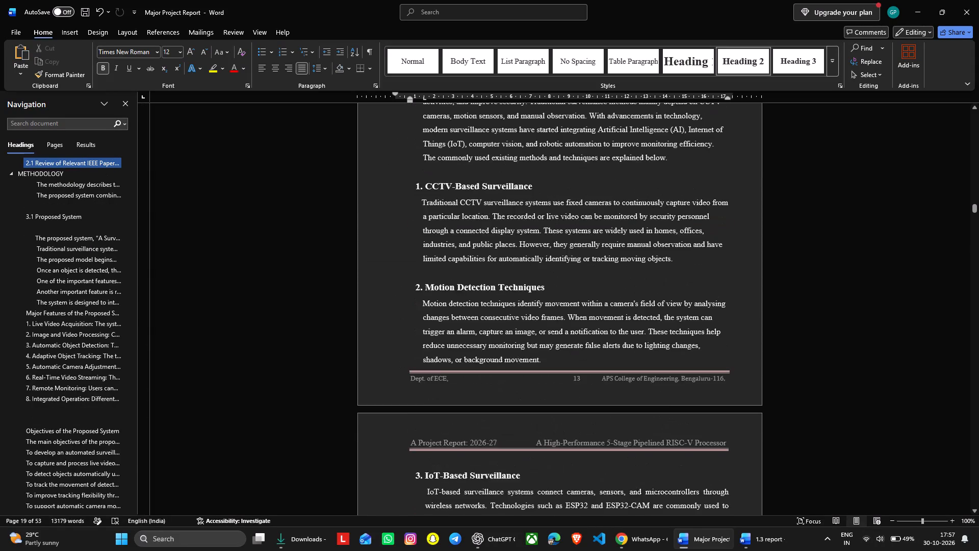
scroll(704, 224, "up", 20)
scroll(704, 224, "up", 14)
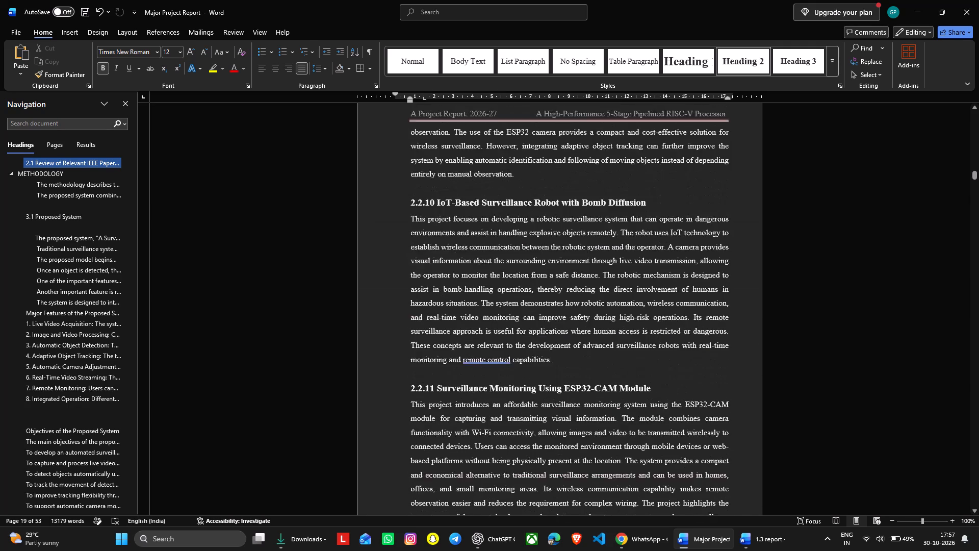
scroll(705, 223, "up", 18)
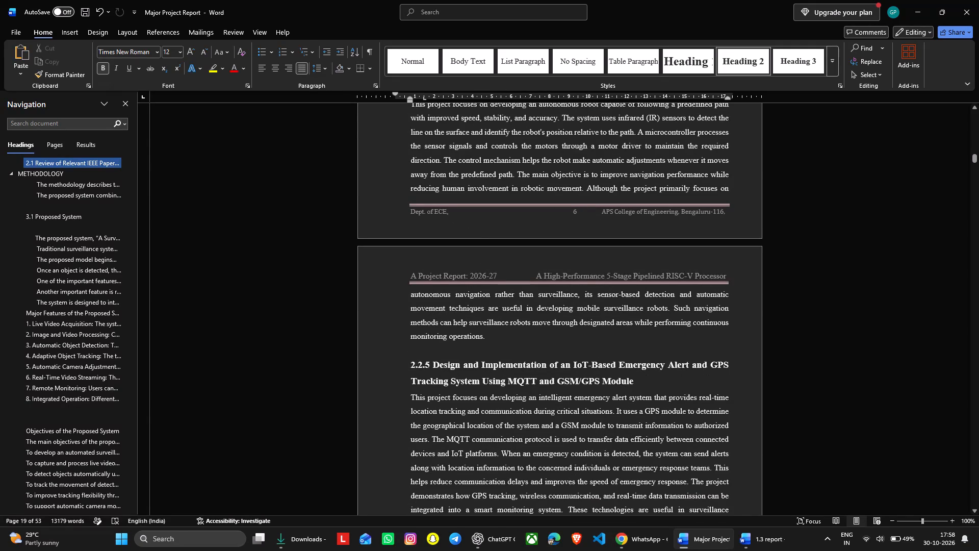
scroll(565, 278, "up", 11)
scroll(559, 206, "up", 5)
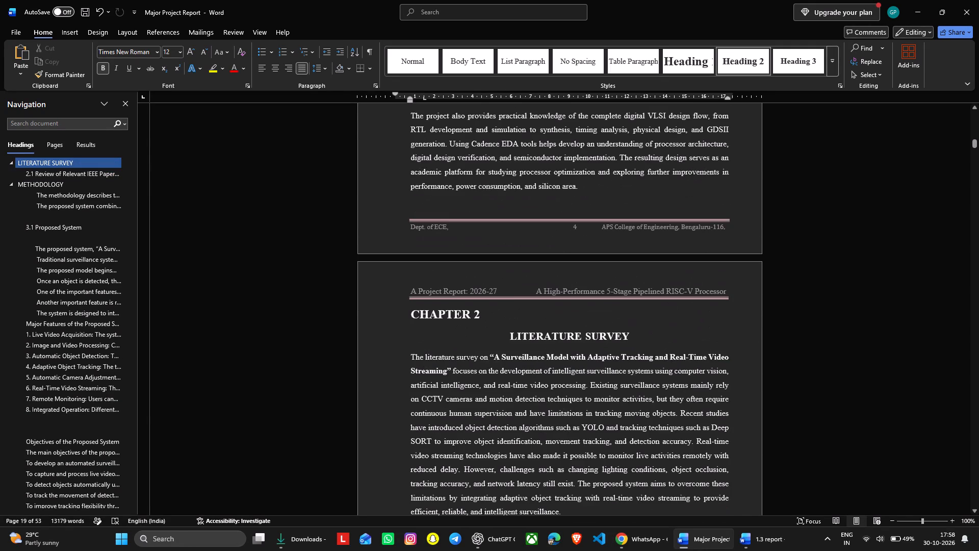
scroll(592, 486, "up", 18)
scroll(592, 486, "up", 6)
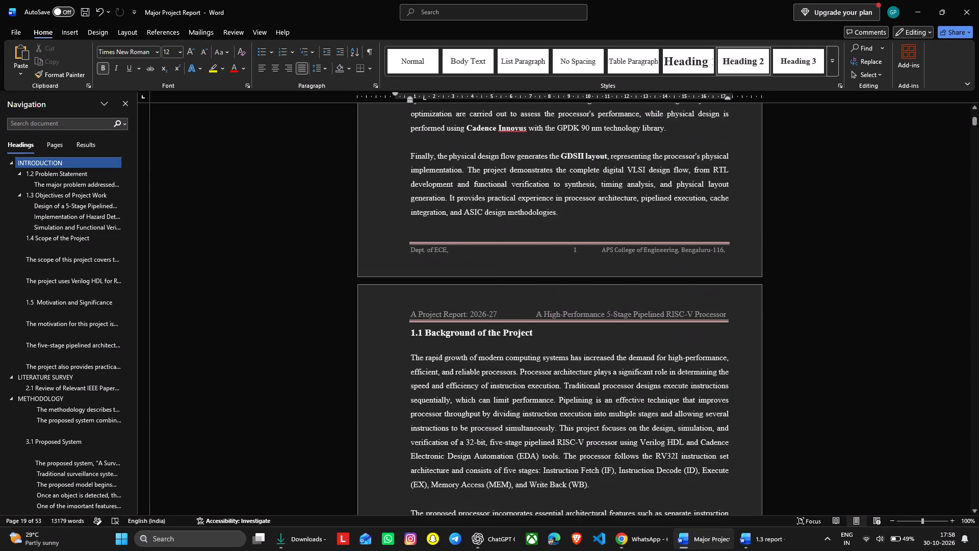
scroll(592, 486, "up", 8)
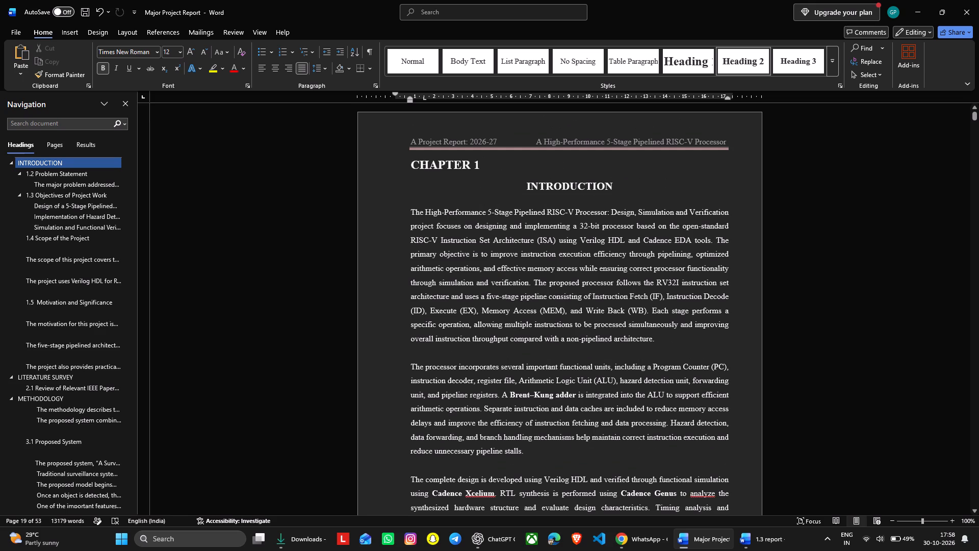
left_click(619, 188)
left_click_drag(618, 187, 609, 187)
left_click_drag(602, 187, 531, 193)
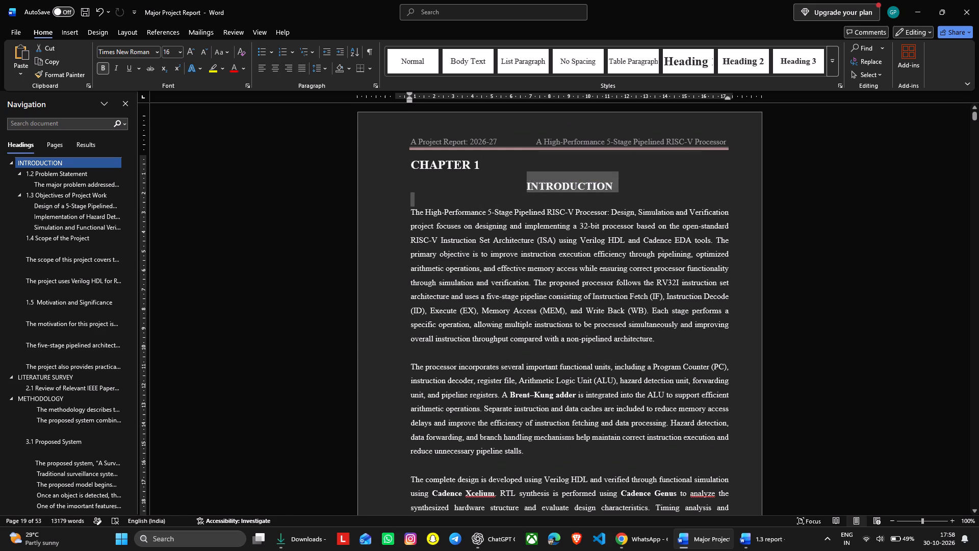
key("ctrl+c")
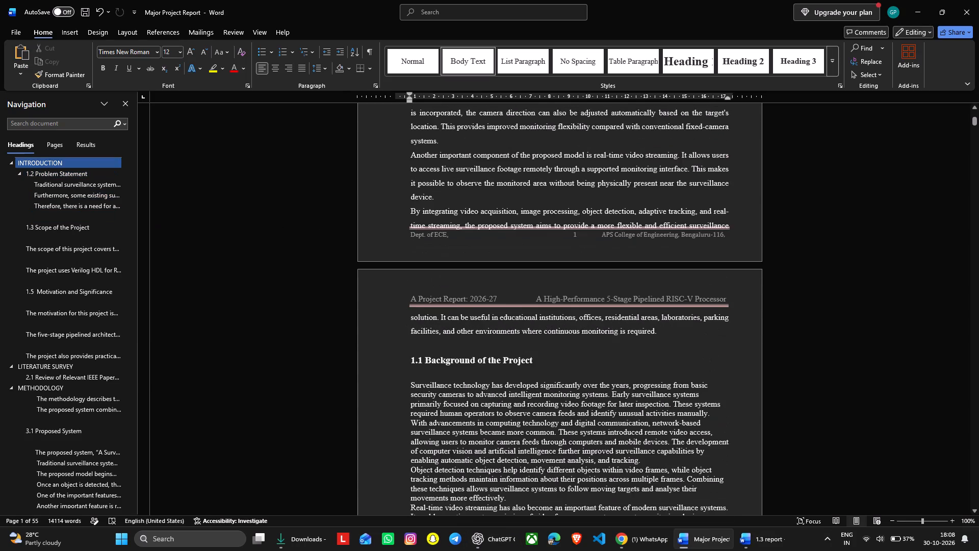
scroll(533, 337, "up", 8)
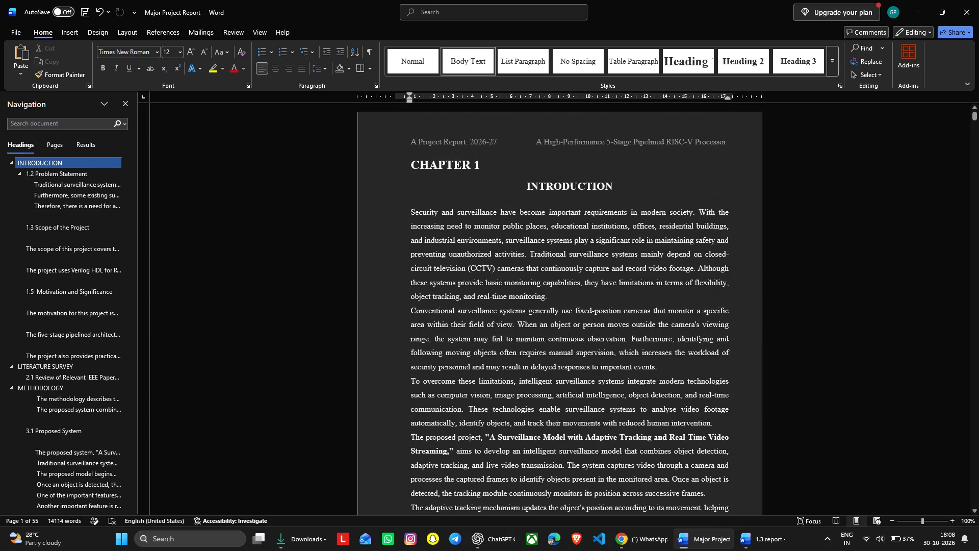
scroll(526, 341, "down", 8)
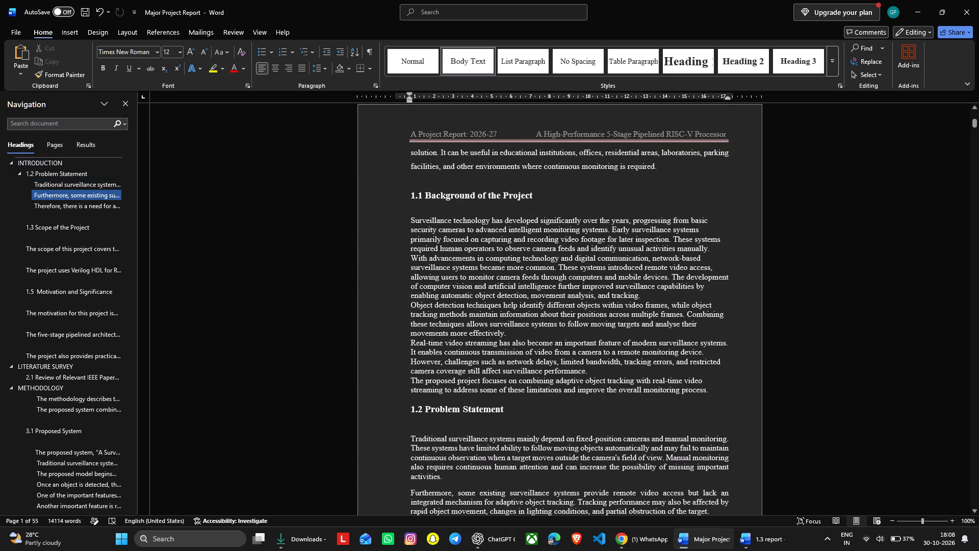
scroll(525, 343, "down", 3)
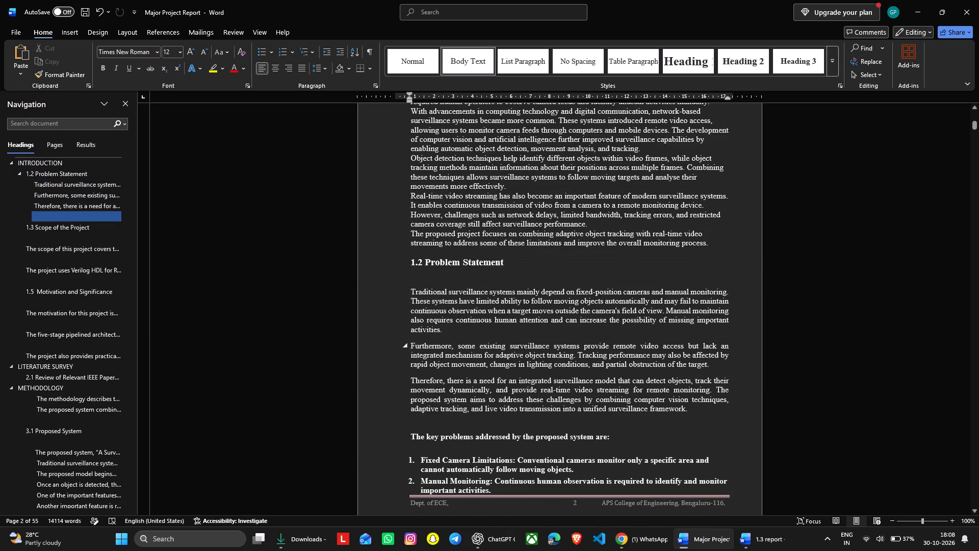
Renumber the pasted Objectives of Project Work heading as 1.3.
scroll(525, 346, "down", 3)
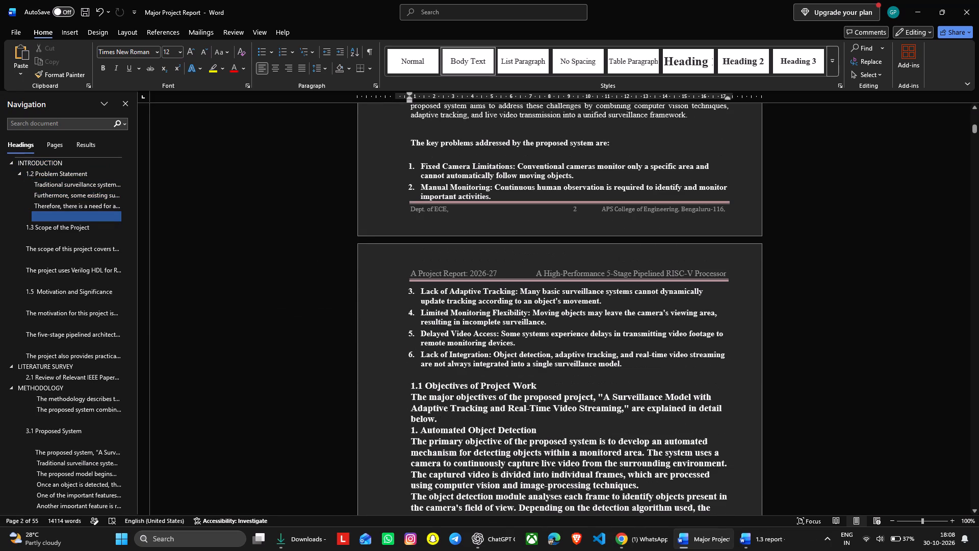
left_click(423, 389)
key("BackSpace")
key("3")
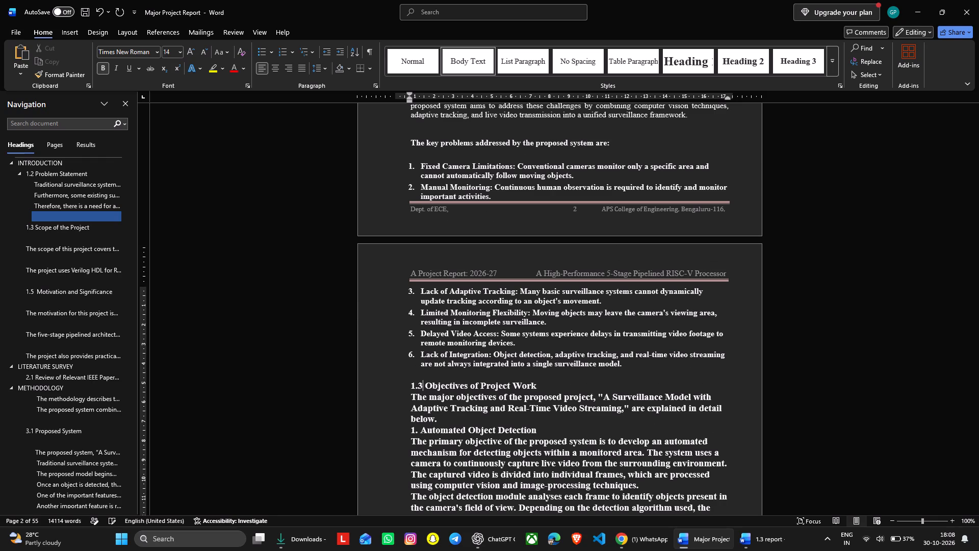
Reduce the font size of the 1.3 Objectives of Project Work heading to 12.
double_click(411, 387)
left_click_drag(450, 392, 500, 408)
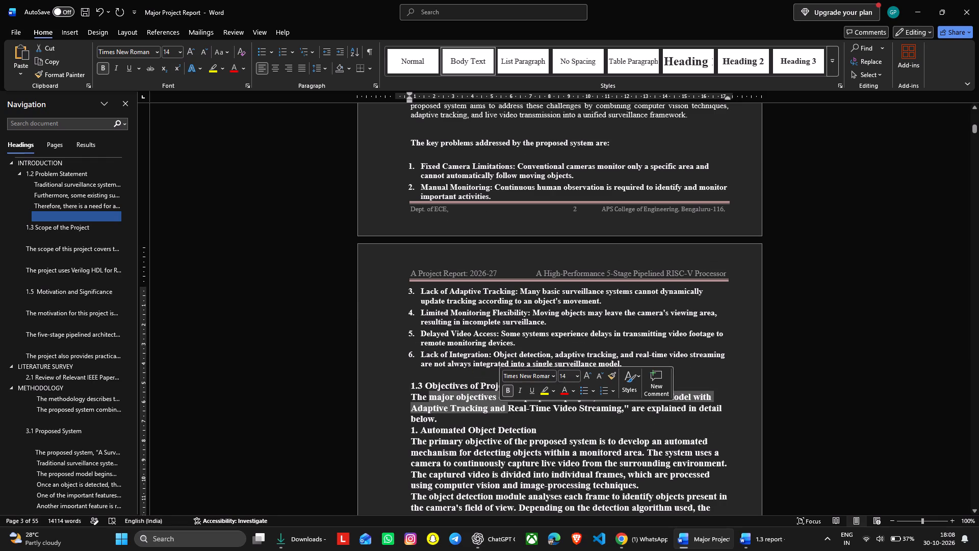
left_click(659, 446)
left_click(550, 384)
left_click_drag(549, 384, 408, 386)
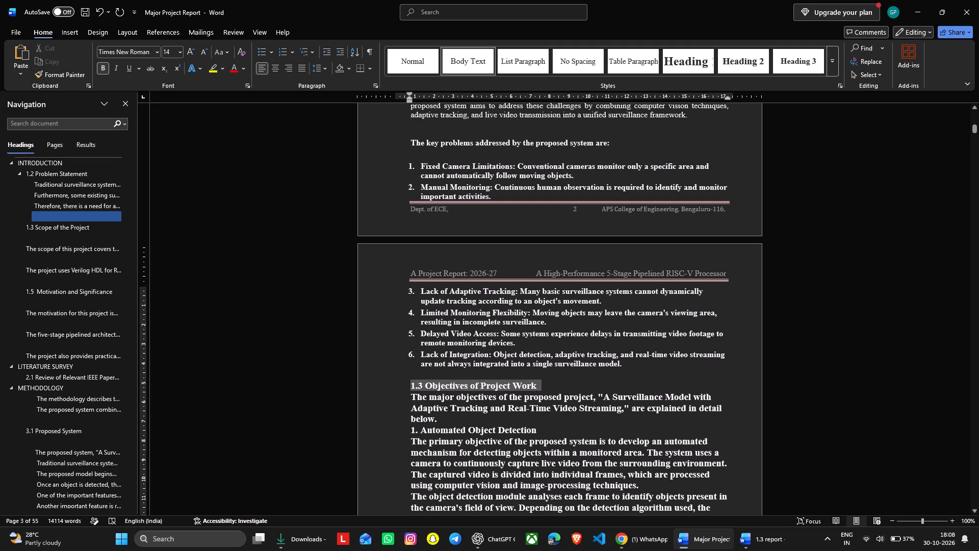
left_click_drag(408, 386, 405, 386)
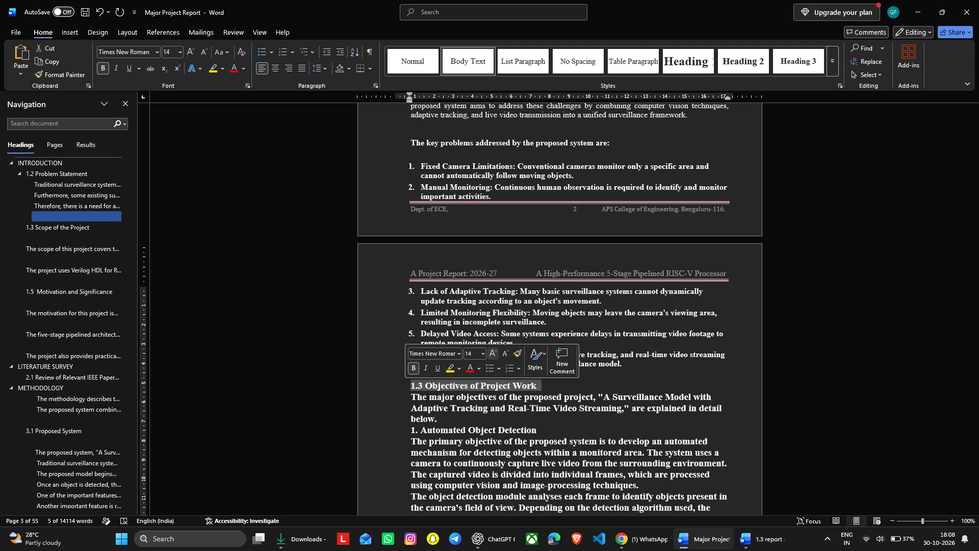
left_click(505, 352)
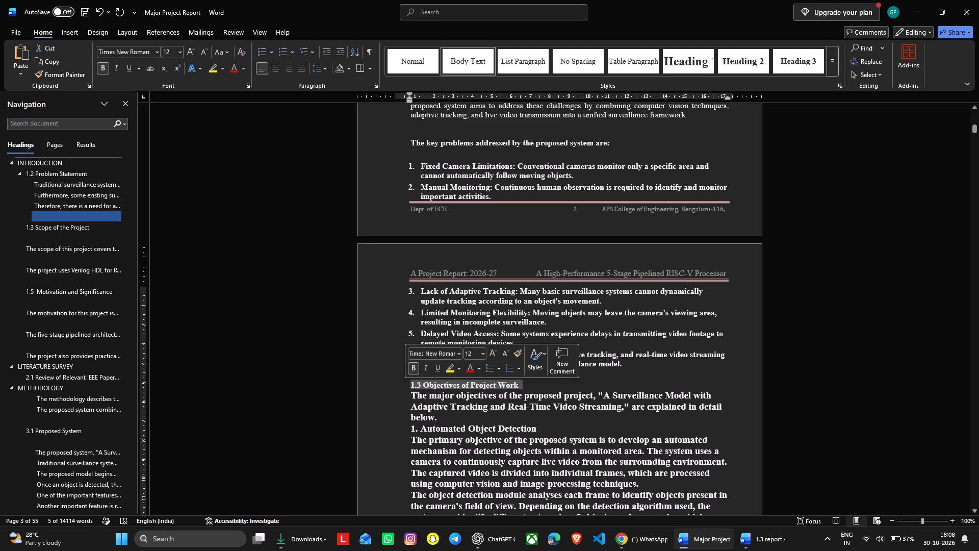
left_click(640, 381)
Remove the bold formatting from the introductory paragraph beginning "The major objectives of the proposed project" under heading 1.3.
scroll(629, 384, "down", 1)
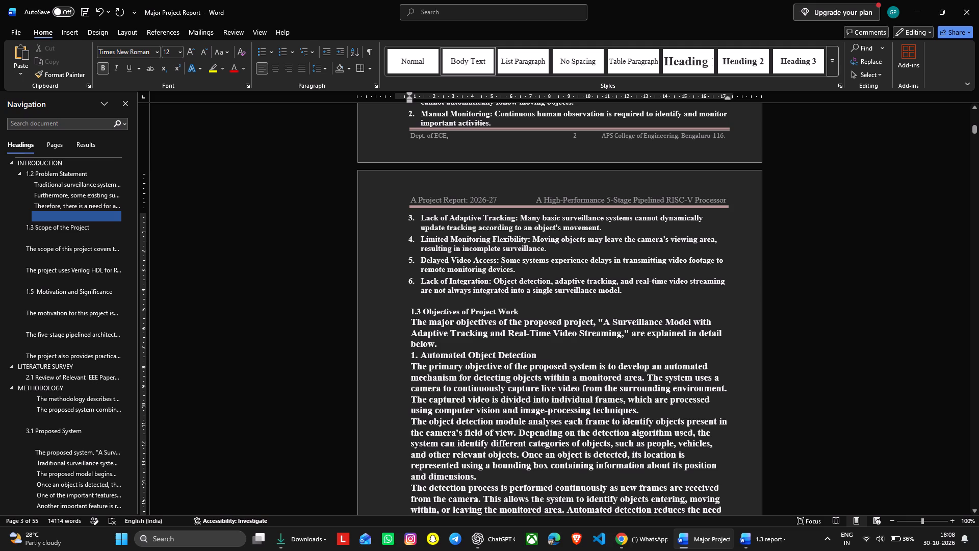
left_click(412, 319)
left_click_drag(411, 319, 455, 334)
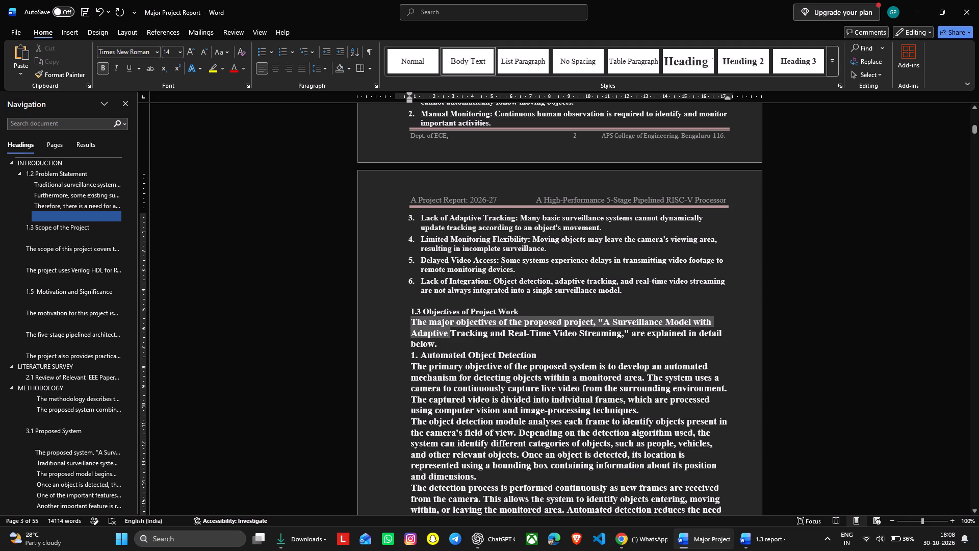
left_click_drag(455, 334, 623, 449)
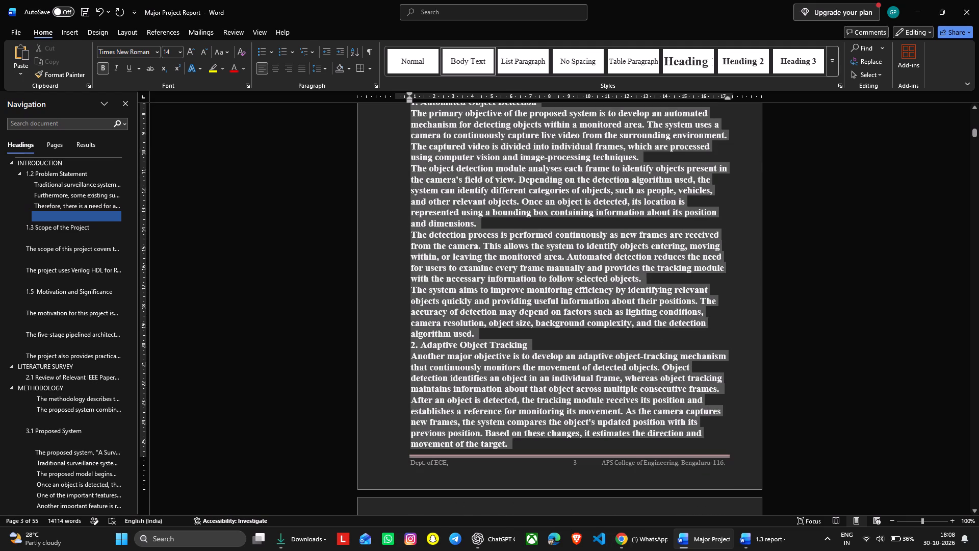
Remove the bold formatting from the introductory paragraph beginning "The major objectives of the proposed project" under heading 1.3.
left_click_drag(623, 449, 570, 298)
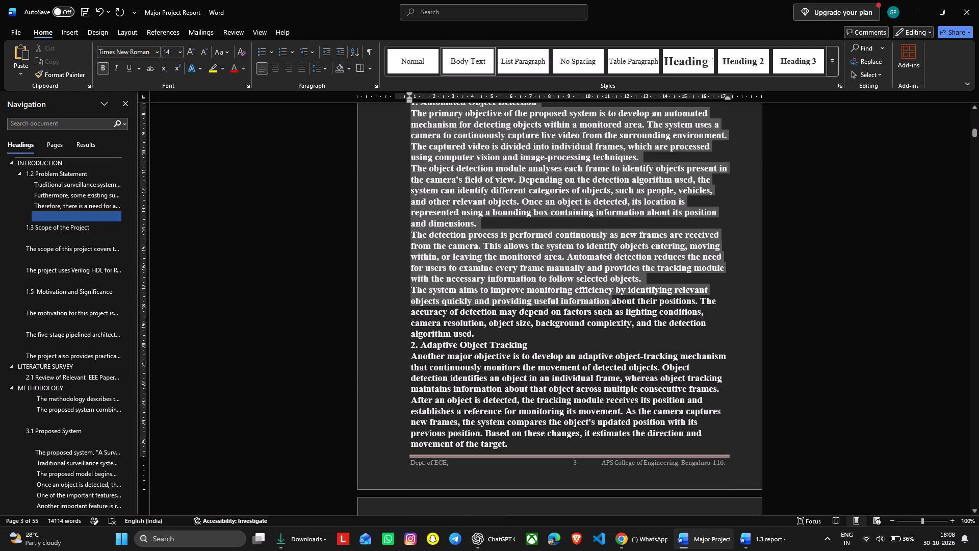
left_click_drag(570, 298, 556, 194)
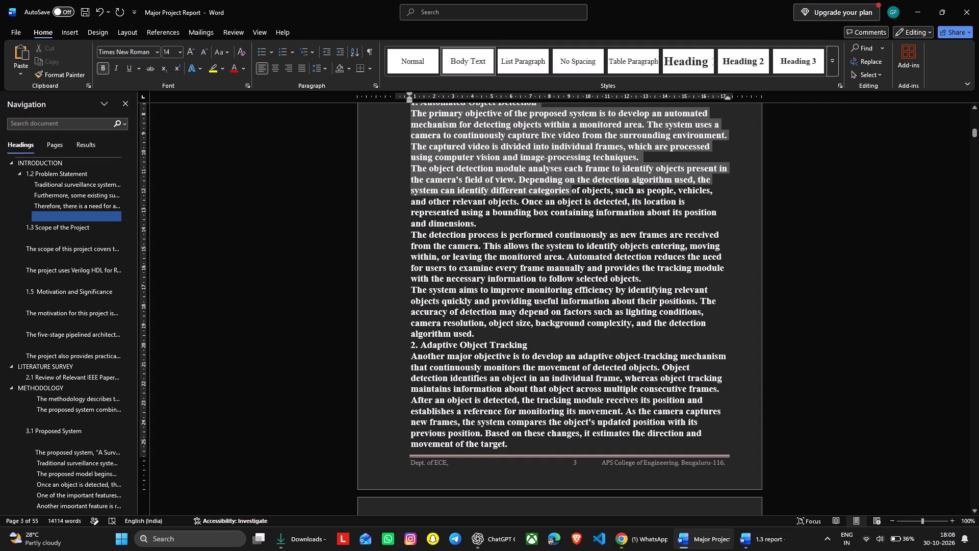
left_click_drag(556, 194, 557, 185)
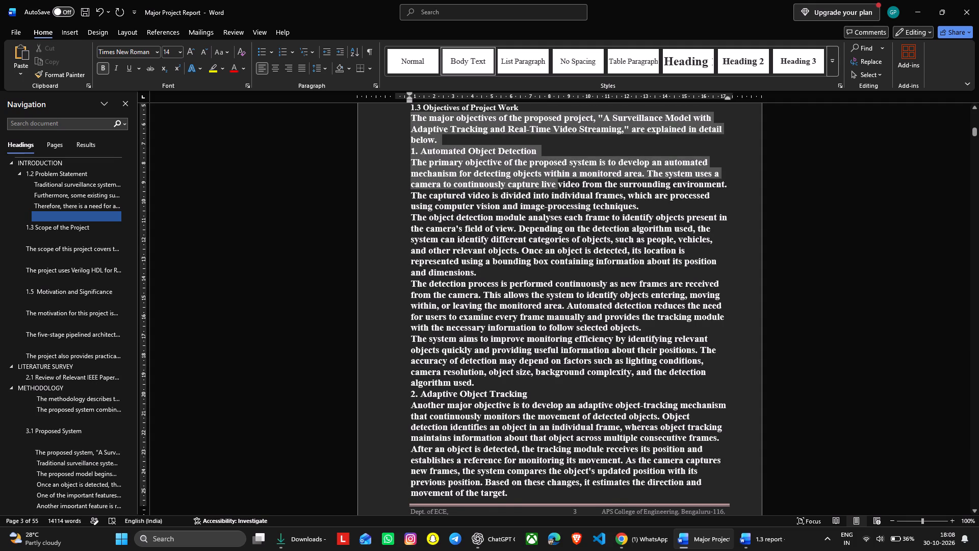
left_click_drag(557, 185, 555, 135)
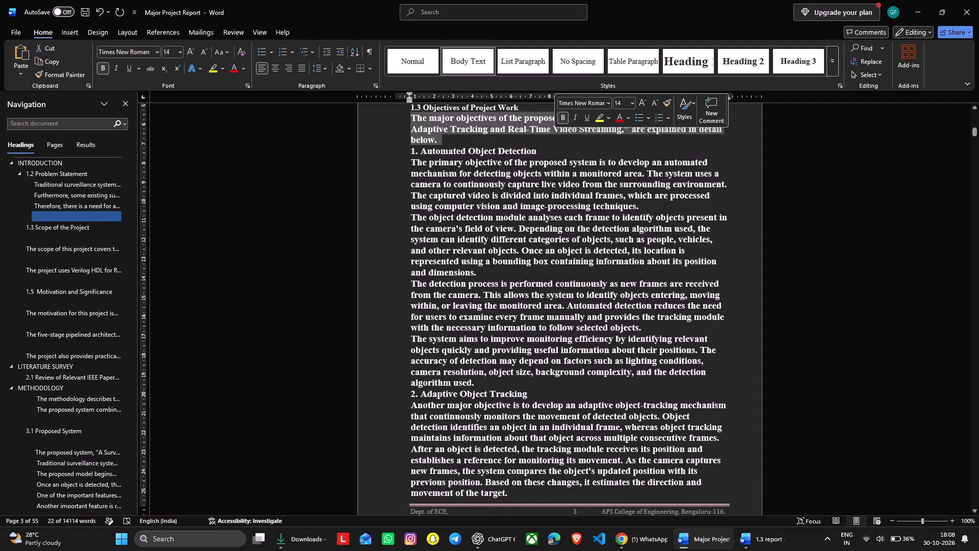
left_click(561, 118)
left_click(643, 154)
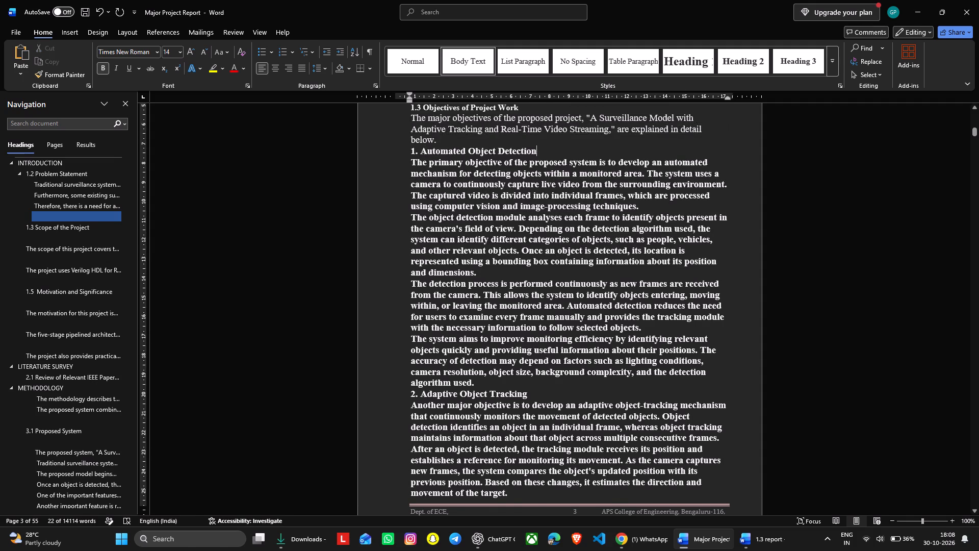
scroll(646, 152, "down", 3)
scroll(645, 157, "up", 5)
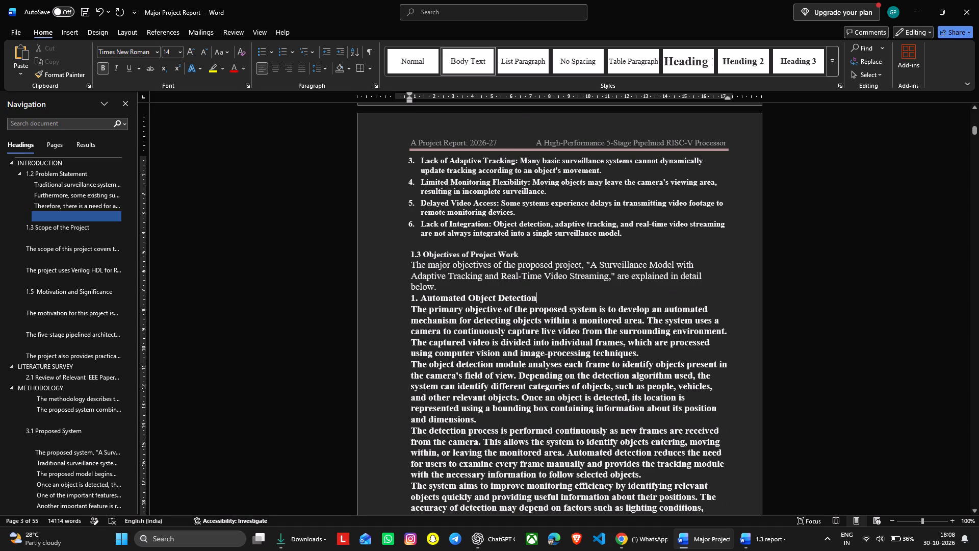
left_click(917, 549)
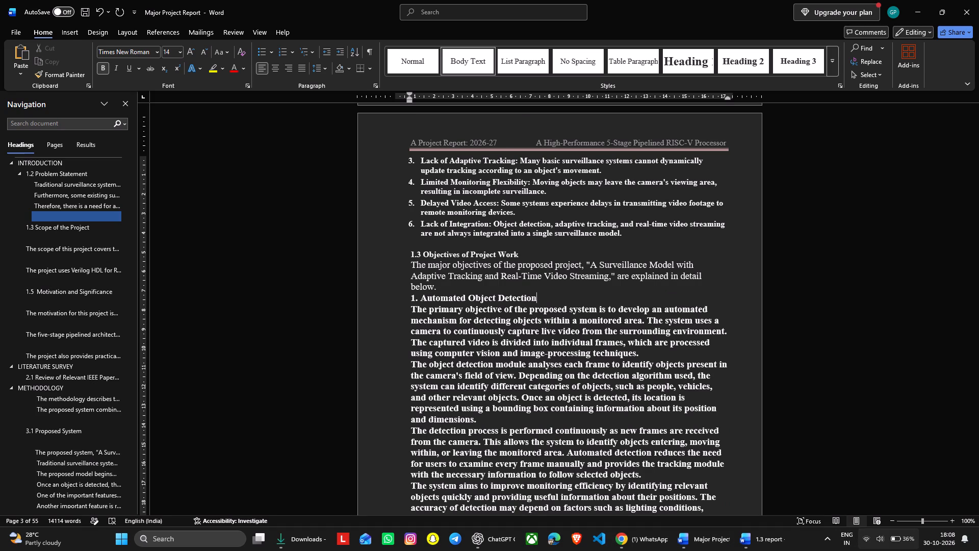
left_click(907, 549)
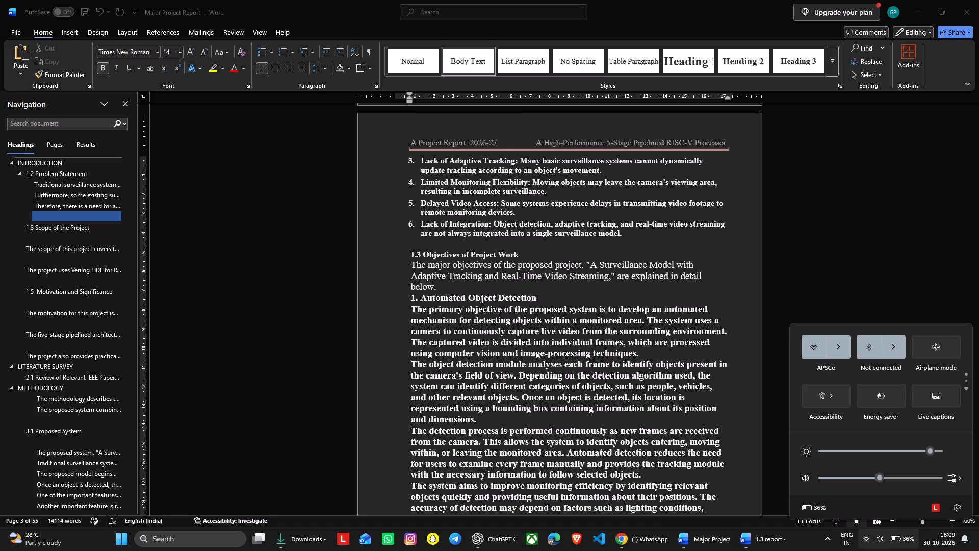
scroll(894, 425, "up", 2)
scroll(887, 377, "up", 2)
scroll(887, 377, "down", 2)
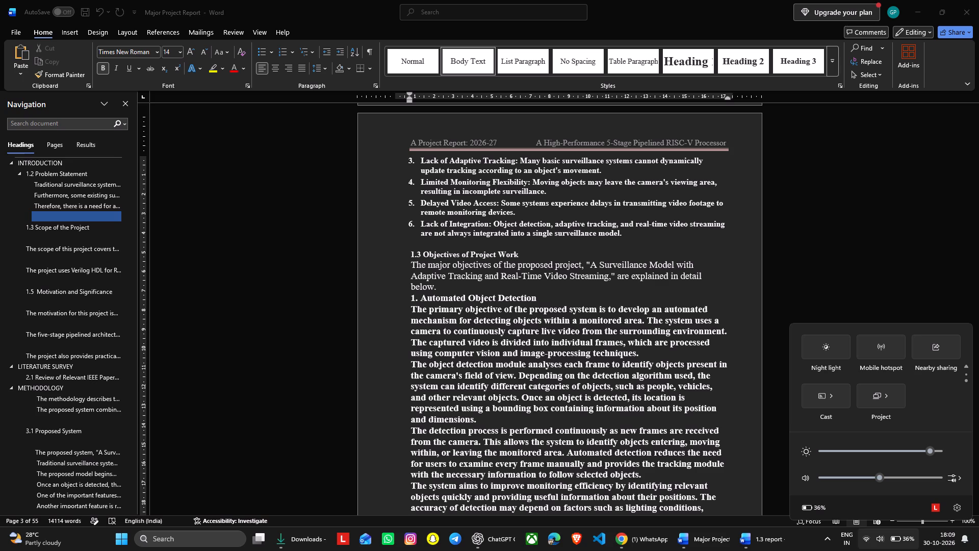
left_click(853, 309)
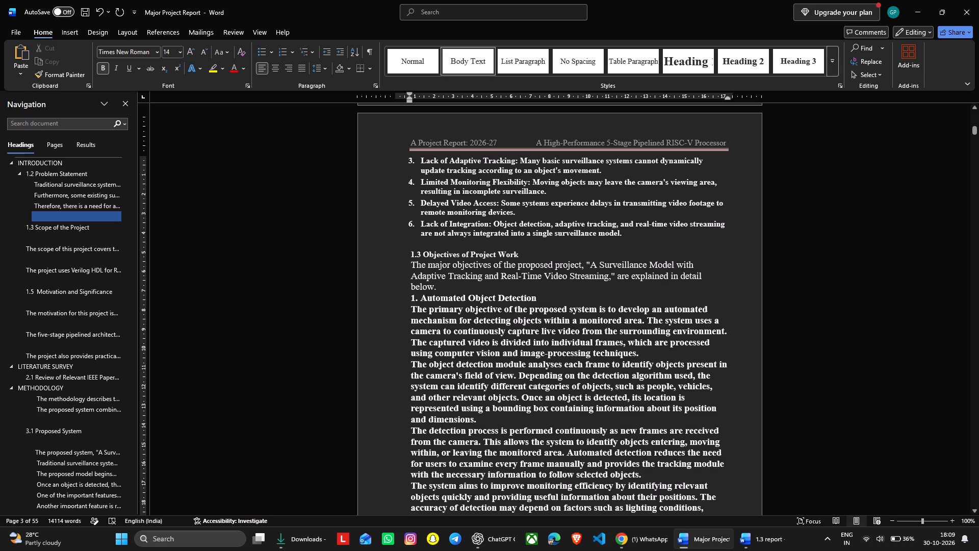
Select the introductory paragraph text directly below the 1.3 Objectives of Project Work heading.
scroll(503, 267, "up", 1)
scroll(503, 267, "down", 1)
left_click(522, 253)
left_click_drag(522, 254, 436, 263)
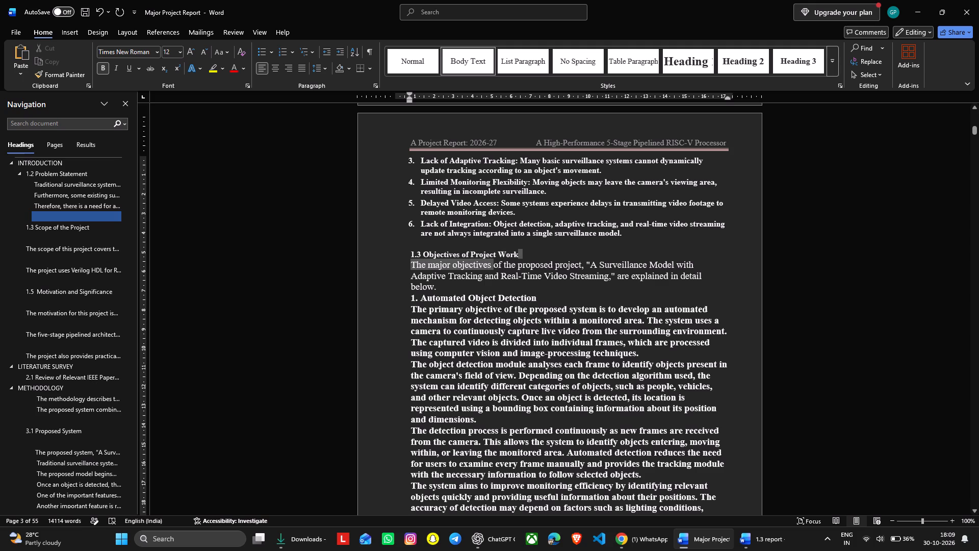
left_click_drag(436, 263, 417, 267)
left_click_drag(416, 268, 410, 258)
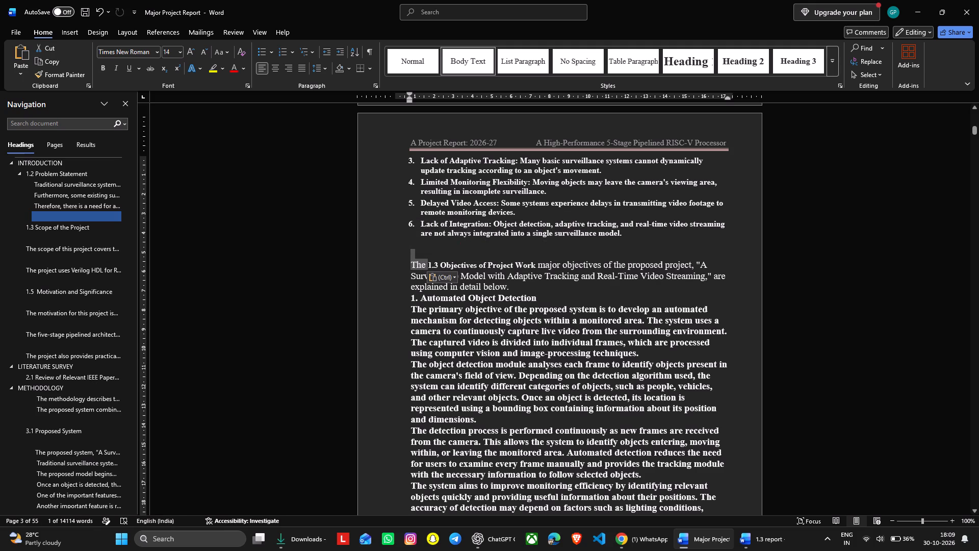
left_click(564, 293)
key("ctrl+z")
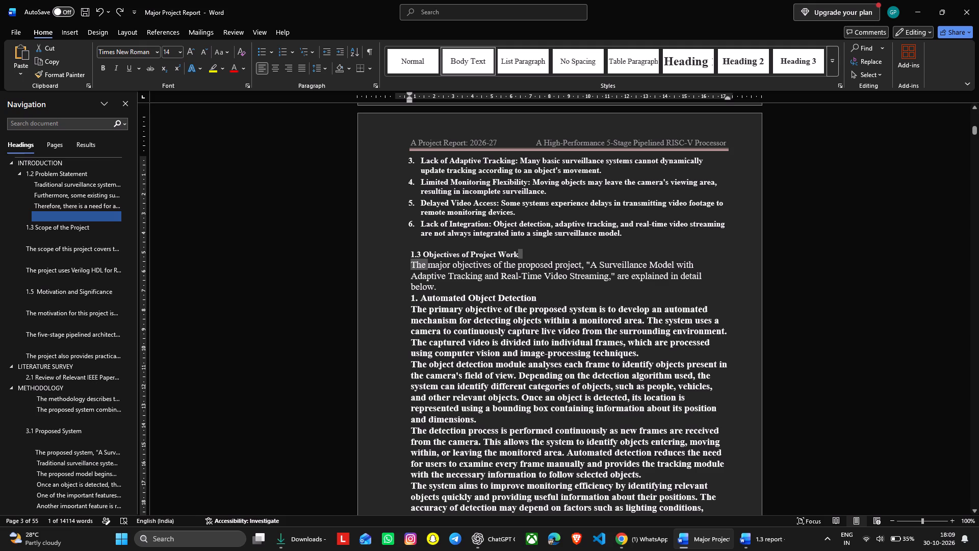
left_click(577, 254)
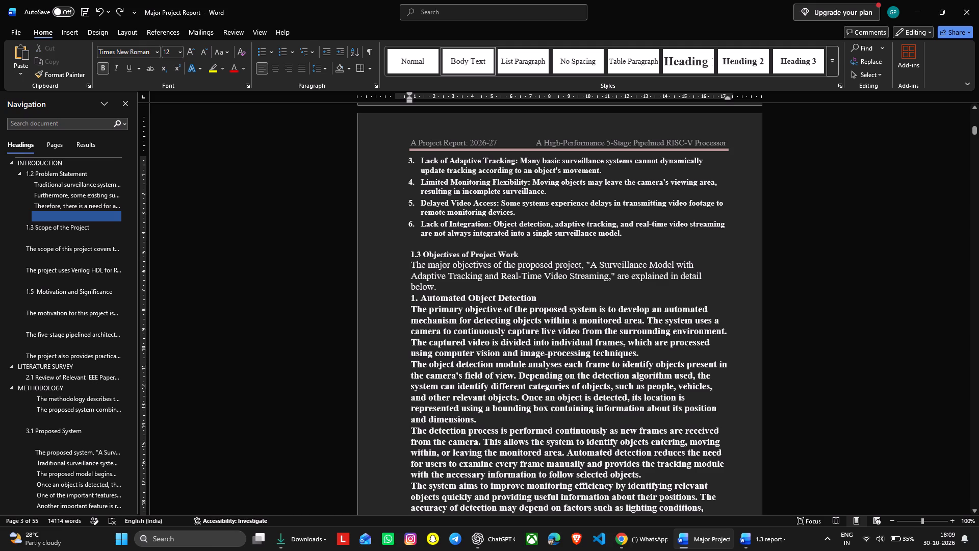
Compare the text formatting of sections 1.1 and 1.2 with the pasted 1.3 Objectives of Project Work content.
scroll(534, 272, "up", 7)
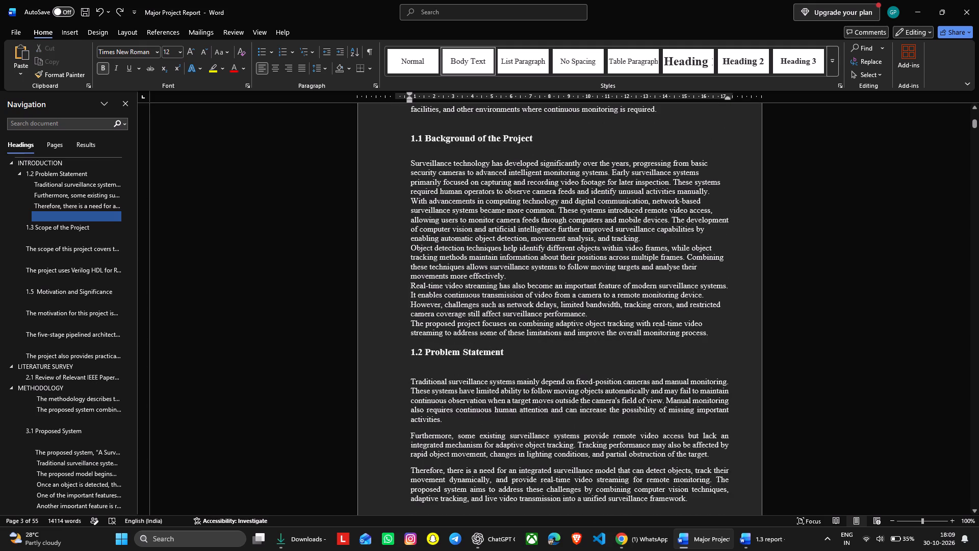
scroll(517, 324, "down", 1)
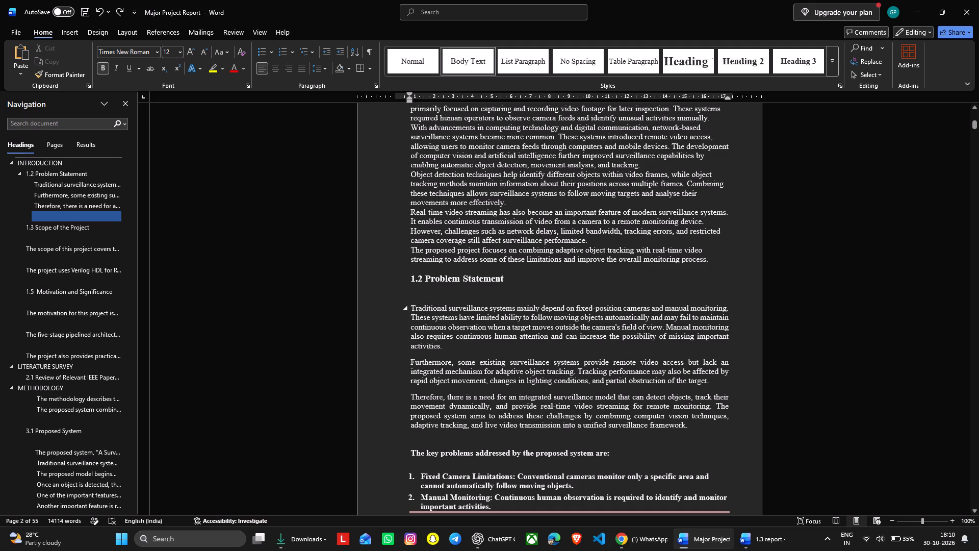
scroll(498, 296, "up", 1)
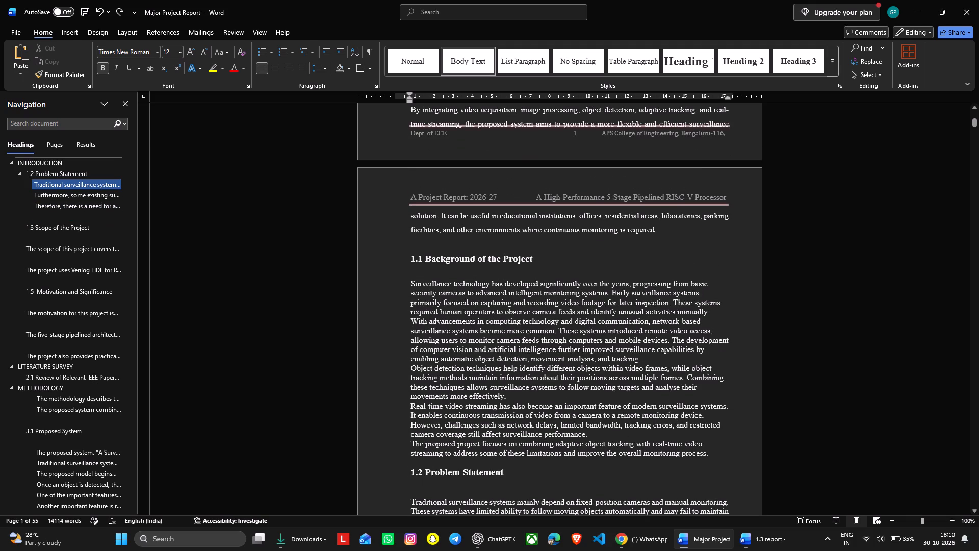
scroll(534, 258, "down", 3)
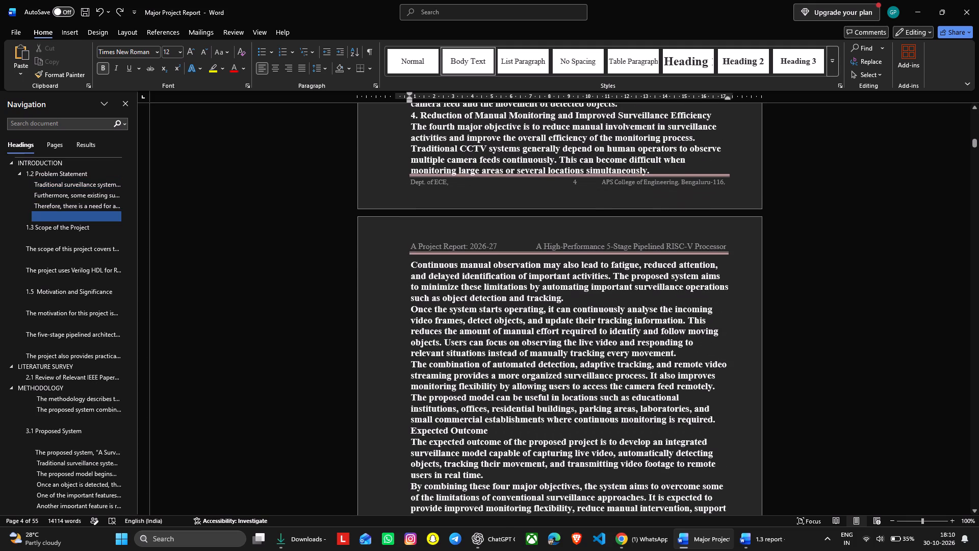
scroll(534, 258, "up", 3)
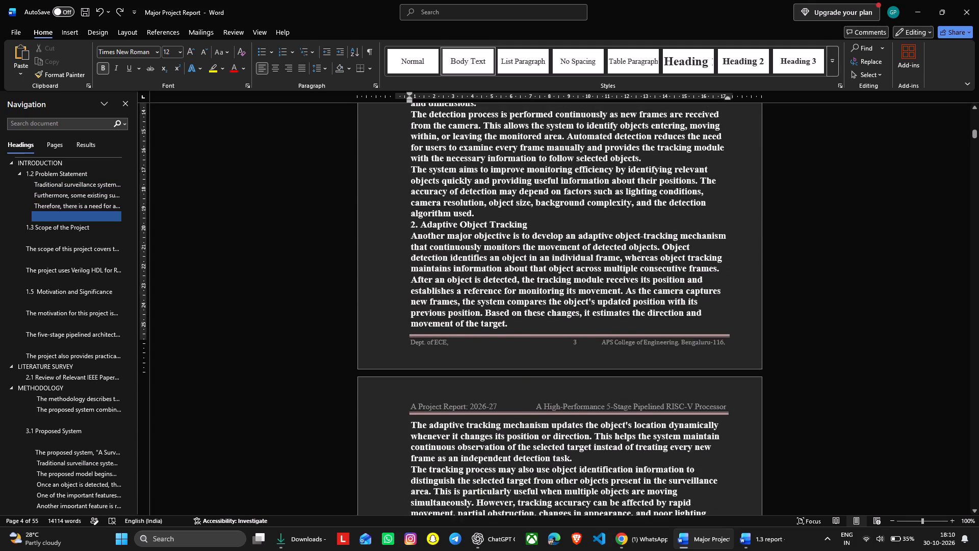
scroll(534, 258, "up", 2)
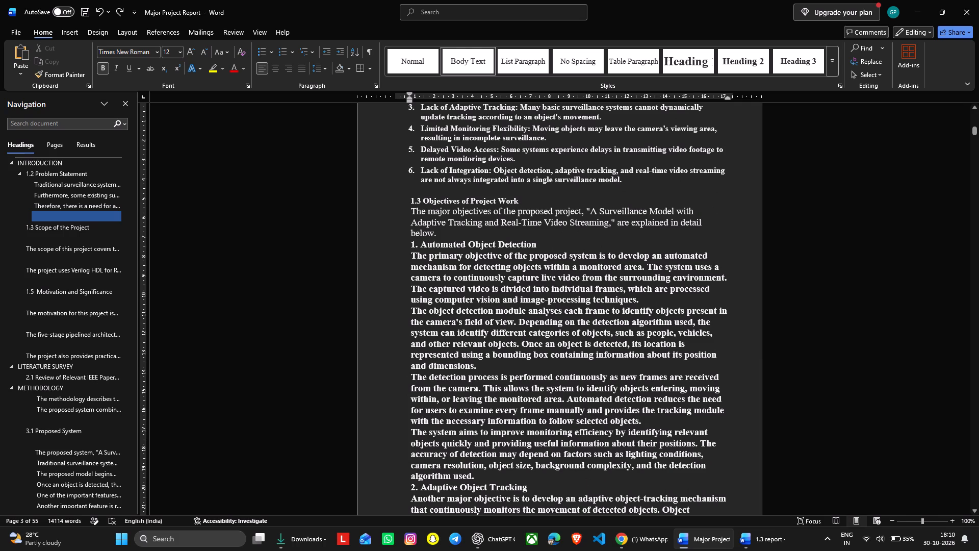
Reduce the font size of all text under 1.3 Objectives of Project Work, through the Expected Outcome paragraphs, to 12.
left_click_drag(413, 211, 599, 458)
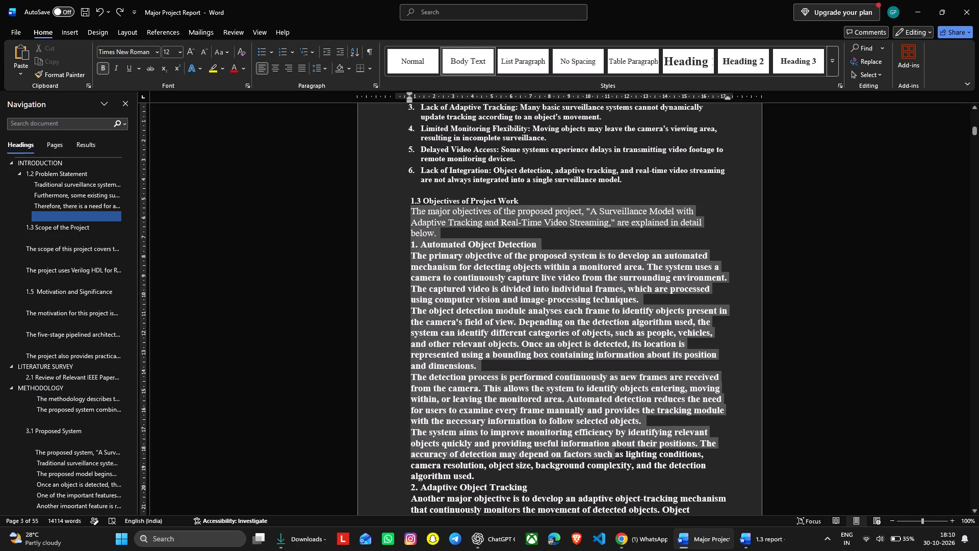
left_click_drag(599, 458, 638, 550)
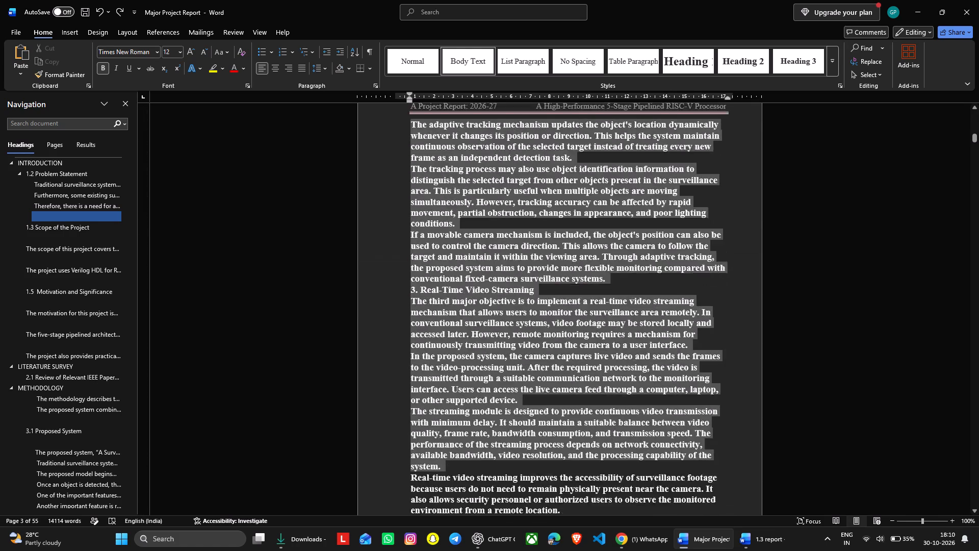
left_click_drag(638, 550, 637, 504)
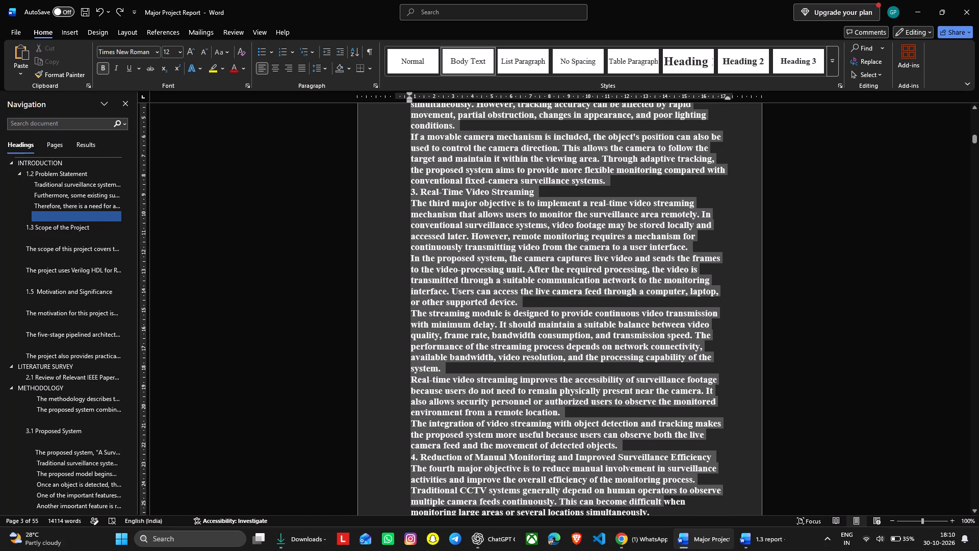
left_click_drag(637, 504, 642, 487)
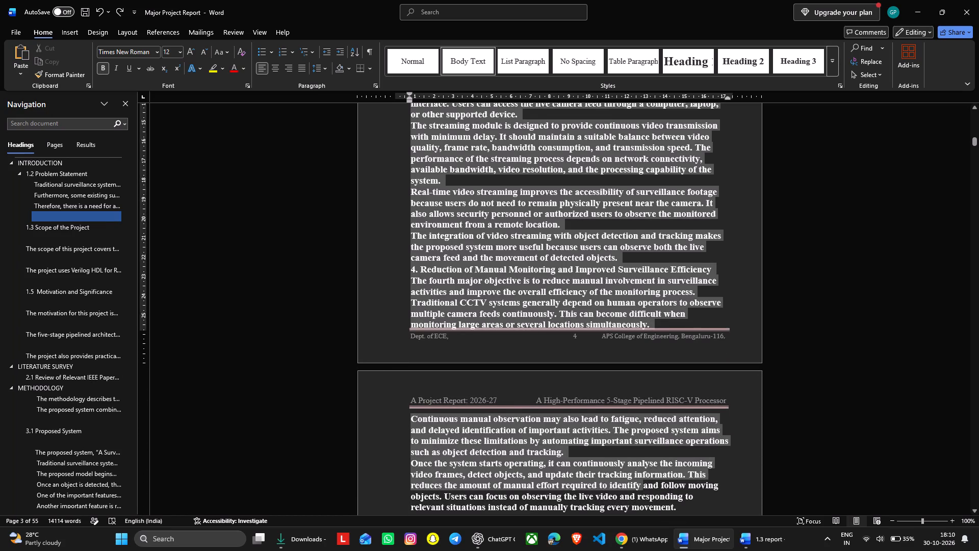
left_click_drag(642, 487, 638, 463)
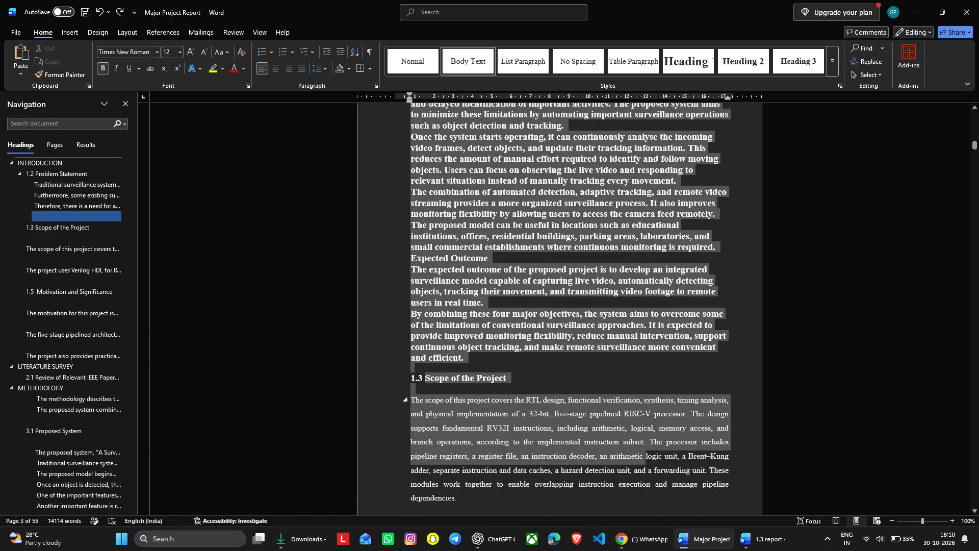
left_click_drag(638, 463, 491, 358)
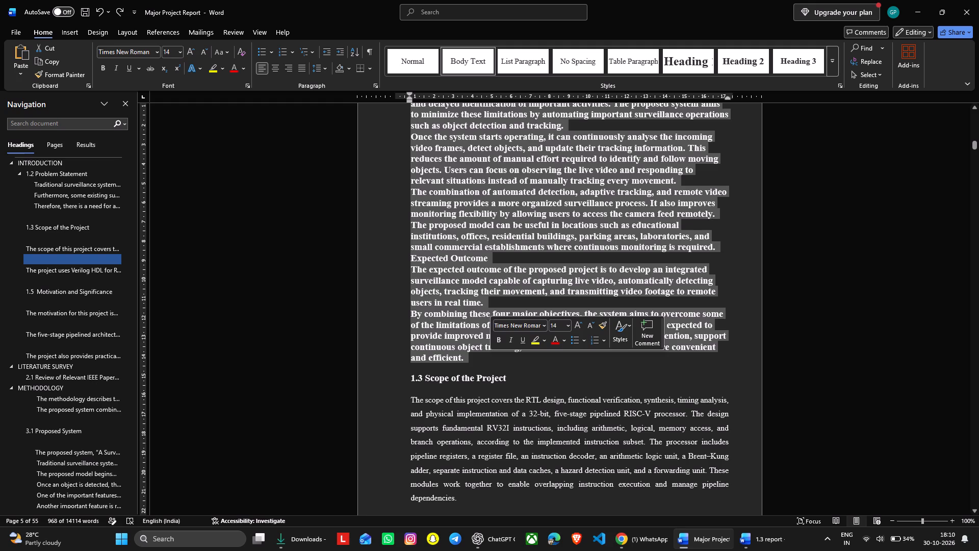
left_click(588, 326)
left_click(693, 325)
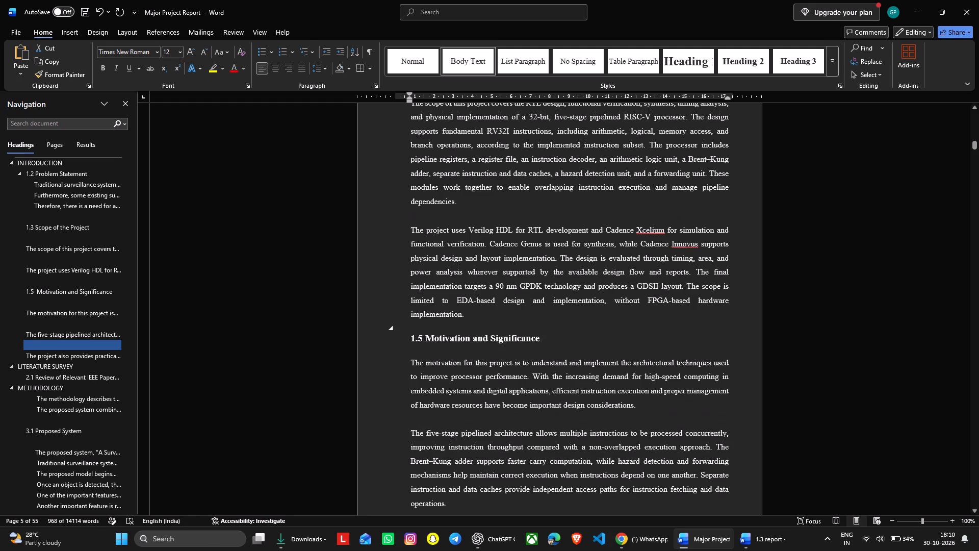
Review the resized 1.3 Objectives text and the old Scope of the Project and Motivation and Significance sections that follow it.
scroll(693, 325, "up", 1)
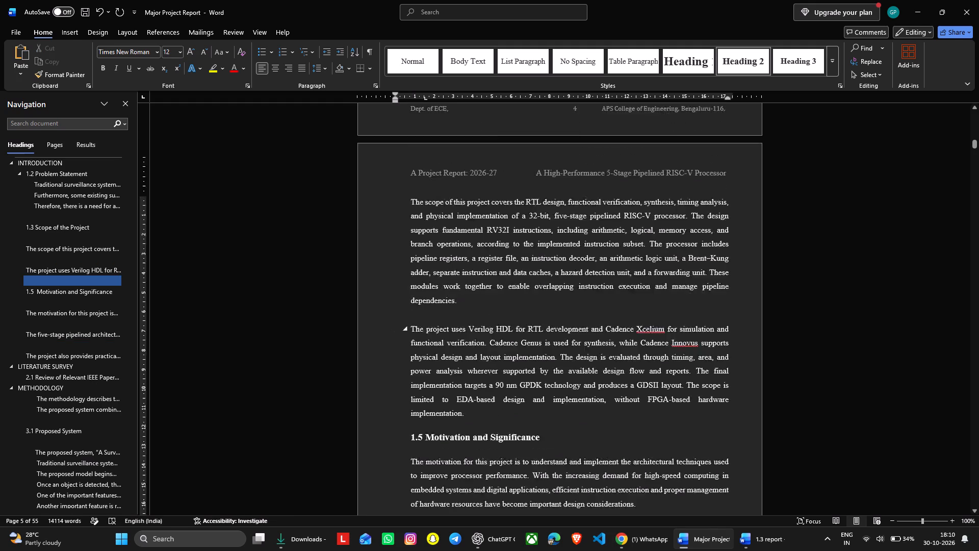
scroll(693, 325, "up", 3)
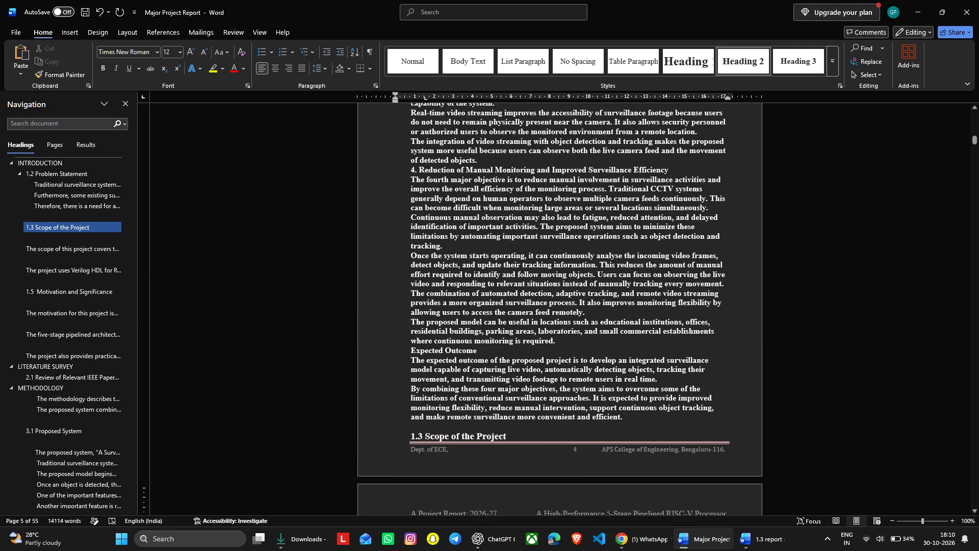
scroll(693, 325, "up", 2)
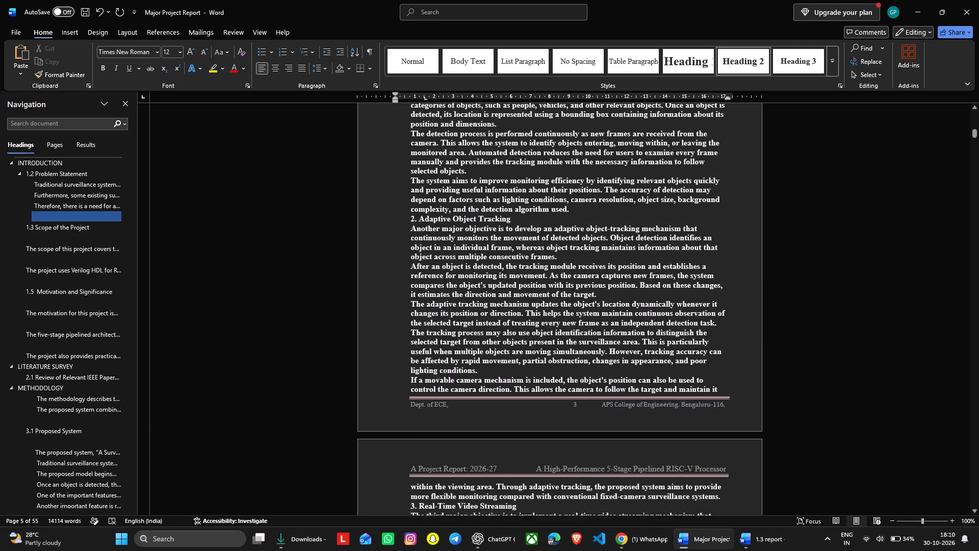
scroll(693, 325, "up", 1)
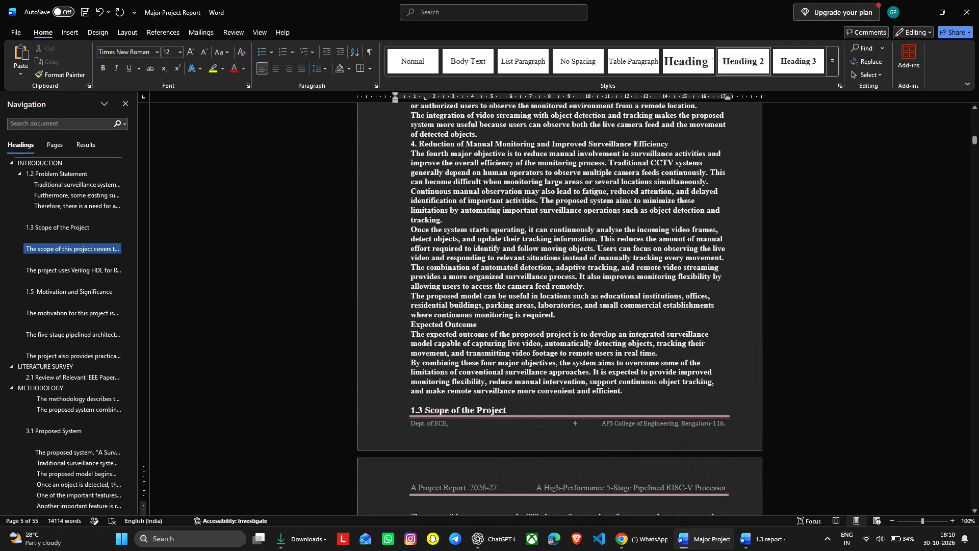
scroll(693, 325, "up", 1)
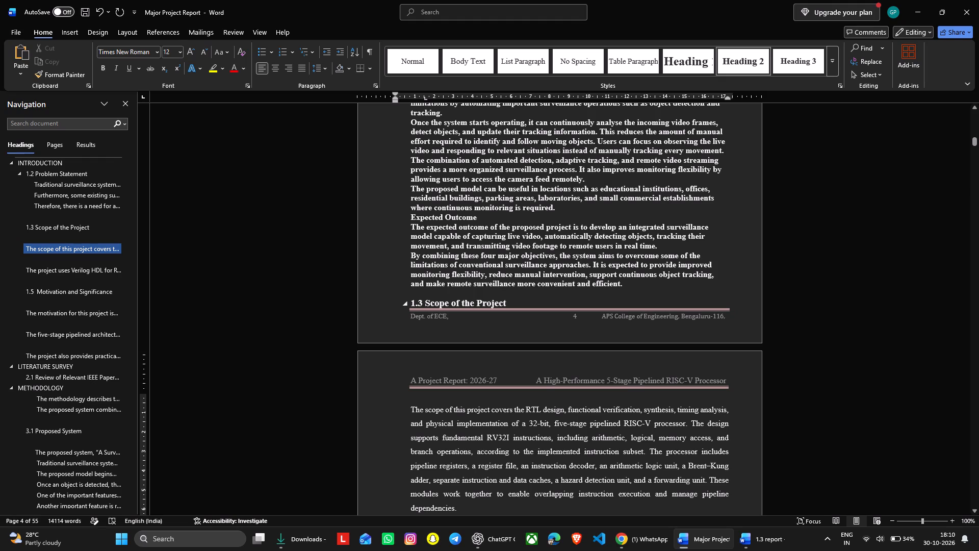
scroll(511, 302, "down", 2)
scroll(511, 302, "up", 2)
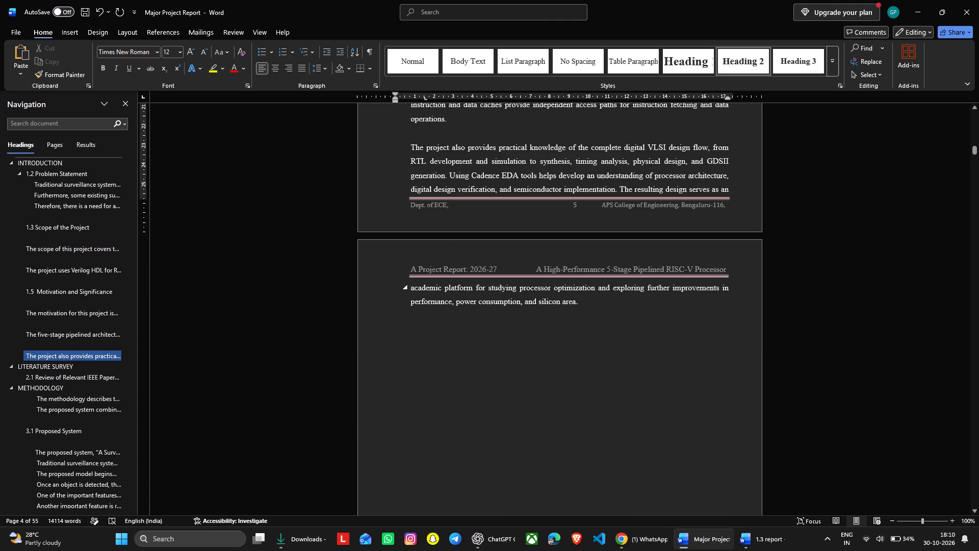
scroll(511, 302, "up", 2)
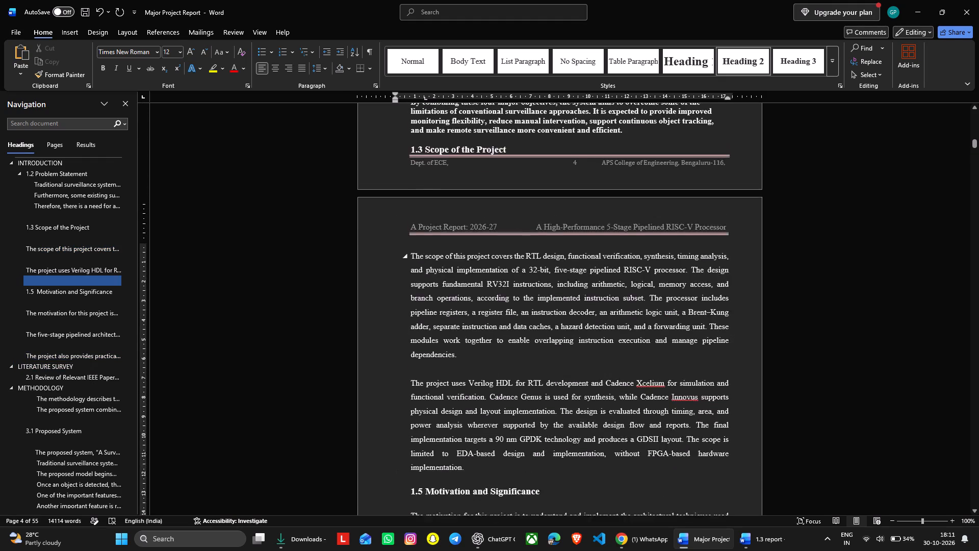
scroll(511, 302, "up", 1)
left_click_drag(517, 193, 460, 188)
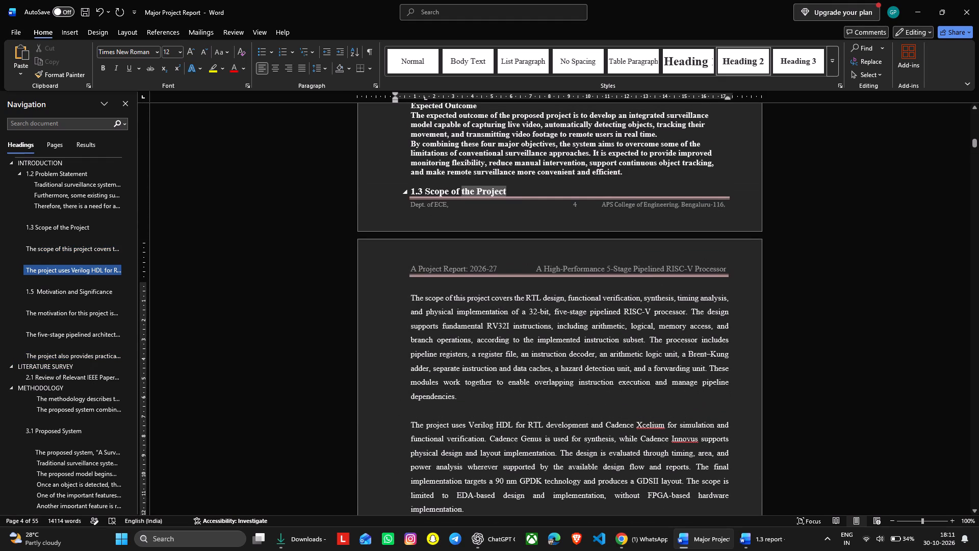
left_click_drag(460, 188, 434, 189)
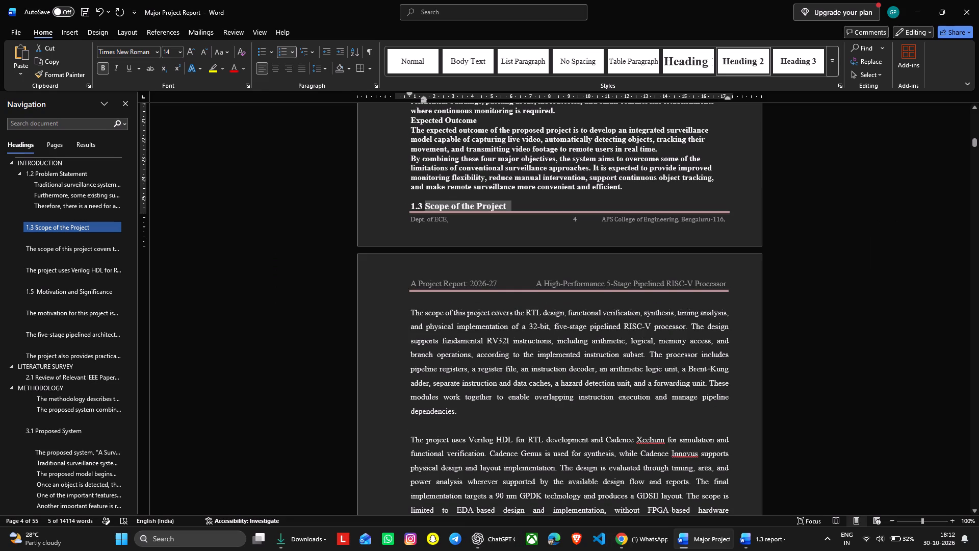
left_click(548, 206)
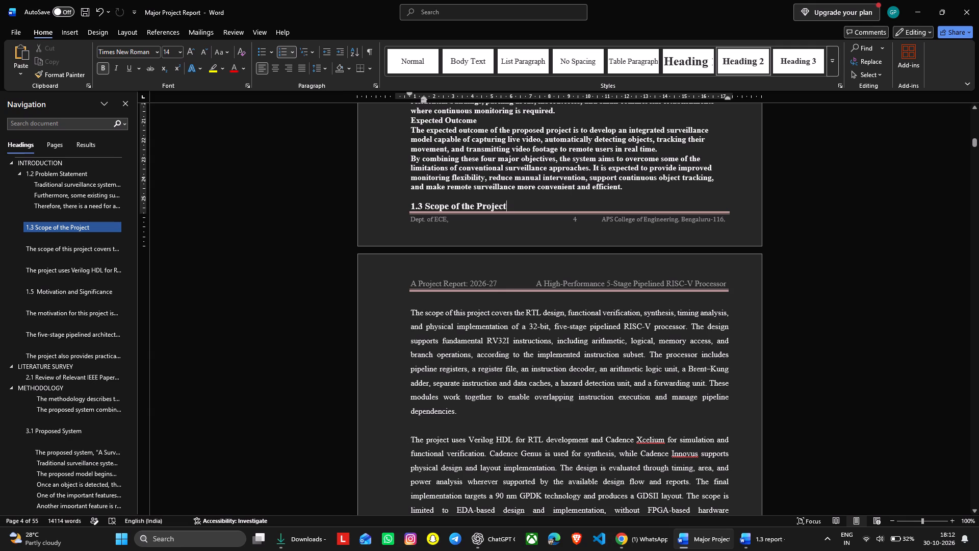
left_click(425, 205)
left_click_drag(425, 205, 642, 532)
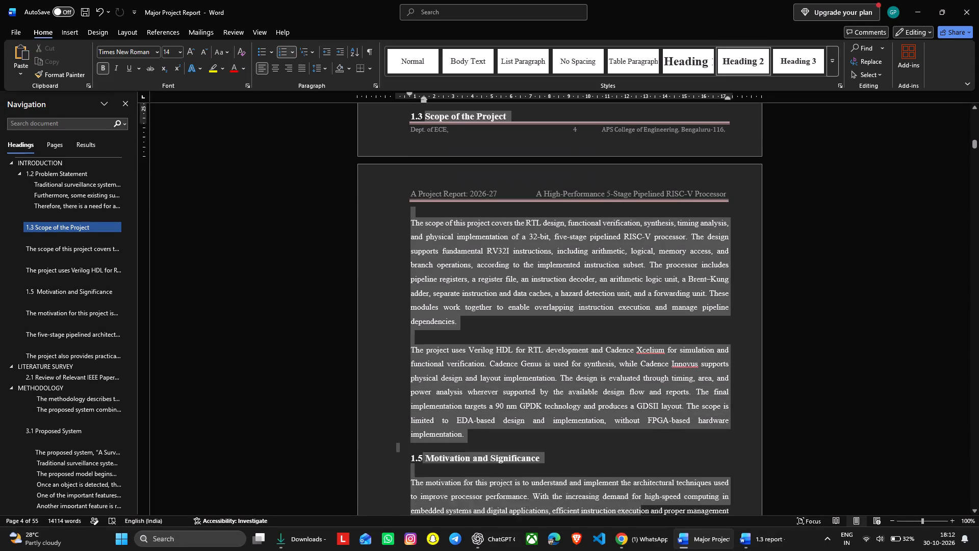
left_click_drag(642, 532, 578, 354)
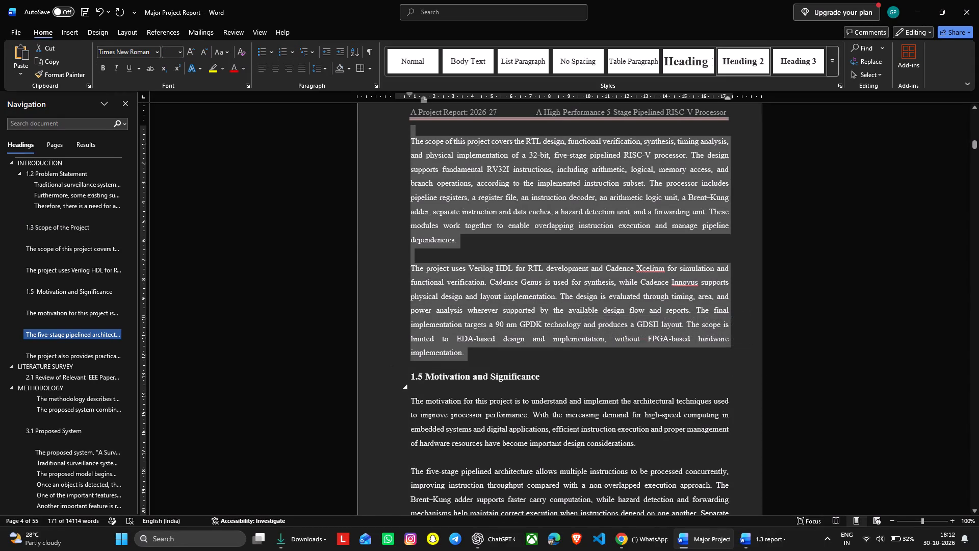
key("ctrl+v")
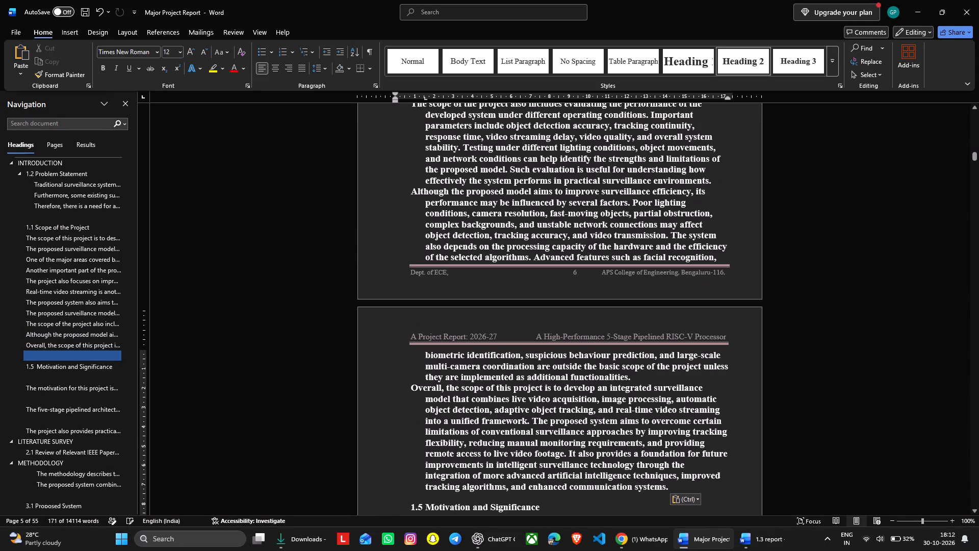
Add a blank line after the last Expected Outcome paragraph, pushing the pasted Scope of the Project heading onto the next page.
scroll(486, 343, "down", 1)
scroll(508, 363, "up", 4)
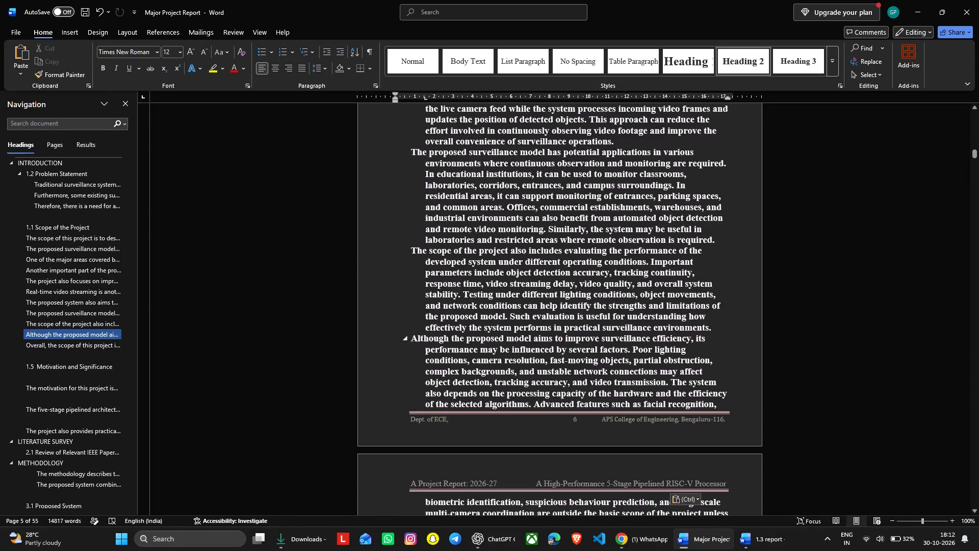
scroll(508, 363, "up", 6)
scroll(498, 443, "up", 4)
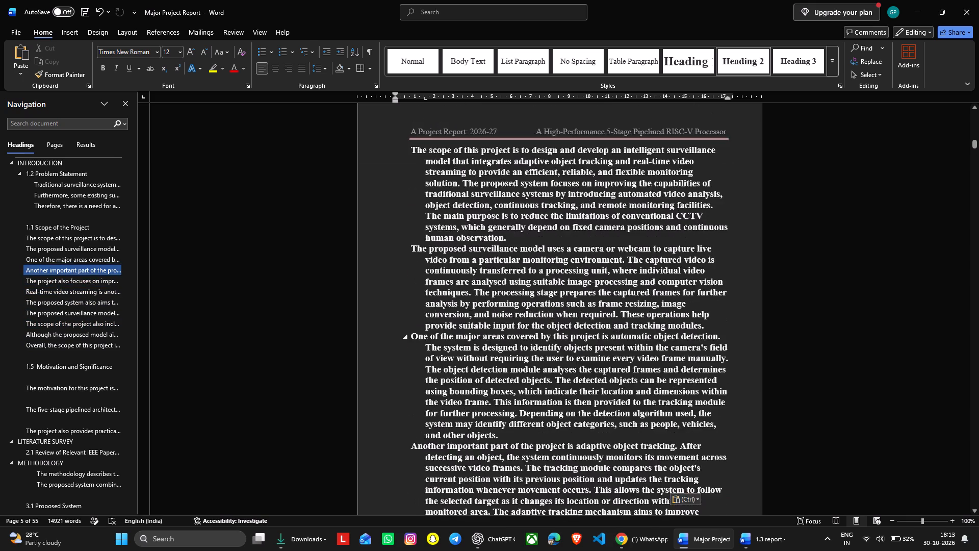
scroll(503, 431, "up", 5)
scroll(505, 427, "down", 1)
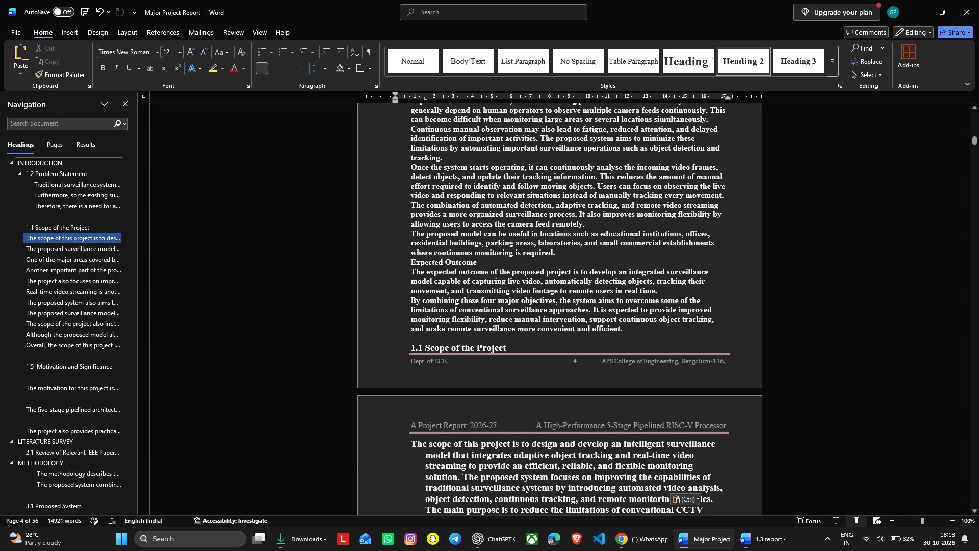
left_click(635, 331)
key("Return")
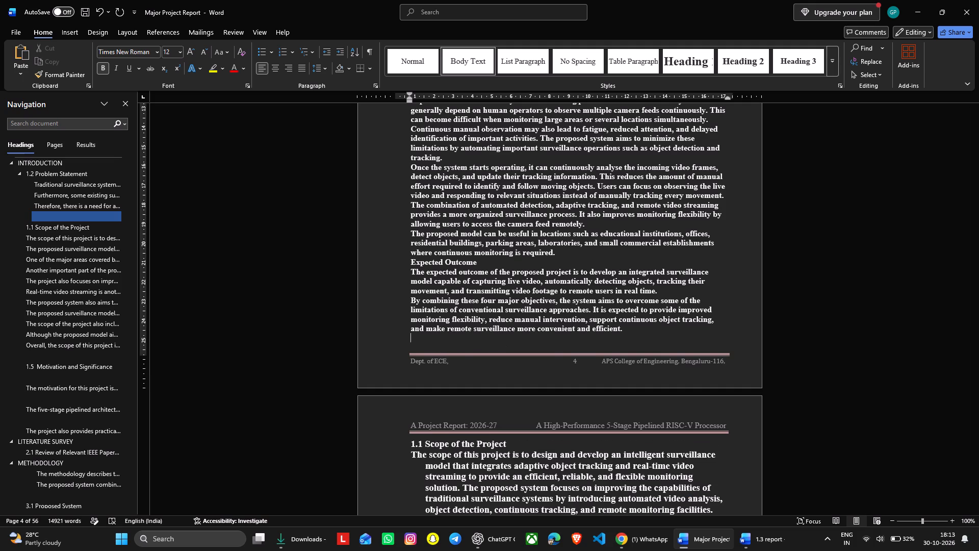
Renumber the pasted Scope of the Project heading as 1.4, keeping a space before the title.
scroll(613, 397, "down", 1)
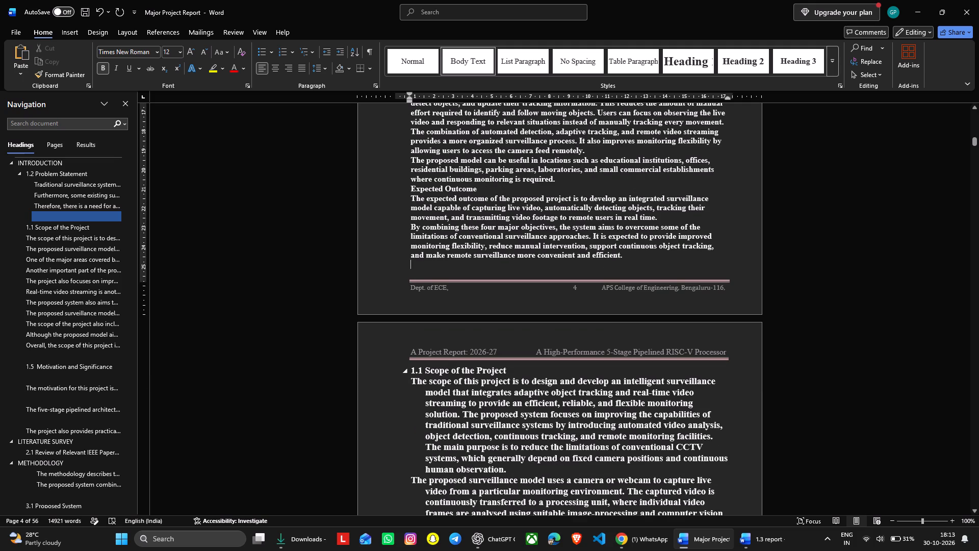
left_click(425, 374)
key("BackSpace")
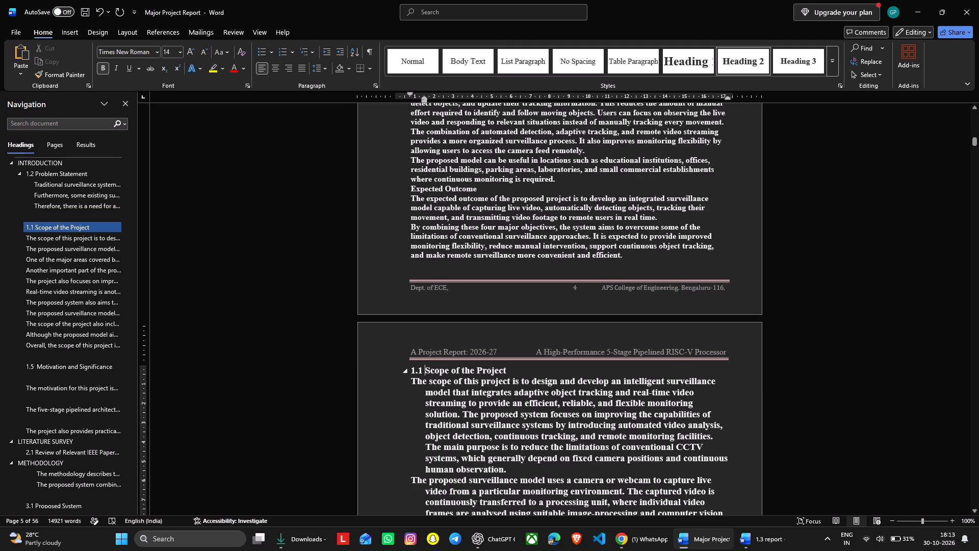
key("BackSpace")
key("4")
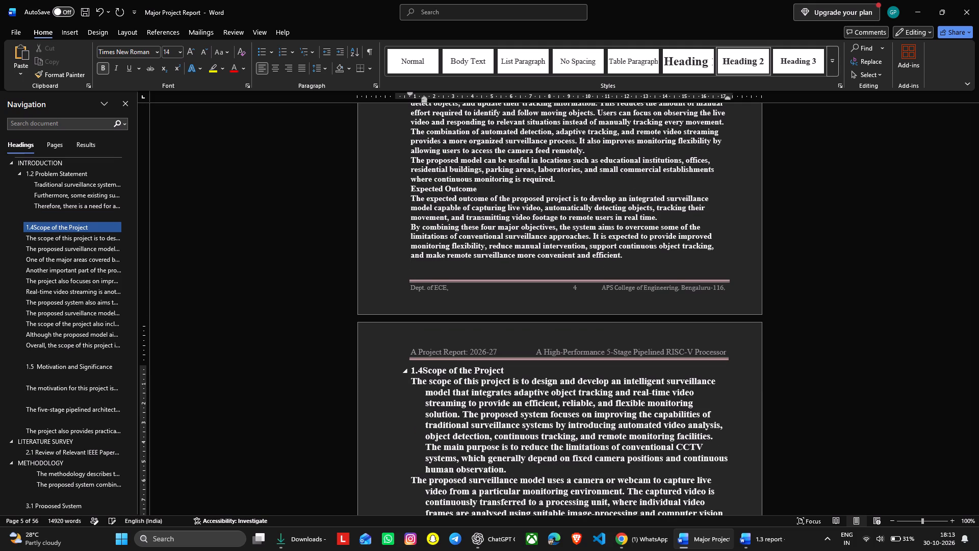
key("space")
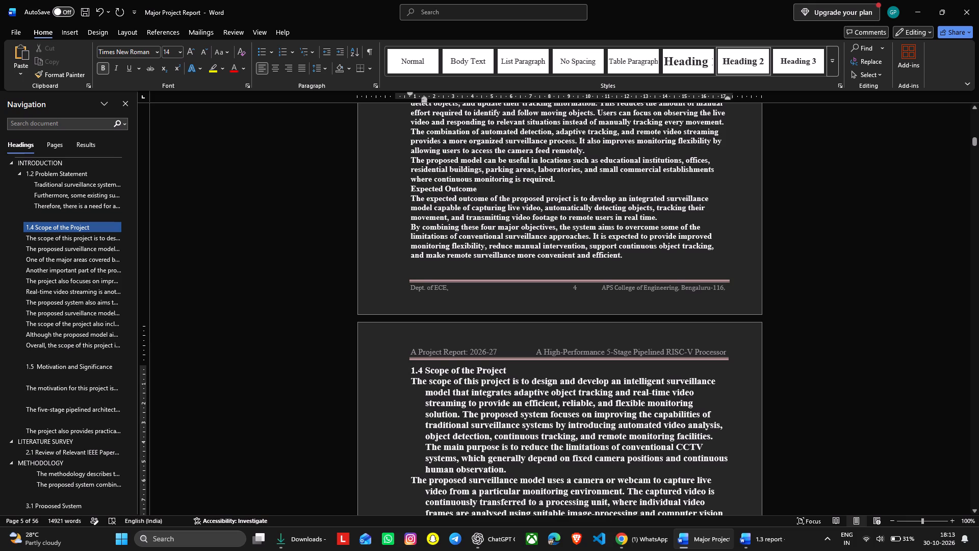
left_click(508, 369)
Indent the first lines of the first two 1.4 Scope of the Project paragraphs with leading spaces to match their hanging lines.
scroll(511, 373, "down", 1)
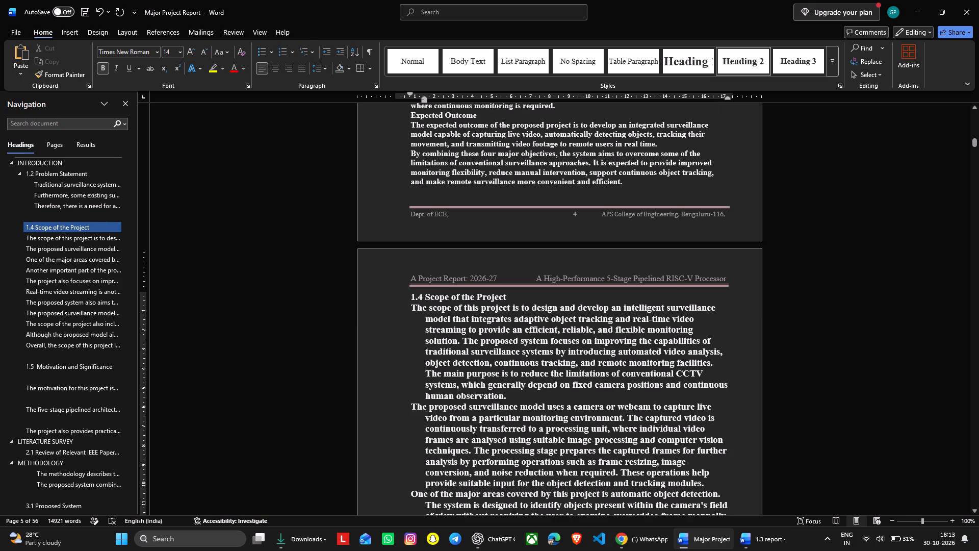
left_click(411, 311)
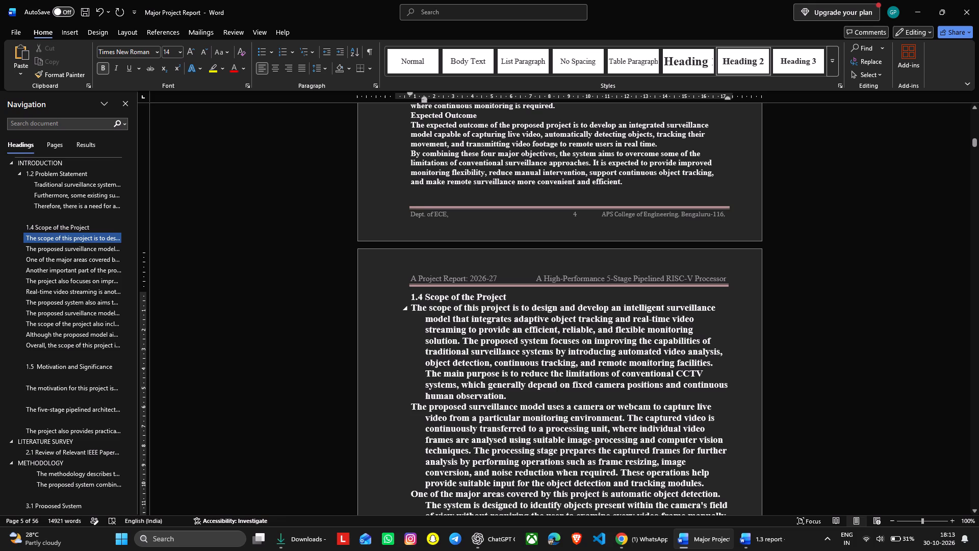
key("space")
key("space")
key("space")
key("space")
key("space")
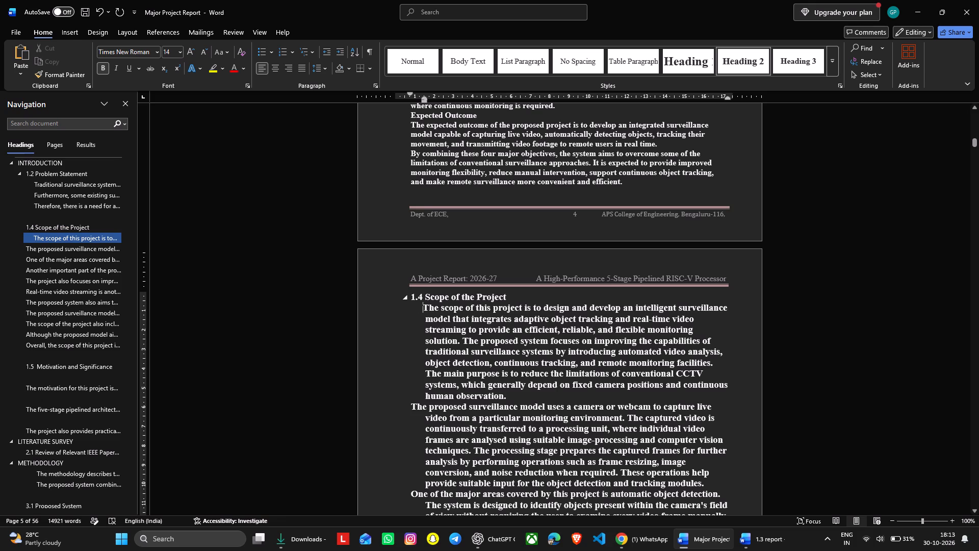
left_click(410, 406)
key("space")
key("space")
key("space")
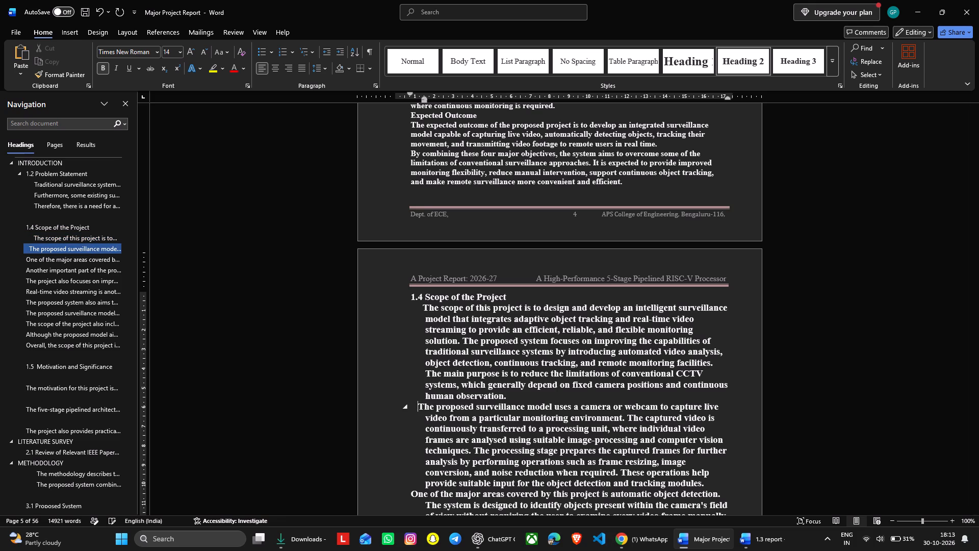
key("space")
key("space")
key("space")
Indent the first line of the 1.4 paragraph starting "One of the major areas" with leading spaces to match its hanging lines.
scroll(419, 422, "down", 2)
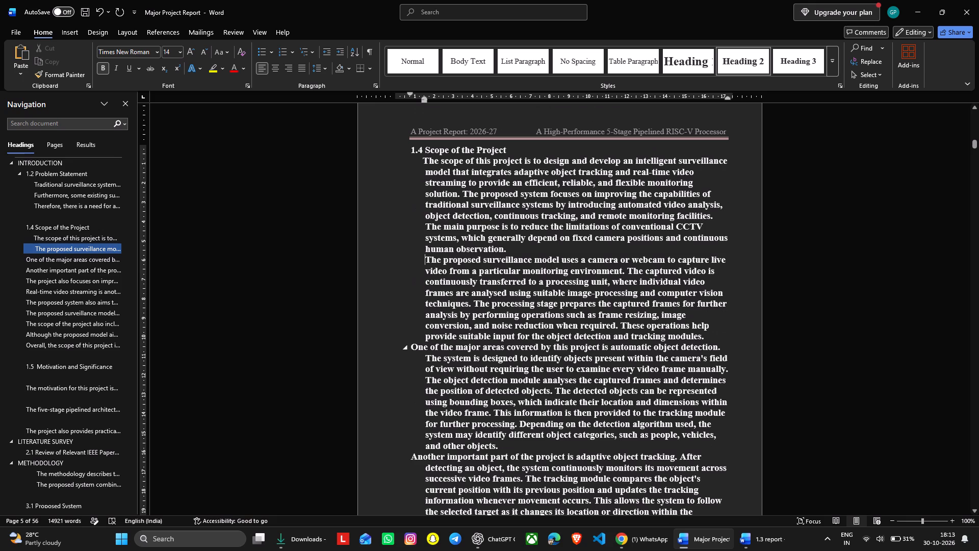
left_click(410, 341)
key("space")
key("space")
key("space")
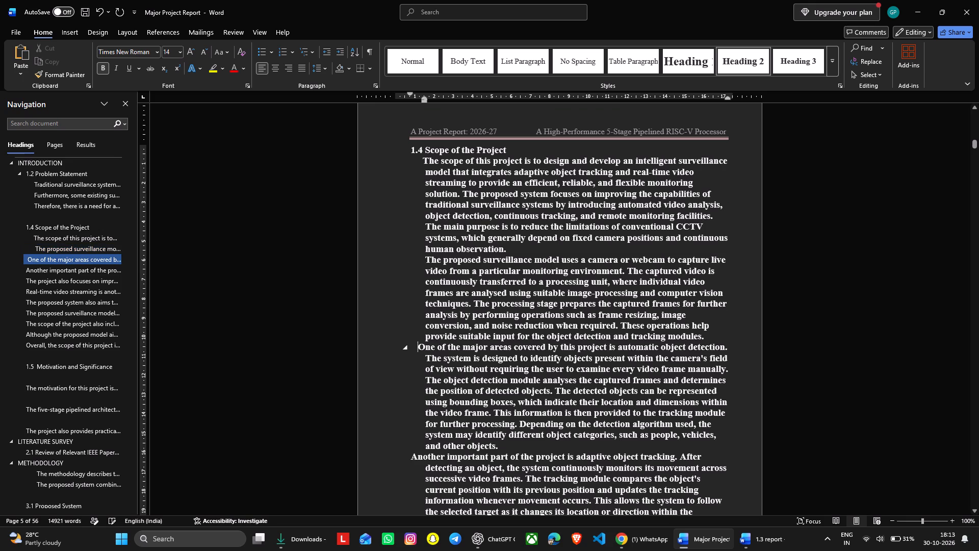
key("space")
key("space")
key("space")
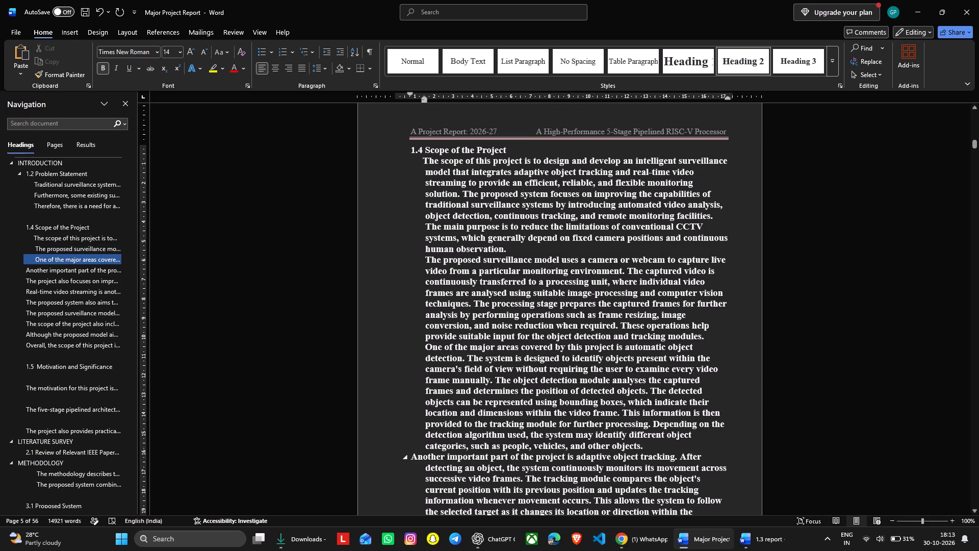
Indent the first line of the paragraph starting "Another important part of the project" with leading spaces to match its hanging lines.
left_click(412, 457)
key("space")
key("space")
key("space")
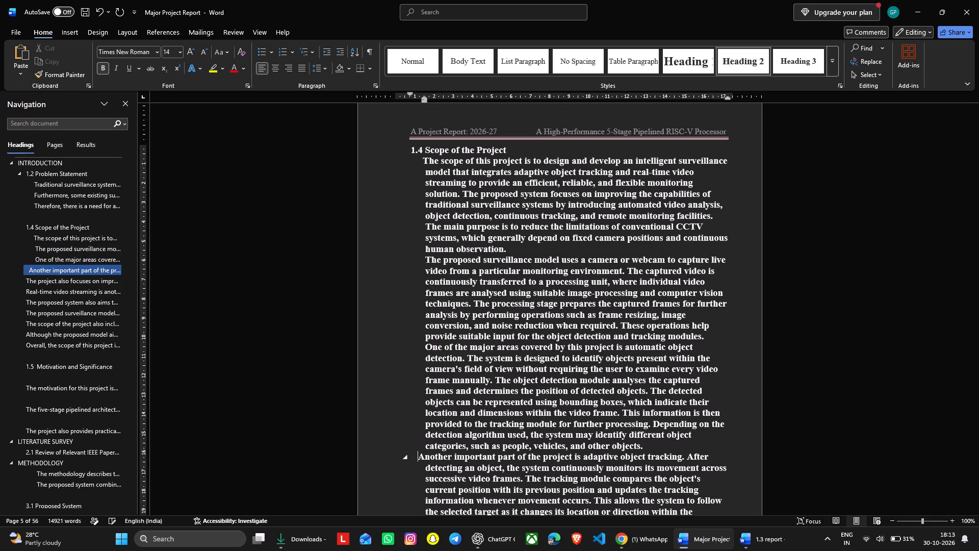
key("space")
key("space")
key("space")
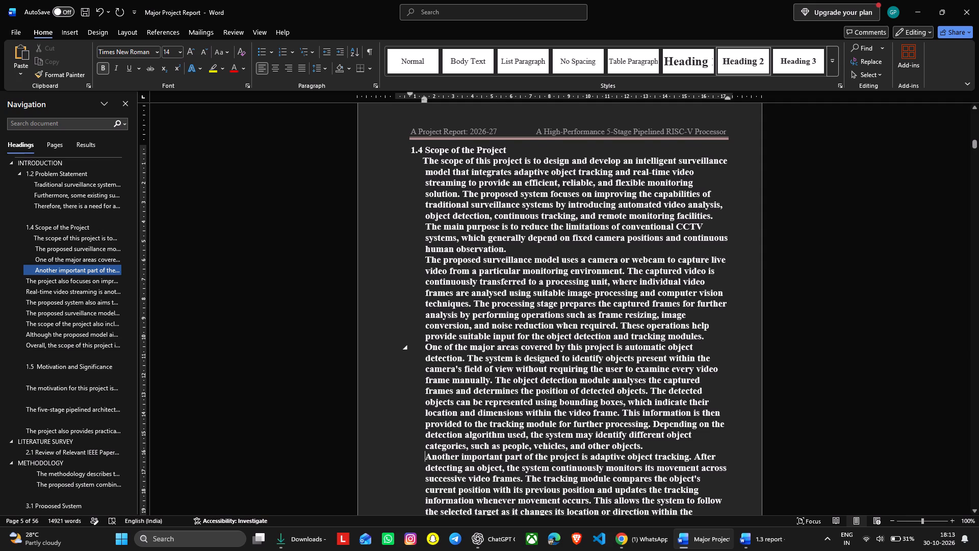
Indent the first line of the paragraph starting "The project also focuses" with leading spaces to match its hanging lines.
scroll(394, 463, "down", 3)
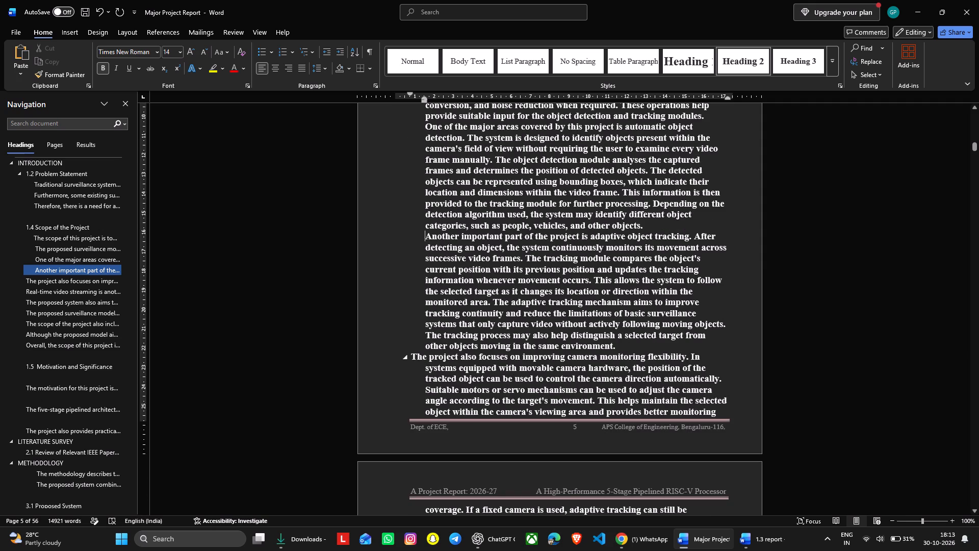
left_click(411, 356)
key("space")
key("space")
key("space")
key("space")
key("space")
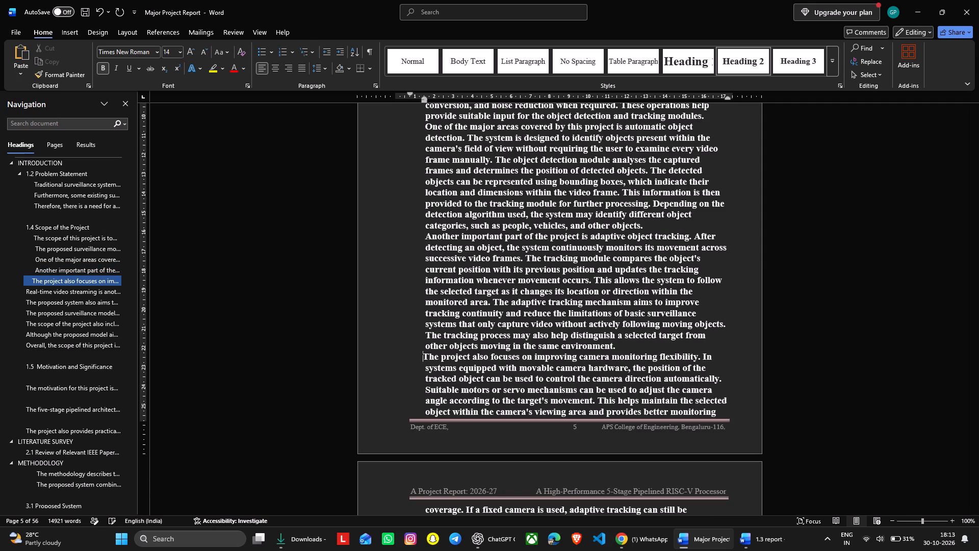
key("space")
Indent the first line of the paragraph starting "Real-time video streaming" with leading spaces to match its hanging lines.
scroll(536, 521, "down", 2)
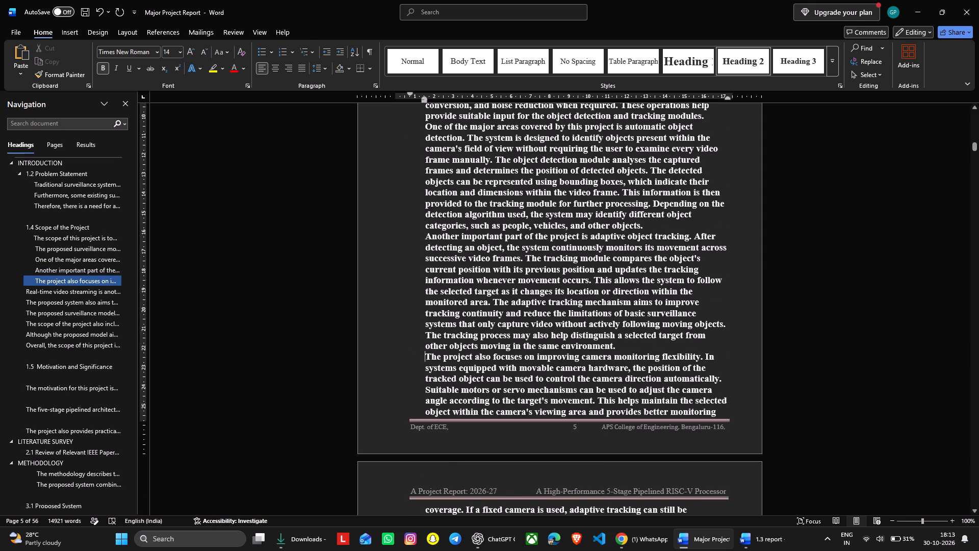
scroll(486, 453, "down", 1)
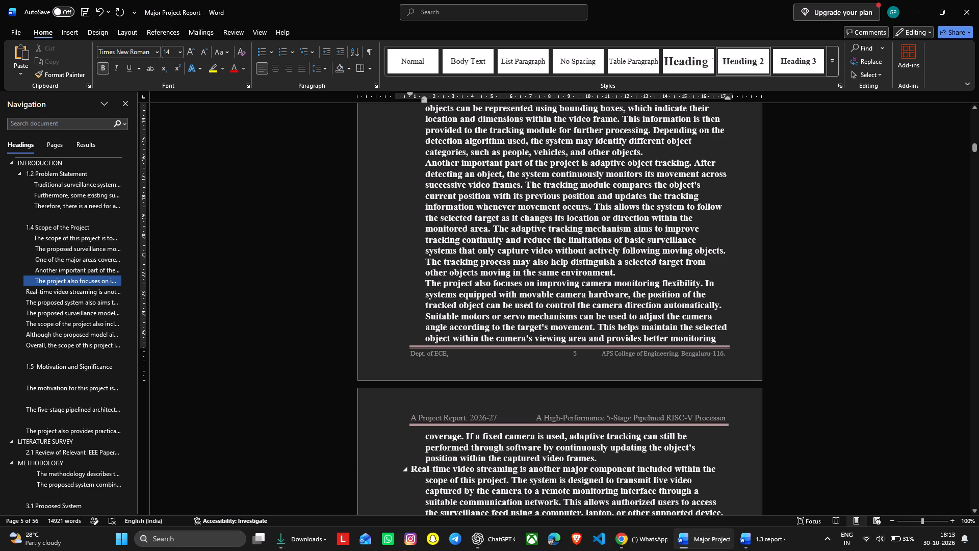
left_click(412, 465)
key("space")
key("space")
key("space")
key("space")
key("space")
key("space")
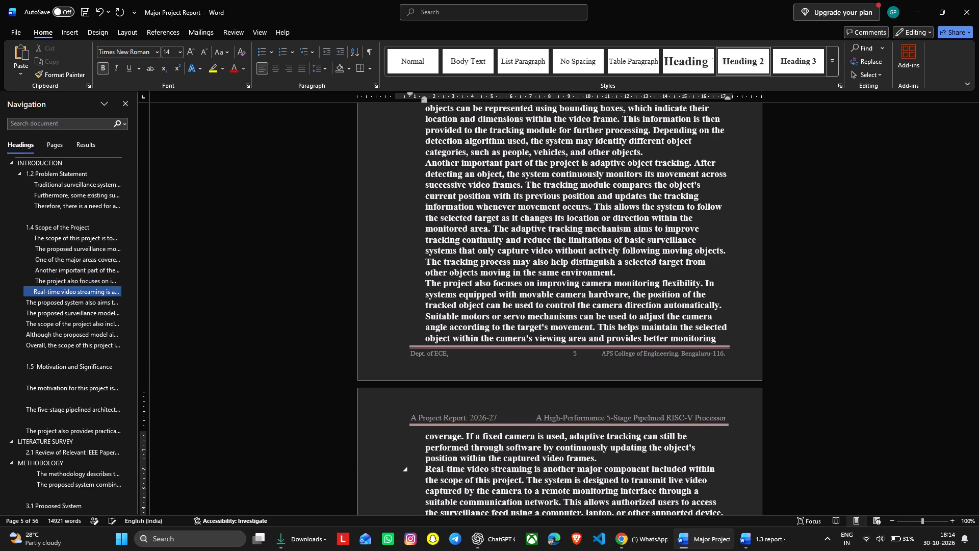
Indent the first line of the paragraph starting "The proposed system also aims" with leading spaces to match its hanging lines.
scroll(446, 498, "down", 2)
left_click(414, 433)
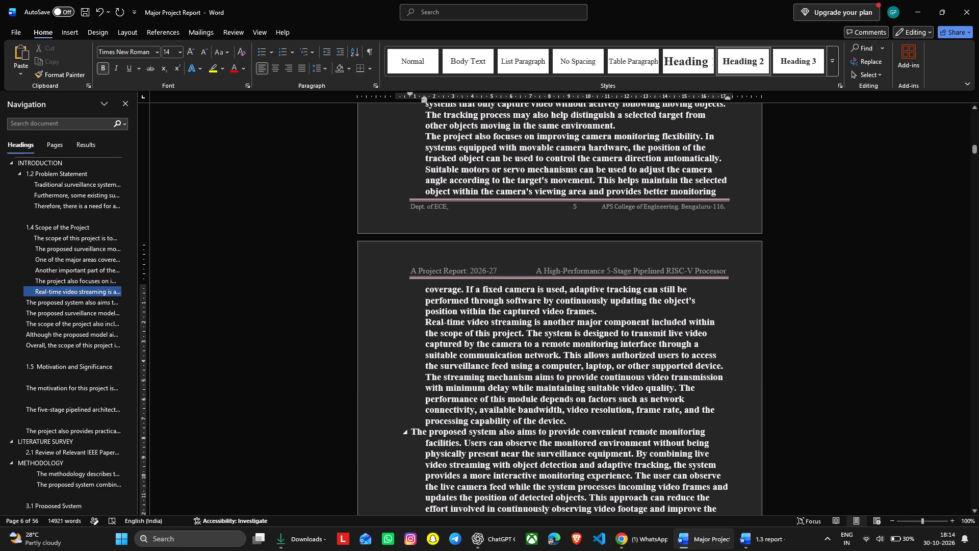
key("space")
key("BackSpace")
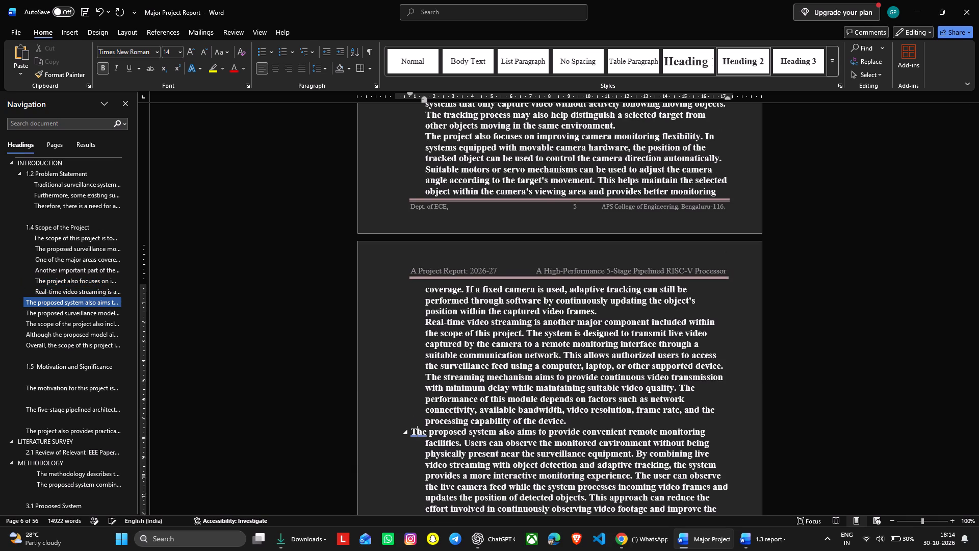
key("Left")
key("space")
key("space")
key("space")
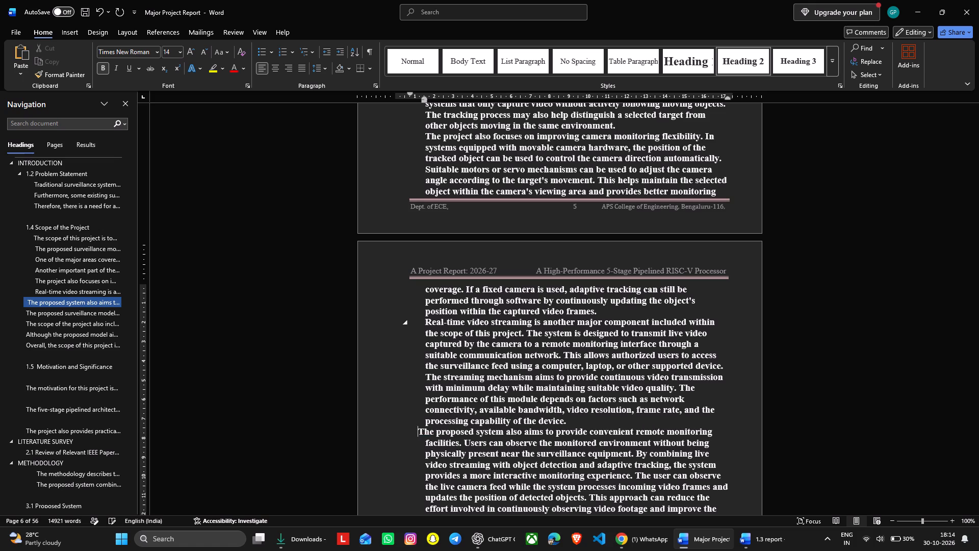
key("space")
key("space")
key("space")
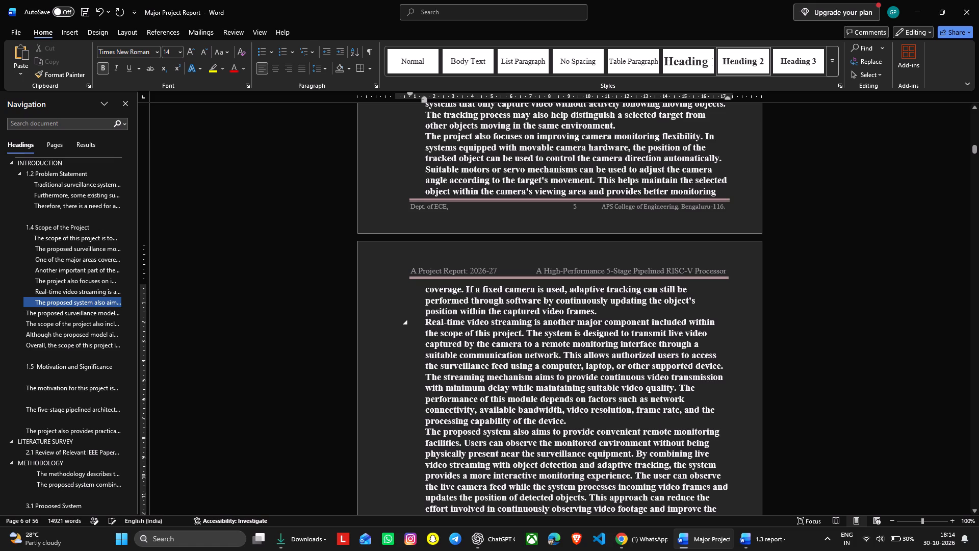
Indent the first line of the paragraph starting "The proposed surveillance model has potential applications" with leading spaces, aligned with the paragraph above.
scroll(402, 493, "down", 1)
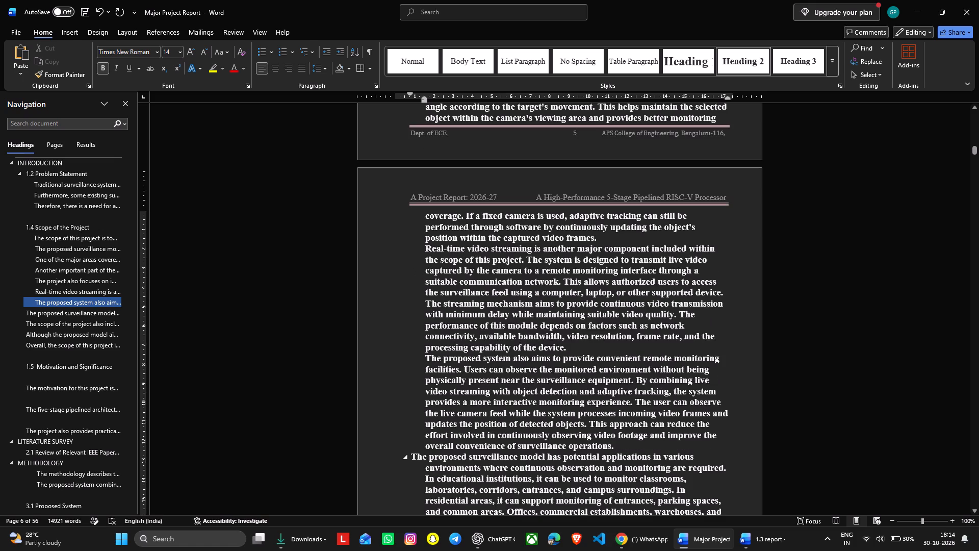
left_click(411, 458)
key("space")
key("space")
key("space")
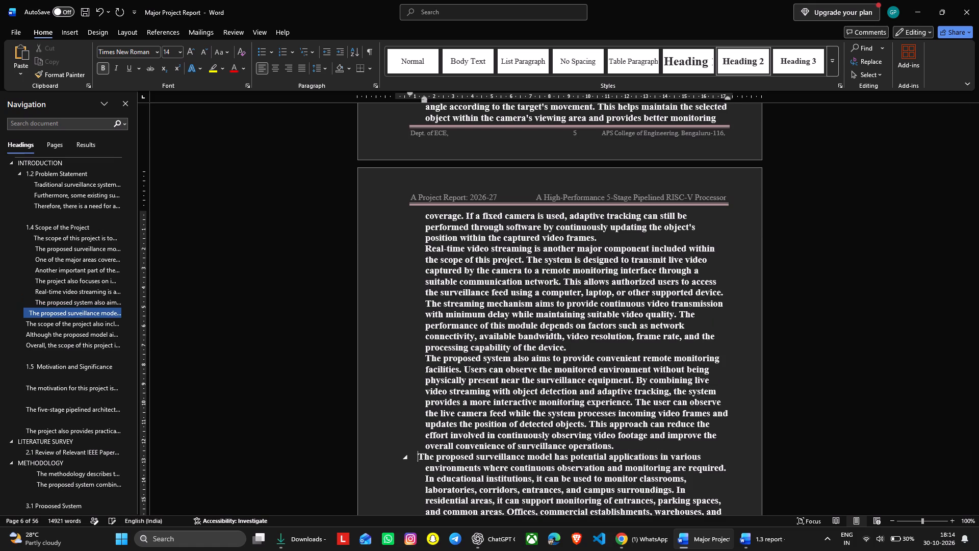
key("space")
left_click(428, 360)
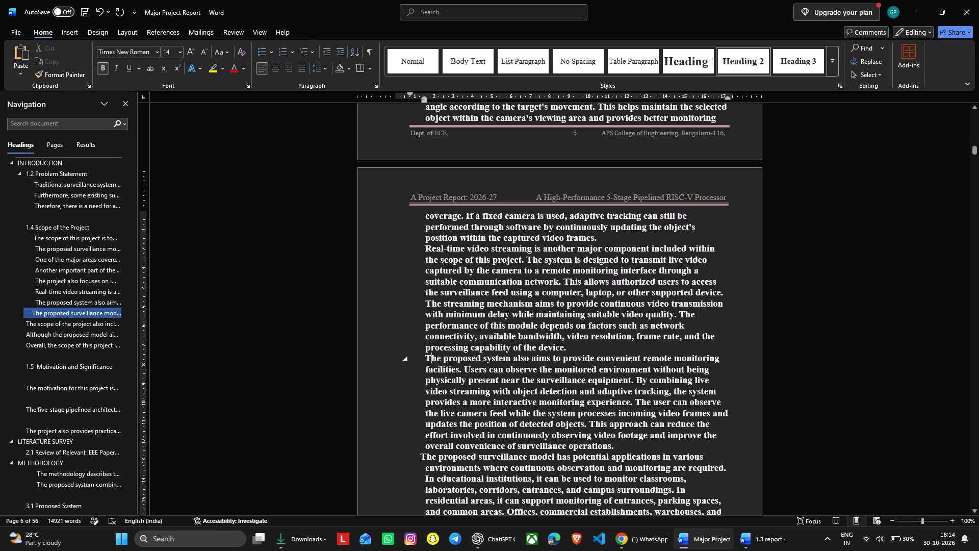
left_click(427, 363)
left_click(425, 358)
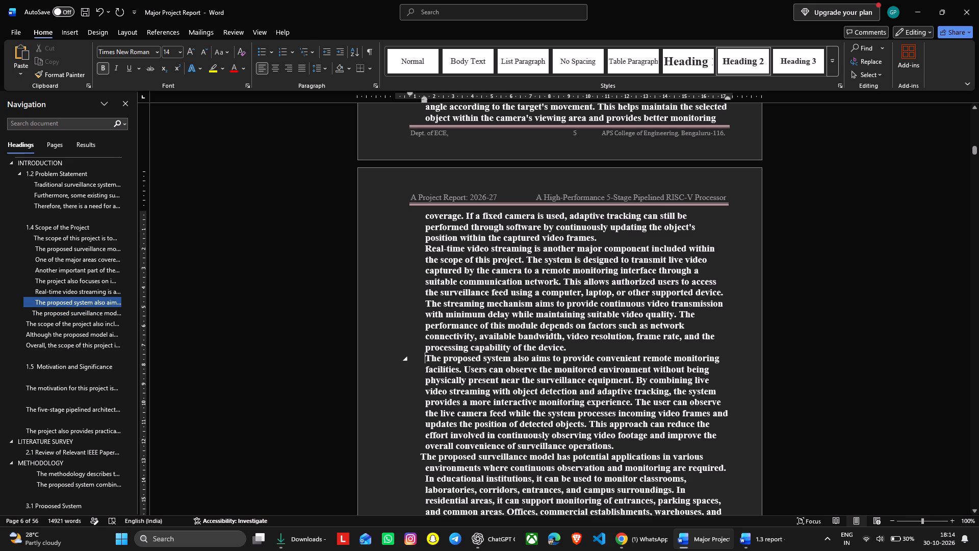
key("Down")
key("Up")
left_click(419, 458)
key("space")
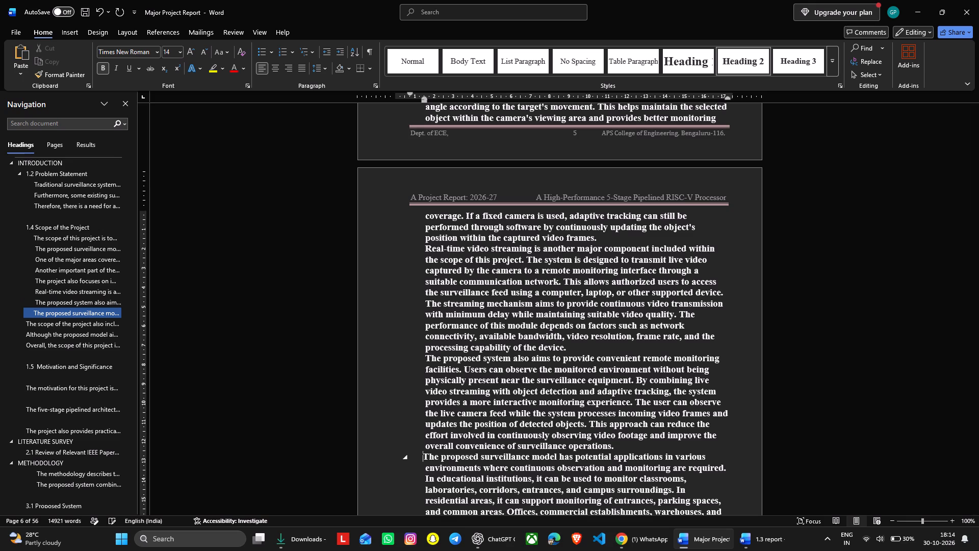
scroll(457, 548, "down", 1)
key("space")
Indent the first line of the paragraph starting "The scope of the project also includes" with leading spaces to match its hanging lines.
scroll(465, 497, "down", 2)
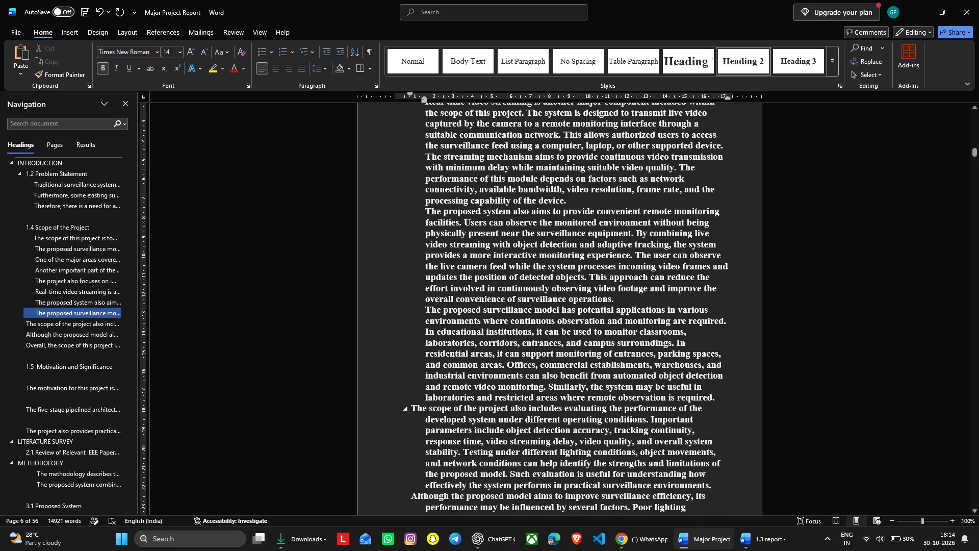
left_click(410, 408)
key("space")
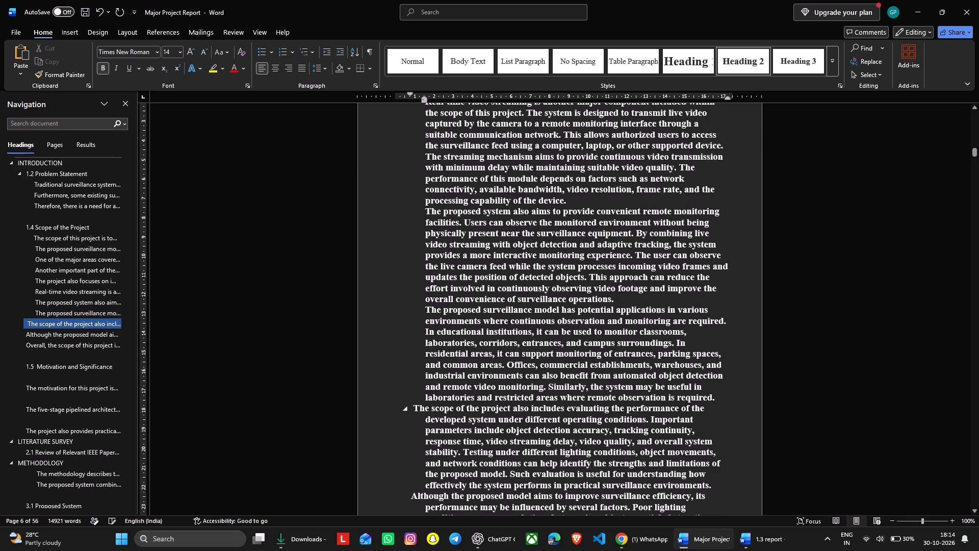
key("space")
key("space")
key("space")
key("space")
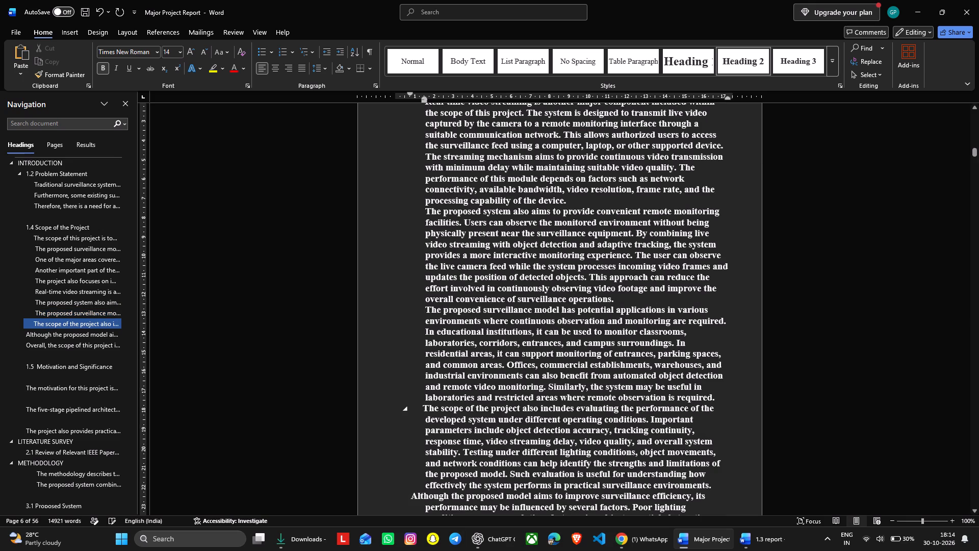
key("space")
Indent the first line of the paragraph starting "Although the proposed model aims" with leading spaces, keeping the word Although intact.
scroll(416, 441, "down", 1)
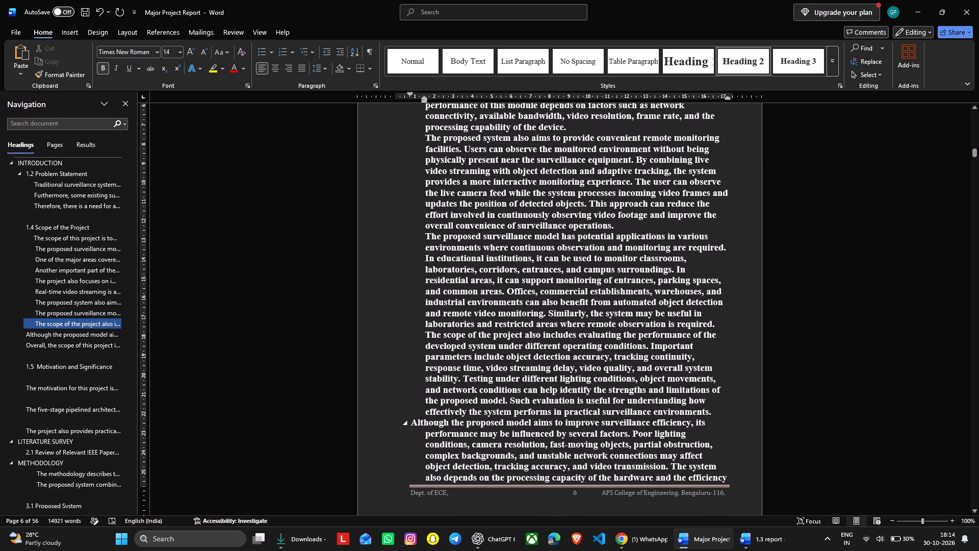
left_click(414, 422)
key("space")
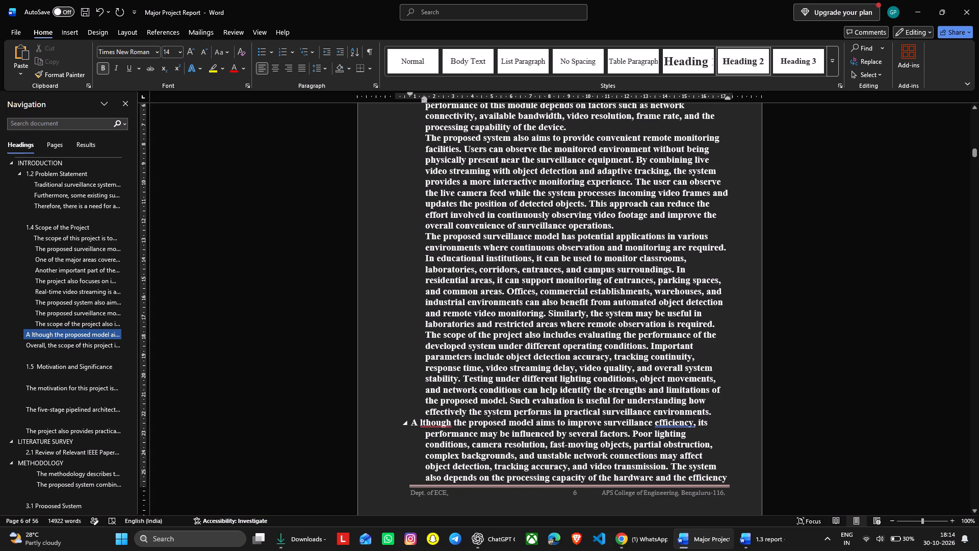
key("BackSpace")
key("Left")
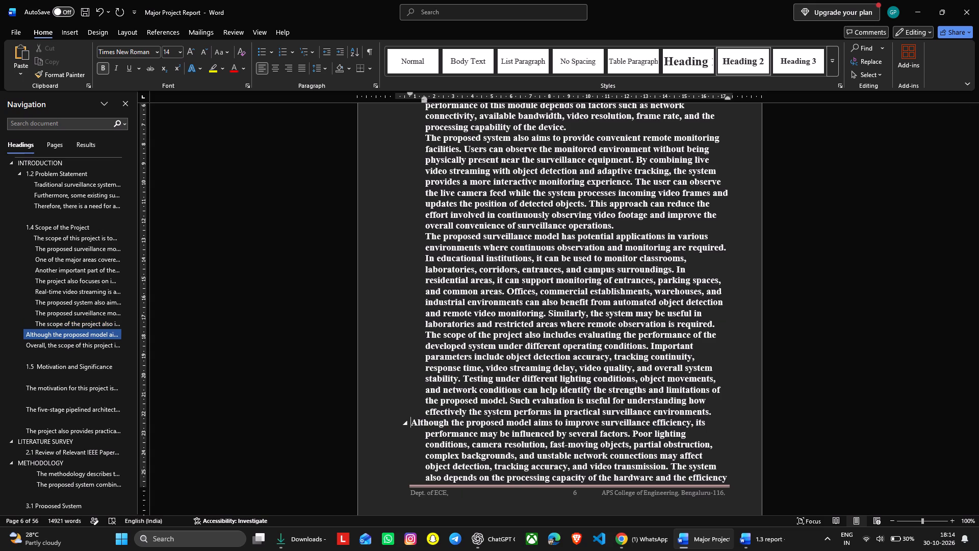
key("space")
key("space")
key("space")
key("space")
key("space")
key("space")
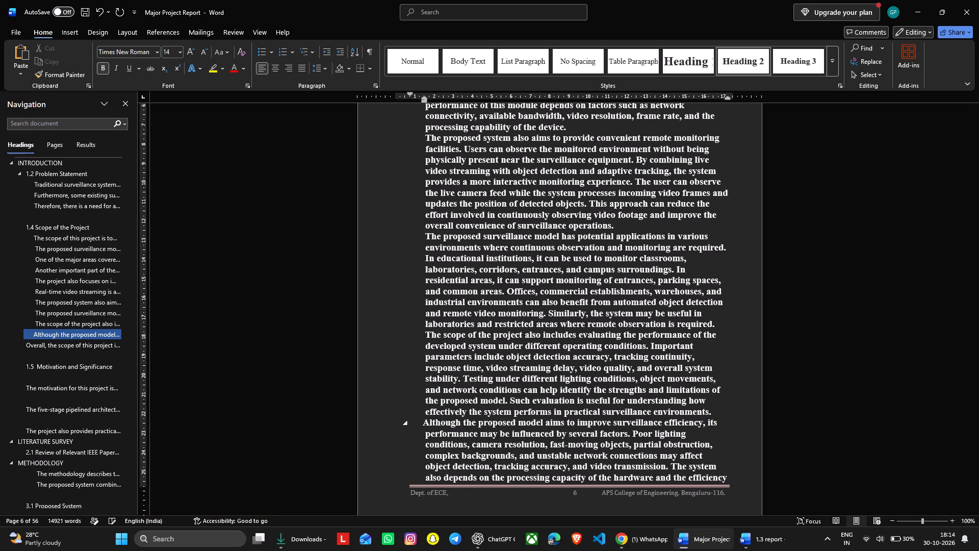
Indent the first line of the last 1.4 paragraph, starting "Overall, the scope of this project", with leading spaces to match its hanging lines.
scroll(422, 441, "down", 3)
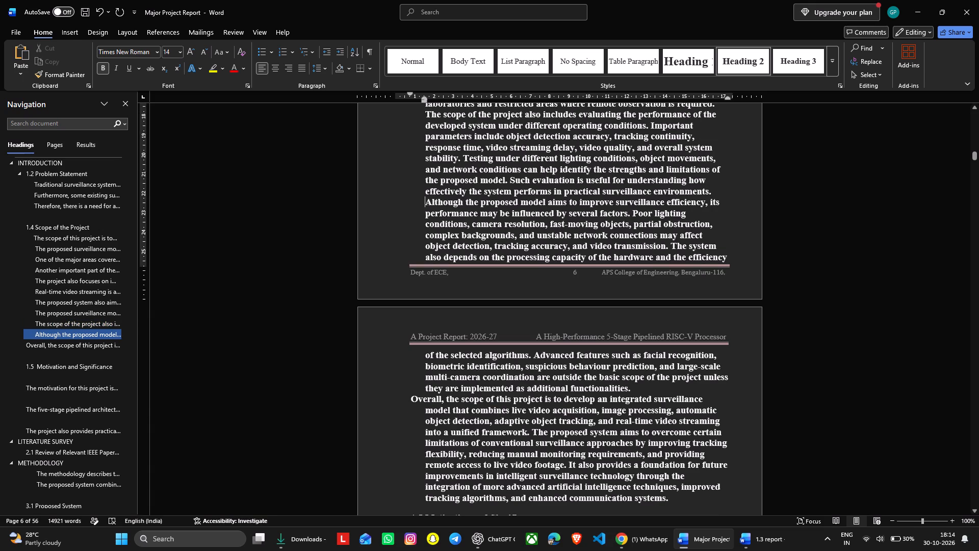
left_click(413, 397)
key("space")
key("space")
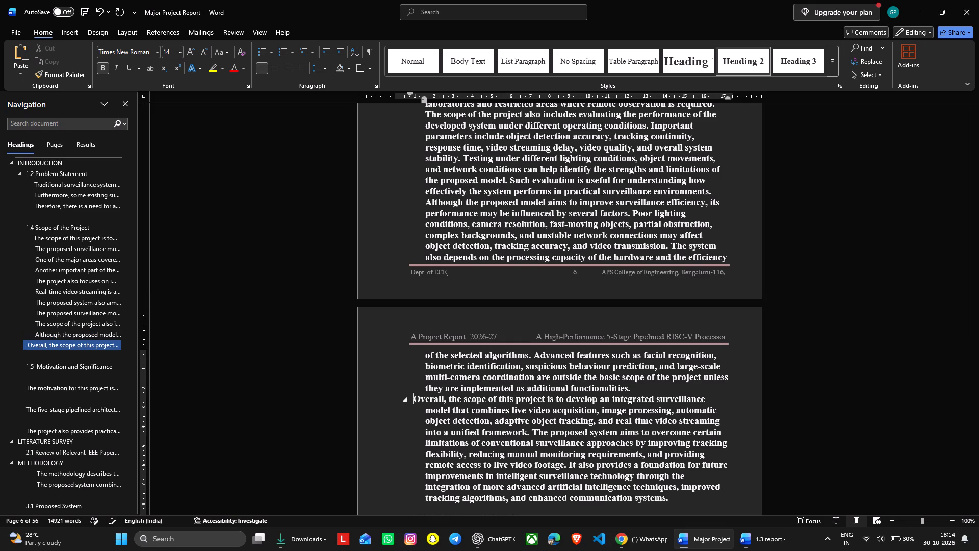
key("space")
key("space")
key("space")
key("space")
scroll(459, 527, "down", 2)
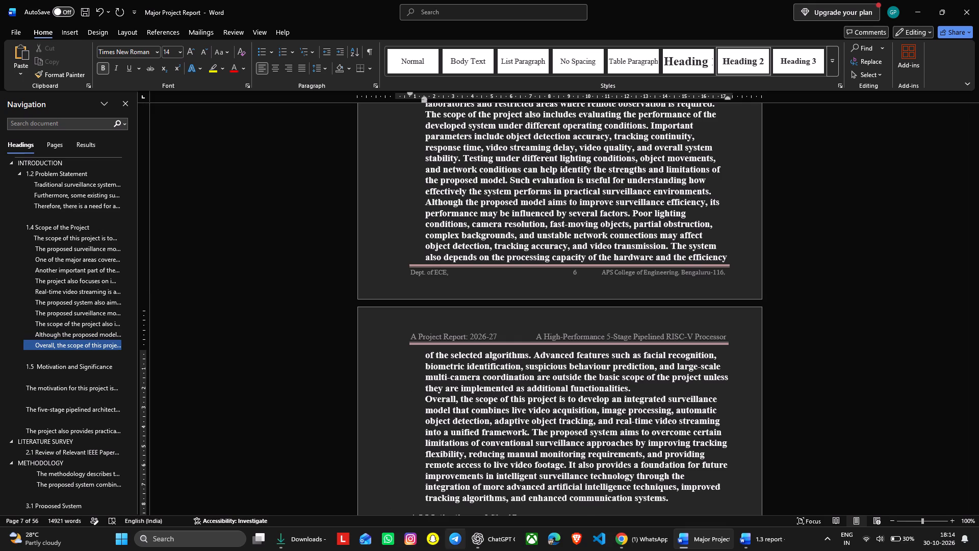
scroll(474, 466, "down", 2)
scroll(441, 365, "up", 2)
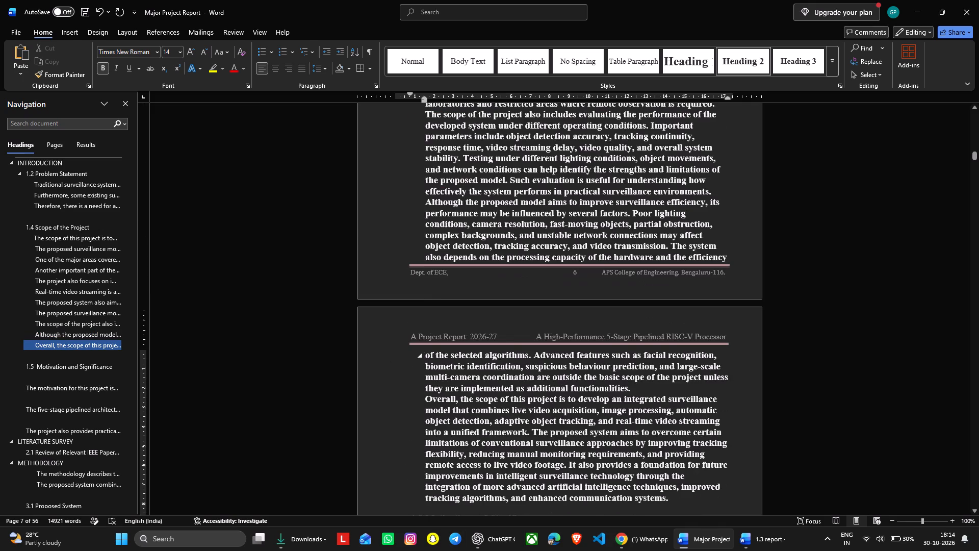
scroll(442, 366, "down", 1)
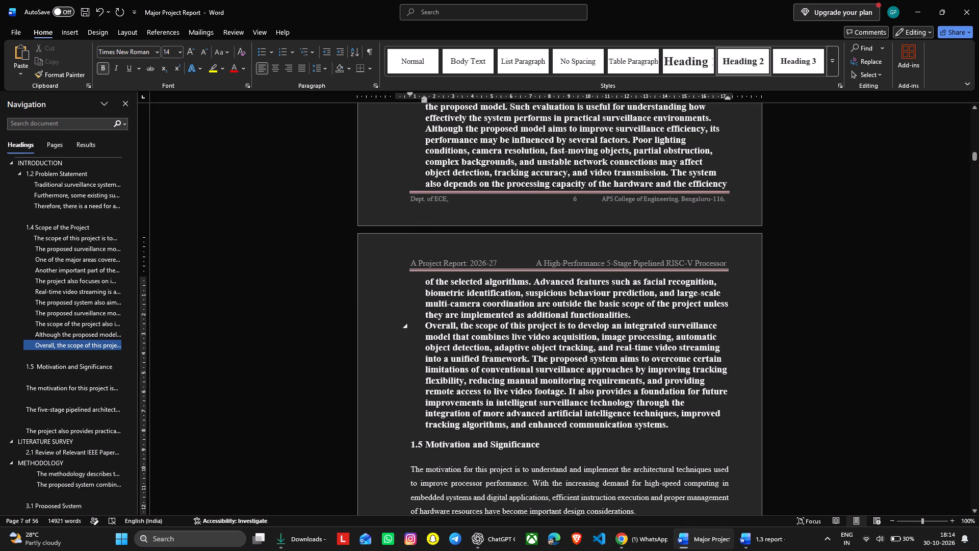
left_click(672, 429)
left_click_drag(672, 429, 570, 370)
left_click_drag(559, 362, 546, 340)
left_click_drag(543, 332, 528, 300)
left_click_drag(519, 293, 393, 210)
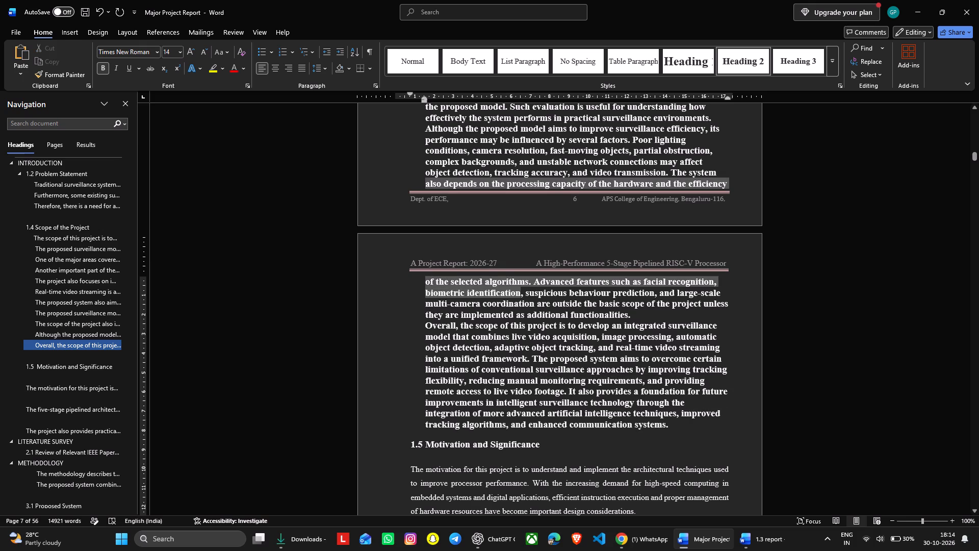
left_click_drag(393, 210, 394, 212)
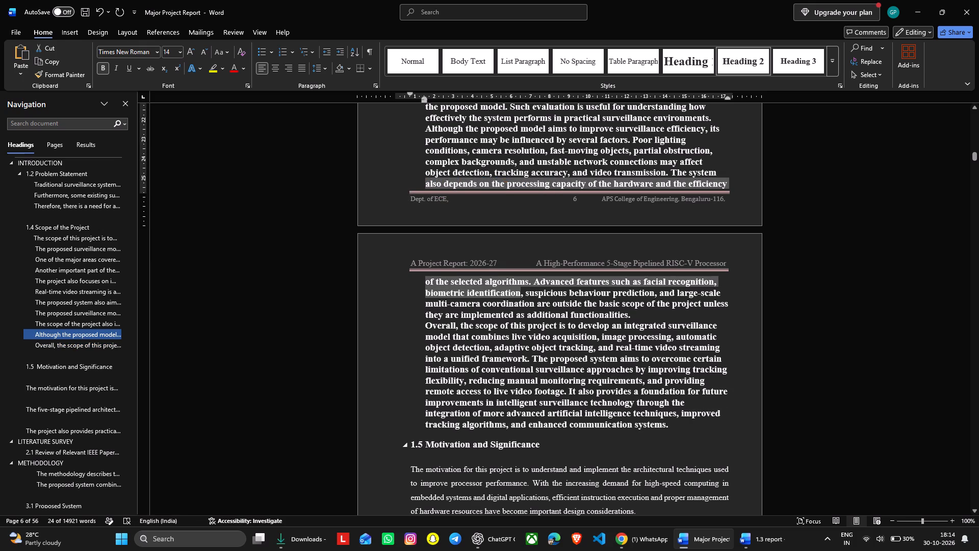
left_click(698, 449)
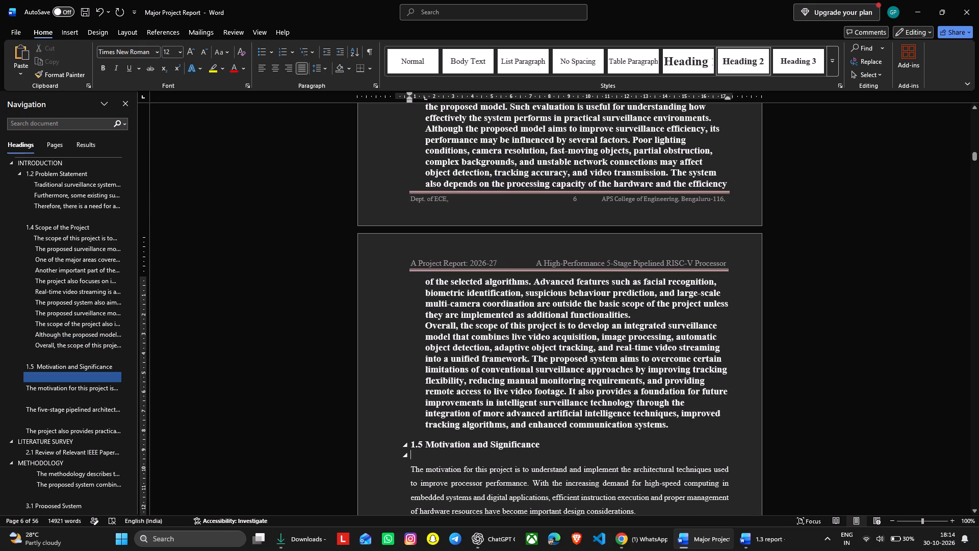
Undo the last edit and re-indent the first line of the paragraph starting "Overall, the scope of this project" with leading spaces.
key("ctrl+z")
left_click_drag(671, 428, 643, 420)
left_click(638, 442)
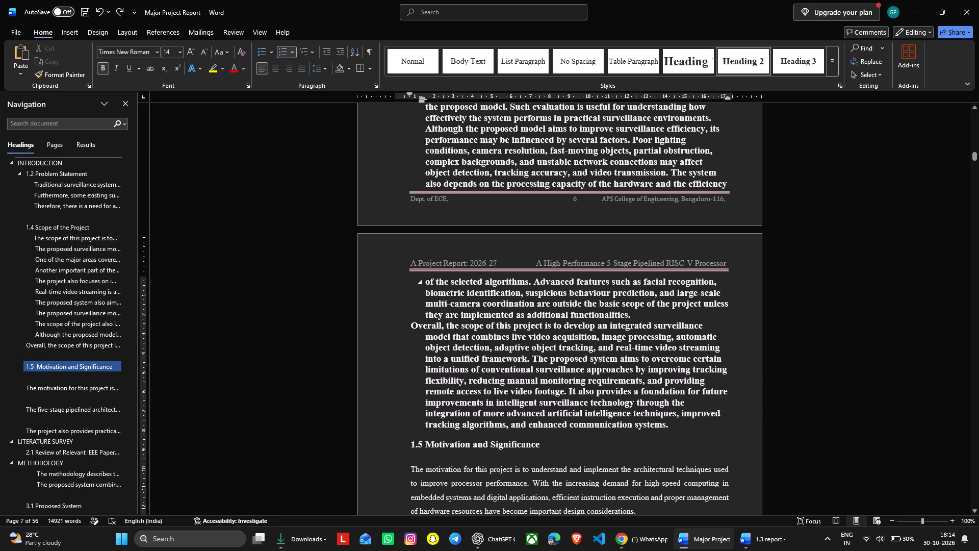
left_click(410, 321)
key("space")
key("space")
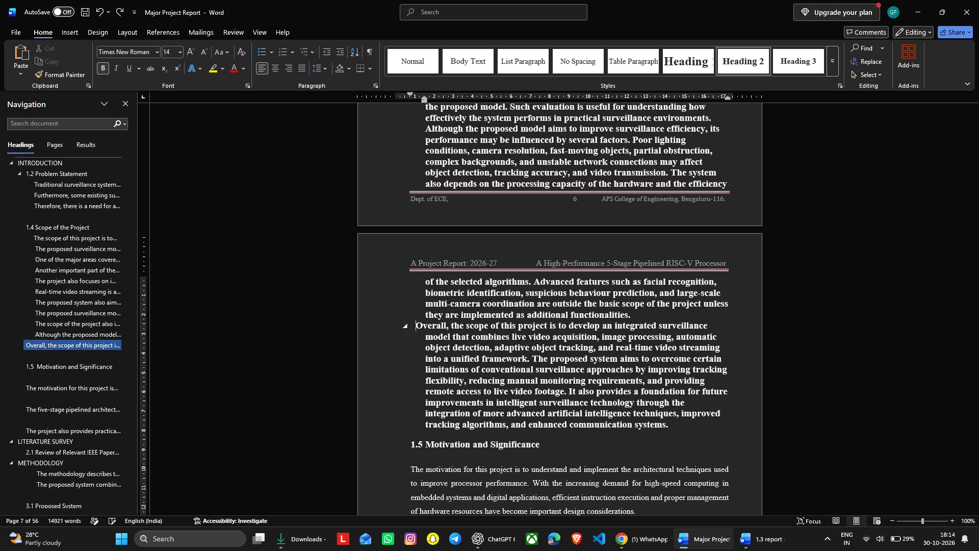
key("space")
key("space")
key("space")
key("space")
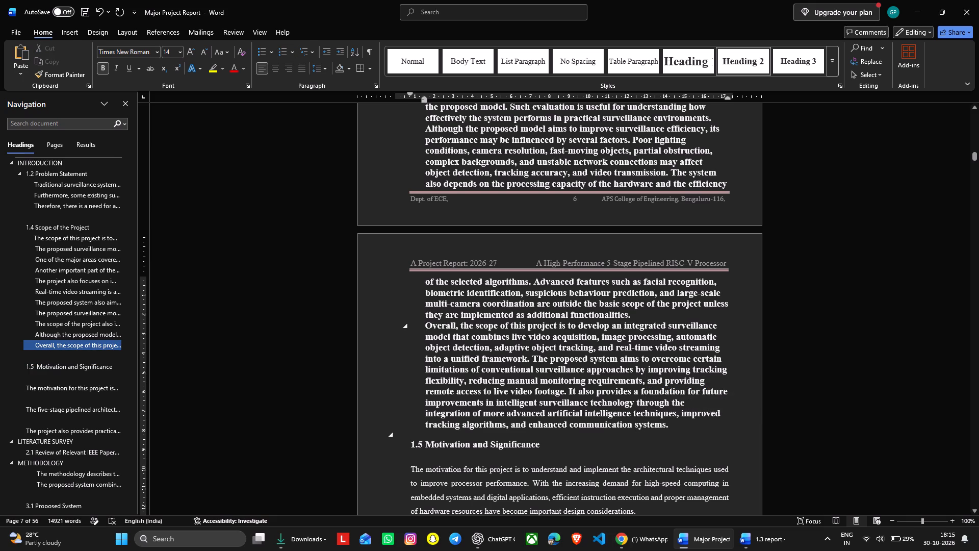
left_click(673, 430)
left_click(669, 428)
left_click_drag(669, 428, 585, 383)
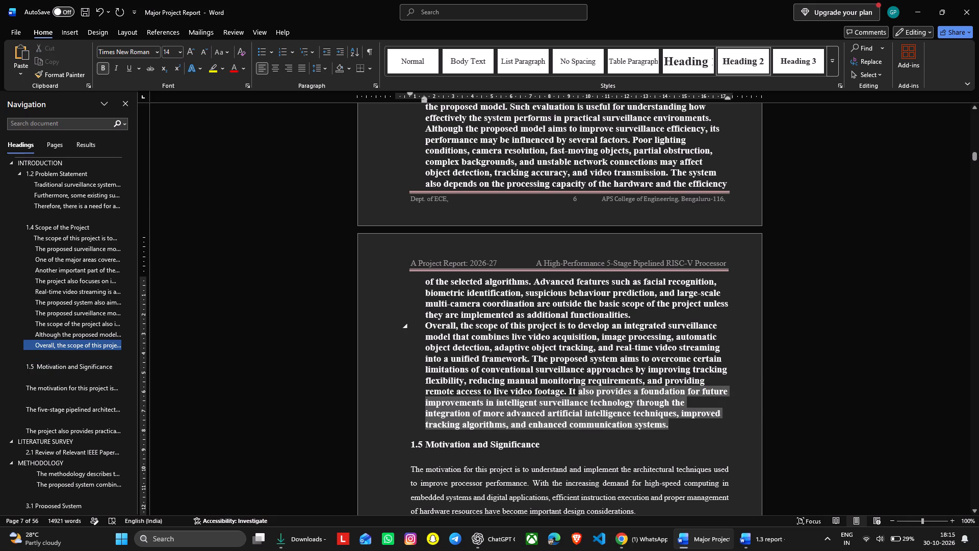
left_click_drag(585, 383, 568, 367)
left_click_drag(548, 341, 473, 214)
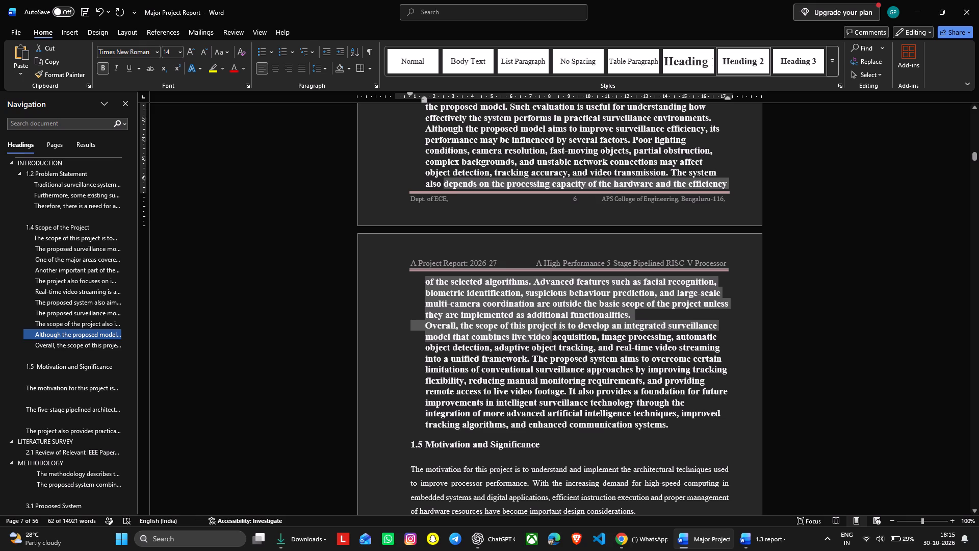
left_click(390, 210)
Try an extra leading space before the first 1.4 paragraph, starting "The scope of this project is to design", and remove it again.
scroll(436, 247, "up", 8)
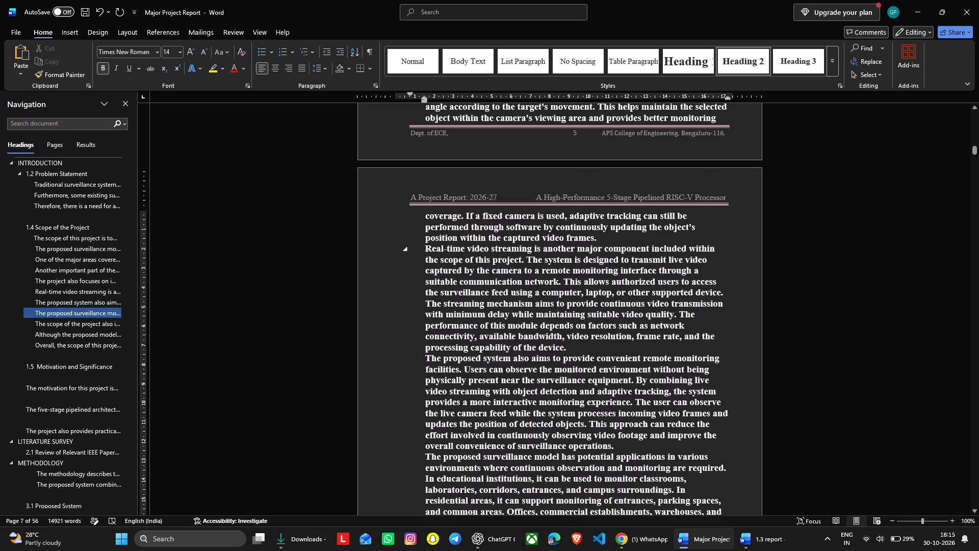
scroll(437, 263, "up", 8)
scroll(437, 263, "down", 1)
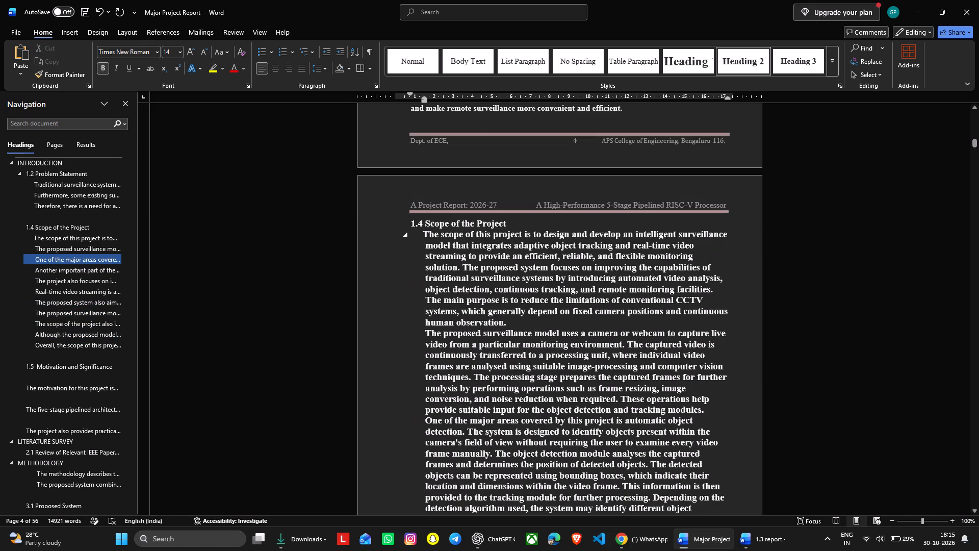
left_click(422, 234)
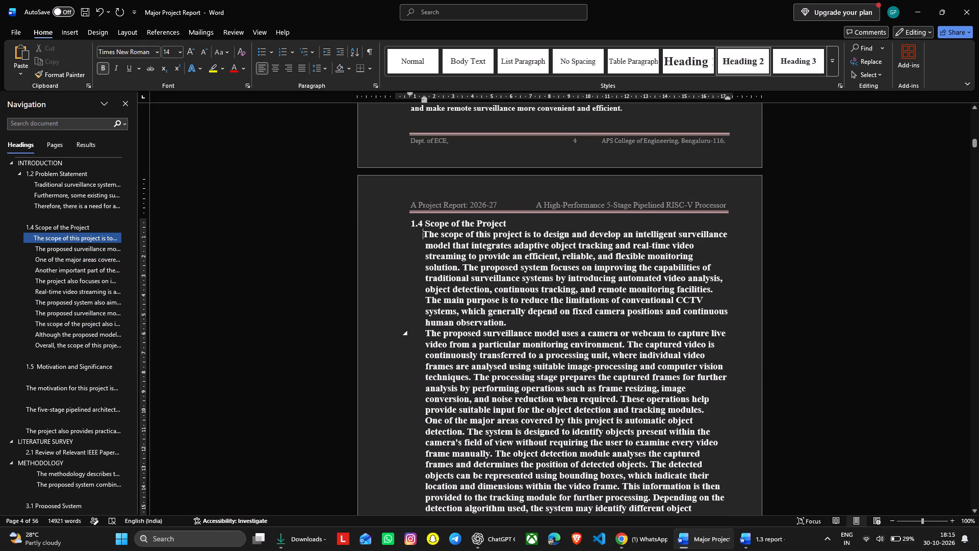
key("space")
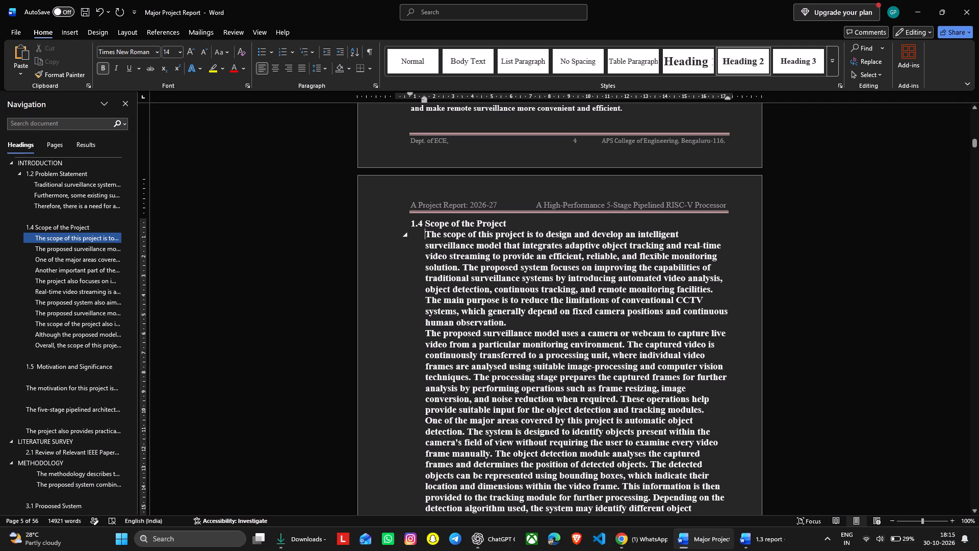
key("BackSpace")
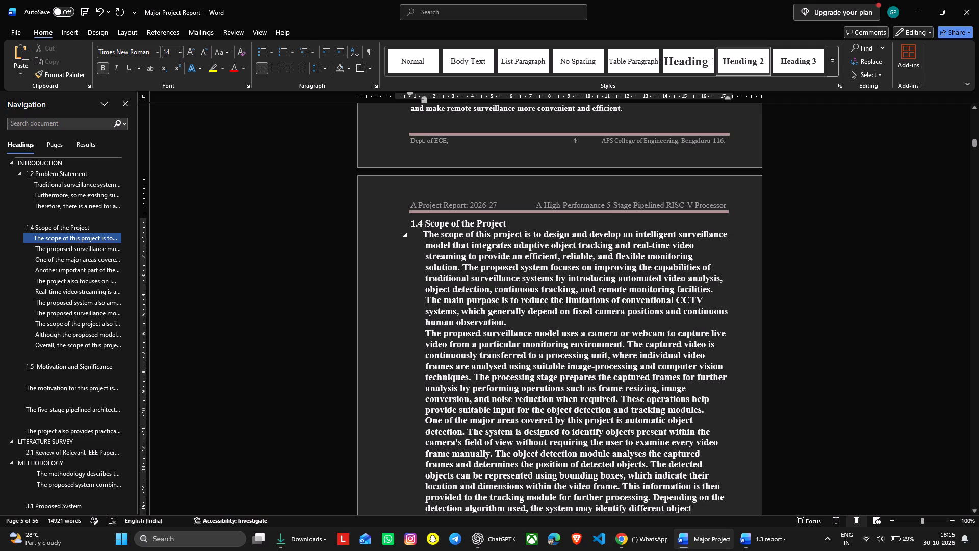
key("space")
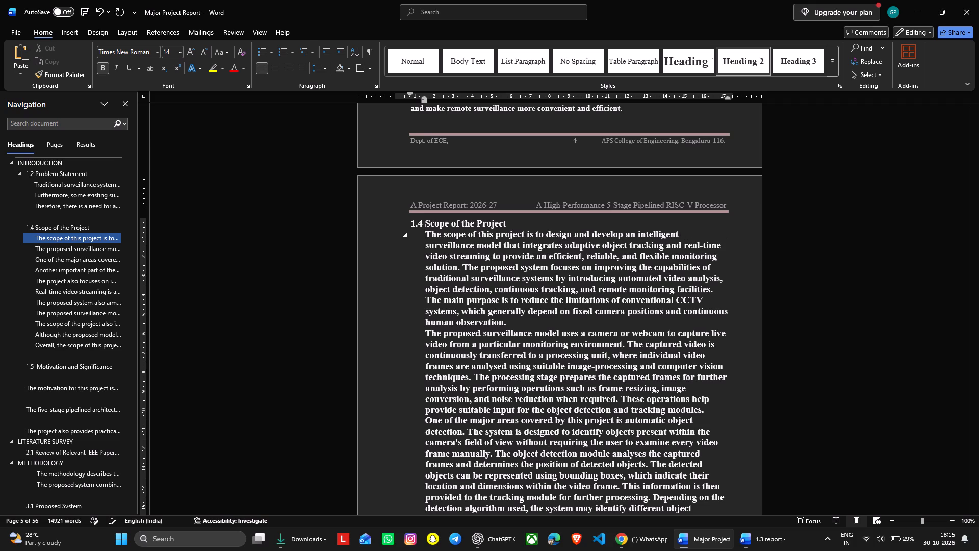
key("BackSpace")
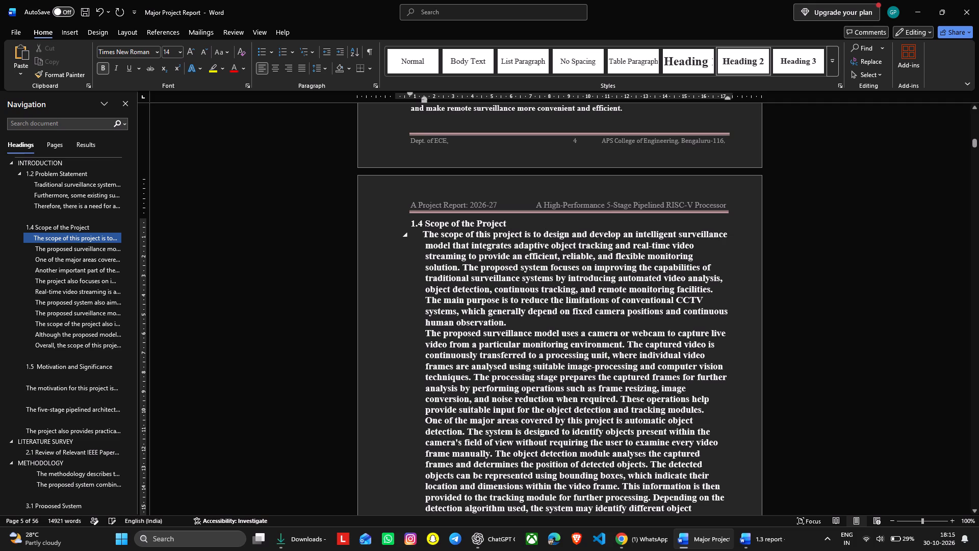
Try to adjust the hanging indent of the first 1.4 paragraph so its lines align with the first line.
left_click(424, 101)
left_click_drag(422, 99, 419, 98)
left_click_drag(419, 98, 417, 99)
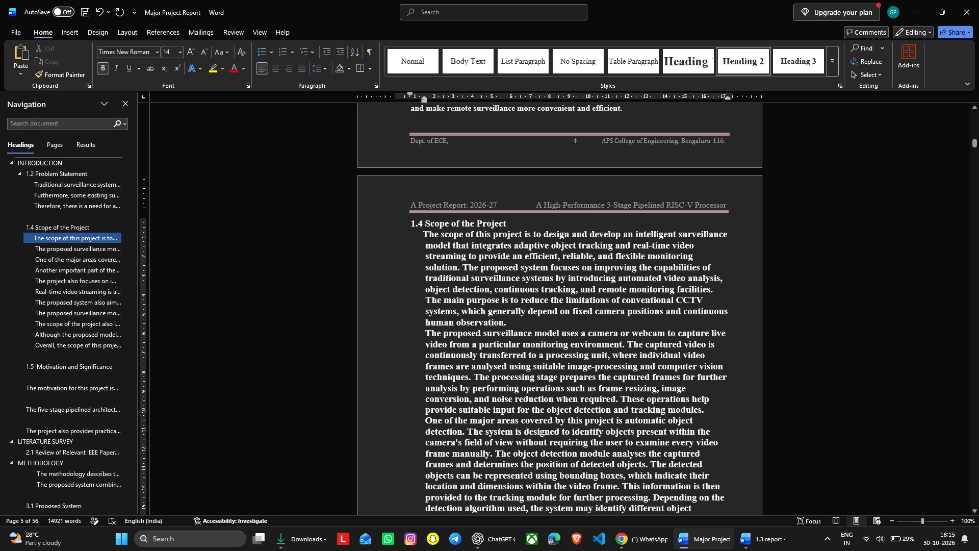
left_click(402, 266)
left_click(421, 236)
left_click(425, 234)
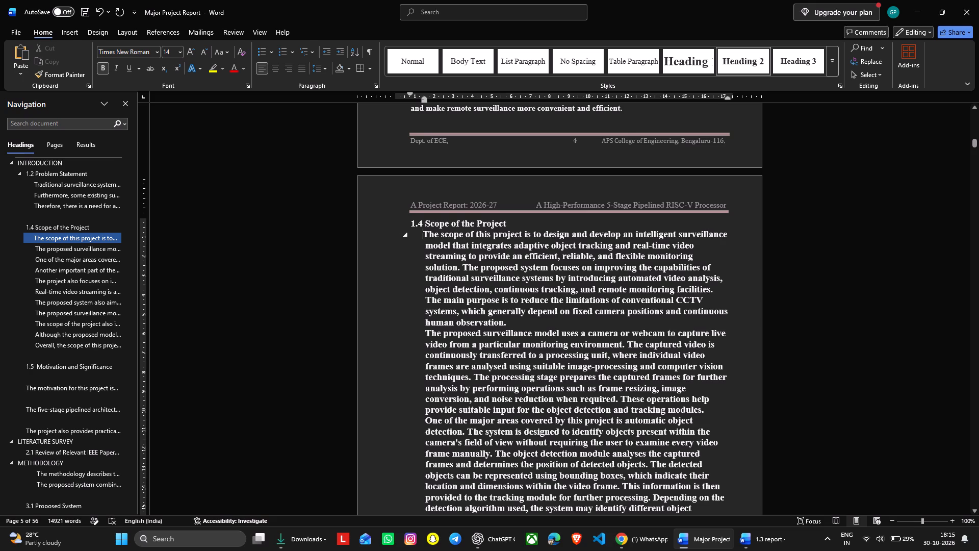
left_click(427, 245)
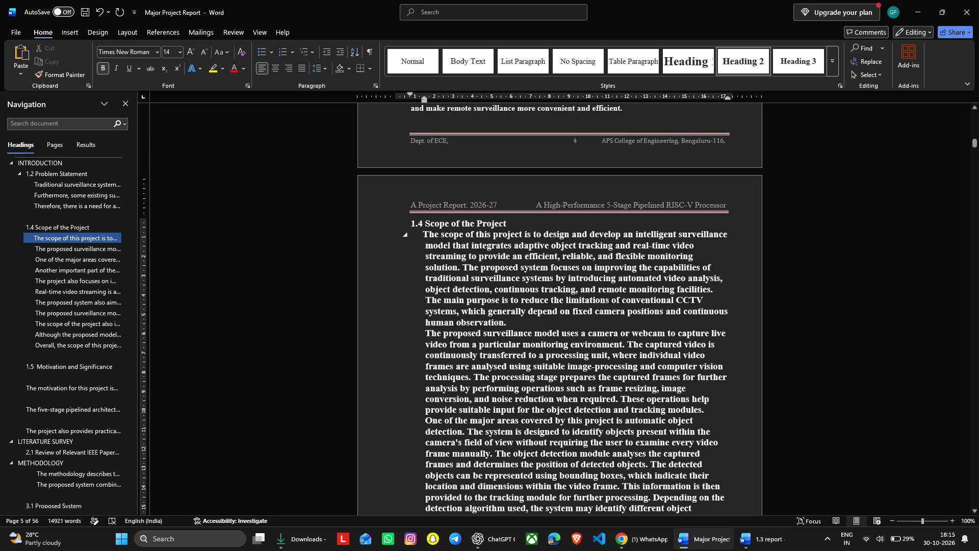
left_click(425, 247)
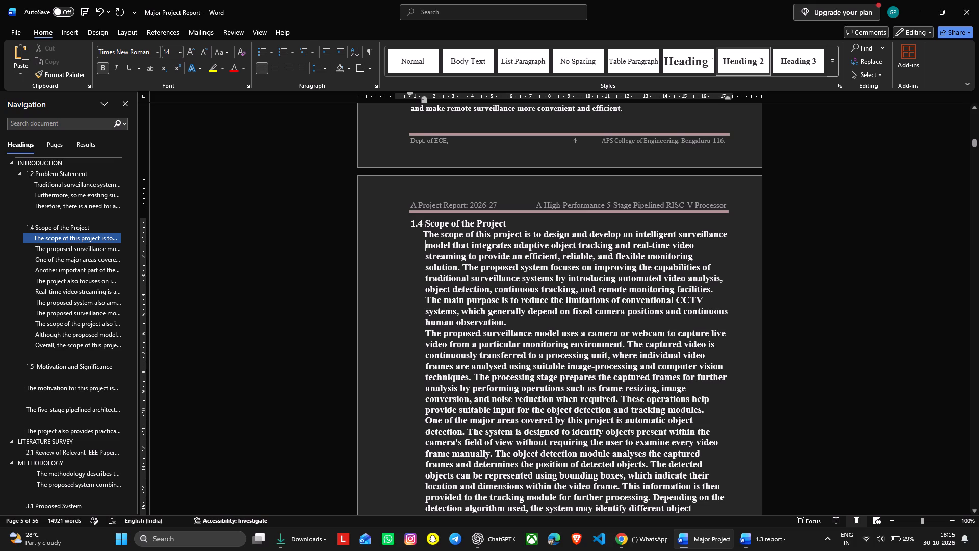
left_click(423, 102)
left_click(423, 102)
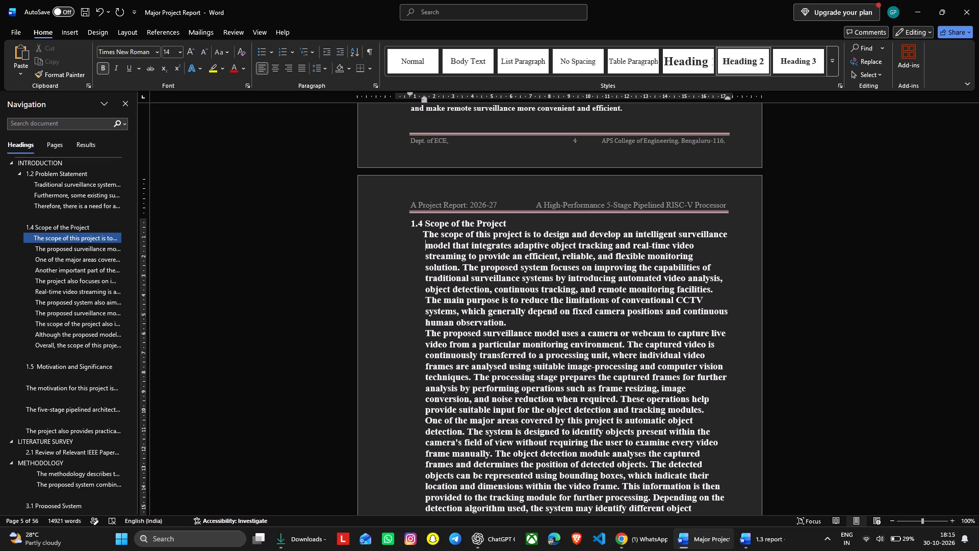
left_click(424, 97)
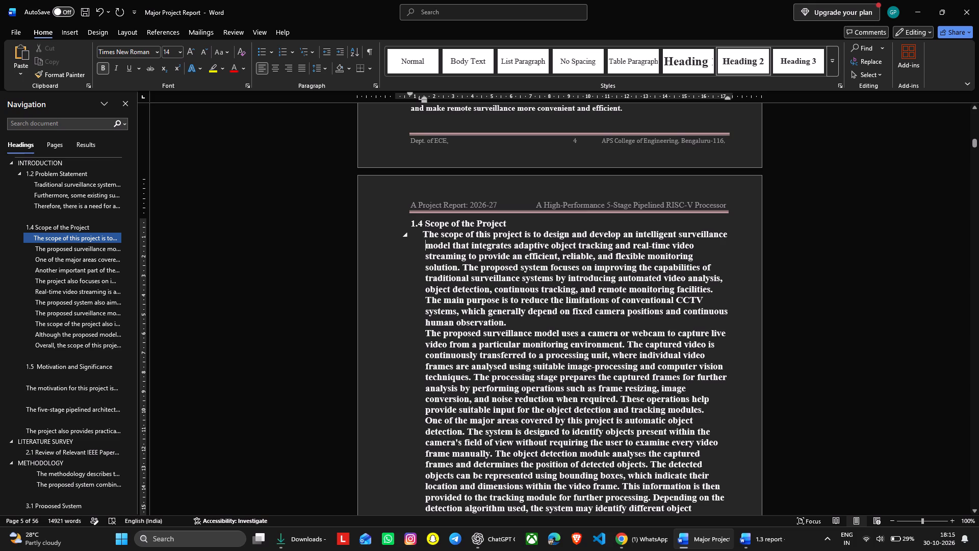
Remove bold from all 1.4 Scope of the Project body paragraphs, leaving out the 1.4 and 1.5 headings.
left_click(425, 232)
left_click_drag(425, 232, 426, 232)
left_click_drag(426, 232, 681, 517)
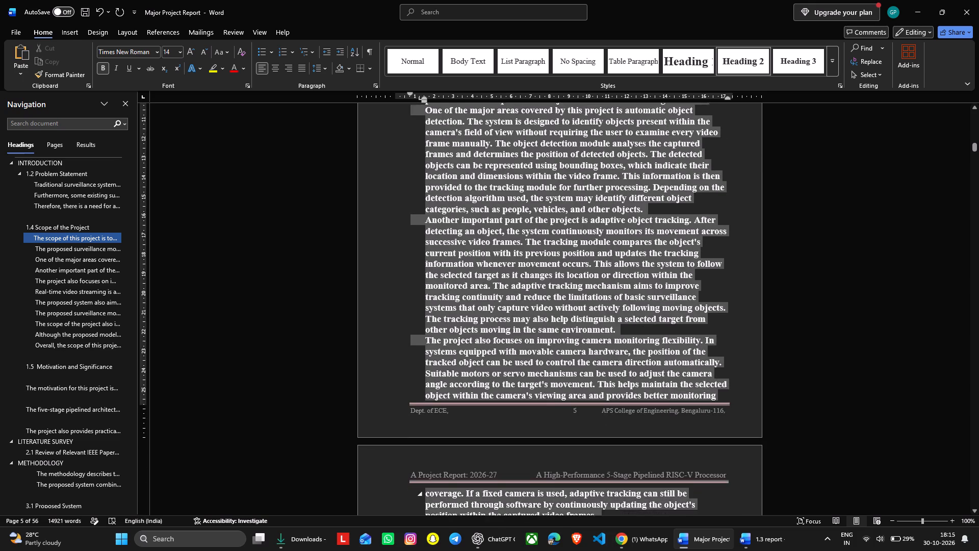
left_click_drag(681, 517, 695, 528)
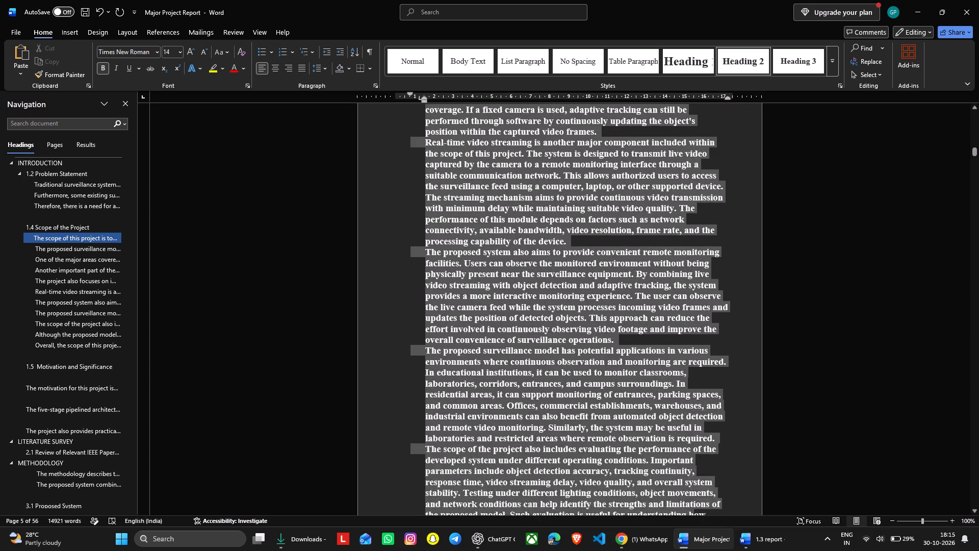
left_click_drag(695, 528, 689, 507)
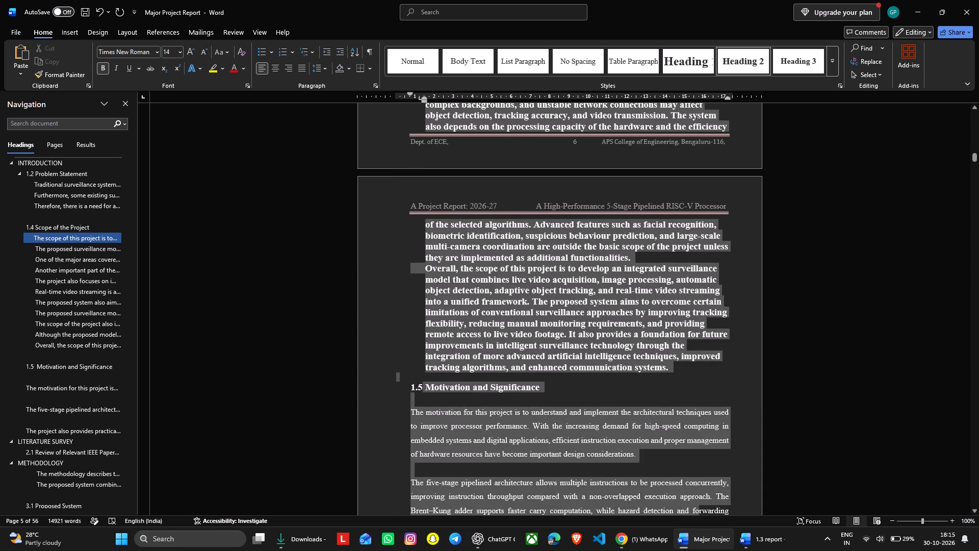
left_click_drag(689, 507, 679, 373)
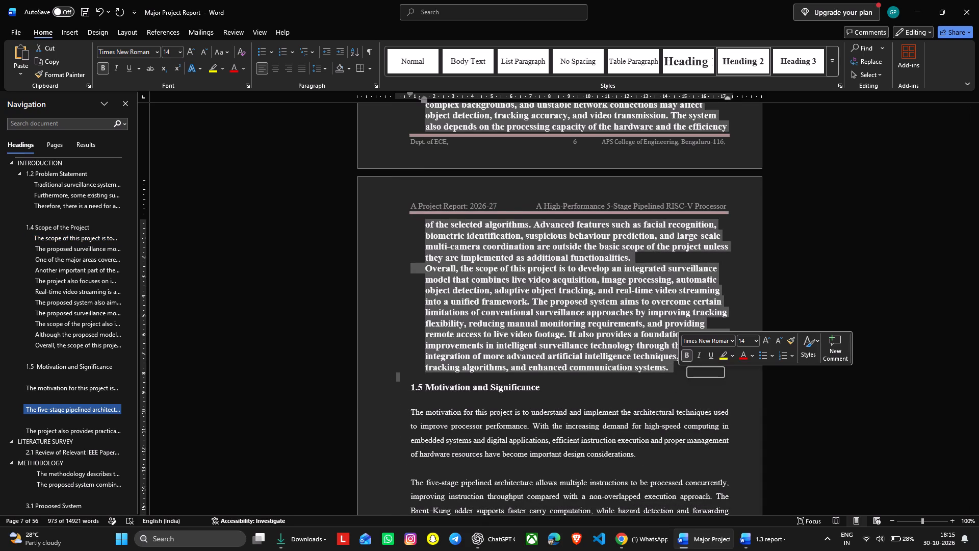
left_click(686, 356)
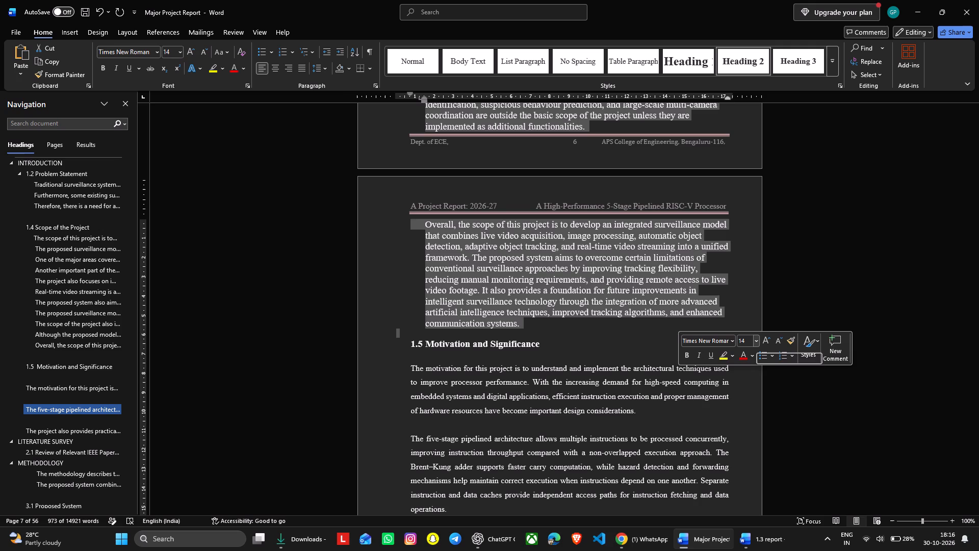
Set the font size of the selected 1.4 Scope of the Project body text to 12.
left_click(756, 342)
left_click(744, 194)
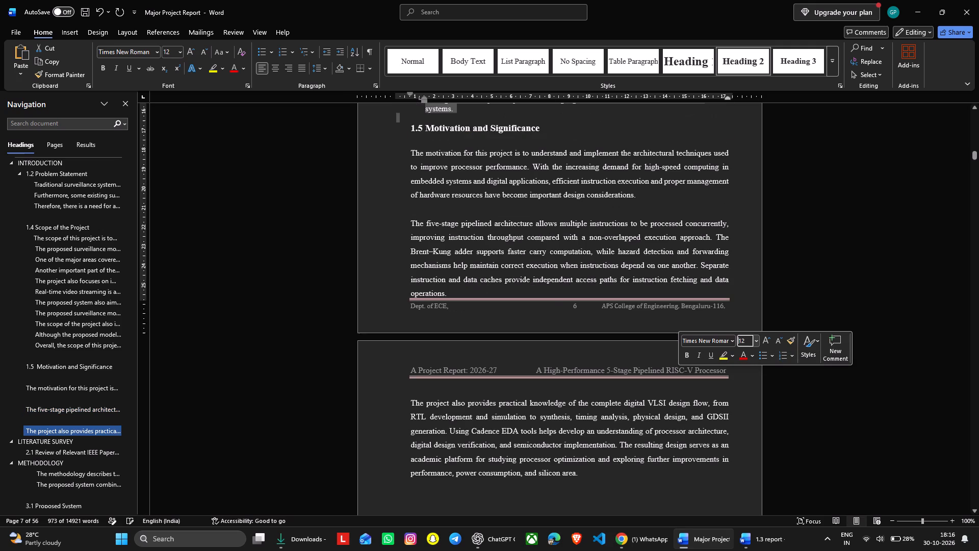
scroll(700, 229, "up", 2)
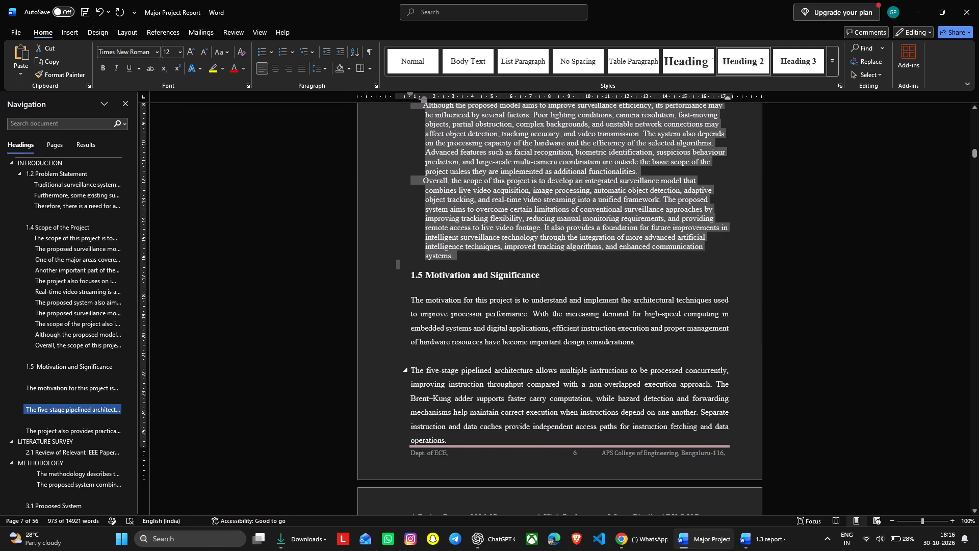
scroll(703, 372, "up", 3)
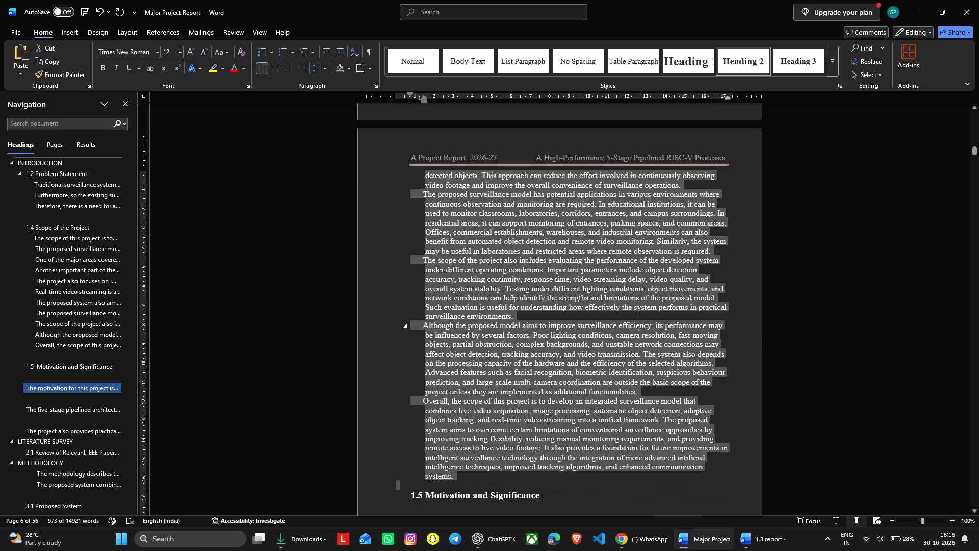
scroll(703, 372, "down", 1)
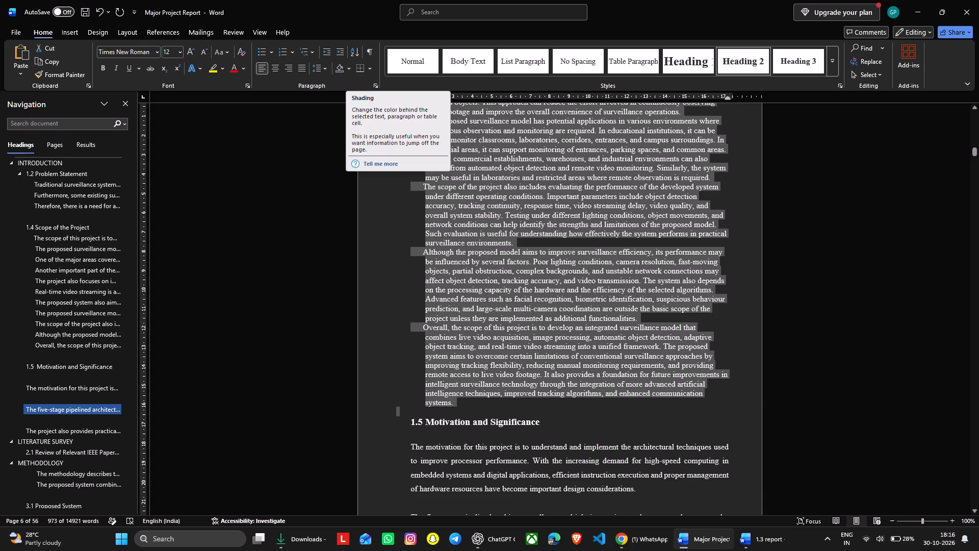
Add a blank line between the 1.3 Objectives of Project Work heading and its introductory paragraph.
left_click(376, 329)
left_click(637, 413)
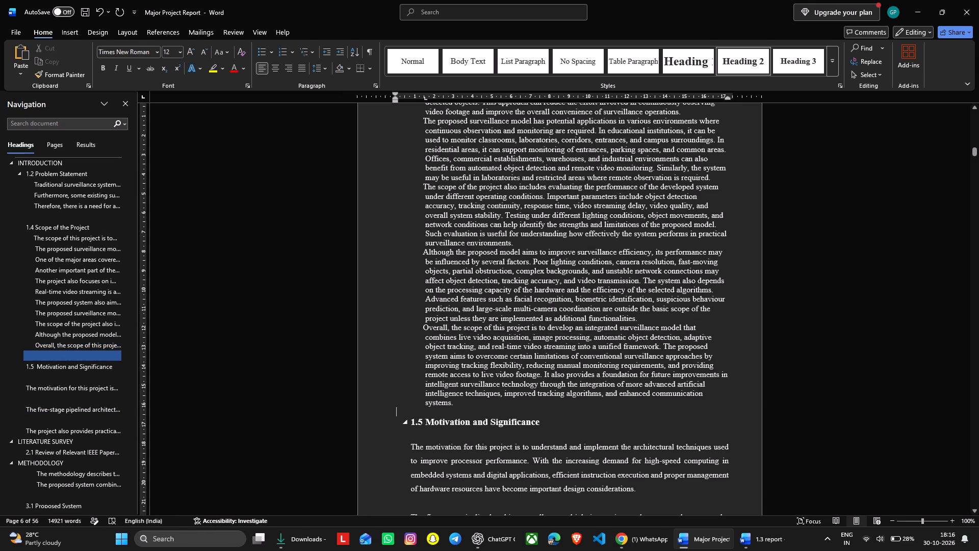
scroll(634, 421, "up", 4)
scroll(631, 421, "down", 2)
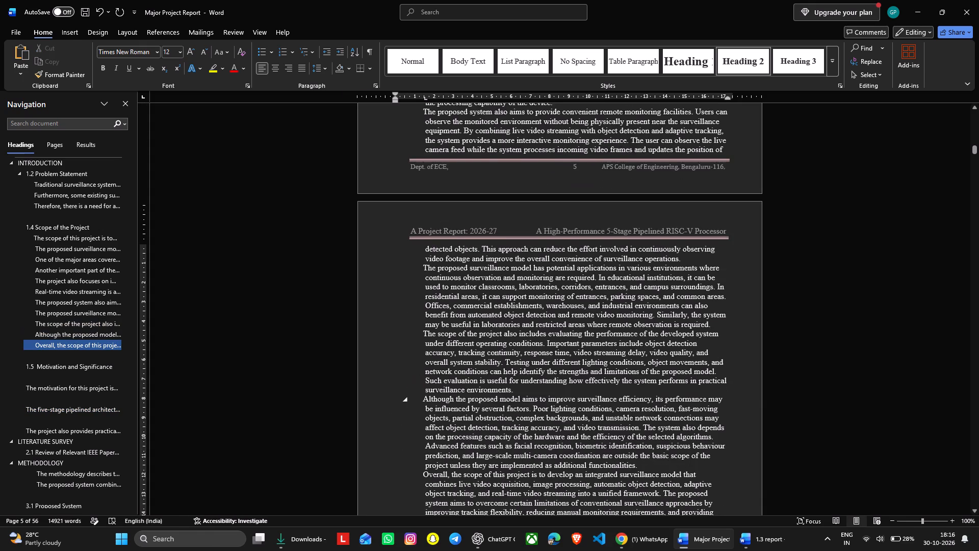
scroll(630, 422, "up", 9)
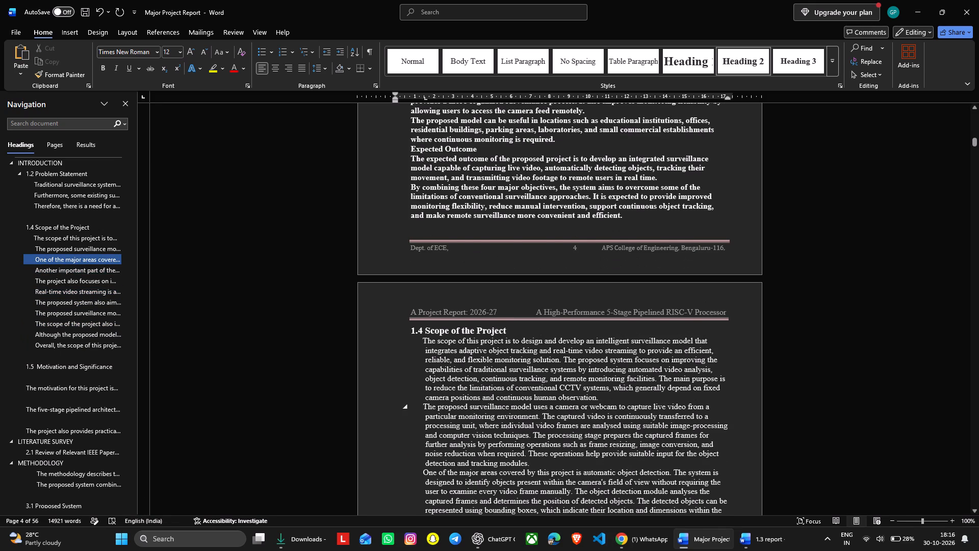
scroll(670, 409, "up", 9)
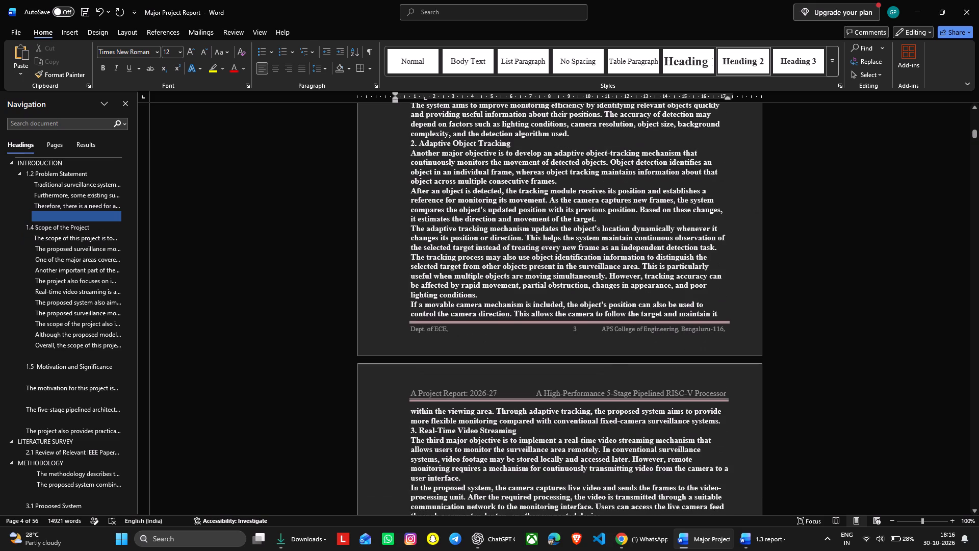
scroll(658, 417, "up", 4)
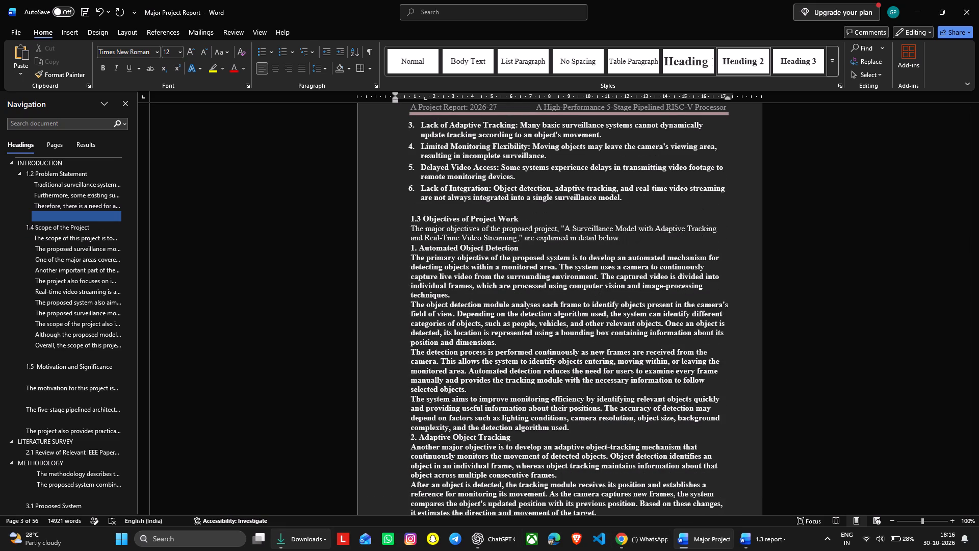
scroll(324, 541, "up", 1)
left_click(523, 218)
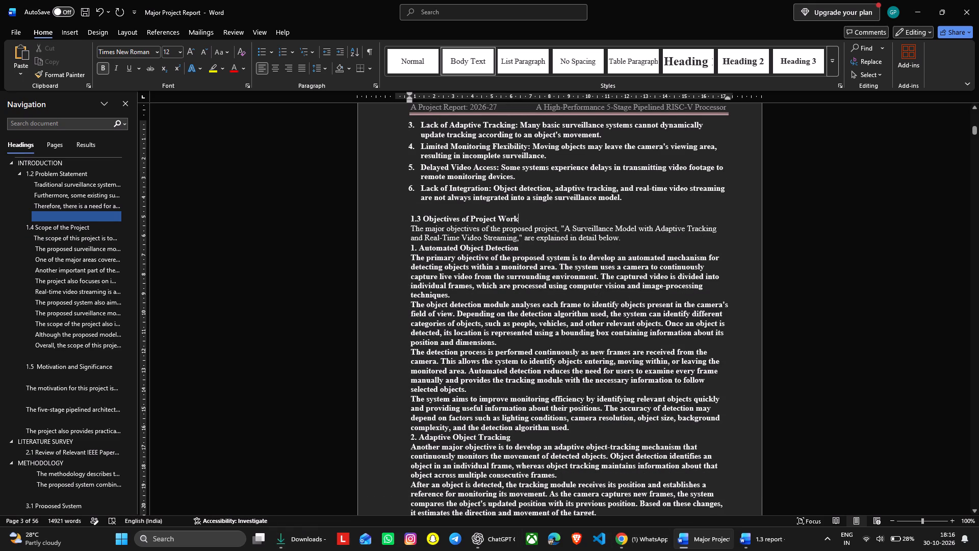
key("Return")
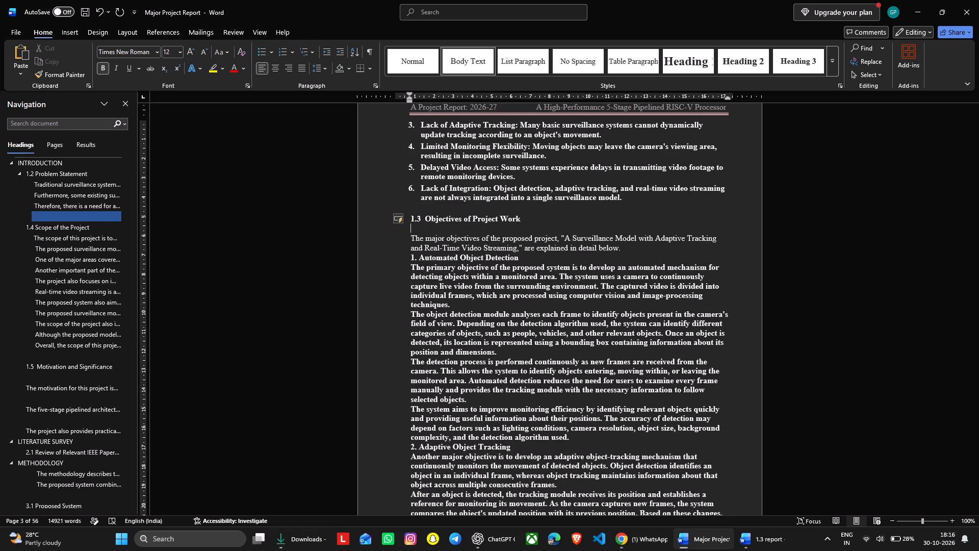
key("BackSpace")
Set the font size of the 1.3 Objectives of Project Work heading text to 16.
left_click(522, 219)
left_click(522, 219)
left_click_drag(509, 219, 499, 218)
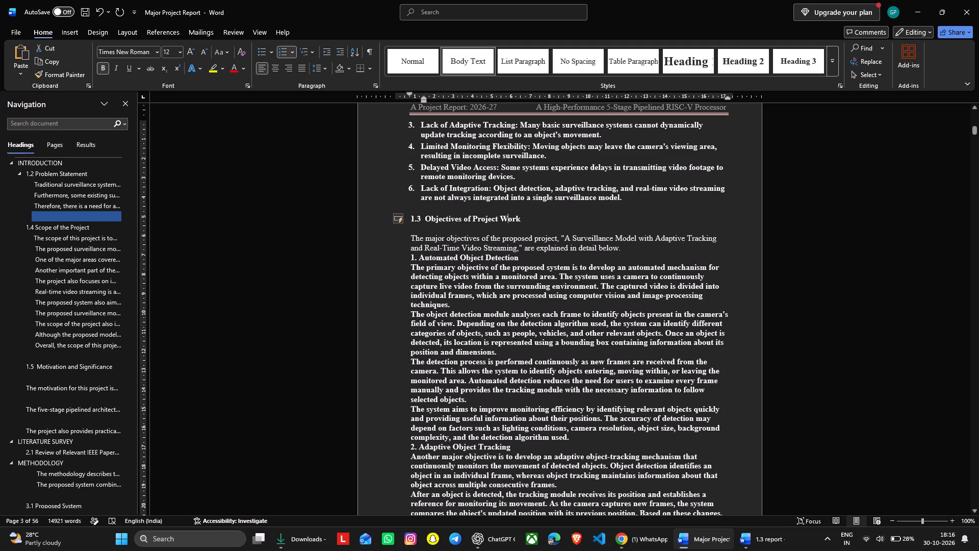
left_click_drag(499, 218, 414, 218)
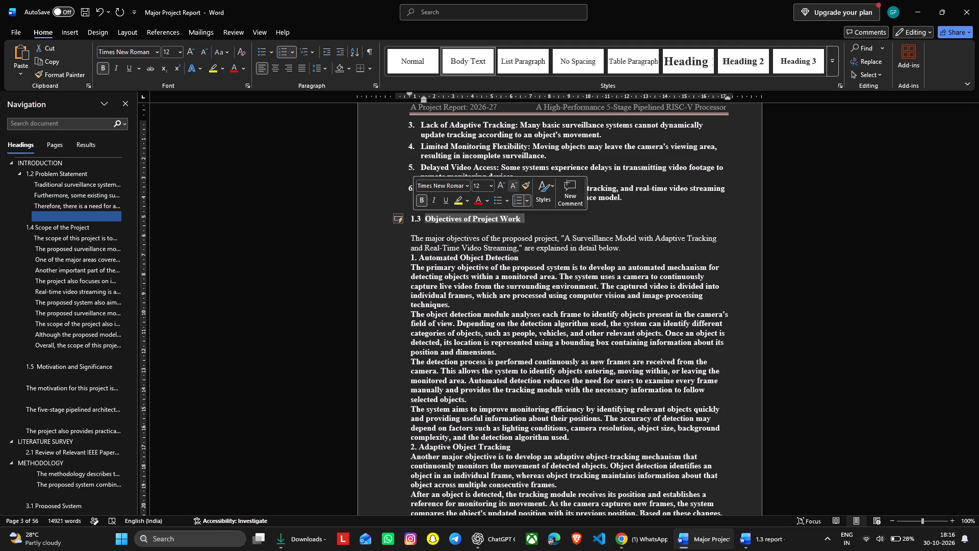
left_click(490, 187)
left_click(482, 273)
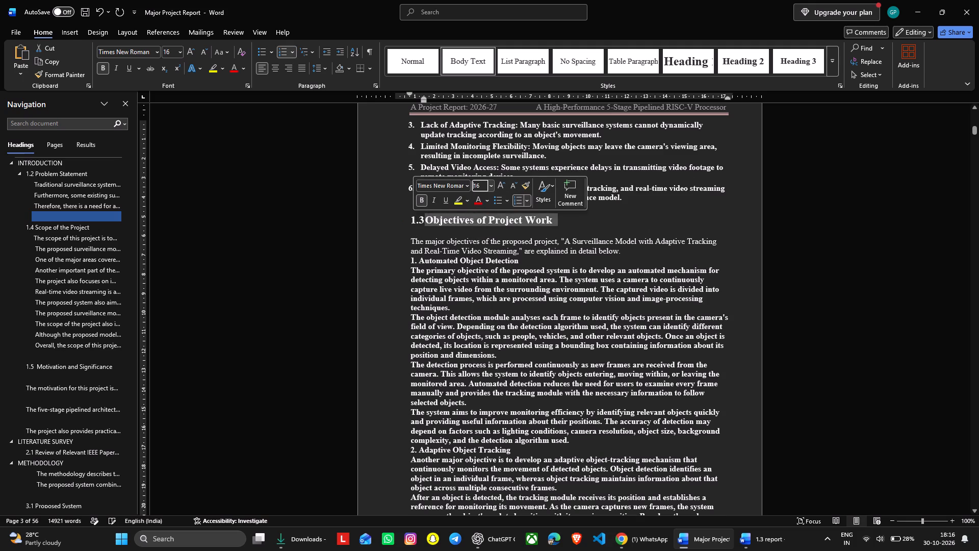
left_click(586, 226)
Set the font size of the 1.2 Problem Statement heading text to 16.
scroll(564, 221, "up", 10)
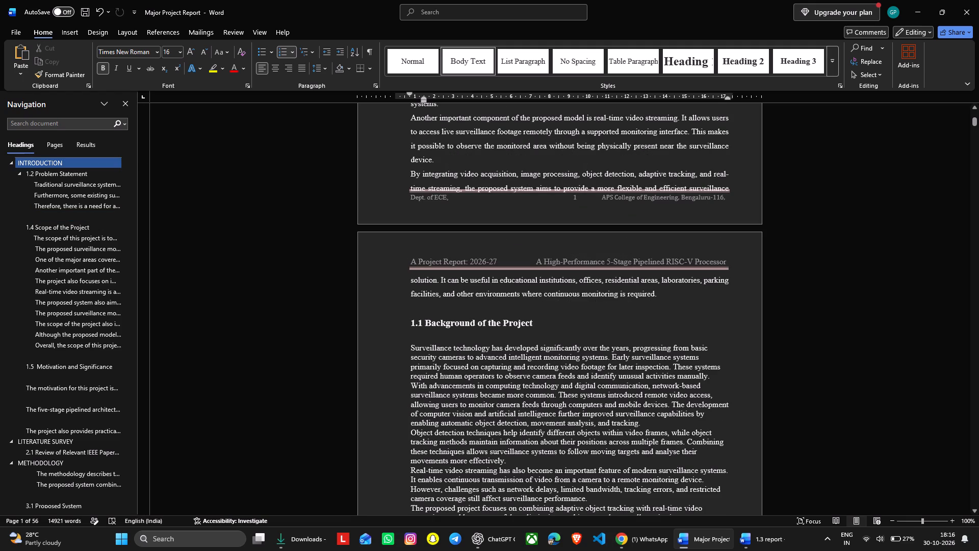
scroll(497, 328, "up", 3)
scroll(509, 323, "down", 4)
scroll(537, 276, "down", 3)
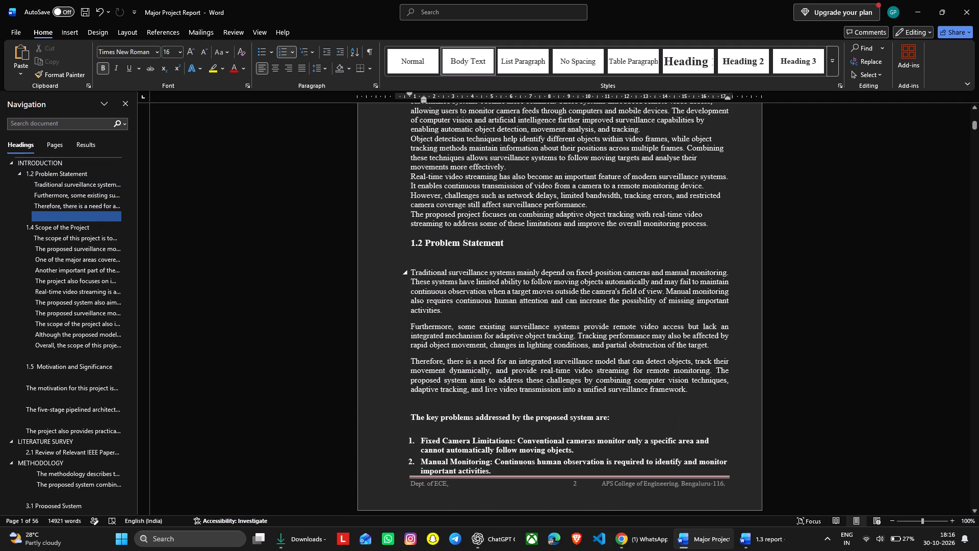
double_click(506, 247)
left_click_drag(461, 244, 420, 244)
double_click(418, 244)
left_click(479, 259)
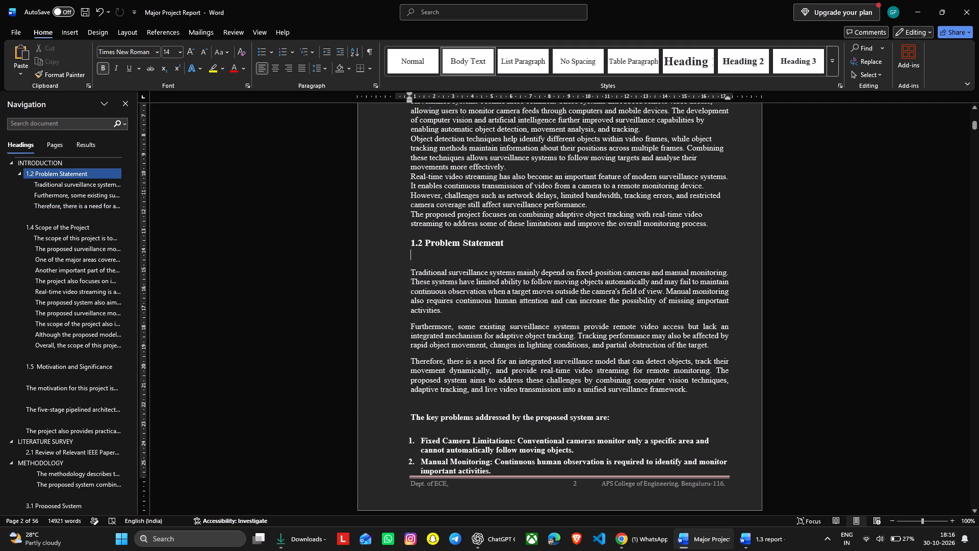
left_click(509, 244)
left_click_drag(509, 244, 437, 242)
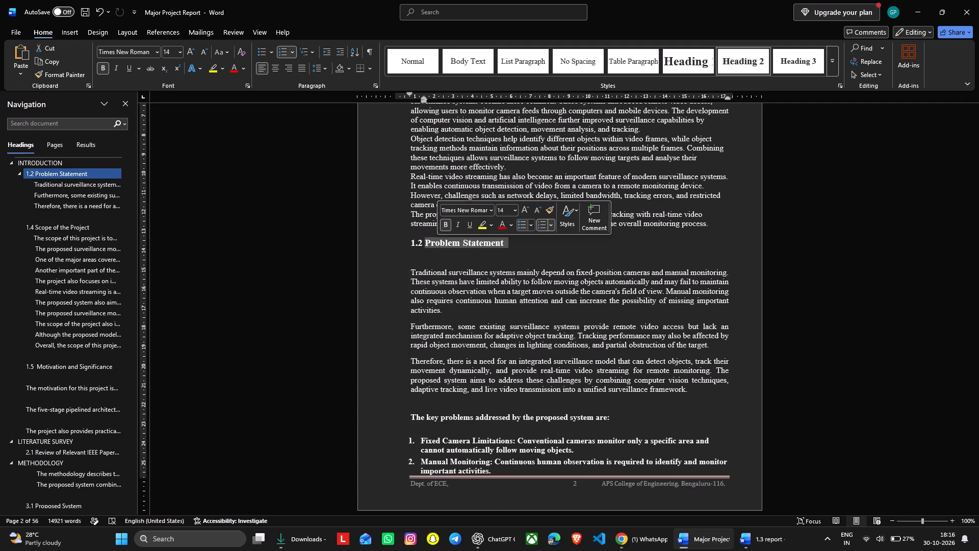
left_click(516, 212)
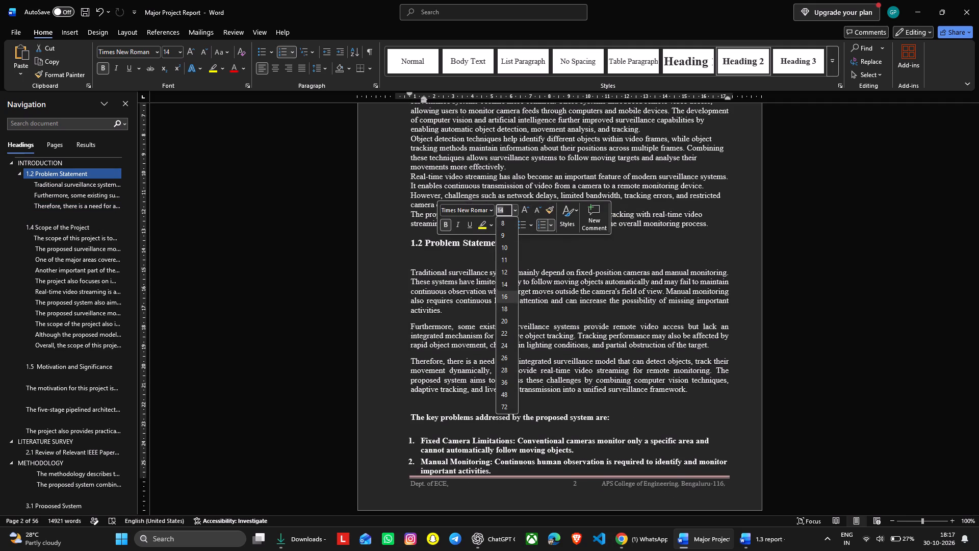
left_click(508, 293)
left_click(611, 256)
Set the font size of the 1.1 Background of the Project heading text to 16.
scroll(611, 256, "up", 3)
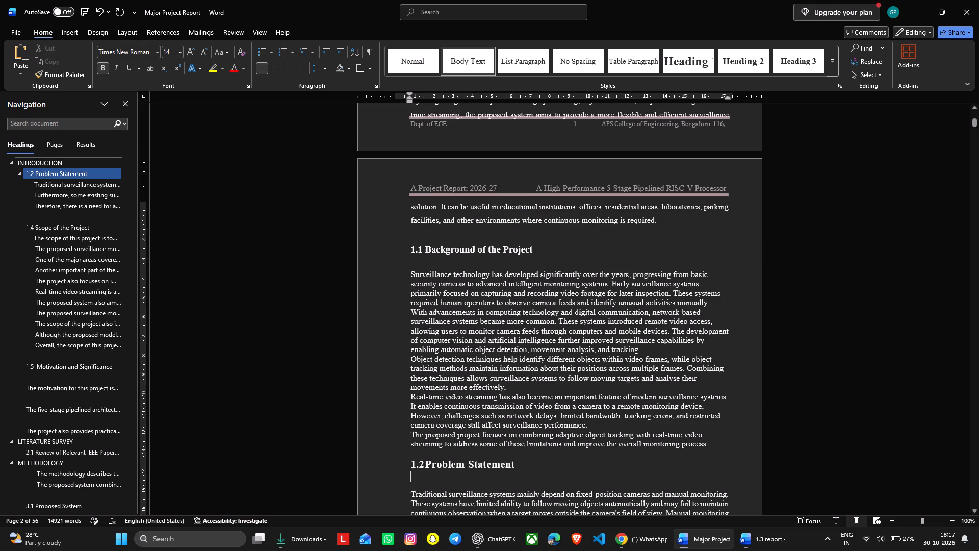
left_click(539, 251)
left_click(502, 244)
left_click(546, 246)
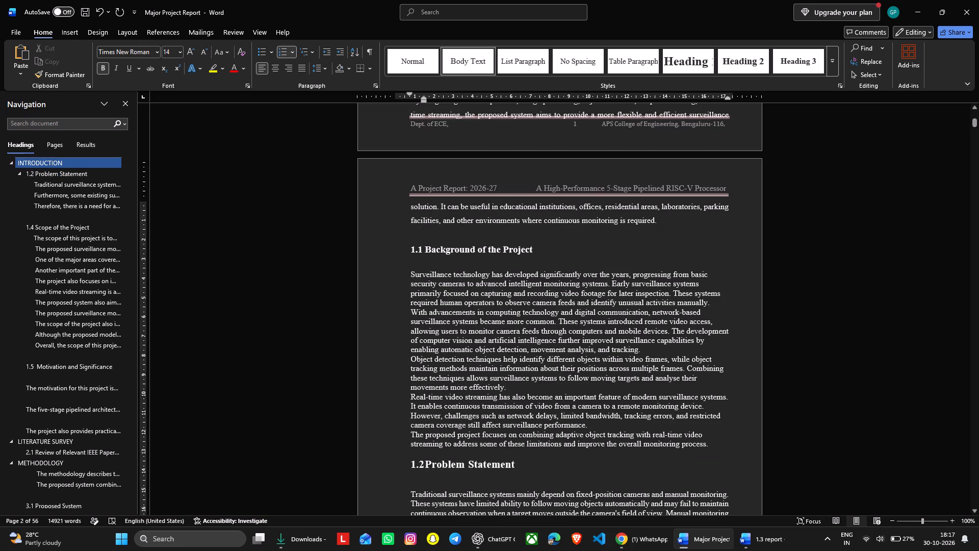
left_click_drag(542, 248, 464, 250)
left_click_drag(462, 251, 448, 253)
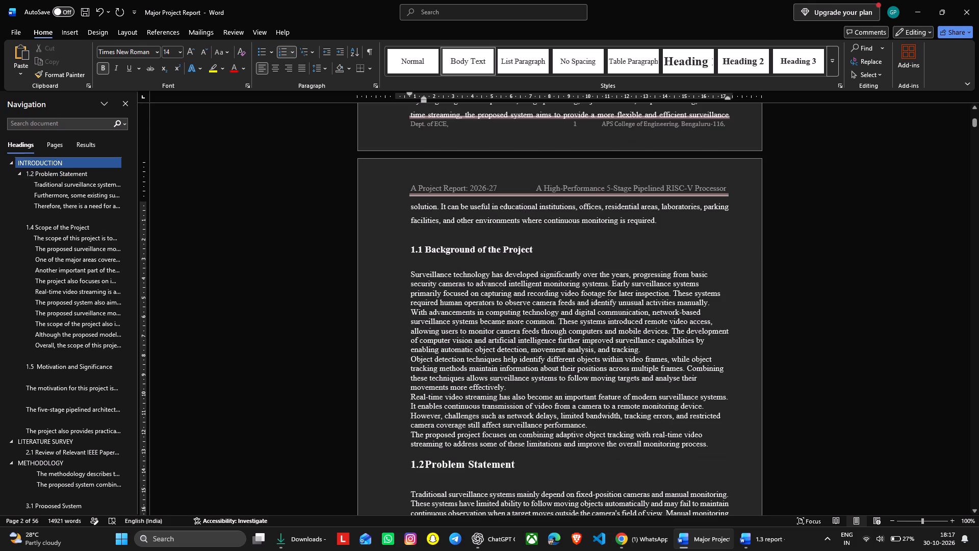
left_click(526, 245)
double_click(532, 248)
left_click_drag(532, 248, 458, 250)
left_click(534, 219)
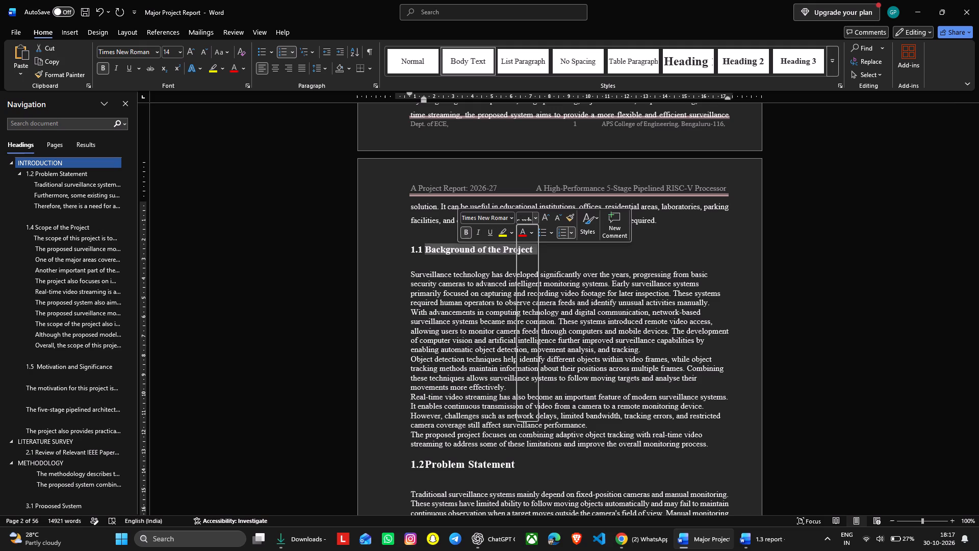
left_click(529, 299)
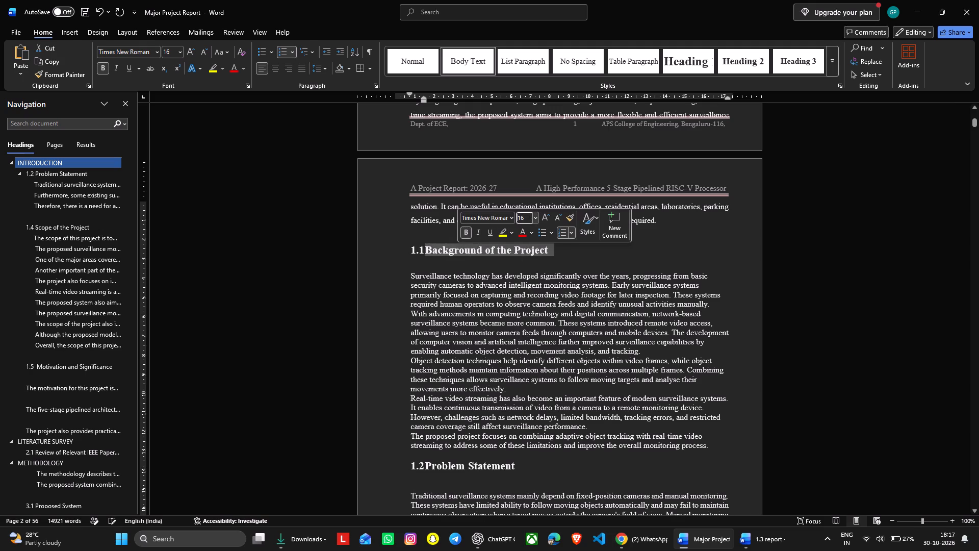
left_click(656, 265)
Review the Chapter 1 introduction and sections 1.1 and 1.2, checking the font size of the 1.2 Problem Statement heading.
scroll(655, 265, "up", 7)
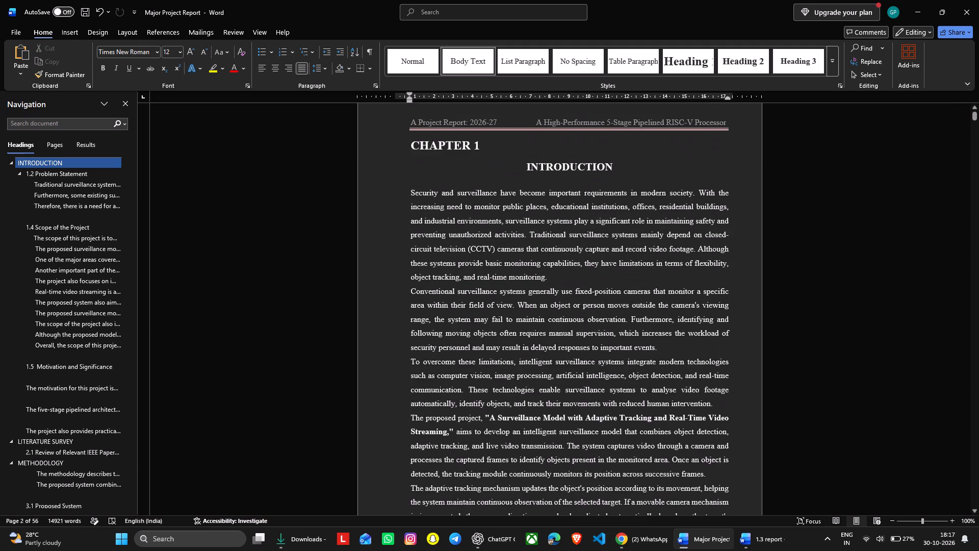
scroll(654, 265, "up", 1)
scroll(654, 266, "down", 8)
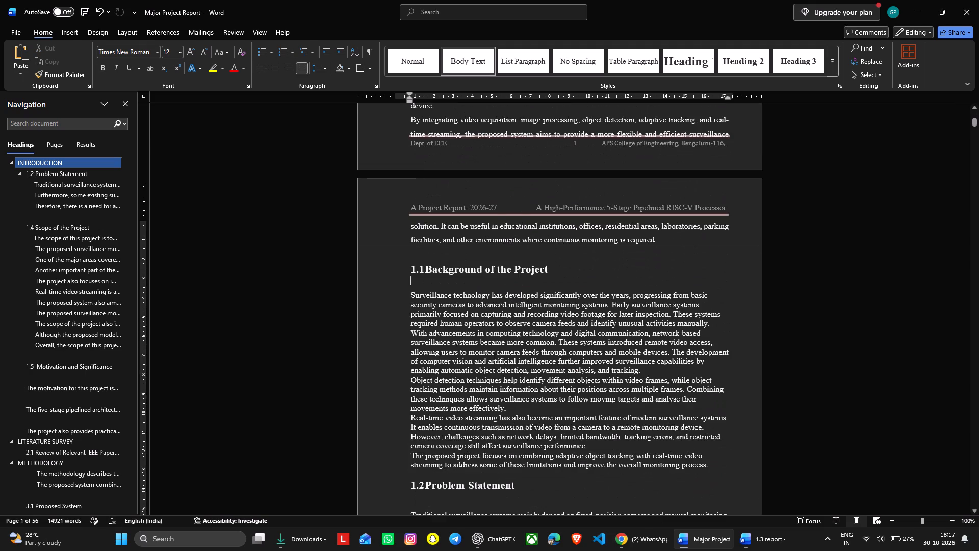
scroll(645, 285, "down", 1)
scroll(645, 285, "up", 2)
scroll(645, 285, "down", 1)
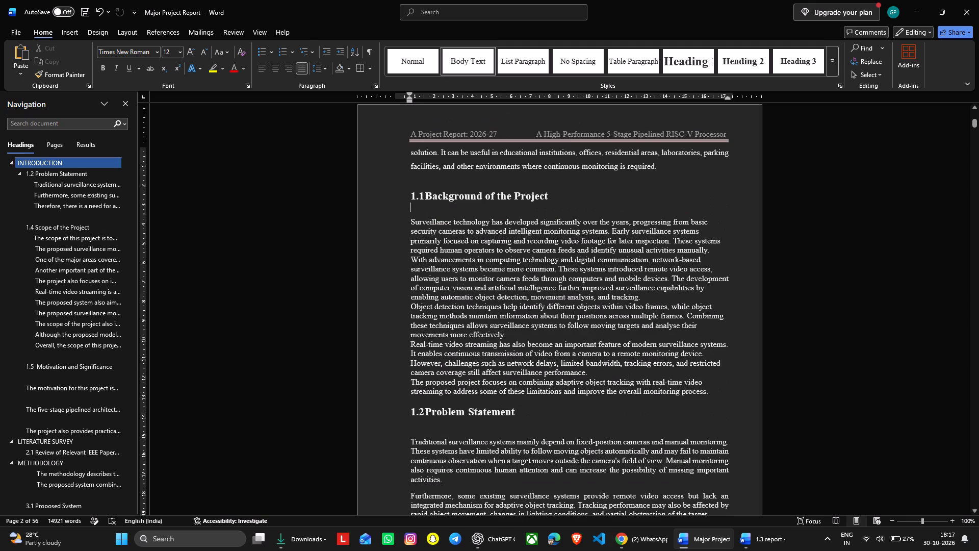
scroll(645, 285, "down", 1)
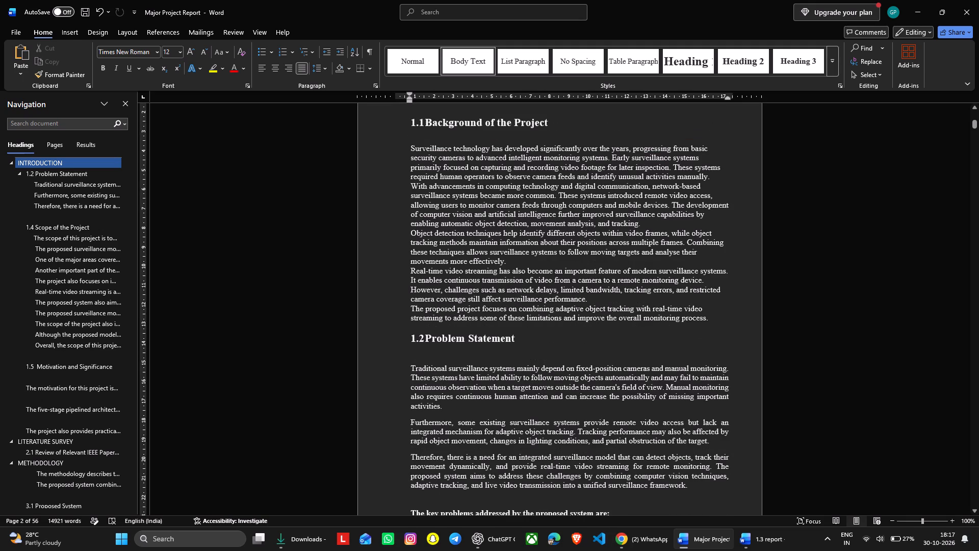
left_click(521, 342)
left_click_drag(521, 342, 446, 341)
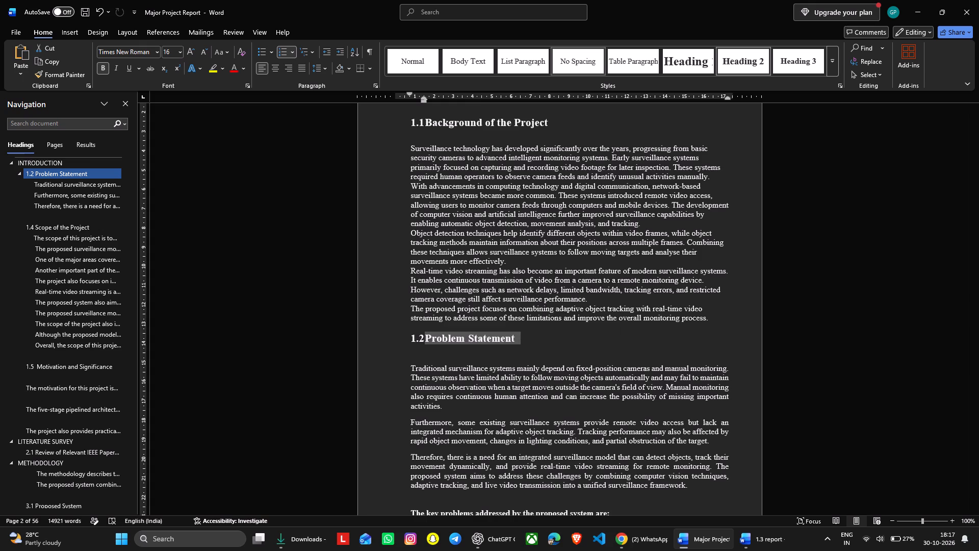
Set the font size of the 1.1 Background of the Project heading text to 16.
left_click(547, 126)
left_click(554, 124)
left_click_drag(542, 120, 495, 119)
left_click_drag(492, 119, 465, 119)
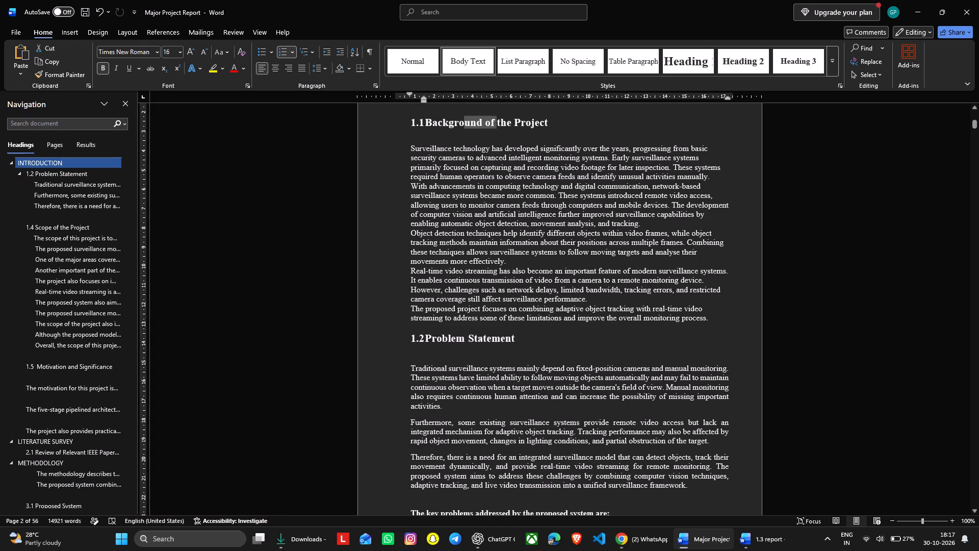
left_click_drag(465, 119, 453, 120)
left_click(559, 135)
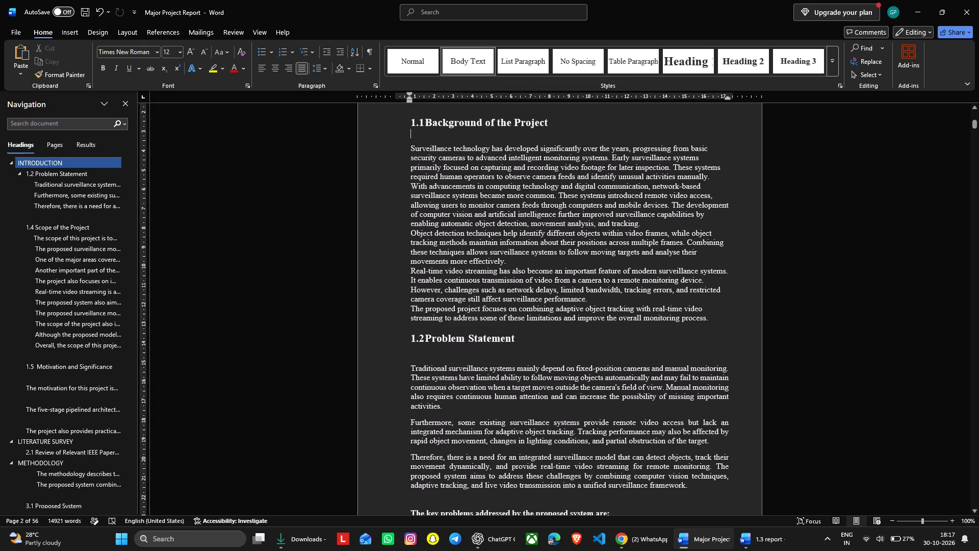
left_click(550, 122)
left_click_drag(550, 122, 538, 120)
left_click(520, 117)
left_click_drag(514, 116, 446, 116)
left_click(510, 139)
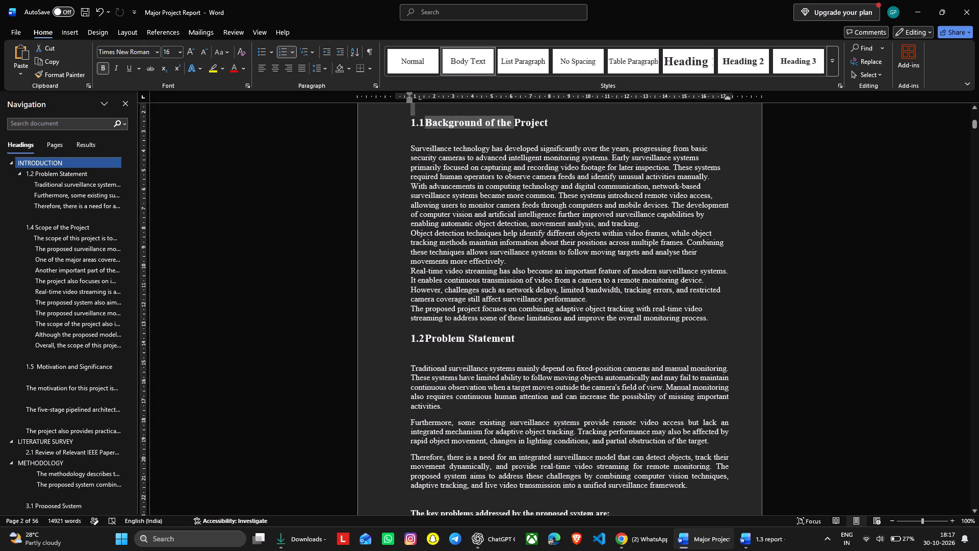
left_click(552, 122)
left_click(552, 122)
left_click_drag(552, 122, 551, 122)
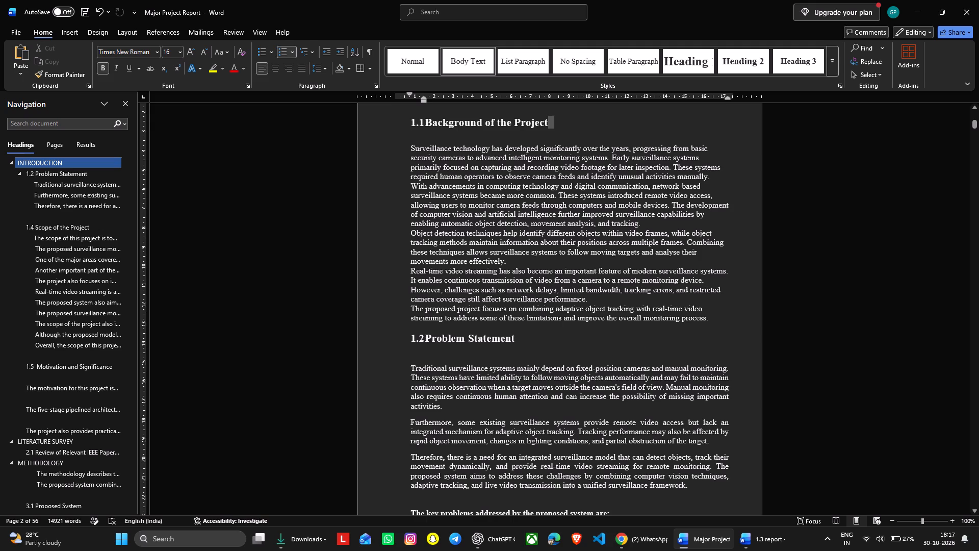
left_click_drag(551, 122, 544, 122)
left_click(544, 122)
left_click(543, 122)
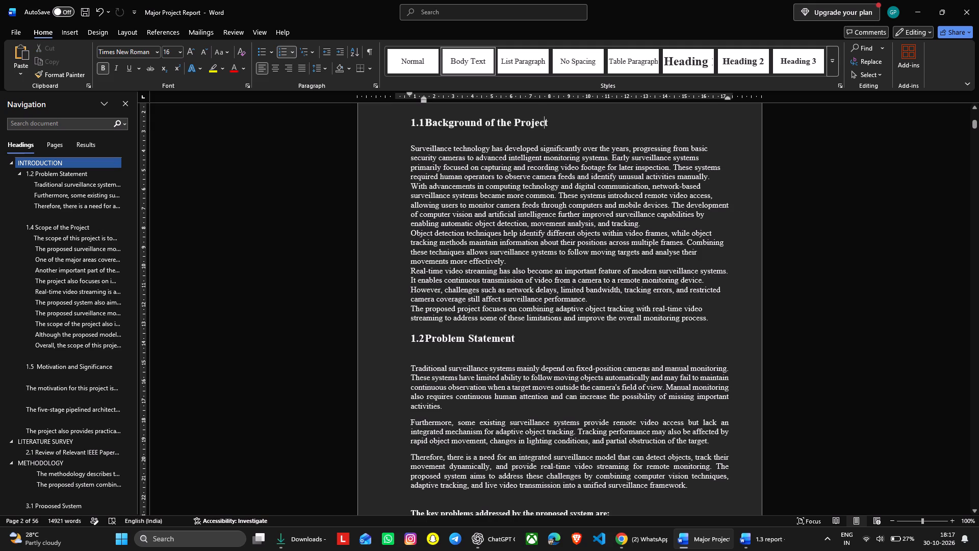
left_click(553, 124)
left_click_drag(553, 124, 536, 124)
left_click_drag(535, 124, 470, 126)
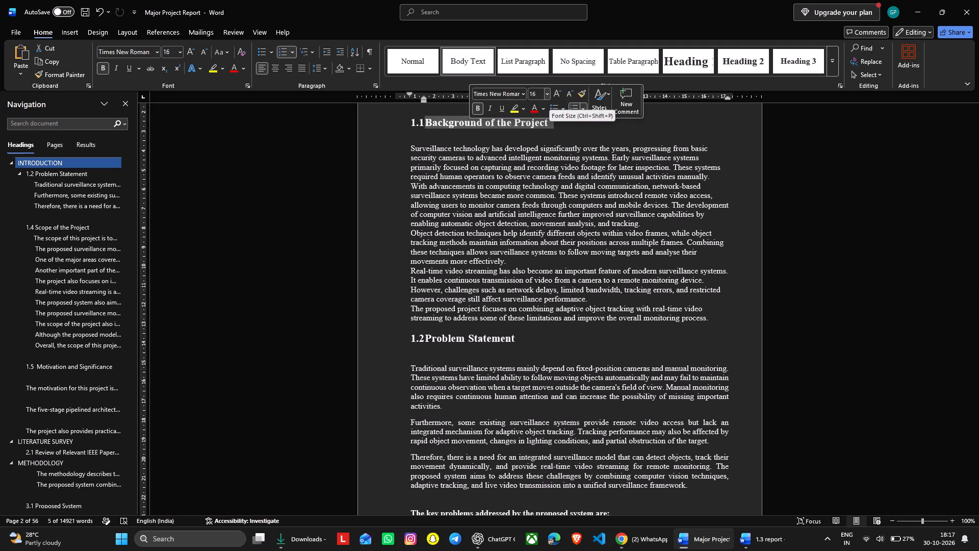
left_click(549, 97)
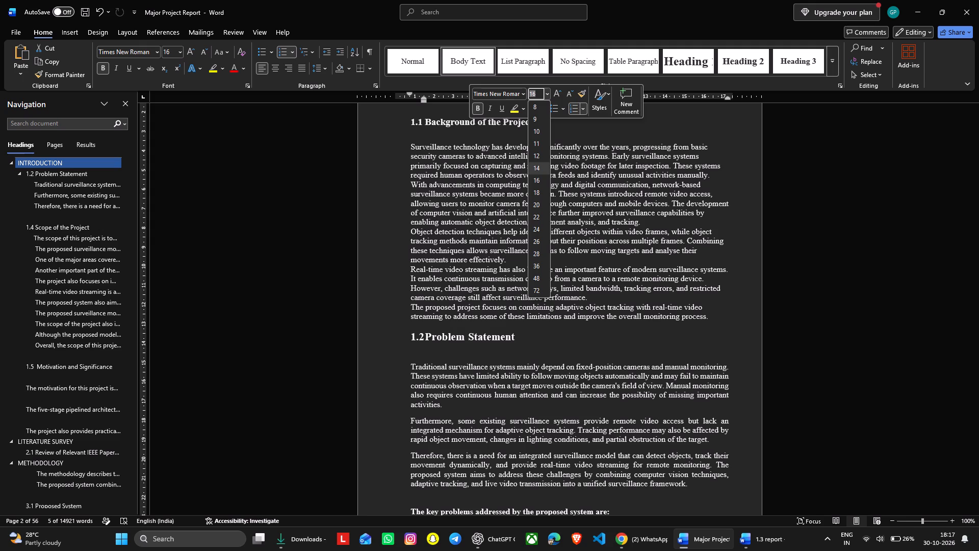
left_click(539, 176)
left_click(578, 349)
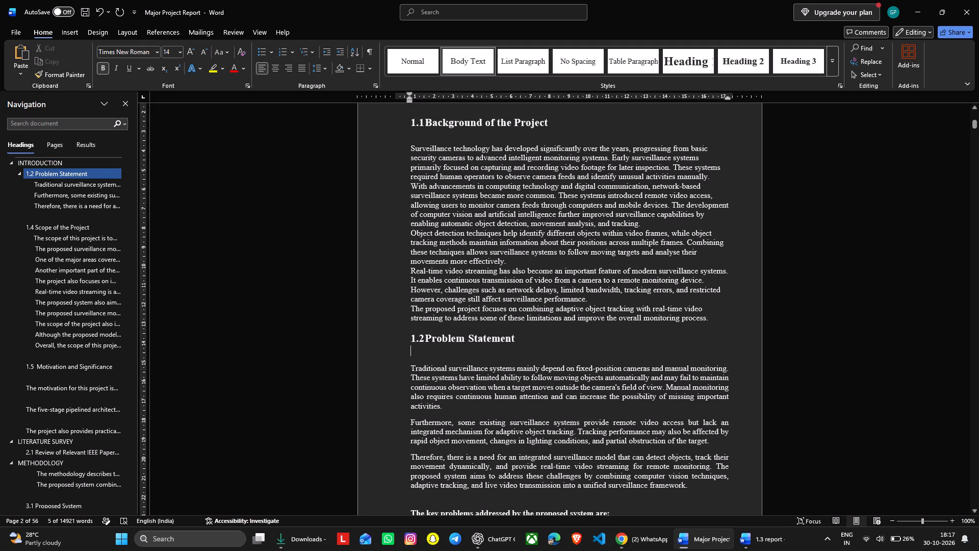
Check the 1.2 Problem Statement heading's formatting and review the key problems list and the start of section 1.3.
scroll(535, 340, "down", 1)
scroll(535, 340, "up", 1)
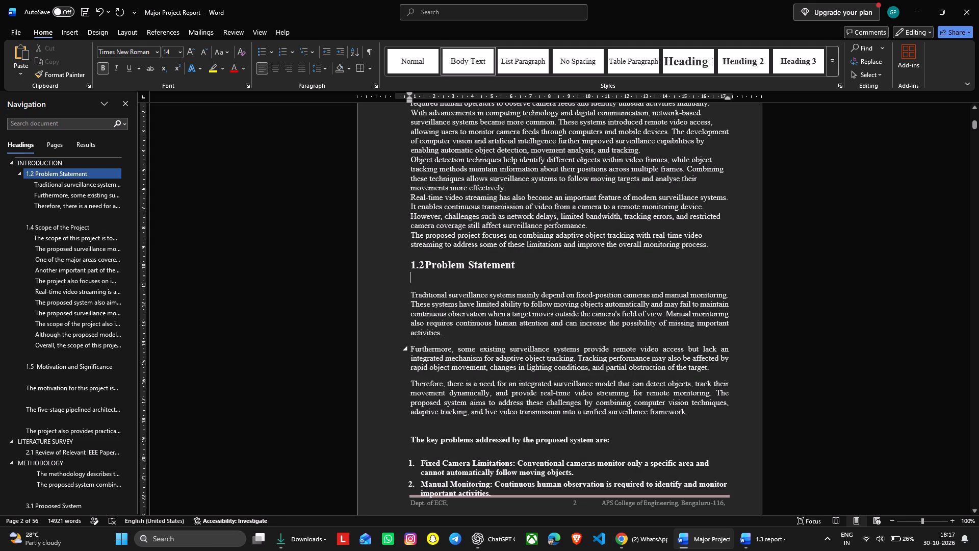
left_click(518, 337)
left_click_drag(518, 337, 441, 337)
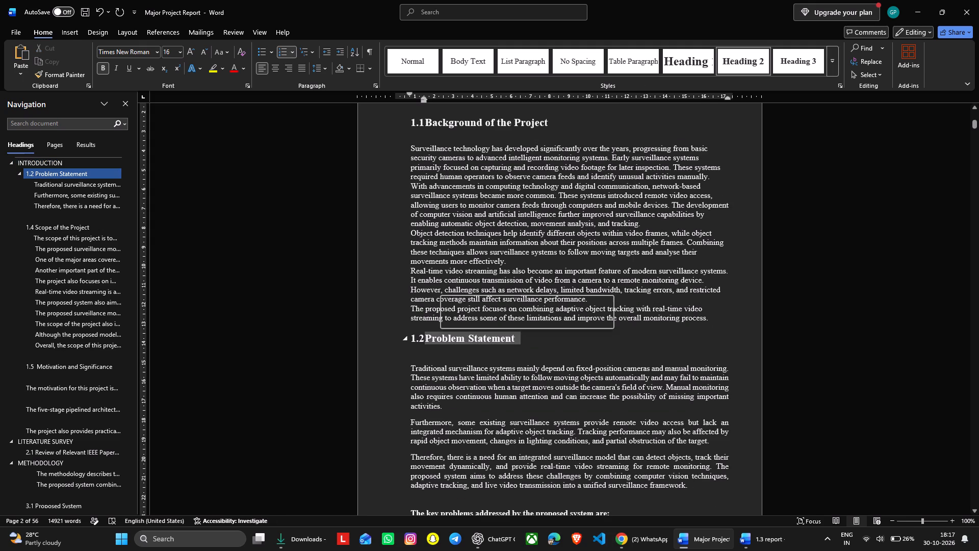
left_click(549, 342)
scroll(554, 340, "down", 1)
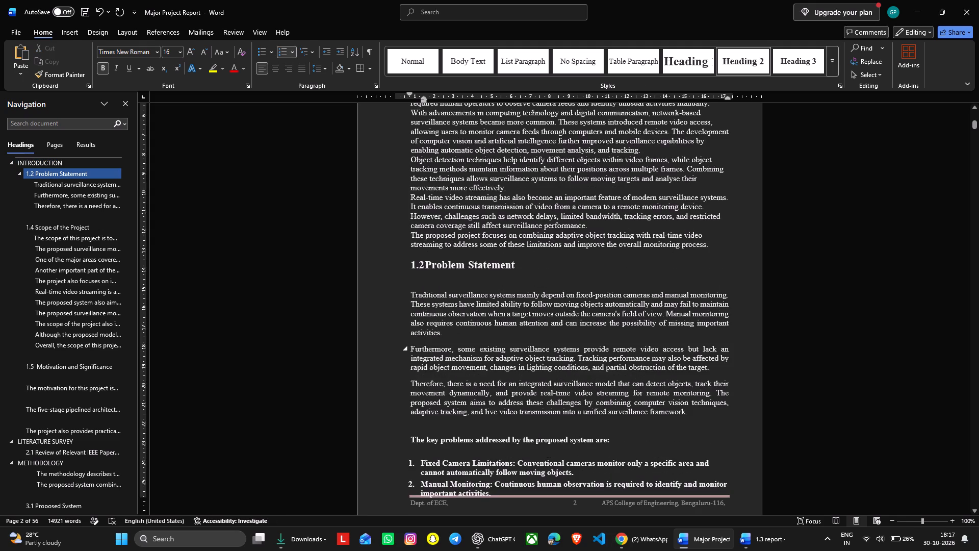
scroll(555, 340, "down", 6)
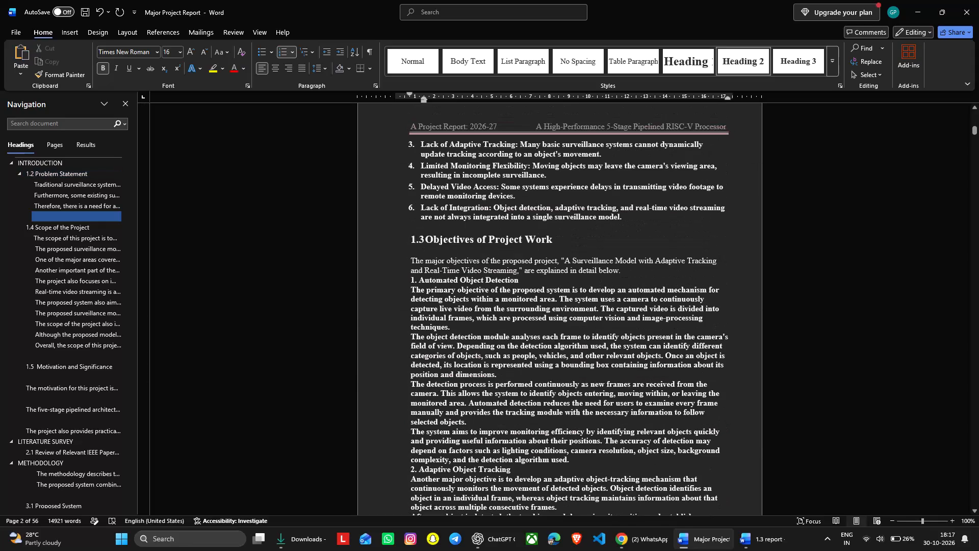
scroll(555, 338, "up", 2)
scroll(555, 338, "down", 2)
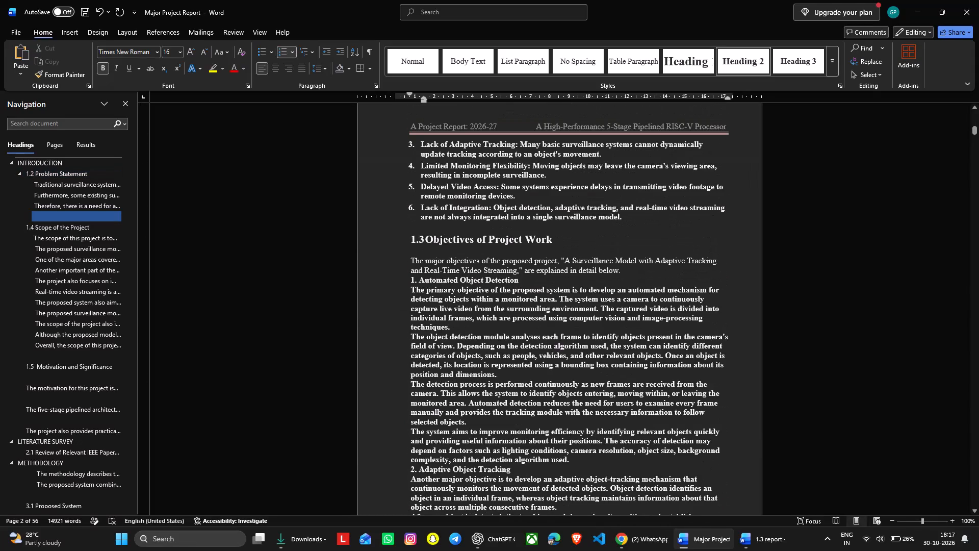
scroll(555, 338, "down", 2)
scroll(555, 338, "up", 1)
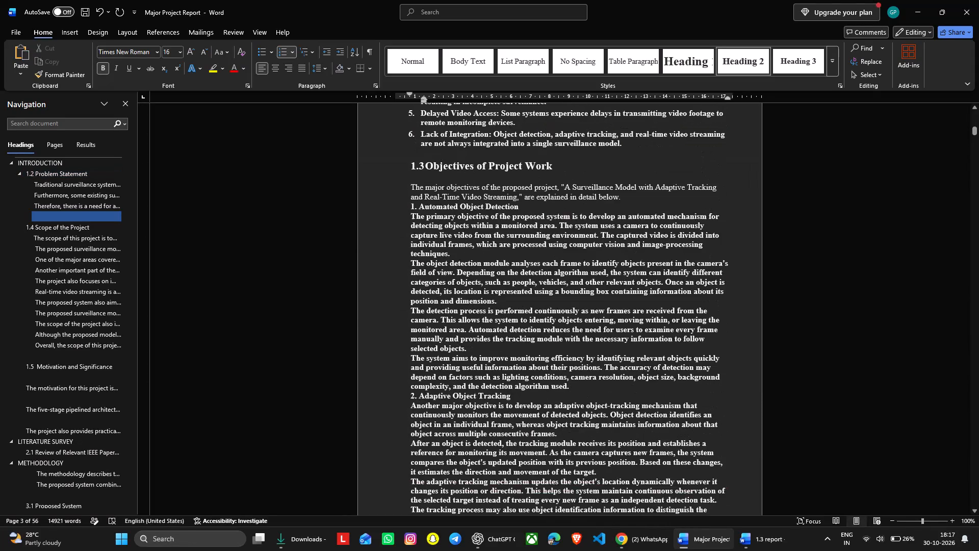
scroll(554, 339, "up", 2)
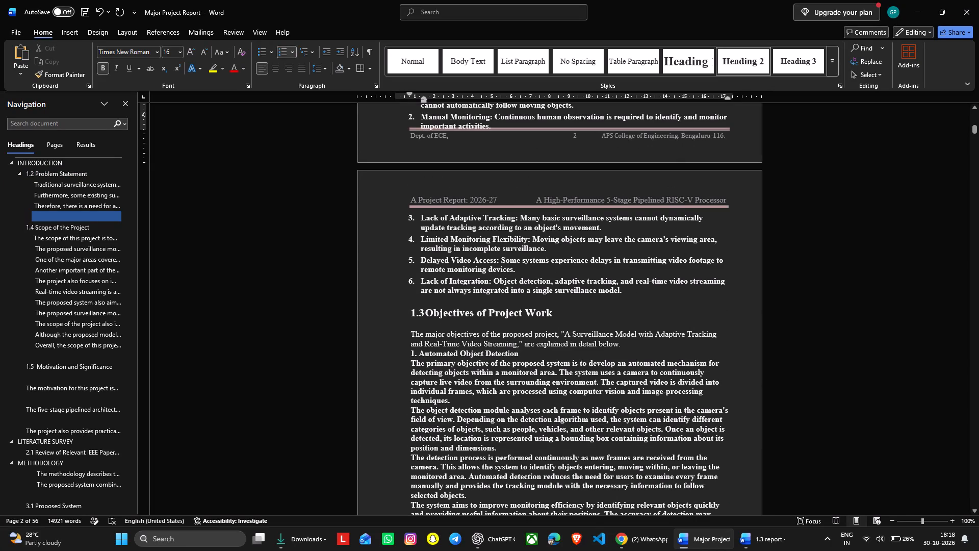
Set the line spacing to 1.5 from the opening paragraph of section 1.3 through the end of section 1.4.
scroll(416, 332, "down", 1)
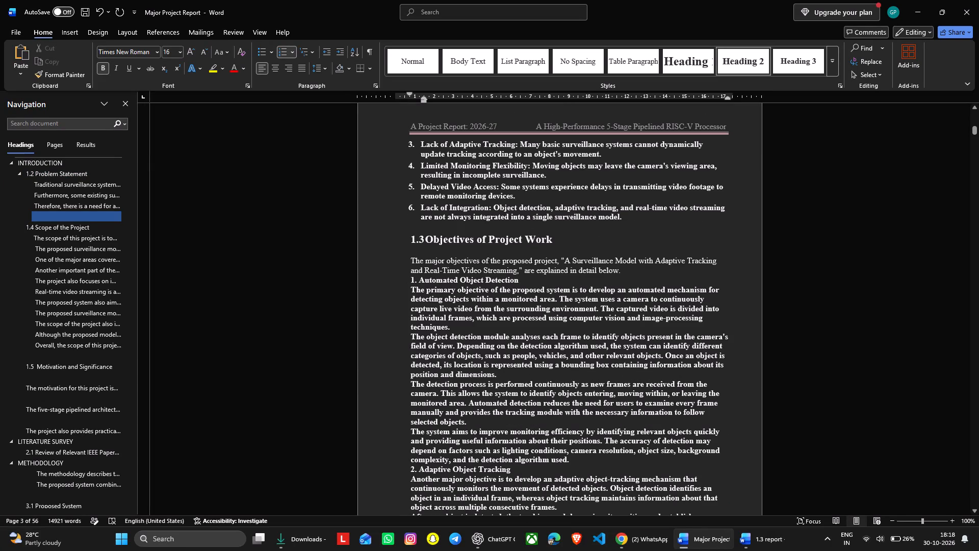
left_click(413, 260)
left_click_drag(413, 260, 474, 301)
left_click_drag(490, 315, 614, 511)
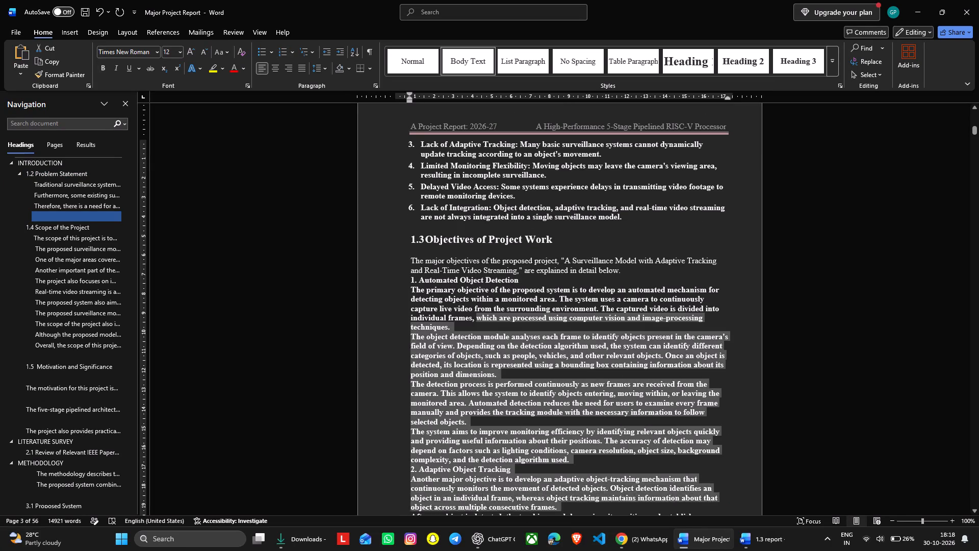
left_click_drag(614, 511, 628, 521)
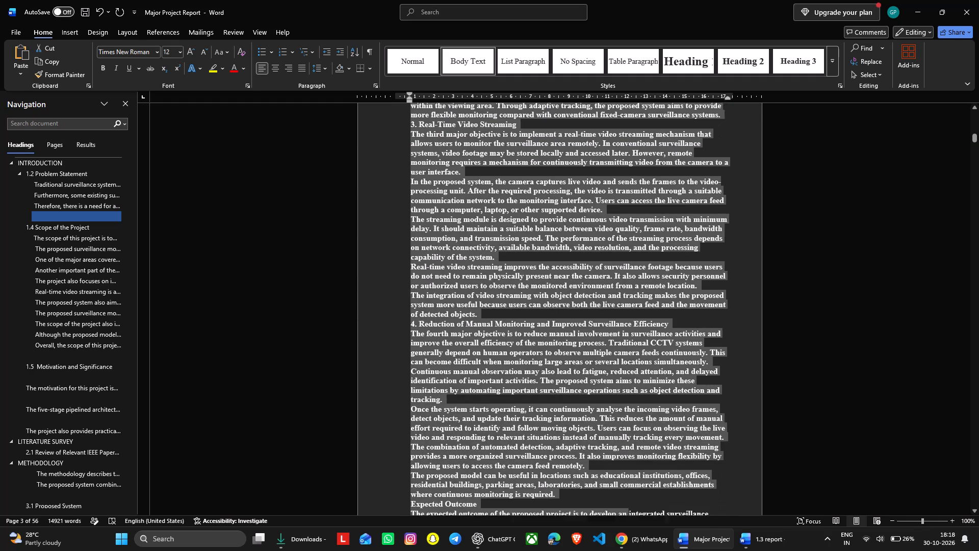
left_click_drag(628, 521, 657, 506)
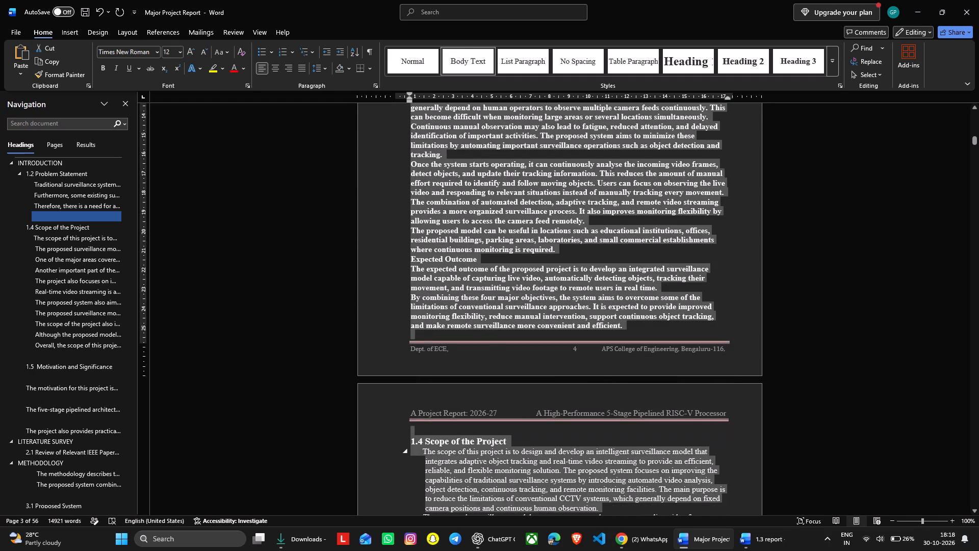
left_click_drag(657, 506, 673, 534)
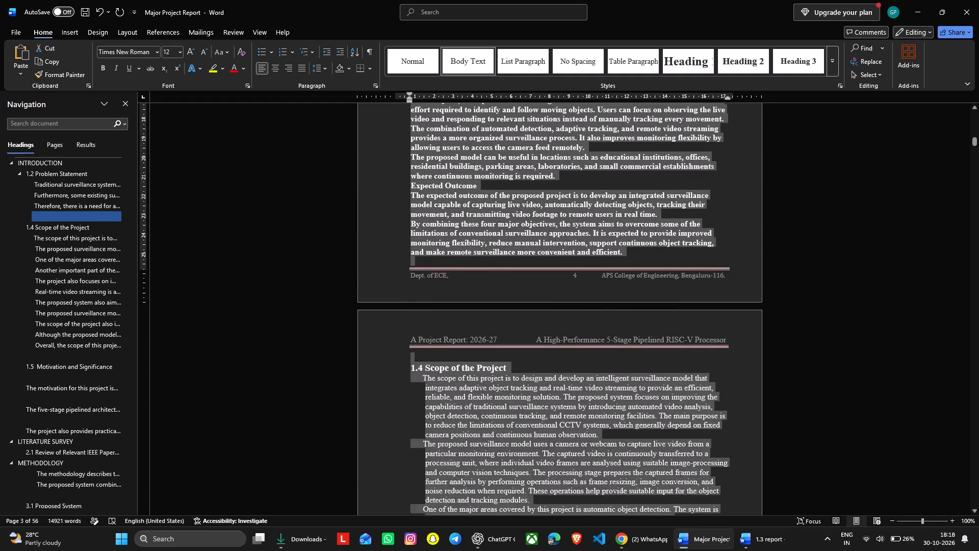
left_click_drag(673, 534, 667, 522)
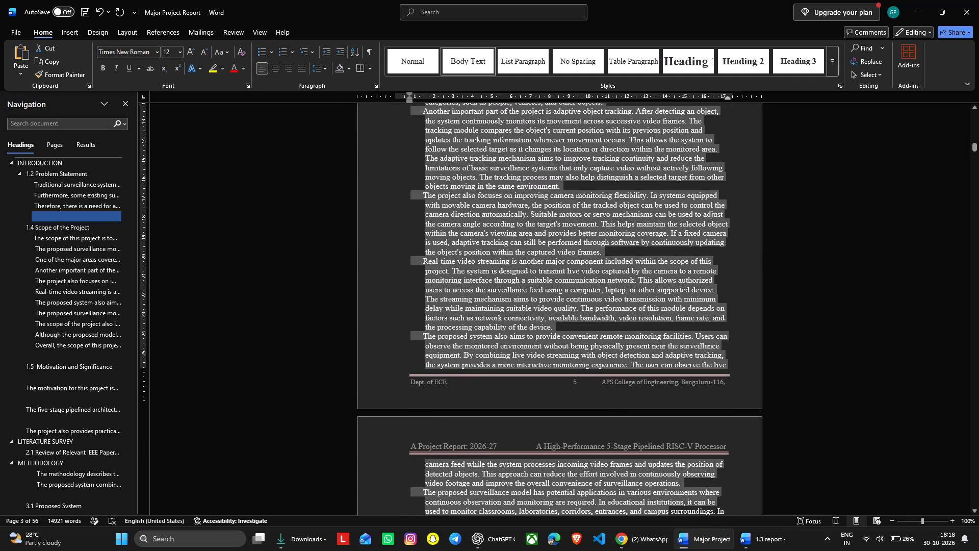
left_click_drag(667, 522, 668, 523)
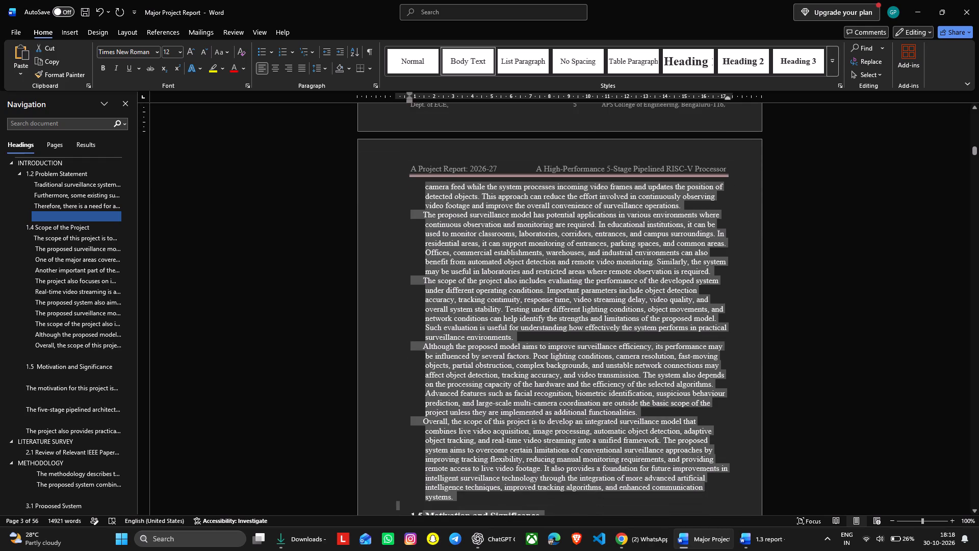
left_click_drag(668, 523, 690, 404)
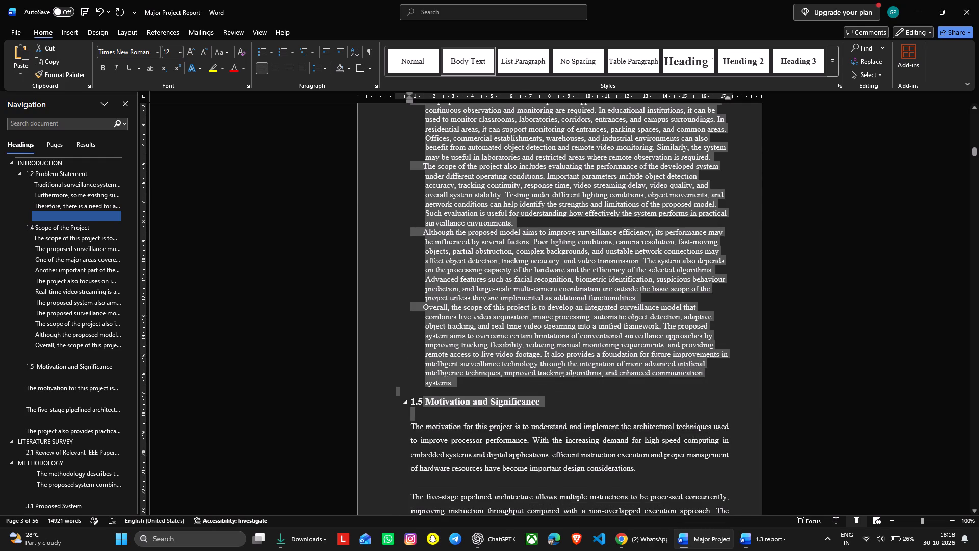
left_click_drag(690, 404, 693, 400)
left_click_drag(693, 400, 695, 391)
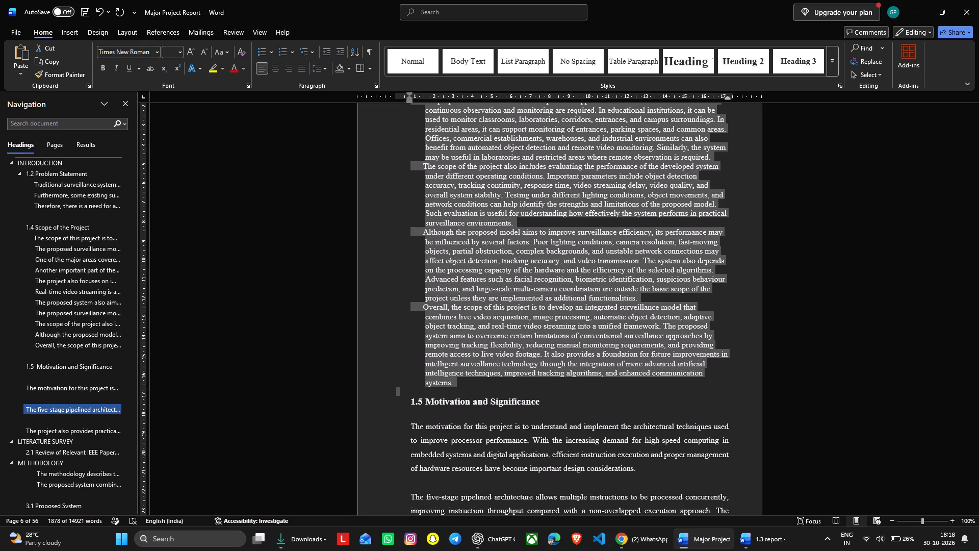
left_click(325, 69)
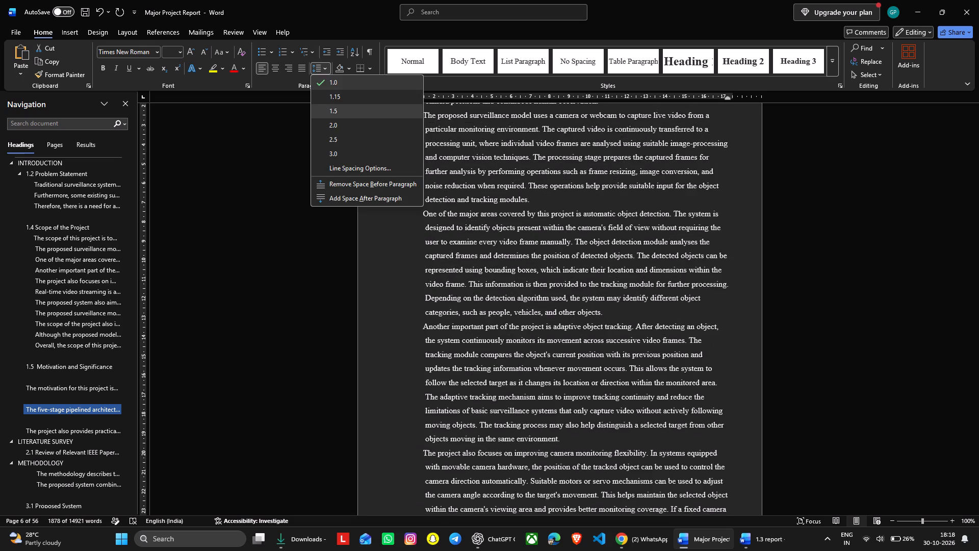
left_click(332, 107)
left_click(383, 200)
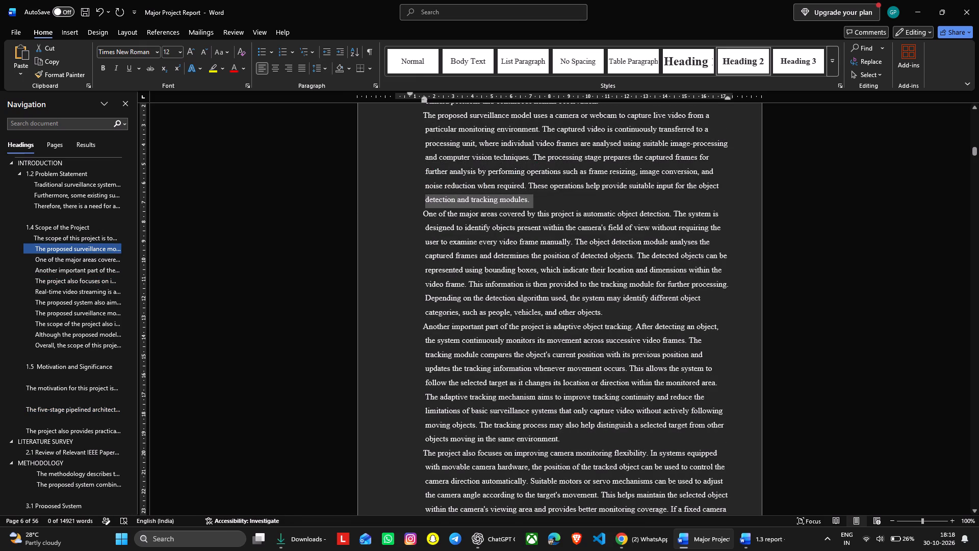
left_click(379, 252)
left_click(383, 295)
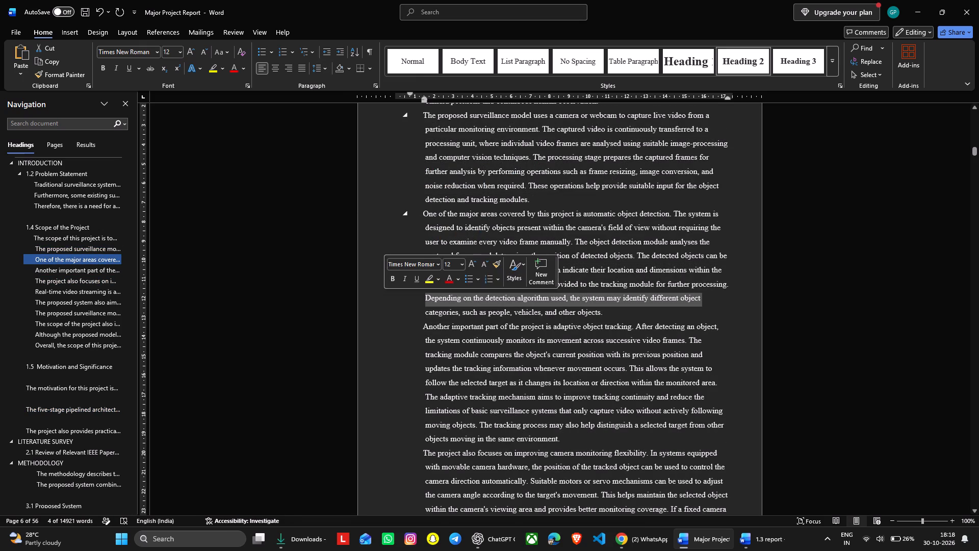
Review the line spacing and page layout of section 1.4, the end of section 1.3, and section 1.5.
left_click(726, 206)
scroll(720, 207, "down", 8)
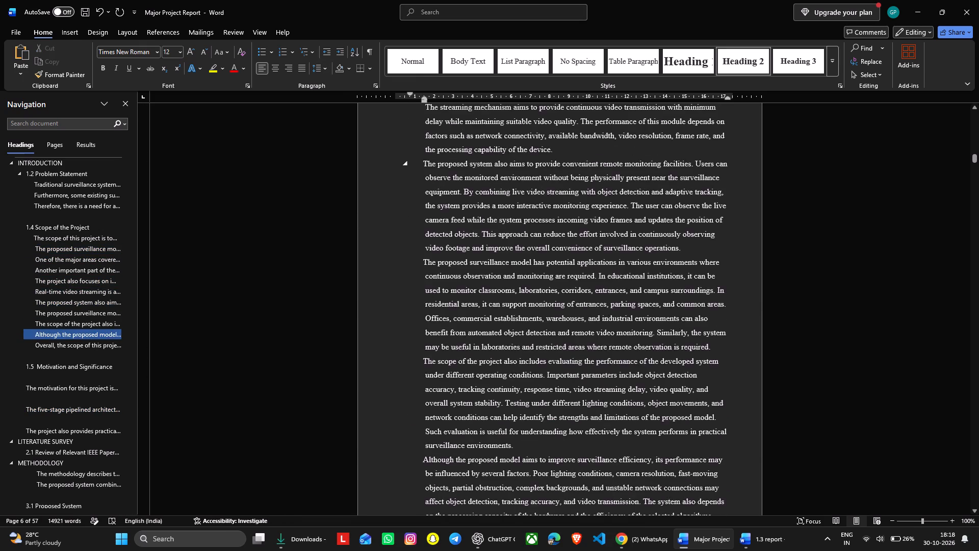
scroll(715, 208, "down", 10)
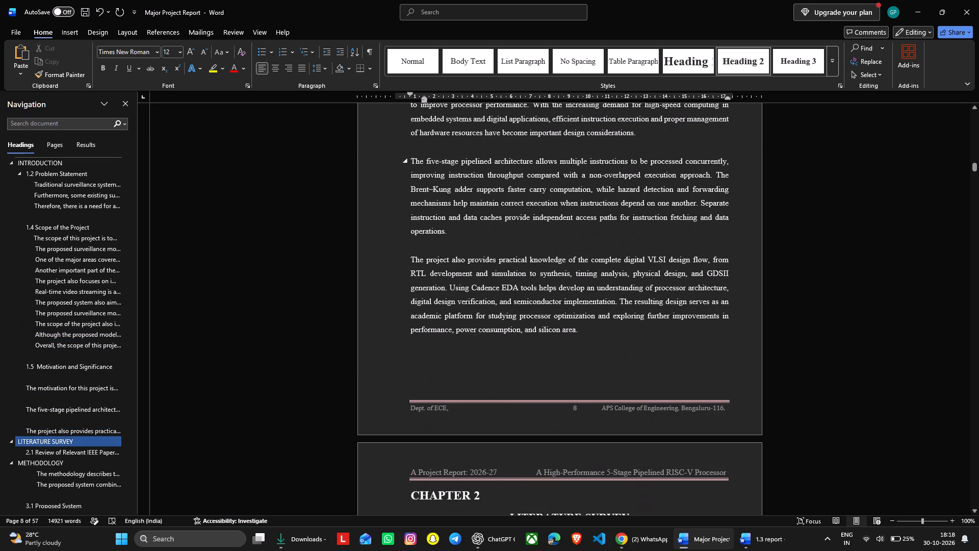
scroll(692, 220, "up", 4)
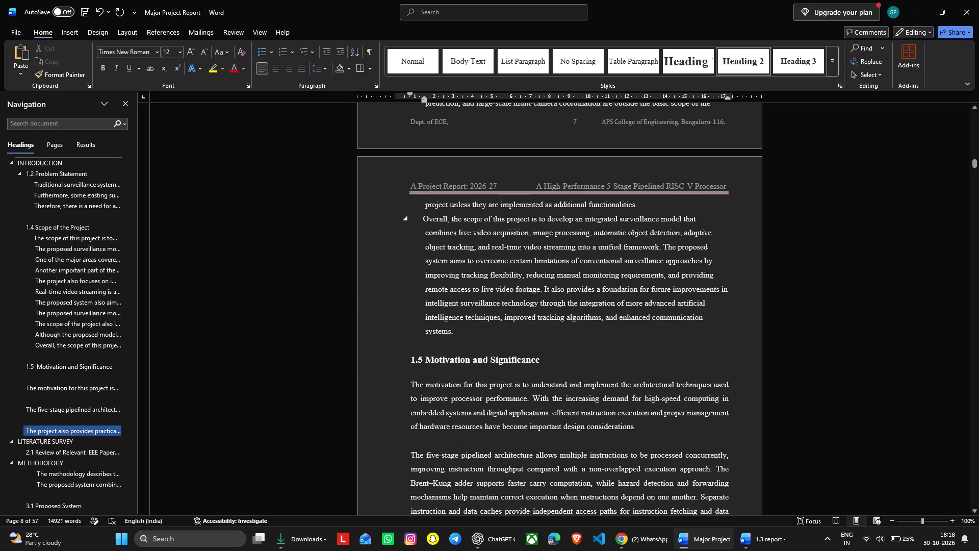
scroll(574, 222, "up", 3)
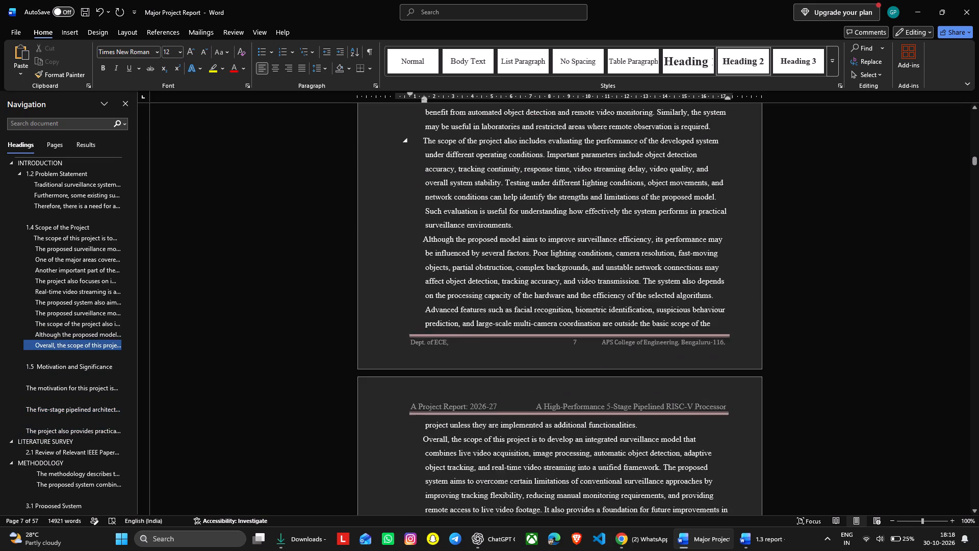
scroll(573, 217, "down", 3)
scroll(571, 223, "up", 14)
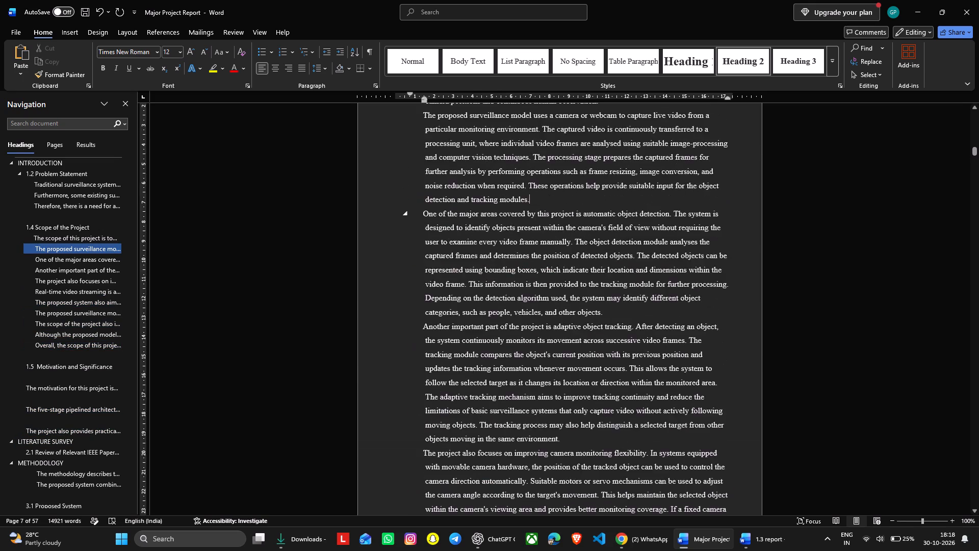
scroll(577, 226, "up", 5)
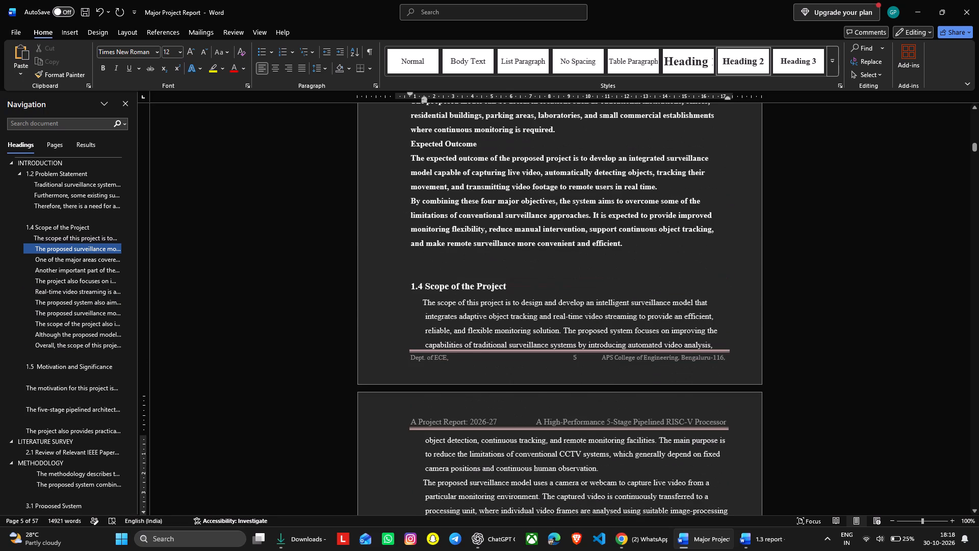
scroll(553, 251, "up", 1)
scroll(542, 239, "down", 1)
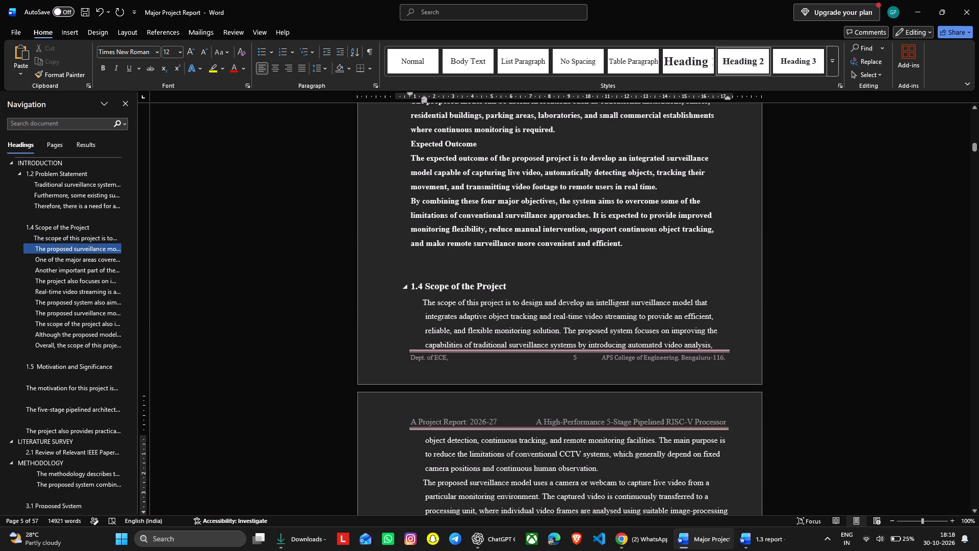
Set the font size of the 1.4 Scope of the Project heading text to 16.
left_click(507, 287)
left_click_drag(508, 287, 413, 284)
left_click(413, 284)
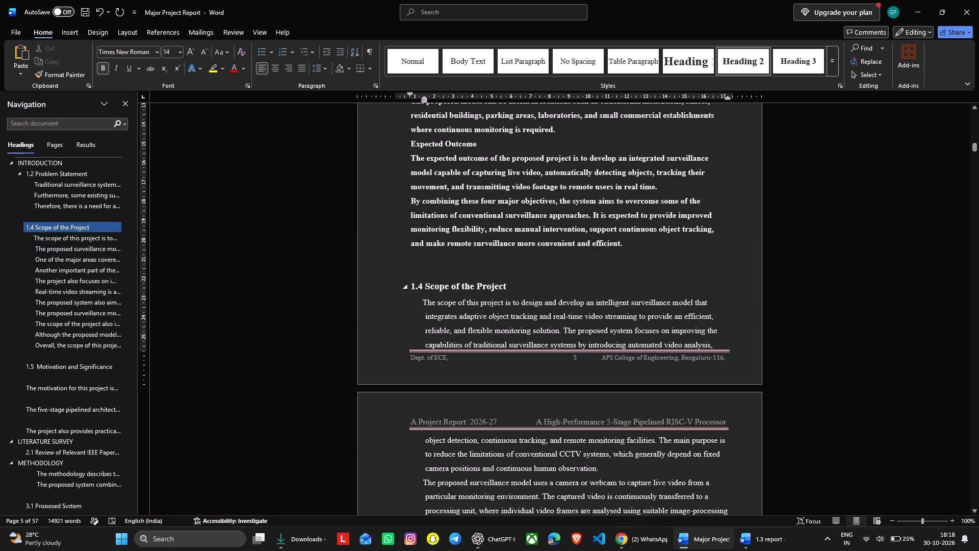
left_click(510, 287)
left_click_drag(510, 287, 430, 286)
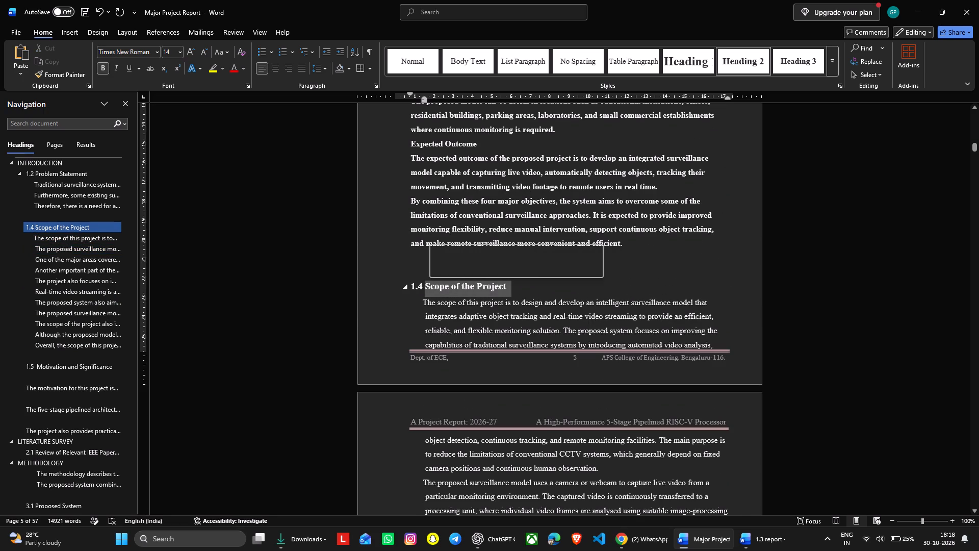
left_click(518, 255)
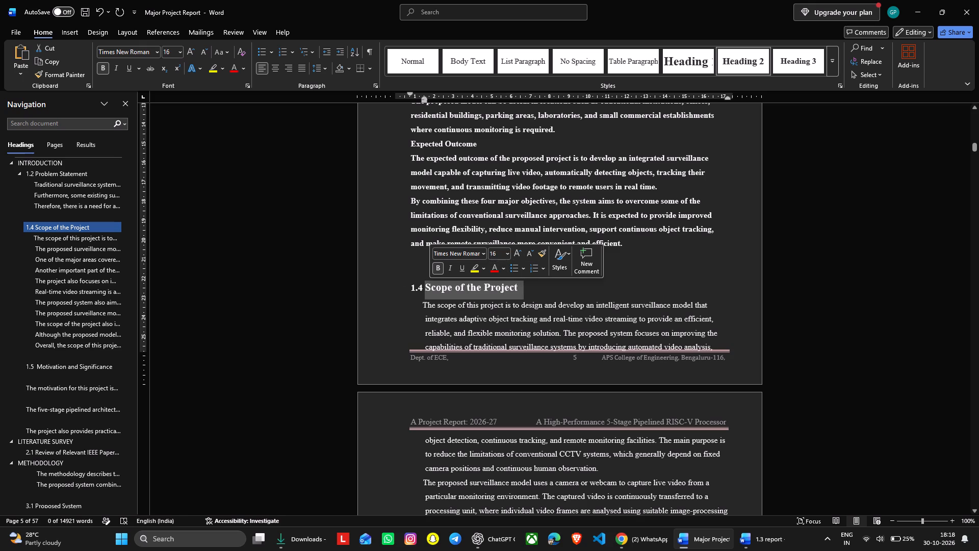
left_click(635, 269)
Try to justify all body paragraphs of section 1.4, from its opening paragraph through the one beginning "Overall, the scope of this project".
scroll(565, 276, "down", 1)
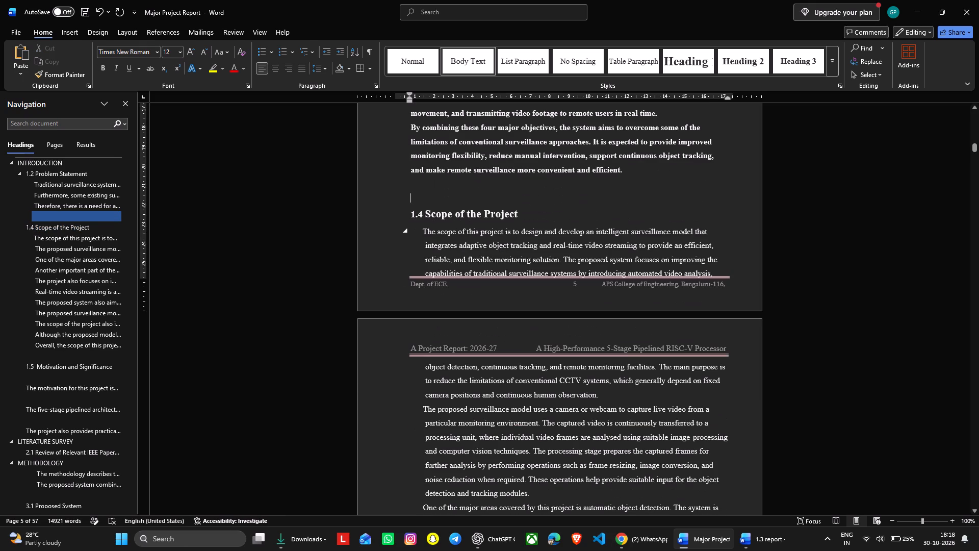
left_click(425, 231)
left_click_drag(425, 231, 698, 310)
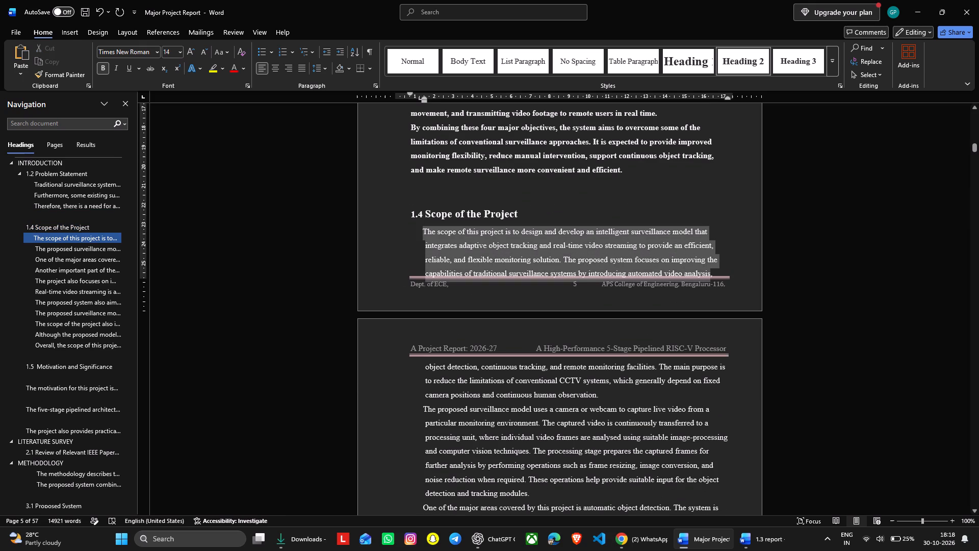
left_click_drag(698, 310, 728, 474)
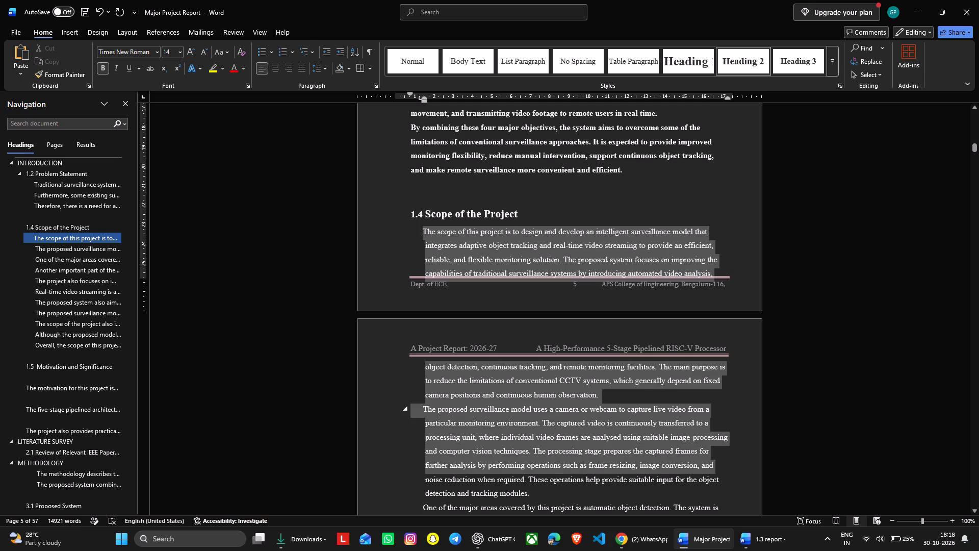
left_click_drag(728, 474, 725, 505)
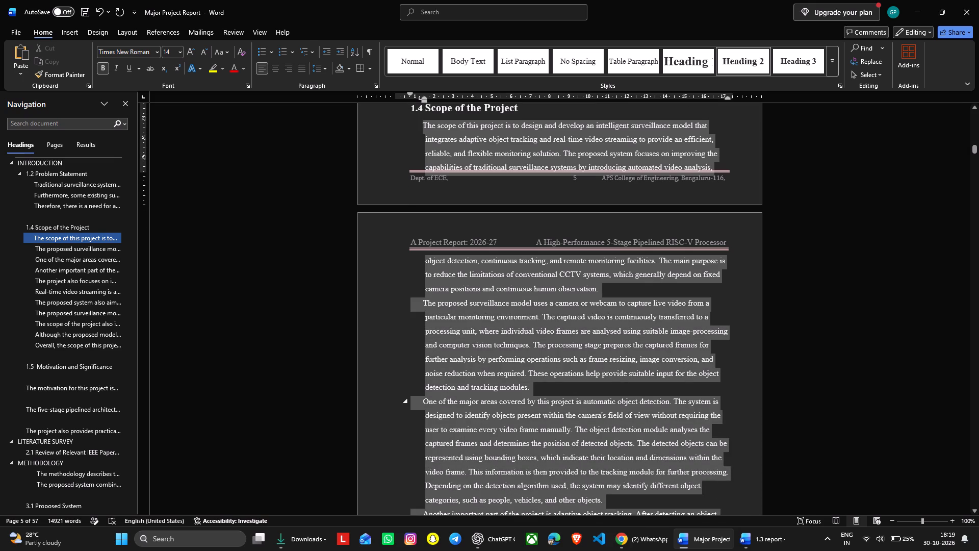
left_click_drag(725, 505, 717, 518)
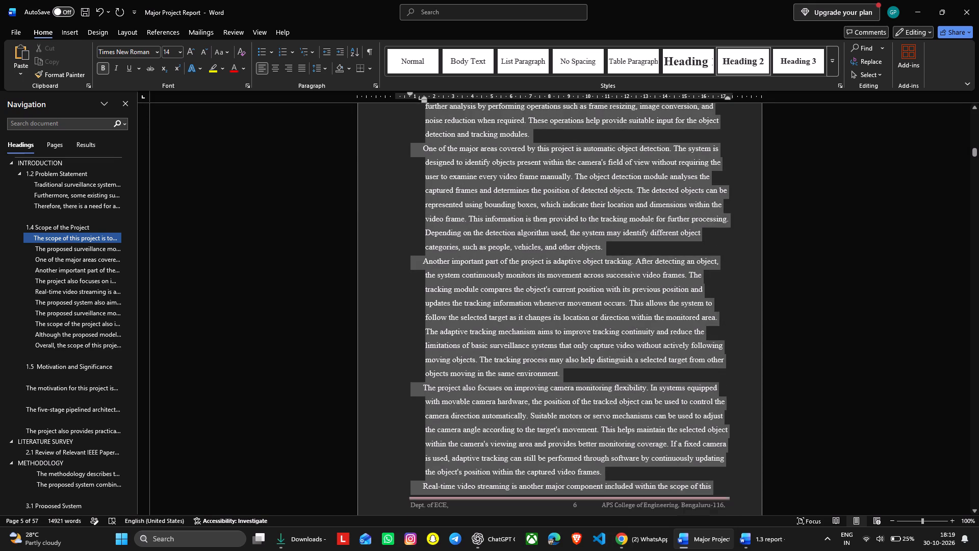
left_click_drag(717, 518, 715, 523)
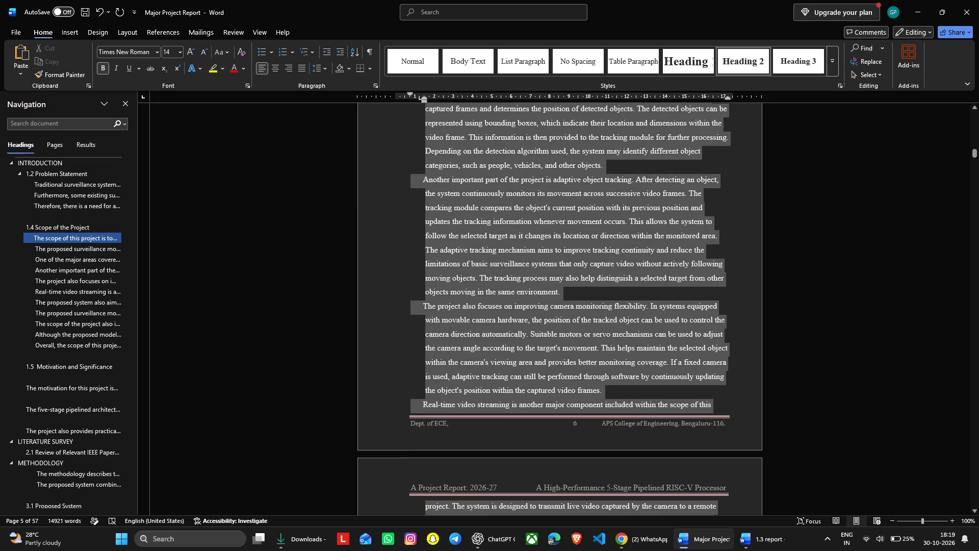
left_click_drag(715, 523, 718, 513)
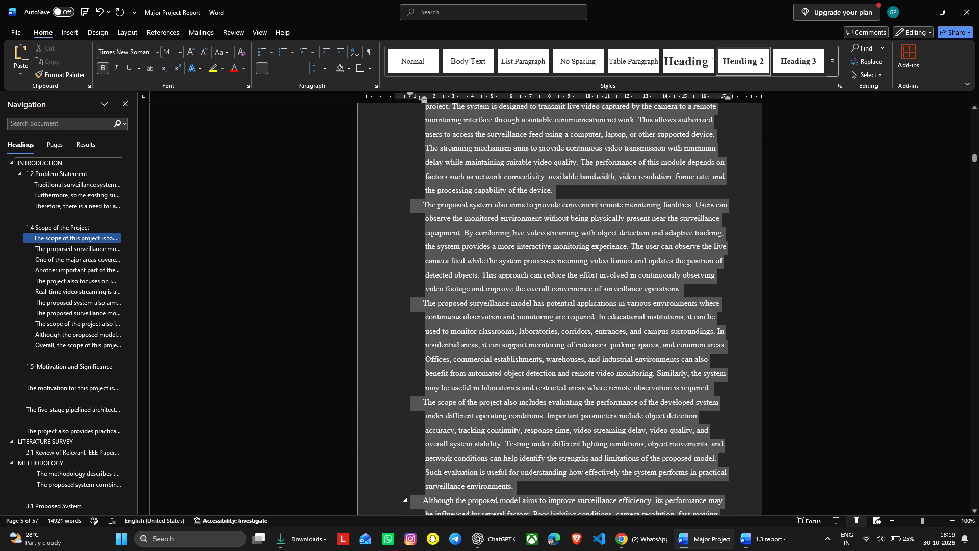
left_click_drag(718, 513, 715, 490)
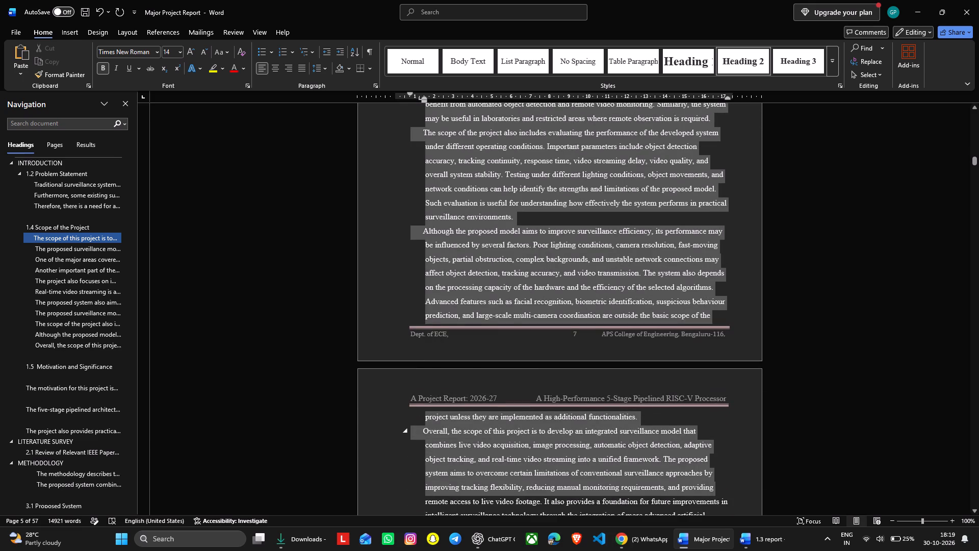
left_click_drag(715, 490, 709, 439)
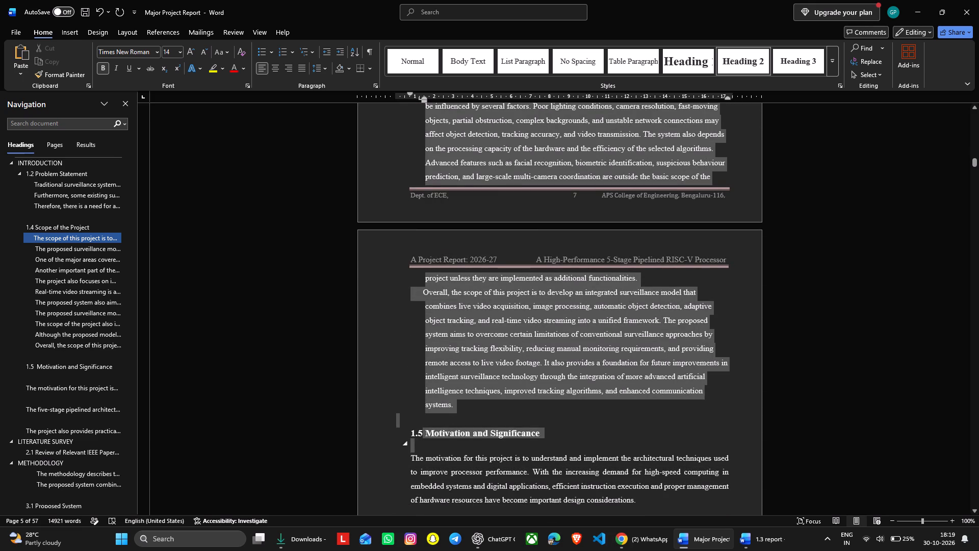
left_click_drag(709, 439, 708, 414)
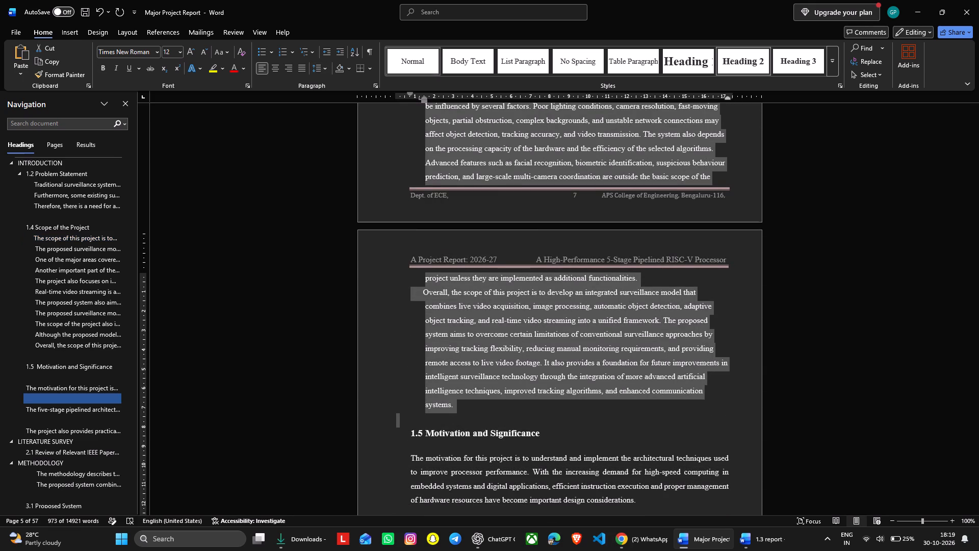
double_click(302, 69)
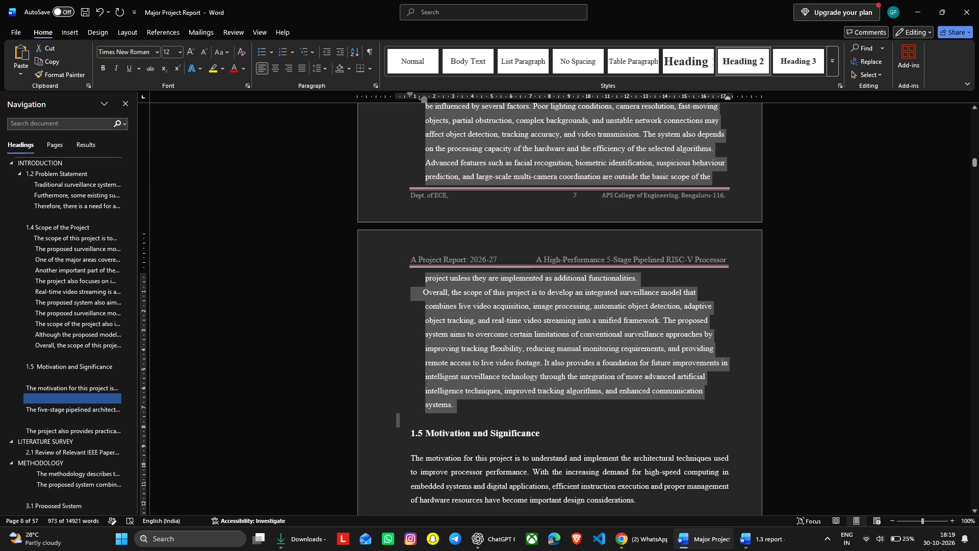
Insert a space before "Overall" at the start of section 1.4's last paragraph to align its first line with the rest.
left_click(405, 251)
scroll(481, 227, "down", 1)
scroll(481, 227, "up", 2)
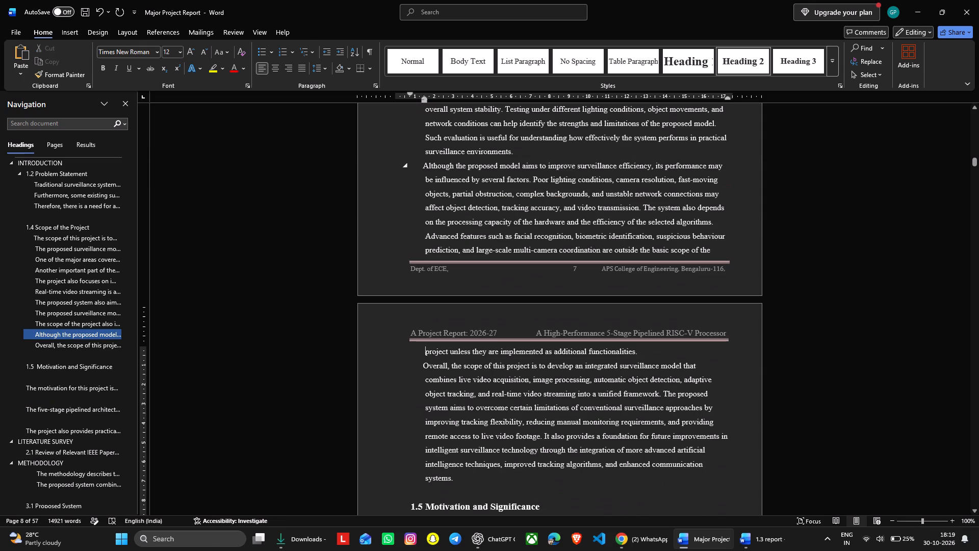
left_click(411, 337)
left_click(413, 367)
left_click(423, 362)
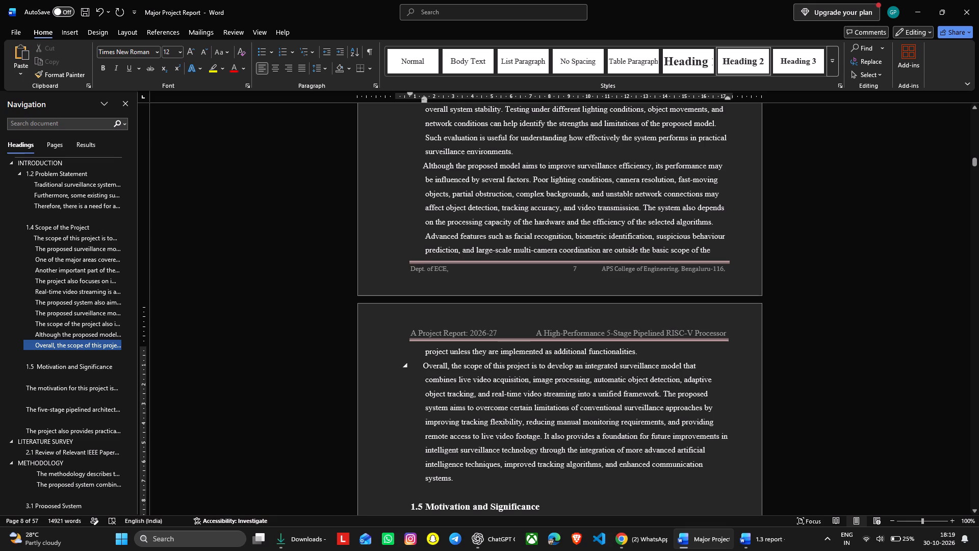
key("space")
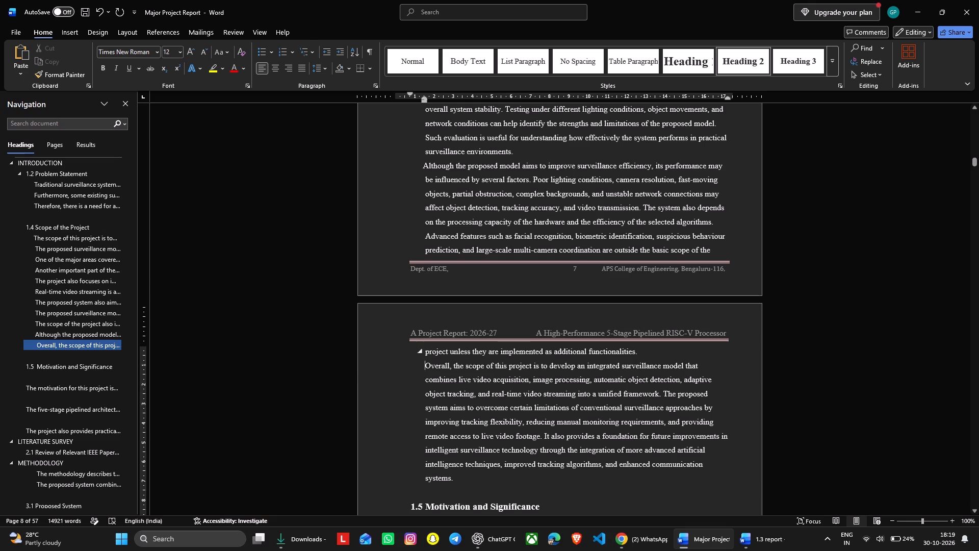
Review the formatting and page layout of Chapter 1 from section 1.4 back to 1.2 Problem Statement and forward to section 1.5.
scroll(548, 354, "up", 7)
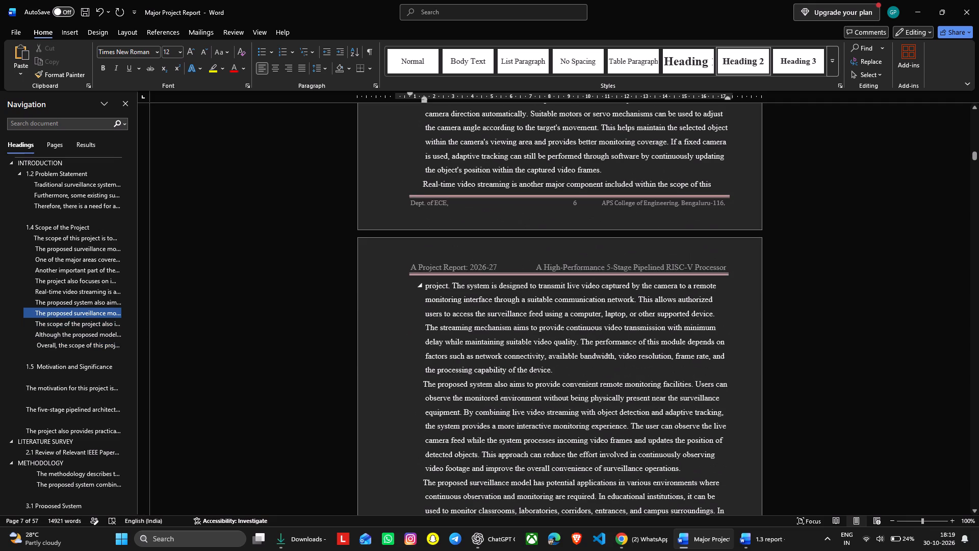
scroll(549, 340, "up", 8)
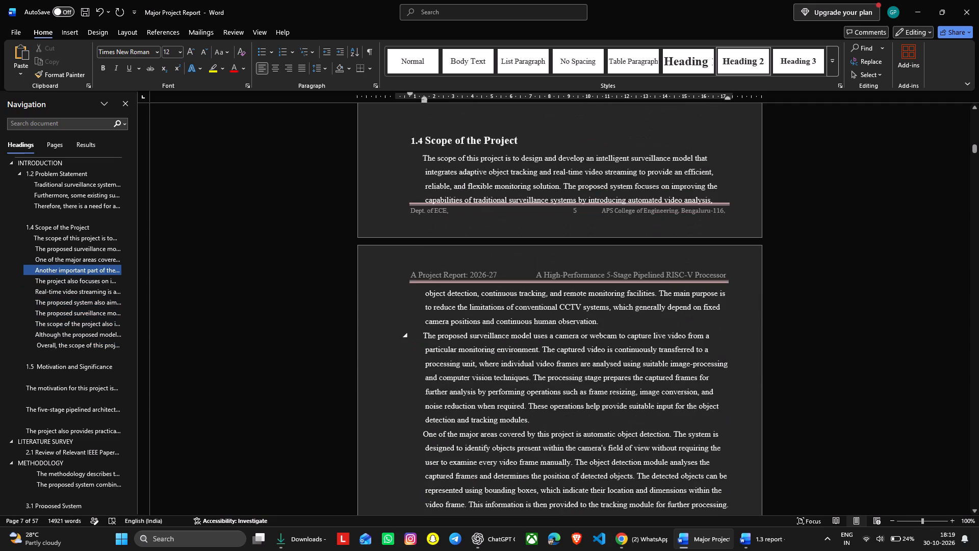
scroll(552, 337, "up", 2)
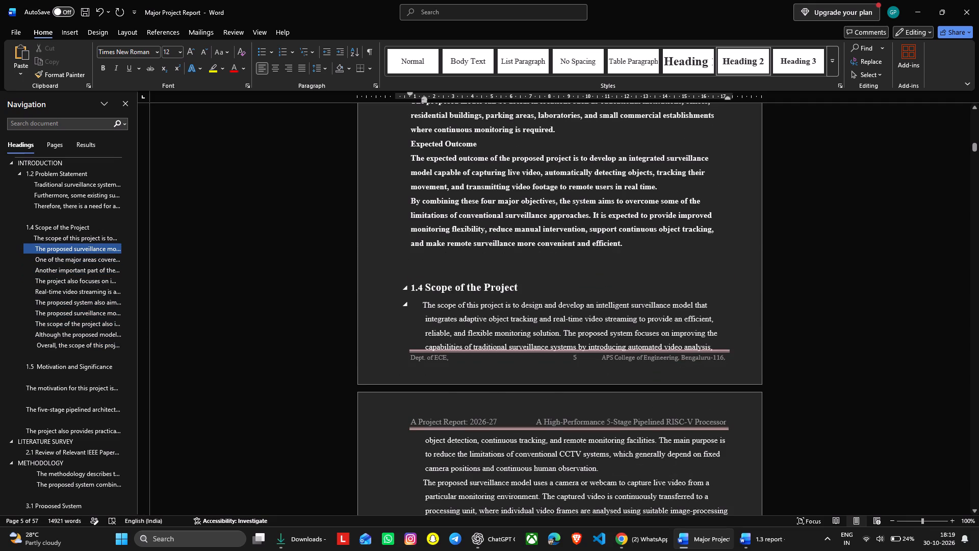
scroll(421, 291, "up", 4)
scroll(421, 286, "down", 1)
scroll(467, 283, "up", 5)
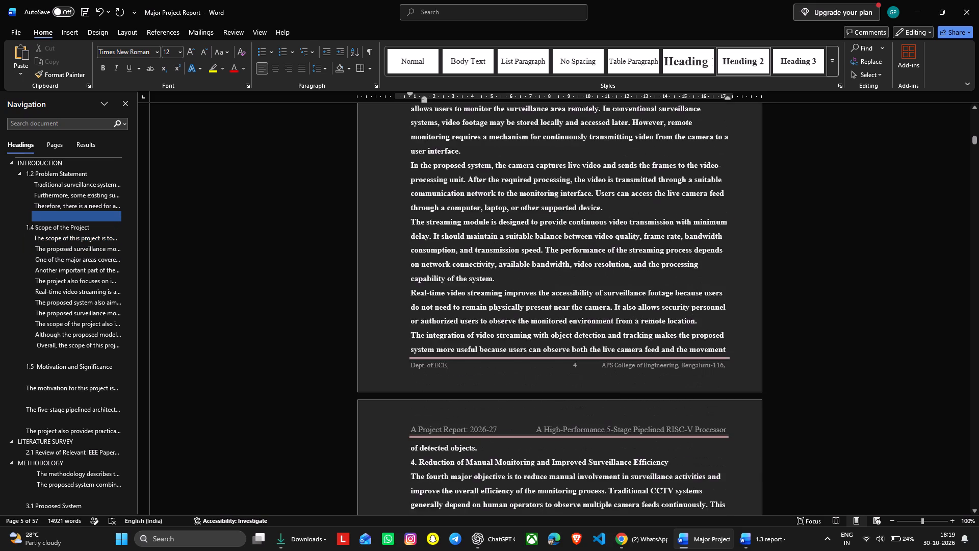
scroll(467, 282, "up", 12)
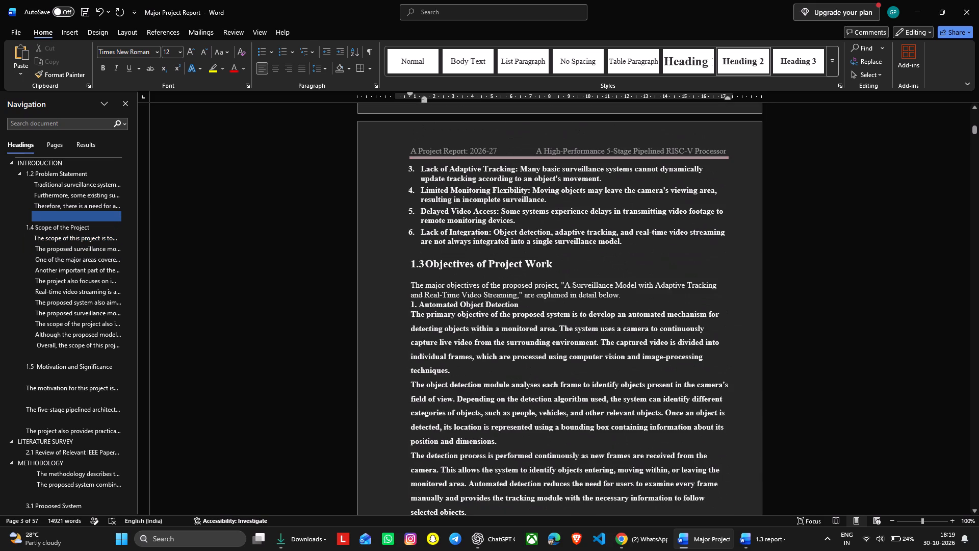
scroll(467, 281, "up", 6)
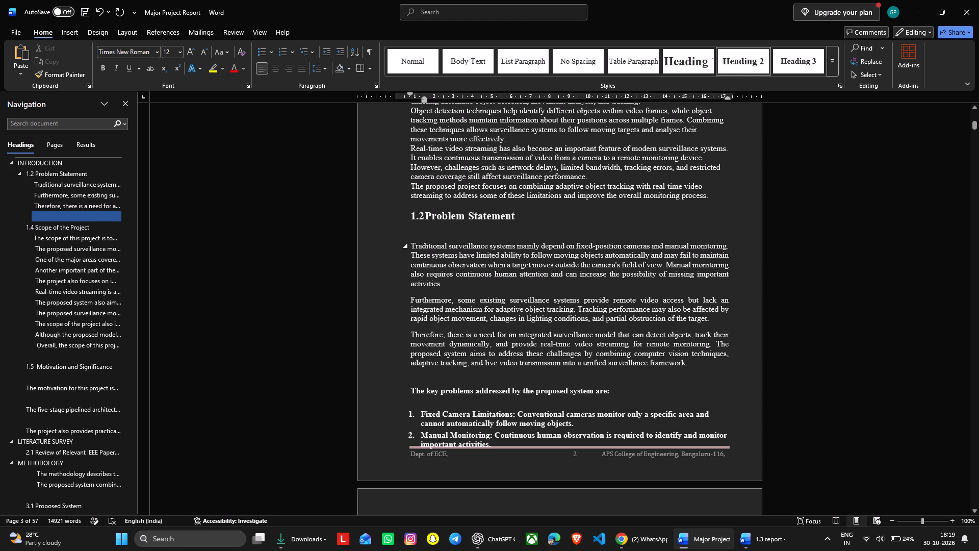
scroll(558, 328, "down", 2)
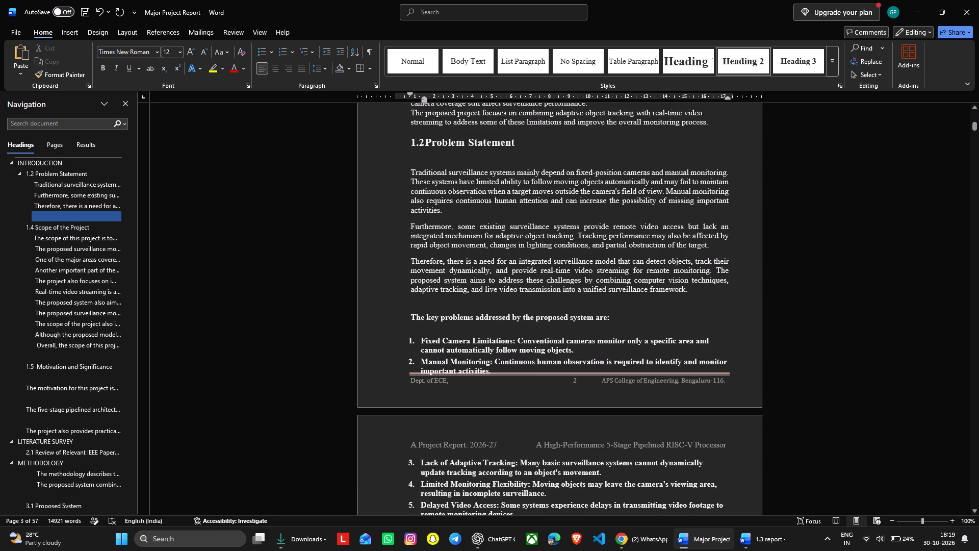
scroll(557, 334, "down", 8)
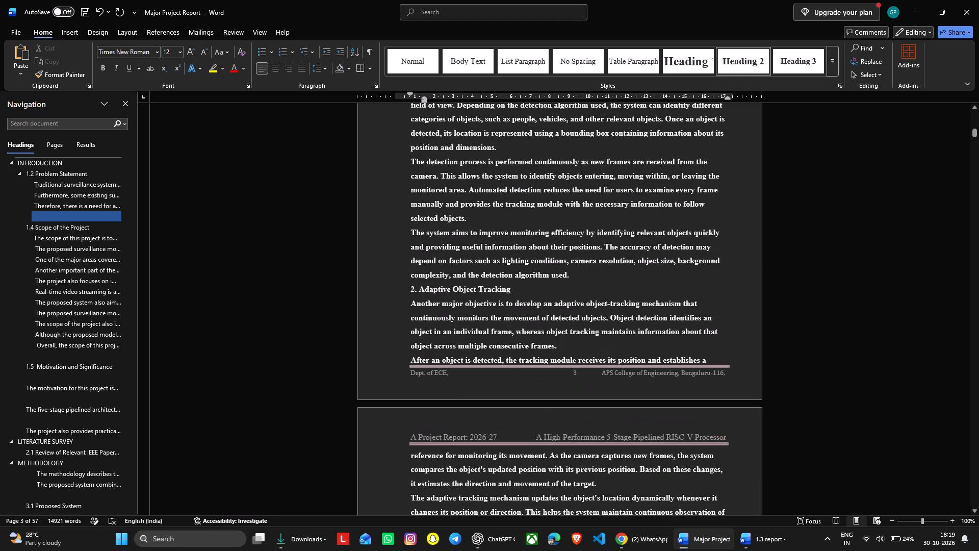
scroll(539, 363, "down", 6)
scroll(499, 383, "down", 3)
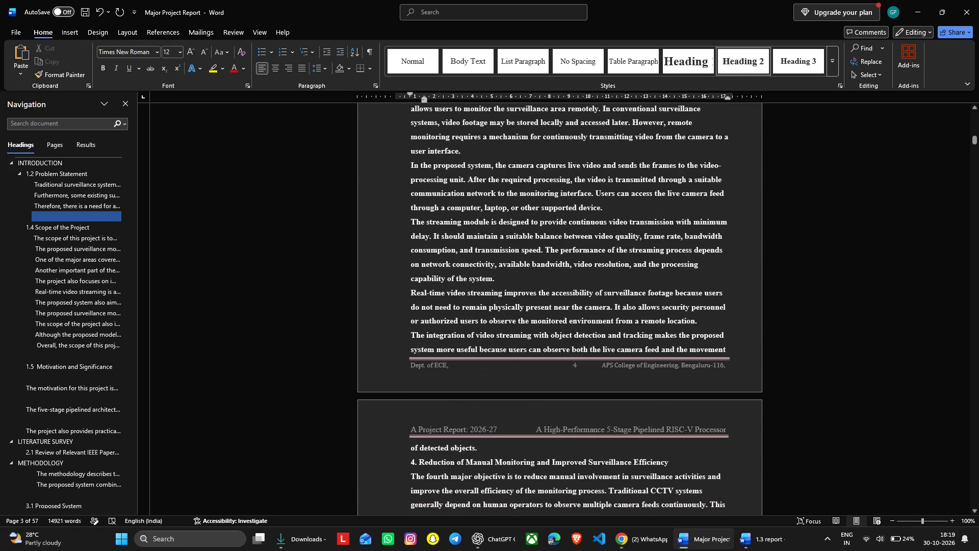
scroll(499, 383, "down", 19)
scroll(499, 382, "down", 8)
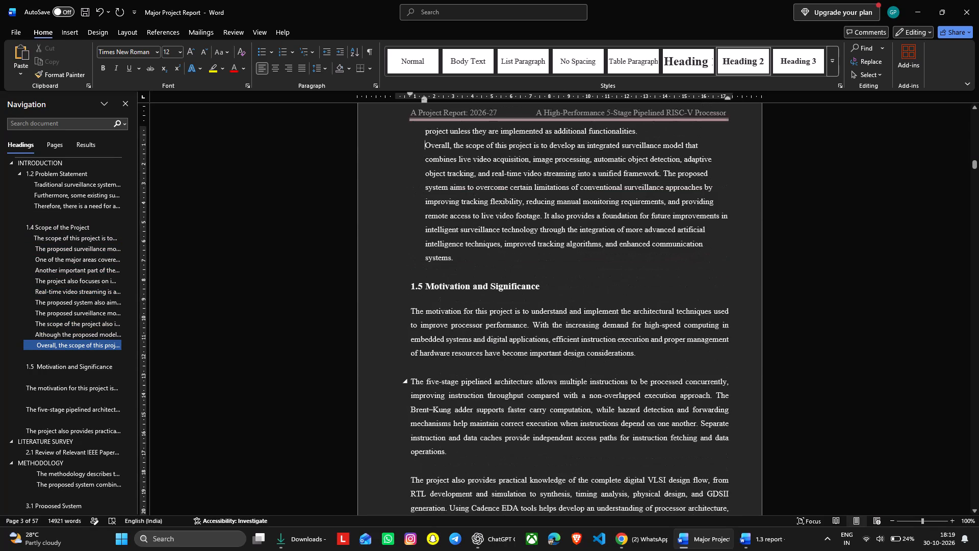
left_click(543, 285)
left_click_drag(543, 285, 435, 285)
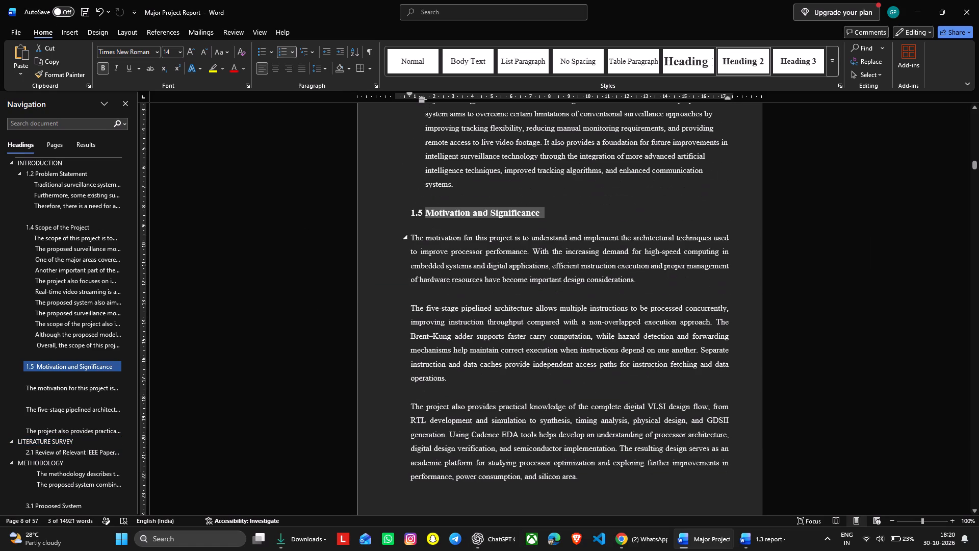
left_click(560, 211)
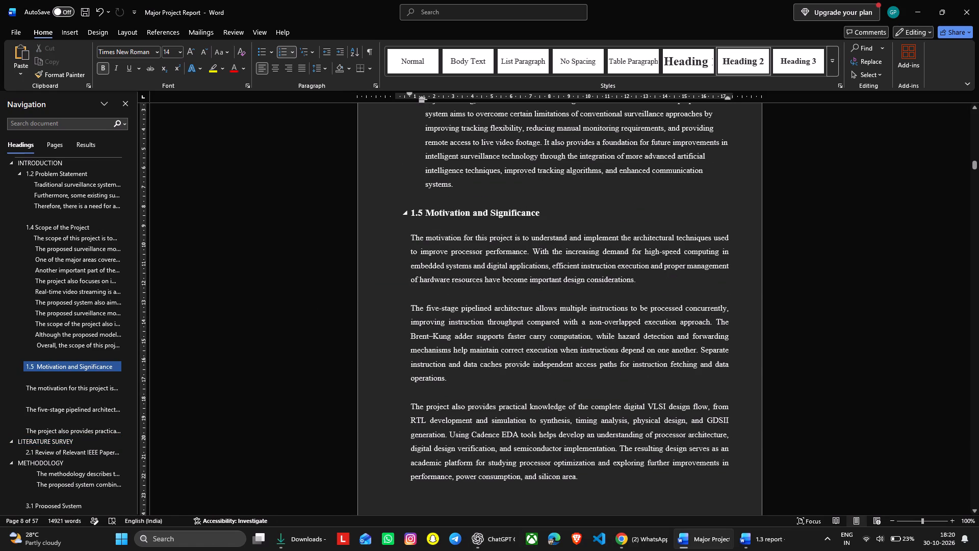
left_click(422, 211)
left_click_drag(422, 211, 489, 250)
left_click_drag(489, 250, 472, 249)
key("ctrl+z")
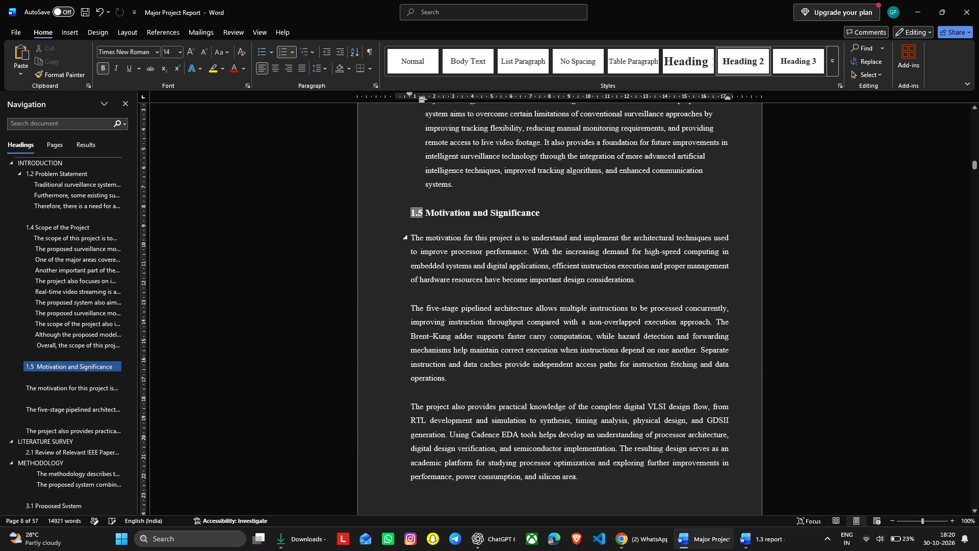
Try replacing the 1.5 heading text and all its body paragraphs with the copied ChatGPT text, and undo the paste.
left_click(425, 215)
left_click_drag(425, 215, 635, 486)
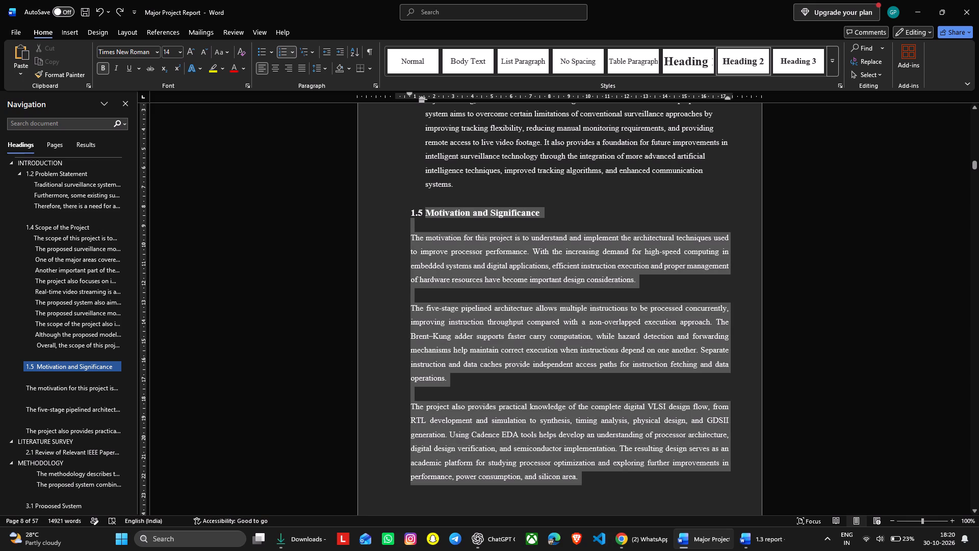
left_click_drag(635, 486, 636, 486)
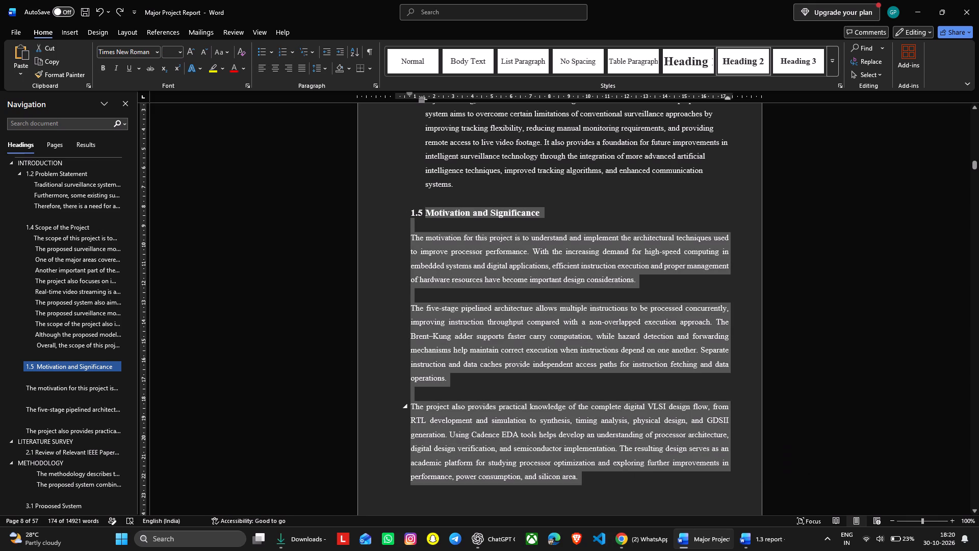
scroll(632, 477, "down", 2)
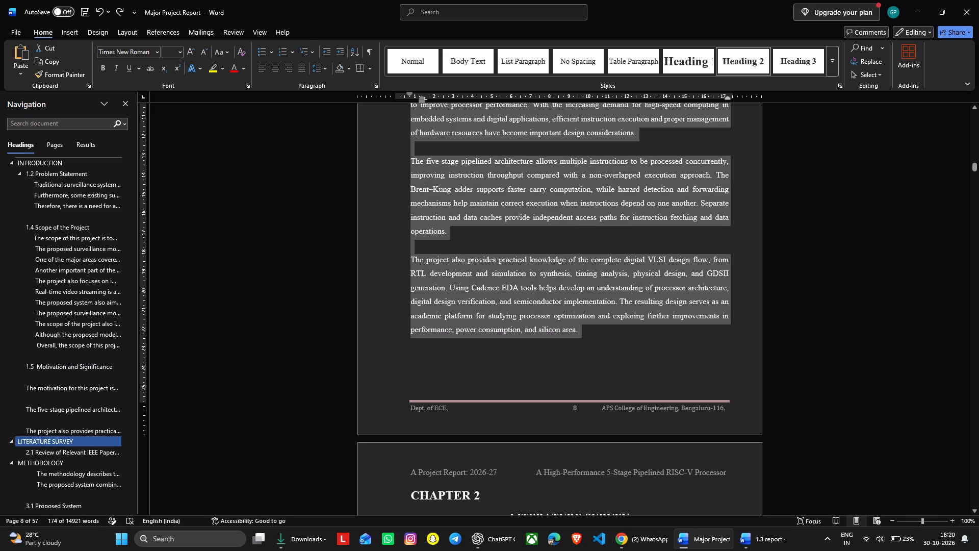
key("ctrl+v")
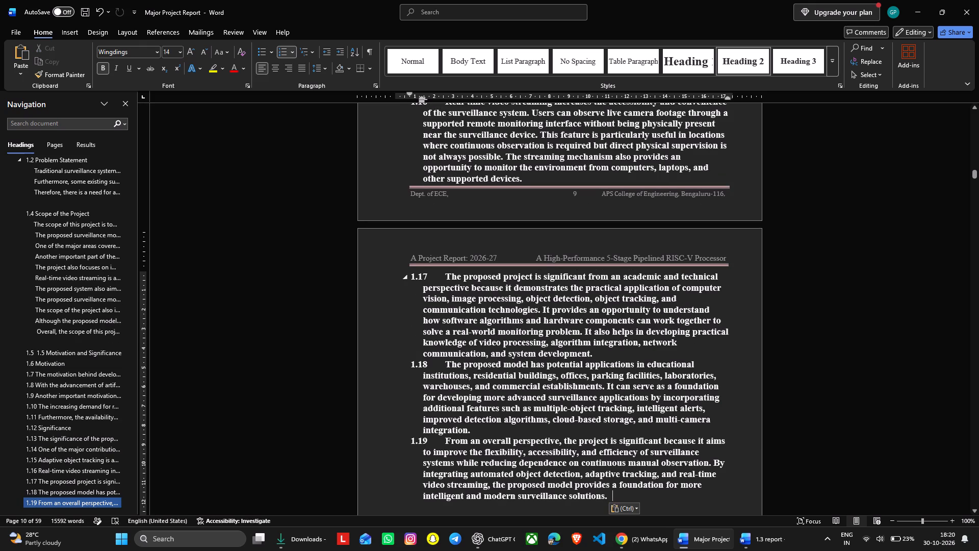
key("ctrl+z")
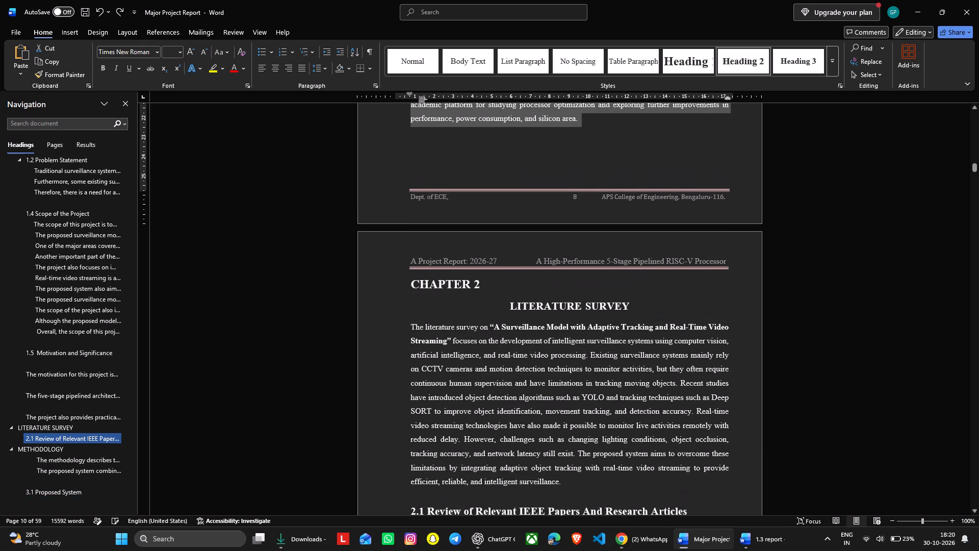
Replace the three old body paragraphs under heading 1.5 with the copied ChatGPT text, leaving the heading out of the selection.
scroll(447, 307, "up", 4)
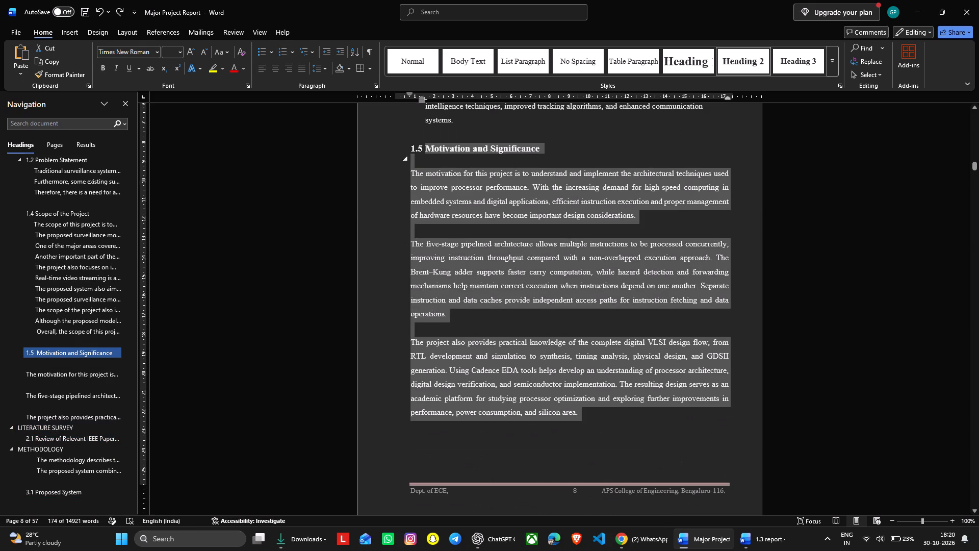
left_click(564, 141)
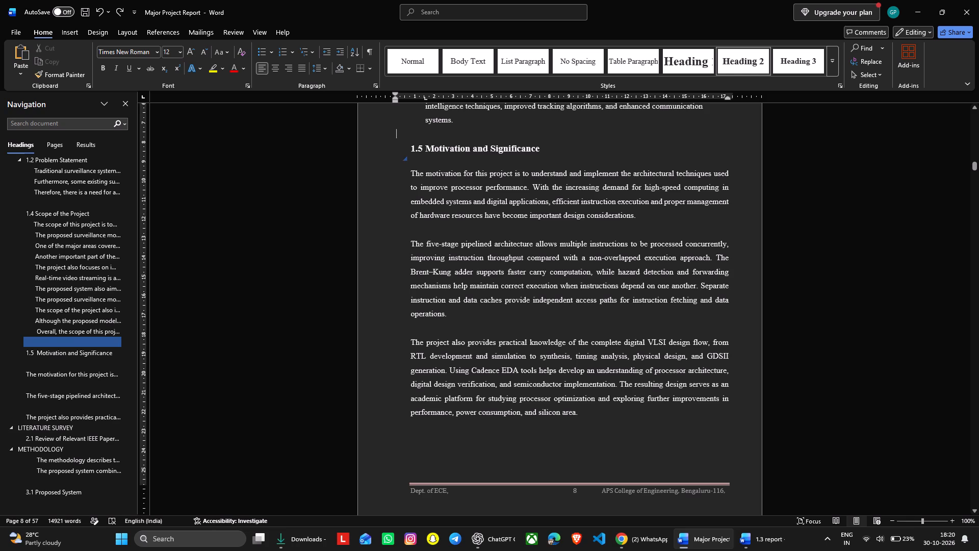
left_click(414, 171)
left_click_drag(414, 171, 491, 231)
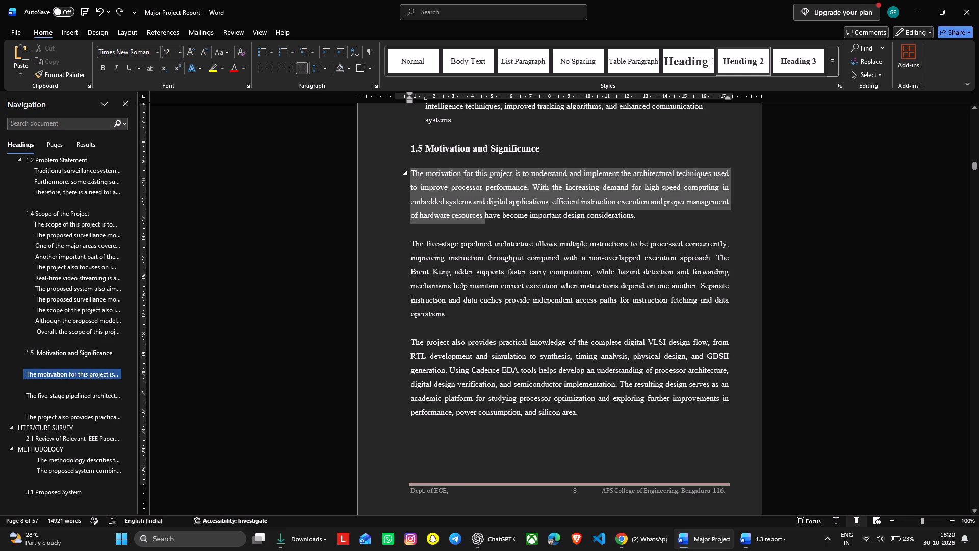
left_click_drag(491, 231, 588, 425)
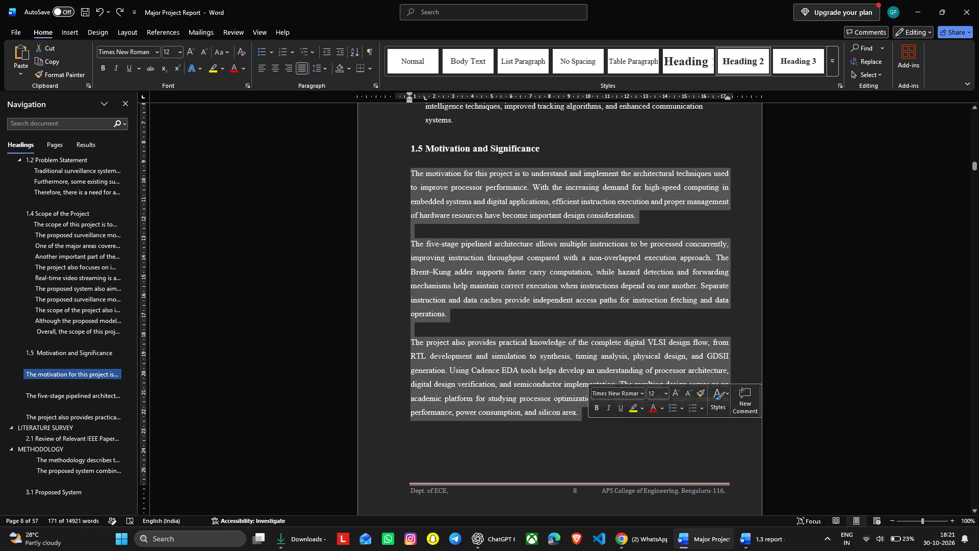
key("ctrl+v")
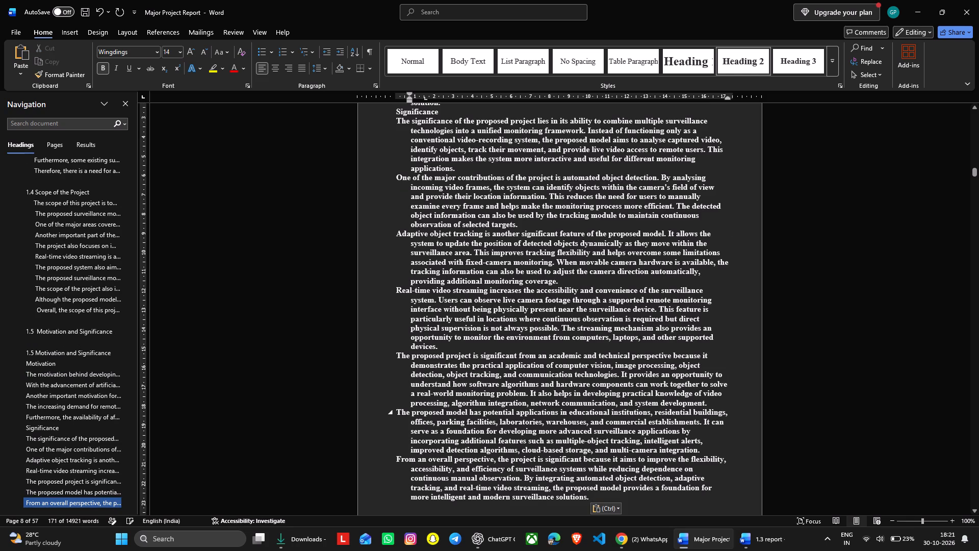
Delete the pasted duplicate line "1.5 Motivation and Significance" and the "Motivation" subheading above section 1.5's first paragraph.
scroll(604, 429, "up", 2)
scroll(603, 422, "down", 1)
scroll(597, 417, "up", 3)
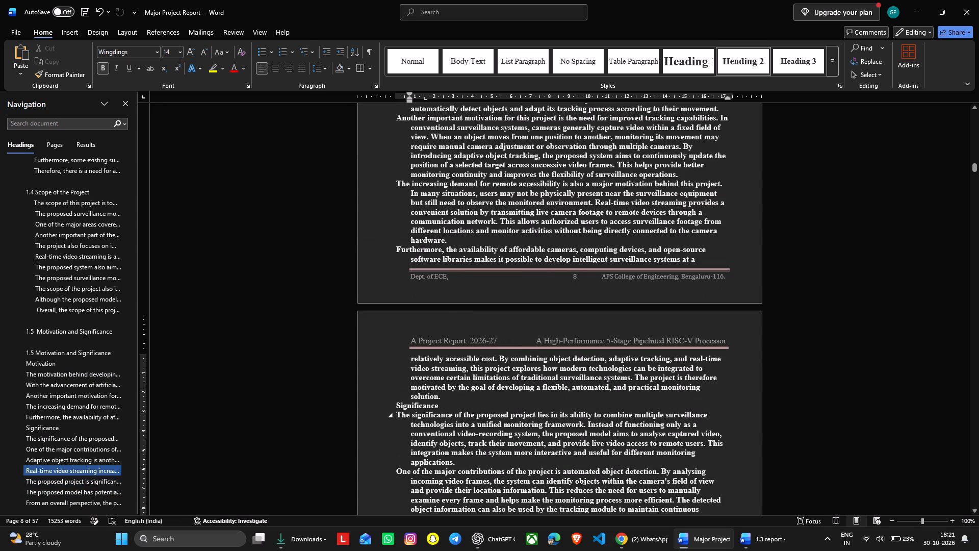
scroll(592, 412, "up", 5)
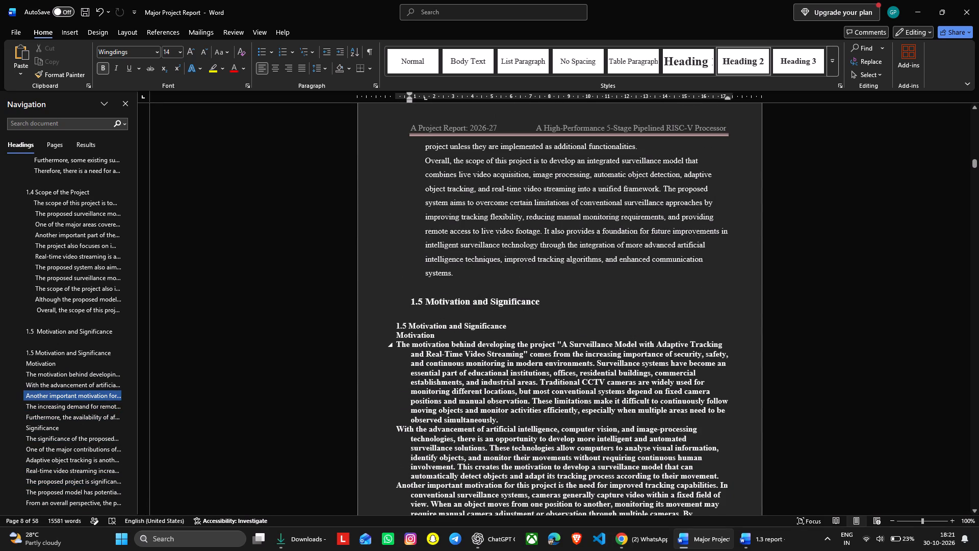
left_click(439, 336)
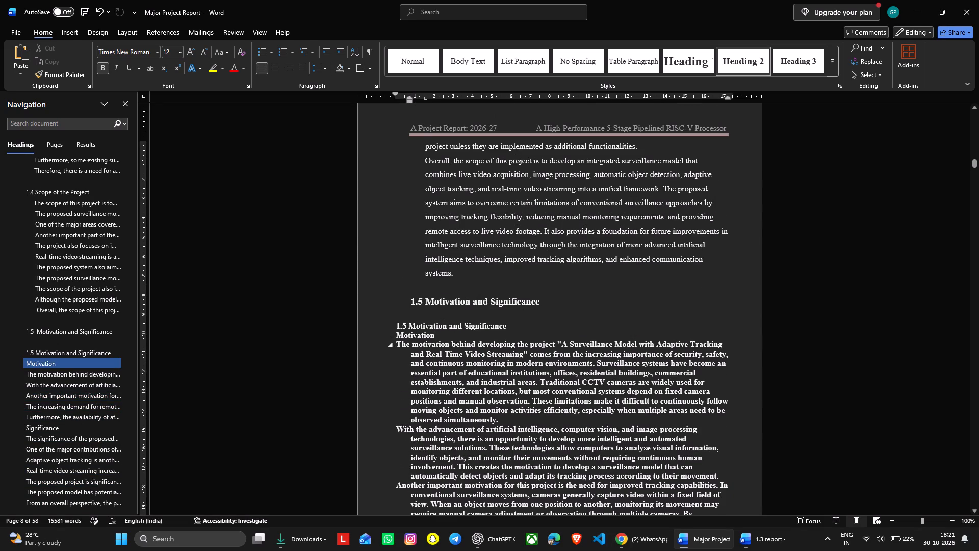
key("BackSpace")
key("BackSpace")
key("BackSpace")
key("BackSpace")
key("BackSpace")
key("BackSpace")
key("BackSpace")
key("BackSpace")
key("BackSpace")
key("BackSpace")
key("BackSpace")
key("BackSpace")
key("BackSpace")
key("BackSpace")
key("BackSpace")
key("BackSpace")
key("BackSpace")
key("BackSpace")
key("BackSpace")
key("BackSpace")
key("BackSpace")
key("BackSpace")
key("BackSpace")
key("BackSpace")
key("BackSpace")
key("BackSpace")
key("BackSpace")
key("BackSpace")
key("BackSpace")
key("BackSpace")
key("BackSpace")
key("BackSpace")
key("BackSpace")
key("BackSpace")
key("BackSpace")
key("BackSpace")
key("BackSpace")
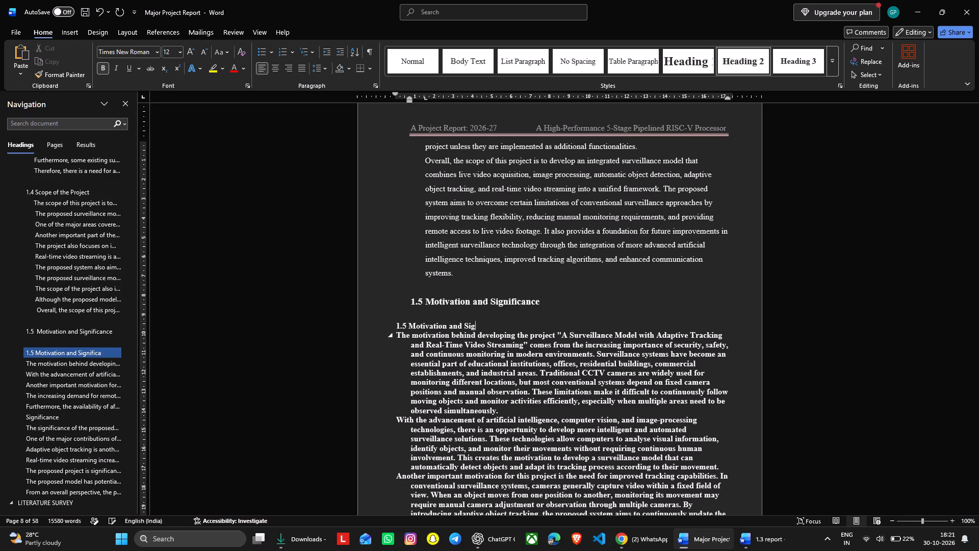
key("BackSpace")
key("BackSpace")
key("BackSpace")
key("BackSpace")
key("BackSpace")
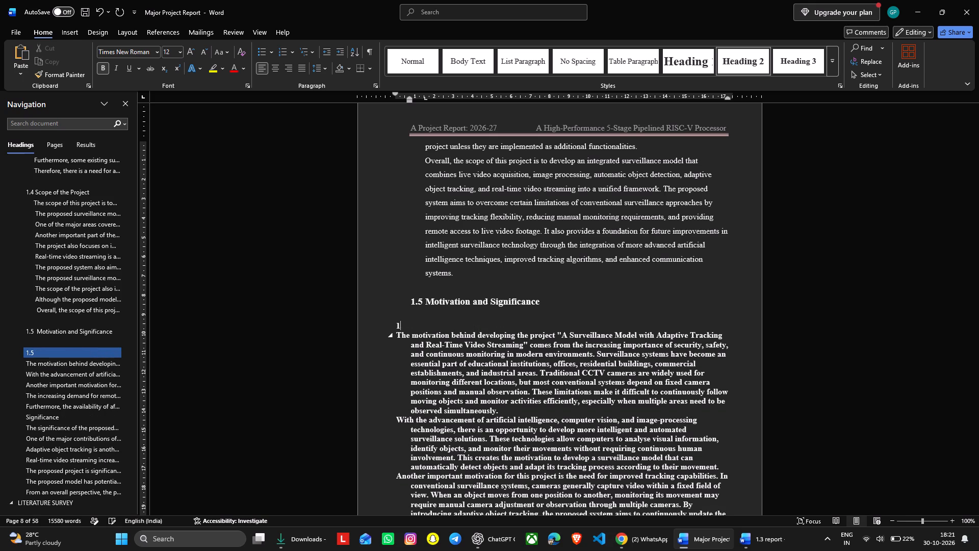
key("BackSpace")
key("BackSpace")
key("BackSpace")
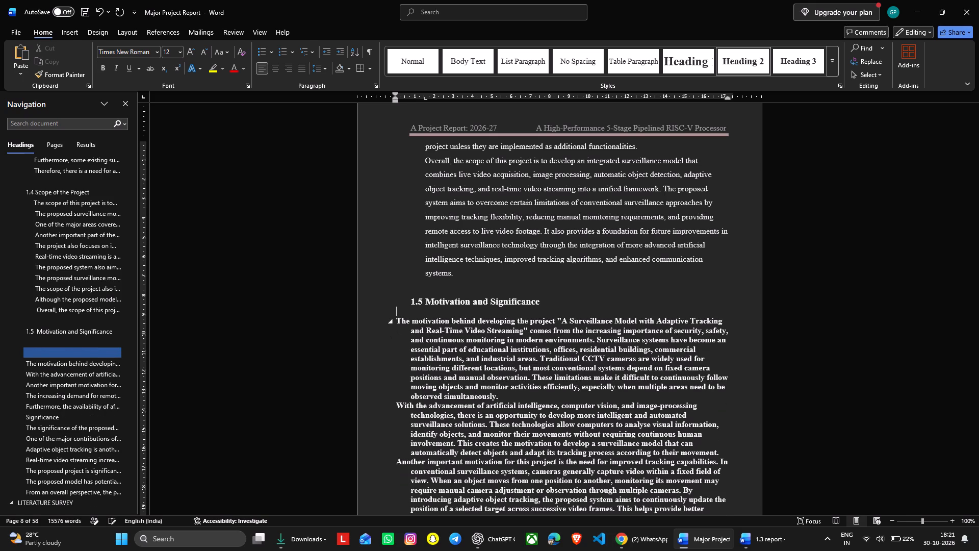
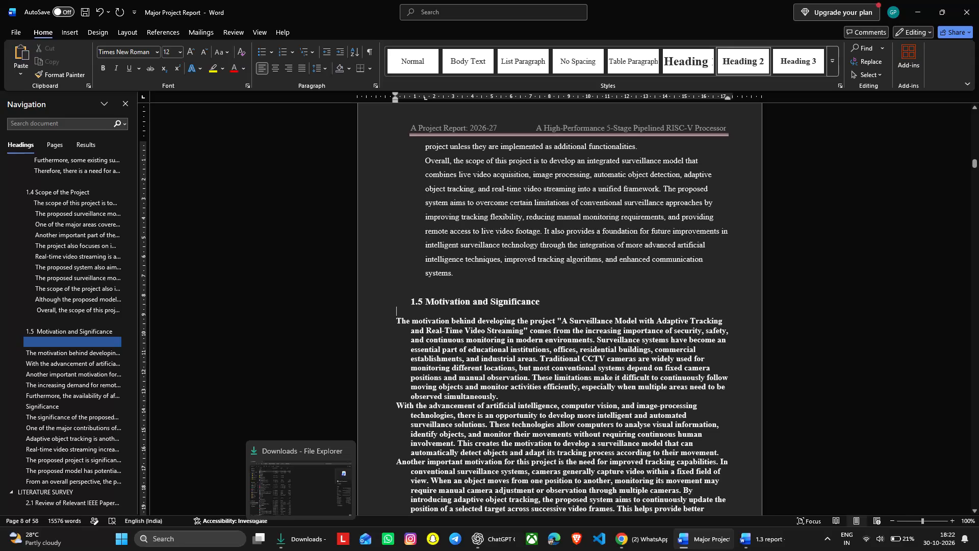
Indent the first line of section 1.5's opening paragraph with spaces so it lines up with the paragraph's other lines.
left_click(576, 287)
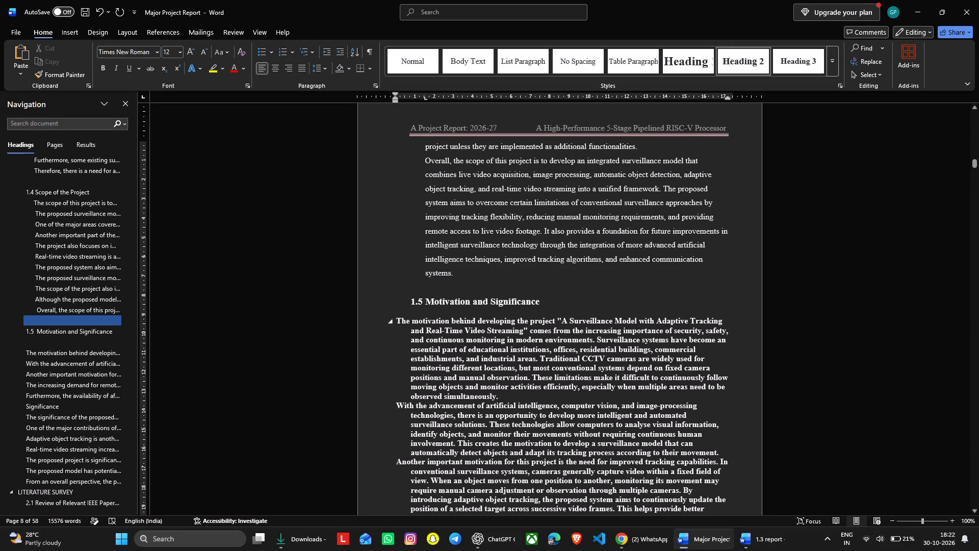
left_click(397, 320)
key("space")
key("space")
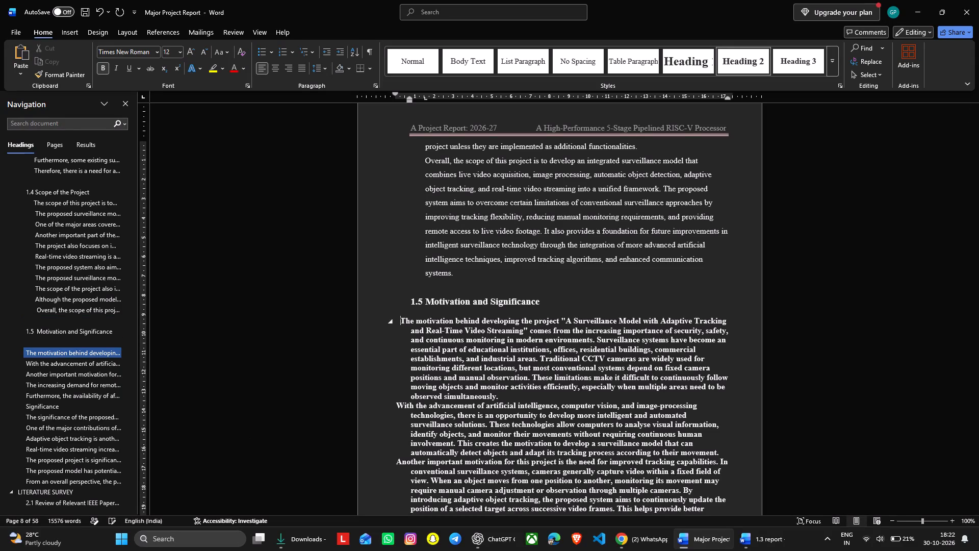
key("space")
key("space")
key("space")
key("space")
key("space")
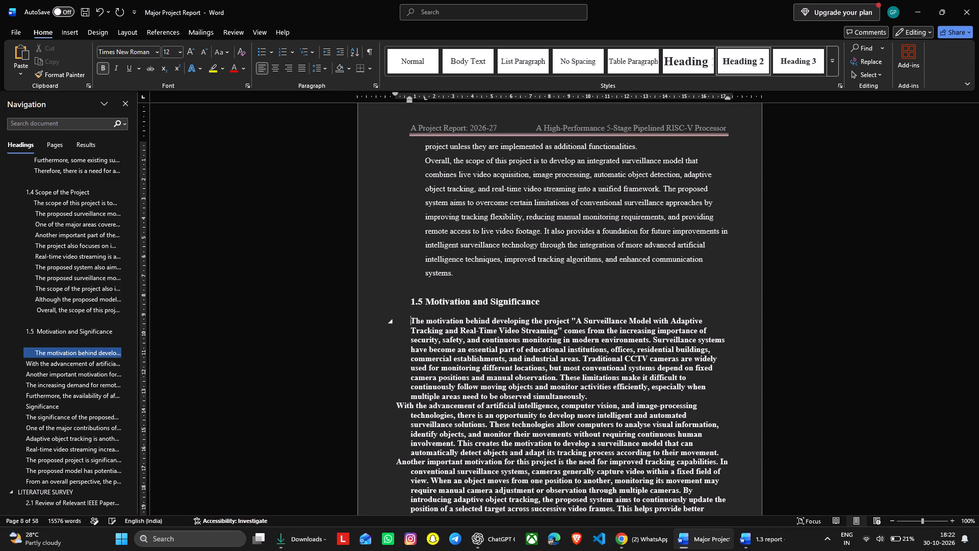
Increase the font size of the heading "1.5 Motivation and Significance" to 16.
left_click_drag(546, 301, 544, 300)
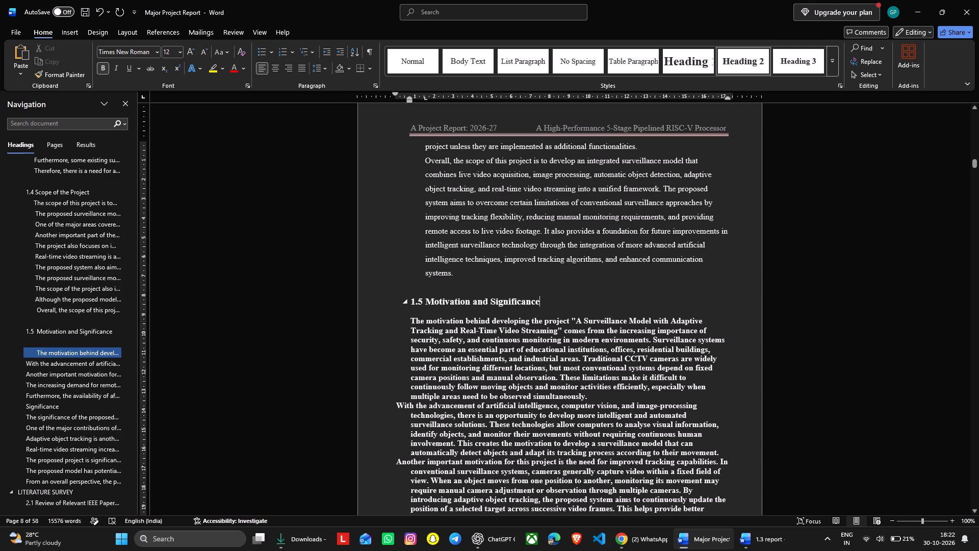
left_click_drag(544, 300, 459, 293)
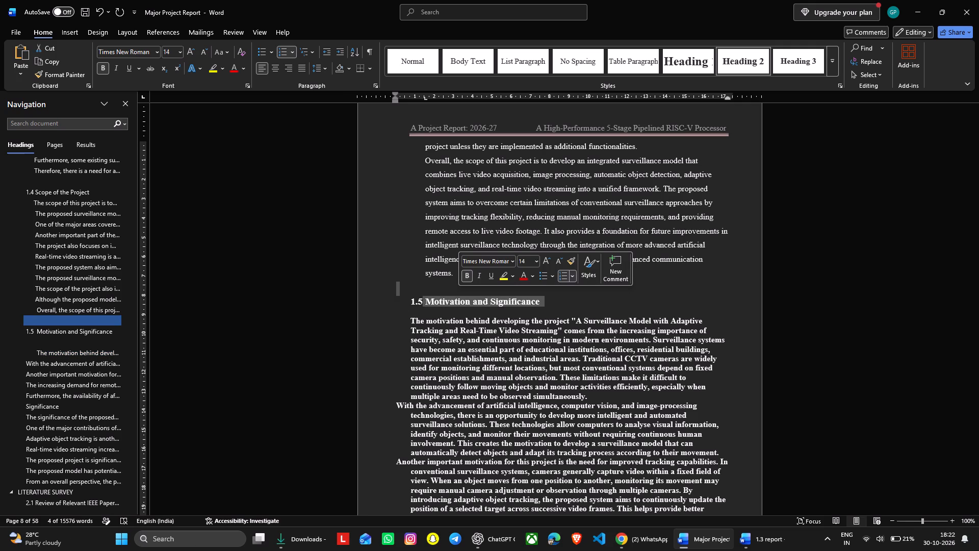
left_click(545, 262)
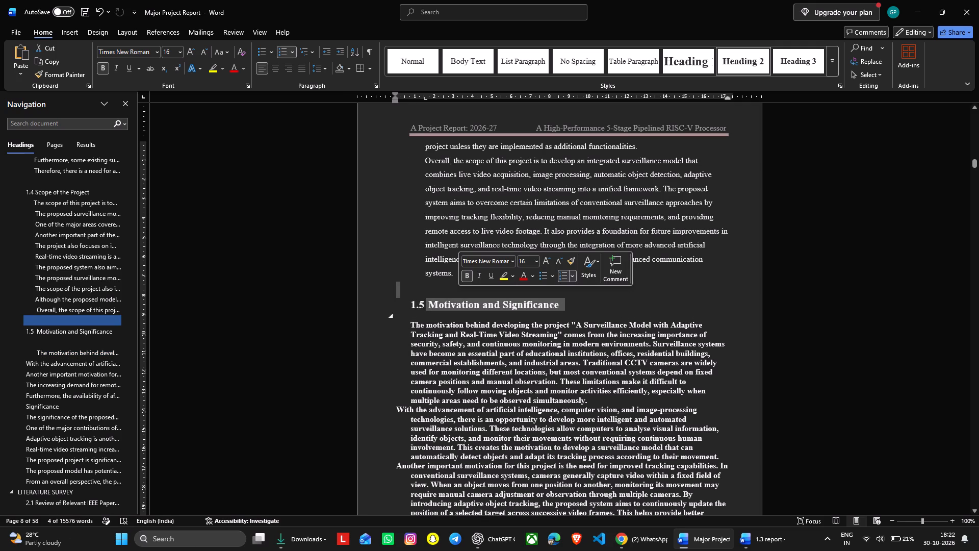
left_click(581, 306)
Indent the first line of the "With the advancement of artificial intelligence" paragraph with spaces to line up with its remaining lines.
scroll(578, 318, "down", 1)
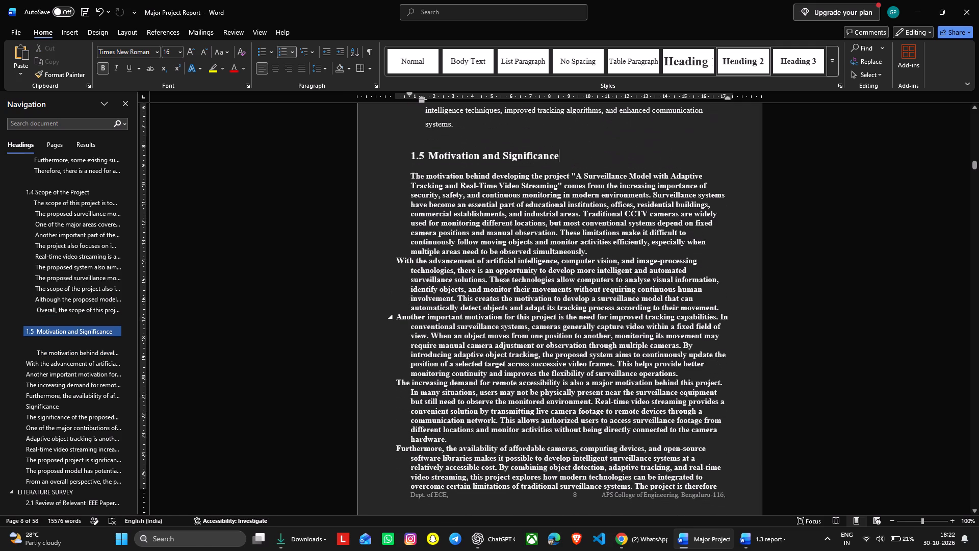
scroll(578, 318, "down", 1)
left_click(399, 255)
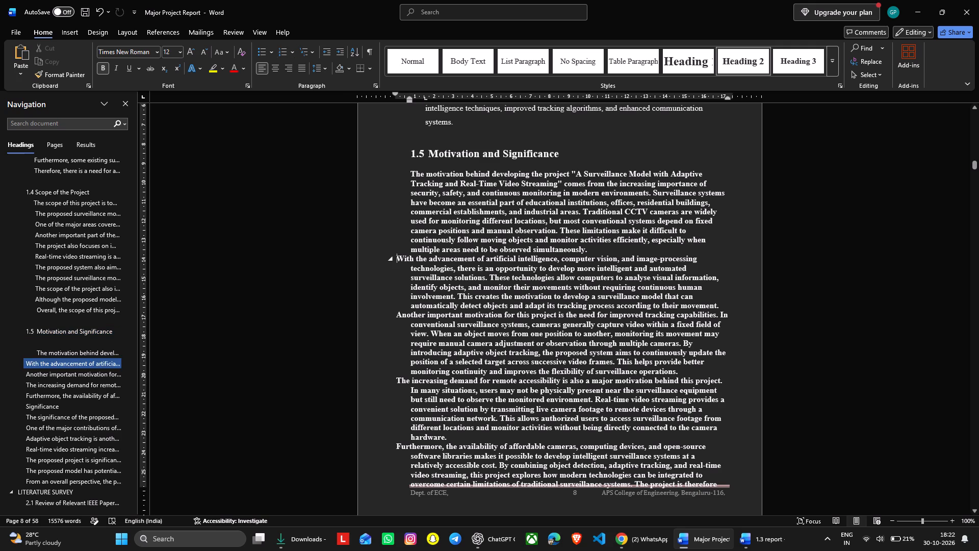
key("space")
key("space")
key("space")
key("space")
key("space")
key("space")
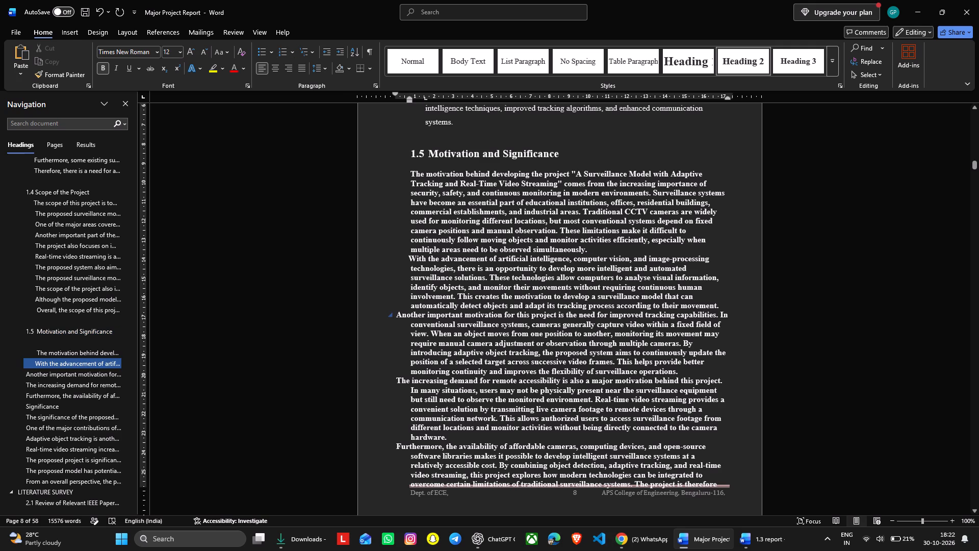
key("space")
key("space")
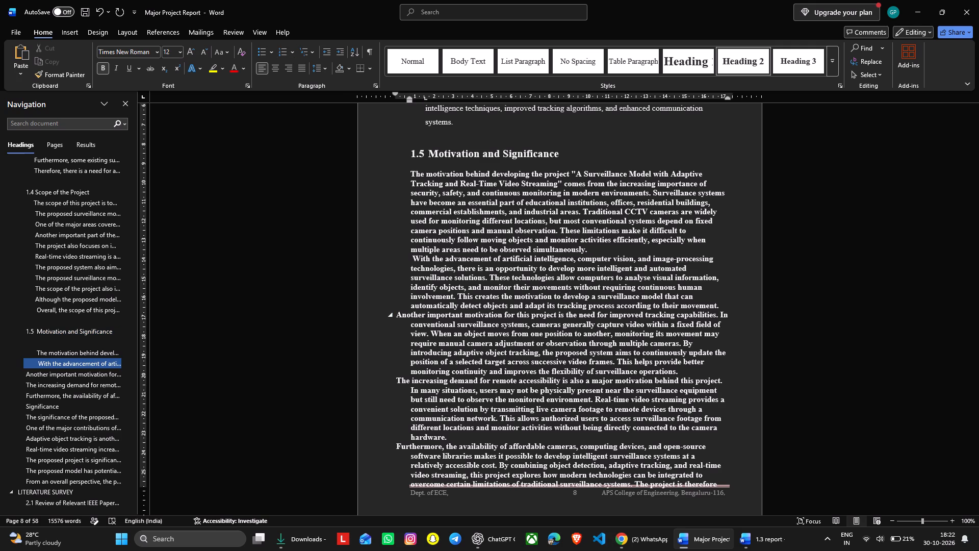
key("BackSpace")
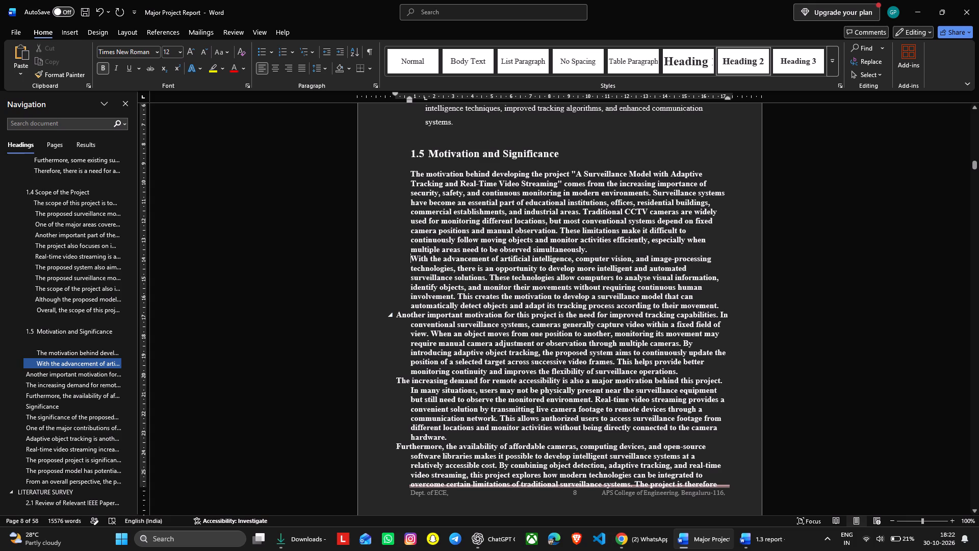
Indent the first lines of the "Another important motivation", "The increasing demand" and "Furthermore" paragraphs by one tab to match their remaining lines.
left_click(398, 315)
key("Tab")
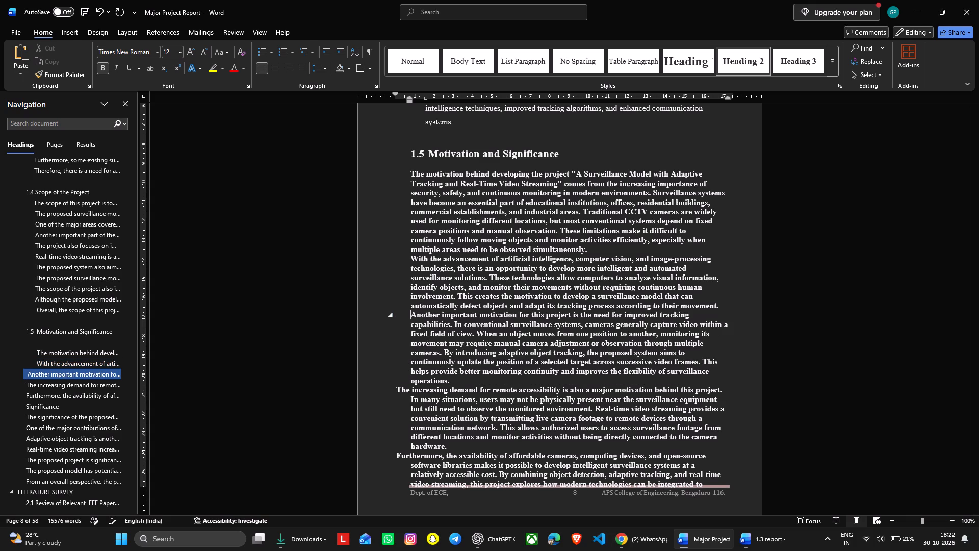
left_click(394, 385)
key("Tab")
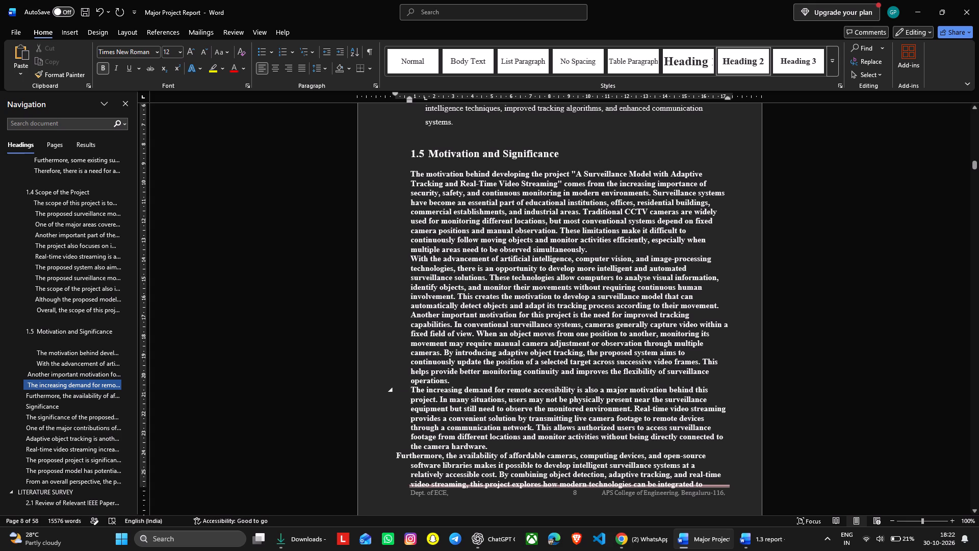
key("Tab")
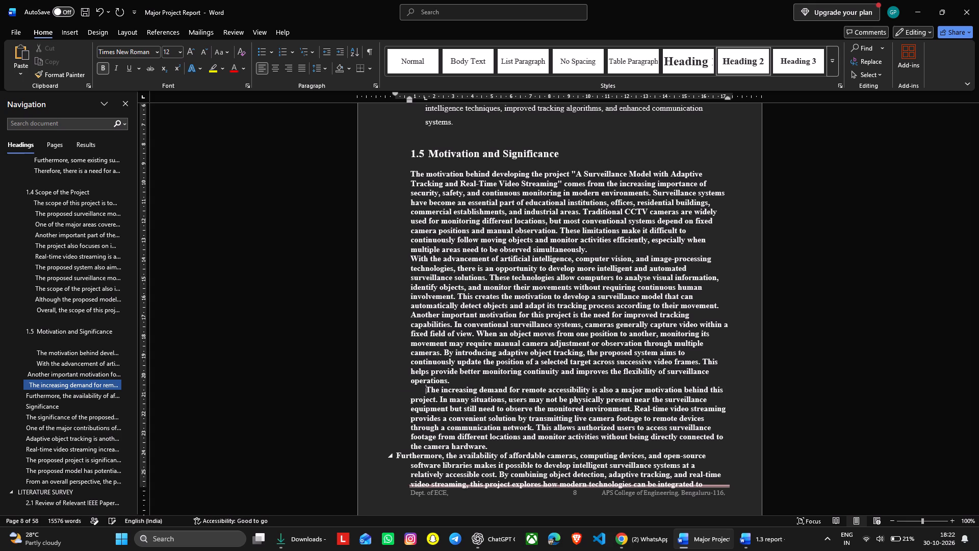
key("BackSpace")
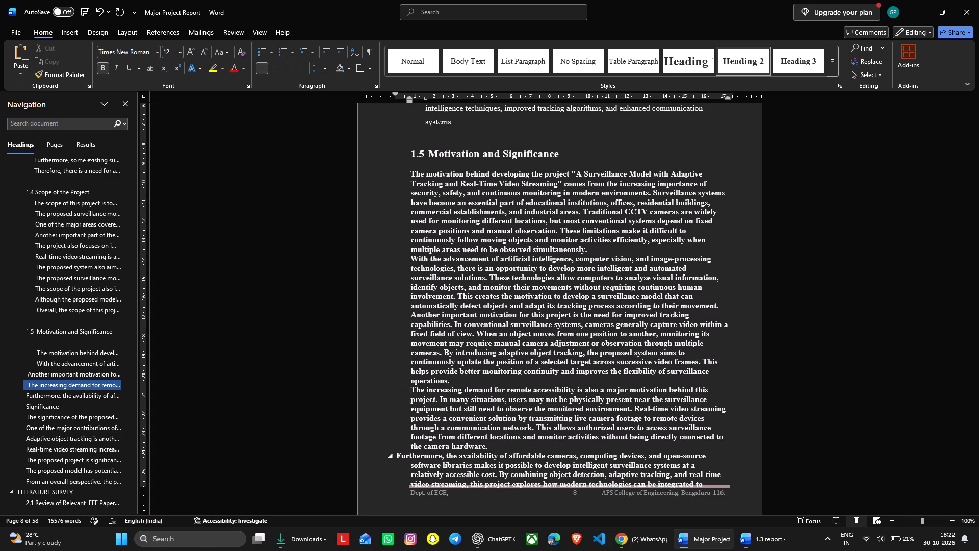
left_click(396, 456)
key("Tab")
scroll(396, 456, "down", 1)
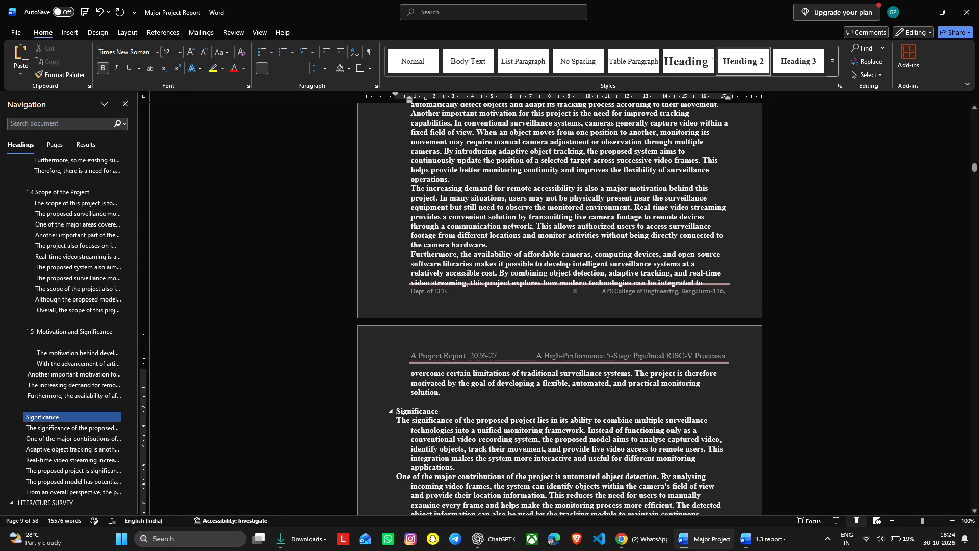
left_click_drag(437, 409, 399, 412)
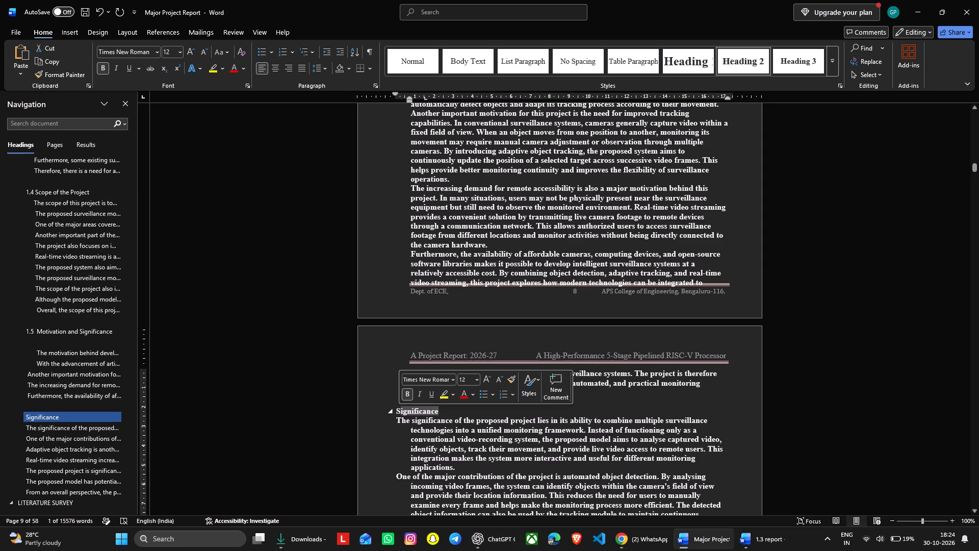
Indent the first lines of the first three Significance paragraphs, through "Adaptive object tracking", to align with their body text.
left_click(398, 435)
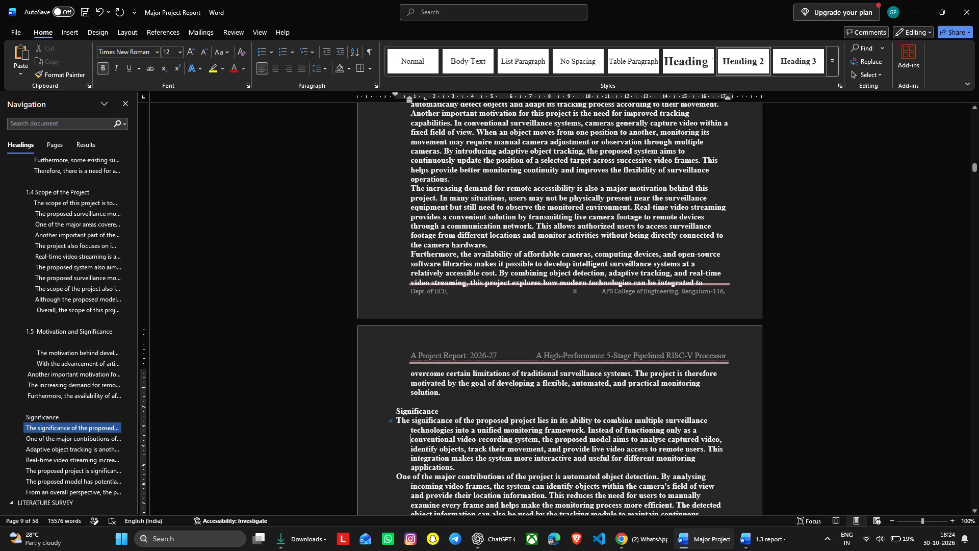
left_click(394, 421)
left_click(397, 420)
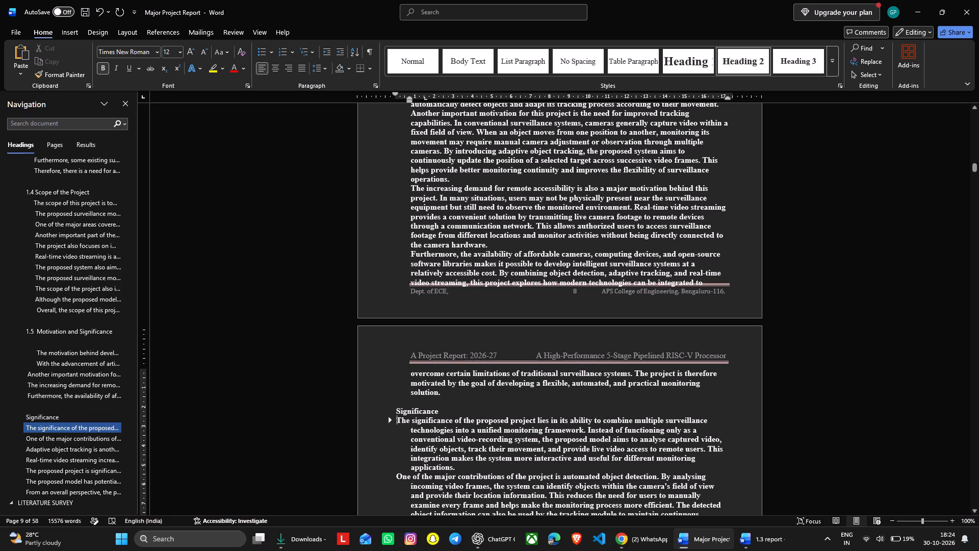
key("Tab")
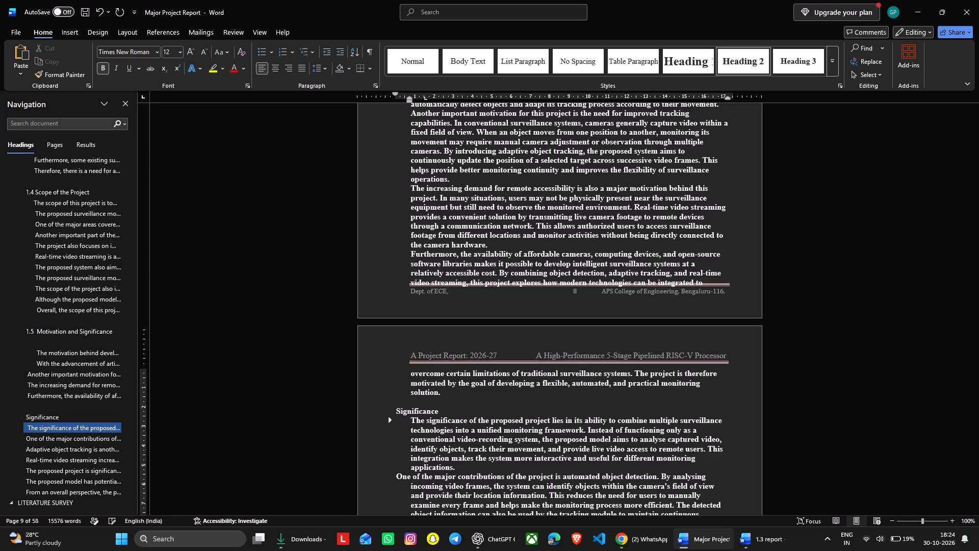
key("Tab")
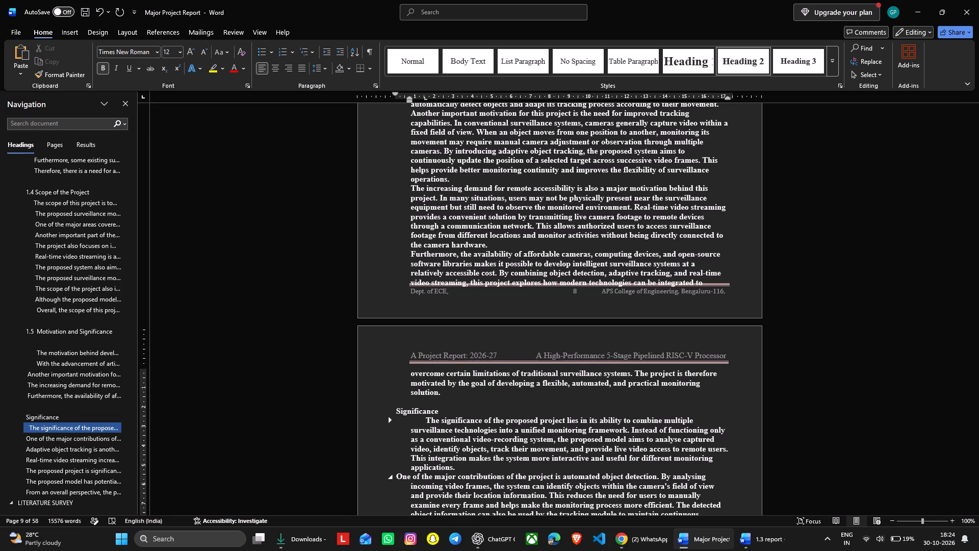
key("BackSpace")
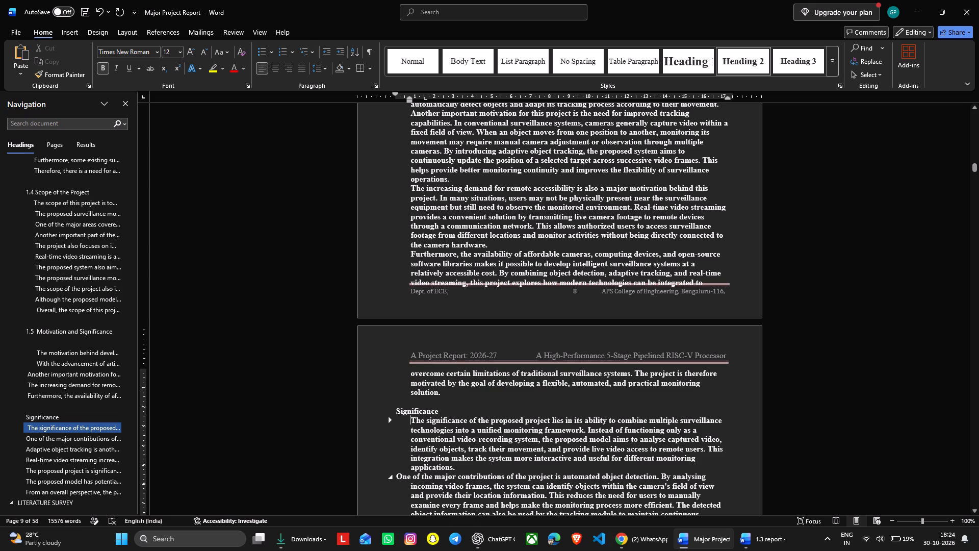
left_click(397, 478)
key("Tab")
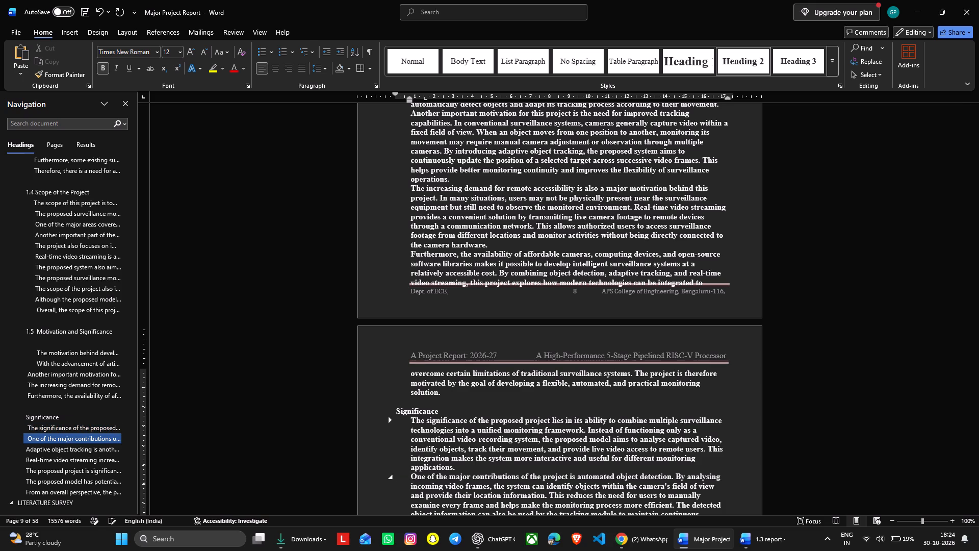
scroll(397, 478, "down", 1)
left_click(398, 335)
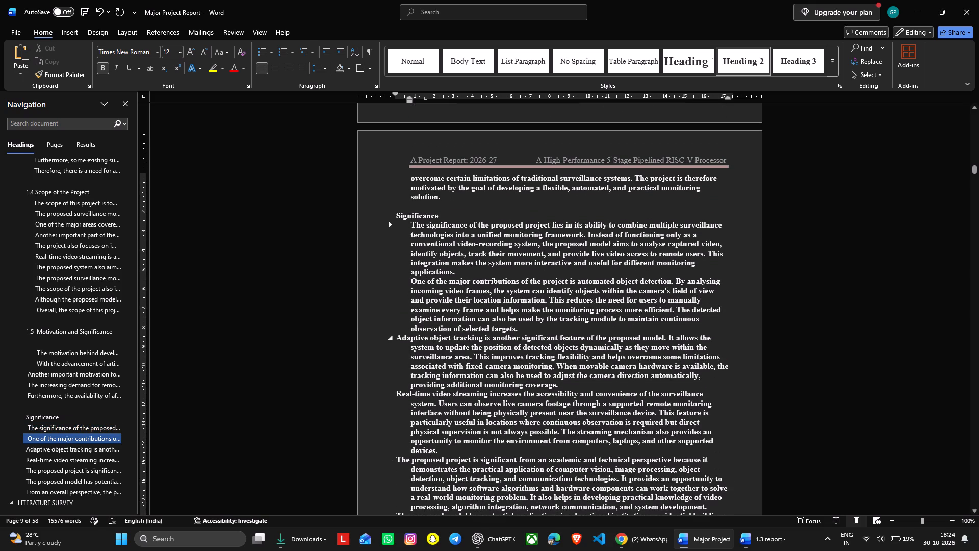
key("Tab")
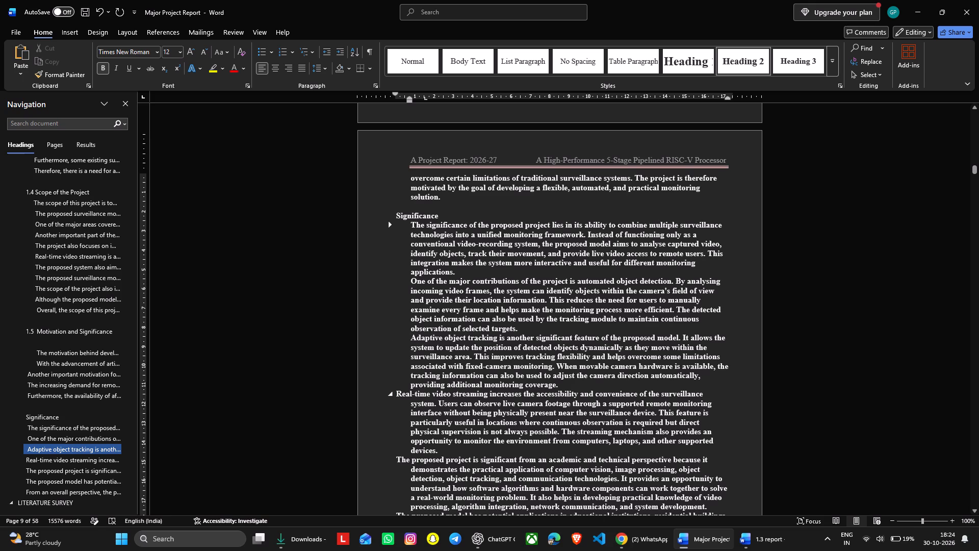
Indent the first lines of the remaining four Significance paragraphs, from "Real-time video streaming" through "From an overall perspective".
left_click(402, 393)
left_click(402, 393)
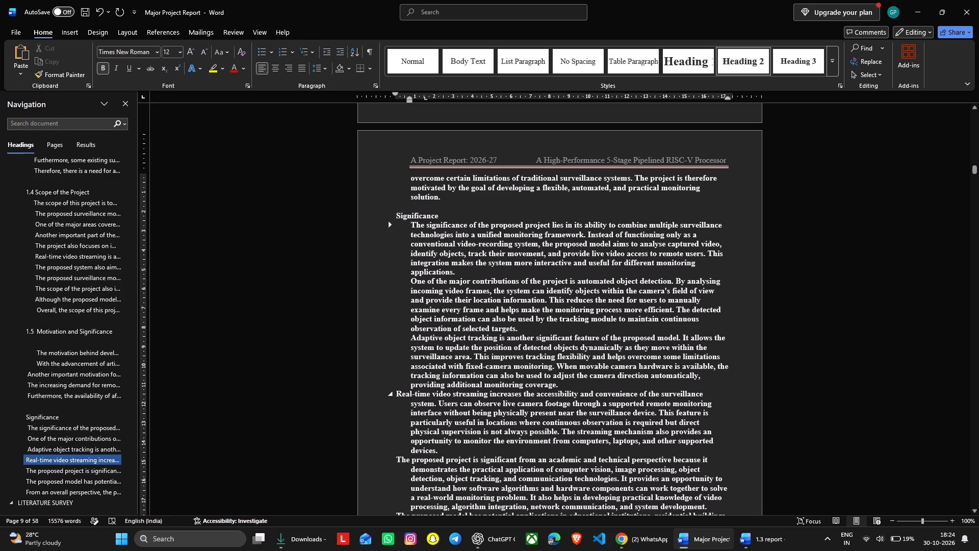
key("Left")
key("Tab")
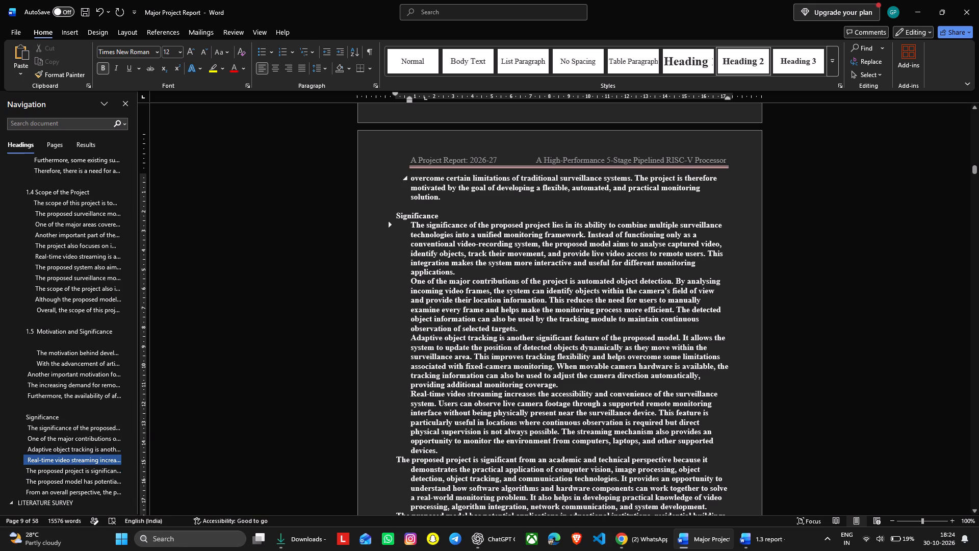
left_click(397, 460)
key("Tab")
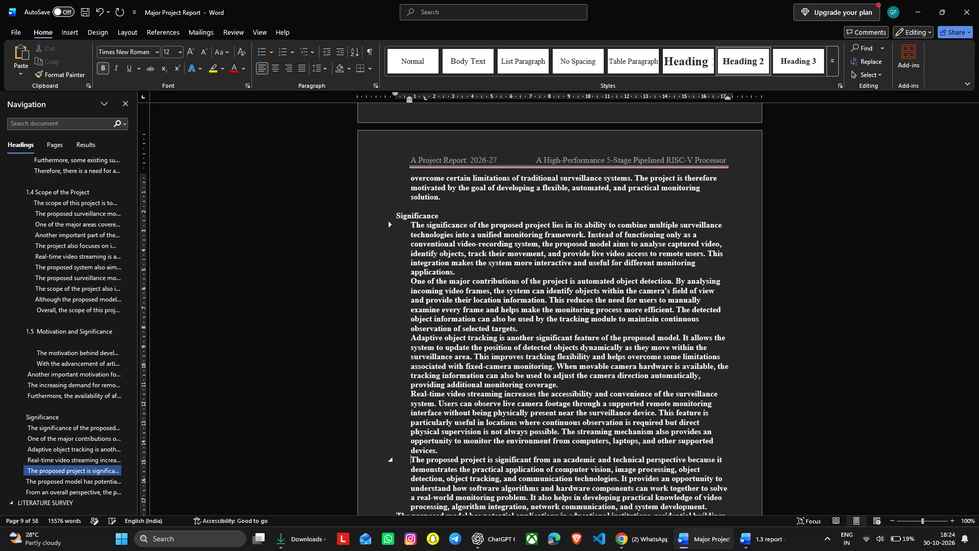
scroll(397, 460, "down", 2)
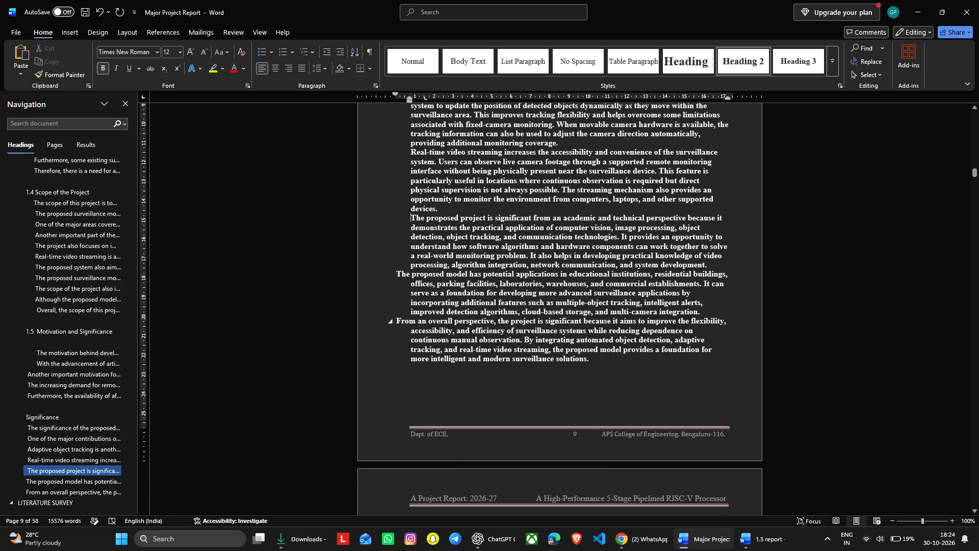
left_click(397, 275)
key("Tab")
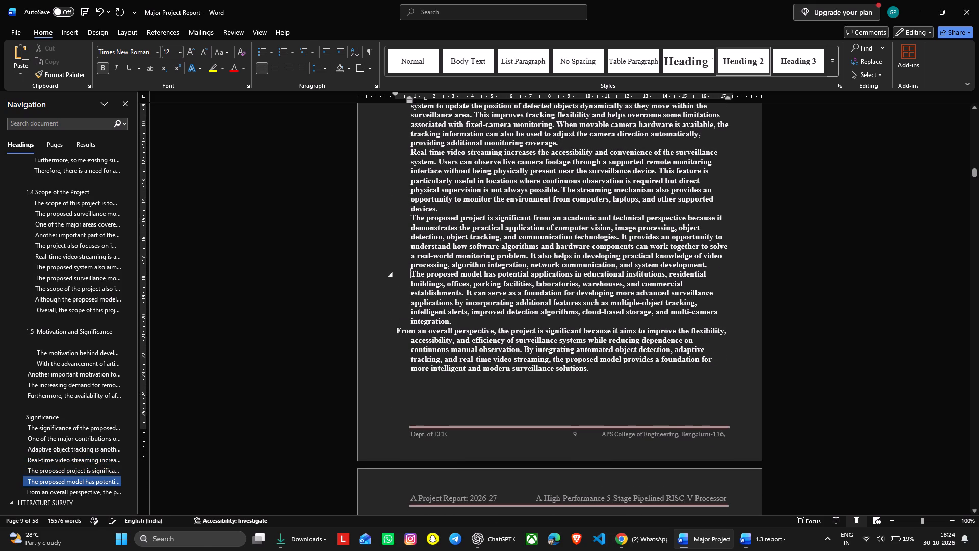
left_click(397, 334)
key("Tab")
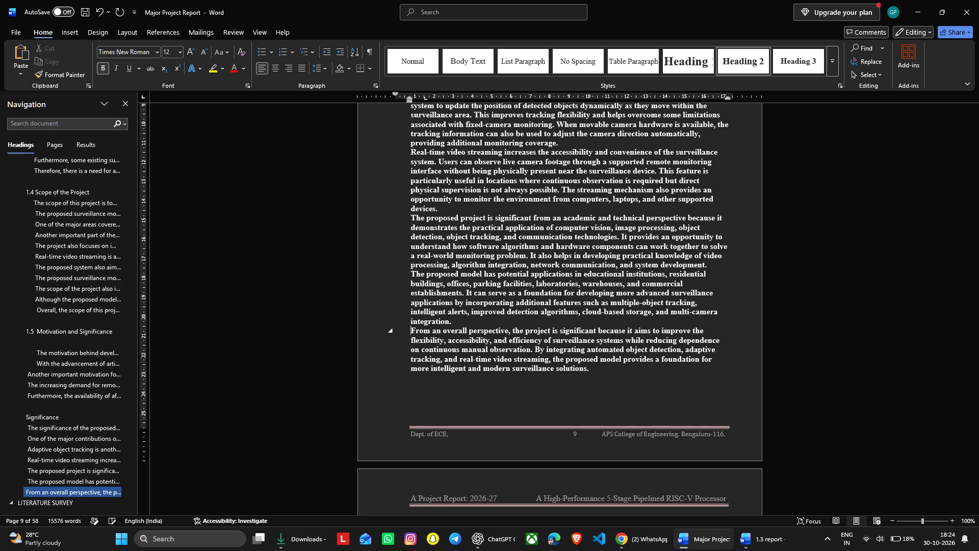
Insert a blank line between the "Significance" subheading and its first paragraph.
scroll(397, 334, "up", 1)
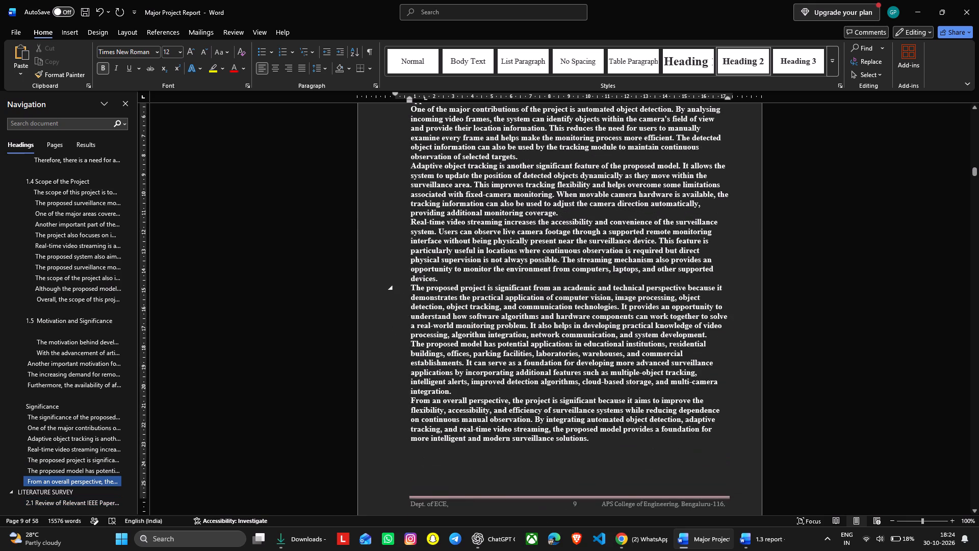
scroll(397, 334, "up", 1)
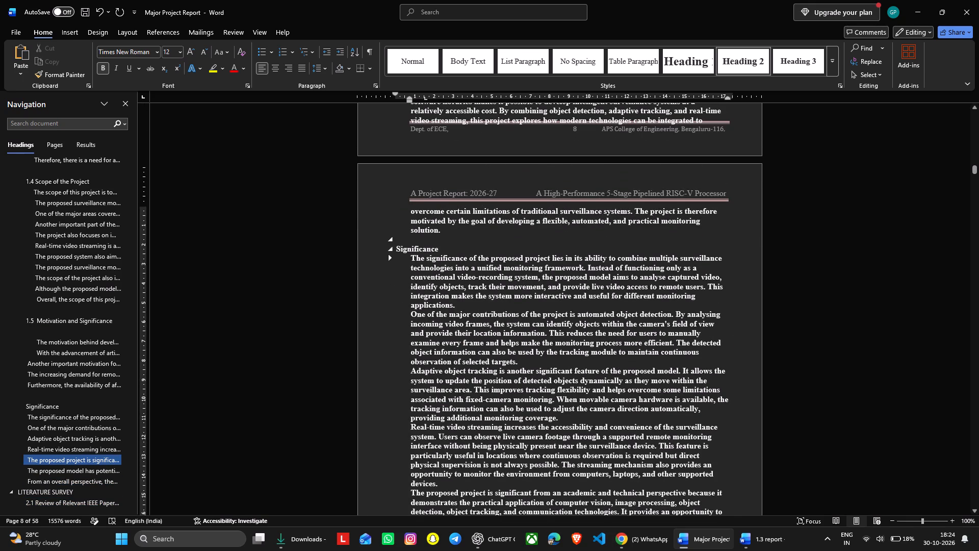
left_click(445, 249)
key("Return")
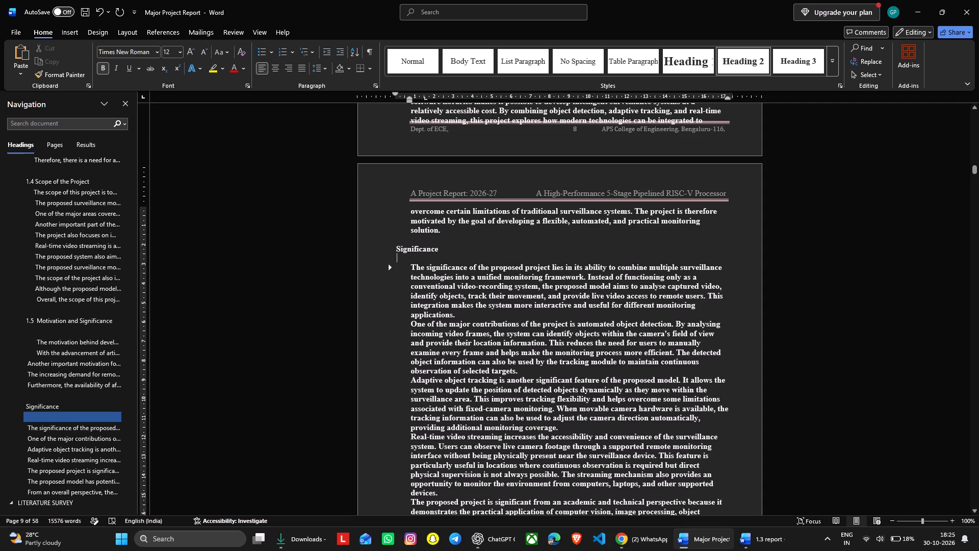
Remove bold from all seven Significance body paragraphs and set their line spacing to 1.5.
left_click_drag(410, 268, 560, 446)
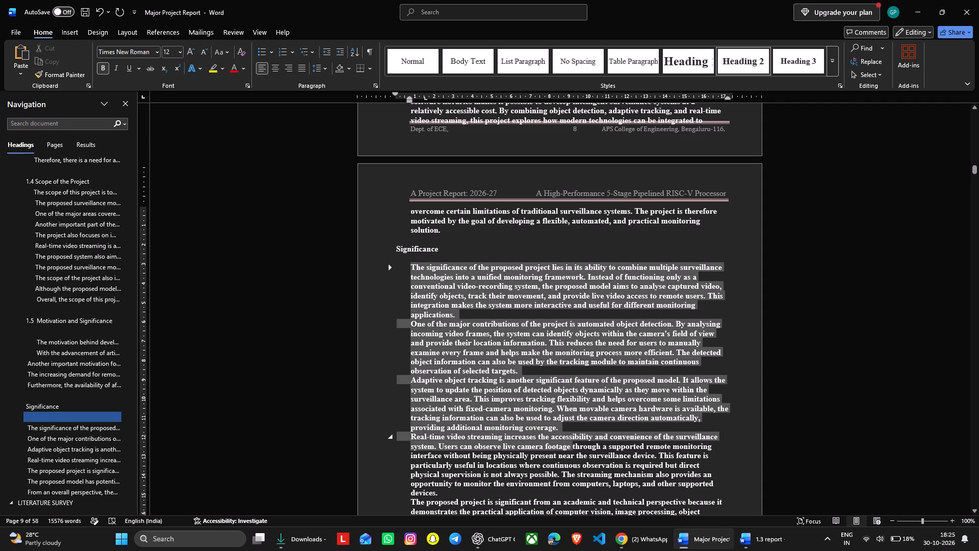
left_click_drag(560, 446, 600, 517)
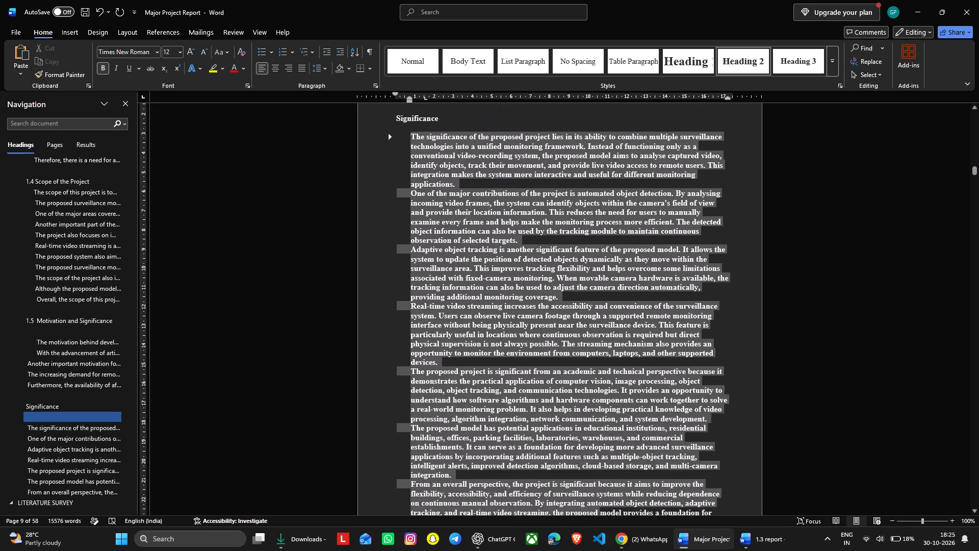
left_click_drag(600, 517, 600, 456)
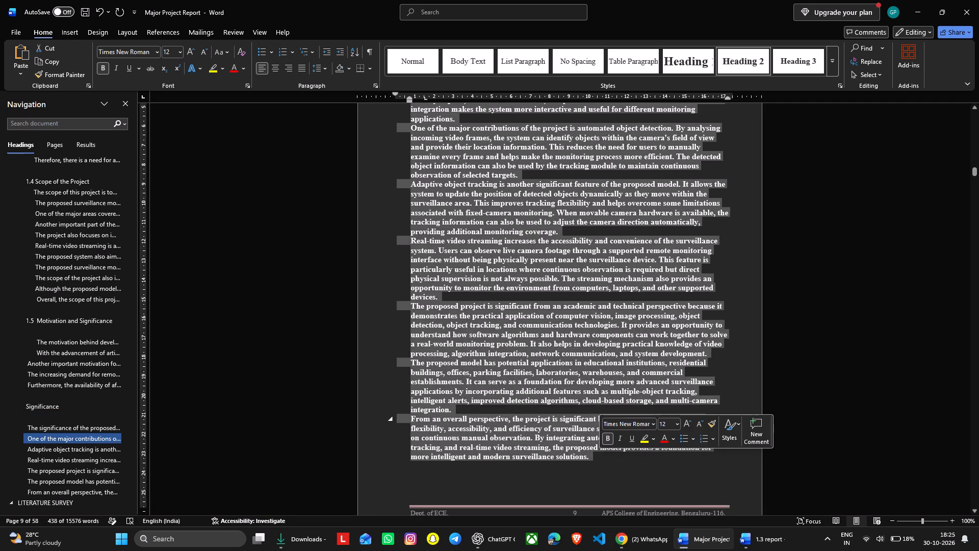
left_click(604, 437)
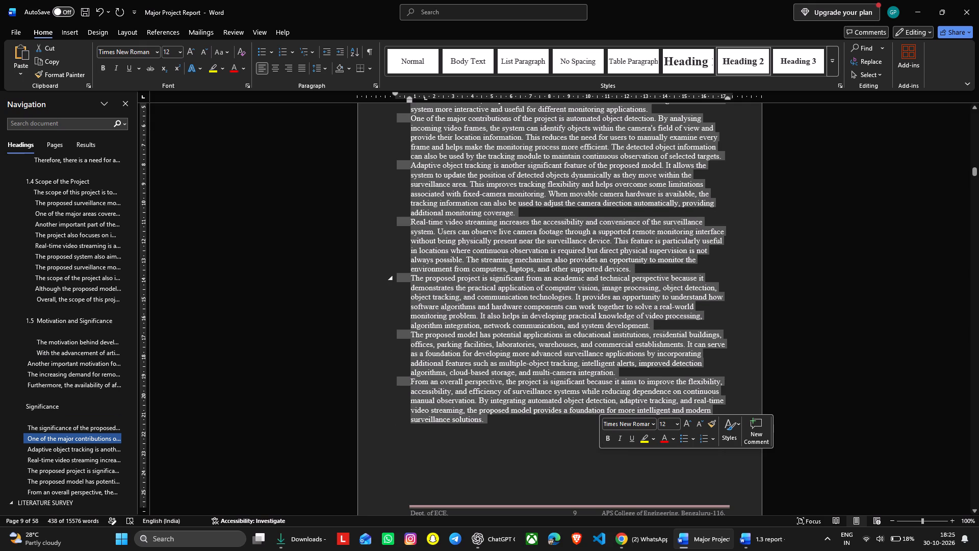
left_click(328, 67)
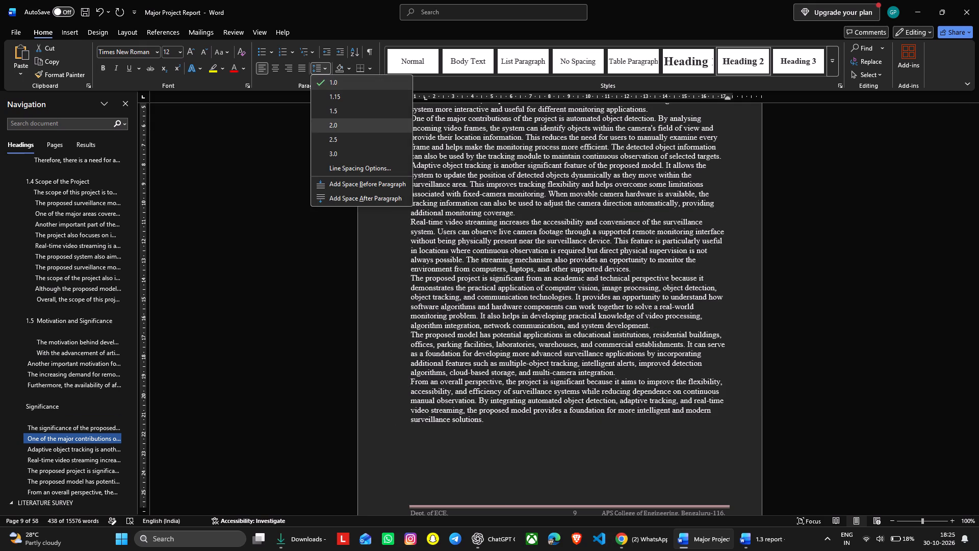
left_click(342, 116)
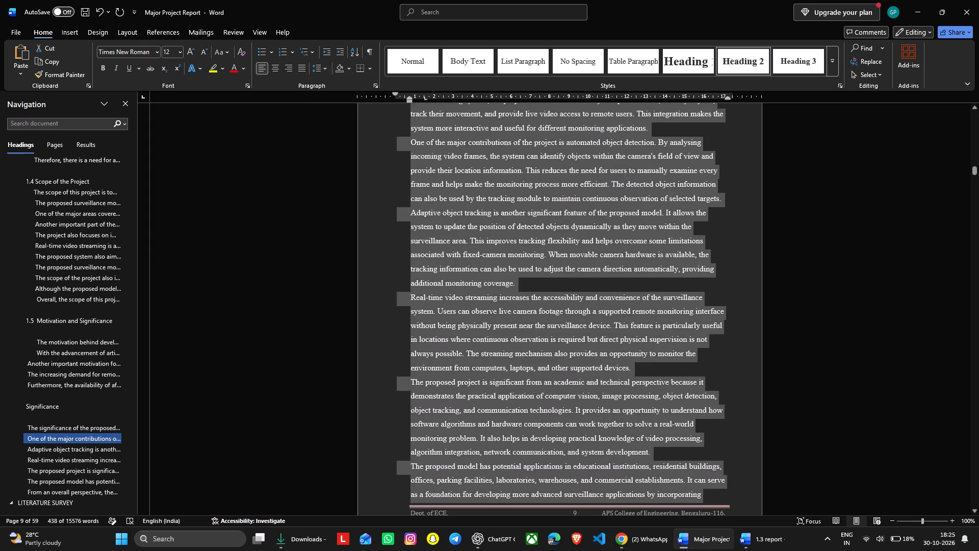
left_click(385, 246)
Set the line spacing of the "Significance" subheading to 1.5.
scroll(390, 310, "up", 1)
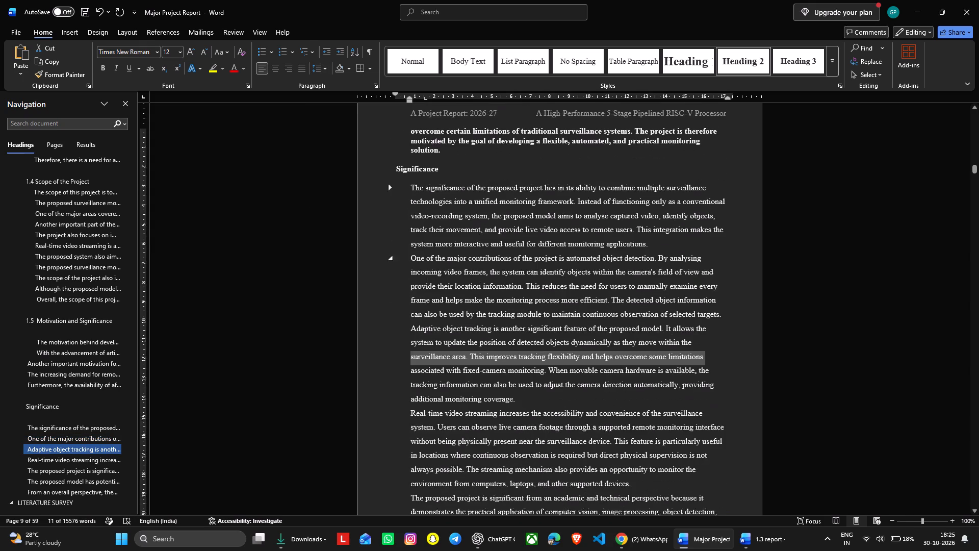
scroll(390, 310, "up", 3)
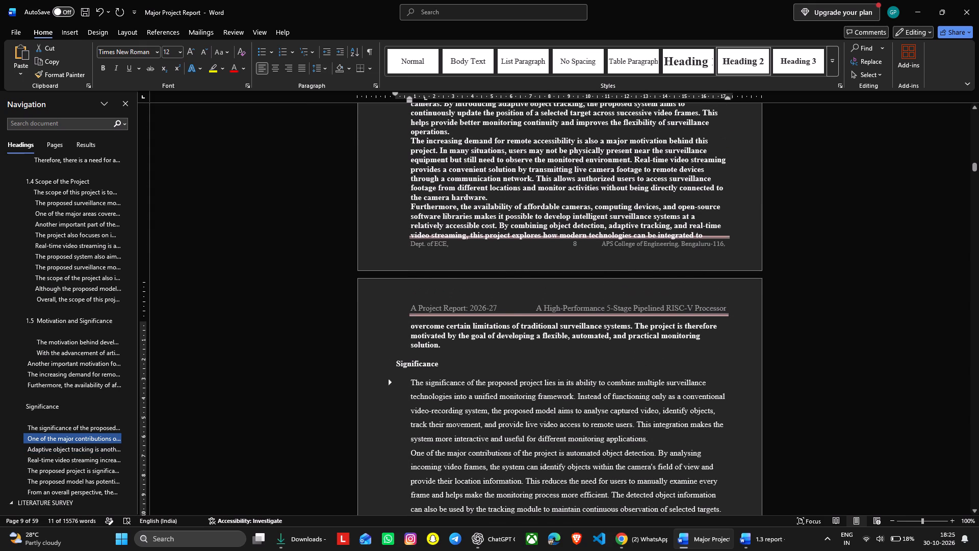
left_click_drag(442, 362, 397, 363)
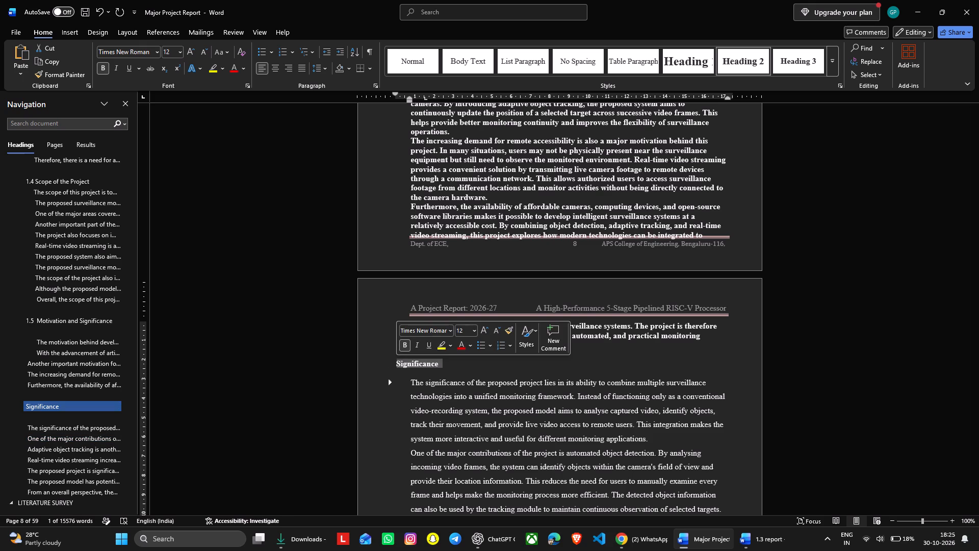
left_click(326, 64)
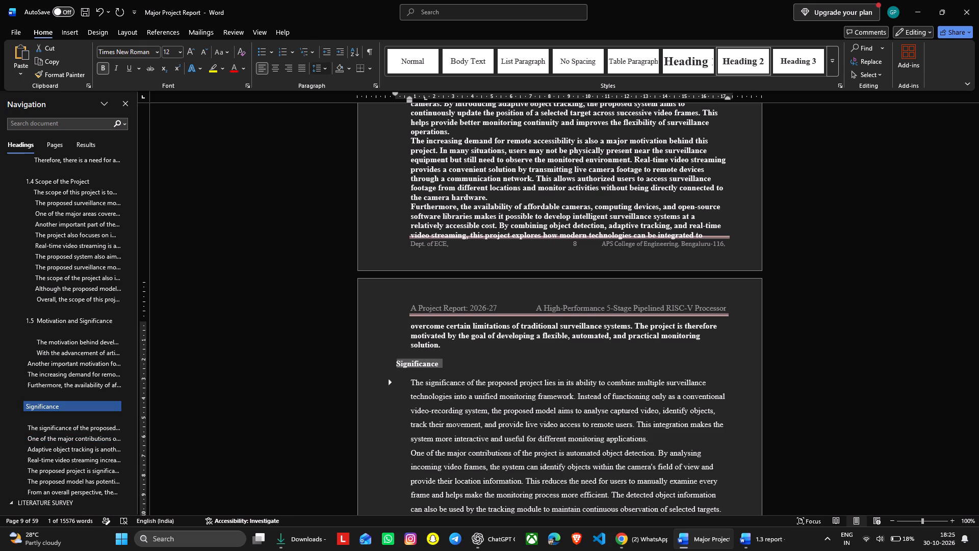
left_click(344, 114)
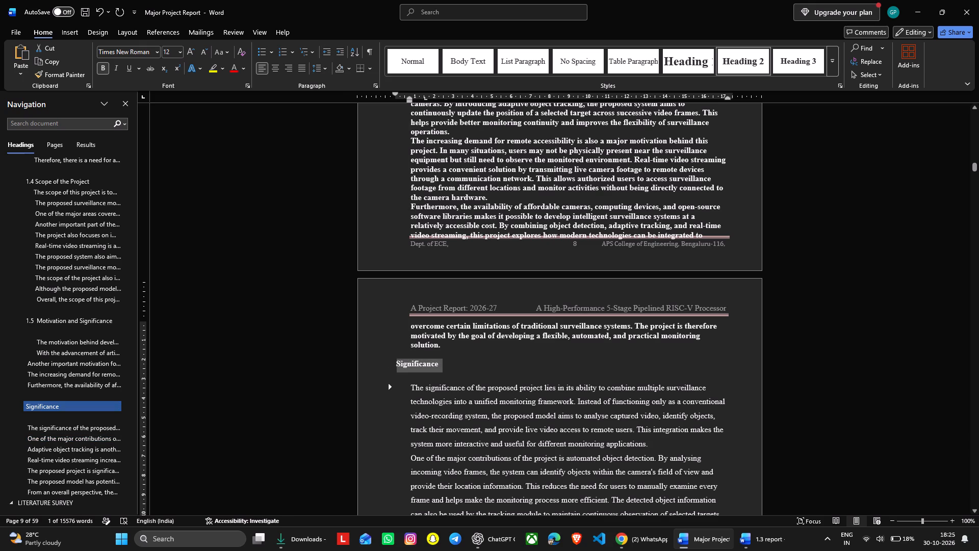
left_click(376, 249)
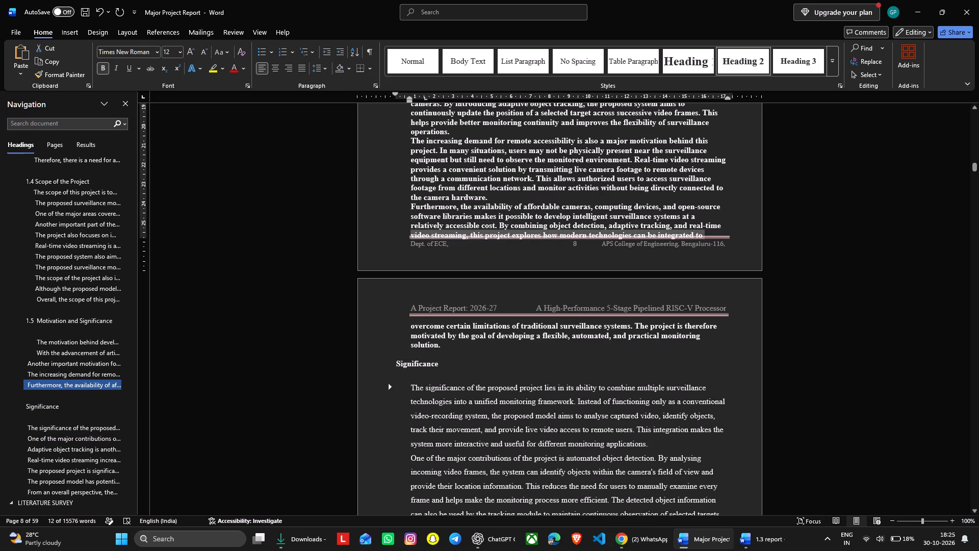
Set the line spacing of the "1.5 Motivation and Significance" heading to 1.5.
scroll(397, 310, "up", 2)
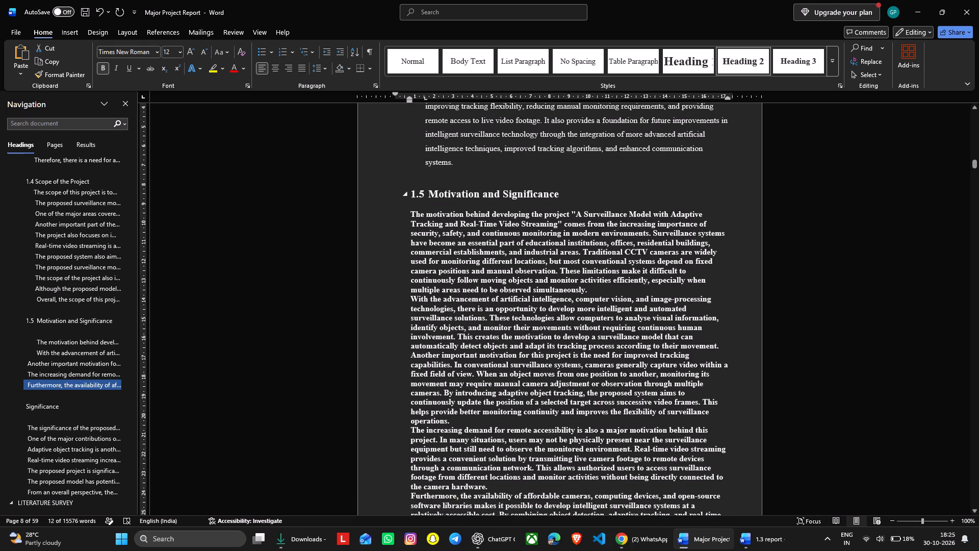
left_click_drag(429, 191, 481, 252)
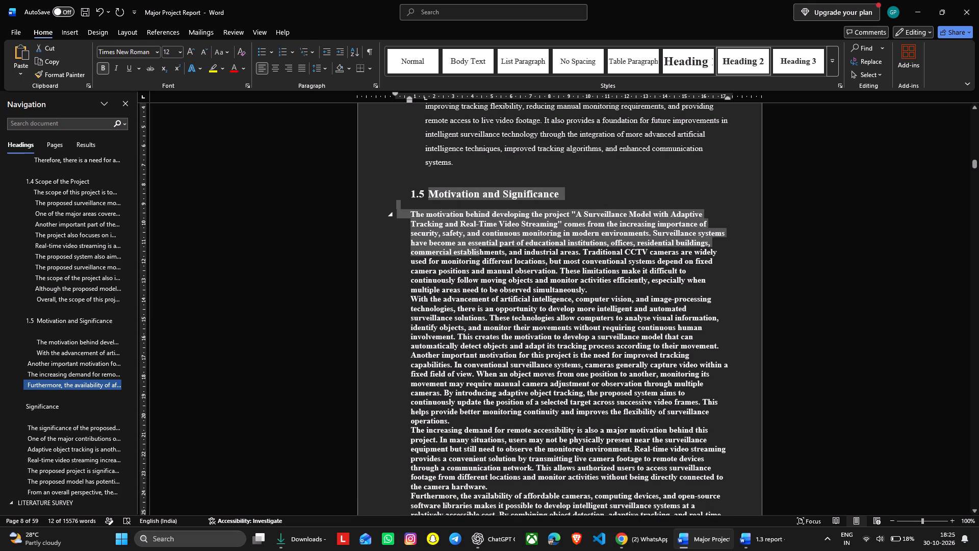
left_click_drag(481, 252, 483, 235)
left_click(583, 171)
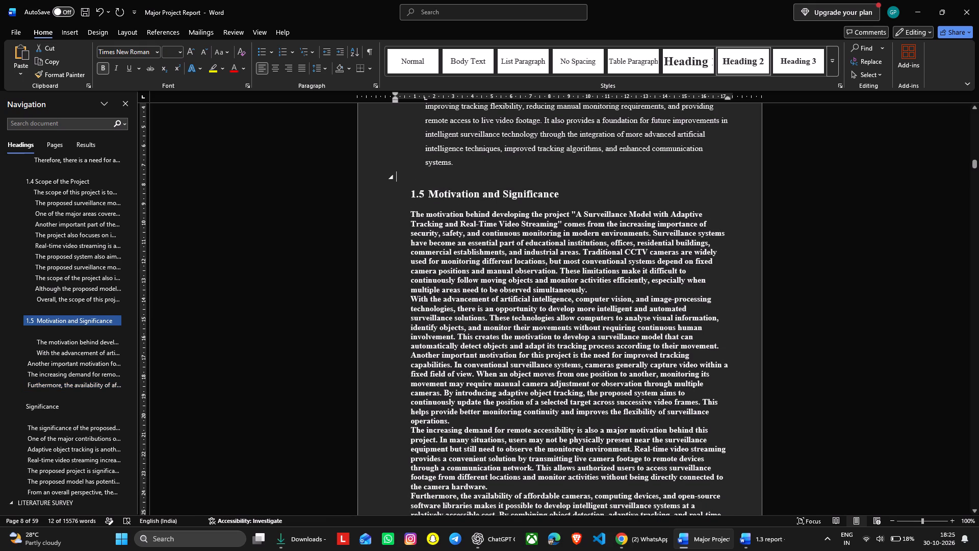
left_click_drag(563, 194, 437, 191)
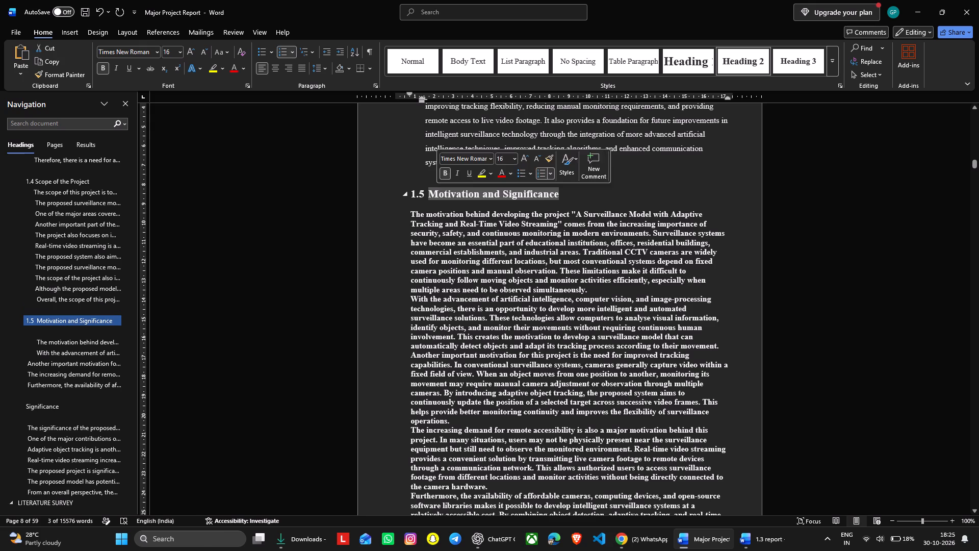
left_click(327, 70)
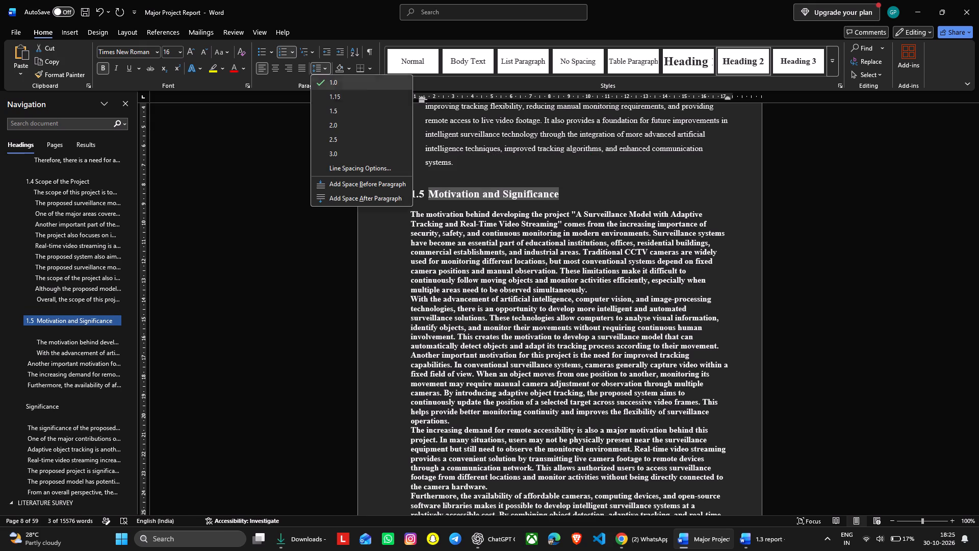
left_click(343, 112)
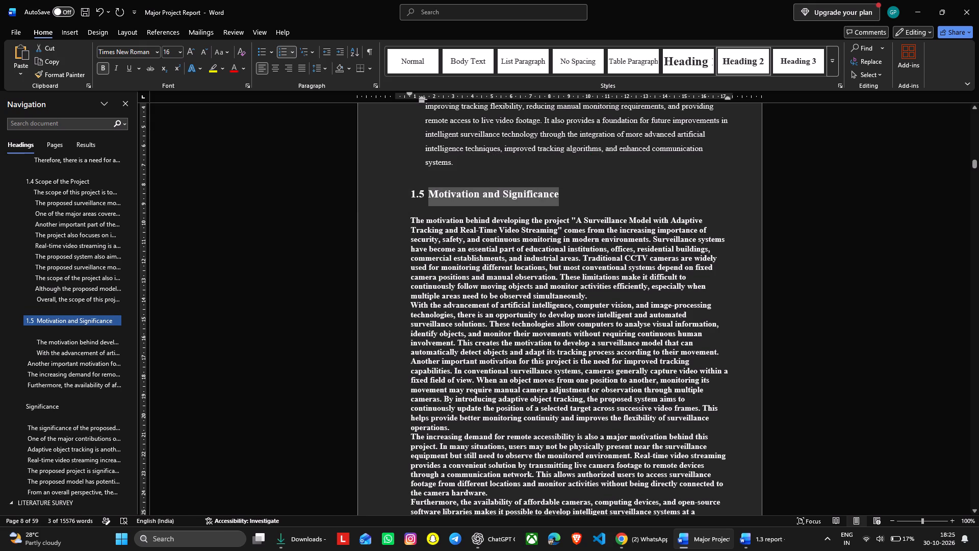
Remove bold from the five motivation paragraphs between the 1.5 heading and "Significance", and set their line spacing to 1.5.
left_click(410, 219)
left_click_drag(410, 219, 498, 314)
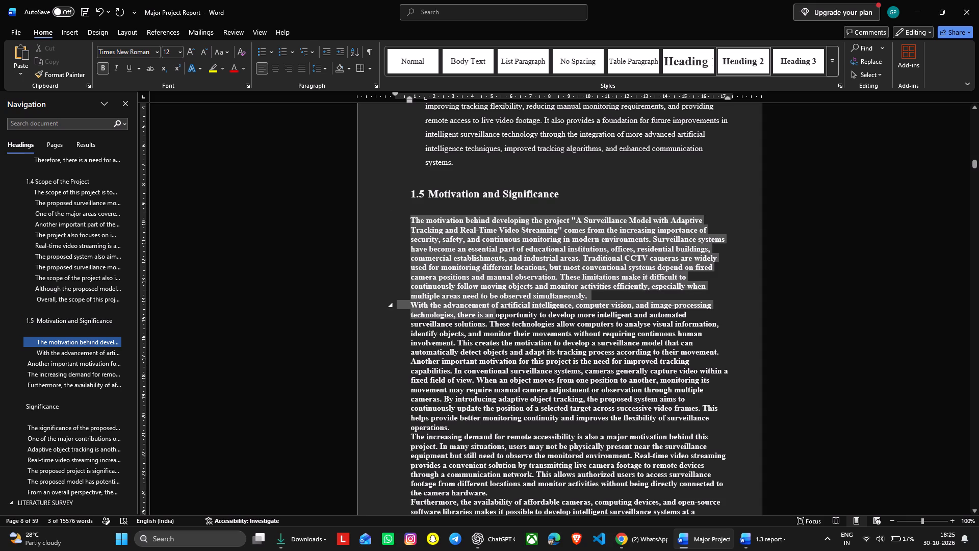
left_click_drag(498, 314, 505, 415)
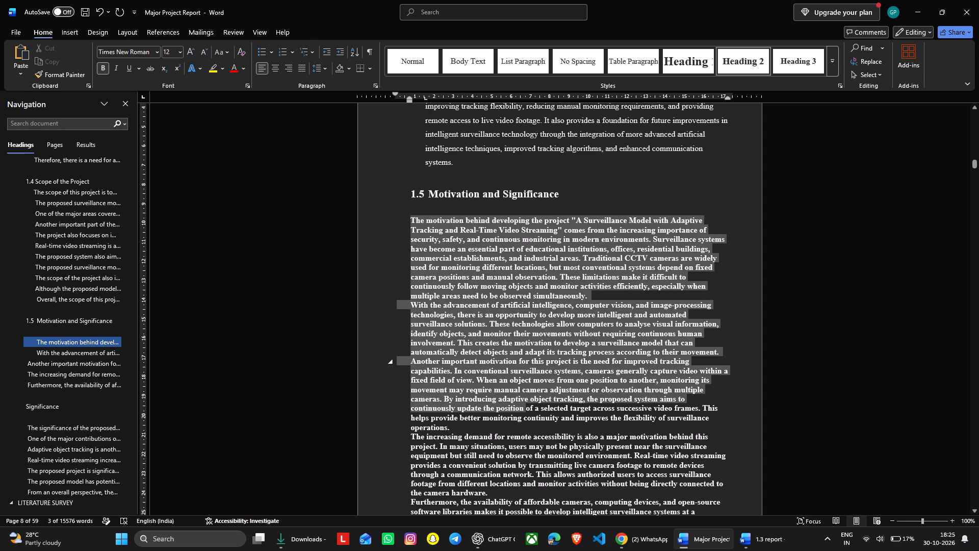
left_click_drag(505, 415, 611, 542)
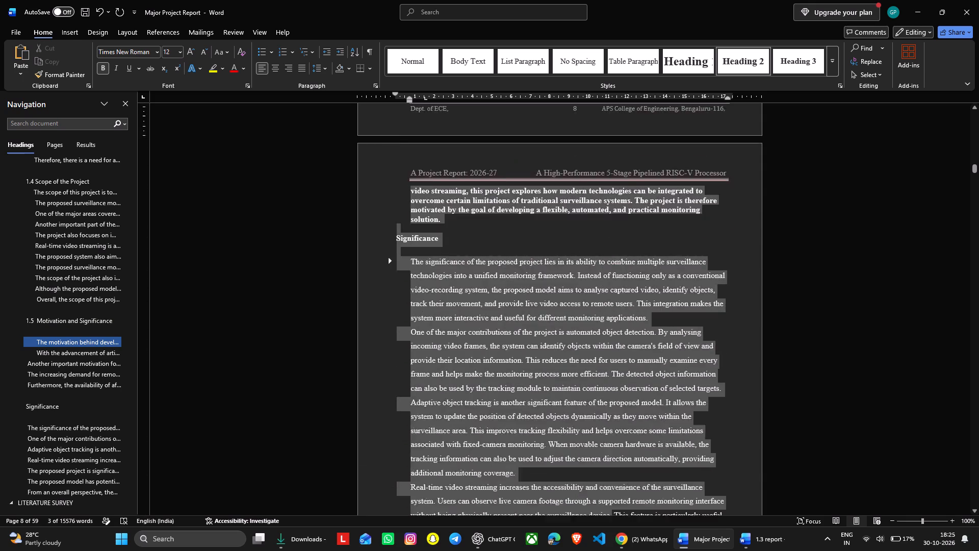
left_click_drag(611, 542, 660, 301)
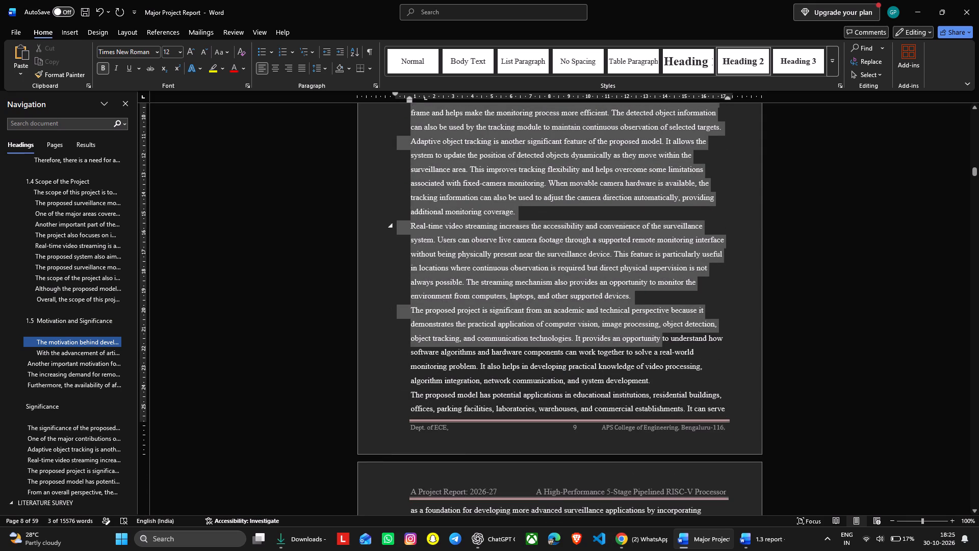
left_click_drag(660, 301, 803, 113)
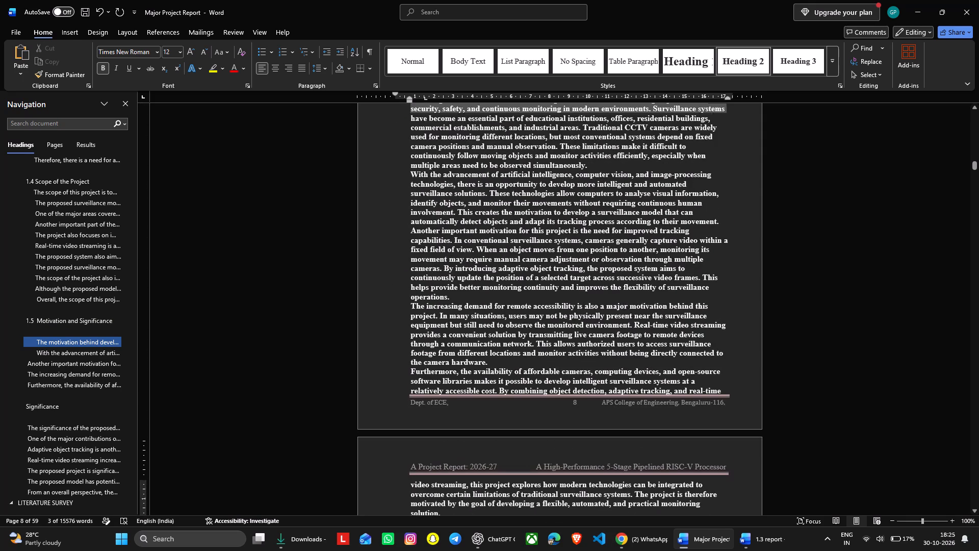
left_click_drag(803, 113, 797, 262)
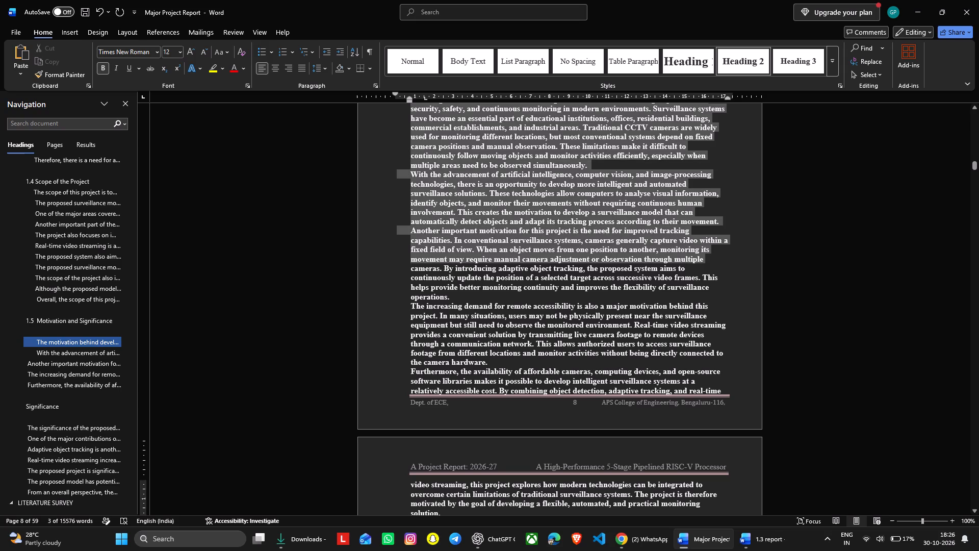
left_click_drag(797, 262, 795, 391)
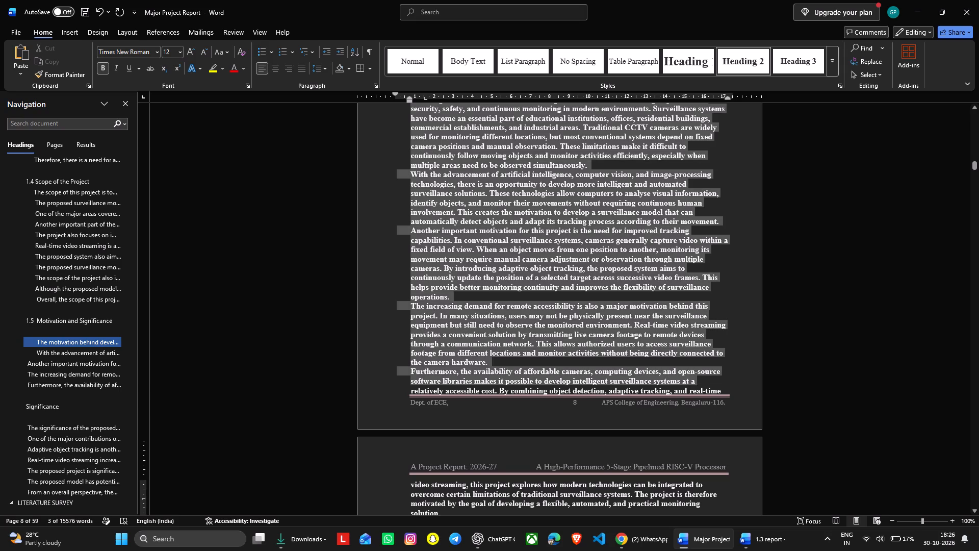
left_click_drag(795, 391, 795, 440)
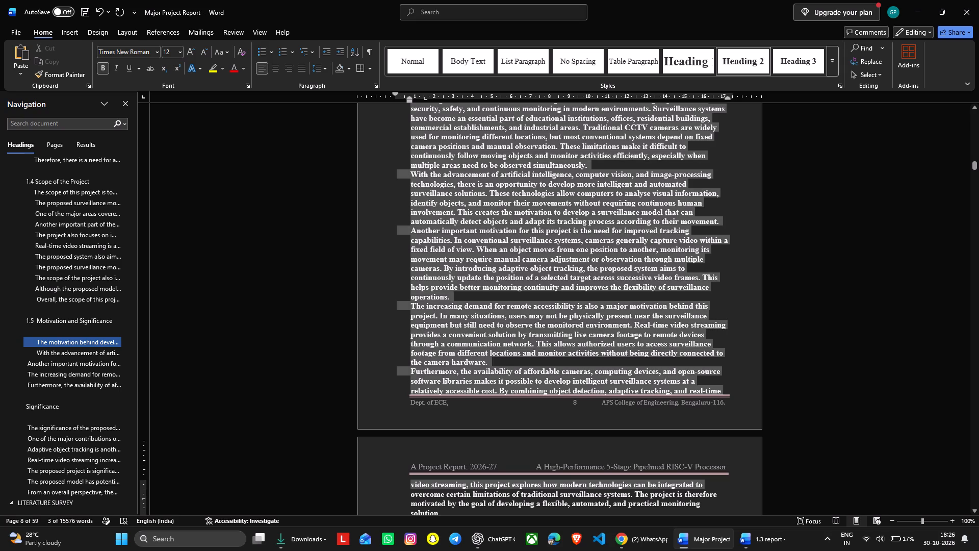
left_click_drag(795, 440, 780, 511)
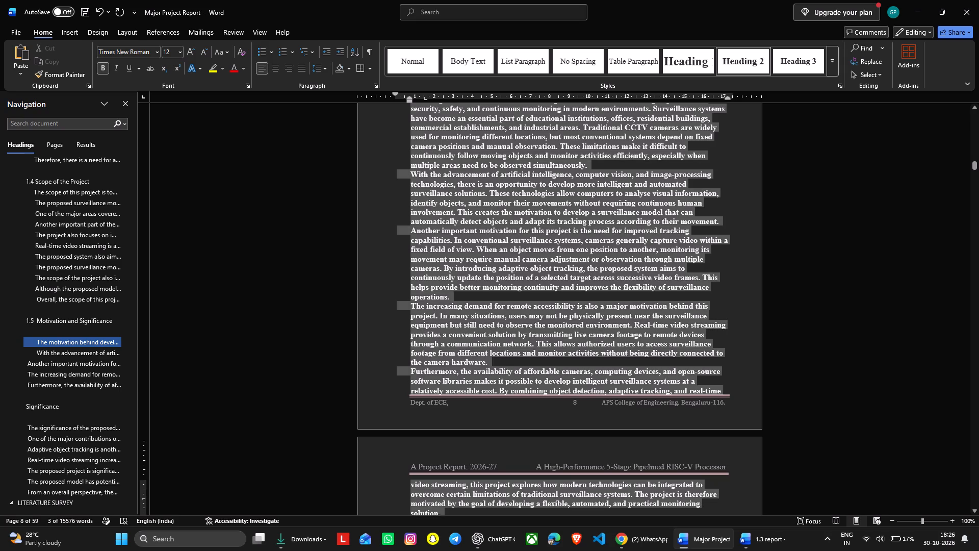
left_click_drag(780, 511, 777, 499)
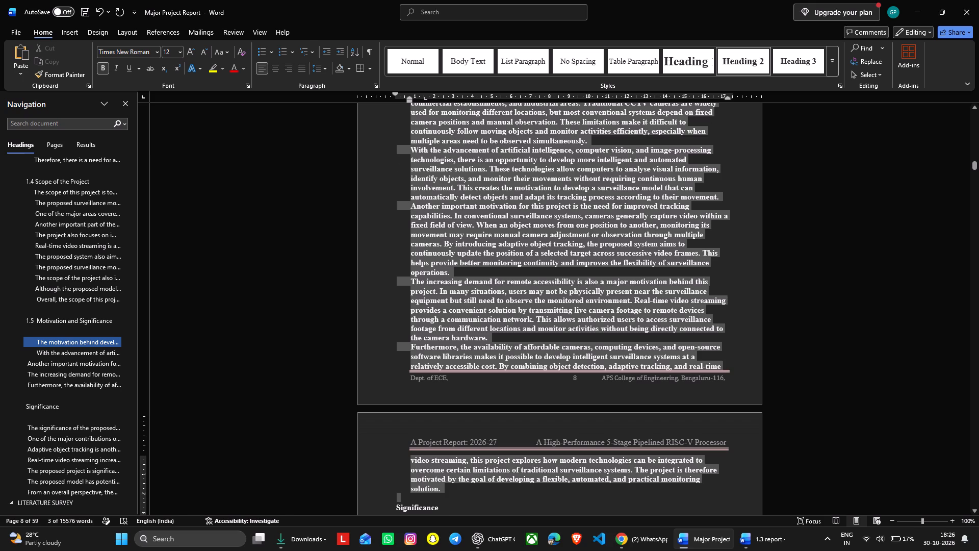
left_click_drag(777, 499, 778, 496)
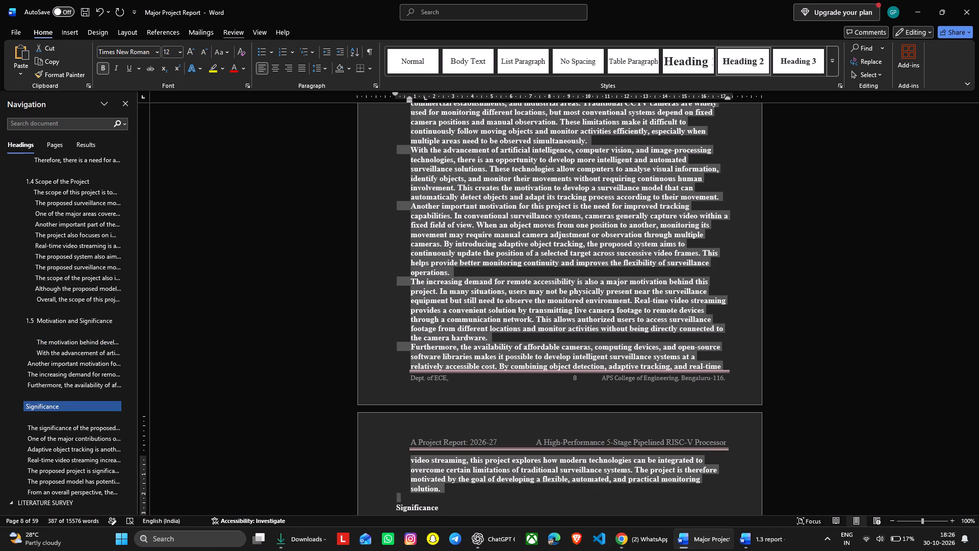
left_click(106, 68)
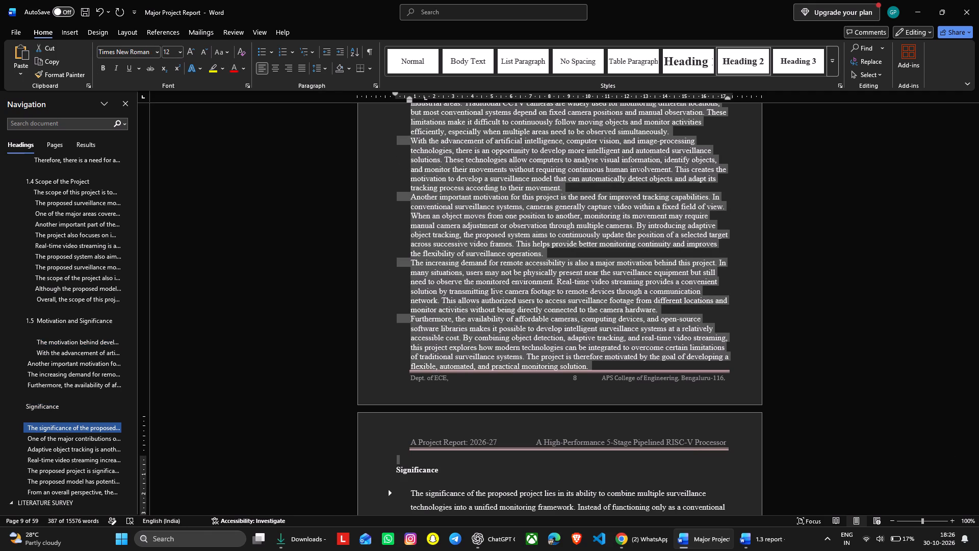
left_click(328, 69)
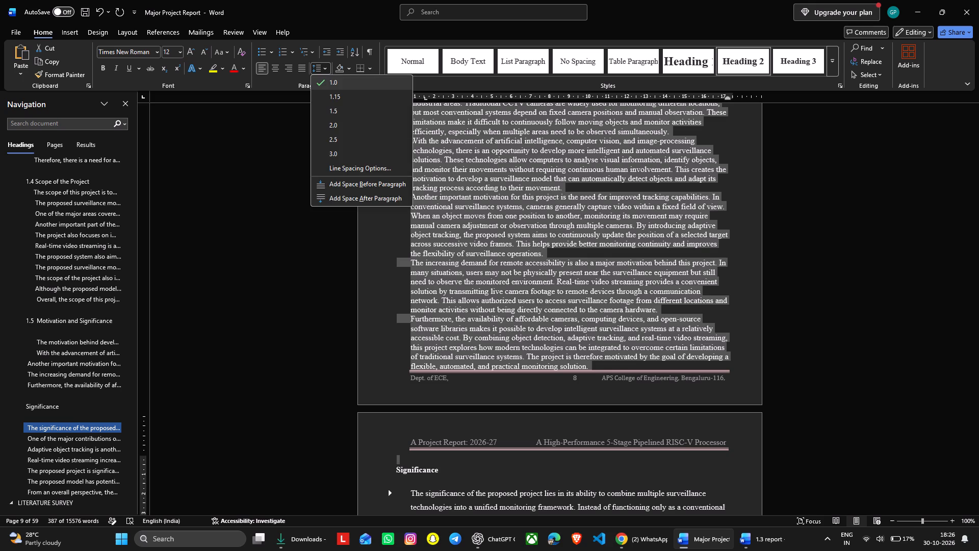
left_click(343, 108)
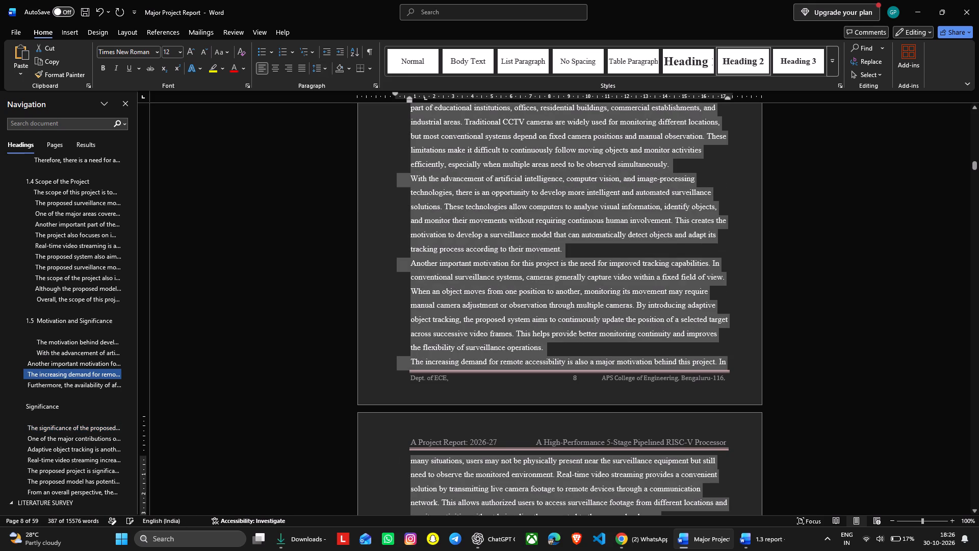
left_click(382, 210)
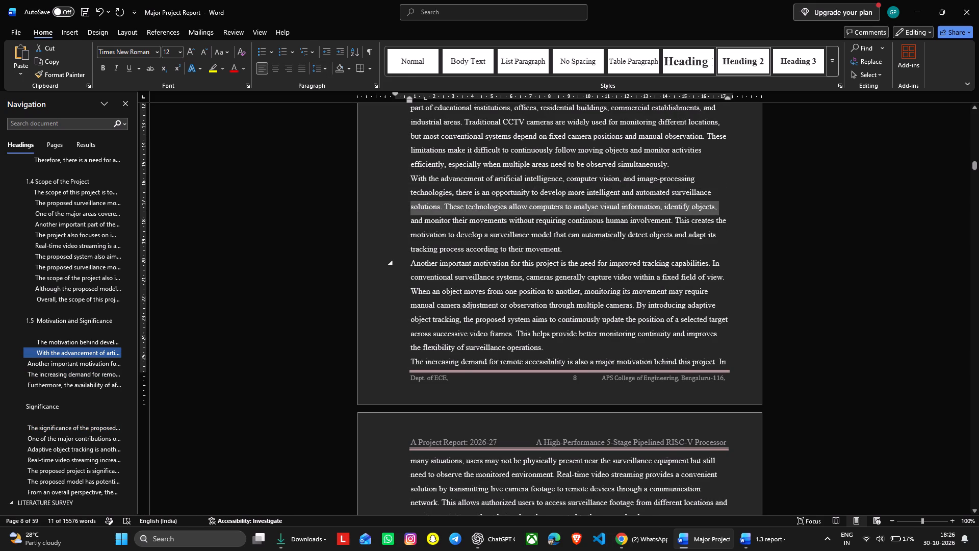
Review the layout of section 1.5 from its heading through the "Significance" paragraphs.
scroll(498, 287, "up", 1)
scroll(498, 287, "down", 2)
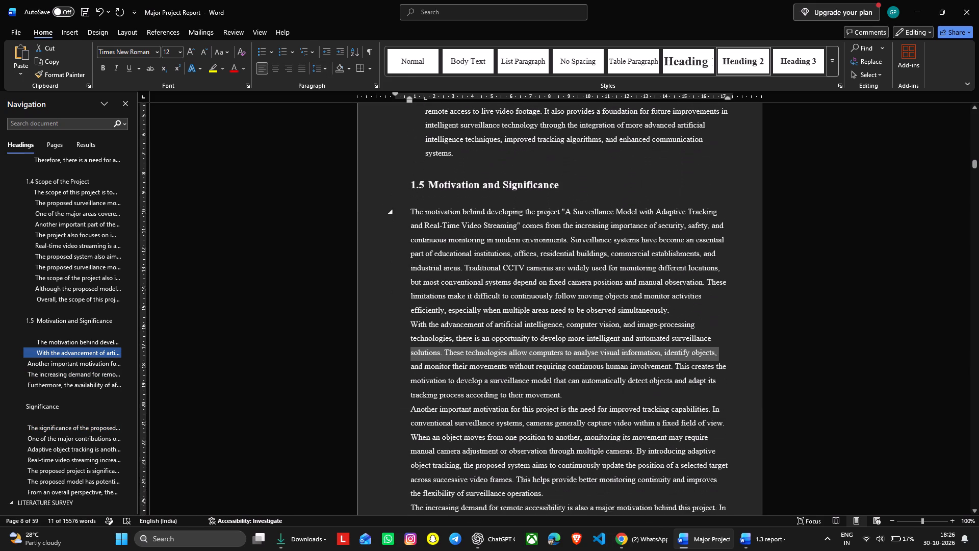
scroll(498, 287, "down", 2)
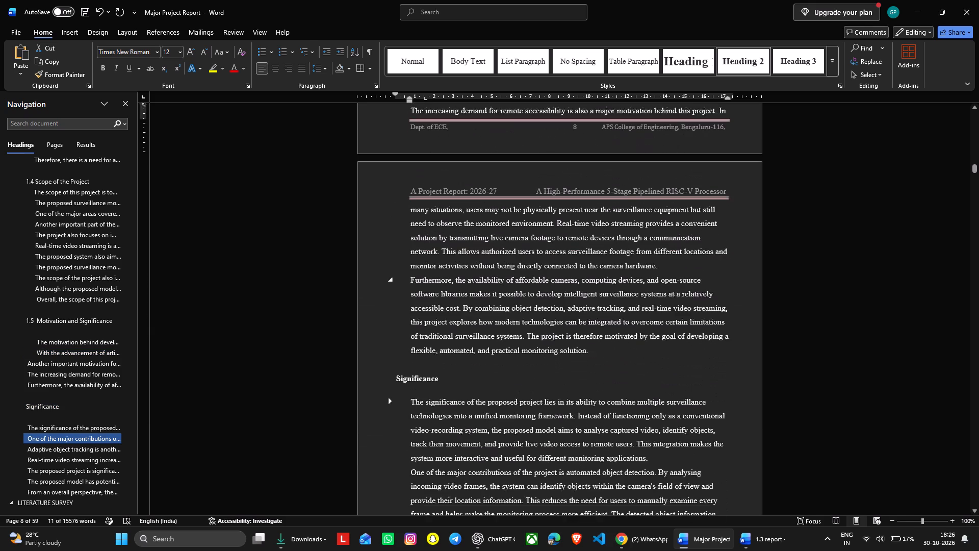
scroll(498, 287, "down", 1)
scroll(498, 287, "up", 1)
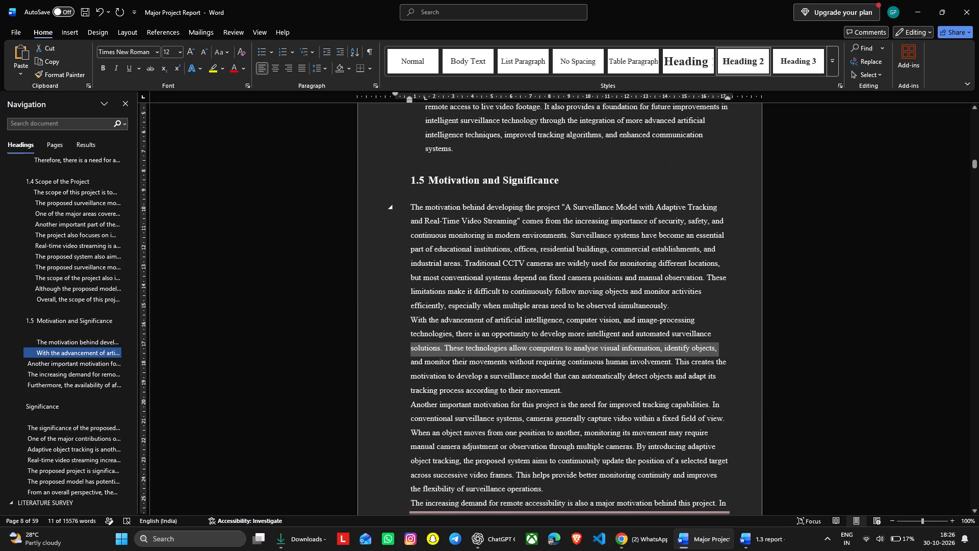
scroll(498, 287, "up", 2)
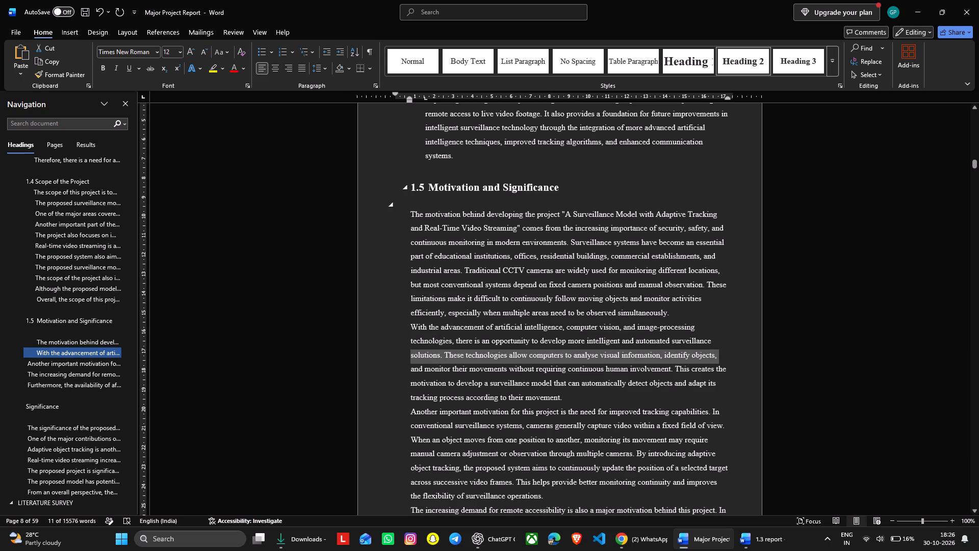
left_click(420, 204)
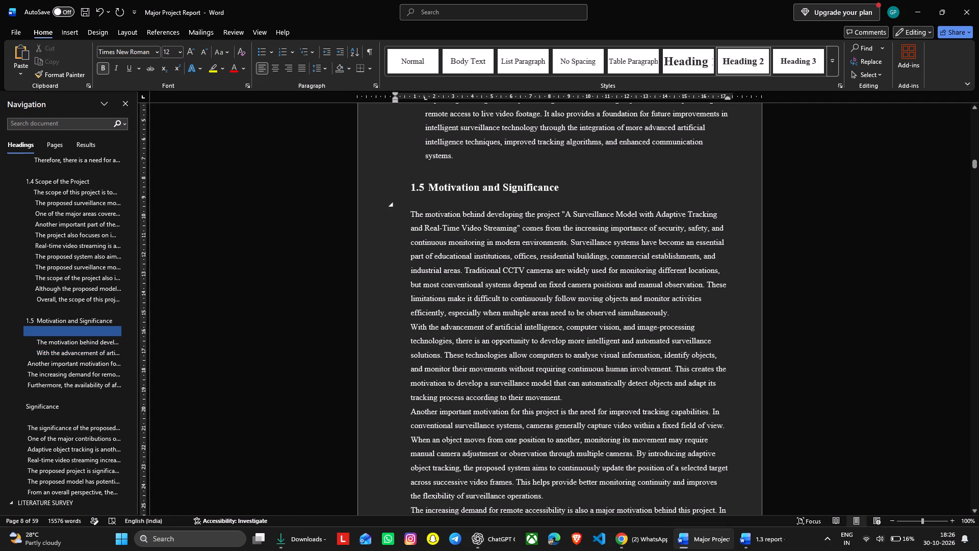
key("ctrl+v")
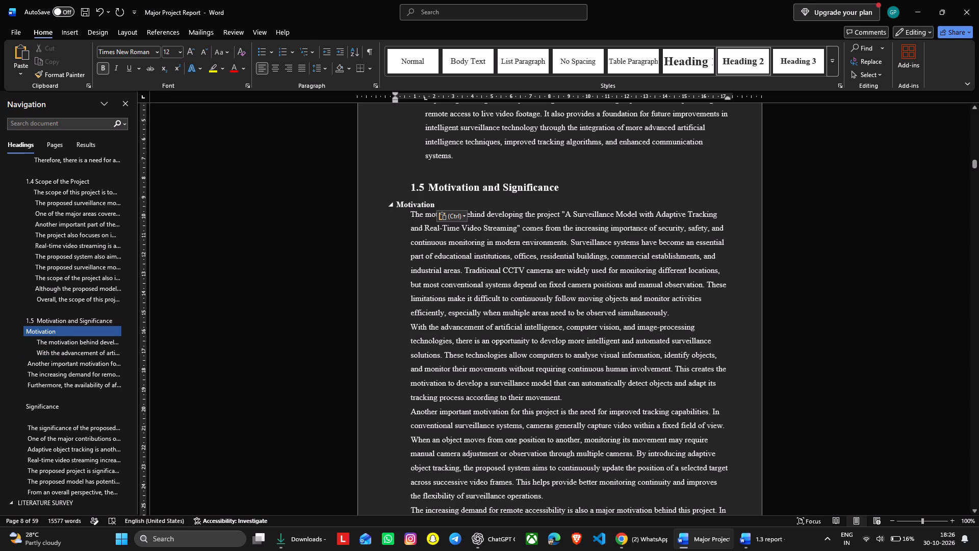
Set the line spacing of the "Motivation" subheading to 1.5.
left_click_drag(441, 203, 397, 207)
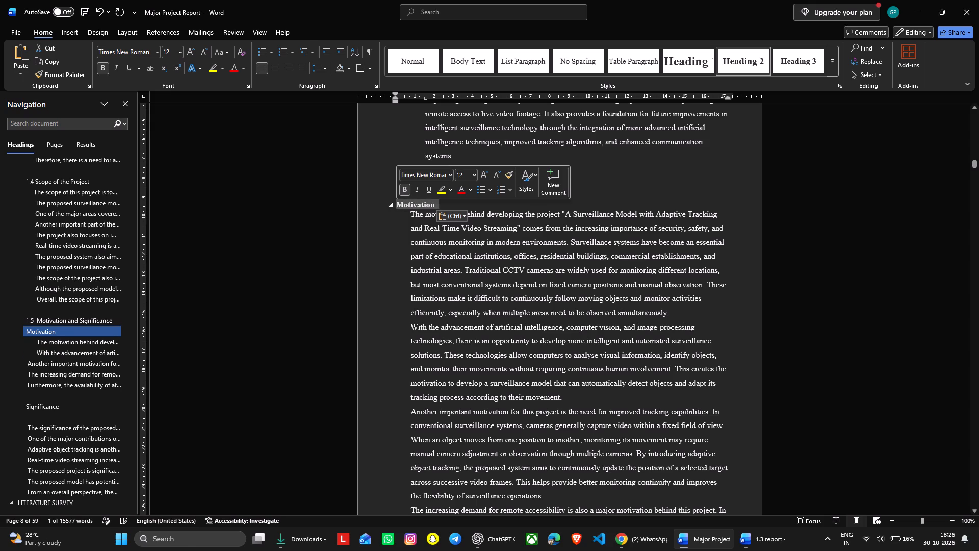
left_click(324, 70)
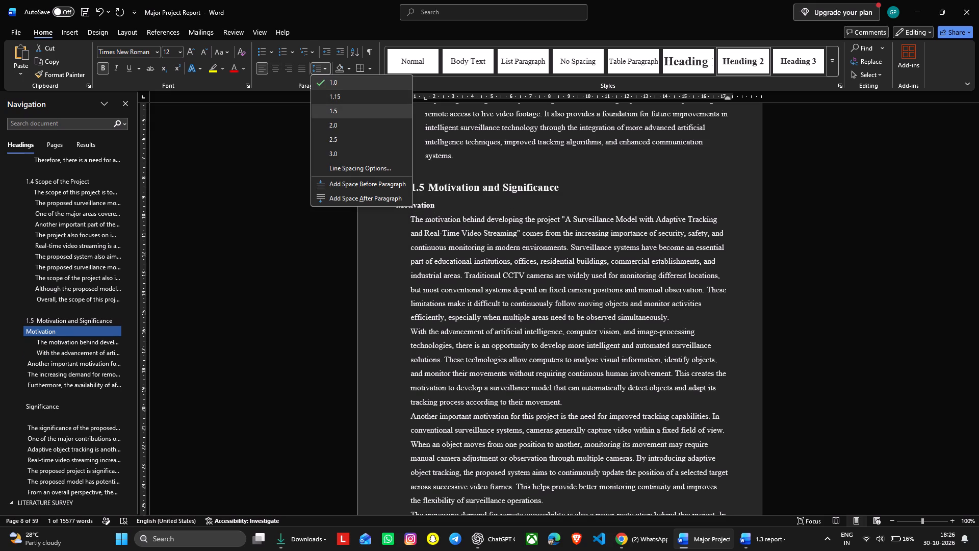
left_click(343, 115)
left_click(380, 254)
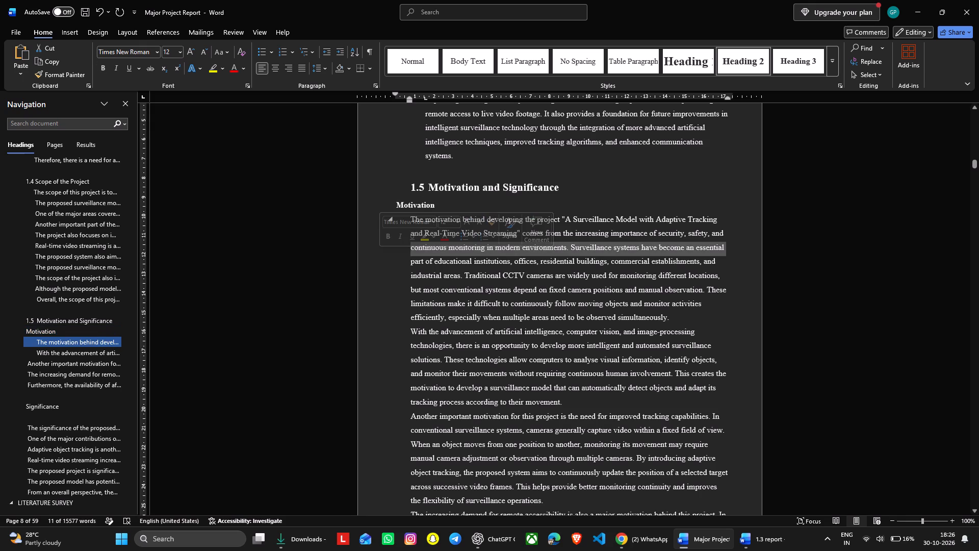
left_click(388, 307)
scroll(614, 360, "down", 1)
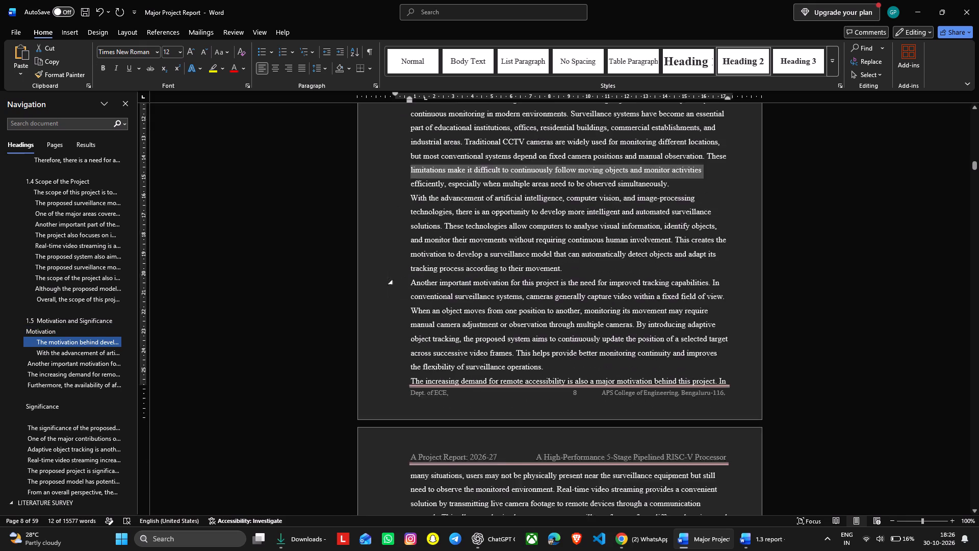
Indent the "Significance" subheading in section 1.5 so it lines up with the body paragraphs.
scroll(614, 360, "down", 2)
scroll(614, 360, "right", 2)
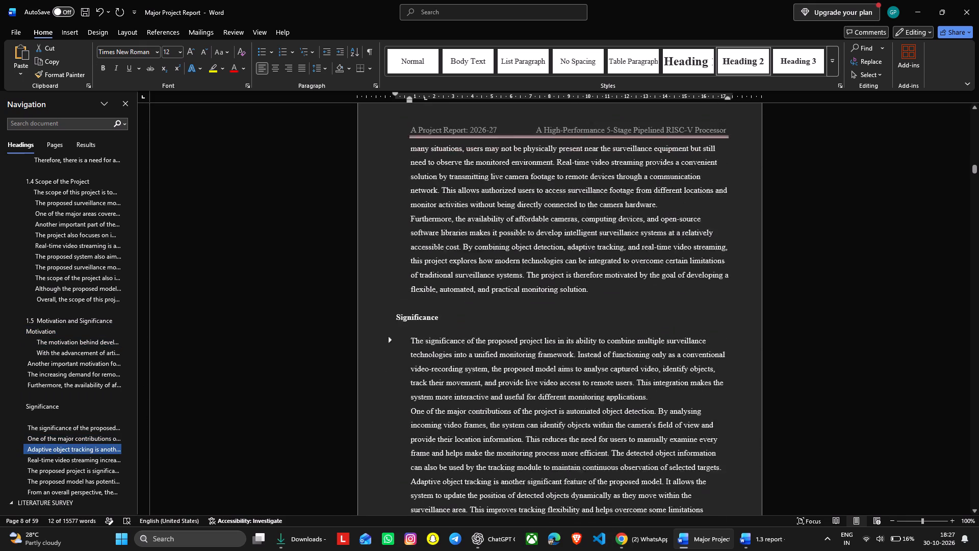
scroll(614, 360, "right", 2)
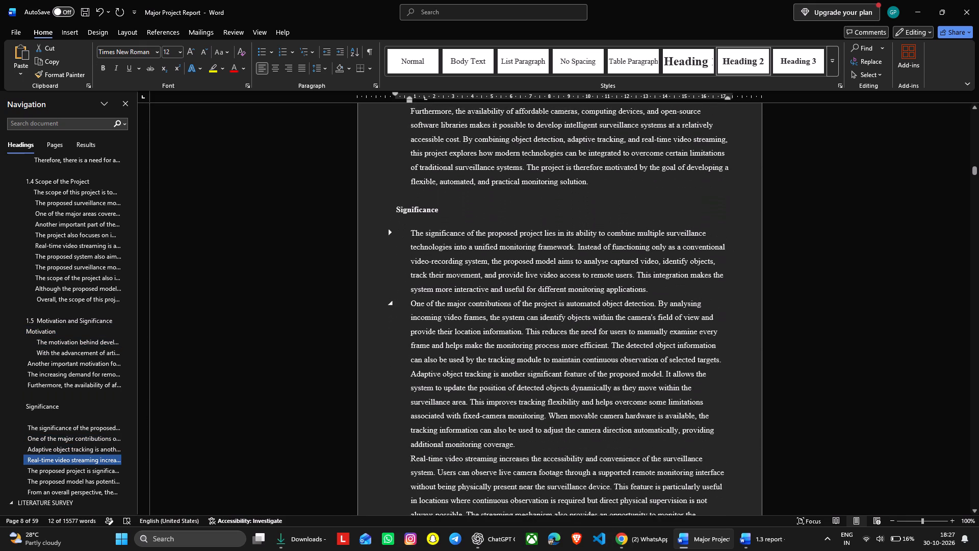
scroll(614, 360, "right", 1)
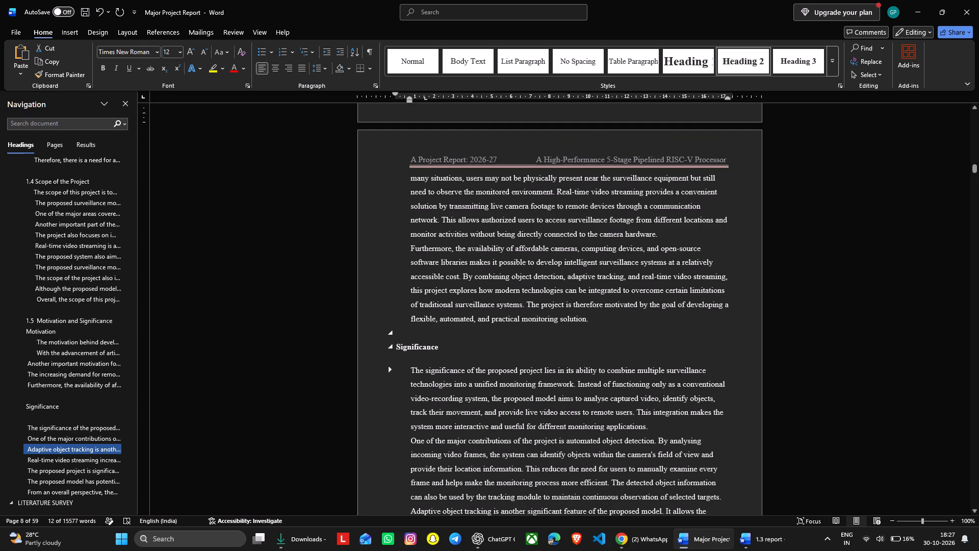
left_click(397, 342)
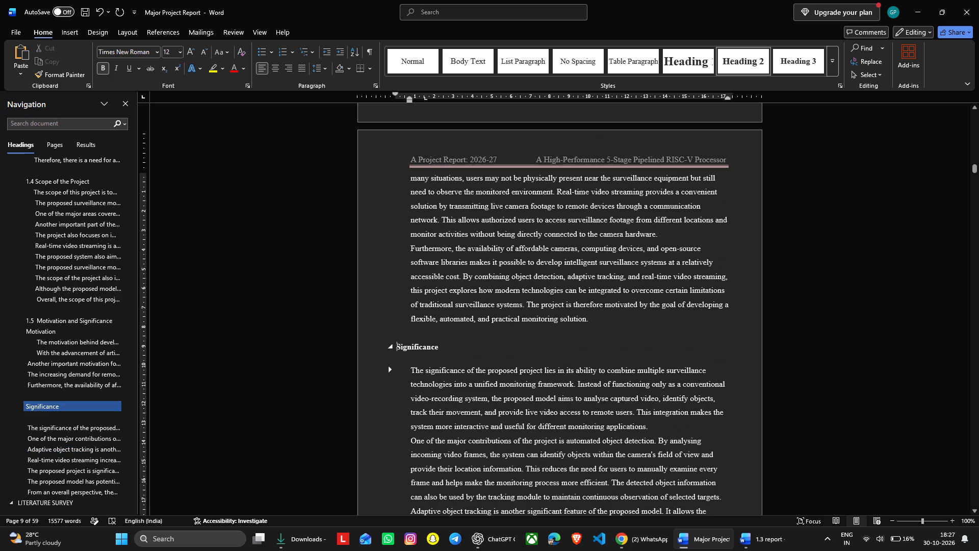
key("Tab")
Indent the "Motivation" subheading under the 1.5 heading with spaces so it lines up with the body paragraphs.
scroll(397, 342, "up", 2)
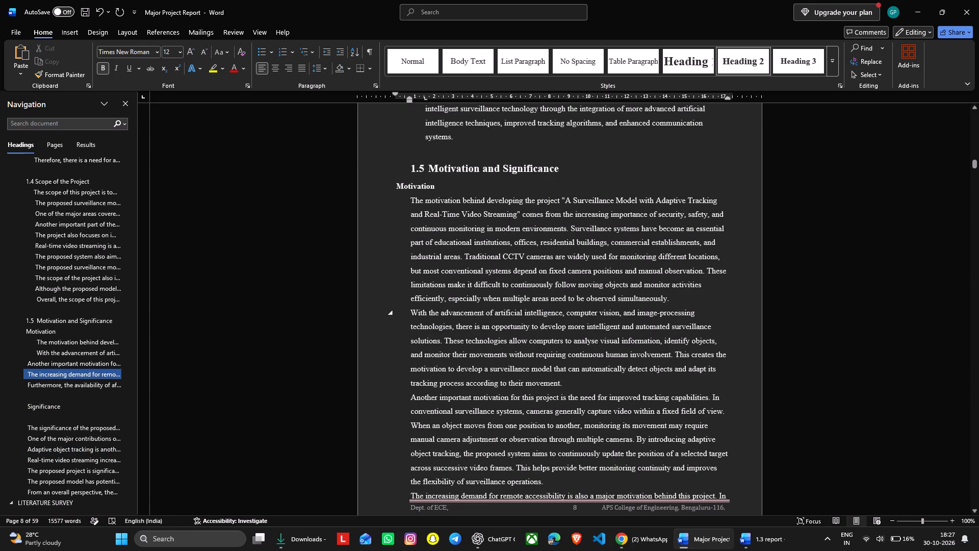
left_click(398, 185)
key("Tab")
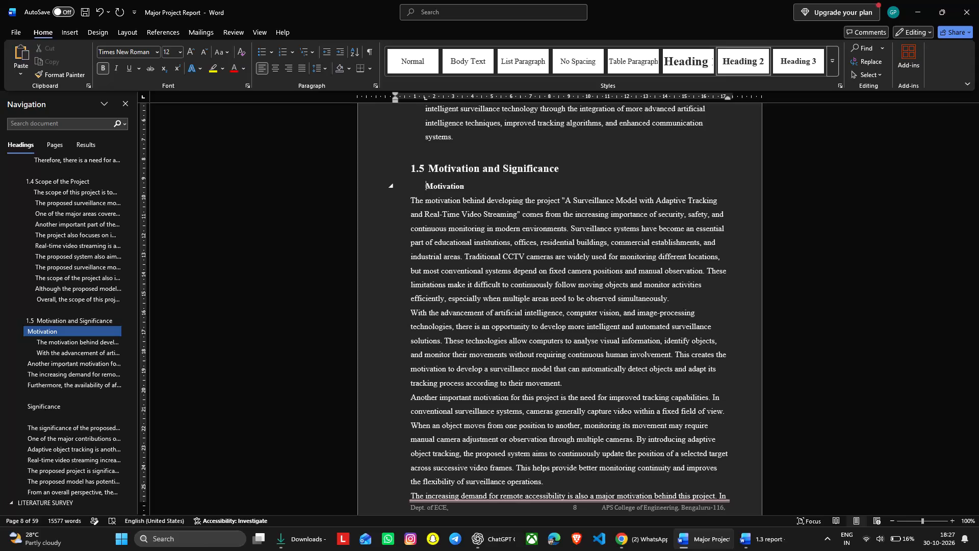
key("BackSpace")
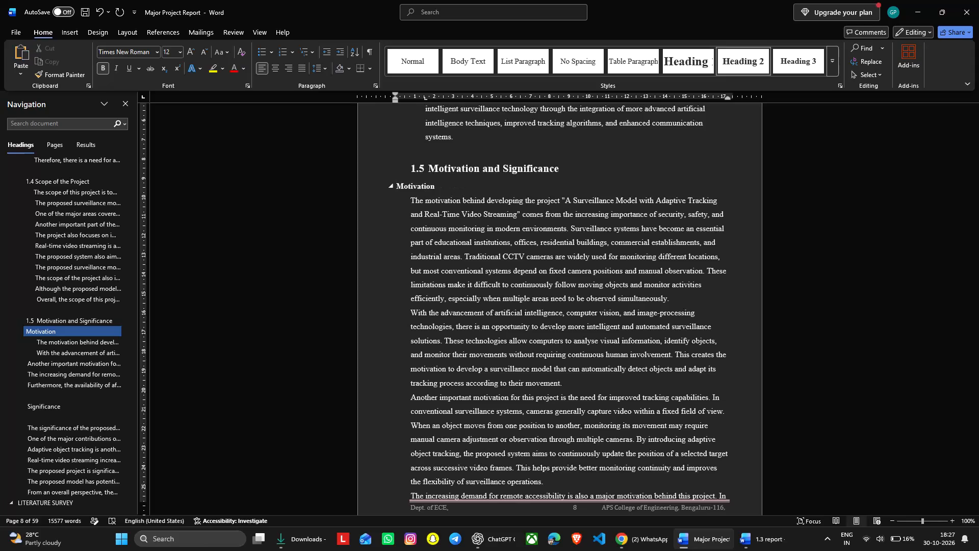
key("space")
key("space")
key("space")
key("space")
key("space")
key("space")
key("space")
Review the layout of section 1.5 up to the start of Chapter 2, and check the 1.5 heading's font size.
scroll(398, 185, "down", 1)
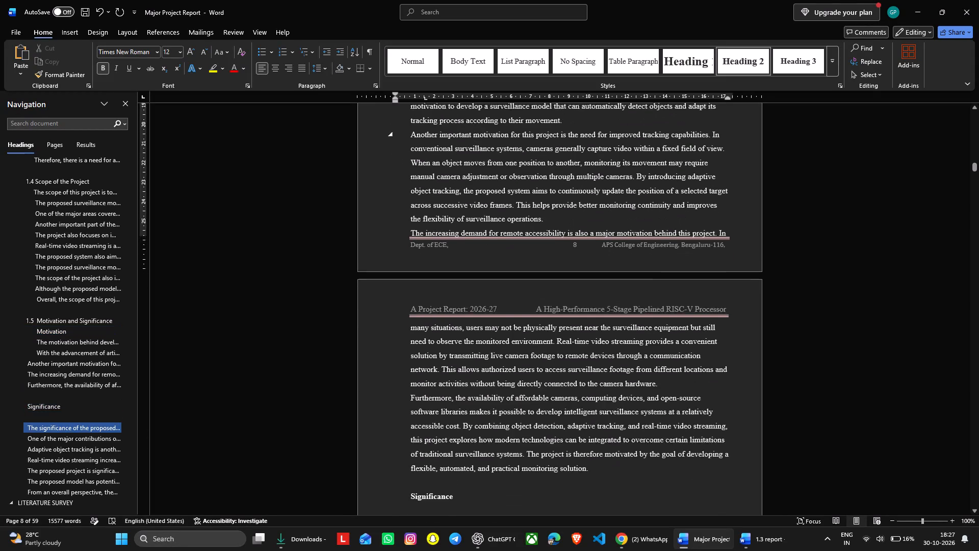
scroll(398, 185, "down", 2)
scroll(398, 185, "up", 1)
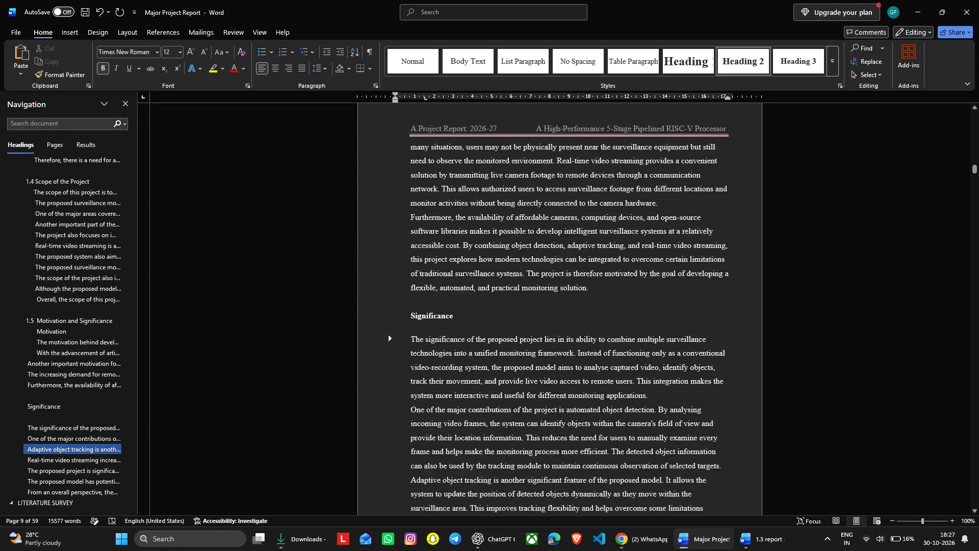
scroll(398, 185, "up", 2)
scroll(398, 185, "right", 1)
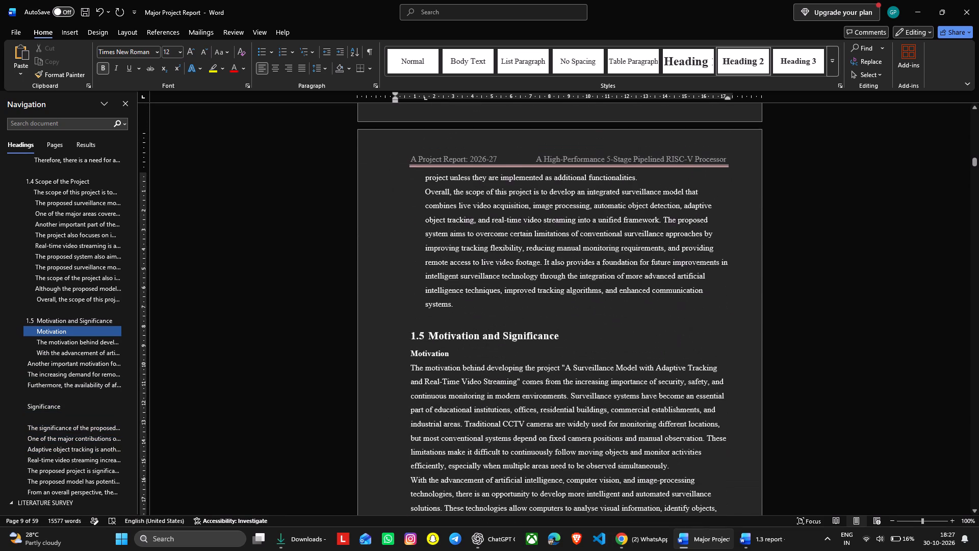
scroll(398, 185, "right", 2)
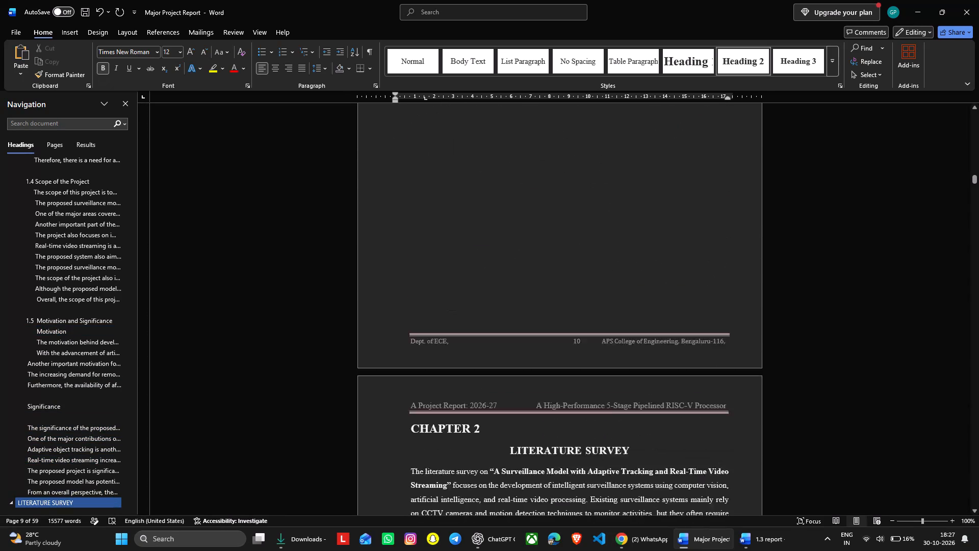
scroll(398, 185, "right", 1)
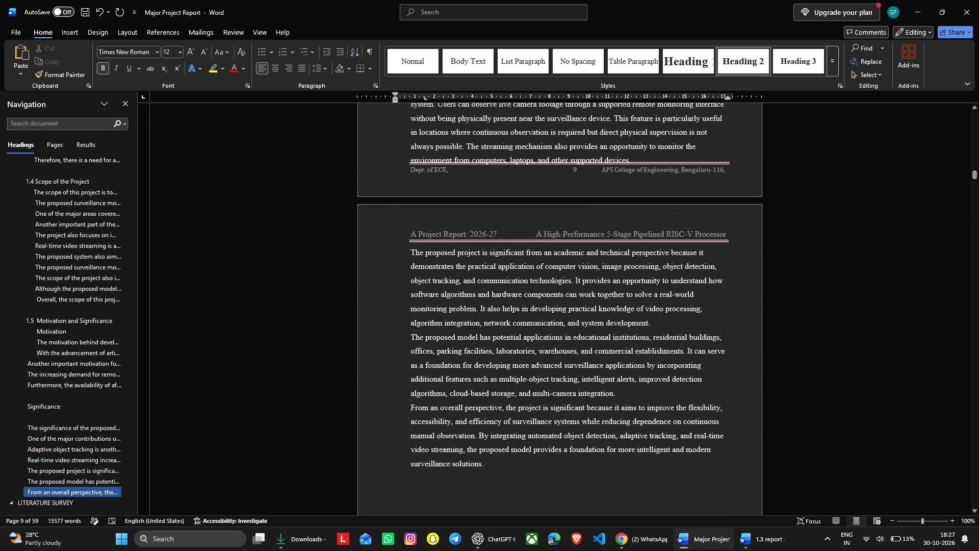
scroll(398, 185, "right", 2)
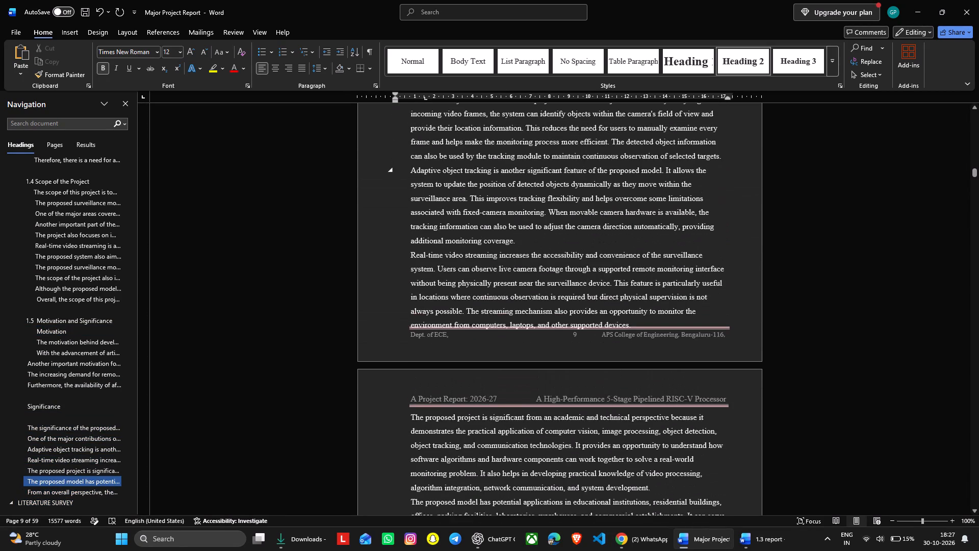
scroll(398, 185, "up", 2)
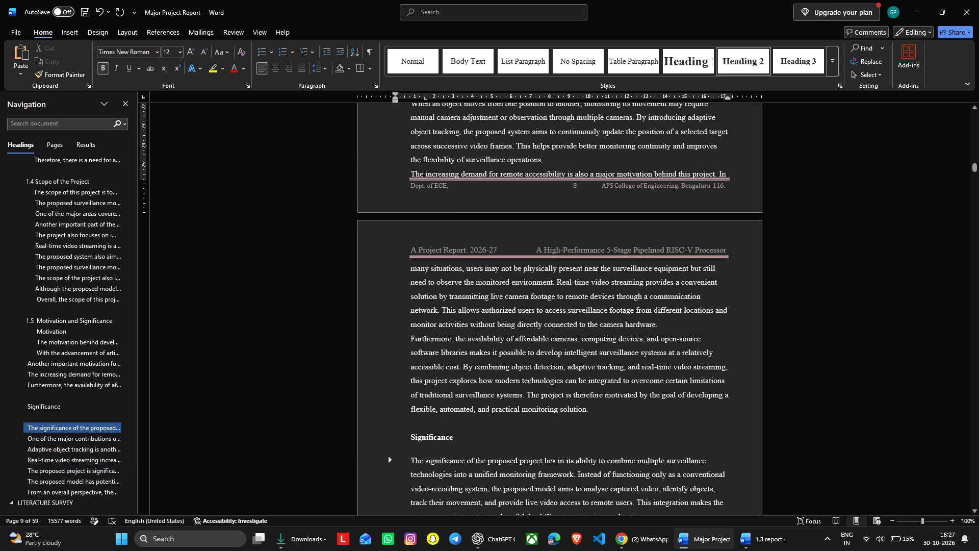
scroll(398, 185, "up", 2)
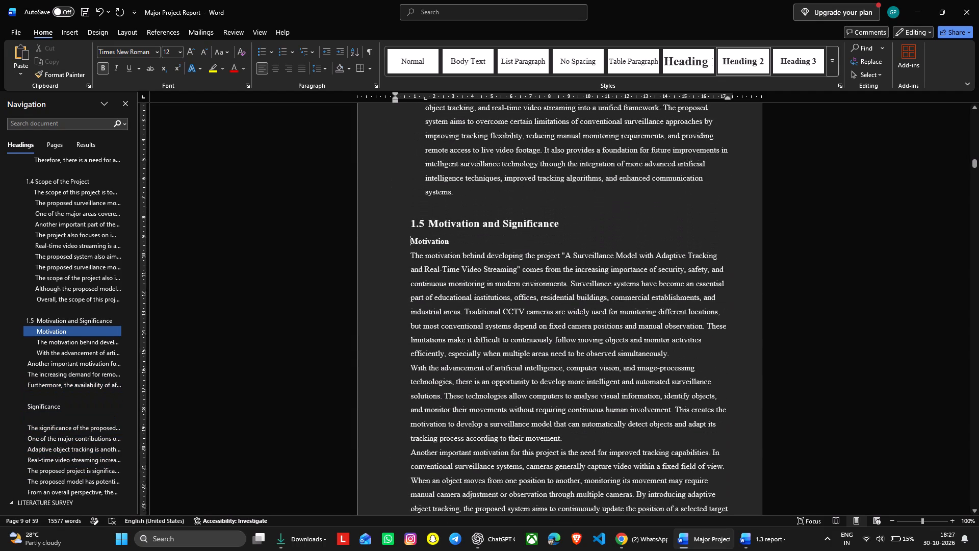
scroll(398, 185, "up", 2)
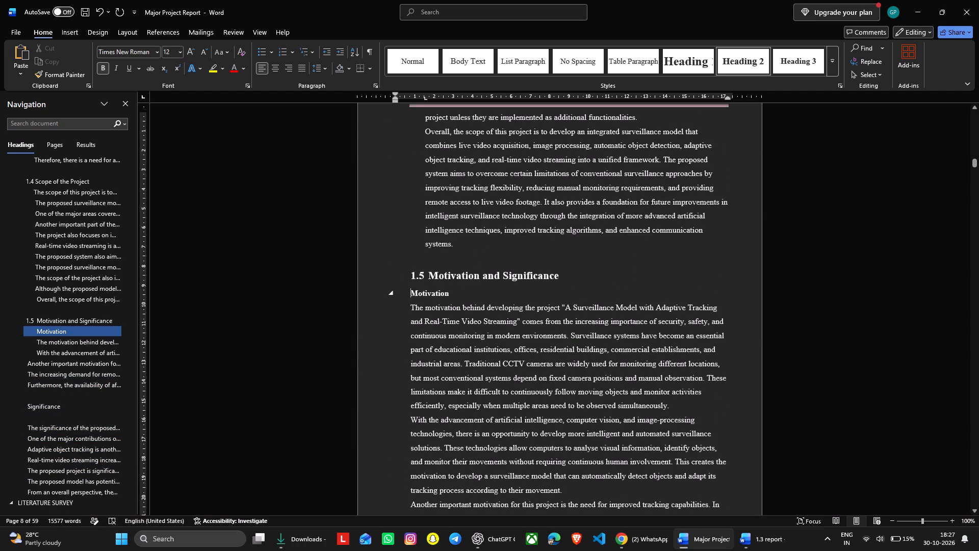
left_click_drag(527, 275, 506, 274)
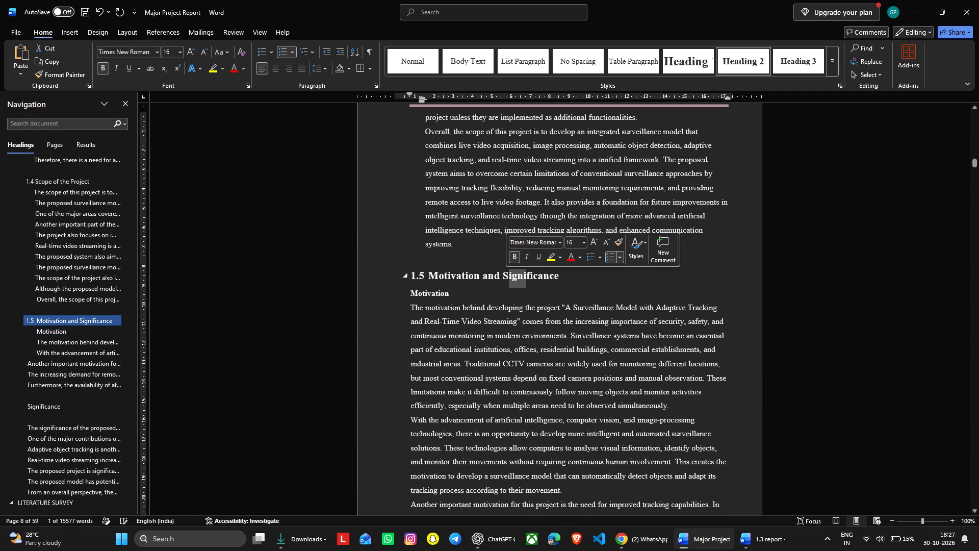
left_click(481, 292)
Set the whole "1.4 Scope of the Project" heading to font size 16 with 1.5 line spacing.
scroll(504, 248, "up", 1)
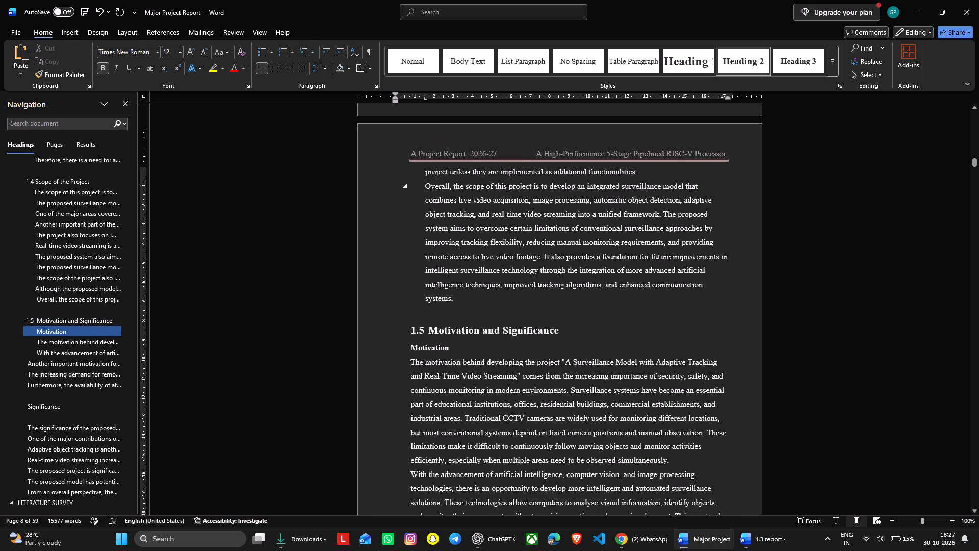
scroll(504, 248, "up", 1)
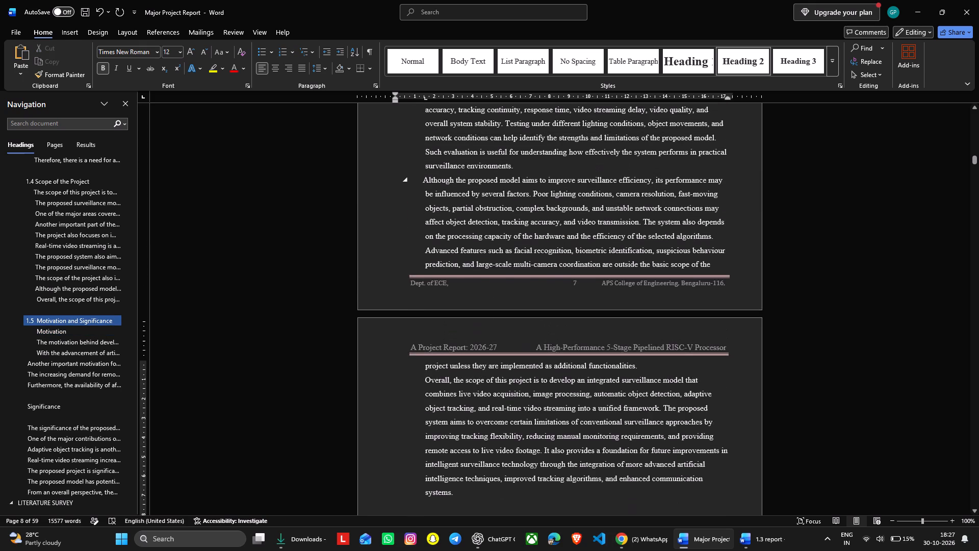
scroll(504, 248, "up", 3)
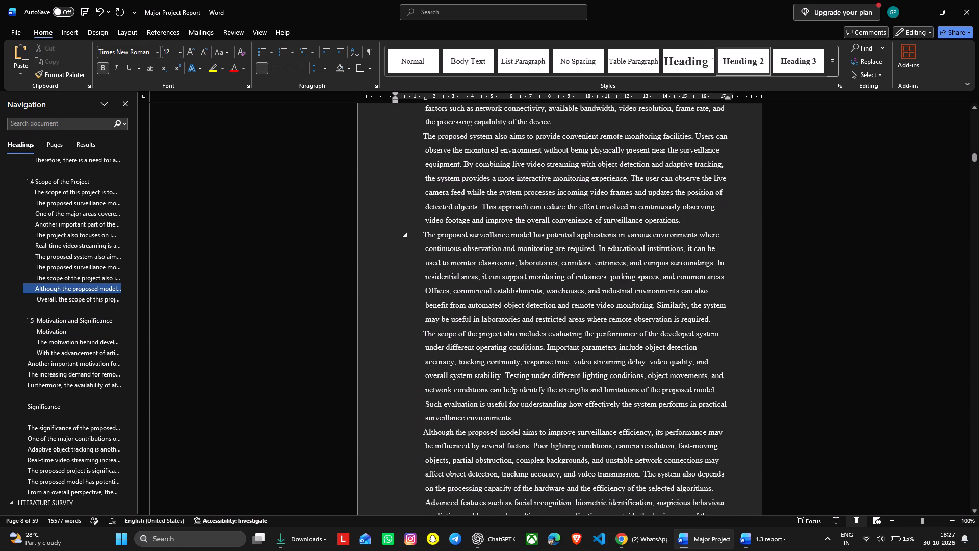
scroll(504, 248, "up", 2)
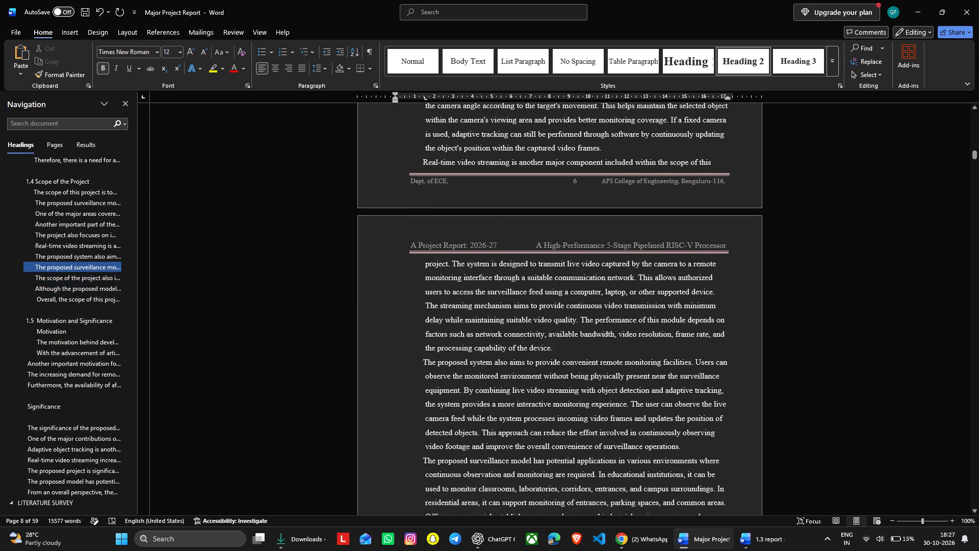
scroll(504, 248, "up", 3)
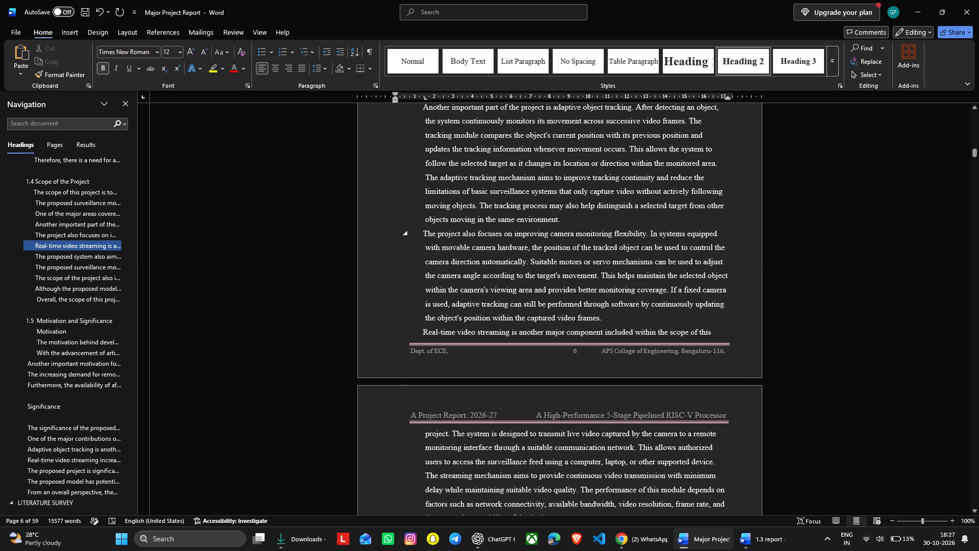
scroll(504, 248, "up", 3)
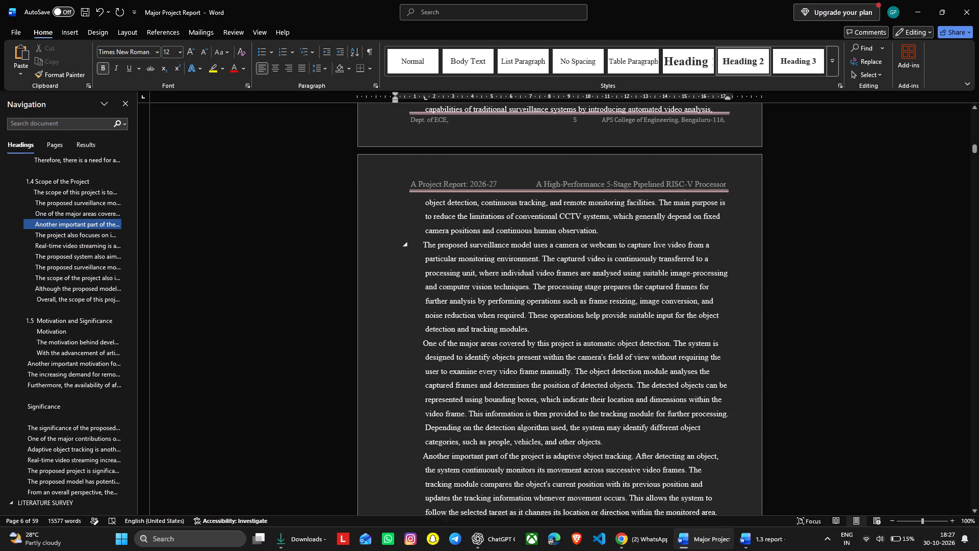
scroll(504, 248, "up", 1)
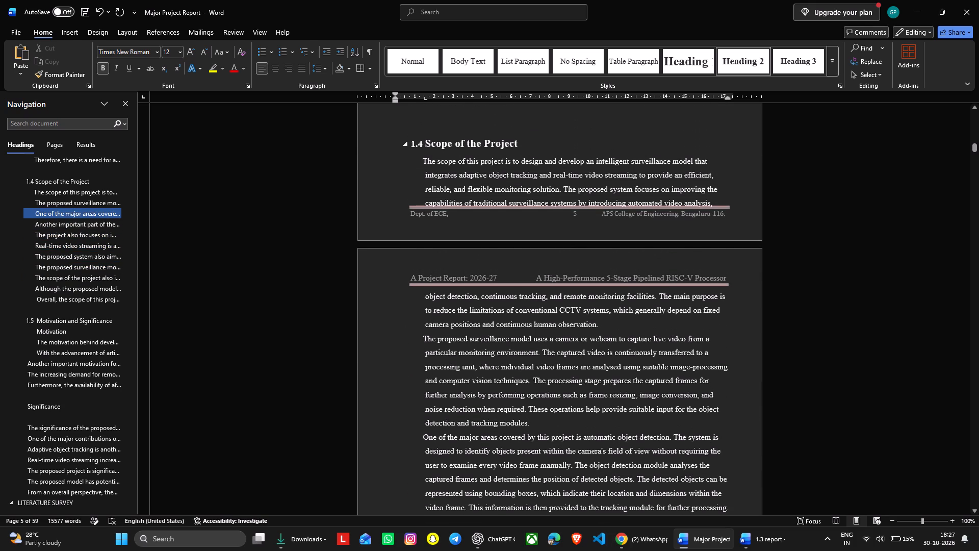
left_click_drag(519, 146, 423, 141)
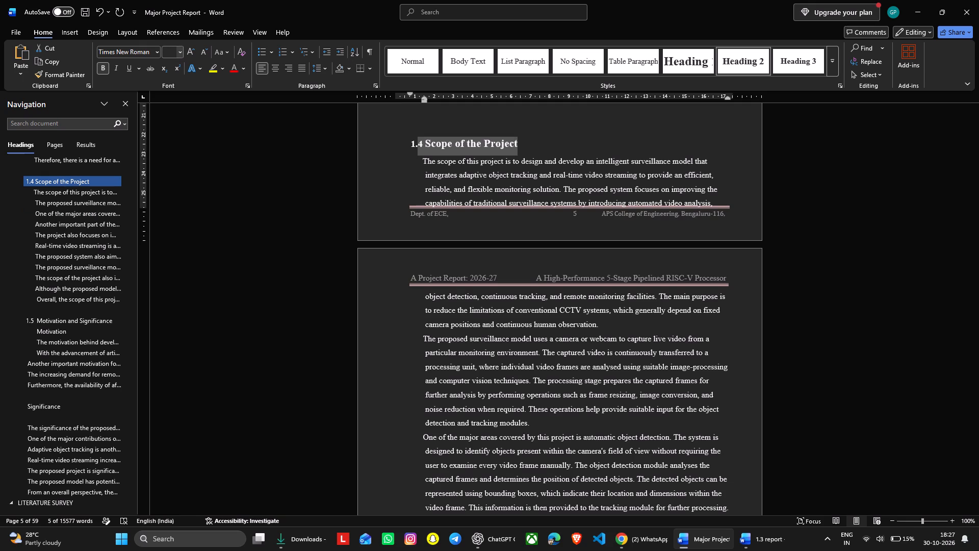
left_click(344, 207)
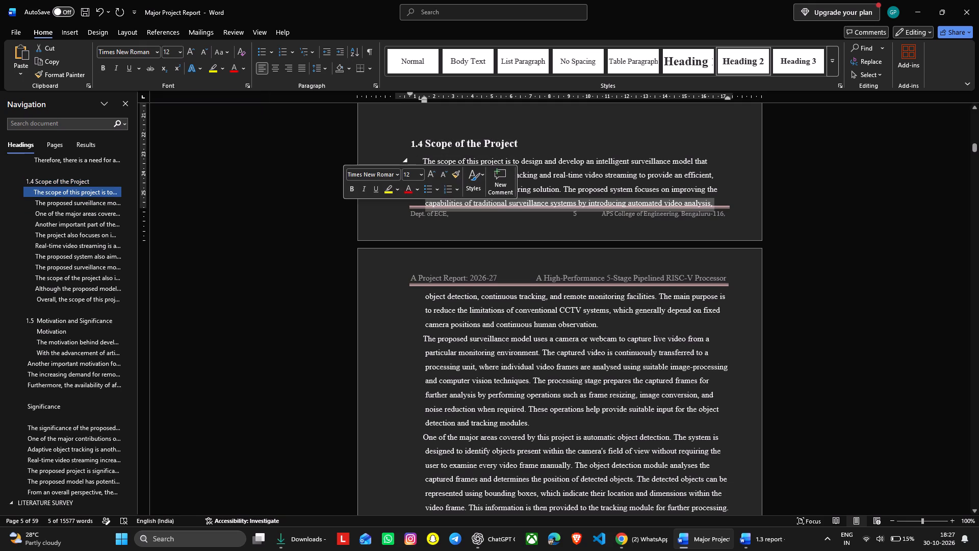
left_click(524, 141)
left_click_drag(524, 141, 501, 140)
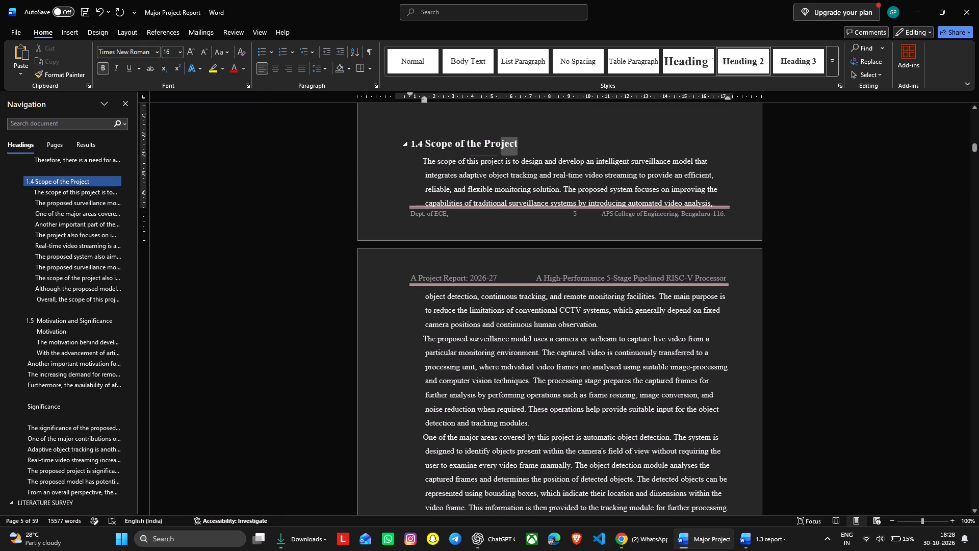
left_click_drag(501, 140, 392, 137)
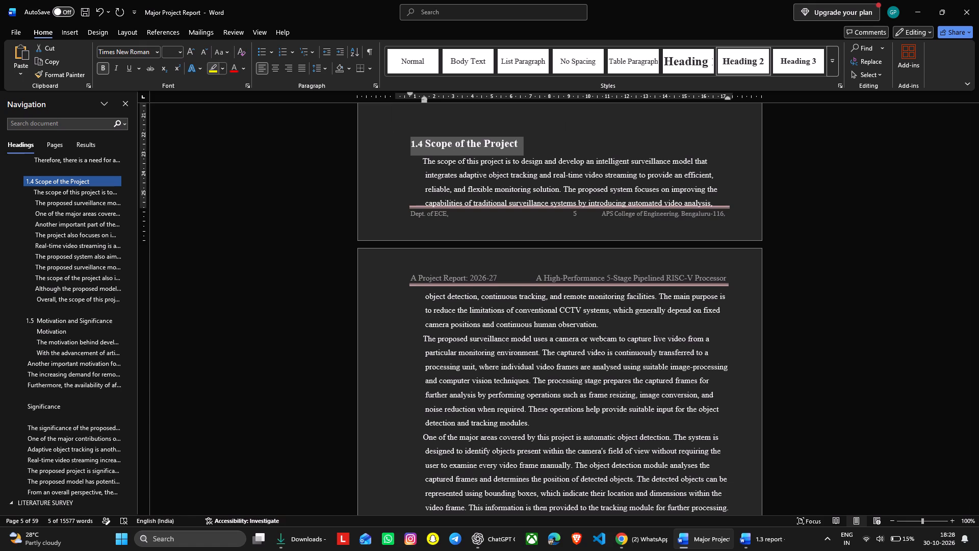
left_click(183, 49)
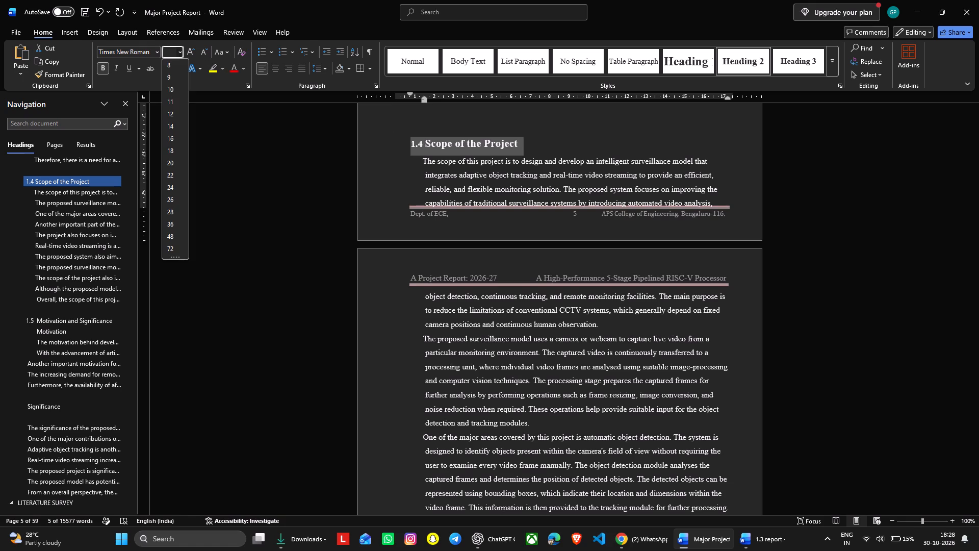
left_click(173, 137)
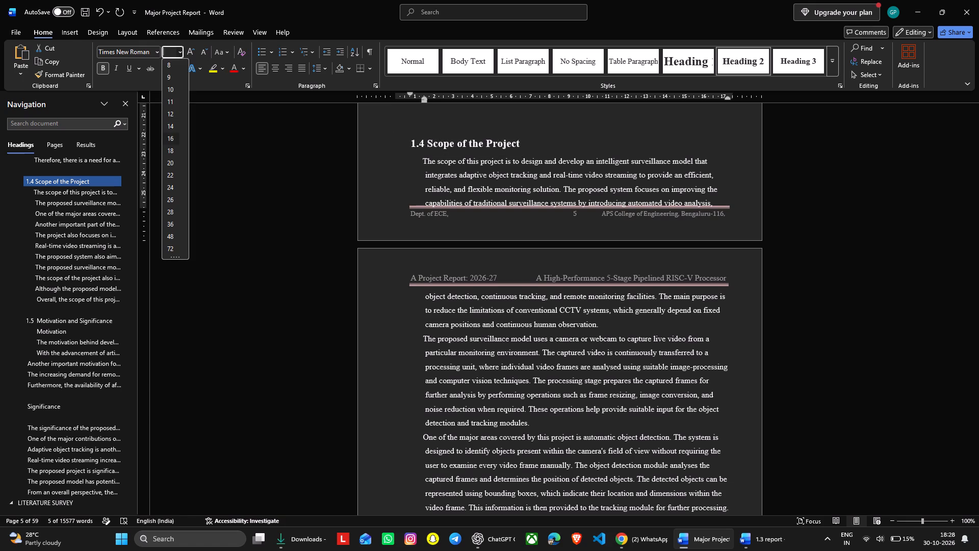
left_click(330, 70)
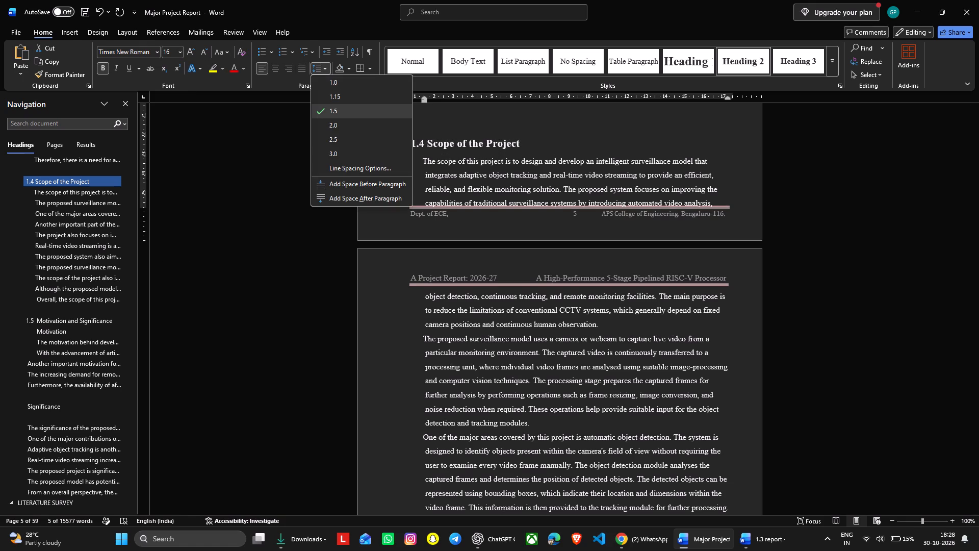
left_click(344, 110)
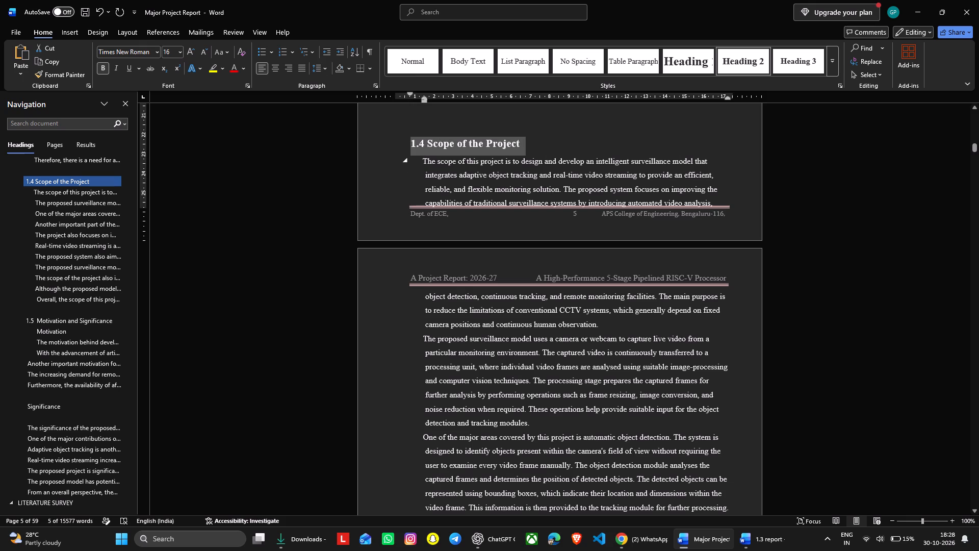
Apply 1.5 line spacing to all the body paragraphs of section 1.4, from "The scope of this project" to "enhanced communication systems.".
left_click(421, 160)
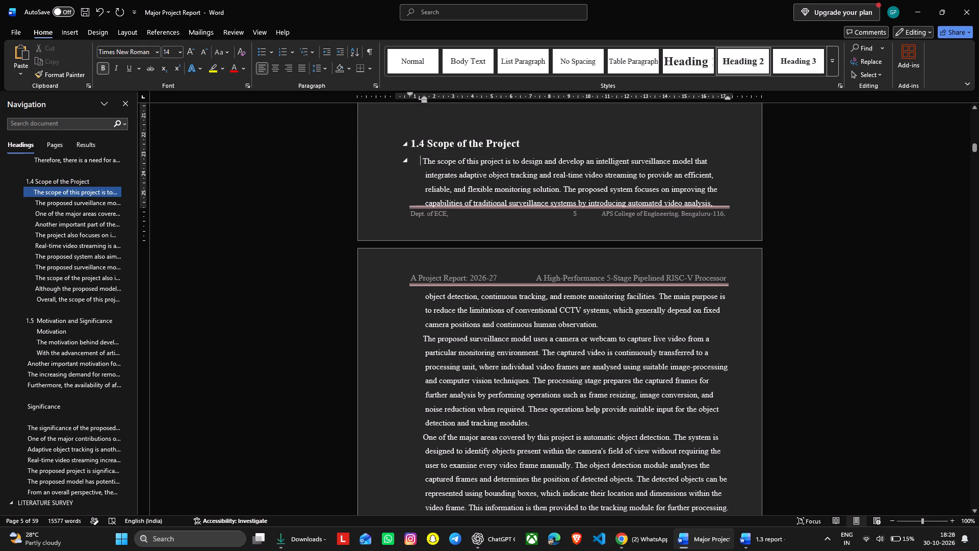
left_click(425, 158)
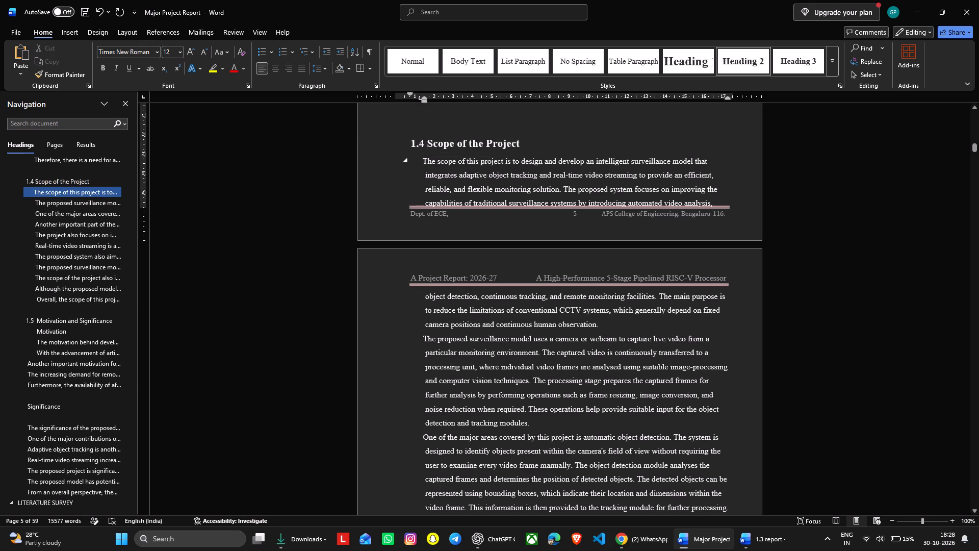
left_click(425, 160)
left_click(423, 159)
left_click_drag(423, 159, 675, 387)
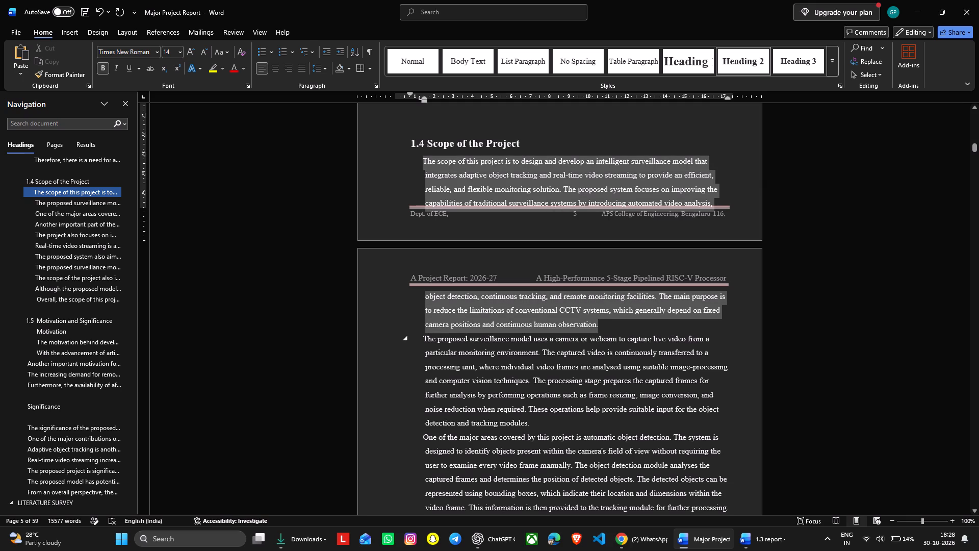
left_click_drag(675, 387, 744, 515)
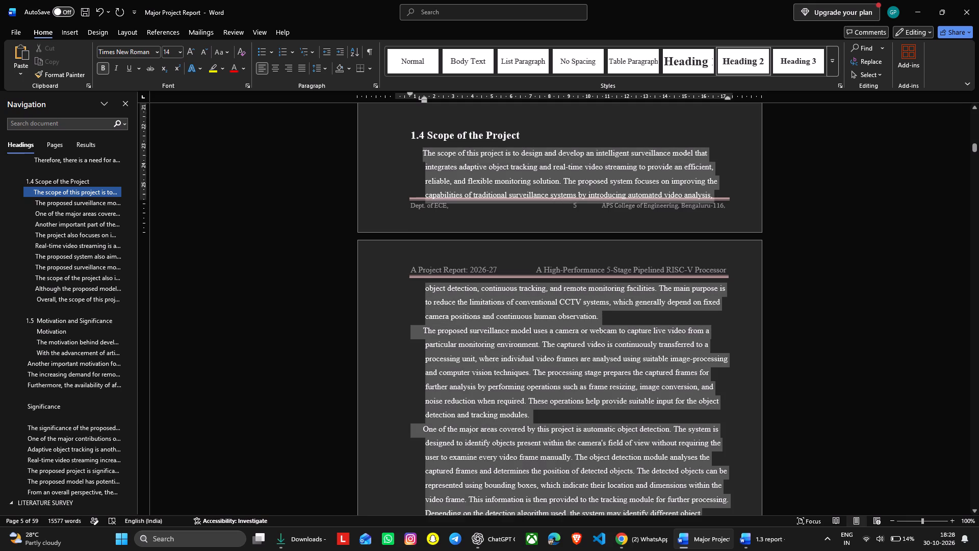
left_click_drag(744, 515, 744, 521)
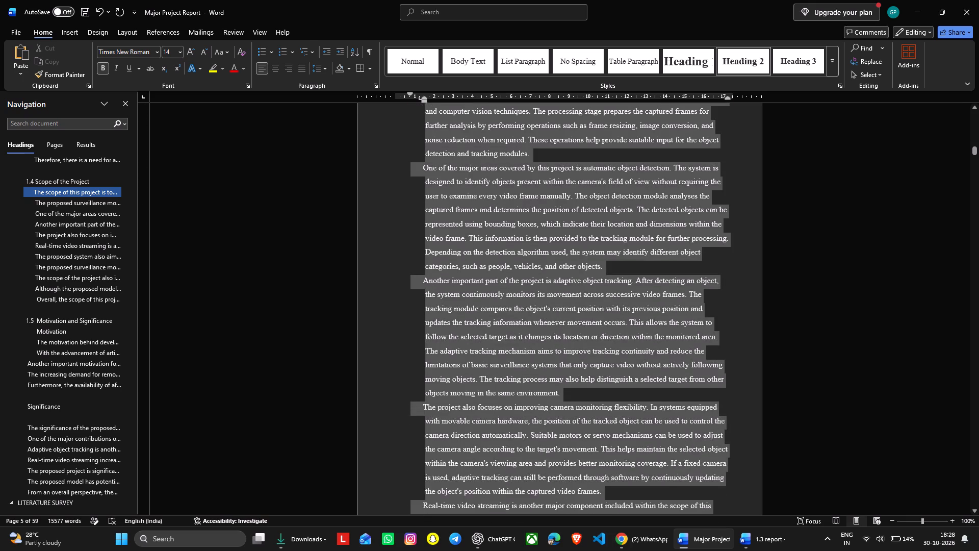
left_click_drag(744, 521, 736, 516)
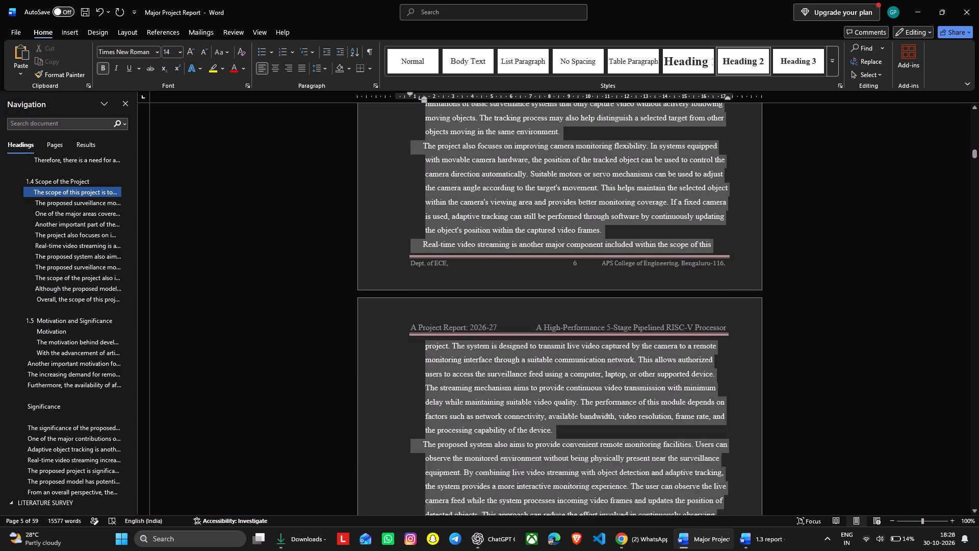
left_click_drag(736, 516, 702, 517)
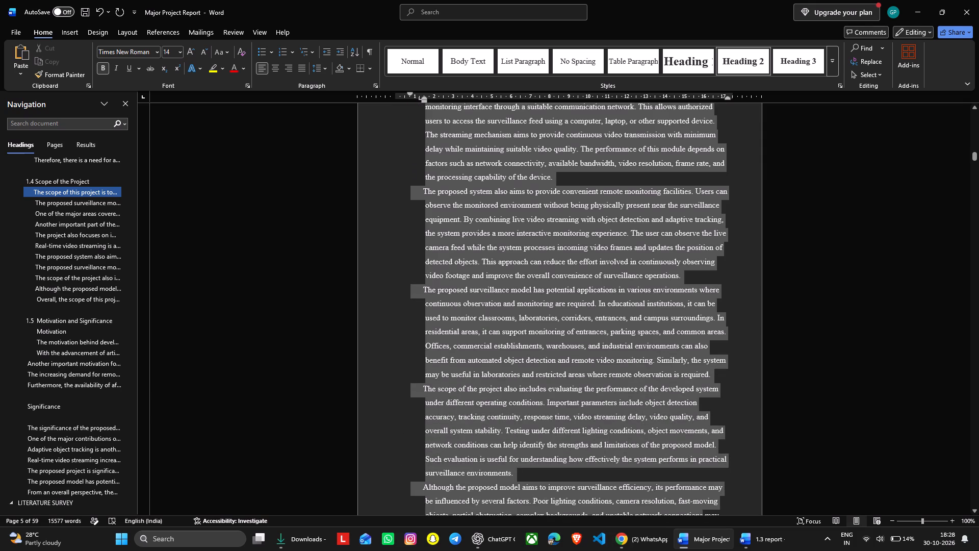
left_click_drag(702, 517, 701, 520)
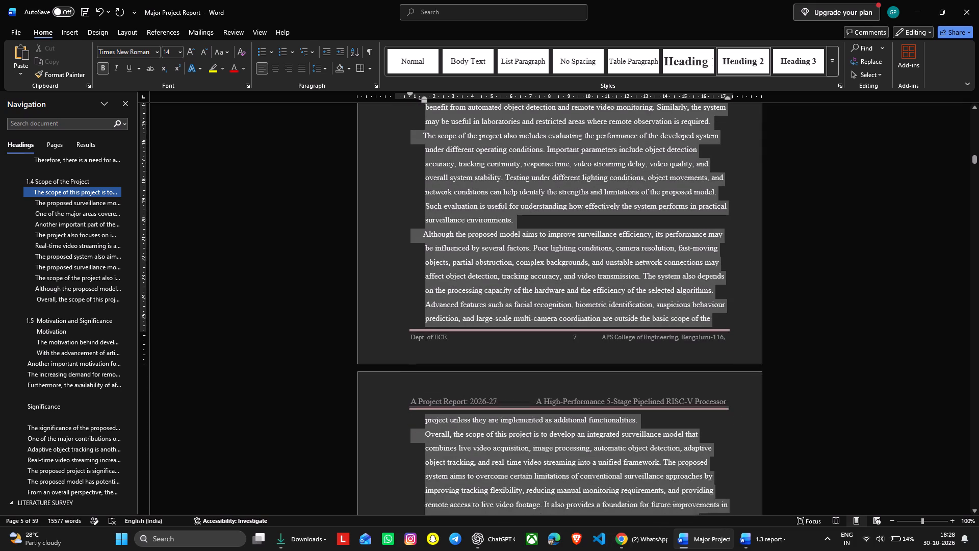
left_click_drag(701, 520, 623, 431)
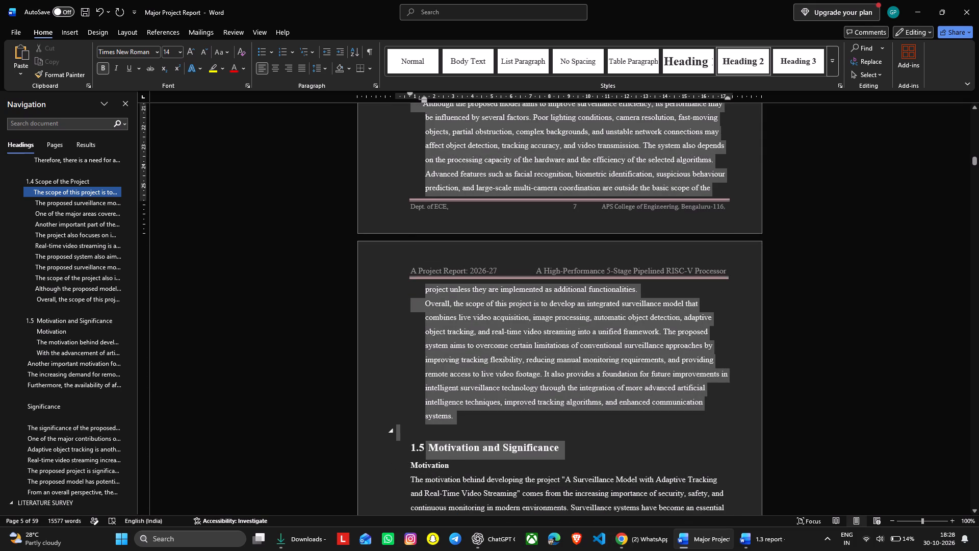
left_click_drag(623, 431, 572, 418)
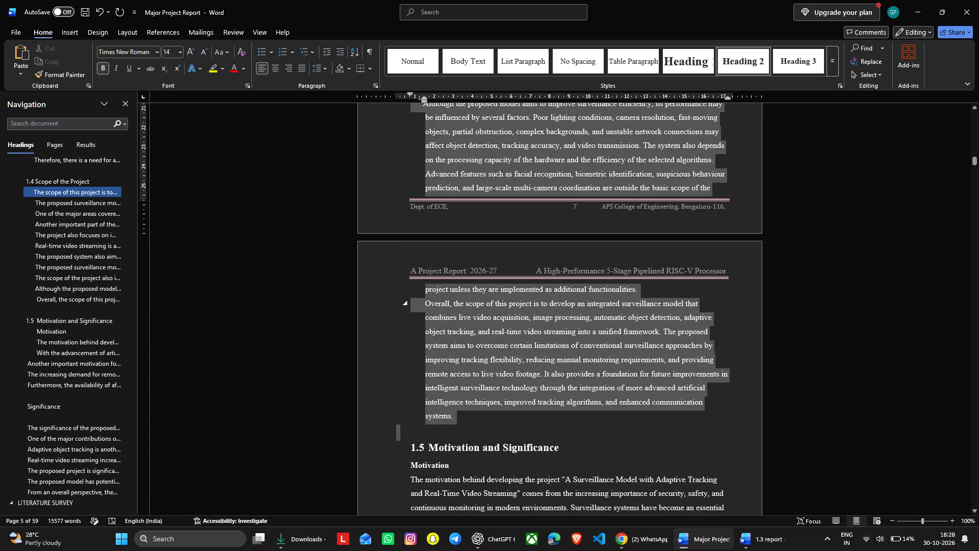
left_click_drag(572, 418, 571, 419)
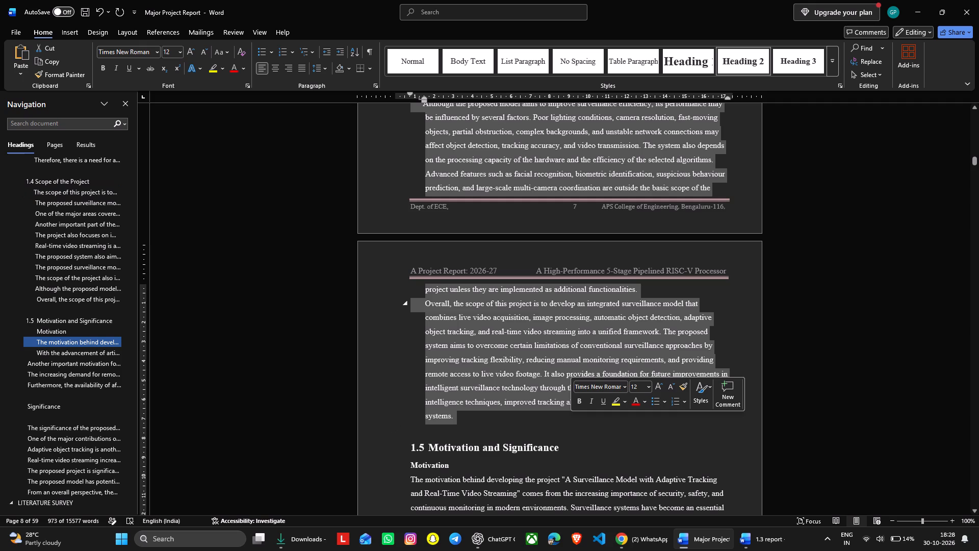
left_click(324, 68)
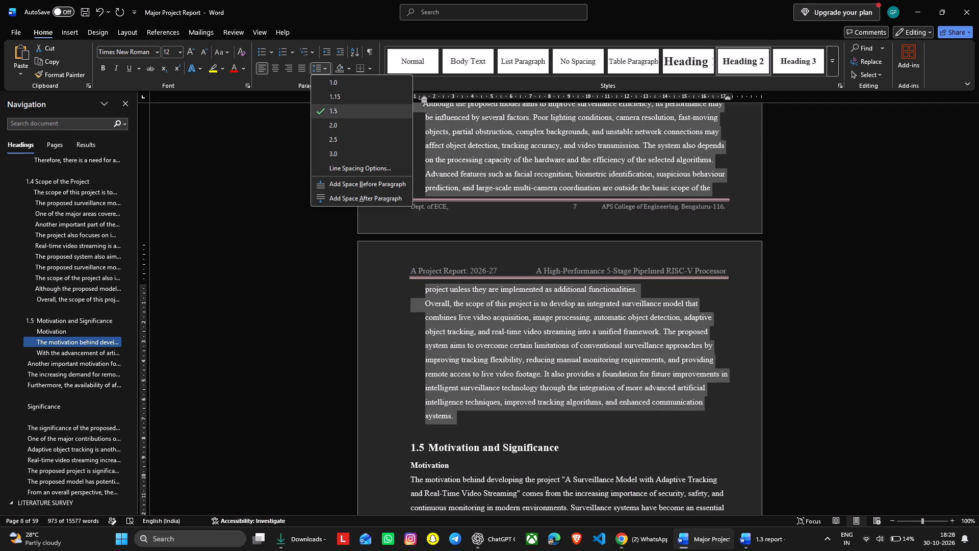
left_click(339, 110)
left_click(392, 193)
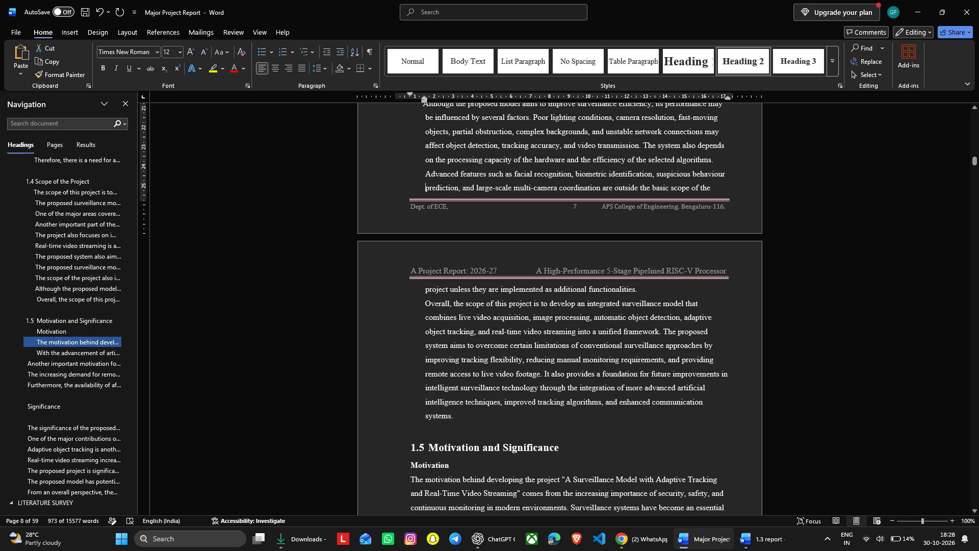
Add one leading space to the section 1.4 paragraphs beginning "The proposed surveillance model has", "The scope of the project also" and "Although the proposed model".
scroll(503, 241, "up", 1)
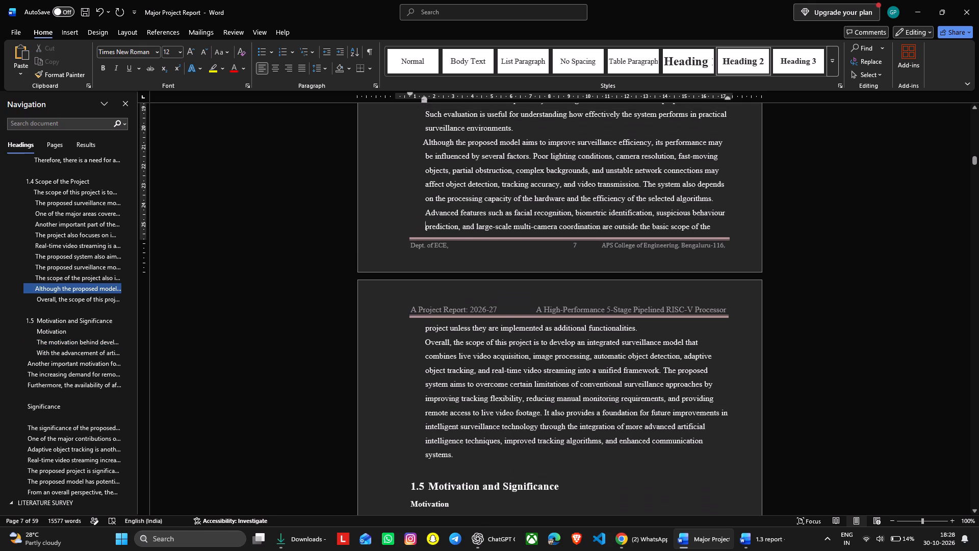
scroll(503, 241, "up", 3)
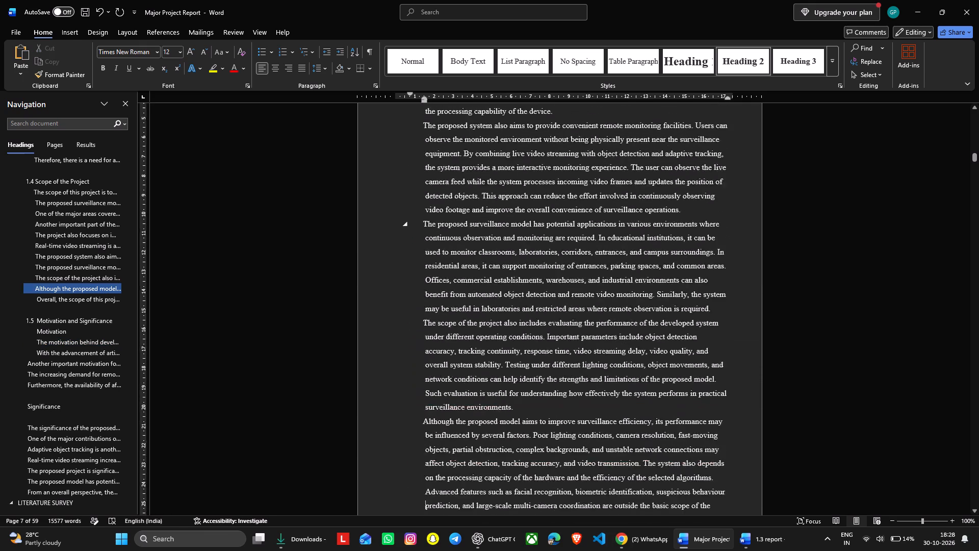
scroll(503, 241, "up", 3)
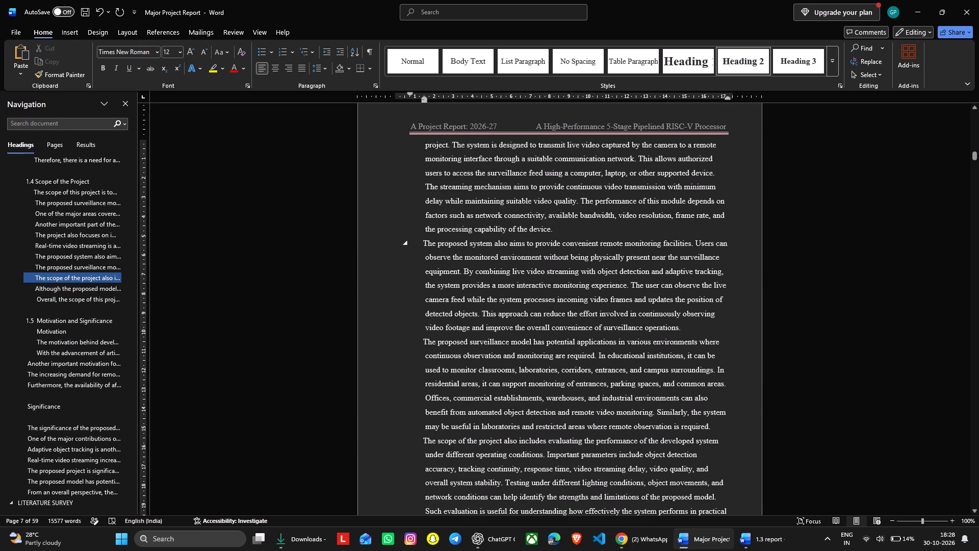
left_click(421, 341)
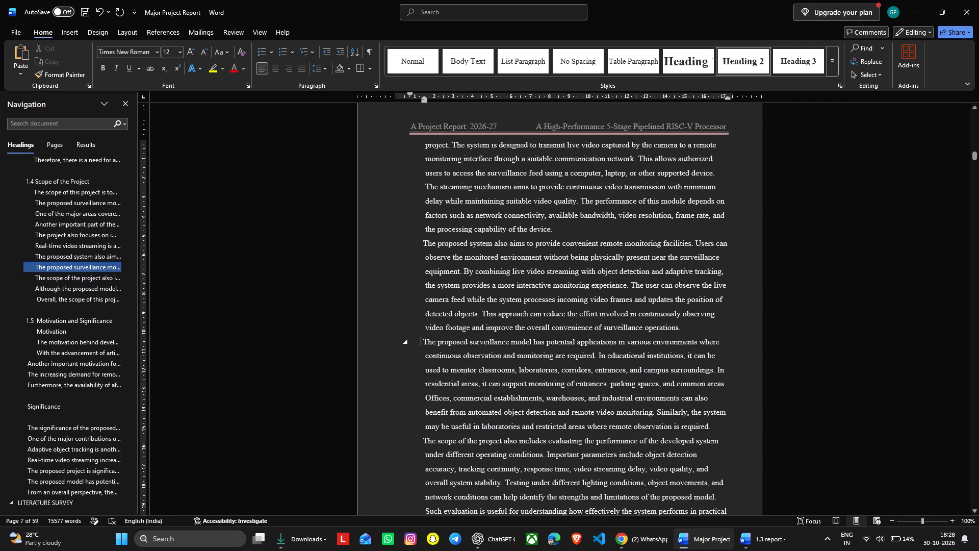
key("space")
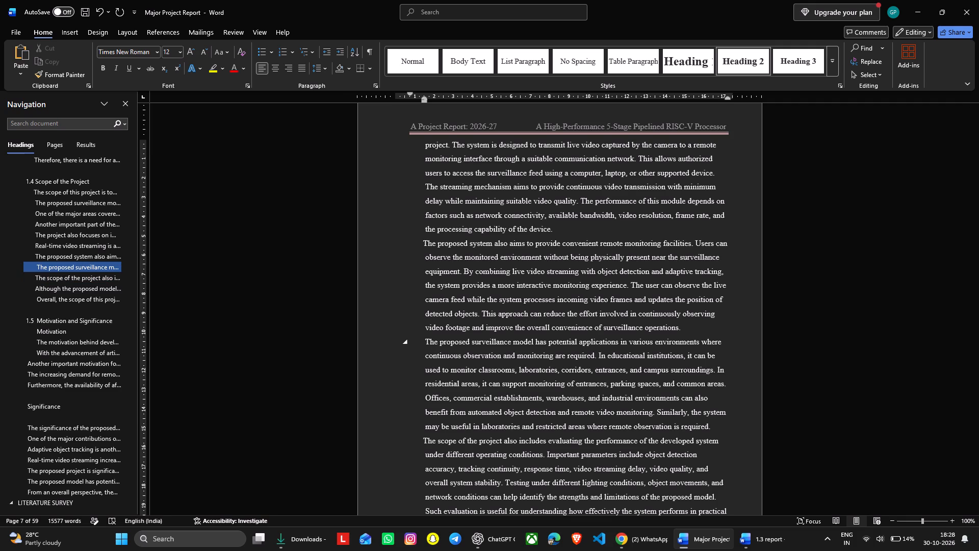
scroll(494, 385, "down", 1)
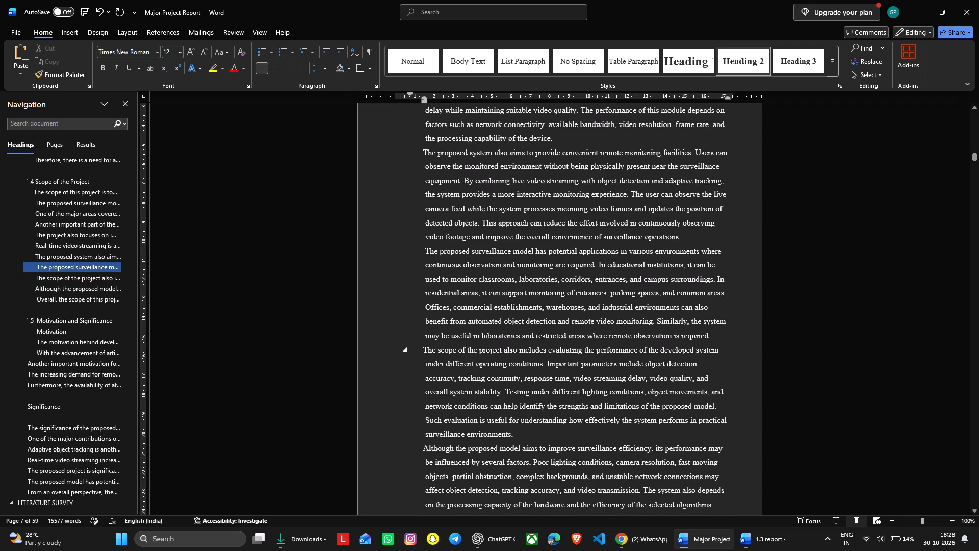
left_click(421, 348)
key("space")
scroll(479, 396, "down", 1)
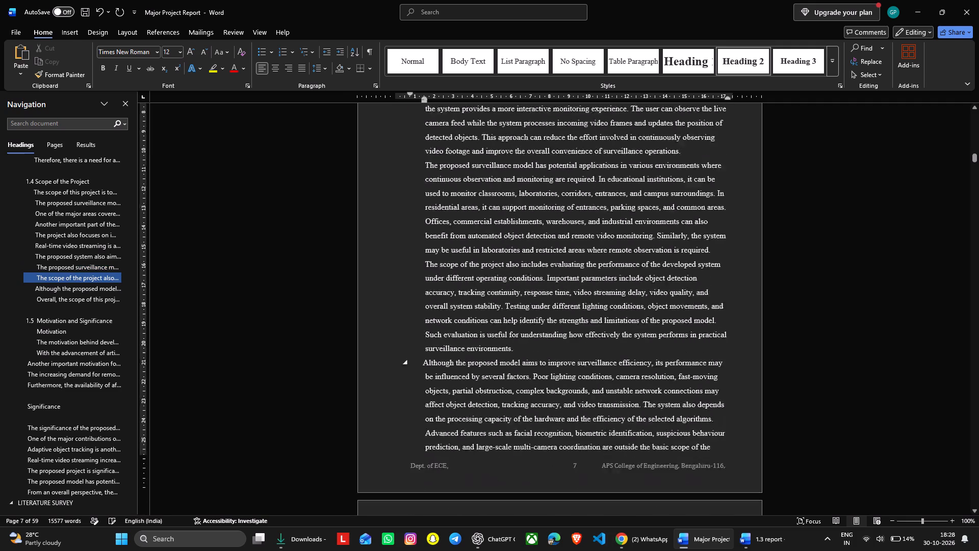
scroll(479, 396, "down", 1)
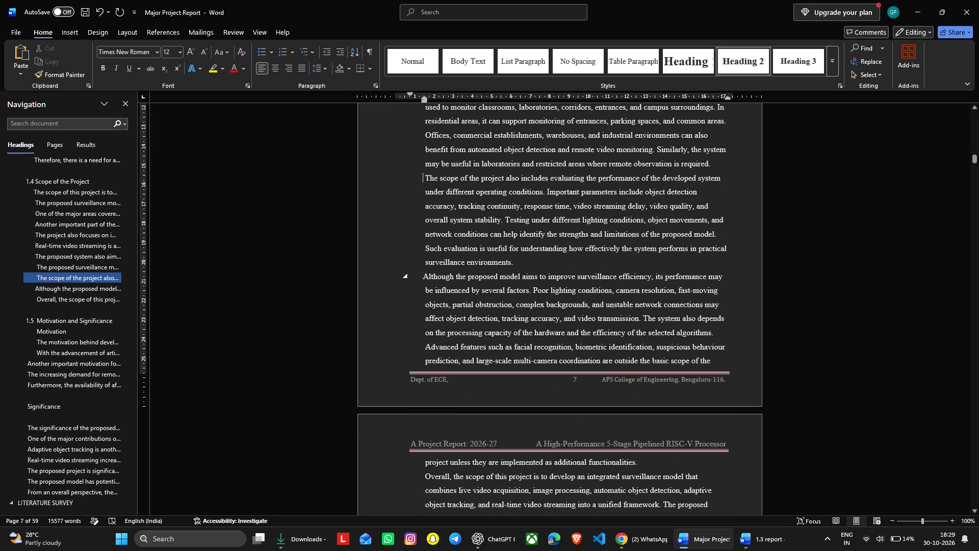
left_click(424, 281)
key("space")
Justify all the body paragraphs of section 1.4, from below its heading to just before the 1.5 heading.
scroll(478, 316, "up", 2)
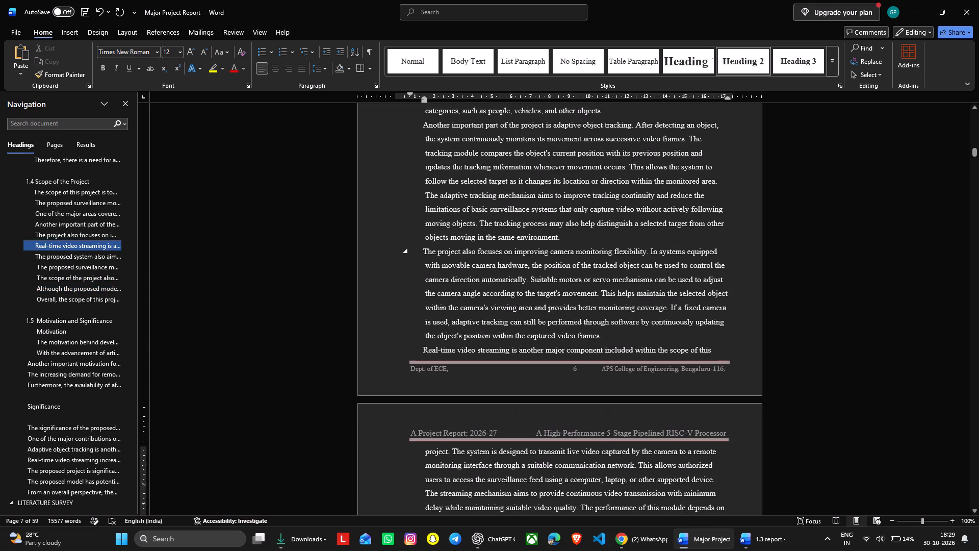
scroll(478, 316, "up", 2)
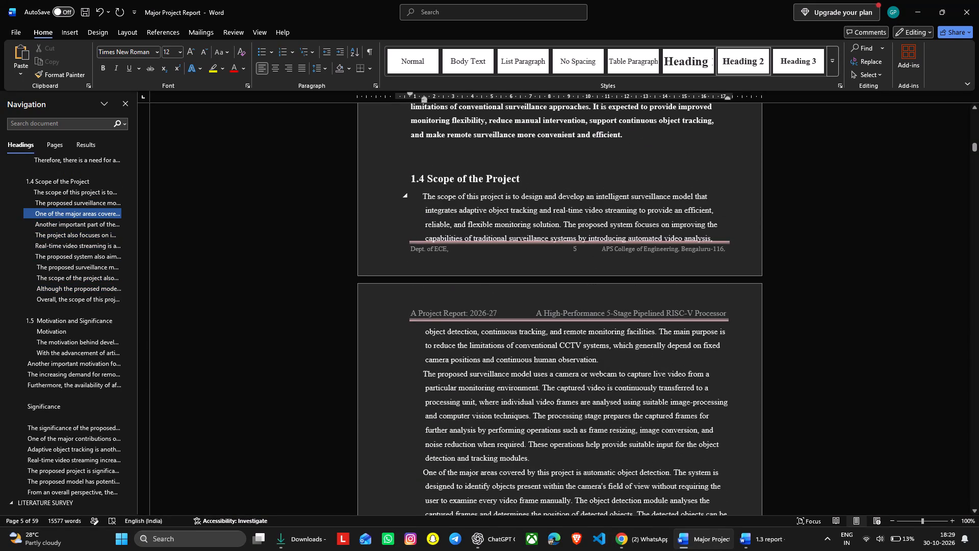
left_click_drag(422, 195, 591, 422)
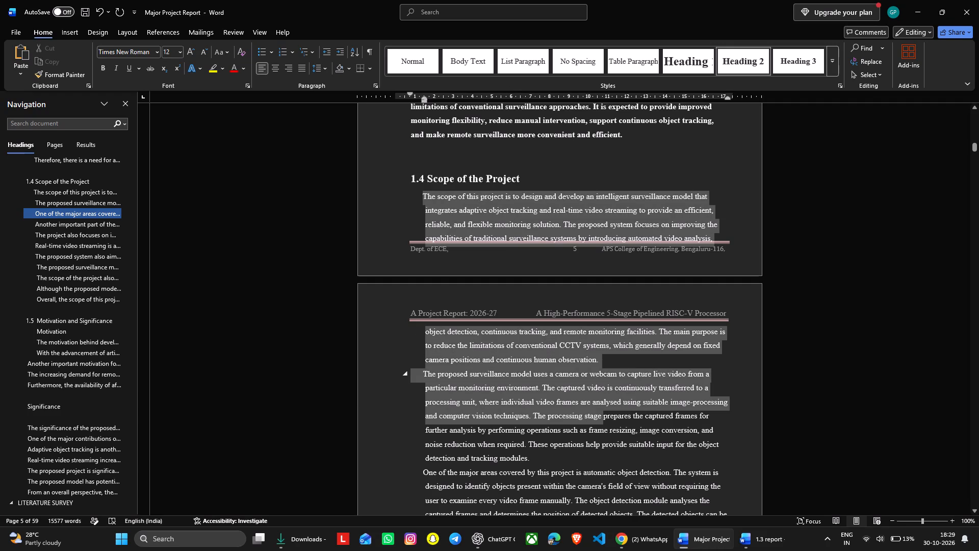
left_click_drag(591, 422, 639, 498)
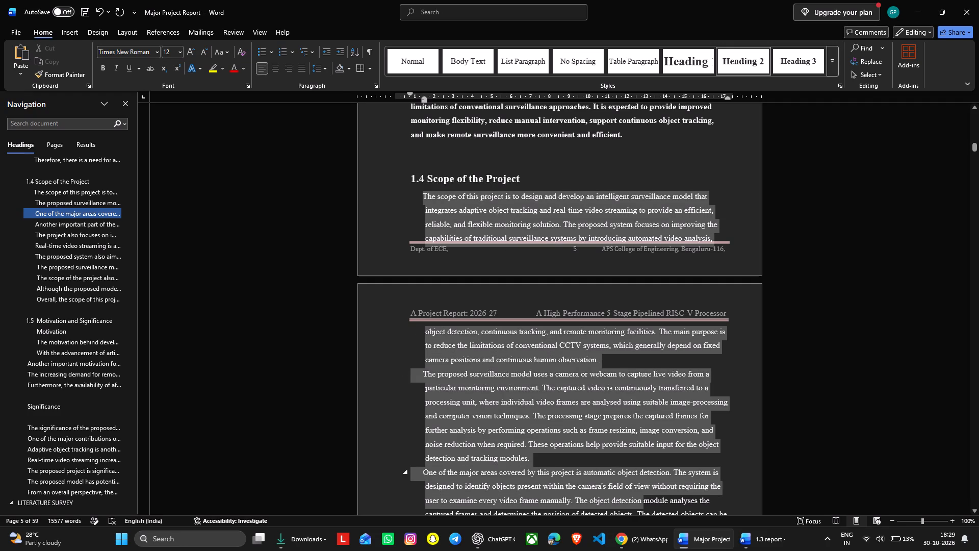
left_click_drag(639, 498, 652, 524)
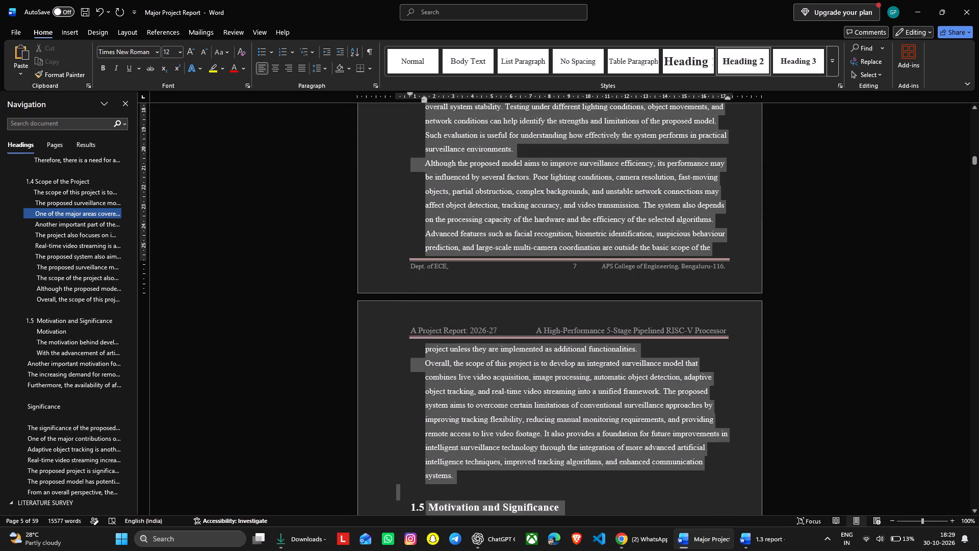
left_click_drag(652, 524, 545, 416)
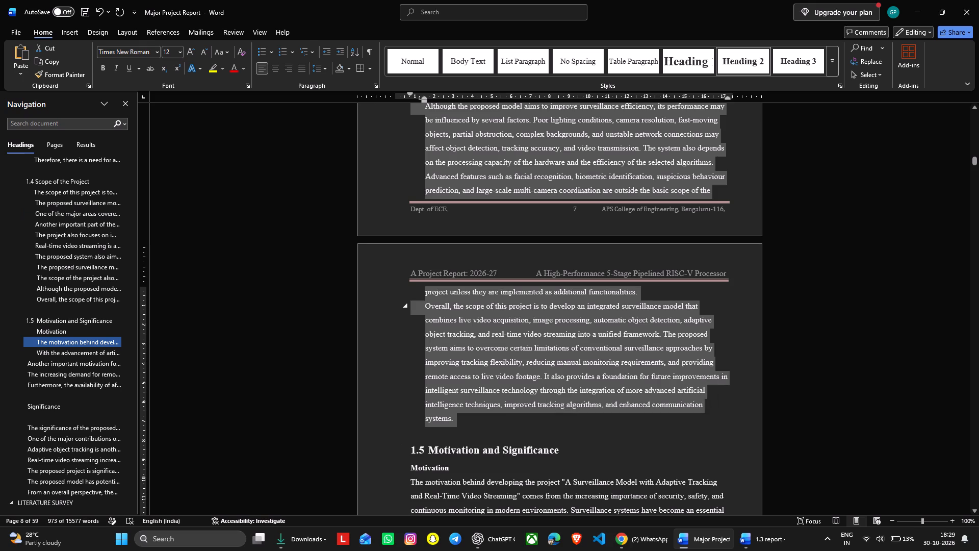
key("ctrl+j")
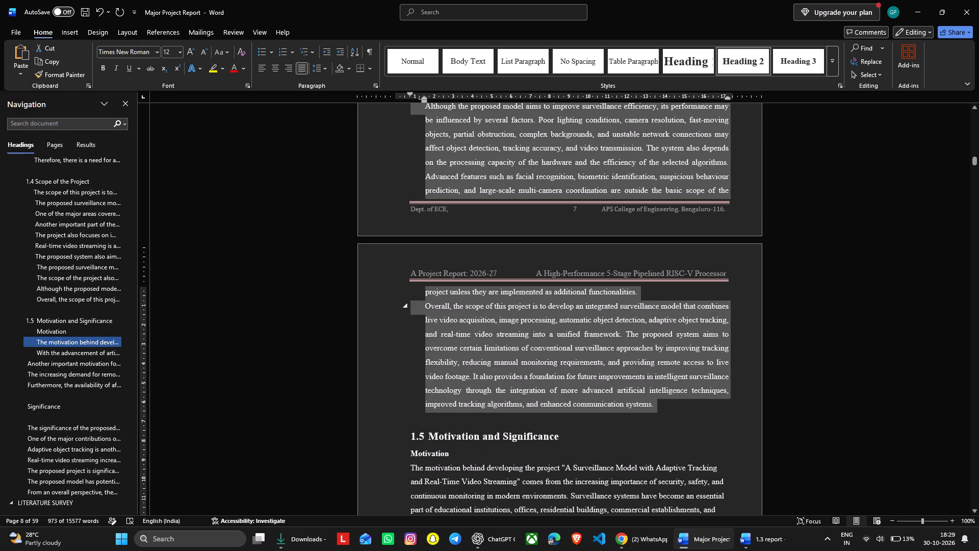
Review the paragraph alignment through section 1.4 and back up to the "Expected Outcome" text preceding it.
scroll(546, 318, "up", 1)
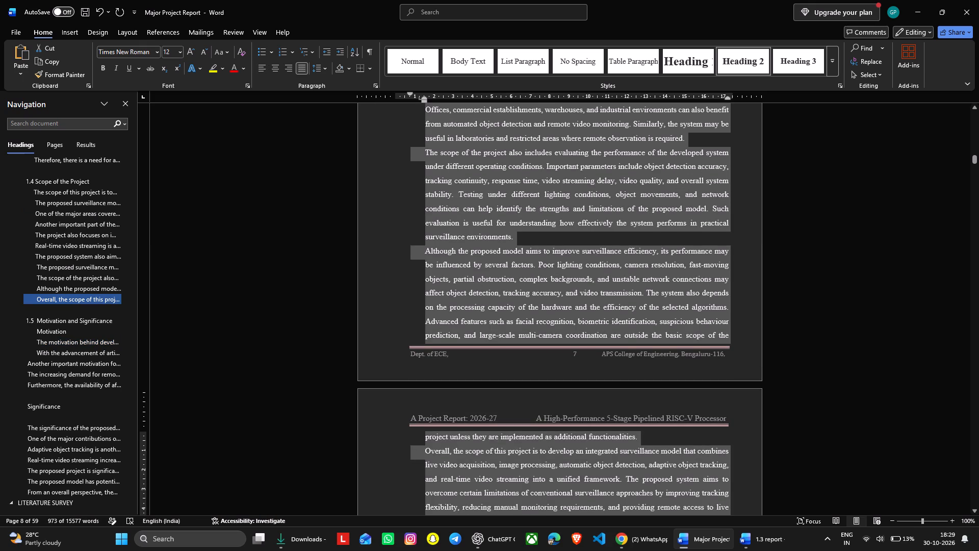
left_click(548, 361)
scroll(556, 318, "up", 1)
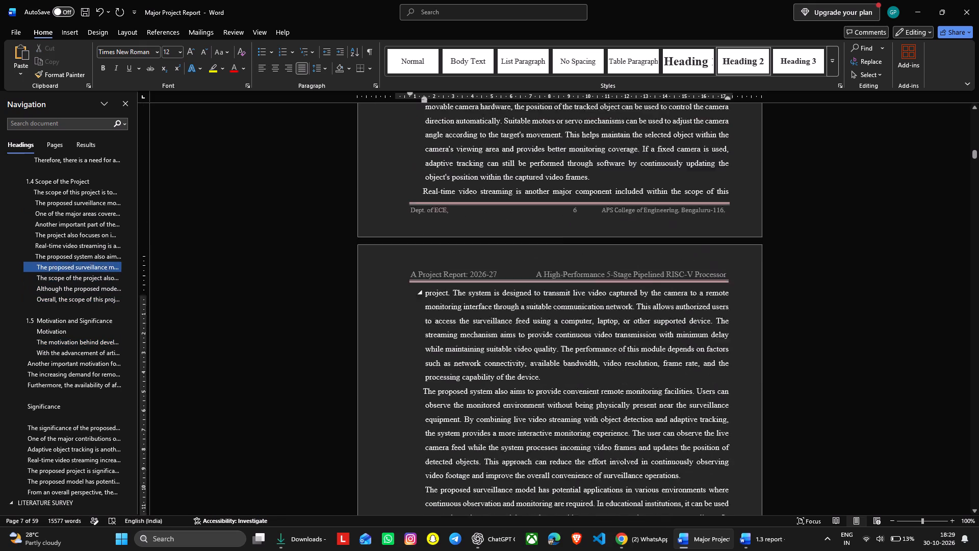
scroll(556, 318, "up", 4)
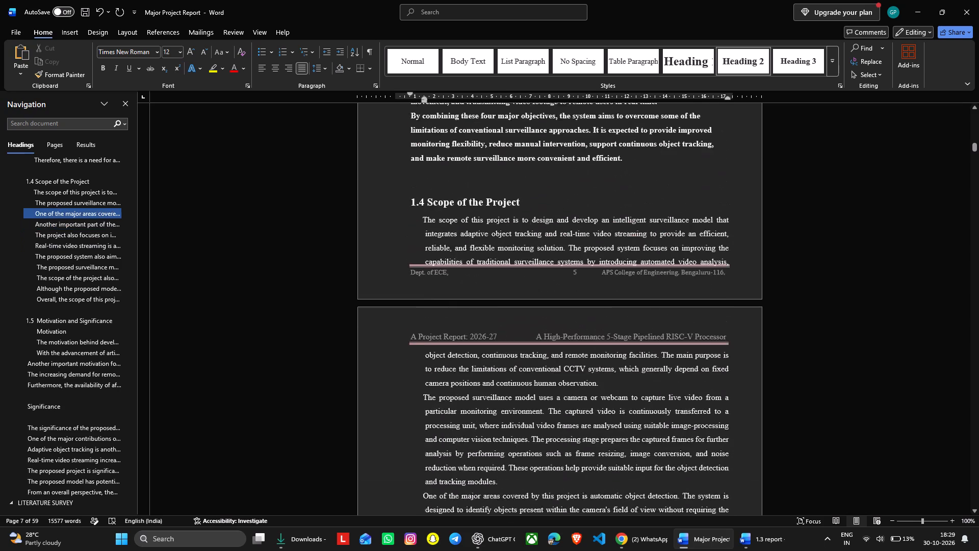
scroll(556, 318, "up", 2)
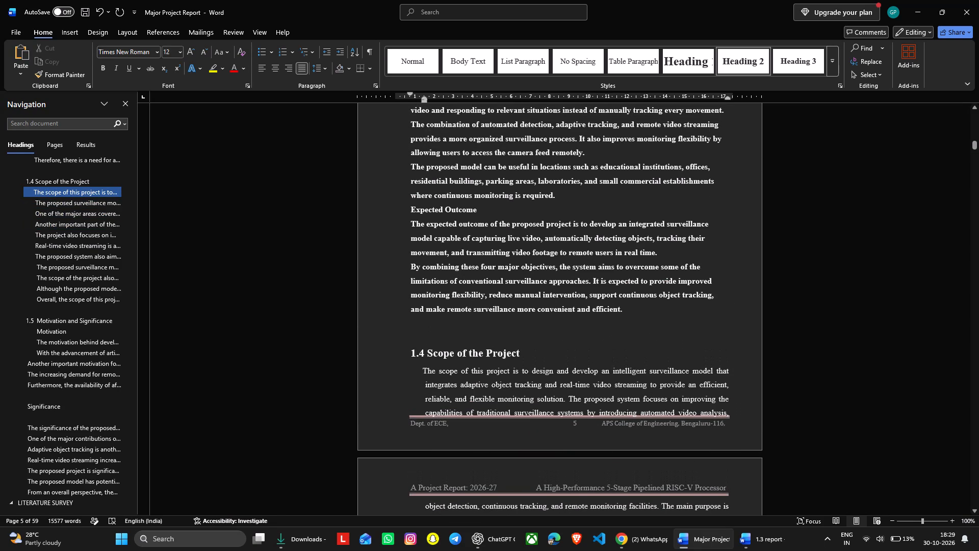
scroll(556, 318, "up", 1)
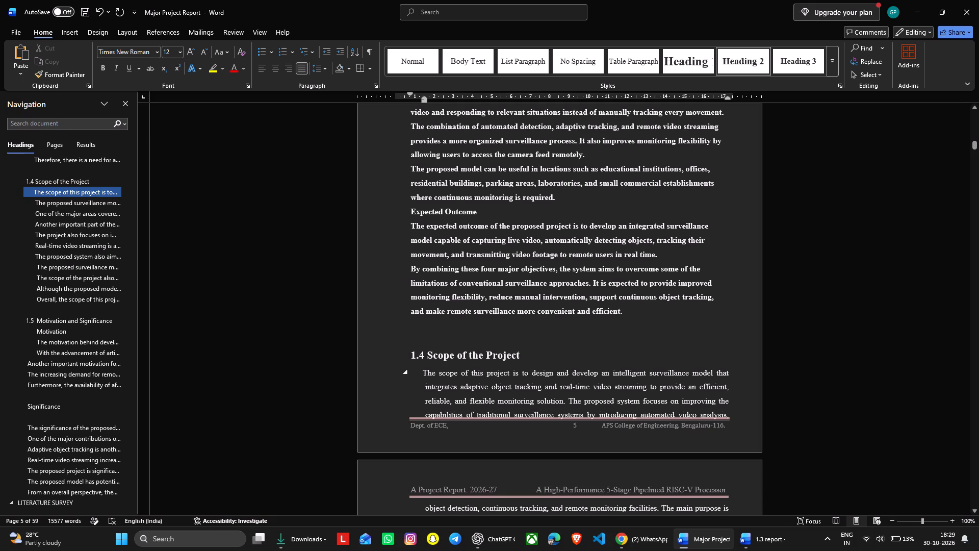
Remove the hanging indent from the first section 1.4 paragraph, "The scope of this project is to design", aligning its lines with the heading.
left_click(415, 420)
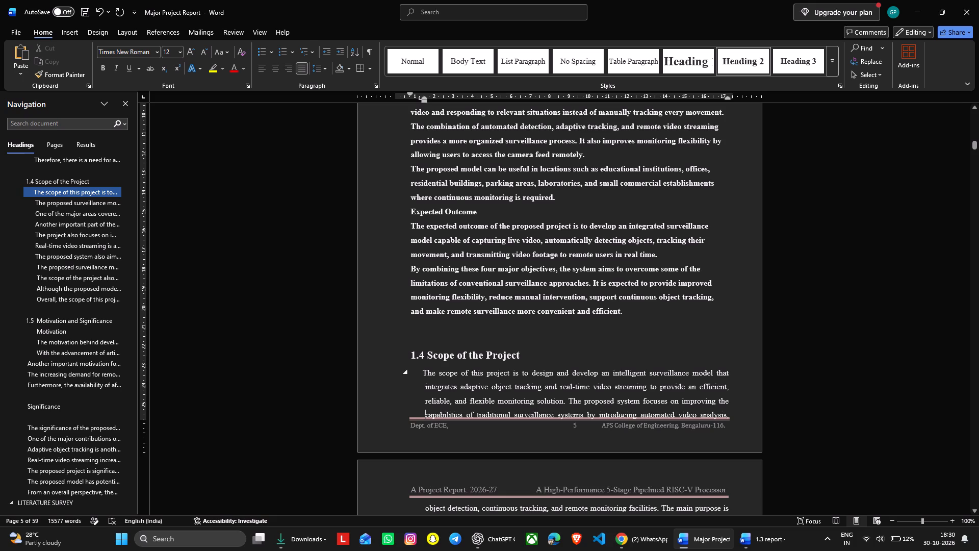
left_click_drag(423, 369, 646, 411)
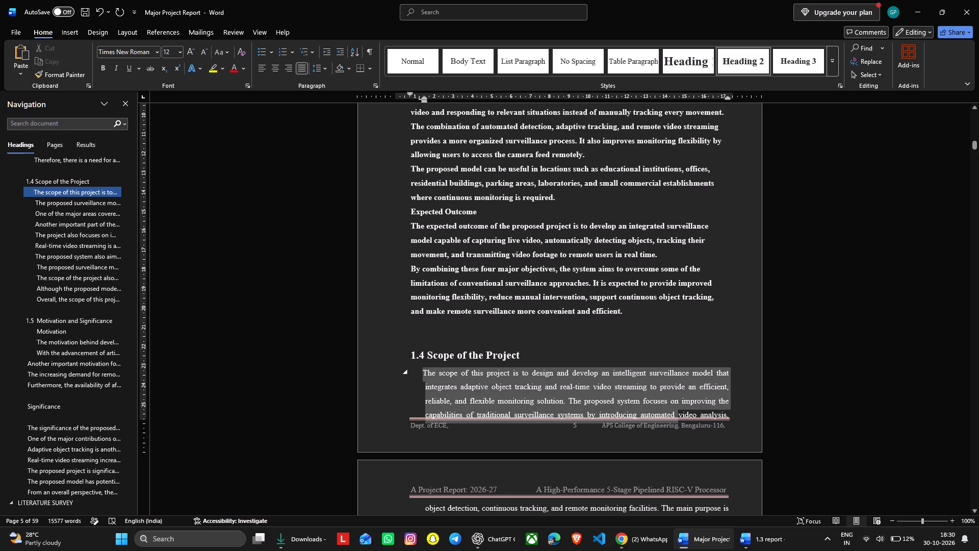
left_click_drag(646, 411, 737, 408)
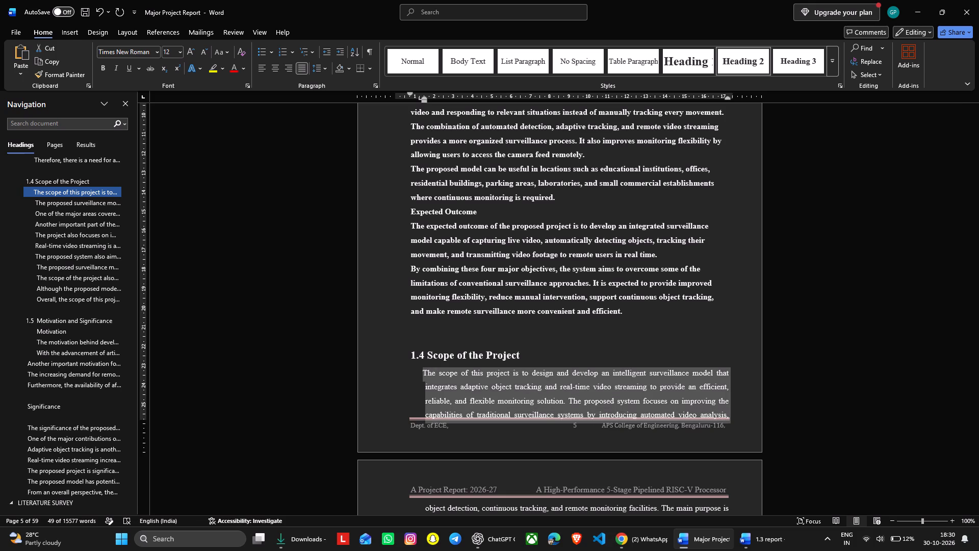
left_click_drag(423, 98, 418, 98)
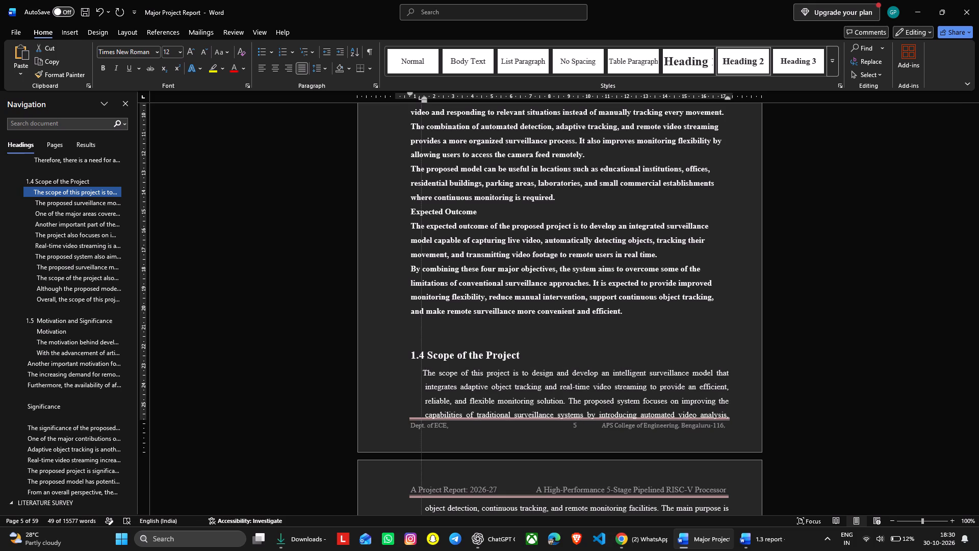
left_click_drag(418, 98, 412, 99)
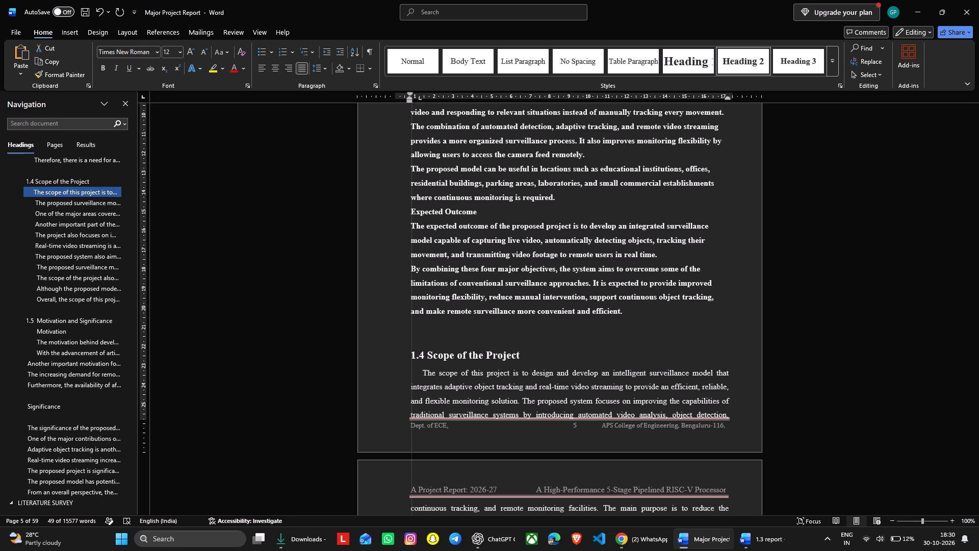
left_click_drag(412, 99, 411, 100)
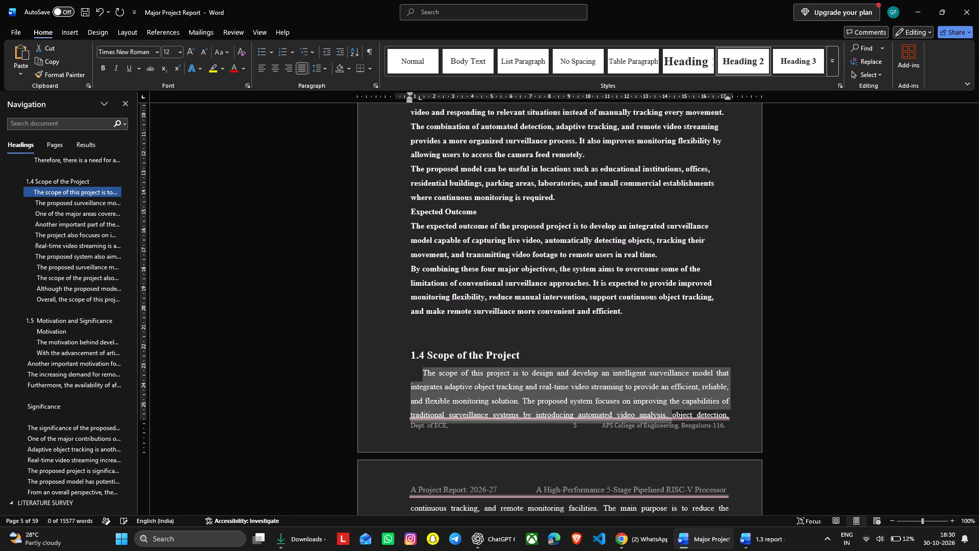
Delete the leading spaces before "The scope of this project is to design" so the paragraph starts flush with the heading.
left_click(423, 369)
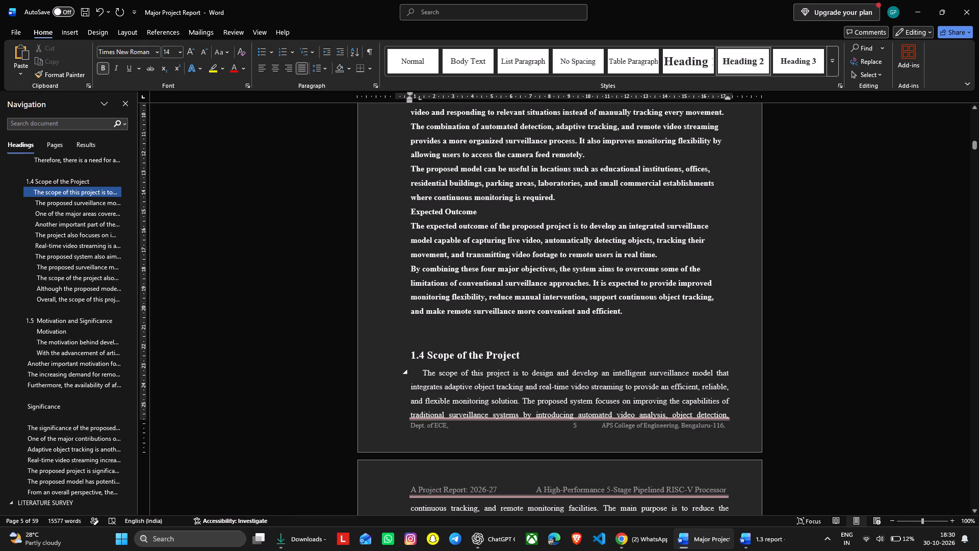
key("BackSpace")
key("BackSpace")
key("BackSpace")
key("BackSpace")
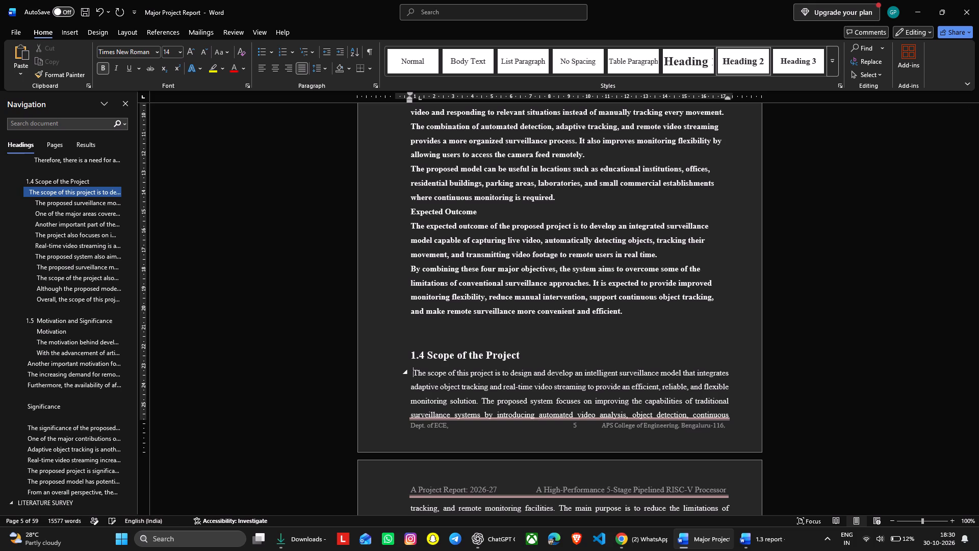
key("BackSpace")
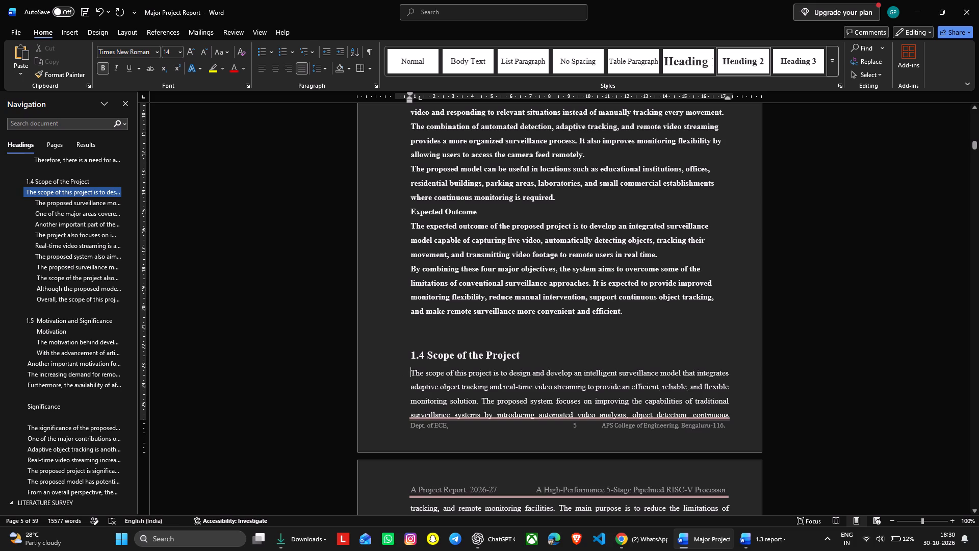
Shift the indent of the remaining section 1.4 paragraphs, from "The proposed surveillance model uses" to "enhanced communication systems.", so their text aligns with the heading.
scroll(429, 466, "down", 1)
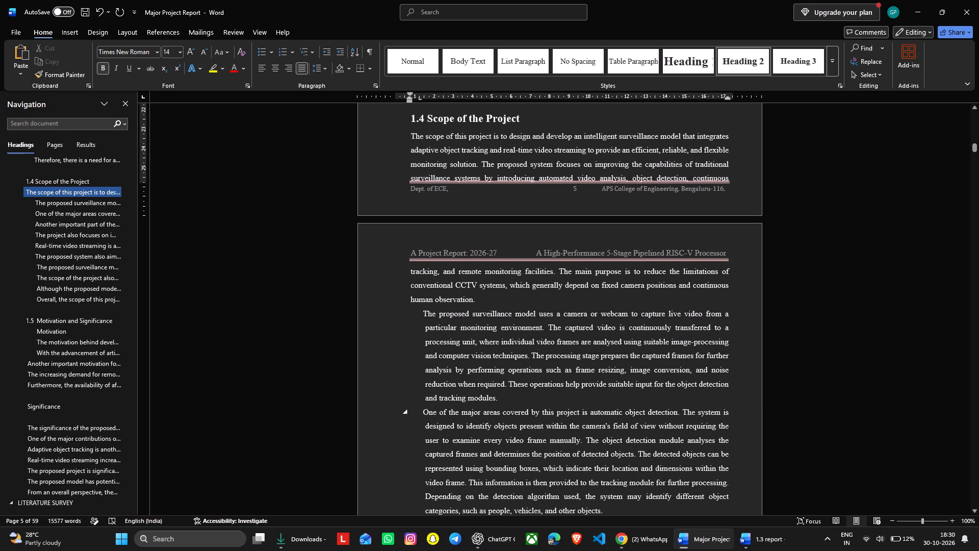
scroll(429, 466, "down", 2)
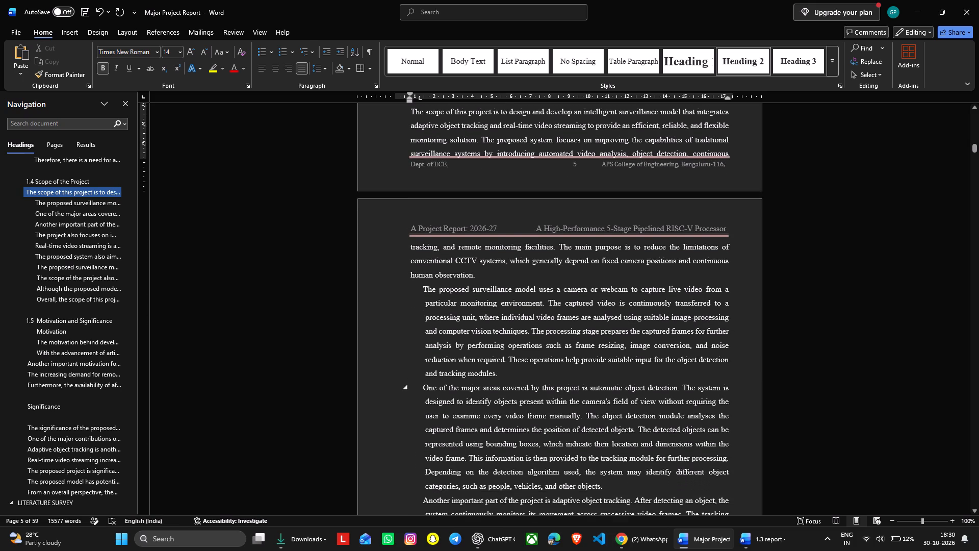
left_click_drag(422, 291, 521, 449)
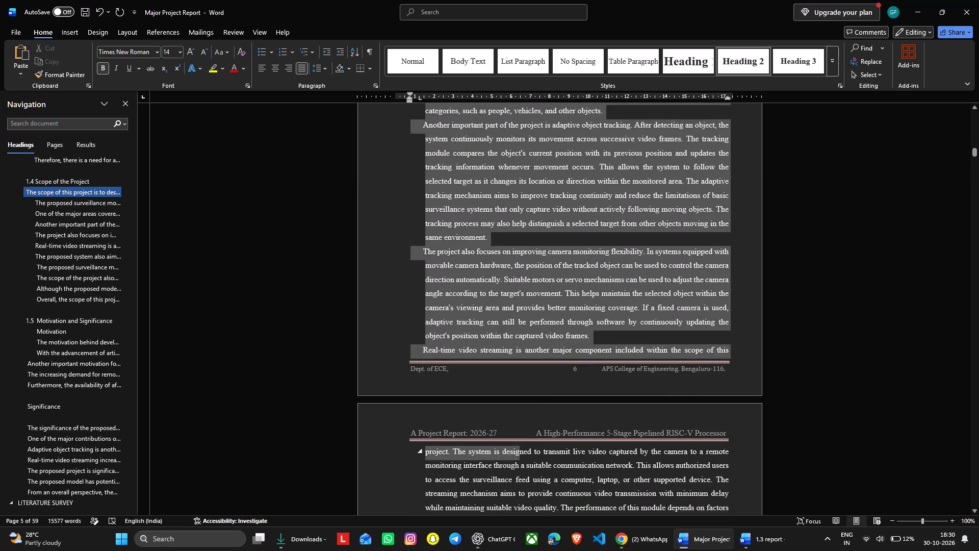
left_click_drag(521, 449, 569, 375)
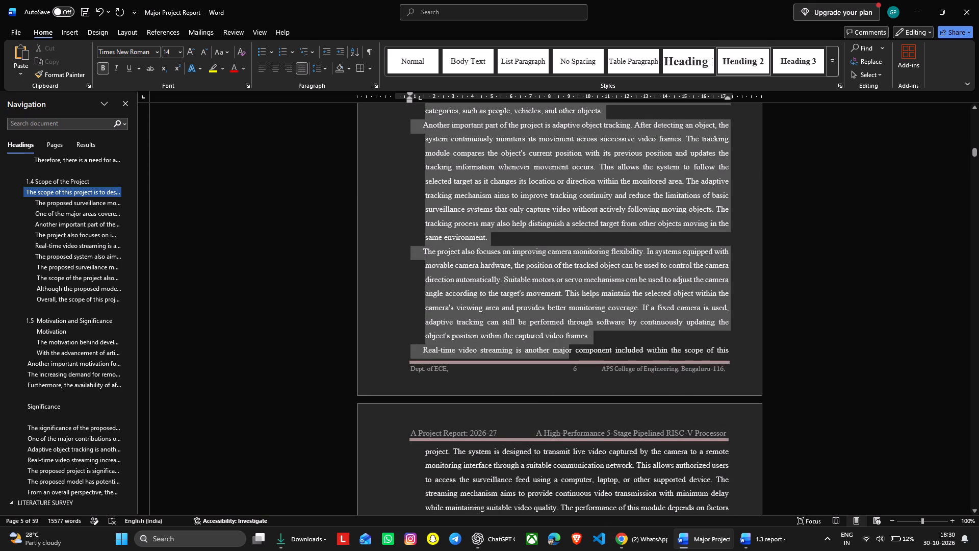
left_click_drag(569, 375, 581, 530)
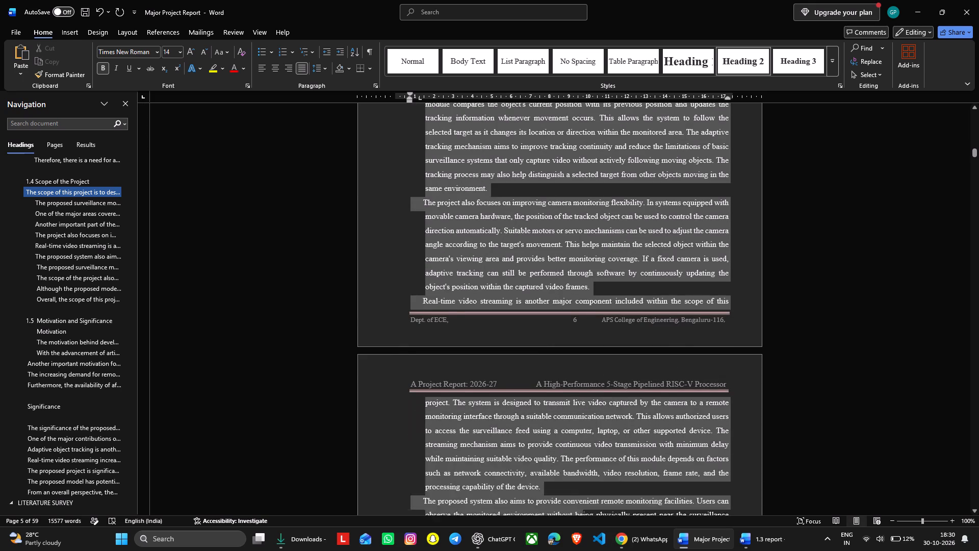
left_click_drag(581, 530, 580, 521)
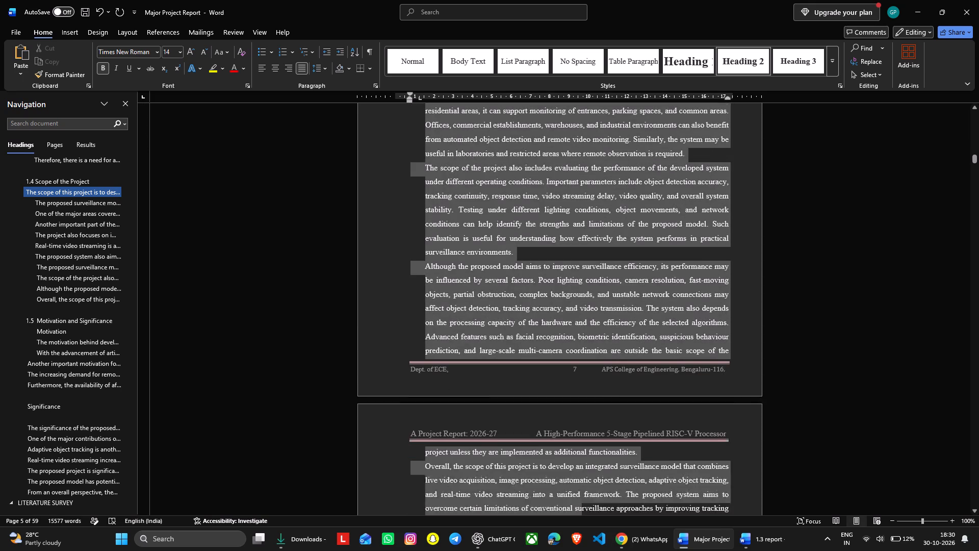
left_click_drag(580, 521, 594, 457)
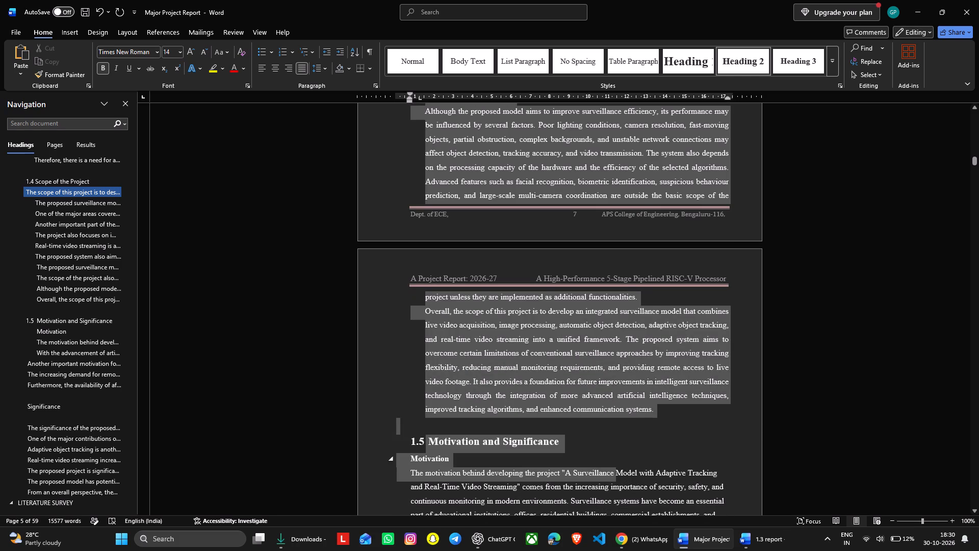
left_click_drag(594, 457, 605, 423)
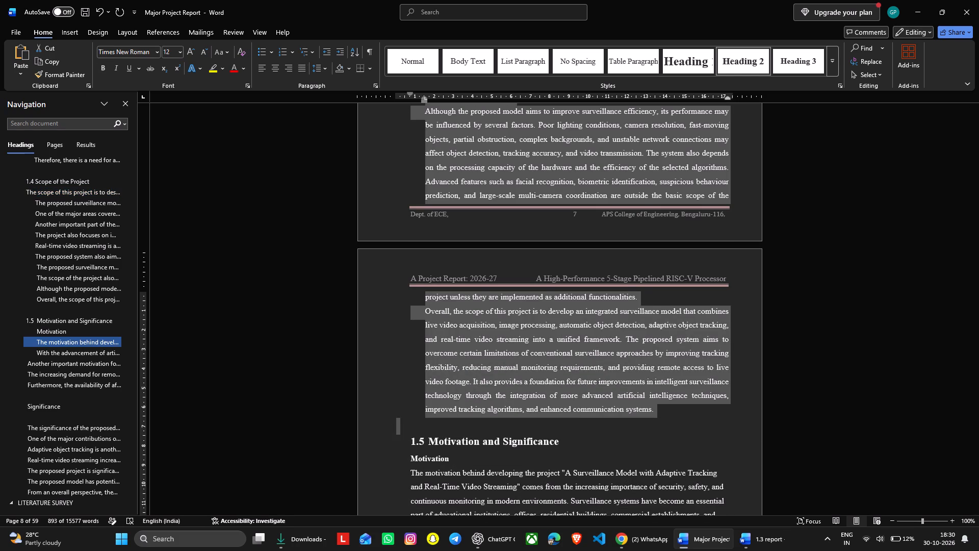
left_click_drag(423, 102, 414, 102)
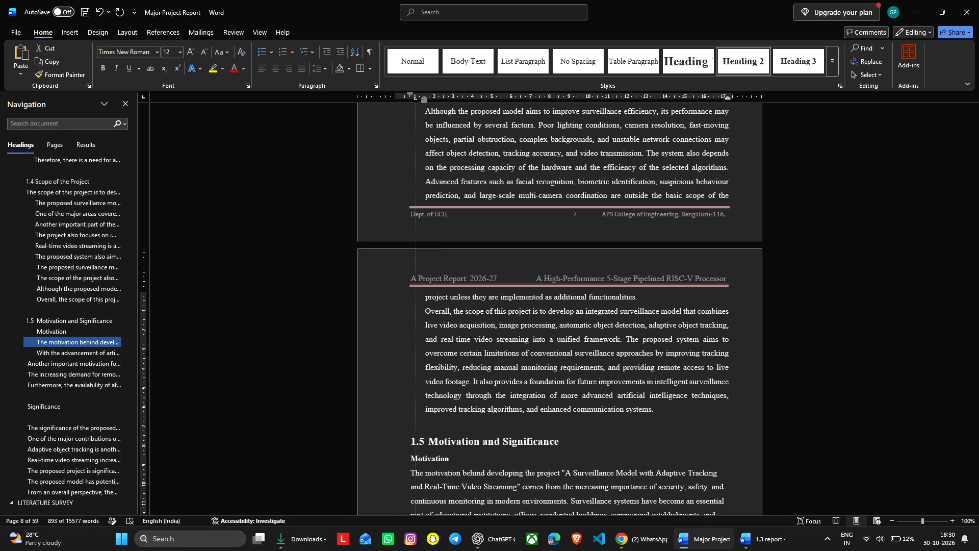
left_click_drag(414, 102, 407, 105)
left_click_drag(407, 105, 404, 103)
left_click_drag(404, 103, 405, 142)
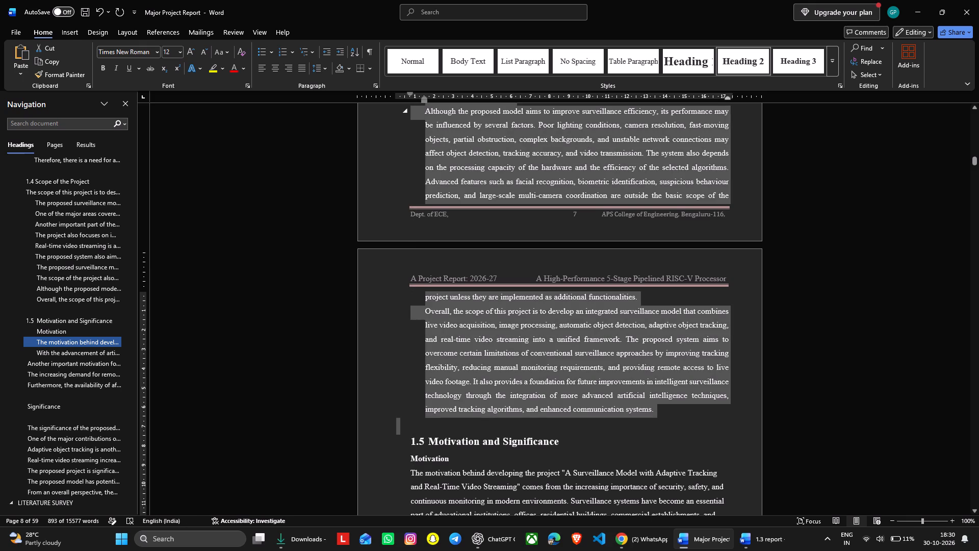
left_click_drag(426, 95, 418, 93)
left_click_drag(418, 93, 424, 101)
left_click_drag(424, 101, 411, 101)
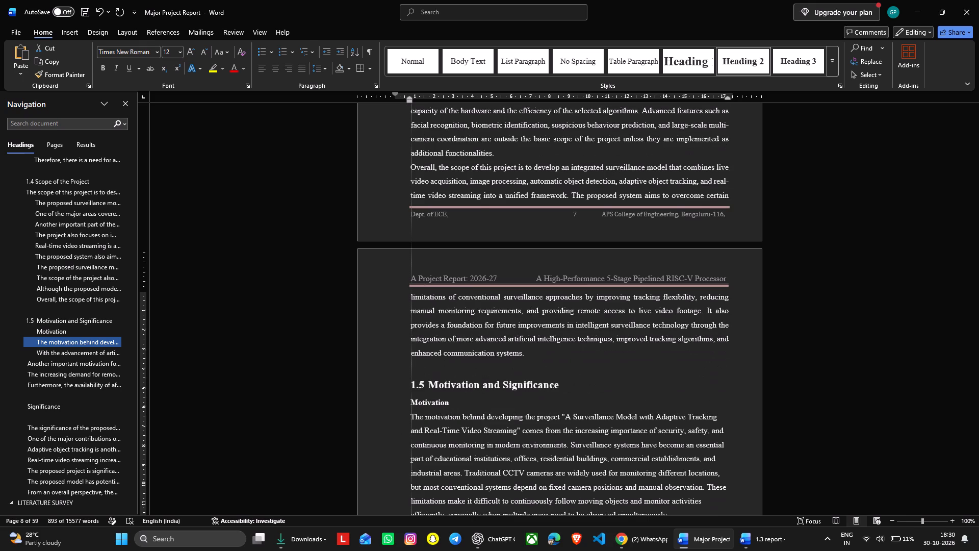
left_click_drag(411, 101, 411, 100)
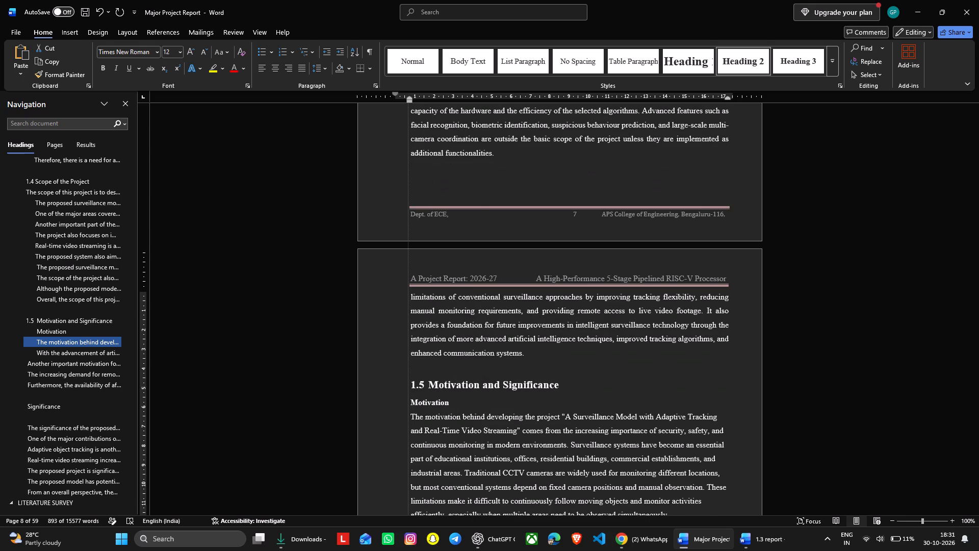
left_click_drag(411, 100, 411, 101)
left_click(399, 213)
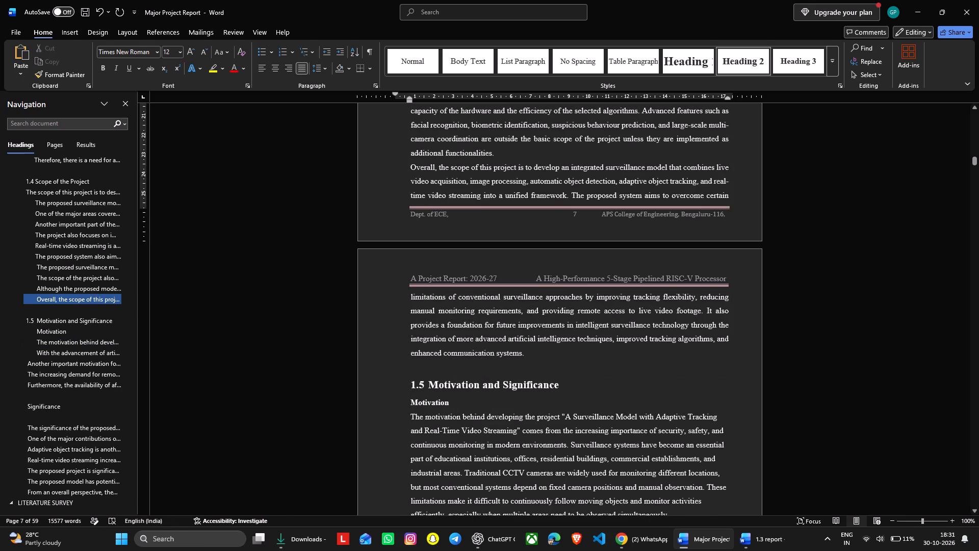
Compare the font size and alignment of the closing section 1.4 text with the first Motivation paragraph of section 1.5.
scroll(399, 218, "down", 1)
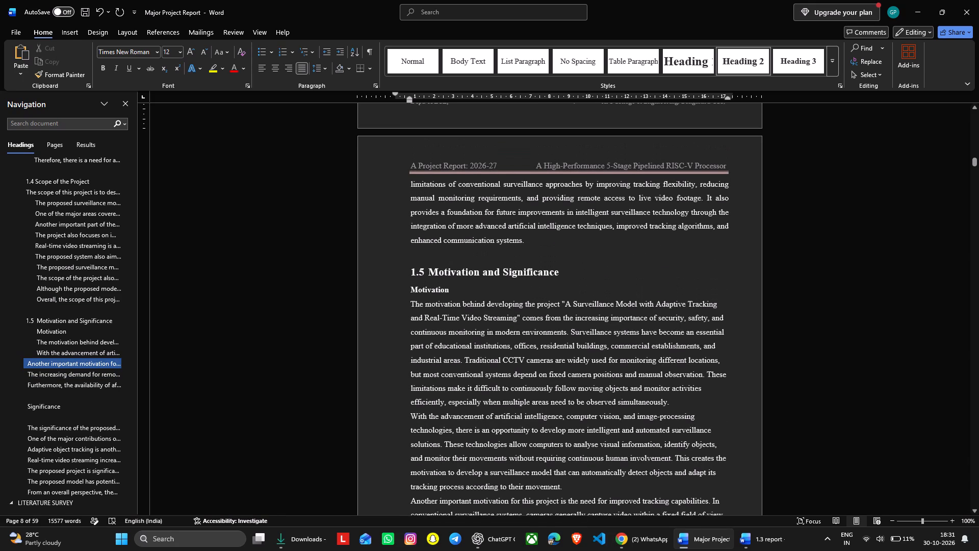
left_click(514, 316)
left_click_drag(514, 316, 481, 321)
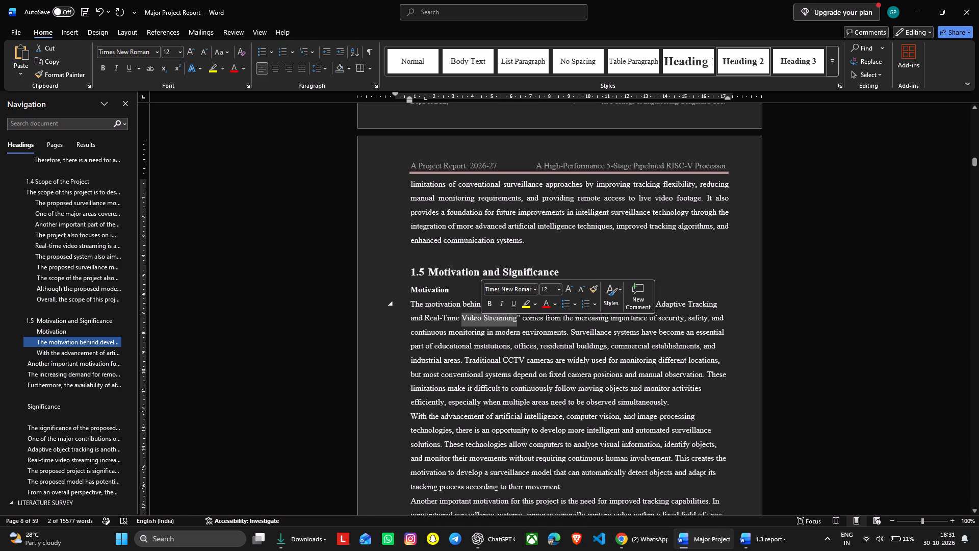
left_click_drag(563, 247, 584, 221)
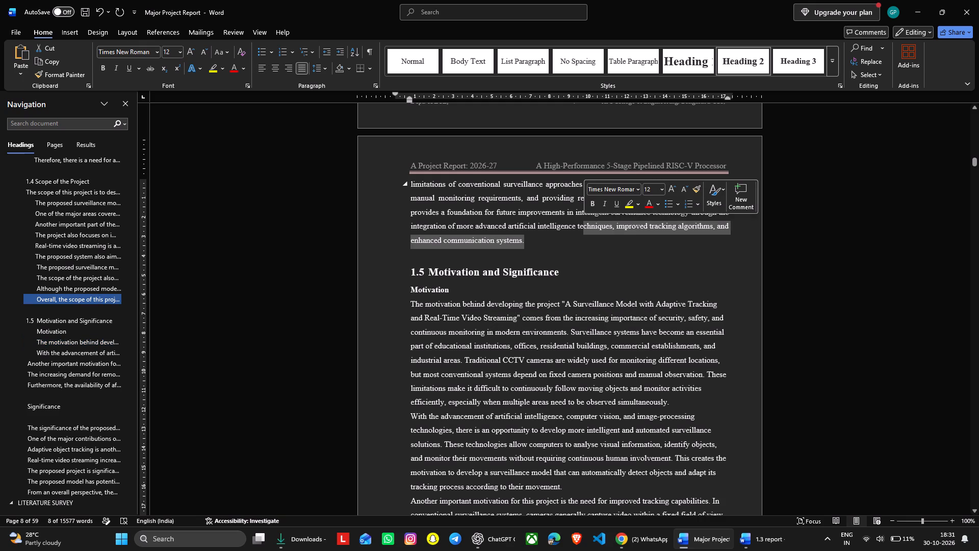
left_click(571, 252)
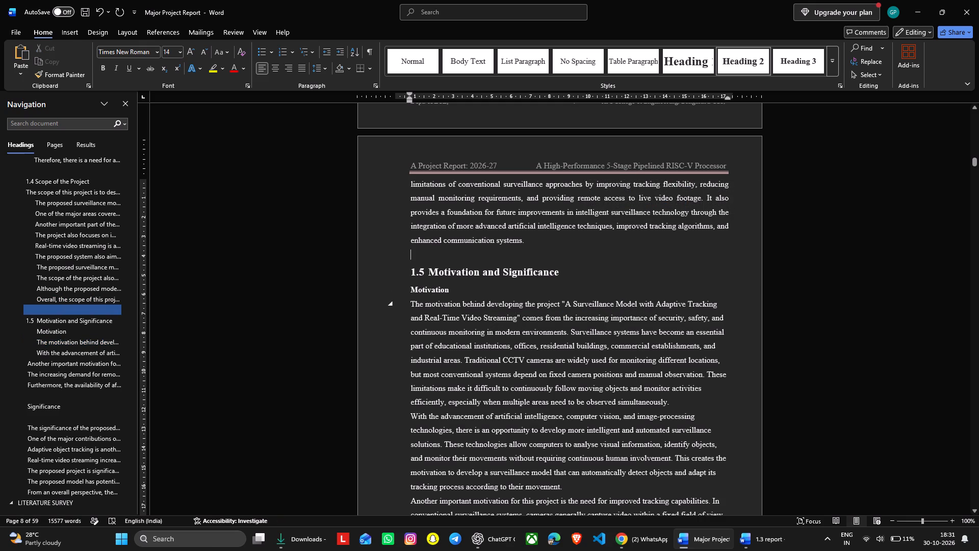
left_click_drag(415, 305, 486, 323)
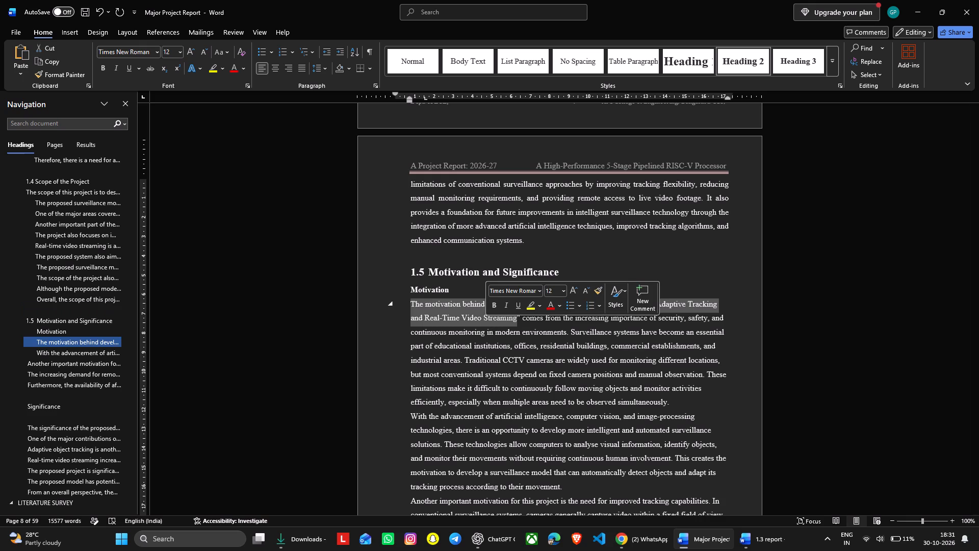
left_click(571, 244)
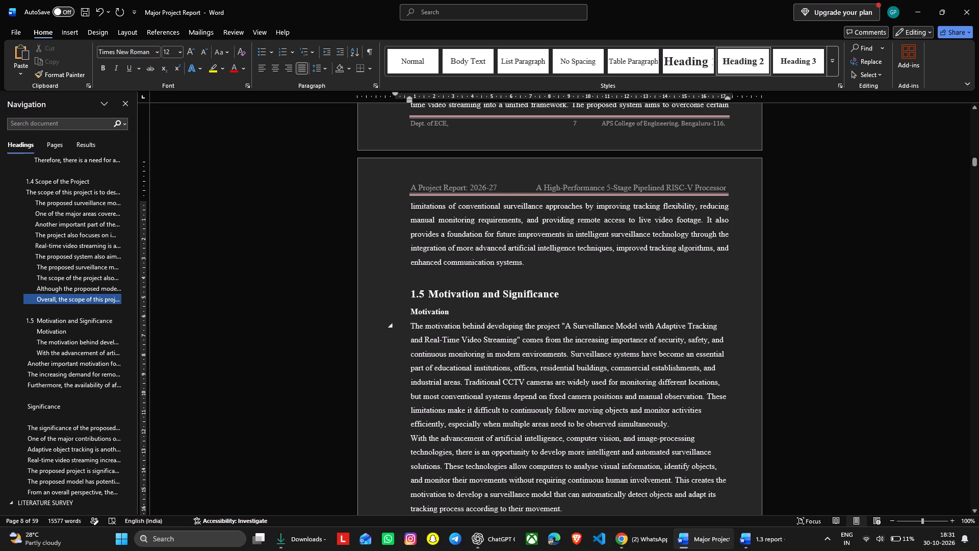
left_click_drag(548, 329, 483, 325)
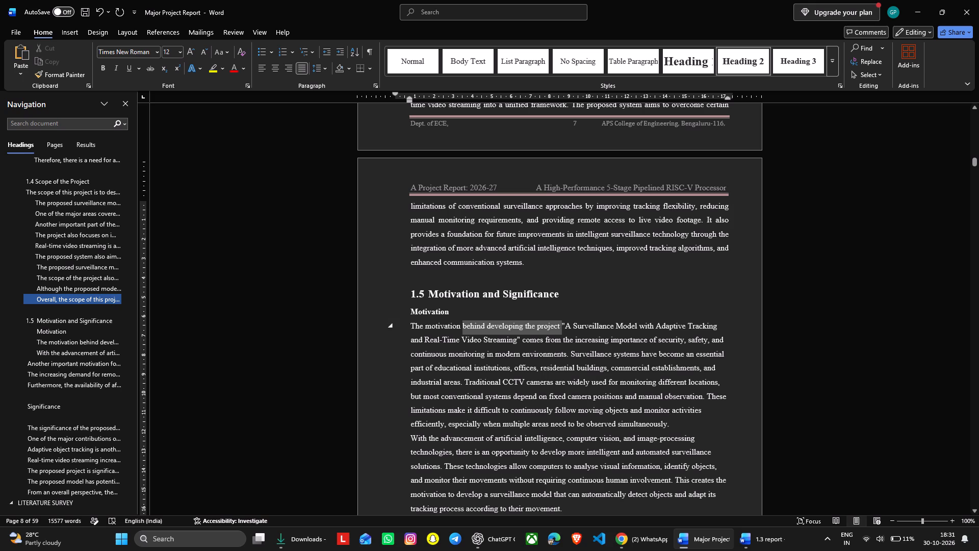
left_click_drag(483, 325, 481, 325)
left_click(627, 244)
left_click(627, 244)
left_click_drag(627, 244, 593, 249)
left_click(608, 294)
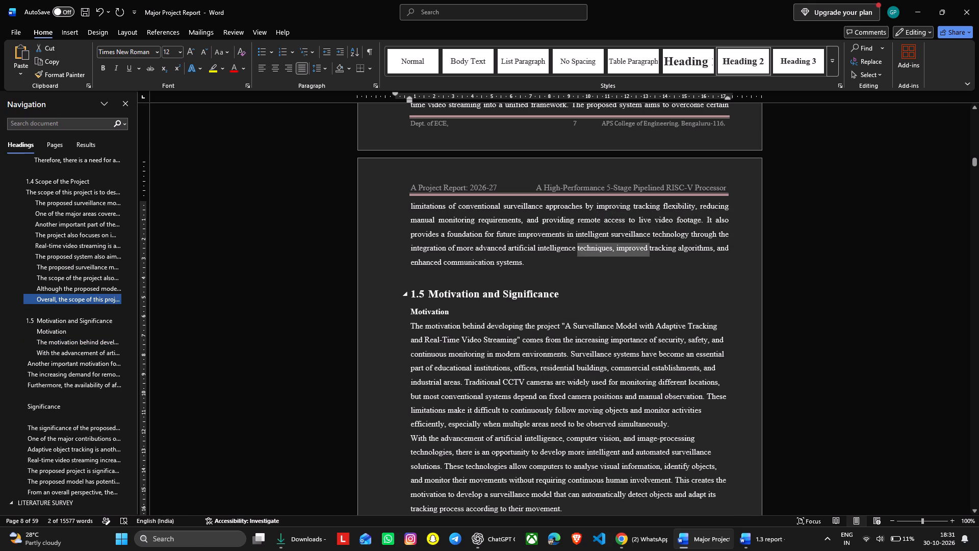
left_click_drag(614, 327, 565, 327)
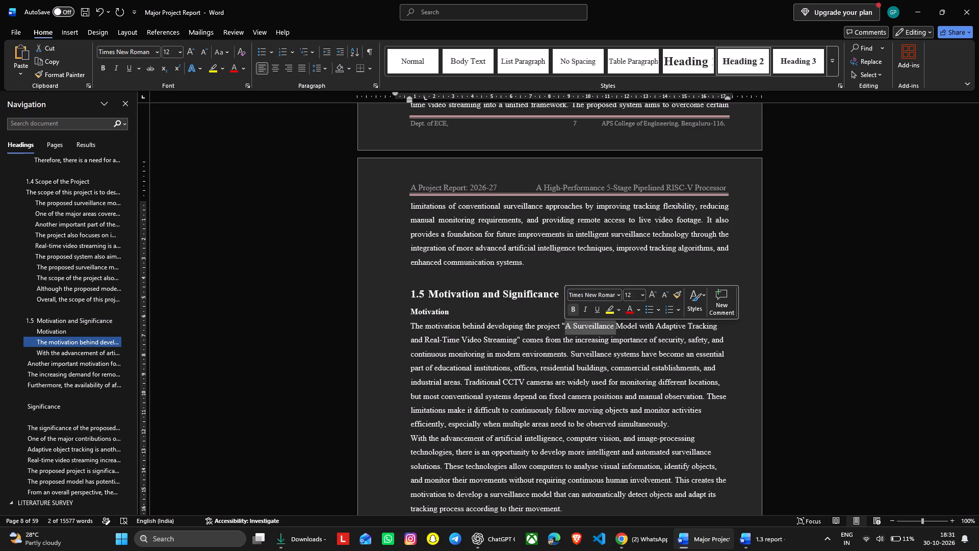
left_click(705, 256)
scroll(705, 256, "up", 1)
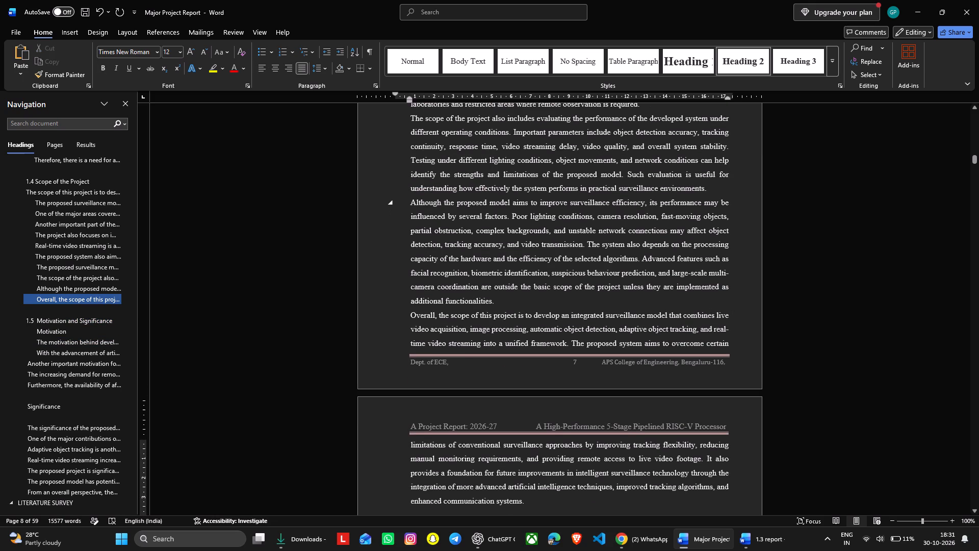
scroll(705, 256, "up", 1)
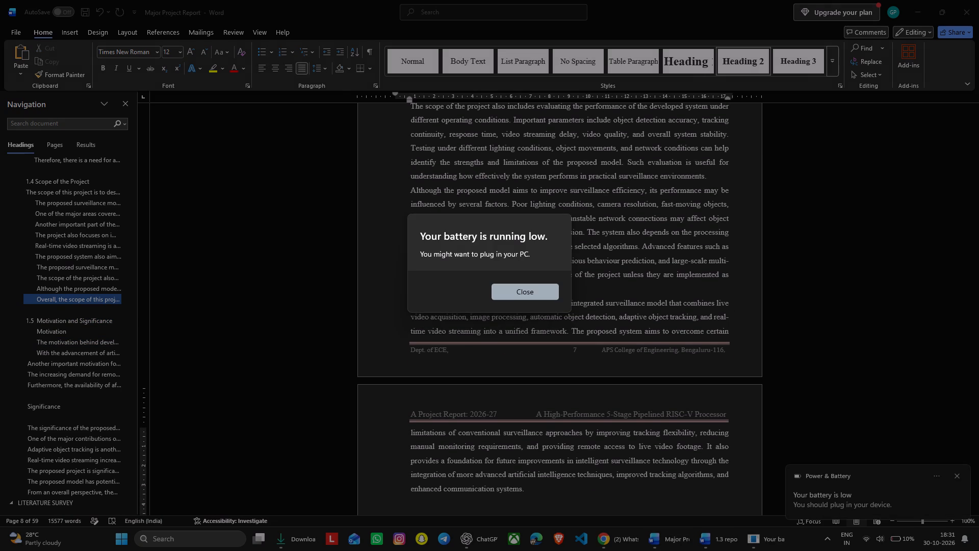
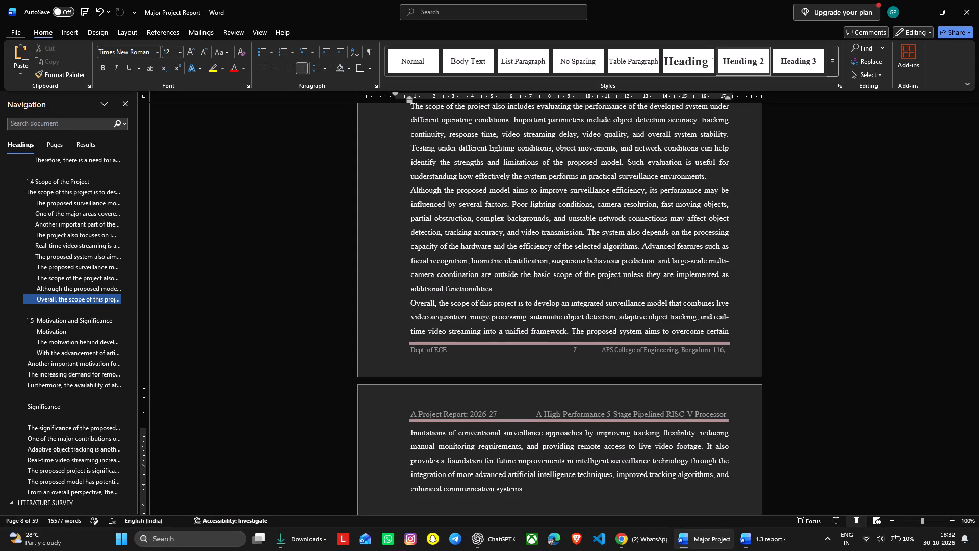
Save the Major Project Report document with the section 1.4 formatting changes.
key("ctrl+s")
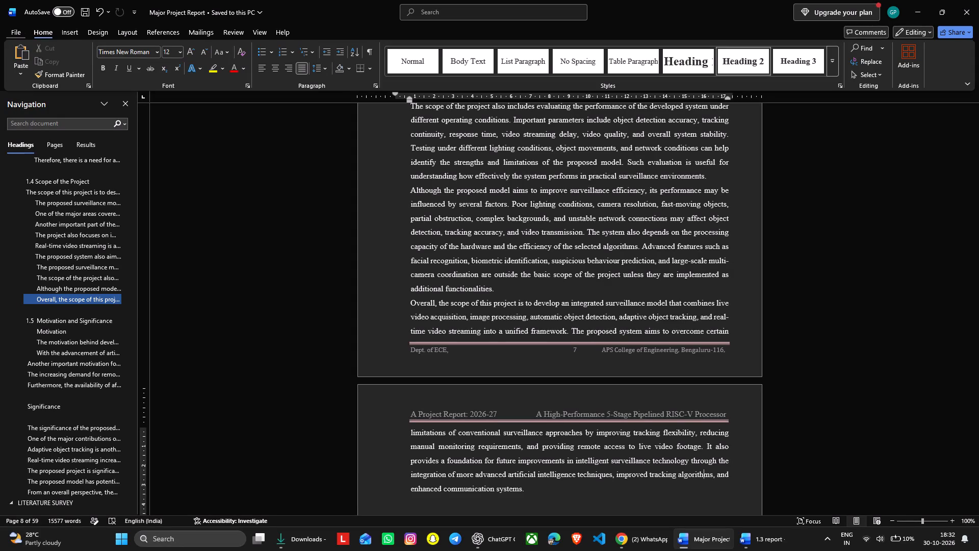
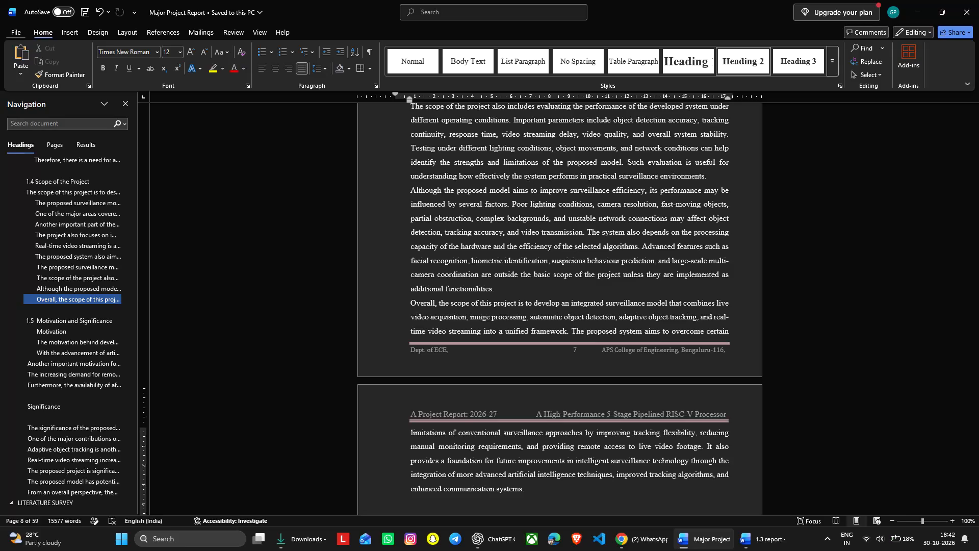
Save the Major Project Report document.
key("ctrl+s")
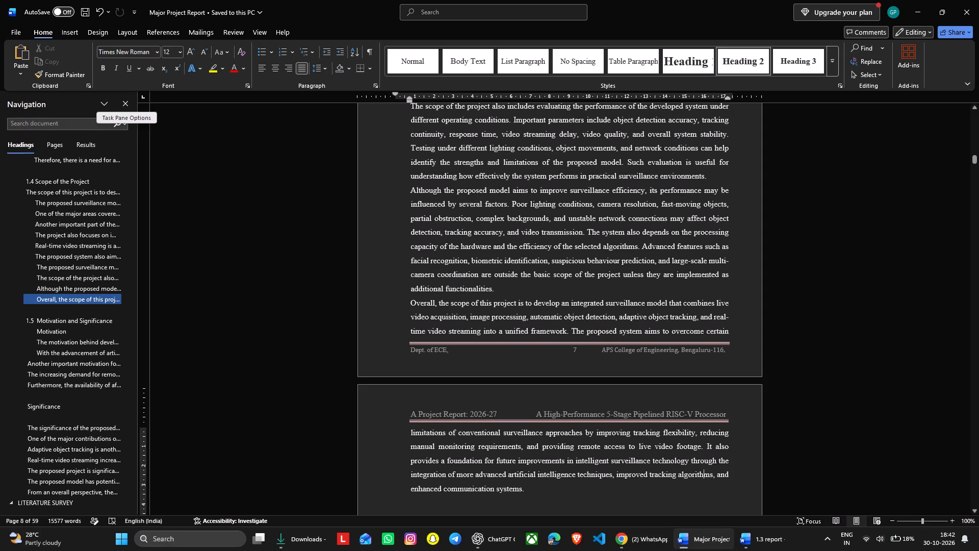
Examine the formatting of Chapter 1, from section 1.5 Motivation and Significance and its heading back to the opening Introduction page.
scroll(447, 280, "up", 6)
scroll(447, 280, "down", 1)
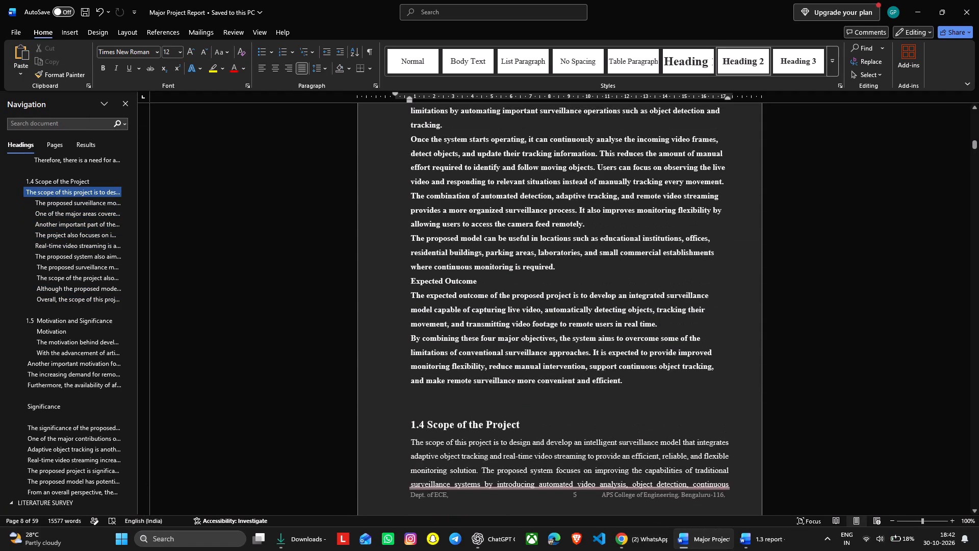
scroll(447, 280, "down", 3)
scroll(447, 280, "right", 1)
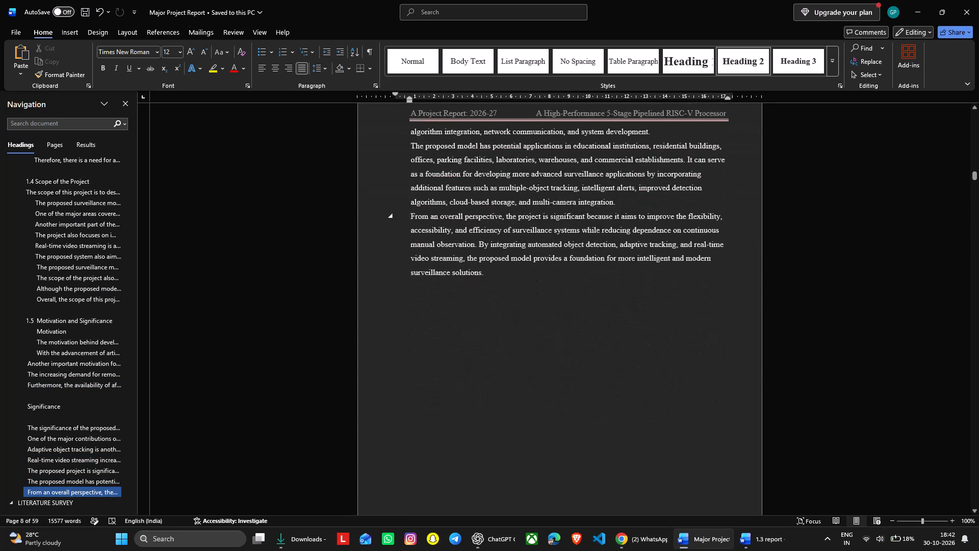
scroll(447, 280, "right", 1)
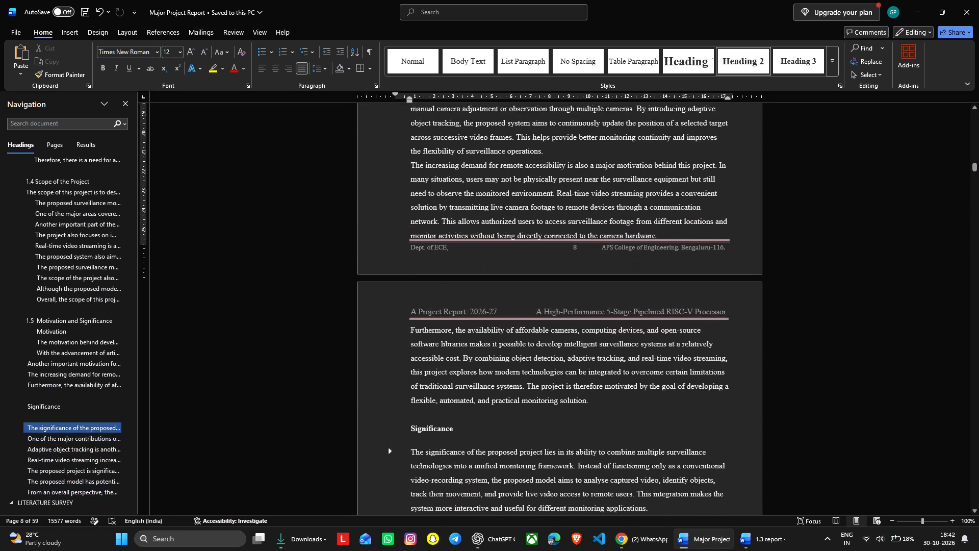
scroll(447, 280, "up", 3)
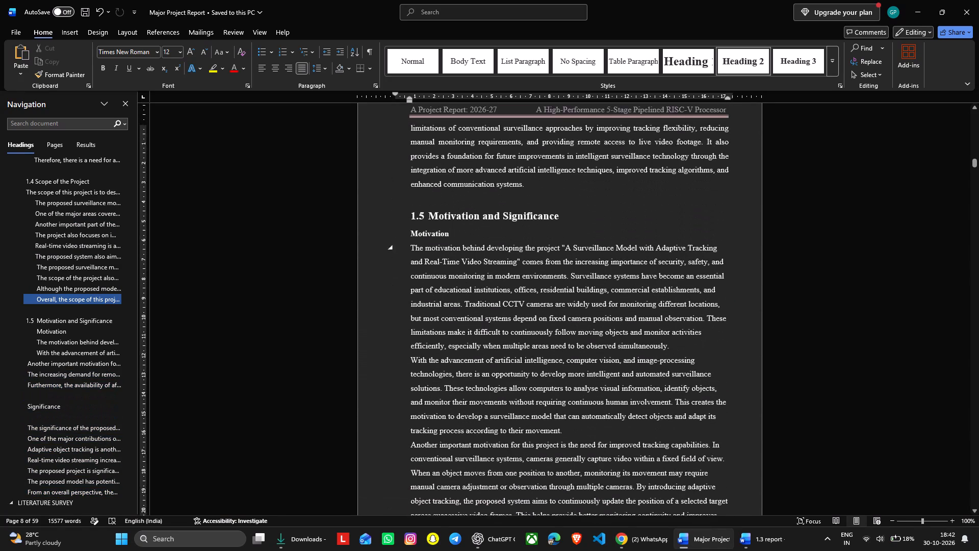
scroll(447, 280, "up", 3)
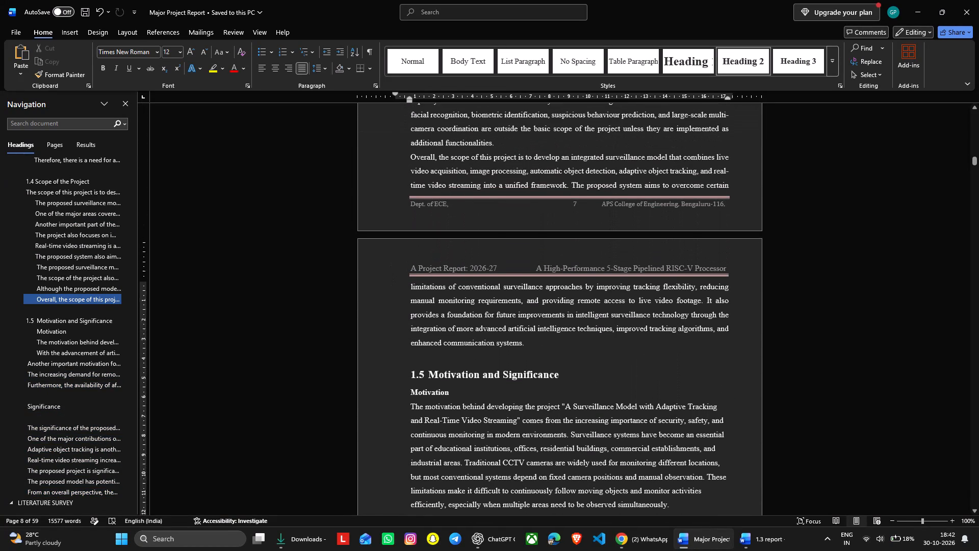
scroll(447, 280, "up", 2)
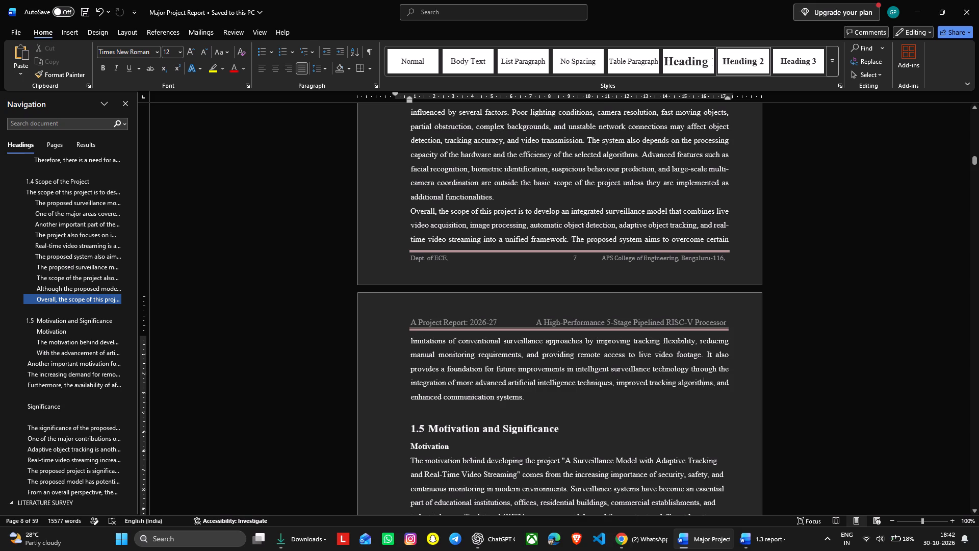
scroll(447, 280, "up", 2)
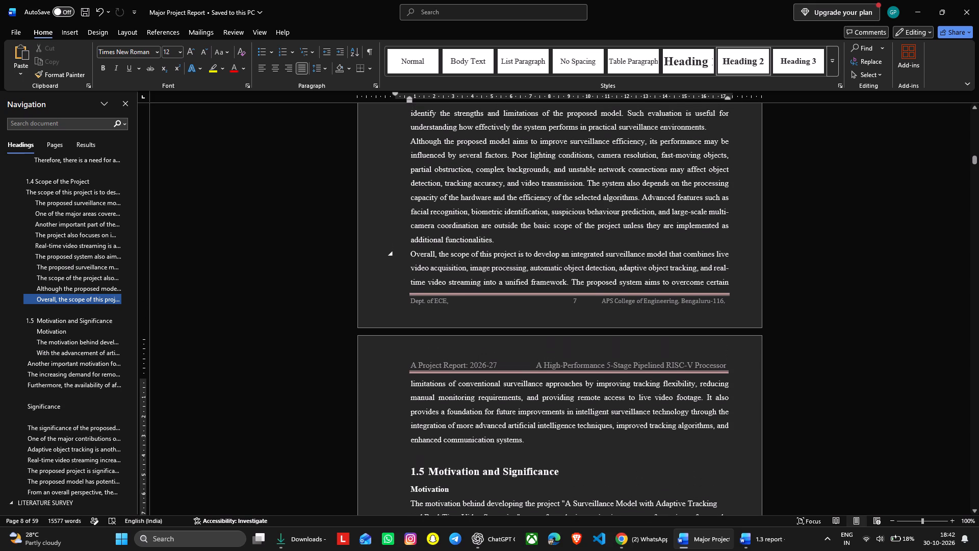
left_click(546, 468)
left_click_drag(546, 468, 486, 469)
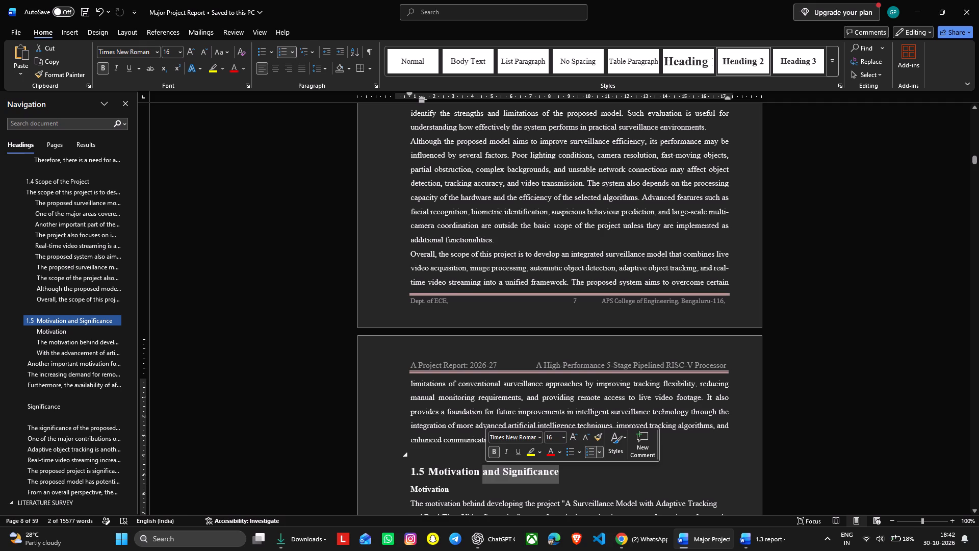
left_click(610, 474)
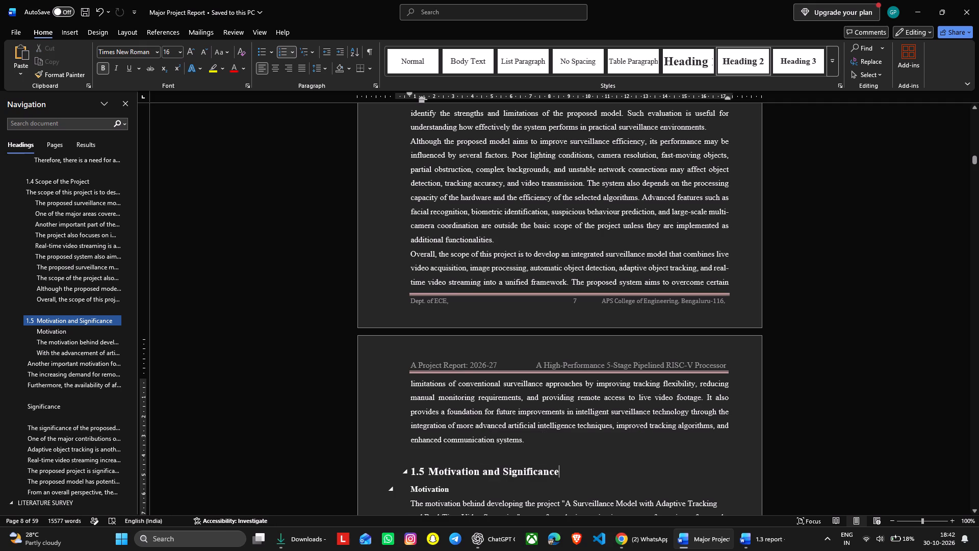
scroll(619, 428, "up", 3)
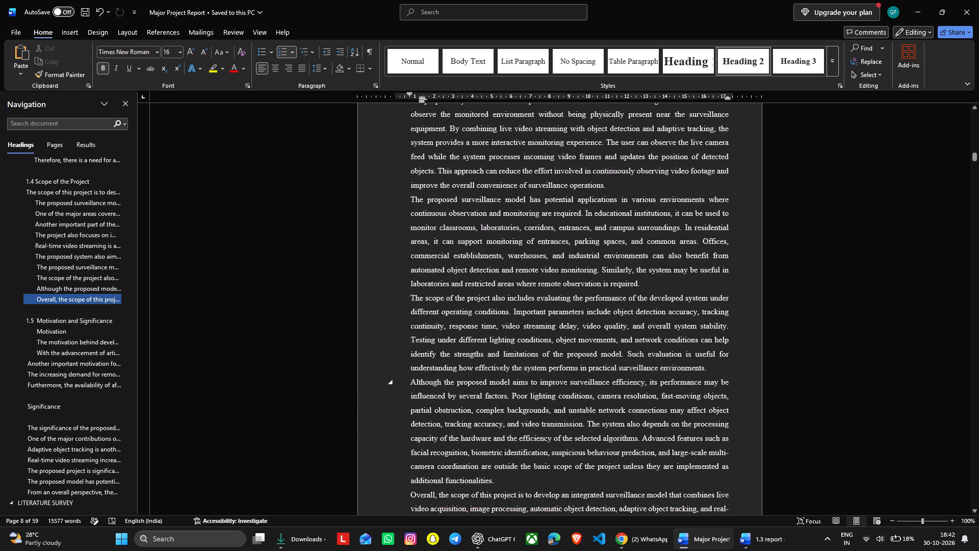
scroll(619, 428, "up", 4)
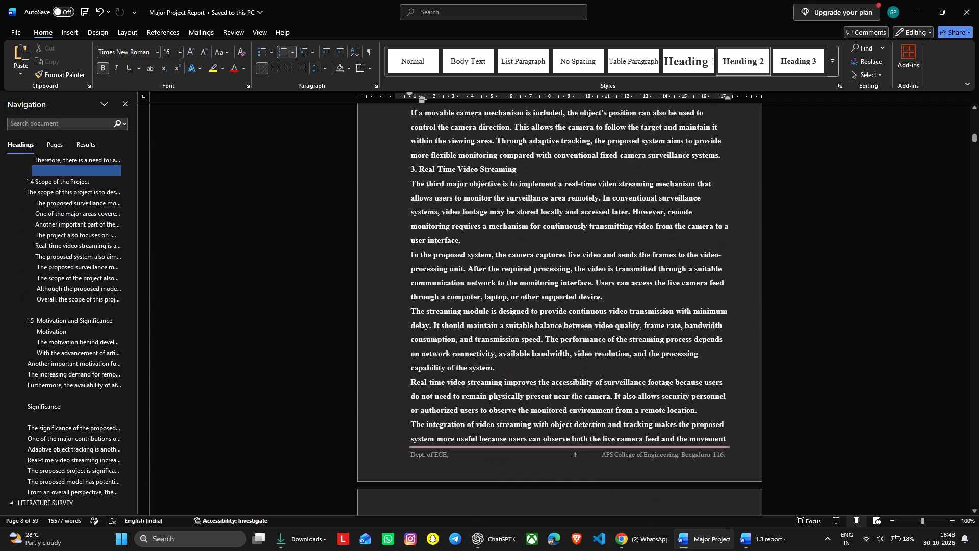
scroll(619, 428, "up", 6)
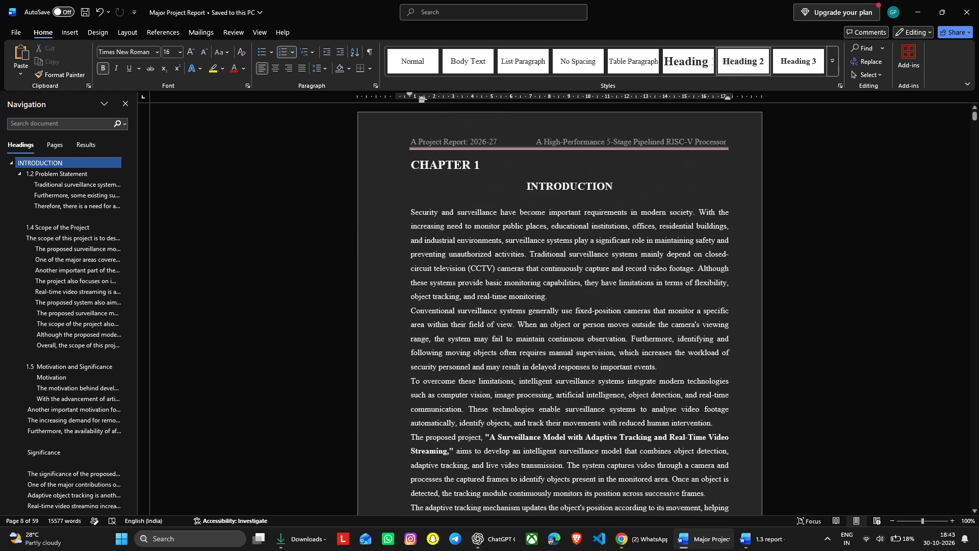
scroll(619, 428, "up", 1)
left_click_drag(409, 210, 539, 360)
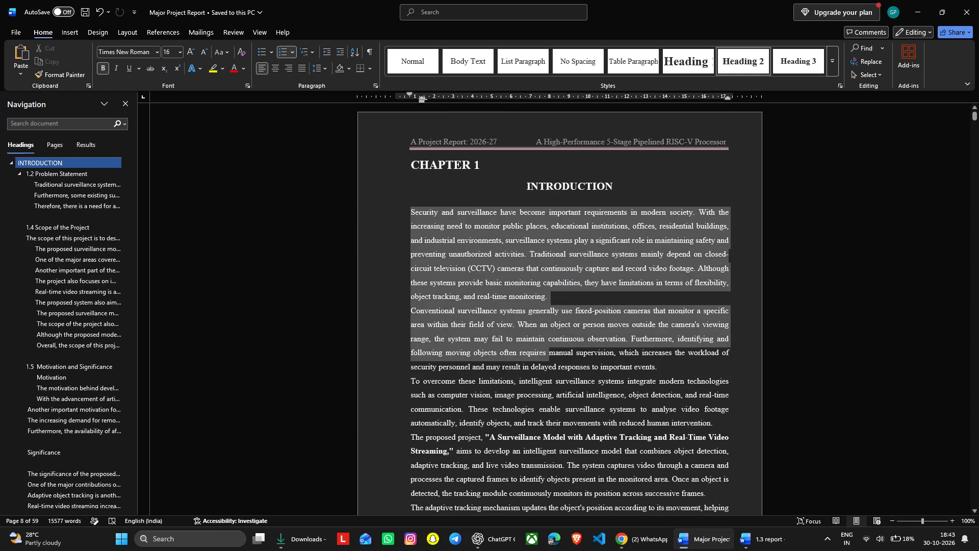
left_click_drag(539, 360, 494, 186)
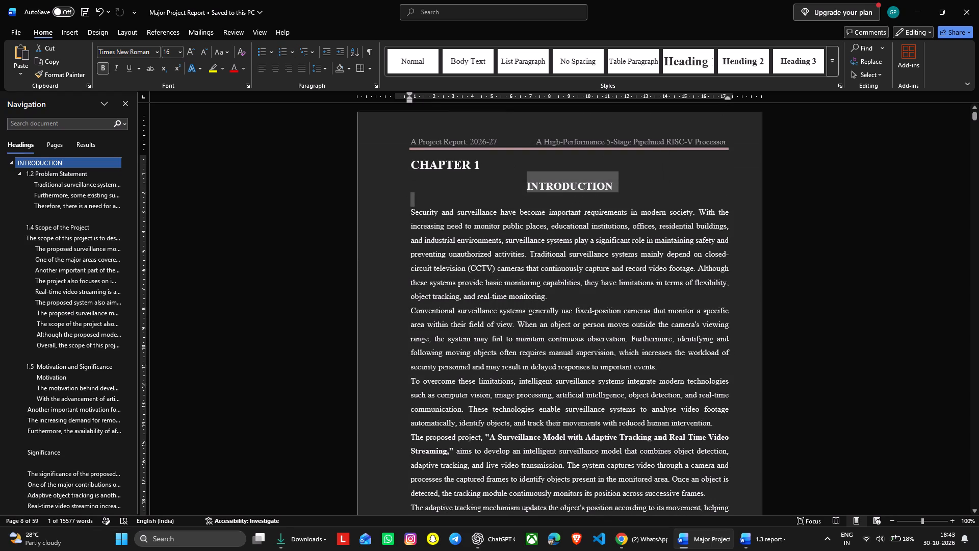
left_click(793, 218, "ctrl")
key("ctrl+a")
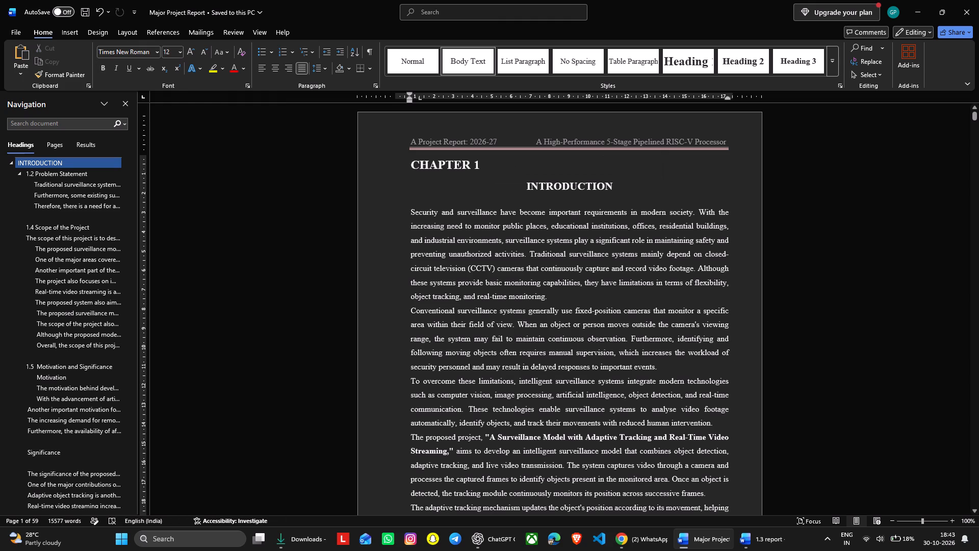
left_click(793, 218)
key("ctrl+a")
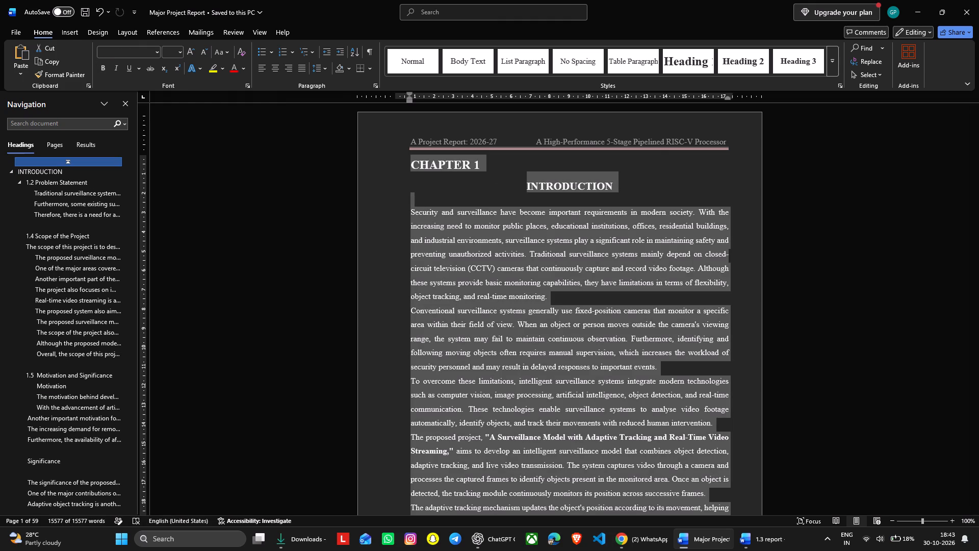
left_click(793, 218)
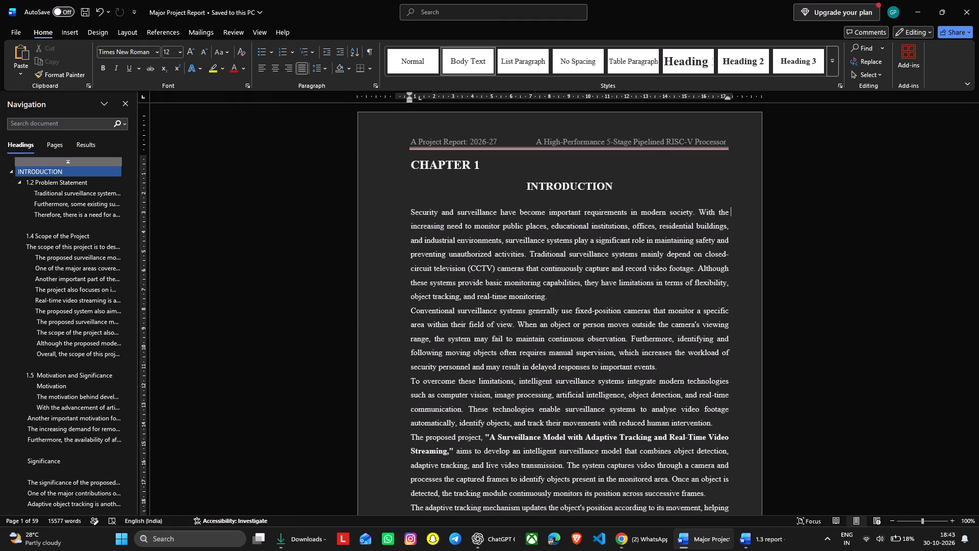
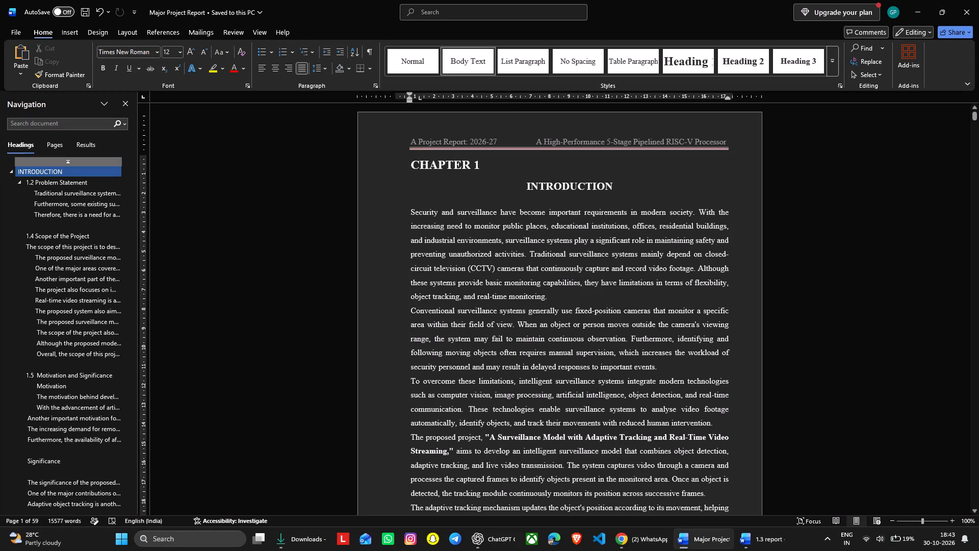
Insert a blank line after each of the first four Introduction paragraphs, from "Security and surveillance" through "The proposed project".
left_click(557, 297)
key("space")
key("Return")
scroll(551, 322, "down", 3)
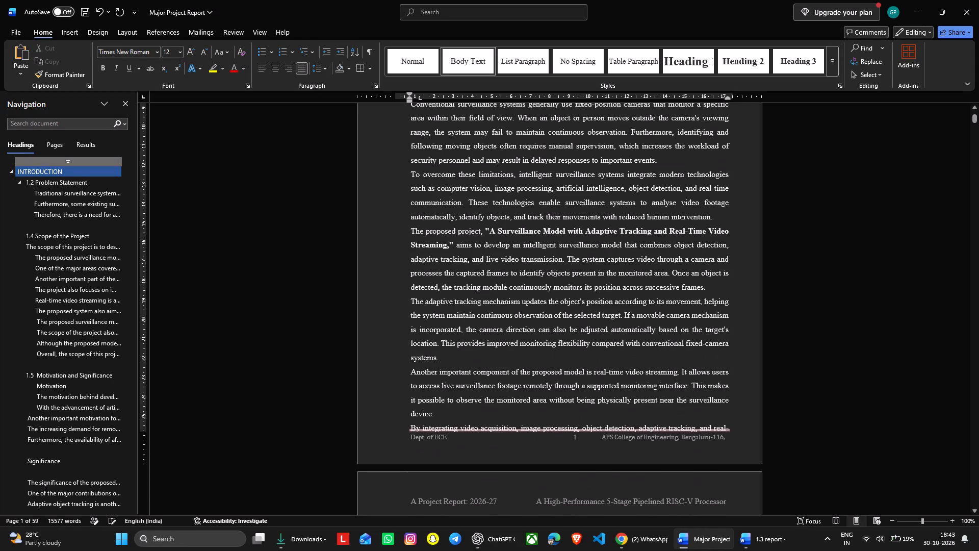
left_click(666, 160)
key("Return")
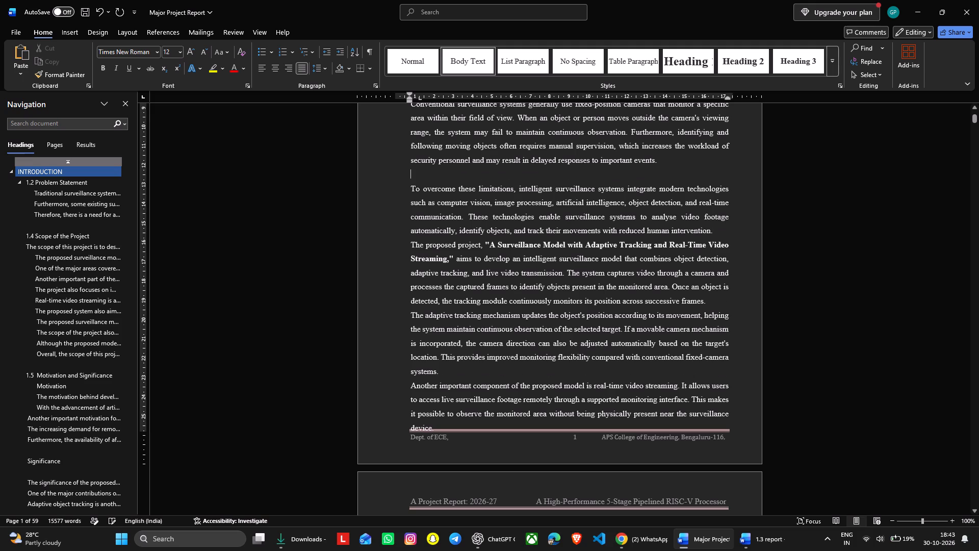
left_click(722, 233)
key("Return")
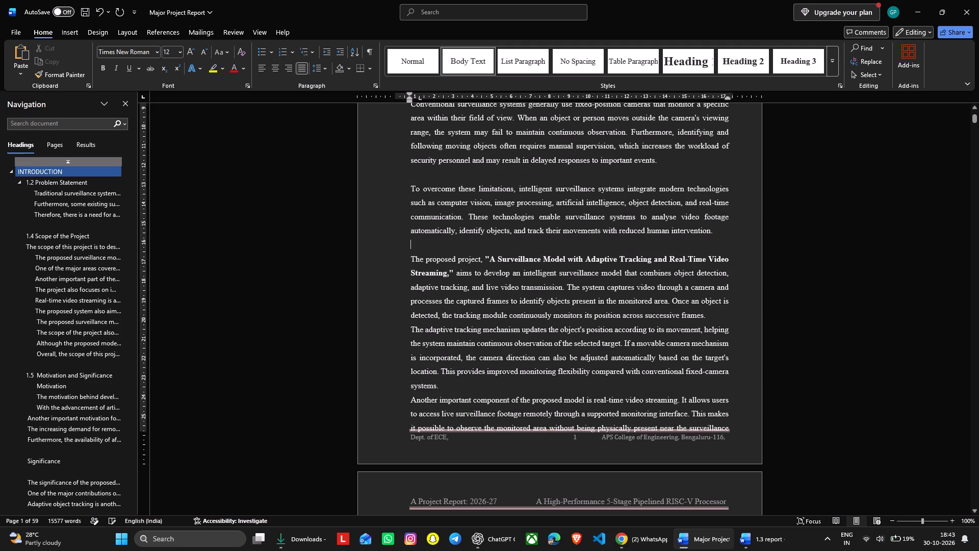
key("BackSpace")
key("BackSpace")
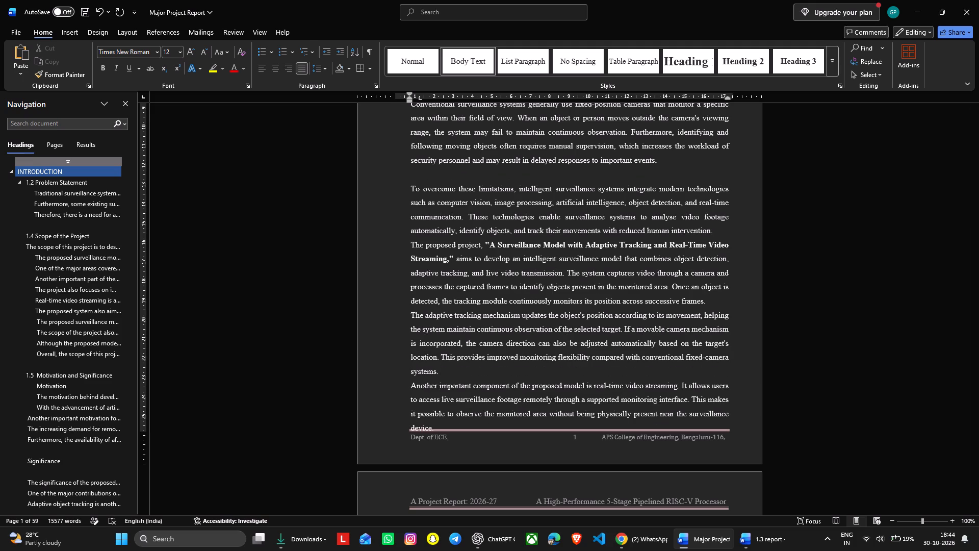
key("Return")
left_click(716, 312)
key("Return")
Add two blank lines after the adaptive tracking mechanism paragraph and one after the real-time video streaming paragraph in the Introduction.
scroll(682, 376, "down", 2)
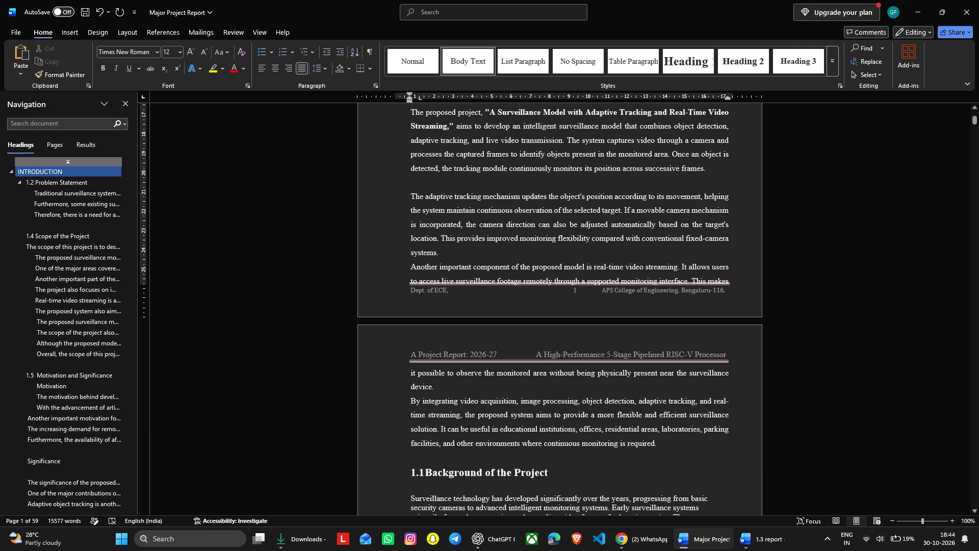
left_click(456, 258)
key("Return")
key("Return")
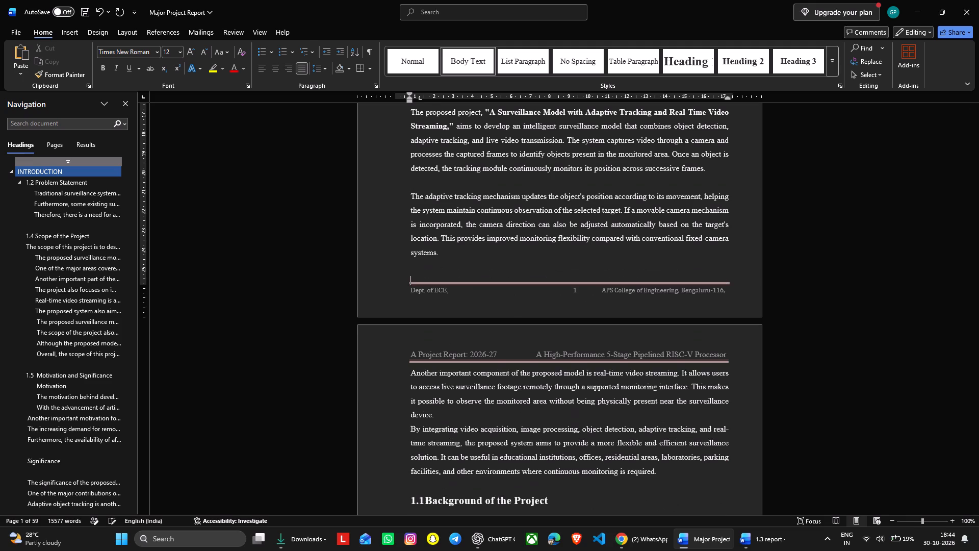
scroll(567, 363, "down", 2)
left_click(454, 272)
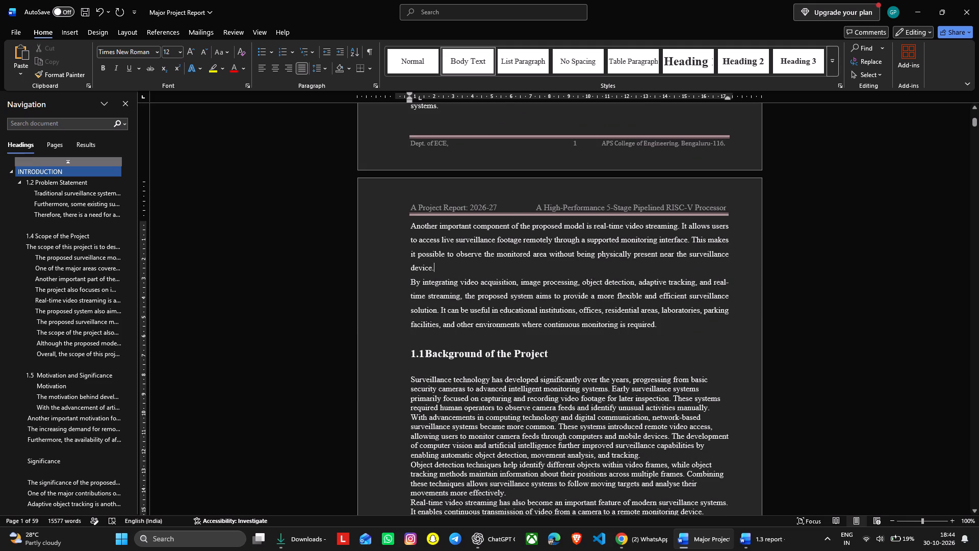
key("Return")
Justify all body paragraphs of section 1.1 Background of the Project and set their line spacing to 1.5.
scroll(614, 307, "down", 2)
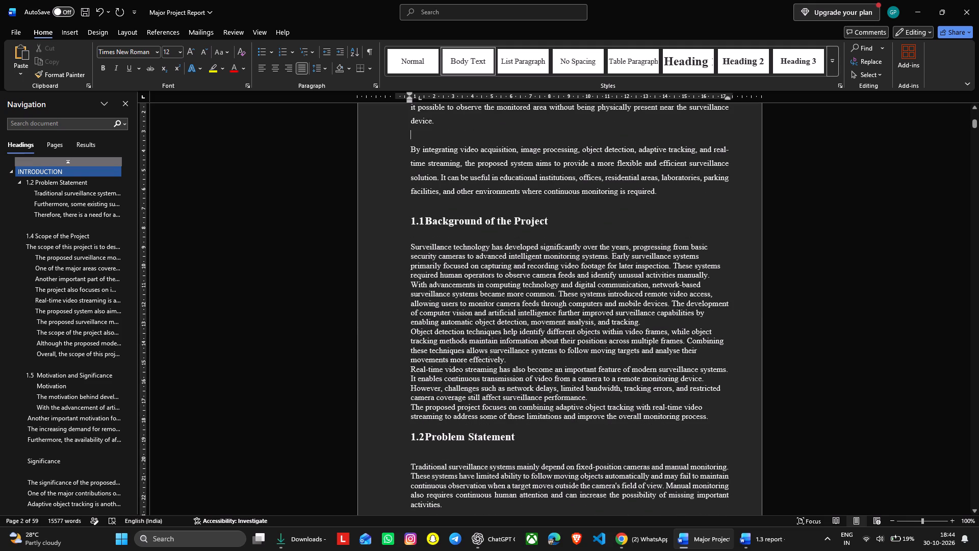
left_click_drag(712, 418, 572, 341)
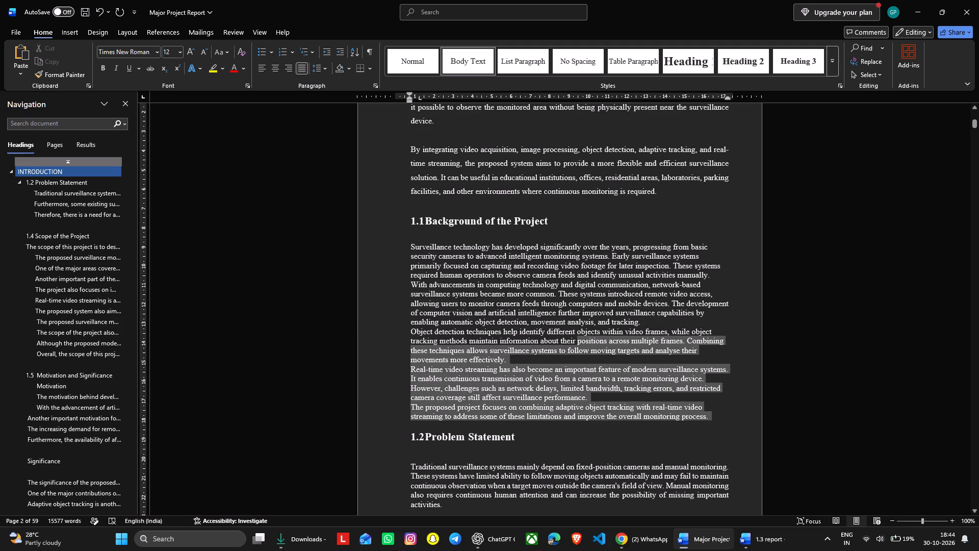
left_click_drag(572, 341, 414, 246)
left_click(414, 245)
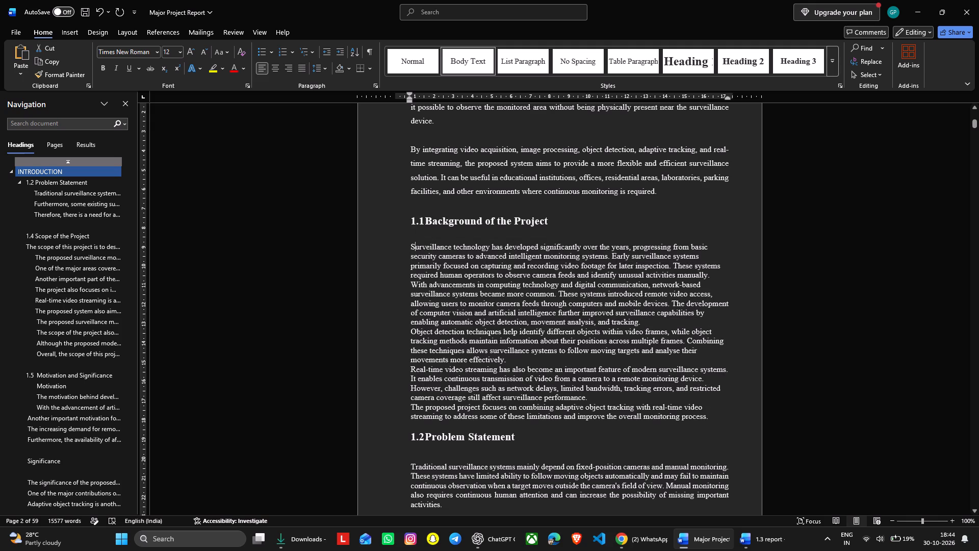
left_click_drag(410, 251, 633, 416)
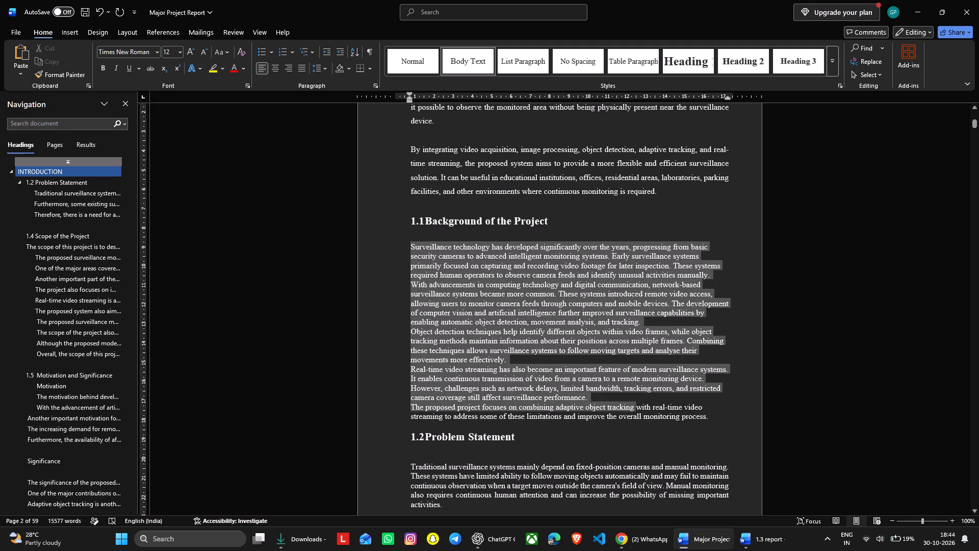
left_click_drag(633, 416, 667, 424)
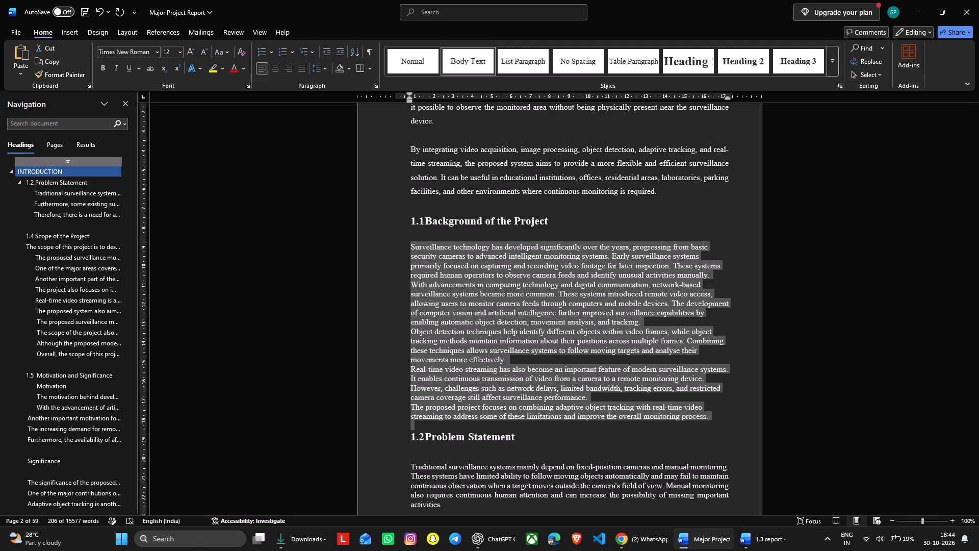
left_click(299, 71)
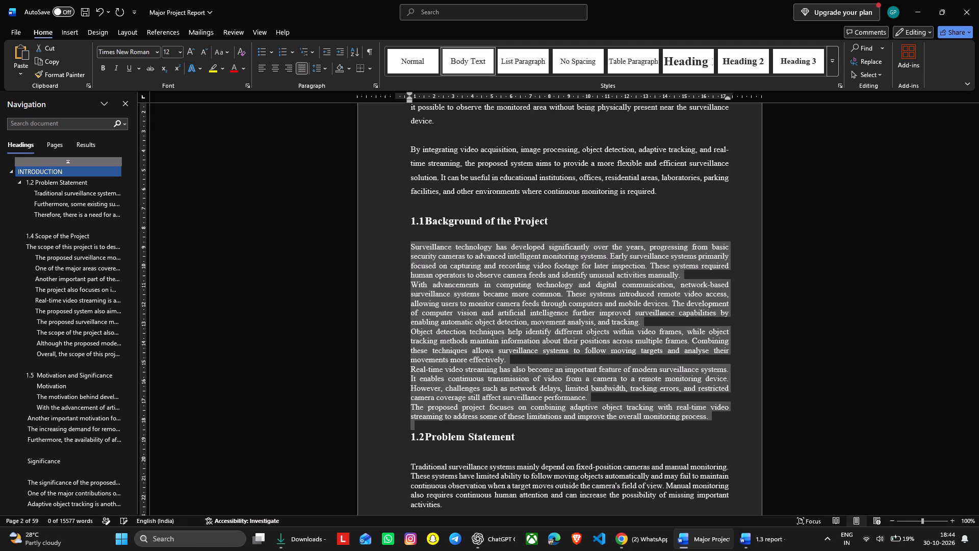
left_click(323, 68)
left_click(332, 113)
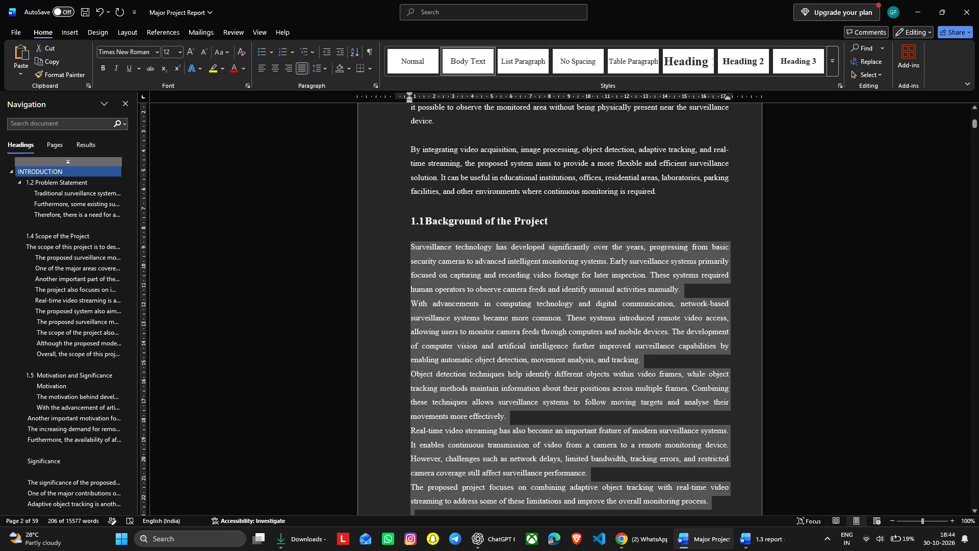
left_click(551, 271)
Separate the five body paragraphs of section 1.1 Background of the Project with one blank line between each.
left_click(691, 289)
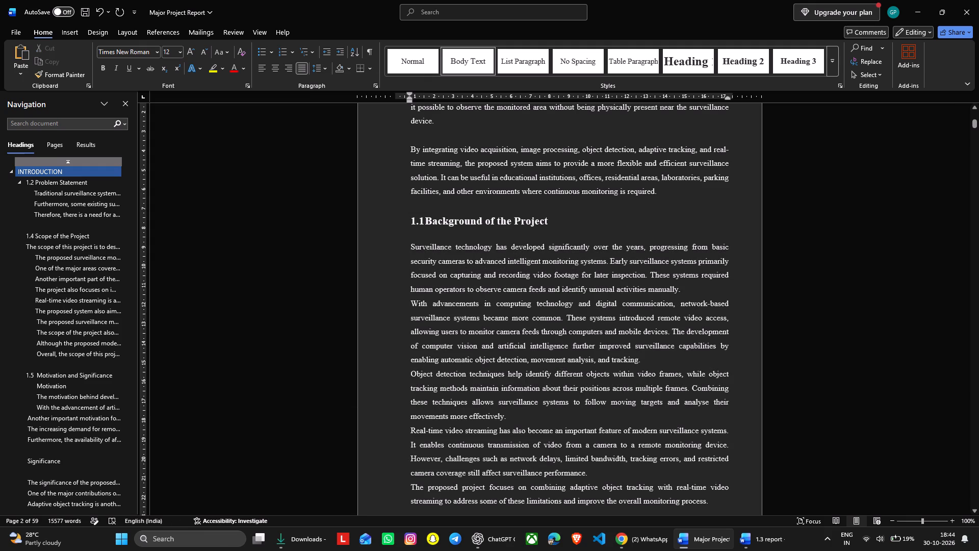
key("Return")
left_click(654, 371)
key("Return")
scroll(623, 433, "down", 2)
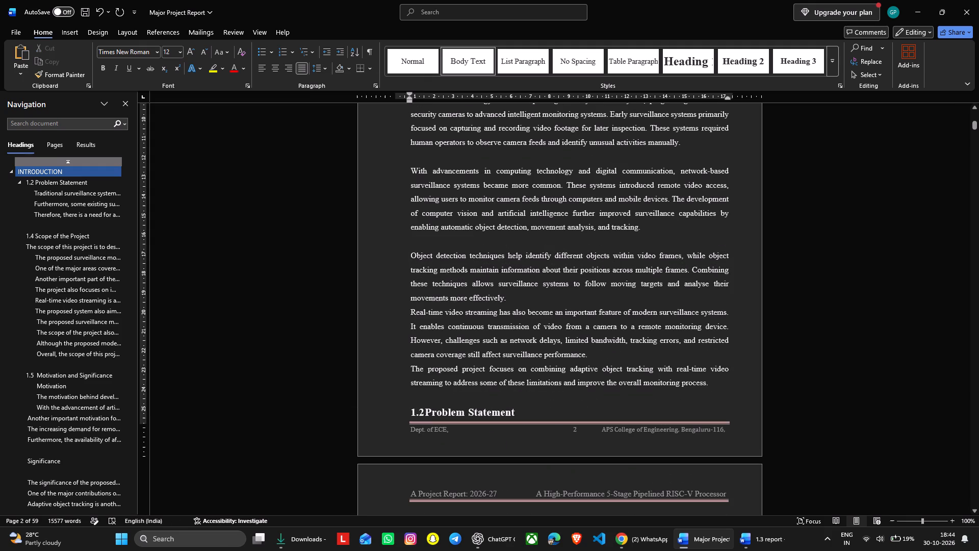
left_click(517, 299)
key("Return")
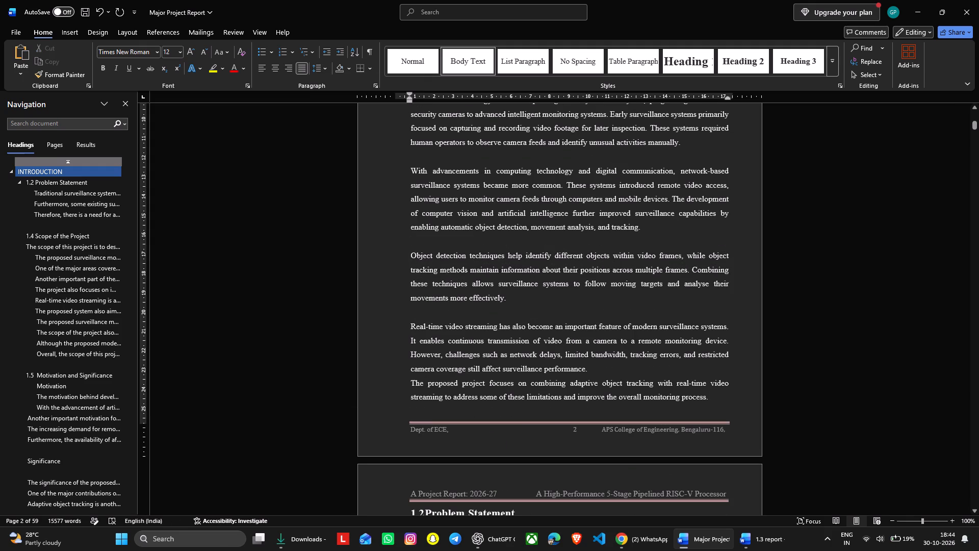
left_click(601, 369)
key("Return")
Delete the empty line above the 1.2 Problem Statement heading.
scroll(612, 375, "down", 2)
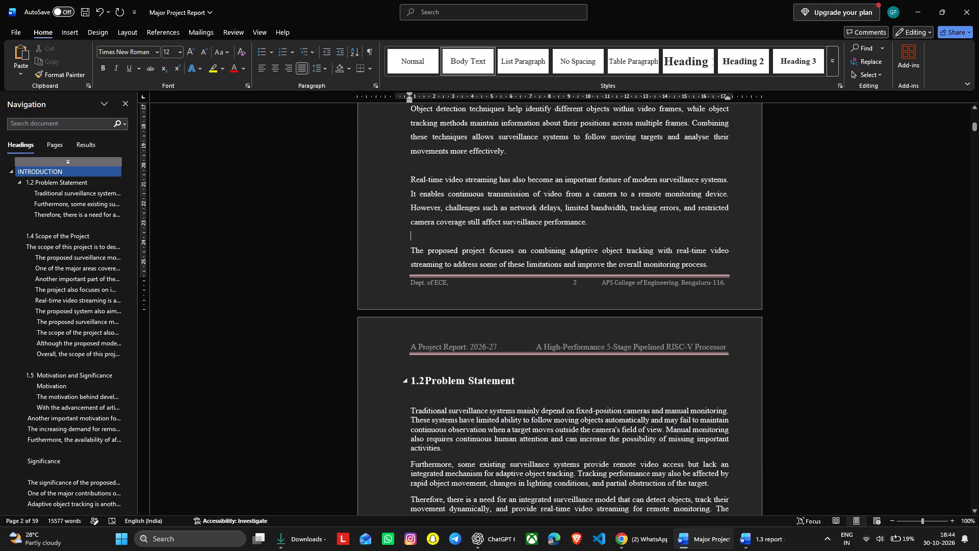
double_click(452, 367)
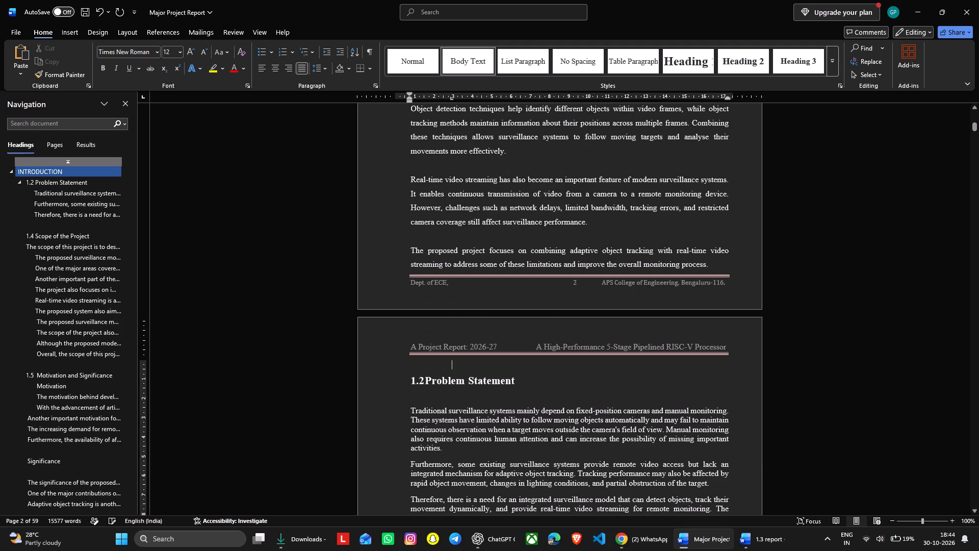
key("BackSpace")
key("BackSpace")
key("BackSpace")
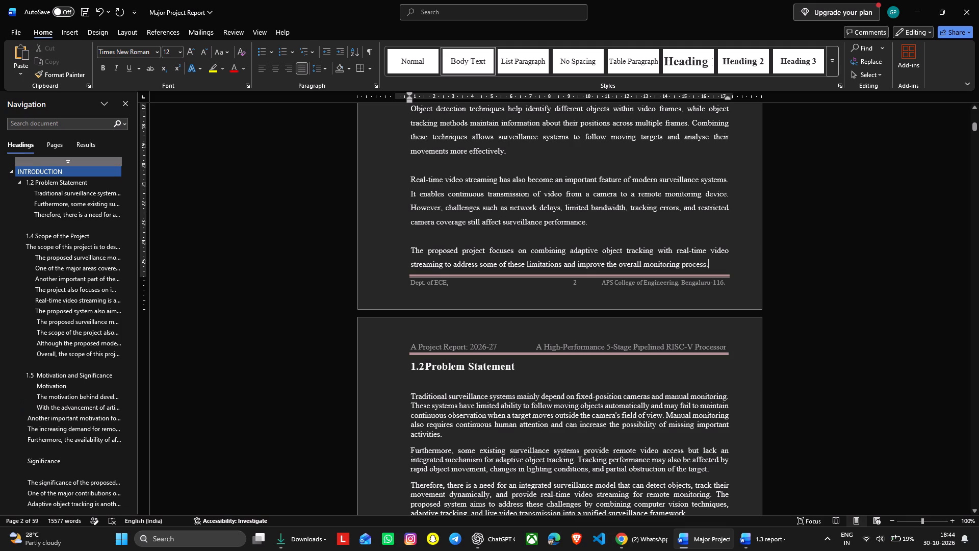
Set the line spacing of the three body paragraphs under 1.2 Problem Statement to 1.5.
left_click(457, 224)
scroll(457, 224, "down", 2)
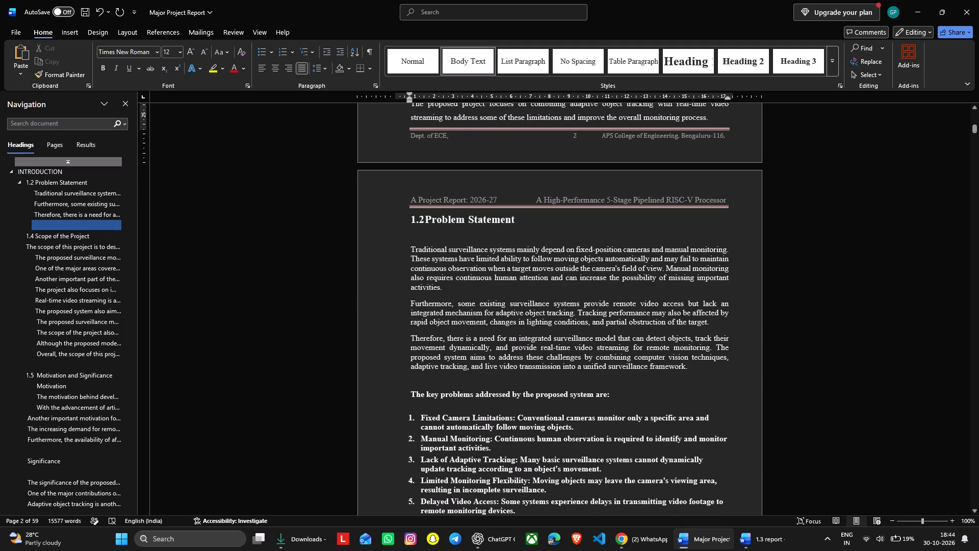
left_click(445, 234)
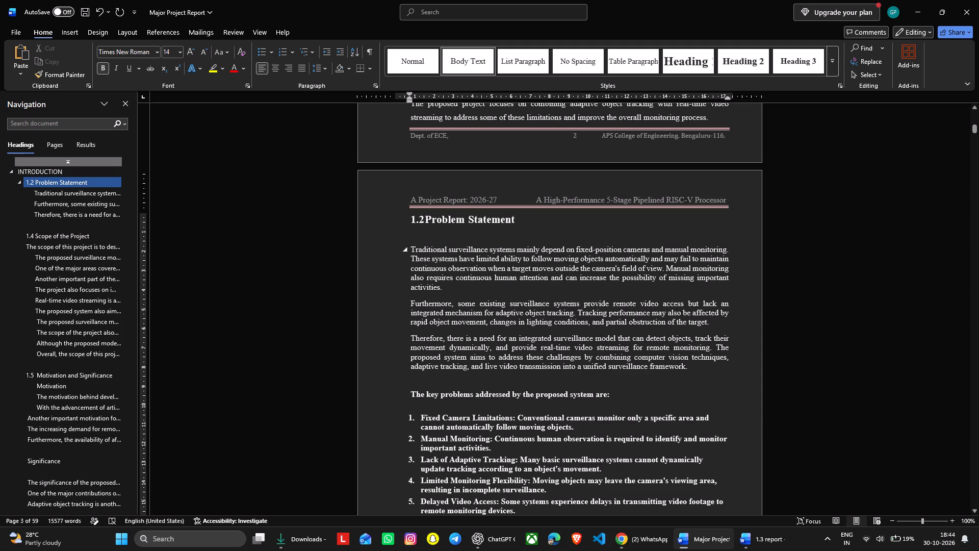
left_click(413, 247)
left_click(448, 270)
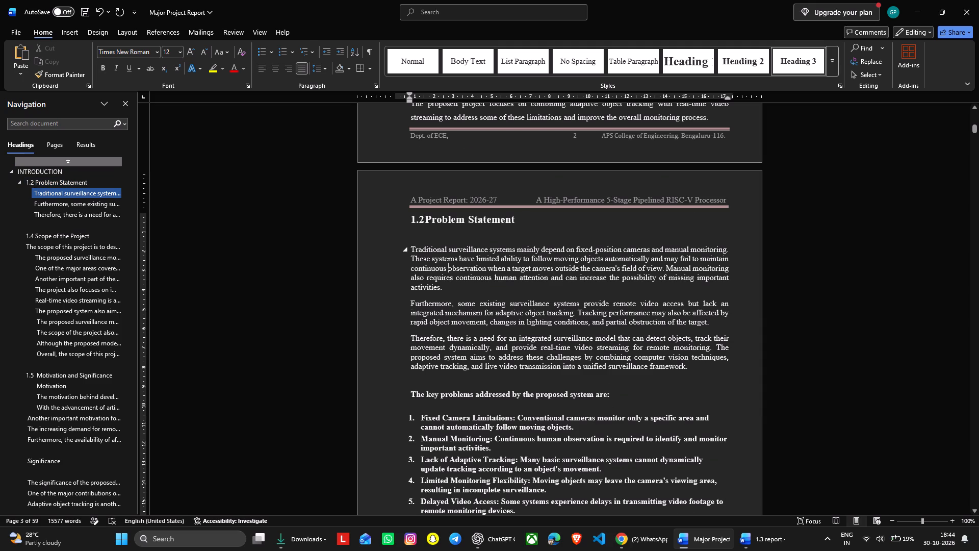
left_click_drag(411, 248, 672, 380)
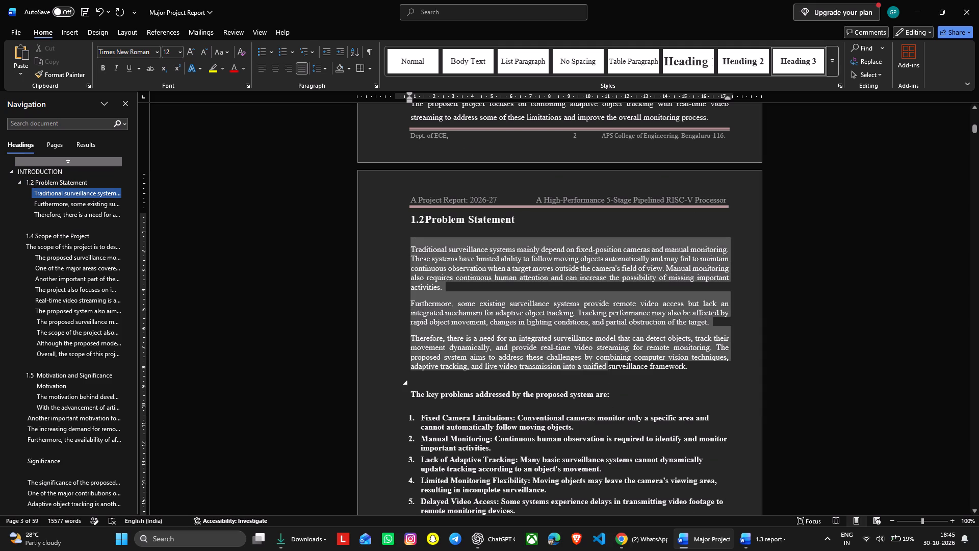
left_click_drag(672, 380, 676, 379)
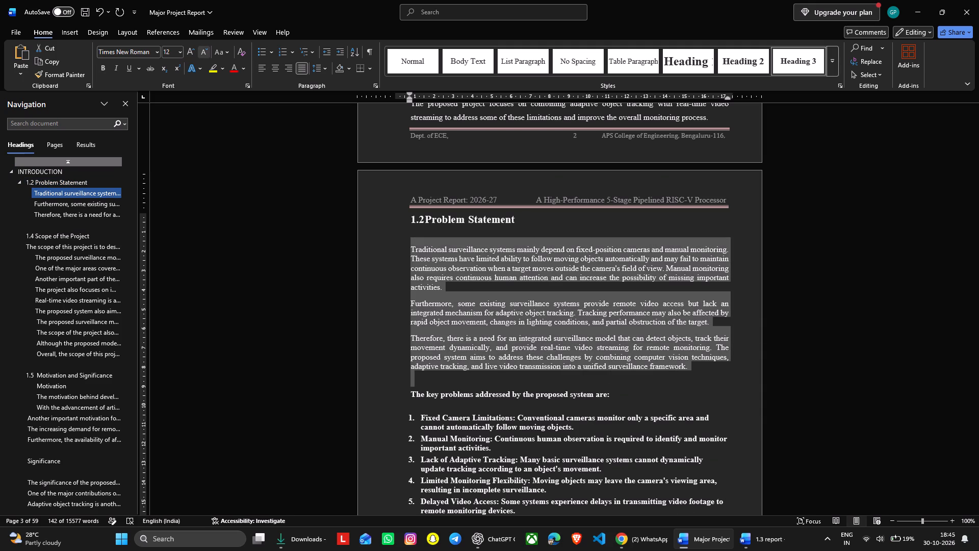
left_click(325, 67)
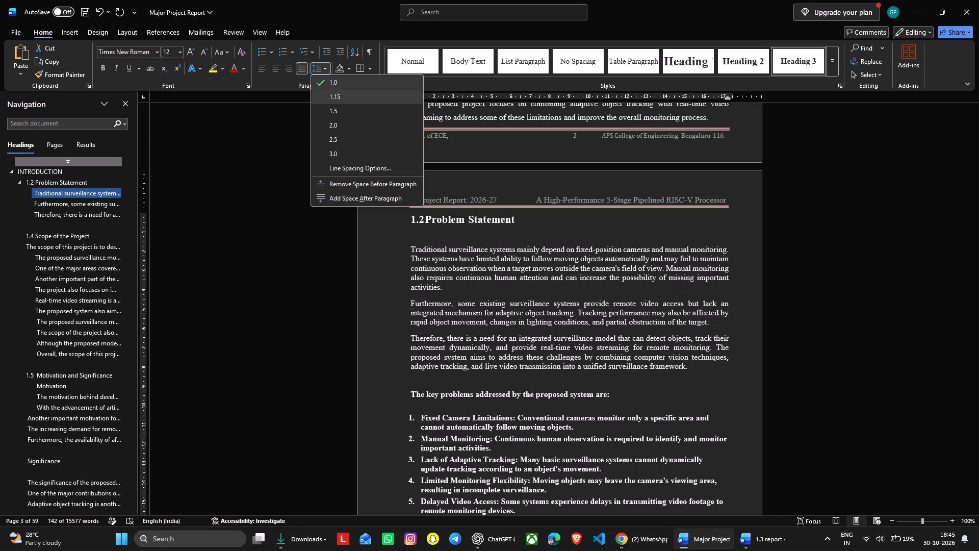
left_click(330, 106)
double_click(497, 343)
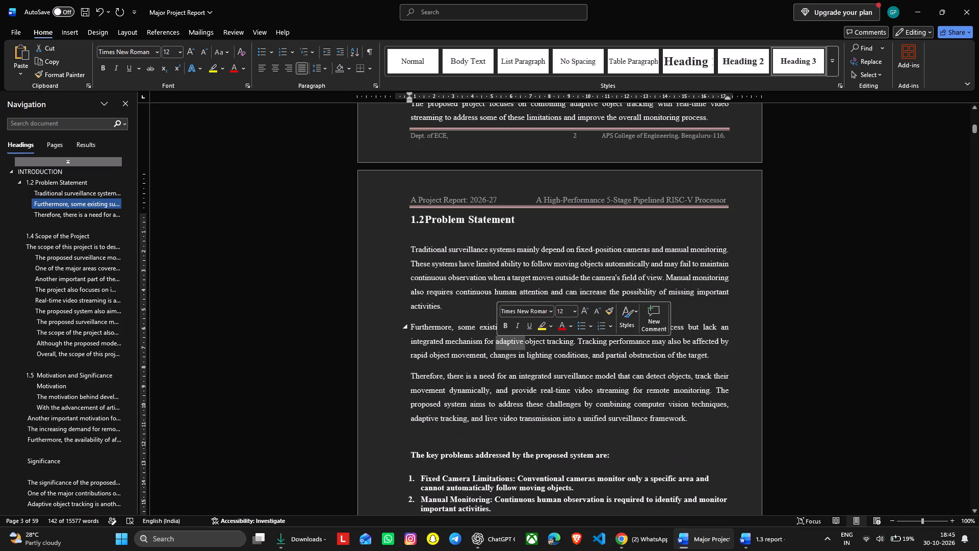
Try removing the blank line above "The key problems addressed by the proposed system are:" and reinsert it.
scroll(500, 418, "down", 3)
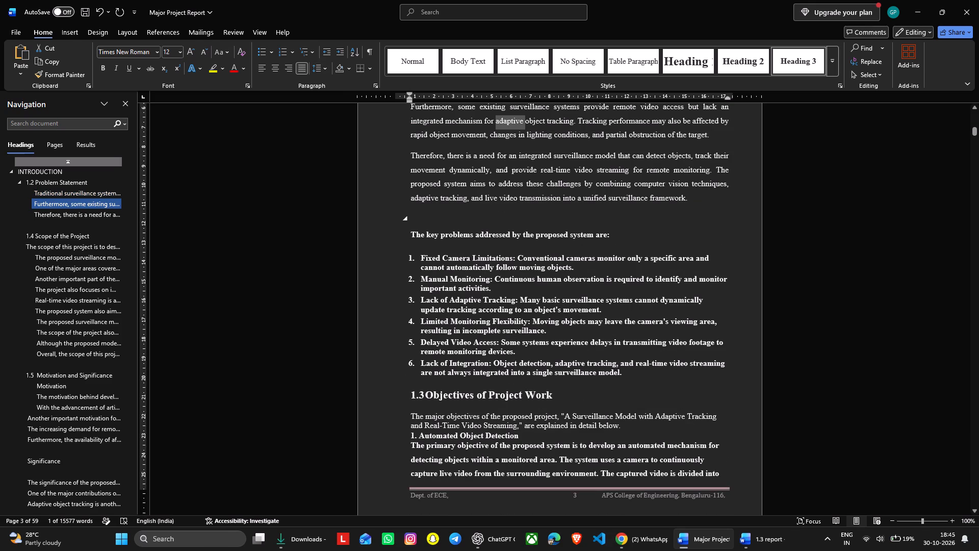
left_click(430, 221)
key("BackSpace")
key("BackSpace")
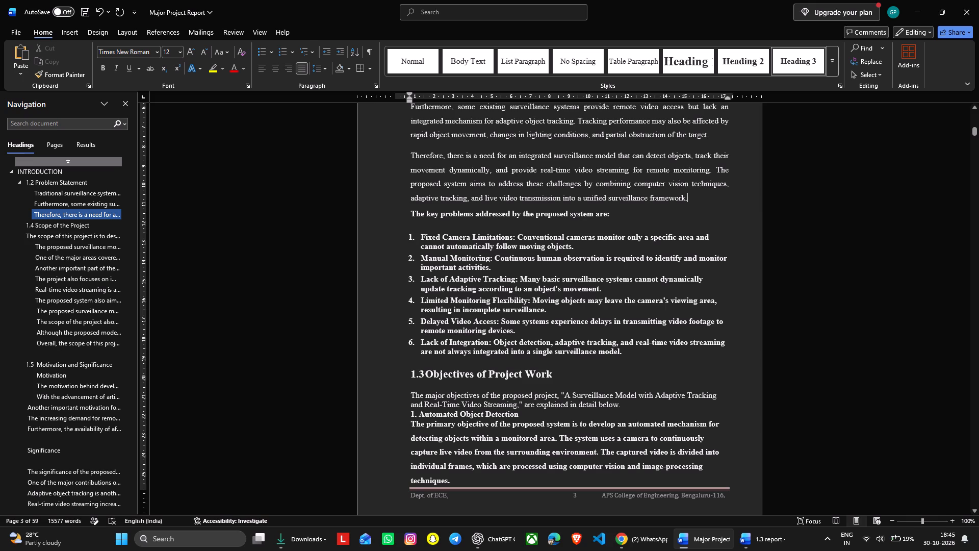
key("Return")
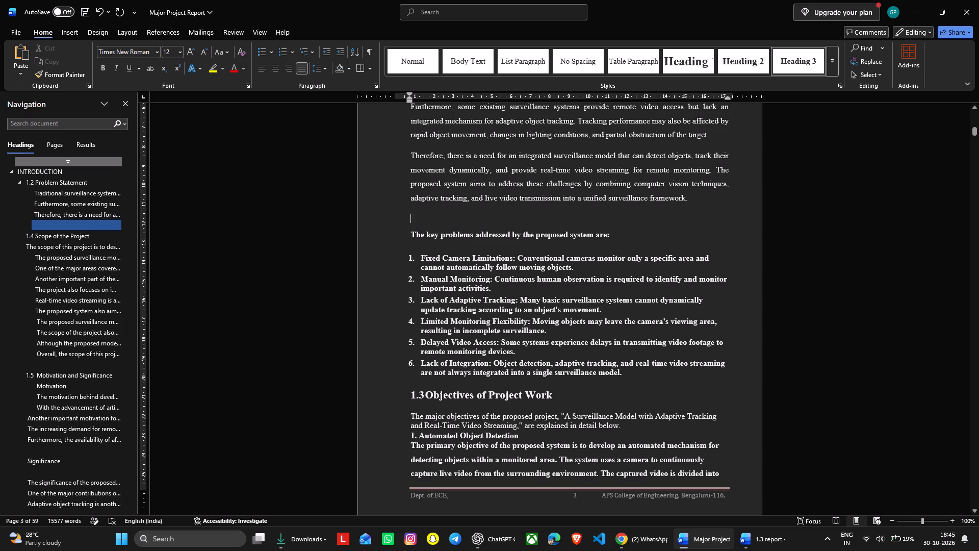
Justify the six numbered key problems under 1.2 Problem Statement and set their line spacing to 1.5.
scroll(451, 235, "down", 1)
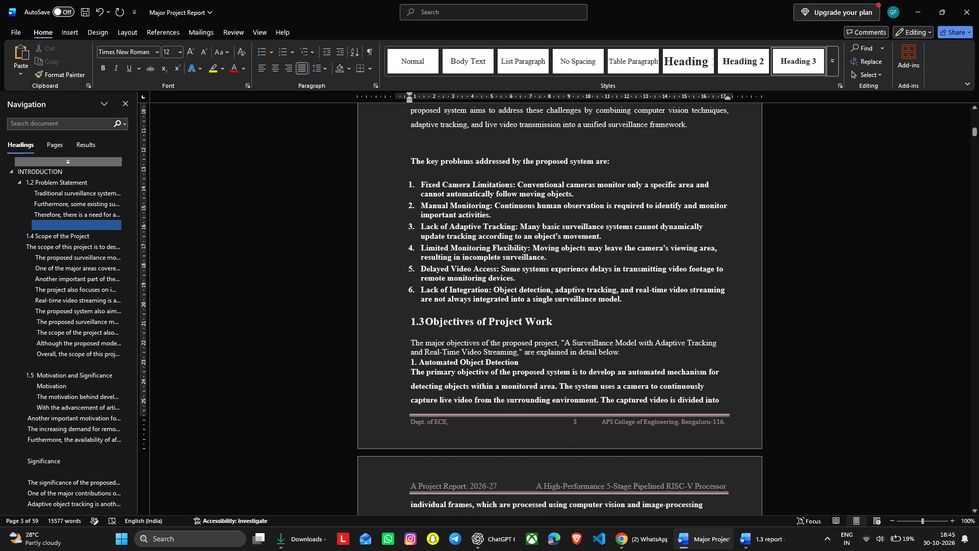
left_click(636, 305)
left_click_drag(635, 304, 483, 206)
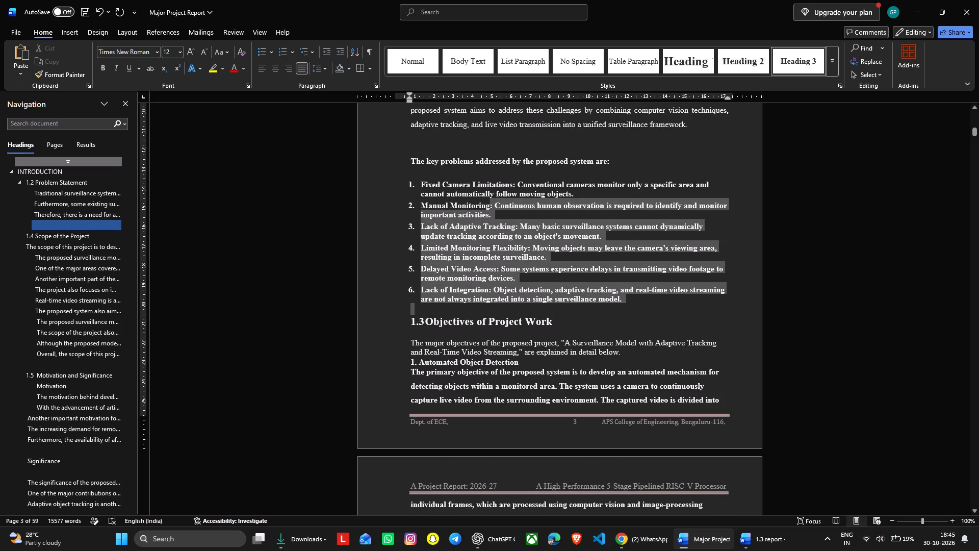
left_click_drag(483, 206, 430, 188)
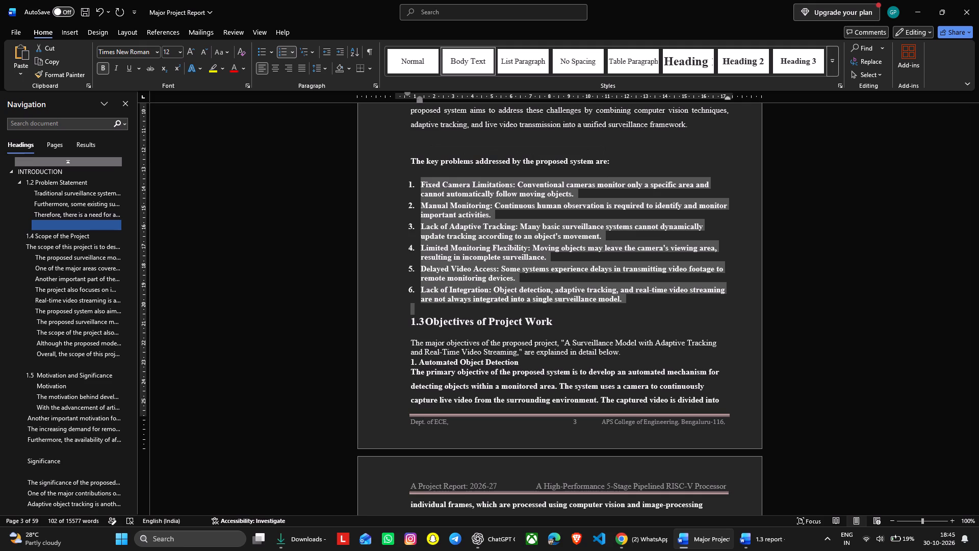
left_click(304, 69)
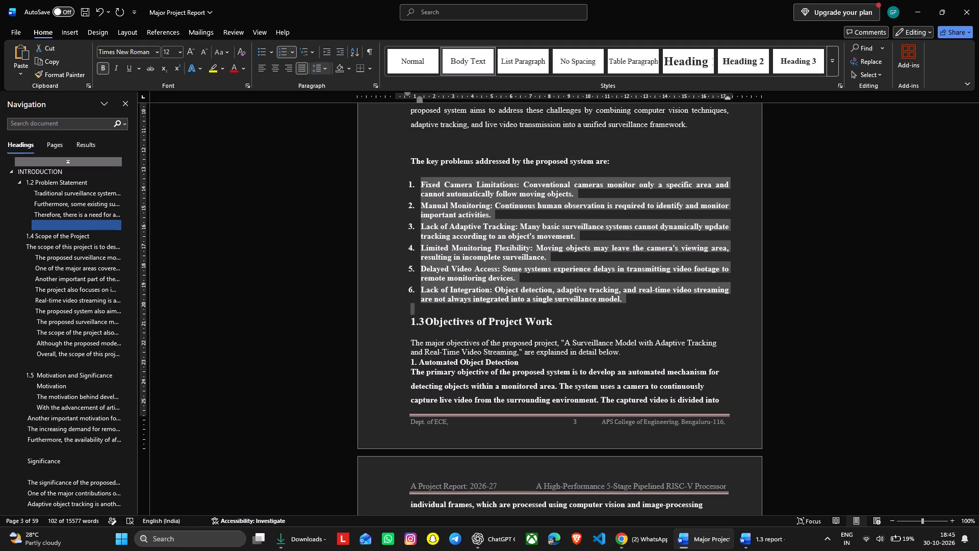
left_click(329, 67)
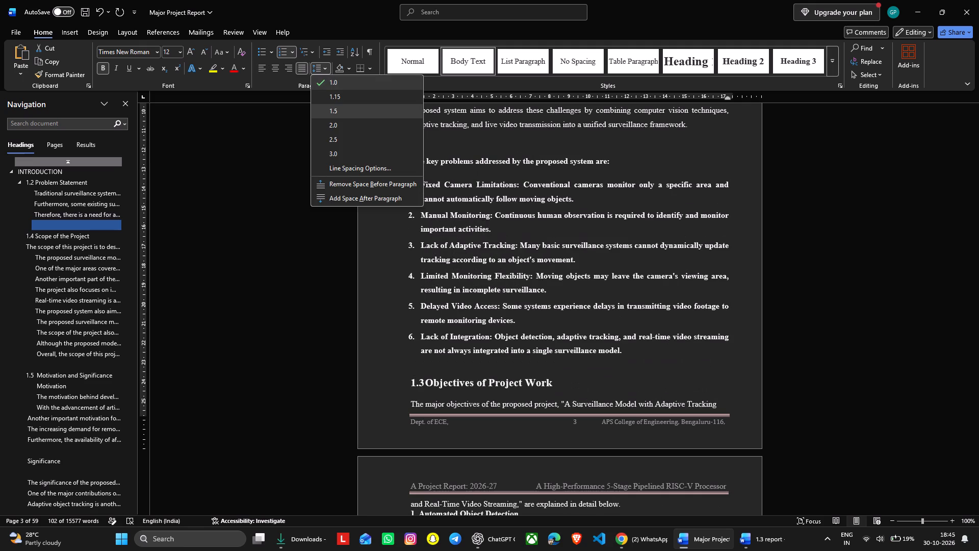
left_click(328, 105)
left_click(480, 240)
scroll(480, 240, "up", 2)
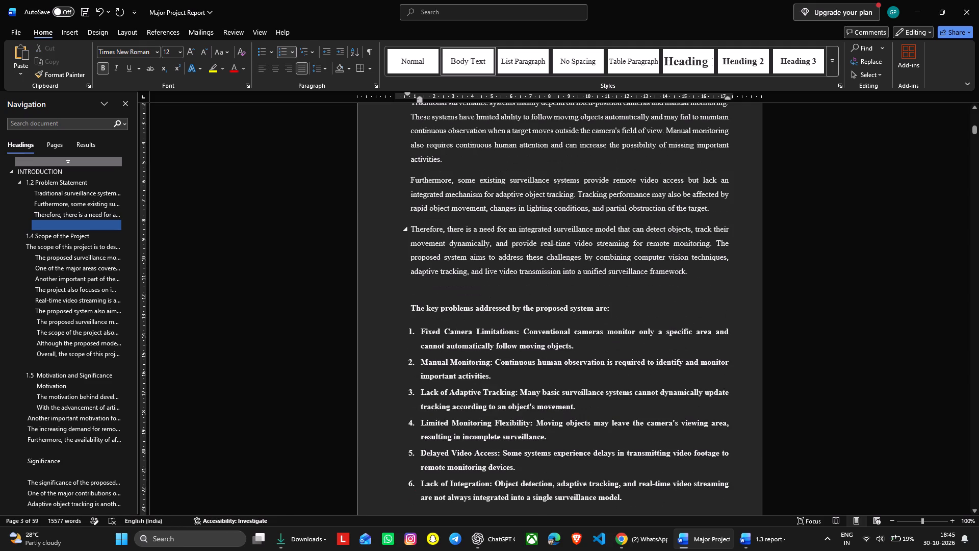
scroll(461, 287, "down", 4)
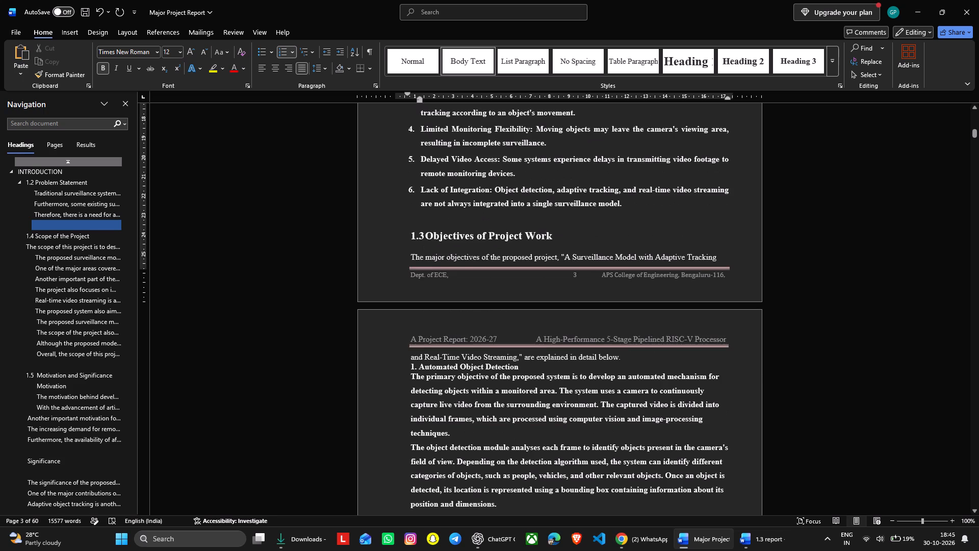
scroll(462, 271, "up", 1)
left_click(440, 295)
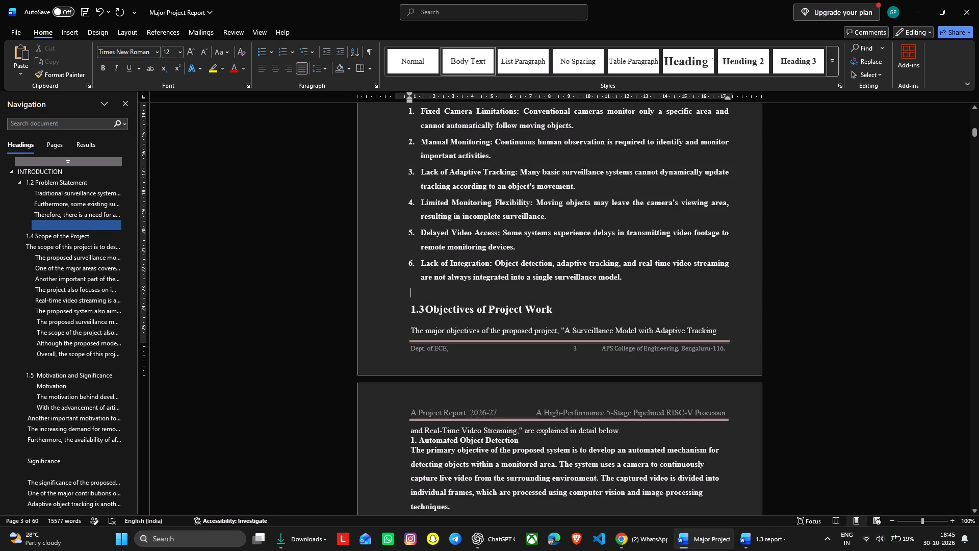
scroll(467, 288, "up", 2)
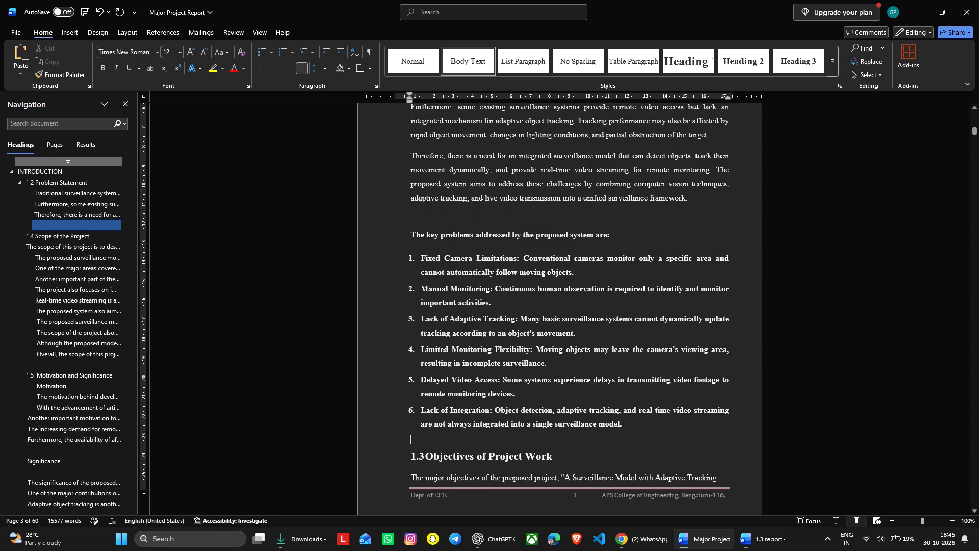
left_click(418, 257)
left_click_drag(420, 259, 623, 428)
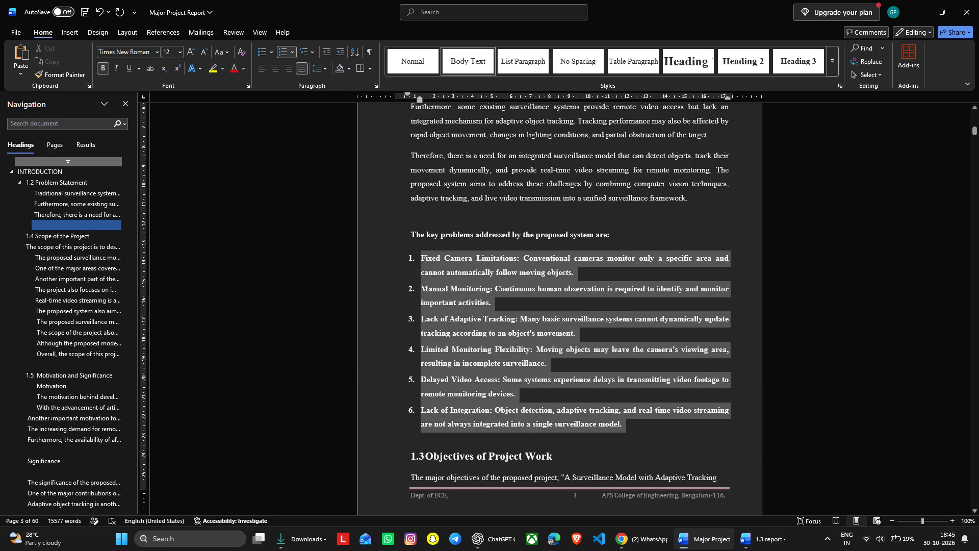
left_click_drag(623, 428, 624, 428)
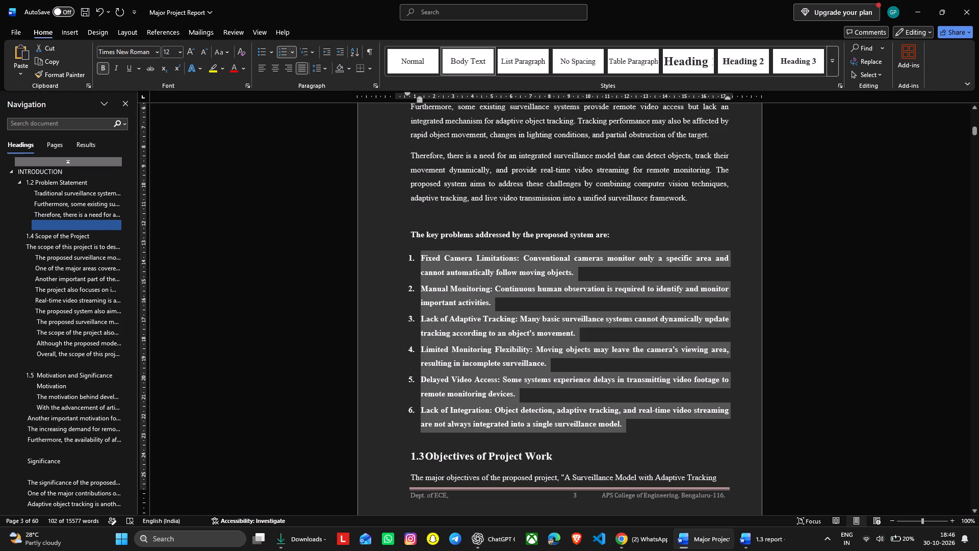
key("ctrl+v")
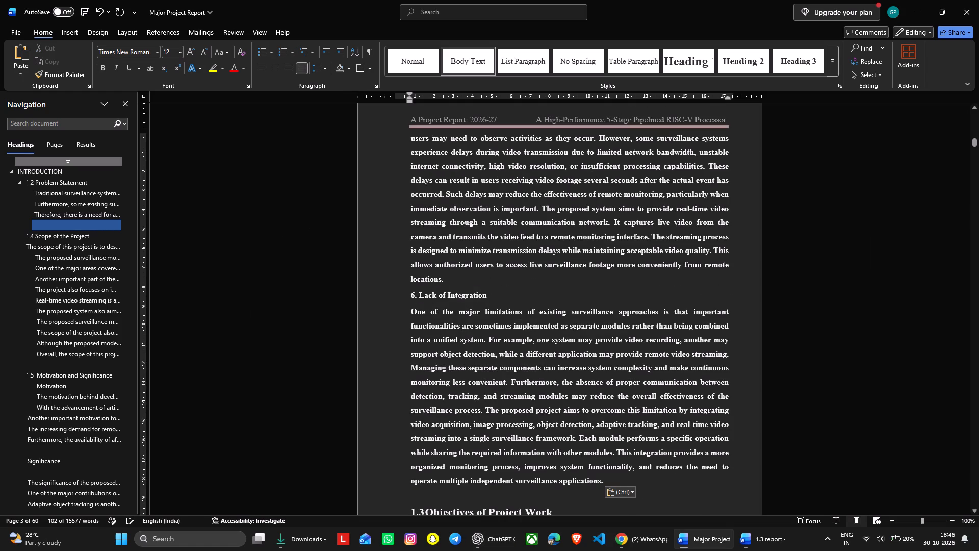
Insert a blank line between the Fixed Camera Limitations paragraph and the "2. Manual Monitoring" subheading.
scroll(589, 292, "up", 13)
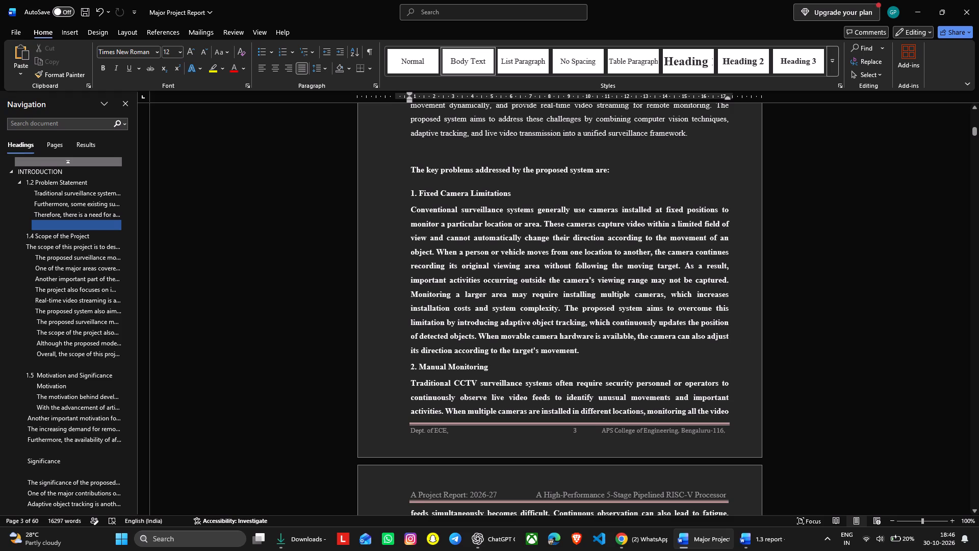
left_click(592, 353)
key("Return")
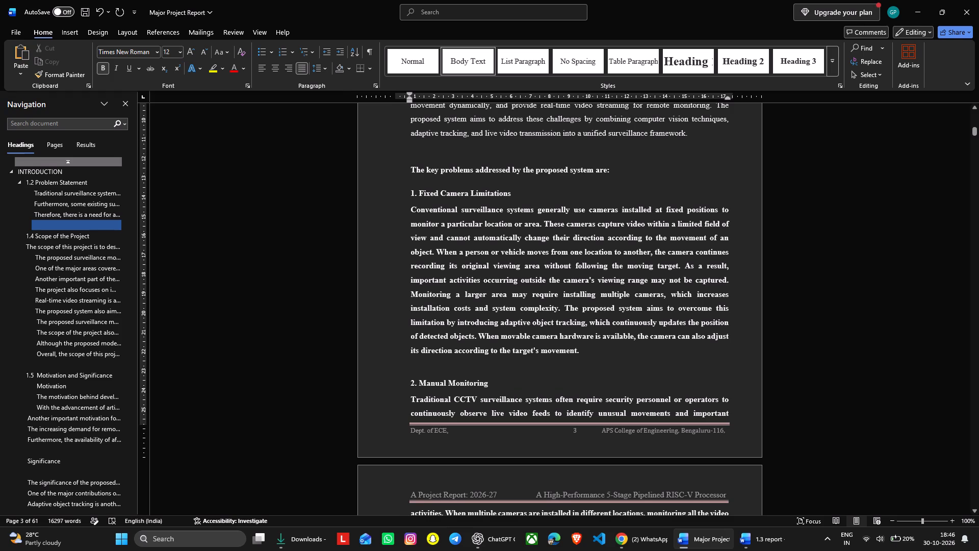
Remove bold from the whole key problems text, from "1. Fixed Camera Limitations" to the end of the "6. Lack of Integration" paragraph.
left_click(429, 224)
left_click_drag(411, 193, 517, 360)
scroll(516, 358, "down", 5)
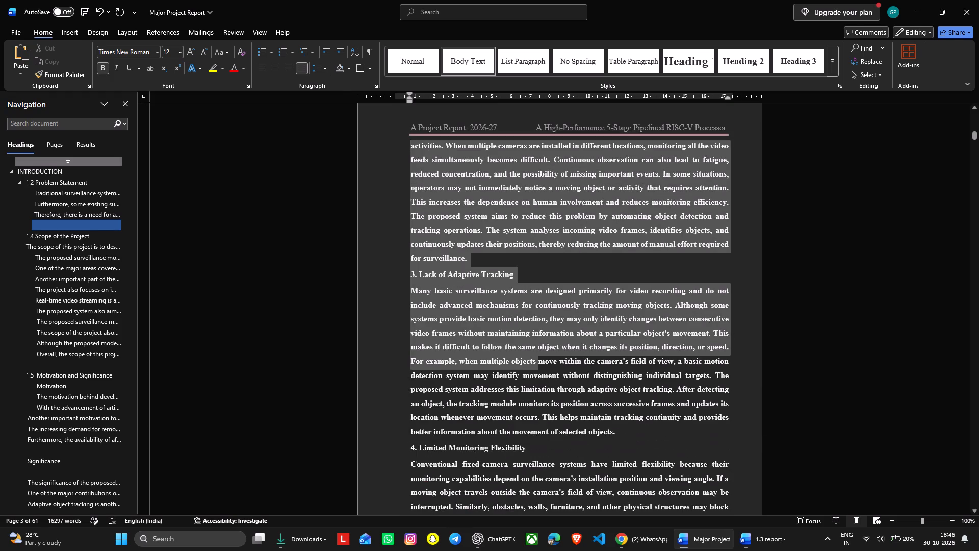
left_click_drag(517, 360, 565, 394)
scroll(563, 401, "down", 7)
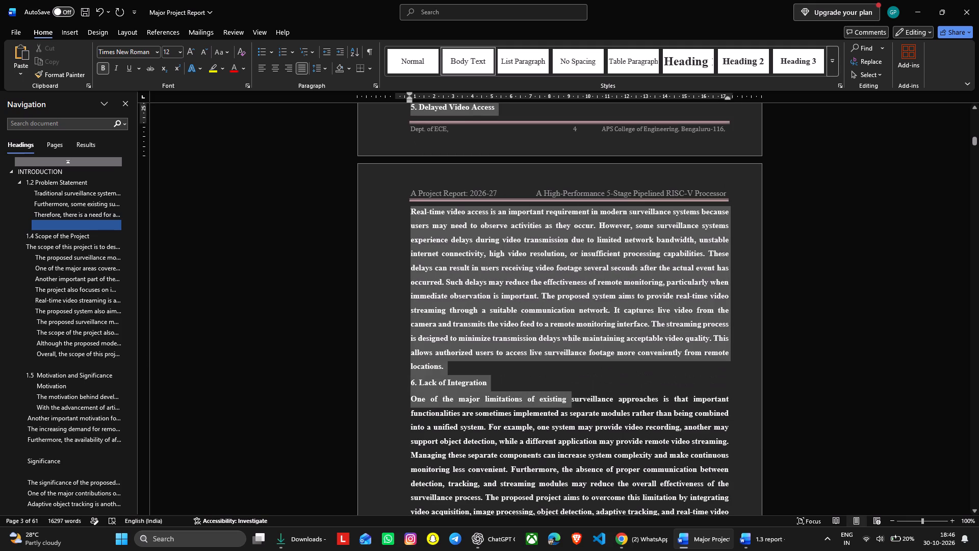
left_click_drag(565, 394, 600, 279)
scroll(579, 421, "down", 4)
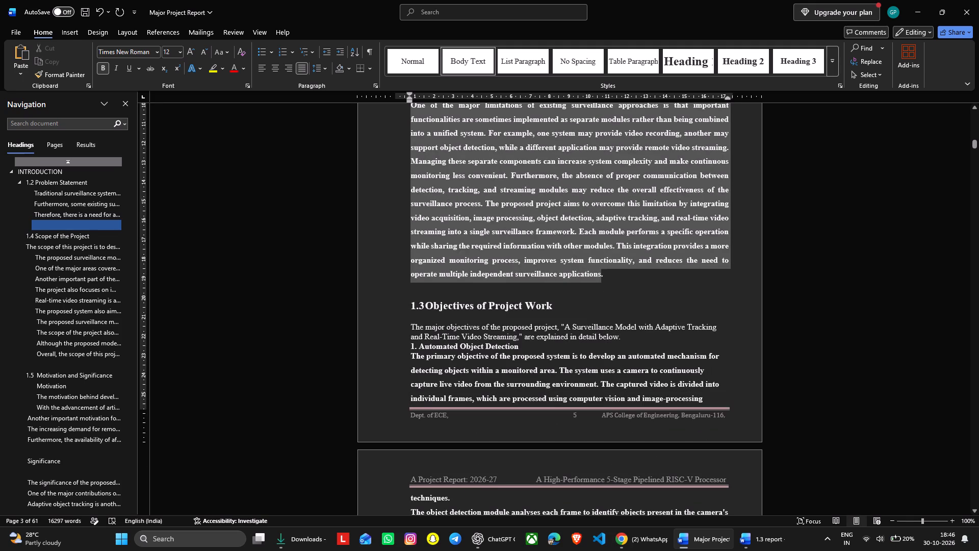
left_click_drag(600, 279, 610, 275)
left_click(100, 65)
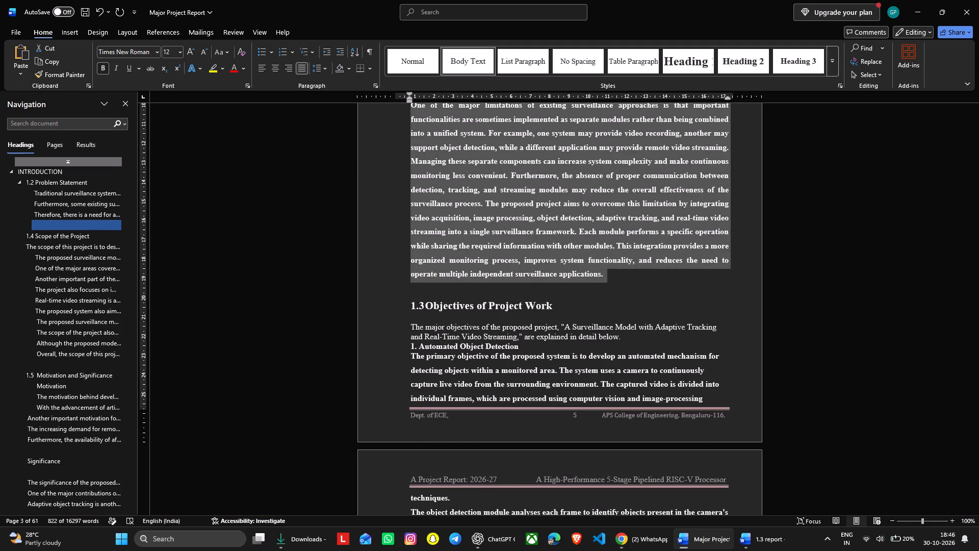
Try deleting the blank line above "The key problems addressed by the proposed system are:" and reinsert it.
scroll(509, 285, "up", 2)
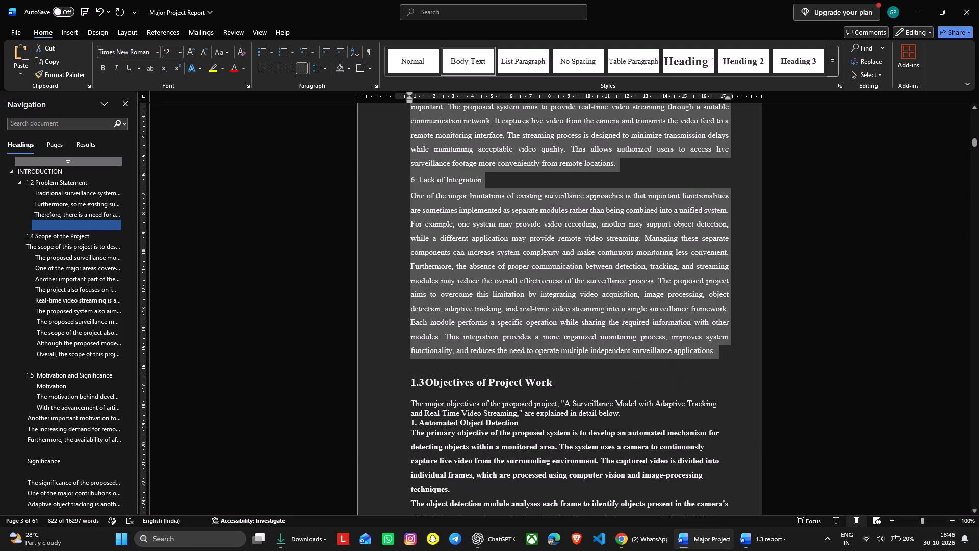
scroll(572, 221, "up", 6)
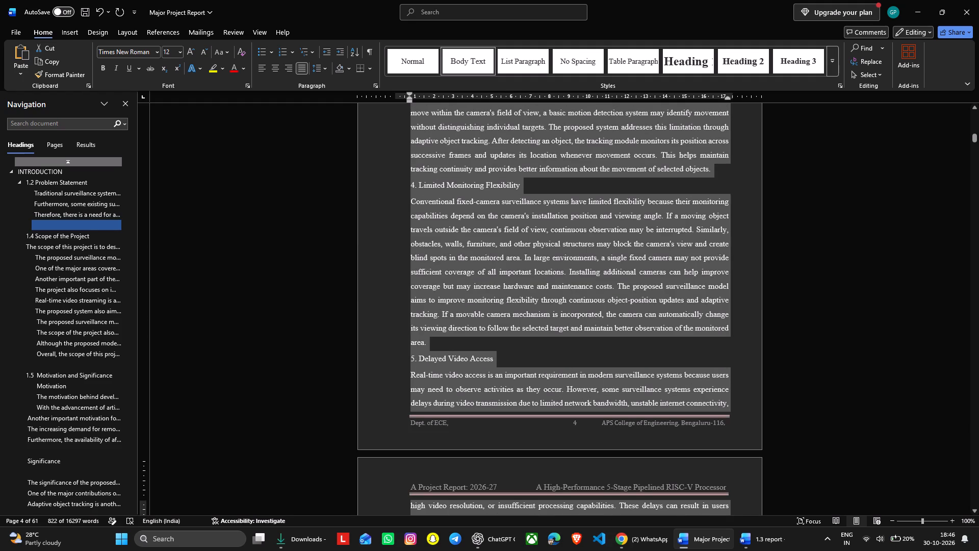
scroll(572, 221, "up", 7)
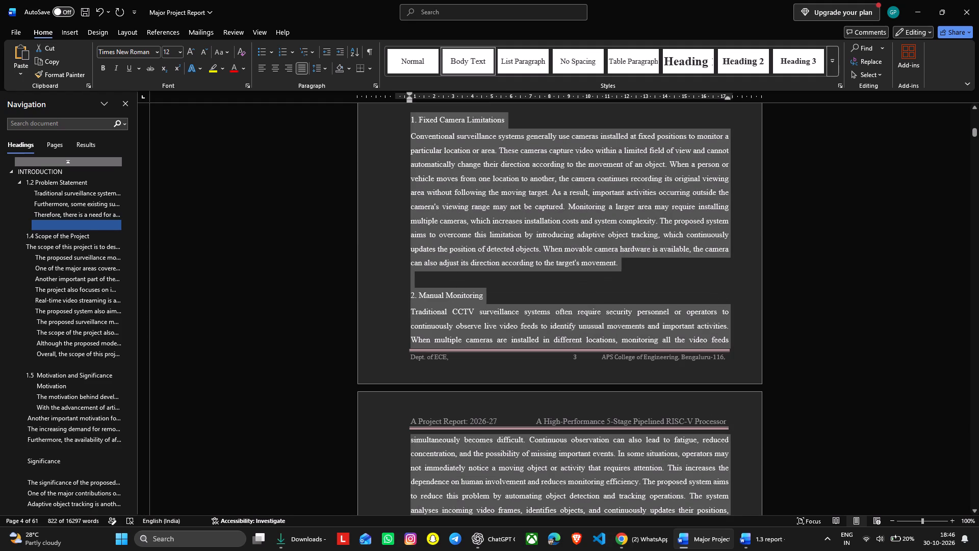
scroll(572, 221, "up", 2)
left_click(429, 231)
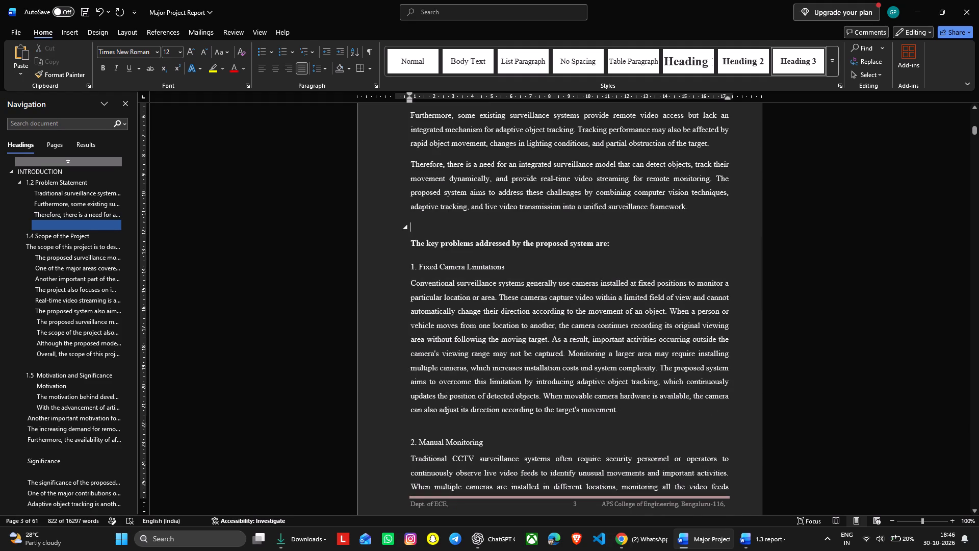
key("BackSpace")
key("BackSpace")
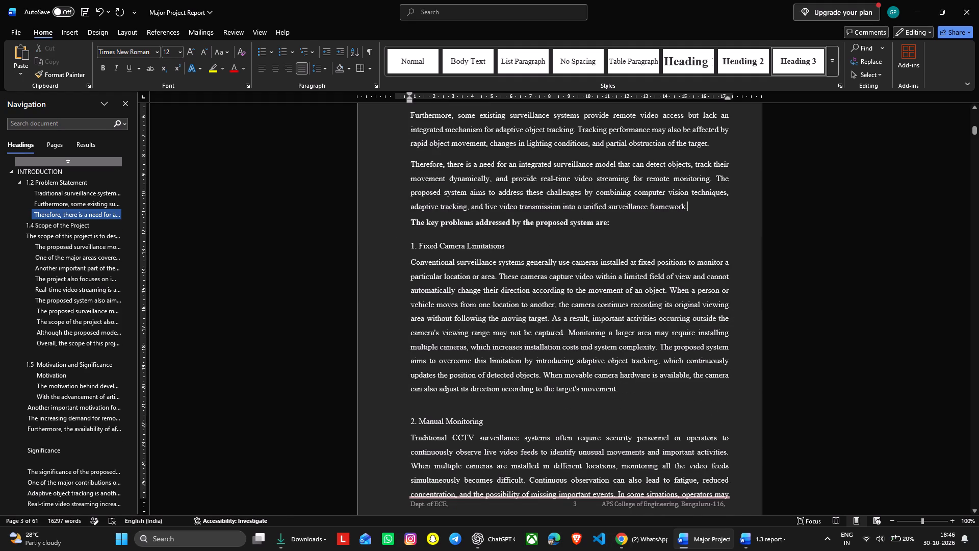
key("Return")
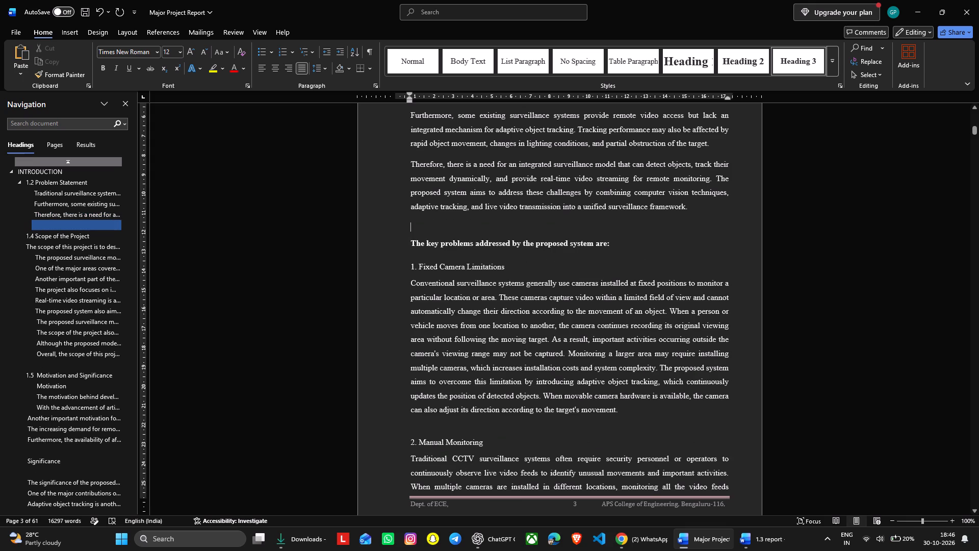
Remove the space before the blank paragraph above "The key problems addressed by the proposed system are:".
left_click(326, 71)
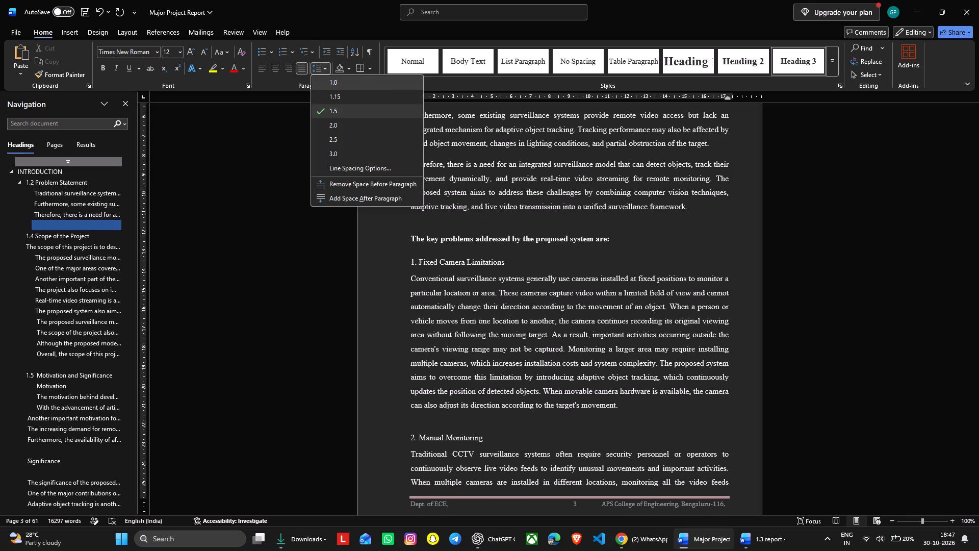
left_click(341, 183)
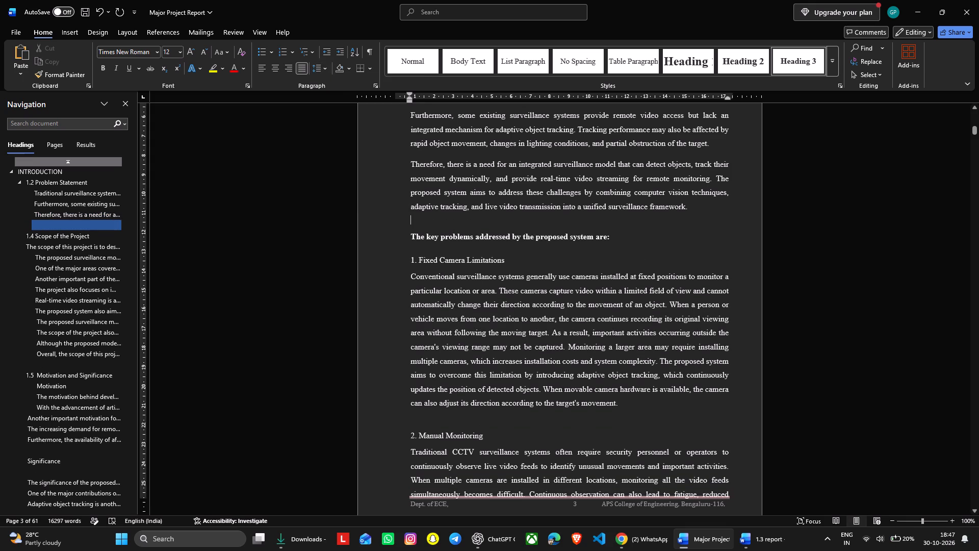
Delete the blank line between "The key problems addressed by the proposed system are:" and the "1. Fixed Camera Limitations" subheading.
left_click(474, 270)
left_click(435, 252)
key("BackSpace")
key("BackSpace")
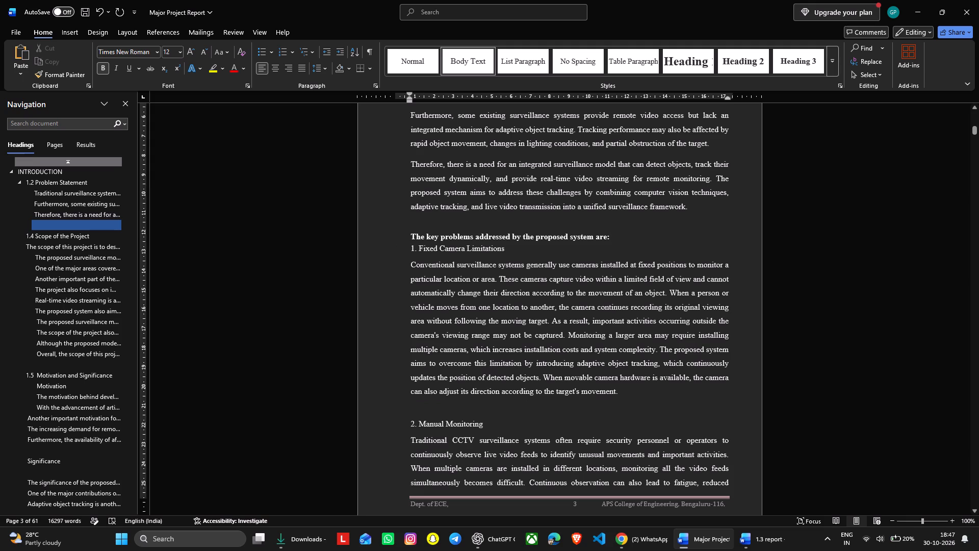
Make the "1. Fixed Camera Limitations" subheading bold.
left_click_drag(516, 248, 499, 251)
left_click_drag(490, 251, 414, 243)
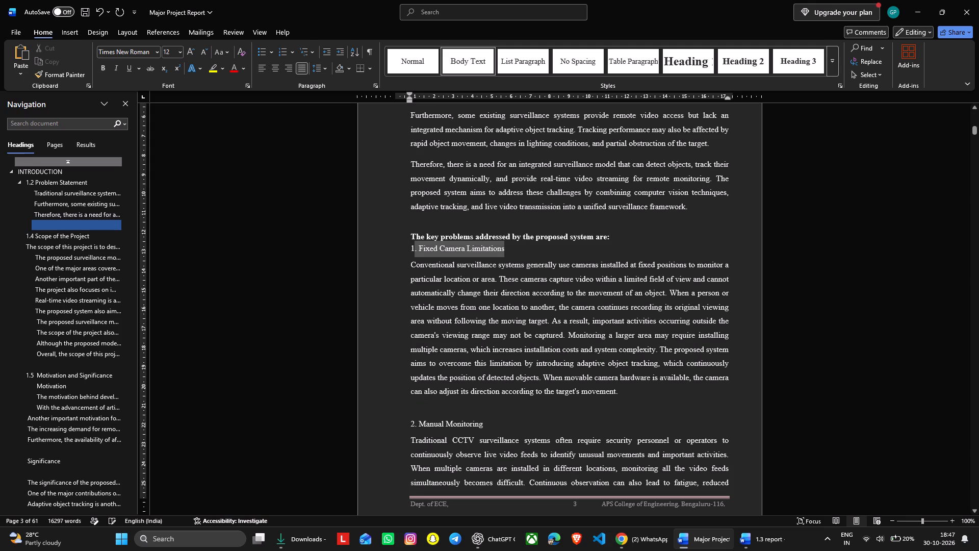
left_click_drag(414, 243, 411, 245)
left_click(422, 230)
left_click(460, 283)
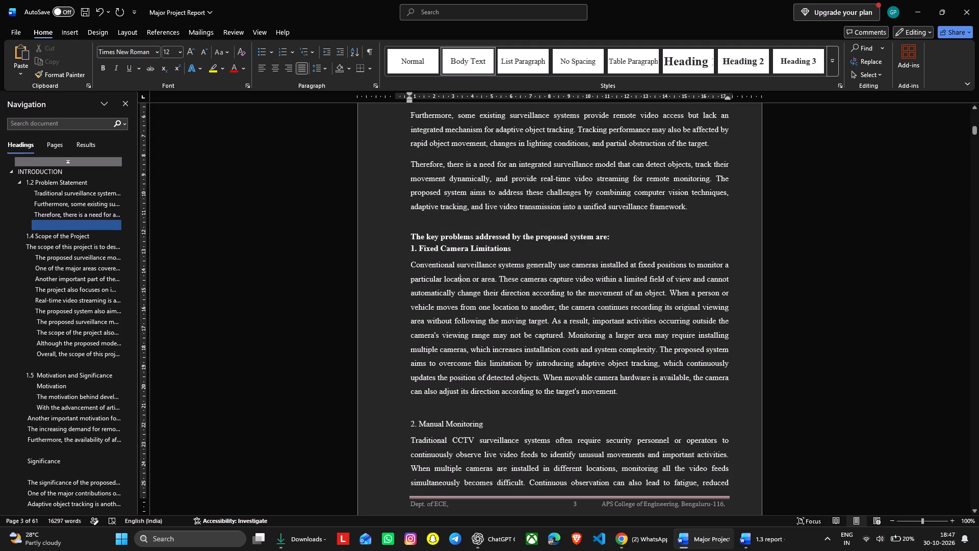
left_click(545, 240)
Make the "2. Manual Monitoring" subheading bold.
scroll(561, 297, "down", 1)
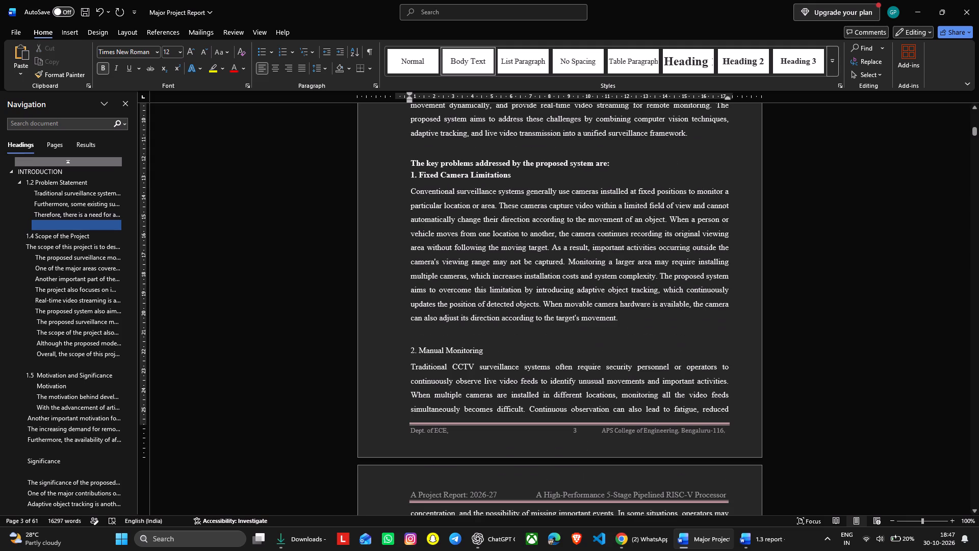
scroll(512, 346, "down", 2)
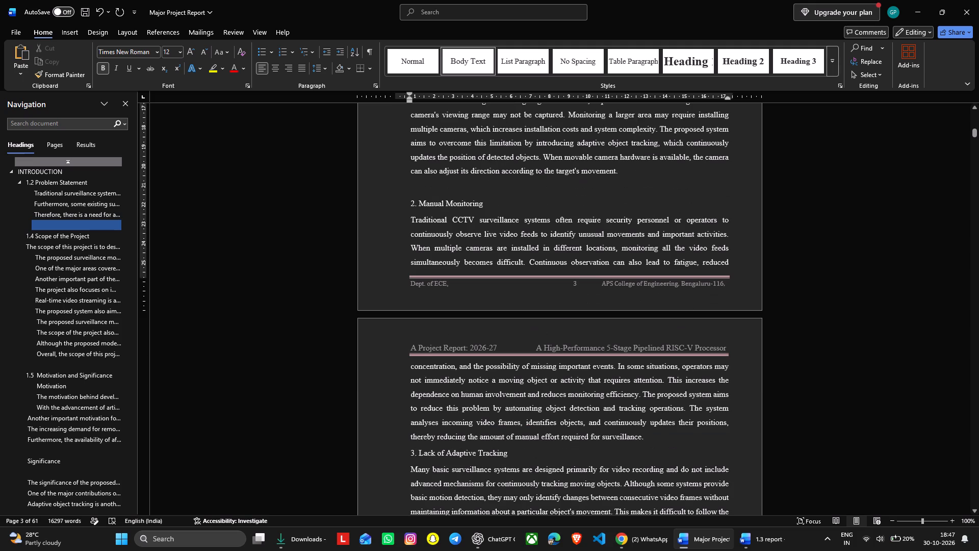
left_click(489, 233)
left_click_drag(487, 204, 451, 199)
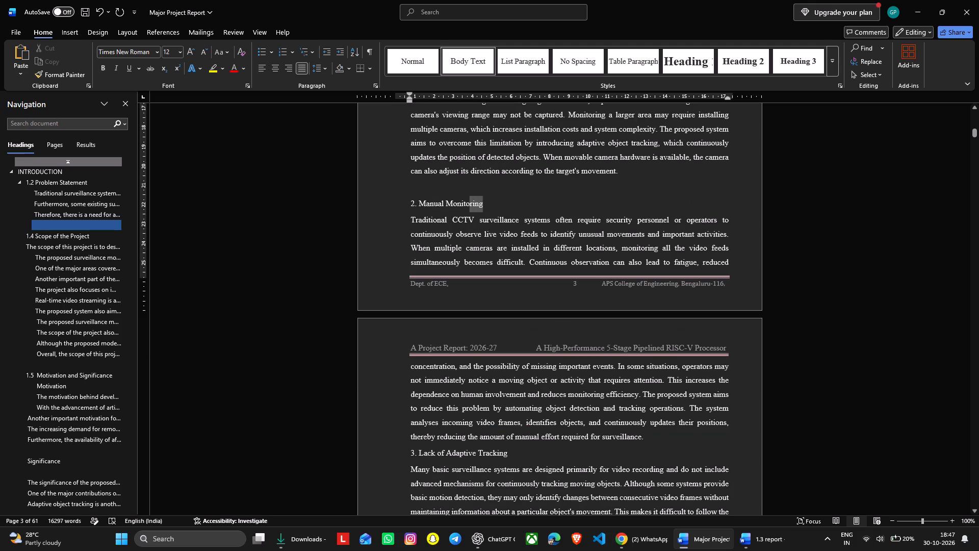
left_click_drag(451, 199, 406, 196)
left_click(406, 196)
left_click_drag(405, 197, 454, 199)
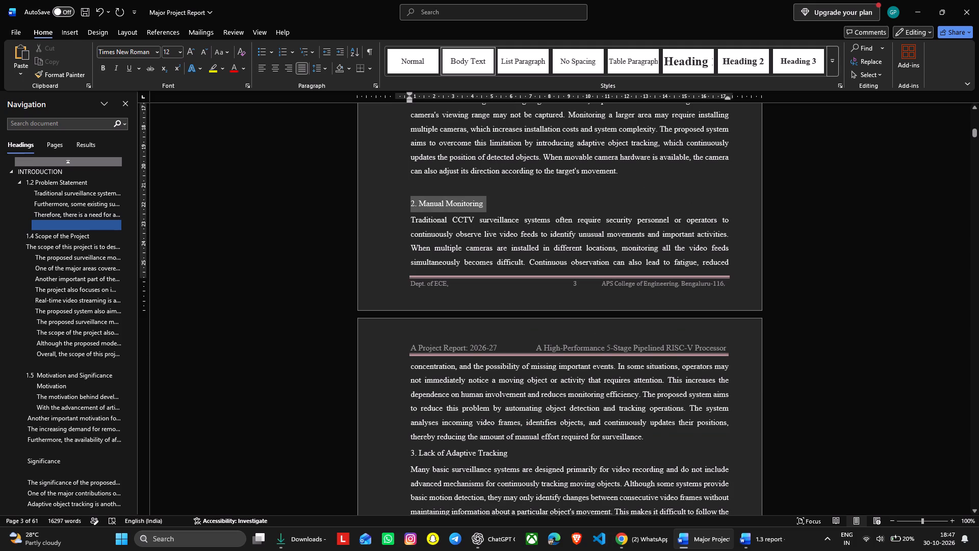
left_click_drag(454, 199, 458, 199)
left_click(467, 180)
left_click(479, 214)
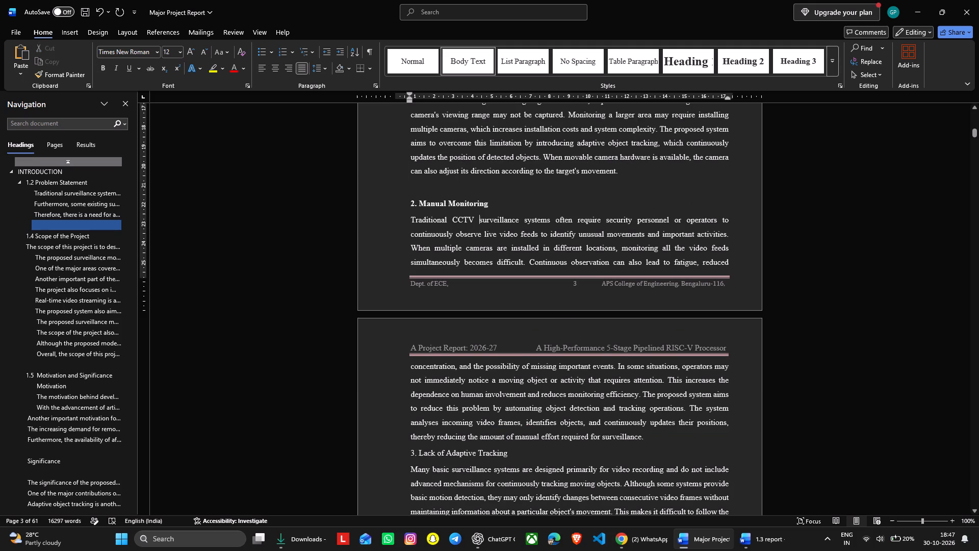
Make the "3. Lack of Adaptive Tracking" subheading bold and insert a blank line above it.
scroll(479, 214, "down", 2)
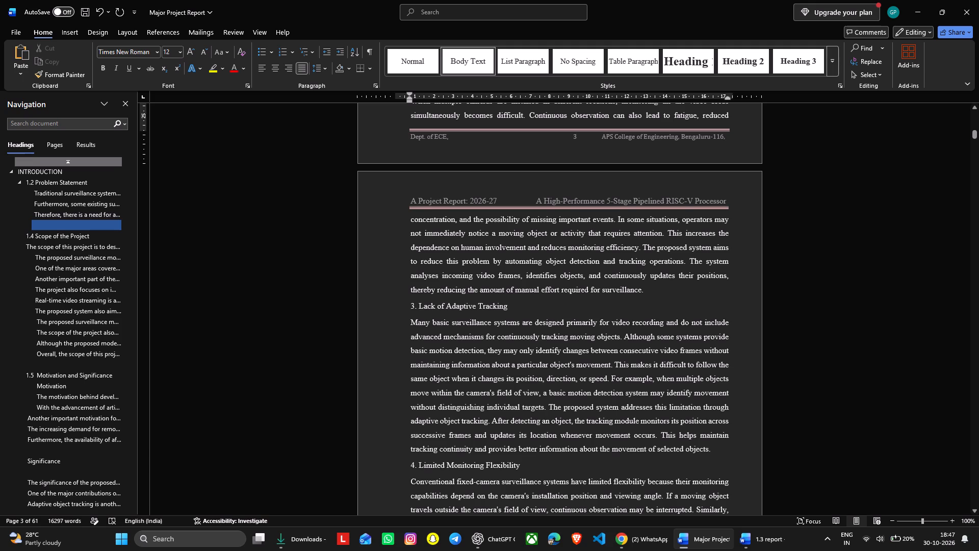
left_click_drag(410, 308, 490, 313)
left_click(498, 294)
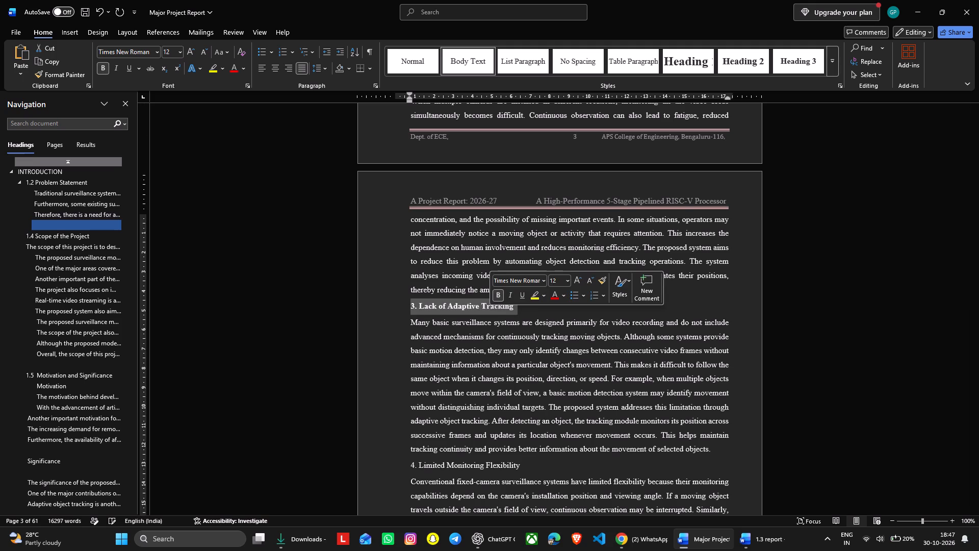
left_click(547, 320)
left_click(658, 291)
key("Return")
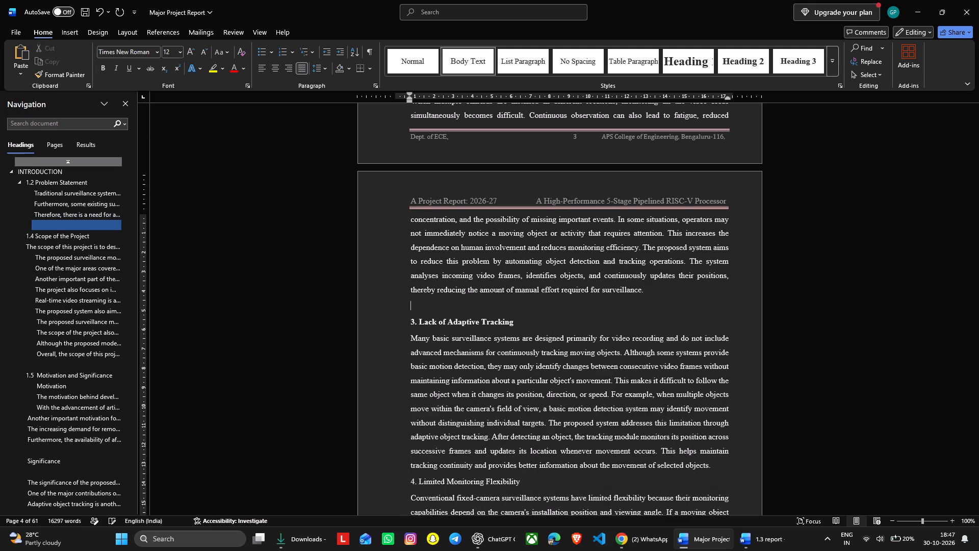
Insert a blank line above the "4. Limited Monitoring Flexibility" subheading and make the subheading bold.
scroll(613, 341, "down", 1)
left_click(713, 391)
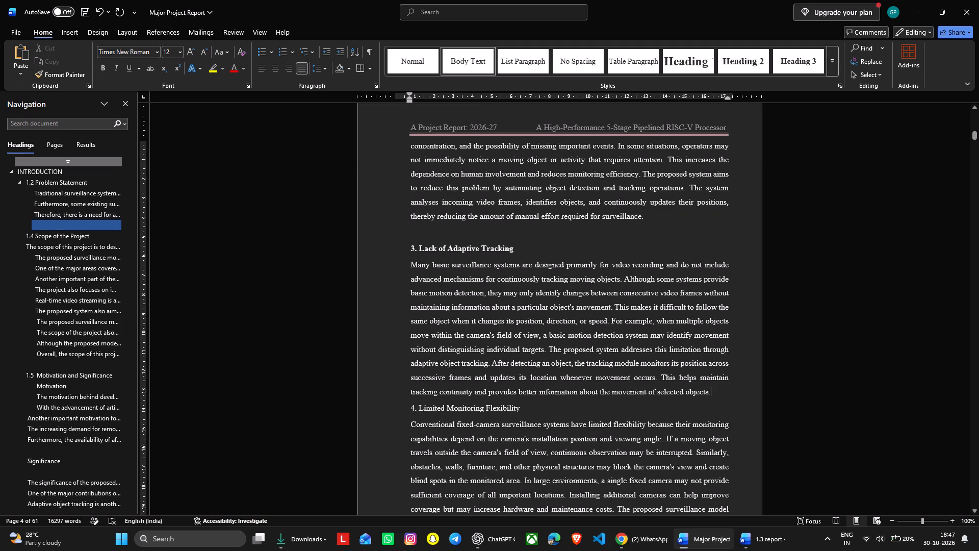
key("Return")
left_click_drag(407, 423, 409, 423)
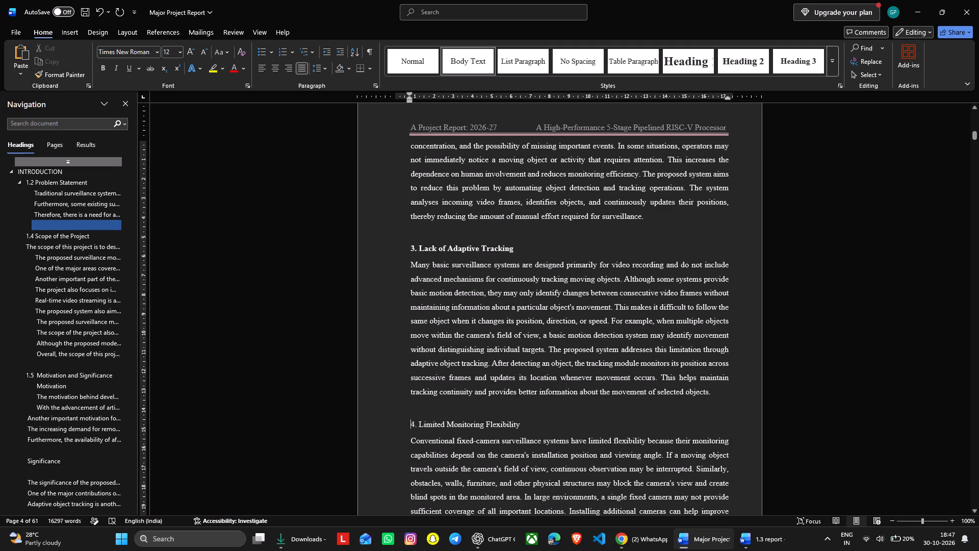
left_click_drag(409, 423, 510, 425)
left_click(512, 425)
left_click_drag(528, 424, 522, 424)
left_click_drag(513, 424, 373, 424)
left_click(379, 405)
left_click(618, 425)
Insert a blank line above the "5. Delayed Video Access" subheading and make the subheading bold.
scroll(614, 425, "down", 1)
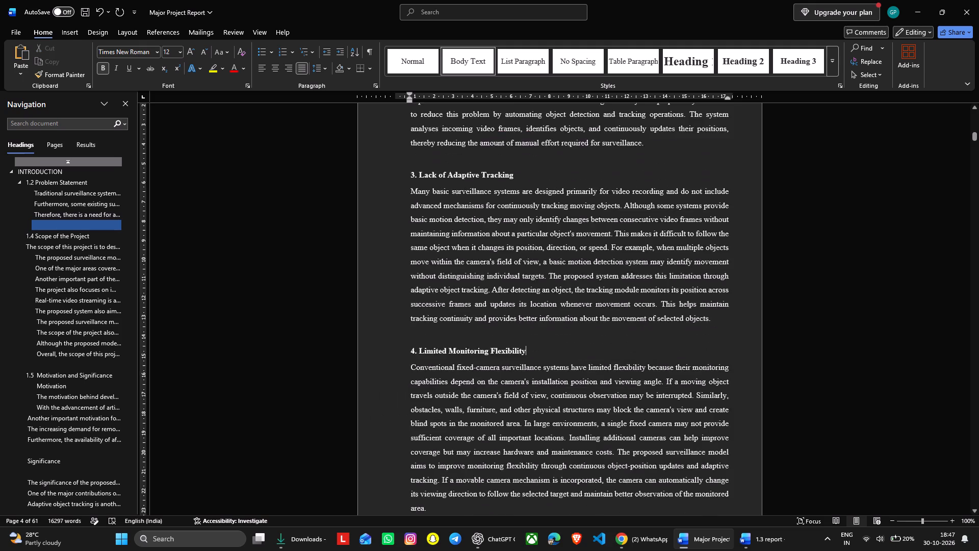
scroll(614, 425, "down", 1)
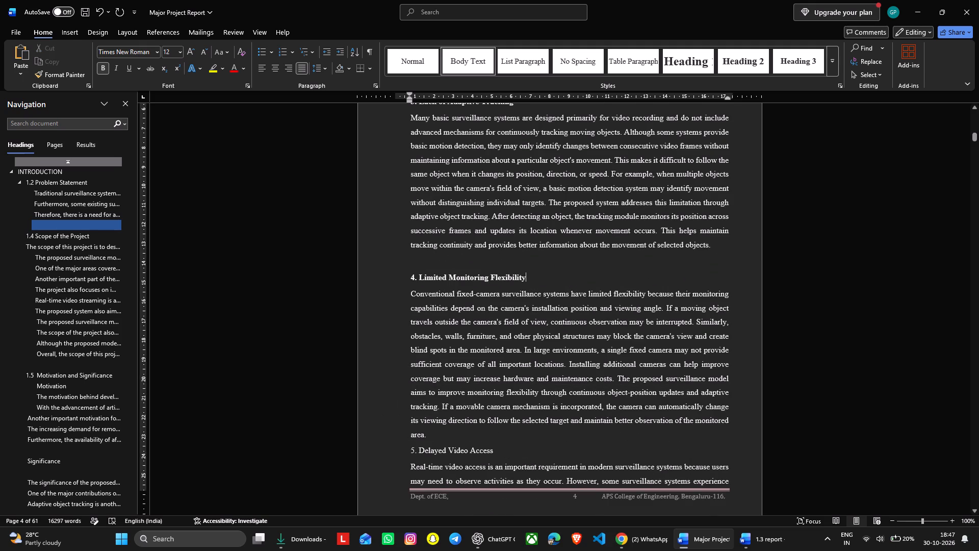
left_click(451, 436)
key("Return")
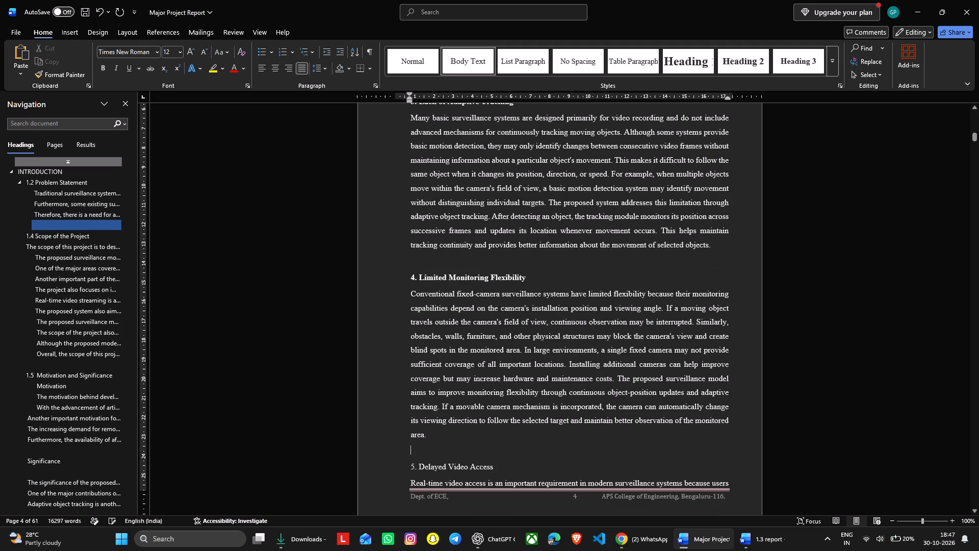
left_click_drag(409, 462, 486, 467)
left_click(492, 452)
left_click(502, 467)
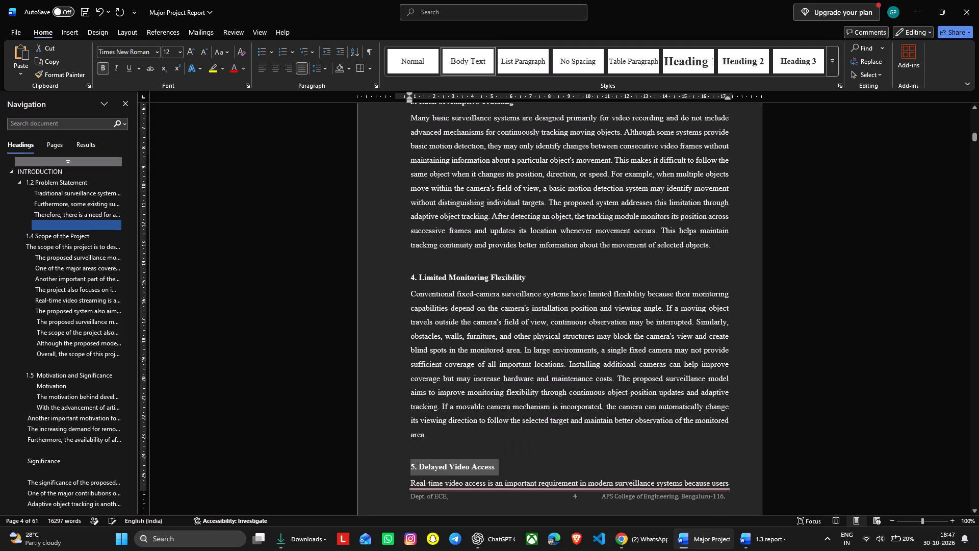
Insert a blank line above the "6. Lack of Integration" subheading and make the subheading bold.
scroll(505, 467, "down", 5)
left_click(617, 345)
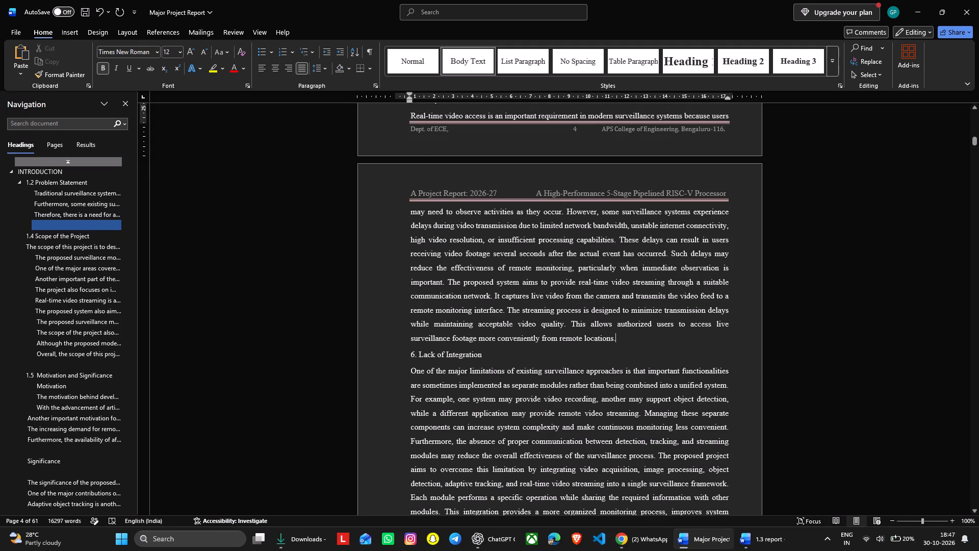
key("Return")
left_click(410, 369)
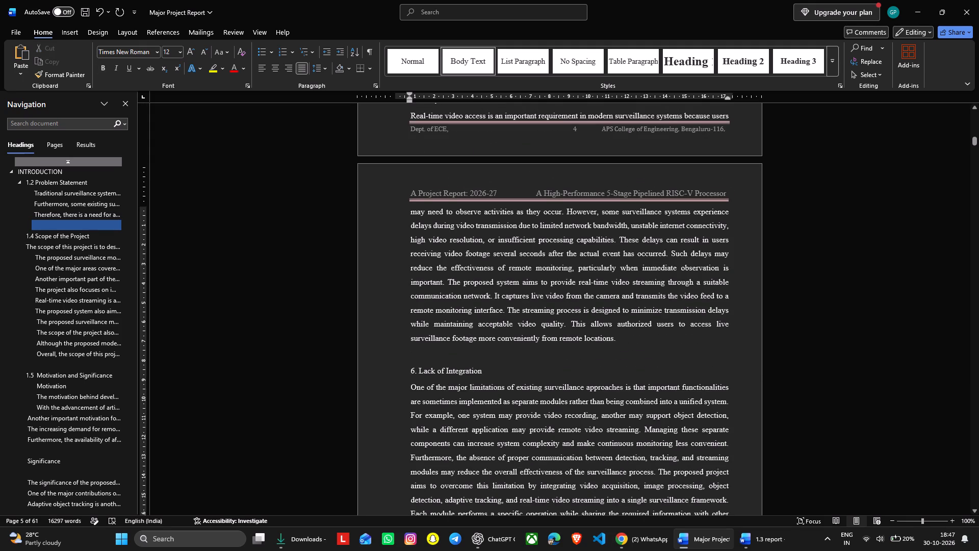
left_click_drag(410, 369, 469, 373)
left_click(476, 360)
left_click(496, 381)
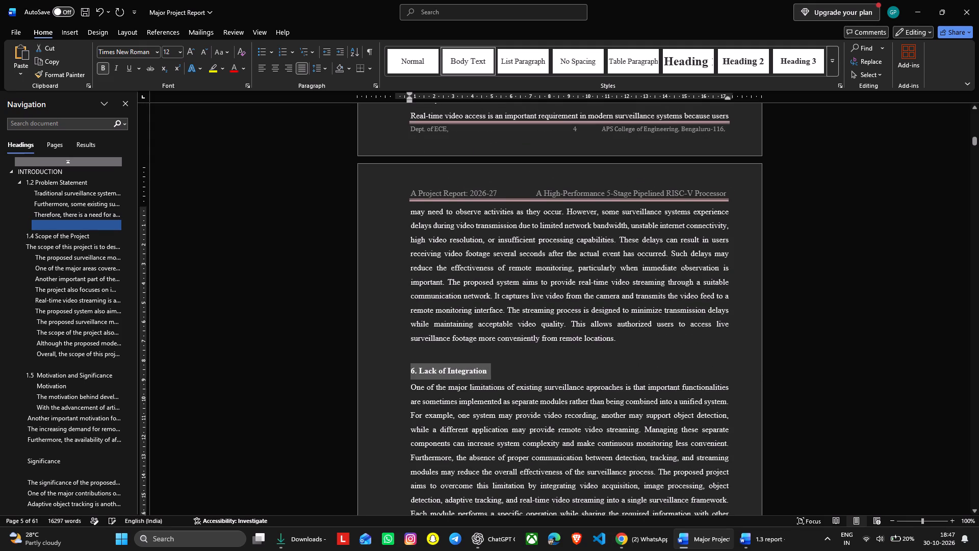
Remove the space before the blank paragraph above the "1.3 Objectives of Project Work" heading.
scroll(496, 382, "down", 3)
left_click(455, 340)
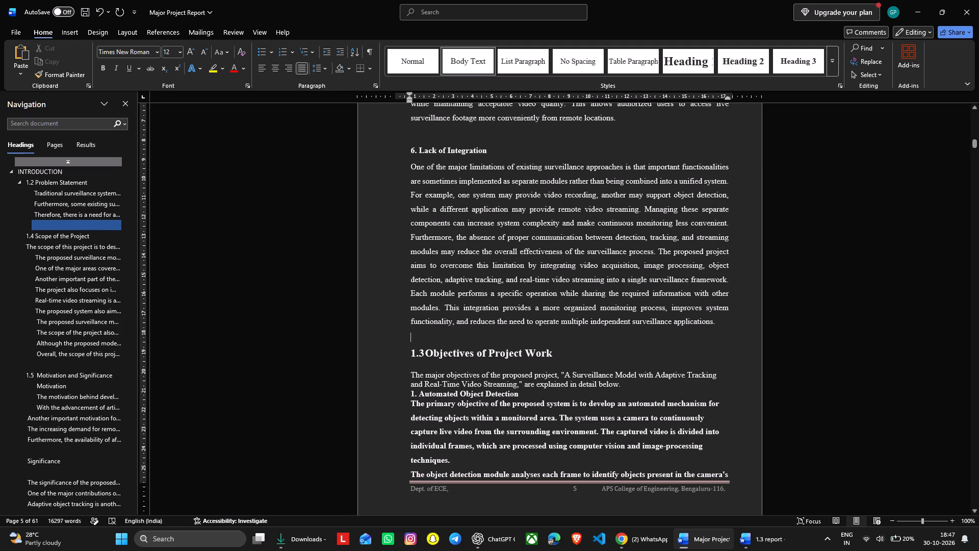
left_click(324, 67)
left_click(343, 183)
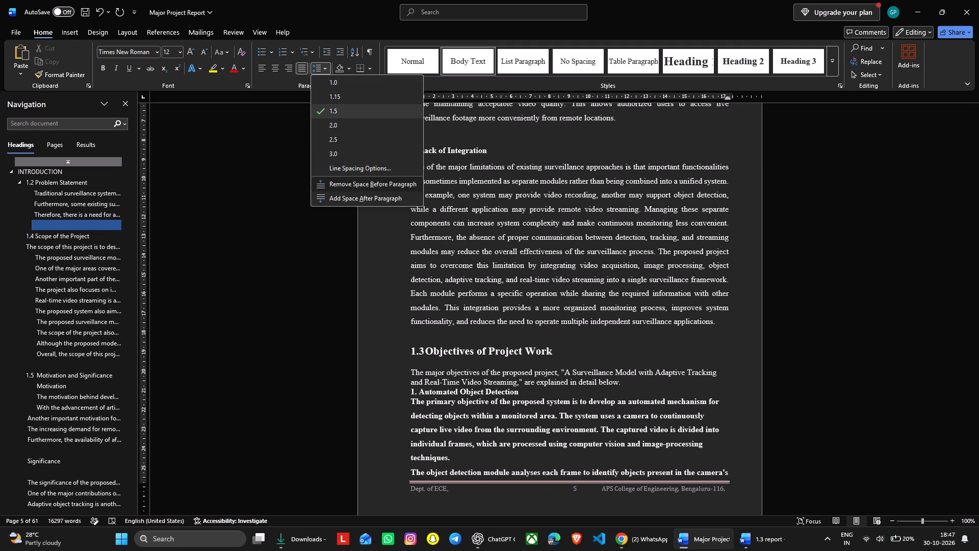
Insert a blank line between the section 1.3 introductory paragraph and the "1. Automated Object Detection" subheading.
left_click(451, 360)
scroll(484, 417, "down", 1)
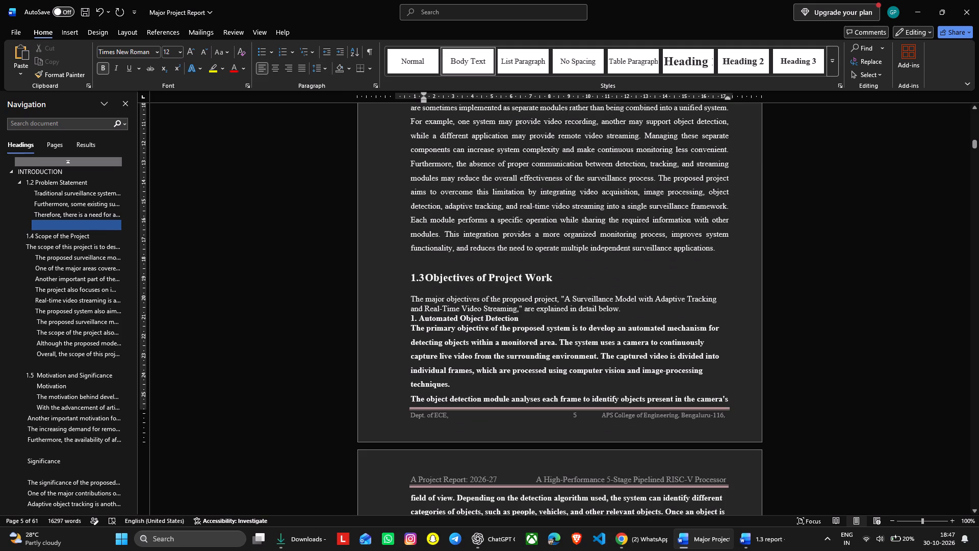
left_click(414, 298)
left_click_drag(444, 306, 451, 308)
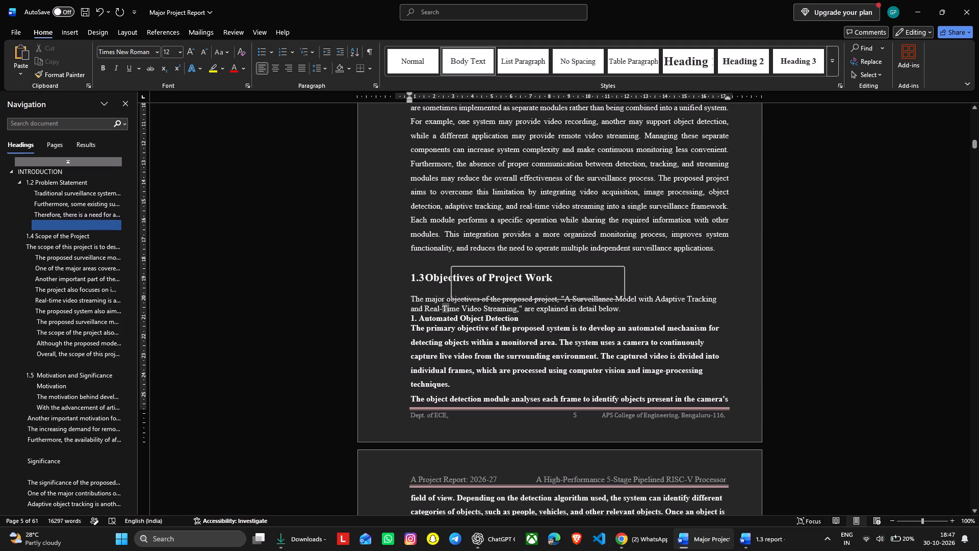
left_click(453, 311)
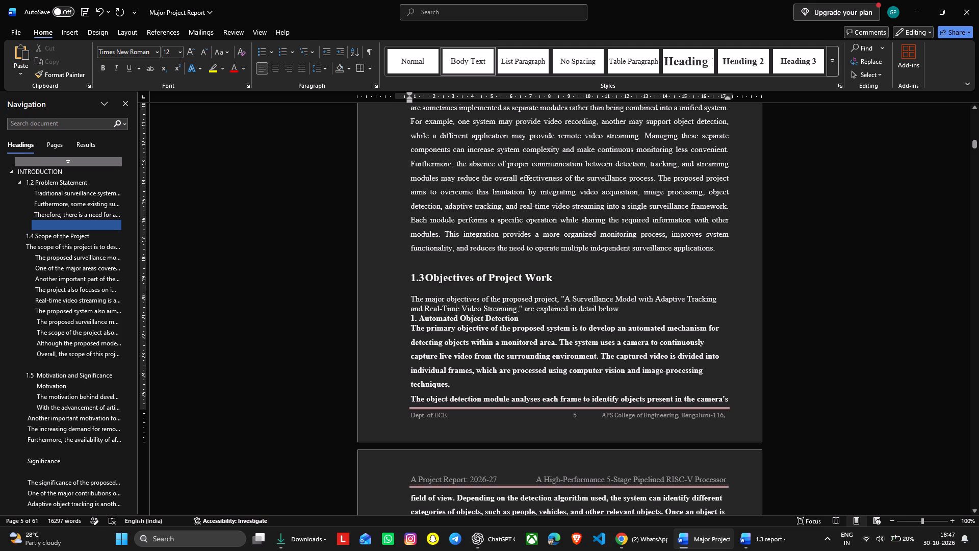
left_click(632, 314)
left_click(628, 306)
key("Return")
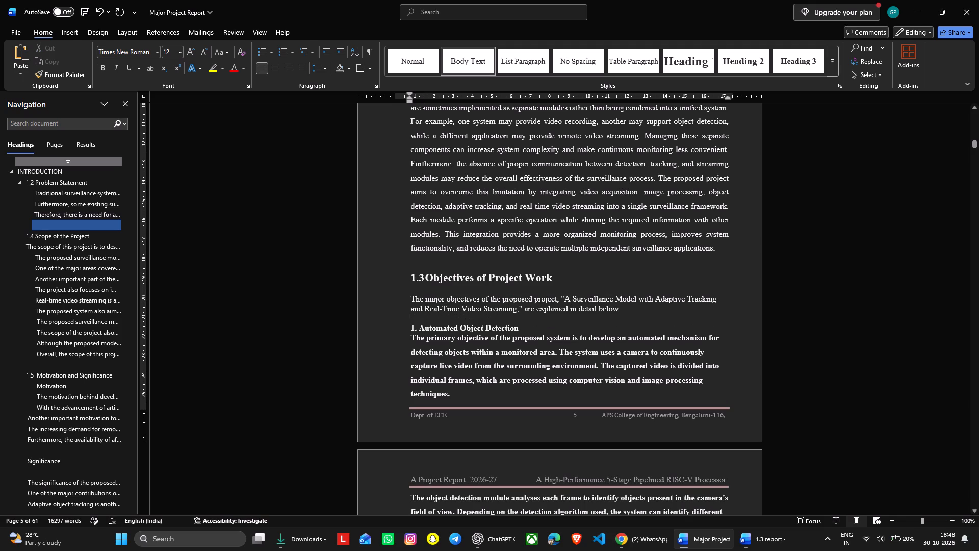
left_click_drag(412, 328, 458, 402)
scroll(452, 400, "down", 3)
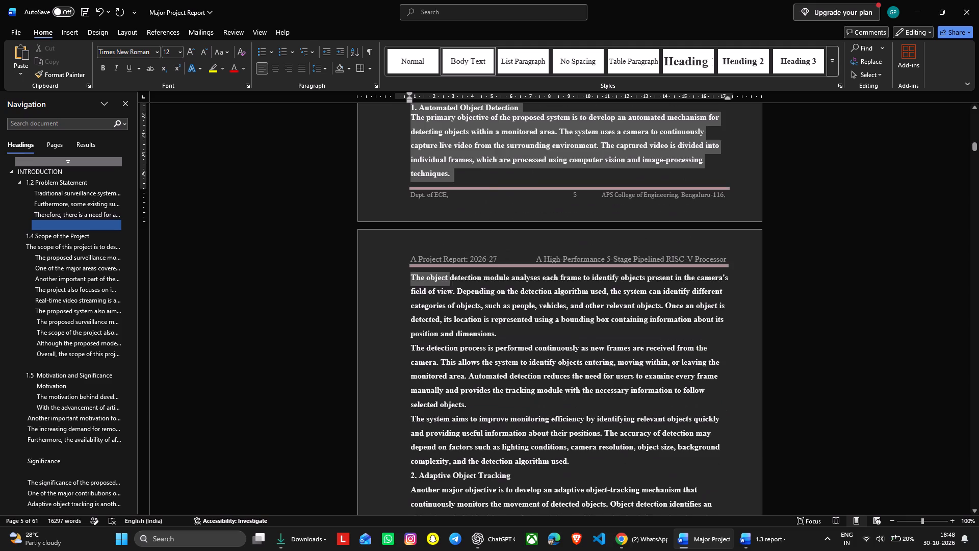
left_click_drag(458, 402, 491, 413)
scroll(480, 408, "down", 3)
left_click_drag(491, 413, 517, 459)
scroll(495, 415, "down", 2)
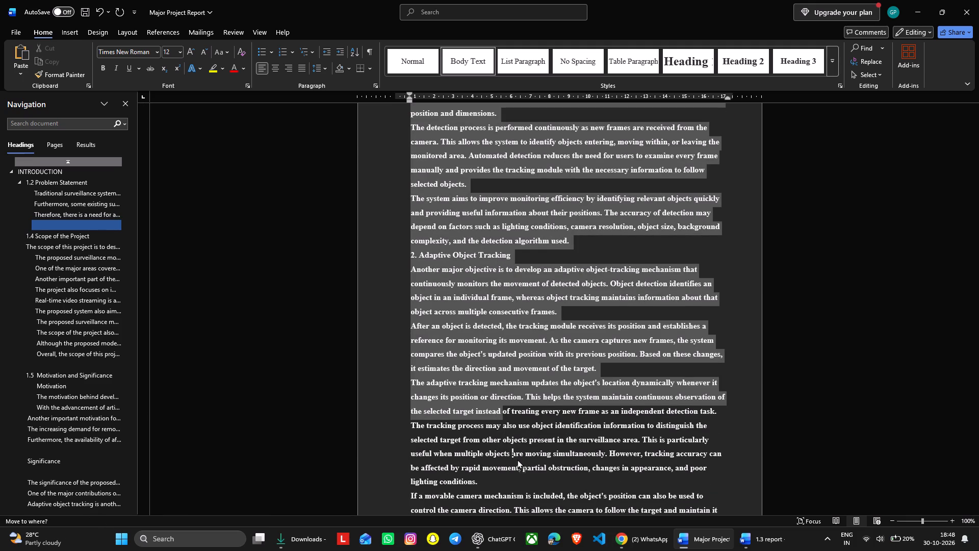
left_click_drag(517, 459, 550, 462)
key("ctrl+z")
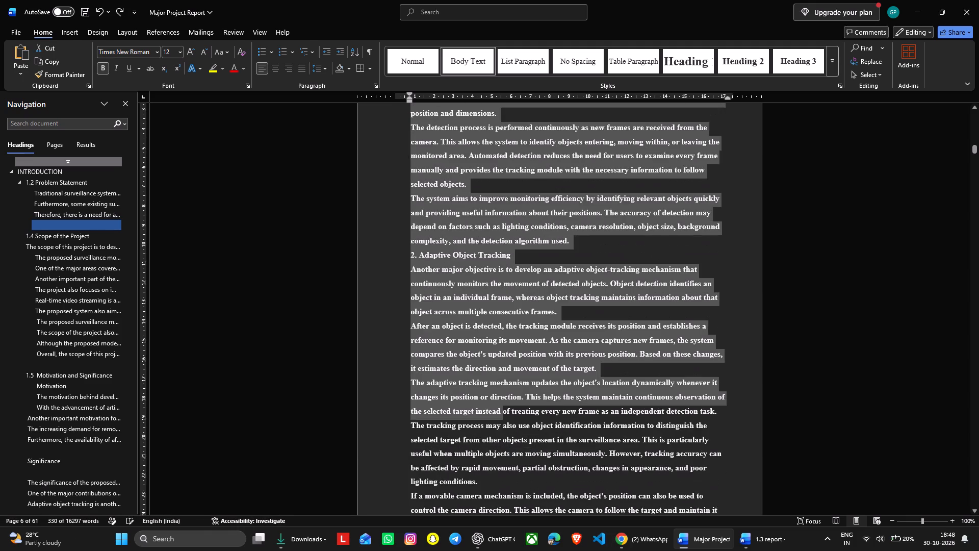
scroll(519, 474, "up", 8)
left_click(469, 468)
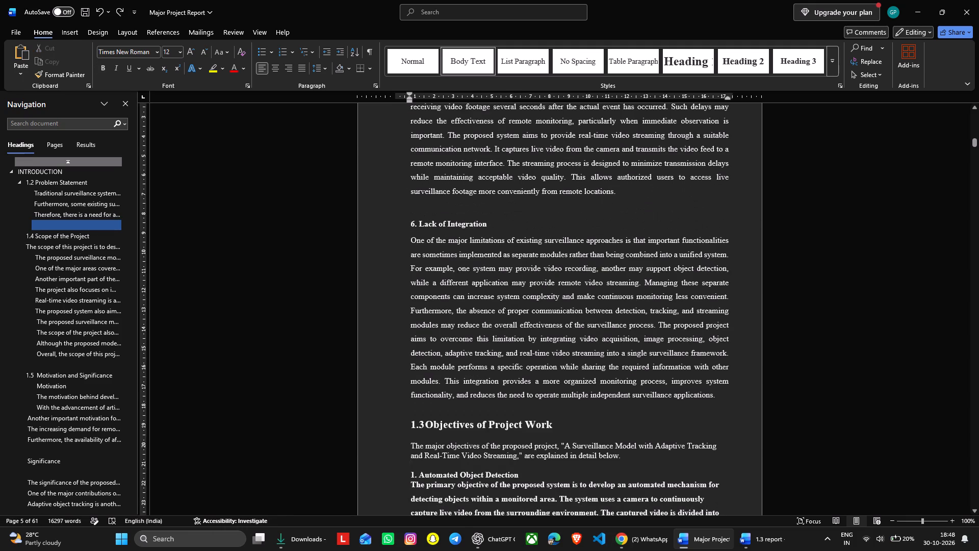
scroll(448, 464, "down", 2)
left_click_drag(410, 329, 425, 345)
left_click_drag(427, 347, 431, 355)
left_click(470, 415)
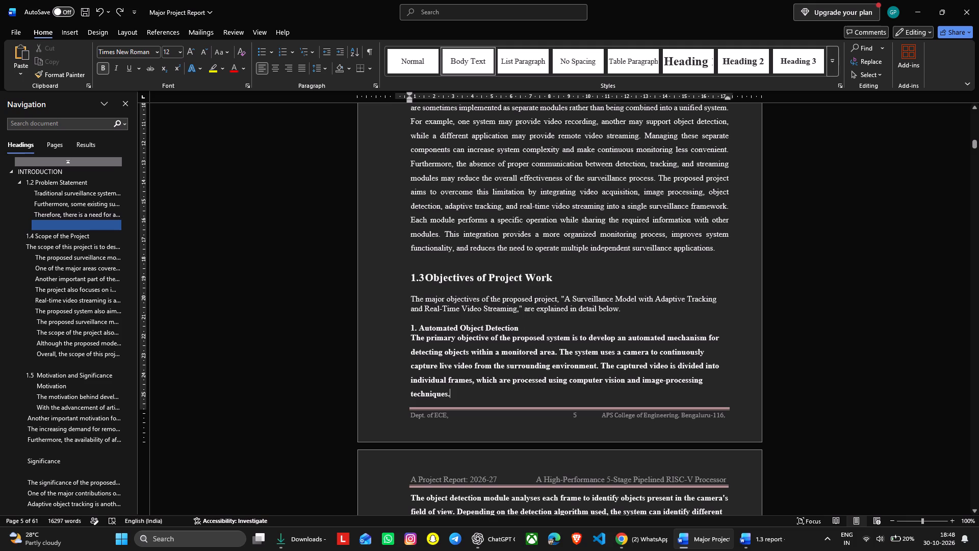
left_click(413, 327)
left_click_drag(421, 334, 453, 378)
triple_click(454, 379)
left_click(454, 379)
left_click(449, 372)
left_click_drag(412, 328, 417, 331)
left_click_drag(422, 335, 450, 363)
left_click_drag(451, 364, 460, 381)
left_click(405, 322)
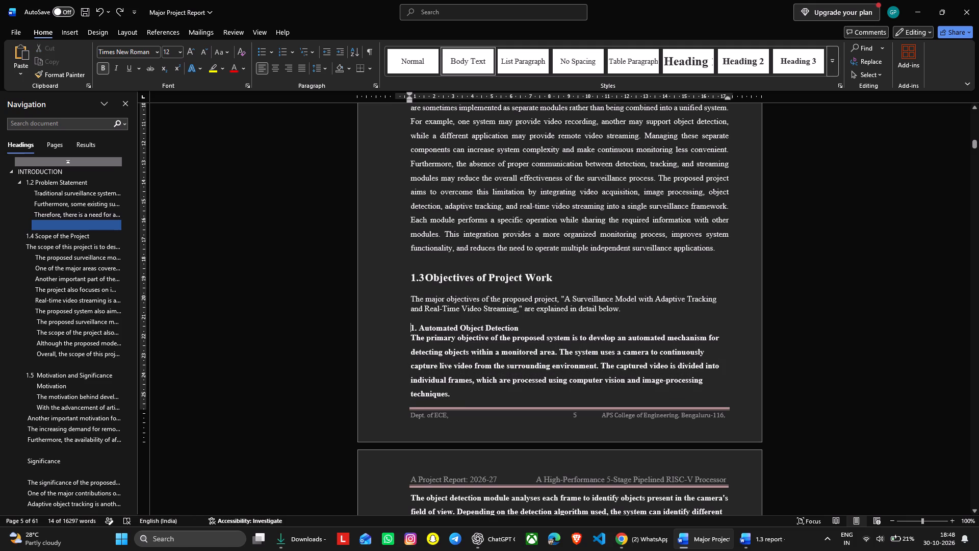
Remove bold from the section 1.3 text, from "In the proposed system, the camera captures live video" through the end of "Expected Outcome".
left_click_drag(407, 325, 512, 485)
scroll(512, 485, "down", 8)
left_click(512, 485)
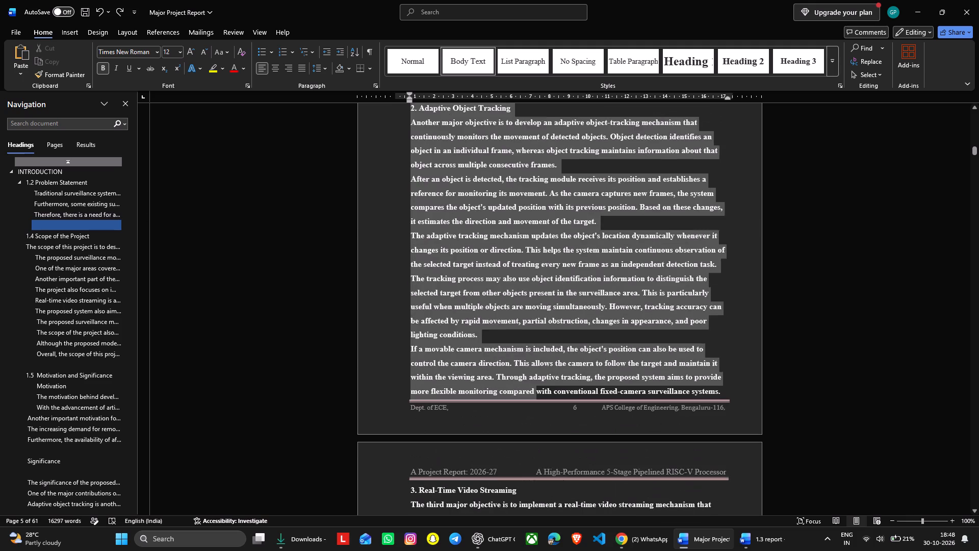
left_click_drag(512, 485, 513, 490)
scroll(512, 485, "down", 6)
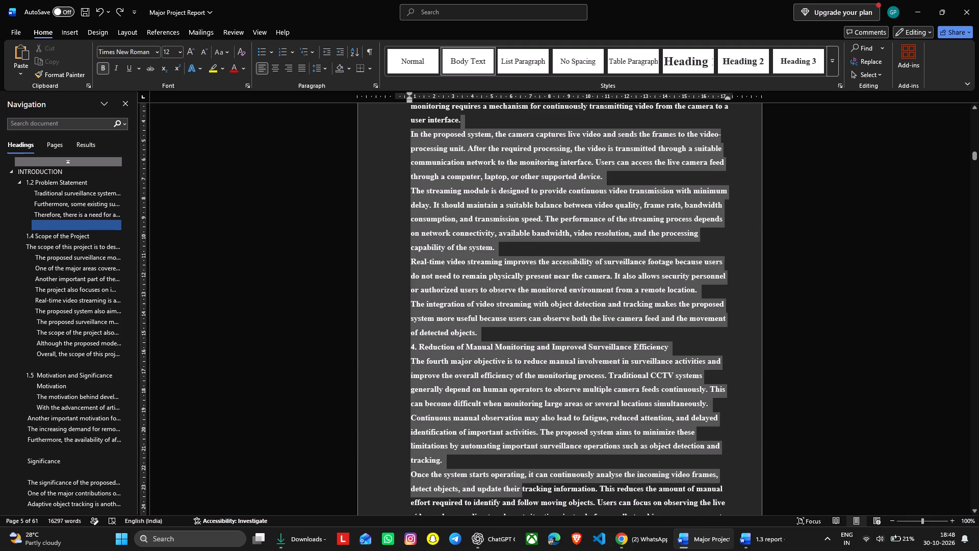
left_click_drag(513, 490, 562, 481)
scroll(513, 490, "down", 1)
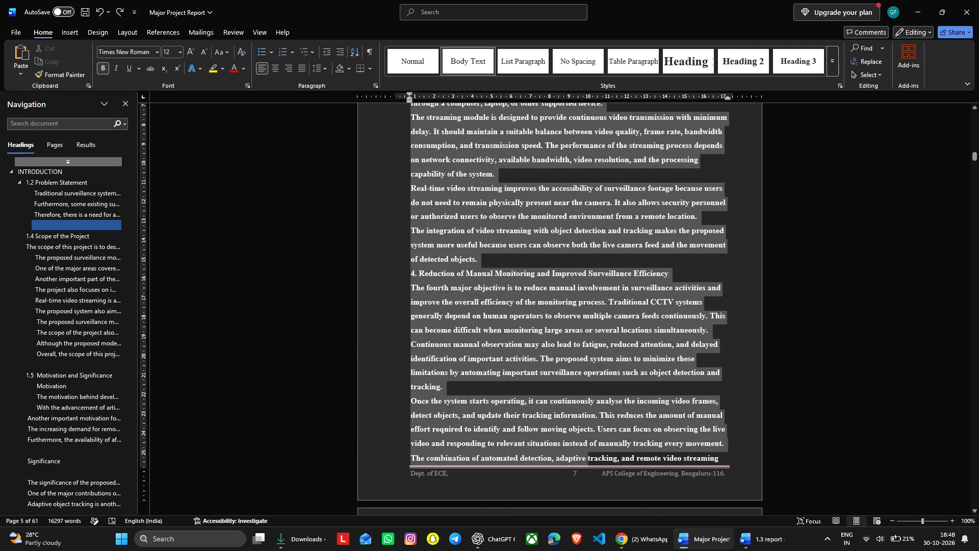
left_click_drag(562, 481, 588, 465)
scroll(563, 481, "down", 4)
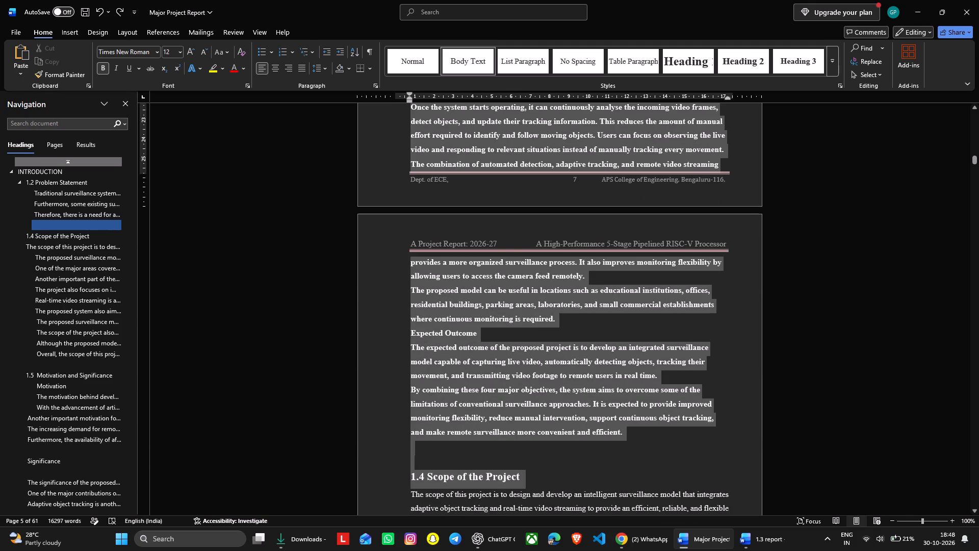
left_click_drag(588, 465, 632, 437)
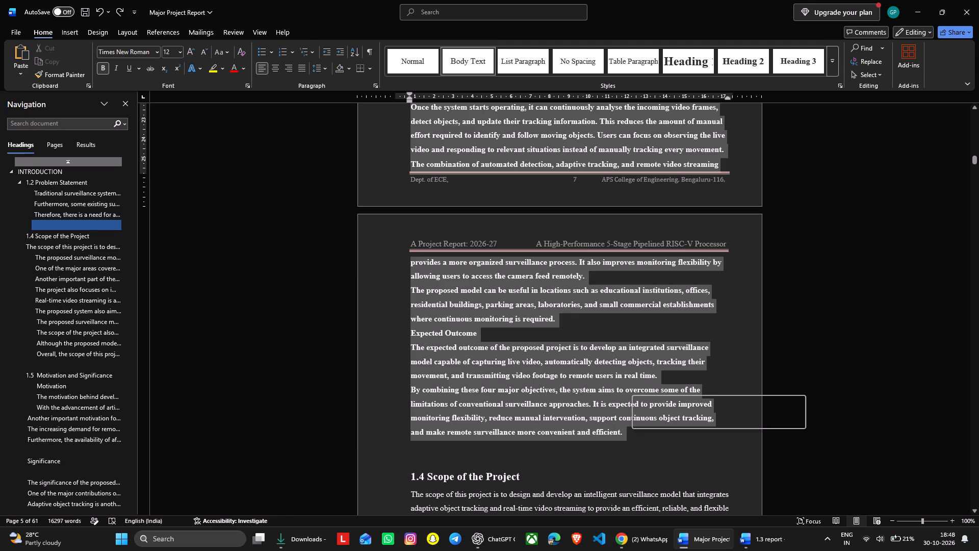
left_click(103, 66)
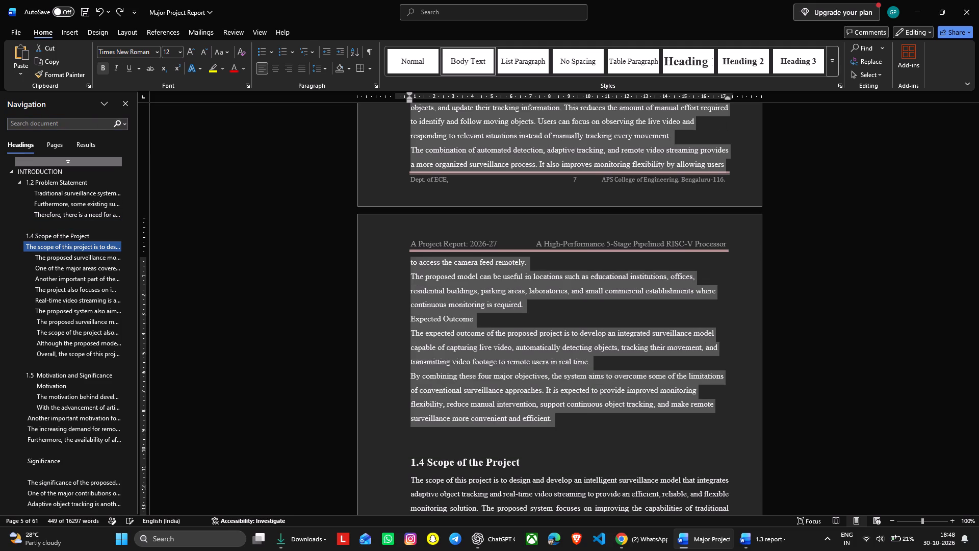
Justify the still-selected section 1.3 text through the end of "Expected Outcome" and apply 1.5 line spacing.
left_click(304, 69)
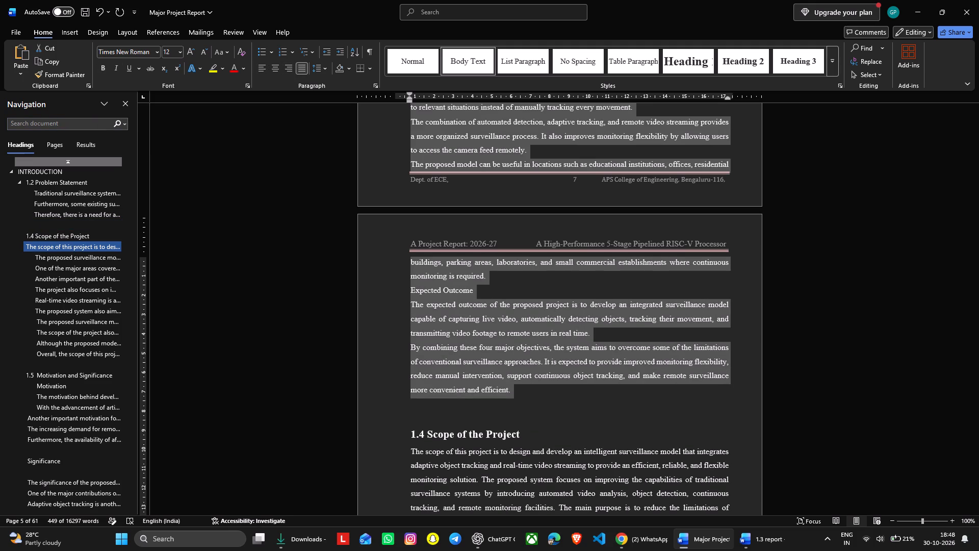
left_click(328, 72)
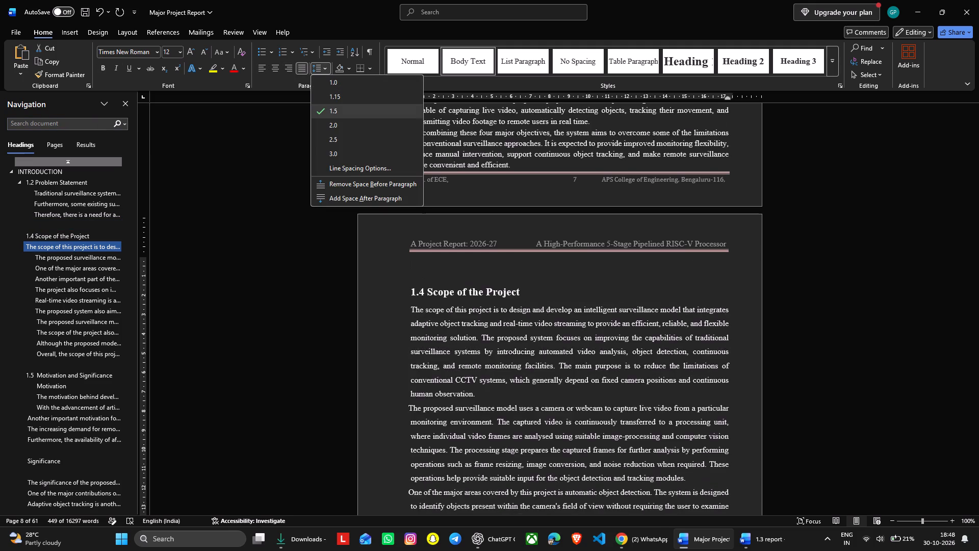
left_click(327, 109)
double_click(463, 288)
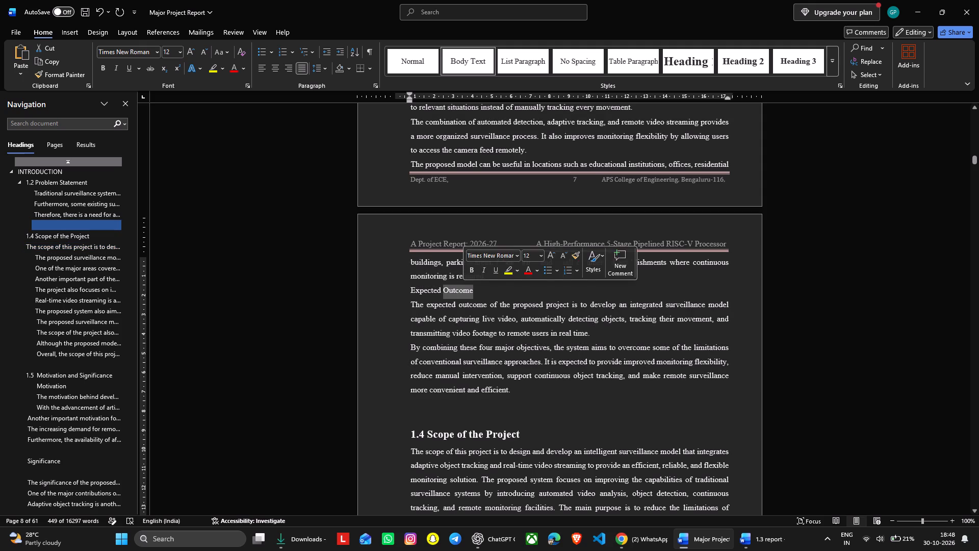
left_click(506, 322)
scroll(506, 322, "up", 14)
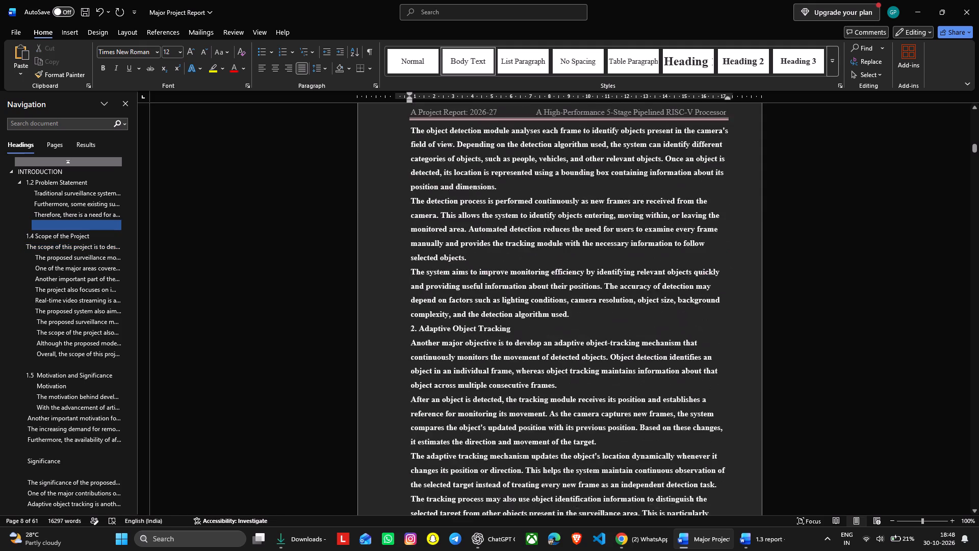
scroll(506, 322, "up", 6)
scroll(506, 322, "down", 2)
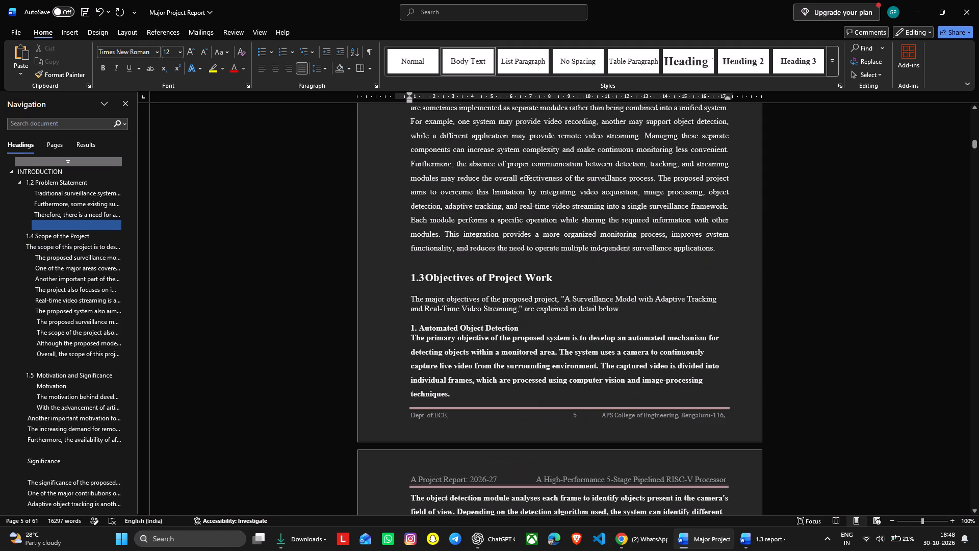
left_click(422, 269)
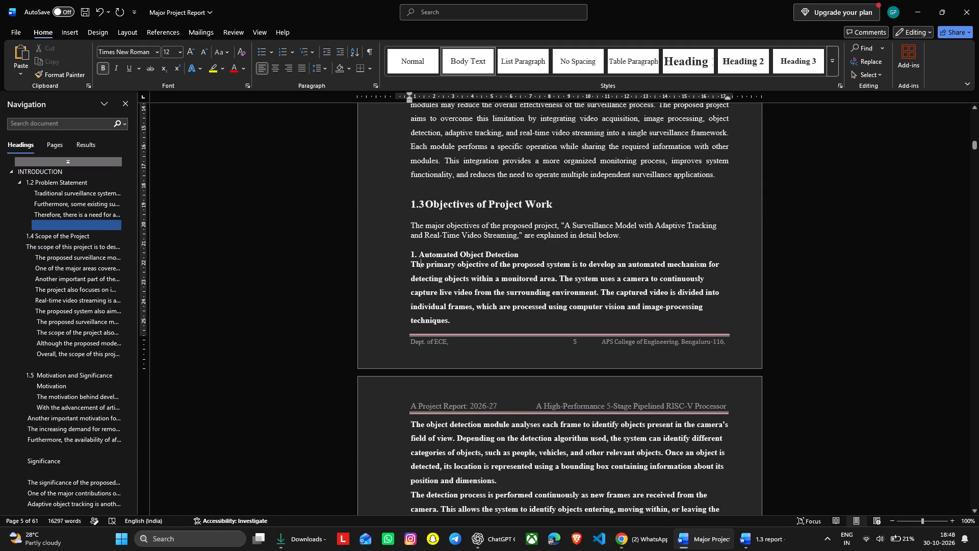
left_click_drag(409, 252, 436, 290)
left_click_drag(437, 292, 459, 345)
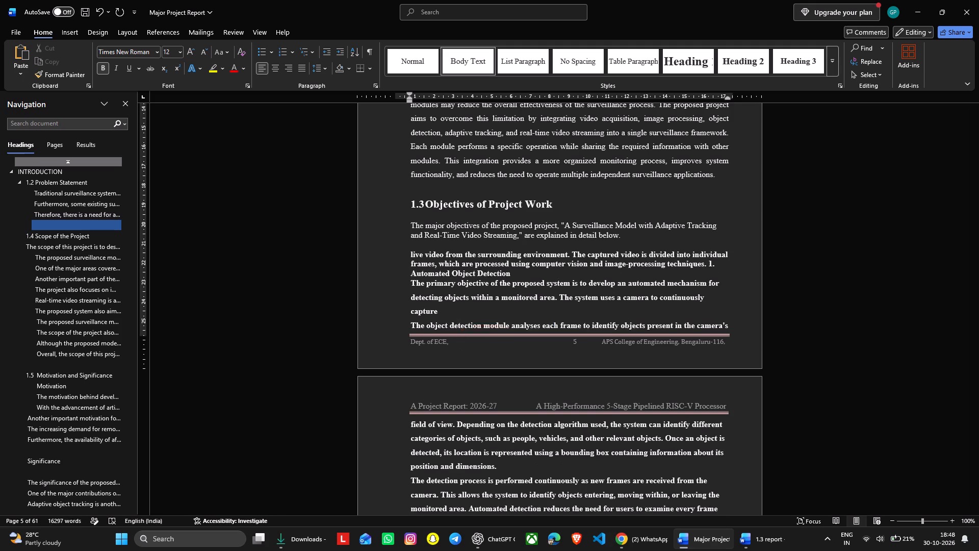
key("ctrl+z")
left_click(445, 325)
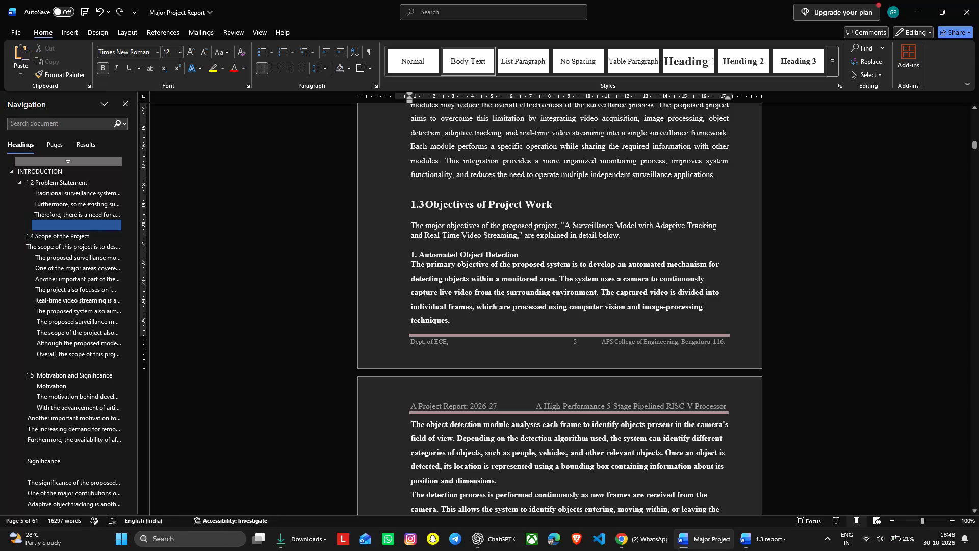
Remove bold from section 1.3, from "1. Automated Object Detection" through the first paragraph under "3. Real-Time Video Streaming".
left_click_drag(409, 254, 492, 394)
scroll(492, 393, "down", 2)
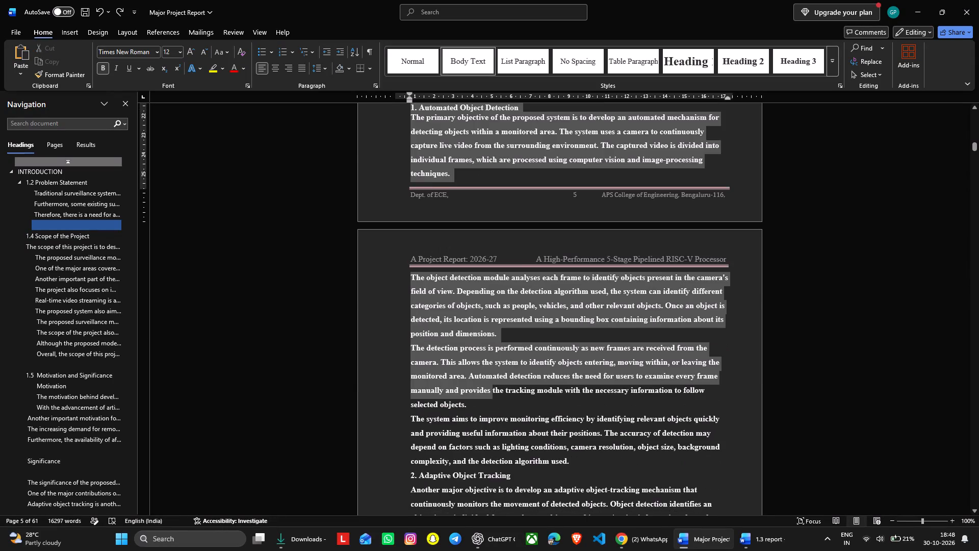
left_click_drag(492, 394, 501, 418)
scroll(492, 394, "down", 3)
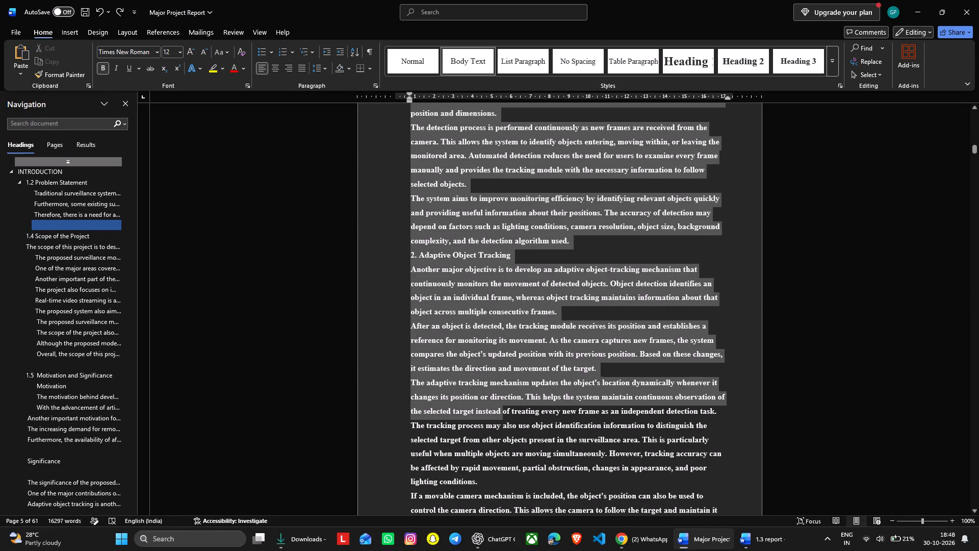
left_click_drag(501, 418, 505, 418)
scroll(501, 418, "down", 1)
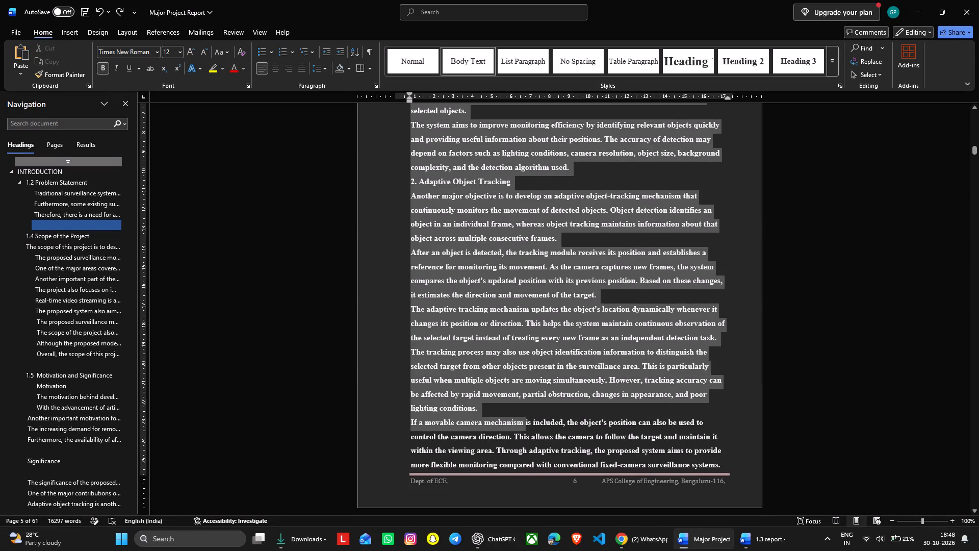
left_click_drag(505, 418, 518, 423)
scroll(508, 437, "down", 4)
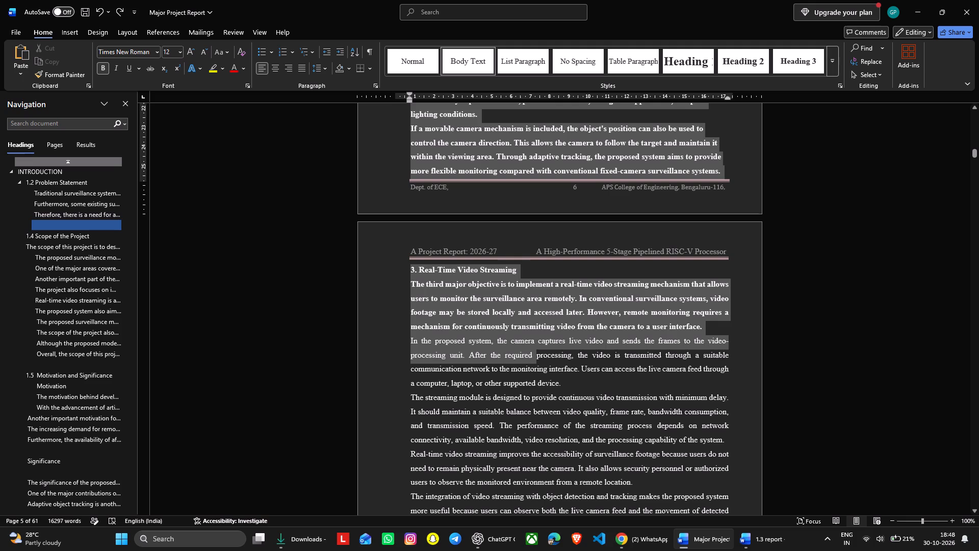
left_click_drag(518, 423, 579, 288)
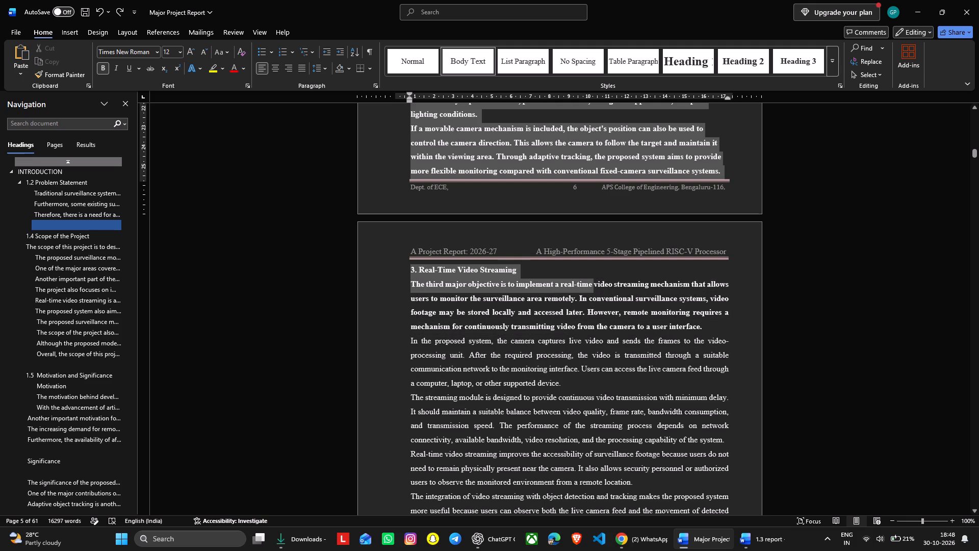
left_click_drag(579, 288, 710, 326)
left_click(717, 306)
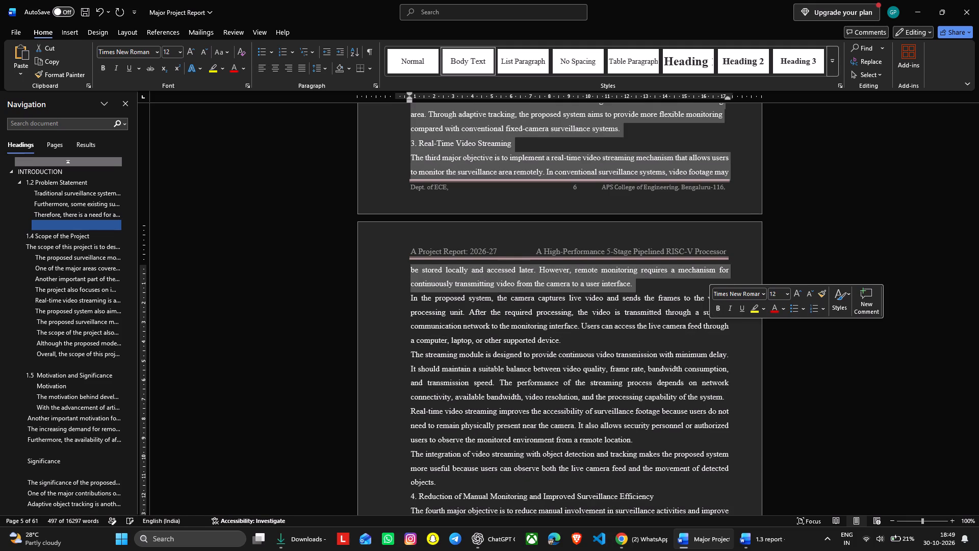
left_click(583, 331)
left_click(485, 294)
Make the "1. Automated Object Detection" subheading in section 1.3 bold.
scroll(503, 359, "up", 2)
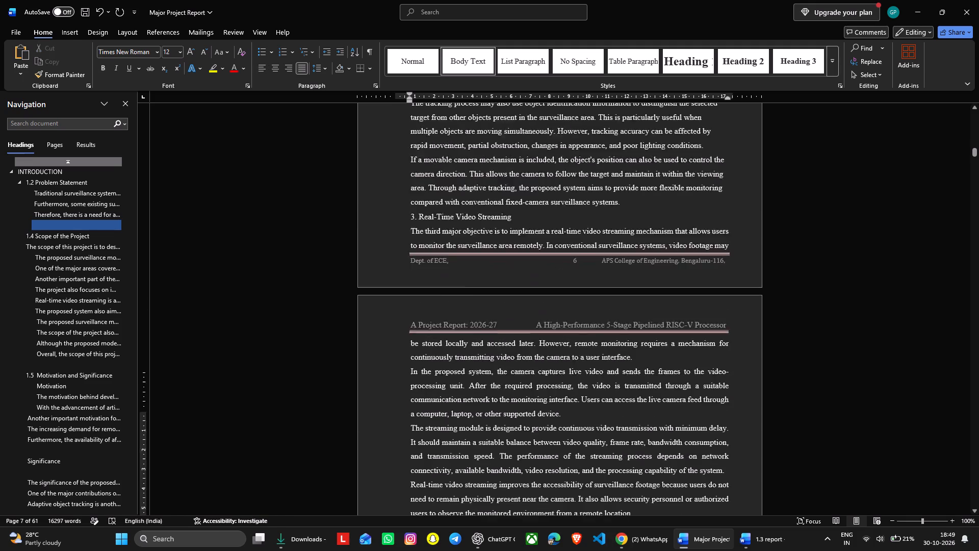
scroll(503, 359, "up", 10)
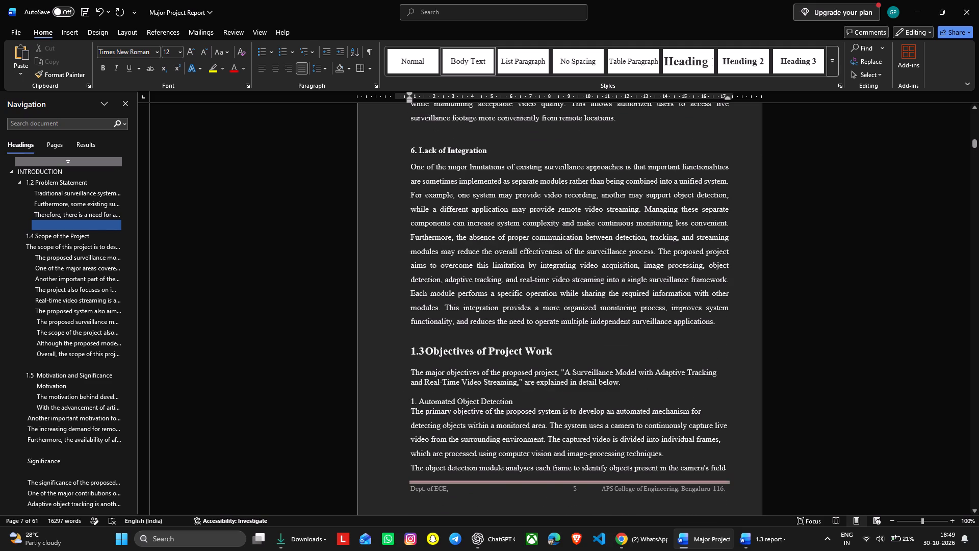
scroll(476, 453, "down", 4)
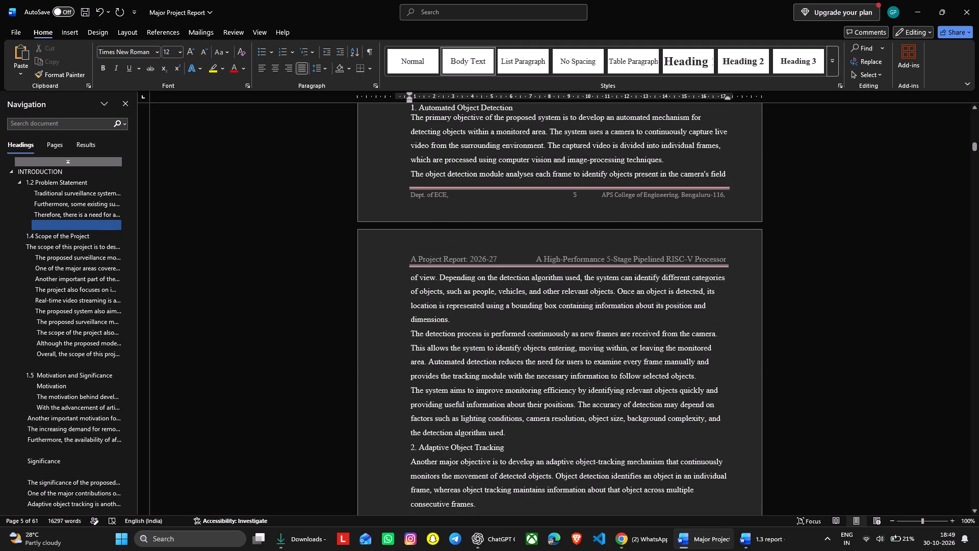
scroll(476, 453, "up", 2)
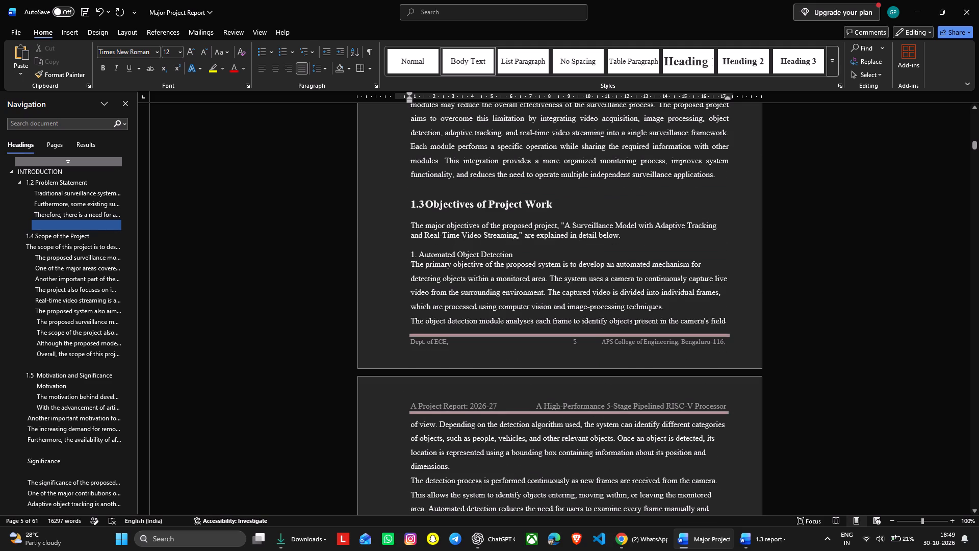
left_click_drag(512, 255, 410, 254)
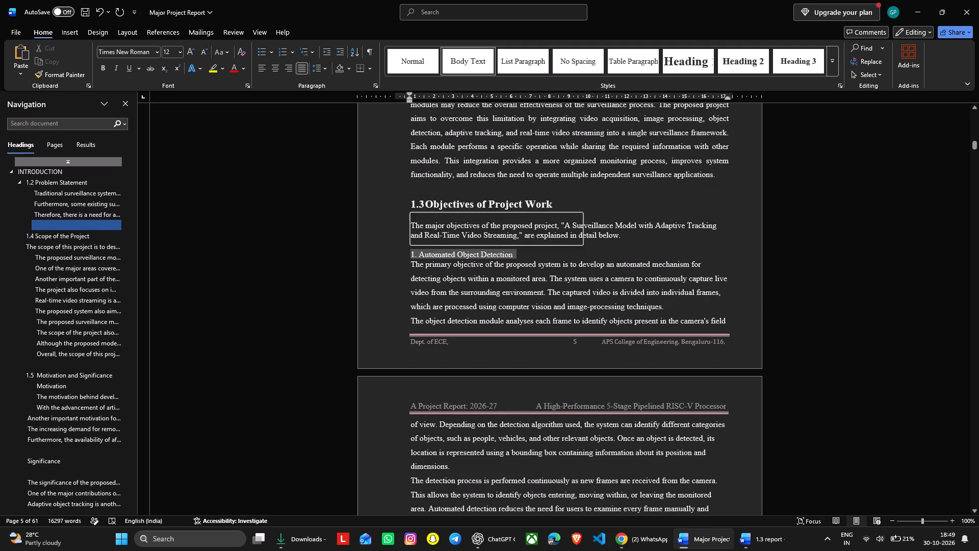
left_click(417, 236)
left_click(453, 293)
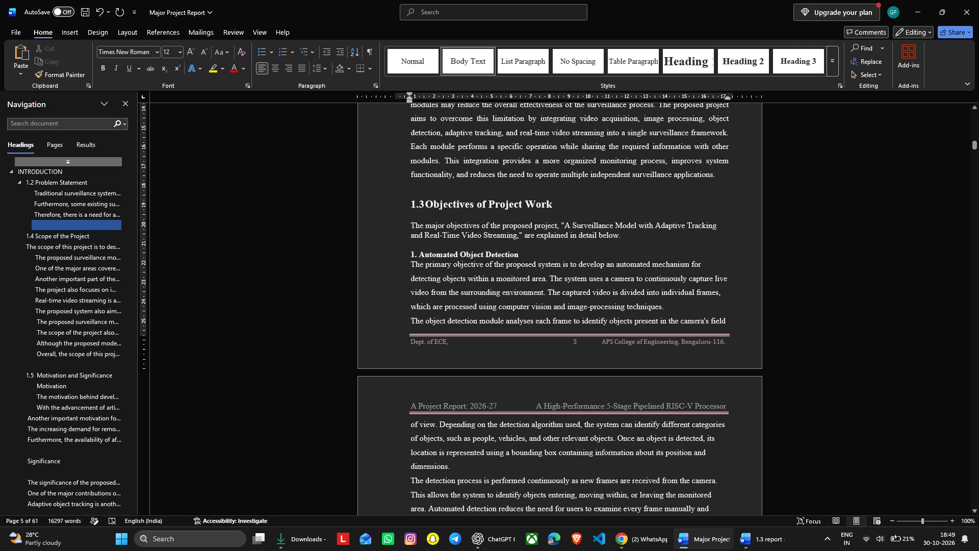
Increase the font size of the "1. Automated Object Detection" subheading by one increment.
left_click_drag(524, 258, 492, 255)
left_click_drag(480, 255, 393, 255)
left_click(444, 320)
left_click_drag(523, 252, 410, 253)
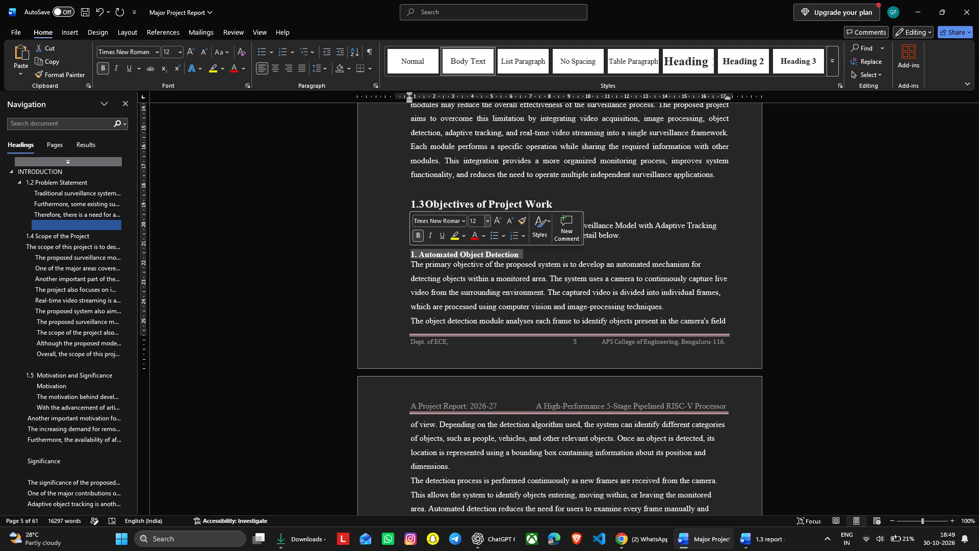
left_click(493, 220)
left_click(501, 296)
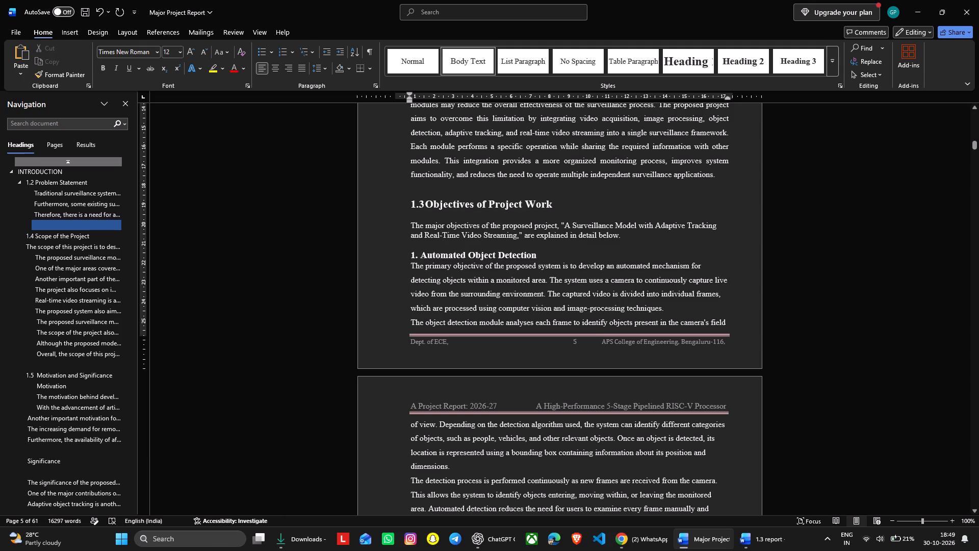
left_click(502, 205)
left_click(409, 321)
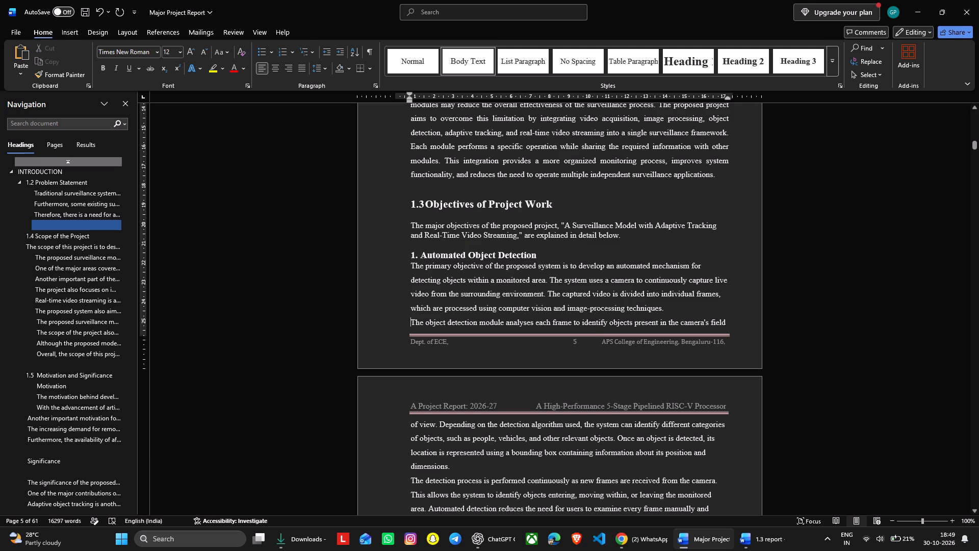
Join the paragraph starting "The object detection module" onto the first paragraph under "1. Automated Object Detection".
key("BackSpace")
key("BackSpace")
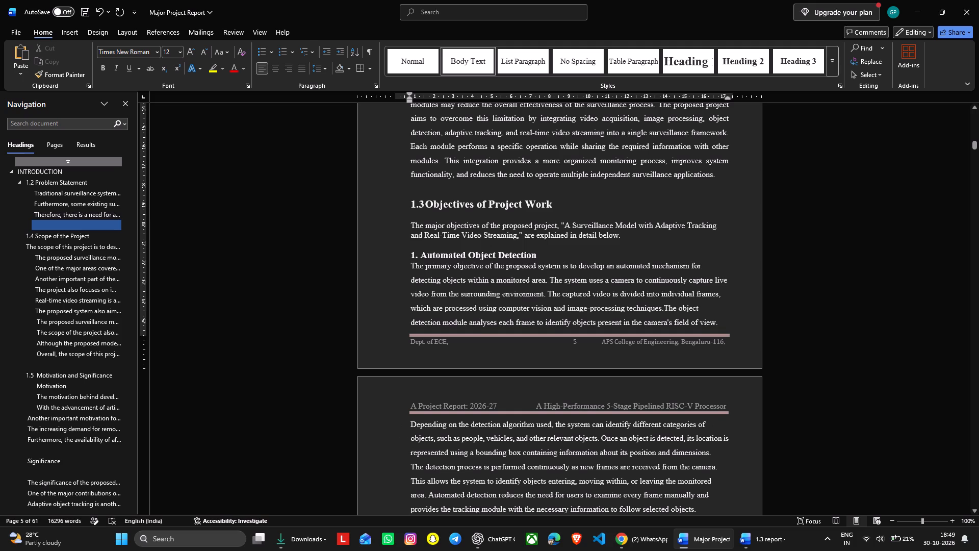
Justify section 1.3 from "The primary objective" through the tracking paragraph ending "poor lighting conditions.".
left_click_drag(410, 265, 505, 404)
scroll(505, 404, "down", 2)
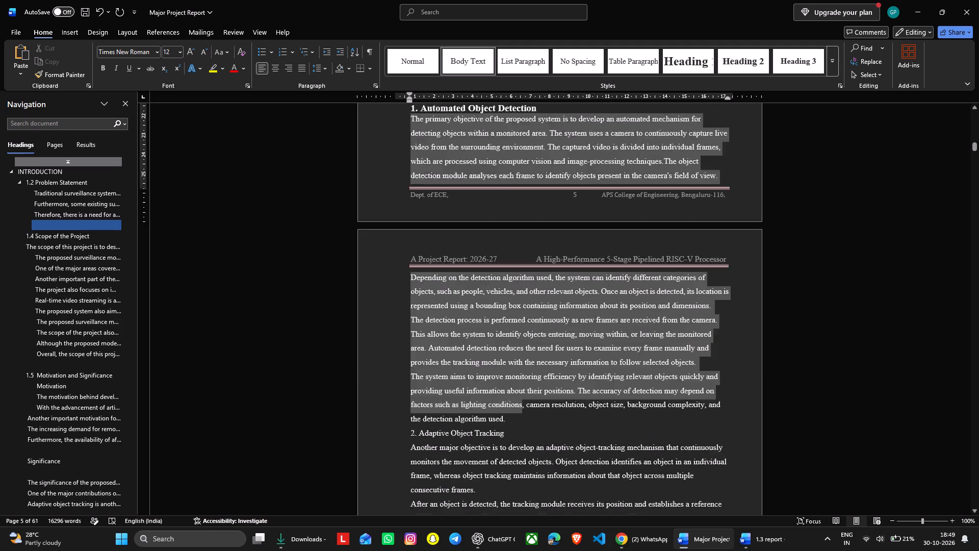
scroll(505, 404, "down", 2)
left_click_drag(505, 404, 505, 402)
scroll(505, 404, "down", 10)
scroll(505, 402, "up", 5)
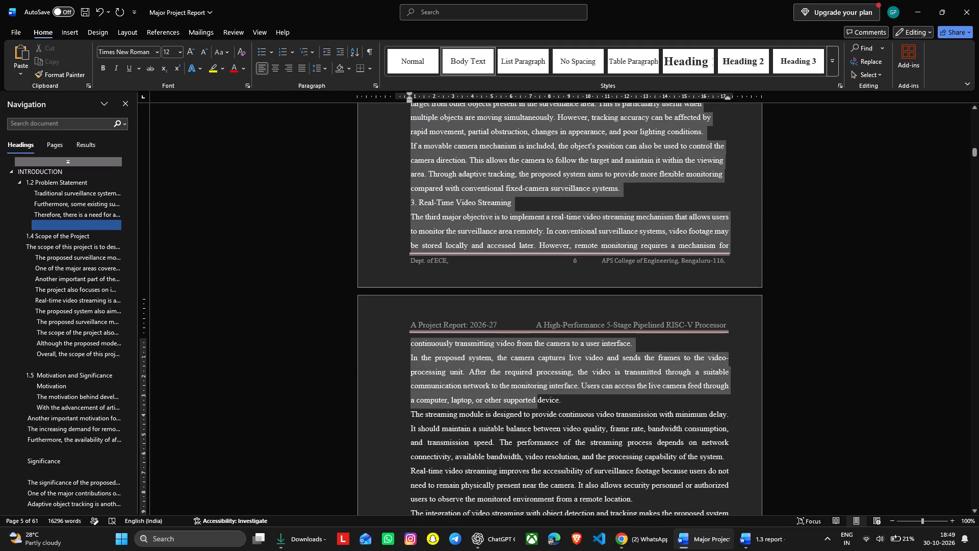
left_click_drag(505, 402, 553, 374)
scroll(506, 400, "up", 4)
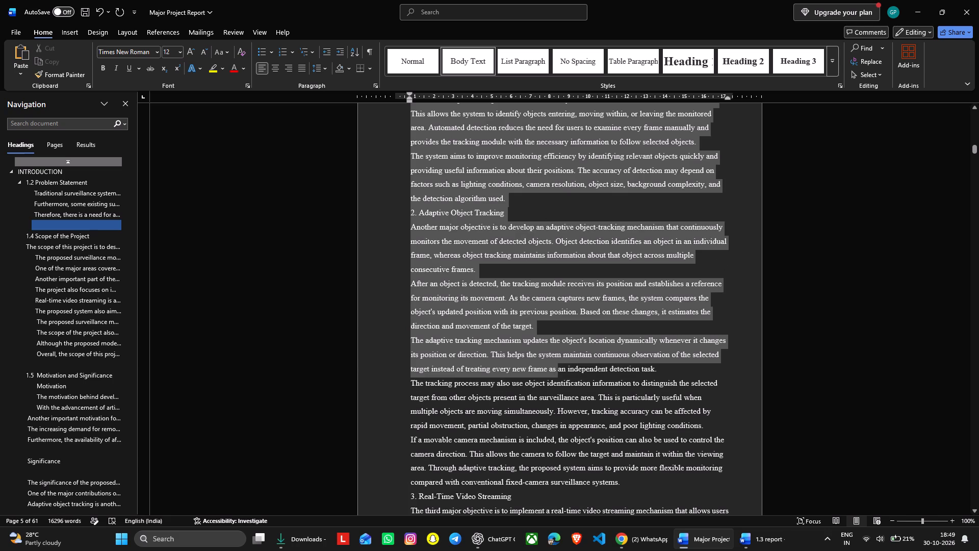
left_click_drag(553, 374, 708, 423)
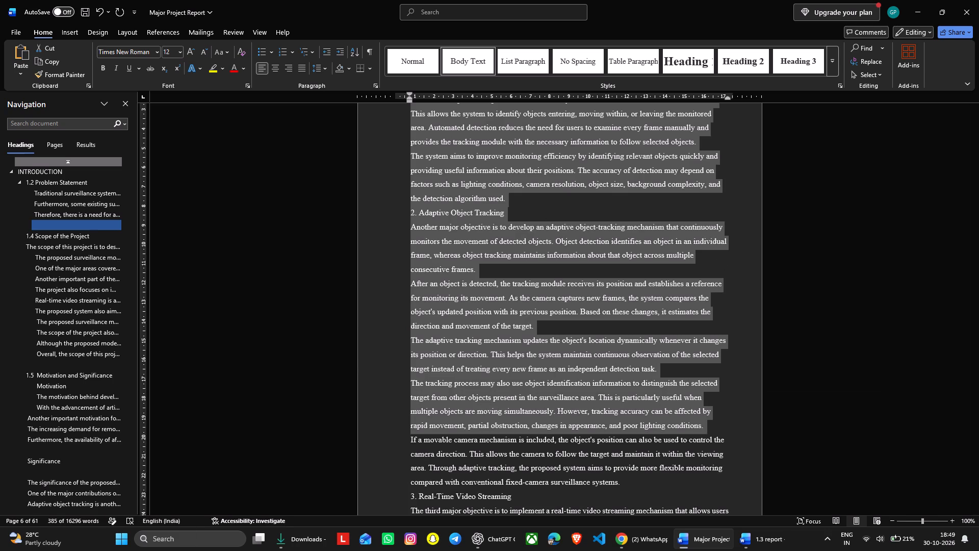
left_click(305, 65)
left_click(483, 317)
Insert the missing space between "techniques." and "The object detection module", keeping the capital T.
scroll(483, 317, "up", 5)
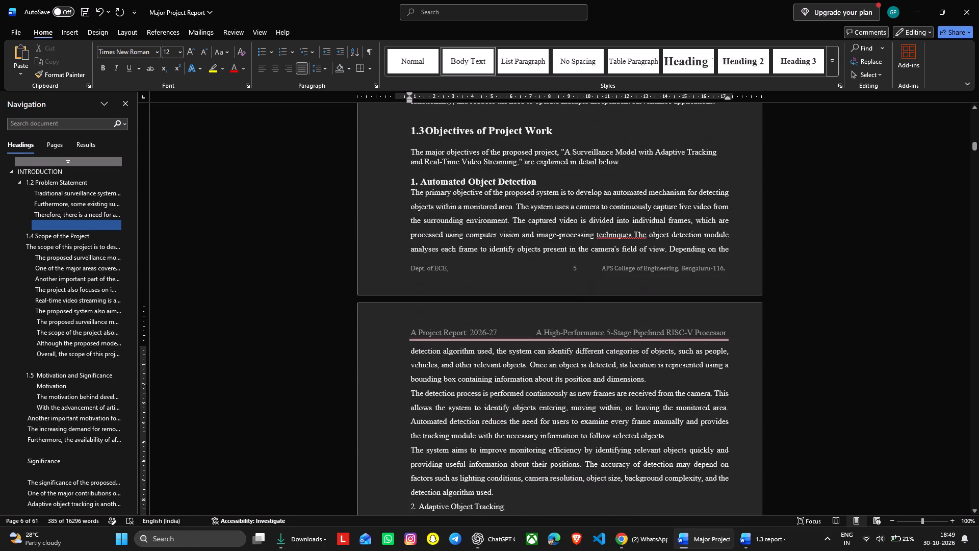
scroll(483, 317, "up", 3)
scroll(483, 317, "down", 3)
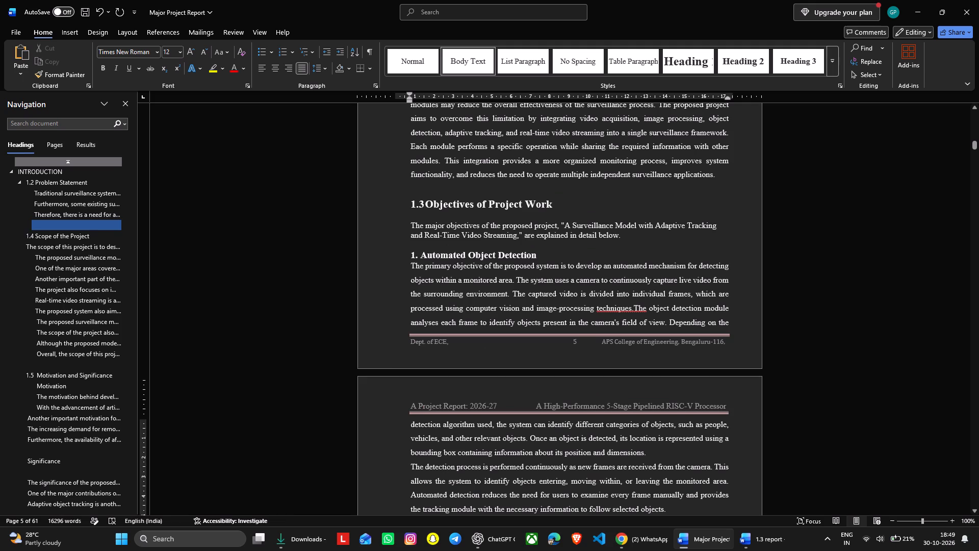
left_click(633, 309)
key("space")
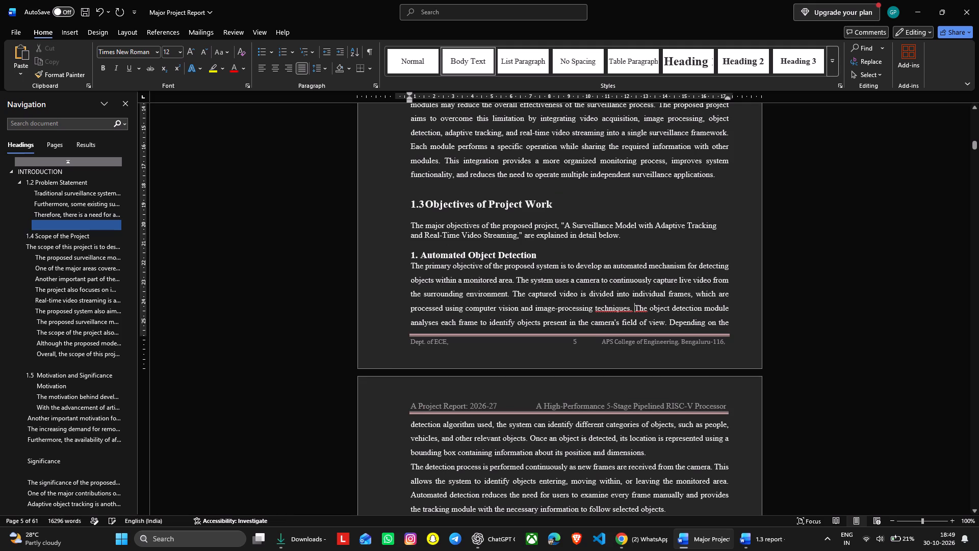
key("Right")
key("BackSpace")
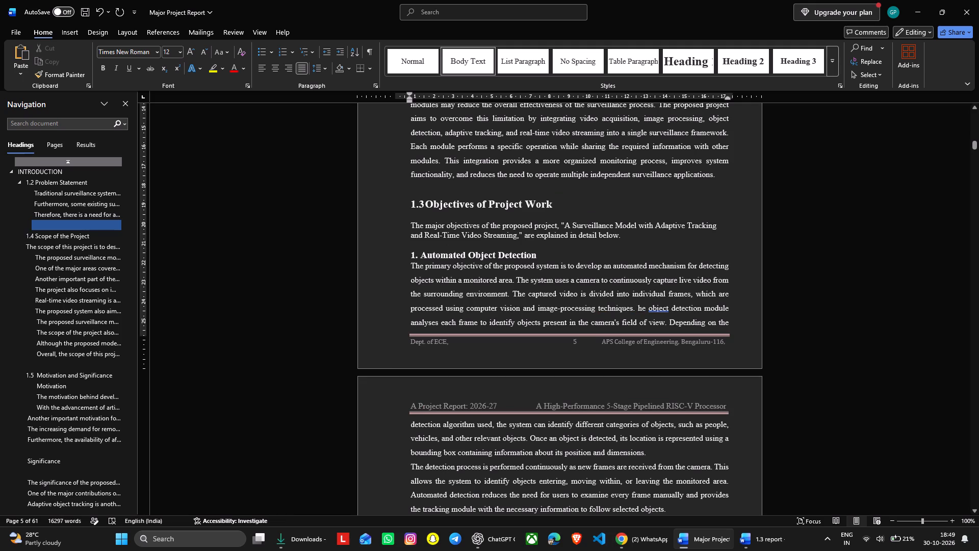
key("t")
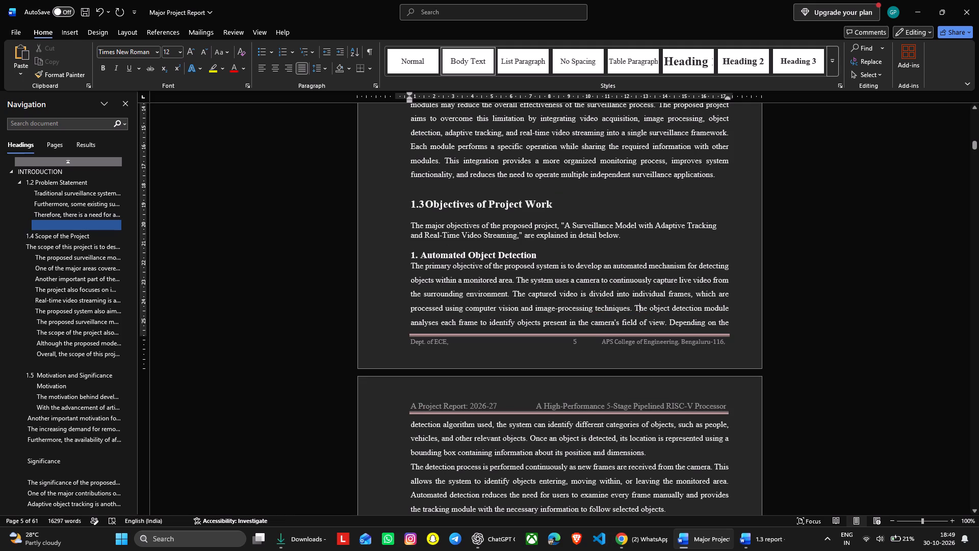
Add an unnumbered blank line below the "1. Automated Object Detection" subheading.
left_click(540, 256)
key("Return")
key("BackSpace")
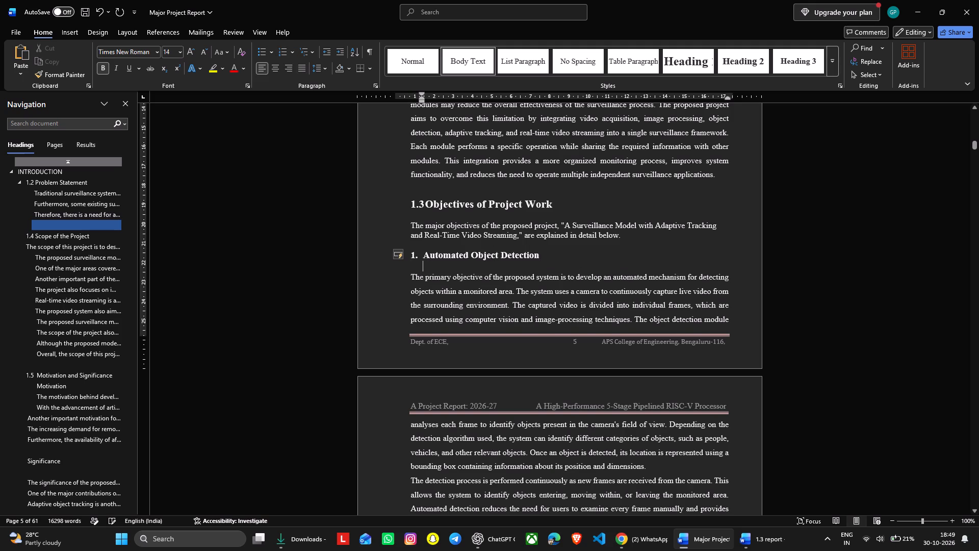
Join the paragraph starting "The system aims to improve" onto the "The detection process" paragraph, separated by a space.
scroll(539, 348, "down", 1)
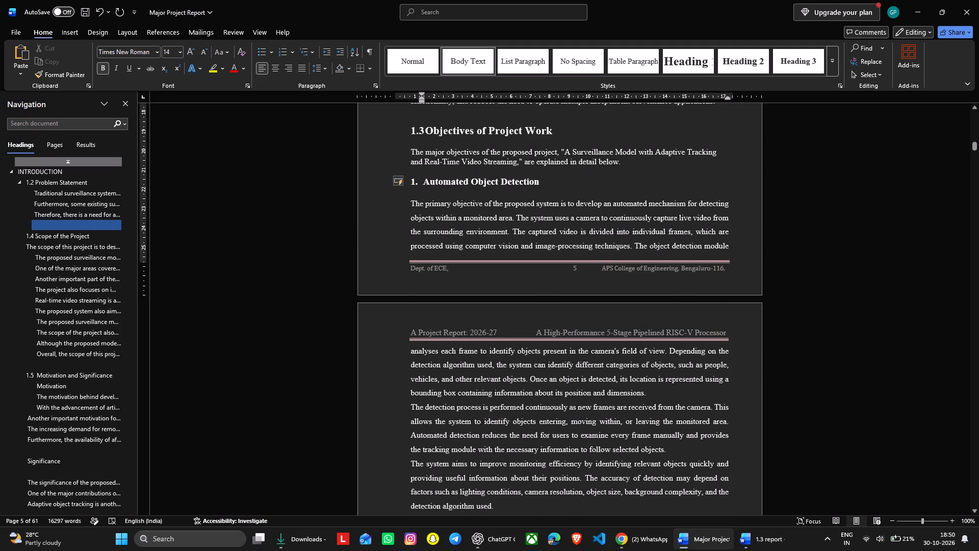
scroll(484, 433, "down", 1)
left_click(412, 332)
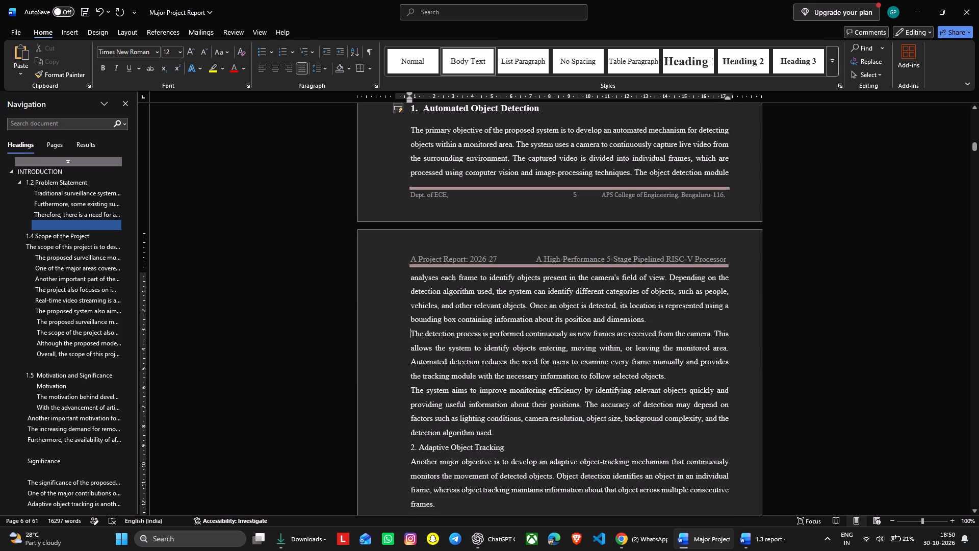
left_click(410, 391)
key("BackSpace")
key("BackSpace")
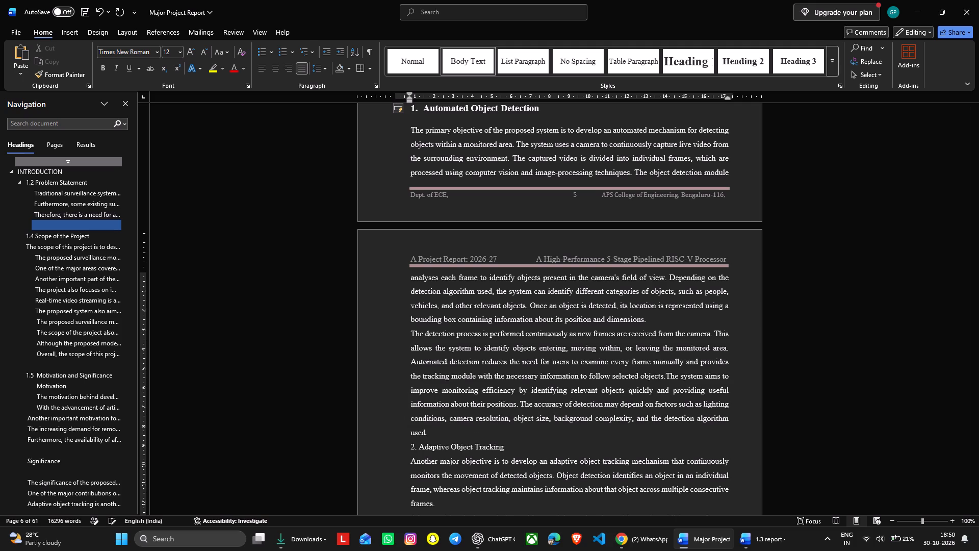
key("space")
Insert a blank line after "position and dimensions." and another before the "2. Adaptive Object Tracking" subheading.
left_click(655, 316)
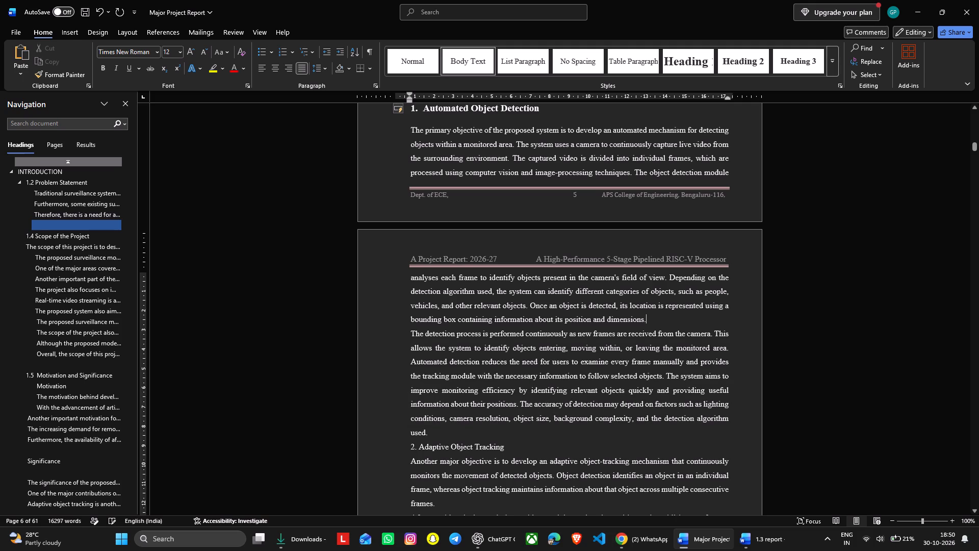
key("Return")
scroll(649, 333, "down", 1)
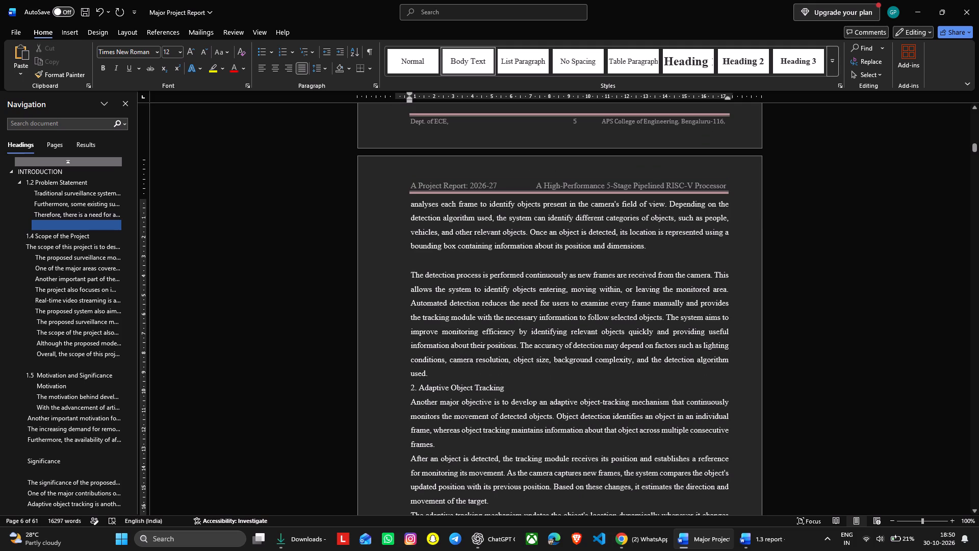
left_click(454, 378)
key("Return")
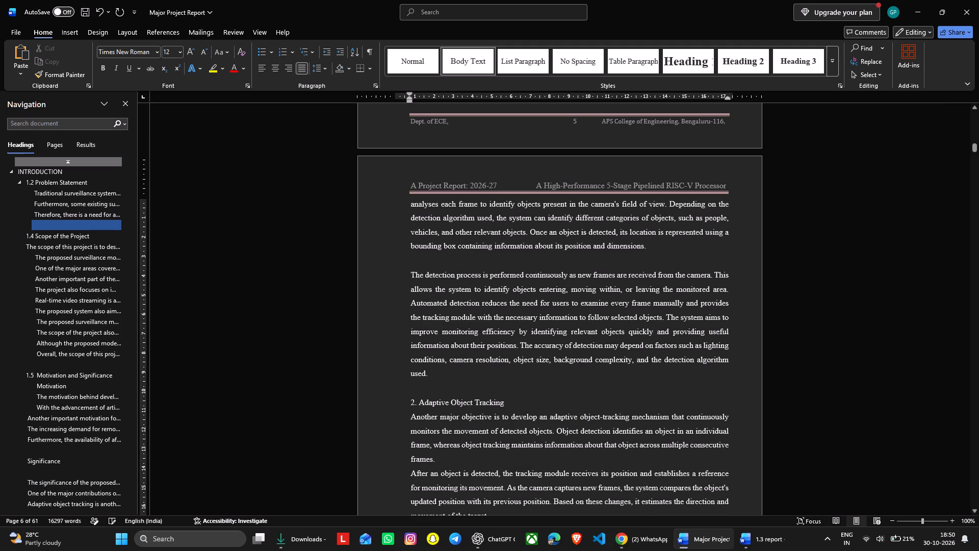
Make the "2. Adaptive Object Tracking" subheading bold and increase its font size to 14.
left_click_drag(511, 403, 407, 408)
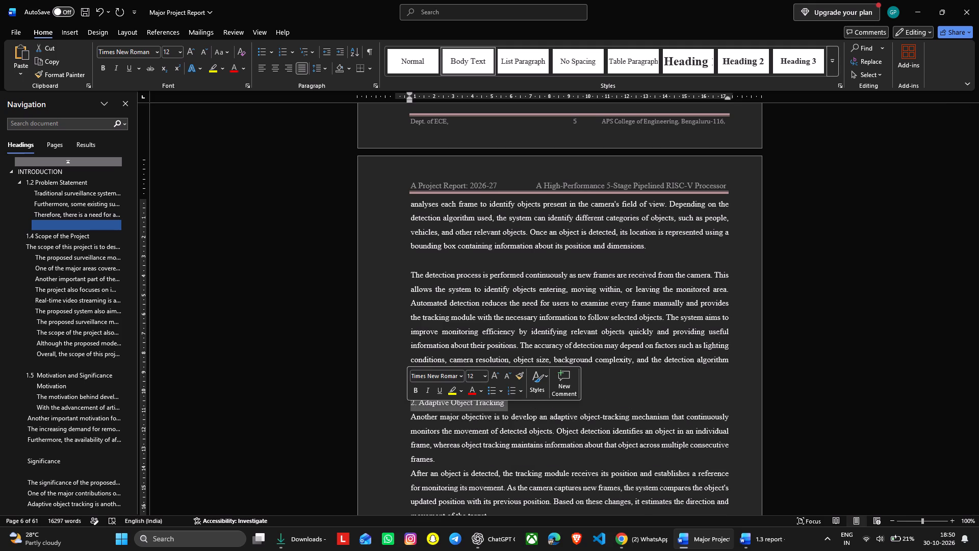
left_click(412, 390)
left_click(491, 379)
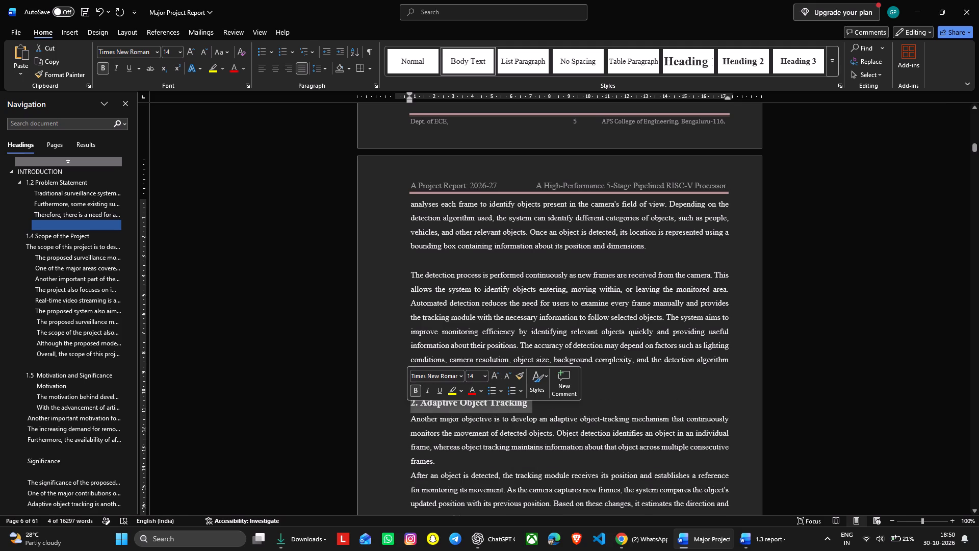
left_click(631, 398)
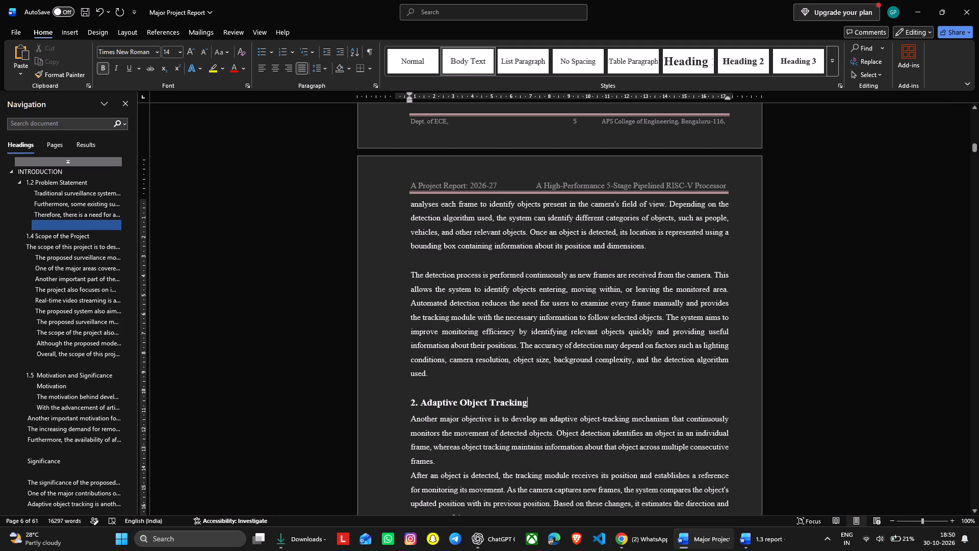
Join the first three paragraphs under "2. Adaptive Object Tracking" into one, with a space between the joined sentences.
scroll(446, 400, "down", 1)
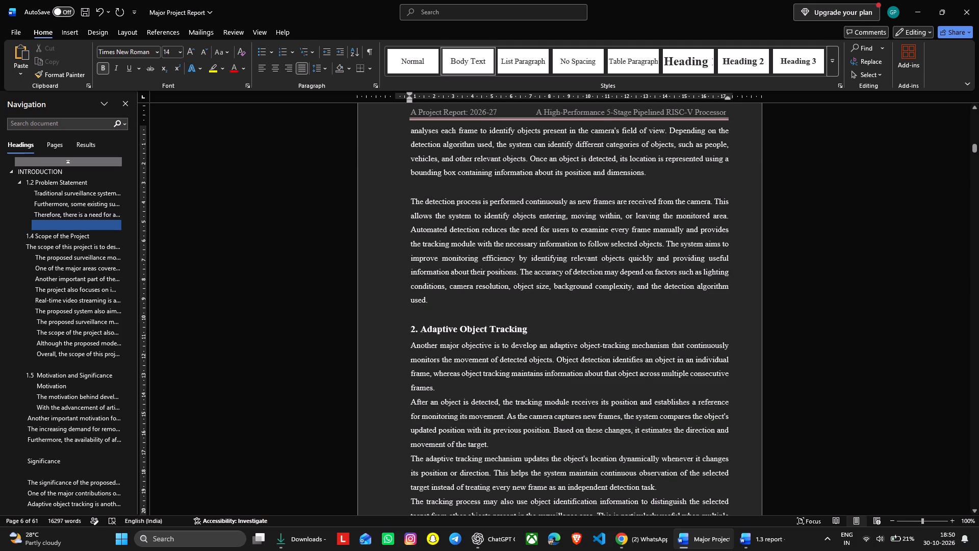
scroll(482, 363, "down", 1)
left_click(412, 330)
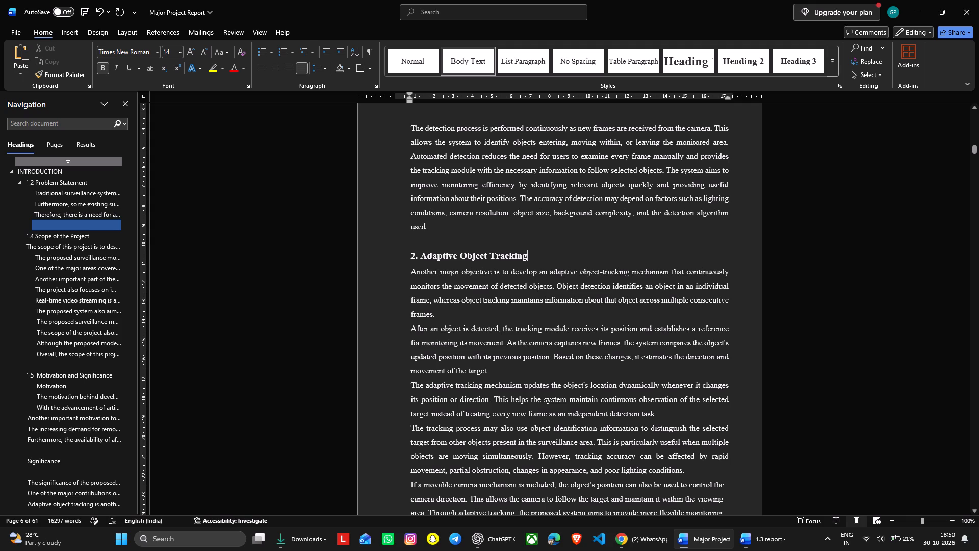
key("BackSpace")
key("BackSpace")
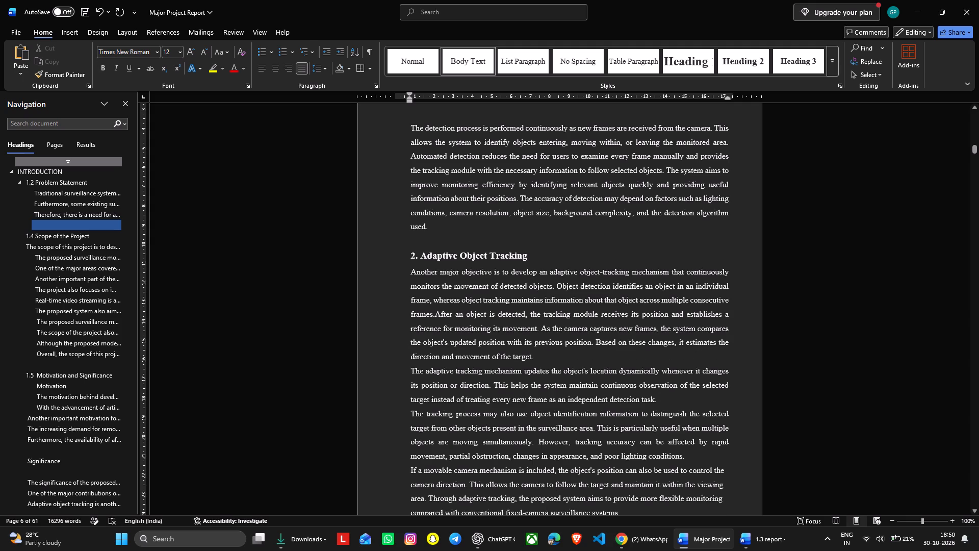
key("space")
scroll(510, 382, "down", 1)
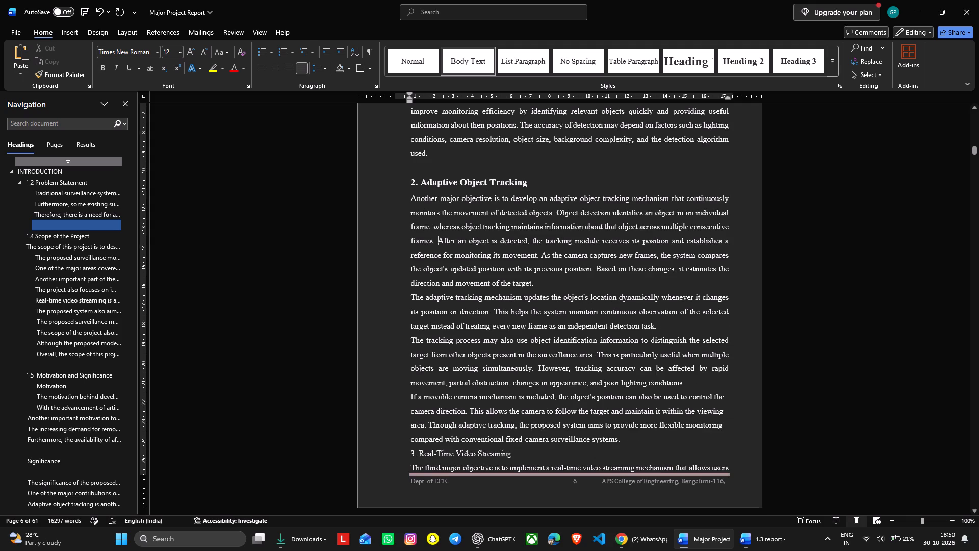
left_click(412, 295)
key("BackSpace")
key("BackSpace")
key("space")
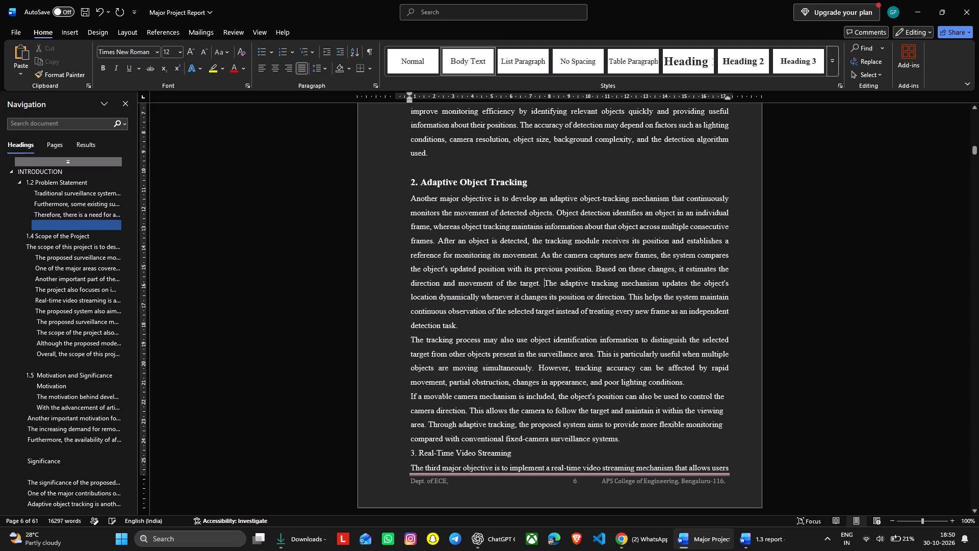
Join the paragraph starting "If a movable camera mechanism" onto the "The tracking process" paragraph, separated by a space.
left_click(408, 398)
key("BackSpace")
key("BackSpace")
key("space")
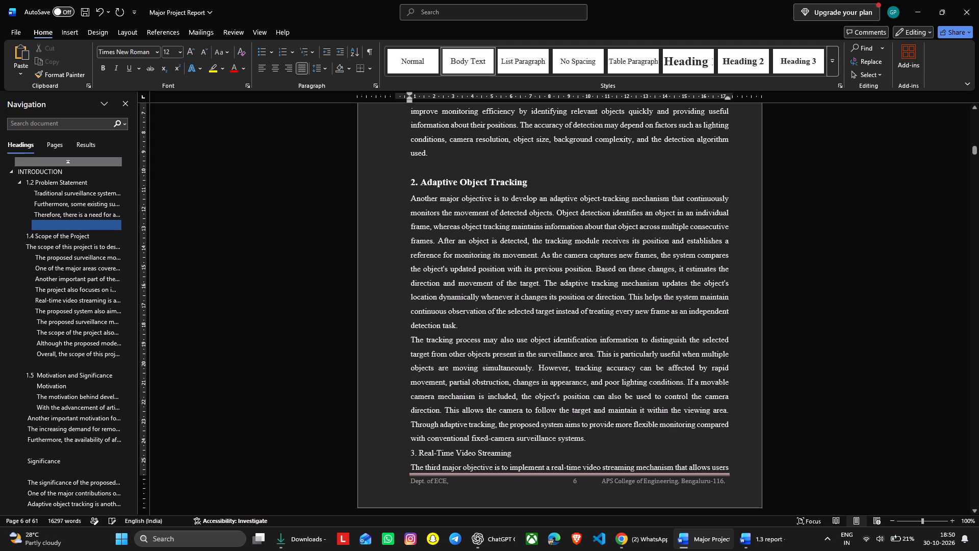
Insert two blank lines after "conventional fixed-camera surveillance systems.", before the "3. Real-Time Video Streaming" subheading.
double_click(600, 433)
left_click(610, 433)
key("Return")
key("Return")
Make the "3. Real-Time Video Streaming" subheading bold and increase its font size to 14.
scroll(600, 456, "down", 2)
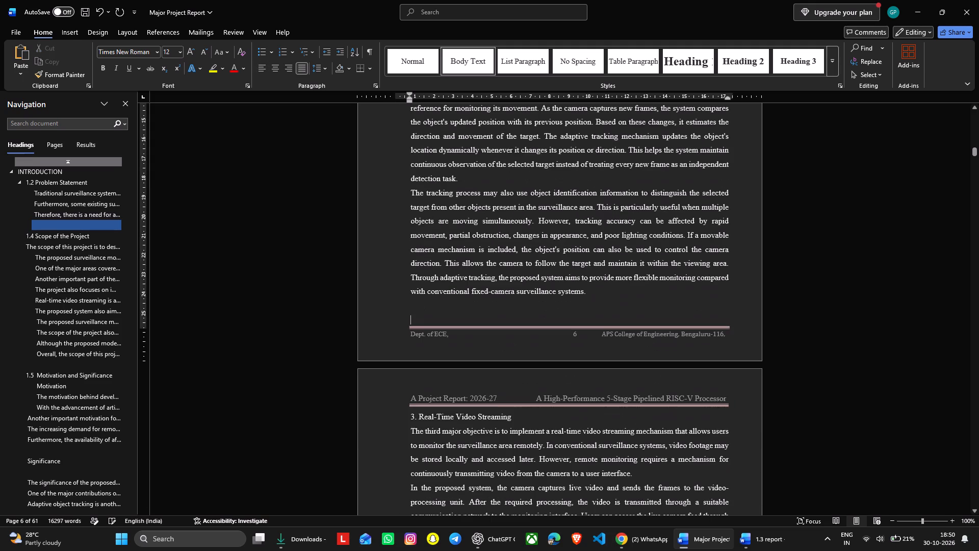
left_click_drag(411, 417, 500, 417)
left_click(507, 397)
left_click(584, 386)
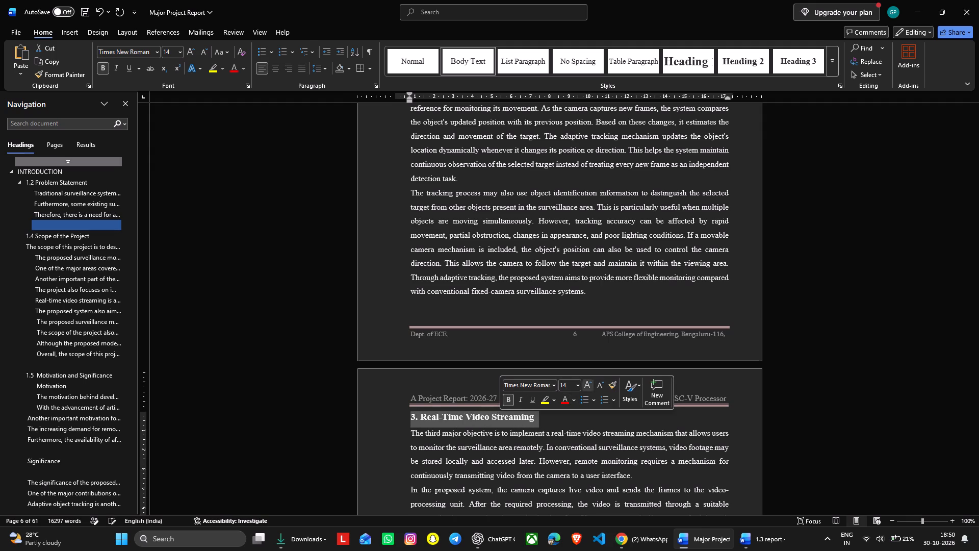
left_click(561, 439)
Join the paragraph starting "In the proposed system" onto the first paragraph under "3. Real-Time Video Streaming", separated by a space.
scroll(560, 438, "up", 3)
scroll(560, 438, "down", 5)
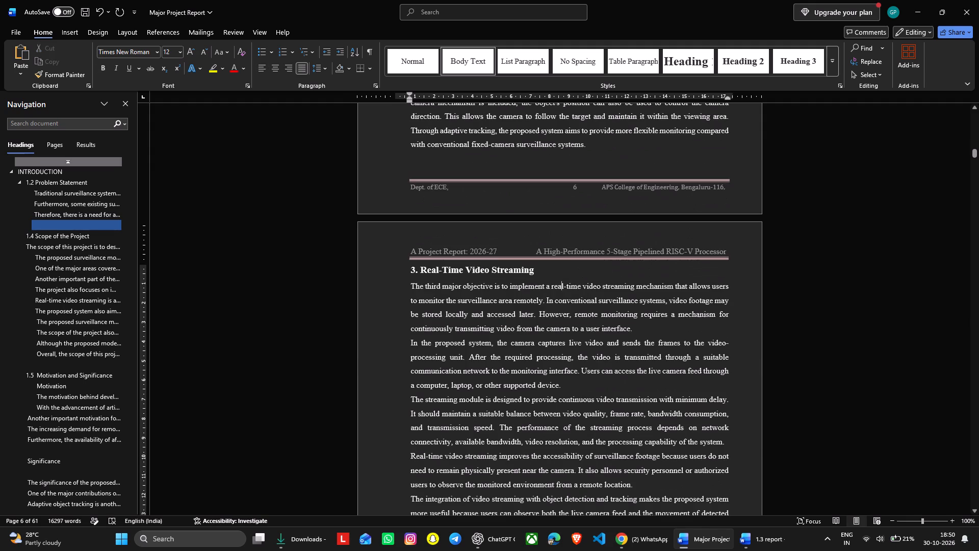
left_click(413, 344)
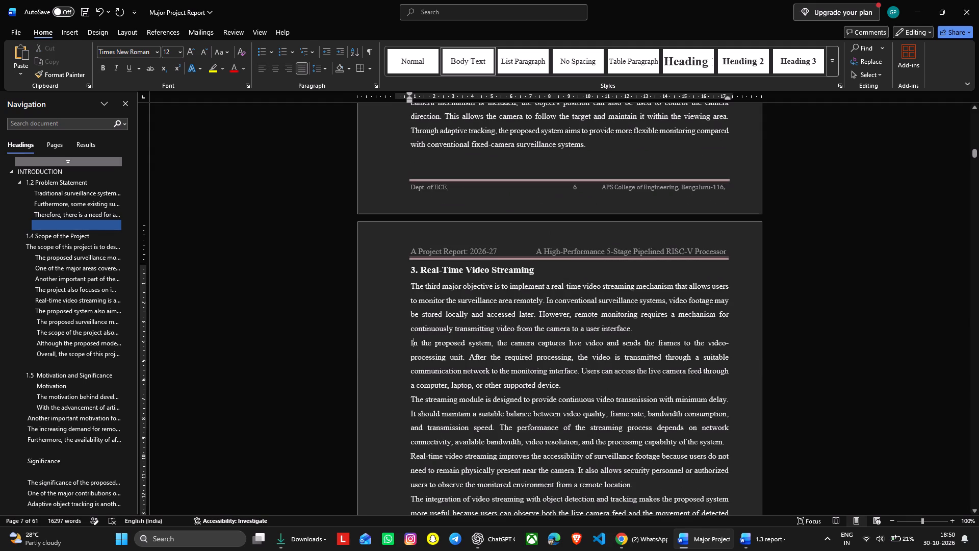
key("Left")
key("BackSpace")
key("BackSpace")
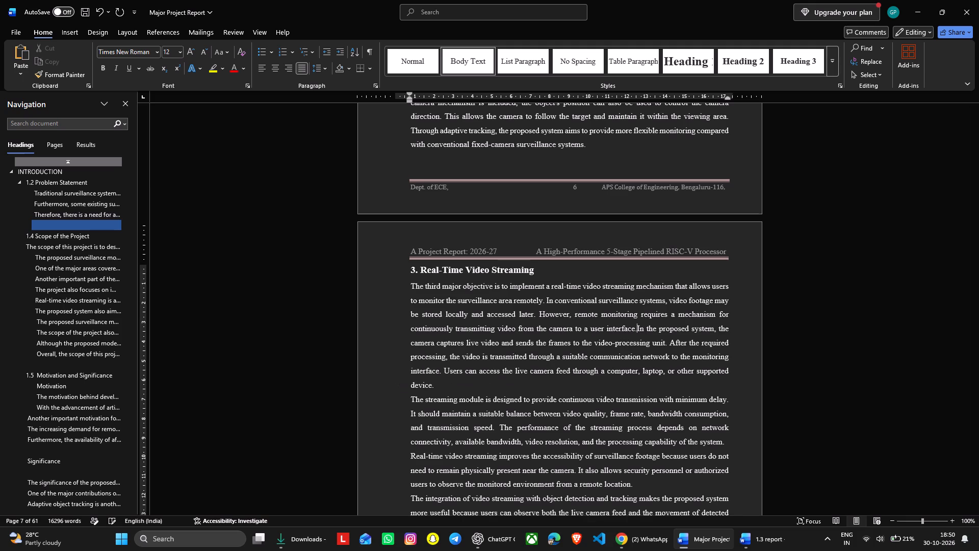
key("space")
Join the paragraph starting "The integration of video streaming" onto the "Real-time video streaming improves" paragraph, separated by a space.
scroll(465, 373, "down", 1)
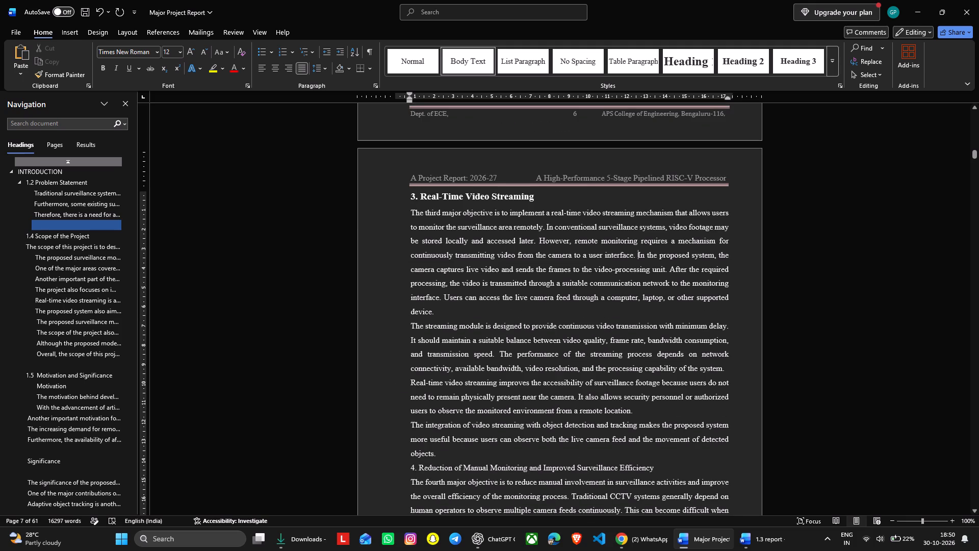
left_click(413, 425)
key("BackSpace")
key("BackSpace")
key("space")
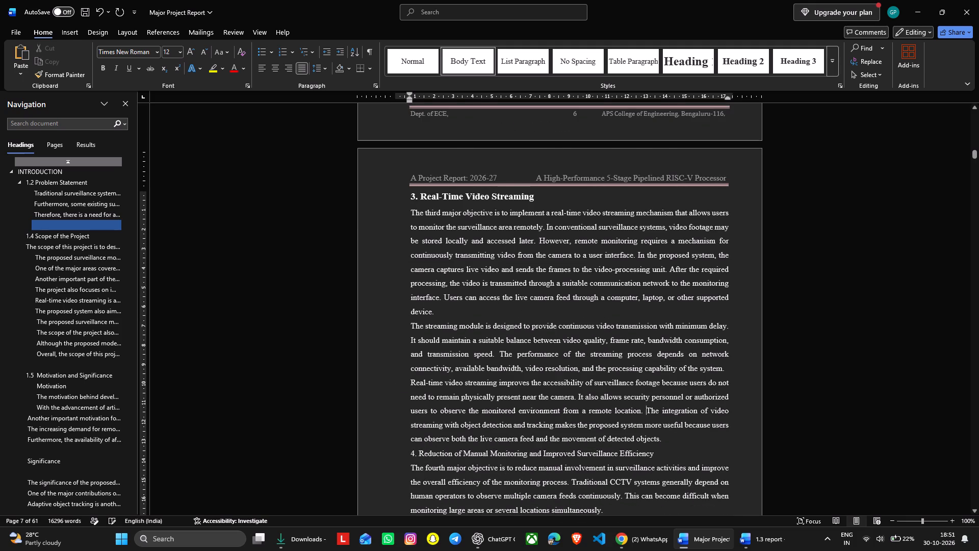
Insert a blank line before the "4. Reduction of Manual Monitoring and Improved Surveillance Efficiency" subheading.
scroll(538, 439, "down", 1)
left_click(677, 363)
key("Return")
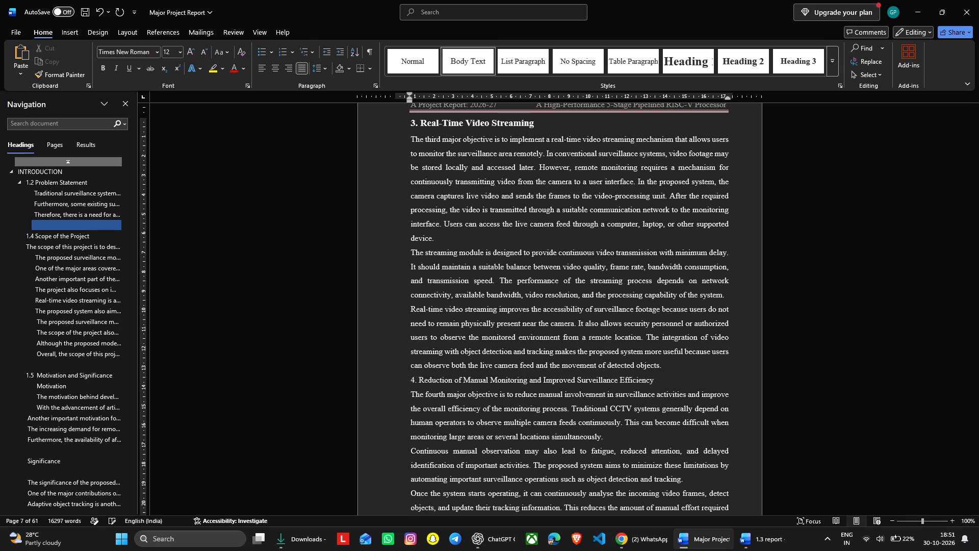
Make the "4. Reduction of Manual Monitoring and Improved Surveillance Efficiency" subheading bold and one font size larger, matching the previous subheading.
left_click(673, 395)
left_click_drag(672, 395, 364, 398)
left_click(372, 379)
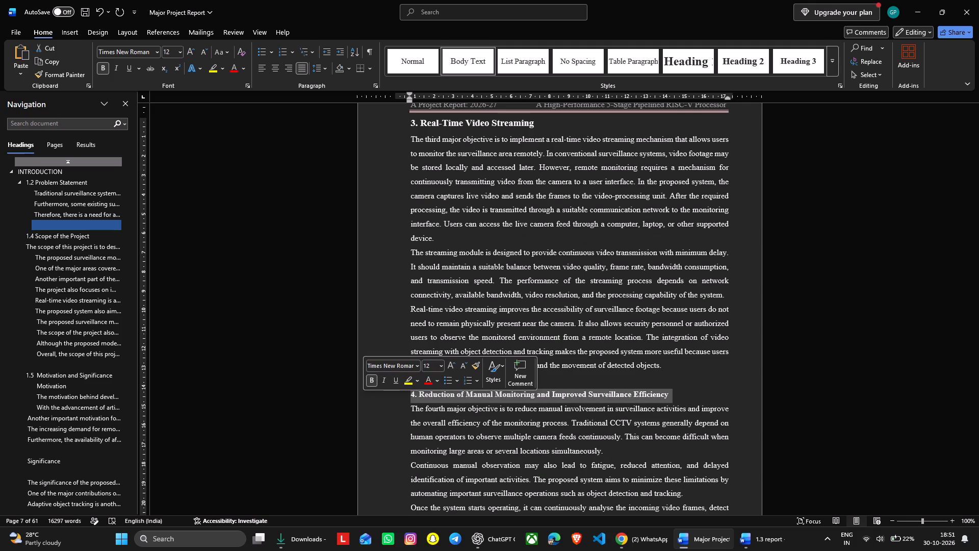
left_click(450, 368)
left_click(474, 434)
Join the paragraph starting "Continuous manual observation" onto "The fourth major objective" paragraph, separated by a space.
scroll(474, 434, "down", 2)
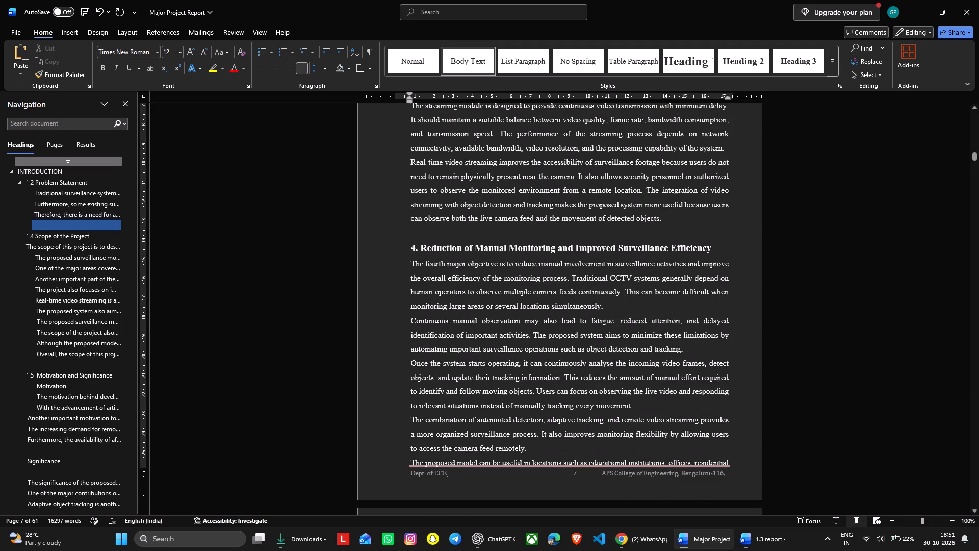
left_click(410, 325)
key("BackSpace")
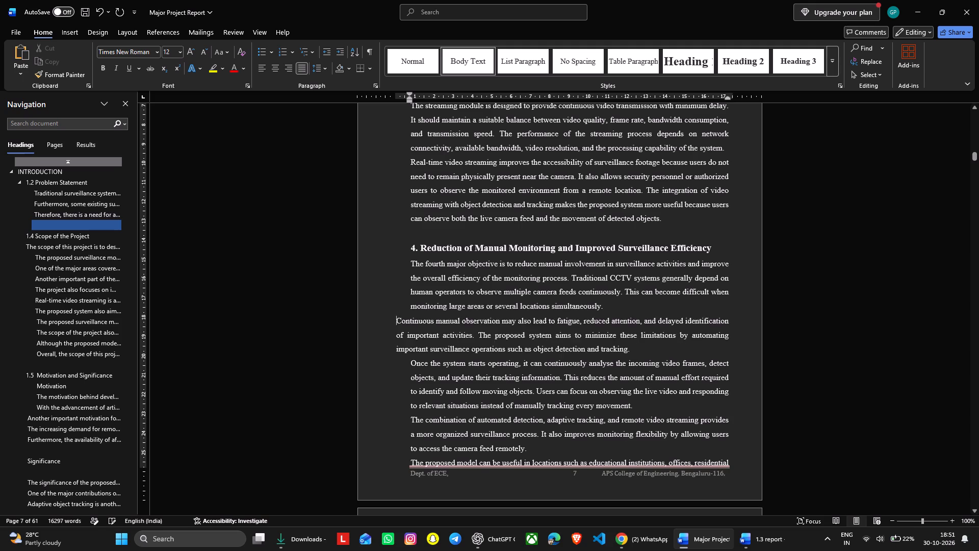
key("BackSpace")
key("space")
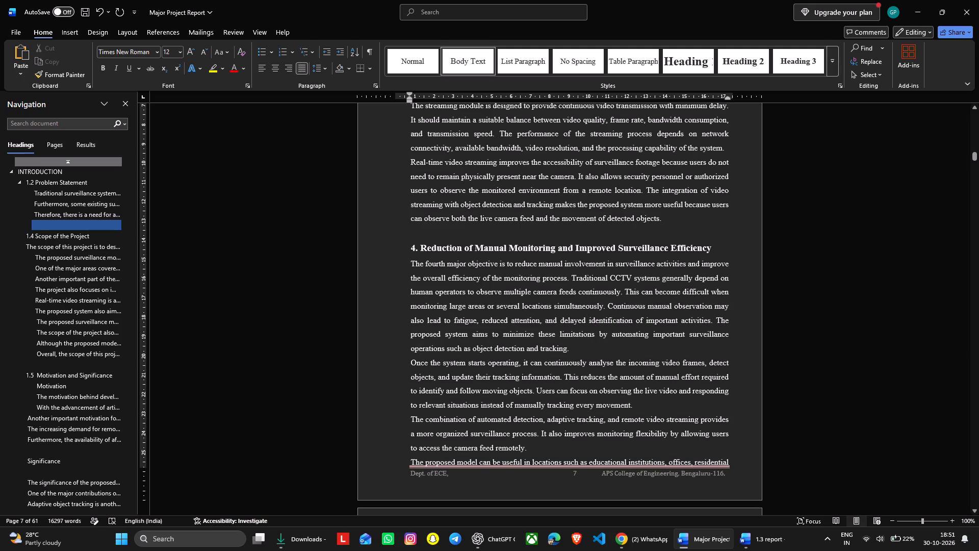
Join the paragraph starting "The combination of automated detection" onto the "Once the system starts operating" paragraph, separated by a space.
left_click(413, 419)
key("BackSpace")
key("BackSpace")
key("space")
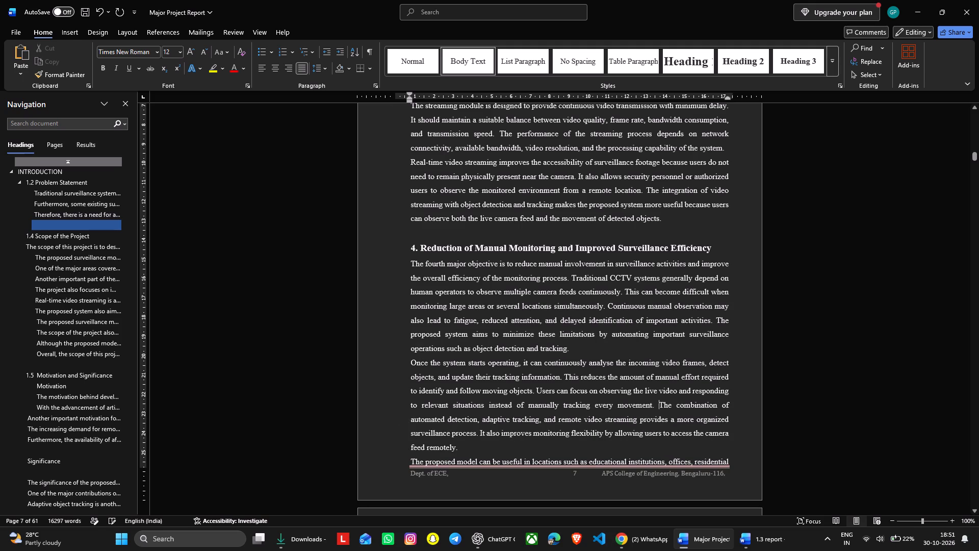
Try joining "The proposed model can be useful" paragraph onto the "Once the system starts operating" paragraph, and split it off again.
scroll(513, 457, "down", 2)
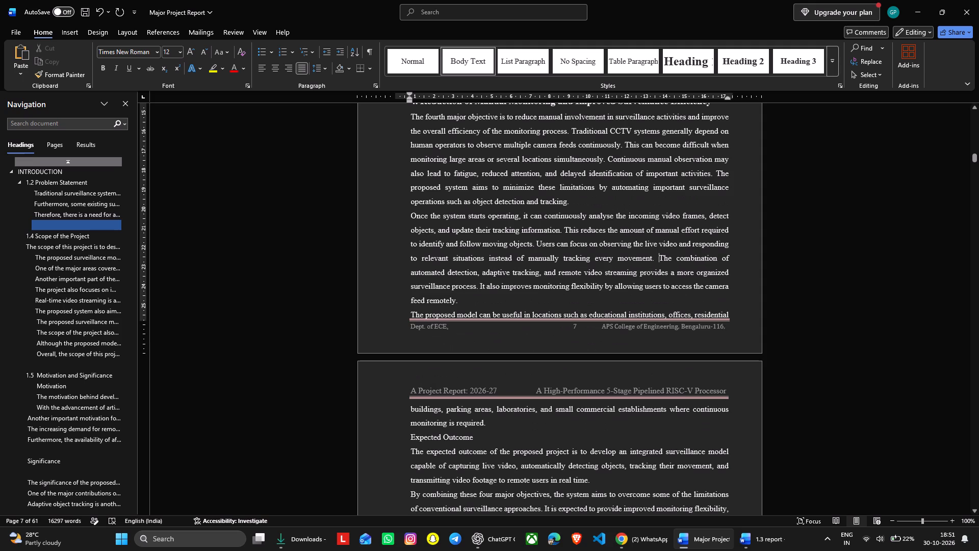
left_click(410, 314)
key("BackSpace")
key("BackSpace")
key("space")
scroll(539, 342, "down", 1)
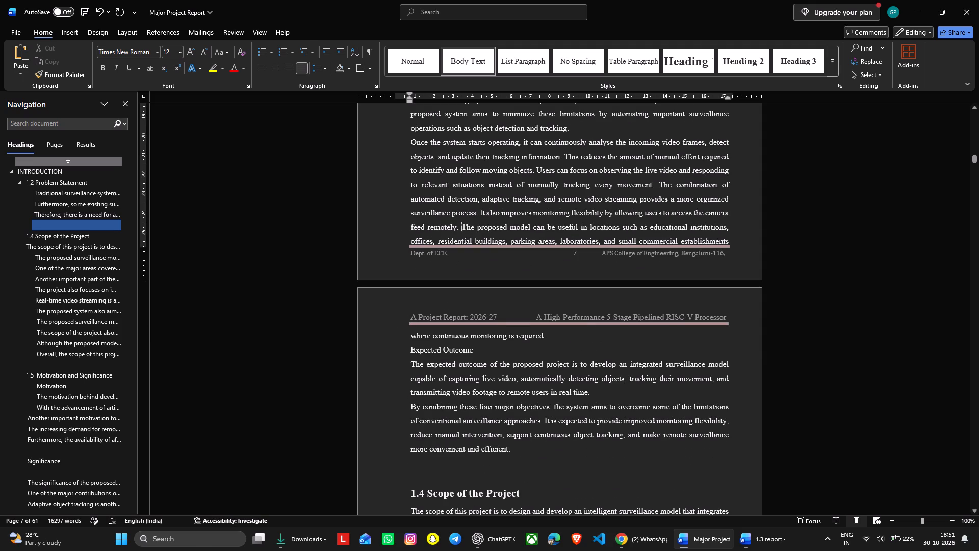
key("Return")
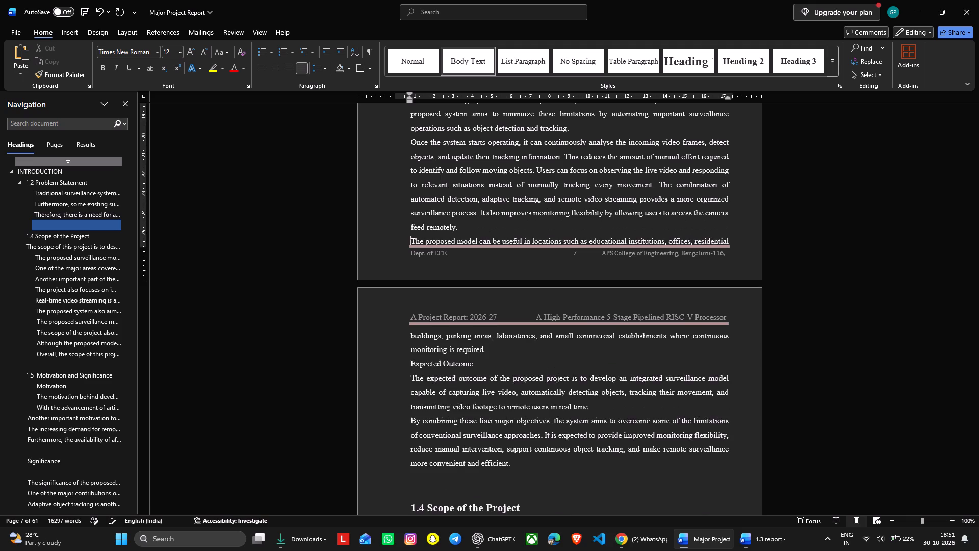
Insert a blank line before "The proposed model can be useful" paragraph to move it onto the next page.
key("Return")
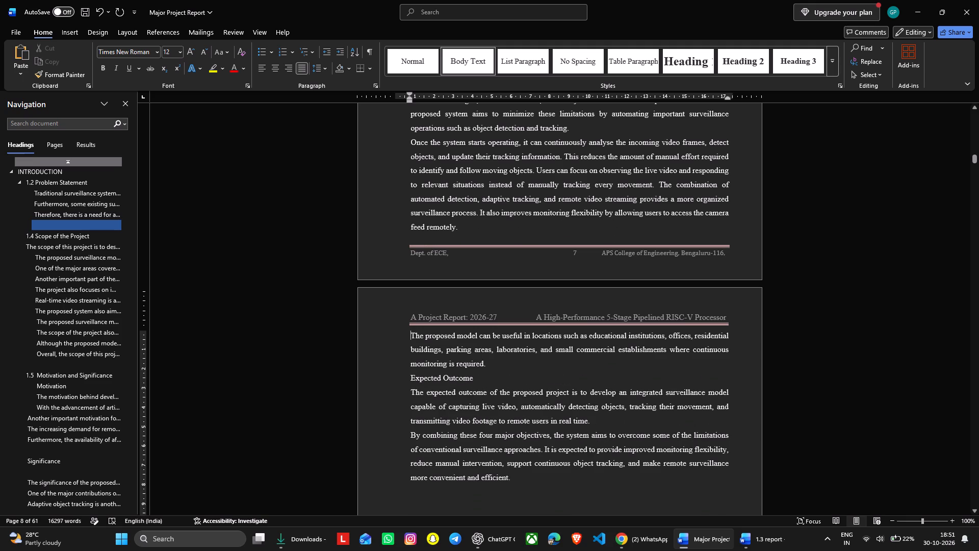
Insert a blank line after "monitoring is required.", before the "Expected Outcome" subheading.
left_click(492, 365)
key("Return")
Make the "Expected Outcome" subheading bold and one font size larger, matching the numbered subheadings.
left_click(412, 391)
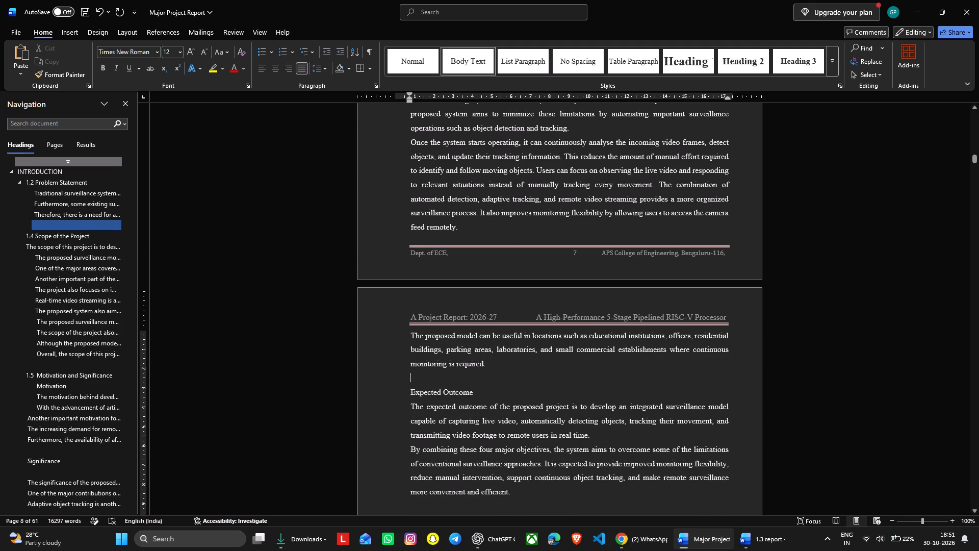
left_click_drag(420, 391, 465, 390)
left_click(465, 390)
left_click_drag(408, 388, 468, 391)
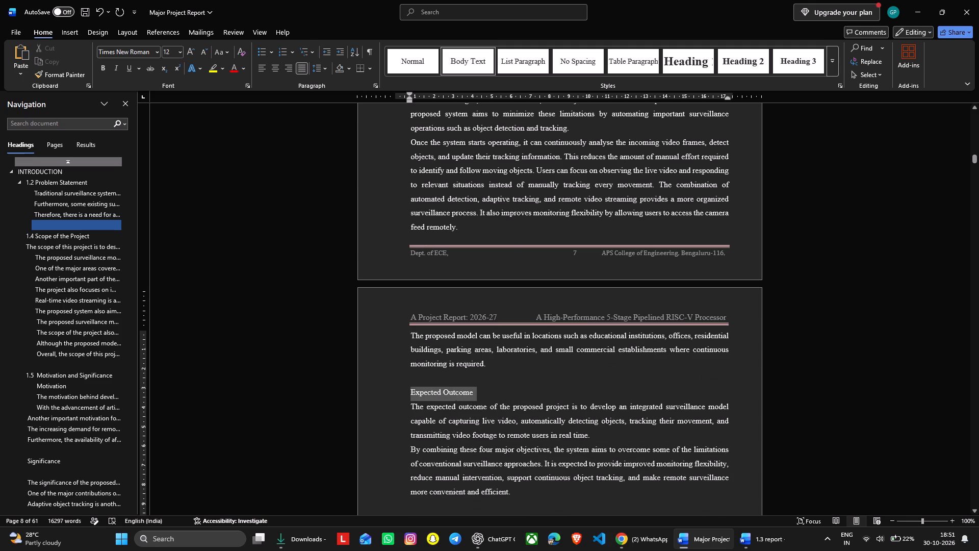
left_click_drag(468, 391, 472, 391)
left_click(484, 374)
left_click(559, 358)
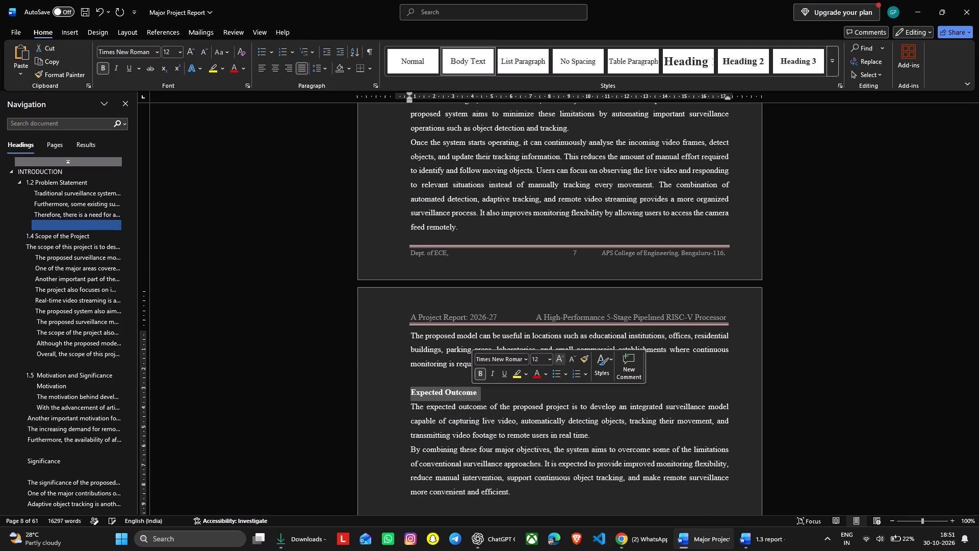
left_click(501, 407)
Join the paragraph starting "By combining these four major objectives" onto the first "Expected Outcome" paragraph, separated by a space.
scroll(516, 399, "down", 1)
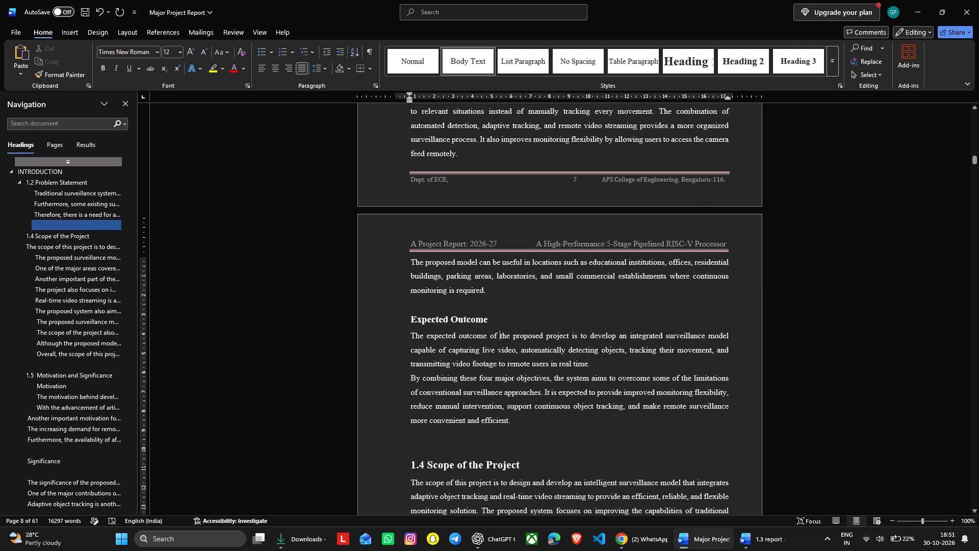
left_click(408, 379)
key("BackSpace")
key("BackSpace")
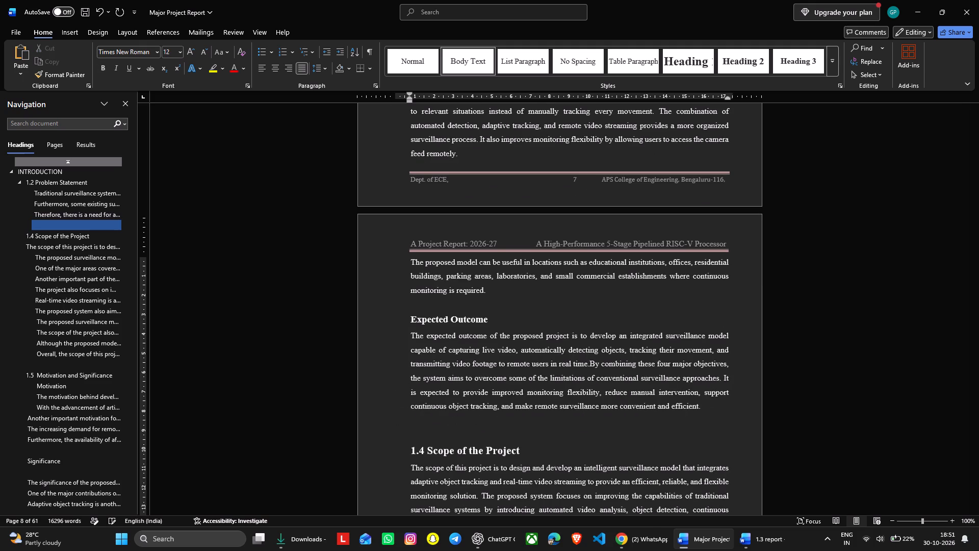
key("space")
Delete one of the blank lines above the "1.4 Scope of the Project" heading, leaving a single gap.
scroll(497, 432, "down", 1)
left_click(444, 370)
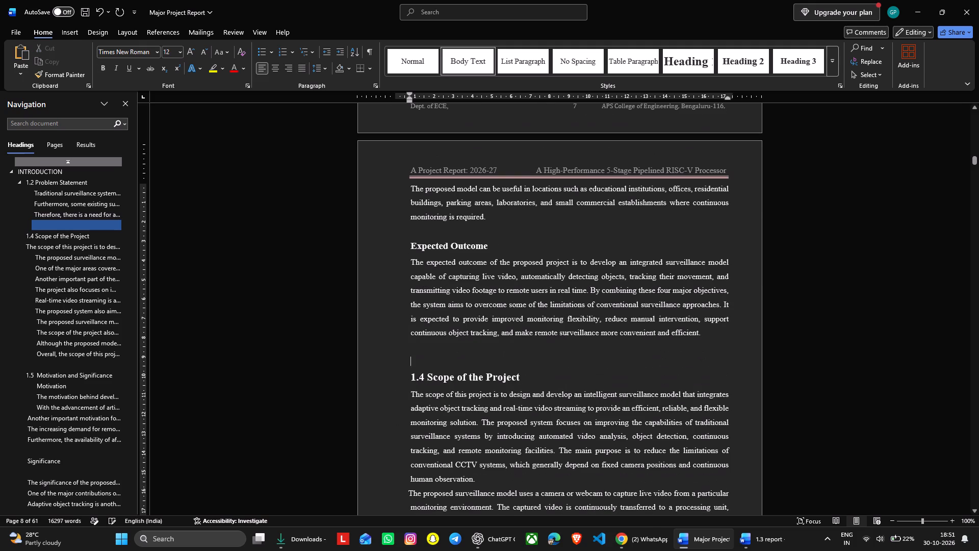
key("BackSpace")
key("BackSpace")
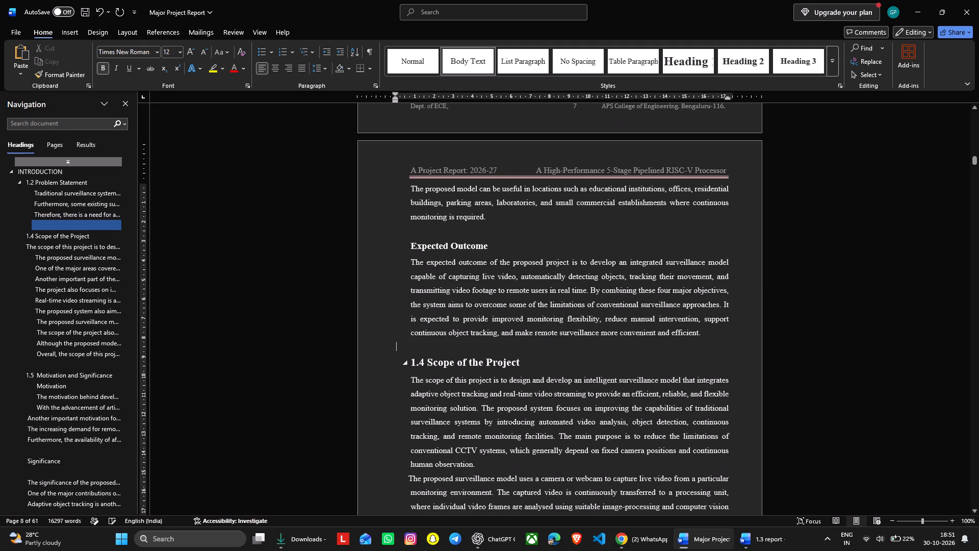
left_click(444, 367)
Insert a blank line after each of the first two paragraphs under "1.4 Scope of the Project".
scroll(478, 389, "down", 1)
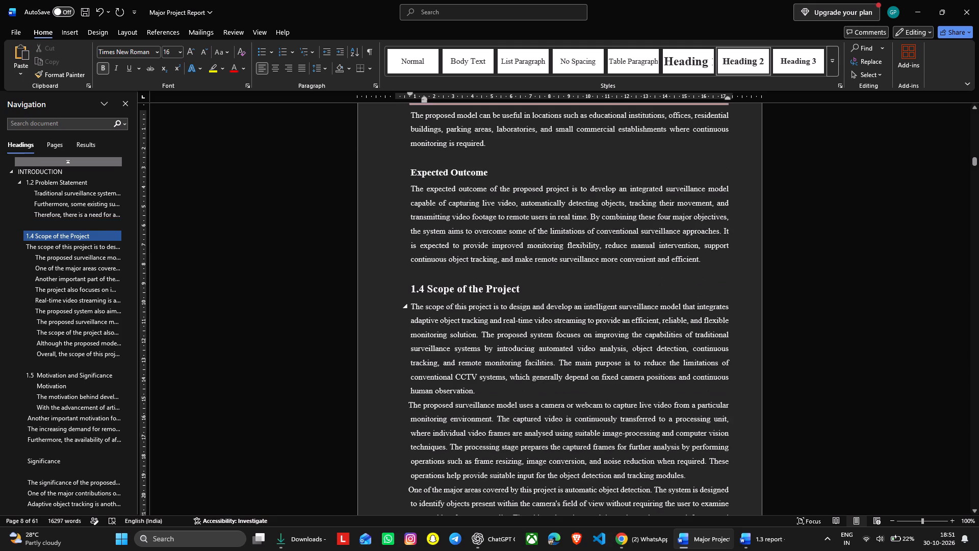
scroll(478, 389, "down", 4)
scroll(478, 389, "up", 3)
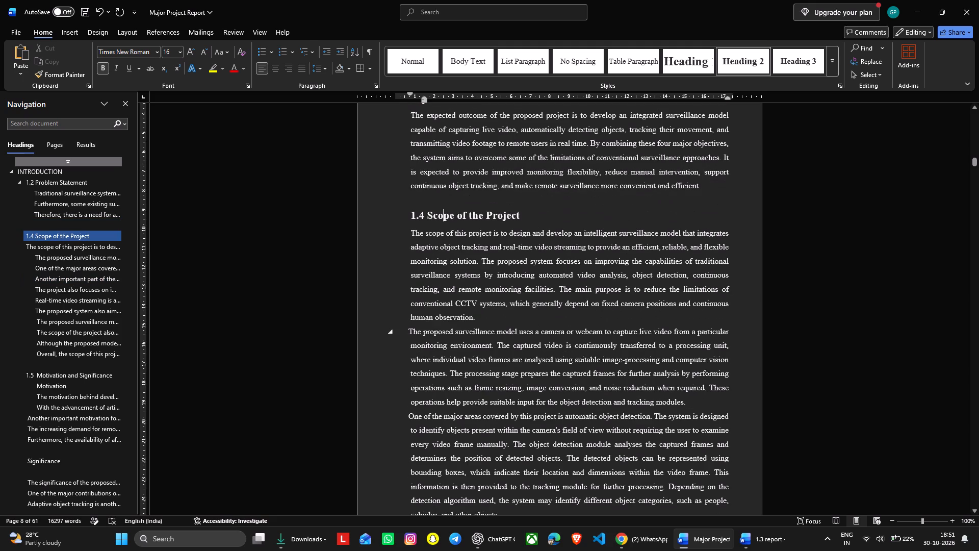
left_click(490, 321)
key("Return")
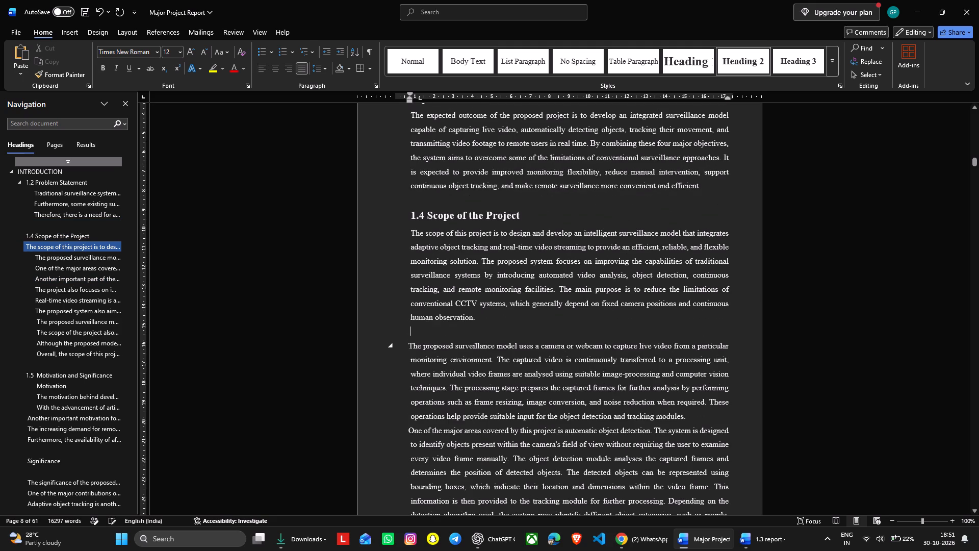
left_click(711, 420)
key("Return")
Split the "Depending on the detection algorithm used" sentence into its own paragraph, with a blank line before it, on the next page.
scroll(700, 424, "down", 2)
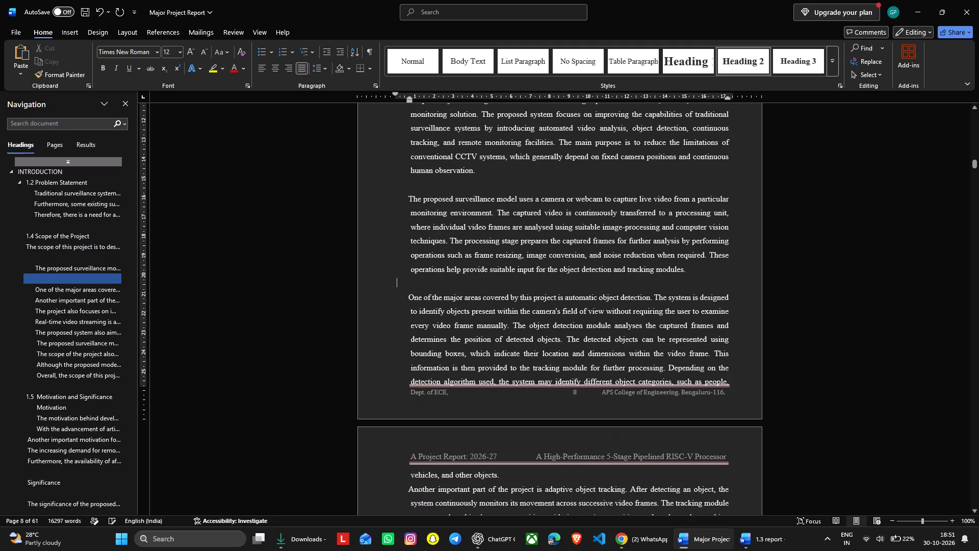
left_click(668, 369)
key("Return")
key("Return")
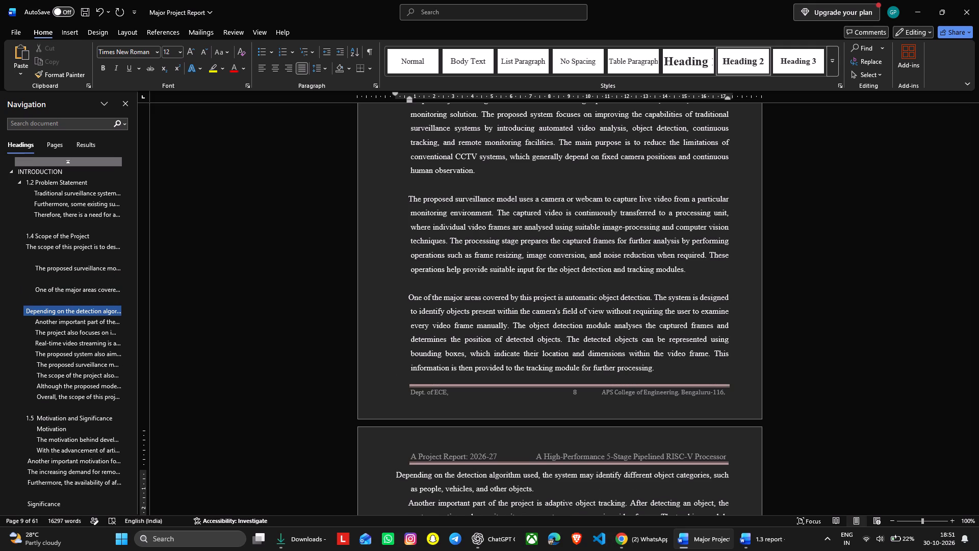
Align the first line of the "Depending on the detection algorithm used" paragraph with the left edge of its remaining text.
left_click_drag(394, 92, 407, 95)
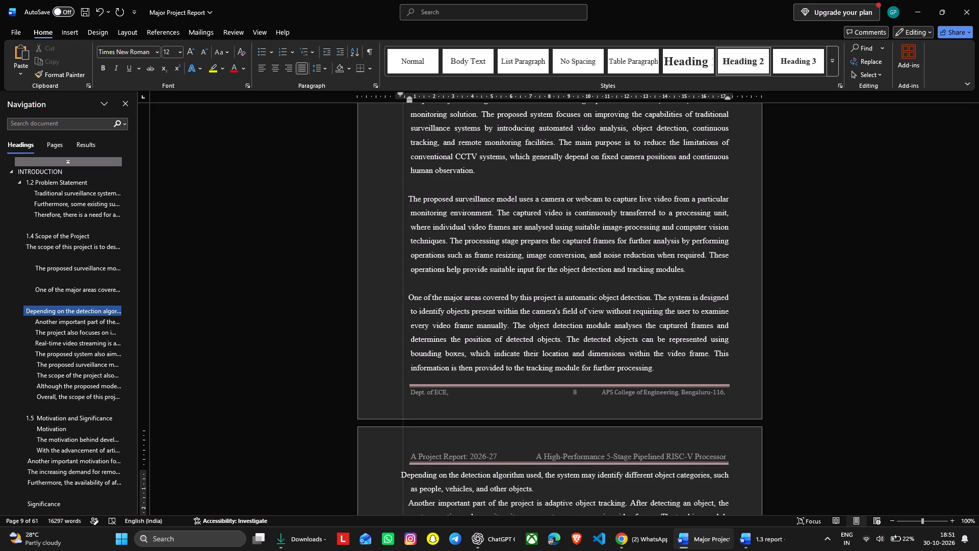
left_click_drag(407, 95, 408, 95)
Remove the leading spaces and hanging offset from the "Another important part of the project" paragraph so its first line aligns with its remaining text.
scroll(531, 414, "down", 2)
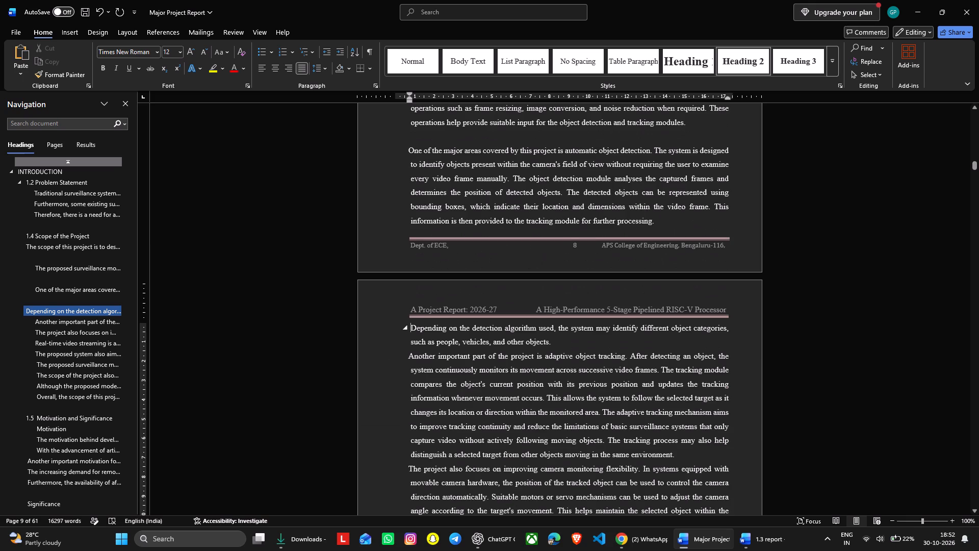
left_click(410, 358)
key("BackSpace")
key("BackSpace")
key("BackSpace")
key("BackSpace")
key("BackSpace")
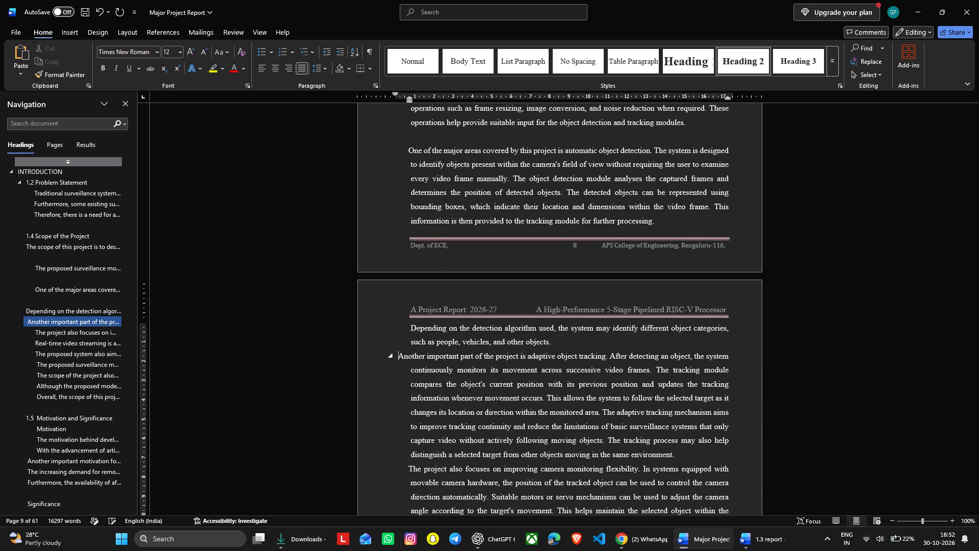
key("BackSpace")
key("BackSpace")
key("BackSpace")
key("BackSpace")
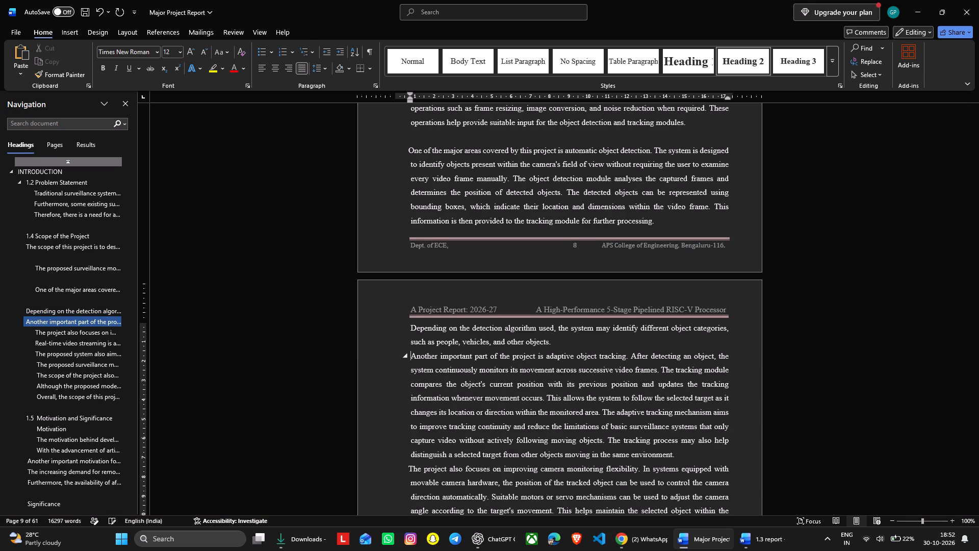
Merge the "Another important part of the project" paragraph onto the end of the "Depending on the detection algorithm used" paragraph, separated by a space.
double_click(577, 342)
key("BackSpace")
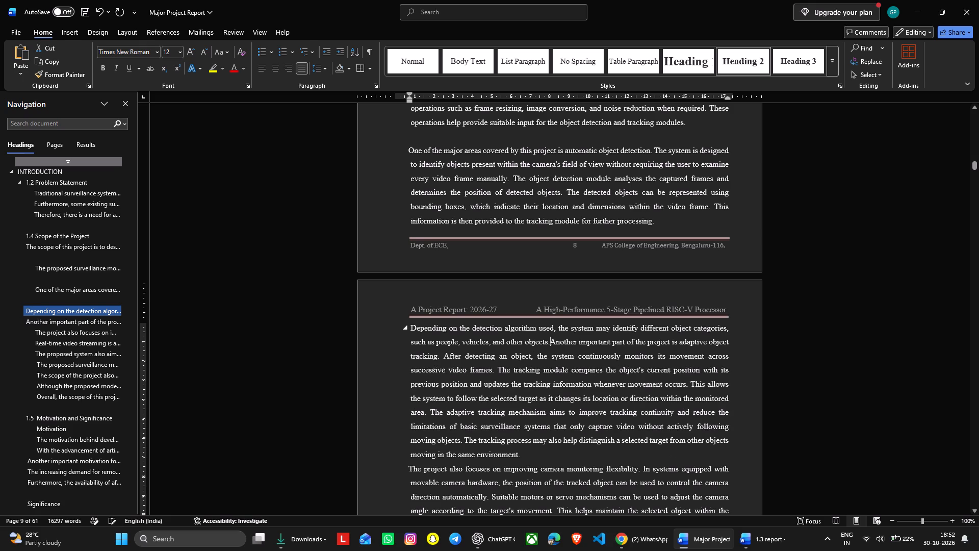
key("space")
Insert a blank line after each of the four paragraphs from "Depending on the detection algorithm used" through "The proposed system also aims".
scroll(576, 370, "down", 1)
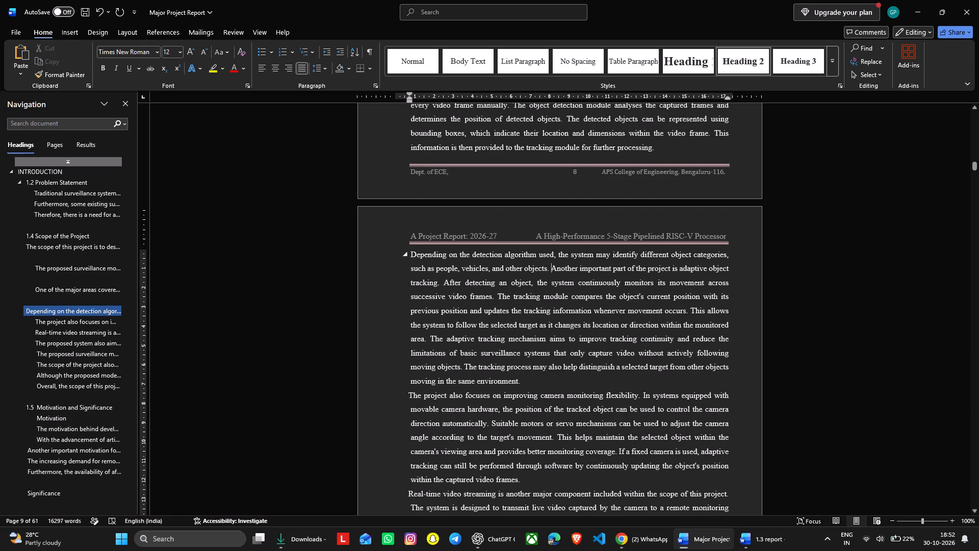
left_click(535, 374)
left_click(550, 384)
key("Return")
scroll(550, 384, "down", 2)
left_click(544, 345)
key("Return")
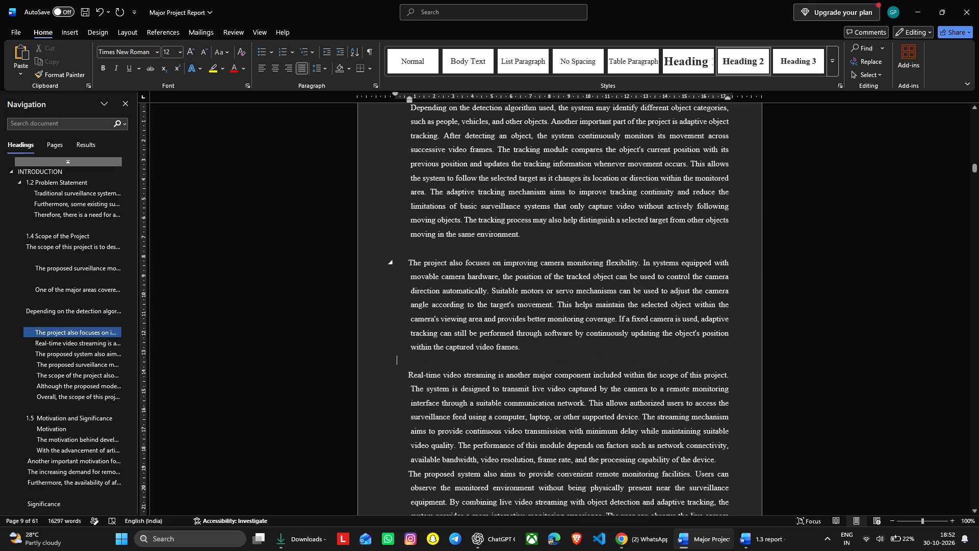
scroll(580, 379, "down", 2)
left_click(728, 315)
key("Return")
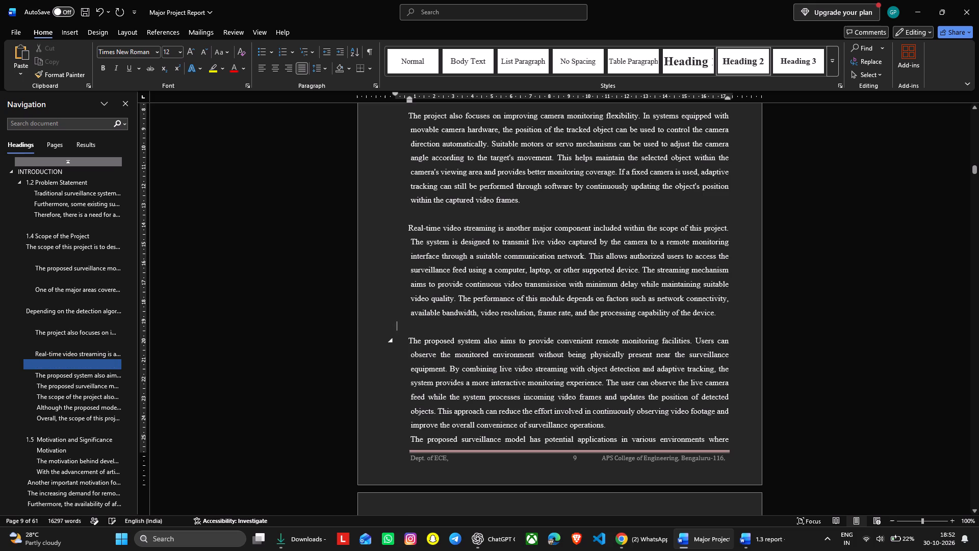
scroll(649, 375, "down", 2)
left_click(616, 280)
key("Return")
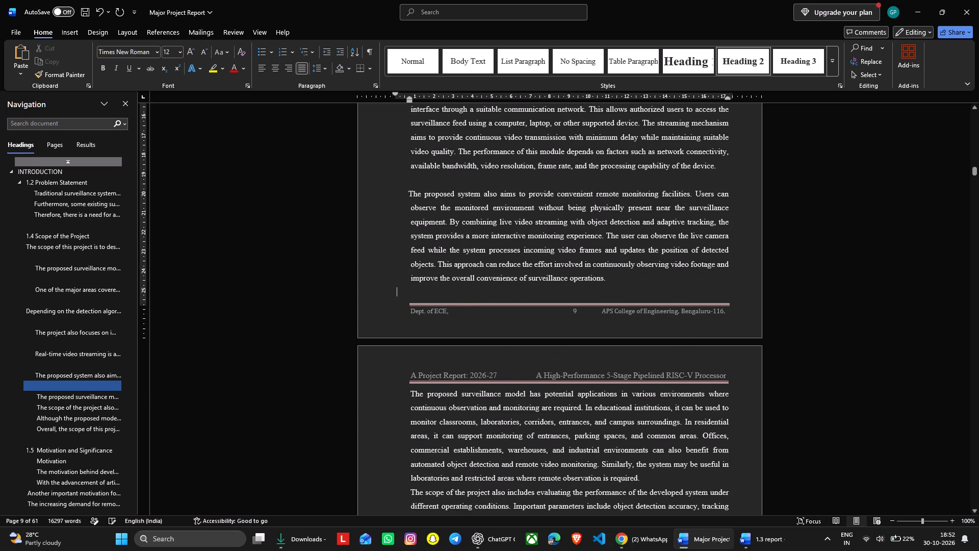
Insert a blank line after each of the next three section 1.4 paragraphs, from "The proposed surveillance model" through "Although the proposed model aims".
scroll(614, 372, "down", 1)
left_click(655, 403)
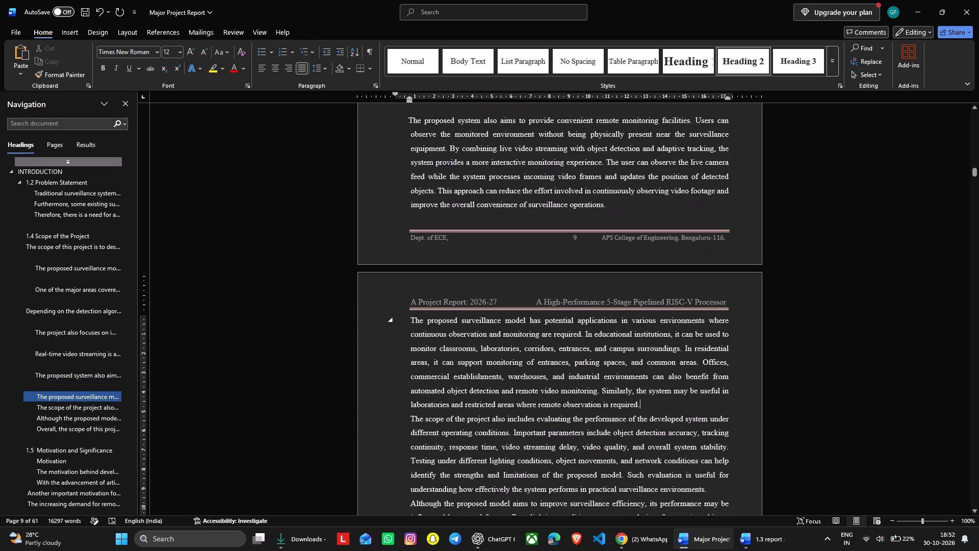
key("Return")
scroll(644, 409, "down", 1)
left_click(716, 435)
key("Return")
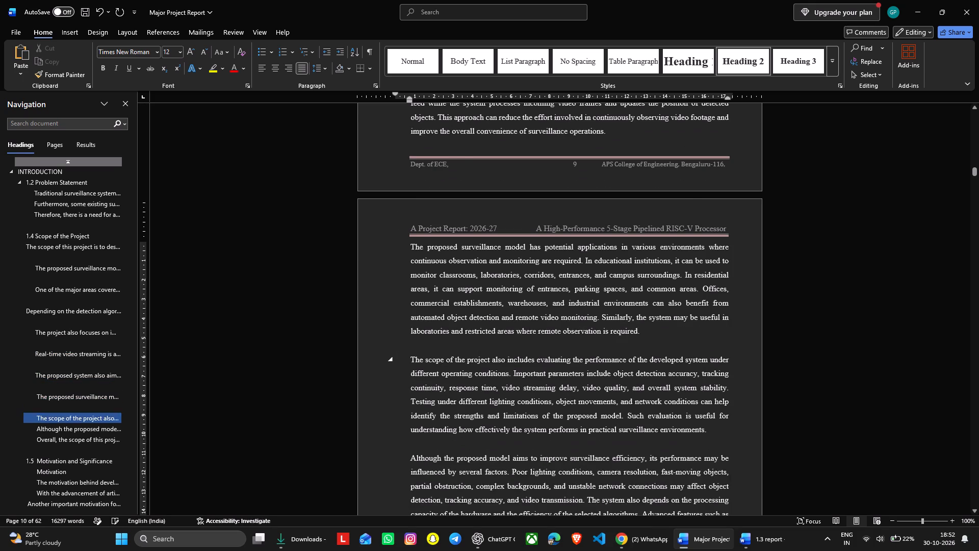
scroll(719, 441, "down", 1)
left_click(519, 486)
key("Return")
Insert two blank lines after the "Overall, the scope of this project" paragraph, moving the 1.5 heading to the next page.
scroll(574, 485, "down", 1)
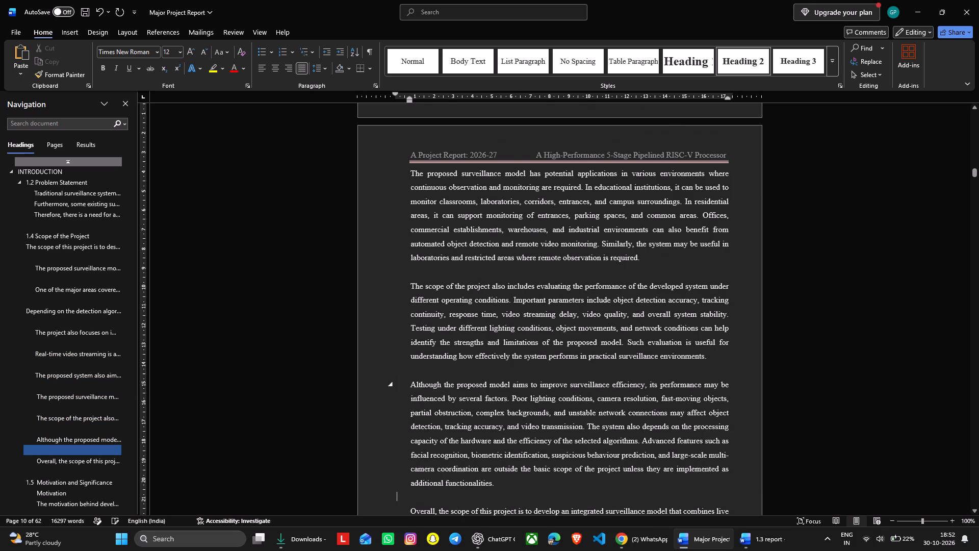
scroll(576, 479, "down", 2)
scroll(538, 400, "up", 1)
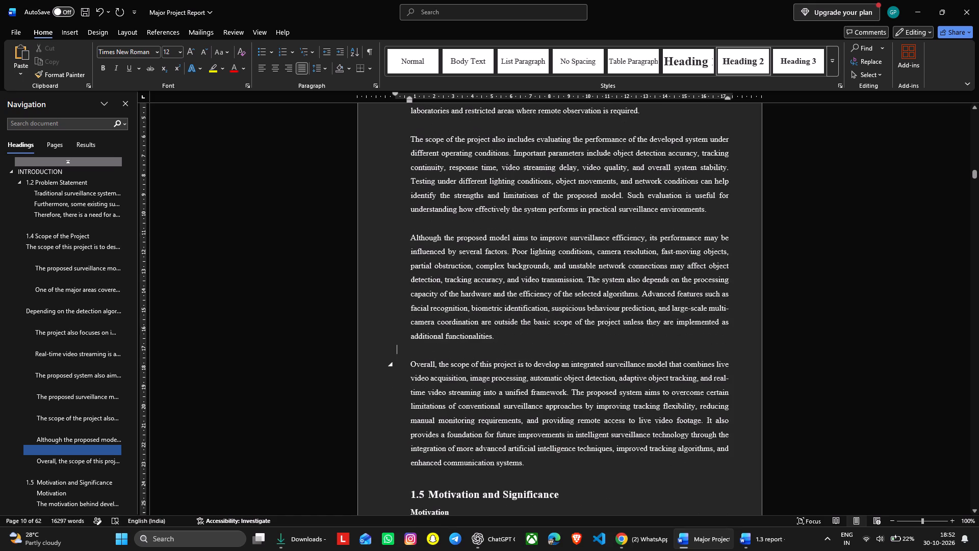
scroll(538, 400, "up", 1)
scroll(538, 400, "down", 4)
scroll(538, 400, "up", 1)
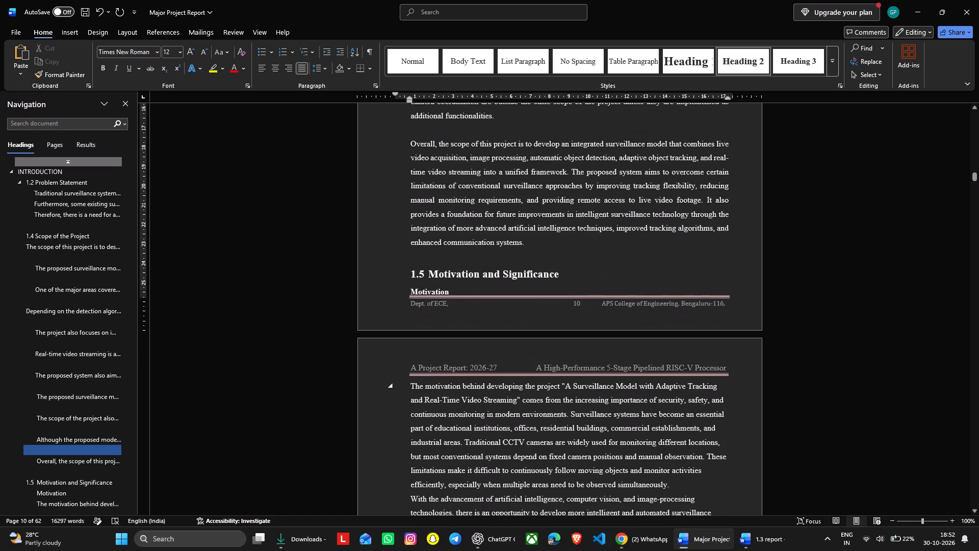
left_click(532, 323)
key("Return")
key("Return")
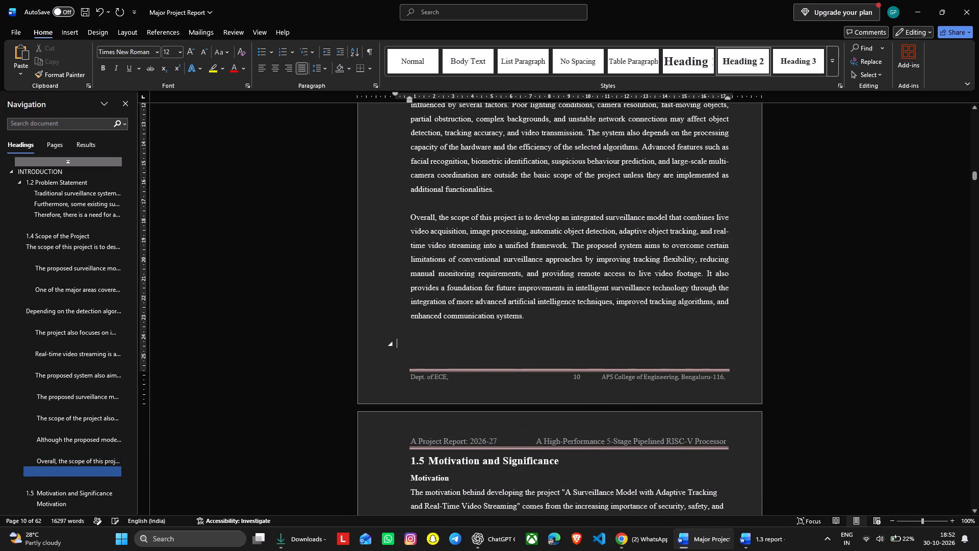
Increase the font size of the "Motivation" subheading under 1.5 by one increment.
scroll(570, 397, "down", 1)
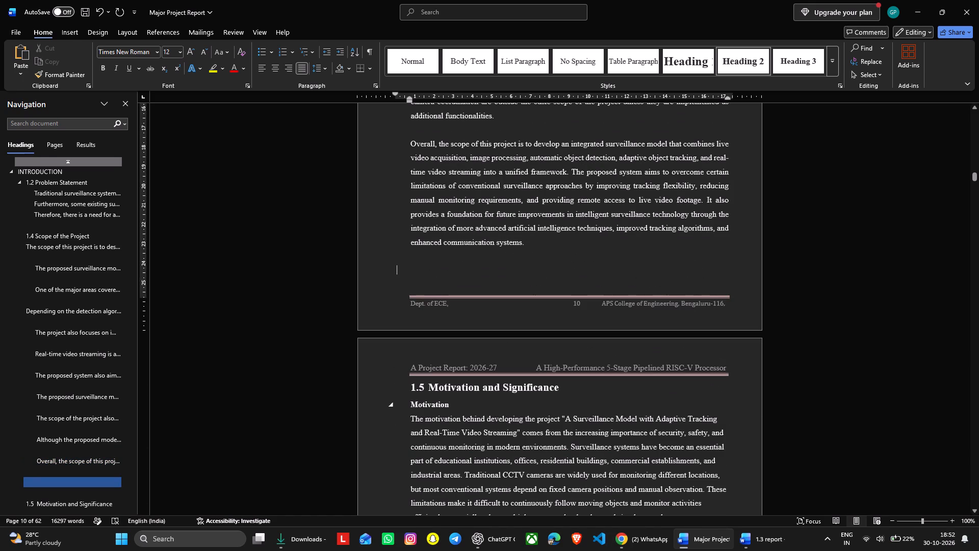
left_click(411, 407)
left_click(437, 408)
left_click(467, 387)
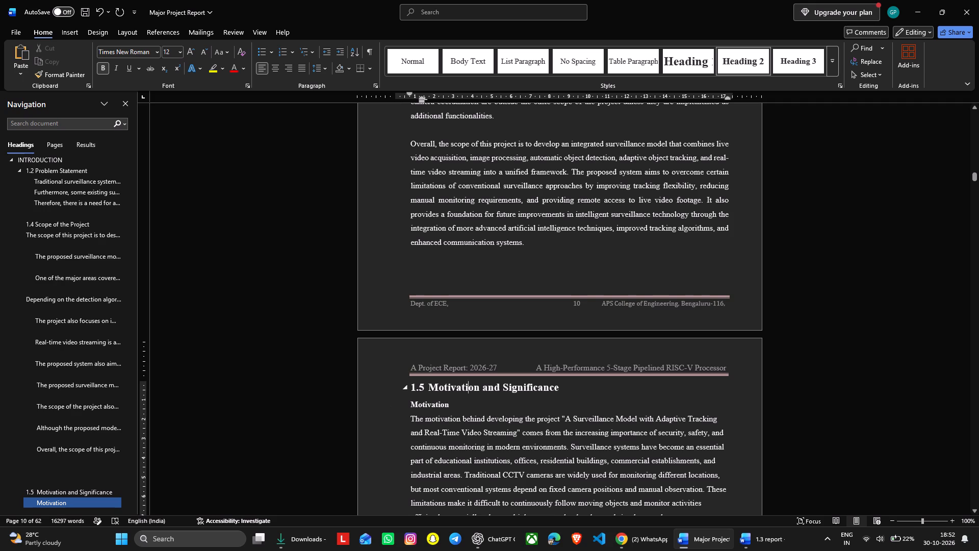
left_click_drag(453, 409, 397, 406)
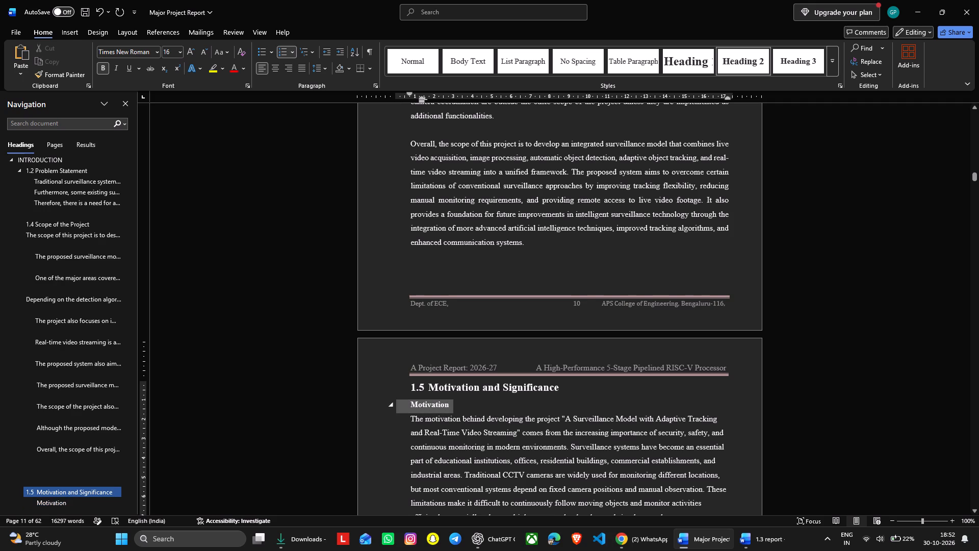
left_click_drag(397, 406, 409, 410)
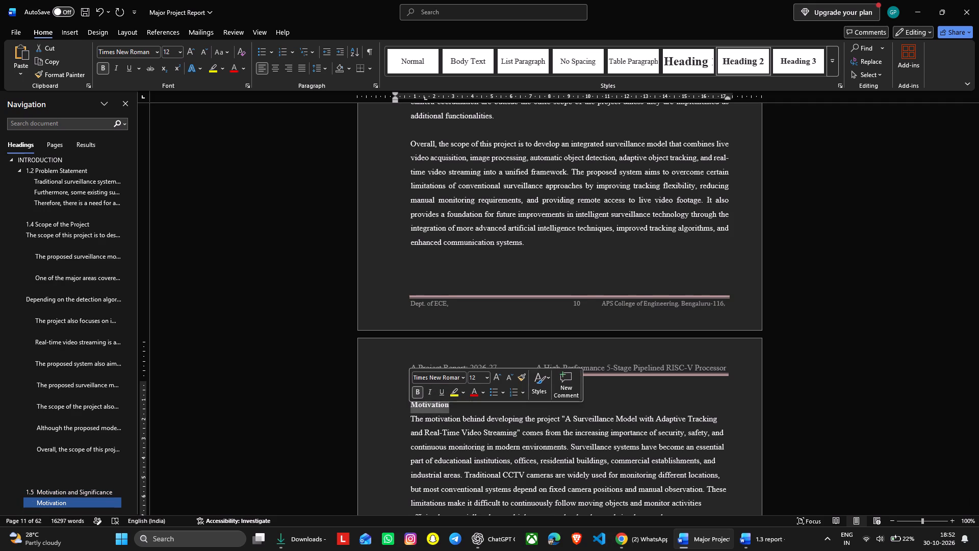
left_click(501, 378)
left_click(504, 418)
Justify all section 1.5 text from the first "Motivation" paragraph through the closing "From an overall perspective" paragraph.
scroll(506, 429, "down", 1)
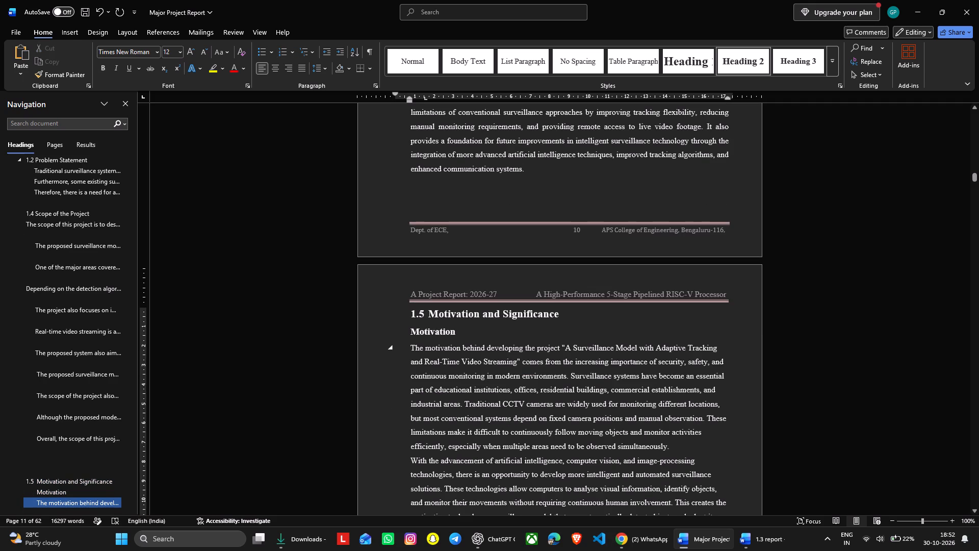
left_click_drag(411, 348, 427, 366)
left_click_drag(448, 385, 510, 428)
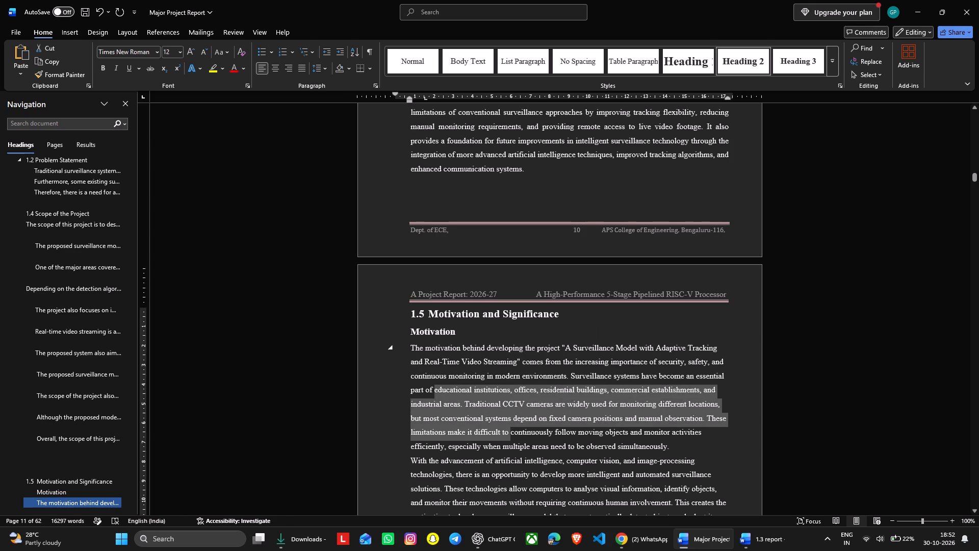
left_click(408, 349)
left_click_drag(408, 348, 508, 435)
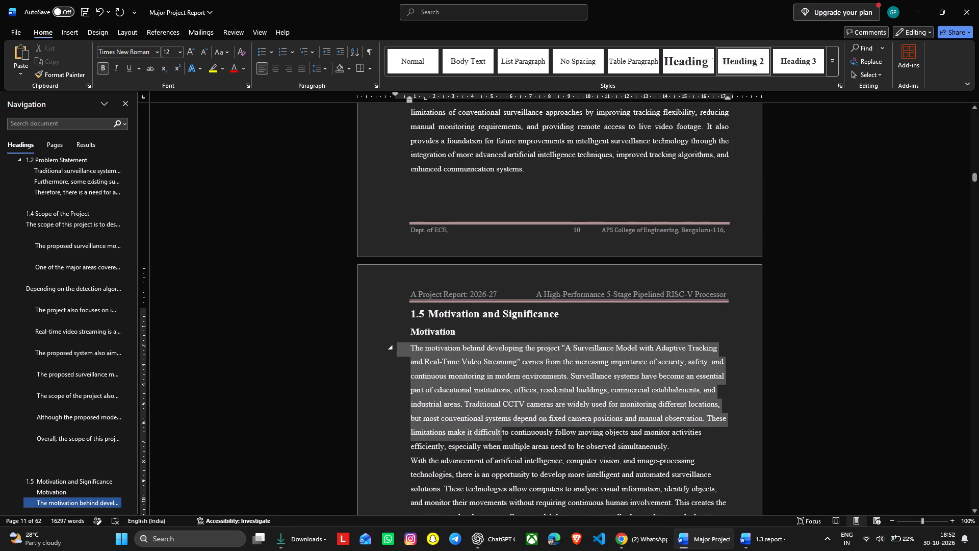
left_click_drag(508, 435, 531, 447)
scroll(526, 449, "down", 9)
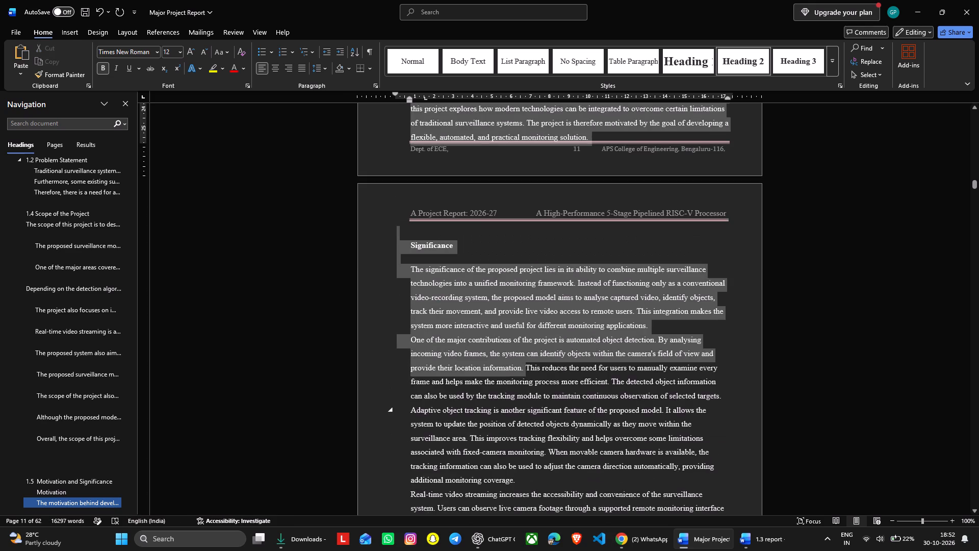
left_click_drag(531, 447, 570, 427)
scroll(535, 446, "down", 7)
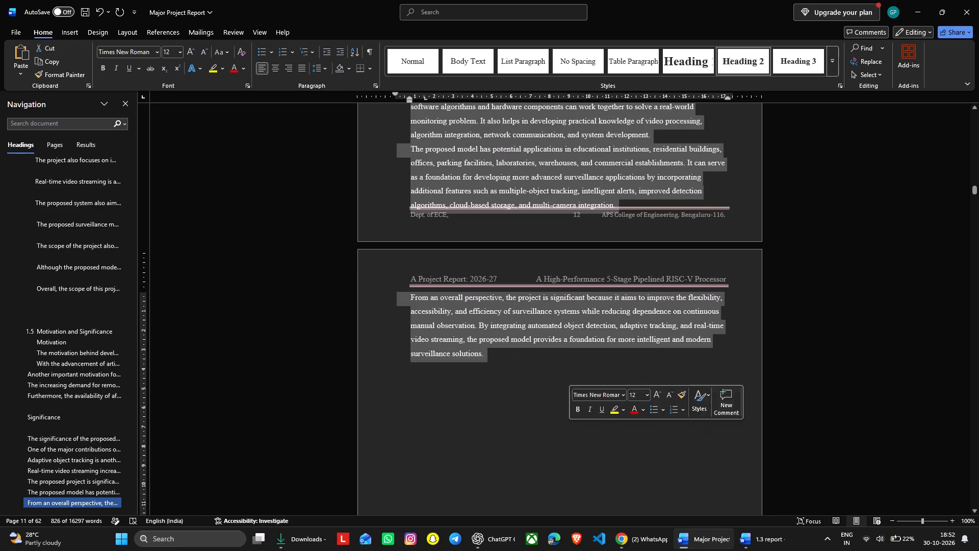
left_click(303, 69)
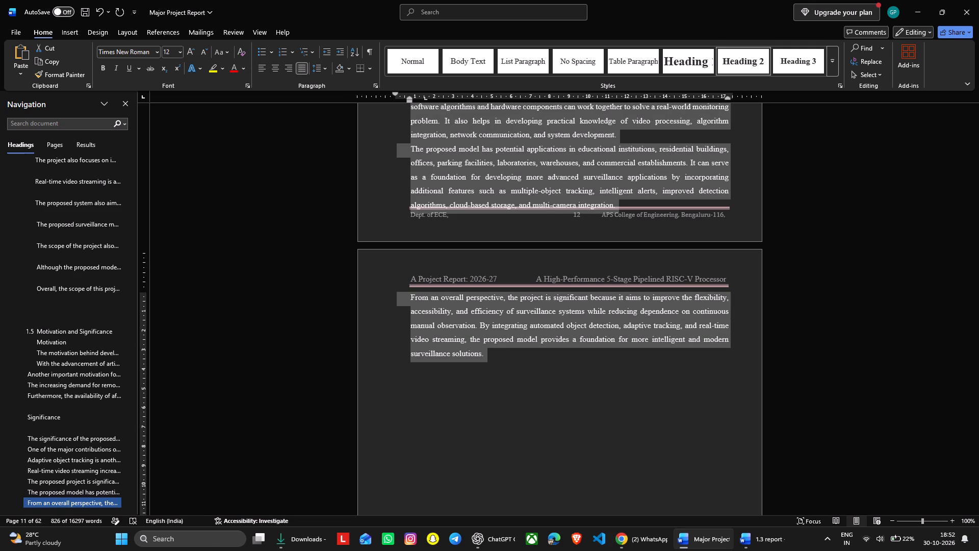
left_click(568, 166)
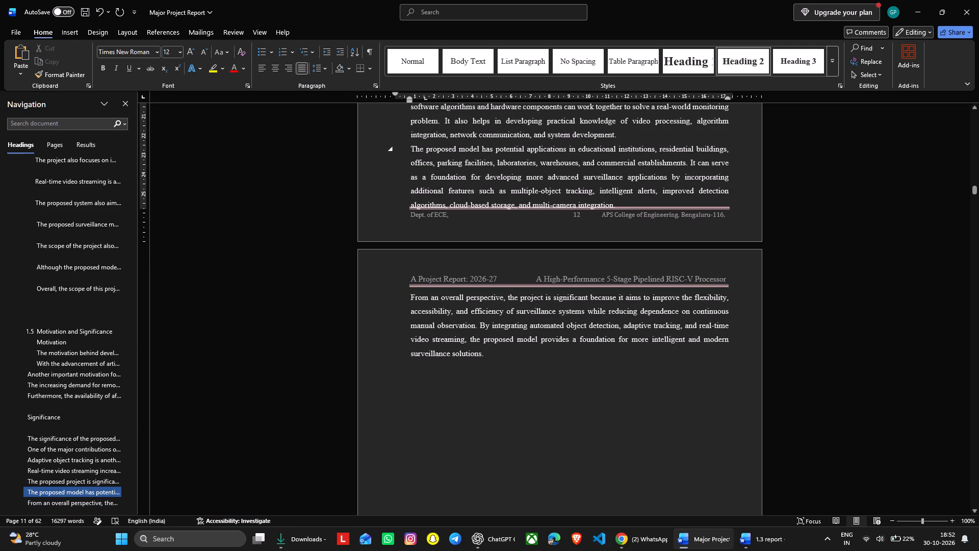
Insert a blank line after the first paragraph under the "Motivation" subheading.
scroll(585, 202, "up", 7)
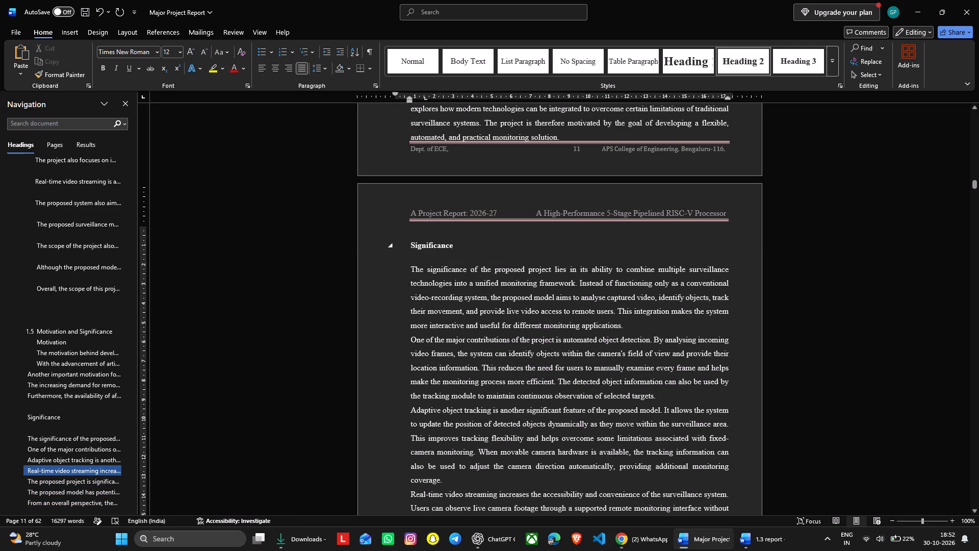
left_click(444, 252)
left_click(438, 261)
scroll(452, 251, "up", 2)
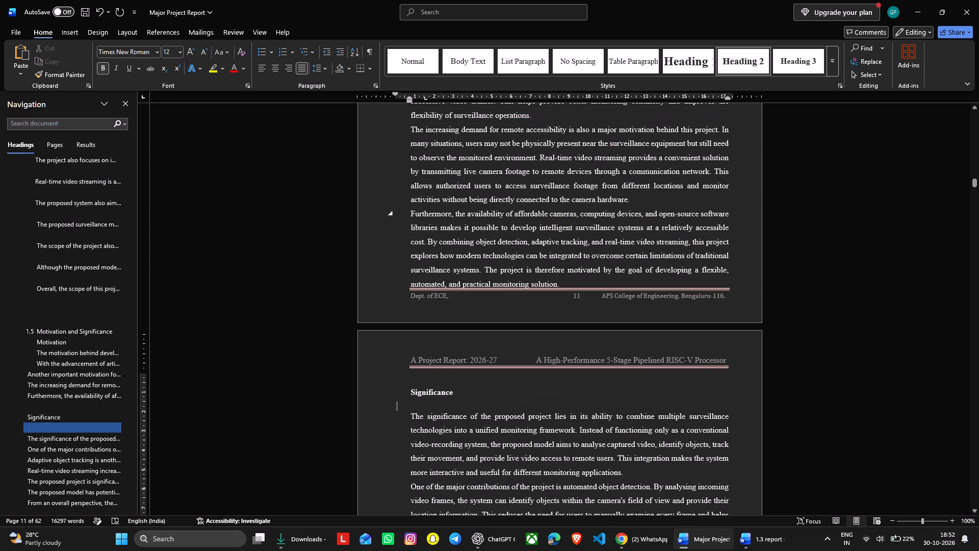
scroll(454, 247, "up", 6)
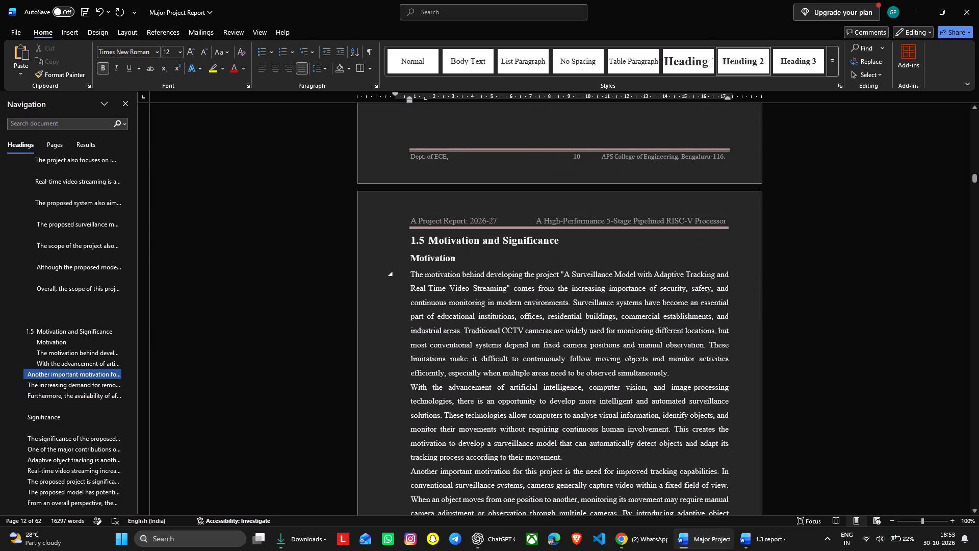
left_click(677, 371)
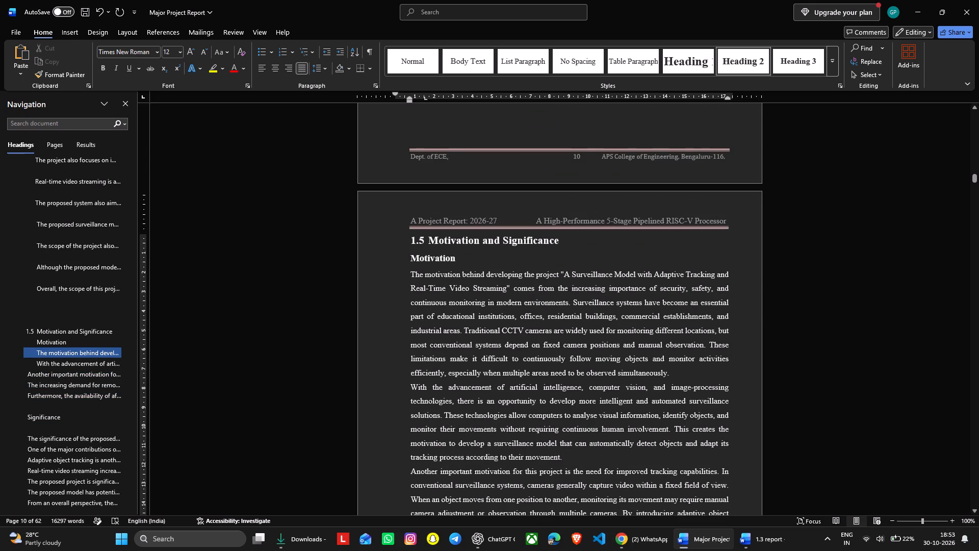
key("Return")
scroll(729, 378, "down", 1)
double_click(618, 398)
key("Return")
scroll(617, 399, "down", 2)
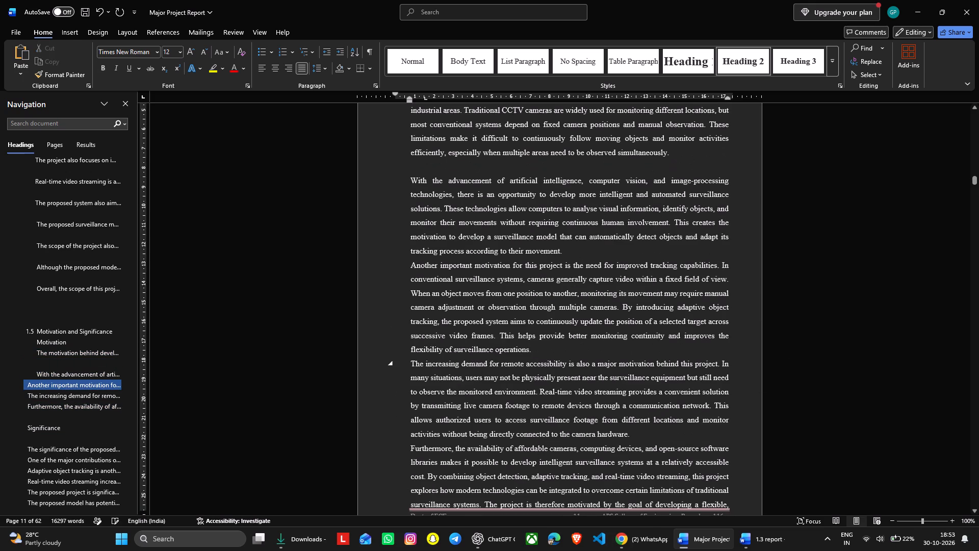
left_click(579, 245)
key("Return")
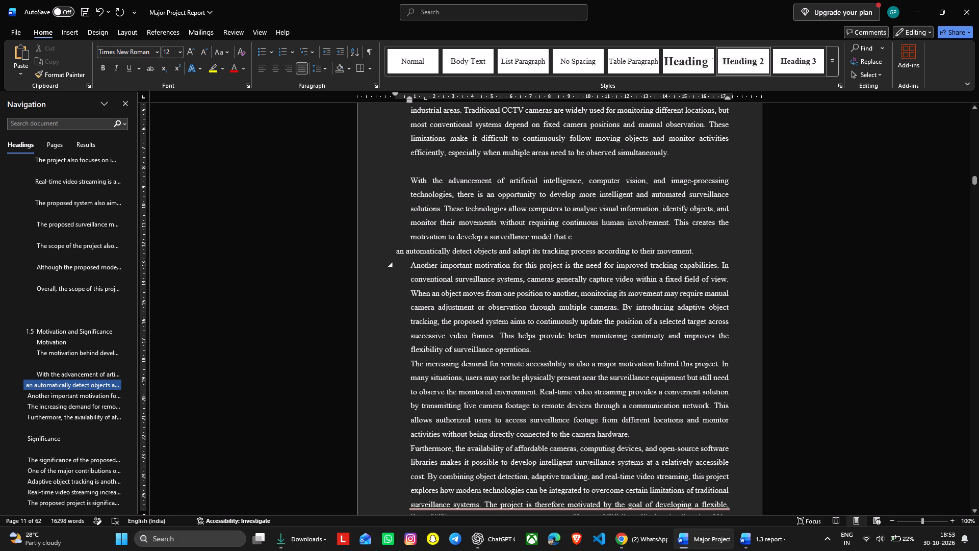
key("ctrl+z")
Insert a blank line after each of the "With the advancement", "Another important motivation" and "The increasing demand" paragraphs under "Motivation".
left_click(575, 258)
key("Return")
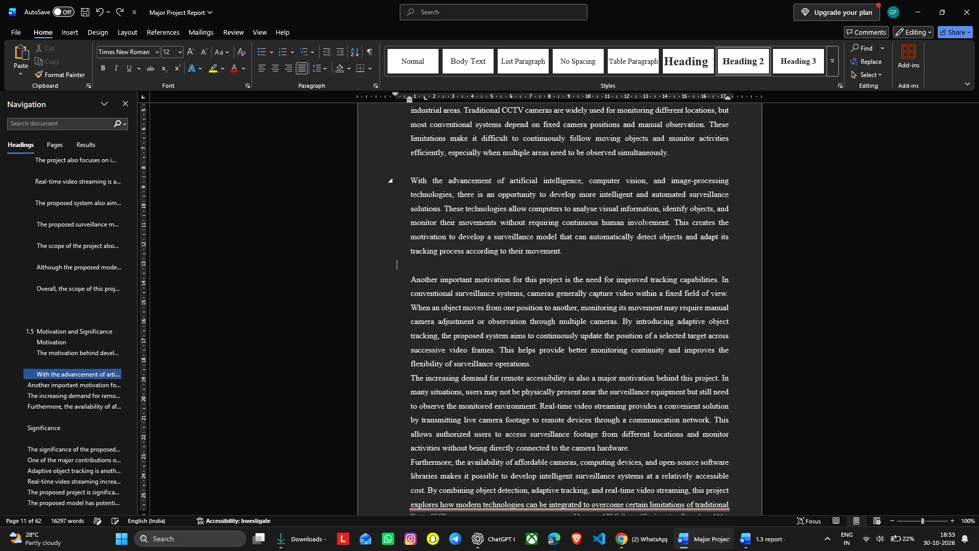
left_click(560, 364)
key("Return")
scroll(562, 364, "down", 1)
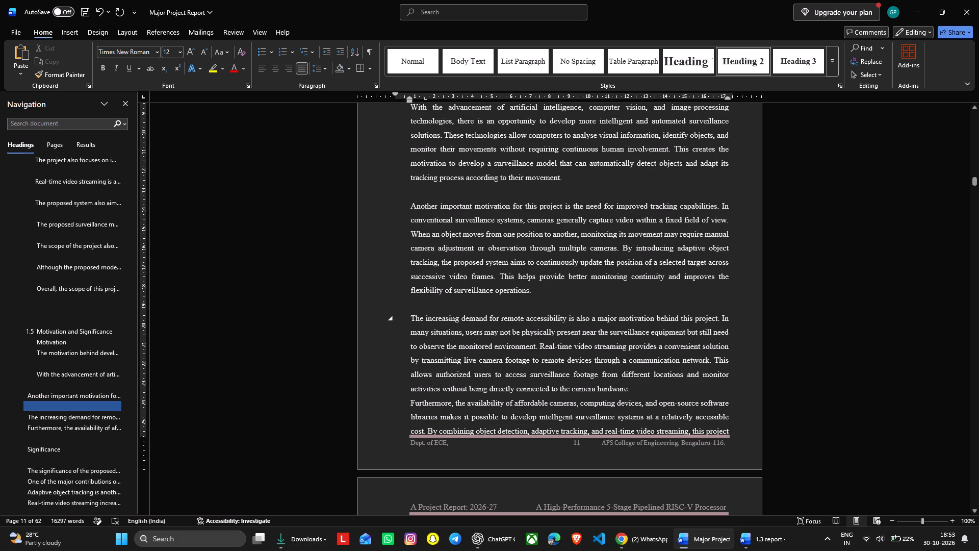
left_click(633, 387)
key("Return")
Remove the blank line between the "Significance" subheading and its first paragraph.
scroll(645, 404, "down", 2)
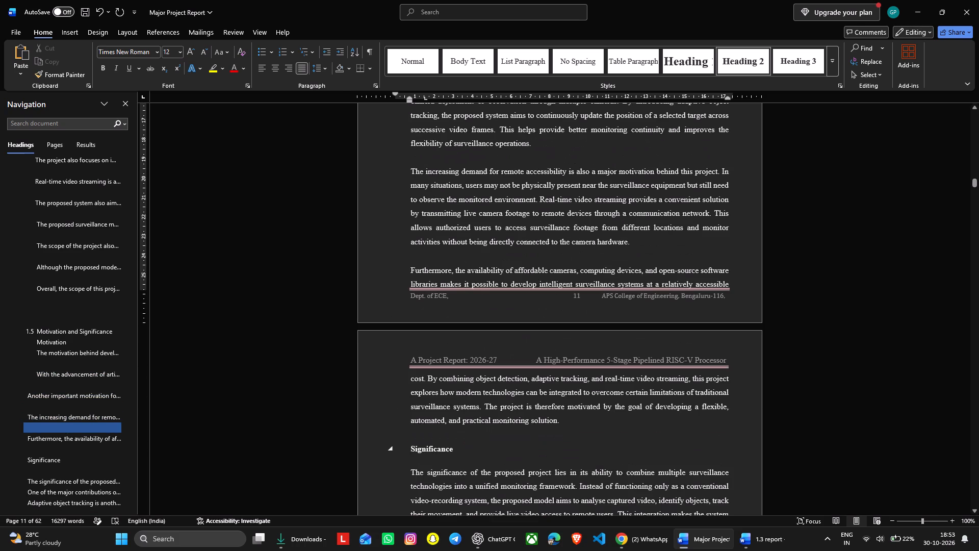
left_click(437, 438)
left_click(447, 458)
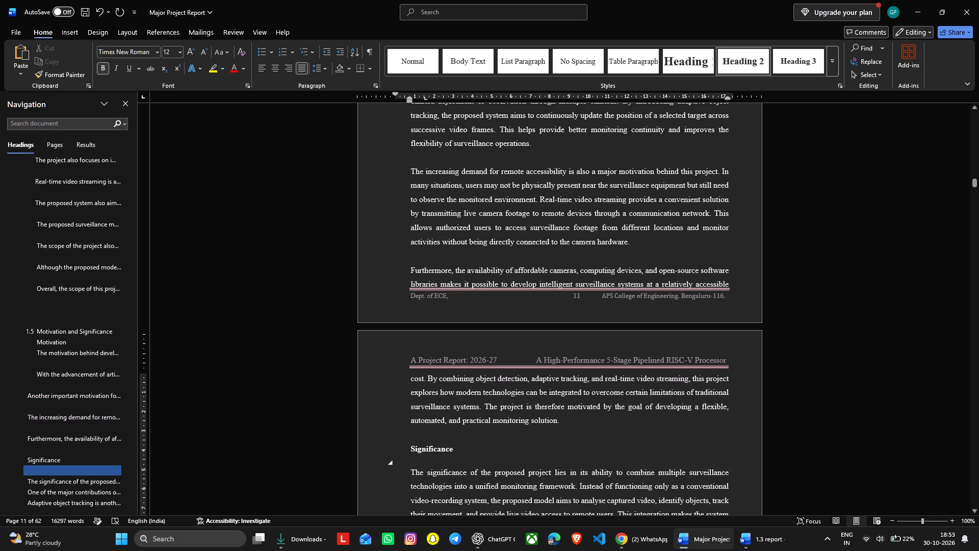
key("BackSpace")
key("BackSpace")
Insert a blank line after each of the first three paragraphs under "Significance", through the "Adaptive object tracking" paragraph.
scroll(525, 463, "down", 1)
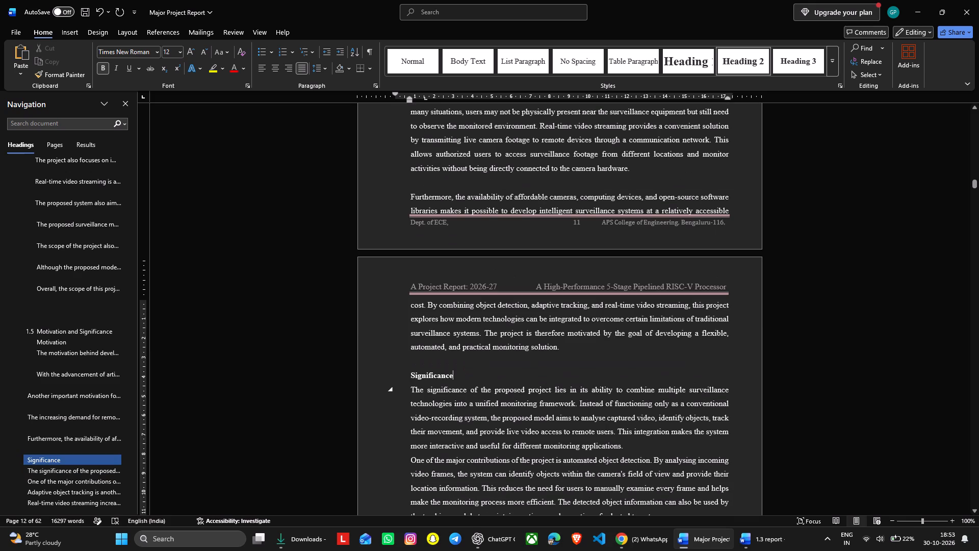
left_click(647, 450)
key("Return")
scroll(648, 460, "down", 2)
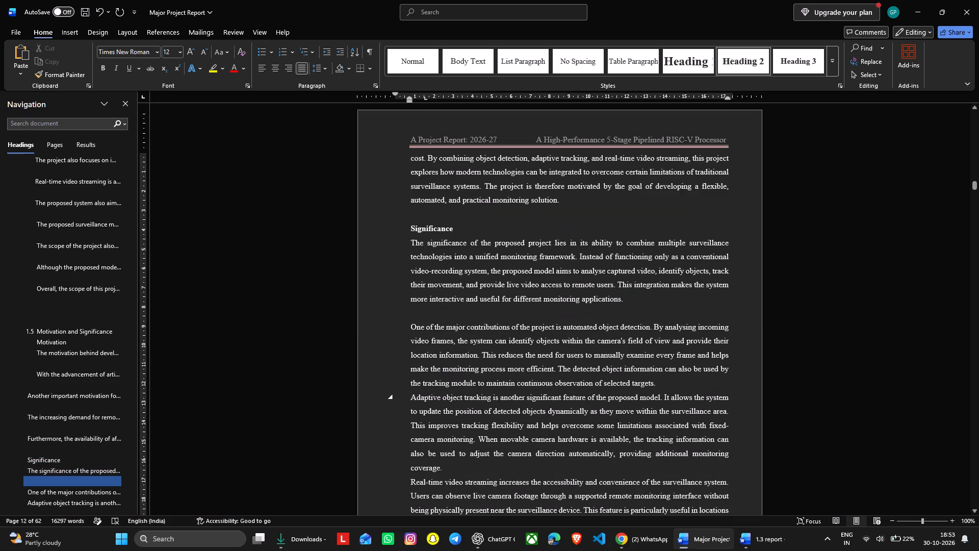
left_click(672, 386)
key("Return")
scroll(534, 470, "down", 1)
left_click(474, 408)
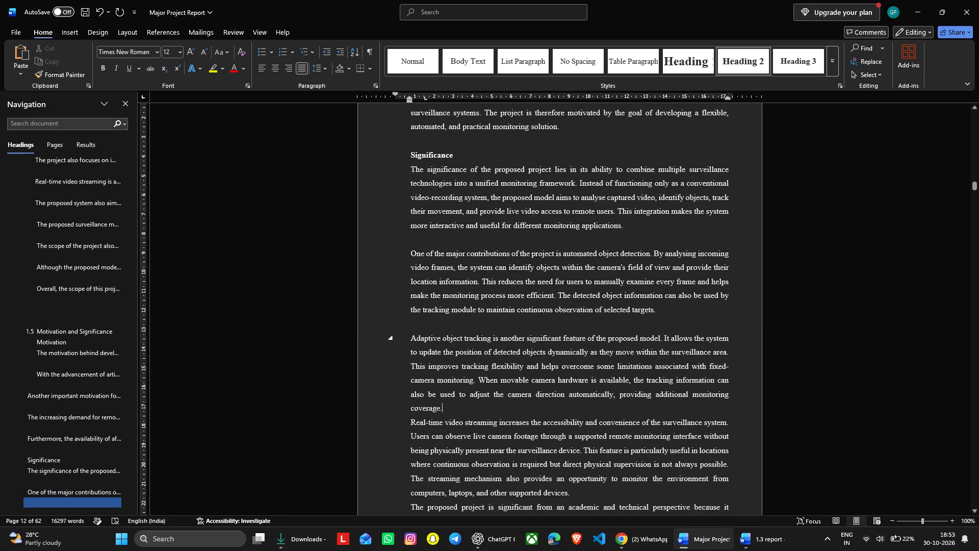
key("Return")
Insert a blank line after each of the "Real-time video streaming", "The proposed project" and "The proposed model" paragraphs under "Significance".
scroll(517, 424, "down", 2)
left_click(589, 366)
key("Return")
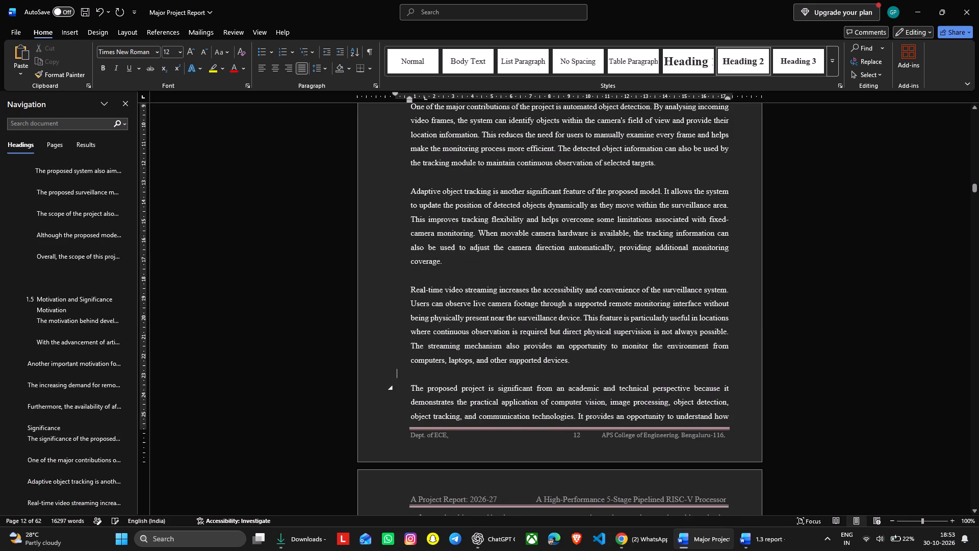
scroll(601, 399, "down", 2)
left_click(641, 400)
key("Return")
scroll(644, 415, "down", 1)
left_click(640, 412)
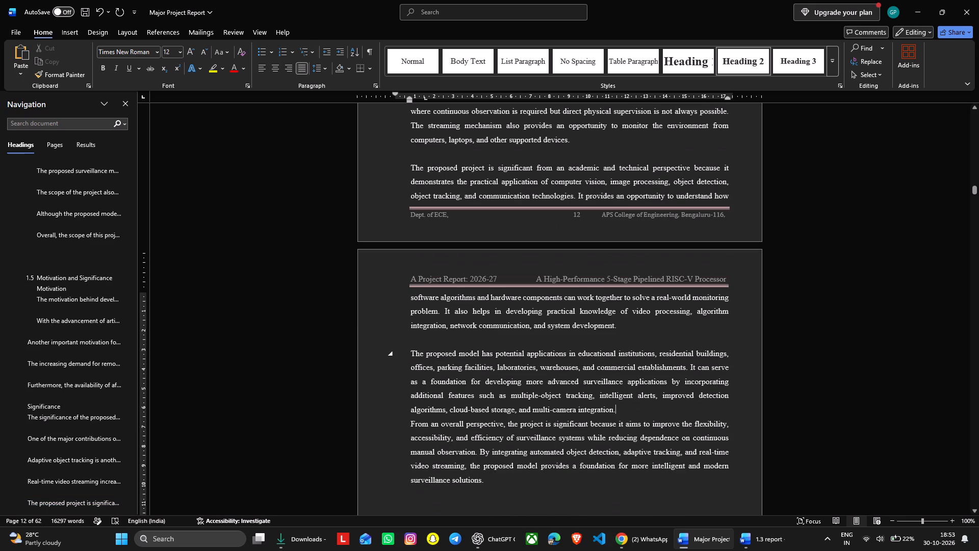
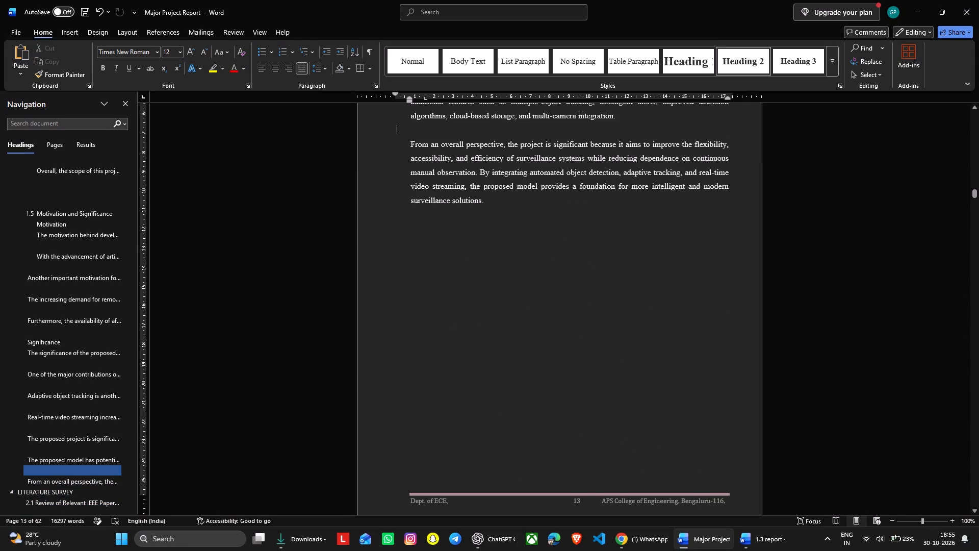
Paste the copied Organization of the Report text on a new line below the "From an overall perspective" paragraph.
left_click(505, 222)
key("Return")
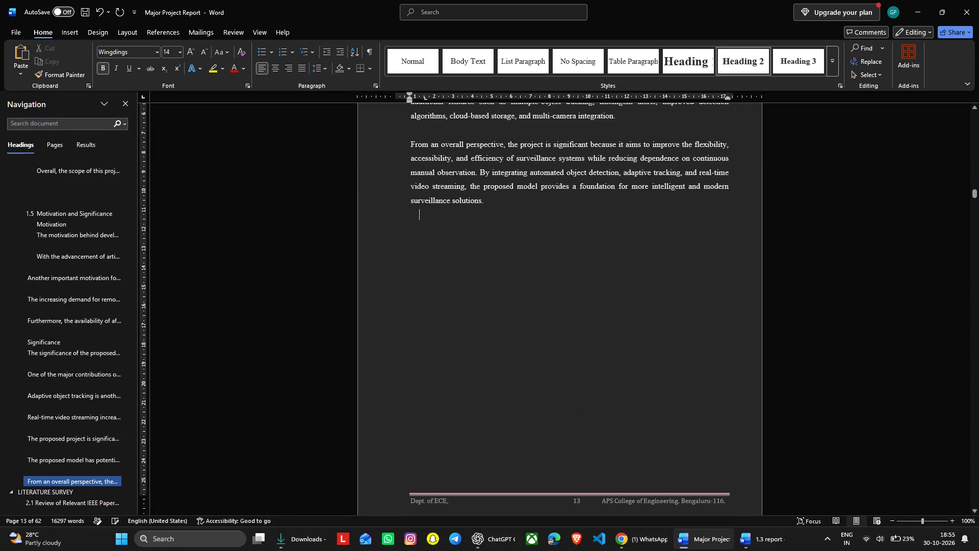
key("Return")
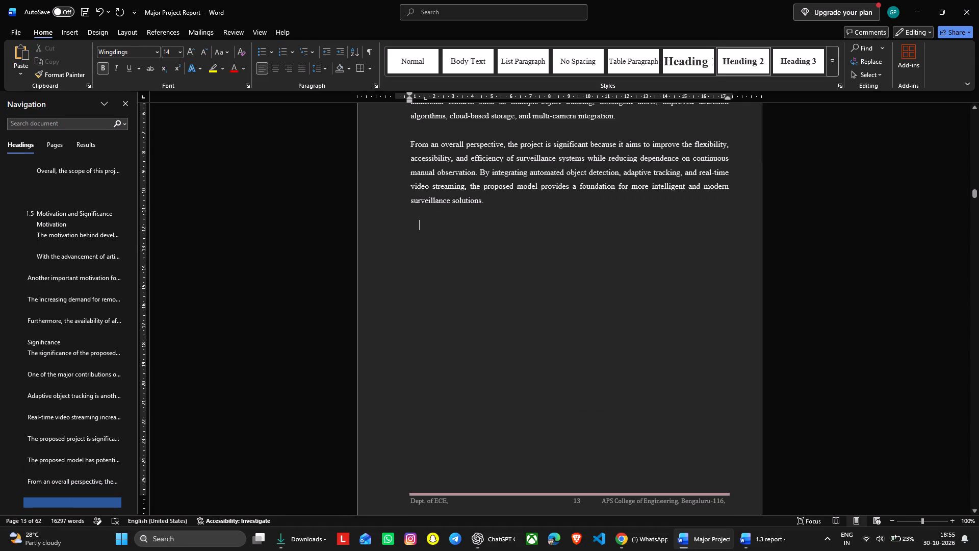
key("ctrl+v")
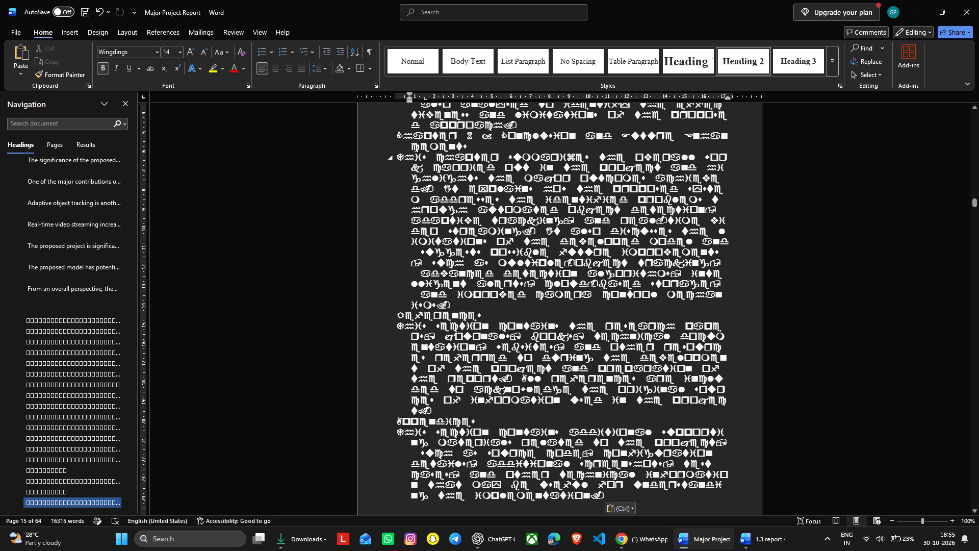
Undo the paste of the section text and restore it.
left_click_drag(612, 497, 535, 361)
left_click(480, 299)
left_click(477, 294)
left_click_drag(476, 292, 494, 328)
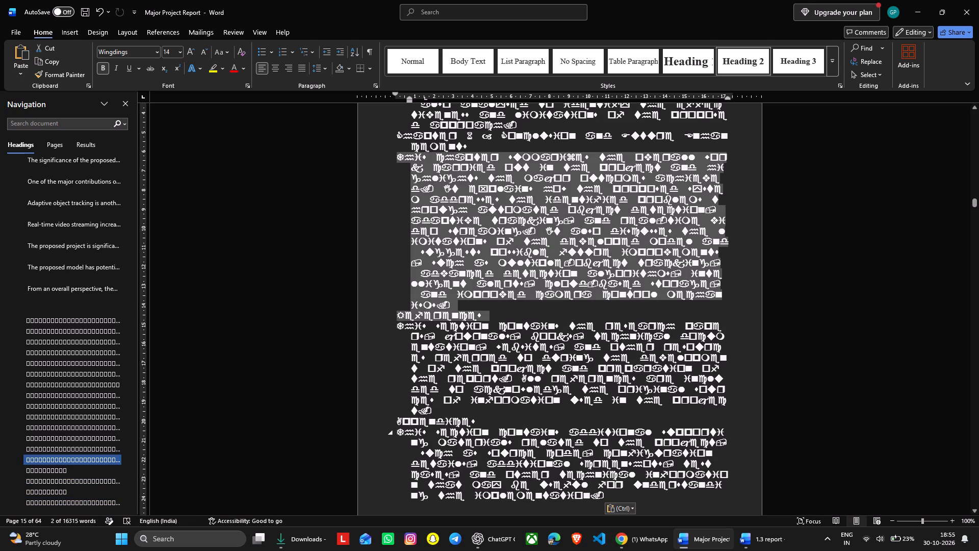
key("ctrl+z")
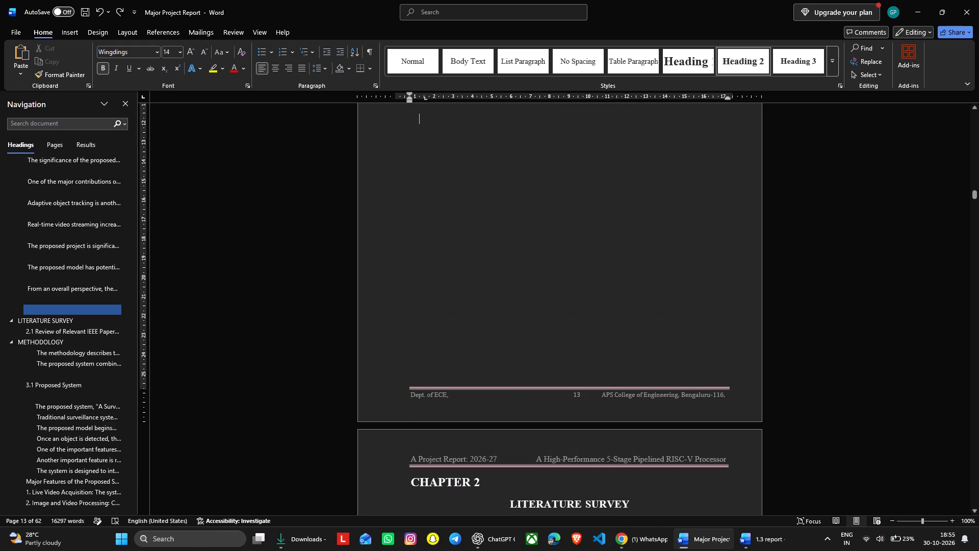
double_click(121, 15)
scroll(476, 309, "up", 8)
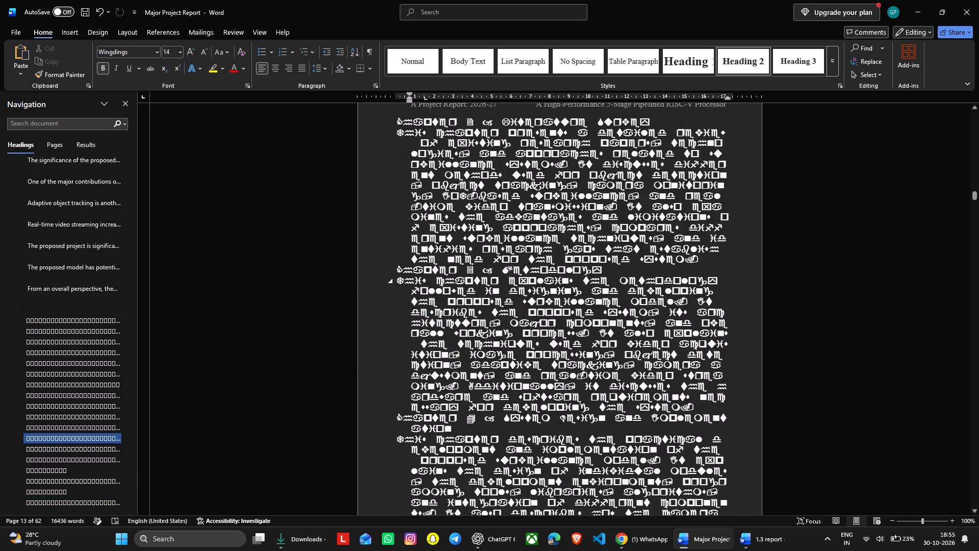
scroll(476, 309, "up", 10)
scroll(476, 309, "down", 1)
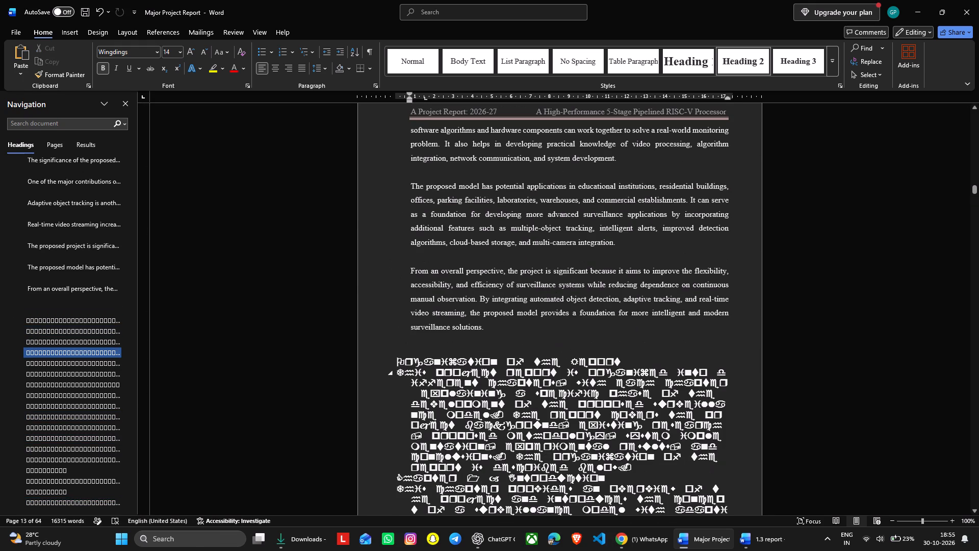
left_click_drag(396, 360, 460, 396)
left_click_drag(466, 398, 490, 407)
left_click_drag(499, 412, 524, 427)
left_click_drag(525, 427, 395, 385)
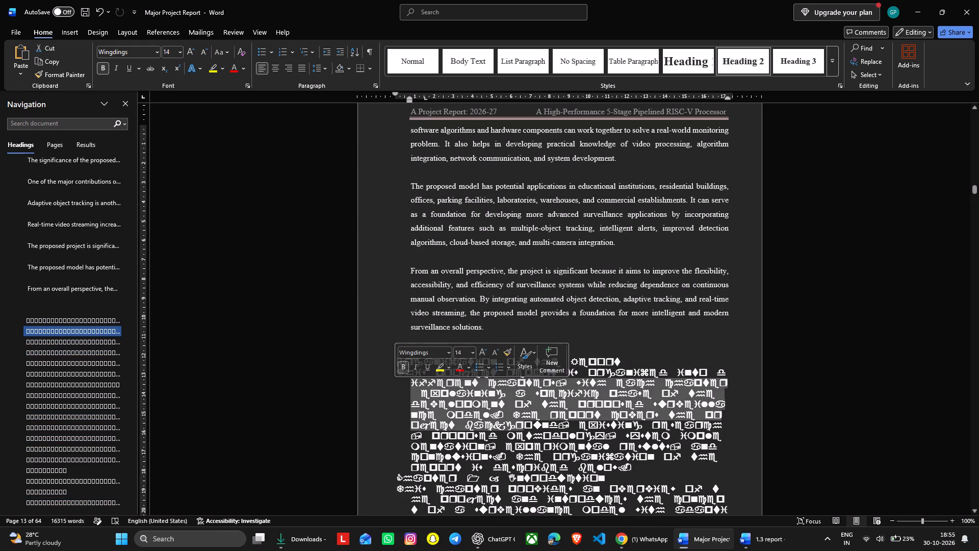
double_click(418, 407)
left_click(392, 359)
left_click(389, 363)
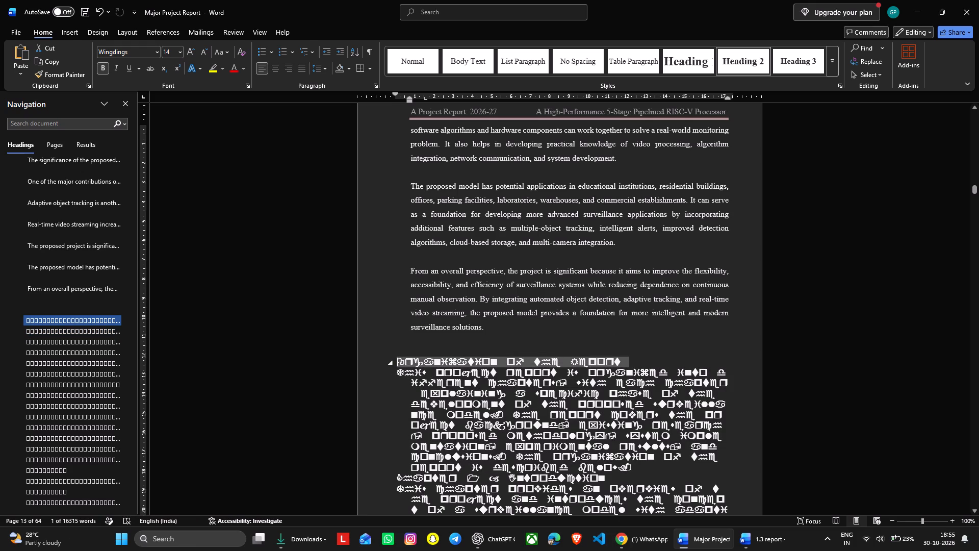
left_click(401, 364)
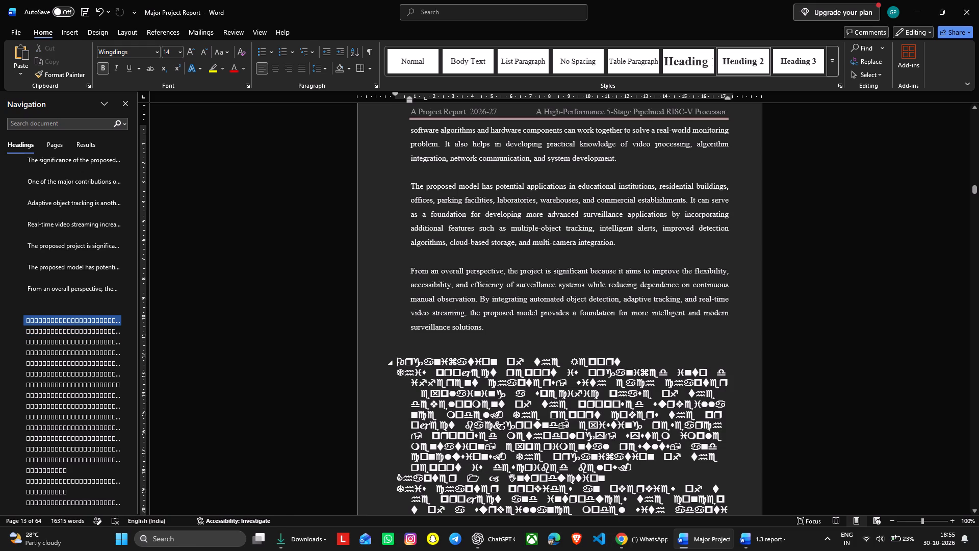
Select the entire pasted section, from its title through the Appendices paragraph, and set its font to Times New Roman.
left_click_drag(396, 364, 498, 434)
scroll(498, 434, "down", 3)
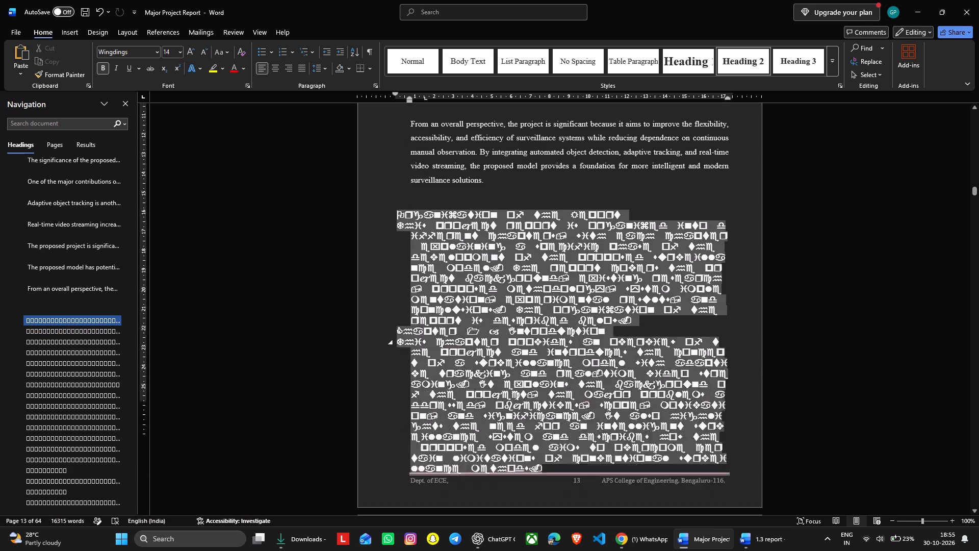
scroll(498, 434, "down", 1)
left_click_drag(498, 434, 516, 415)
scroll(500, 430, "down", 17)
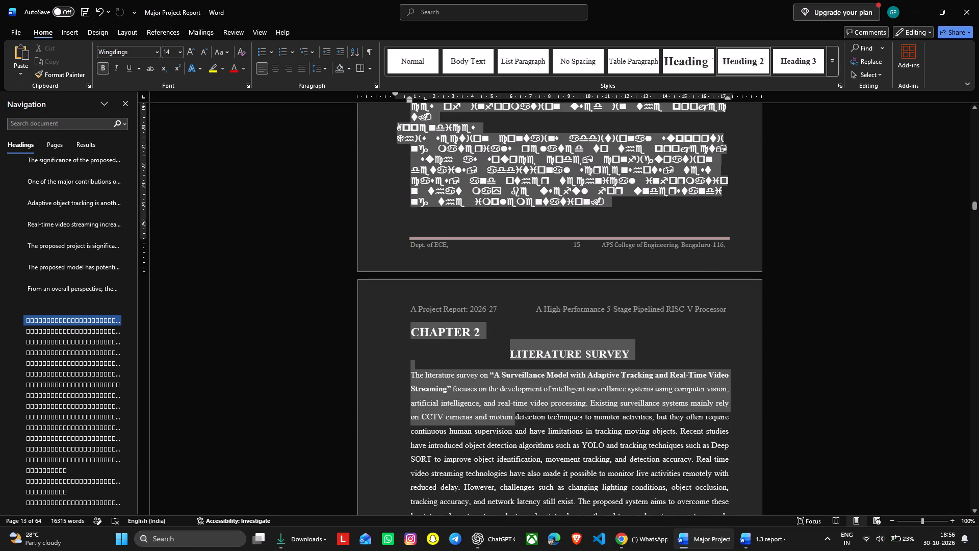
left_click_drag(516, 415, 610, 222)
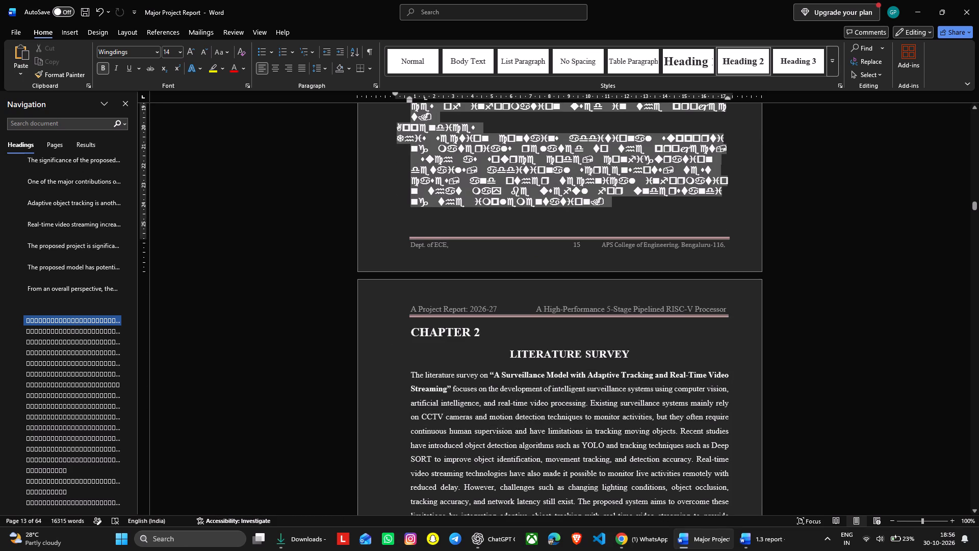
left_click_drag(610, 222, 611, 218)
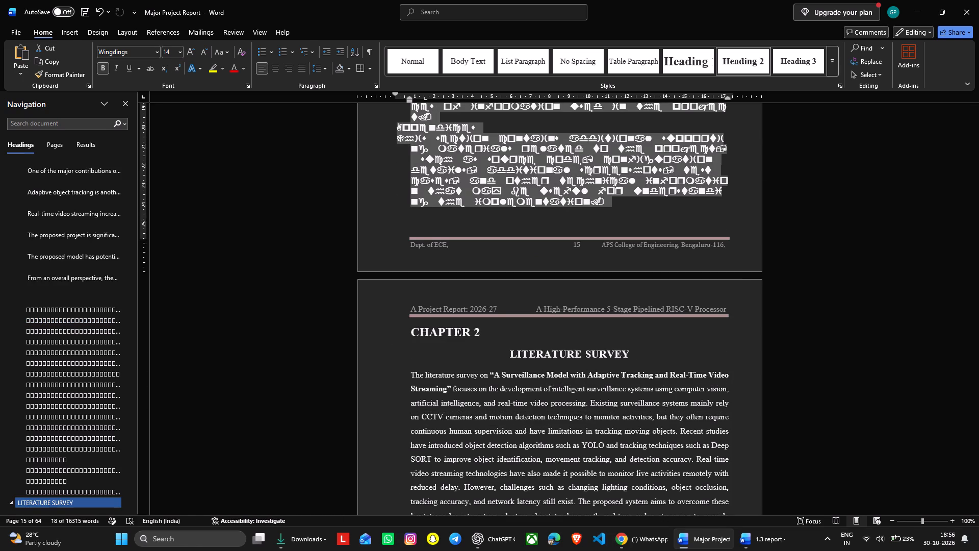
left_click(159, 52)
key("t")
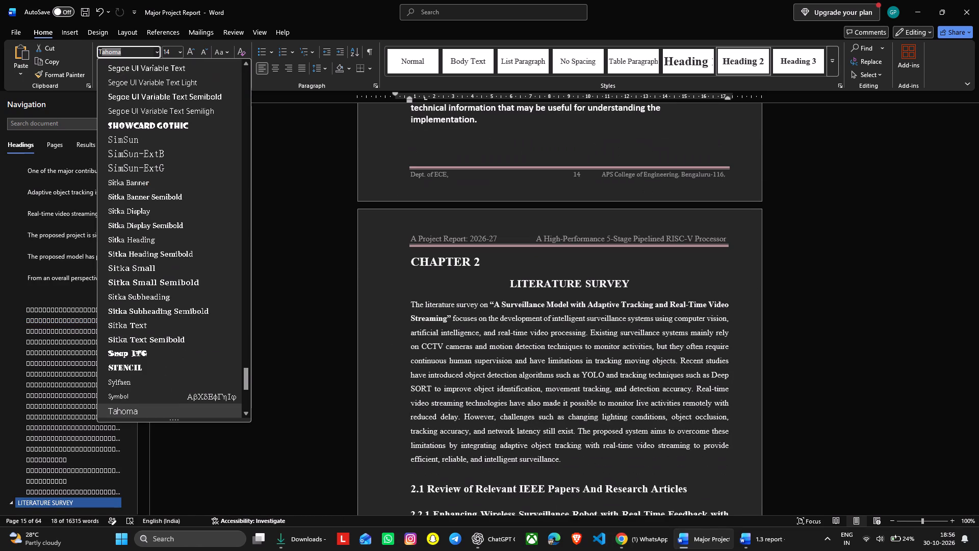
key("i")
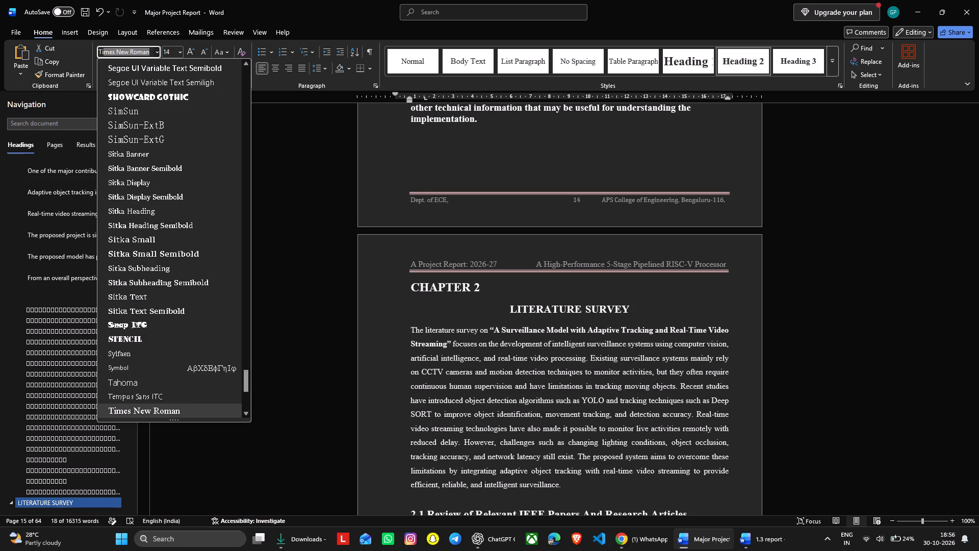
key("Right")
key("Return")
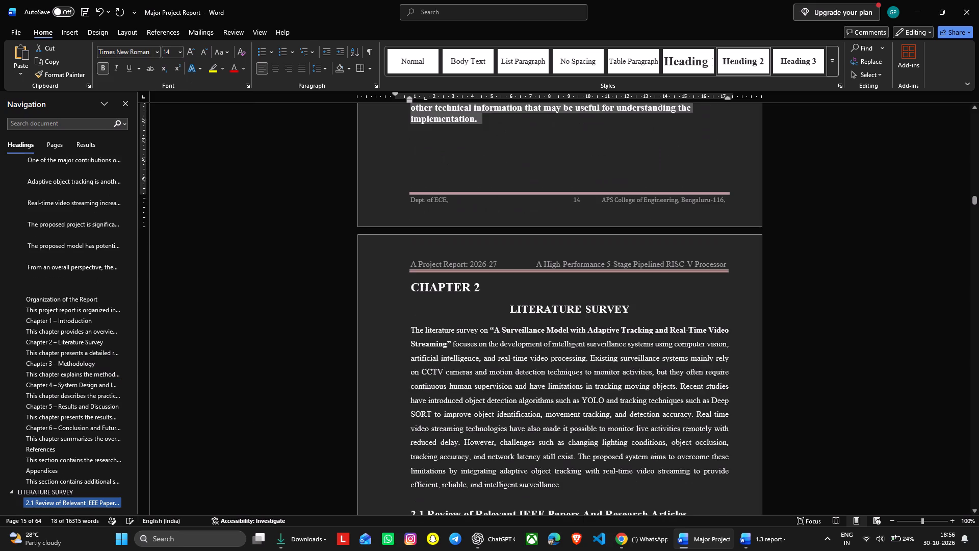
Remove bold from the pasted section and set its font size to 12.
scroll(411, 163, "up", 2)
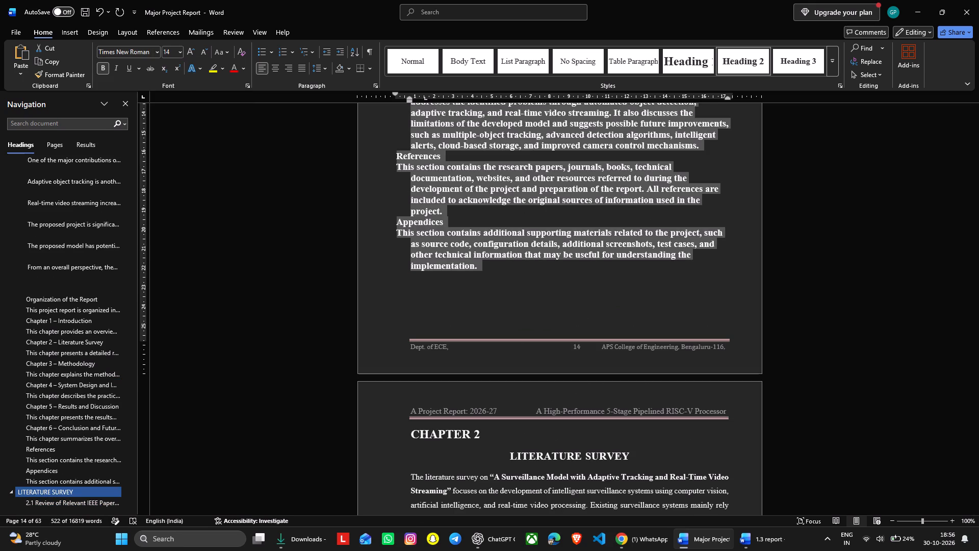
left_click(102, 67)
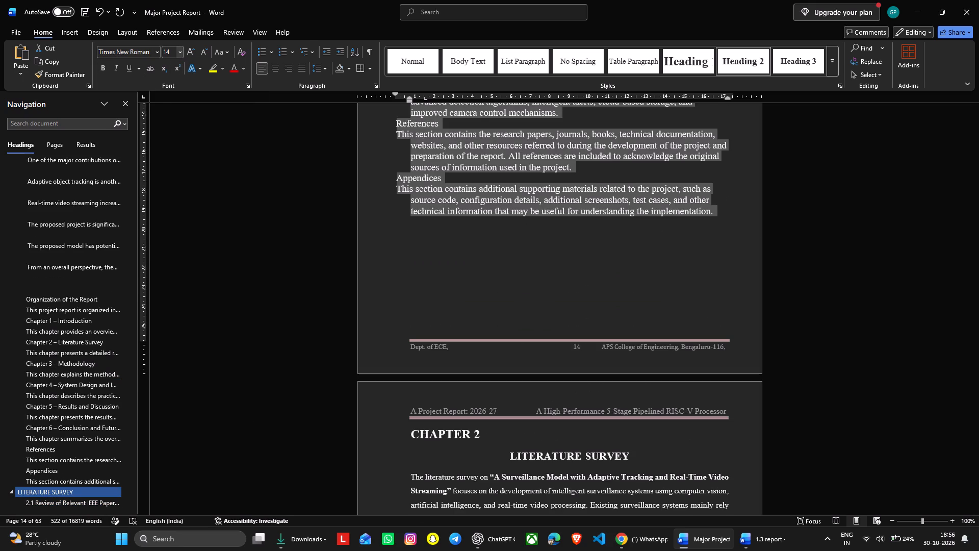
left_click(177, 50)
left_click(171, 113)
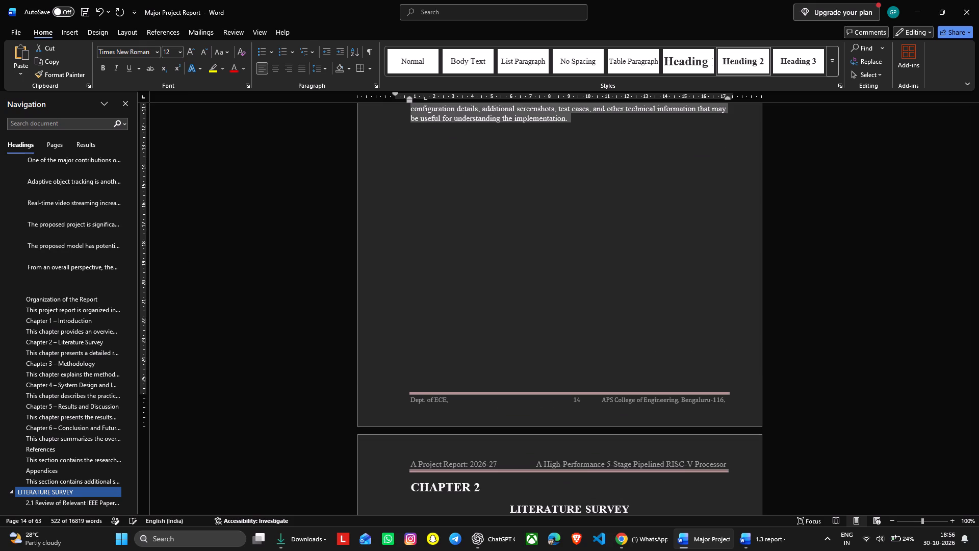
Increase the line spacing of the pasted section and justify its text.
left_click(327, 71)
left_click(325, 107)
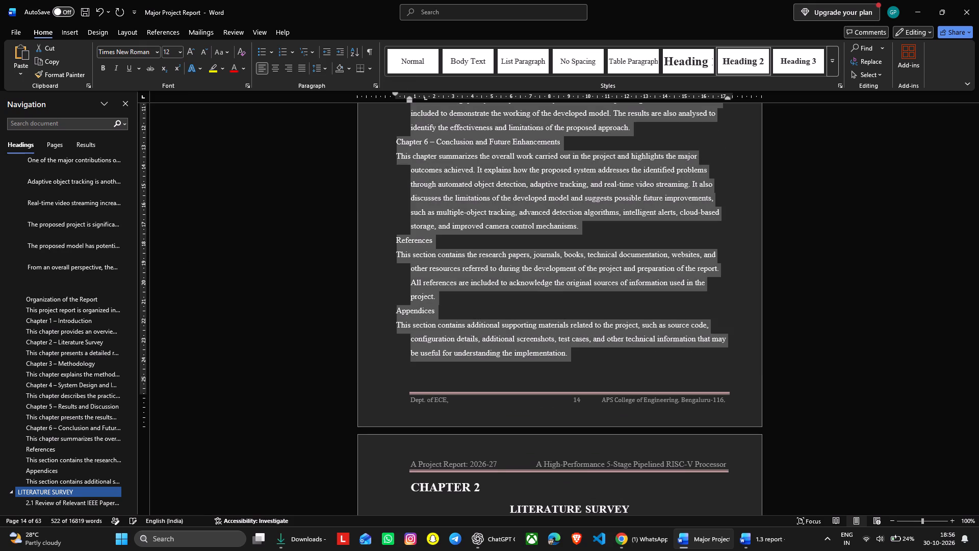
left_click(304, 68)
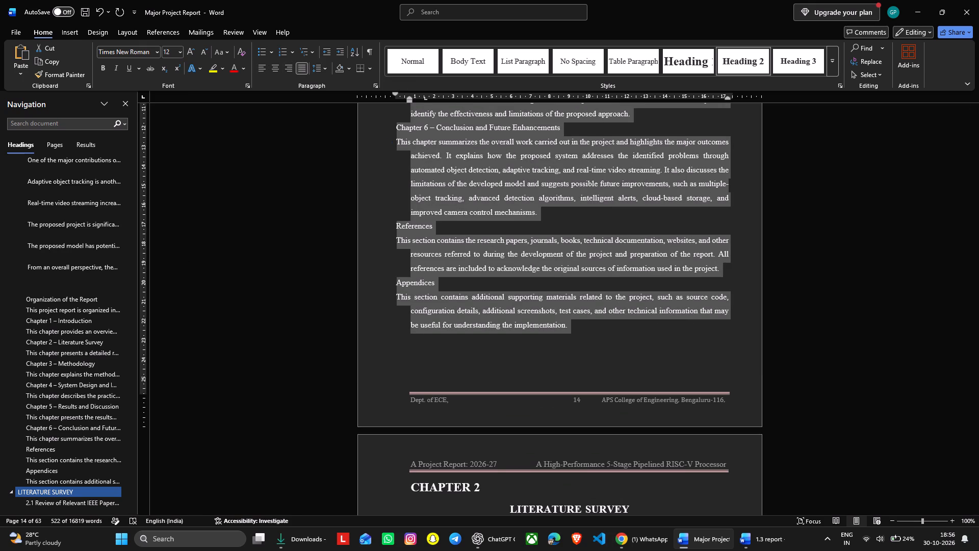
Remove the hanging indent from the pasted section so first lines align with the rest of each paragraph.
left_click_drag(394, 92, 408, 97)
left_click(408, 97)
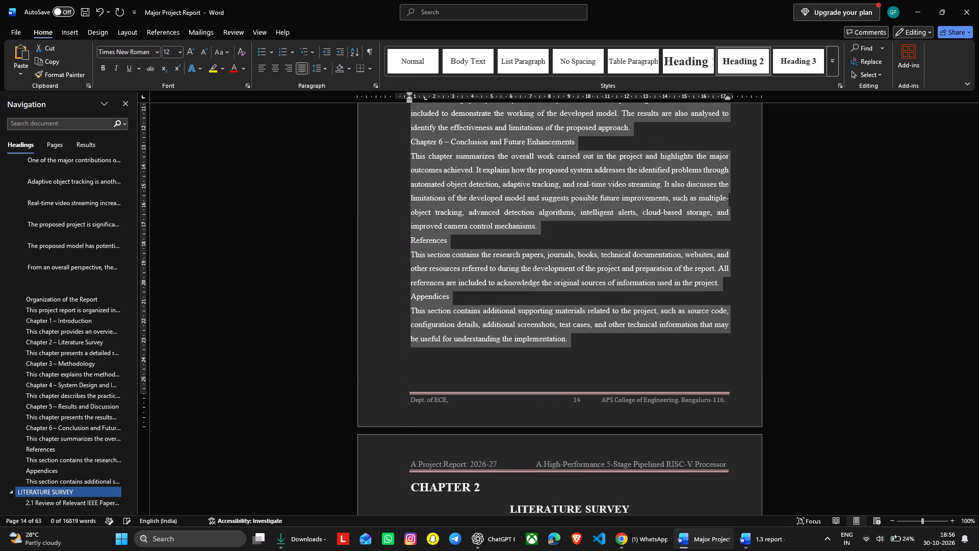
left_click(555, 173)
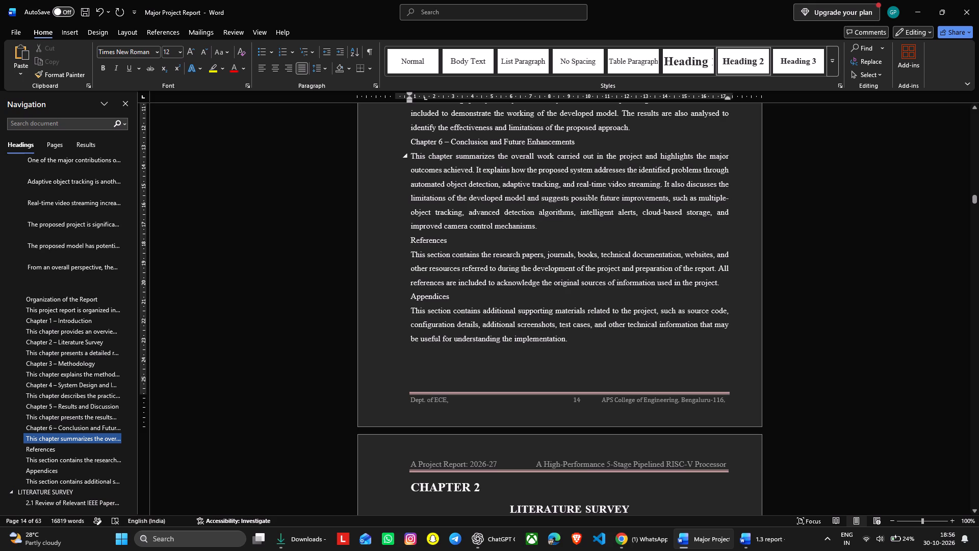
Review the formatted section back to its Organization of the Report title and place the cursor before the title.
scroll(453, 387, "down", 2)
scroll(461, 394, "up", 2)
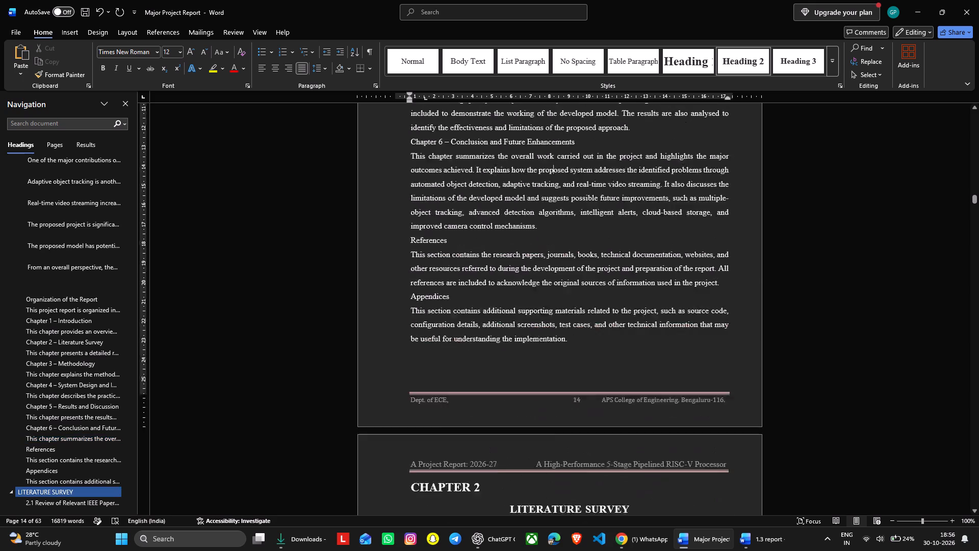
scroll(462, 392, "up", 7)
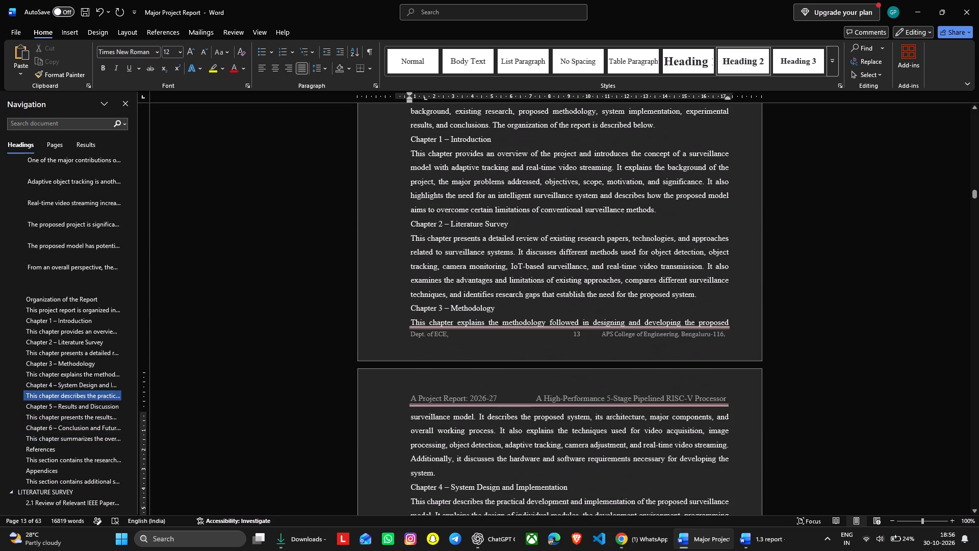
scroll(583, 323, "up", 2)
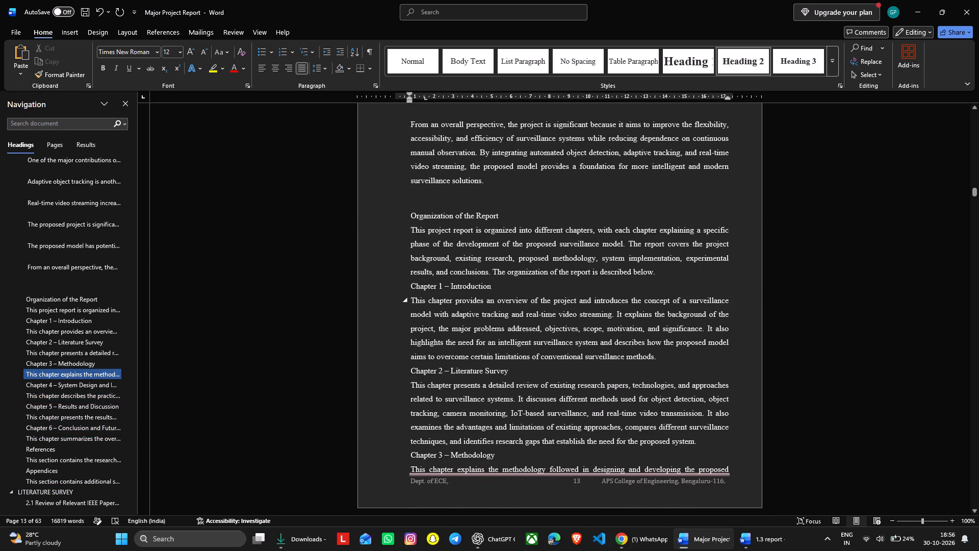
scroll(578, 324, "up", 1)
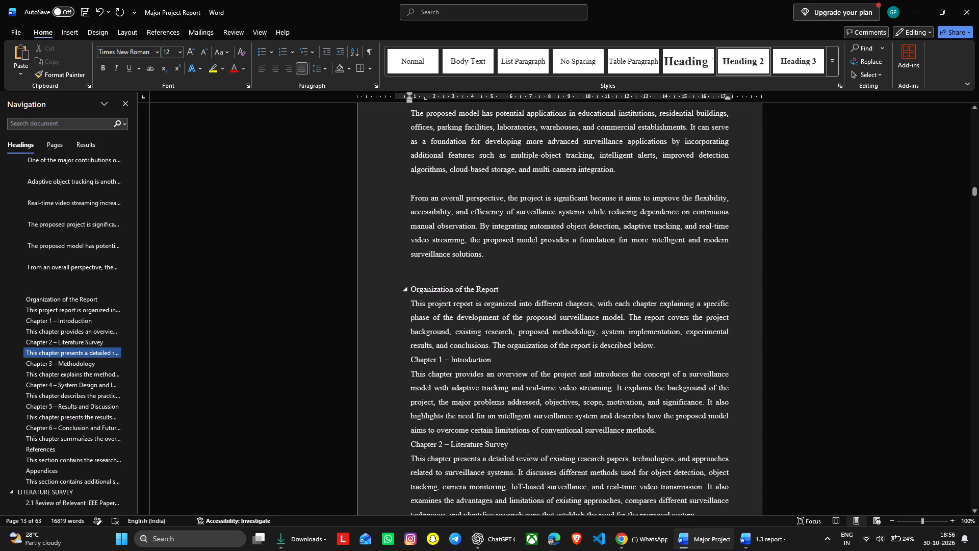
left_click(506, 292)
left_click_drag(506, 292, 419, 294)
left_click(419, 294)
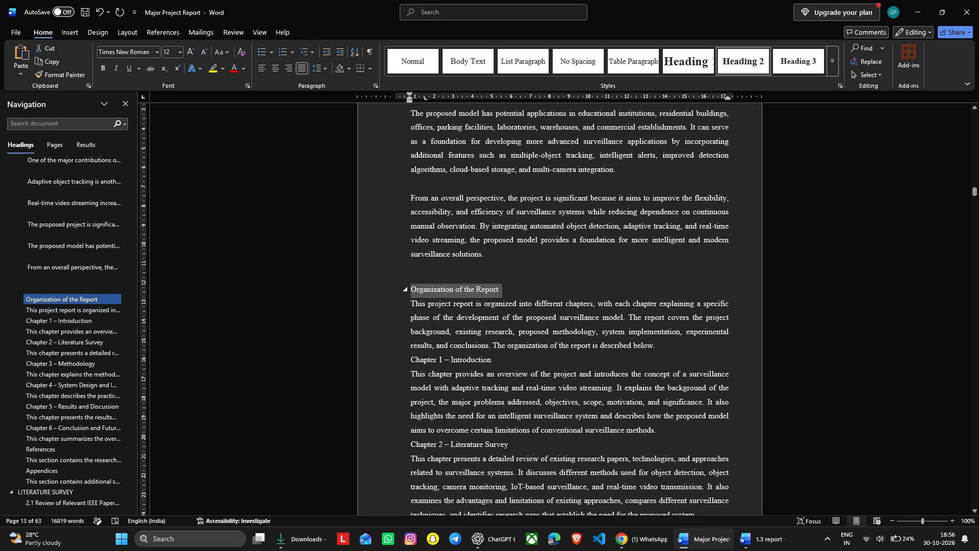
left_click(419, 294)
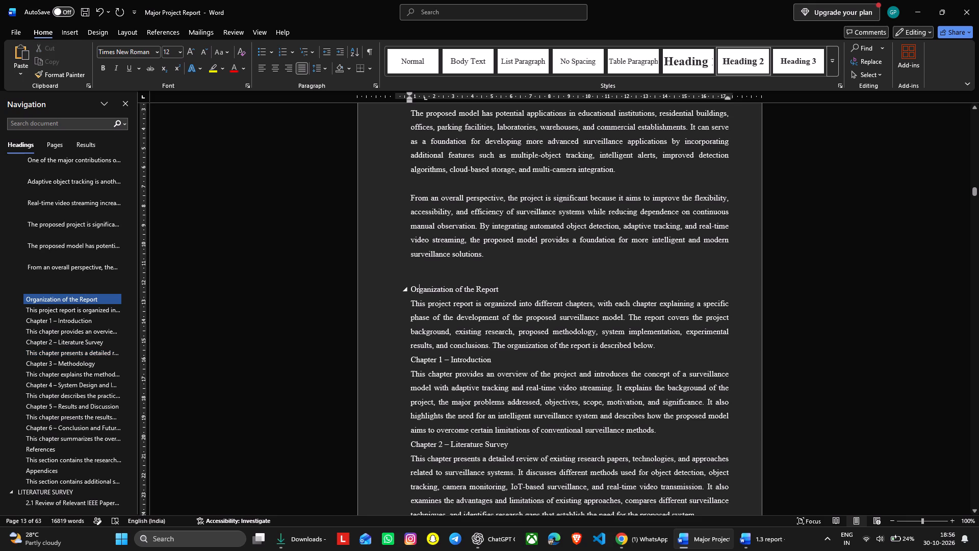
left_click(410, 288)
Examine how the headings in the preceding 1.5 Motivation and Significance section are numbered and formatted.
scroll(395, 243, "up", 1)
scroll(459, 284, "up", 7)
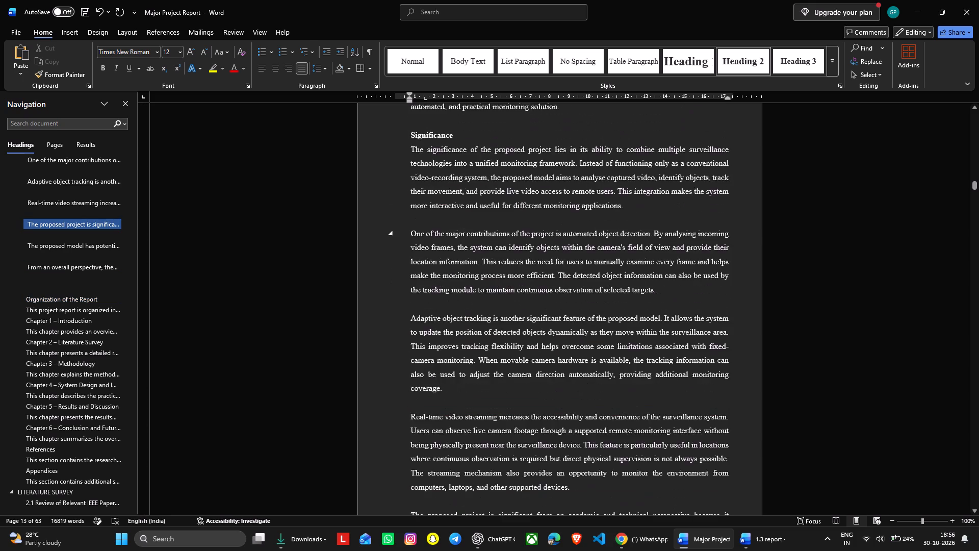
scroll(460, 277, "up", 11)
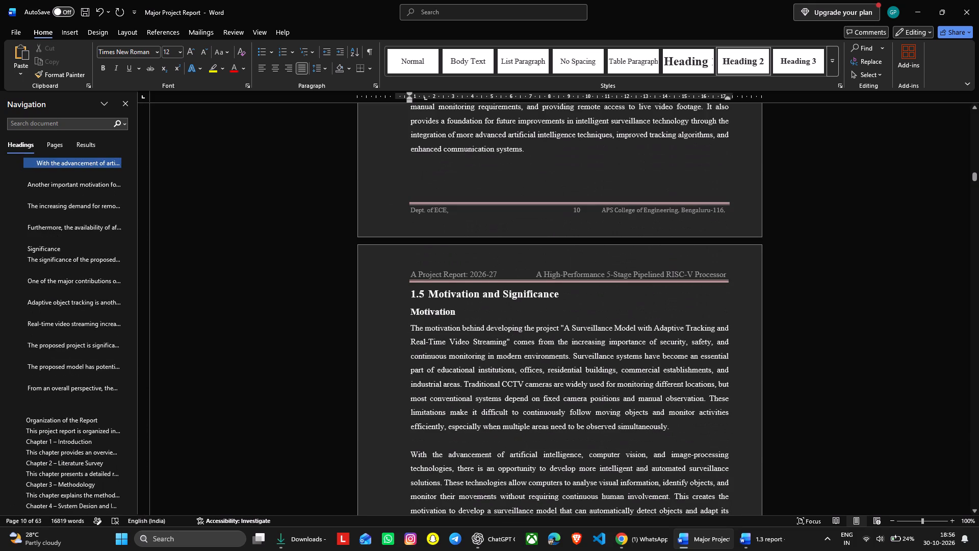
scroll(460, 277, "down", 1)
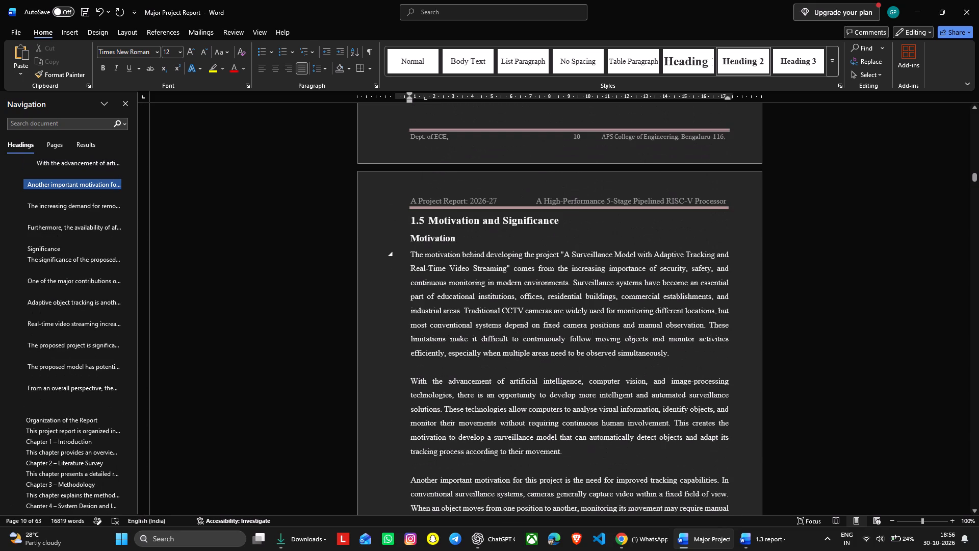
scroll(432, 292, "down", 1)
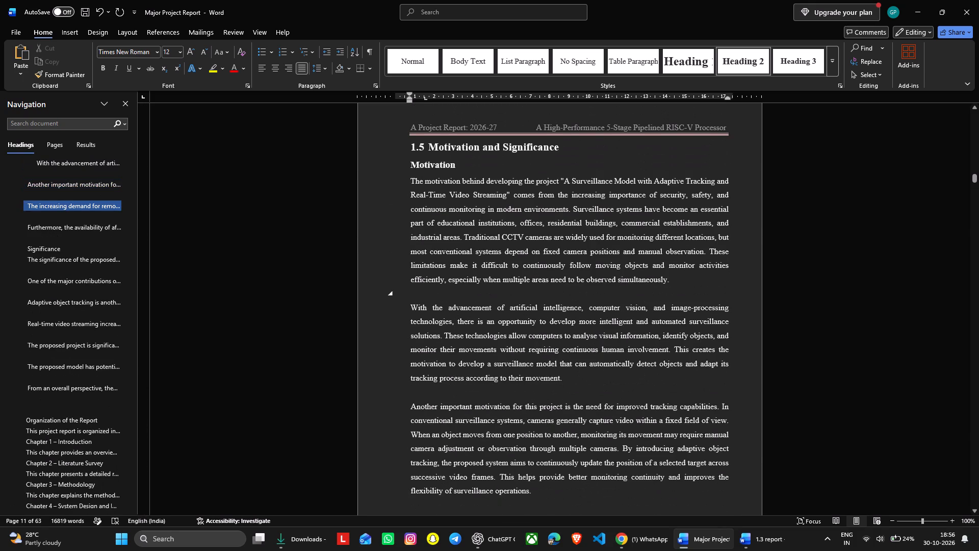
scroll(433, 290, "down", 5)
scroll(405, 395, "down", 5)
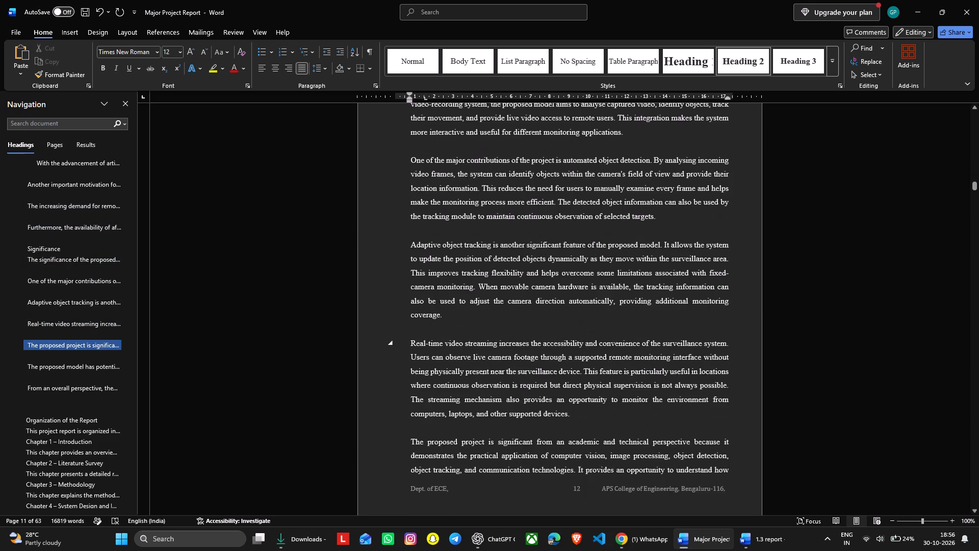
scroll(409, 405, "down", 6)
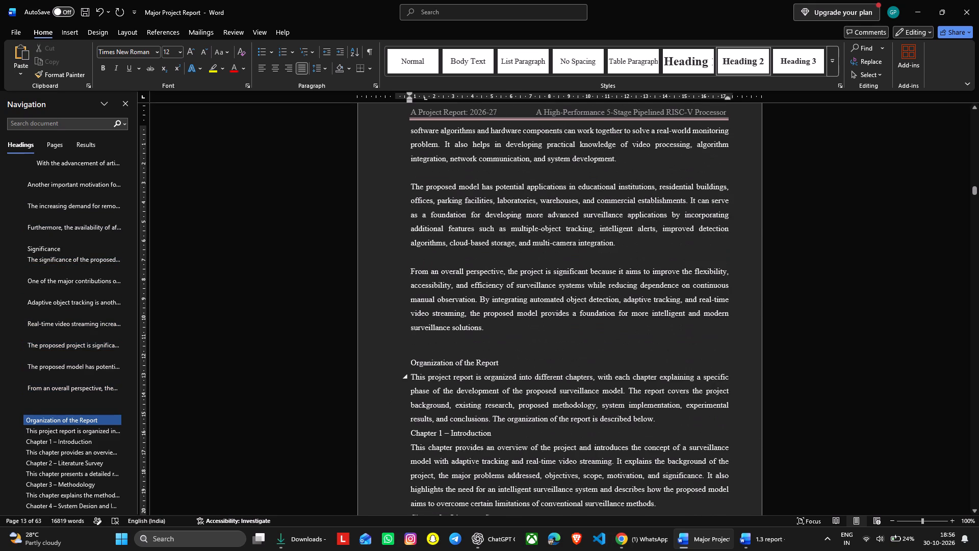
Set the Organization of the Report title's font size to 16.
left_click(500, 366)
left_click_drag(500, 366, 394, 366)
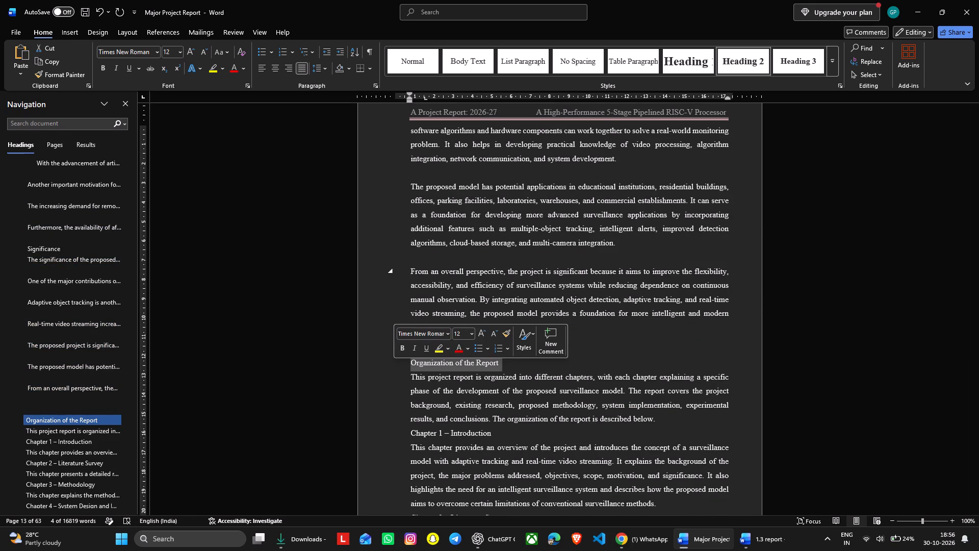
left_click(484, 334)
left_click(484, 334)
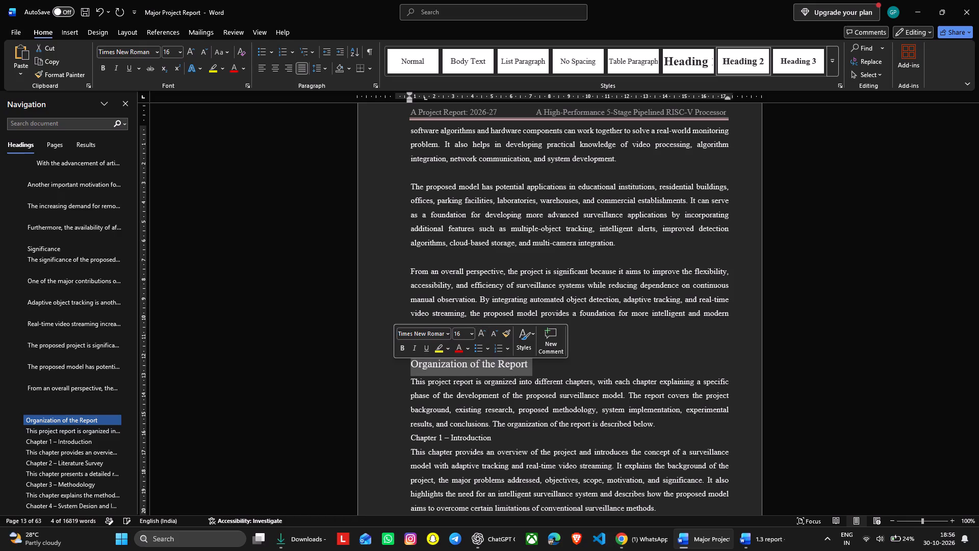
left_click(604, 332)
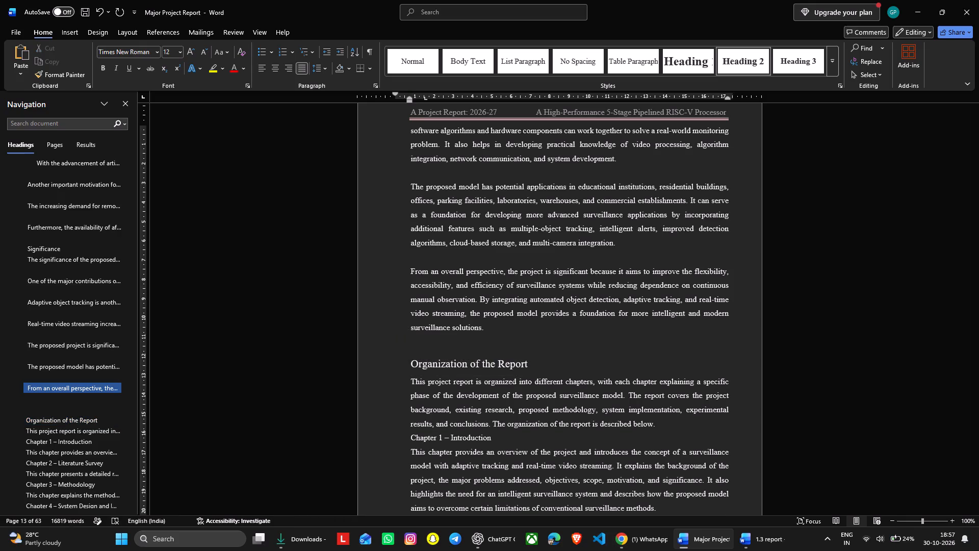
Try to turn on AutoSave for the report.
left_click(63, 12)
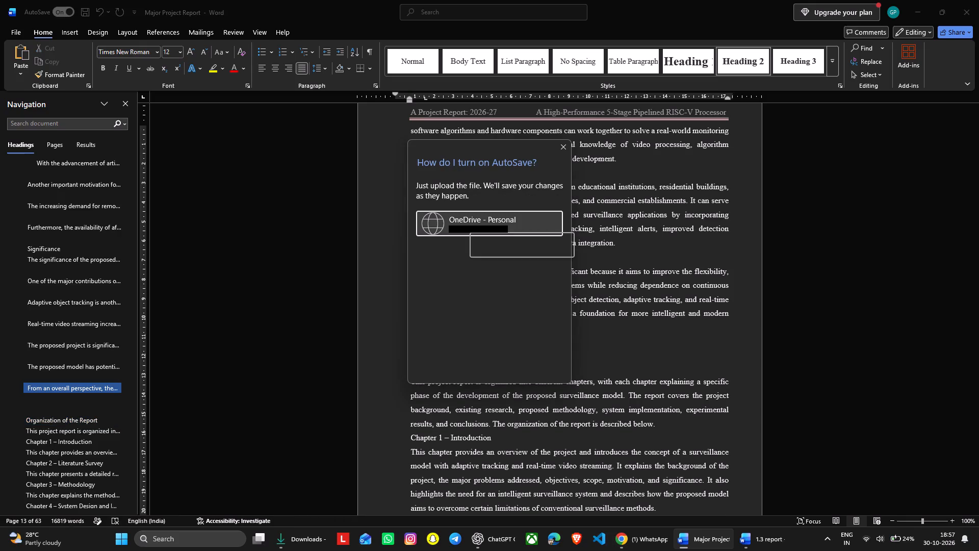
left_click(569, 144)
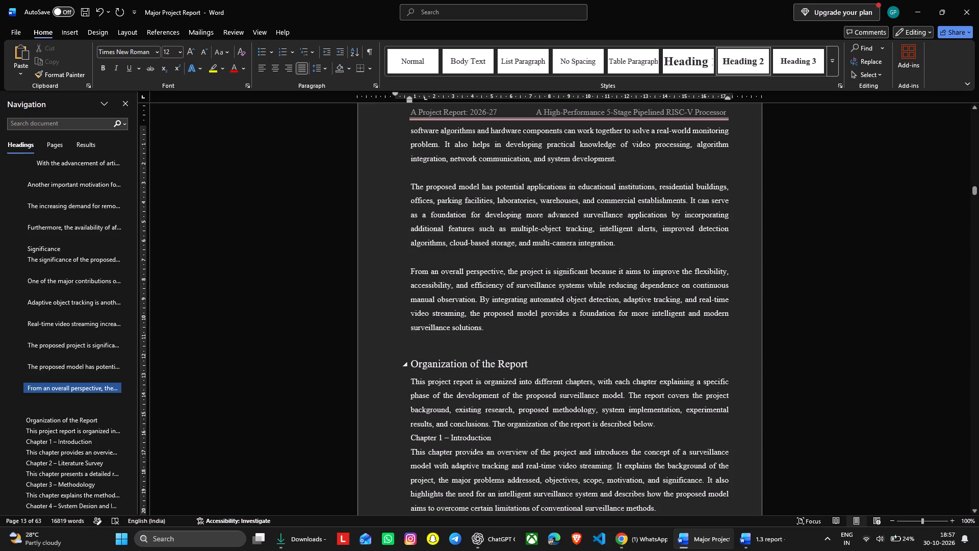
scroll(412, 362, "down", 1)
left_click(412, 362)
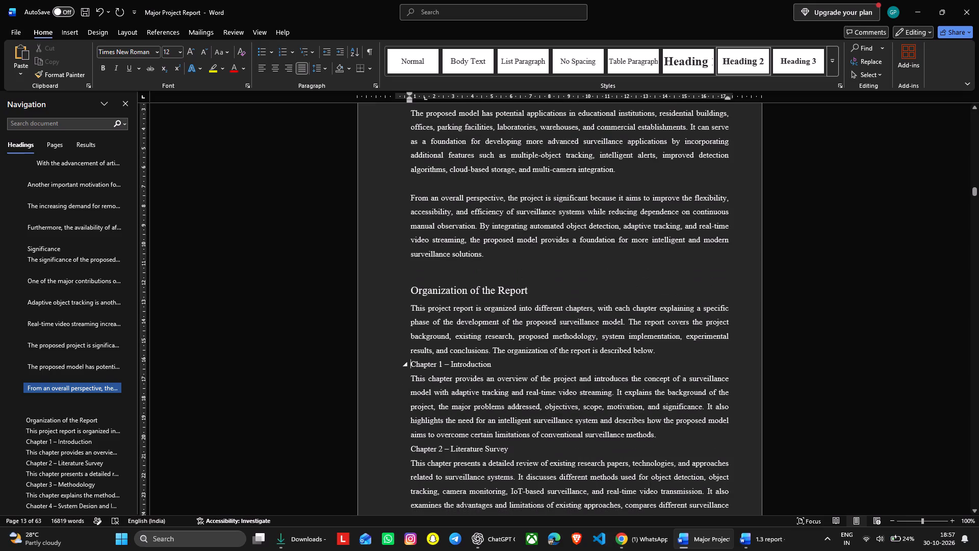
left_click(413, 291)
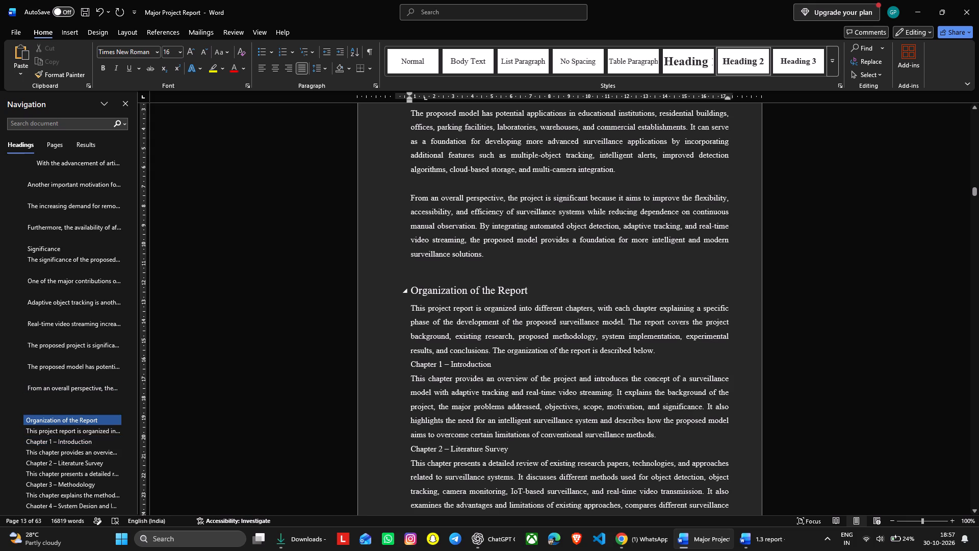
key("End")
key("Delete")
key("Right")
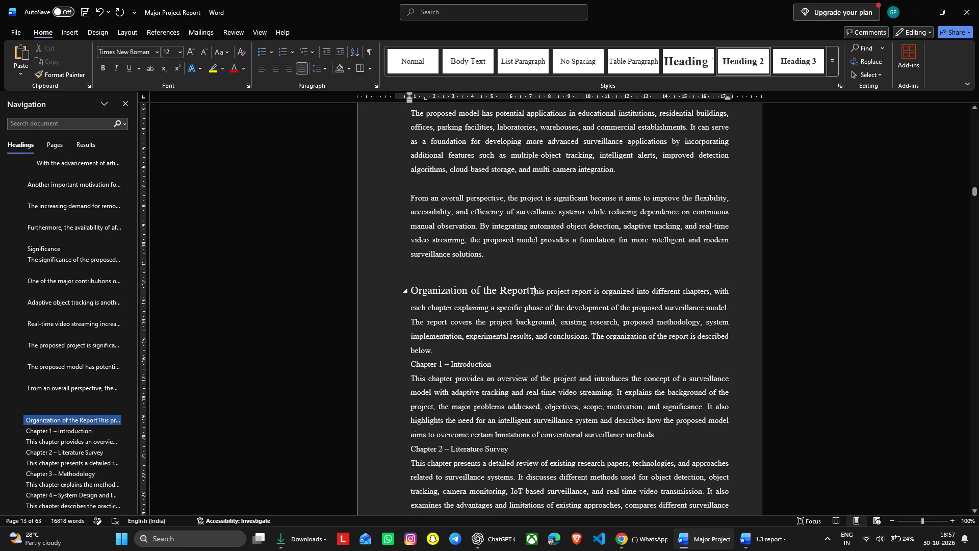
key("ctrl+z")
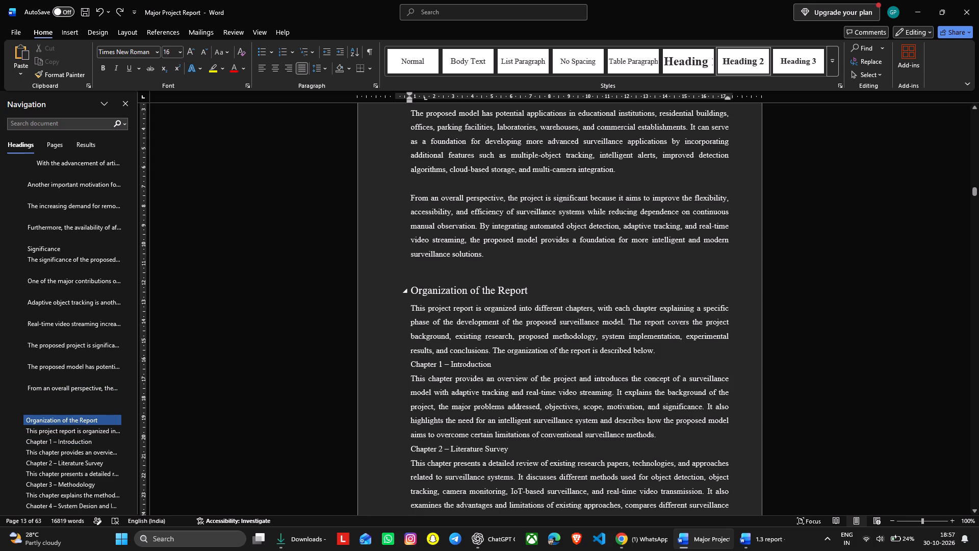
Add the section number 1.6 and a space before the Organization of the Report title.
left_click(413, 286)
key("End")
left_click(506, 285)
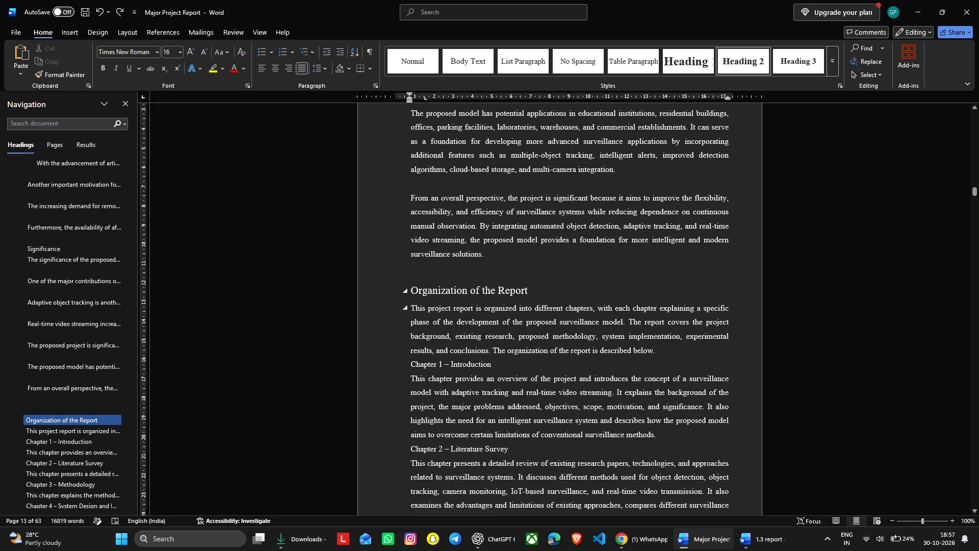
left_click(408, 293)
left_click(409, 289)
key("End")
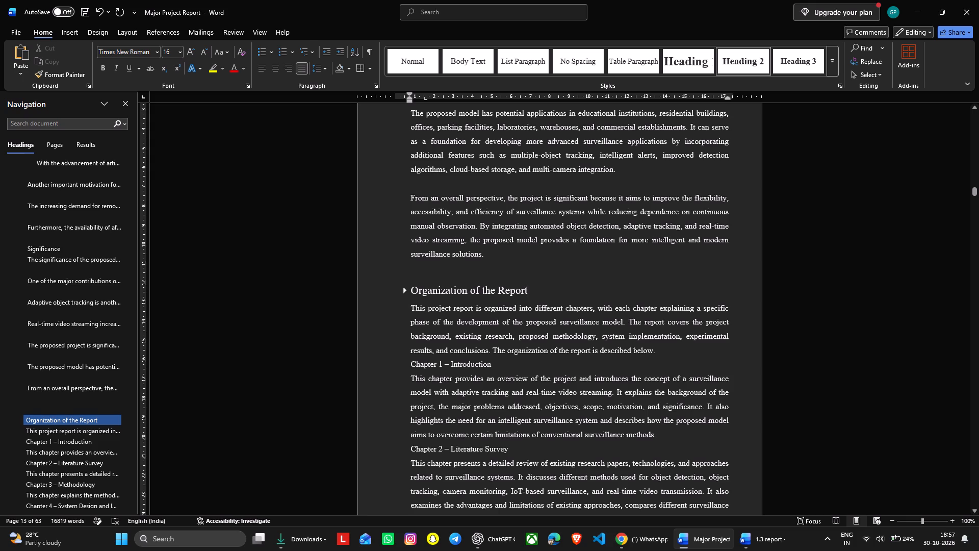
left_click(404, 290)
left_click(413, 287)
type("1.6")
key("space")
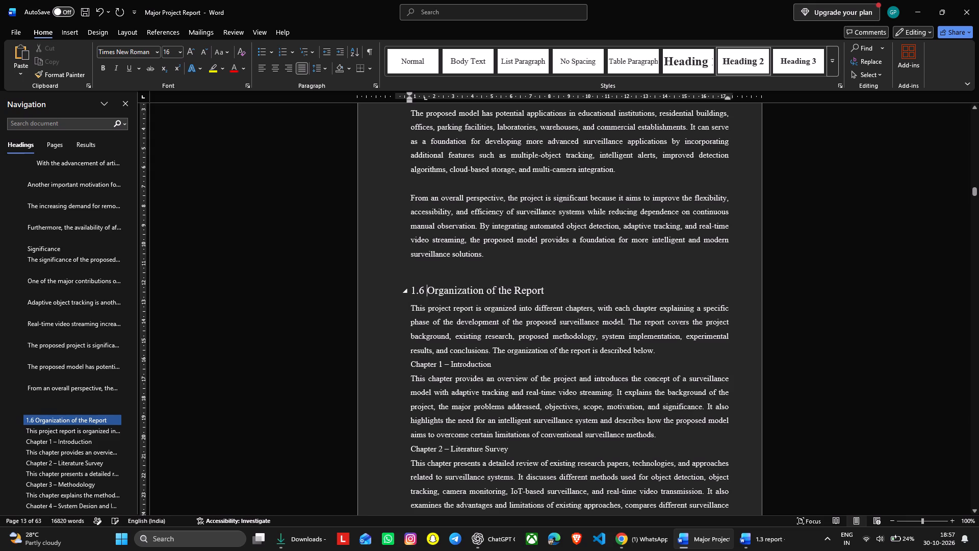
Make the 1.6 Organization of the Report title bold.
left_click_drag(551, 290, 406, 302)
left_click_drag(406, 302, 404, 300)
left_click(411, 286)
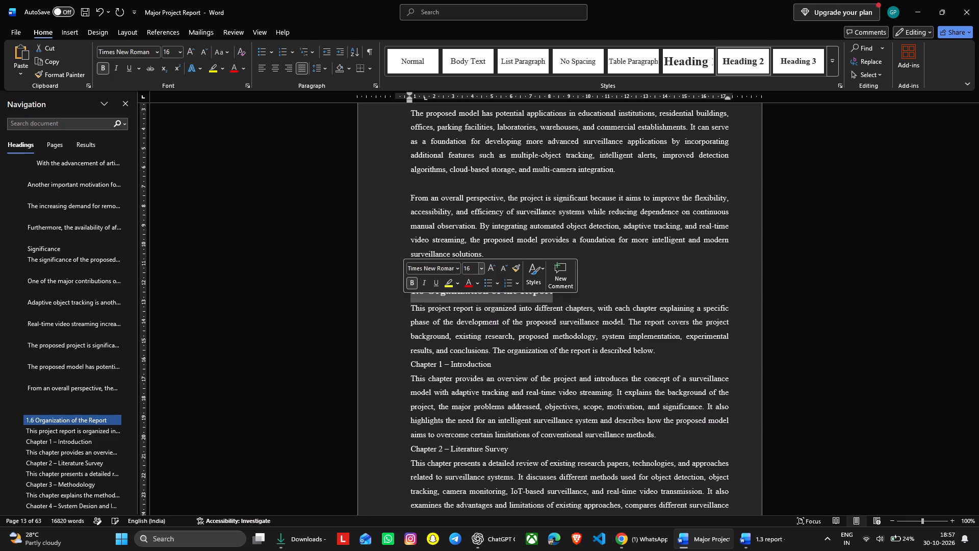
left_click(595, 239)
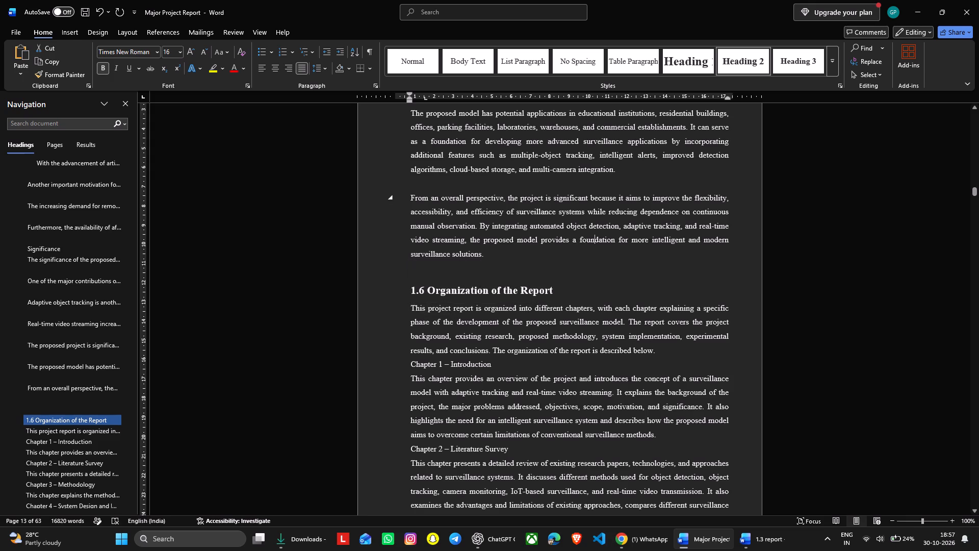
Insert a blank line above the Chapter 1 – Introduction heading and format the heading as bold, size 14.
scroll(575, 378, "down", 1)
left_click(666, 281)
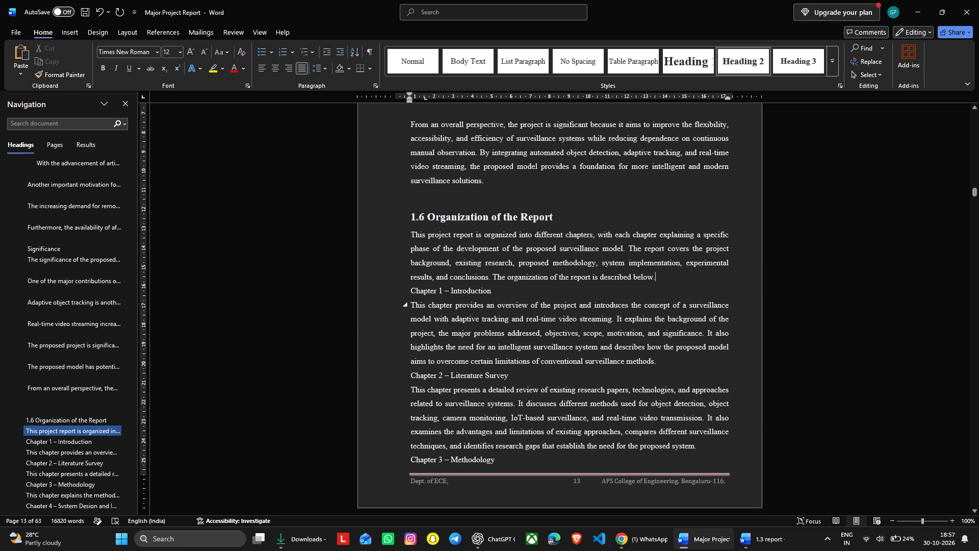
key("Return")
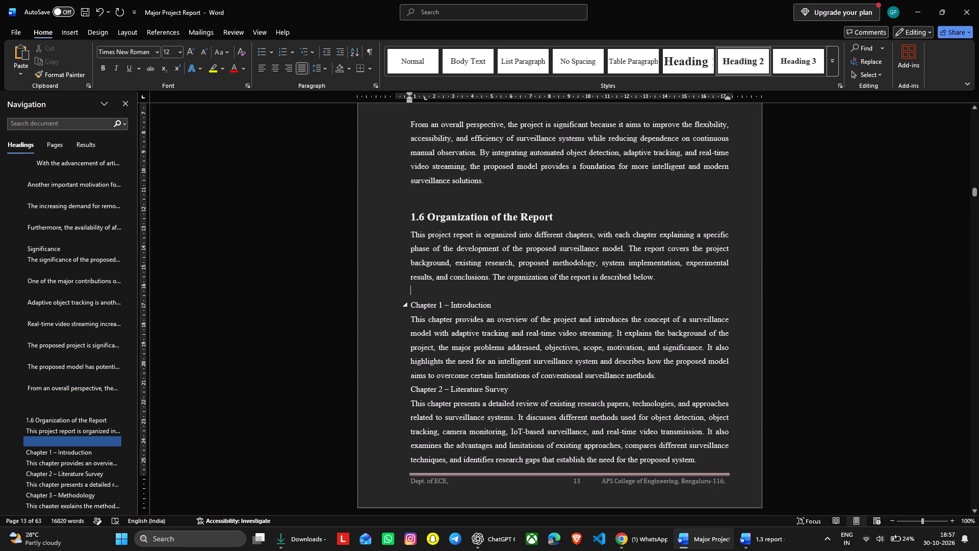
left_click_drag(413, 307, 480, 302)
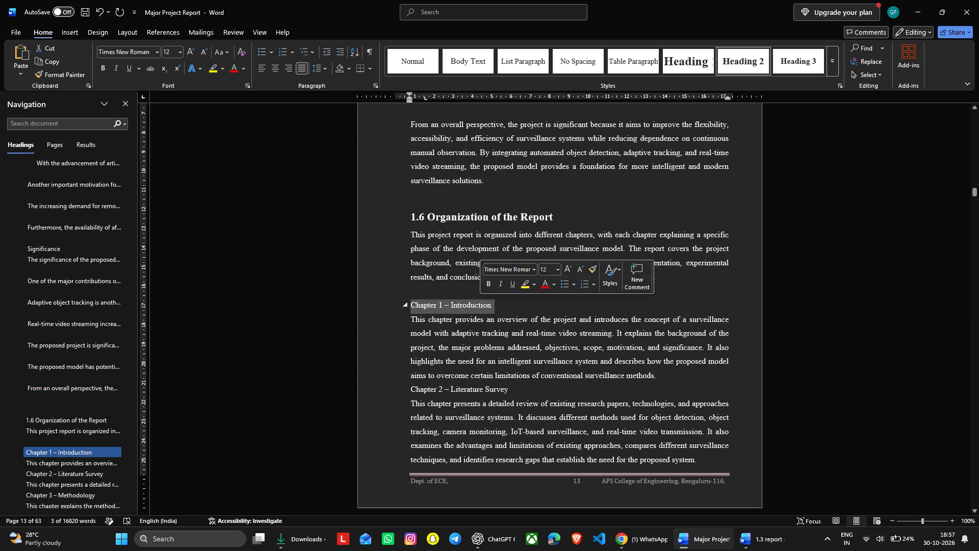
left_click(566, 267)
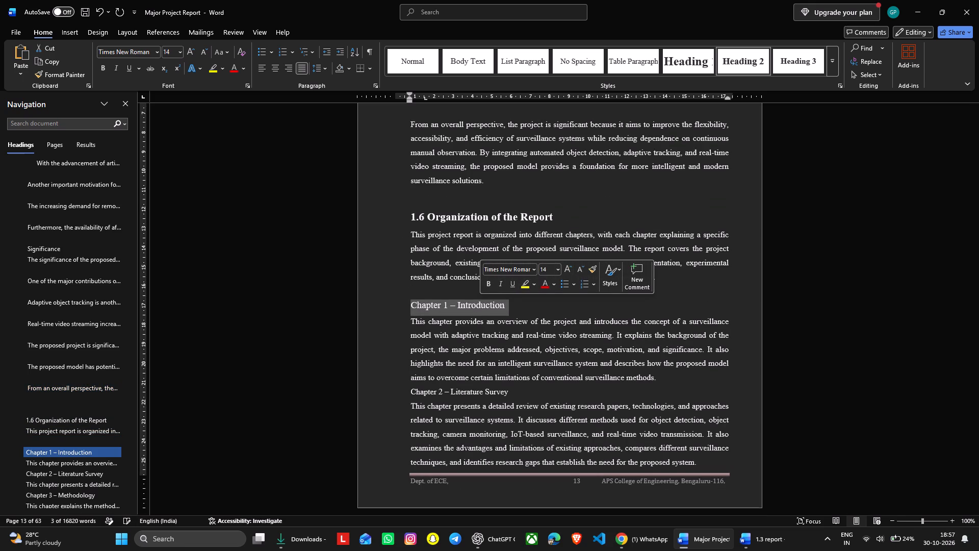
left_click(488, 285)
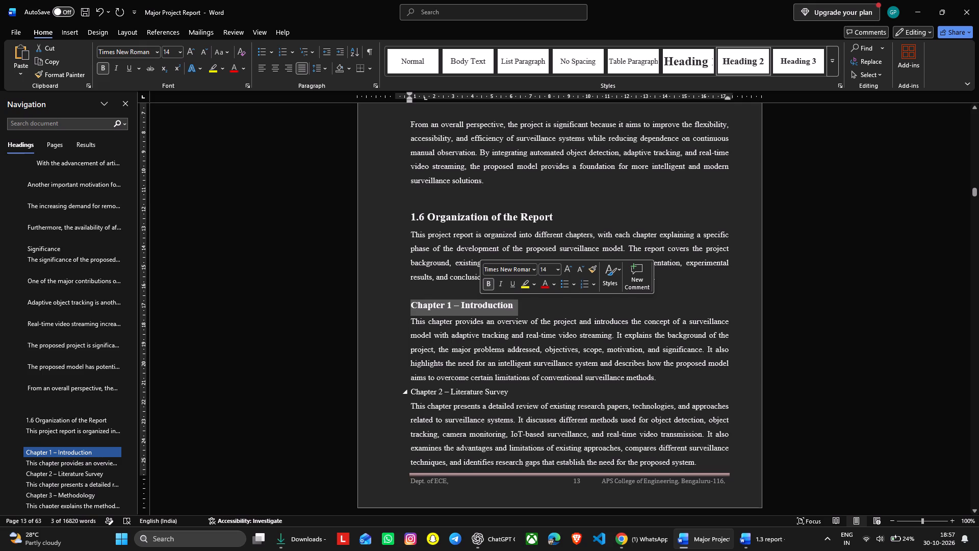
Format the Chapter 2 – Literature Survey heading as bold, size 14, and insert a blank line above it.
left_click_drag(411, 393, 501, 389)
left_click(509, 368)
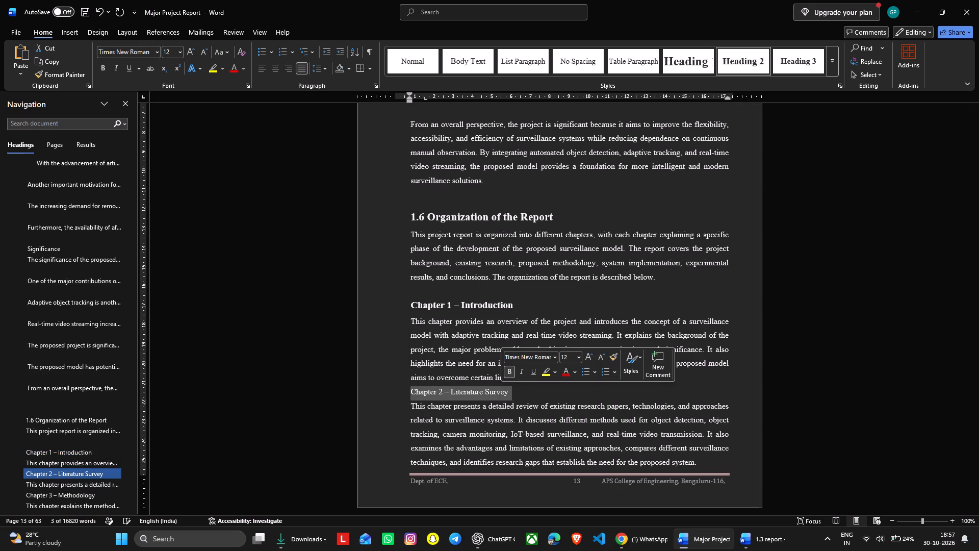
left_click(591, 356)
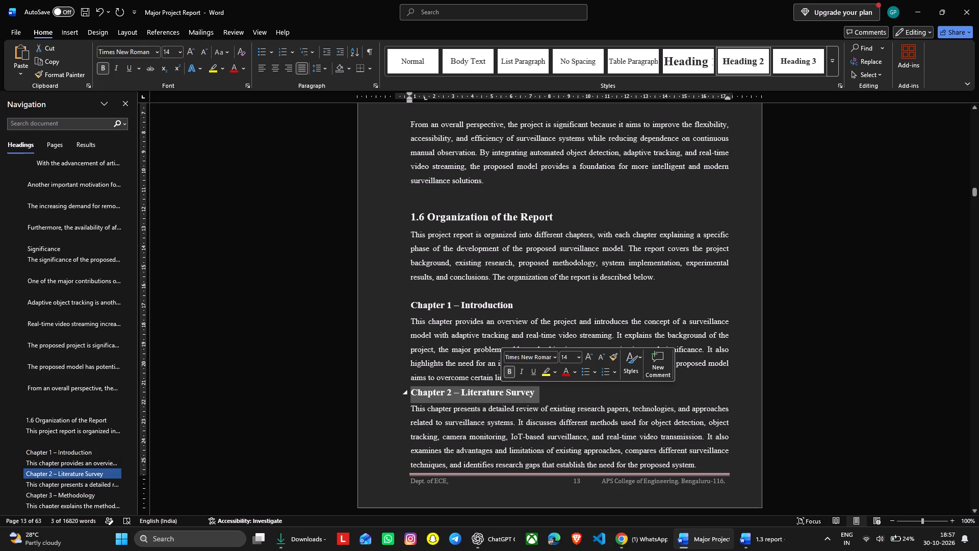
left_click(656, 392)
left_click(666, 377)
key("Return")
Insert a blank line above the Chapter 3 – Methodology heading and format the heading as bold, size 14.
scroll(685, 398, "down", 2)
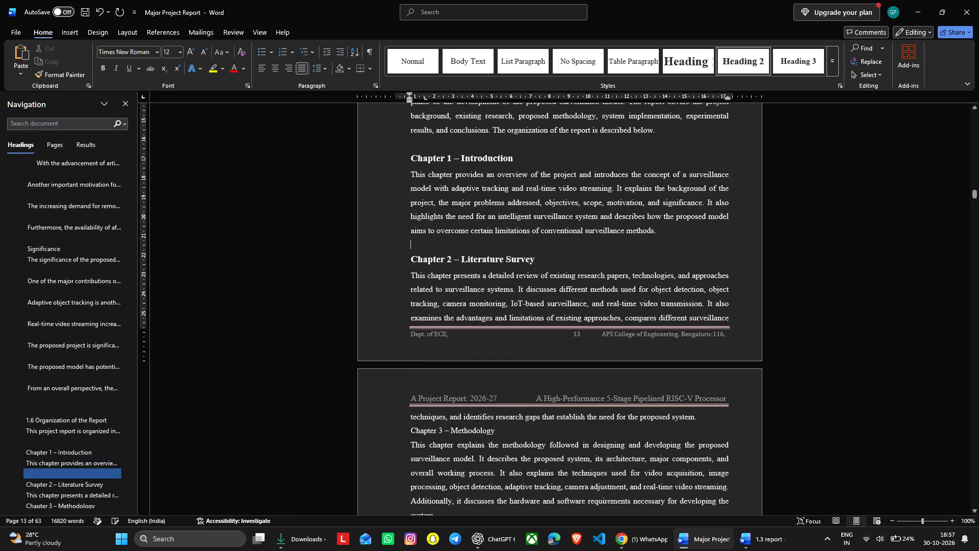
scroll(677, 407, "down", 2)
left_click(718, 275)
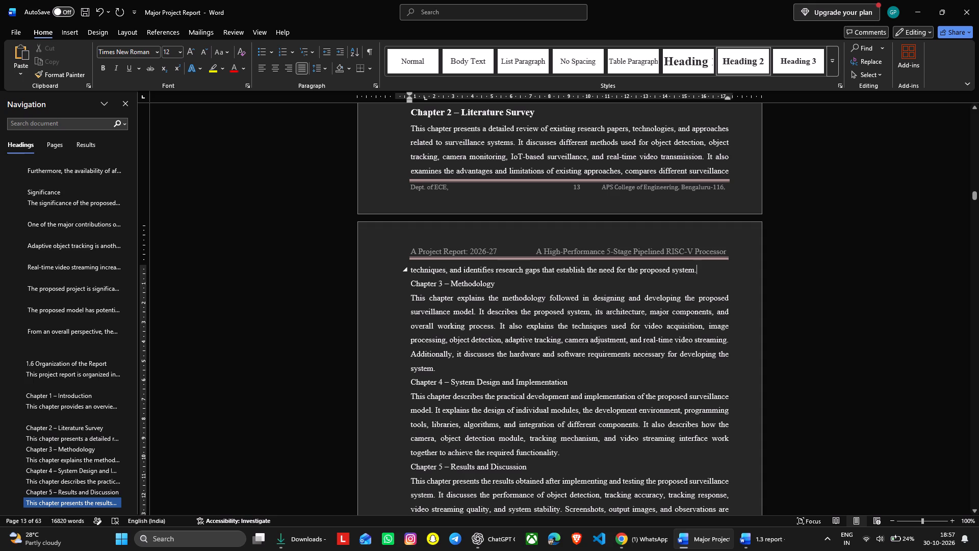
key("Return")
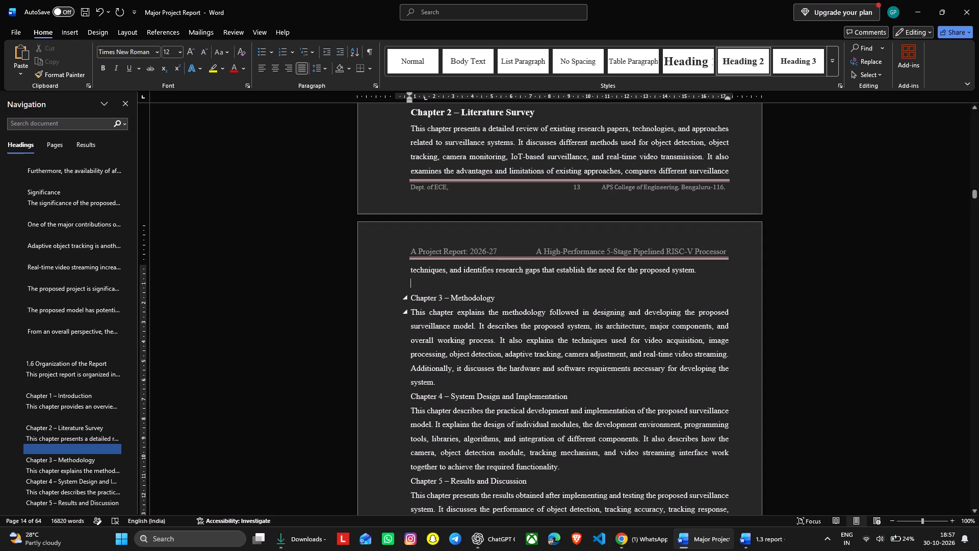
left_click_drag(412, 298, 479, 296)
left_click(480, 296)
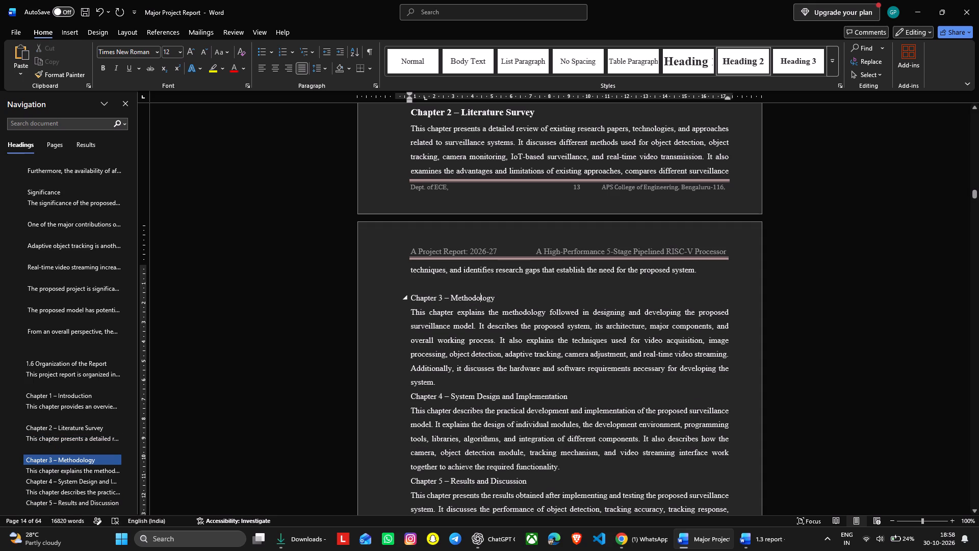
left_click_drag(411, 296, 502, 291)
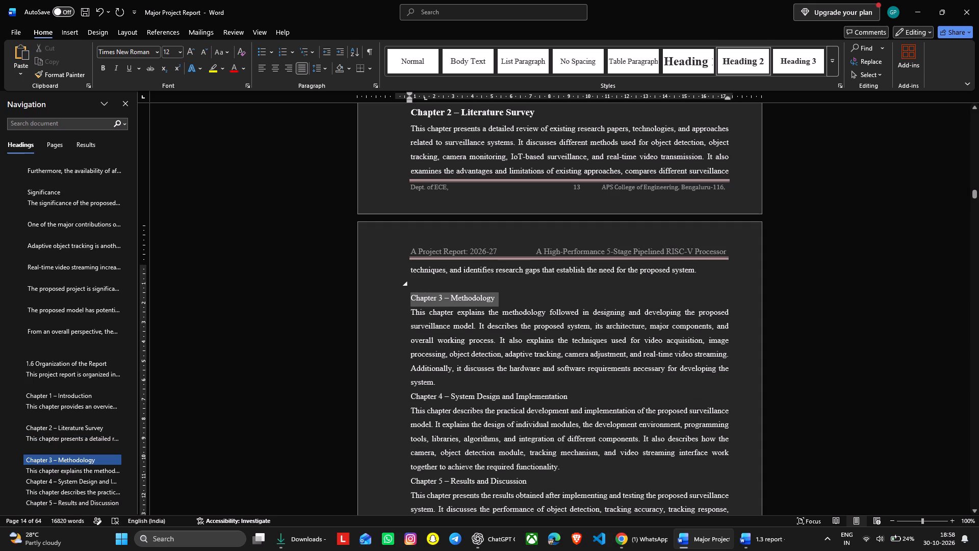
left_click_drag(502, 291, 503, 295)
left_click(512, 281)
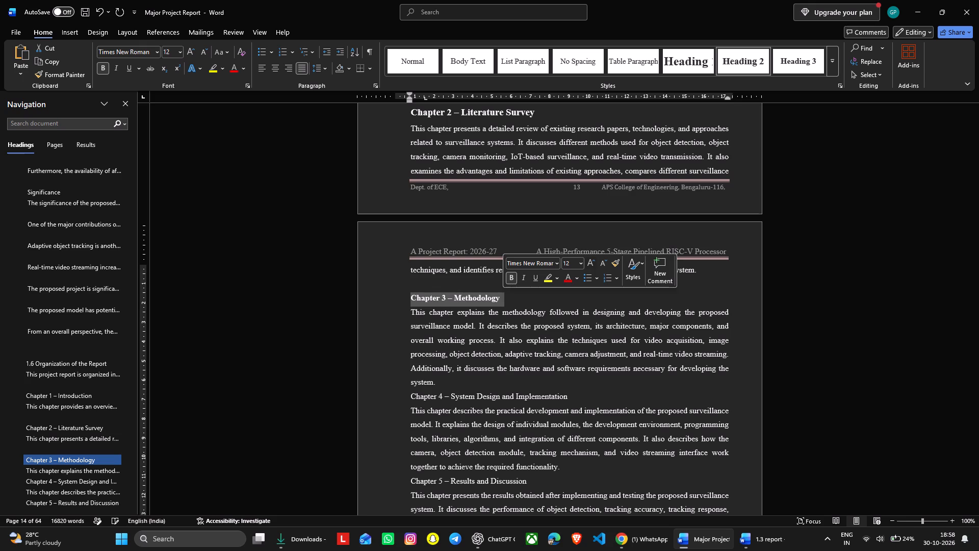
left_click(591, 264)
left_click(544, 303)
Insert a blank line above the Chapter 4 – System Design and Implementation heading and format the heading as bold, size 14.
left_click(450, 385)
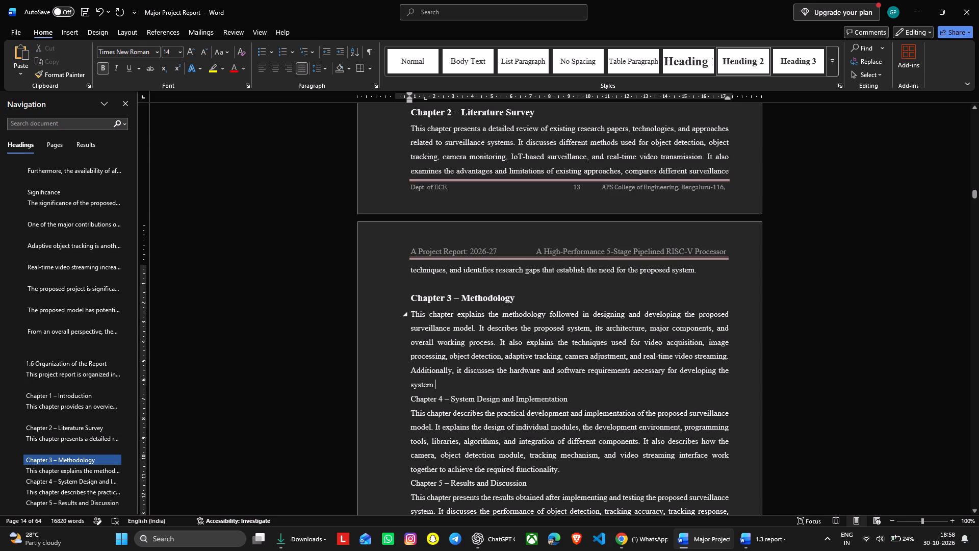
key("Return")
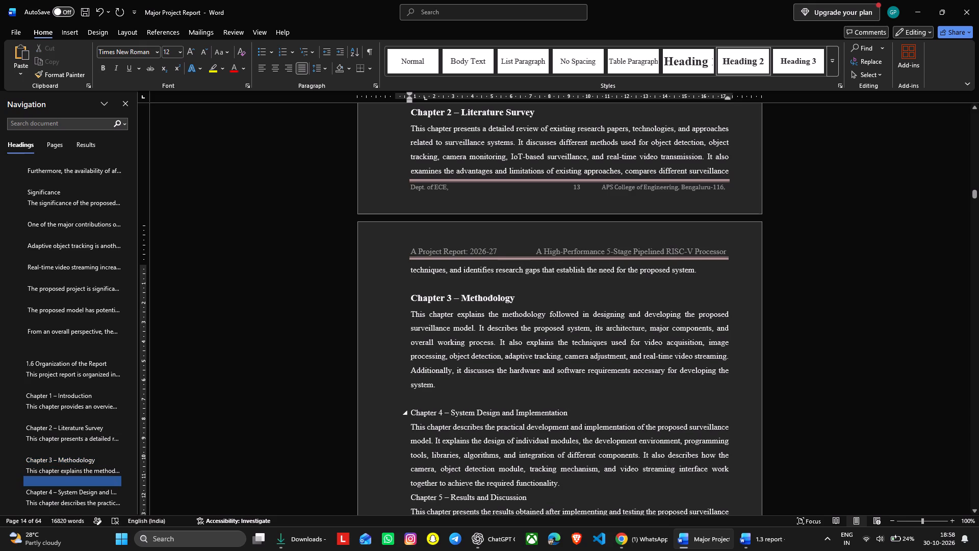
left_click_drag(414, 413, 547, 404)
left_click_drag(547, 404, 561, 414)
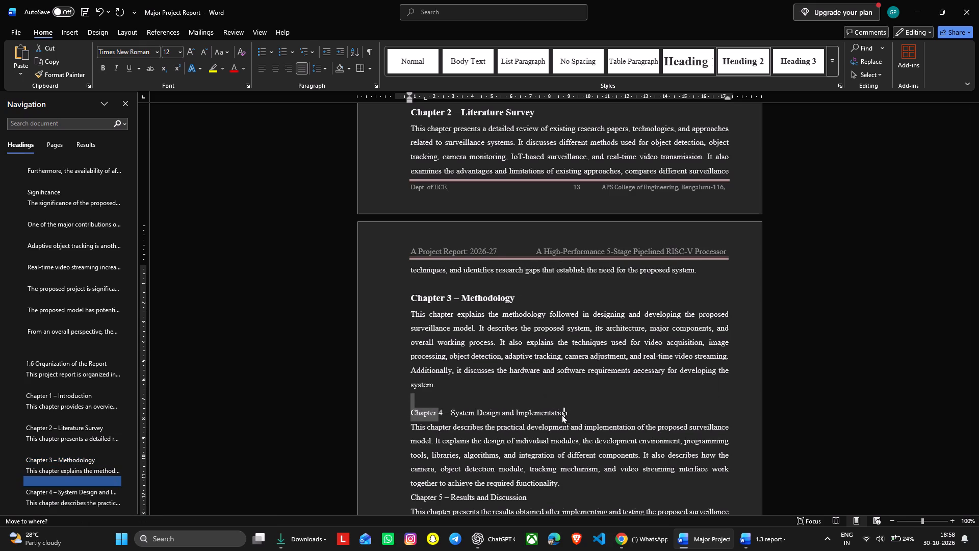
left_click_drag(561, 414, 565, 423)
key("ctrl+z")
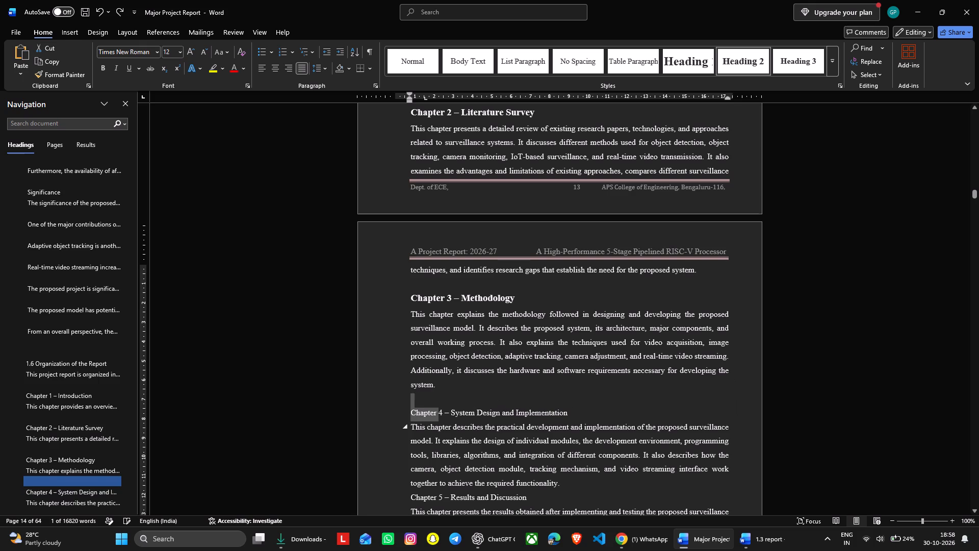
left_click(482, 419)
left_click_drag(413, 411, 569, 403)
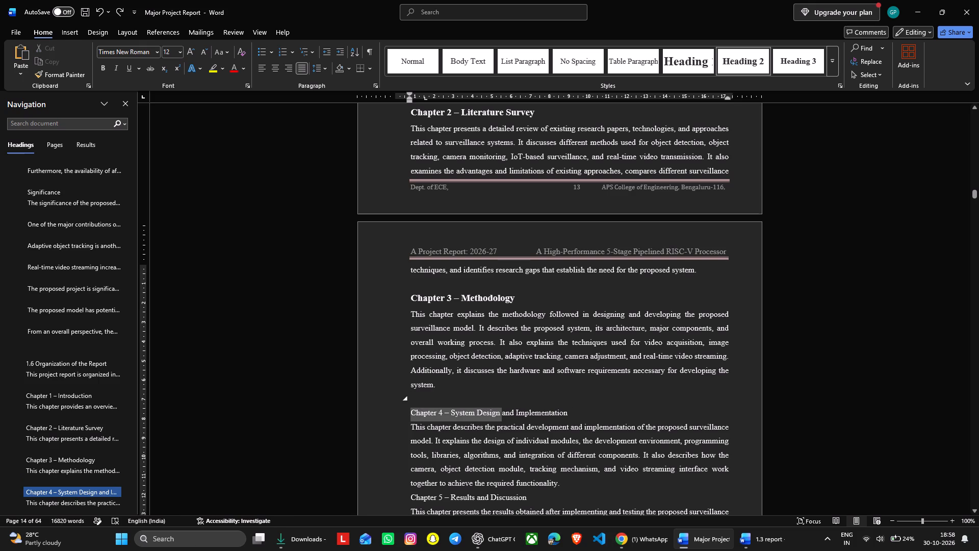
left_click_drag(569, 403, 575, 409)
left_click(583, 392)
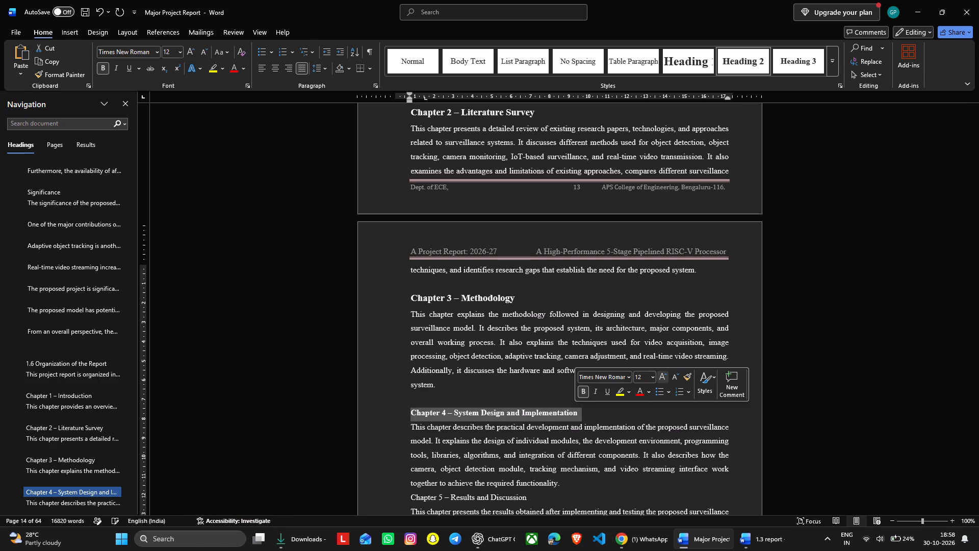
left_click(660, 374)
left_click(615, 415)
Insert a blank line above the Chapter 5 – Results and Discussion heading and format the heading as bold, size 14.
scroll(614, 422, "down", 1)
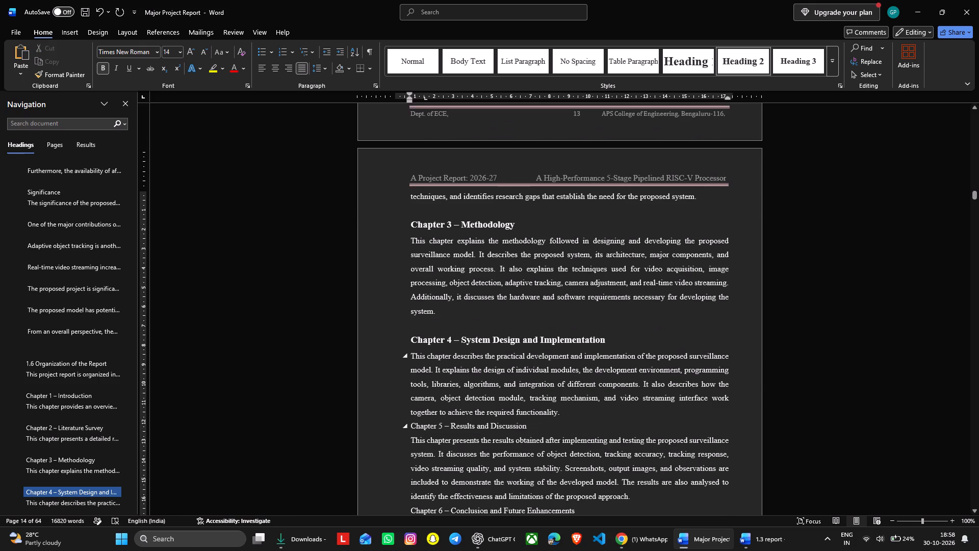
left_click(570, 411)
key("Return")
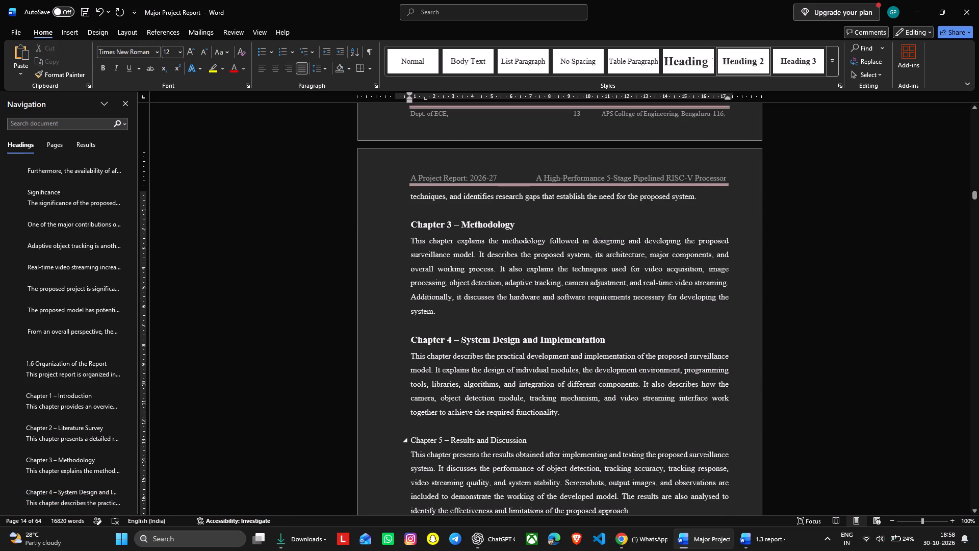
left_click_drag(413, 440, 516, 436)
left_click(526, 417)
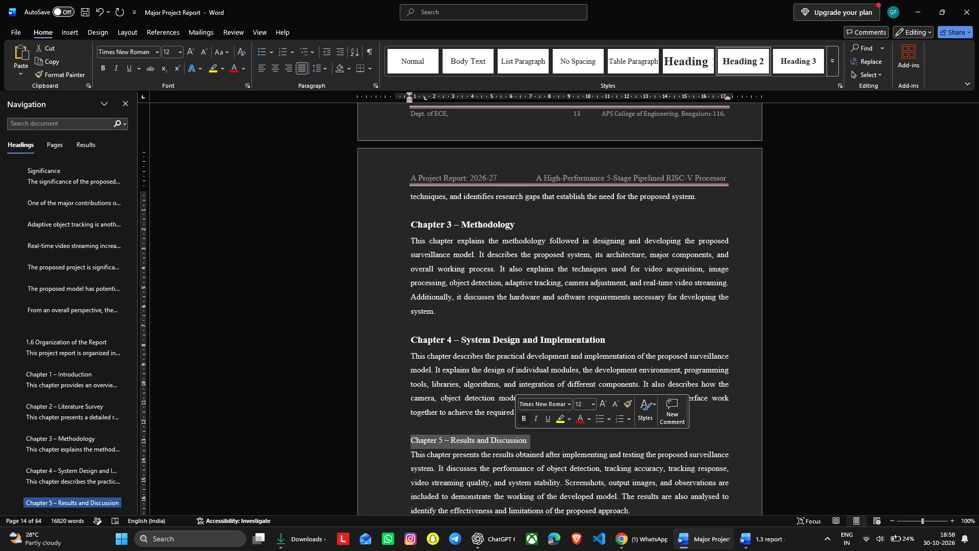
left_click(603, 403)
left_click(580, 440)
Insert a blank line above the Chapter 6 – Conclusion and Future Enhancements heading and format the heading as bold, size 14.
scroll(580, 440, "down", 2)
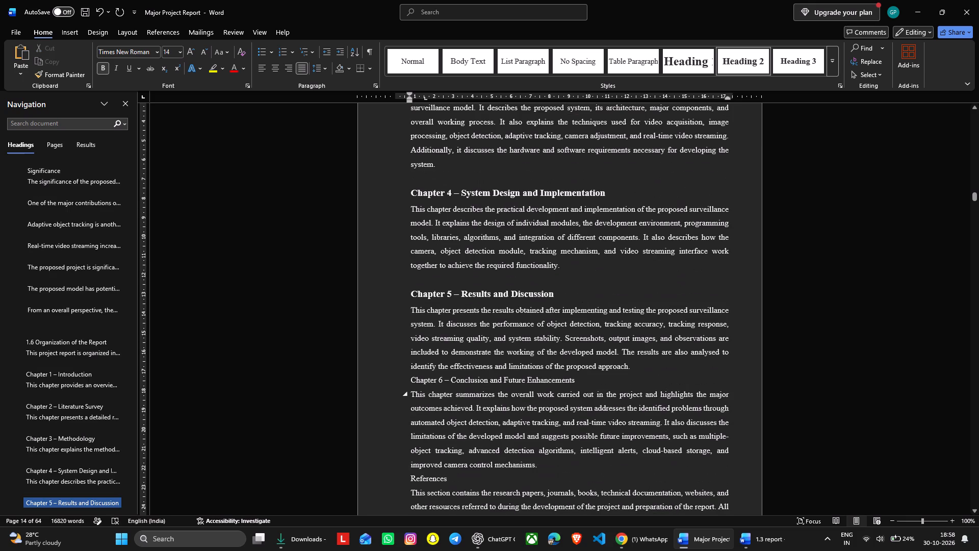
left_click(640, 367)
key("Return")
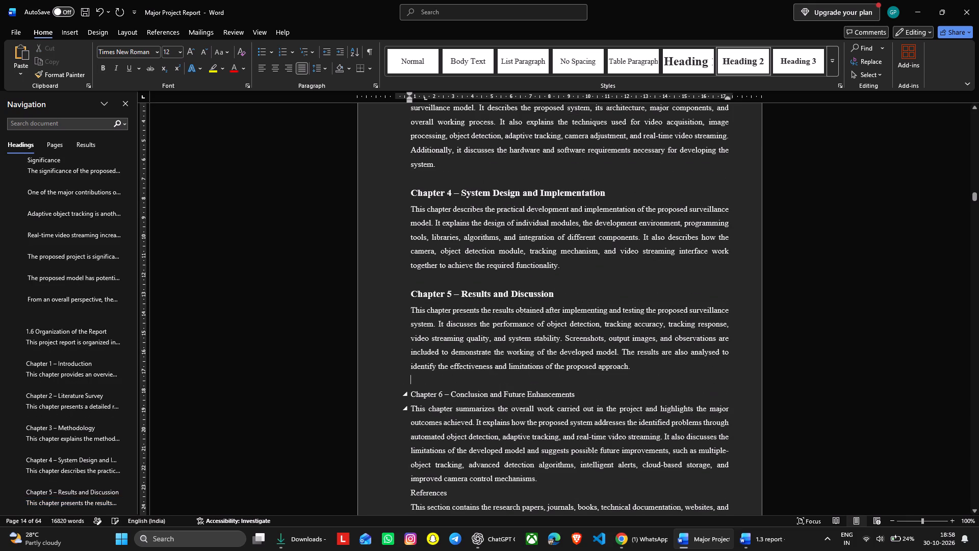
left_click_drag(413, 396, 563, 393)
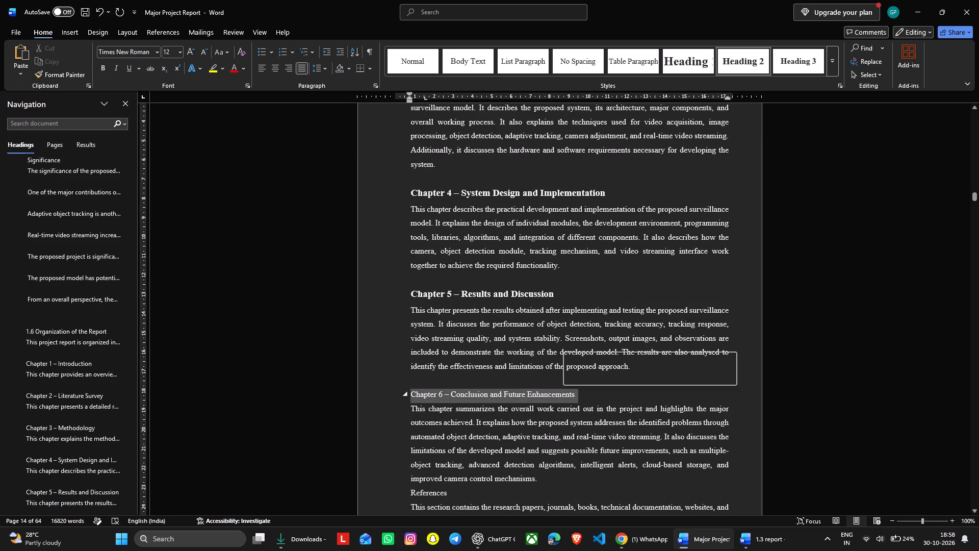
left_click(569, 374)
left_click(651, 363)
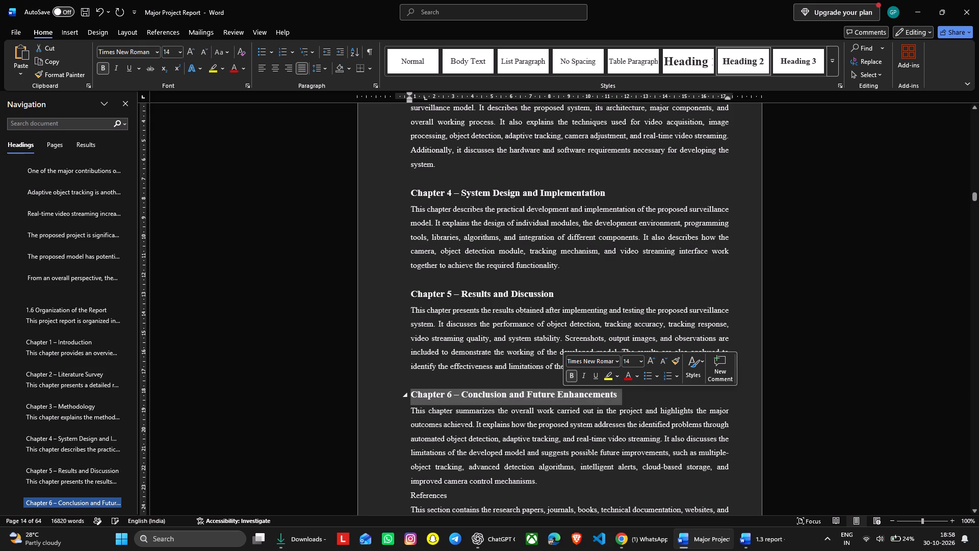
left_click(637, 392)
Insert a blank line above the References heading and format the heading as bold, size 14.
scroll(635, 403, "down", 1)
left_click(544, 413)
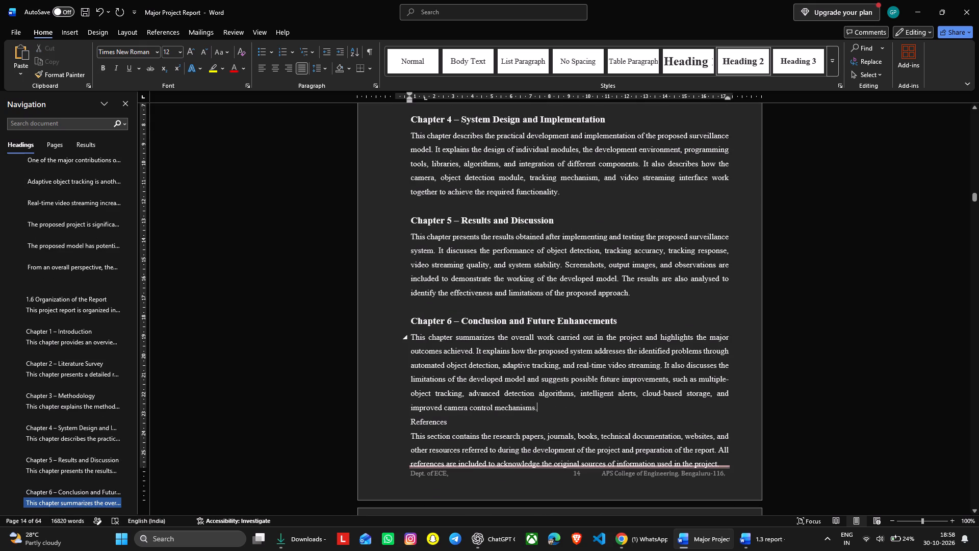
key("Return")
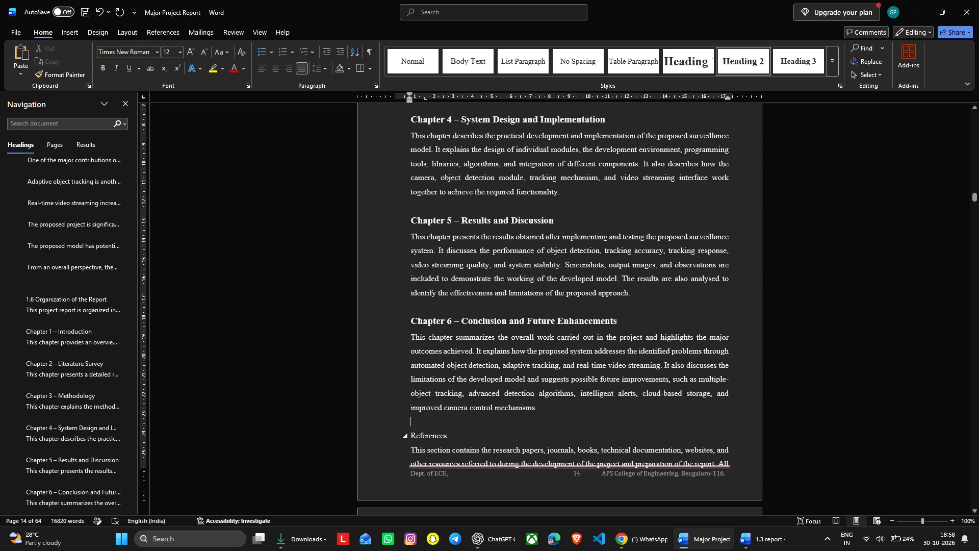
left_click_drag(412, 434, 449, 434)
left_click(457, 421)
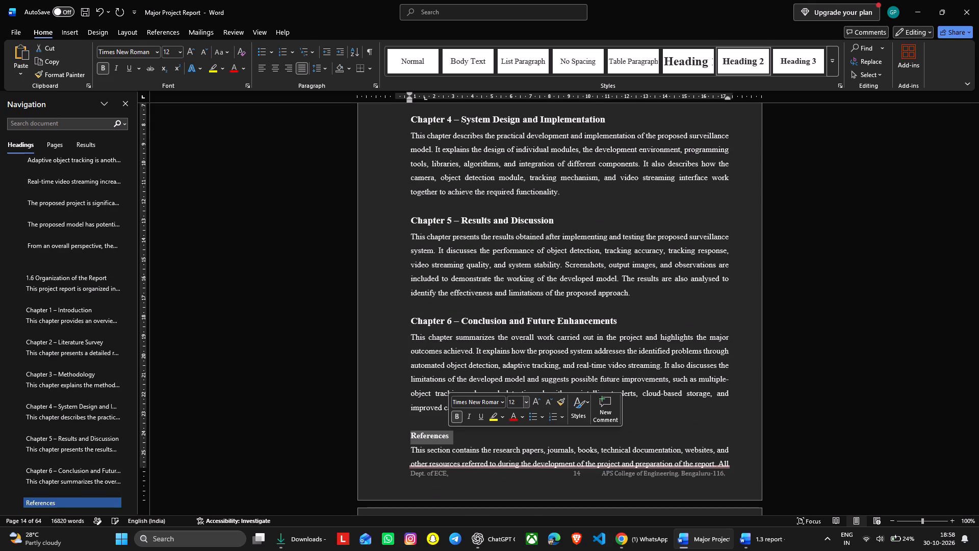
left_click(530, 402)
left_click(535, 400)
left_click(513, 441)
Join the Appendices heading with the paragraph below it, separating them with a period and a space.
scroll(513, 441, "down", 3)
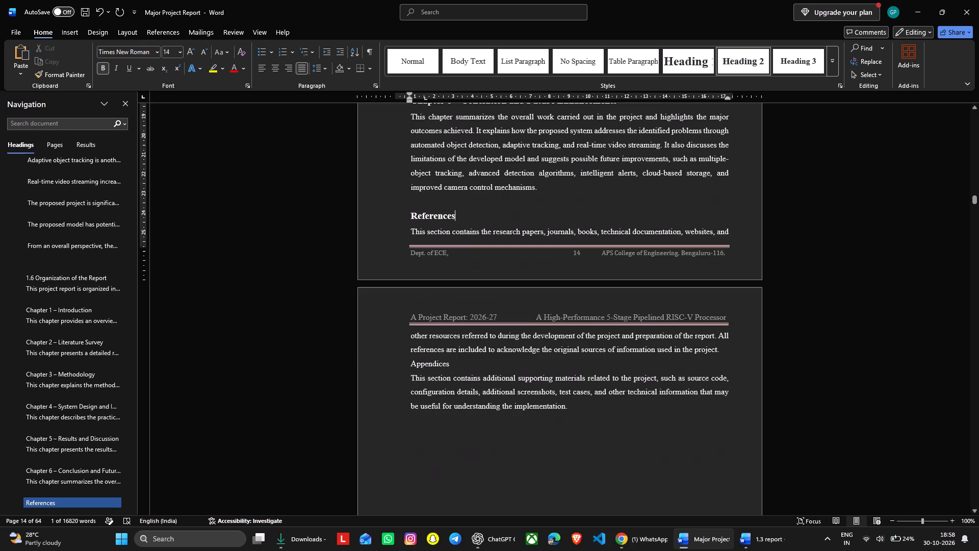
scroll(511, 456, "down", 1)
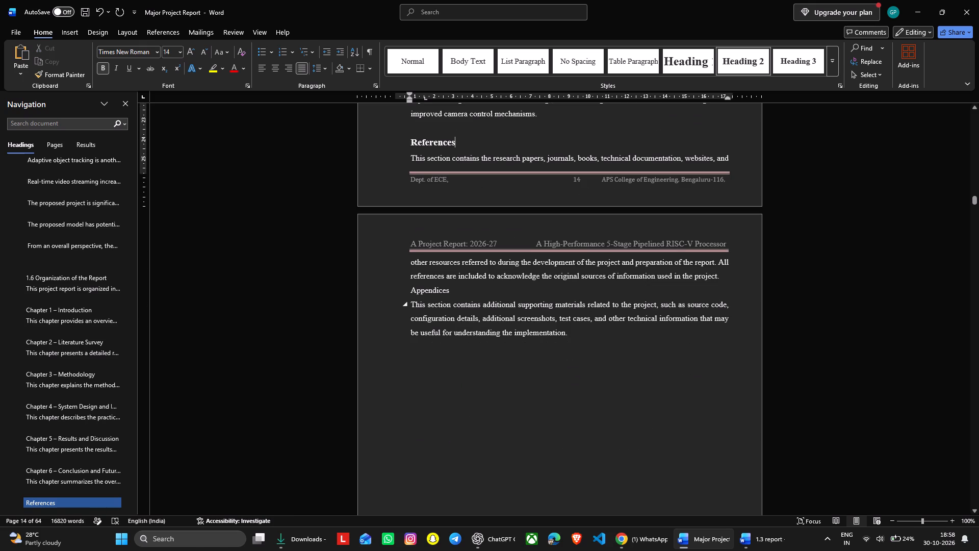
left_click(412, 306)
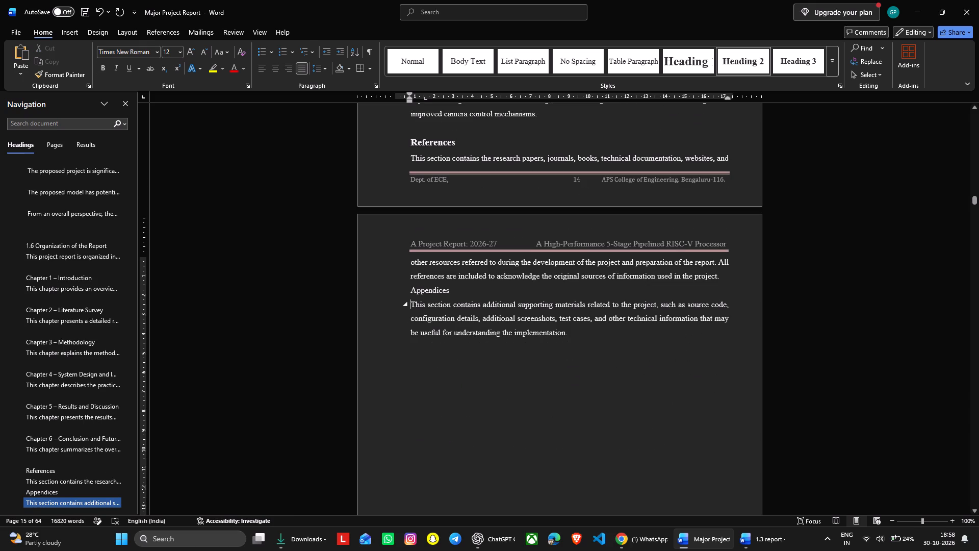
key("BackSpace")
key("BackSpace")
key("BackSpace")
key("BackSpace")
double_click(464, 291)
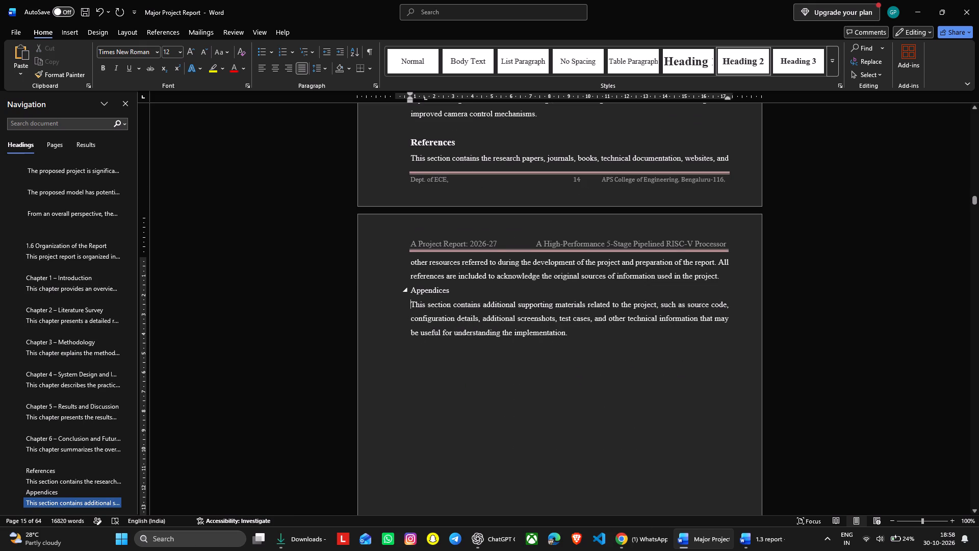
left_click(464, 291)
left_click(464, 291)
left_click(464, 291)
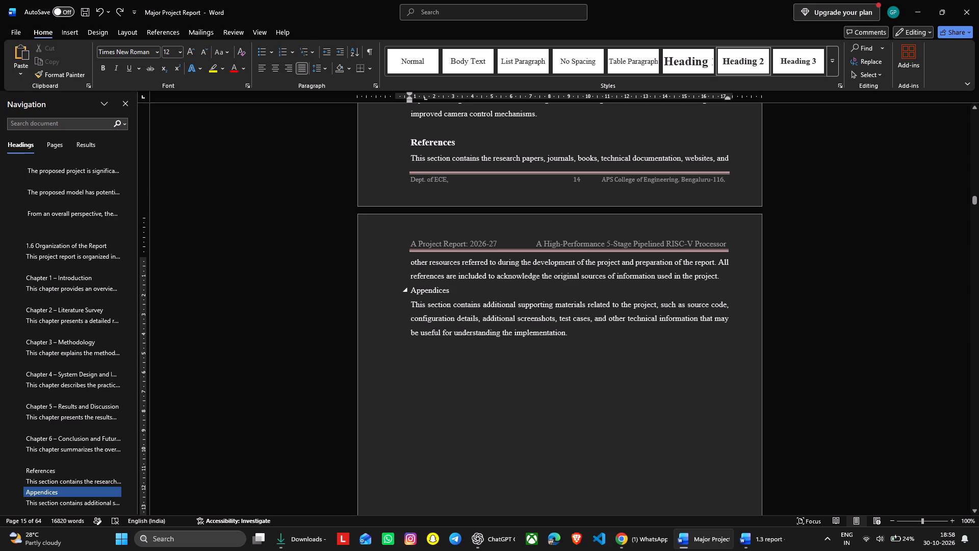
key("Delete")
key("BackSpace")
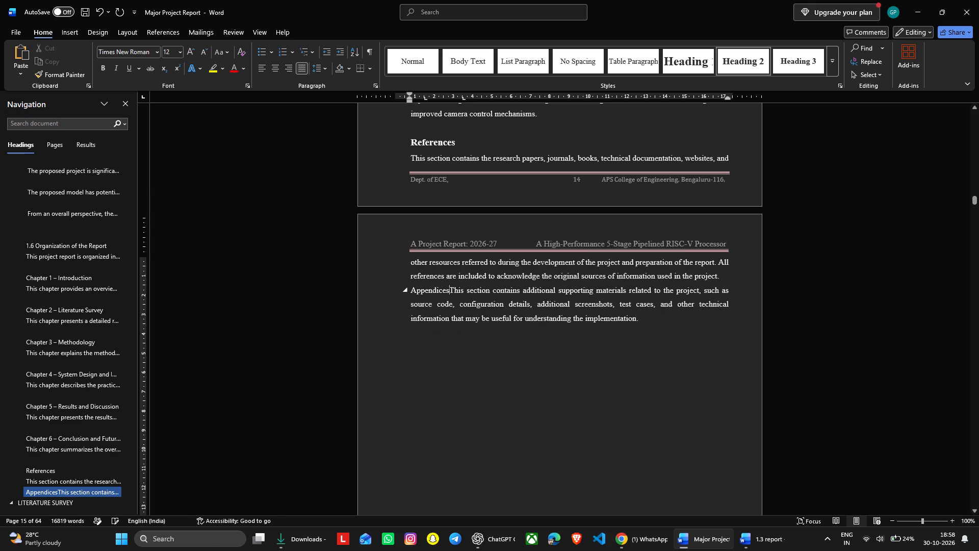
key("period")
key("space")
Review the end of section 1.6 and the paper reviews in the Chapter 2 Literature Survey.
scroll(455, 359, "down", 2)
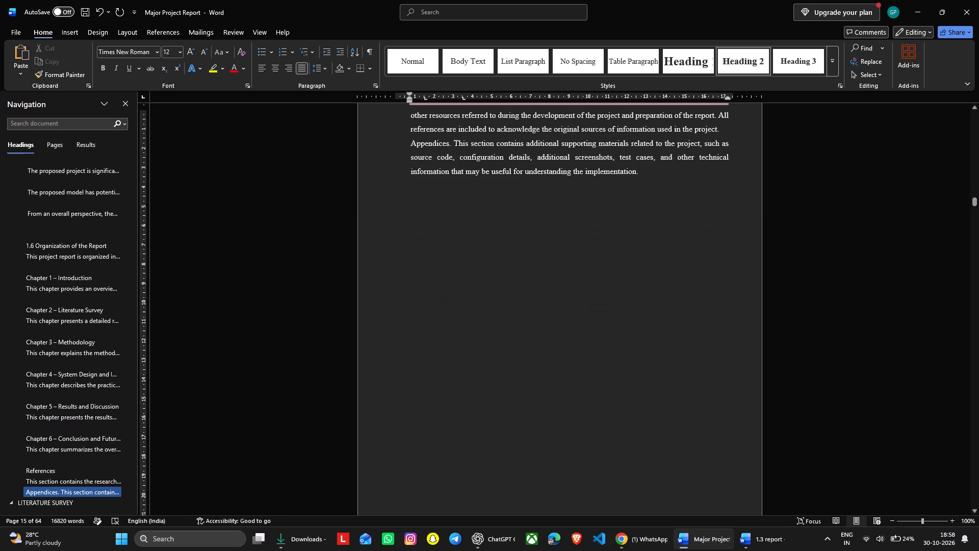
scroll(558, 344, "down", 3)
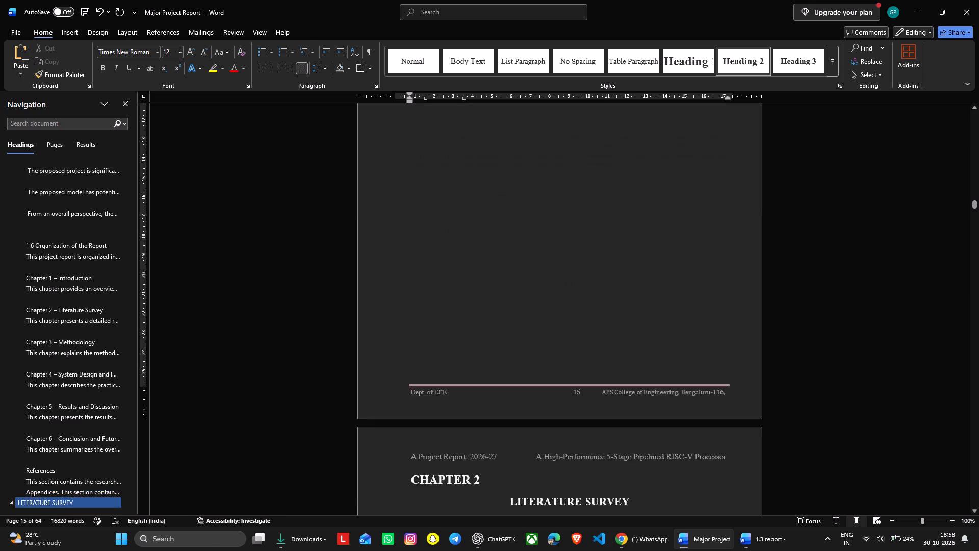
scroll(558, 344, "up", 7)
scroll(558, 344, "down", 2)
scroll(558, 344, "up", 2)
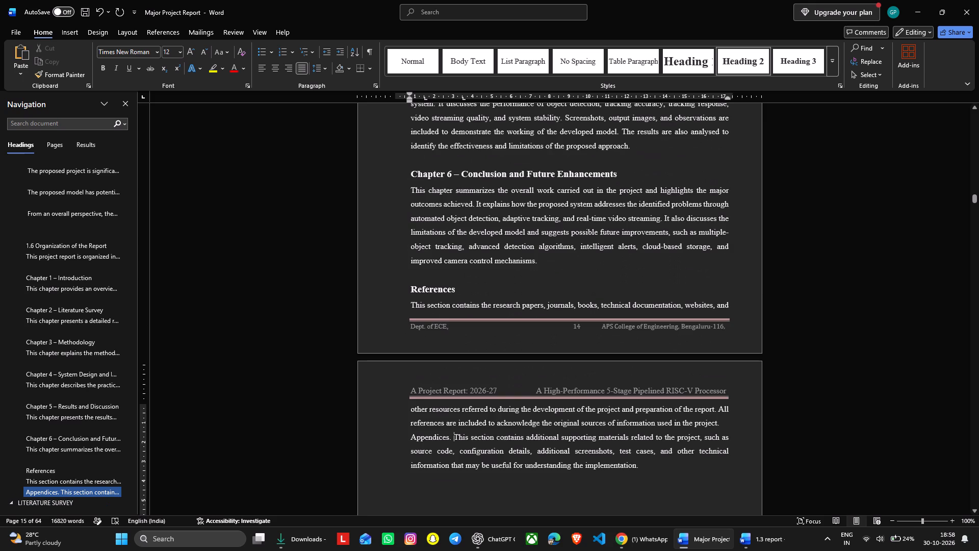
scroll(558, 344, "down", 9)
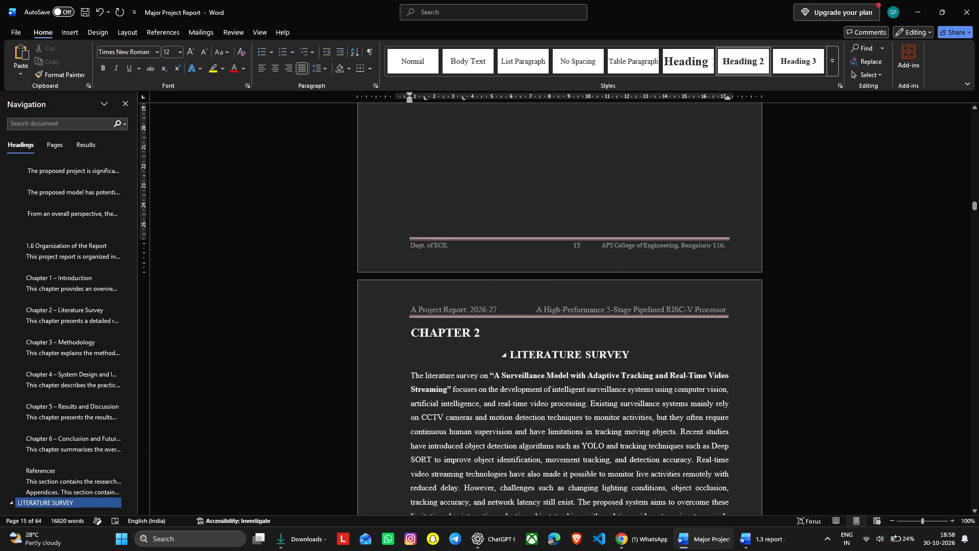
scroll(558, 344, "down", 3)
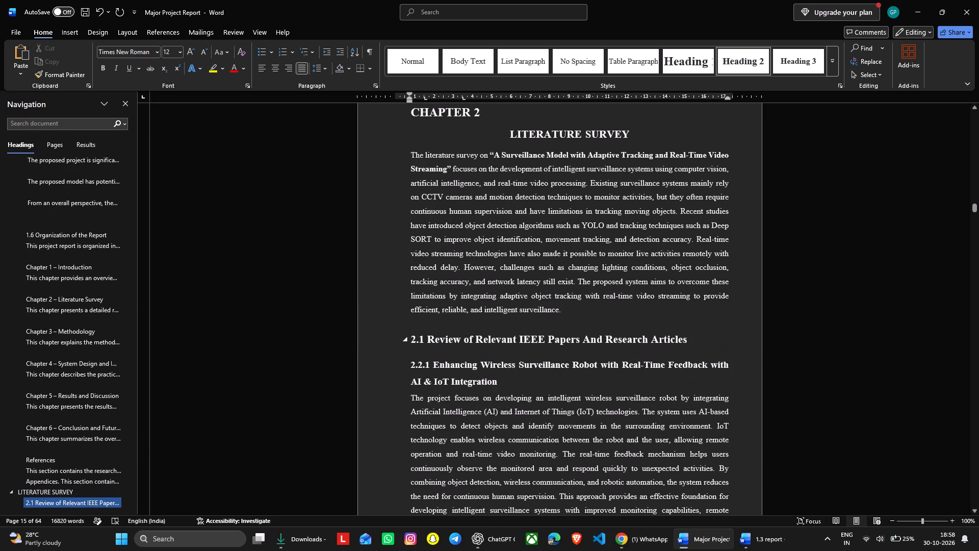
scroll(534, 348, "down", 10)
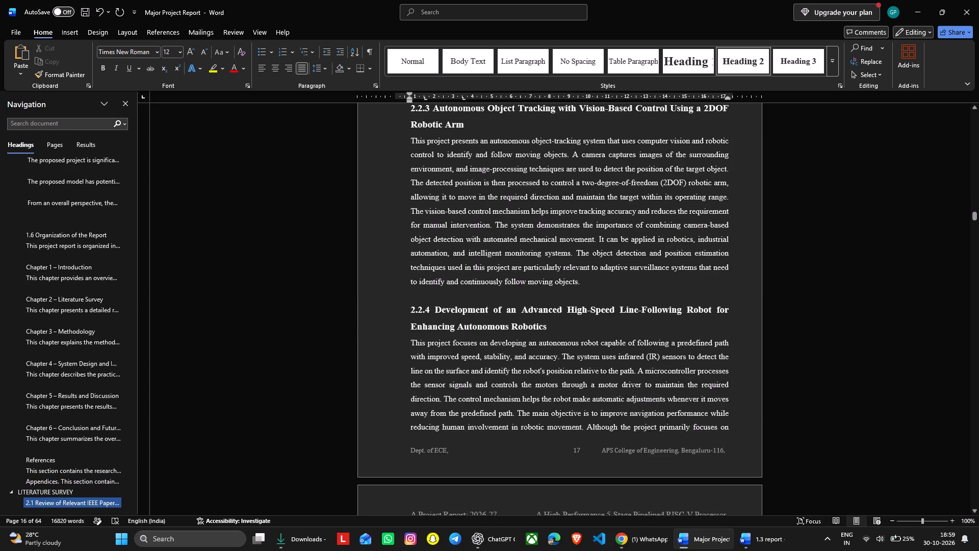
scroll(526, 349, "down", 13)
scroll(526, 349, "down", 11)
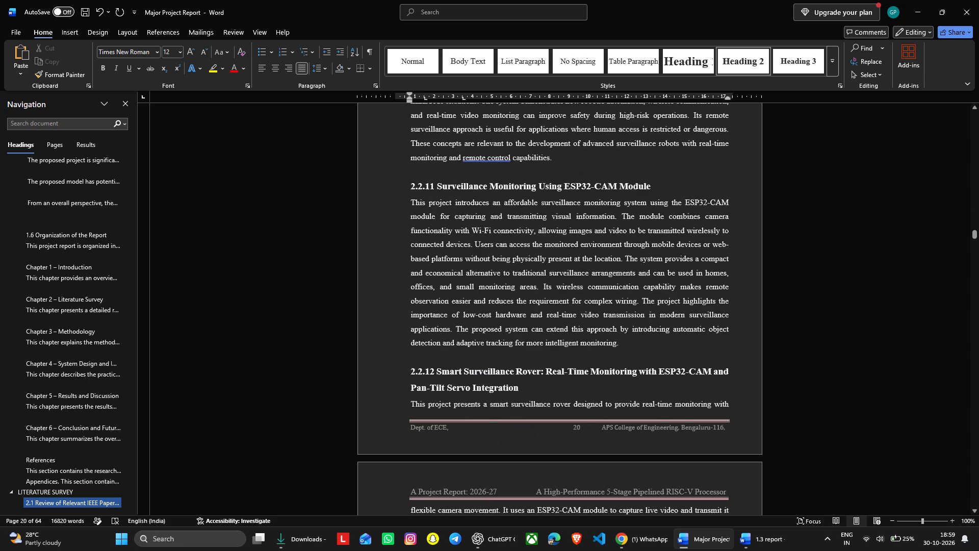
Justify the text from the 2.3 Existing Methods and Techniques heading through the end of 6. Real-Time Video Streaming.
scroll(526, 349, "down", 20)
scroll(526, 349, "down", 4)
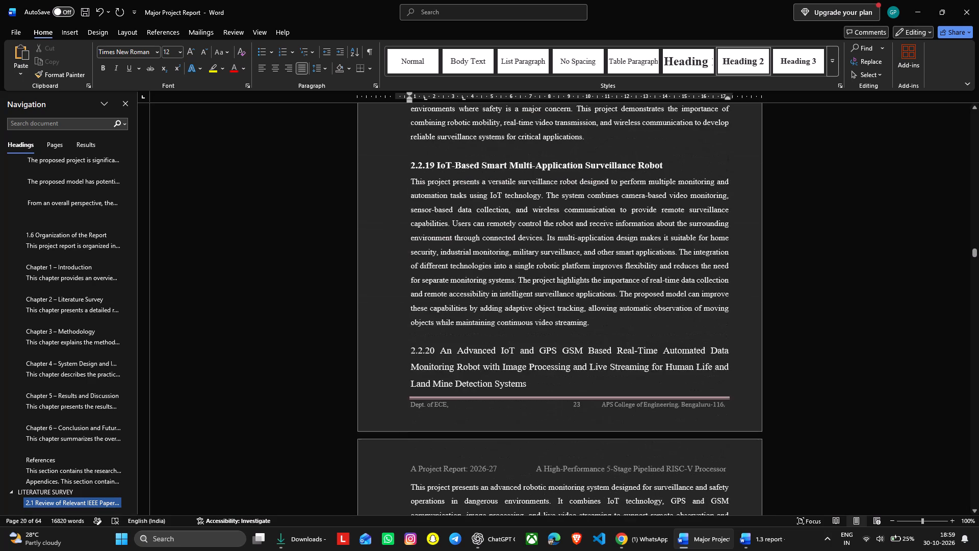
scroll(526, 349, "down", 10)
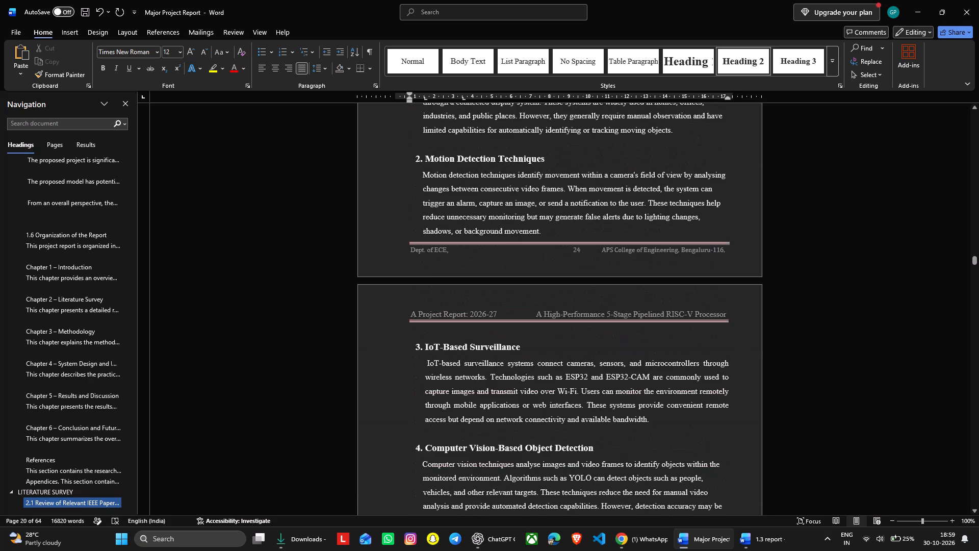
scroll(526, 349, "up", 5)
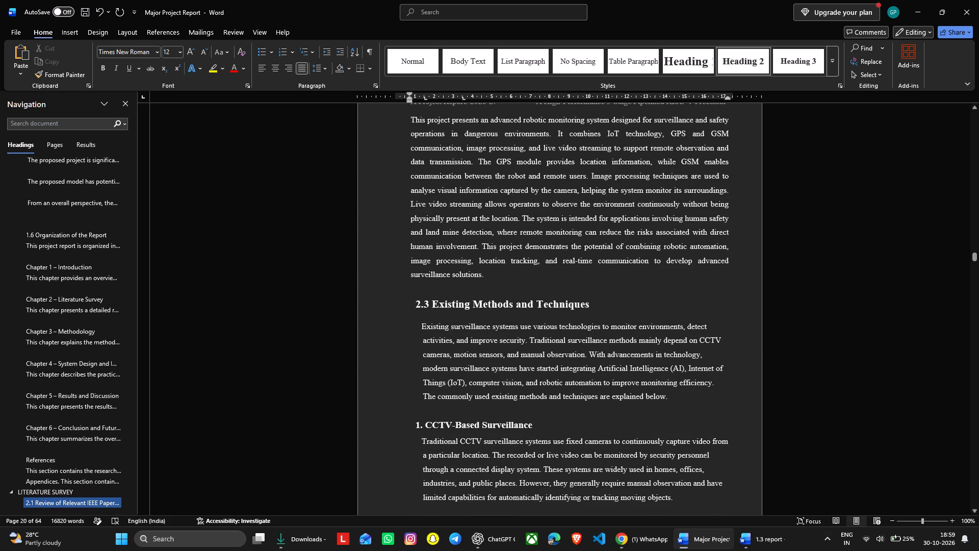
left_click(411, 299)
left_click(513, 357)
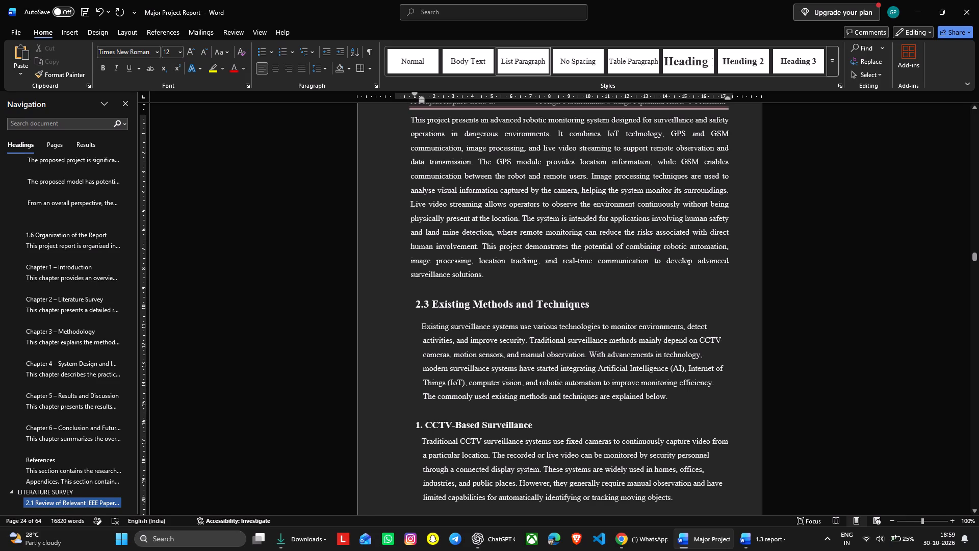
left_click_drag(415, 304, 475, 384)
scroll(475, 384, "down", 7)
left_click_drag(475, 384, 489, 385)
scroll(475, 384, "down", 4)
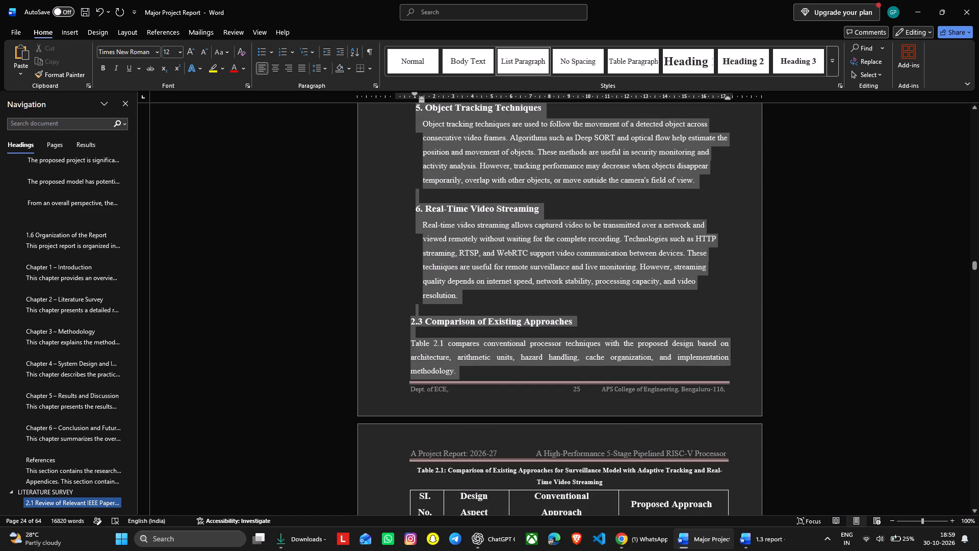
left_click_drag(489, 385, 533, 298)
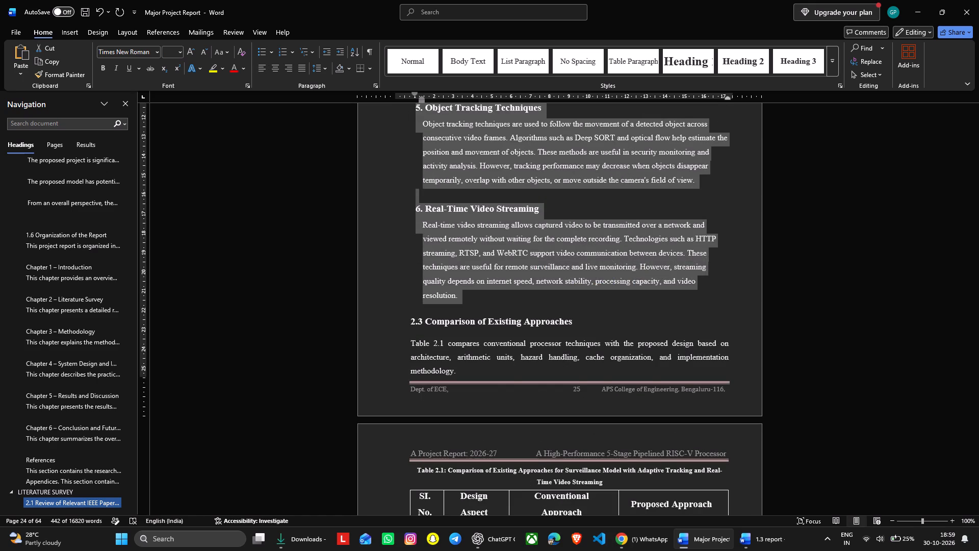
left_click(304, 65)
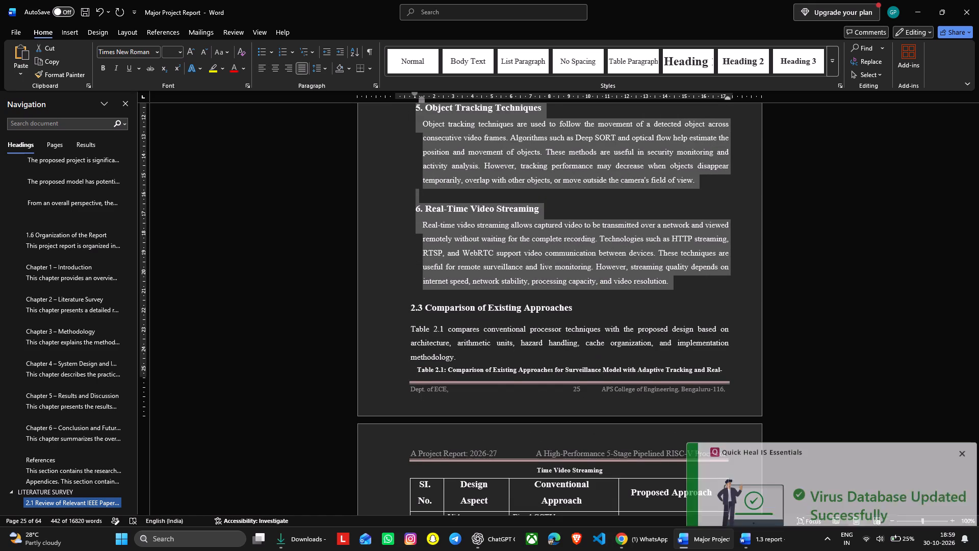
Move the selected section's hanging and first-line indents to the page's left text margin.
left_click_drag(422, 98, 420, 101)
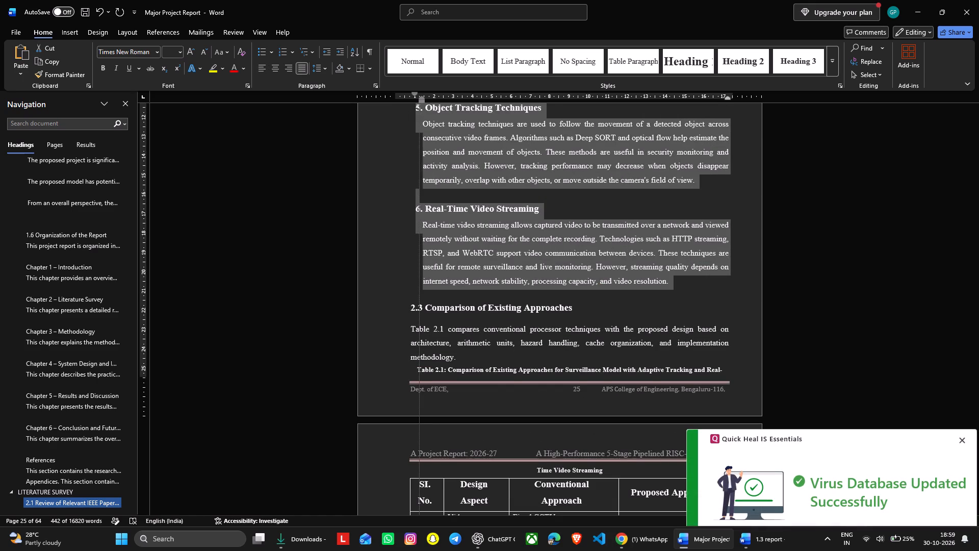
left_click_drag(420, 101, 410, 107)
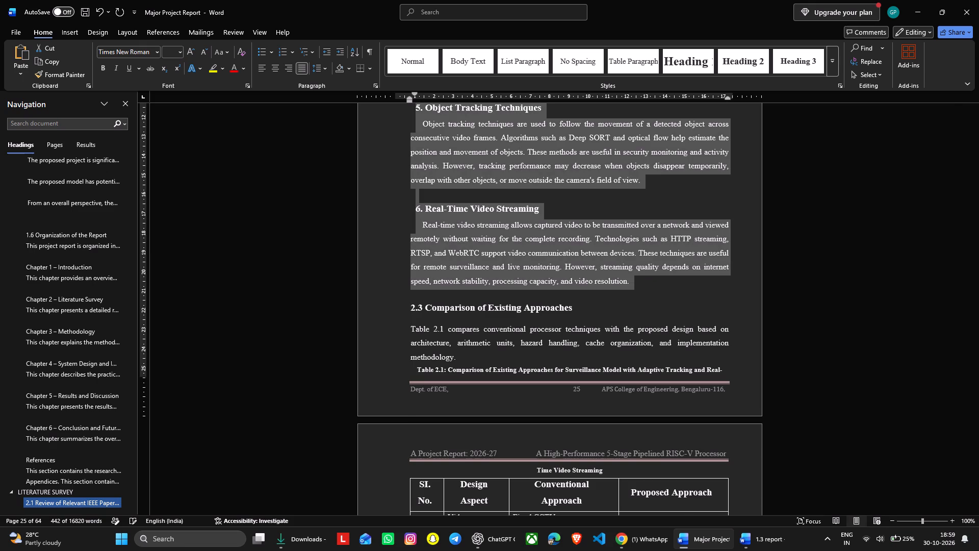
left_click(414, 91)
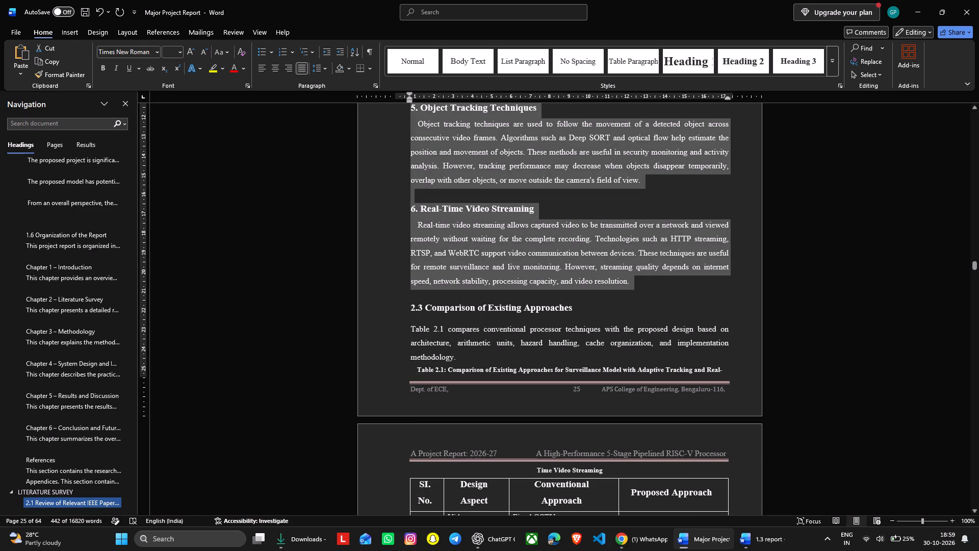
Delete the leading spaces from the introductory paragraph under 2.3 Existing Methods and Techniques.
scroll(496, 234, "up", 4)
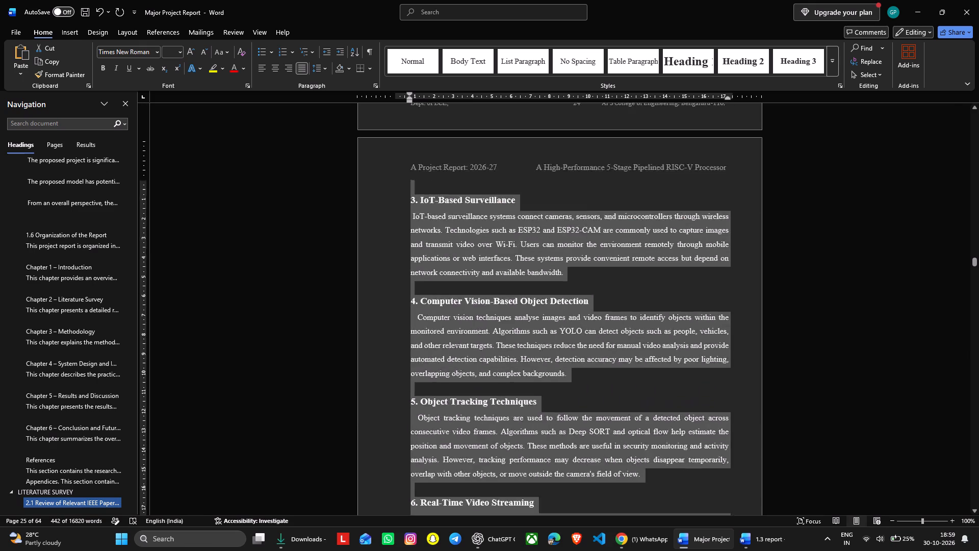
scroll(496, 234, "up", 7)
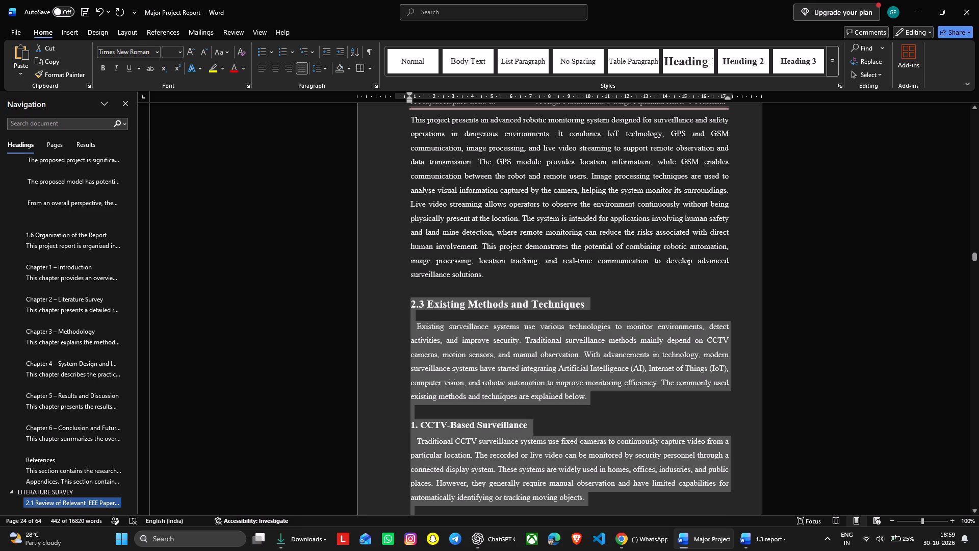
left_click(444, 331)
left_click(417, 331)
key("BackSpace")
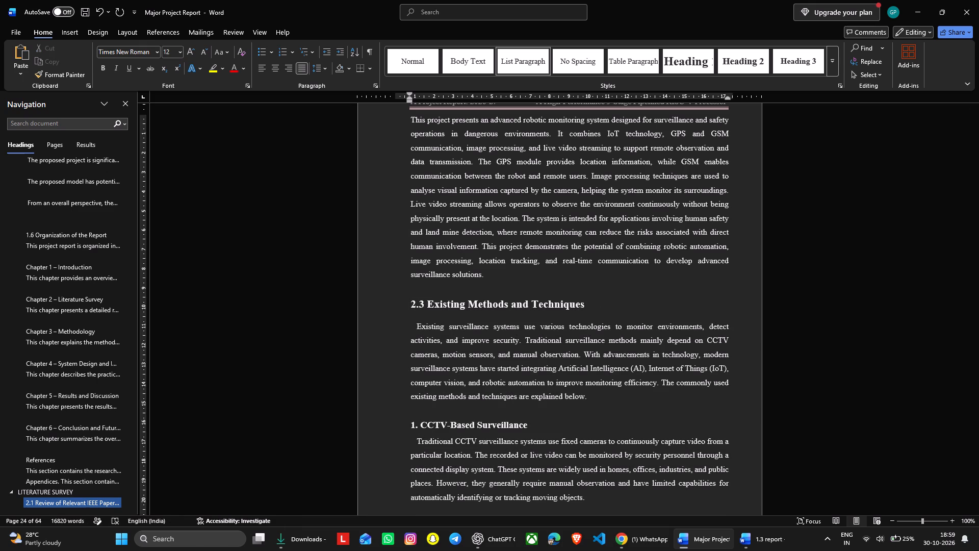
key("BackSpace")
key("BackSpace")
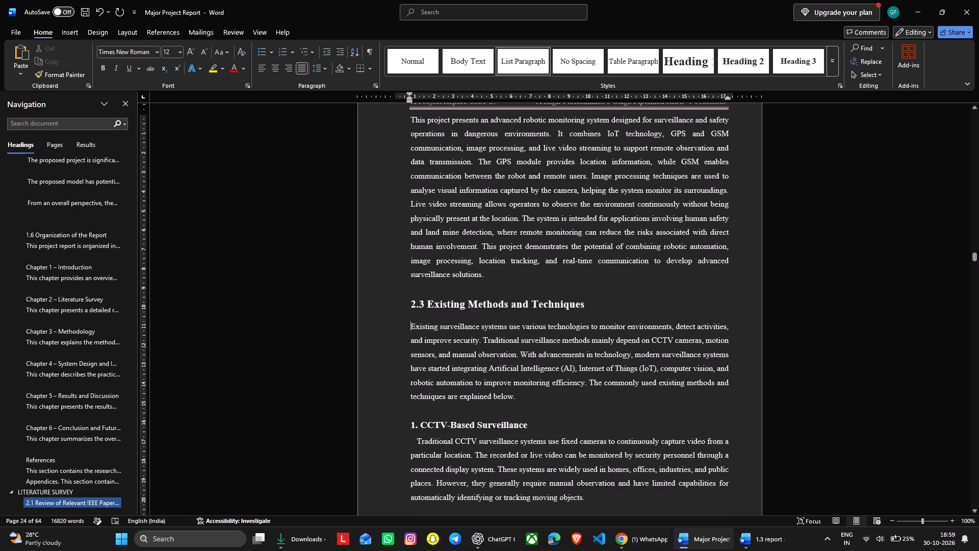
Delete the leading spaces from the paragraph under 1. CCTV-Based Surveillance, keeping it aligned with the left text margin.
left_click(420, 439)
key("Left")
key("BackSpace")
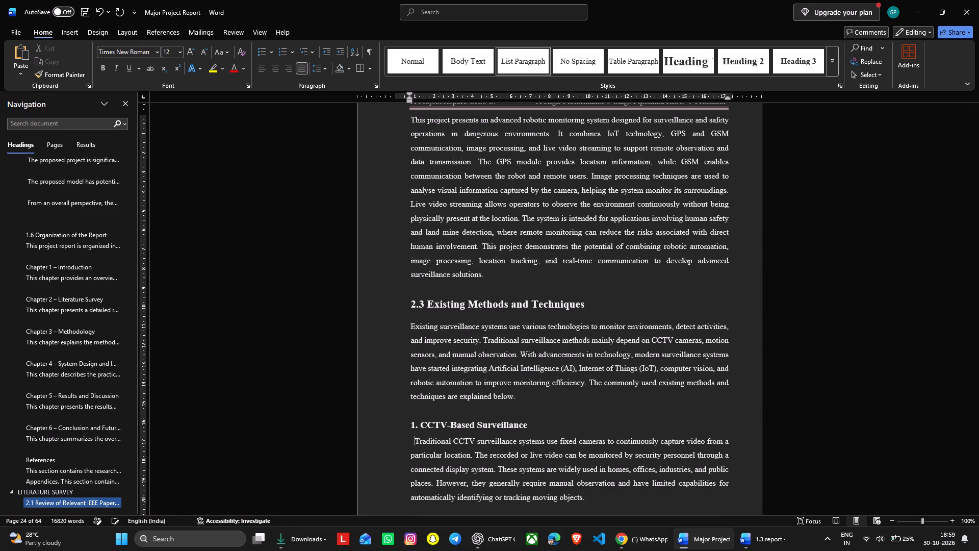
key("BackSpace")
key("BackSpace")
scroll(473, 438, "down", 2)
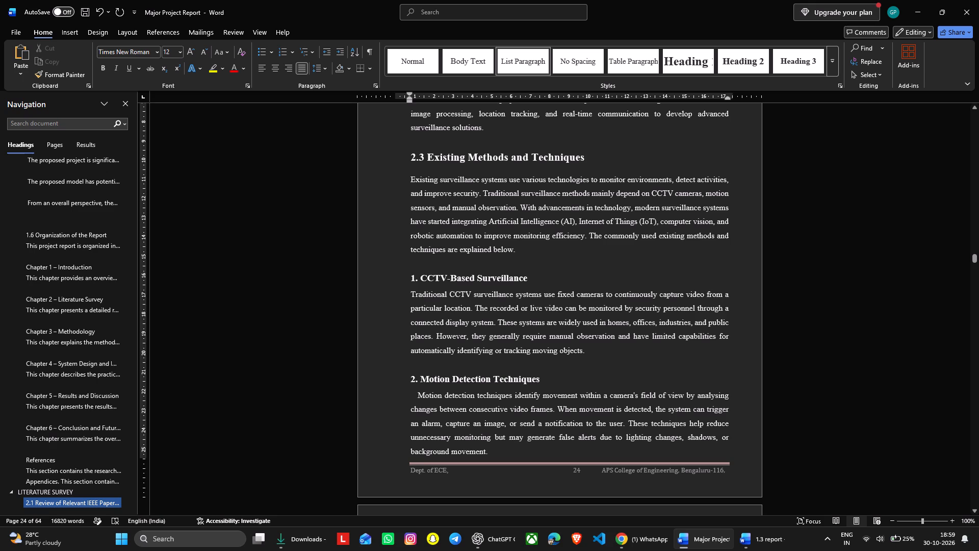
key("BackSpace")
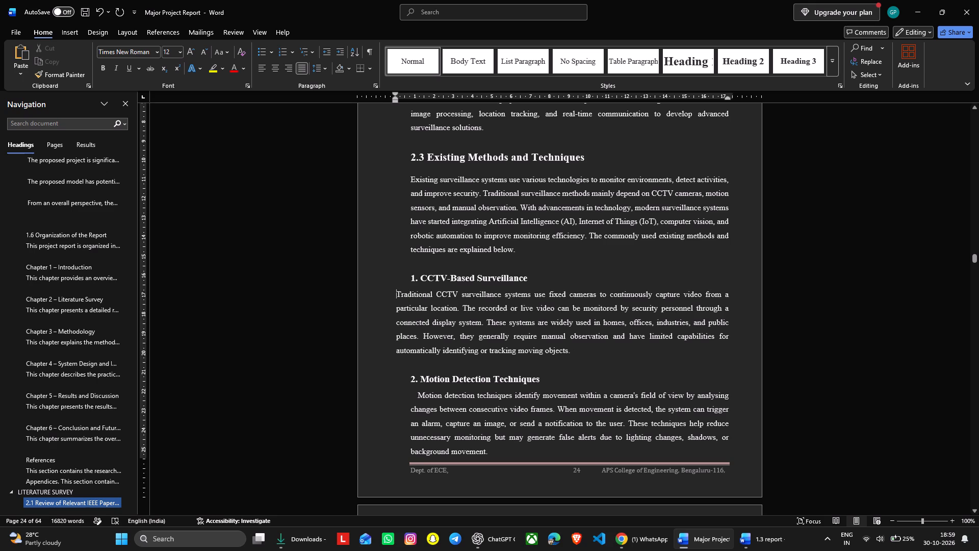
key("ctrl+z")
Delete the leading spaces from the paragraphs under 2. Motion Detection Techniques and 3. IoT-Based Surveillance.
left_click(417, 396)
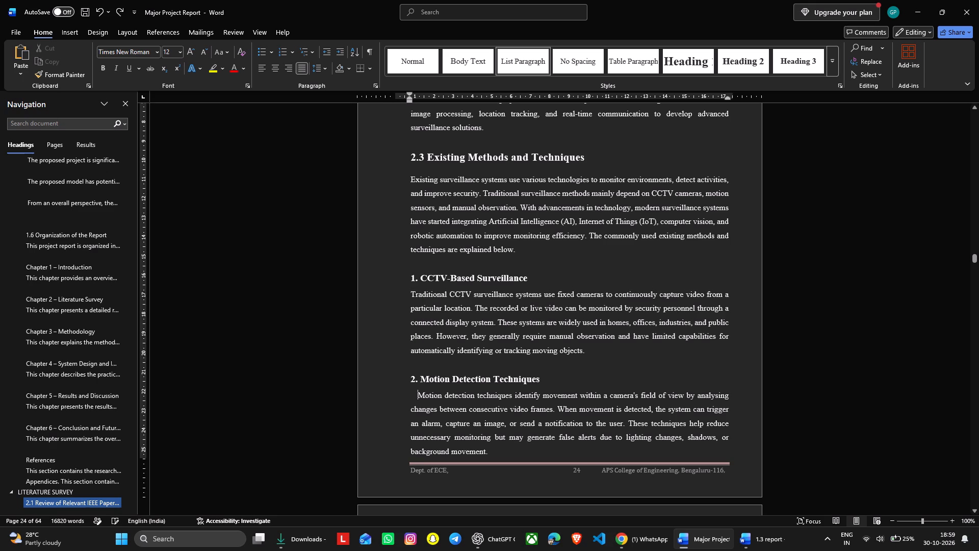
key("BackSpace")
key("BackSpace")
key("BackSpace")
scroll(455, 403, "down", 4)
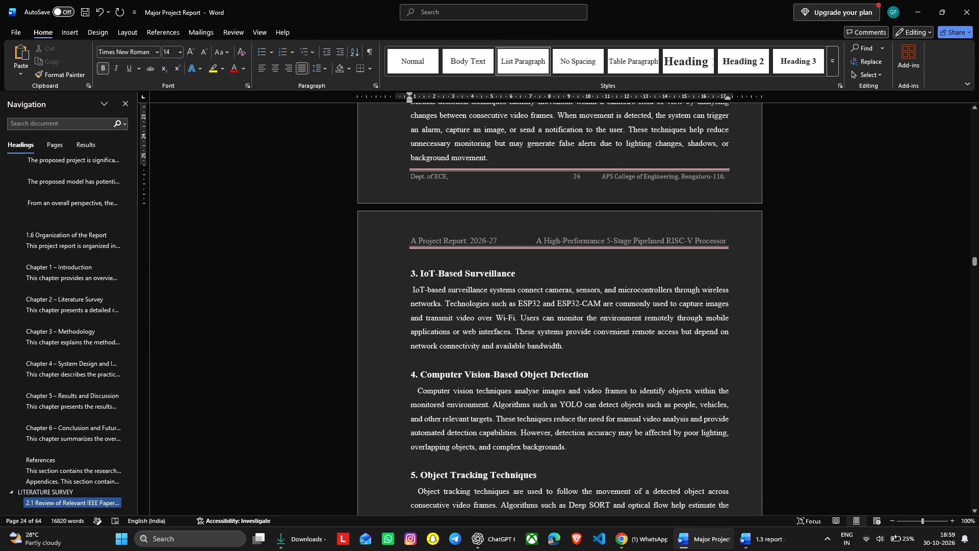
left_click(412, 291)
key("BackSpace")
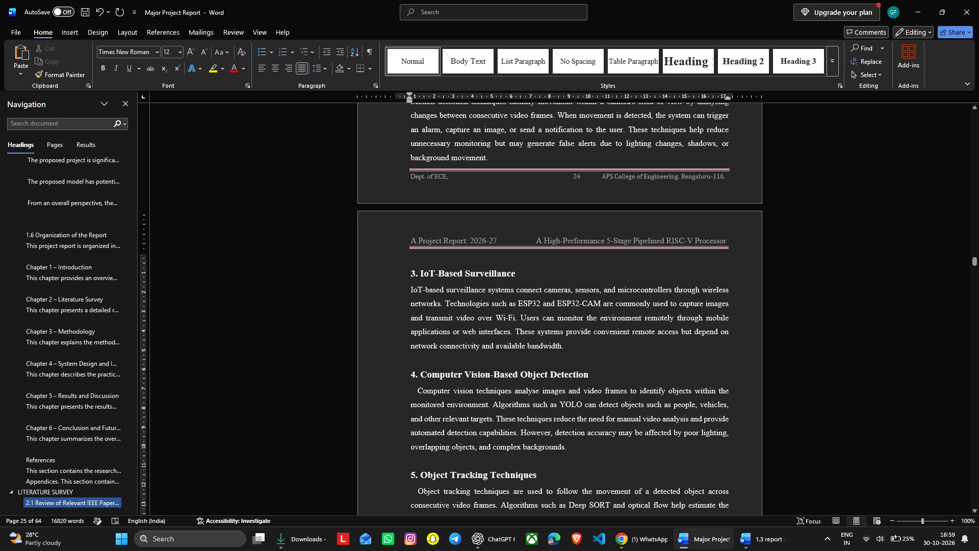
Delete the leading spaces from the paragraphs under 4. Computer Vision-Based Object Detection and 5. Object Tracking Techniques.
left_click(419, 390)
key("BackSpace")
key("BackSpace")
key("BackSpace")
scroll(492, 406, "down", 2)
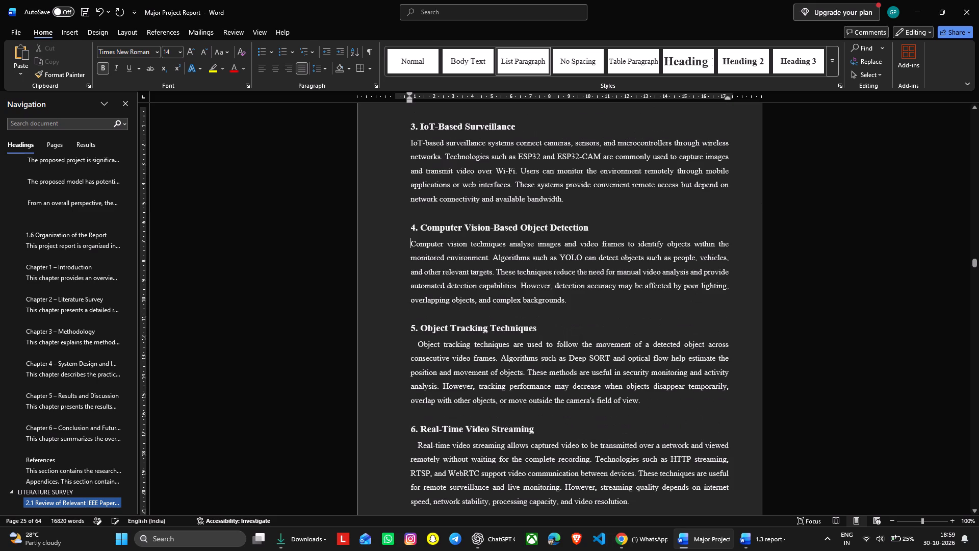
left_click(419, 347)
key("BackSpace")
key("BackSpace")
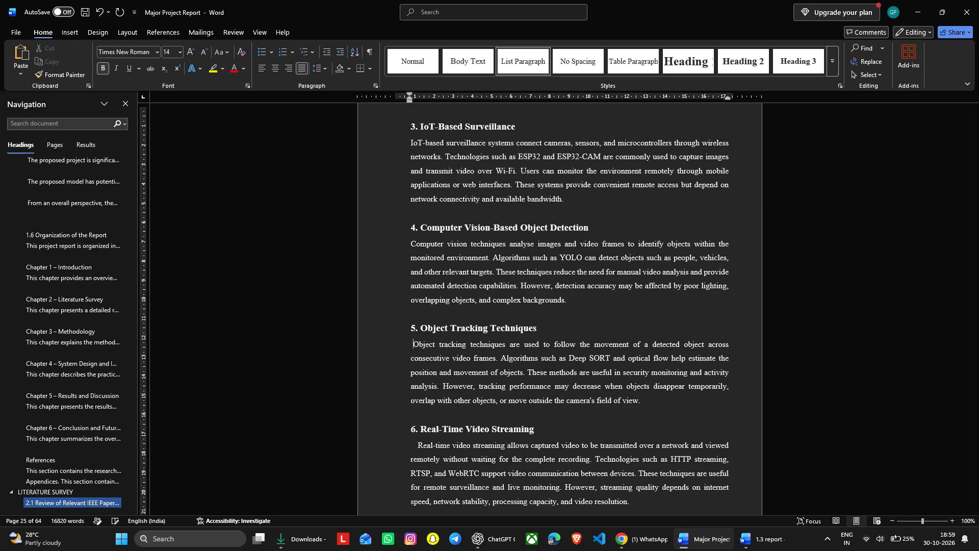
key("BackSpace")
Delete the leading spaces from the paragraph under 6. Real-Time Video Streaming.
scroll(444, 375, "down", 2)
left_click(417, 298)
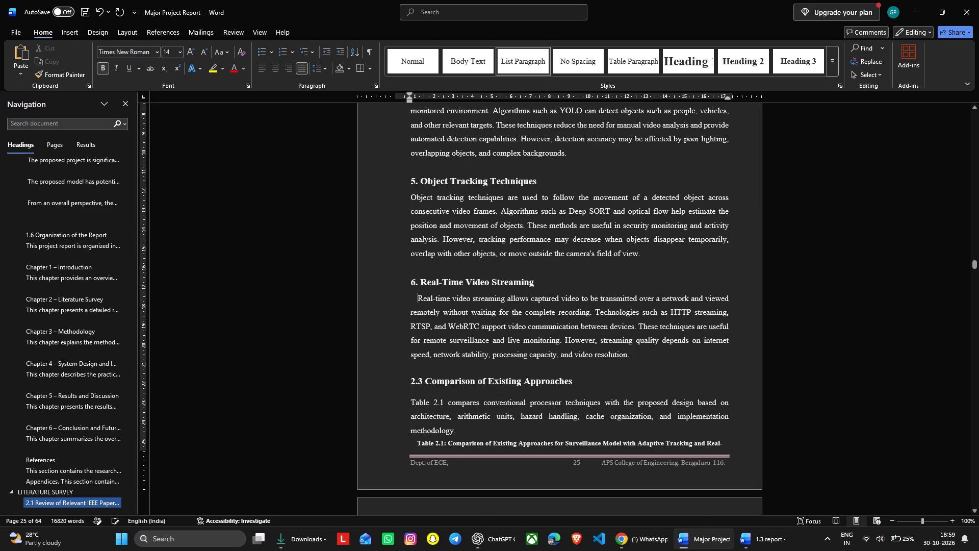
key("BackSpace")
key("BackSpace")
key("BackSpace")
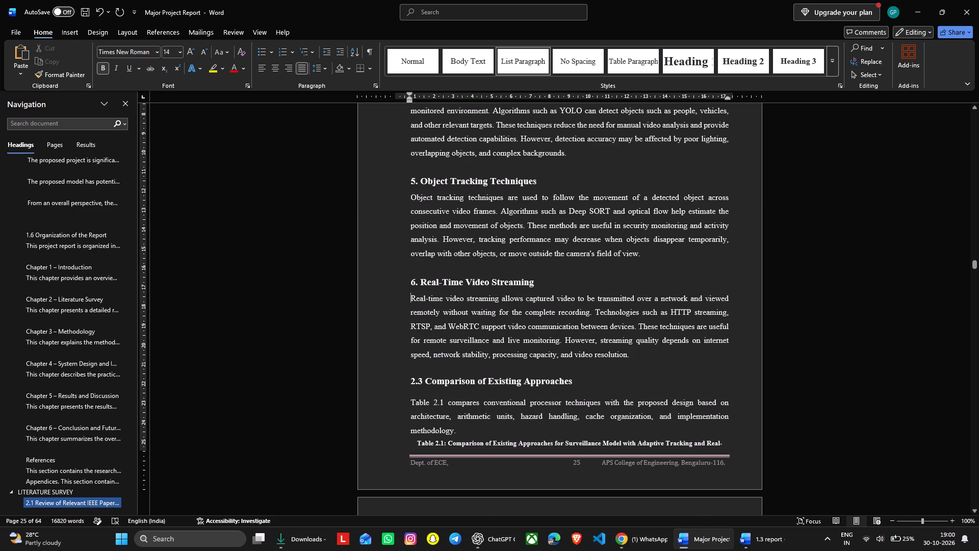
Increase the font size of the 2.3 Comparison of Existing Approaches heading by one step.
scroll(484, 356, "down", 1)
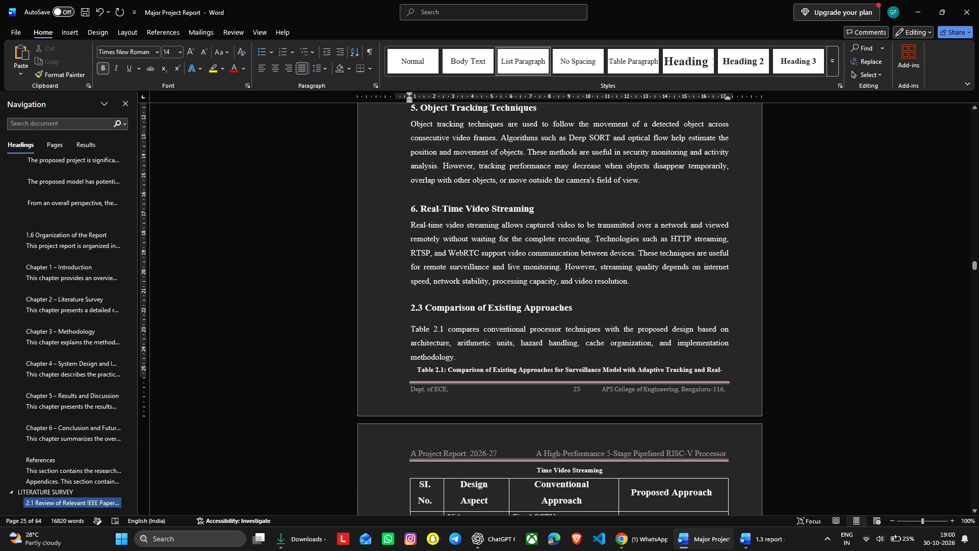
left_click(445, 211)
left_click_drag(405, 310, 561, 304)
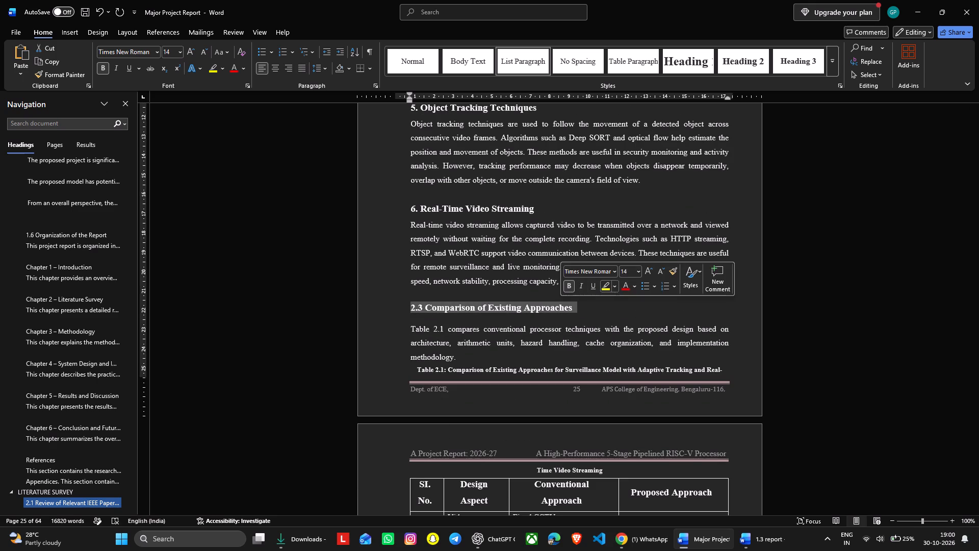
left_click(652, 268)
left_click(640, 315)
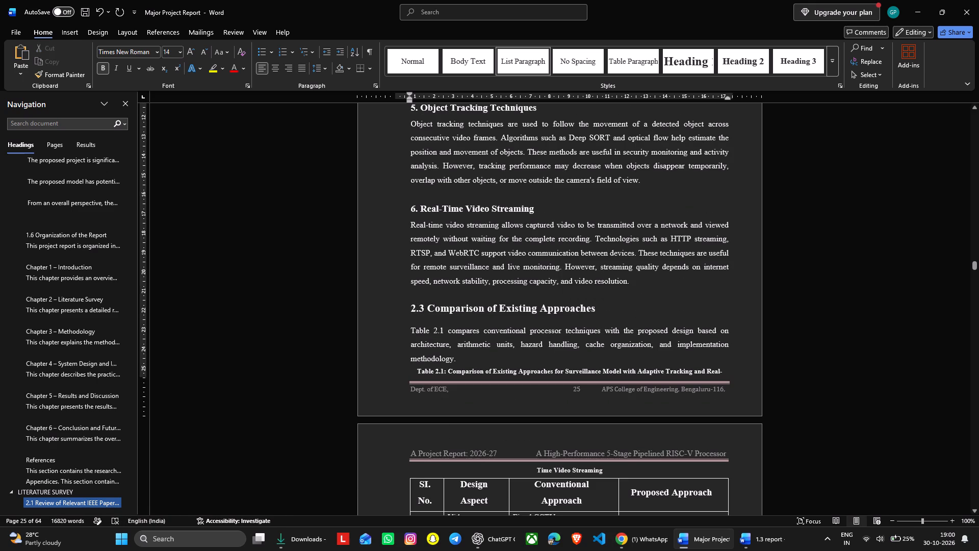
Insert a blank line between the paragraph introducing Table 2.1 and the table's caption.
left_click(461, 360)
key("Return")
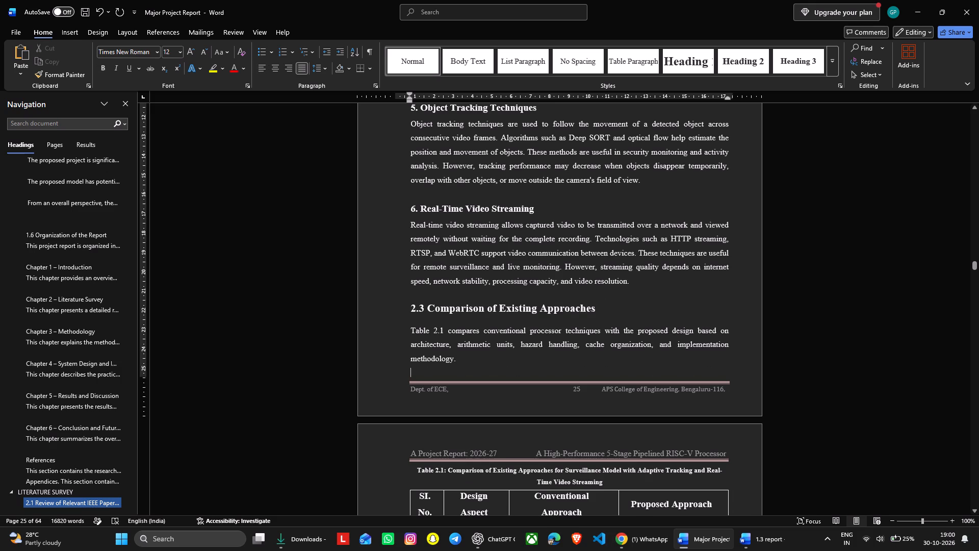
Set the 2.4 Research Gaps and Limitations heading to font size 16.
scroll(557, 381, "down", 1)
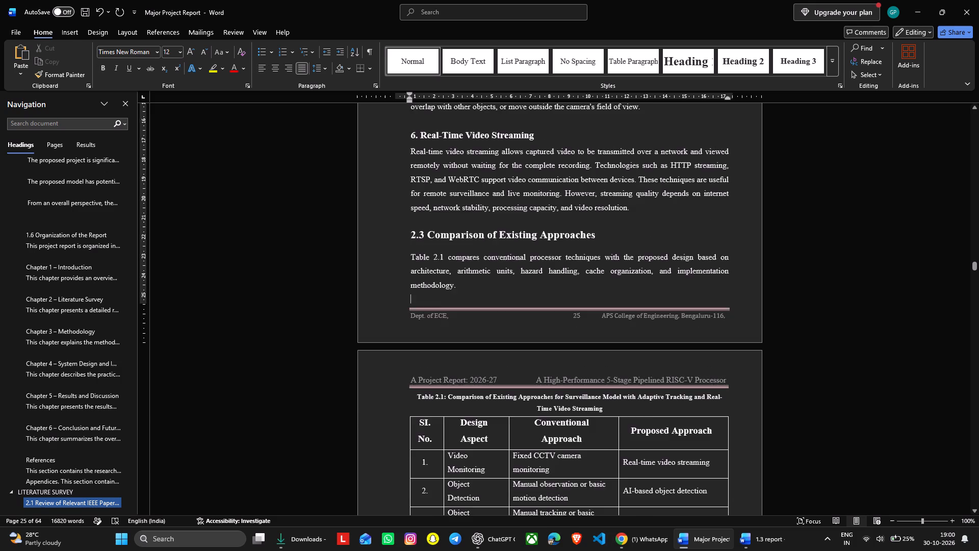
scroll(556, 385, "down", 4)
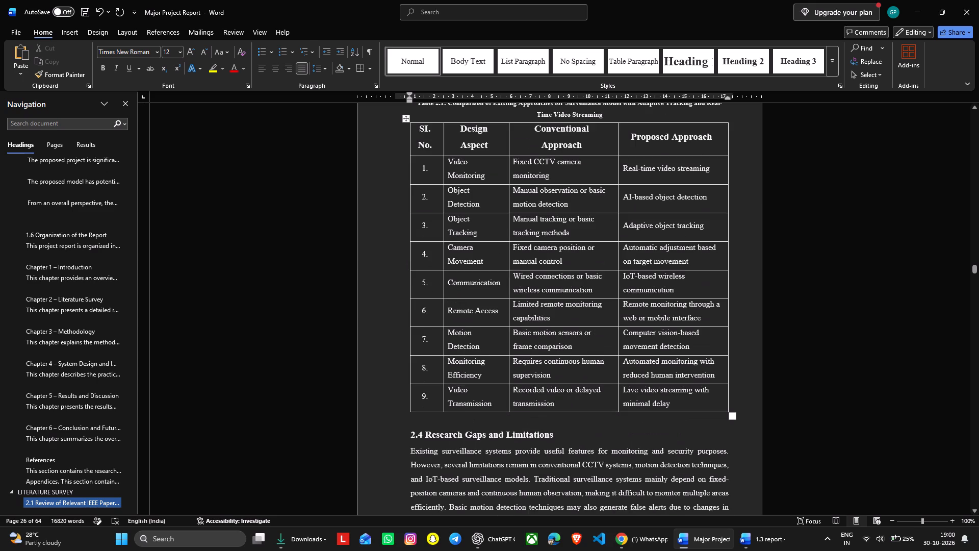
scroll(556, 386, "down", 3)
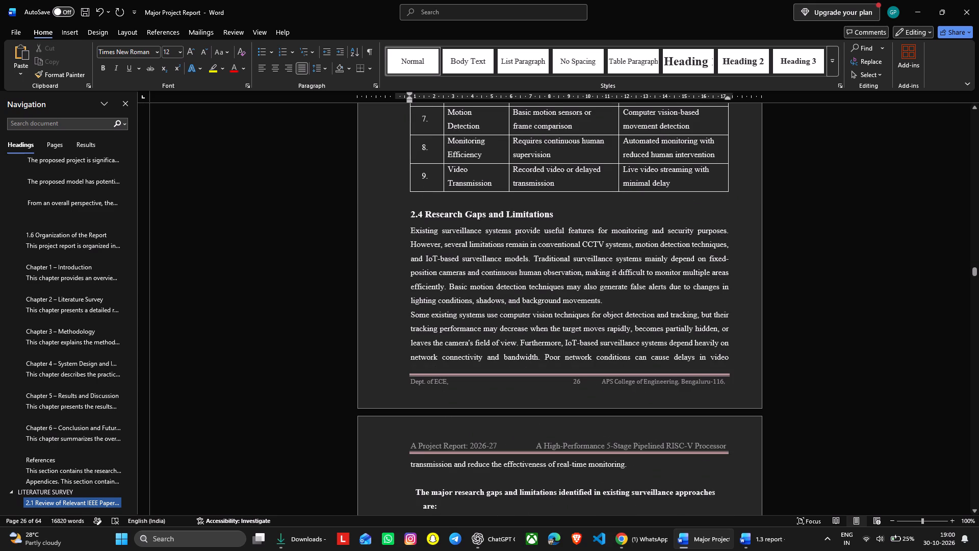
left_click(614, 300)
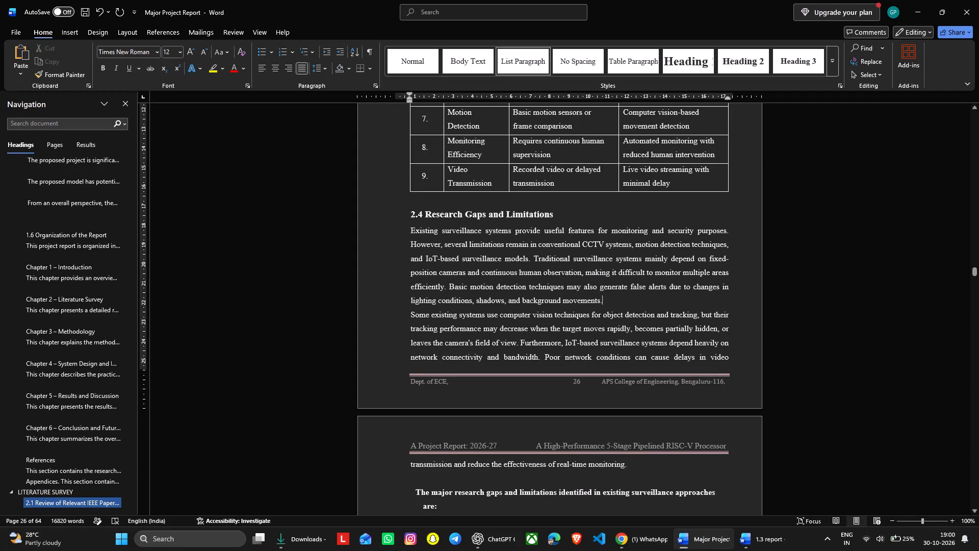
left_click_drag(574, 217, 414, 221)
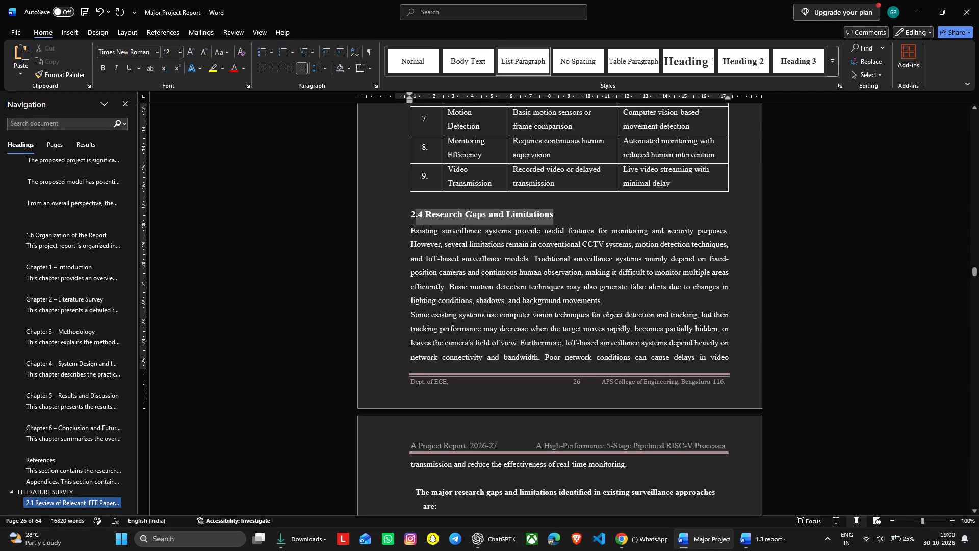
left_click_drag(414, 221, 410, 221)
left_click(497, 187)
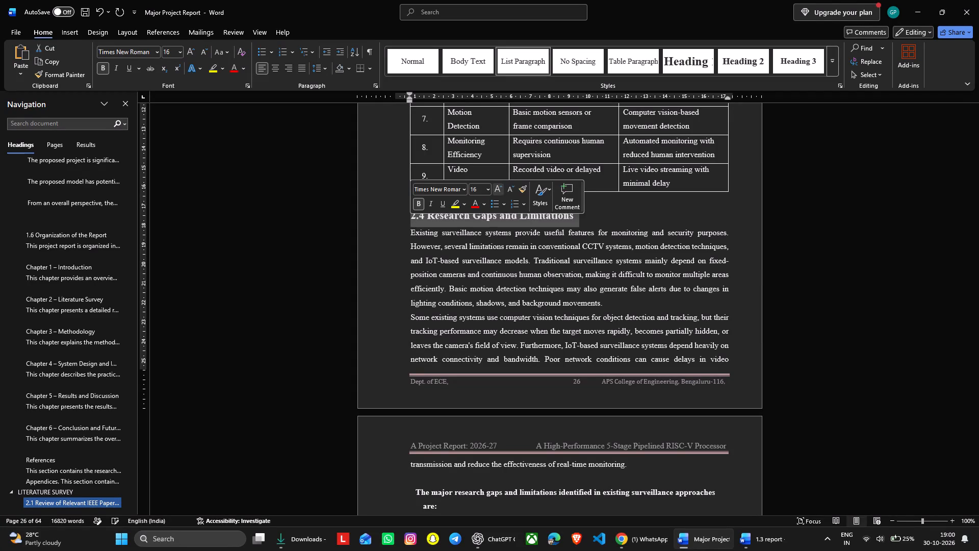
Insert a blank line after the first paragraph of section 2.4 Research Gaps and Limitations.
left_click(585, 214)
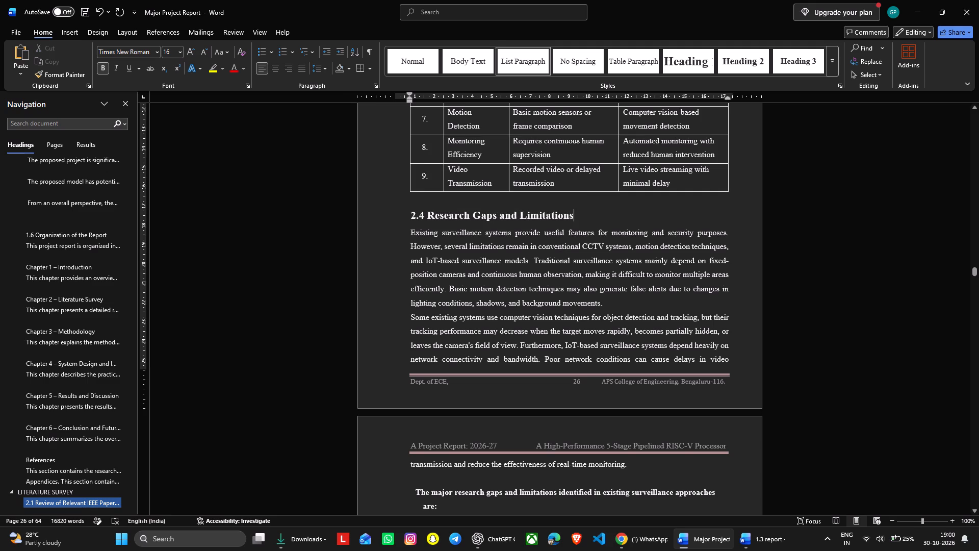
left_click(613, 300)
key("Return")
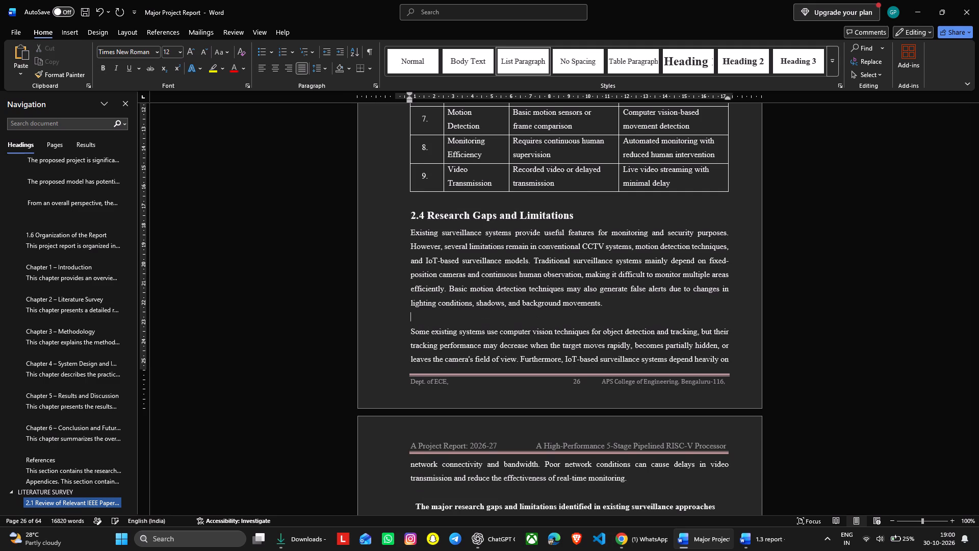
Justify the text from the line introducing the major research gaps through the closing "To overcome these limitations" paragraph.
scroll(599, 392, "down", 2)
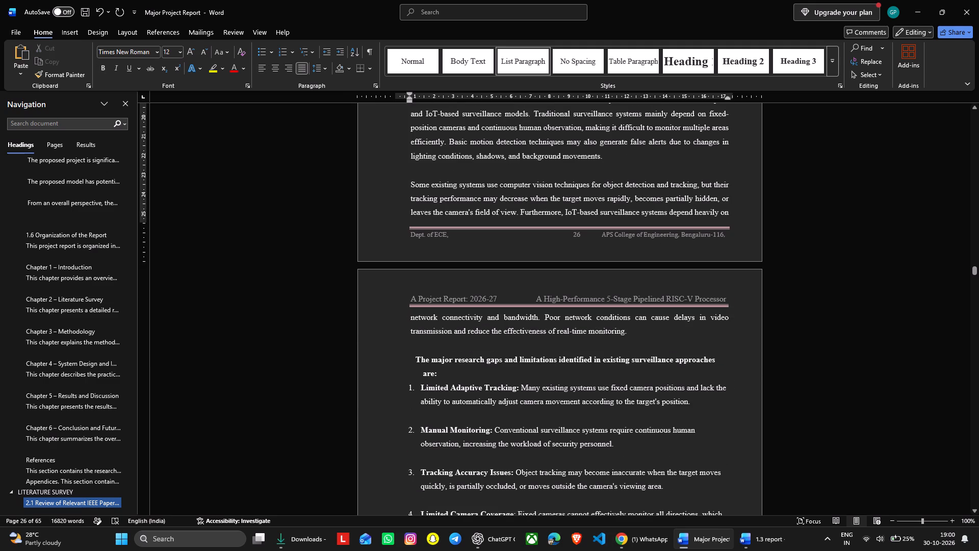
left_click(415, 357)
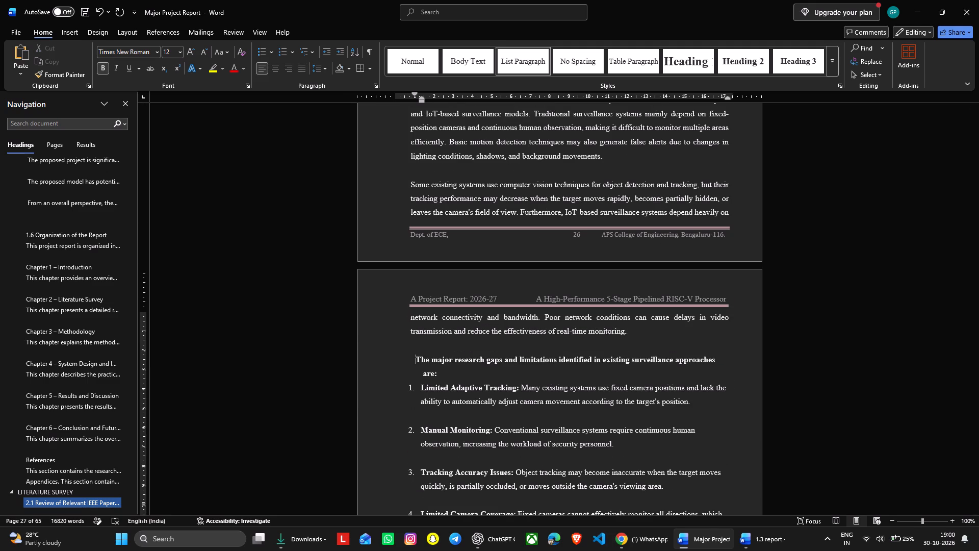
left_click(422, 99)
left_click(409, 394)
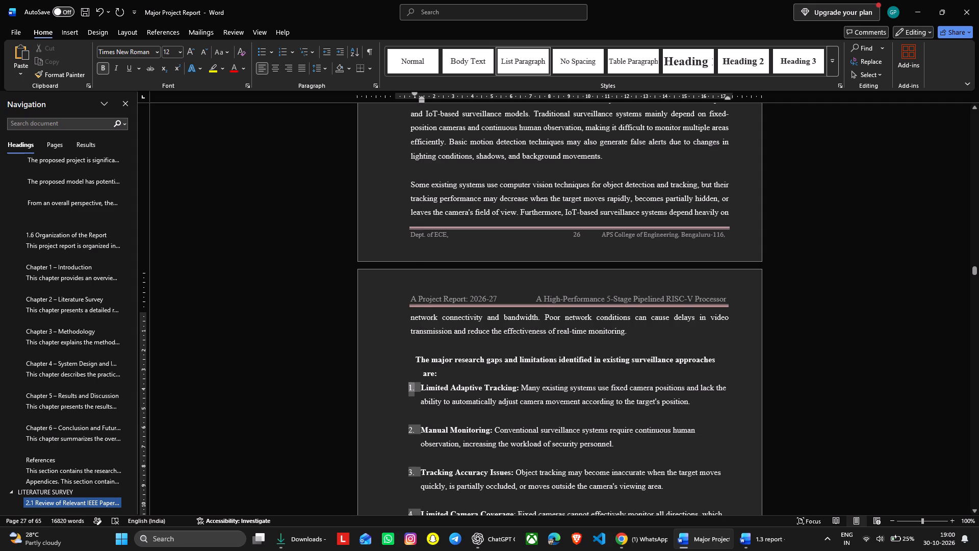
left_click(511, 390)
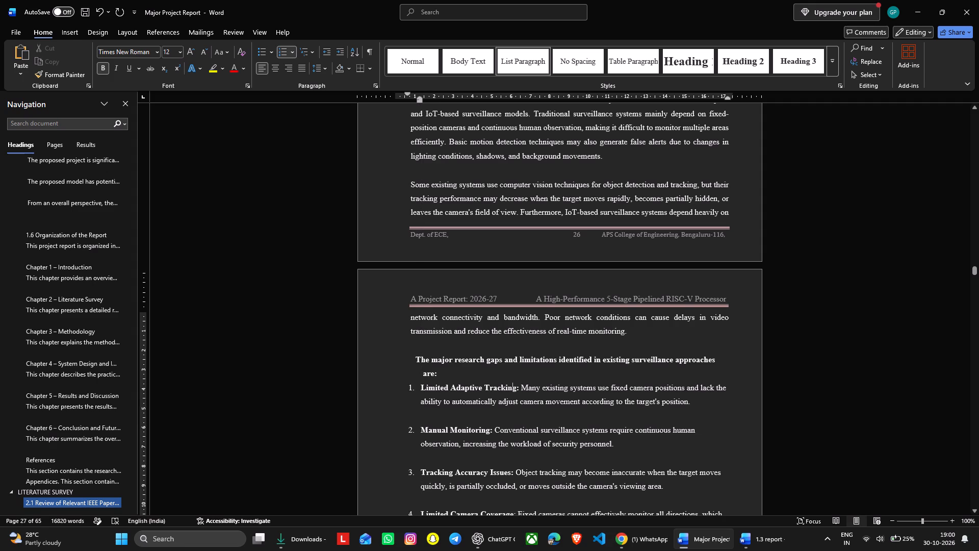
left_click_drag(413, 357, 480, 418)
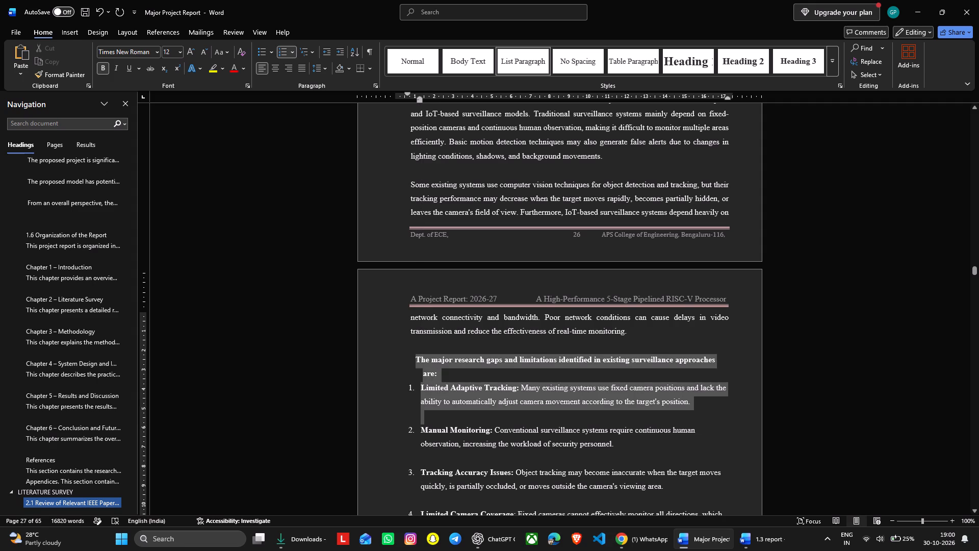
left_click_drag(480, 418, 573, 419)
scroll(480, 418, "down", 5)
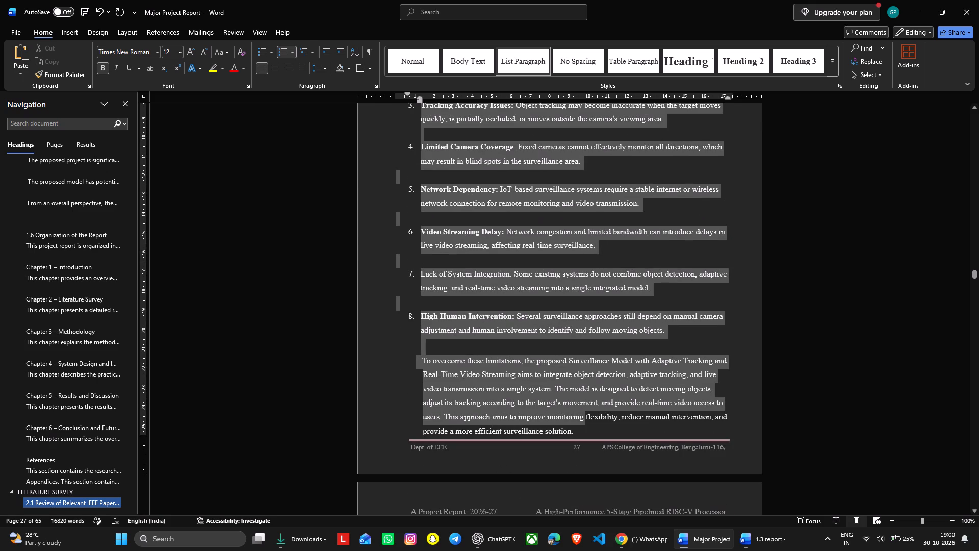
left_click_drag(573, 419, 579, 408)
scroll(584, 430, "down", 3)
scroll(583, 428, "up", 2)
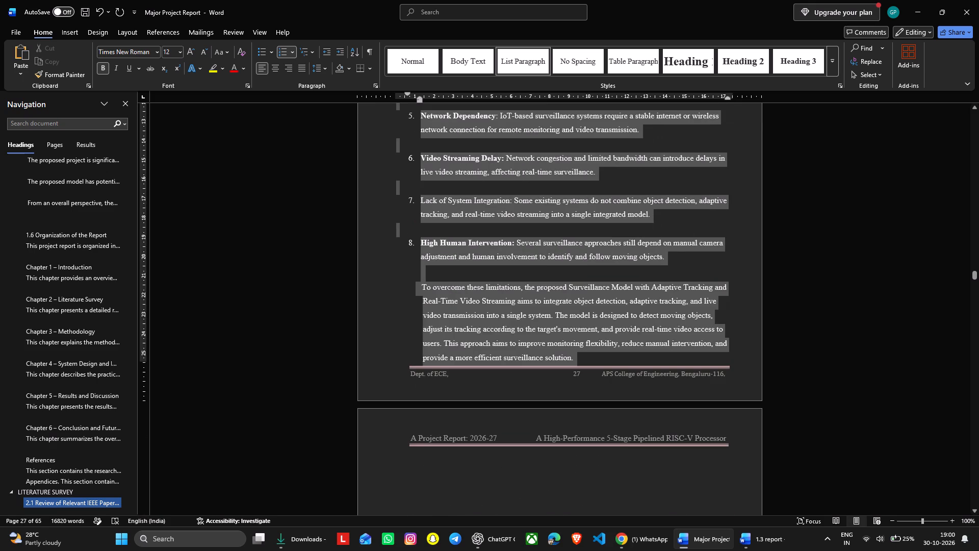
left_click_drag(579, 408, 573, 362)
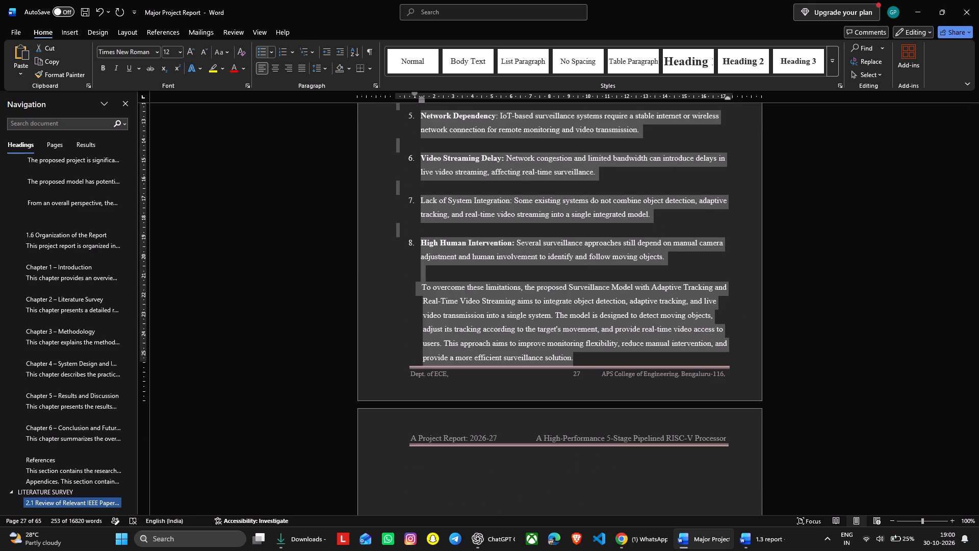
left_click(302, 68)
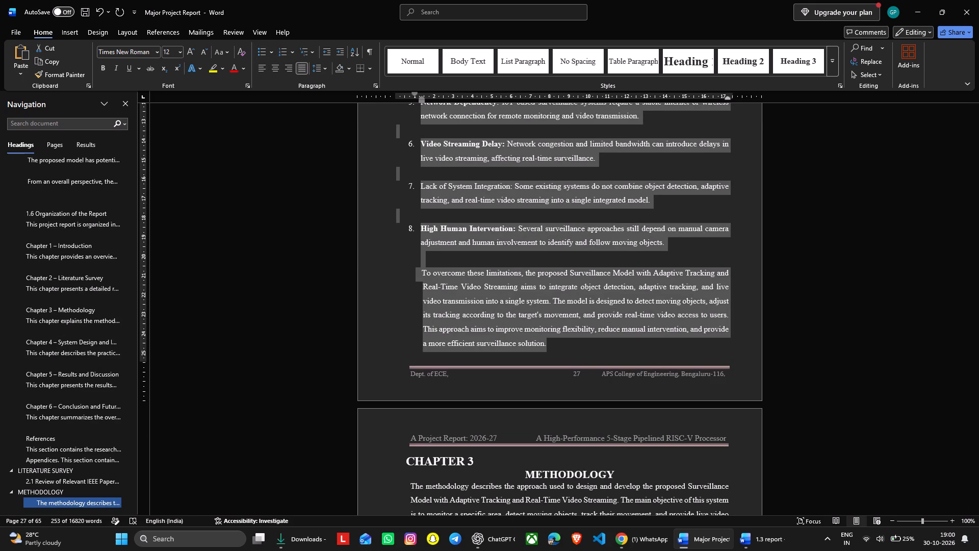
Move the hanging and first-line indents of the research gaps introduction, numbered list and closing paragraph to the left margin.
left_click_drag(421, 97, 411, 102)
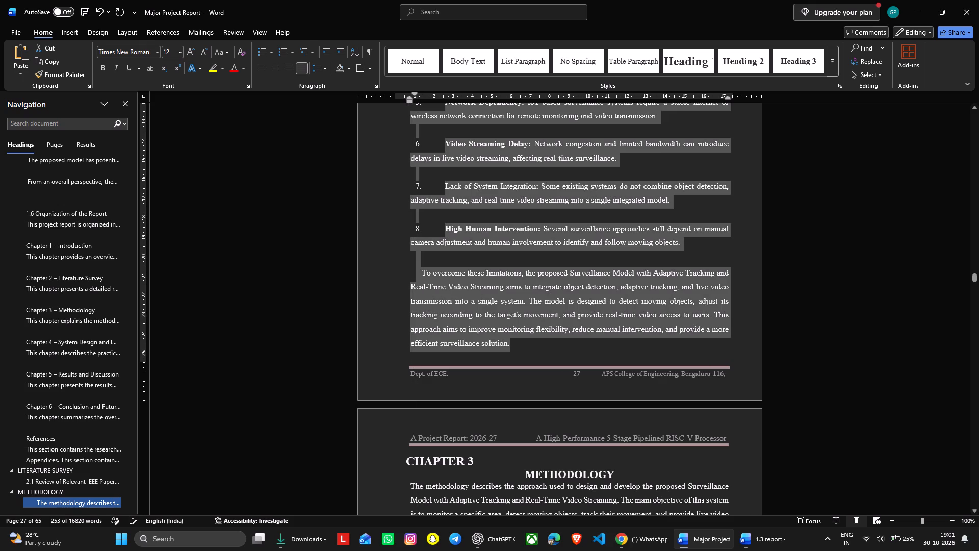
left_click_drag(417, 92, 409, 93)
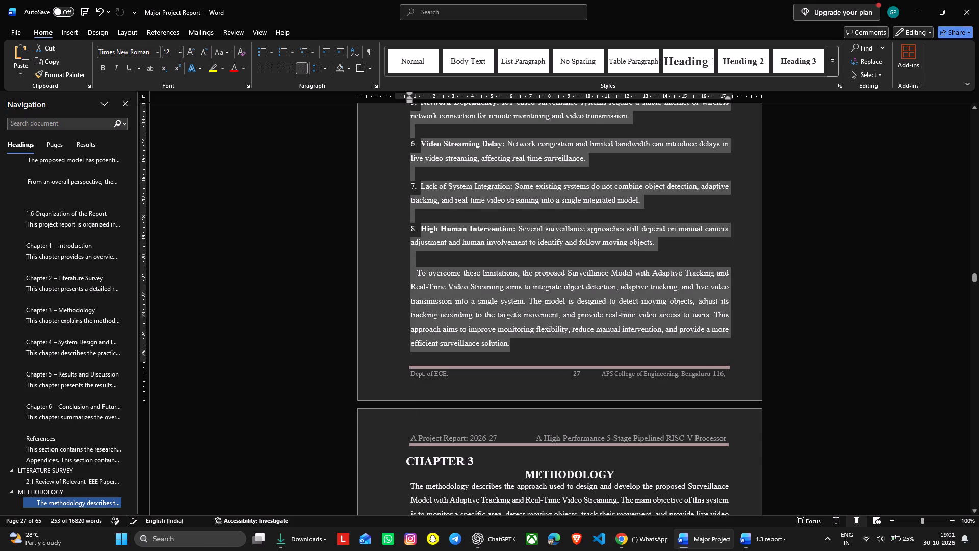
scroll(470, 195, "up", 8)
scroll(483, 252, "down", 2)
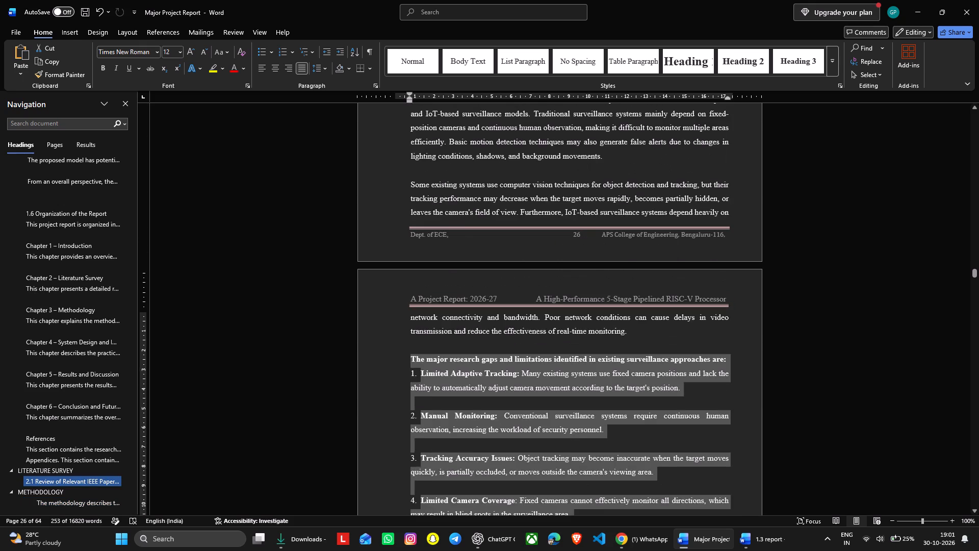
scroll(485, 258, "down", 1)
left_click(430, 291)
left_click(459, 285)
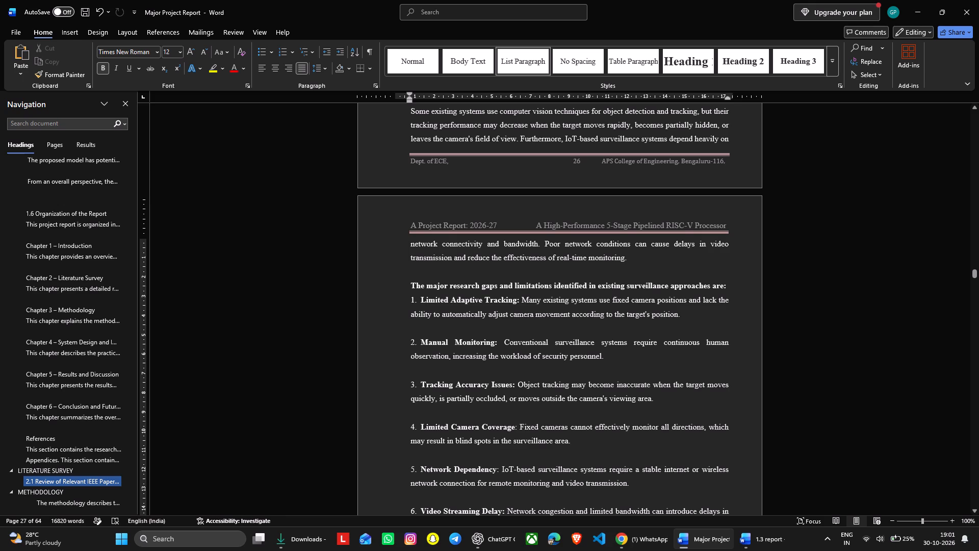
Delete the leading spaces from the "To overcome these limitations" paragraph at the end of section 2.4.
scroll(476, 332, "down", 2)
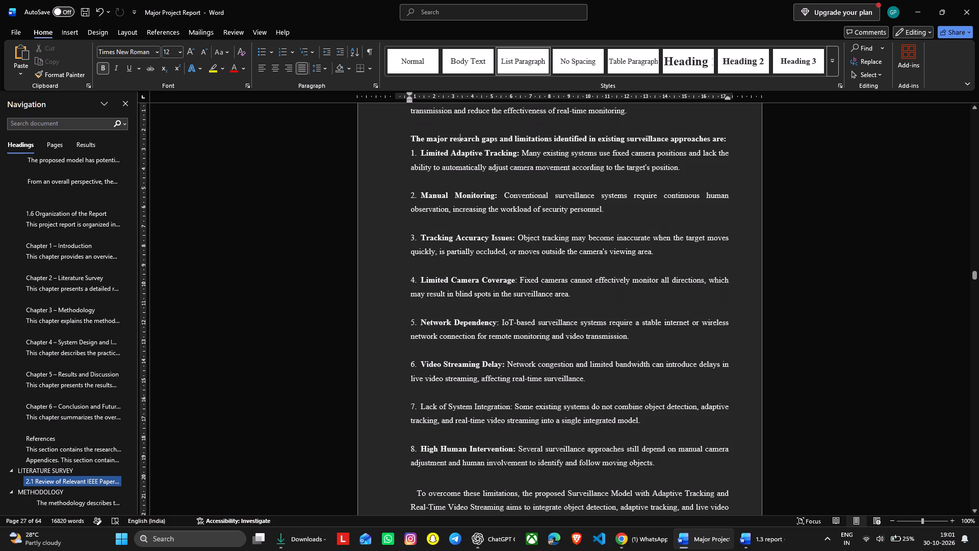
scroll(466, 334, "down", 3)
left_click(418, 270)
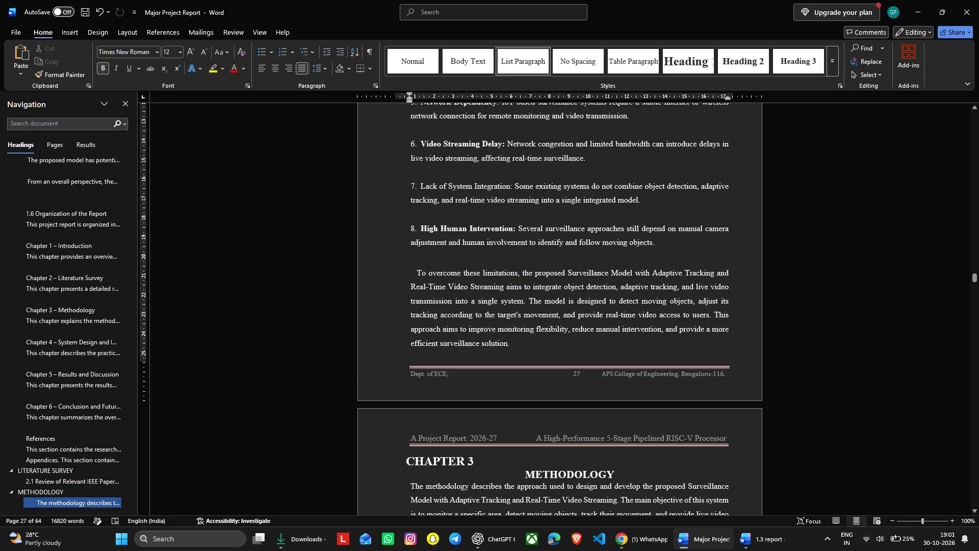
key("BackSpace")
key("BackSpace")
key("BackSpace")
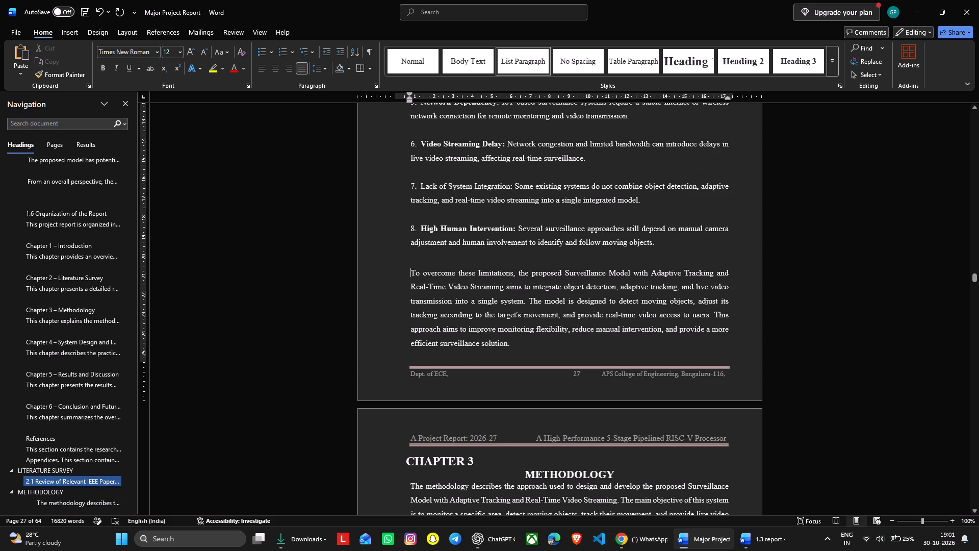
Set the CHAPTER 3 title to font size 16 and centre it above the METHODOLOGY heading.
scroll(525, 404, "down", 1)
scroll(552, 324, "down", 1)
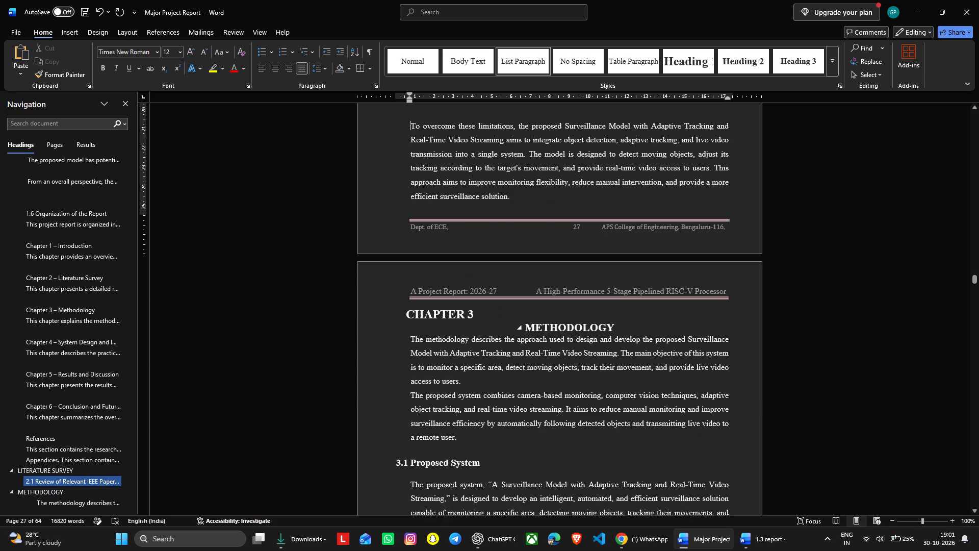
left_click(449, 314)
left_click_drag(481, 316, 408, 317)
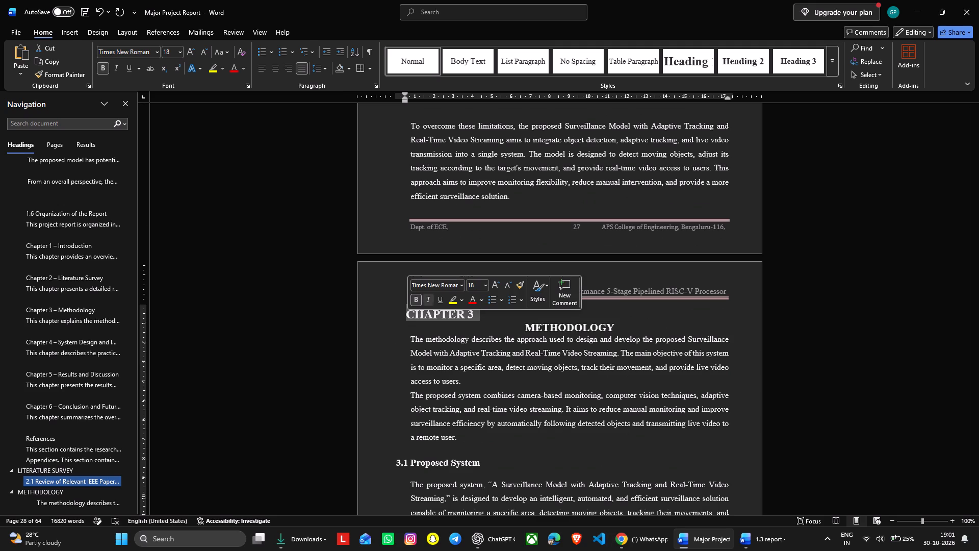
left_click(506, 284)
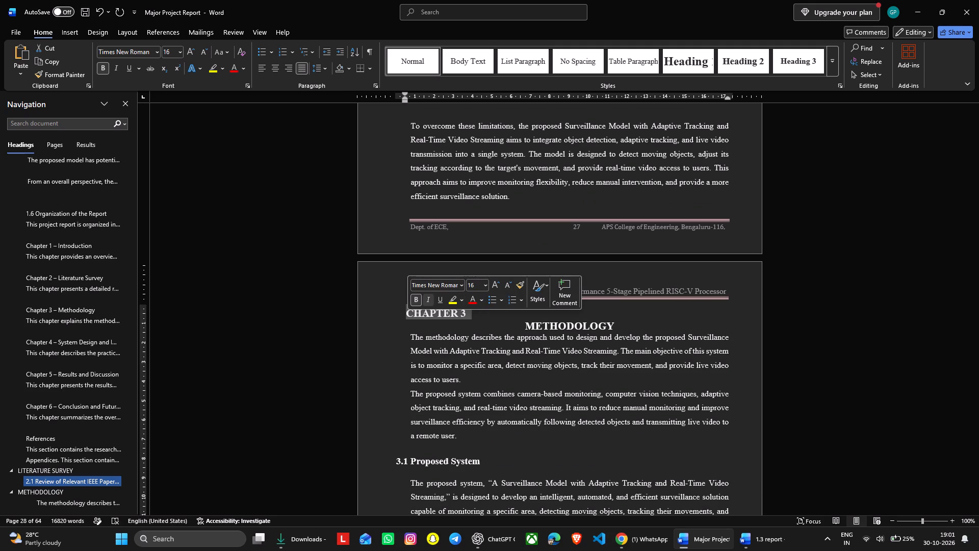
left_click(279, 70)
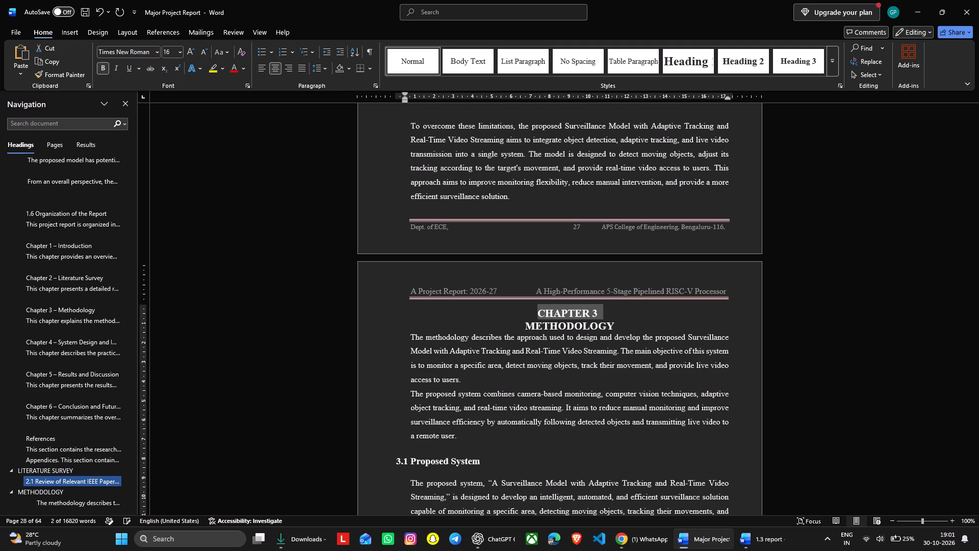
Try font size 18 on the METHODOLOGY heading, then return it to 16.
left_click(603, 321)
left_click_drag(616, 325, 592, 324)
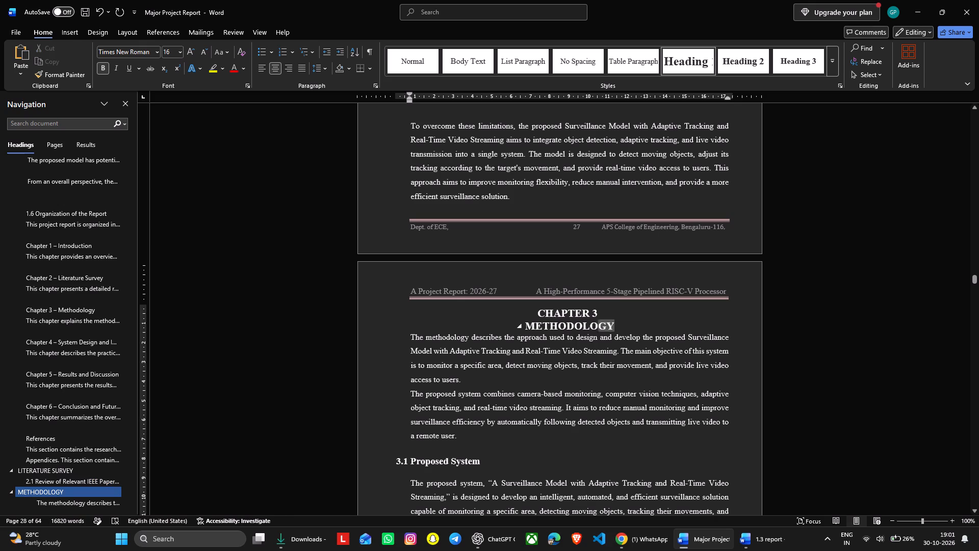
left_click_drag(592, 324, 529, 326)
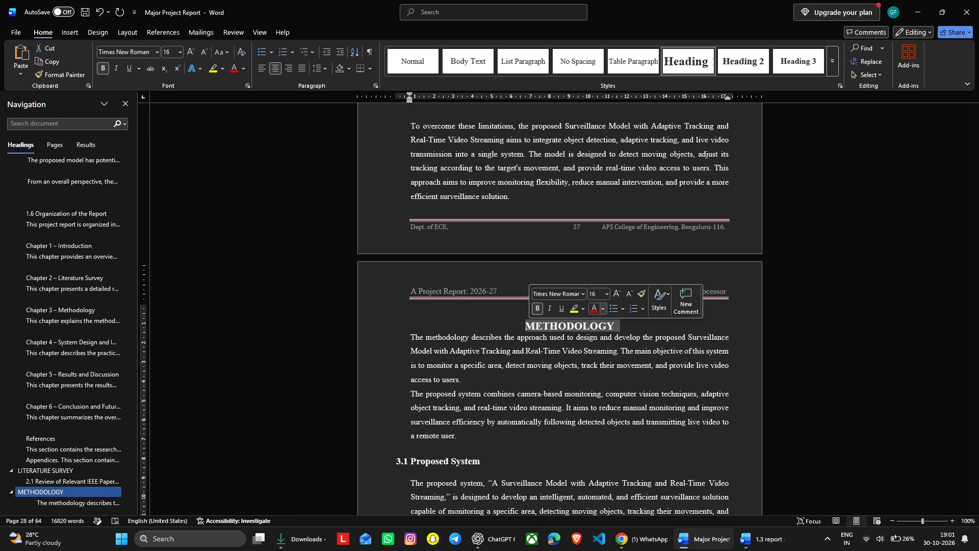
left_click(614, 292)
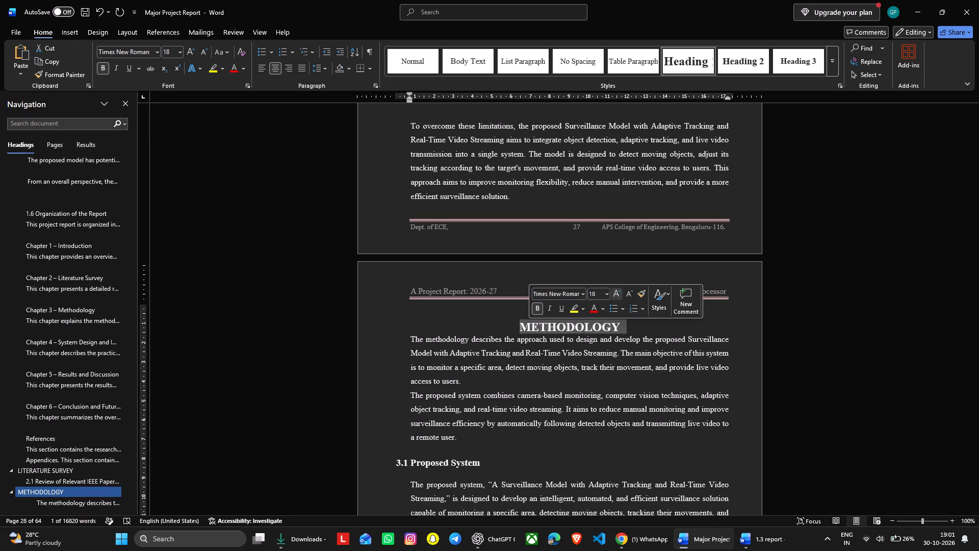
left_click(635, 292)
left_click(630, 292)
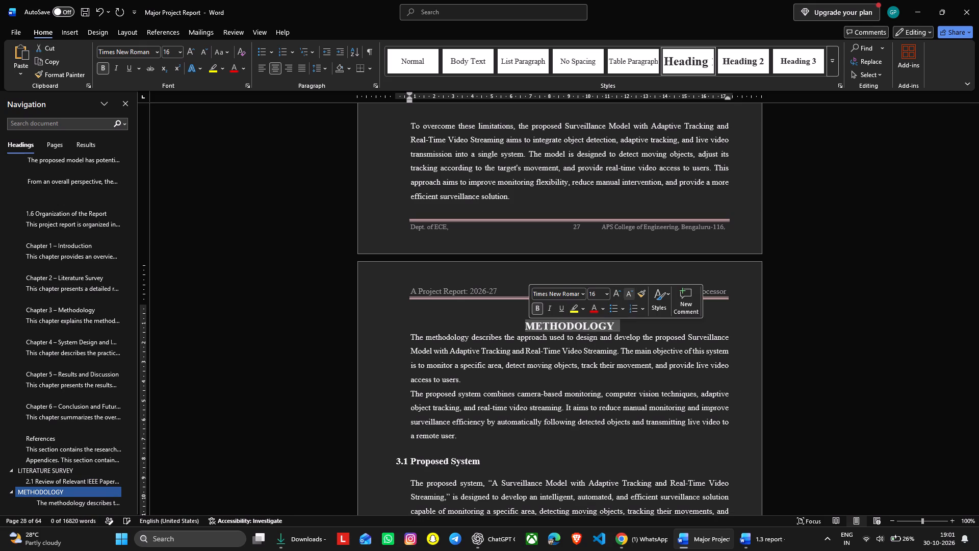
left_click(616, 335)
Increase the font size of the CHAPTER 3 title by one step.
left_click(576, 313)
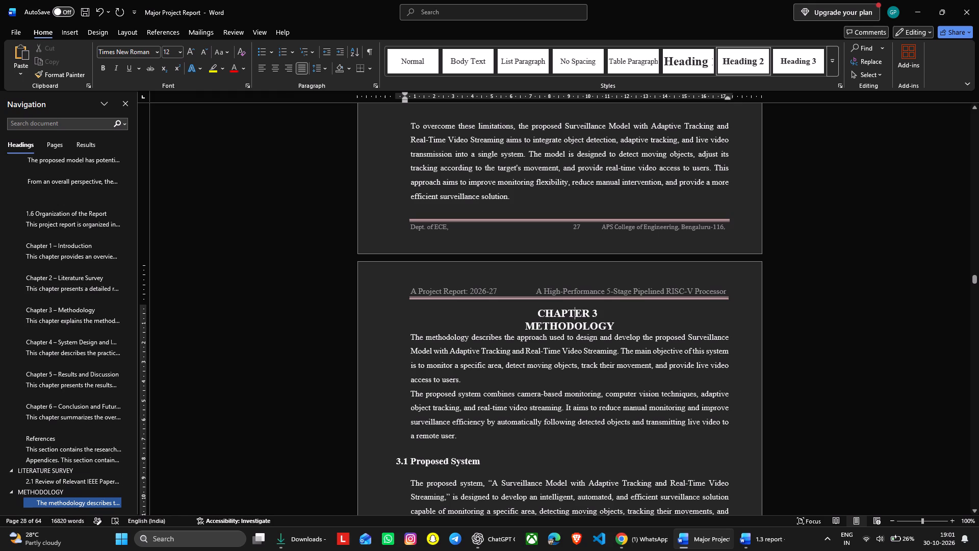
left_click_drag(604, 314, 583, 309)
left_click_drag(579, 309, 547, 312)
left_click(582, 318)
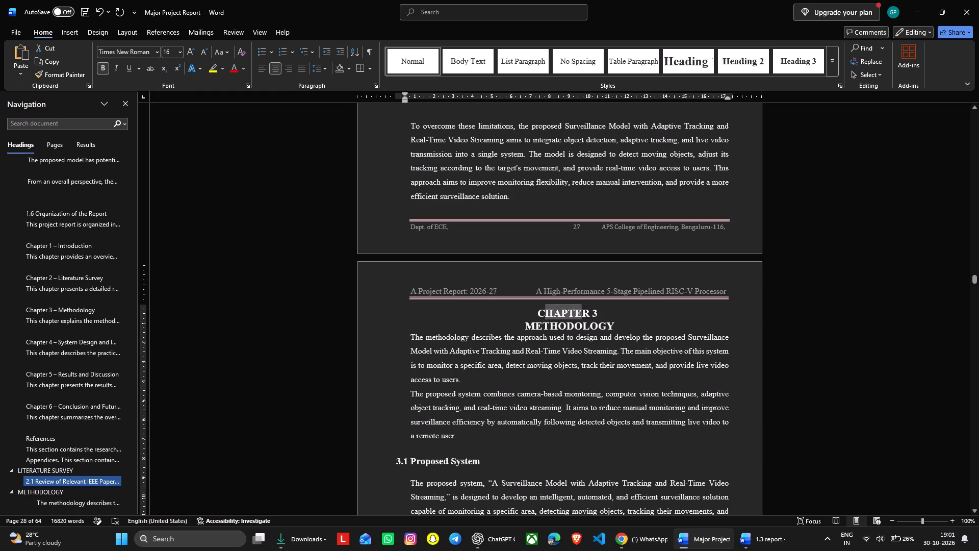
left_click_drag(598, 313, 545, 314)
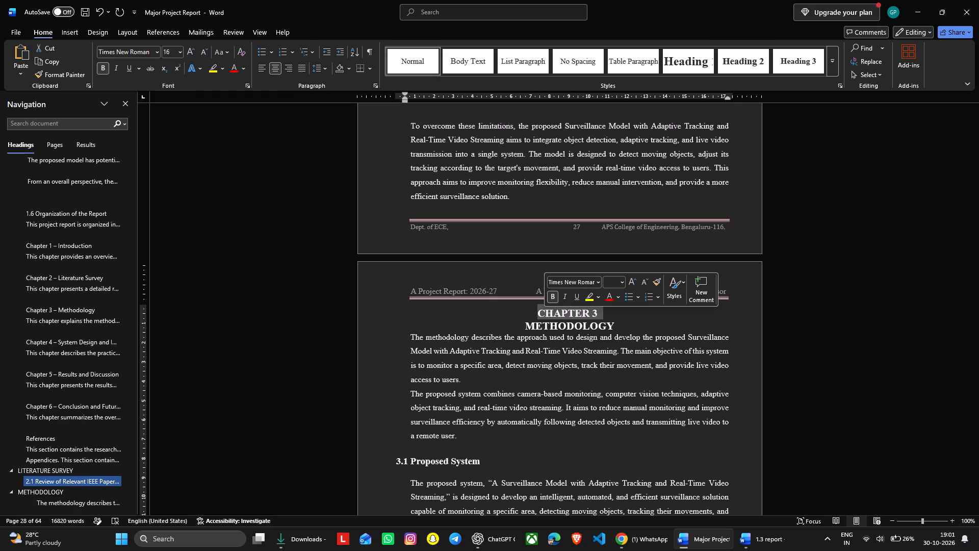
left_click(632, 280)
left_click(610, 329)
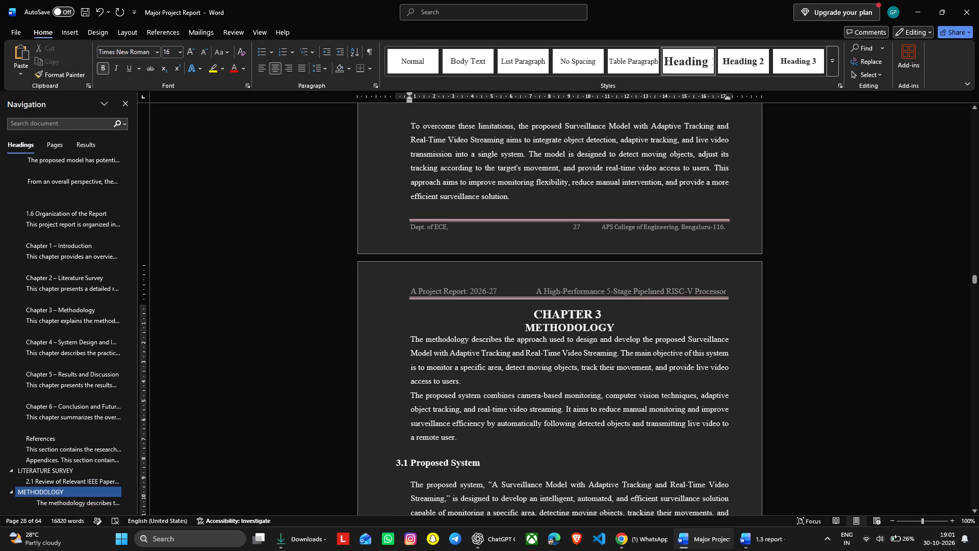
Reduce the font size of the word CHAPTER in the CHAPTER 1 title by one step.
left_click_drag(973, 281, 923, 70)
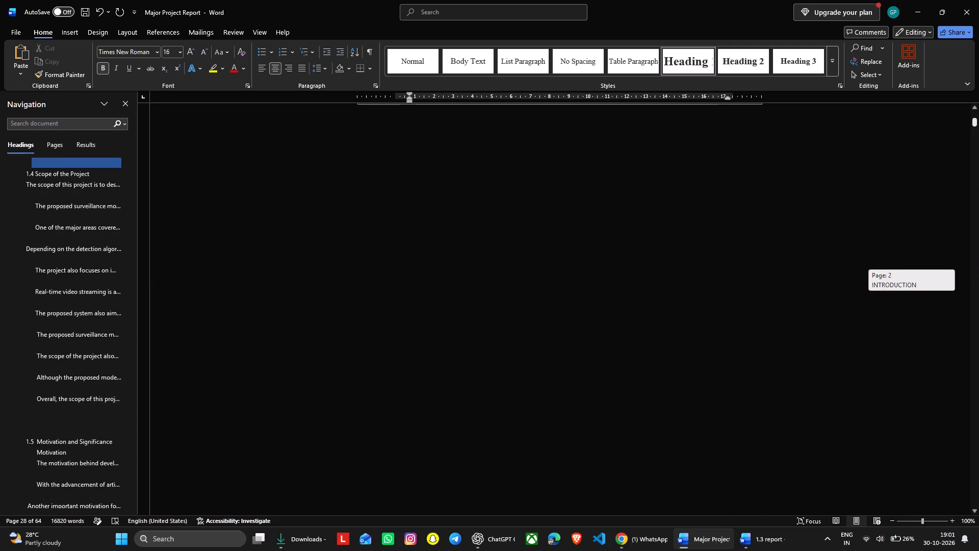
left_click_drag(923, 70, 923, 68)
left_click(457, 167)
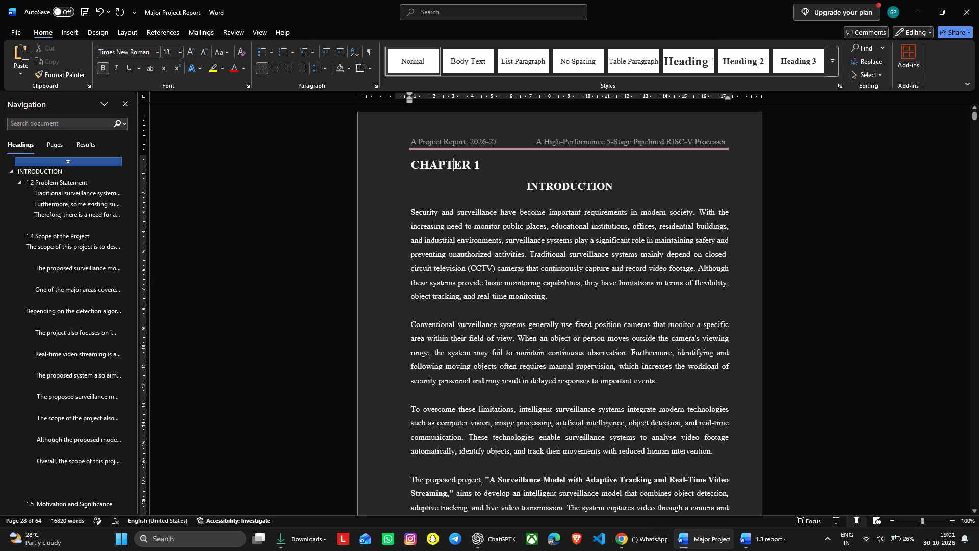
left_click(200, 52)
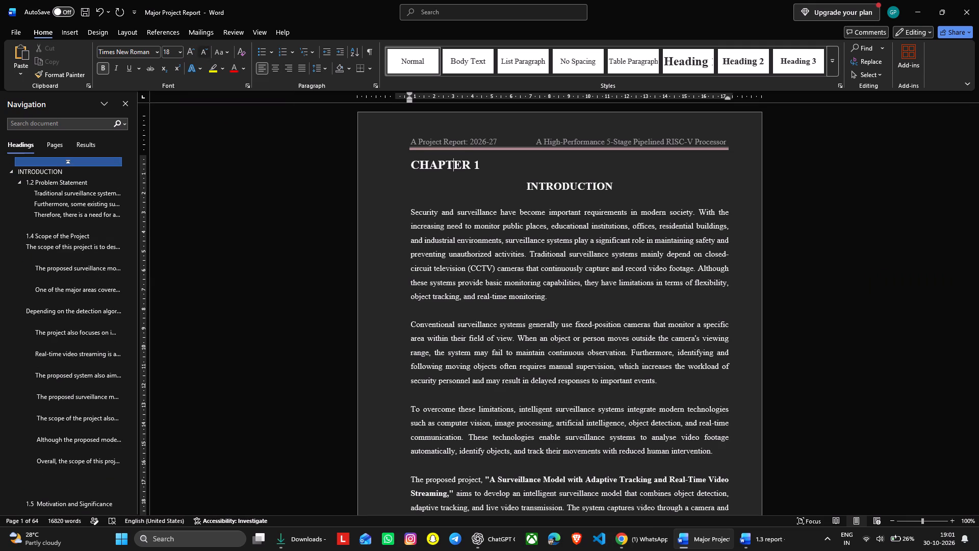
left_click(571, 184)
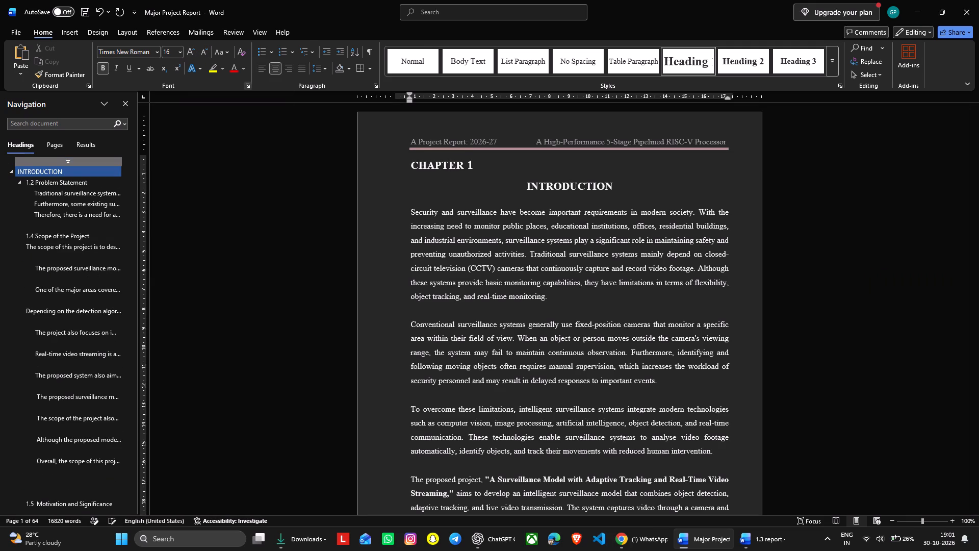
Set the word CHAPTER in the CHAPTER 1 title to font size 18 and centre the title above INTRODUCTION.
left_click(441, 163)
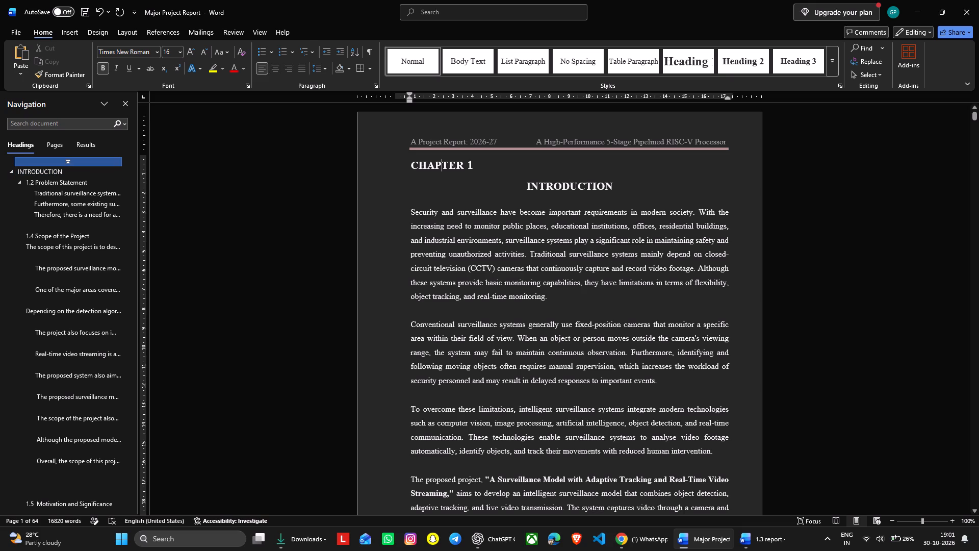
left_click(189, 55)
left_click(566, 187)
left_click(438, 164)
left_click(276, 66)
Review the formatting of the remaining Chapter 1 sections, through Motivation and Significance and Organization of the Report.
scroll(596, 315, "down", 5)
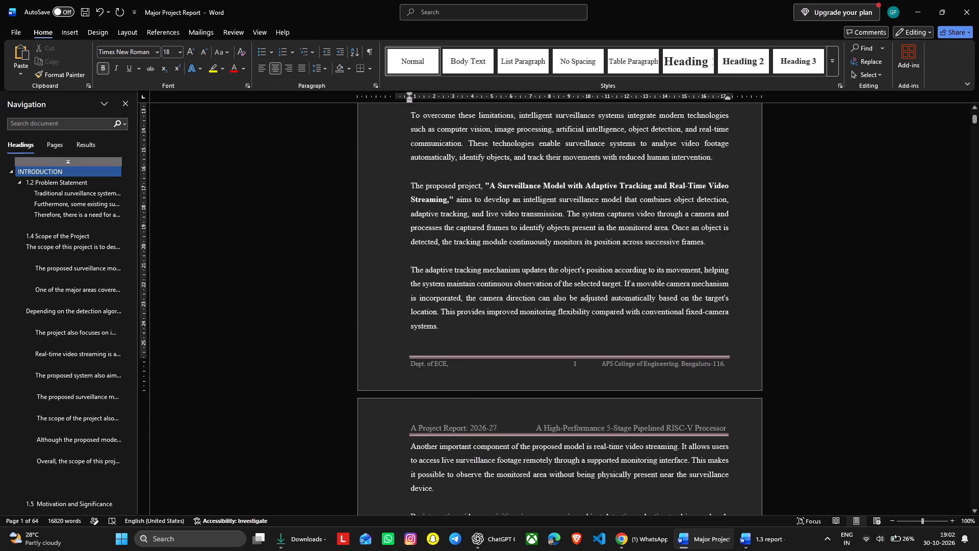
scroll(597, 316, "down", 20)
scroll(597, 316, "down", 16)
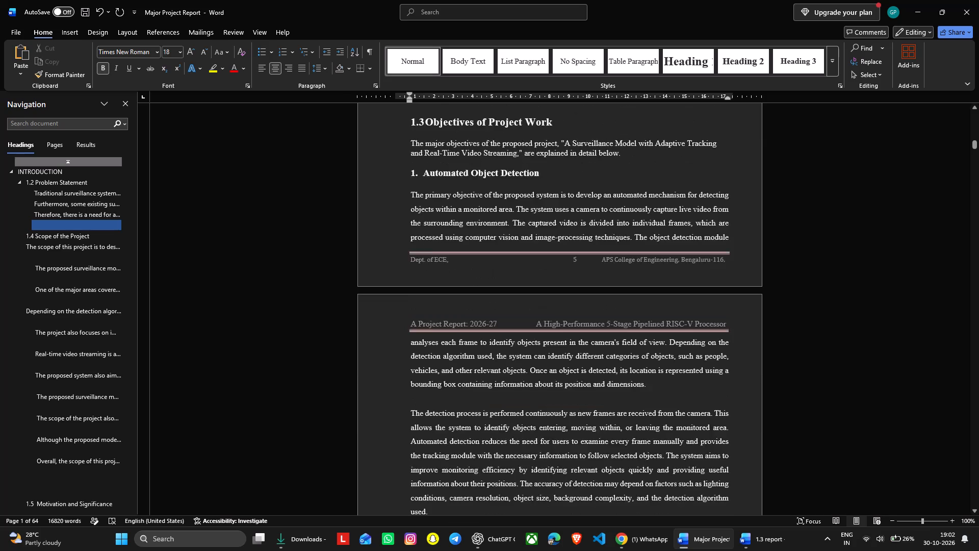
scroll(596, 317, "down", 20)
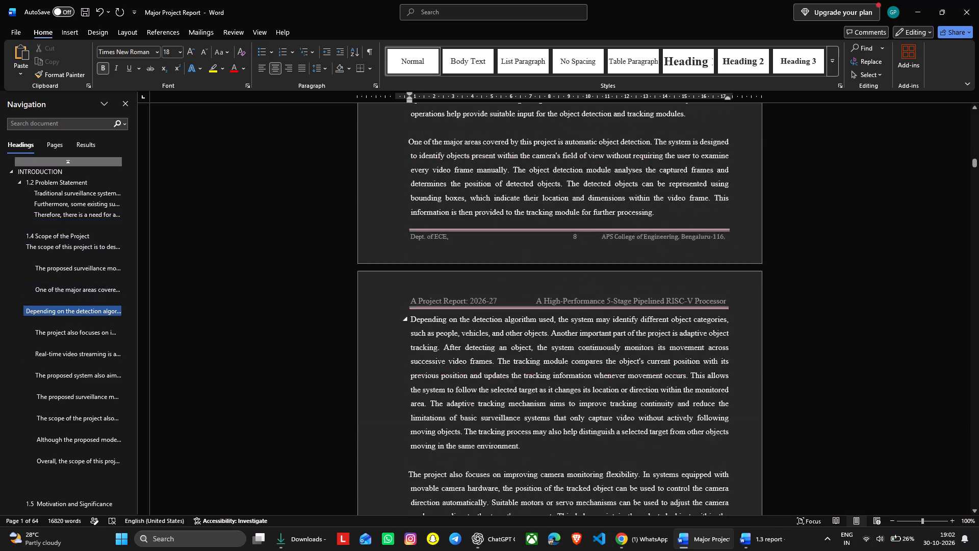
scroll(594, 319, "down", 15)
right_click(594, 320)
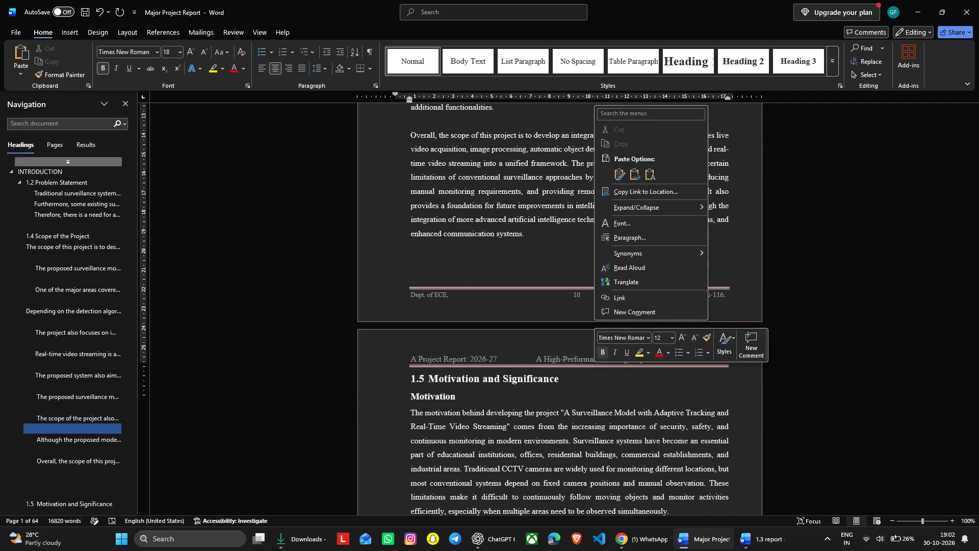
left_click(536, 395)
scroll(536, 395, "down", 20)
scroll(536, 395, "down", 1)
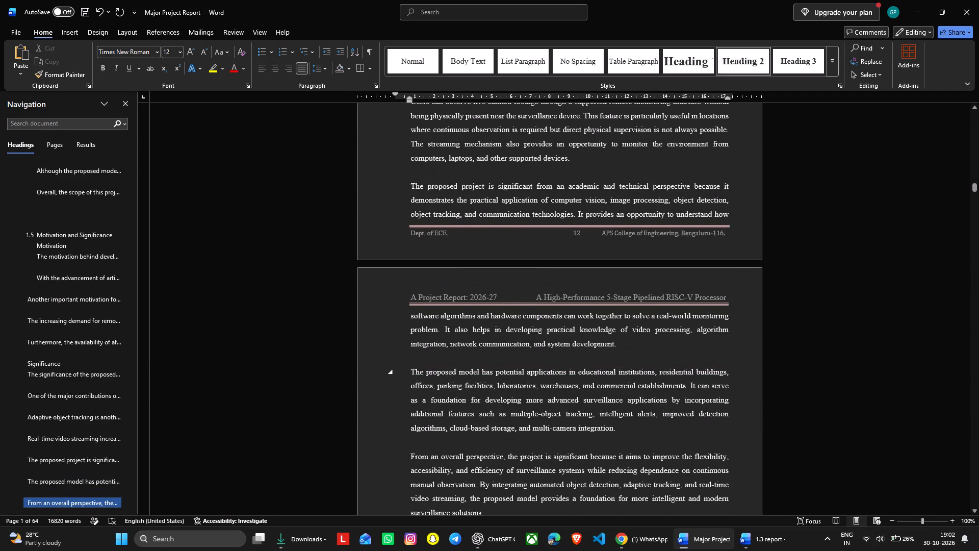
scroll(536, 392, "down", 9)
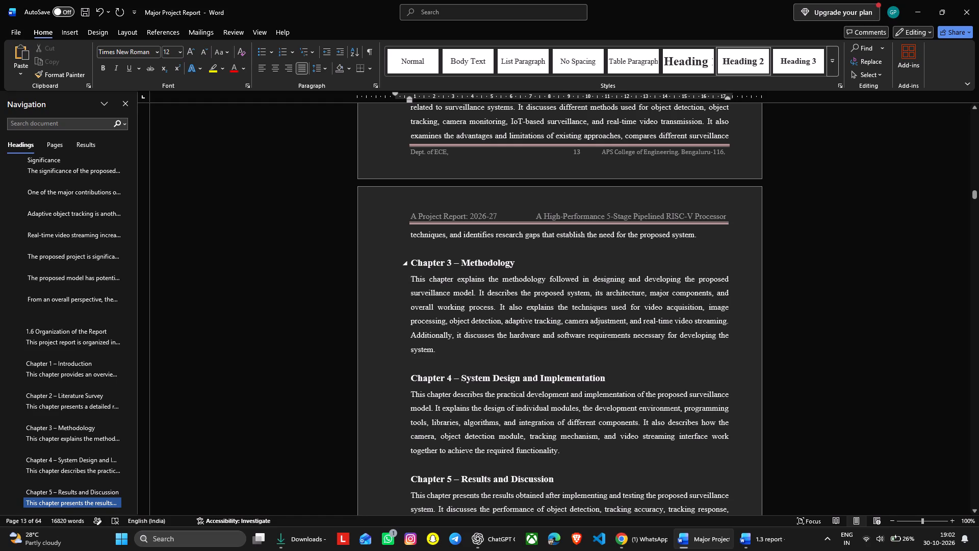
scroll(471, 296, "up", 2)
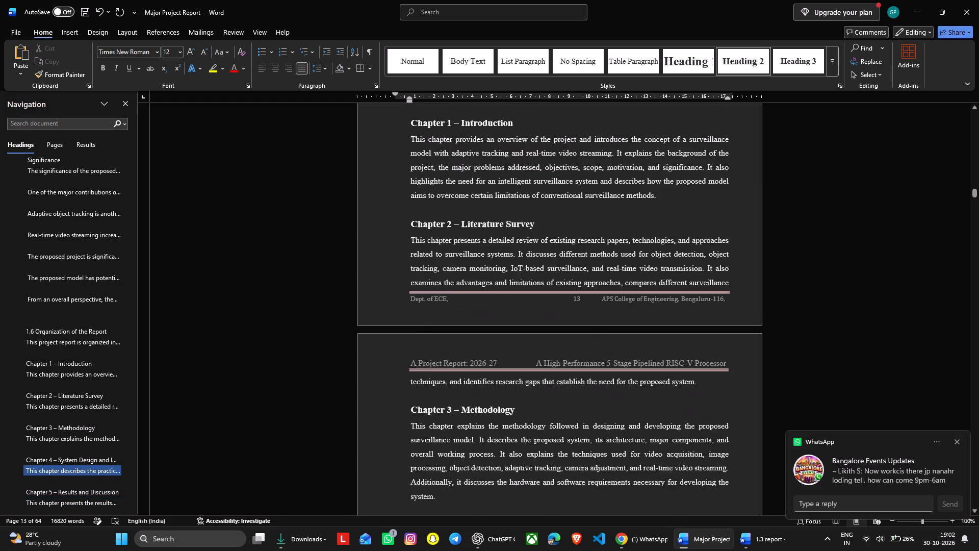
scroll(471, 296, "up", 3)
scroll(471, 296, "down", 5)
scroll(471, 296, "up", 1)
scroll(471, 296, "down", 7)
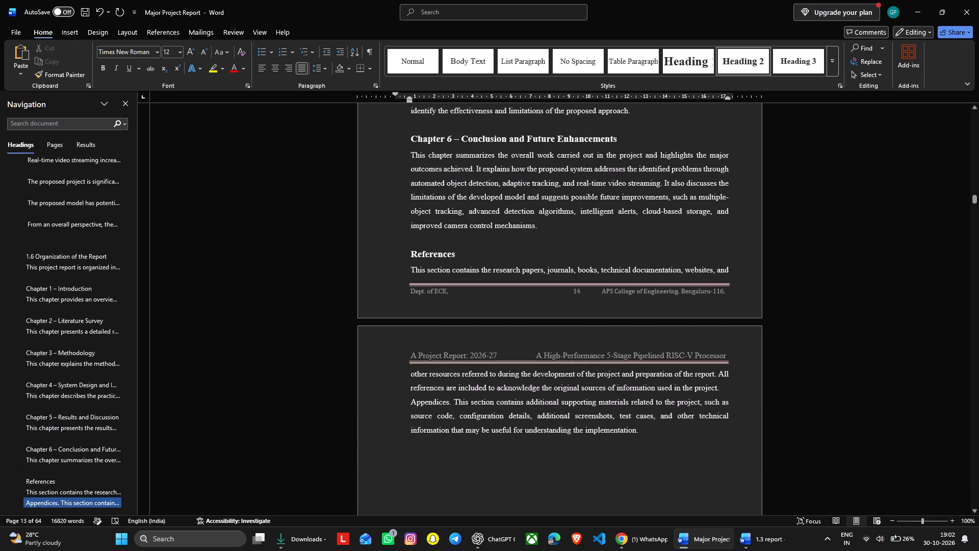
Centre the CHAPTER 2 title above the LITERATURE SURVEY heading.
scroll(471, 296, "down", 8)
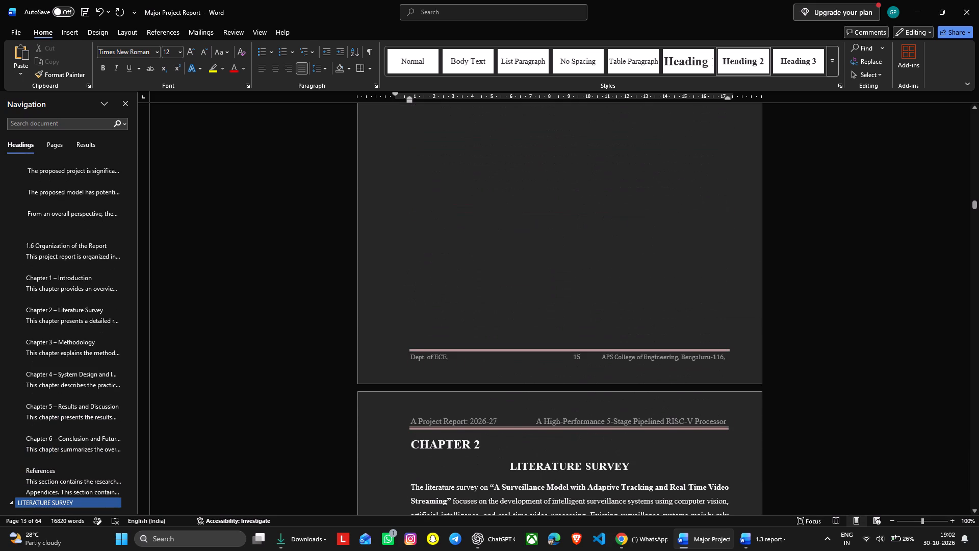
left_click(457, 372)
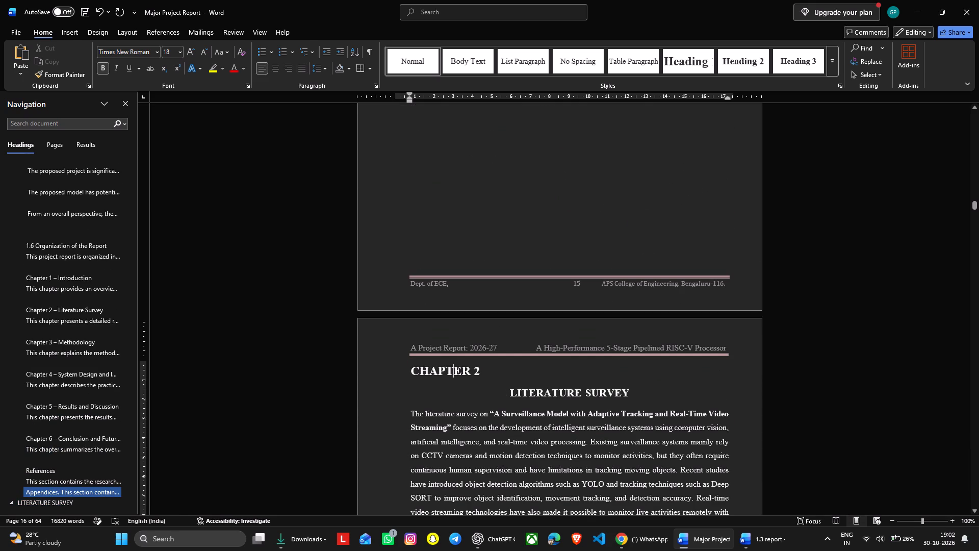
left_click(280, 68)
Add a blank line between the METHODOLOGY heading and the first paragraph of Chapter 3.
scroll(526, 450, "down", 4)
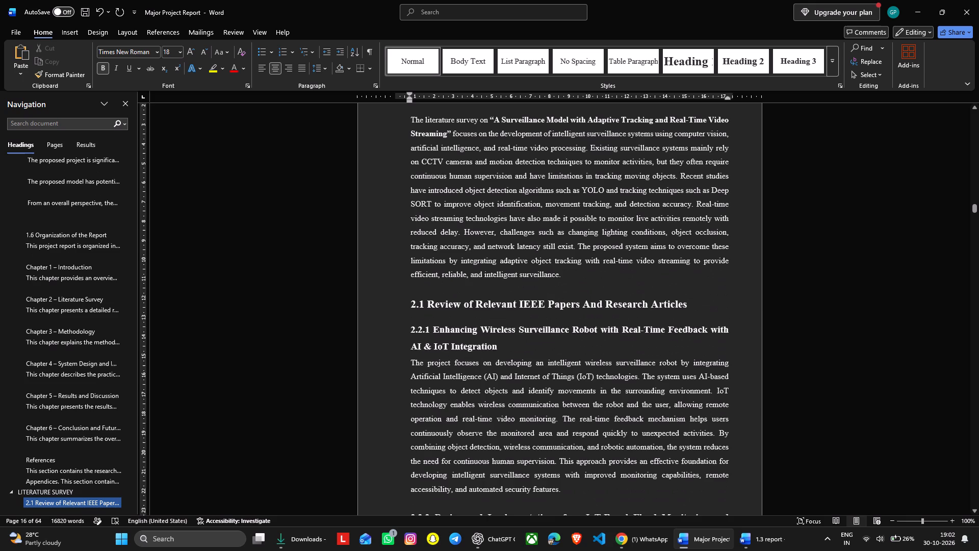
scroll(527, 450, "down", 4)
scroll(527, 450, "down", 20)
scroll(527, 450, "down", 4)
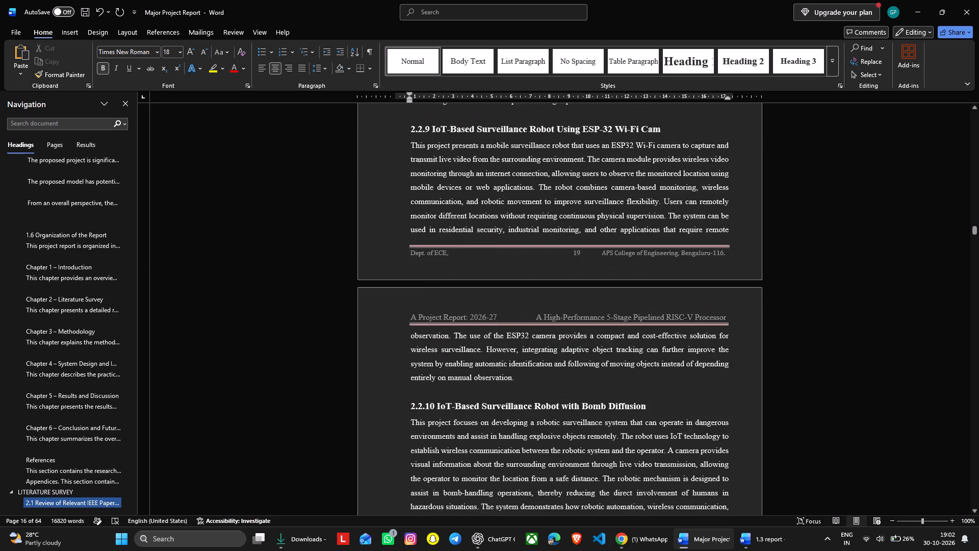
scroll(528, 448, "down", 20)
scroll(528, 448, "down", 16)
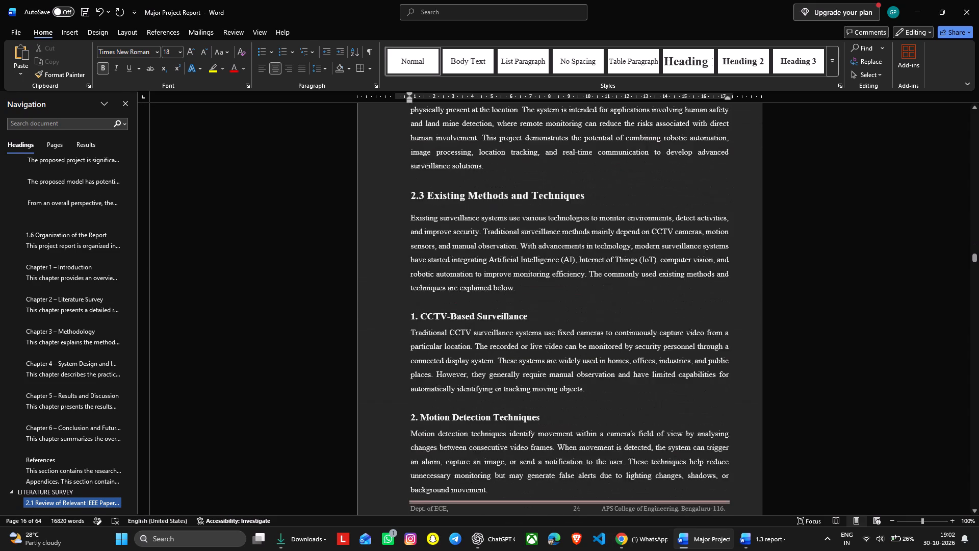
scroll(529, 447, "down", 20)
scroll(529, 447, "down", 8)
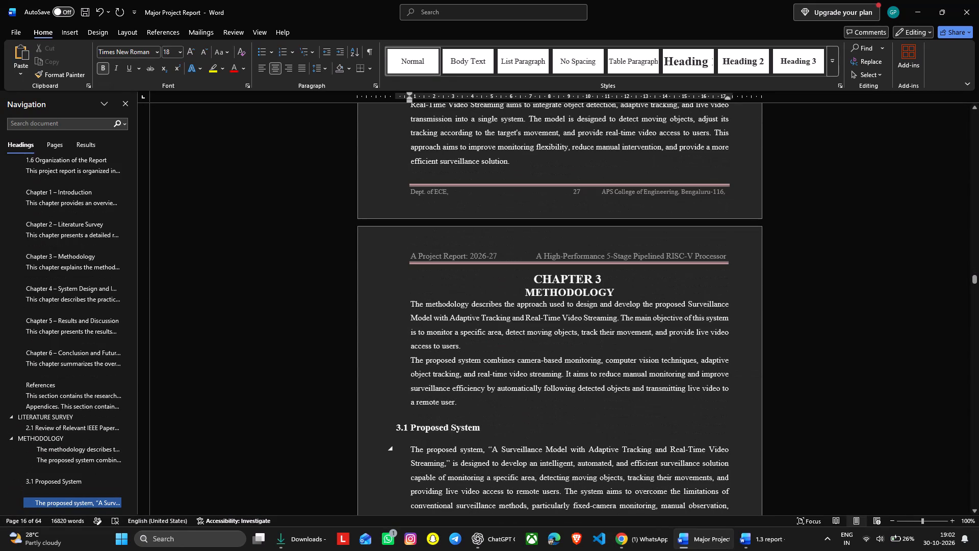
left_click(621, 291)
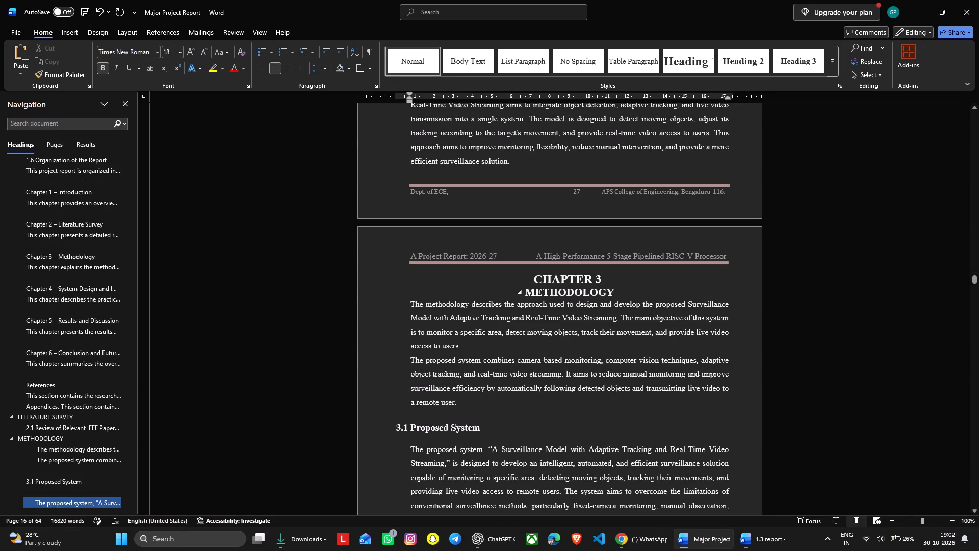
key("Return")
Align the first-line indent with the left margin from the 3.1 Proposed System heading through the paragraph starting "In conclusion".
scroll(474, 399, "down", 3)
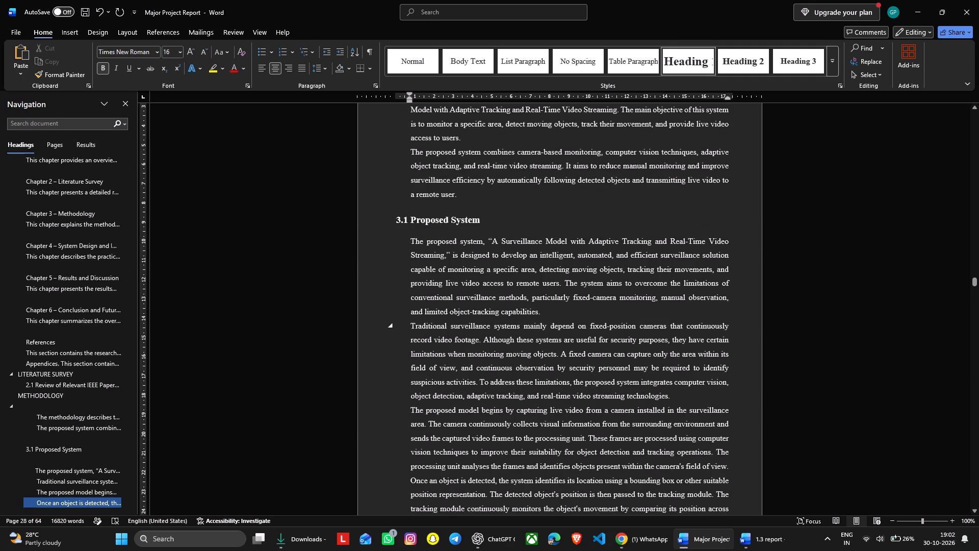
left_click(421, 220)
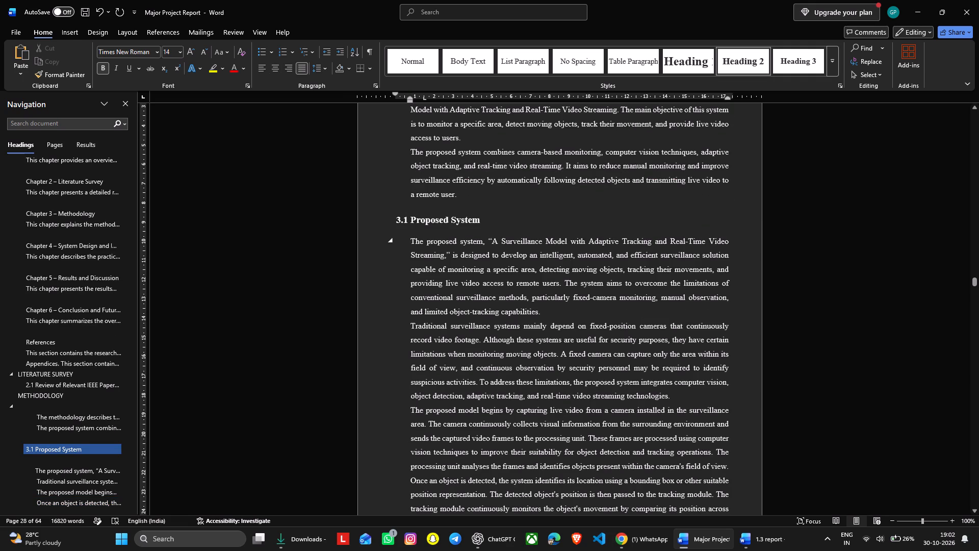
left_click_drag(399, 221, 480, 317)
left_click(480, 317)
left_click(397, 219)
left_click_drag(397, 219, 406, 223)
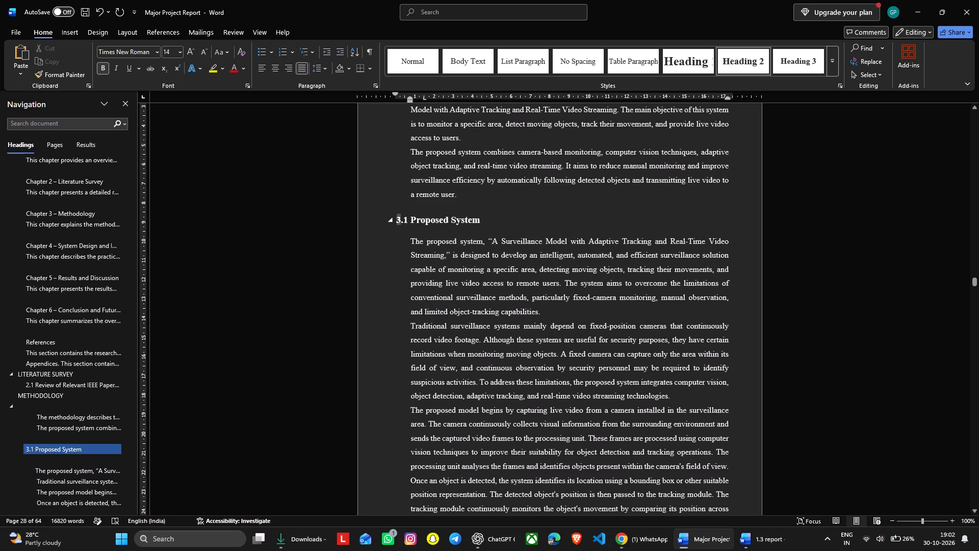
left_click_drag(406, 223, 554, 326)
scroll(554, 326, "down", 7)
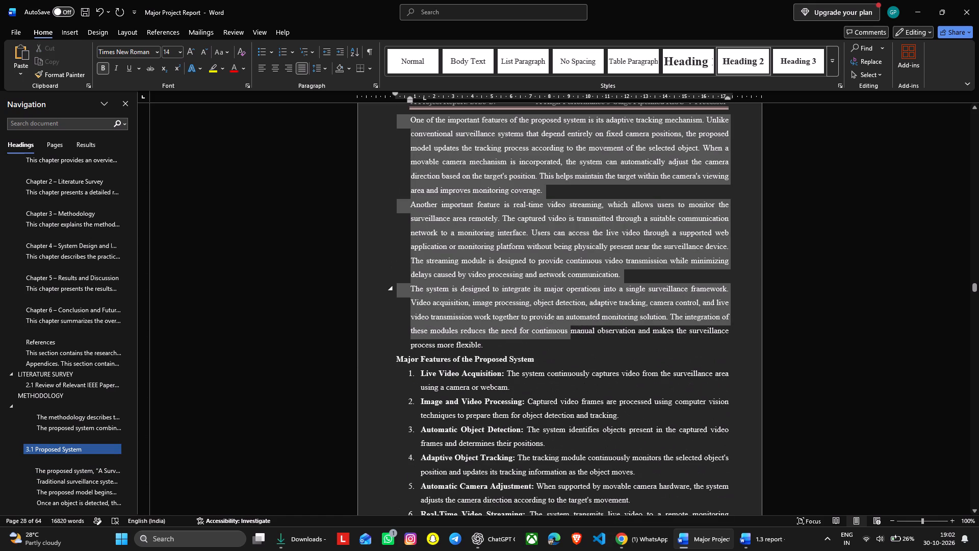
left_click_drag(554, 326, 570, 377)
scroll(570, 377, "down", 12)
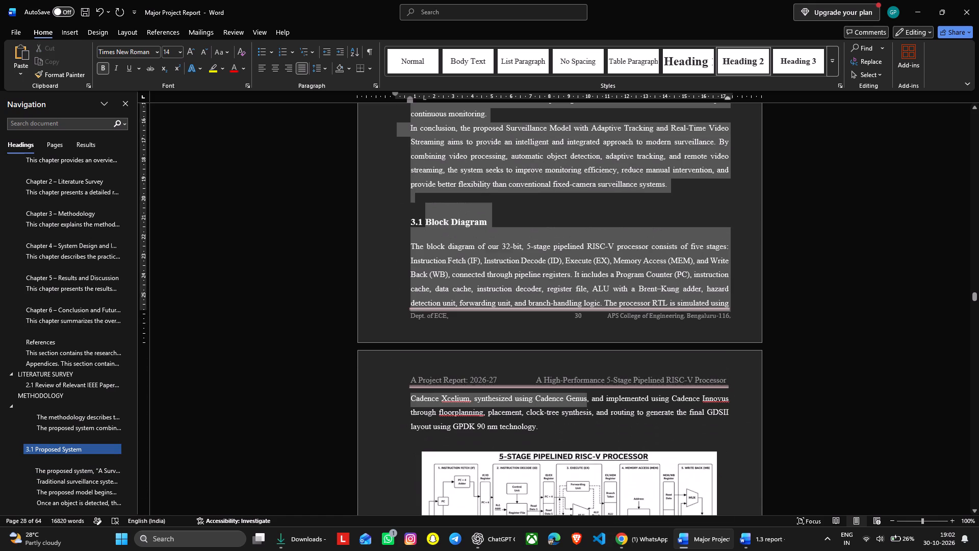
left_click_drag(570, 377, 540, 286)
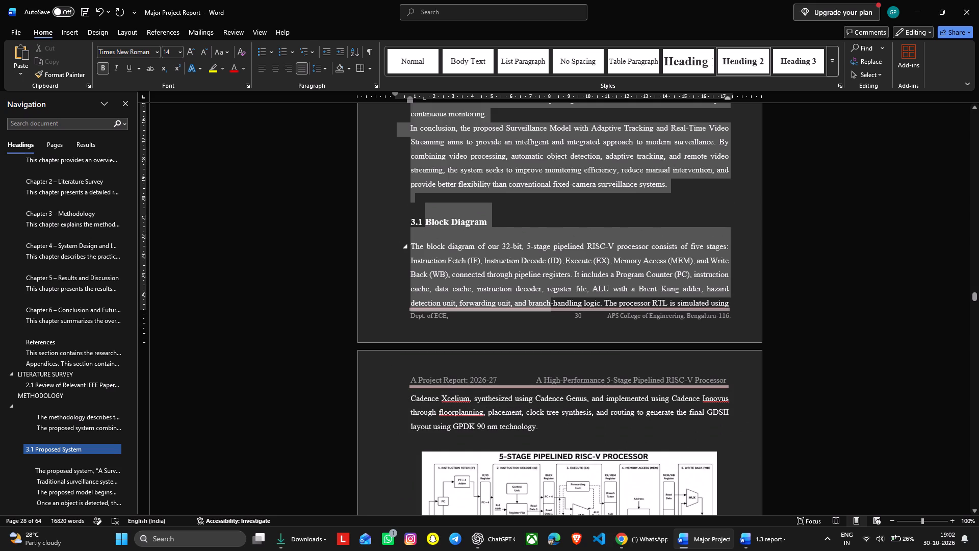
left_click_drag(540, 286, 599, 185)
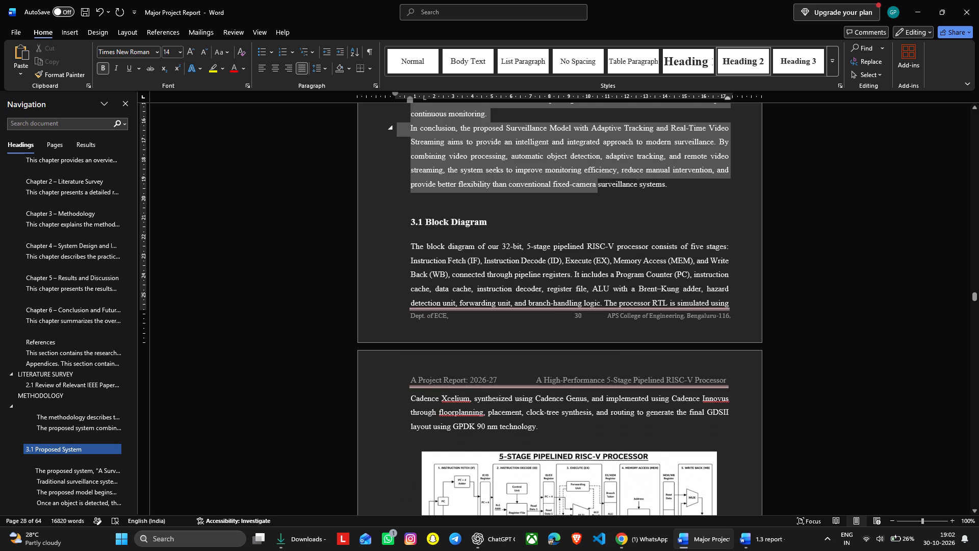
left_click_drag(599, 185, 672, 183)
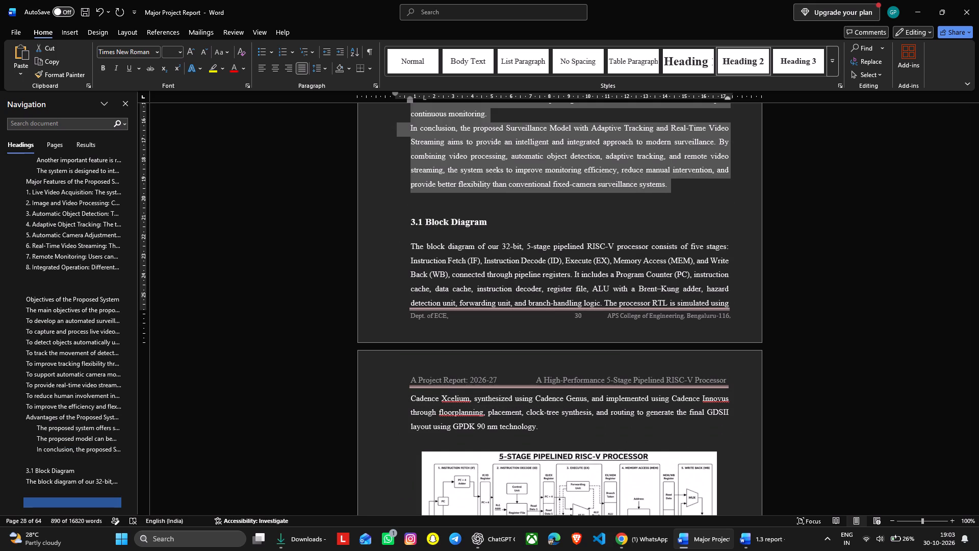
left_click_drag(395, 93, 407, 96)
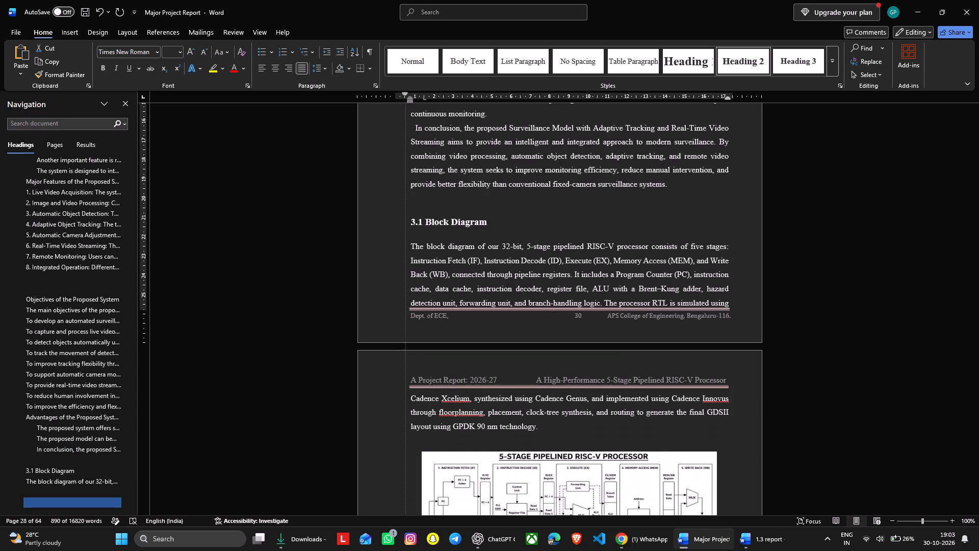
left_click_drag(407, 96, 409, 96)
Set the line spacing of the selected Proposed System section to 1.5.
left_click(327, 68)
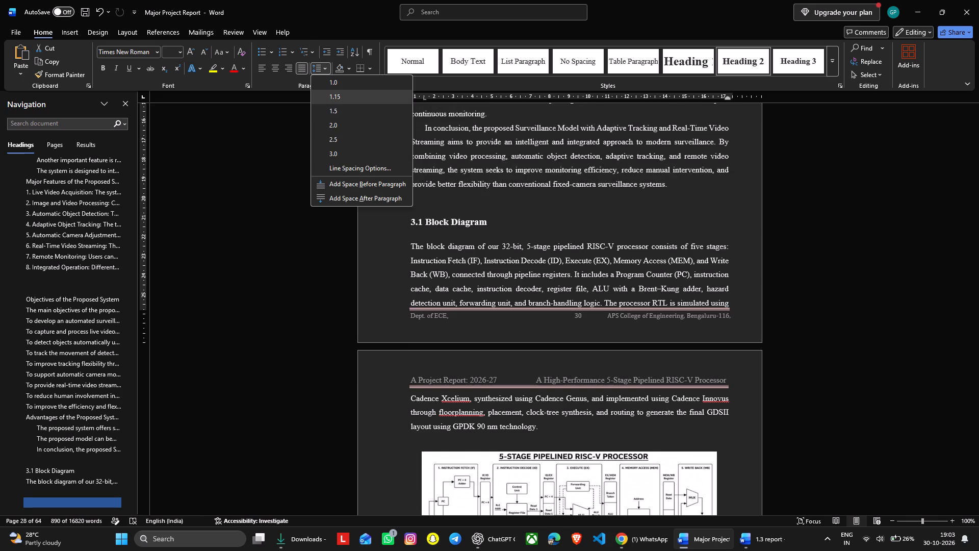
left_click(336, 111)
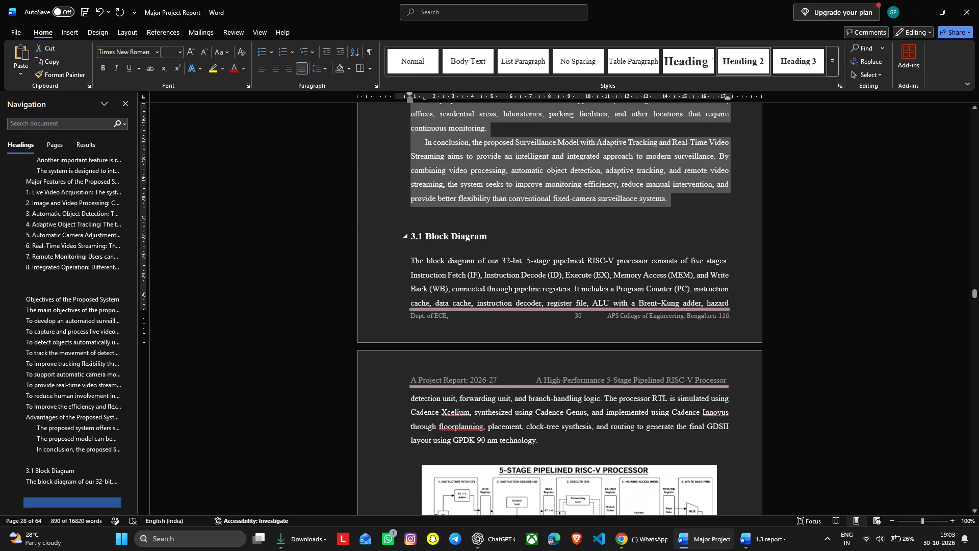
Increase the 3.1 Proposed System heading to font size 16.
scroll(536, 242, "up", 5)
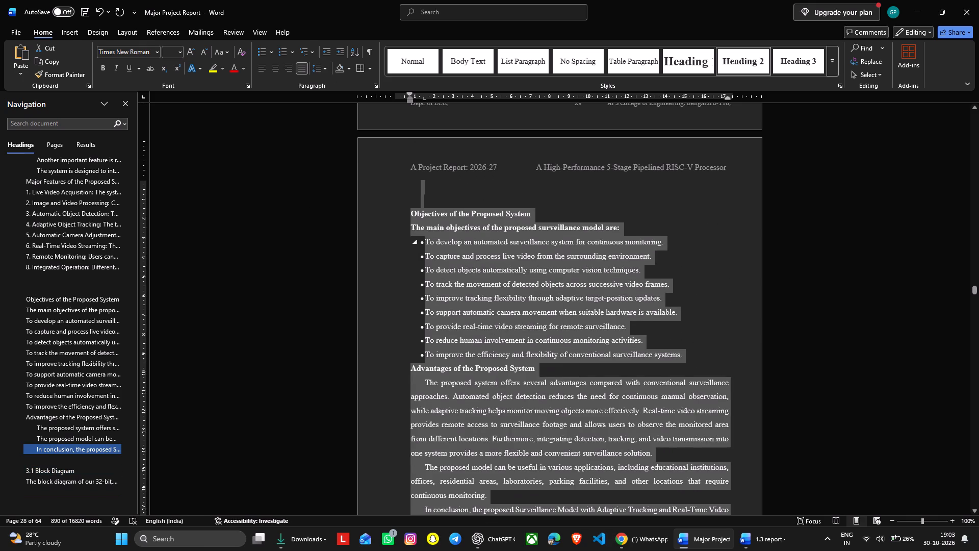
scroll(535, 240, "up", 15)
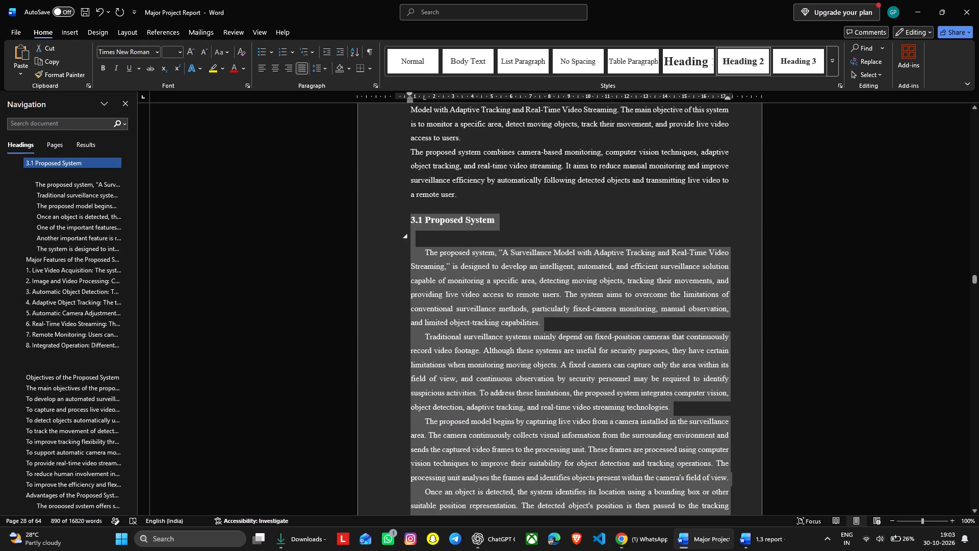
left_click(475, 307)
left_click_drag(501, 293, 436, 297)
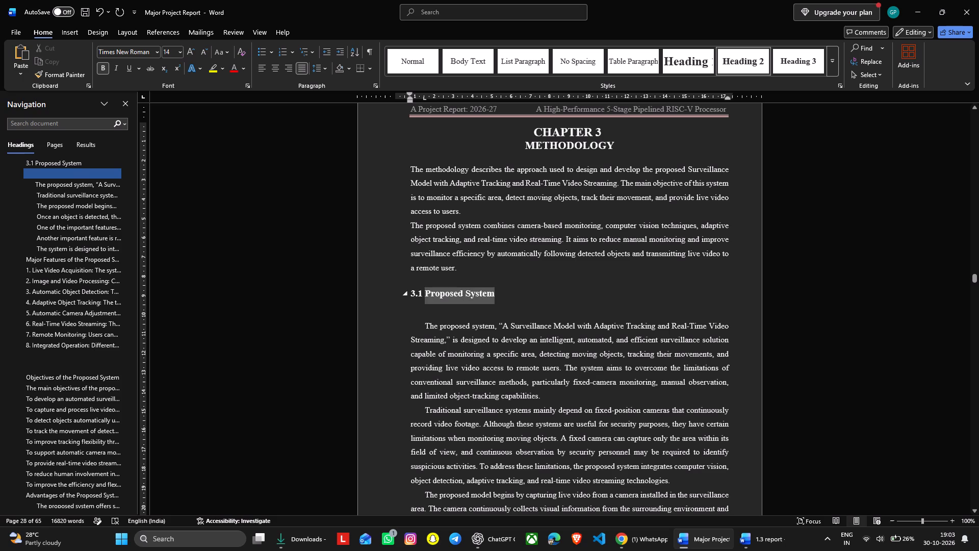
left_click_drag(436, 297, 410, 297)
left_click(499, 263)
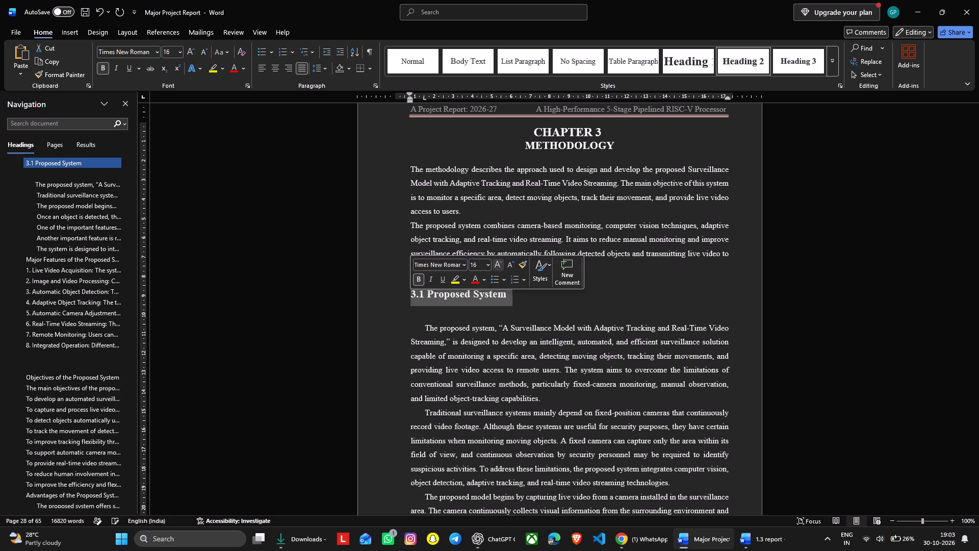
left_click(503, 307)
Remove the leading spaces from the paragraph starting "The proposed system" under the 3.1 Proposed System heading.
left_click(425, 329)
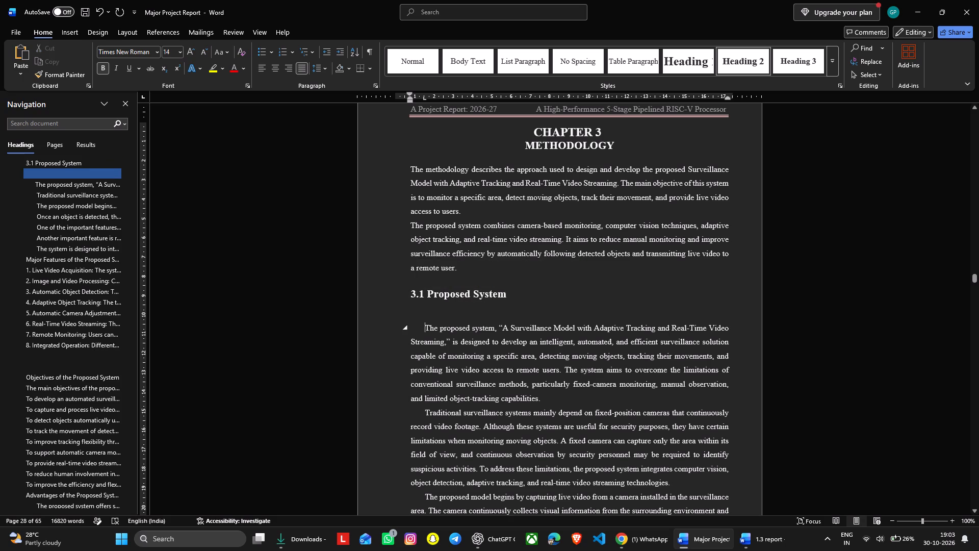
key("BackSpace")
key("BackSpace")
key("BackSpace")
key("BackSpace")
key("BackSpace")
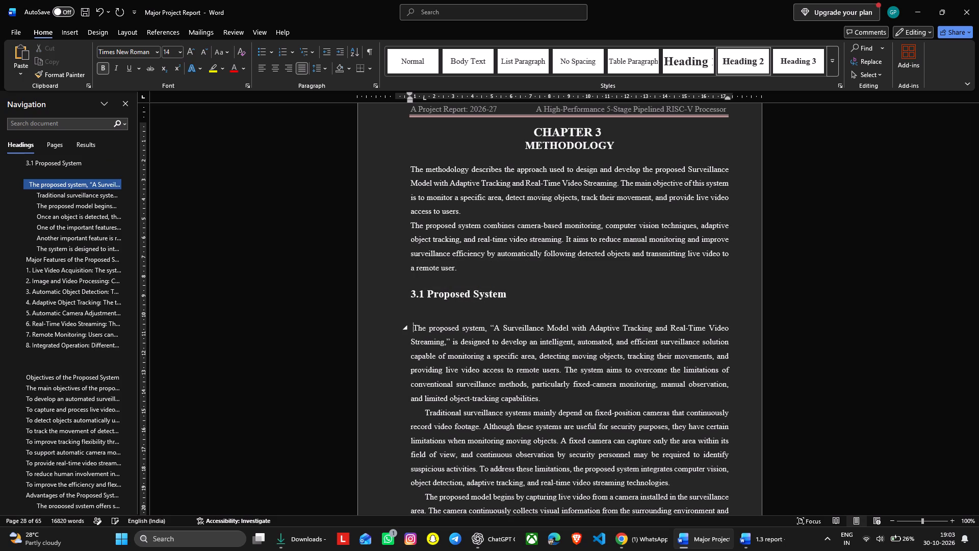
key("BackSpace")
Remove the leading spaces from the "Traditional surveillance systems" paragraph and separate it from the preceding paragraph with a blank line.
left_click(425, 411)
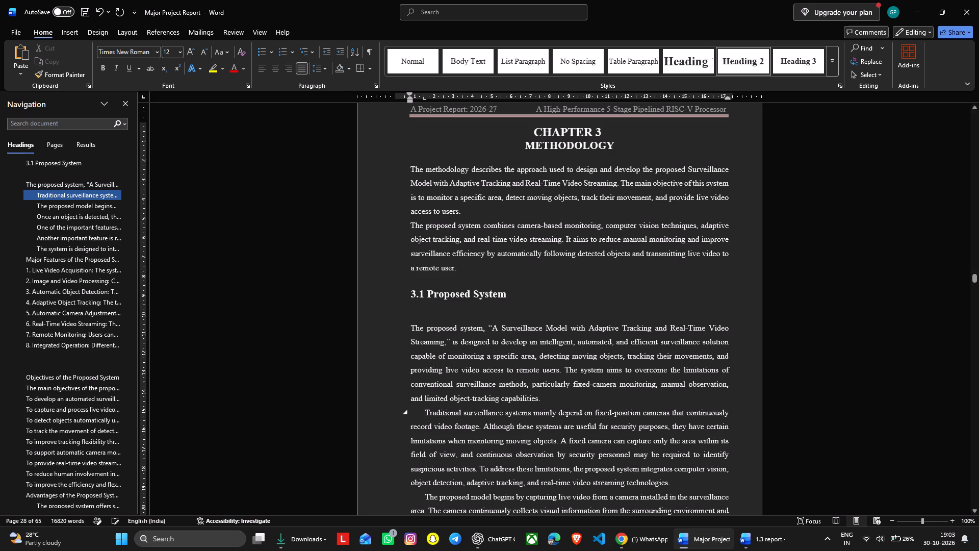
key("BackSpace")
key("BackSpace")
key("BackSpace")
key("BackSpace")
key("BackSpace")
key("BackSpace")
key("BackSpace")
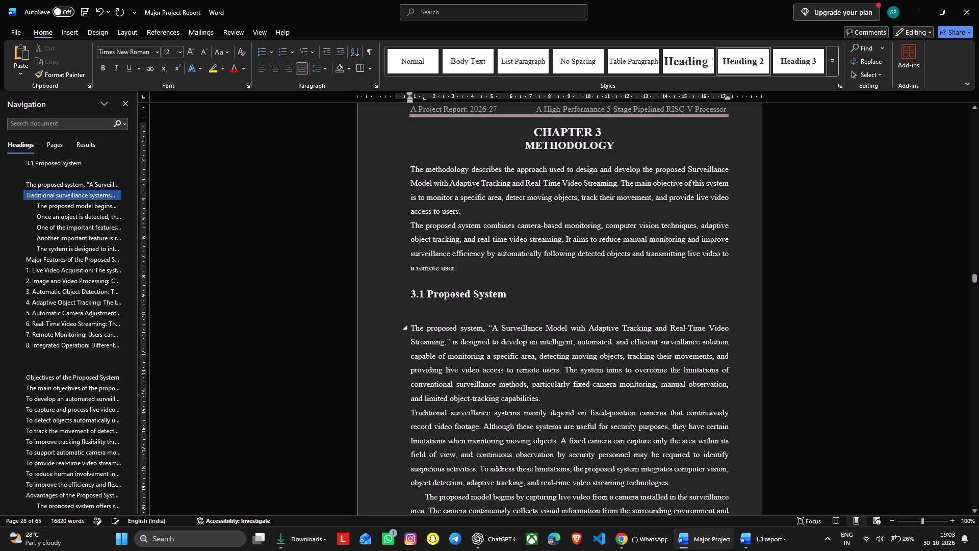
left_click(553, 397)
key("Return")
left_click(530, 371)
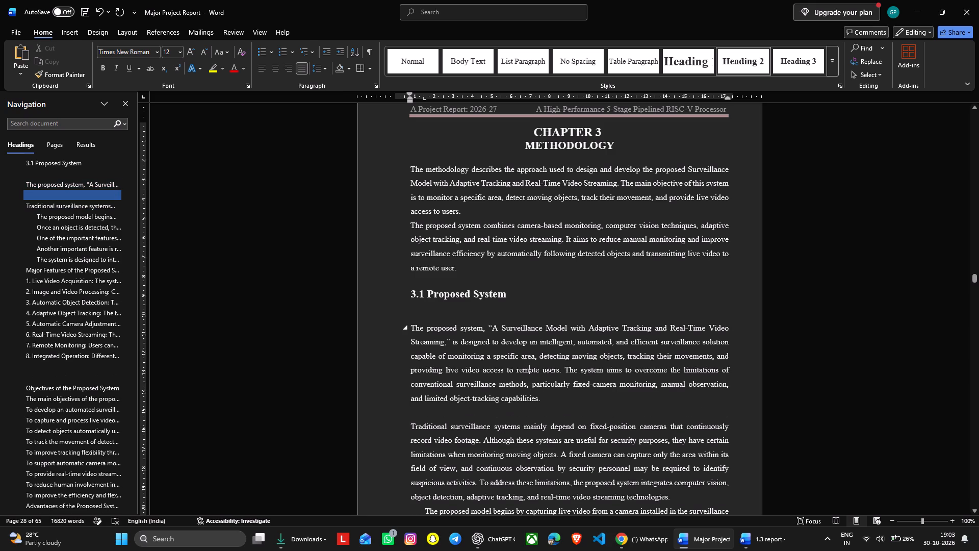
Set the line spacing of the empty line below the 3.1 Proposed System heading to 1.0.
left_click(455, 311)
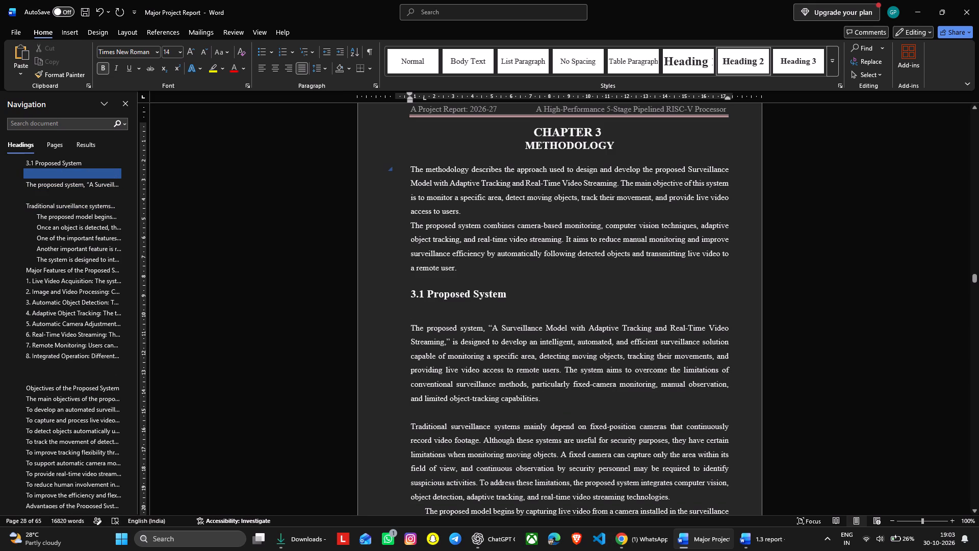
left_click(325, 65)
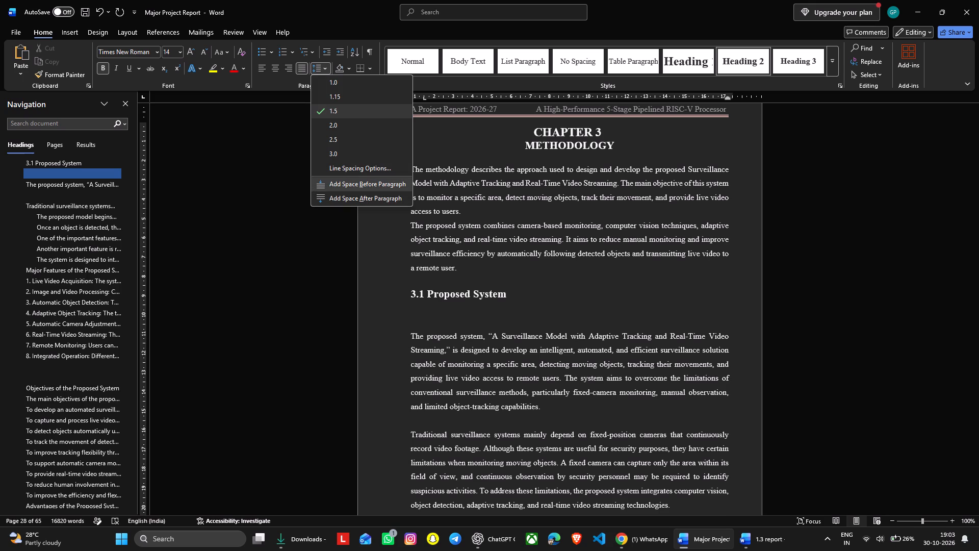
left_click(348, 81)
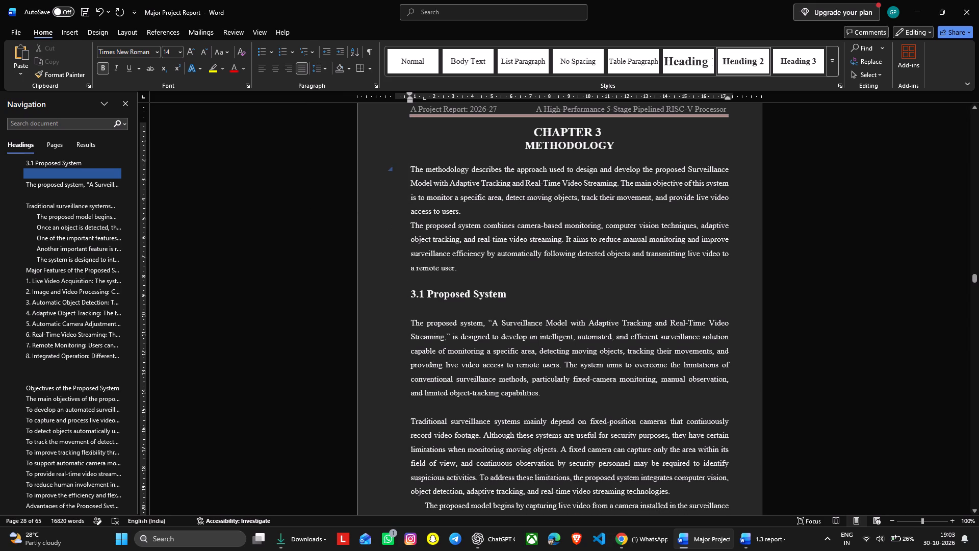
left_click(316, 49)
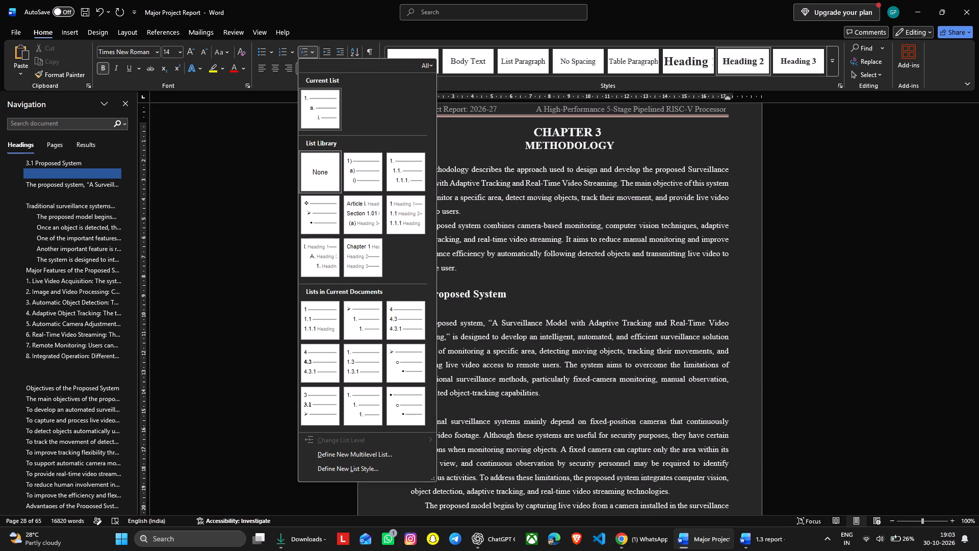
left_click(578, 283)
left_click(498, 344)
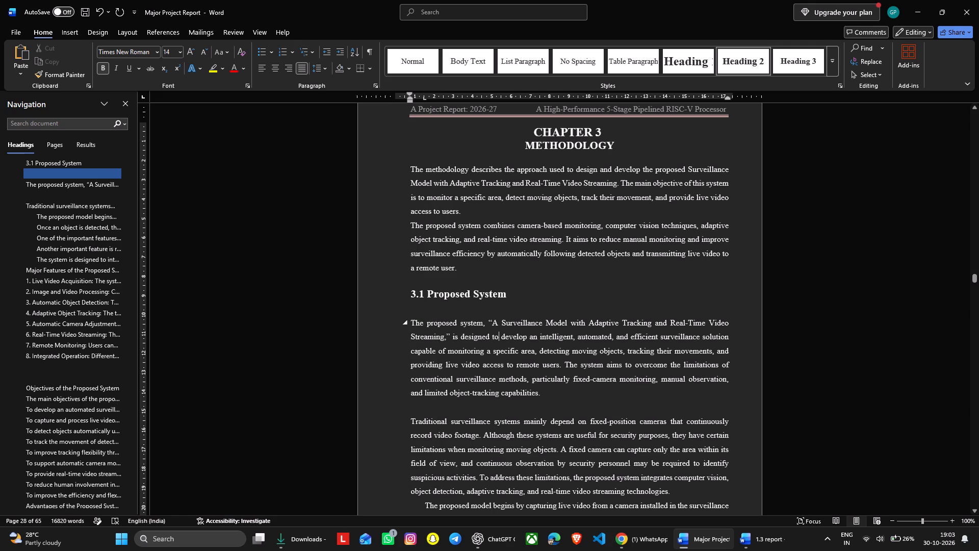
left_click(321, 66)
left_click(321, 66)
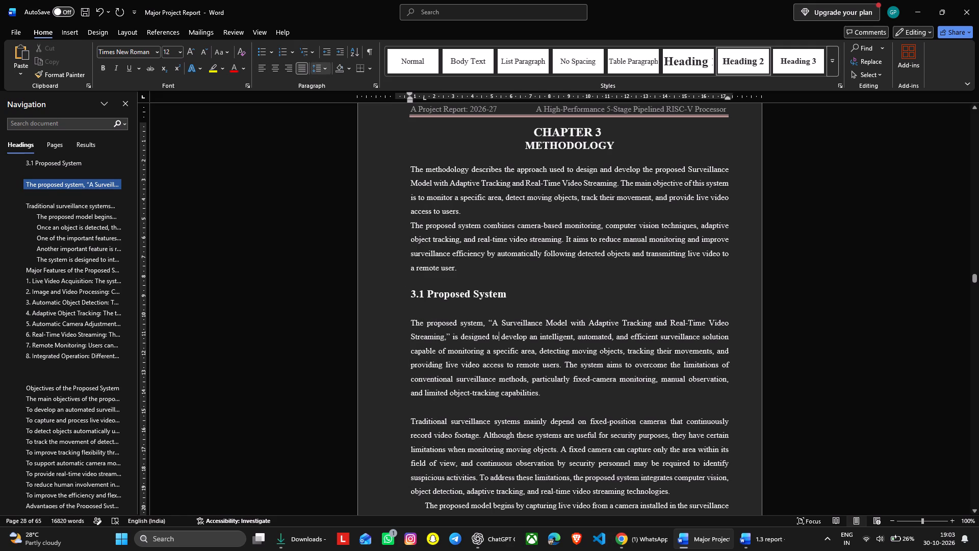
Remove the leading spaces from the "The proposed model begins" paragraph and insert a blank line before it.
scroll(521, 415, "down", 1)
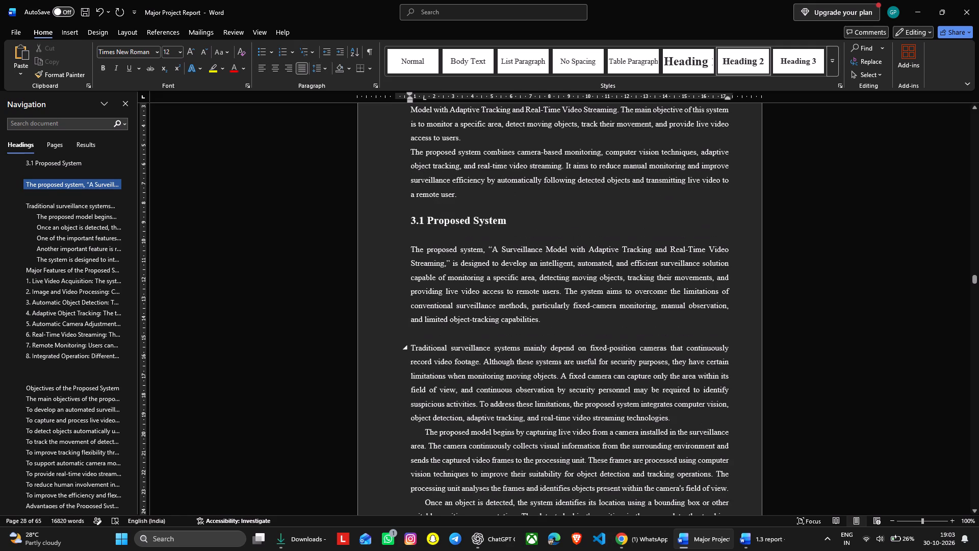
left_click(425, 434)
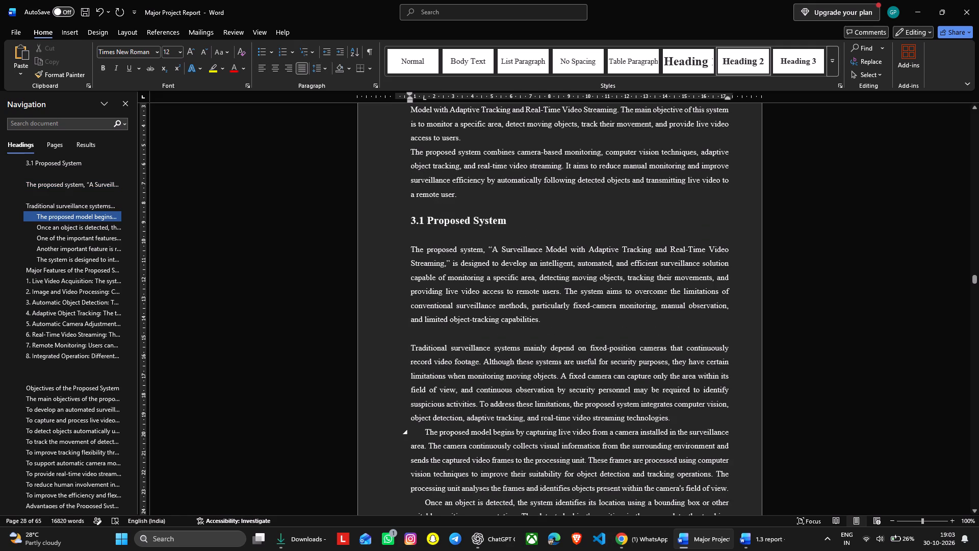
key("BackSpace")
key("BackSpace")
key("BackSpace")
key("BackSpace")
key("BackSpace")
key("BackSpace")
key("BackSpace")
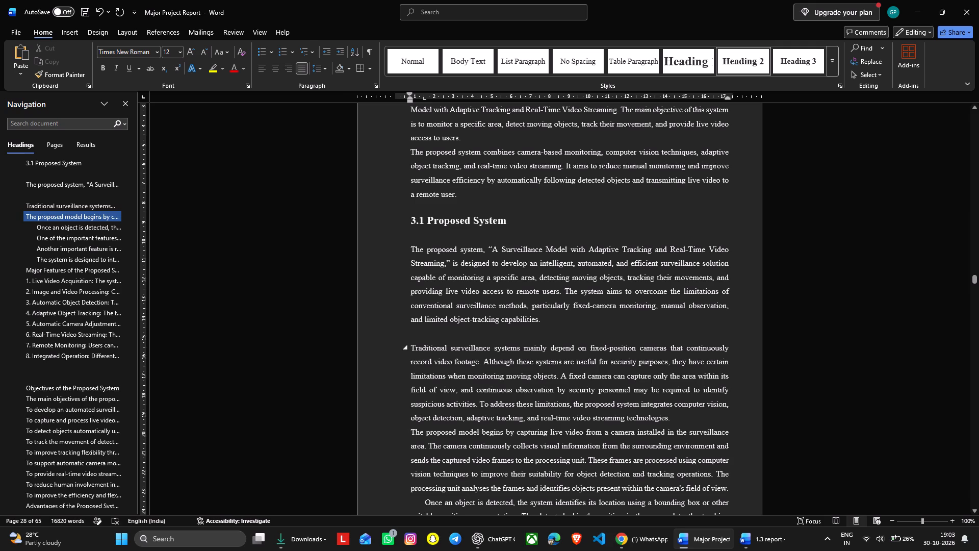
left_click(678, 417)
key("BackSpace")
key("ctrl+z")
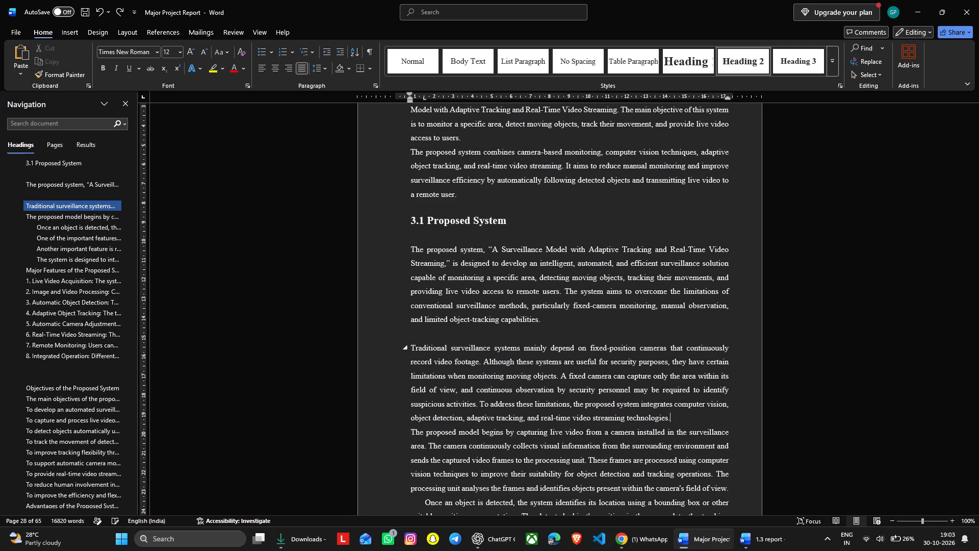
key("6")
key("BackSpace")
key("Return")
Remove the leading spaces from the "Once an object is detected" paragraph and insert a blank line before it.
scroll(677, 419, "down", 3)
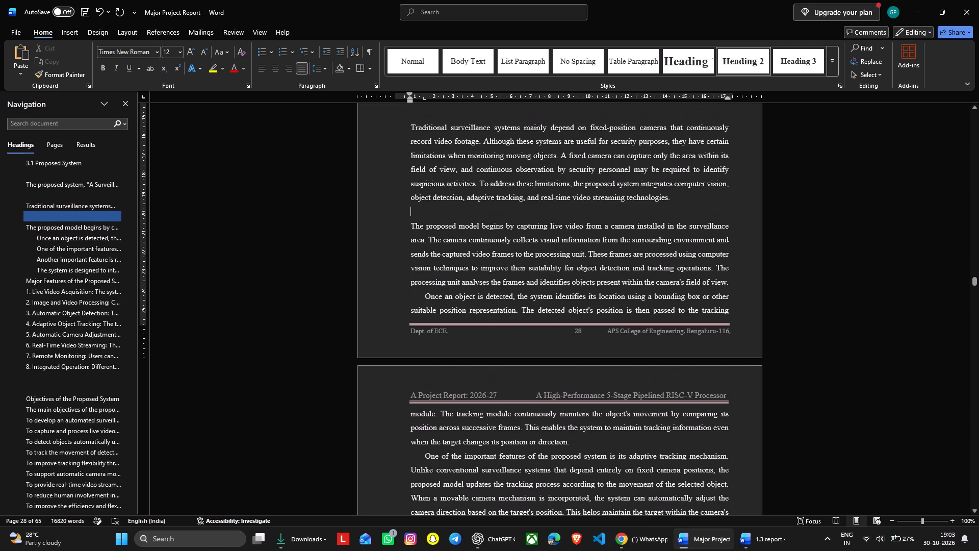
left_click(424, 296)
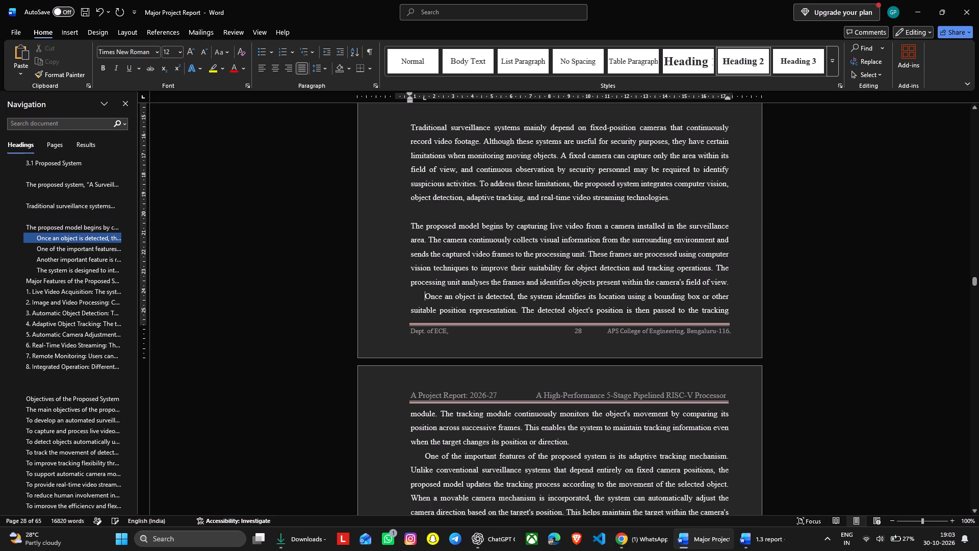
key("BackSpace")
key("BackSpace")
key("BackSpace")
key("BackSpace")
key("BackSpace")
key("BackSpace")
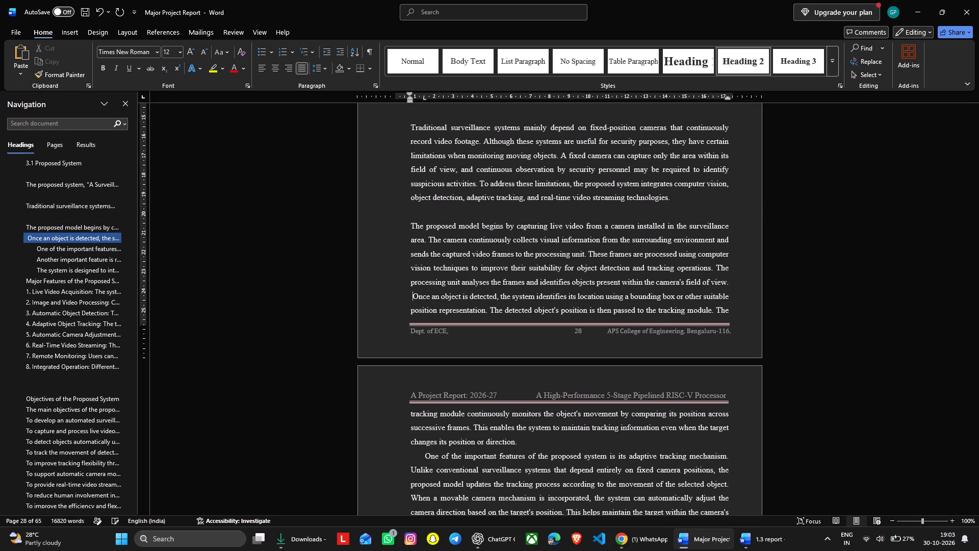
key("BackSpace")
left_click(733, 283)
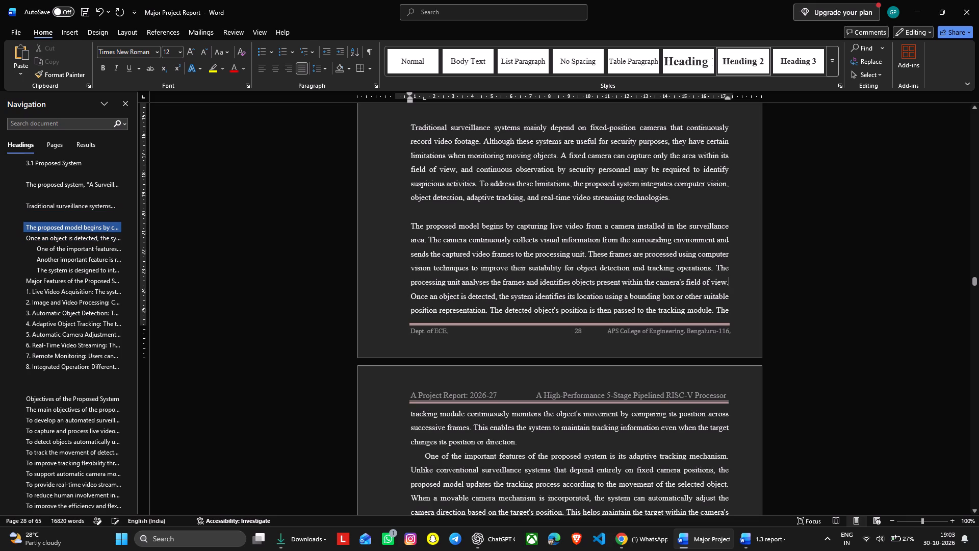
key("Return")
Remove the leading spaces from the "One of the important features" paragraph and insert a blank line before it.
scroll(779, 304, "down", 2)
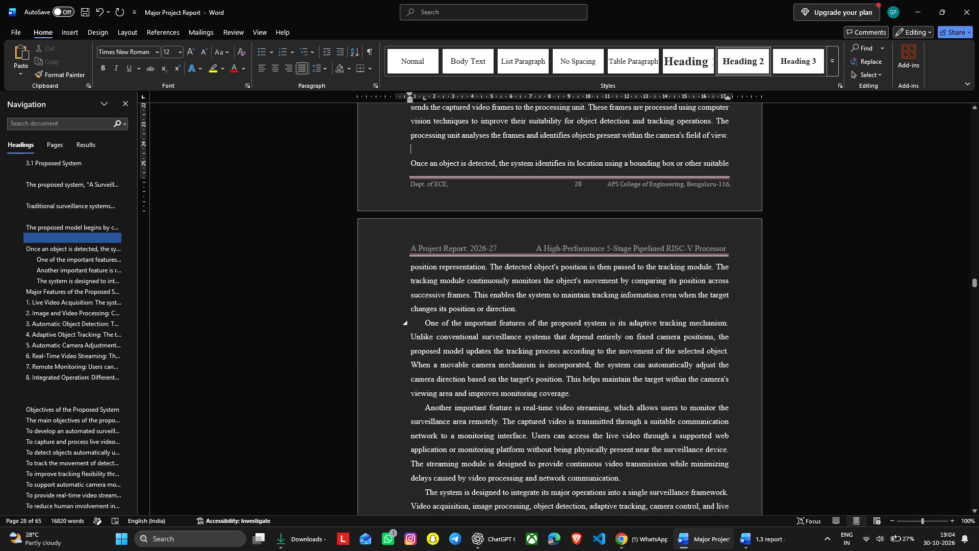
left_click(428, 323)
key("Left")
key("BackSpace")
key("BackSpace")
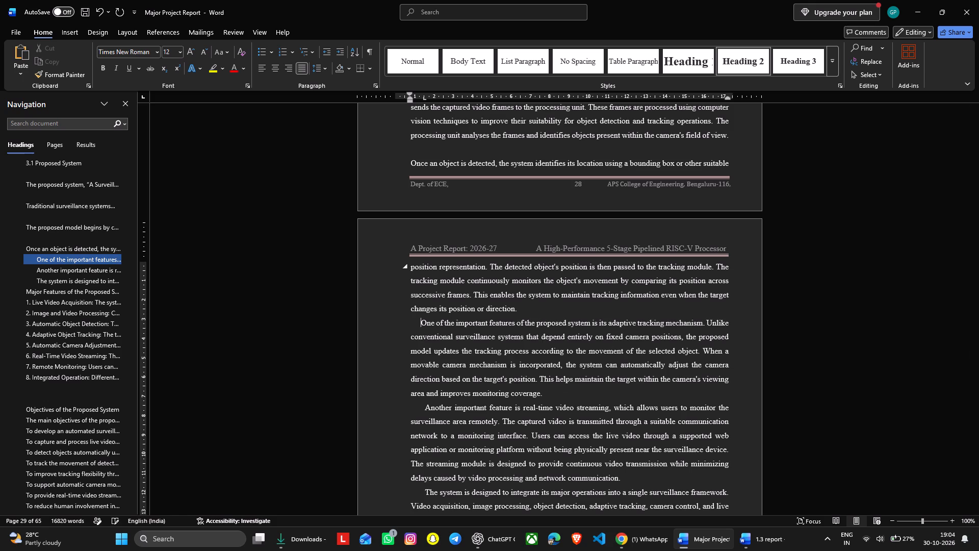
key("BackSpace")
key("BackSpace")
key("BackSpace")
key("BackSpace")
key("BackSpace")
left_click(527, 317)
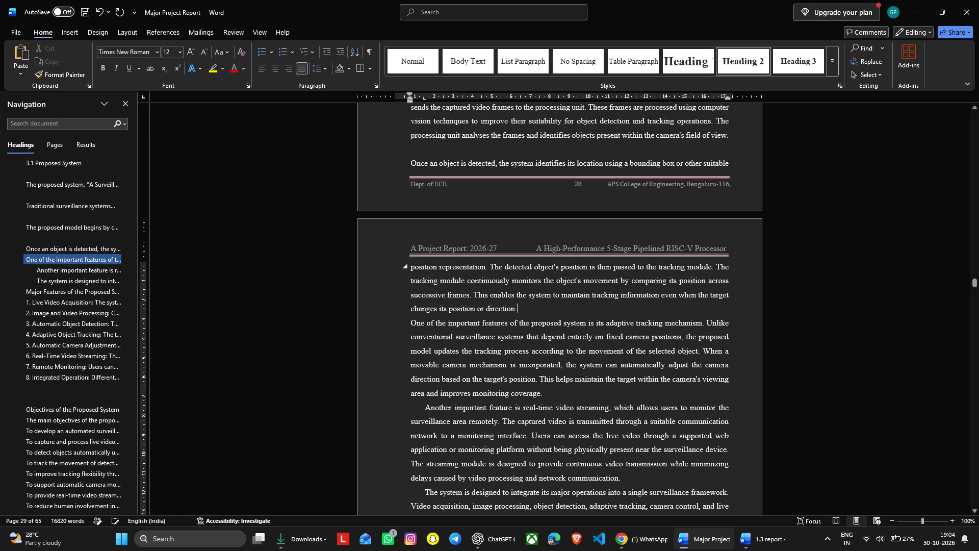
key("Return")
Insert a blank line before the "Another important feature" paragraph and remove its leading spaces.
left_click(552, 406)
key("Return")
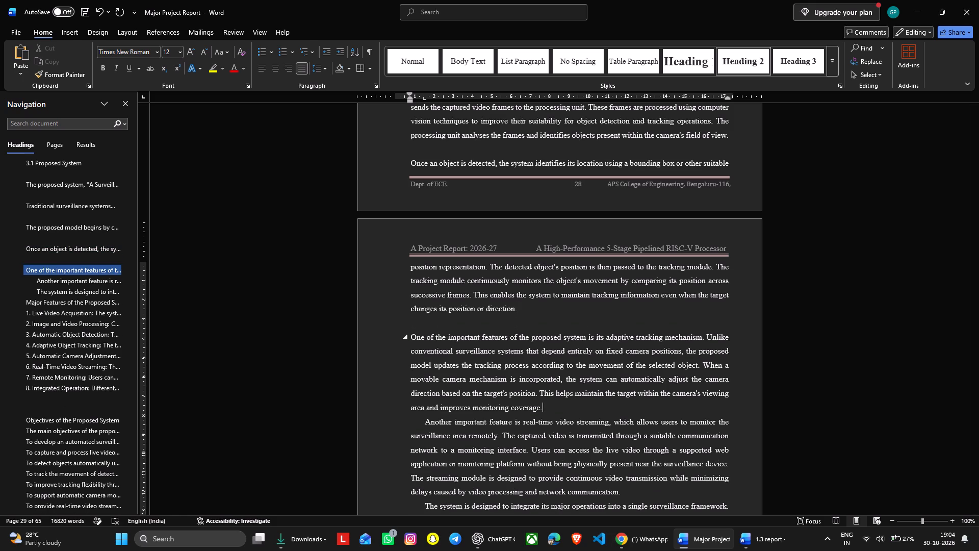
left_click(426, 435)
key("BackSpace")
key("BackSpace")
key("BackSpace")
key("BackSpace")
key("BackSpace")
key("BackSpace")
key("BackSpace")
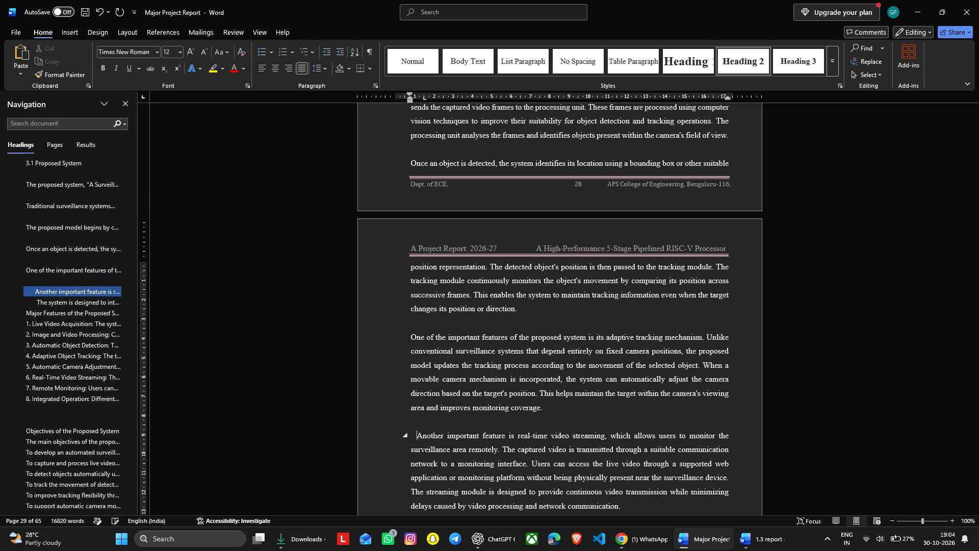
Insert a blank line before the "The system is designed to integrate" paragraph and remove its leading spaces.
scroll(484, 432, "down", 1)
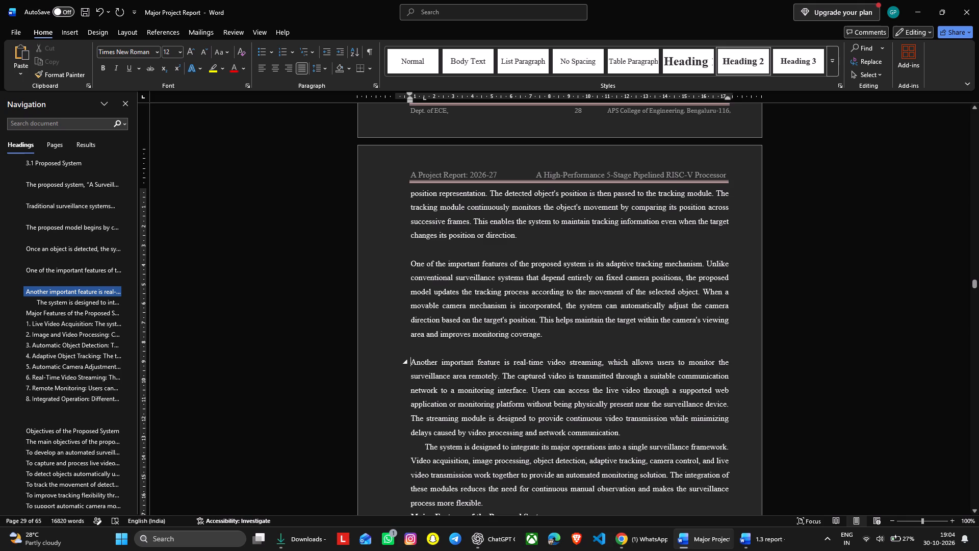
left_click(631, 435)
key("Return")
scroll(624, 437, "down", 2)
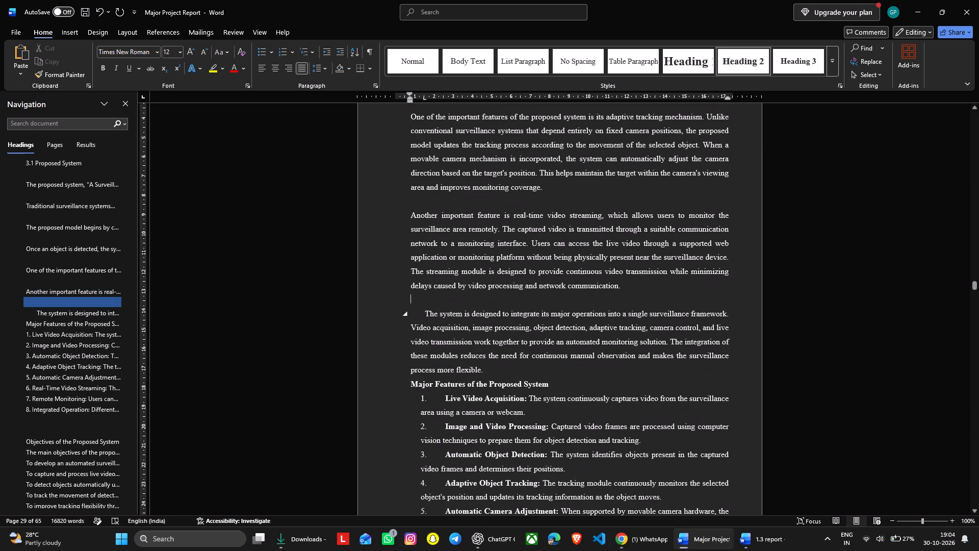
left_click(424, 316)
key("BackSpace")
key("BackSpace")
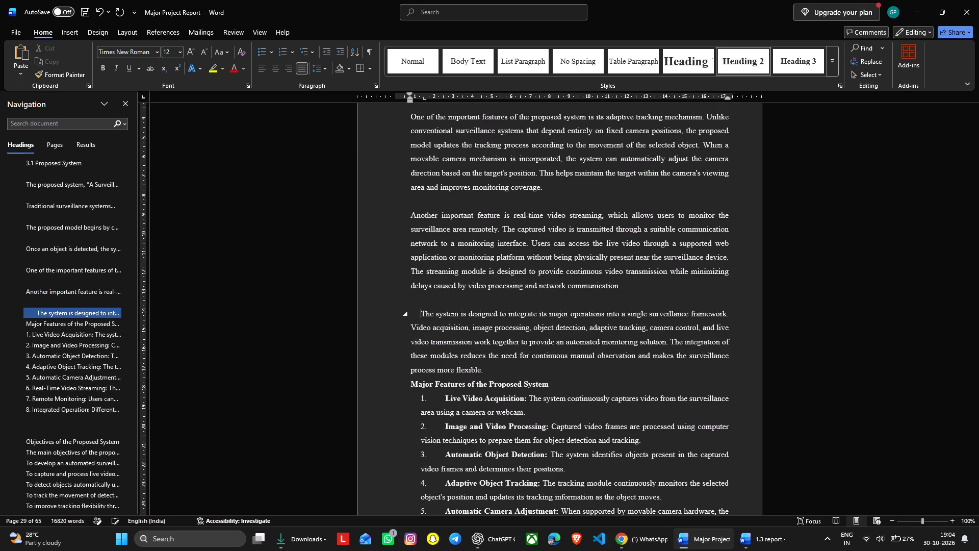
key("BackSpace")
key("BackSpace")
key("BackSpace")
key("BackSpace")
key("BackSpace")
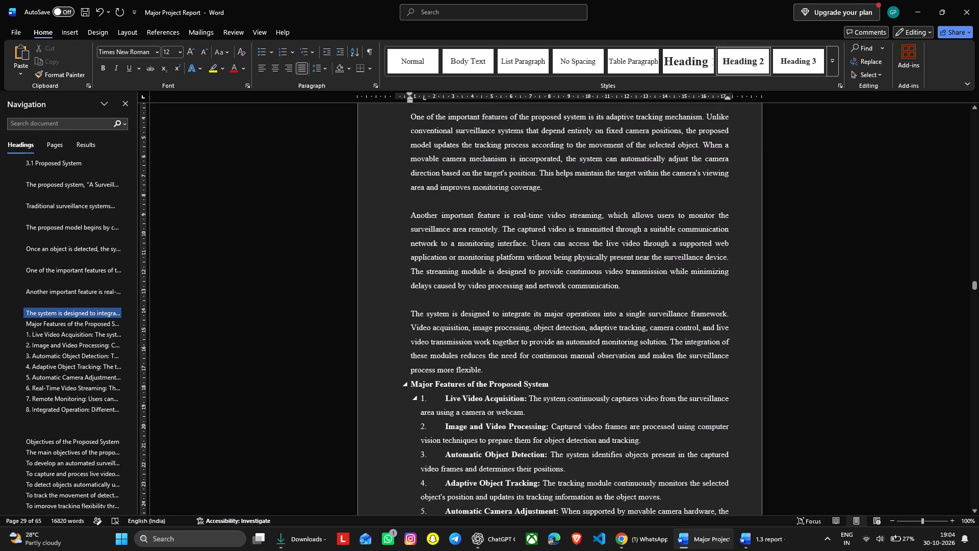
Increase the "Major Features of the Proposed System" heading to font size 14.
scroll(506, 384, "down", 1)
left_click(519, 310)
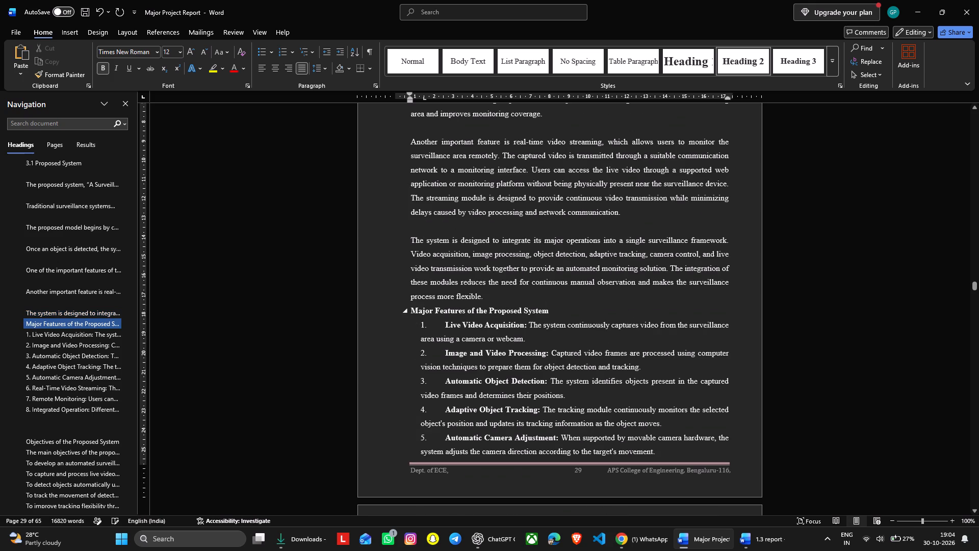
left_click_drag(555, 310, 413, 314)
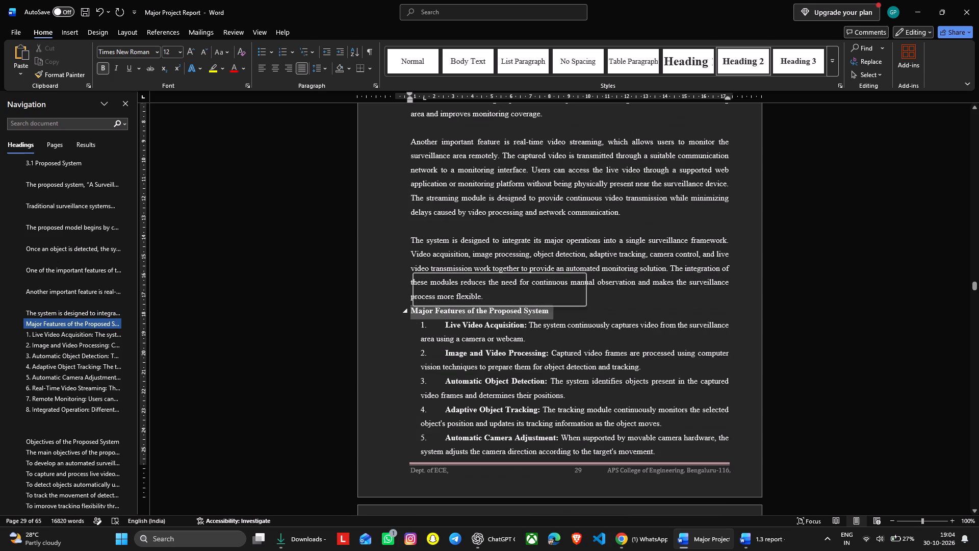
left_click(501, 284)
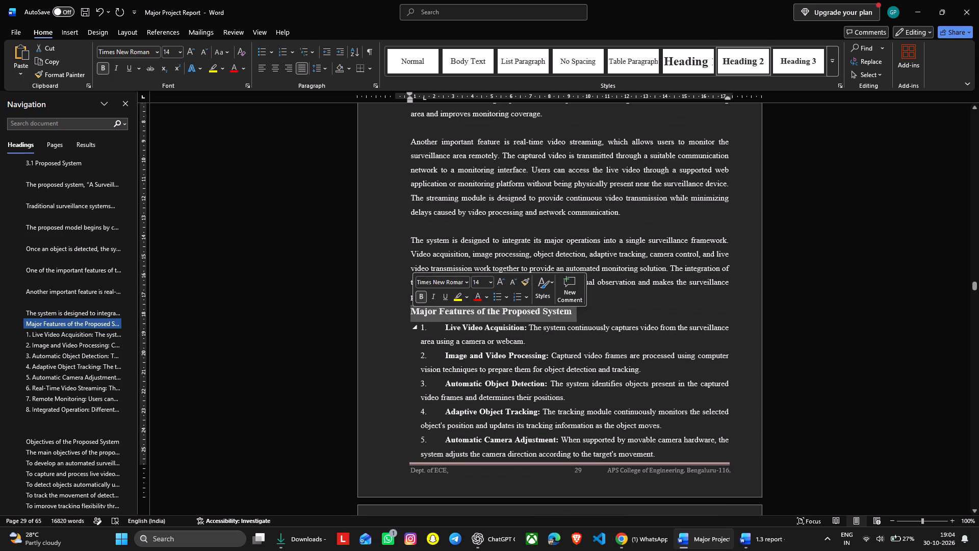
left_click(527, 348)
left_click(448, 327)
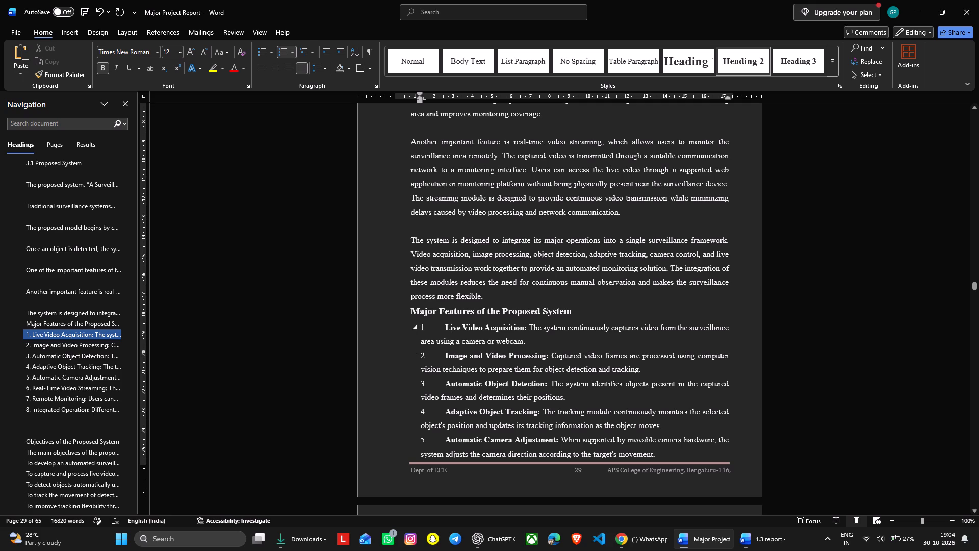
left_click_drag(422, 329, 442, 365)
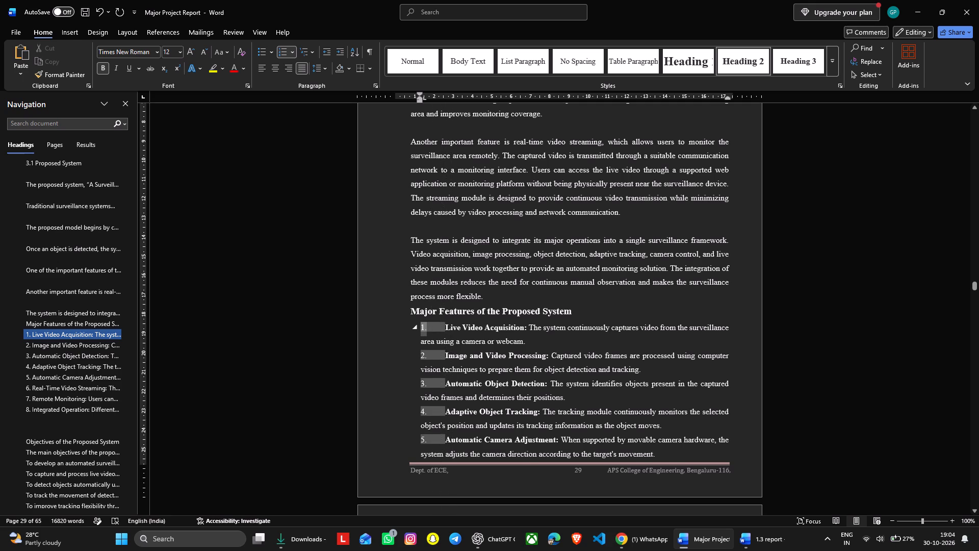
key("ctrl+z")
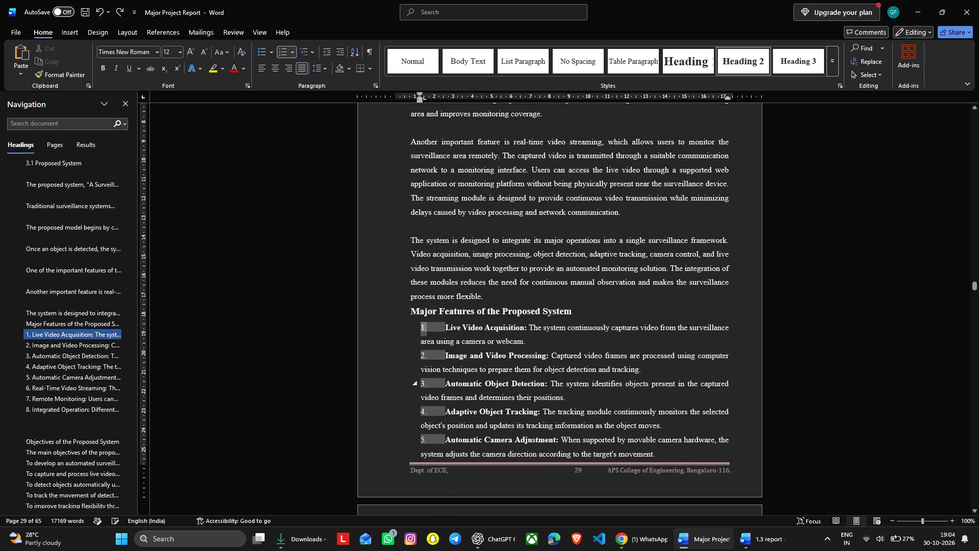
Add a tab stop to the eight numbered items under "Major Features of the Proposed System", close after their numbers, to tighten the gap.
left_click(531, 392)
scroll(575, 396, "down", 4)
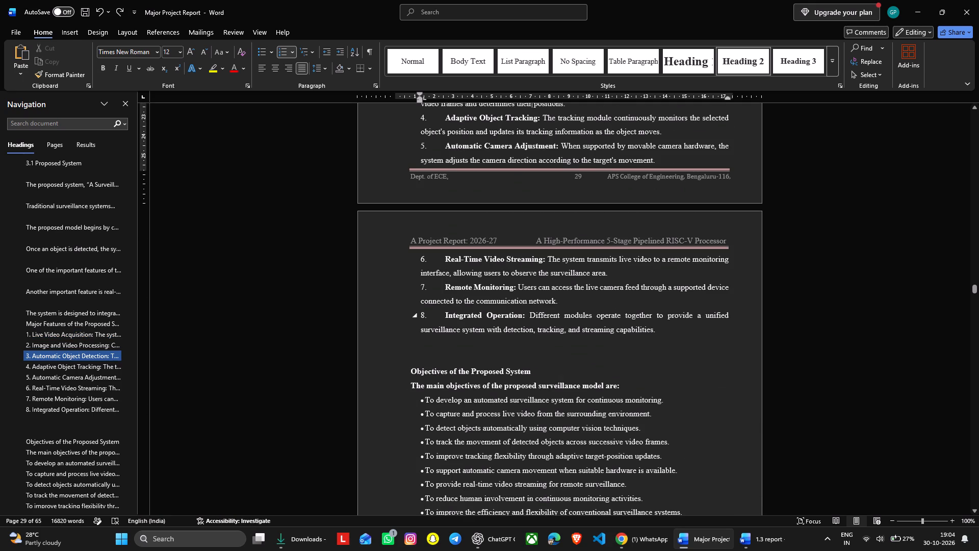
left_click_drag(664, 333, 437, 177)
scroll(445, 193, "up", 1)
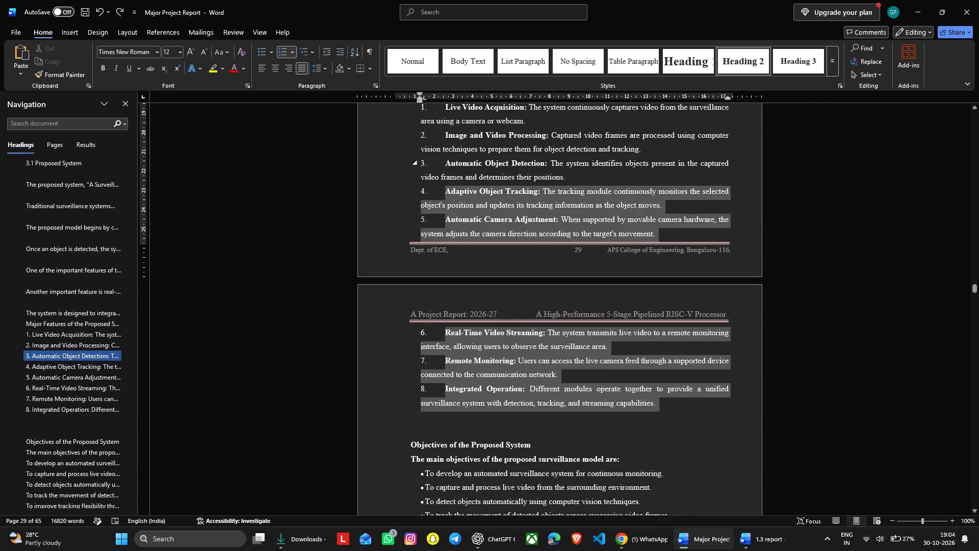
left_click_drag(437, 177, 423, 255)
scroll(437, 177, "up", 2)
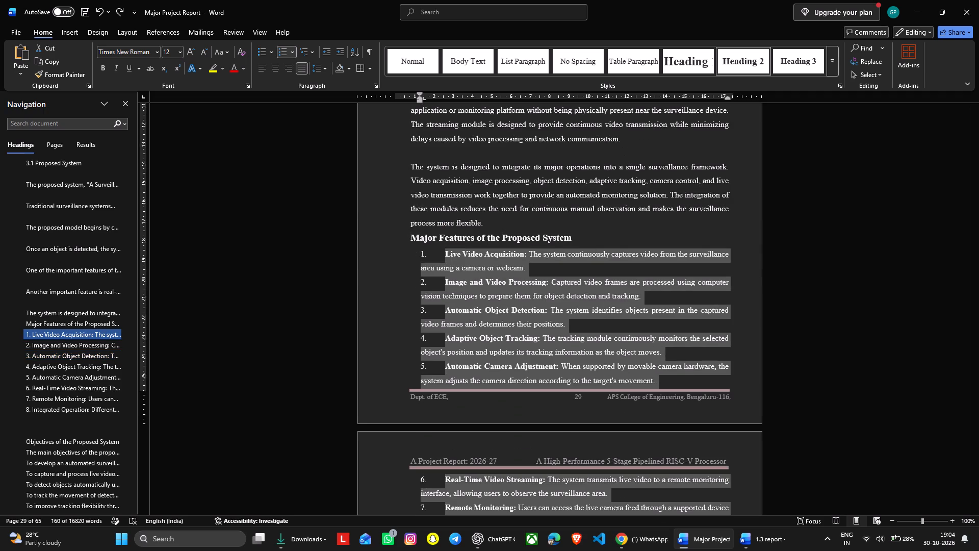
left_click(425, 98)
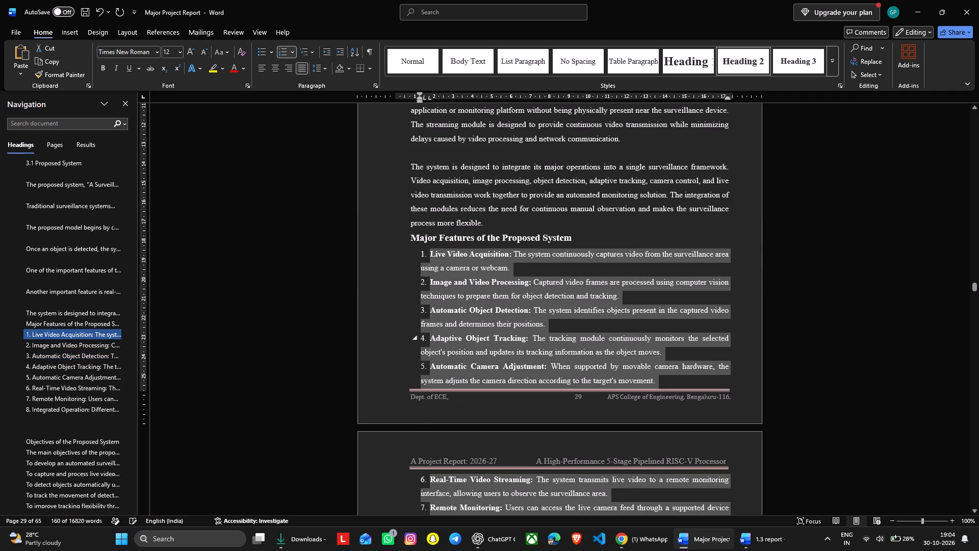
left_click(520, 345)
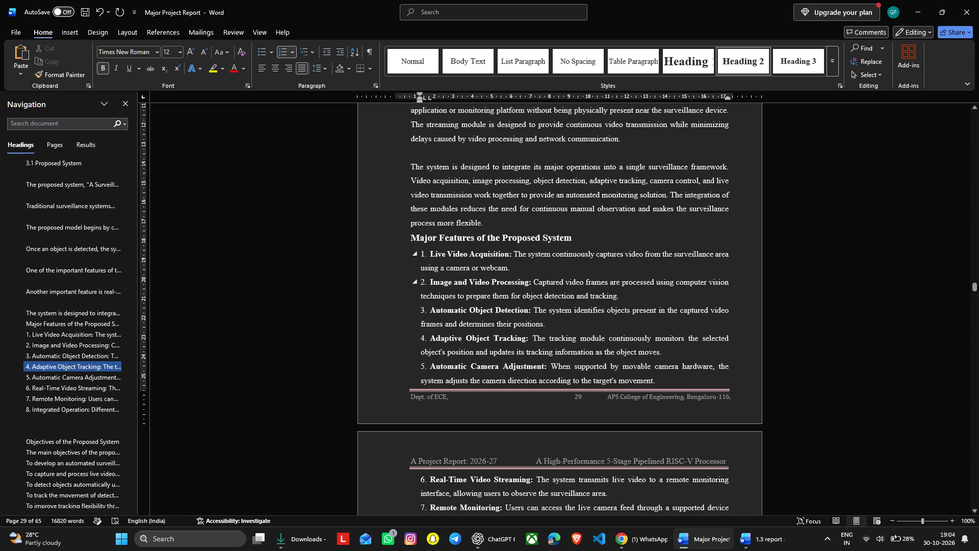
left_click(625, 260)
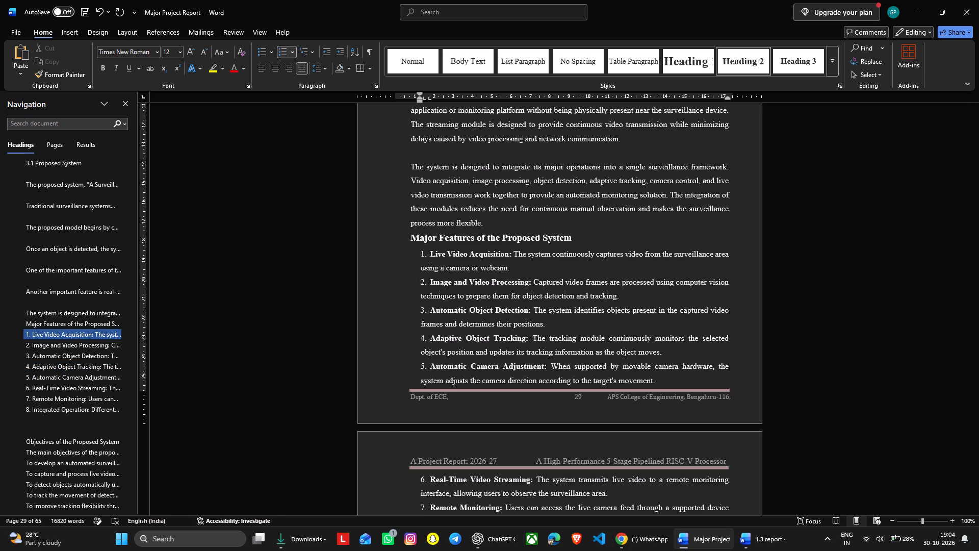
double_click(326, 71)
left_click(536, 373)
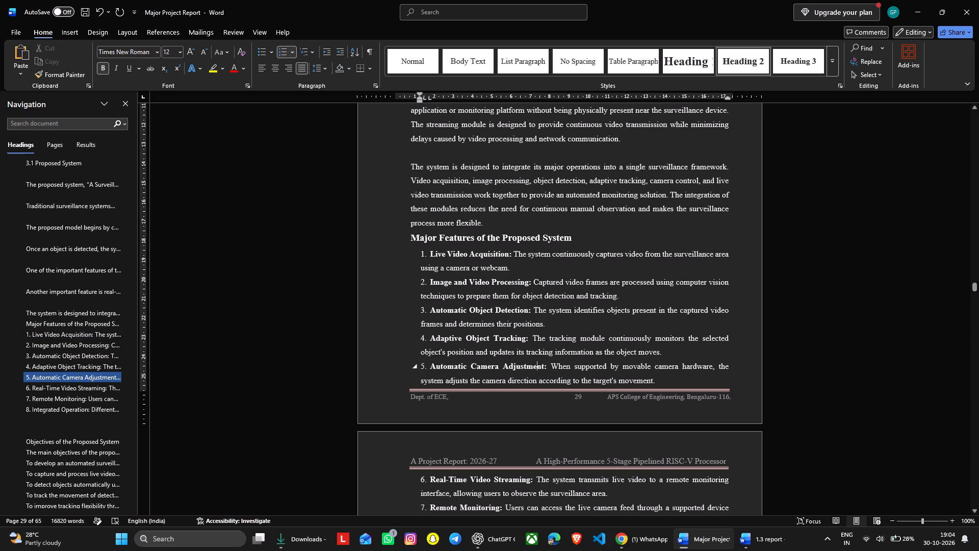
Delete one of the two blank lines before the "Objectives of the Proposed System" heading.
scroll(534, 425, "down", 2)
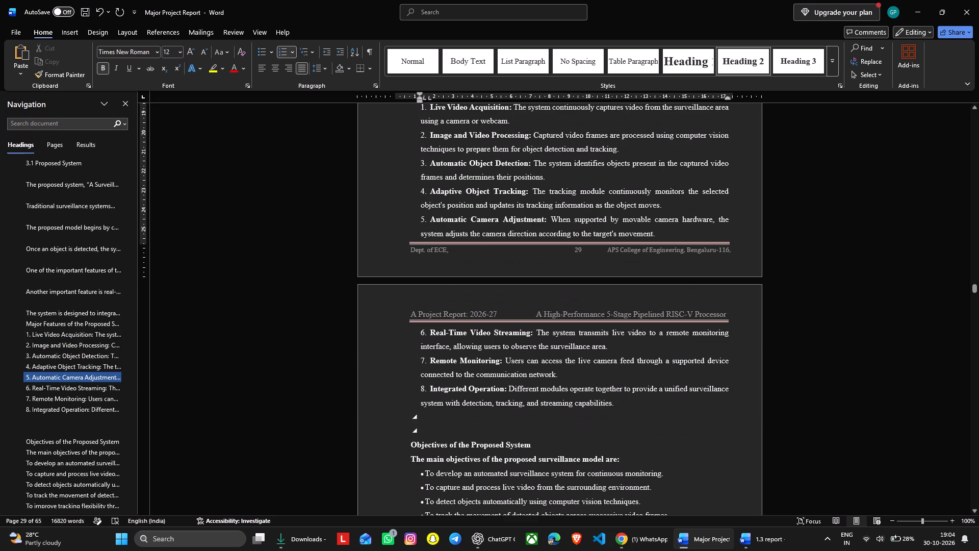
scroll(527, 424, "down", 1)
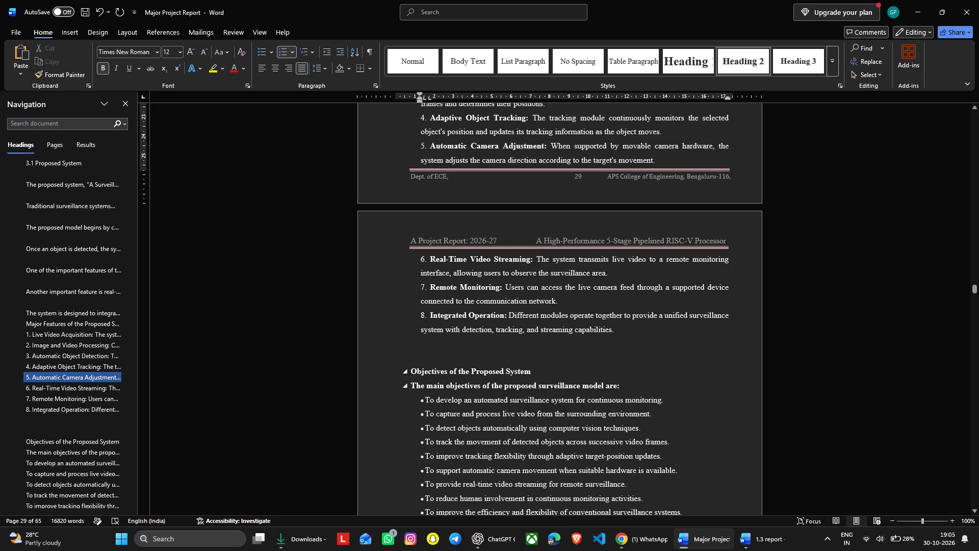
left_click(432, 358)
key("Delete")
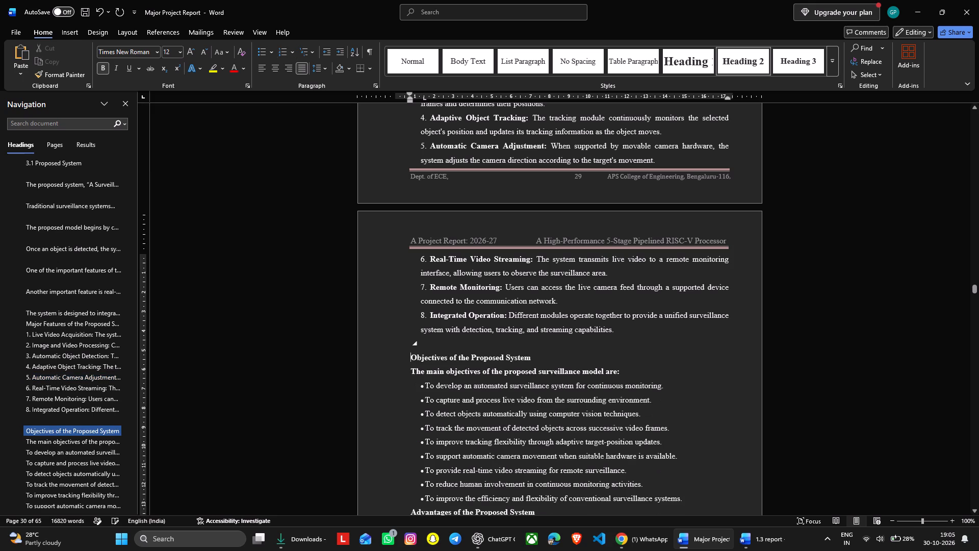
left_click(434, 345)
Increase the "Objectives of the Proposed System" heading to font size 14.
left_click(462, 360)
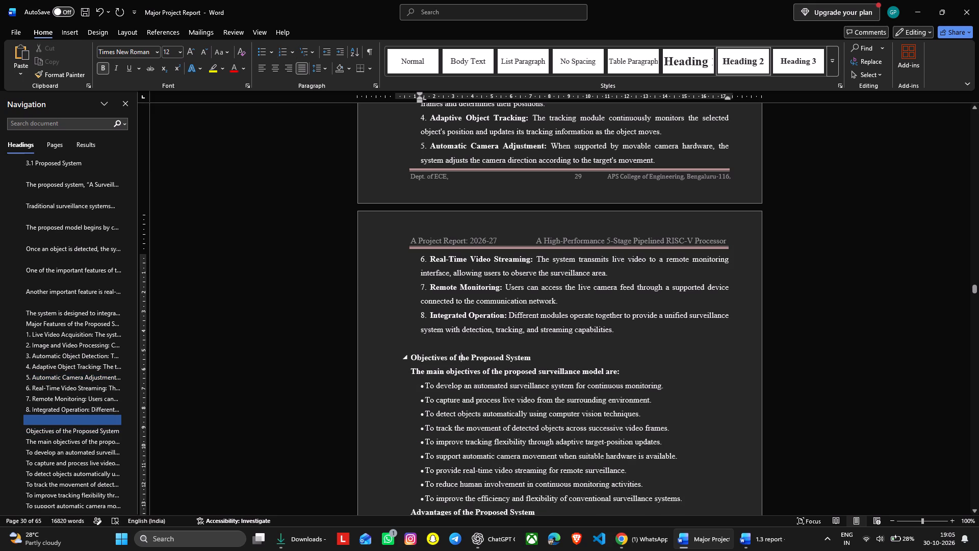
left_click_drag(540, 358, 412, 362)
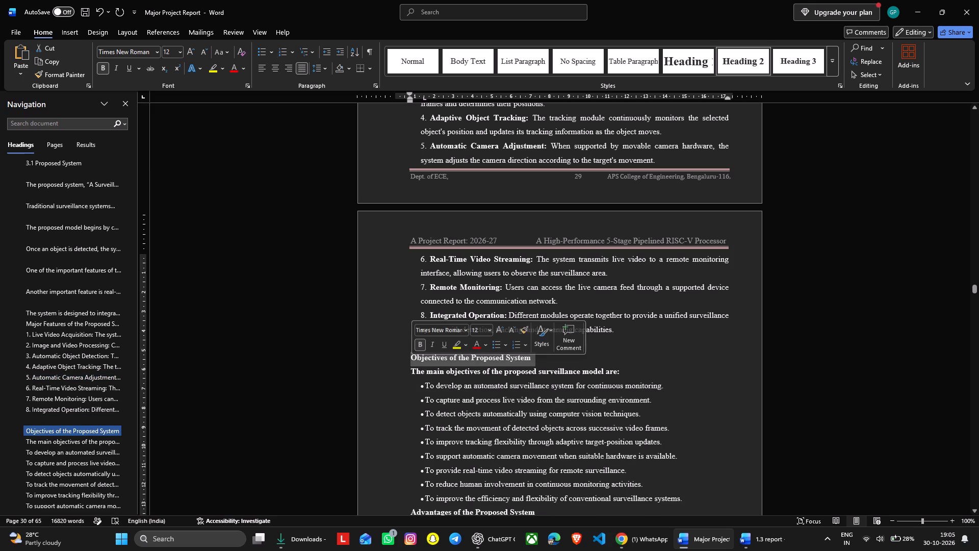
left_click(500, 330)
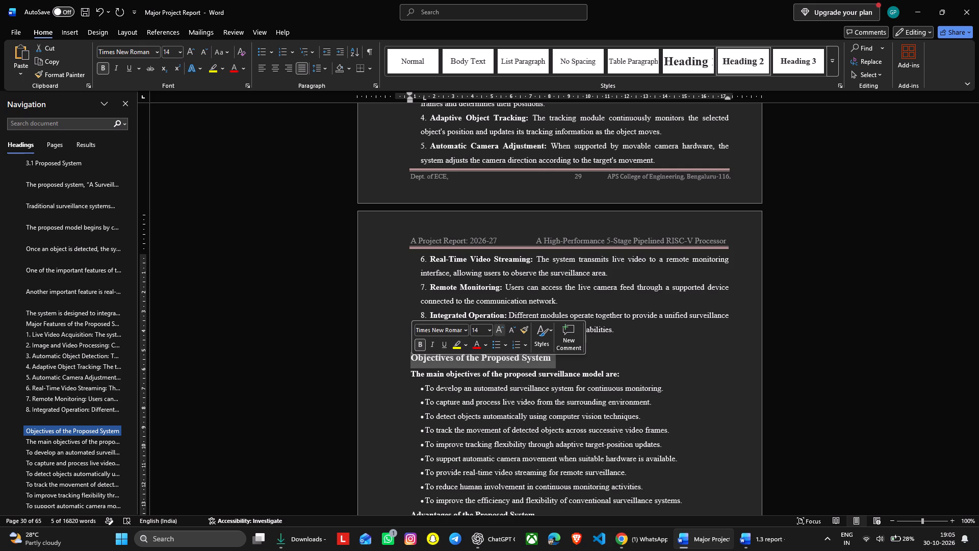
left_click(600, 362)
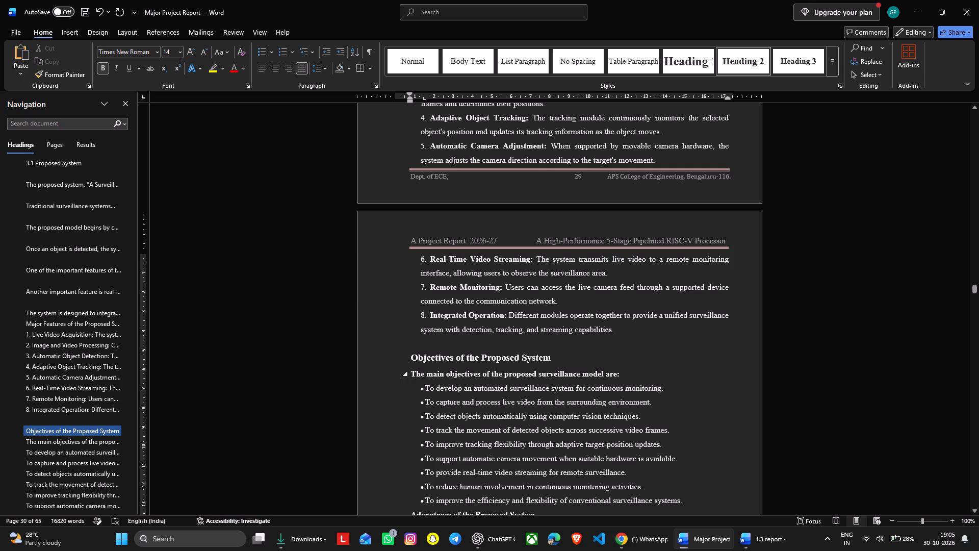
left_click_drag(413, 375, 619, 378)
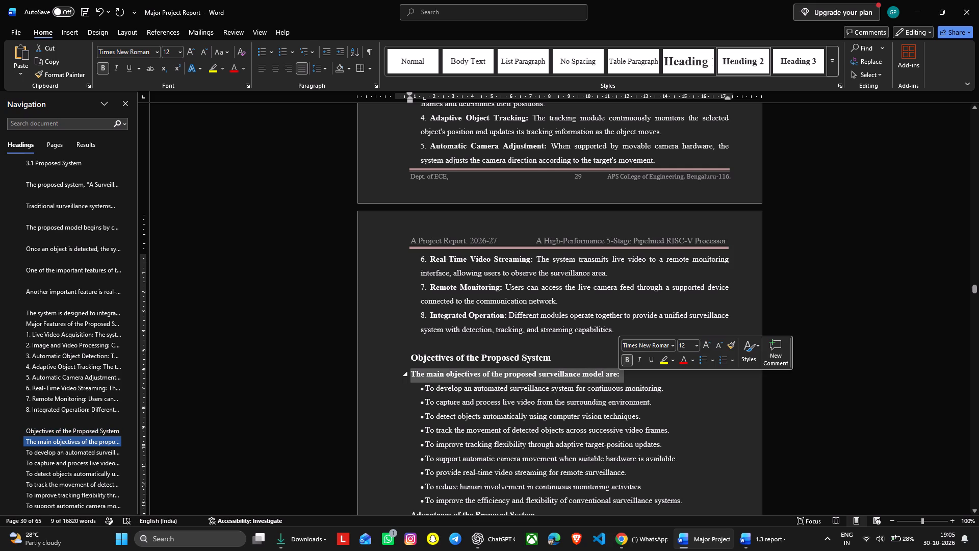
left_click(598, 393)
Delete the last five objective bullets, from "To improve tracking flexibility" through "To improve the efficiency and flexibility".
scroll(578, 419, "down", 1)
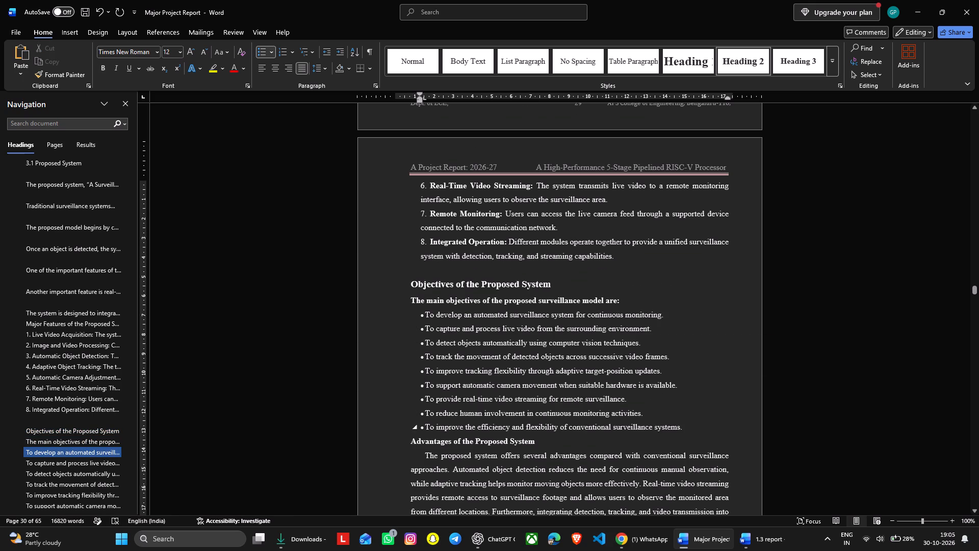
left_click_drag(690, 429, 661, 408)
left_click_drag(641, 399, 592, 375)
left_click(532, 414)
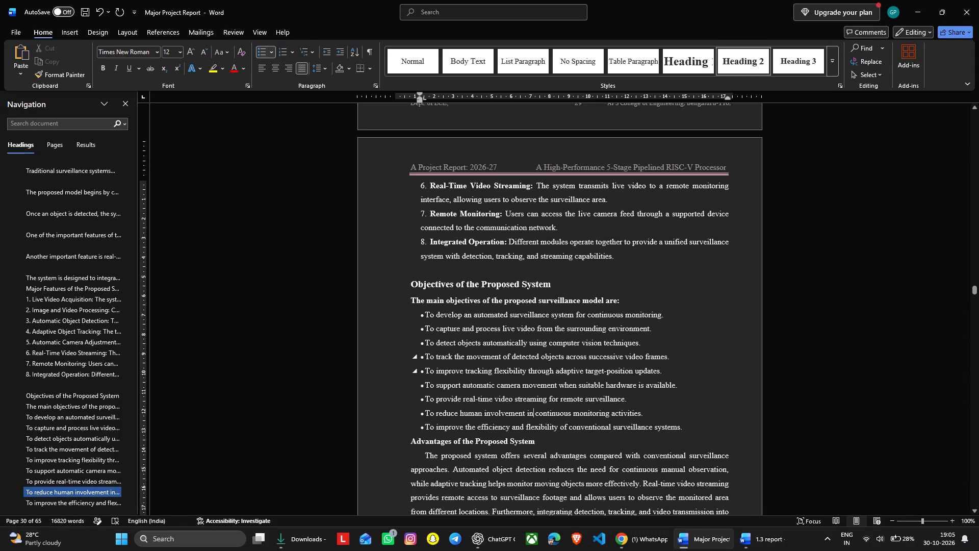
left_click_drag(427, 371, 639, 427)
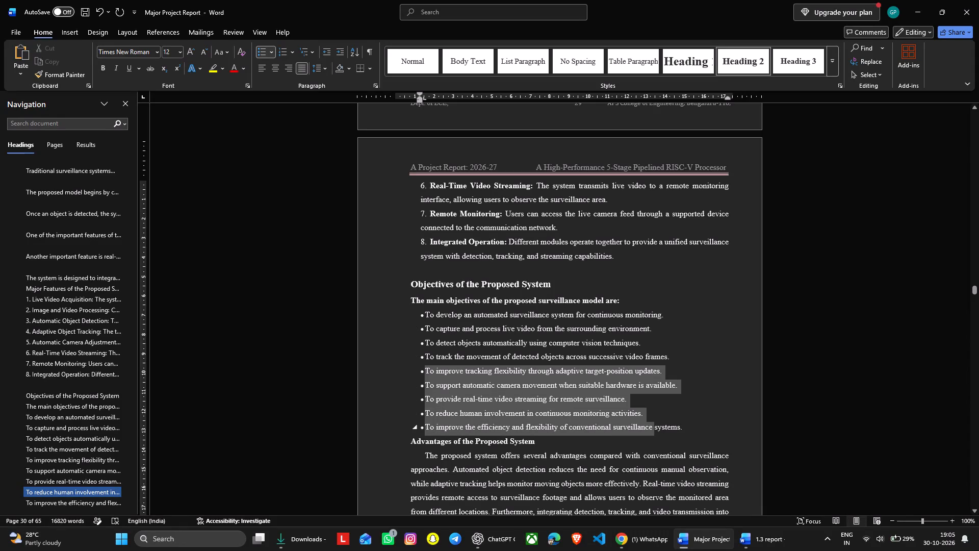
left_click_drag(639, 427, 684, 425)
key("Delete")
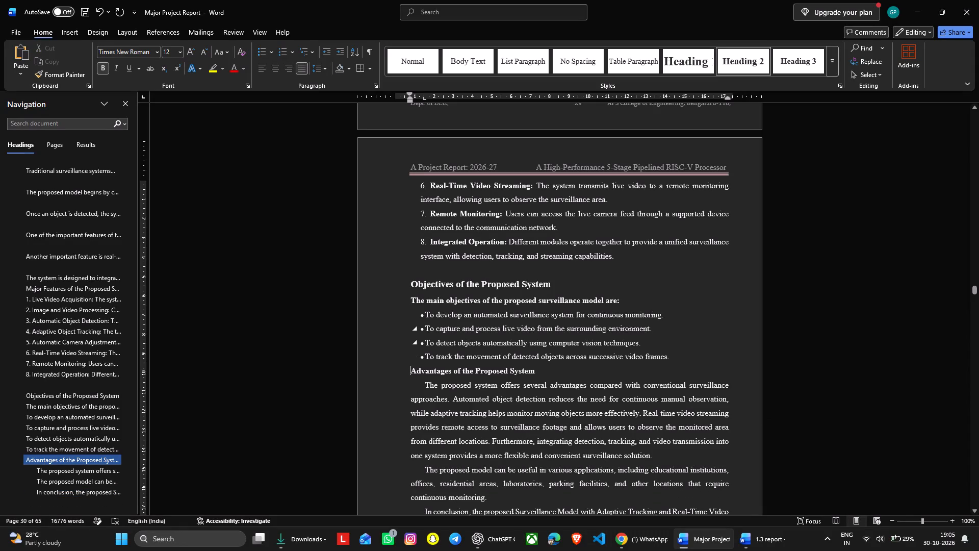
Change the four remaining objective bullets from dots to arrowheads.
left_click_drag(673, 360, 482, 321)
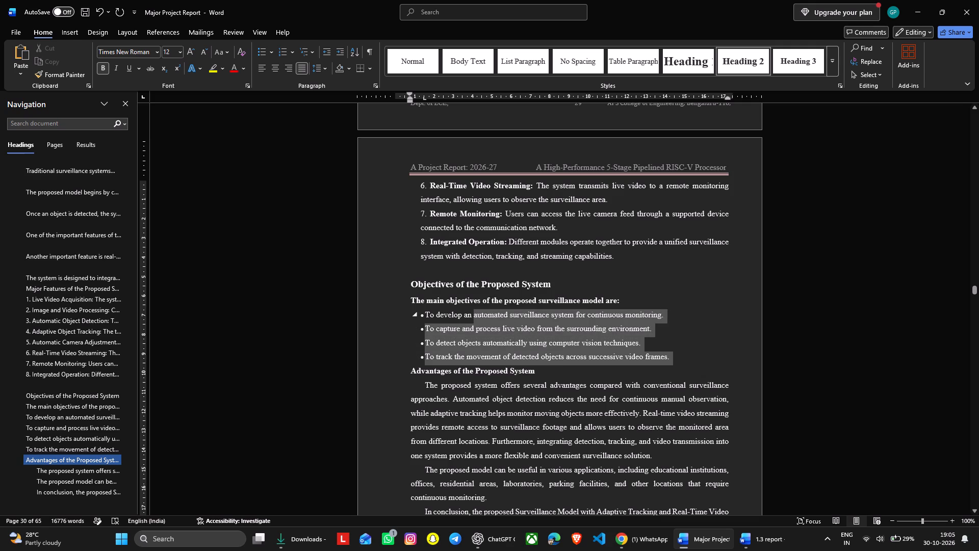
left_click_drag(482, 321, 431, 322)
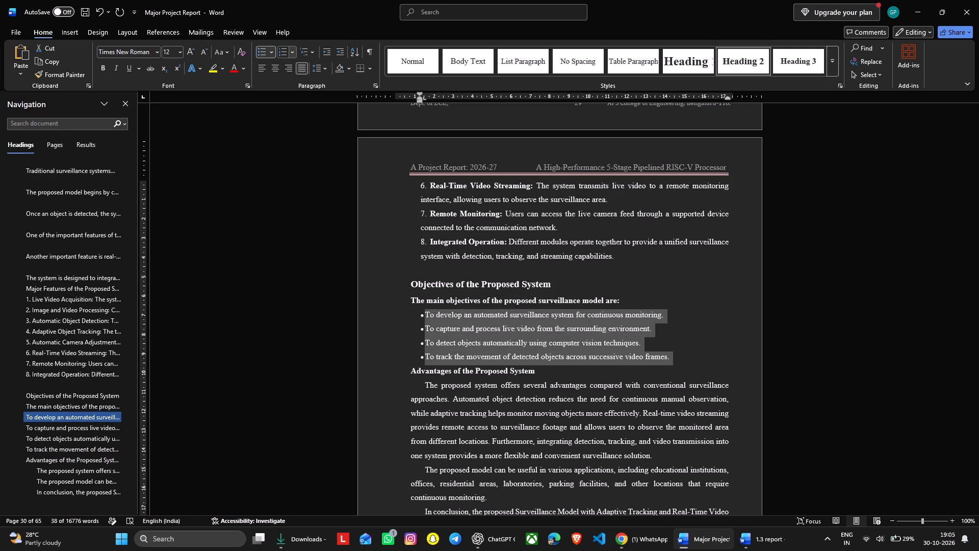
left_click(273, 53)
left_click(268, 113)
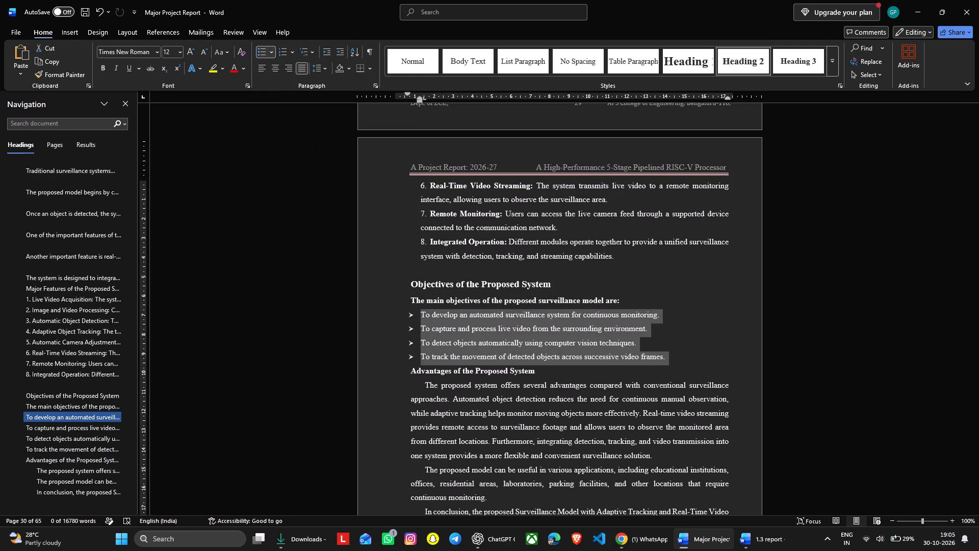
left_click(447, 341)
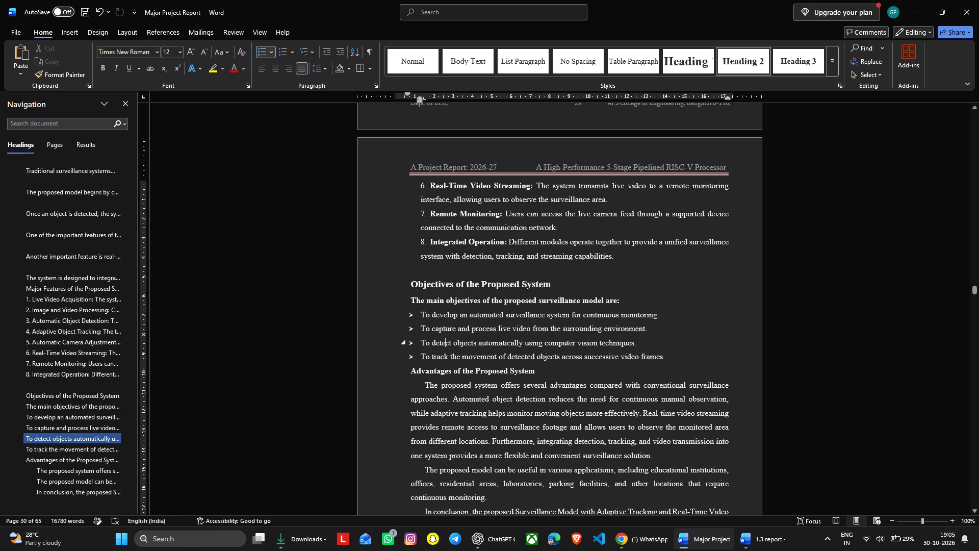
Align the first-line indent of the four arrow bullets with their left indent and add a tab stop close after the arrows.
left_click_drag(679, 361, 456, 312)
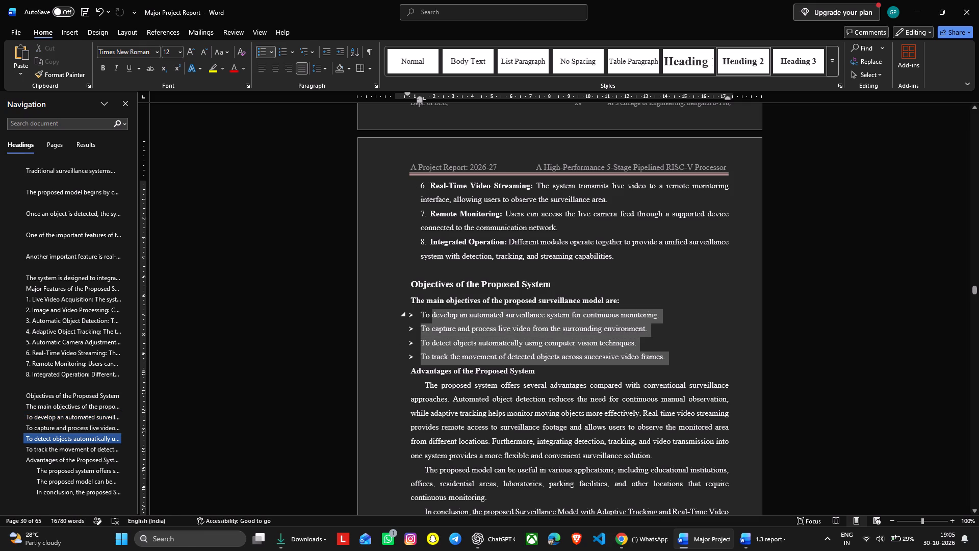
left_click_drag(456, 312, 428, 311)
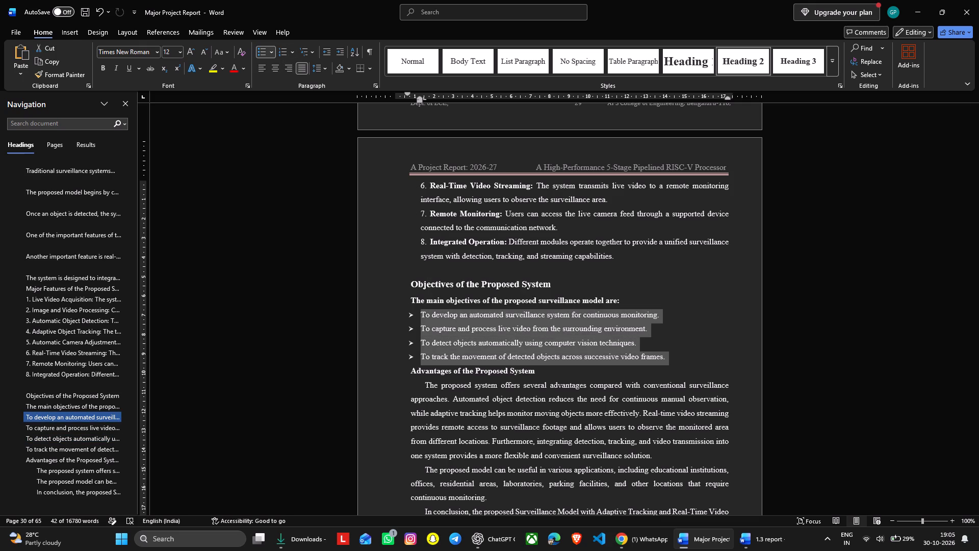
left_click_drag(408, 92, 420, 93)
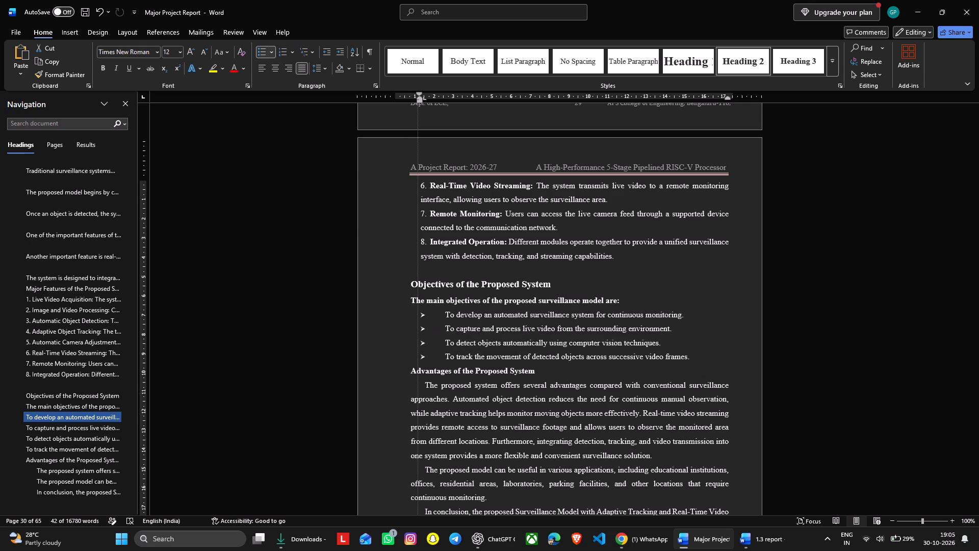
left_click_drag(420, 93, 415, 94)
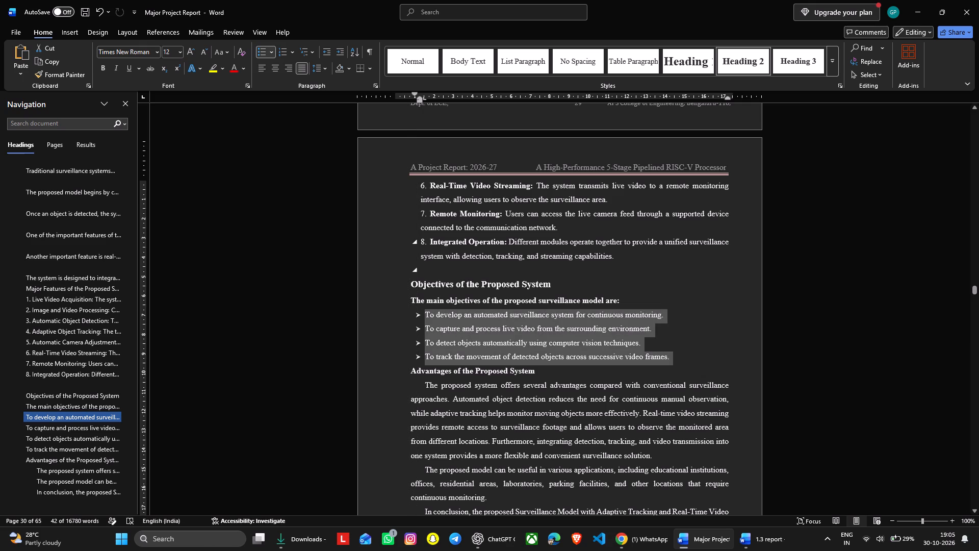
left_click(415, 91)
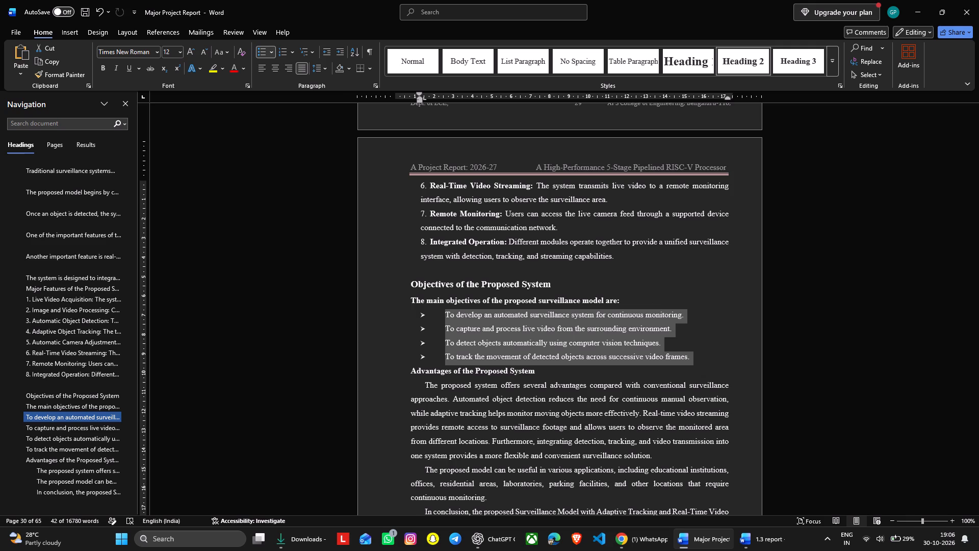
left_click_drag(425, 98, 430, 102)
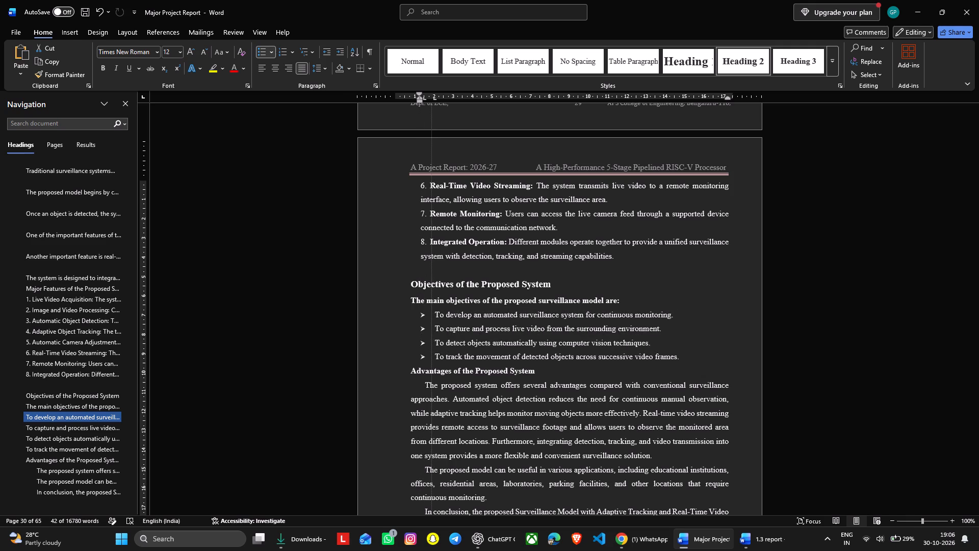
left_click_drag(430, 102, 430, 102)
left_click(506, 318)
Insert an unbulleted blank line between the last objective and the "Advantages of the Proposed System" heading.
scroll(506, 323, "down", 2)
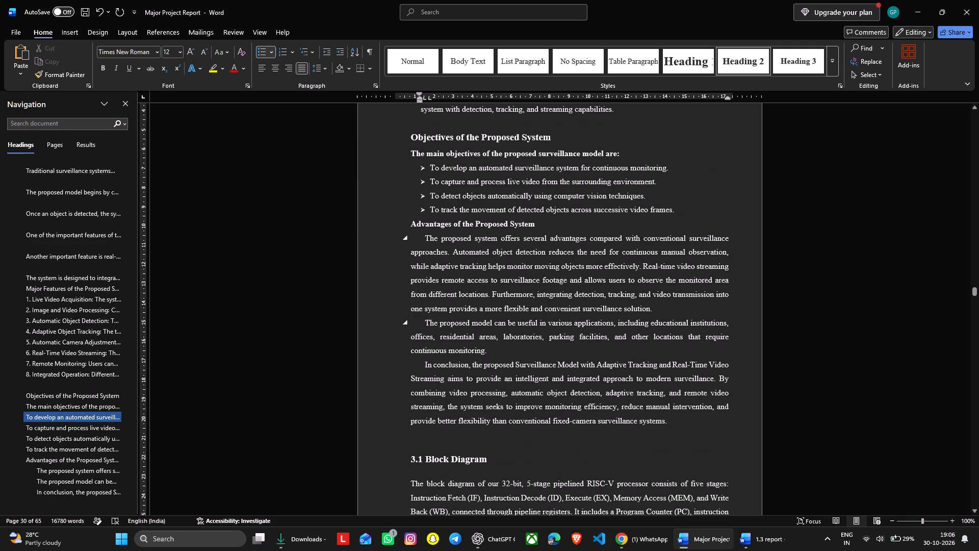
left_click(684, 209)
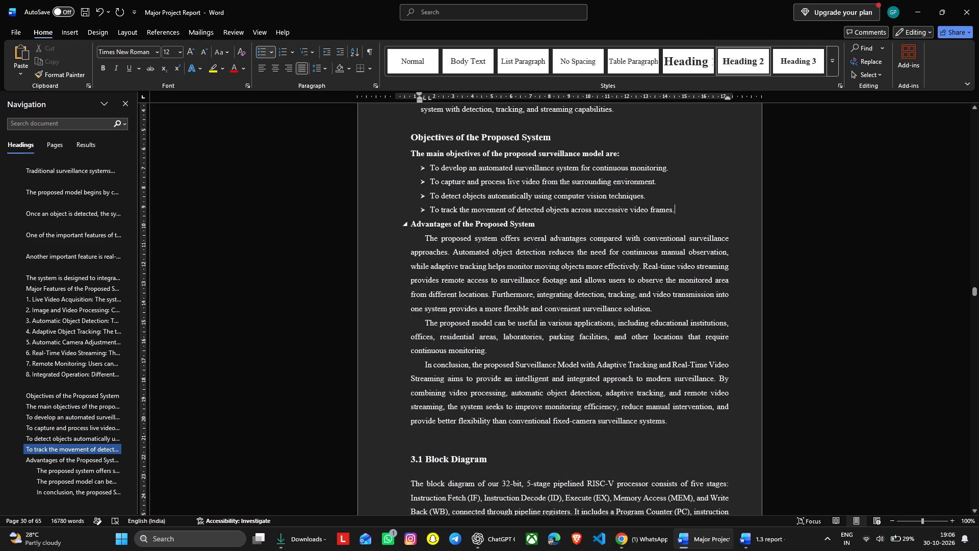
key("Return")
key("BackSpace")
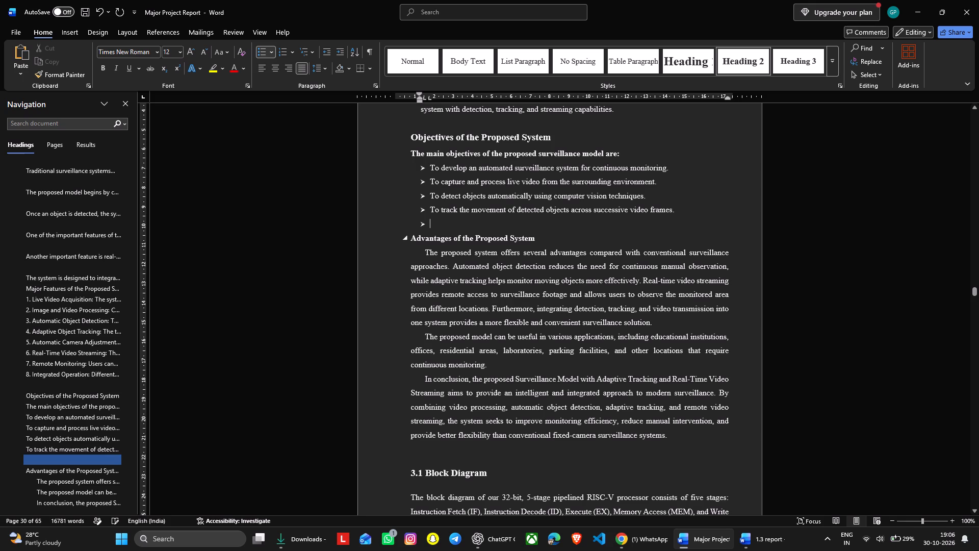
Increase the "Advantages of the Proposed System" heading to font size 14.
left_click_drag(543, 240, 411, 245)
left_click(411, 245)
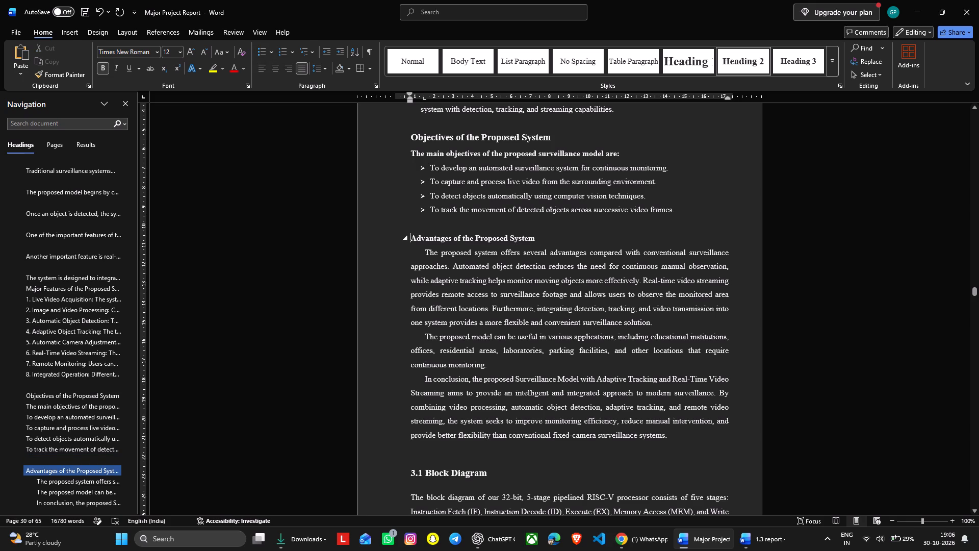
left_click_drag(412, 242, 534, 242)
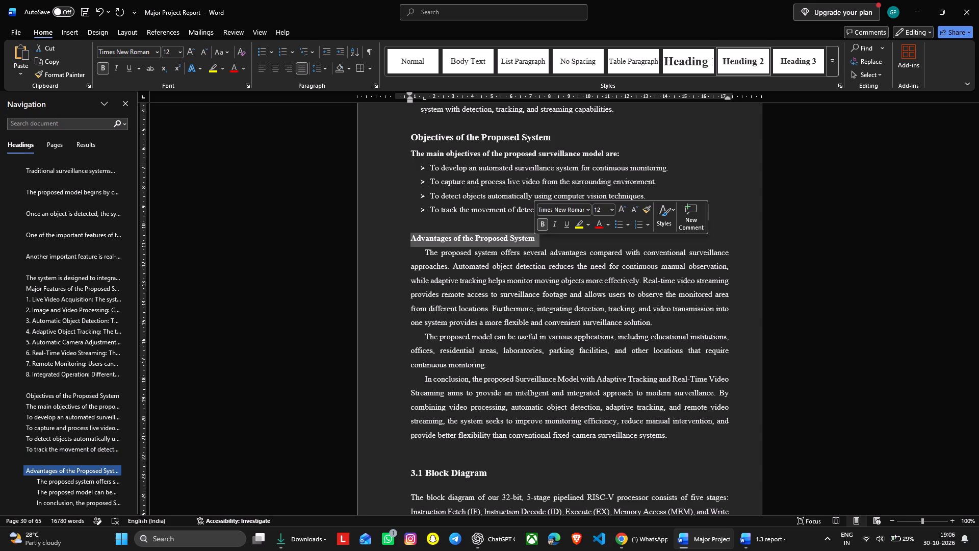
left_click(621, 211)
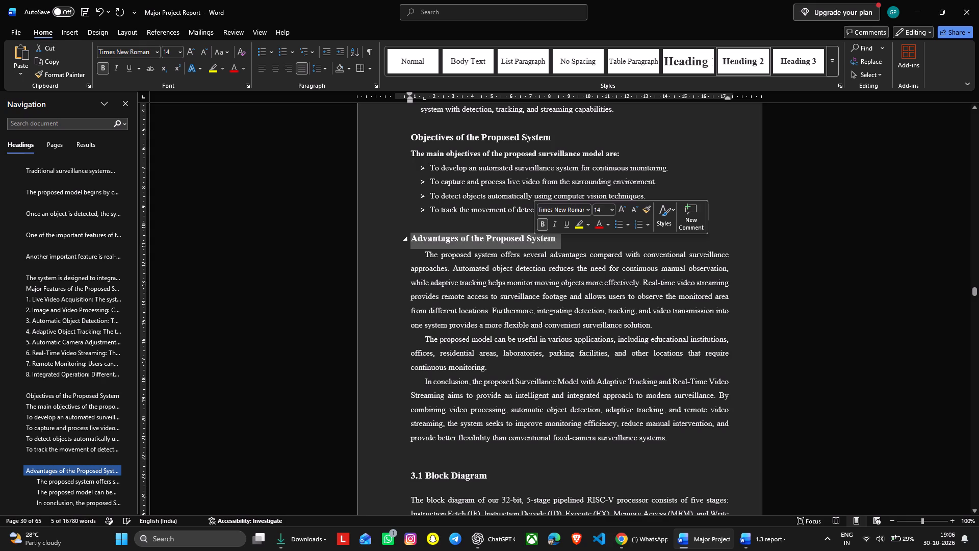
Remove the leading spaces before "The proposed system offers several advantages" under the "Advantages of the Proposed System" heading.
left_click(536, 306)
left_click(425, 254)
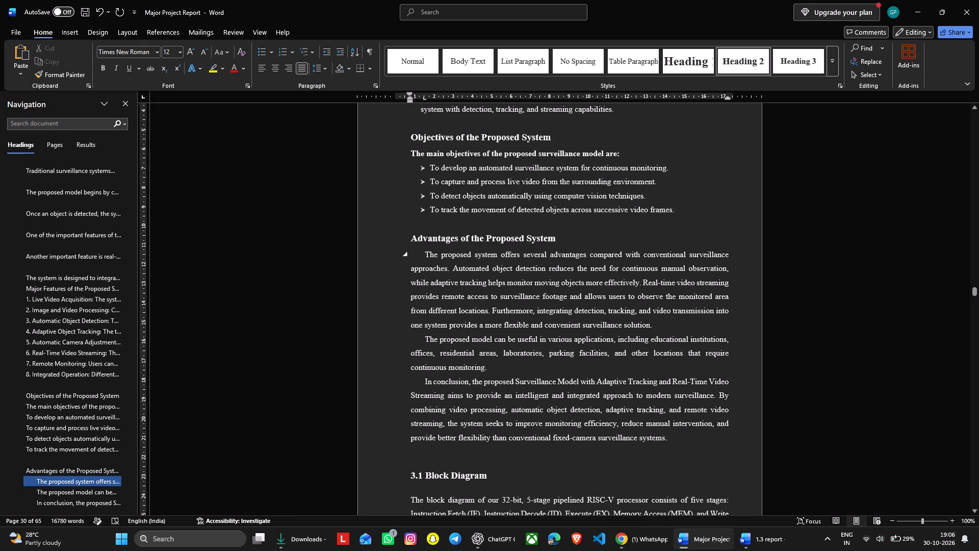
key("F12")
key("BackSpace")
key("BackSpace")
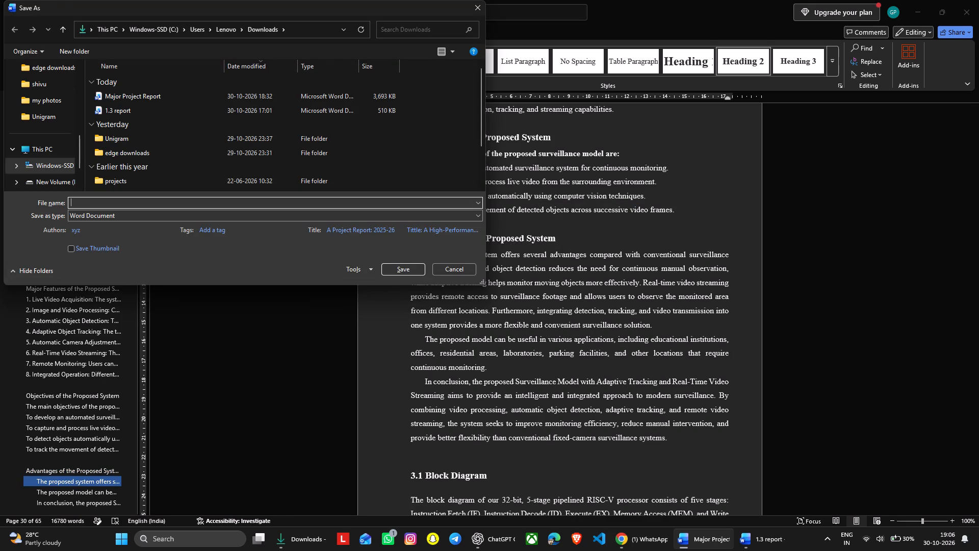
left_click(579, 237)
left_click(482, 9)
key("BackSpace")
key("BackSpace")
key("BackSpace")
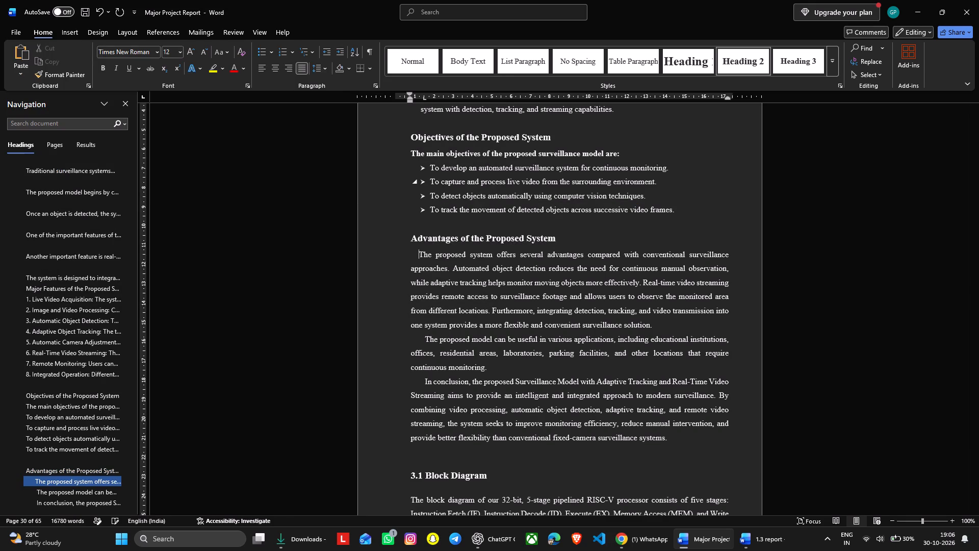
key("BackSpace")
key("BackSpace")
key("BackSpace")
key("BackSpace")
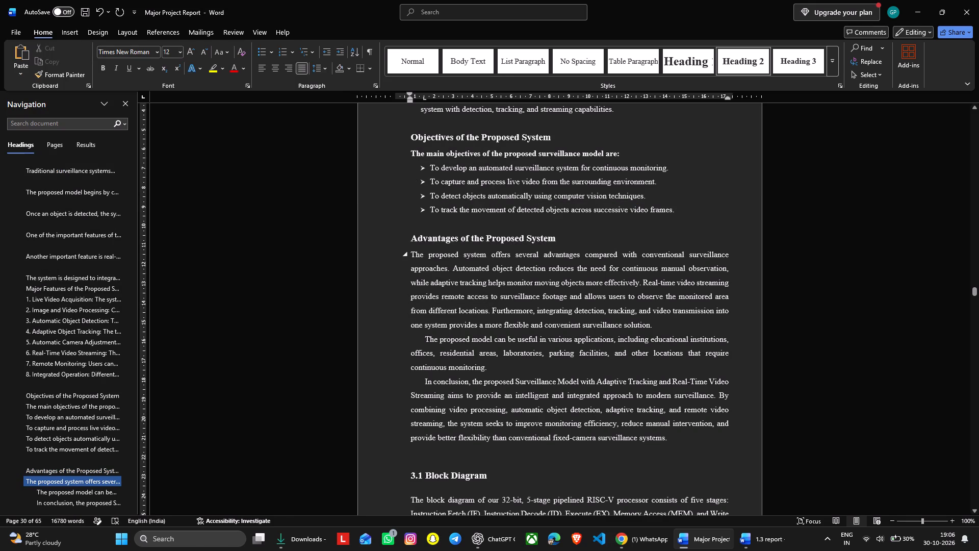
Remove the leading spaces from the paragraph starting "The proposed model can be useful in various applications".
left_click(425, 339)
key("BackSpace")
key("BackSpace")
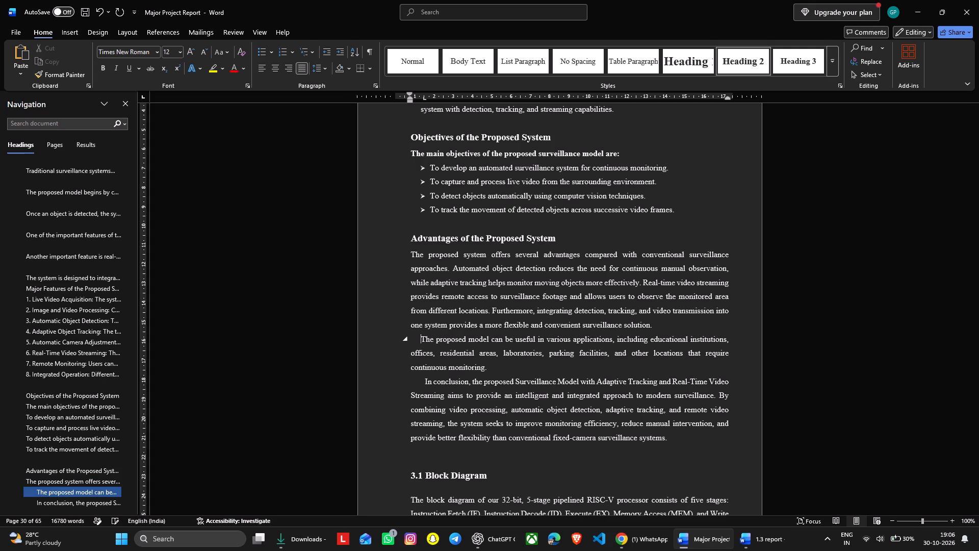
key("BackSpace")
key("BackSpace")
key("BackSpace")
key("BackSpace")
key("BackSpace")
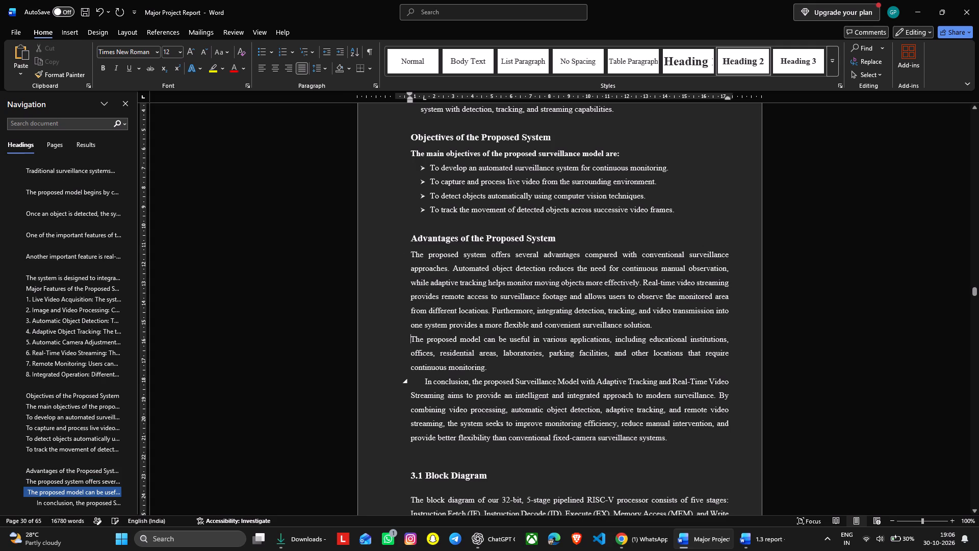
Remove the leading spaces from the paragraph starting "In conclusion, the proposed Surveillance Model".
left_click(423, 382)
key("BackSpace")
key("BackSpace")
key("BackSpace")
key("BackSpace")
key("BackSpace")
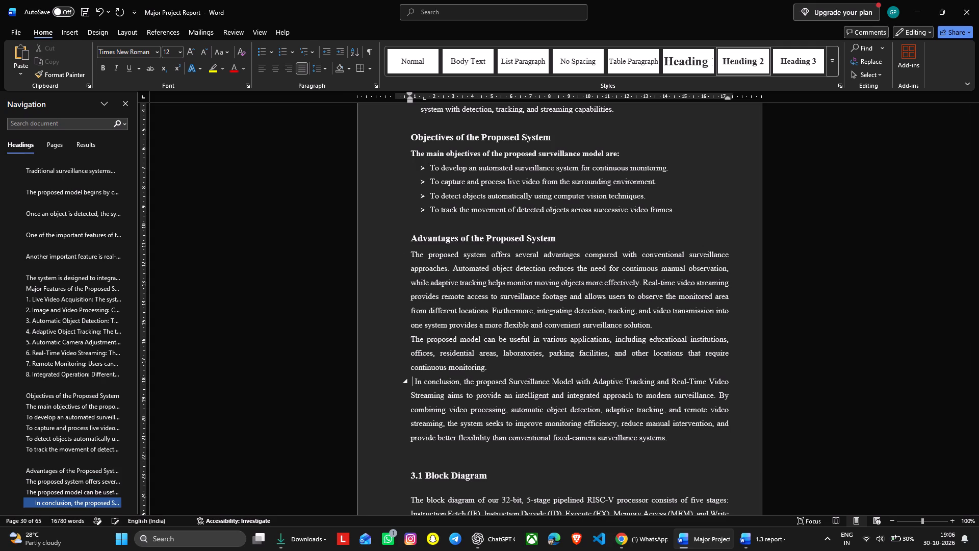
key("BackSpace")
key("BackSpace")
key("BackSpace")
key("BackSpace")
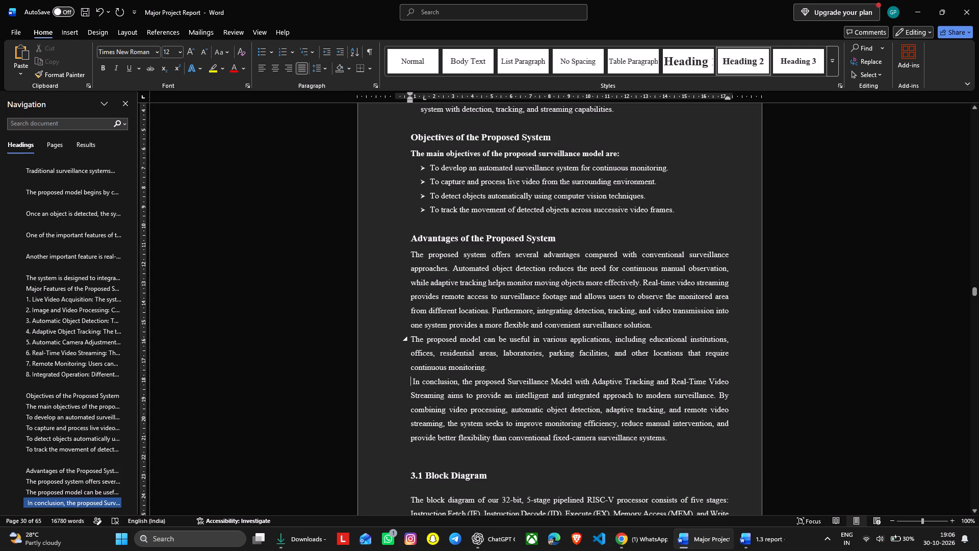
Join the "In conclusion" paragraph onto the end of the preceding paragraph, after "continuous monitoring.".
double_click(528, 369)
key("Delete")
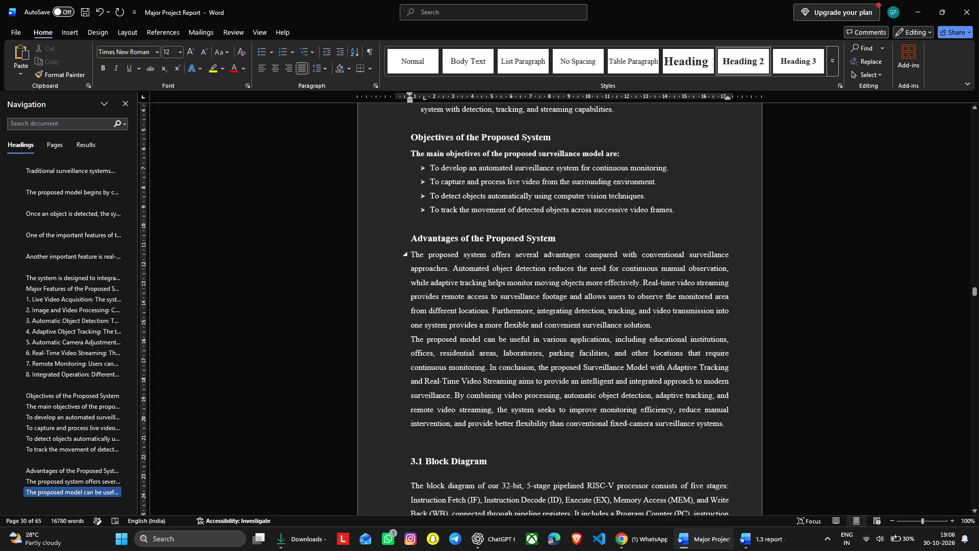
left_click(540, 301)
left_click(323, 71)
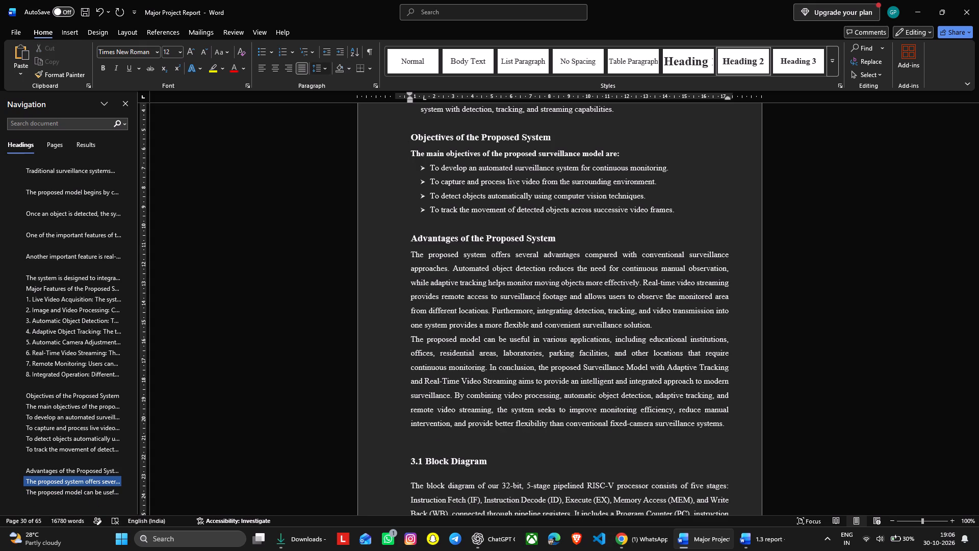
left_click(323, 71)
Insert a blank line between the two paragraphs under "Advantages of the Proposed System".
left_click(665, 328)
key("Return")
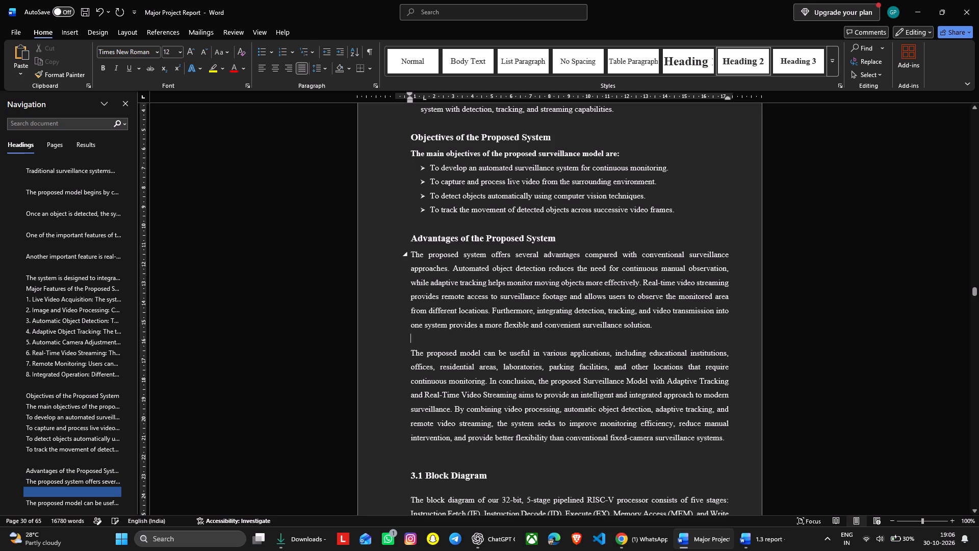
Delete the extra empty paragraph directly above the "3.1 Block Diagram" heading.
left_click(438, 462)
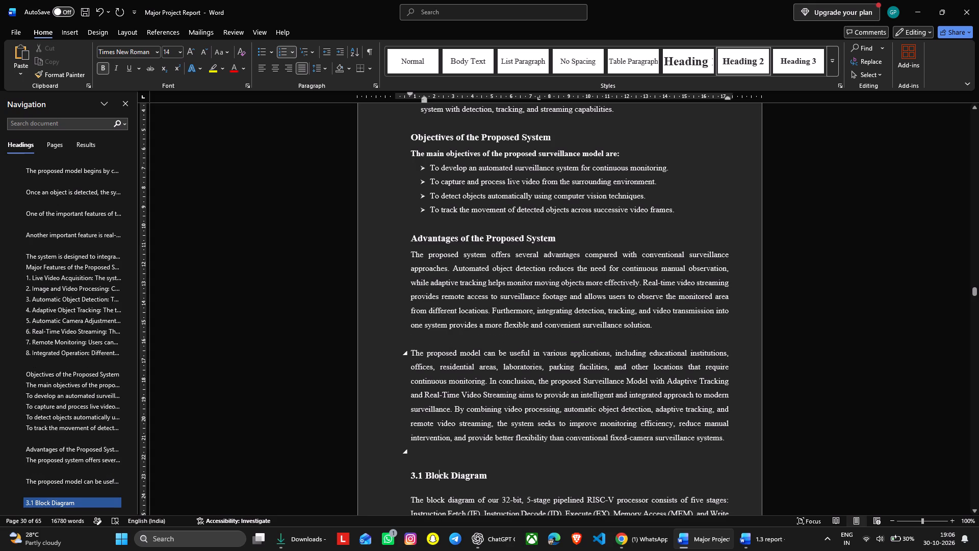
left_click(439, 451)
left_click(426, 458)
left_click(407, 454)
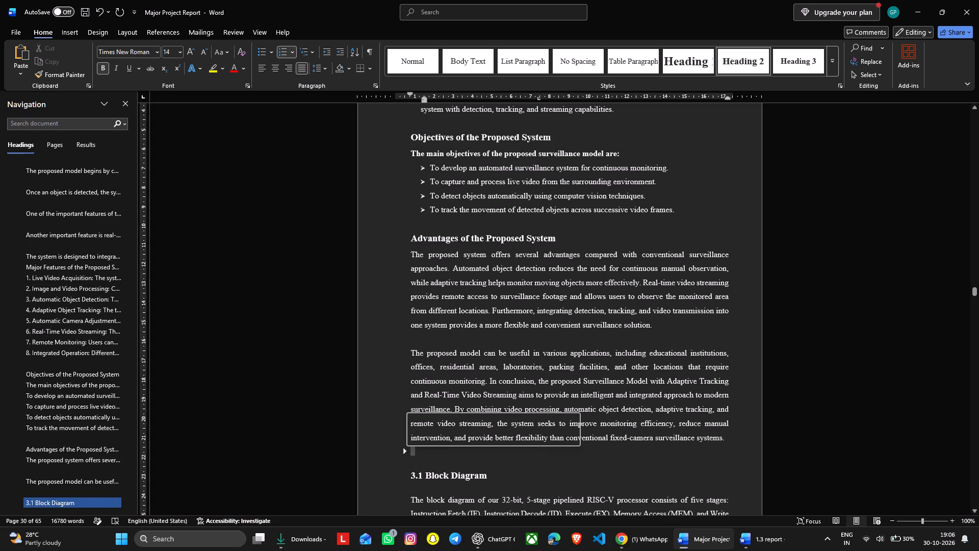
left_click(418, 460)
left_click(418, 455)
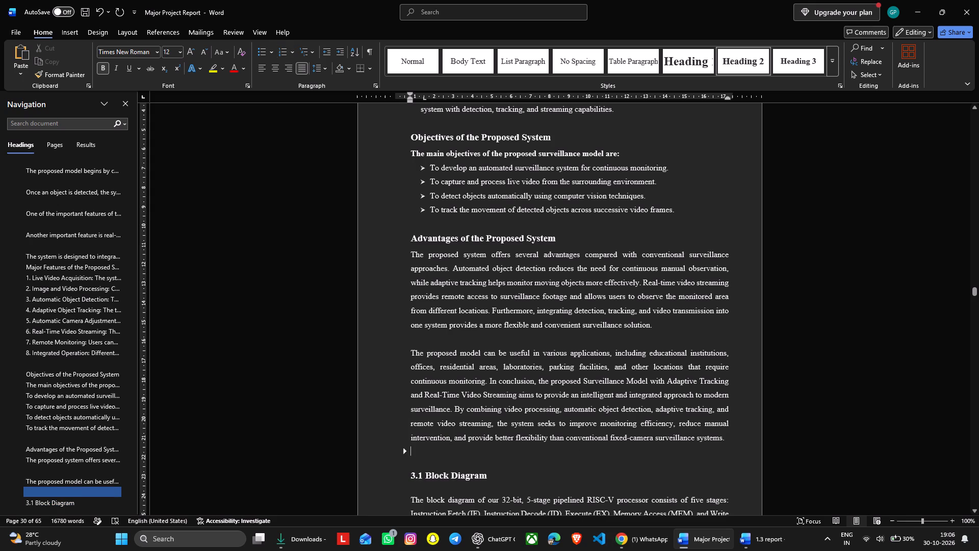
key("BackSpace")
key("BackSpace")
key("BackSpace")
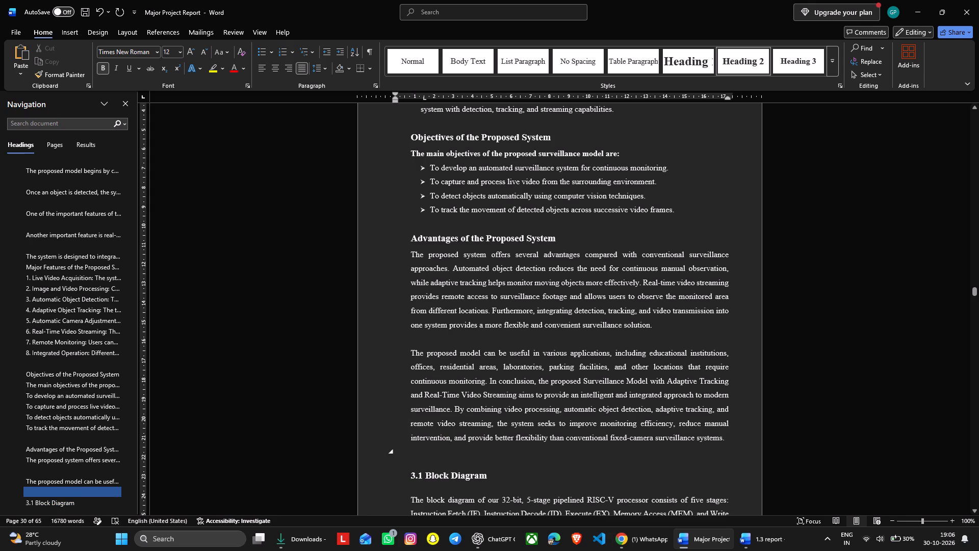
key("Delete")
Review the formatting of the remaining Methodology sections from 3.1 Block Diagram through 3.5 Flowchart.
scroll(525, 495, "down", 2)
scroll(516, 420, "down", 3)
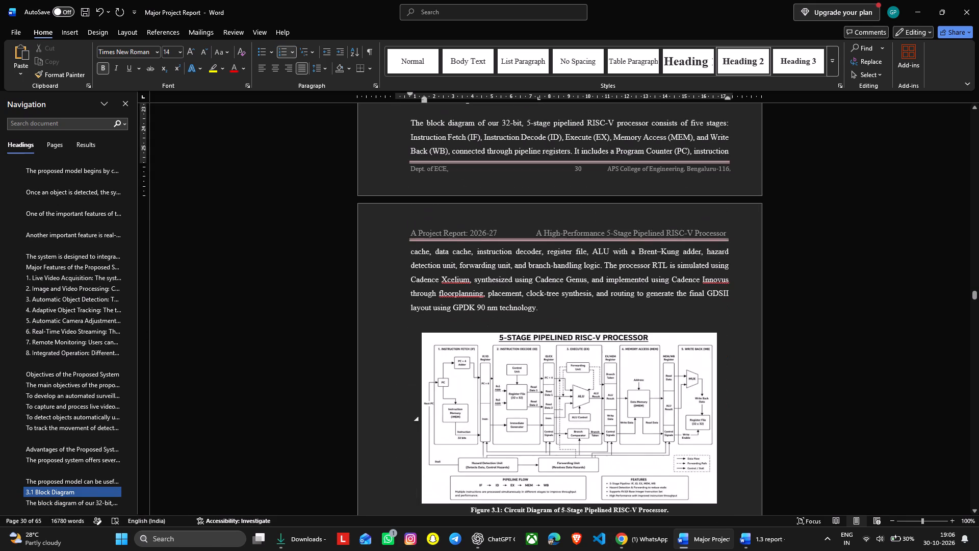
scroll(514, 417, "down", 17)
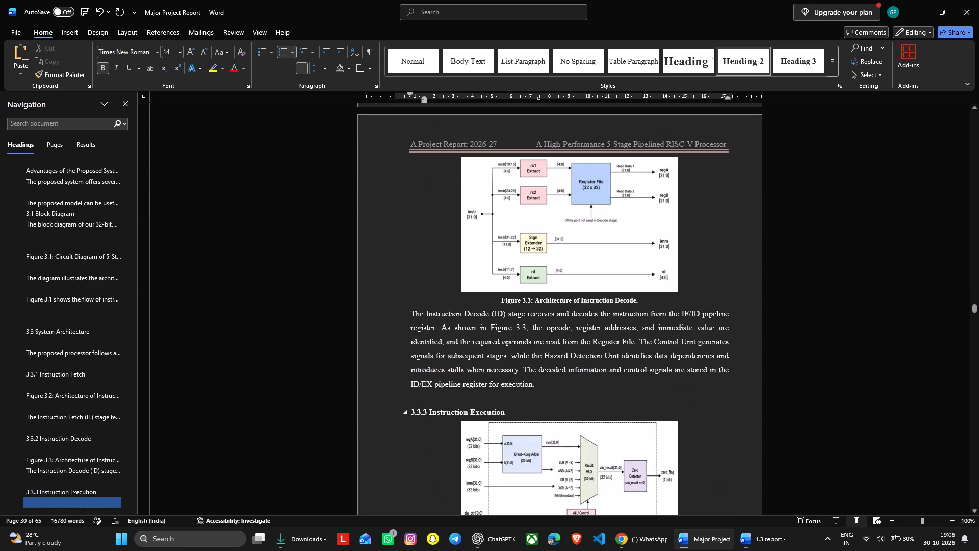
scroll(512, 403, "down", 10)
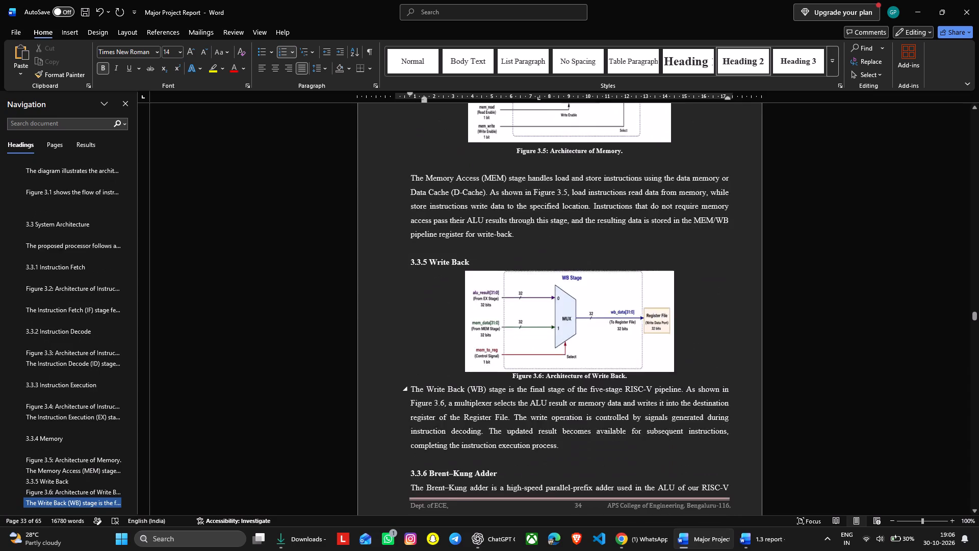
scroll(511, 405, "down", 14)
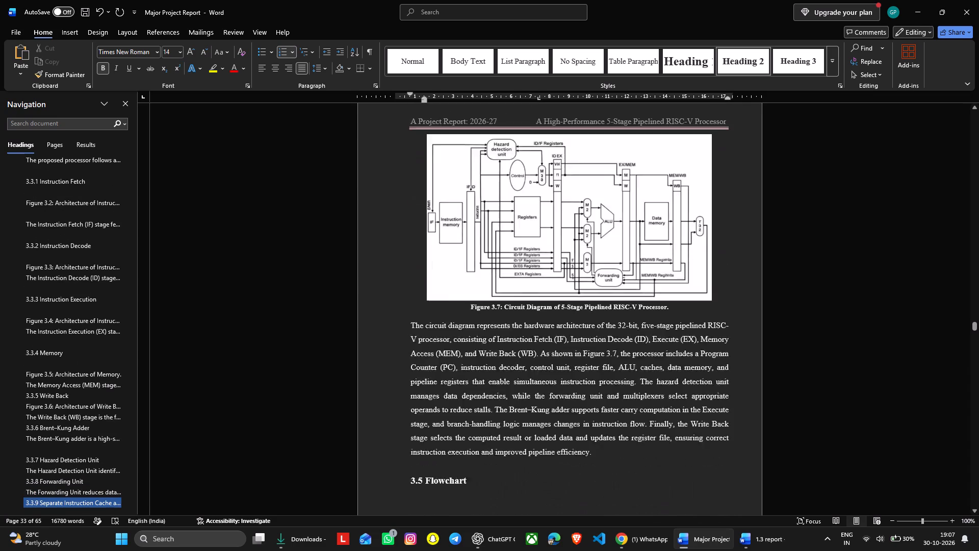
scroll(512, 406, "down", 3)
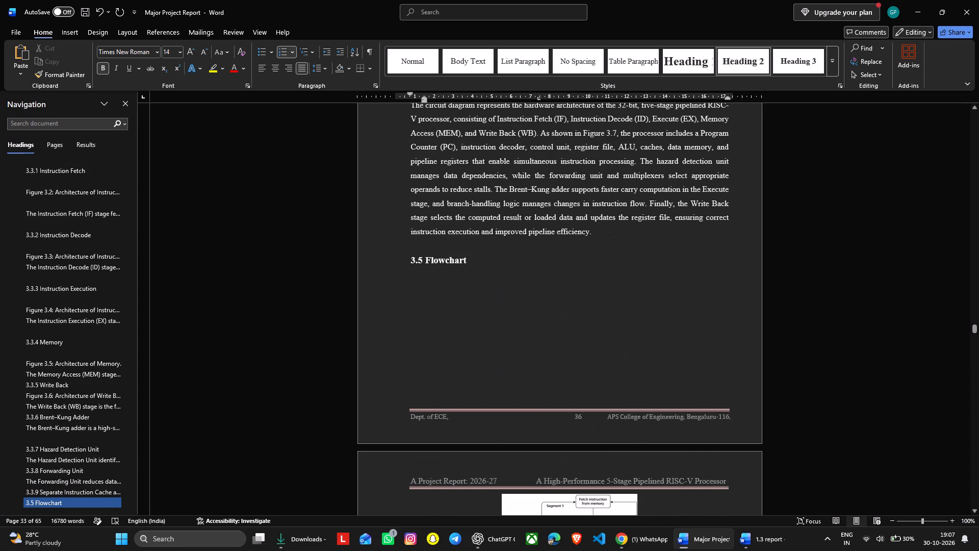
scroll(501, 413, "down", 5)
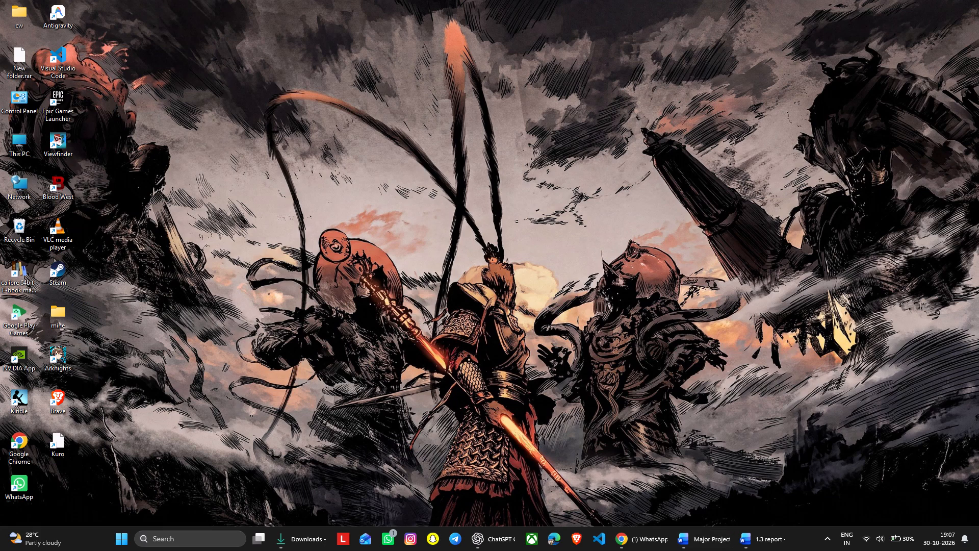
Switch to the desktop and open the Kuro file.
double_click(59, 445)
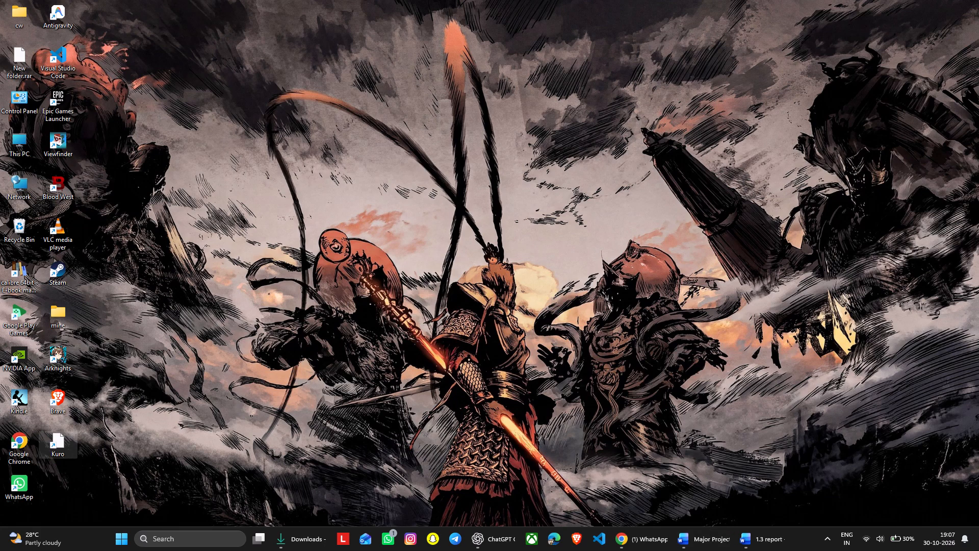
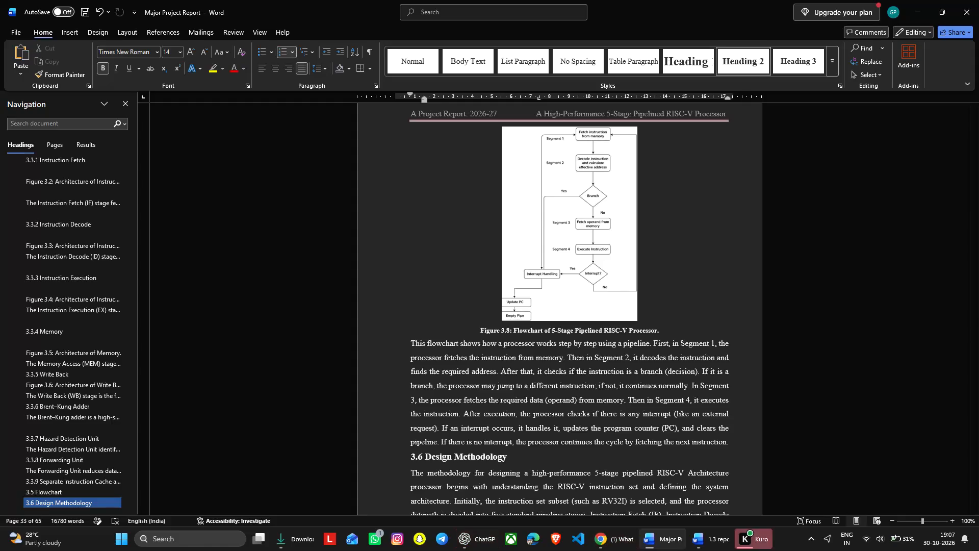
Turn on AutoSave for the Major Project Report by uploading it to the personal OneDrive.
left_click(63, 9)
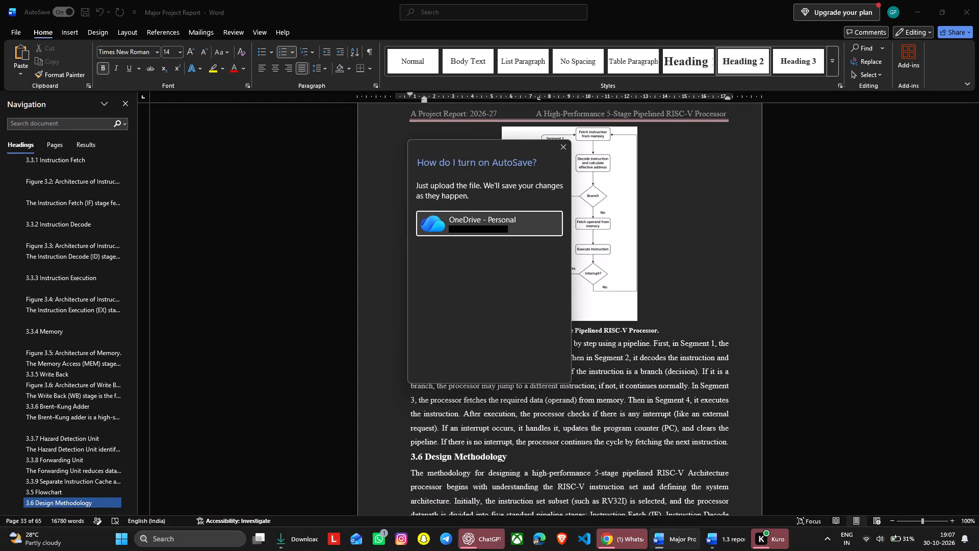
left_click(478, 215)
double_click(478, 215)
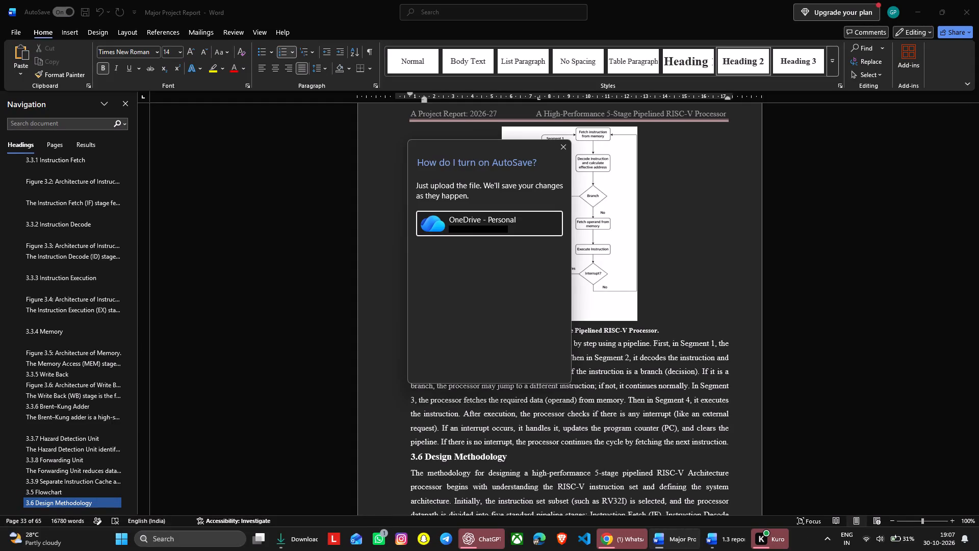
left_click(279, 380)
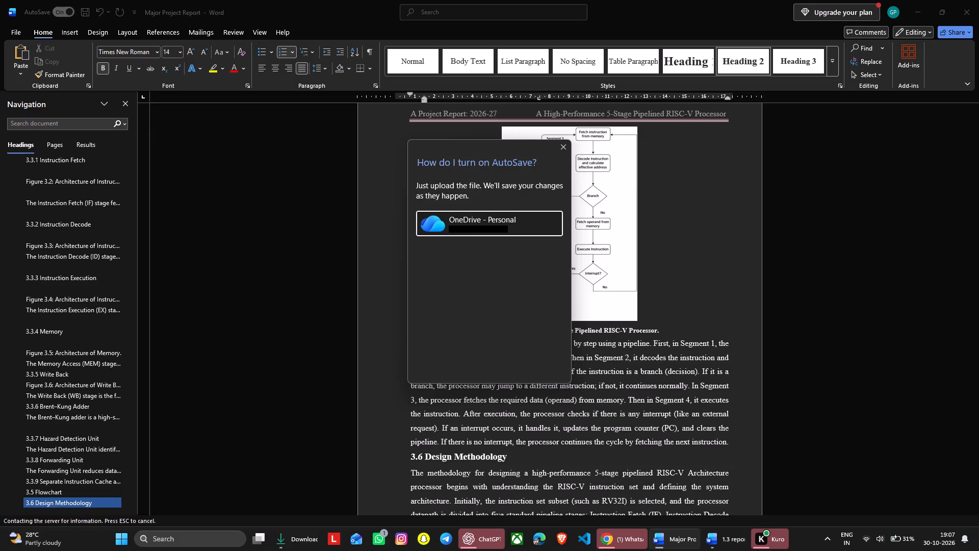
left_click(278, 380)
left_click(325, 296)
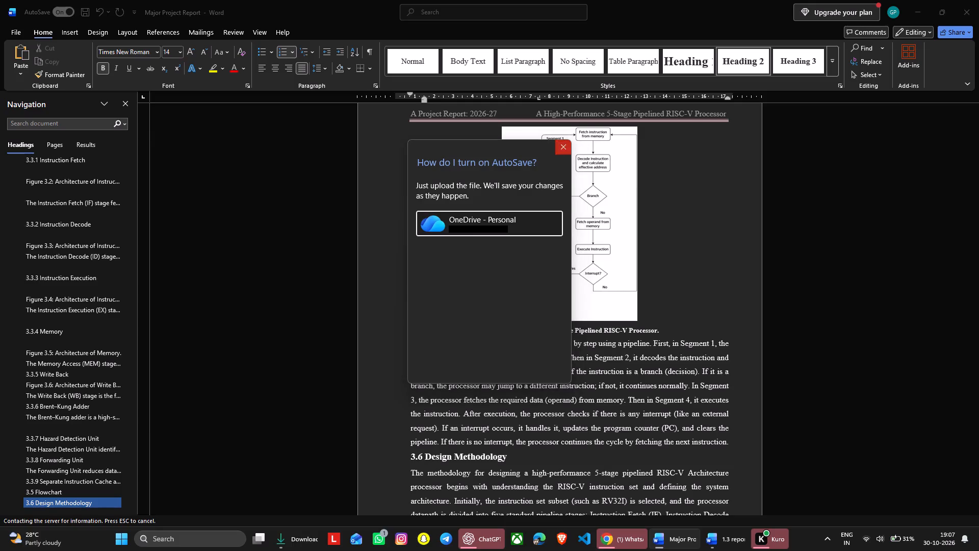
left_click(561, 145)
left_click(571, 144)
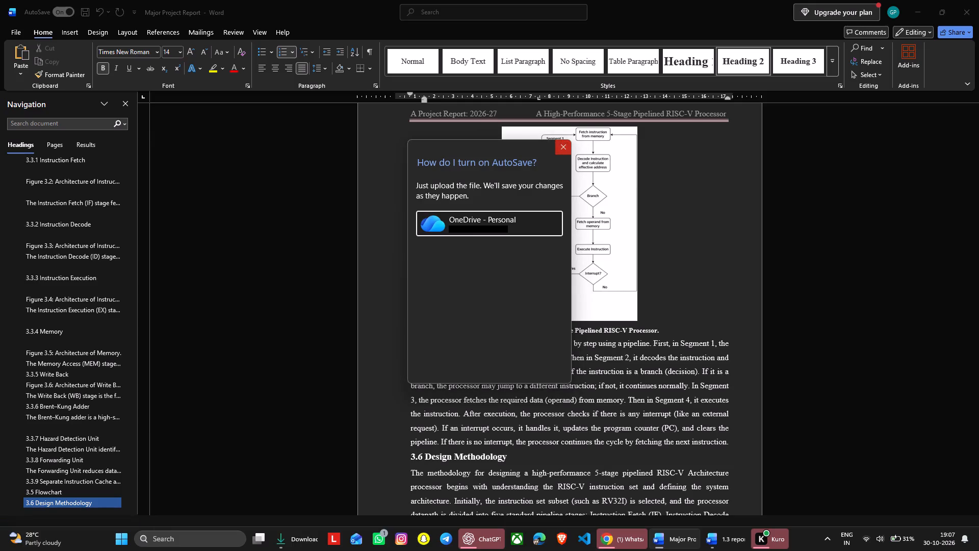
triple_click(564, 146)
double_click(564, 146)
triple_click(564, 146)
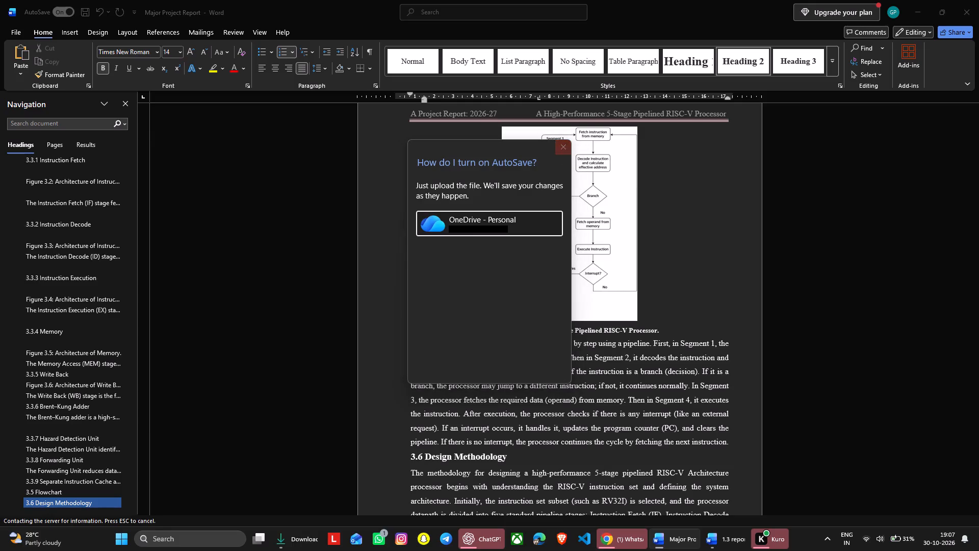
triple_click(564, 146)
Review the formatting of the Methodology chapter, from the System Architecture sections through Design Methodology to the start of Chapter 4.
left_click(378, 245)
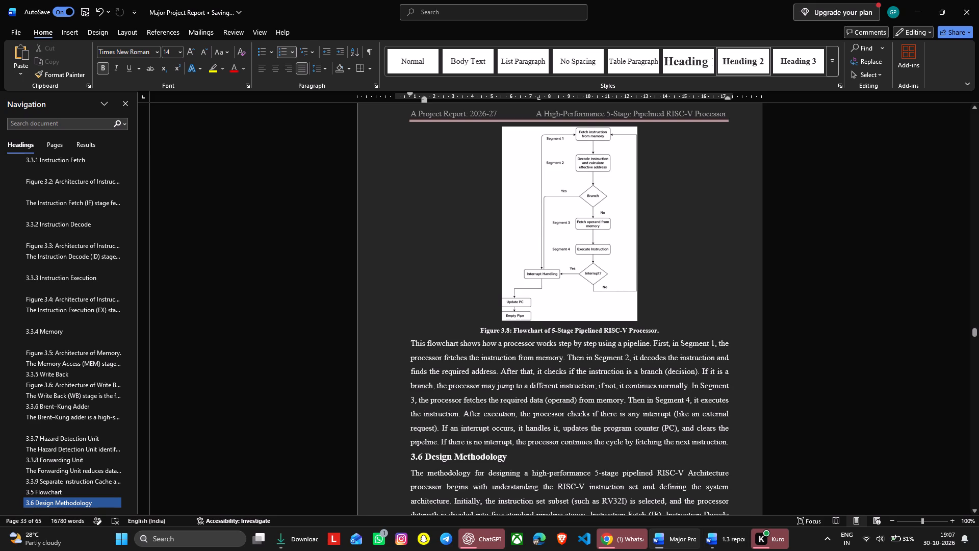
scroll(539, 333, "up", 13)
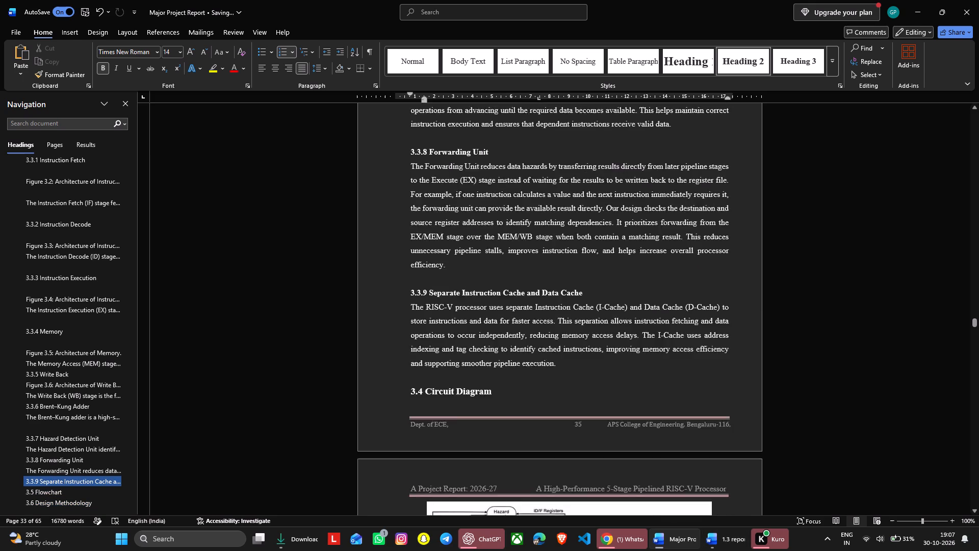
scroll(539, 316, "up", 7)
scroll(523, 243, "up", 2)
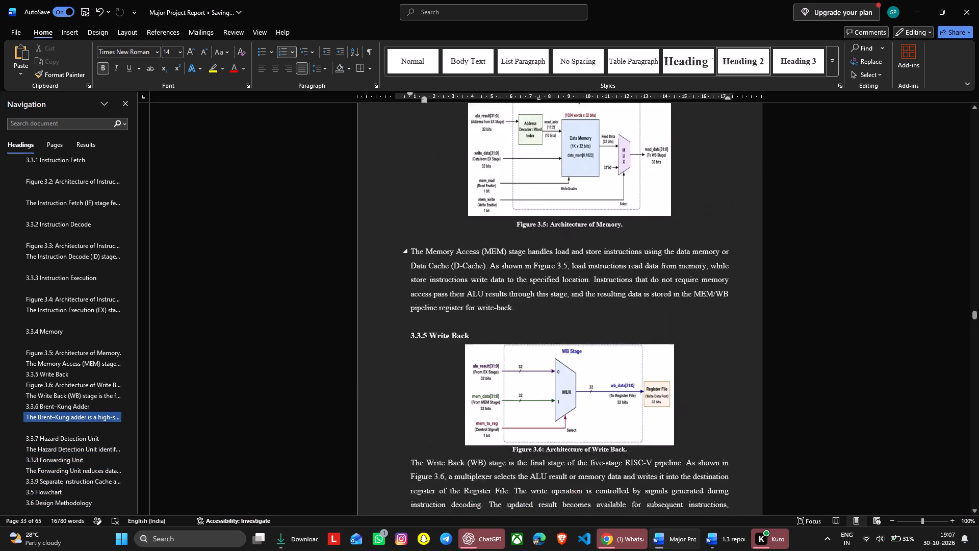
scroll(523, 243, "up", 3)
scroll(523, 243, "down", 12)
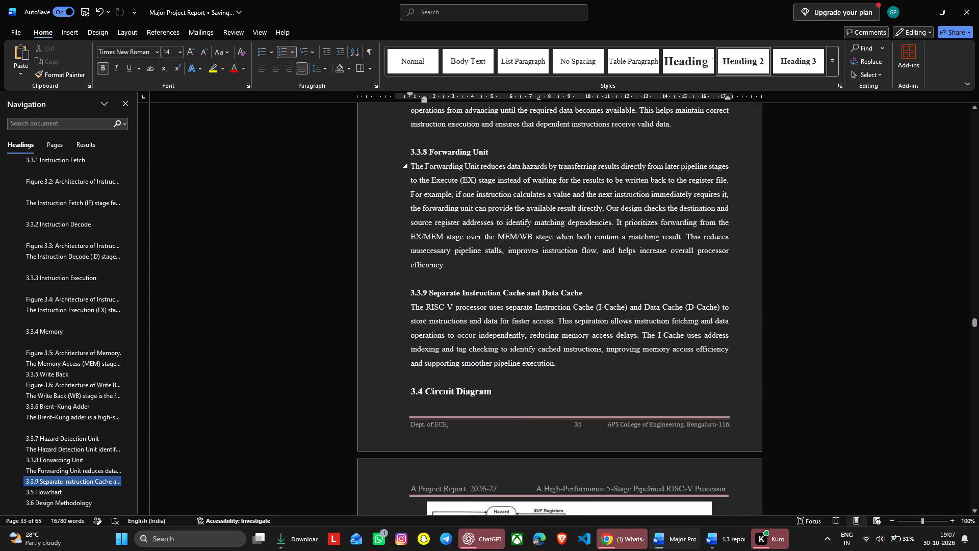
scroll(523, 243, "down", 19)
scroll(523, 243, "down", 3)
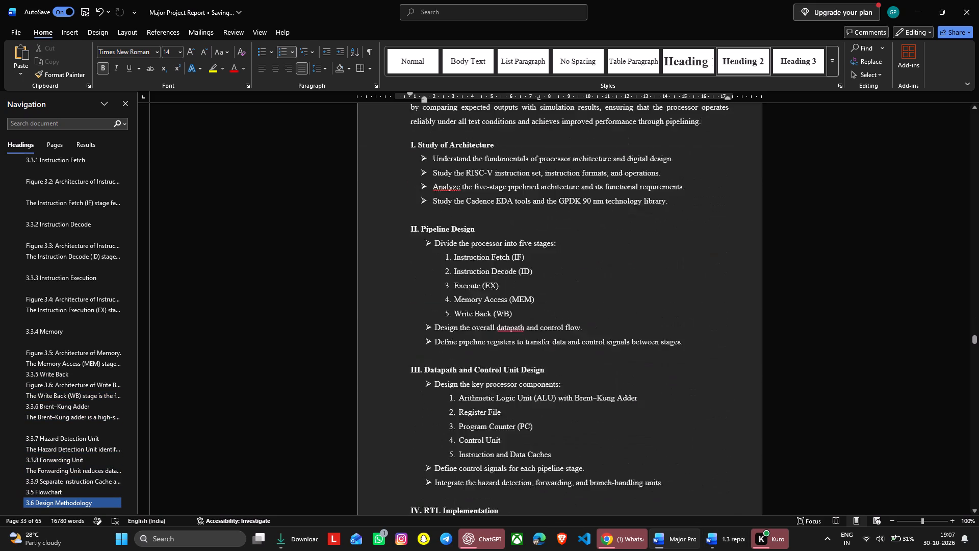
scroll(523, 243, "down", 20)
scroll(523, 243, "up", 5)
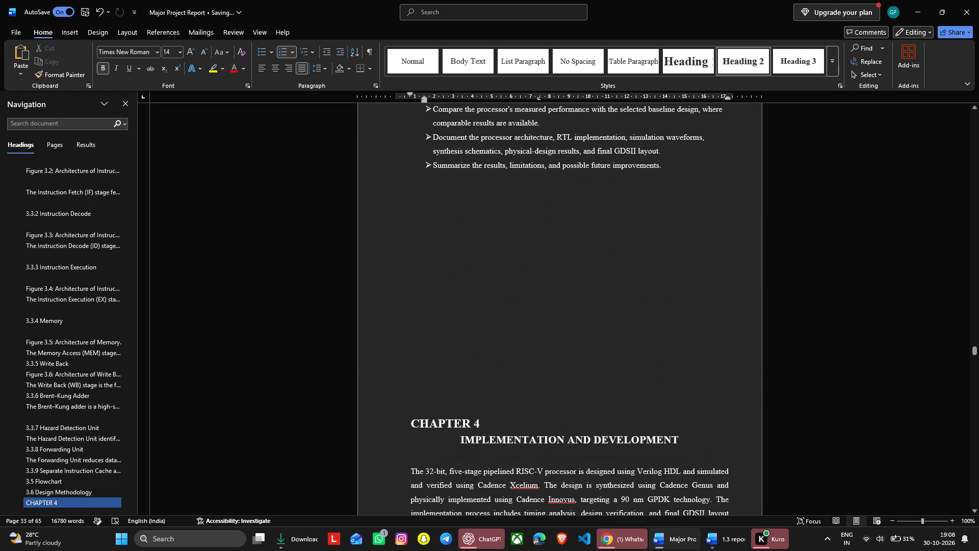
scroll(523, 243, "up", 20)
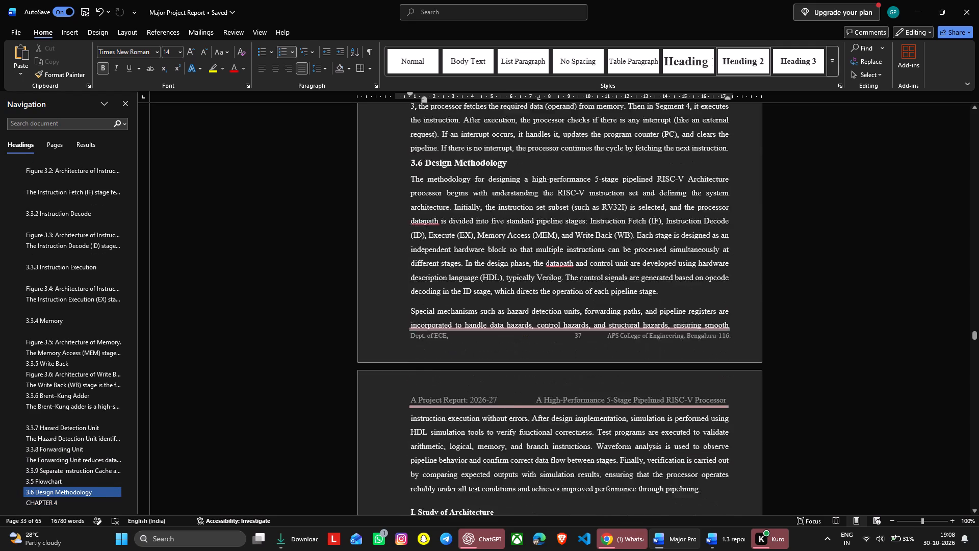
scroll(523, 243, "up", 20)
scroll(523, 243, "up", 4)
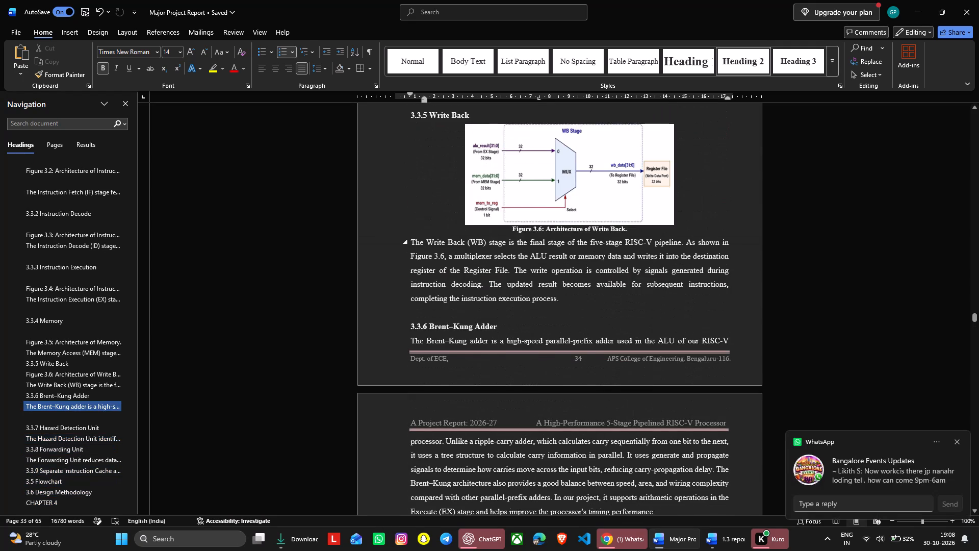
scroll(523, 243, "up", 7)
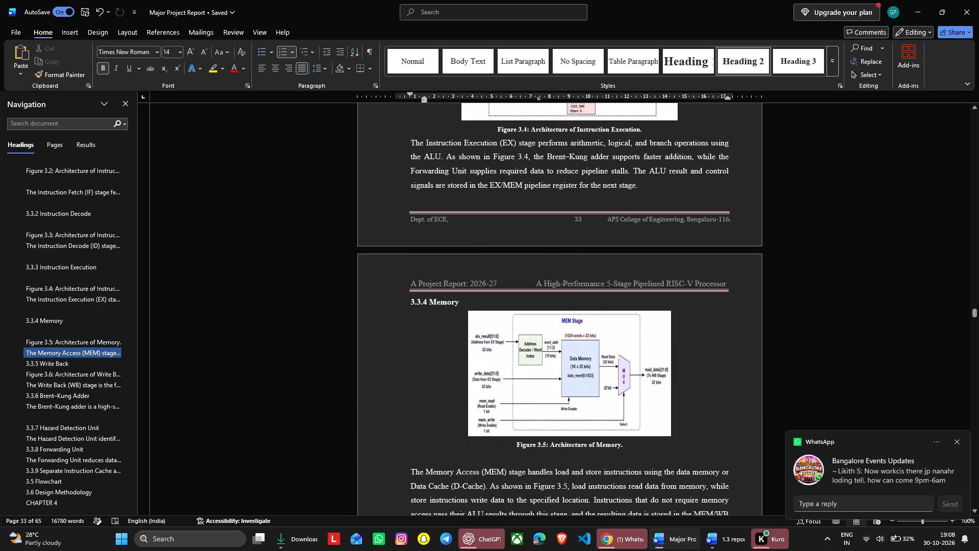
scroll(523, 242, "up", 13)
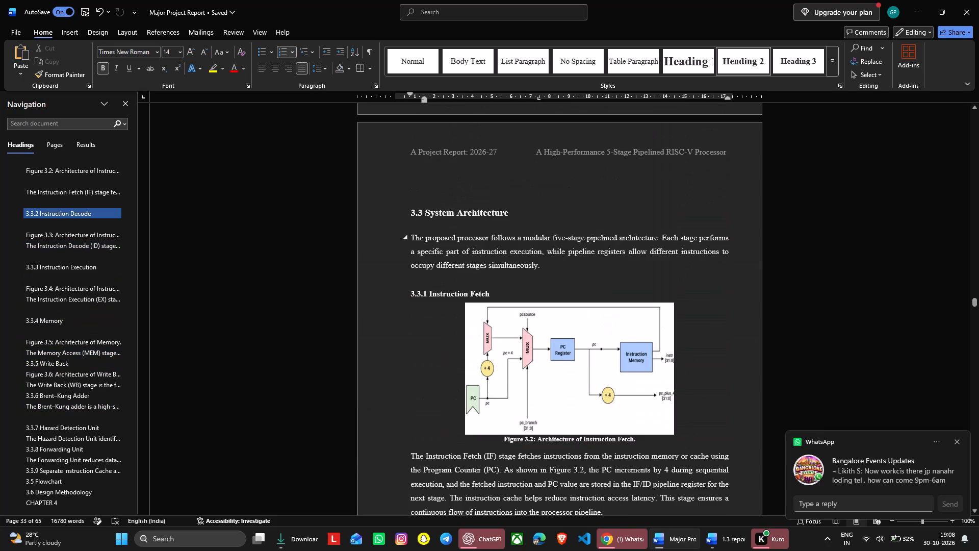
Increase the font size of the "Block Diagram" text in the 3.1 heading to 16.
scroll(523, 242, "up", 9)
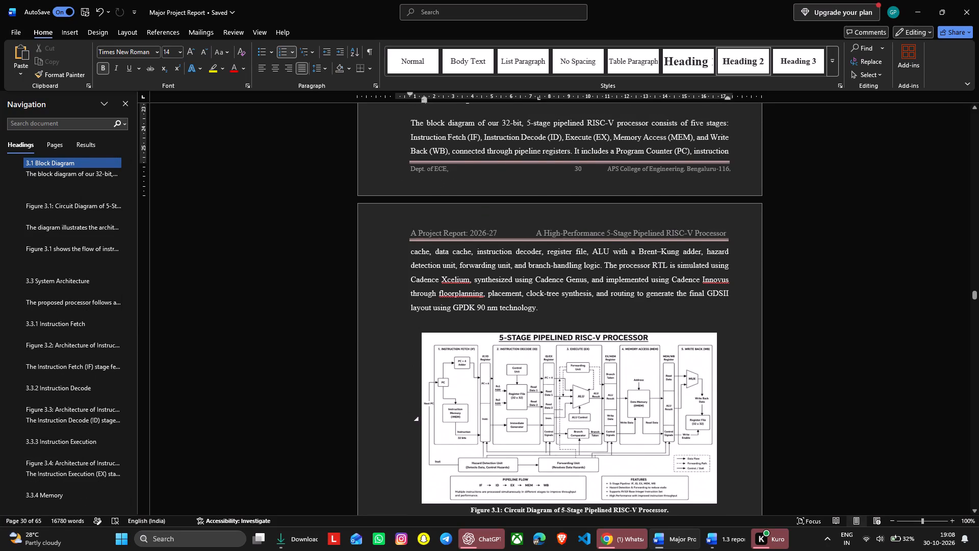
scroll(443, 395, "up", 2)
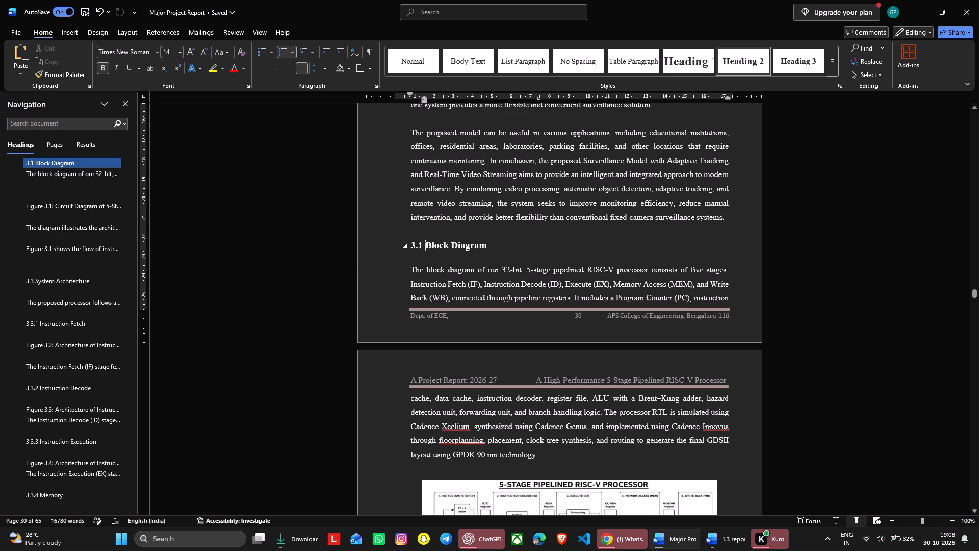
left_click(487, 247)
left_click_drag(487, 247, 405, 246)
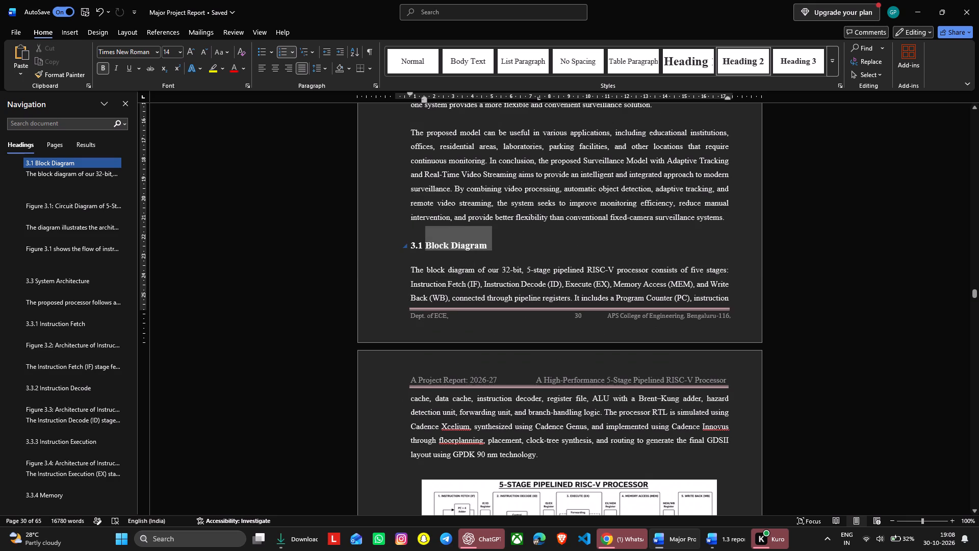
left_click_drag(405, 246, 404, 246)
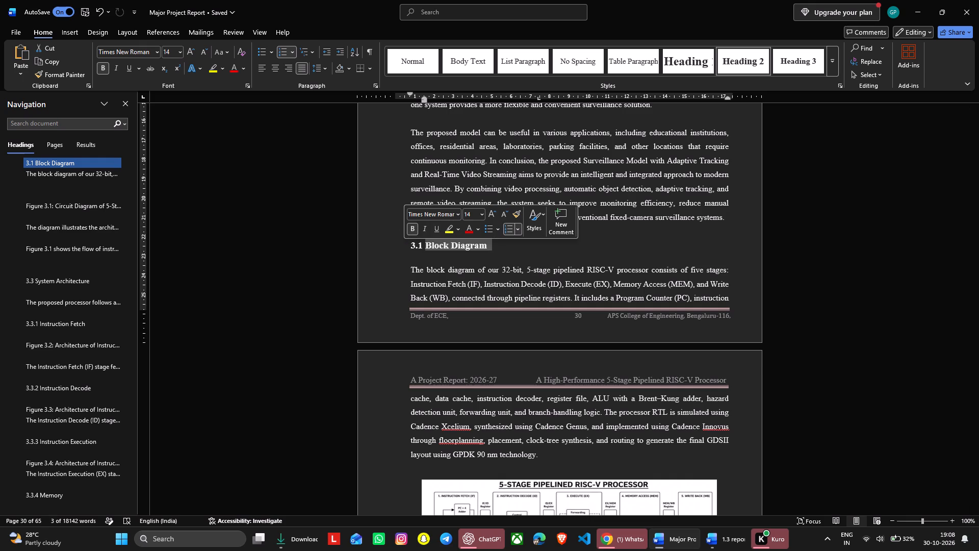
left_click(488, 215)
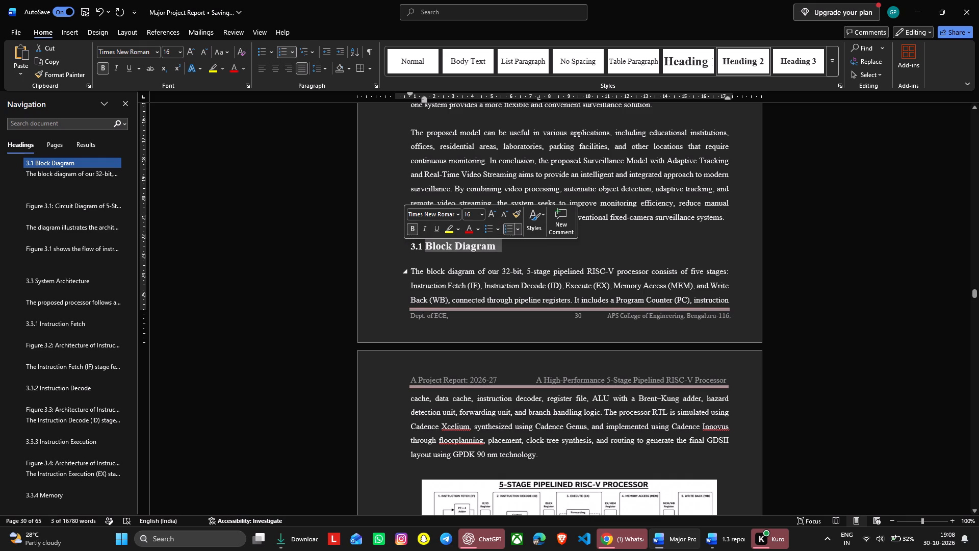
left_click(504, 257)
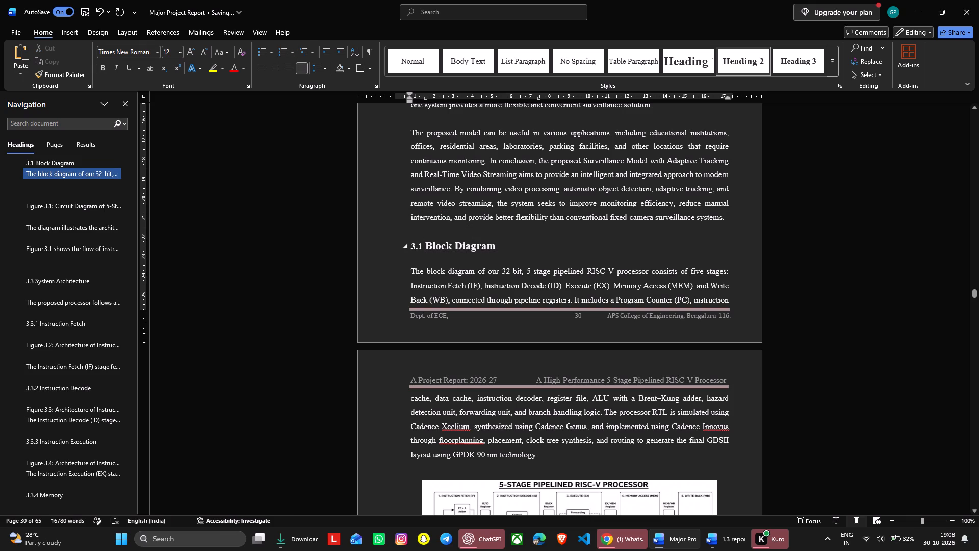
Set the font size of the number "3.1" in the Block Diagram heading to 16.
left_click(424, 245)
left_click_drag(424, 245, 410, 243)
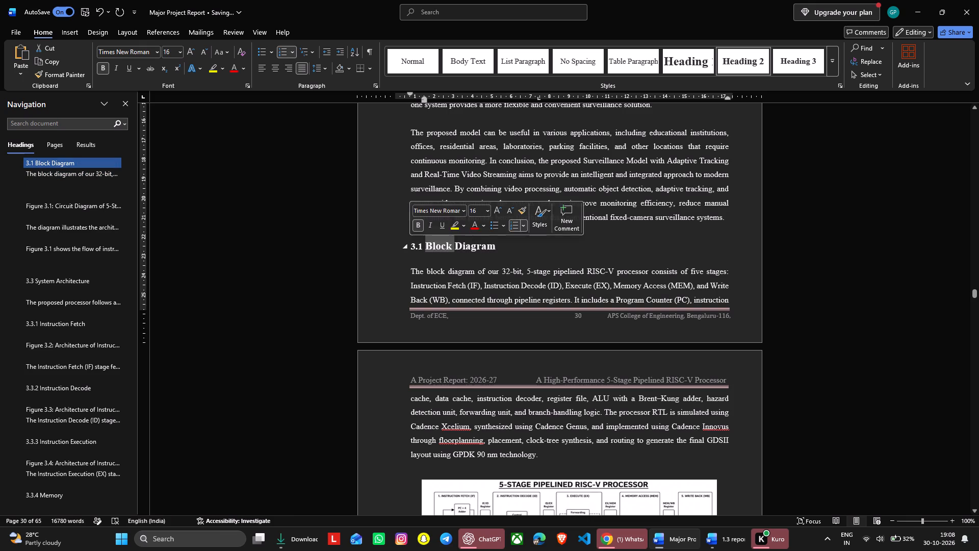
left_click(412, 247)
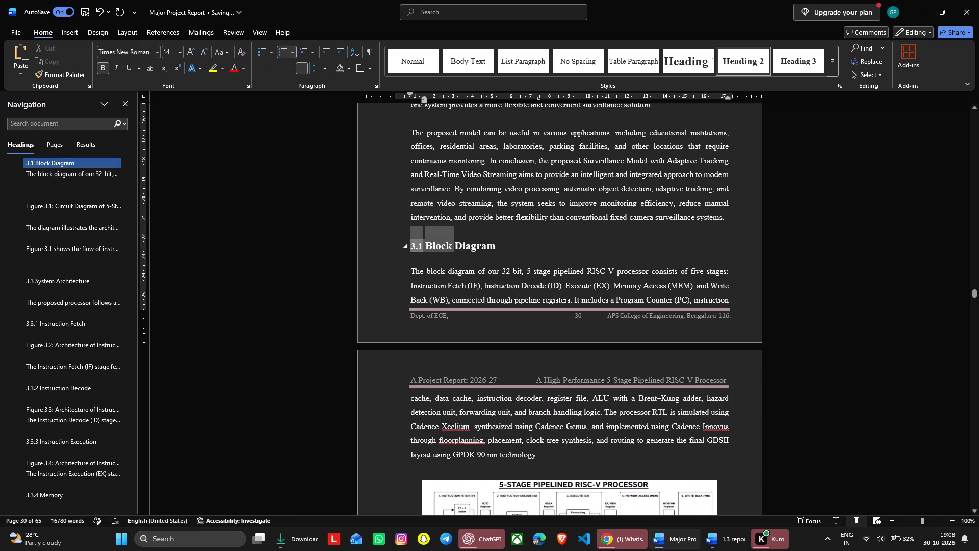
left_click(178, 54)
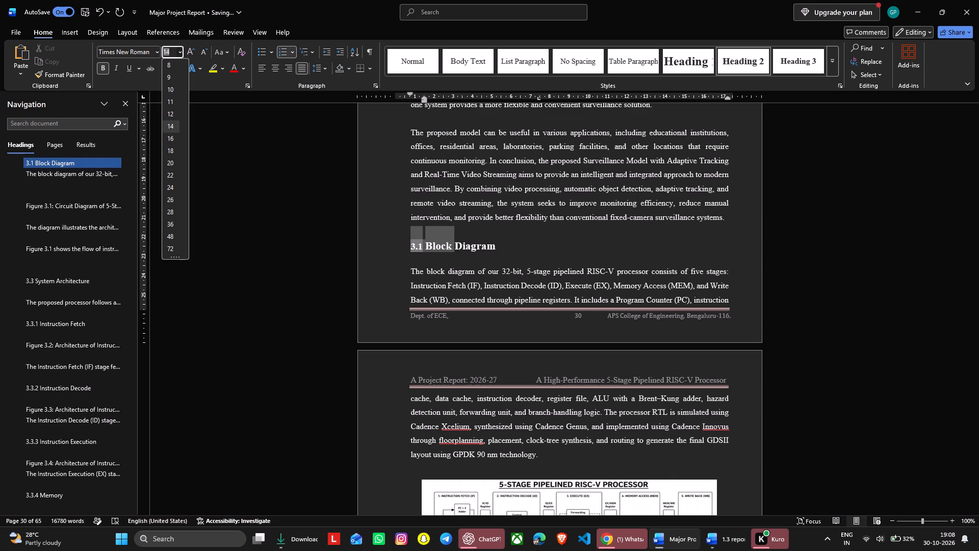
left_click(178, 135)
left_click(531, 245)
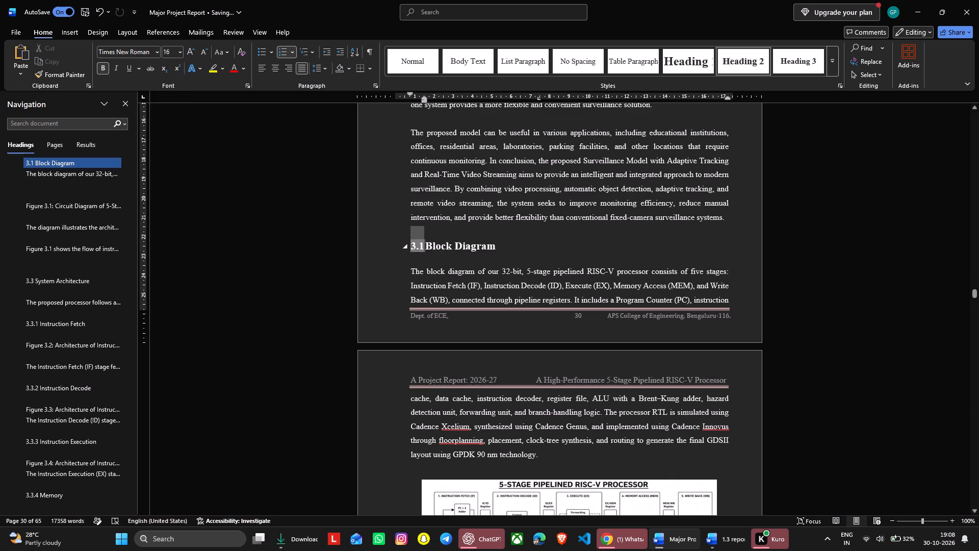
Review the layout from the 3.1 Block Diagram heading through Figure 3.1 to the 3.3 System Architecture heading.
scroll(527, 376, "down", 2)
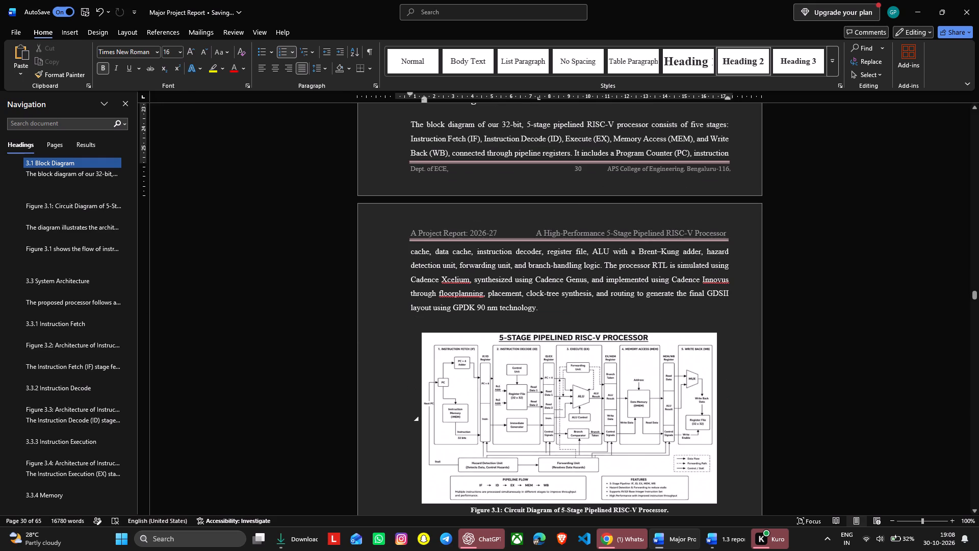
scroll(529, 385, "up", 2)
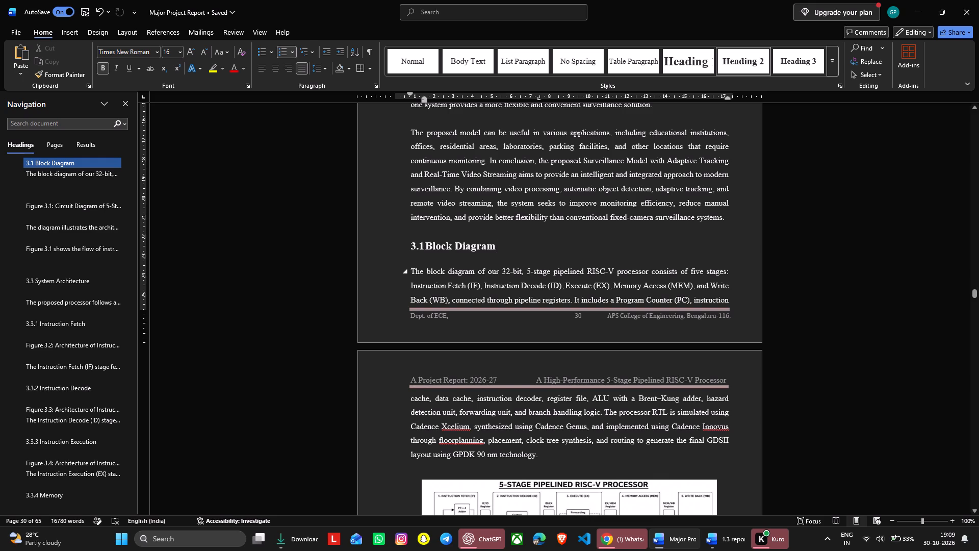
scroll(564, 291, "down", 1)
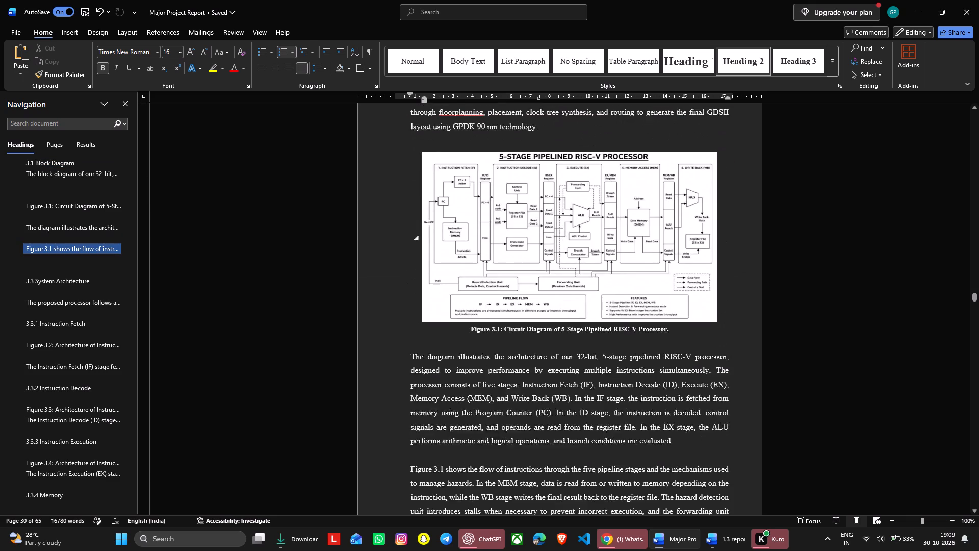
scroll(564, 291, "down", 1)
scroll(564, 291, "up", 2)
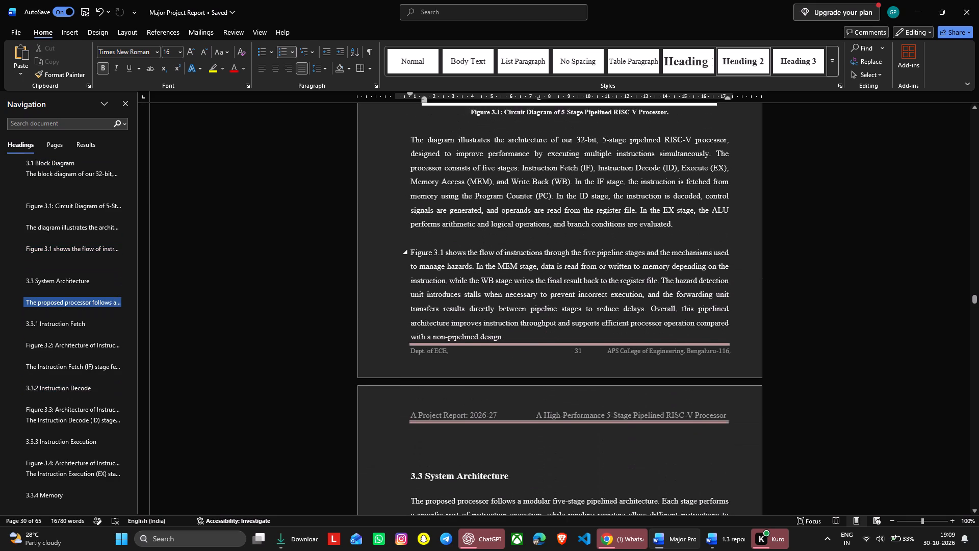
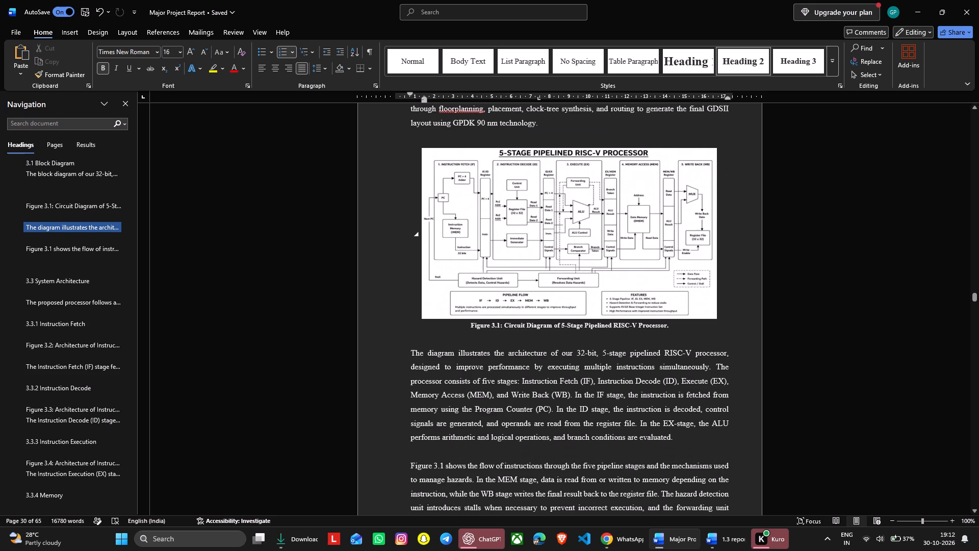
Compare the layout of Figure 3.1 and its explanatory paragraphs with the page break before the 3.3 System Architecture heading.
scroll(597, 289, "down", 4)
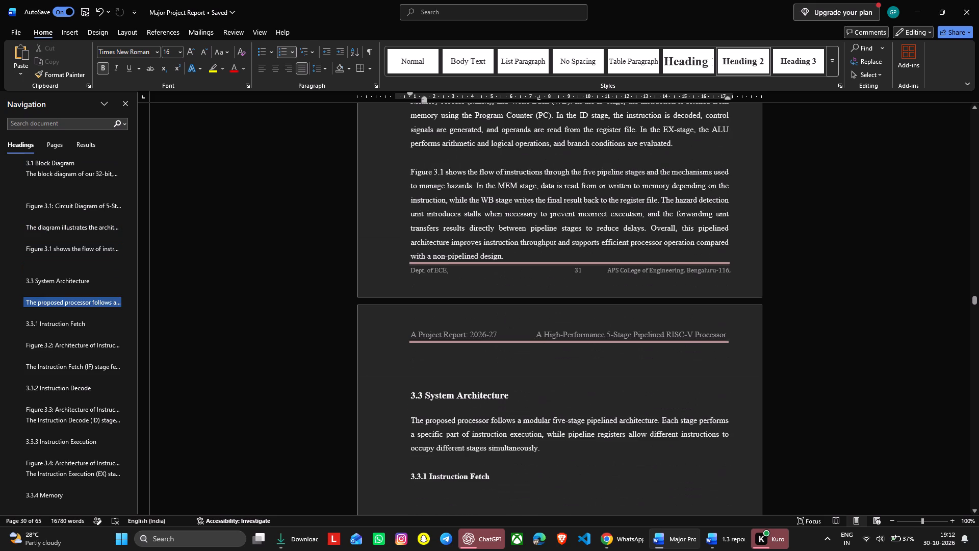
scroll(597, 289, "down", 1)
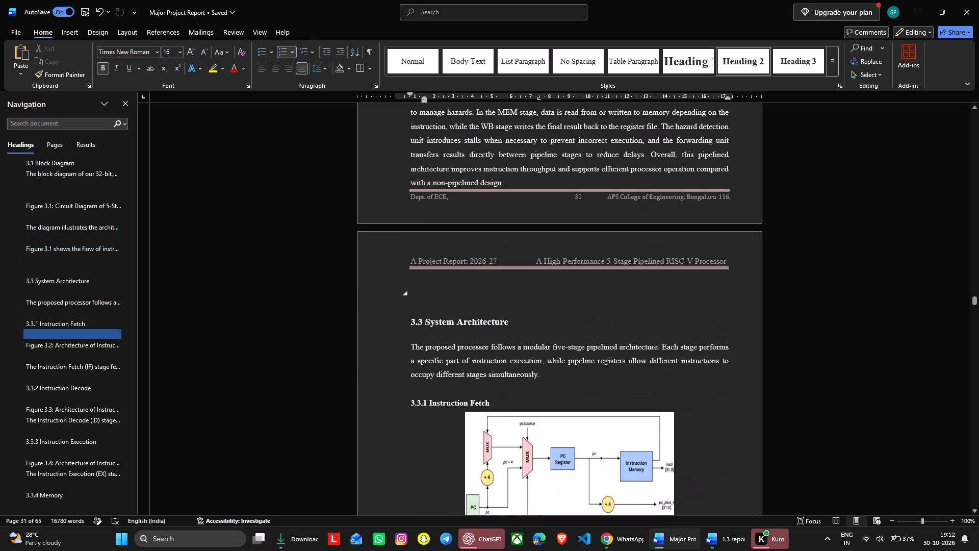
scroll(598, 288, "up", 1)
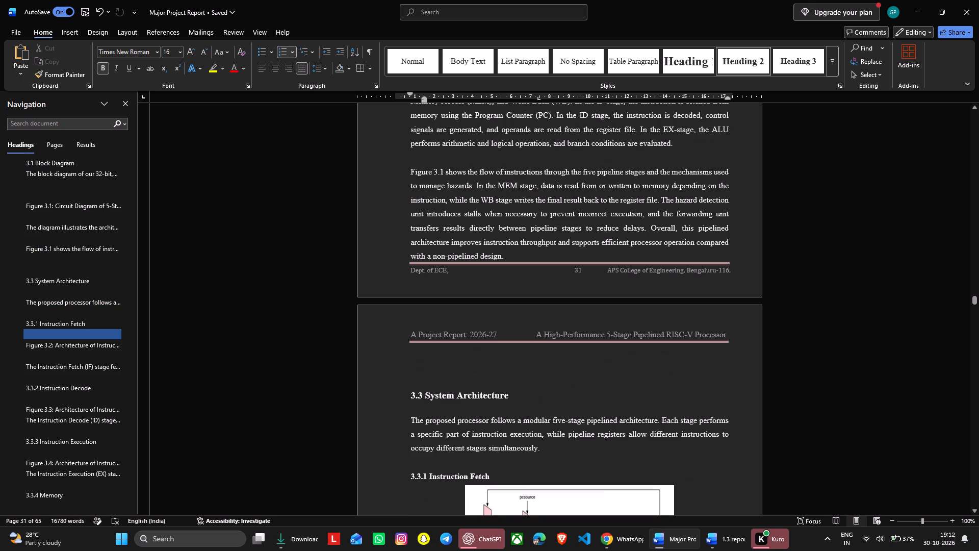
scroll(598, 286, "up", 2)
scroll(604, 288, "down", 1)
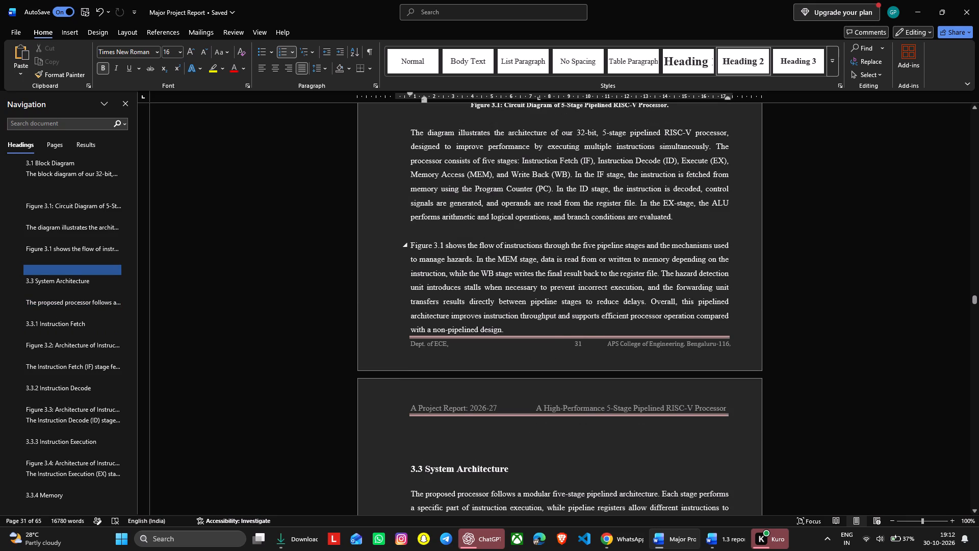
scroll(588, 279, "up", 1)
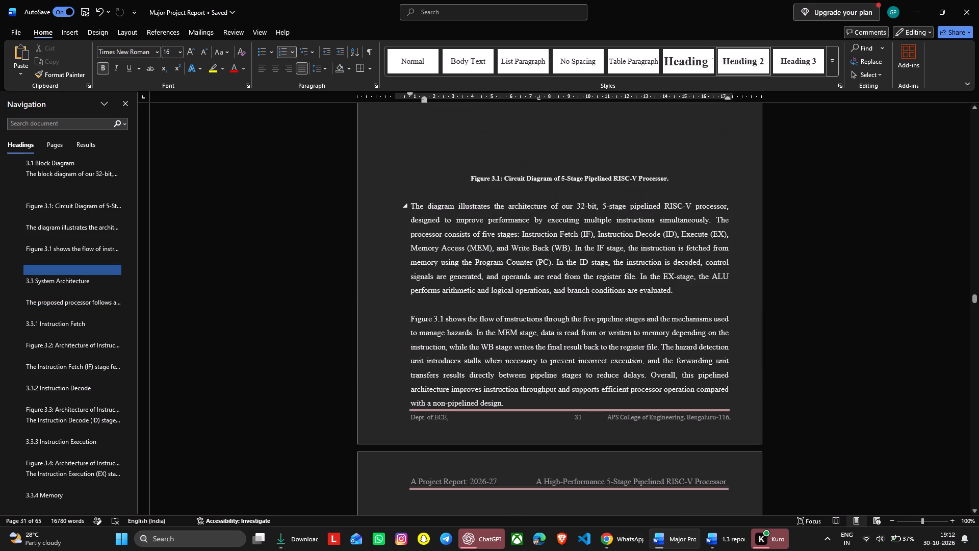
scroll(564, 316, "up", 3)
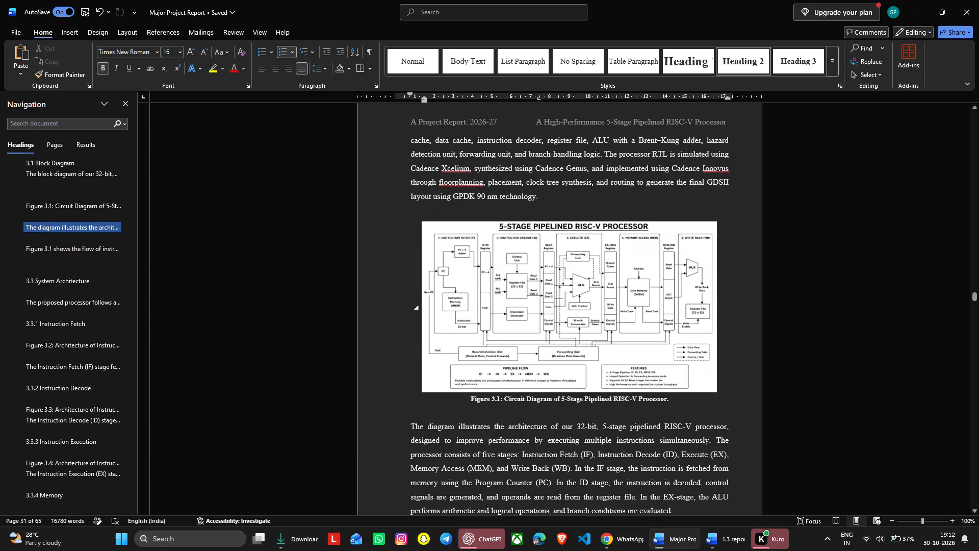
scroll(517, 304, "down", 1)
scroll(652, 442, "down", 2)
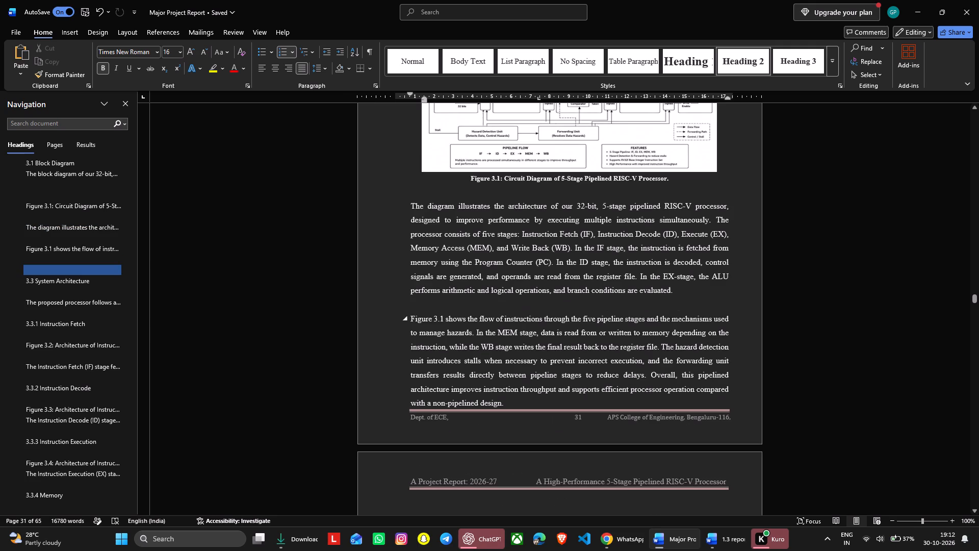
scroll(457, 346, "down", 2)
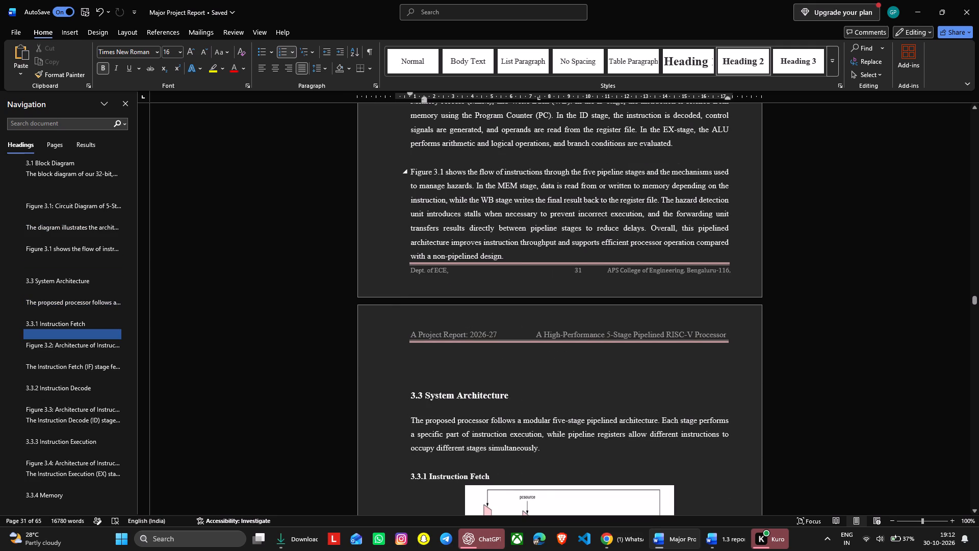
scroll(454, 224, "up", 3)
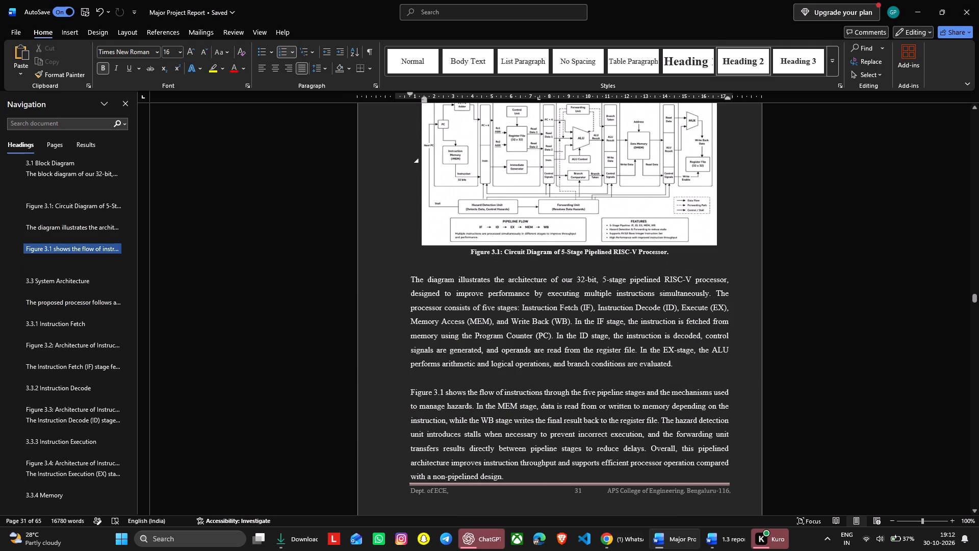
scroll(493, 256, "down", 1)
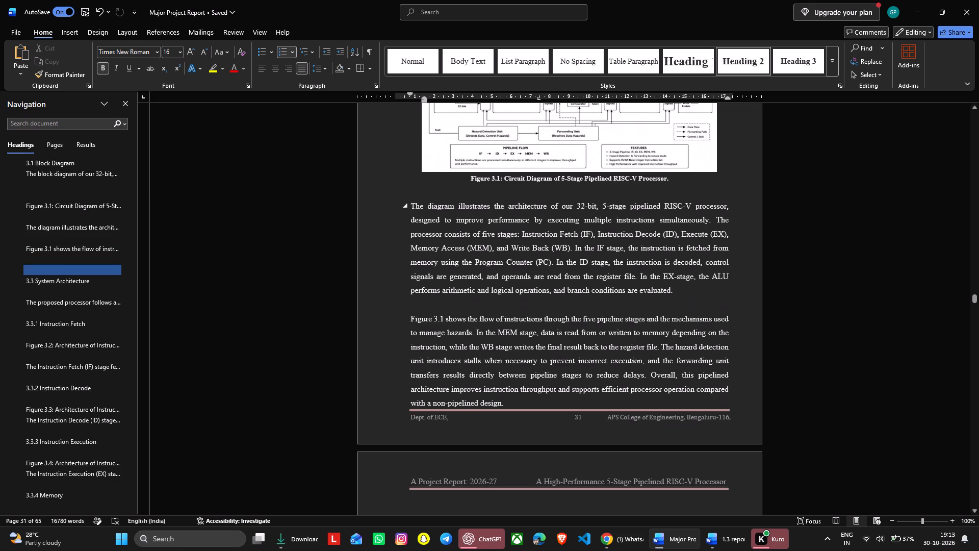
scroll(496, 260, "down", 3)
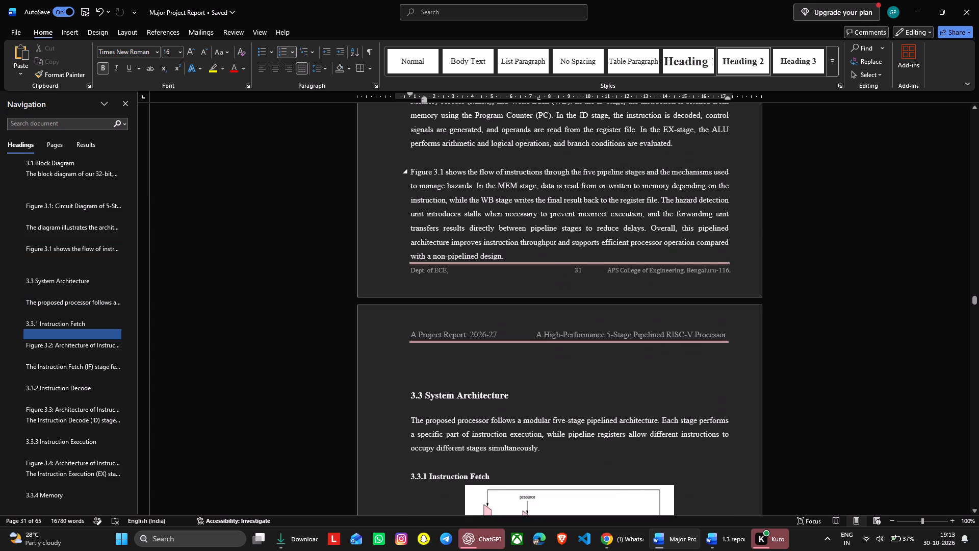
scroll(497, 267, "down", 1)
scroll(495, 263, "up", 2)
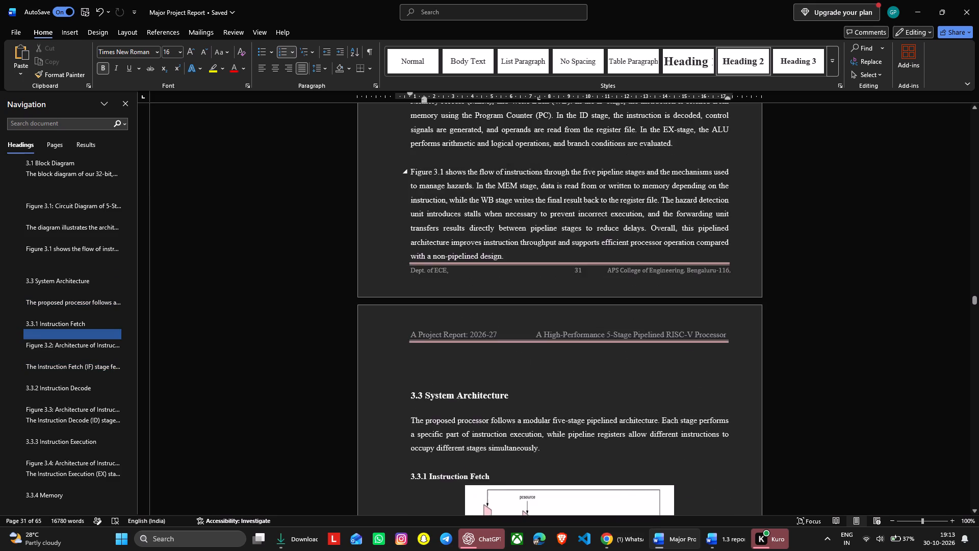
scroll(494, 263, "up", 3)
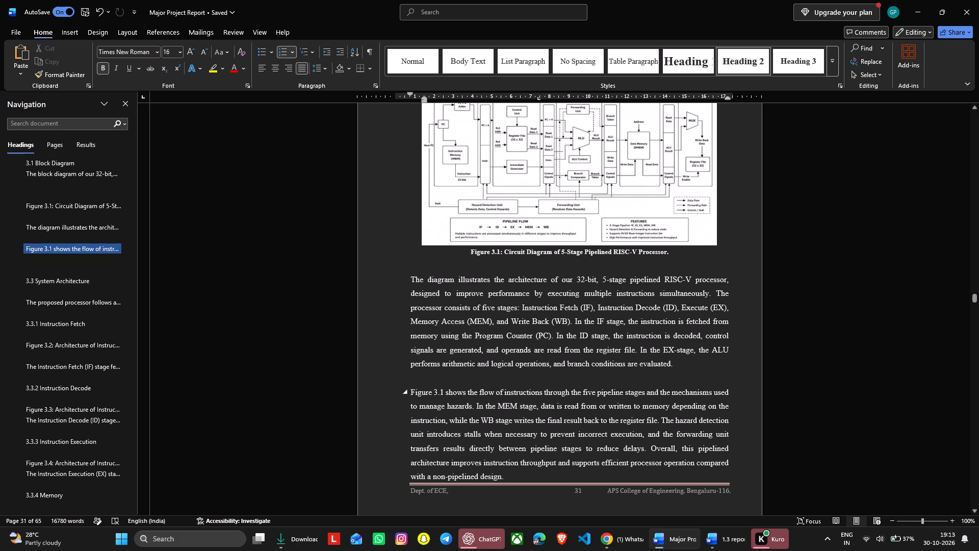
scroll(598, 440, "down", 2)
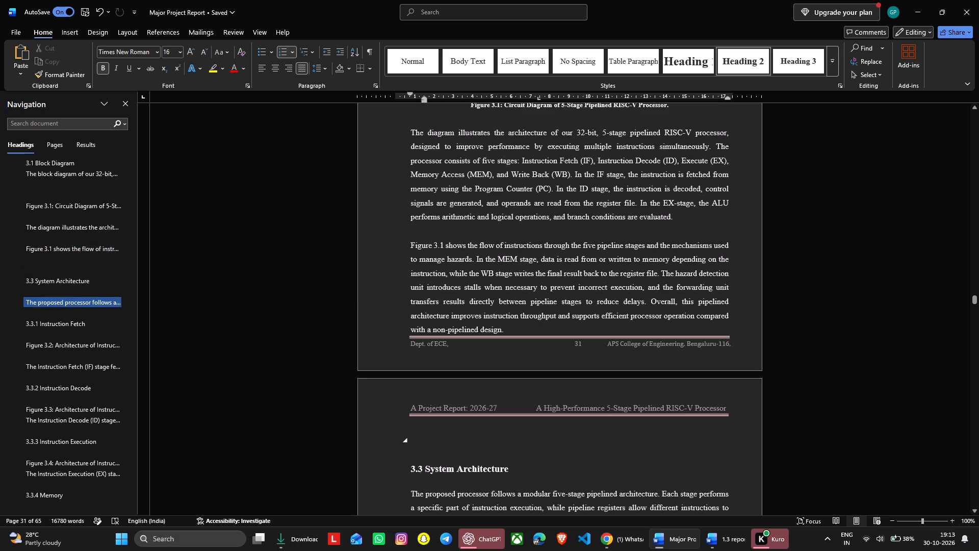
Review the headings, figures, captions and spacing from section 3.3 System Architecture through the start of 3.3.4 Memory.
scroll(598, 440, "down", 4)
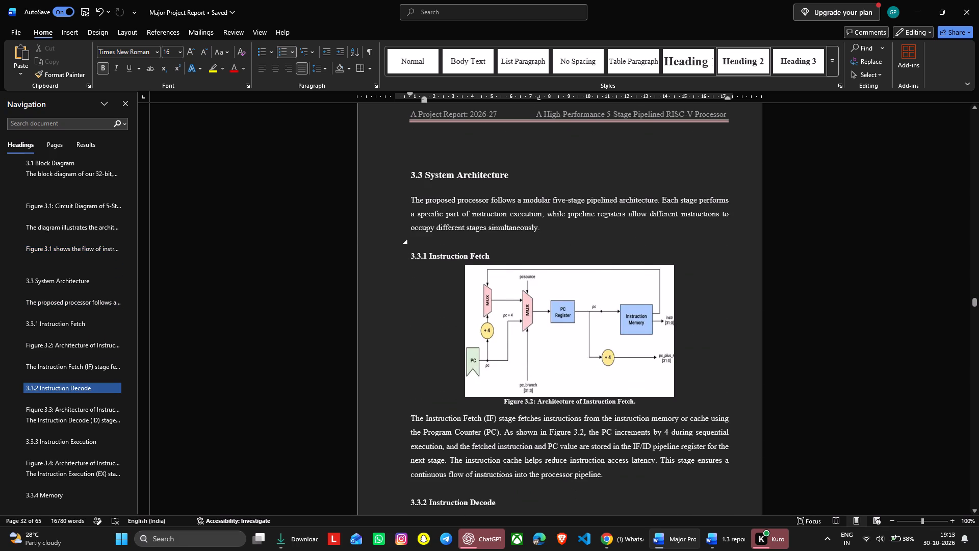
scroll(460, 268, "down", 5)
scroll(462, 281, "up", 2)
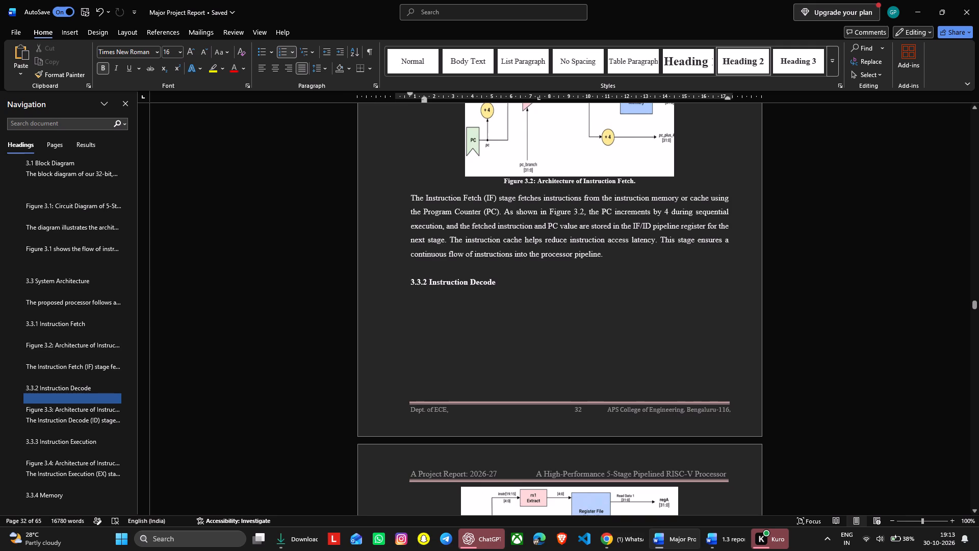
scroll(485, 295, "down", 2)
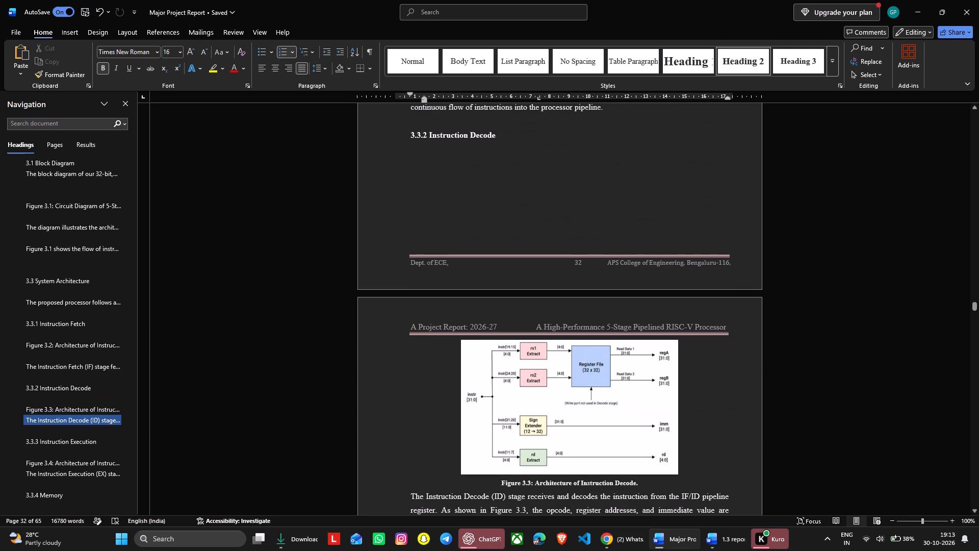
scroll(485, 295, "down", 4)
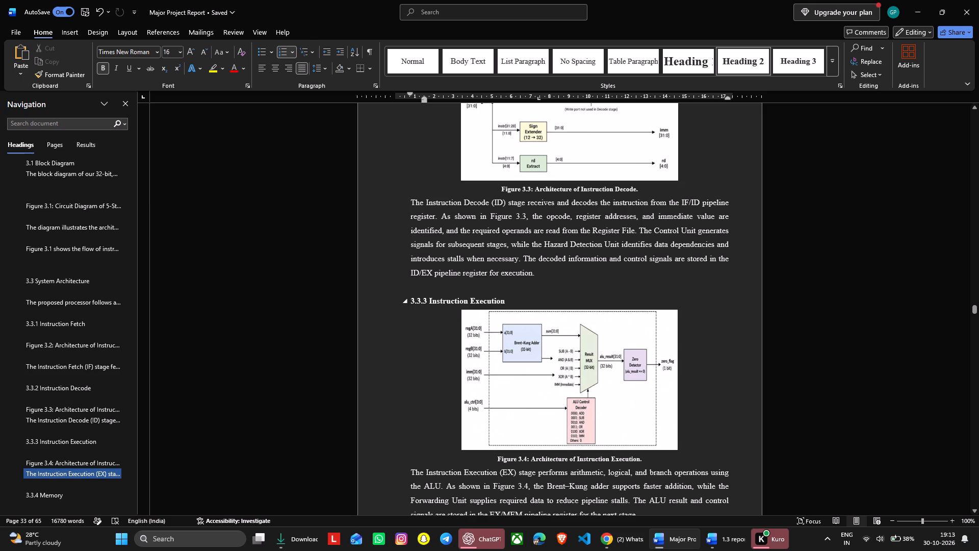
scroll(501, 305, "down", 2)
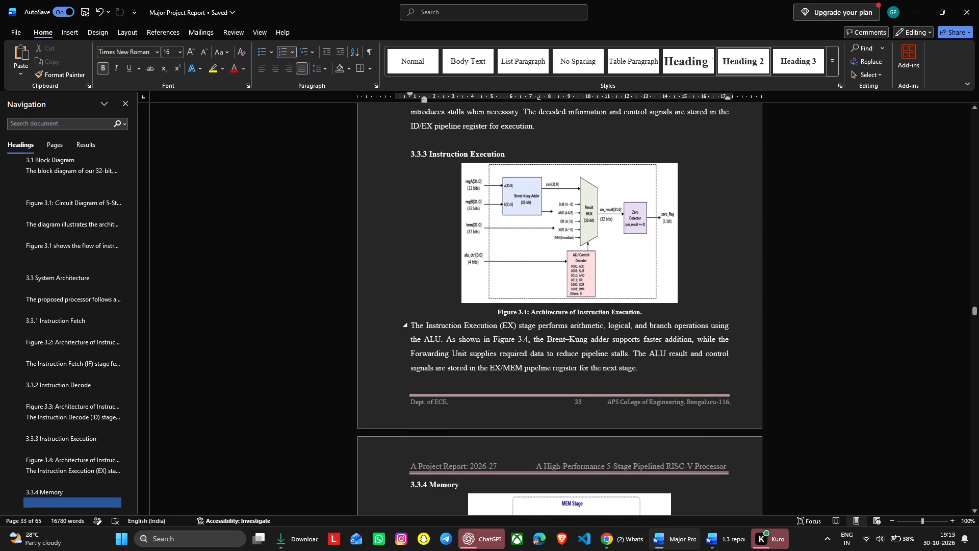
Recheck the pages from 3.3.3 Instruction Execution back to the 3.1 Block Diagram heading for heading and spacing consistency.
scroll(448, 330, "up", 13)
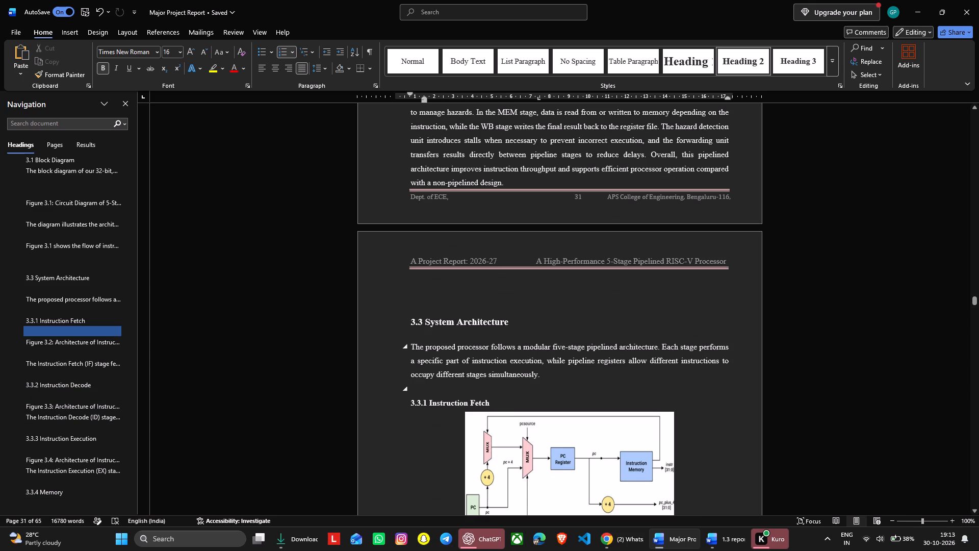
scroll(509, 345, "up", 1)
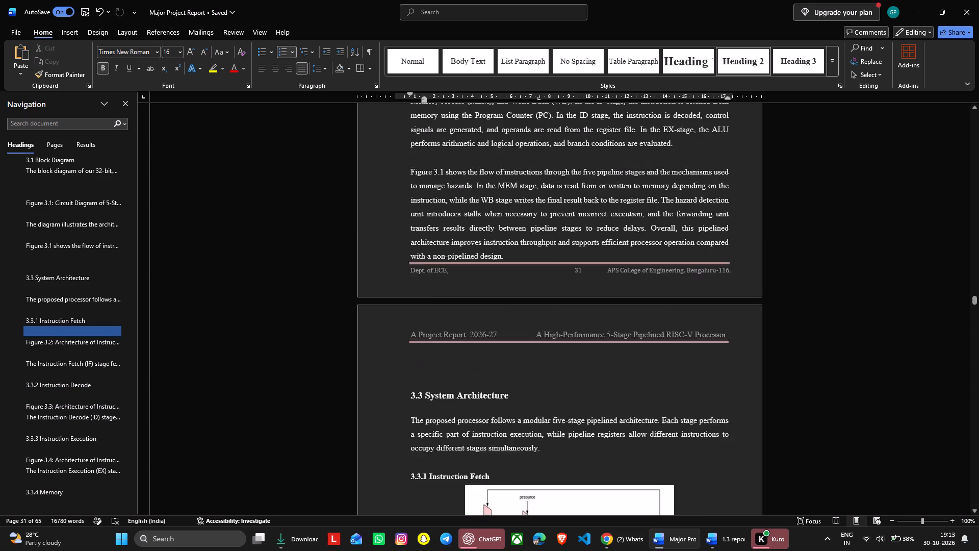
scroll(509, 344, "up", 2)
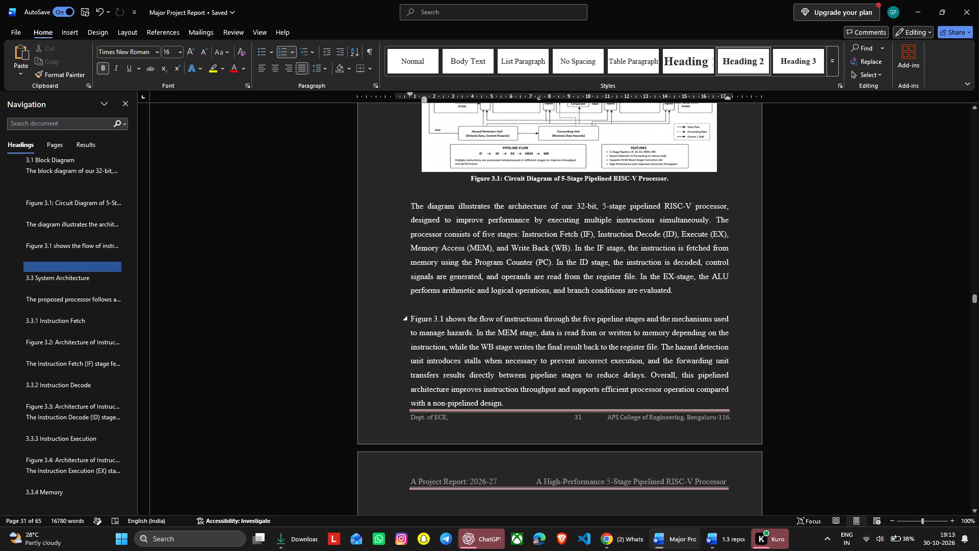
scroll(484, 353, "up", 3)
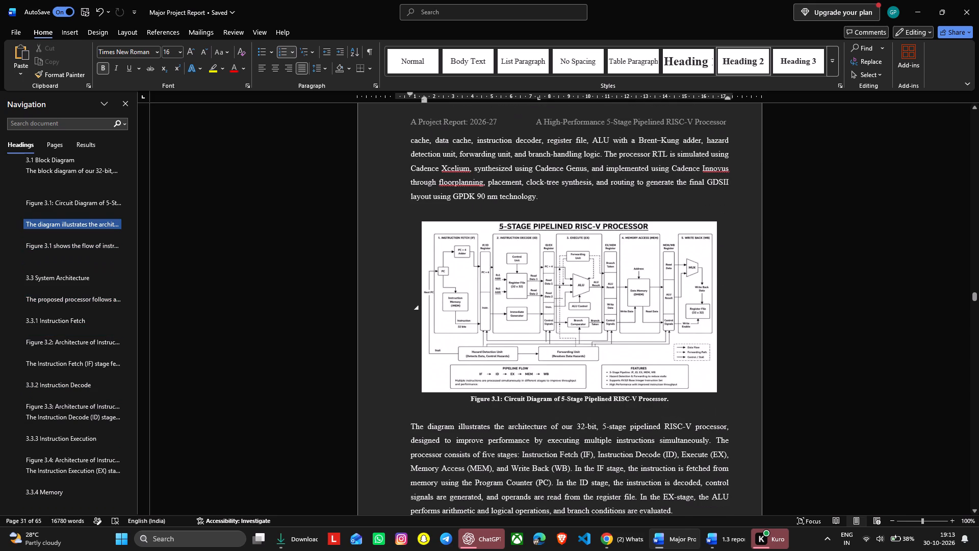
scroll(484, 353, "up", 2)
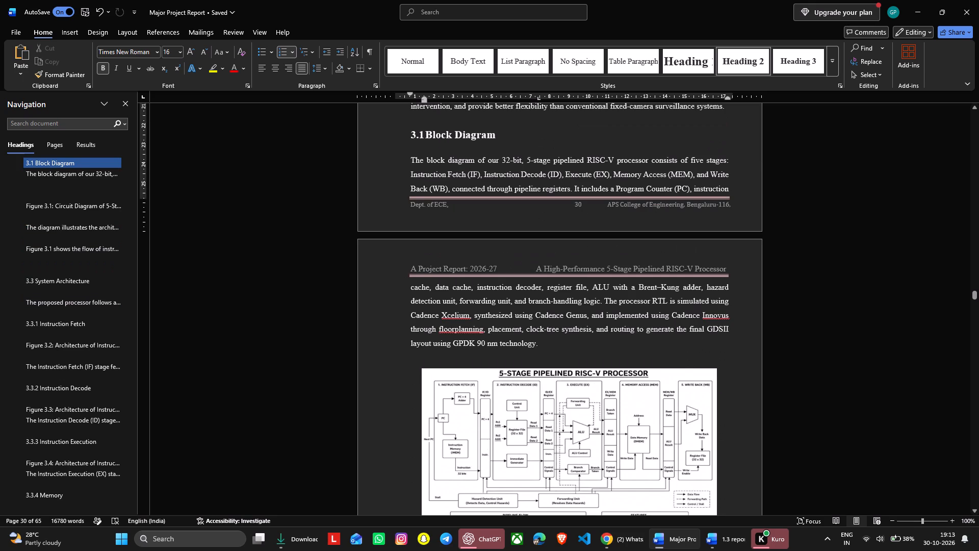
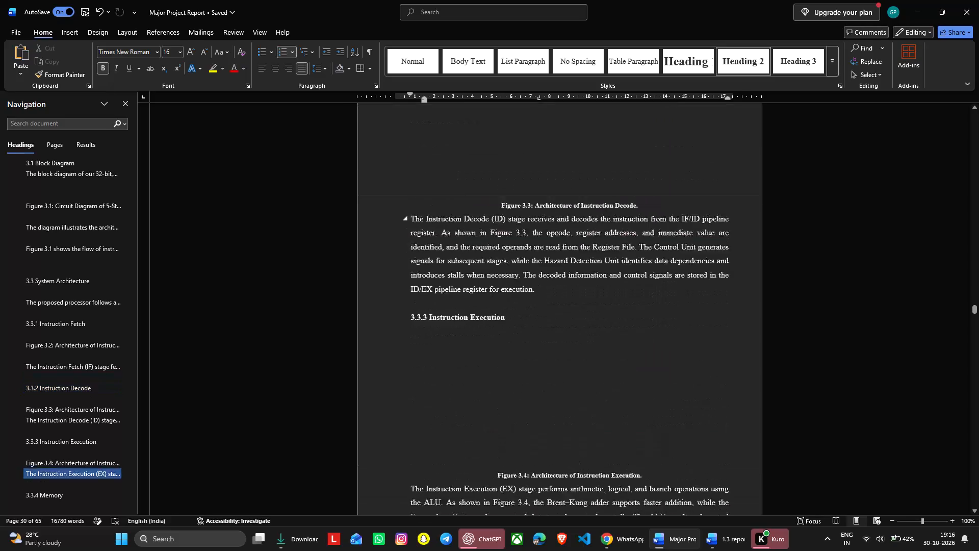
Review the rest of the Methodology chapter, from 3.3.3 Instruction Execution through 3.6 Design Methodology, up to the Chapter 4 title.
scroll(411, 268, "down", 1)
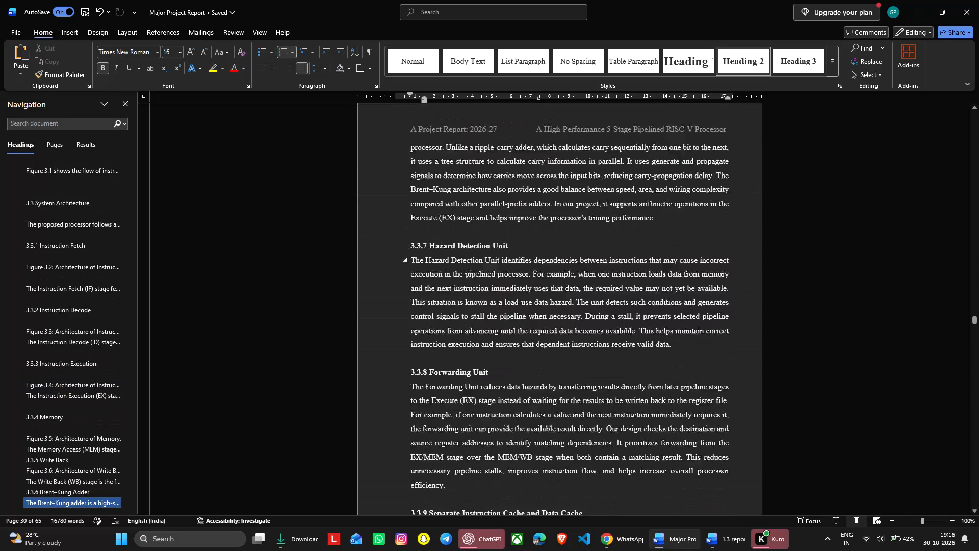
scroll(411, 268, "down", 2)
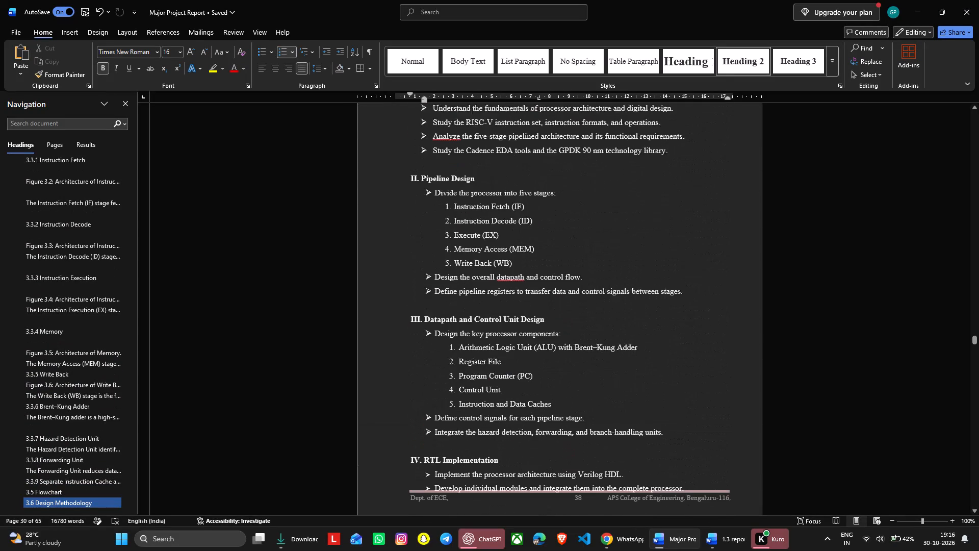
scroll(411, 268, "down", 5)
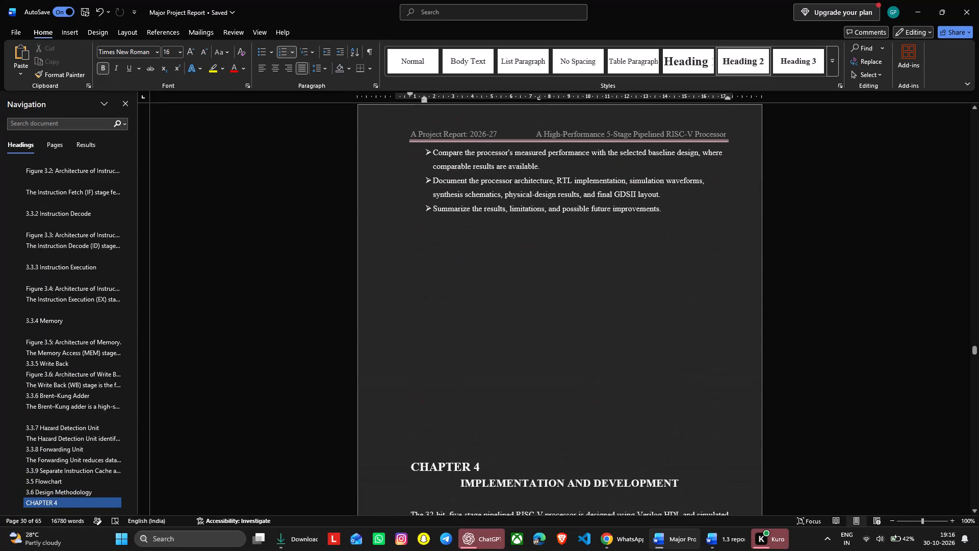
scroll(411, 268, "down", 1)
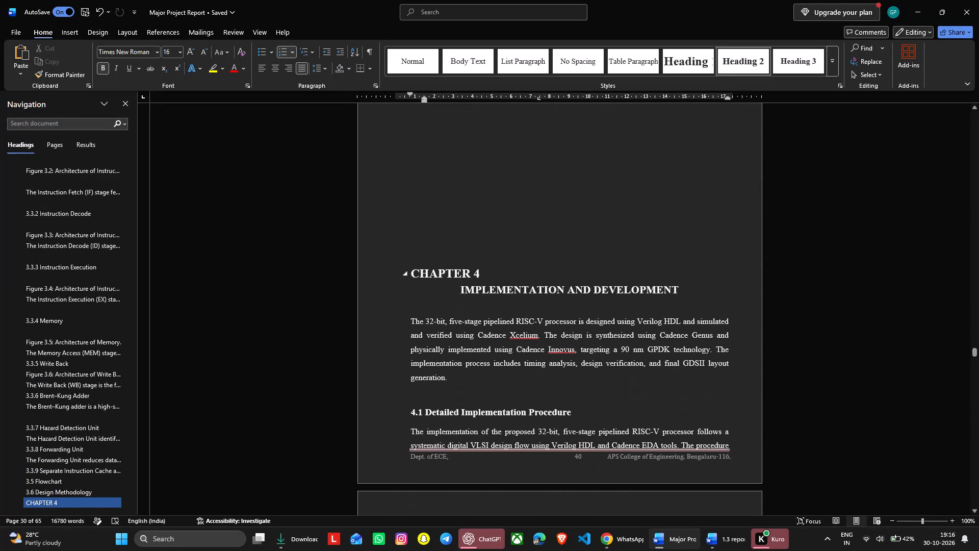
scroll(411, 268, "down", 1)
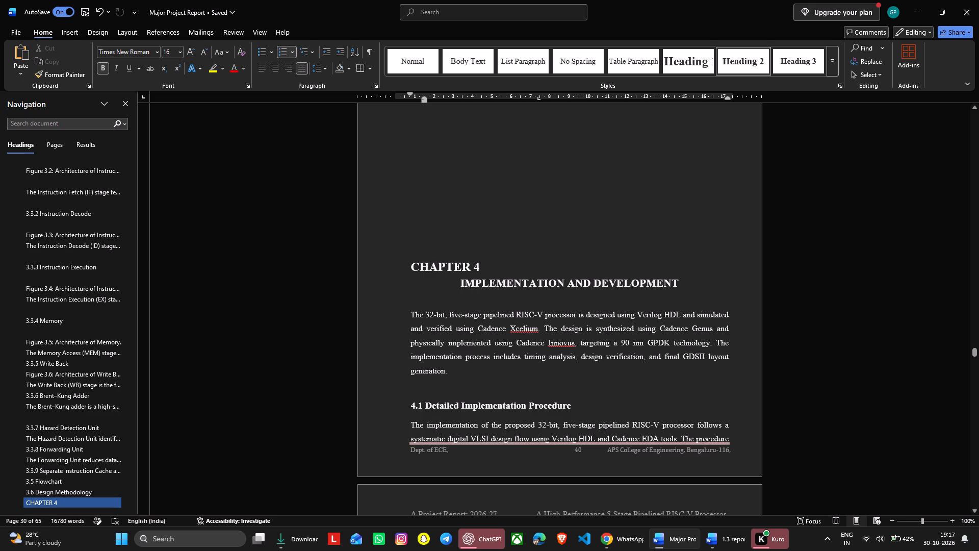
Skim the layout of headings, module tree, tables and page breaks from Chapter 4 through the last page of the report.
scroll(482, 286, "down", 3)
scroll(482, 286, "right", 2)
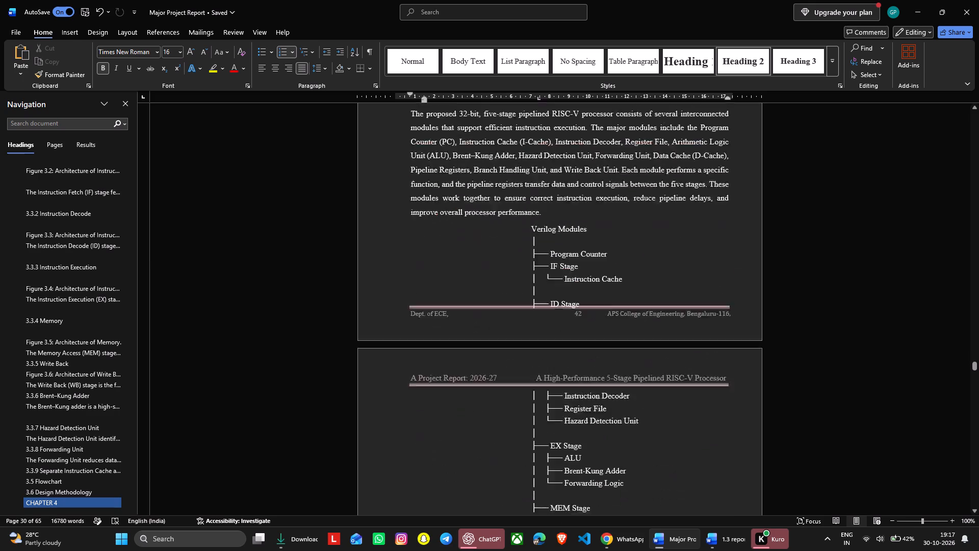
scroll(482, 286, "right", 9)
scroll(482, 286, "down", 3)
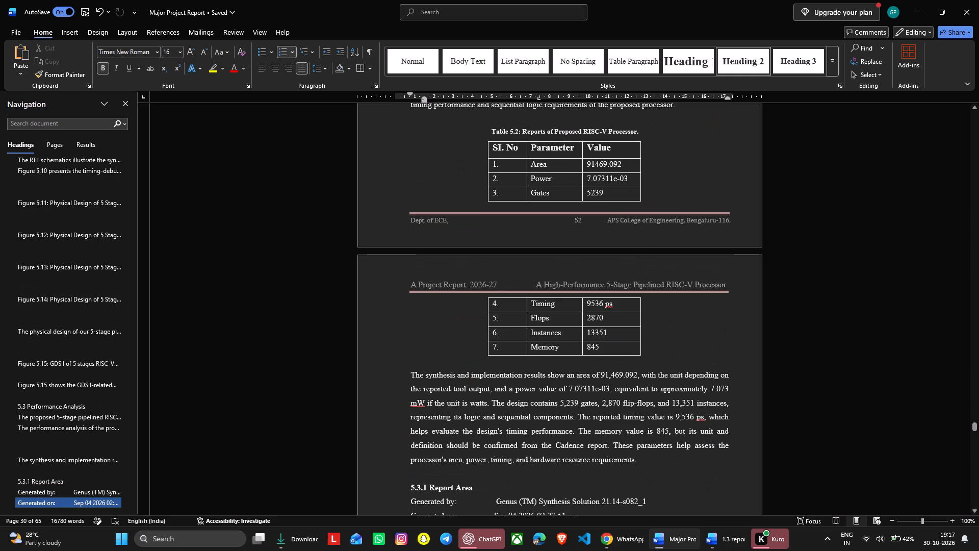
scroll(482, 286, "down", 8)
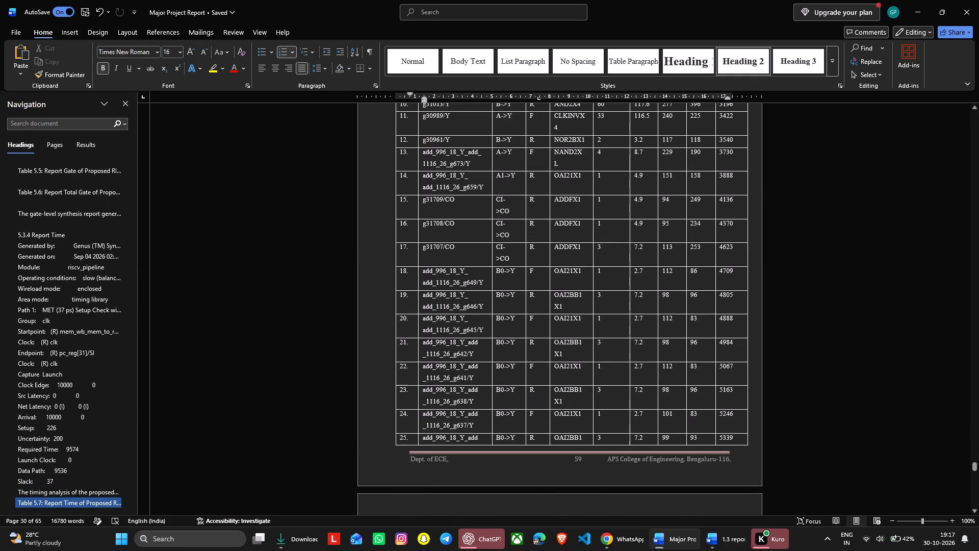
scroll(482, 286, "down", 2)
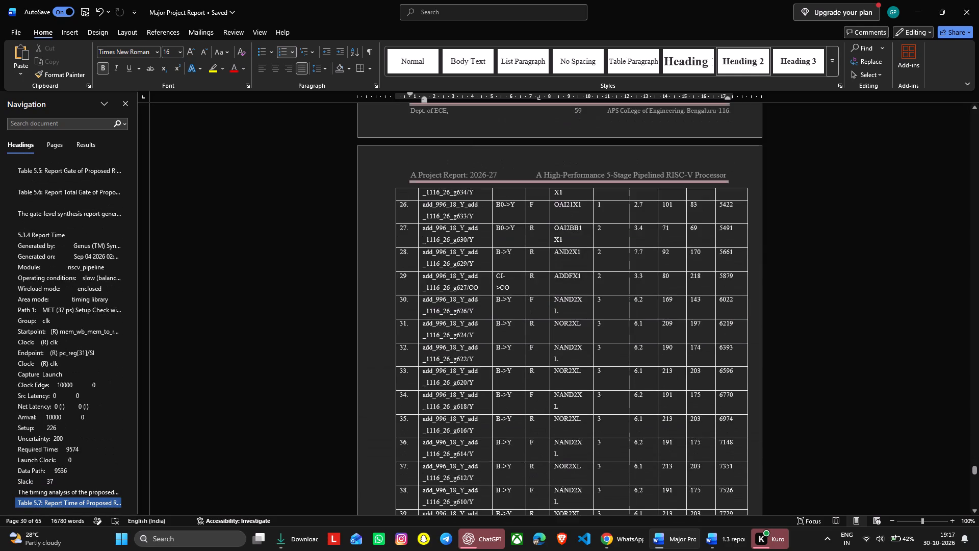
scroll(482, 286, "down", 5)
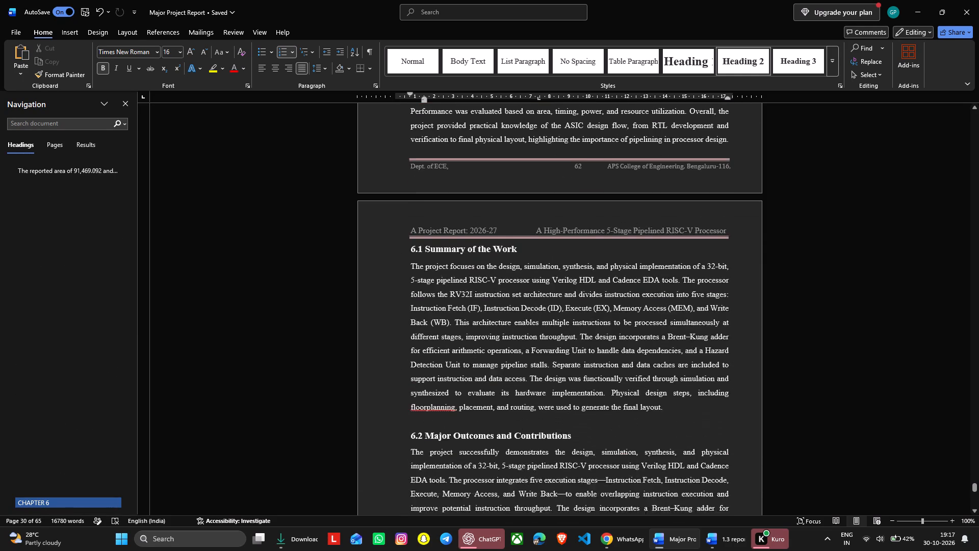
scroll(482, 286, "down", 5)
Examine the Chapter 6 title, the 6.1 and 6.2 headings, paragraph spacing and the closing bulleted list for consistent formatting.
scroll(482, 286, "up", 1)
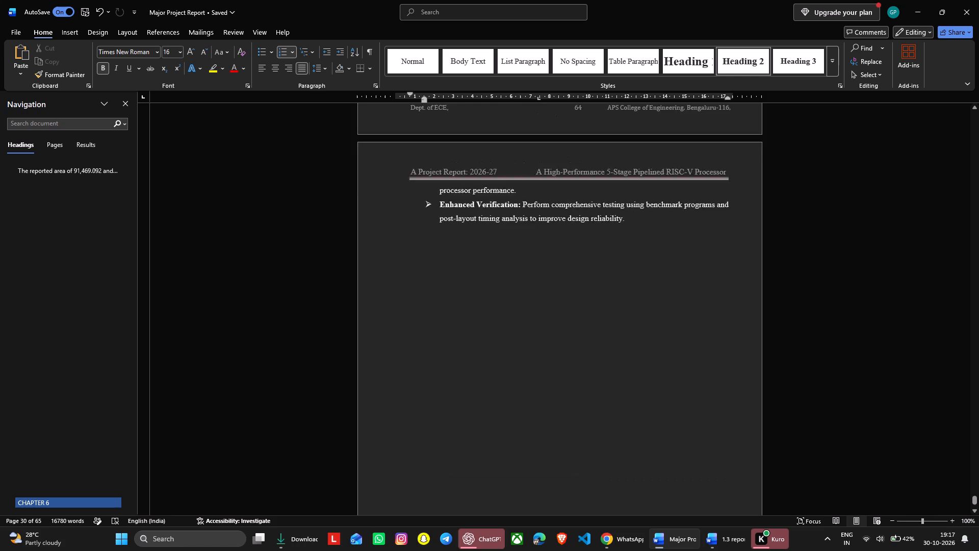
scroll(482, 286, "up", 4)
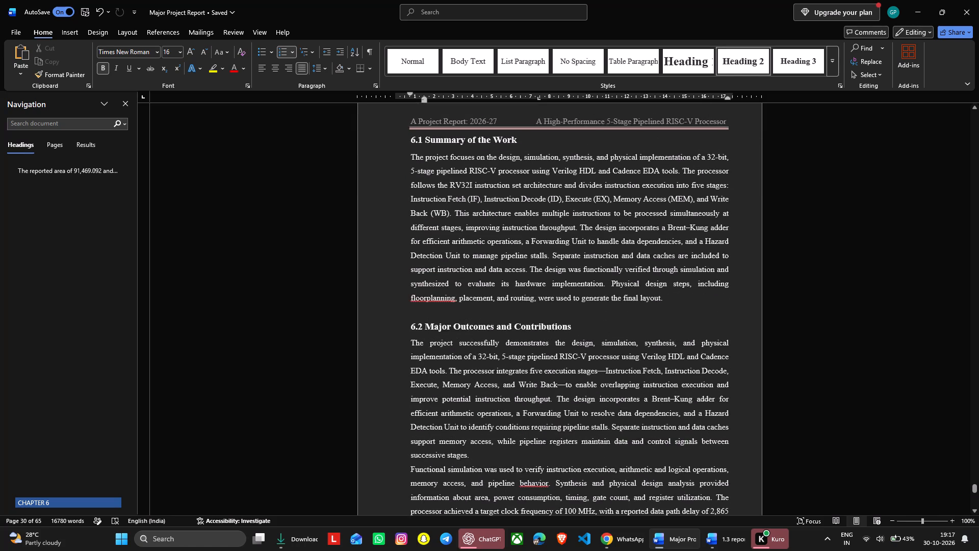
scroll(482, 286, "up", 3)
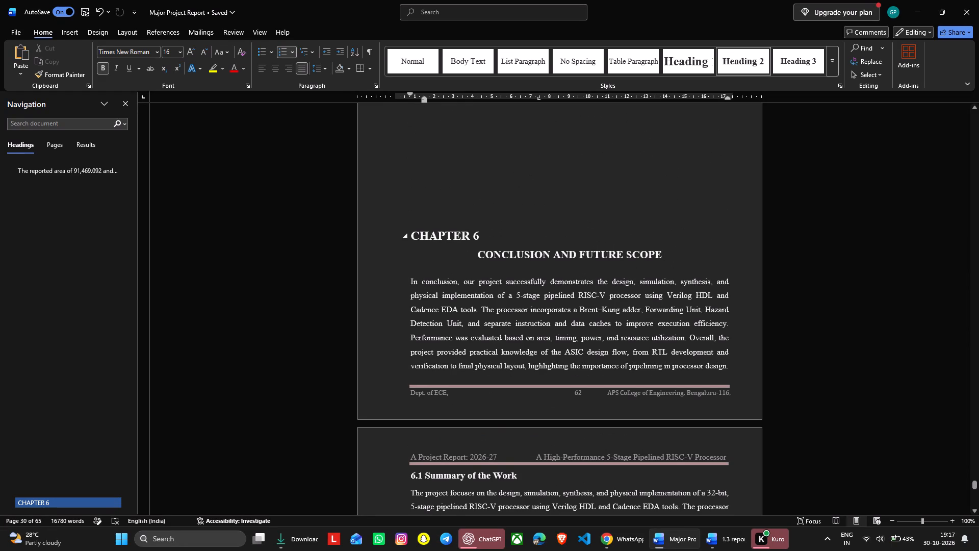
scroll(550, 266, "down", 1)
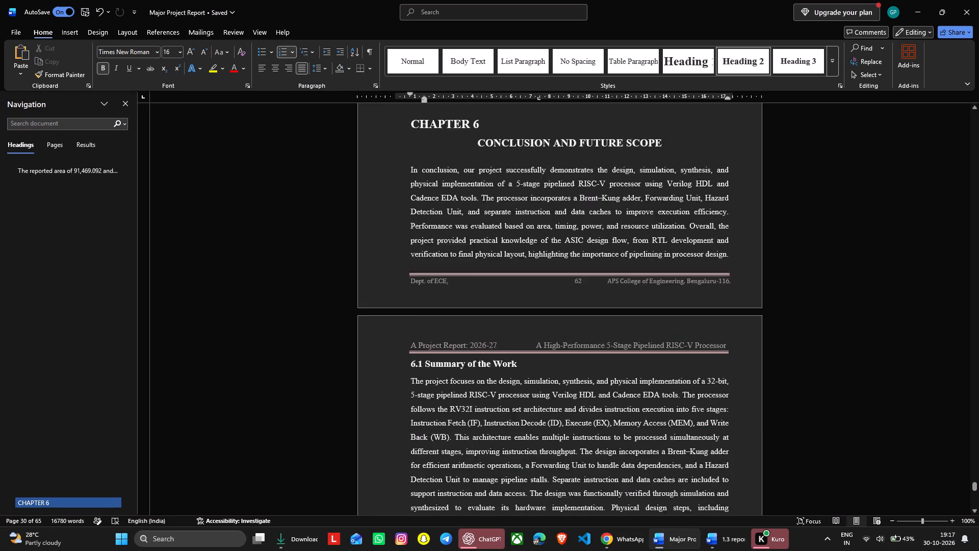
scroll(550, 266, "down", 3)
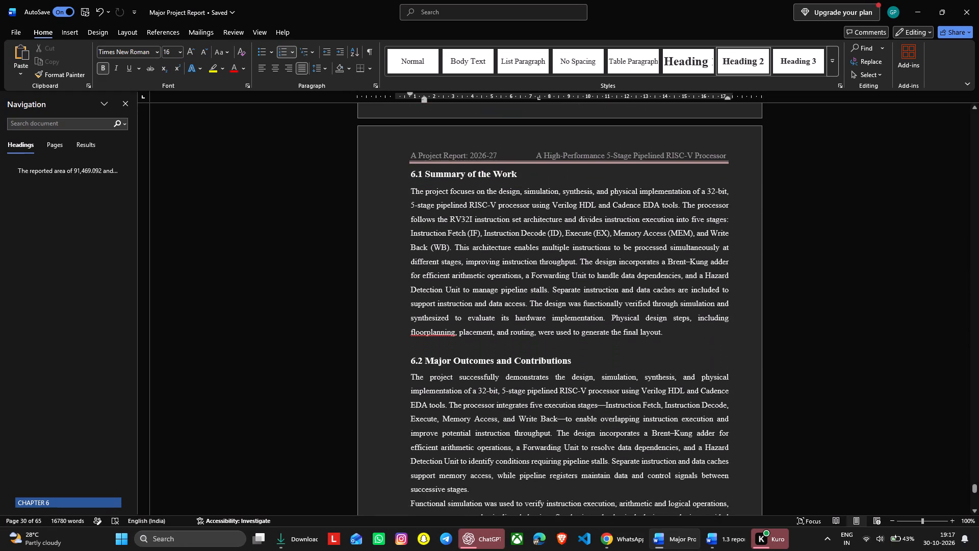
scroll(550, 266, "down", 2)
scroll(550, 266, "right", 2)
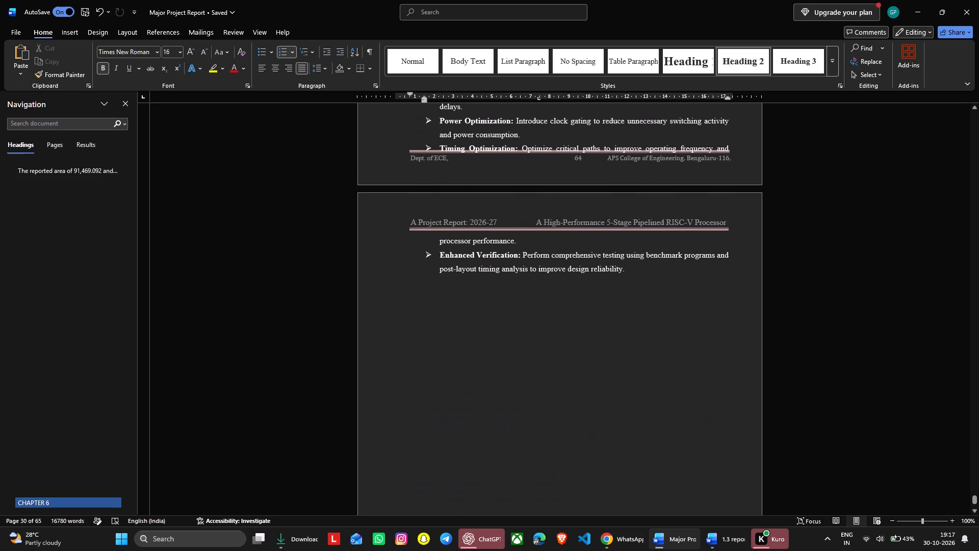
scroll(550, 266, "right", 1)
Check the layout of Chapter 5 backwards from 5.4 Discussion of Results through Table 5.7 and 5.3.4 Report Time to Table 5.5.
scroll(550, 266, "up", 3)
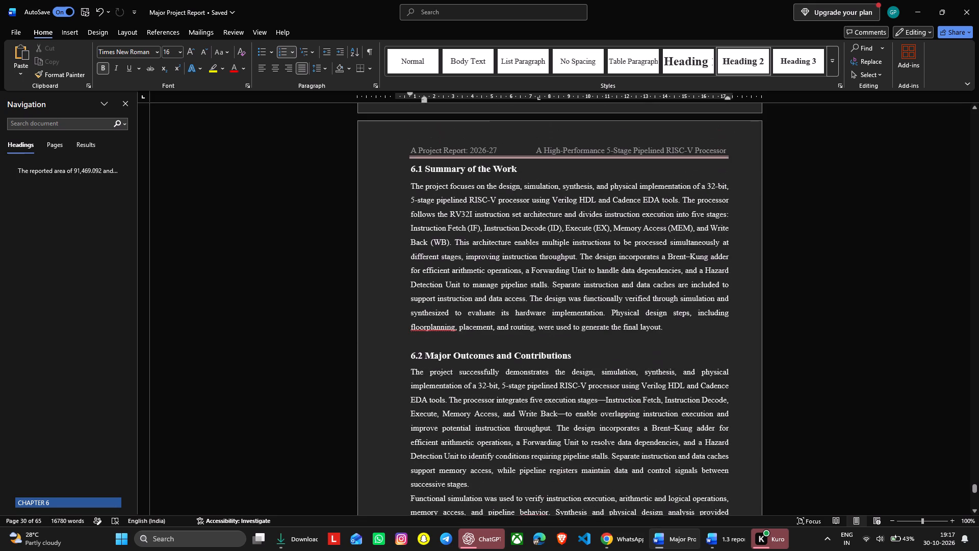
scroll(550, 266, "up", 4)
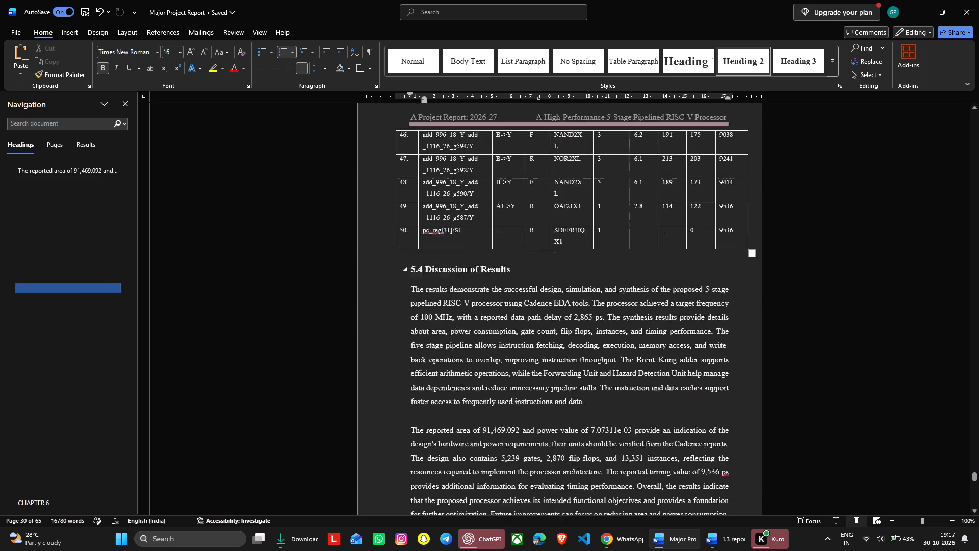
scroll(550, 266, "up", 3)
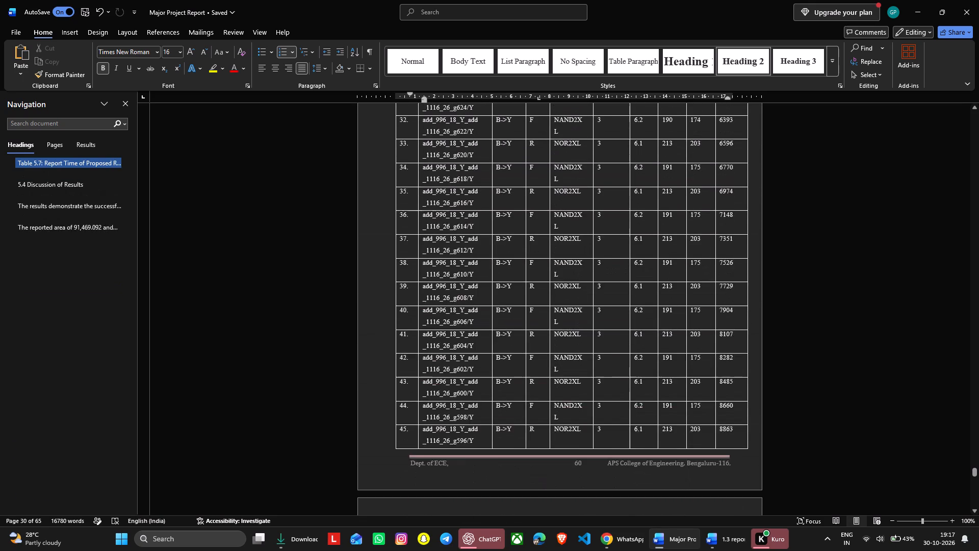
scroll(550, 266, "up", 4)
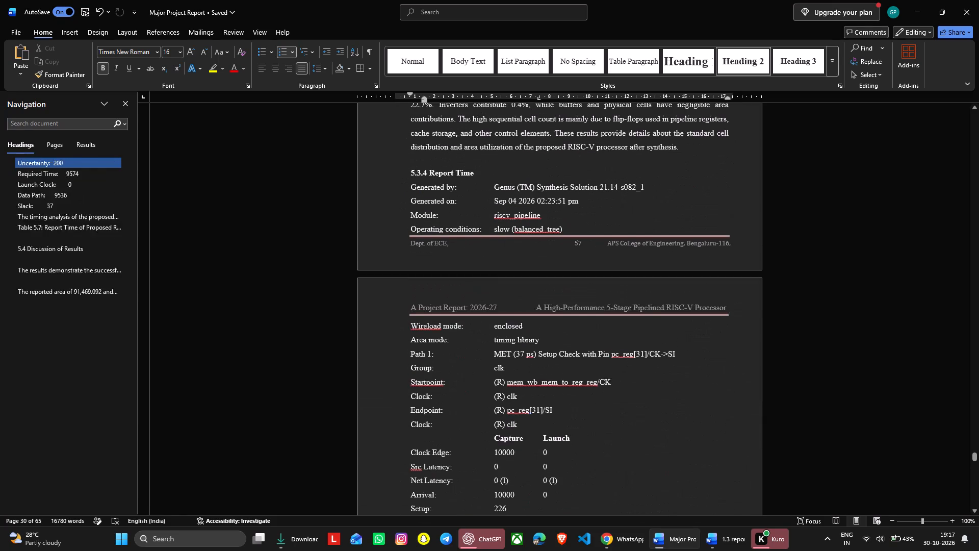
scroll(550, 266, "up", 1)
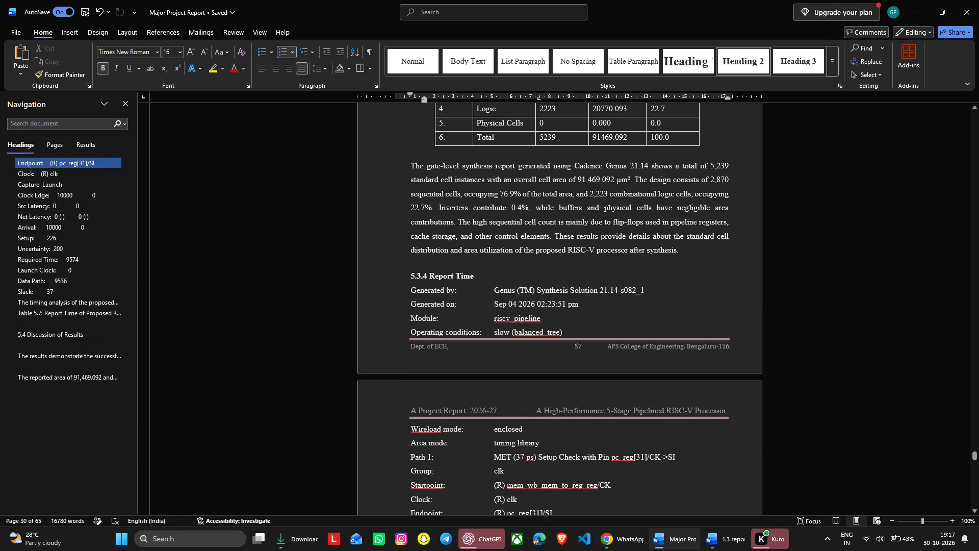
scroll(550, 266, "up", 3)
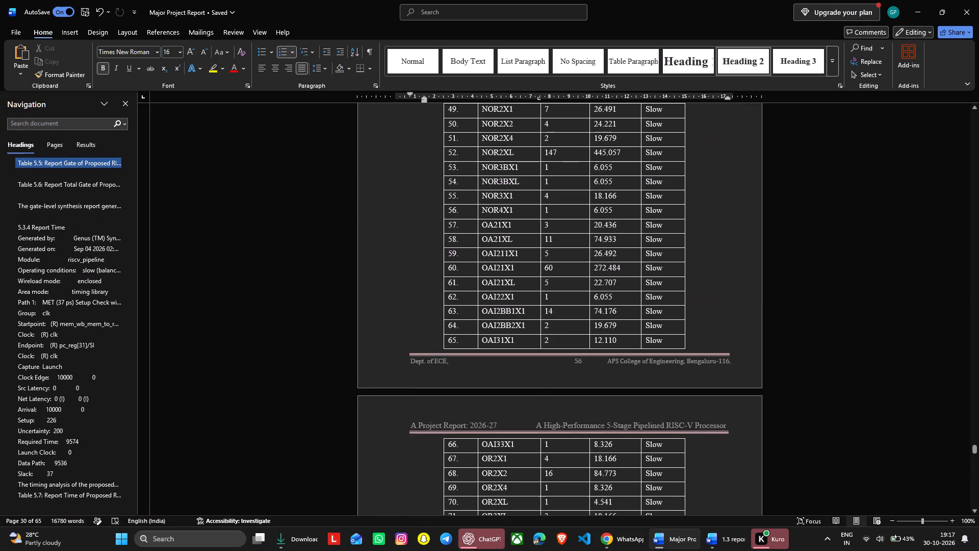
scroll(550, 266, "up", 3)
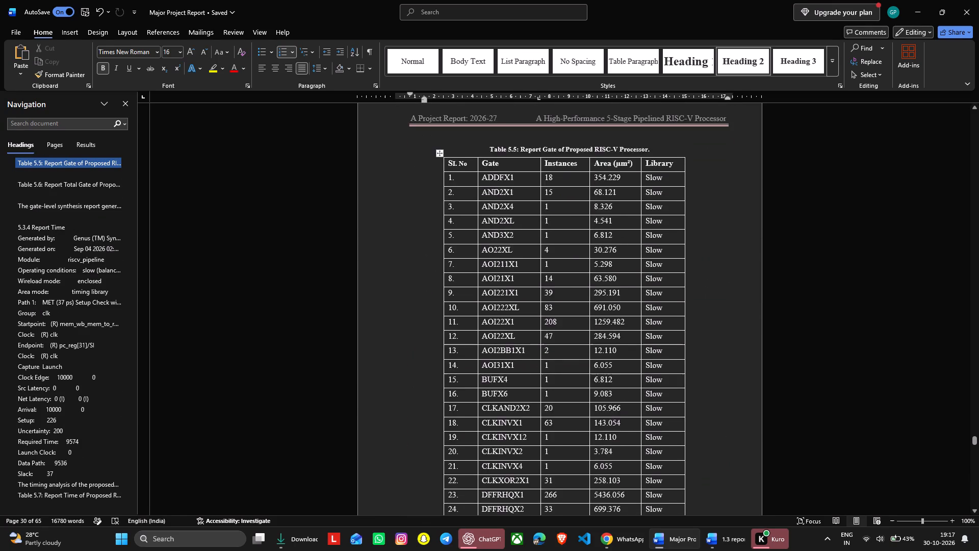
Examine the heading, report details, spacing and surrounding Tables 5.2 and 5.3 of section 5.3.1 Report Area.
scroll(550, 266, "up", 5)
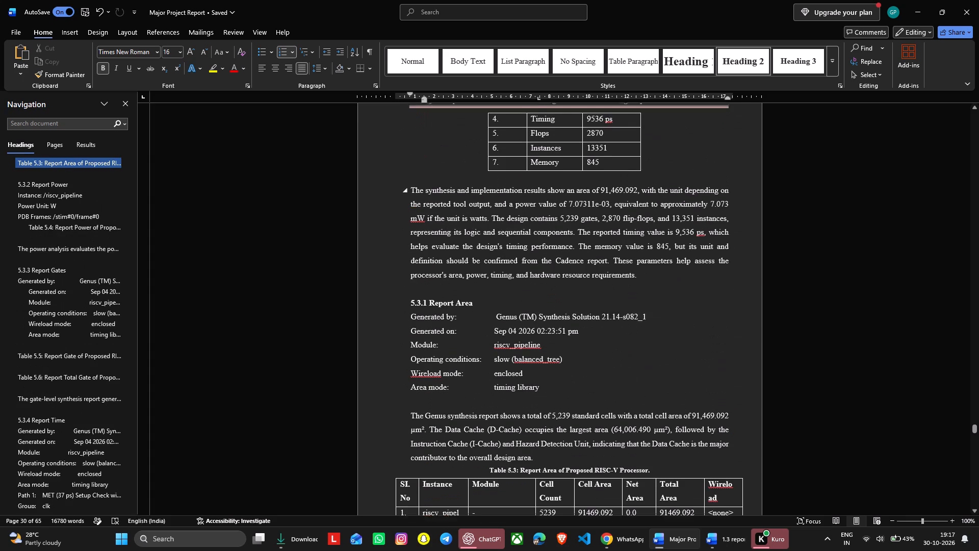
scroll(550, 266, "up", 2)
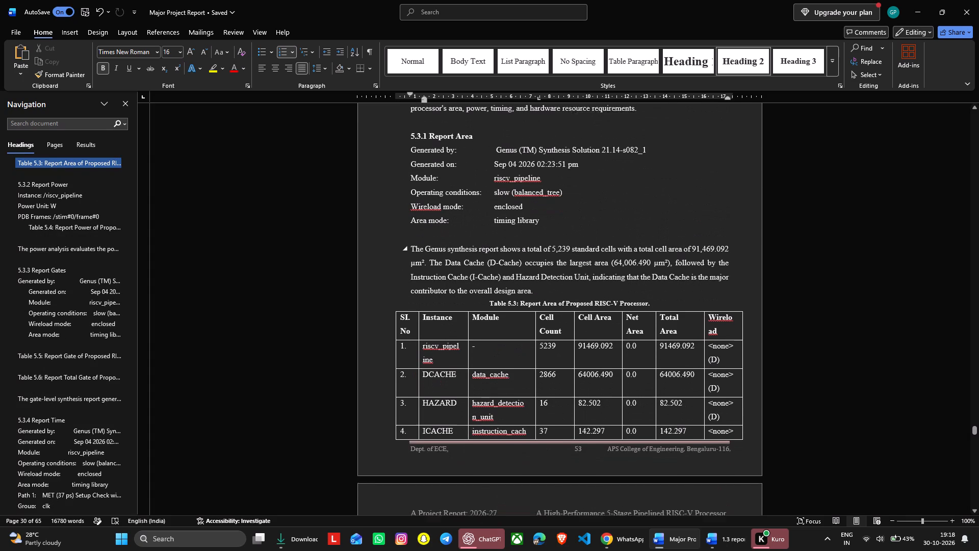
scroll(550, 266, "up", 1)
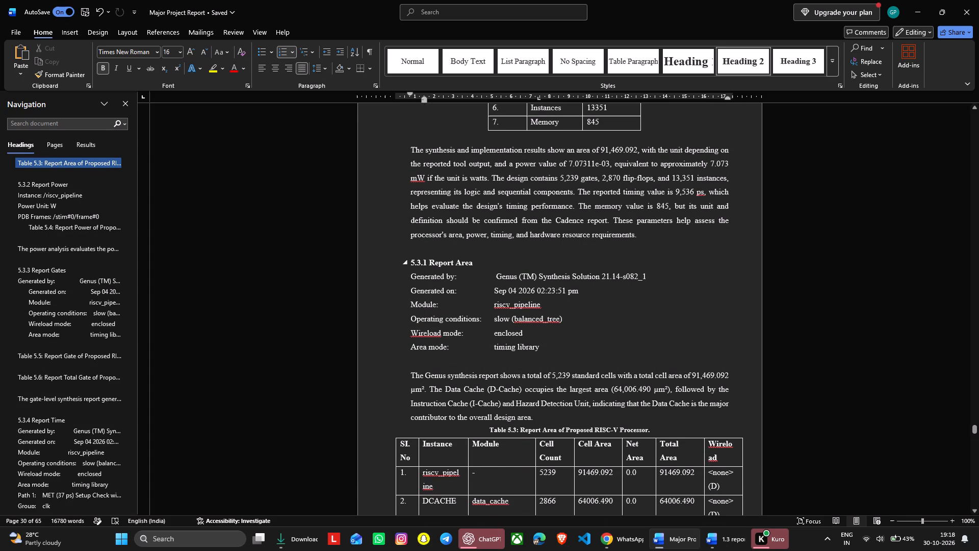
scroll(550, 266, "up", 2)
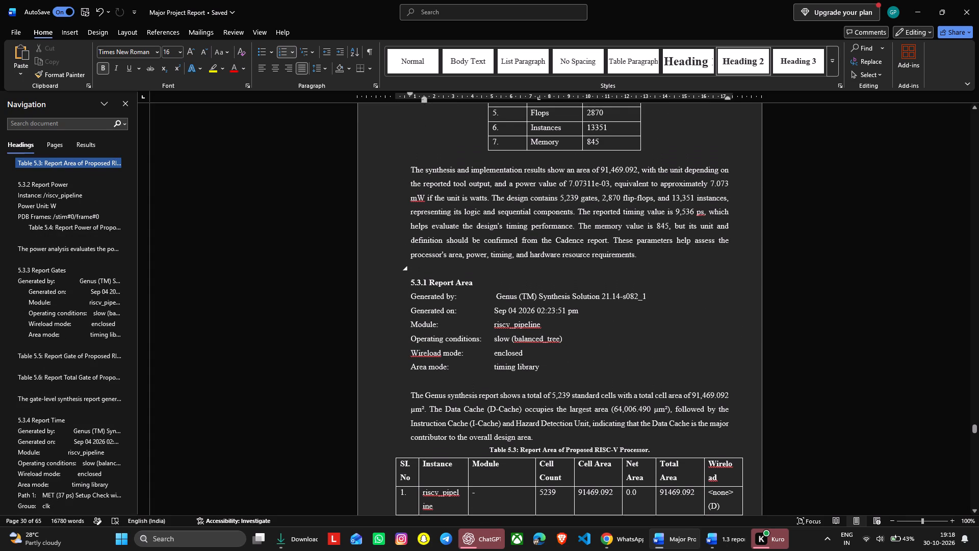
scroll(550, 266, "up", 2)
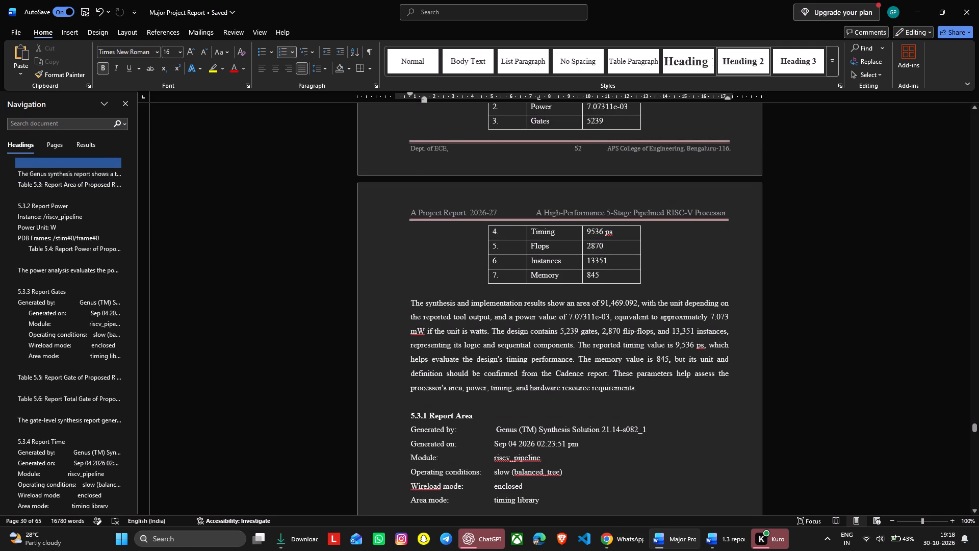
Inspect the placement, captions and spacing of Figures 5.15 back to 5.11 and the start of 5.3 Performance Analysis.
scroll(550, 266, "up", 4)
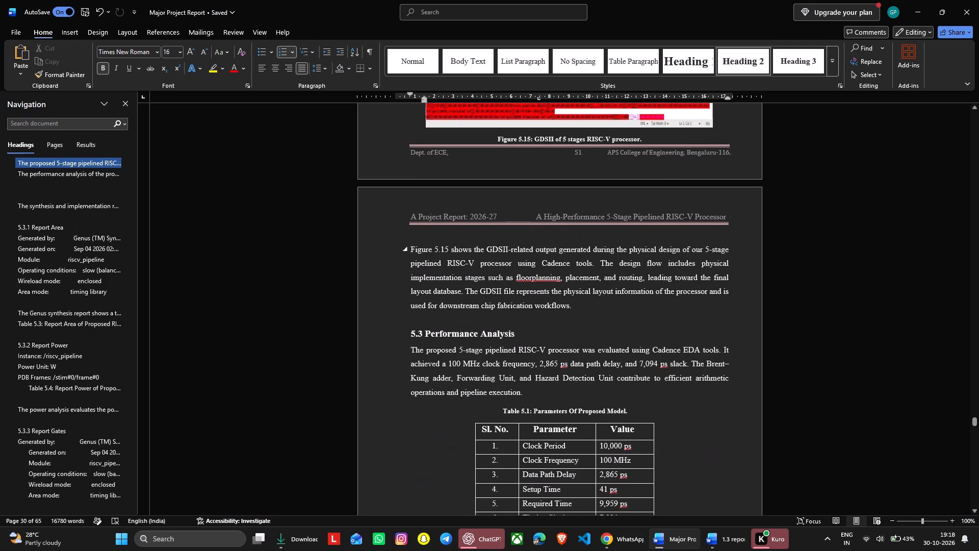
scroll(550, 266, "up", 2)
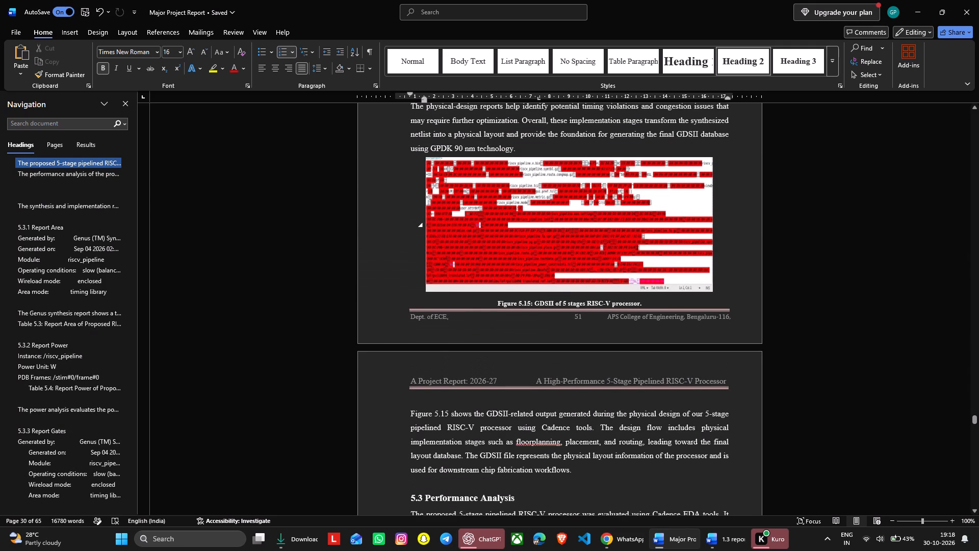
scroll(550, 266, "up", 2)
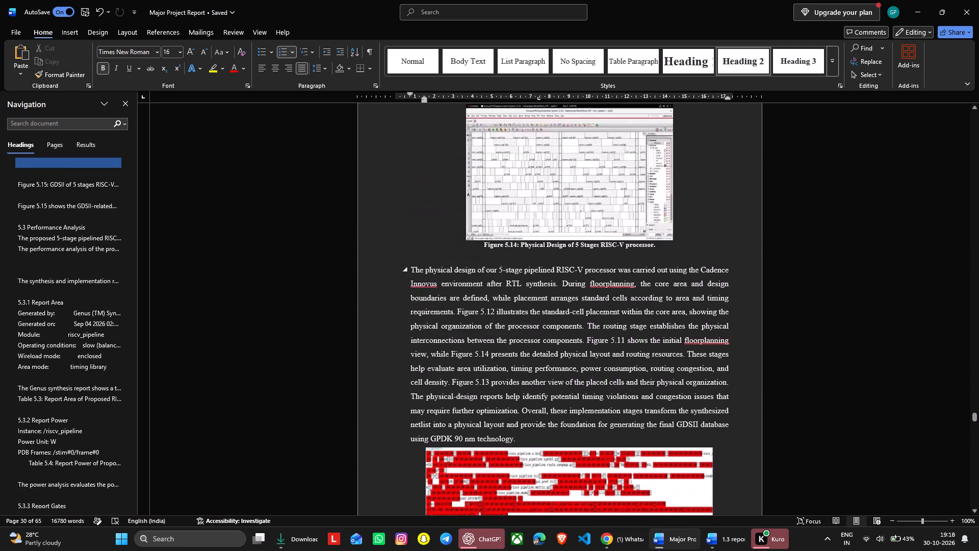
scroll(550, 266, "up", 2)
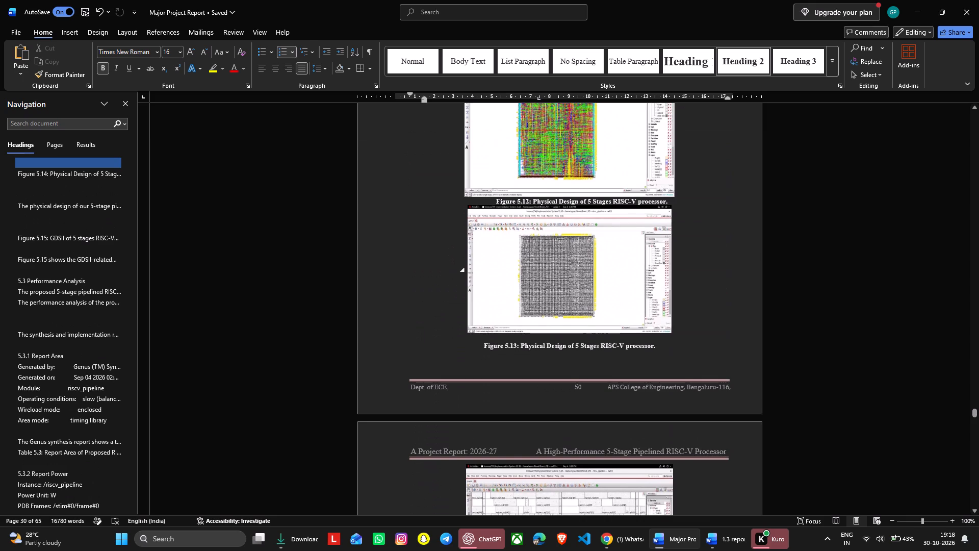
scroll(550, 266, "down", 1)
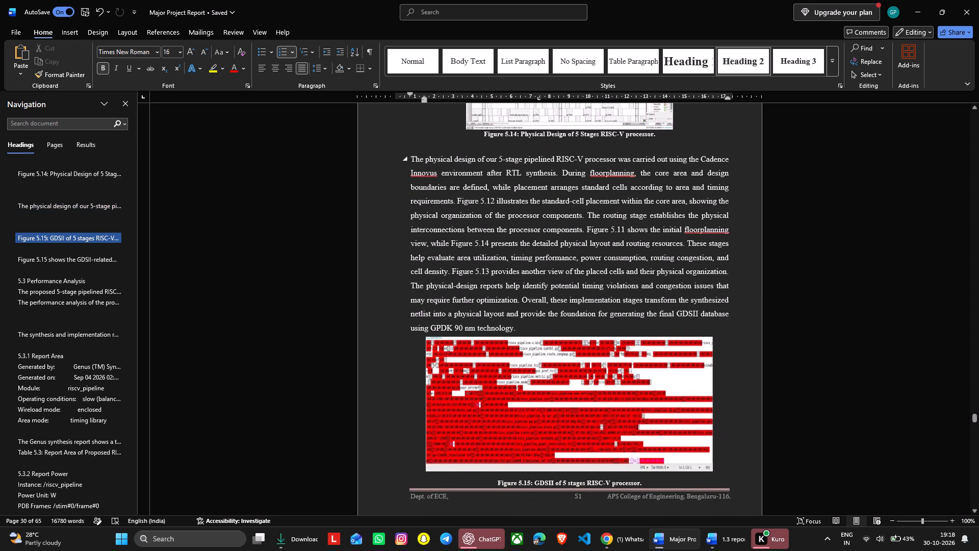
scroll(550, 266, "down", 1)
scroll(550, 266, "up", 2)
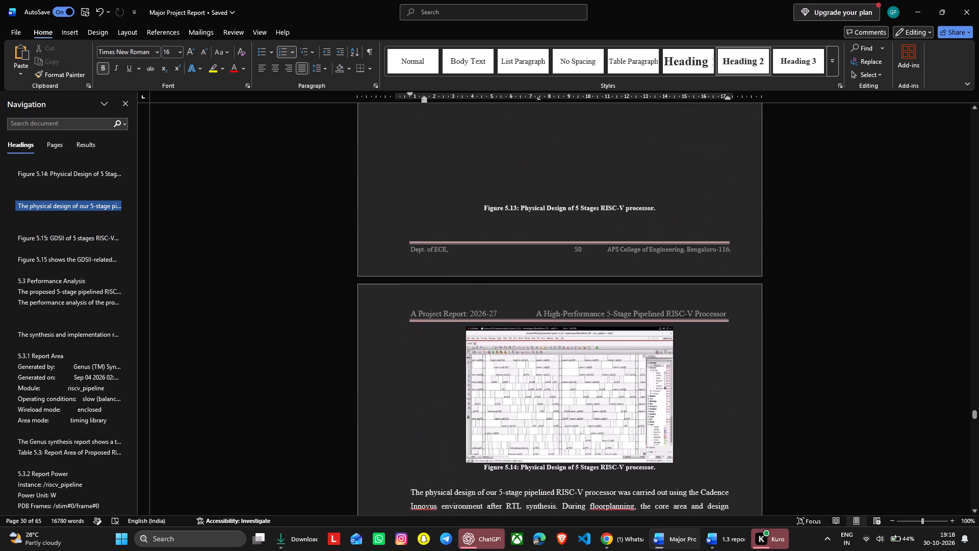
scroll(550, 266, "up", 3)
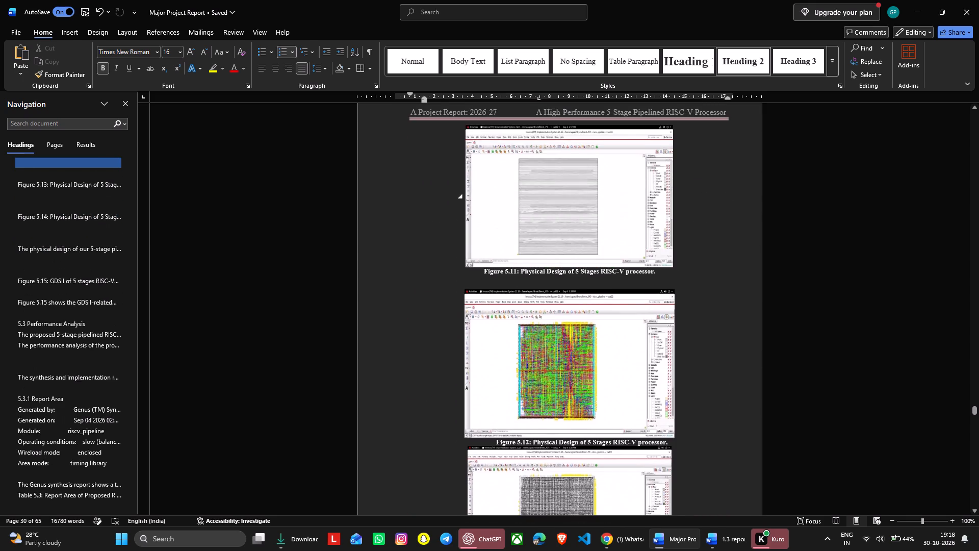
Inspect the placement, captions and spacing of Figures 5.10 back to 5.7 and the 5.2 Output Screenshots heading.
scroll(550, 266, "up", 4)
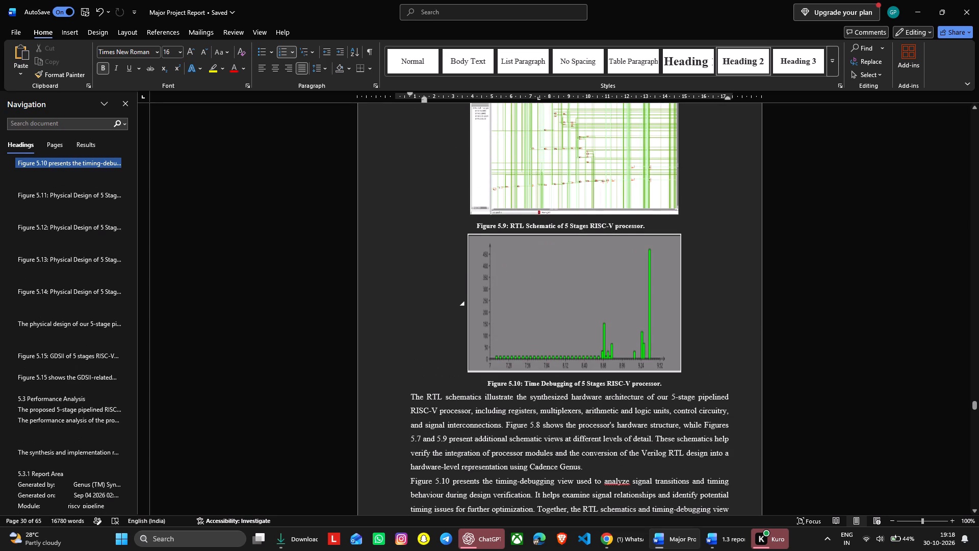
scroll(550, 266, "up", 3)
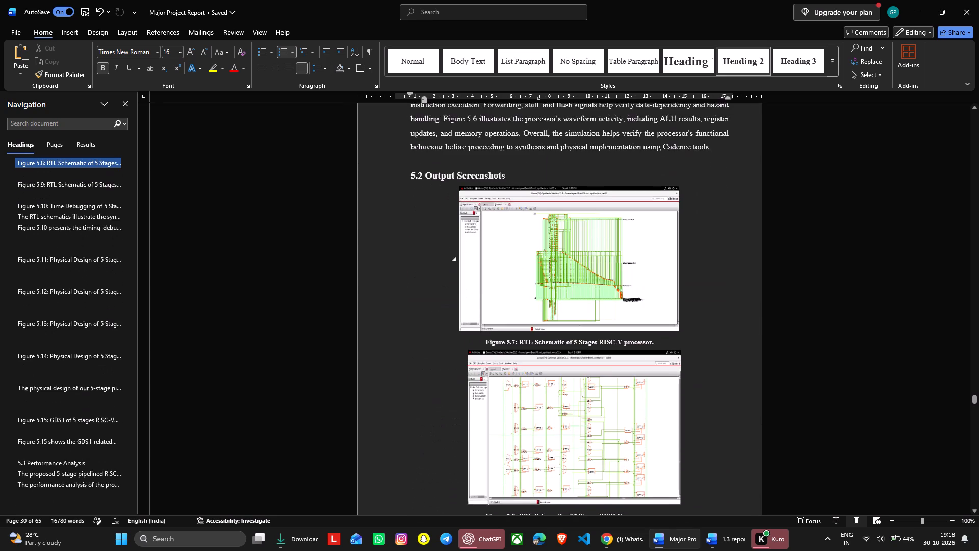
scroll(550, 266, "up", 1)
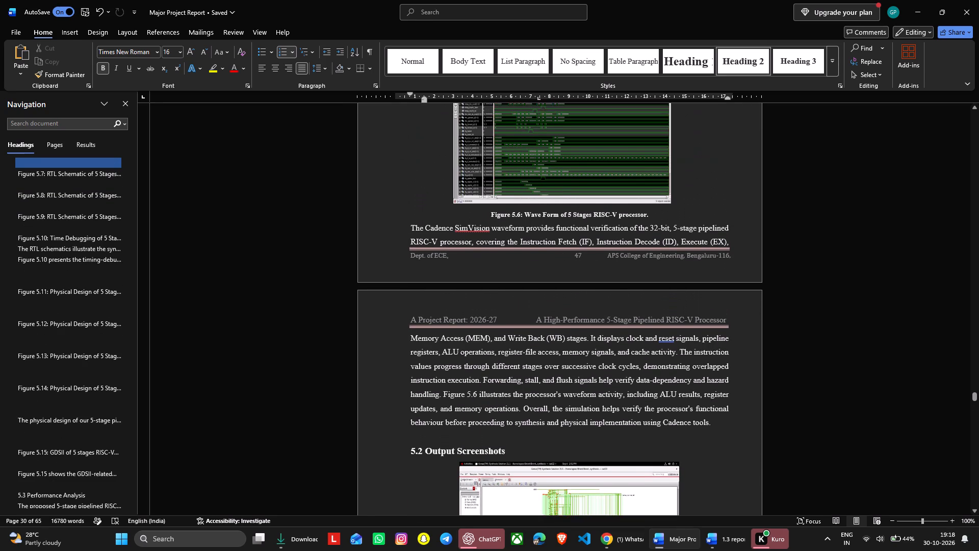
Check the layout, captions and explanatory paragraphs of the waveform Figures 5.6 back to 5.3 across their page breaks.
scroll(550, 266, "up", 2)
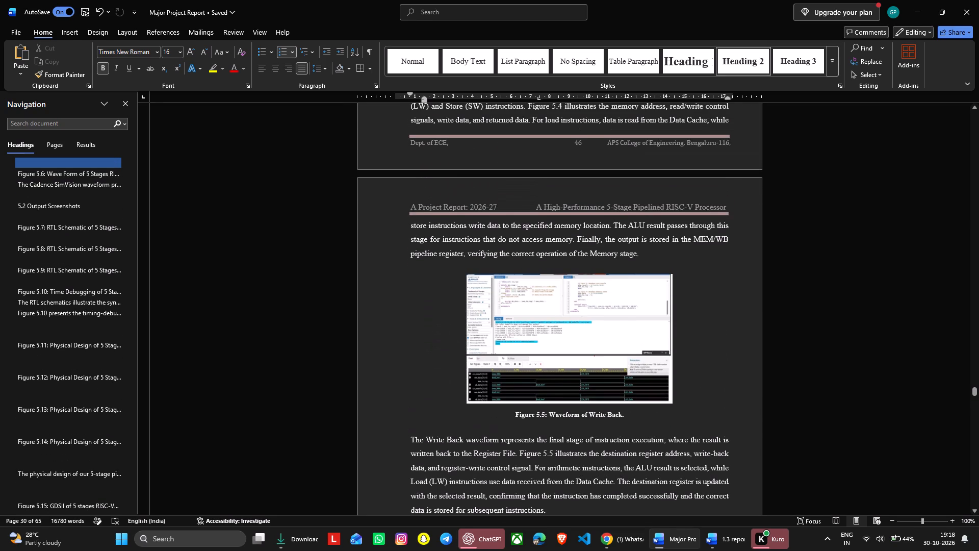
scroll(550, 266, "up", 3)
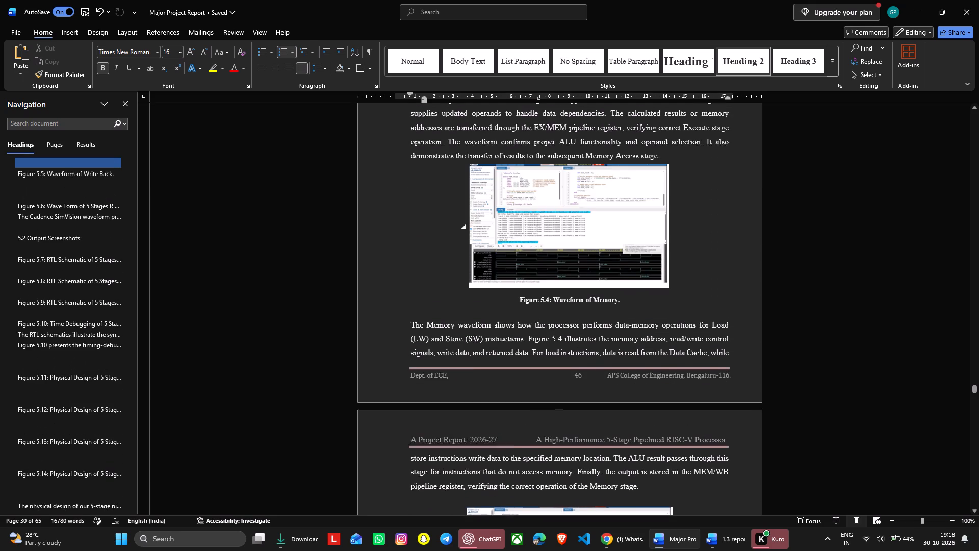
scroll(550, 266, "up", 4)
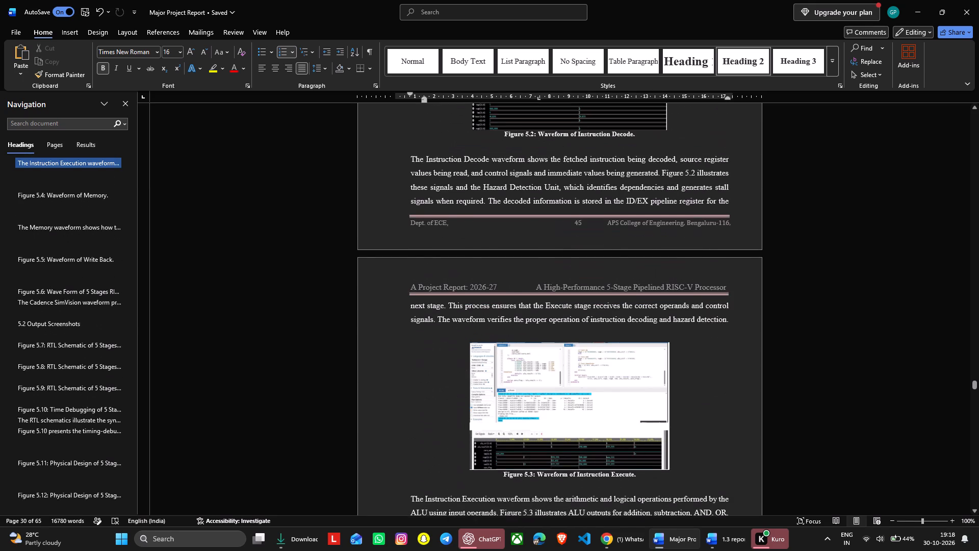
Examine Figures 5.2 and 5.1, the 5.1 Simulation Results heading and the Chapter 5 title for consistent alignment and spacing.
scroll(550, 266, "up", 2)
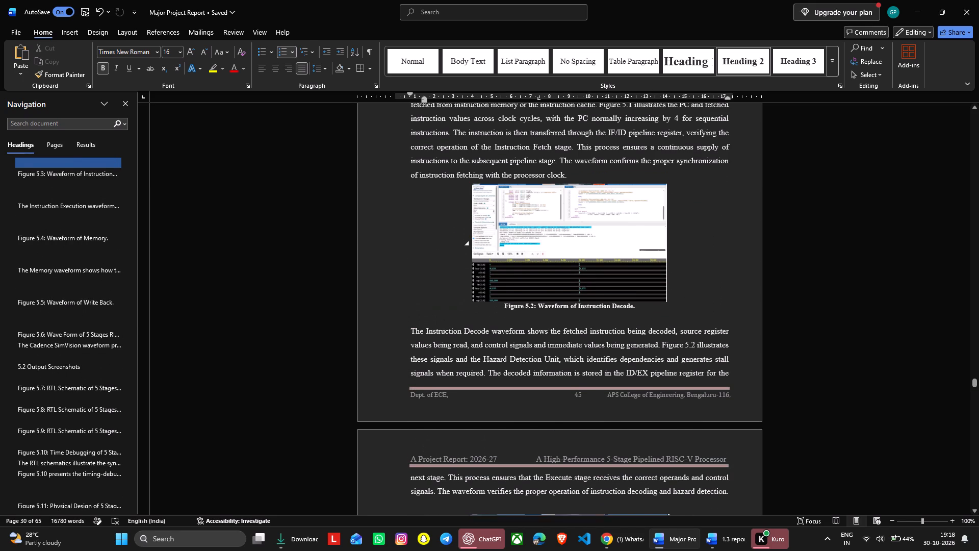
scroll(550, 266, "up", 1)
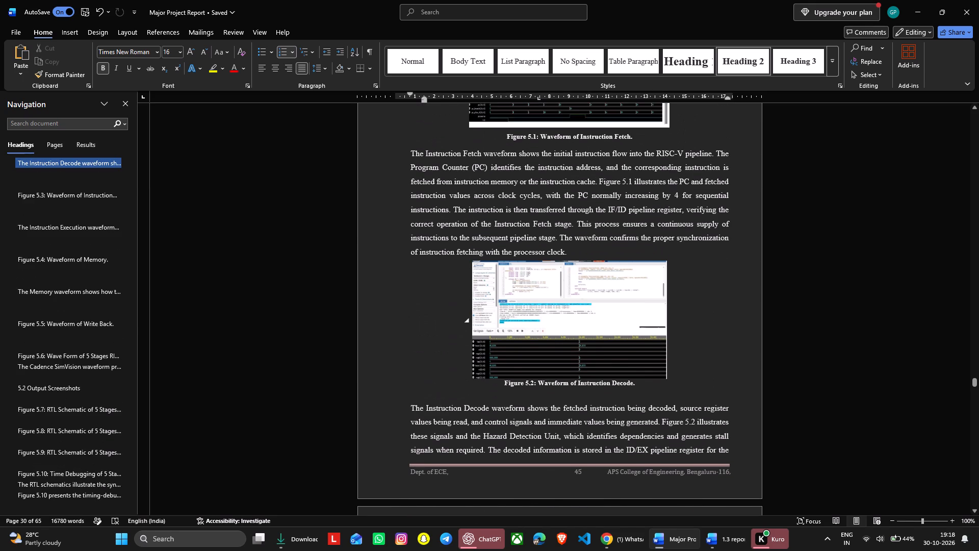
scroll(550, 266, "up", 4)
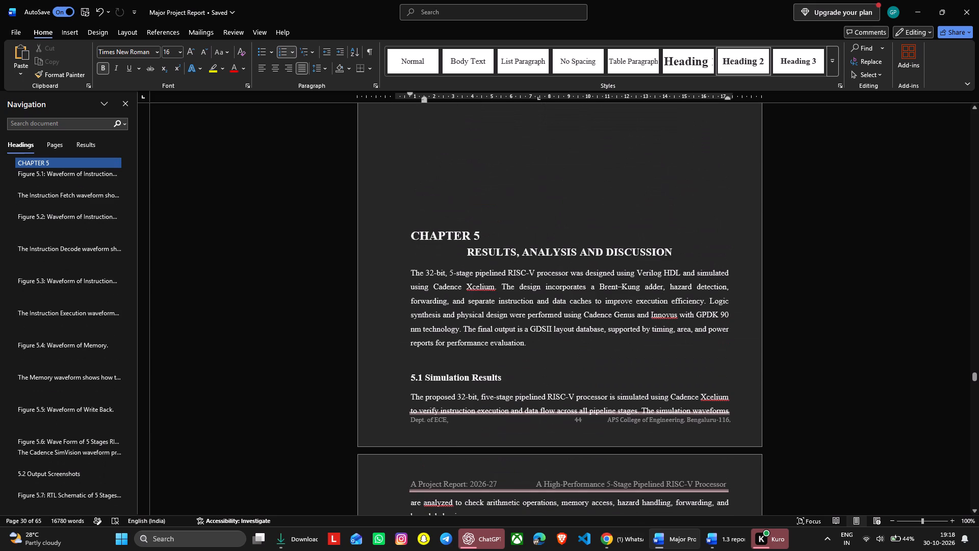
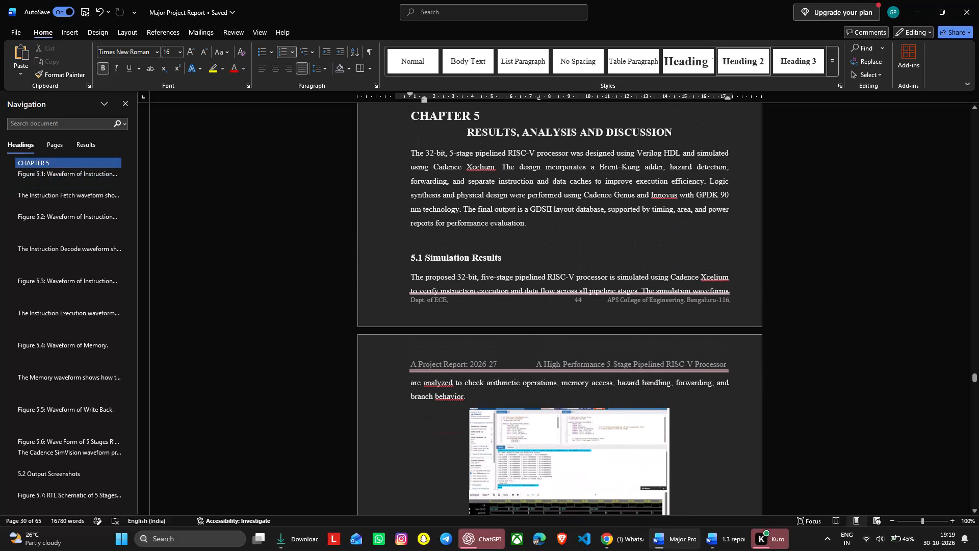
Review the layout from the Chapter 5 opening back through Table 4.1 and section 4.2 to the Chapter 4 title.
scroll(550, 266, "up", 1)
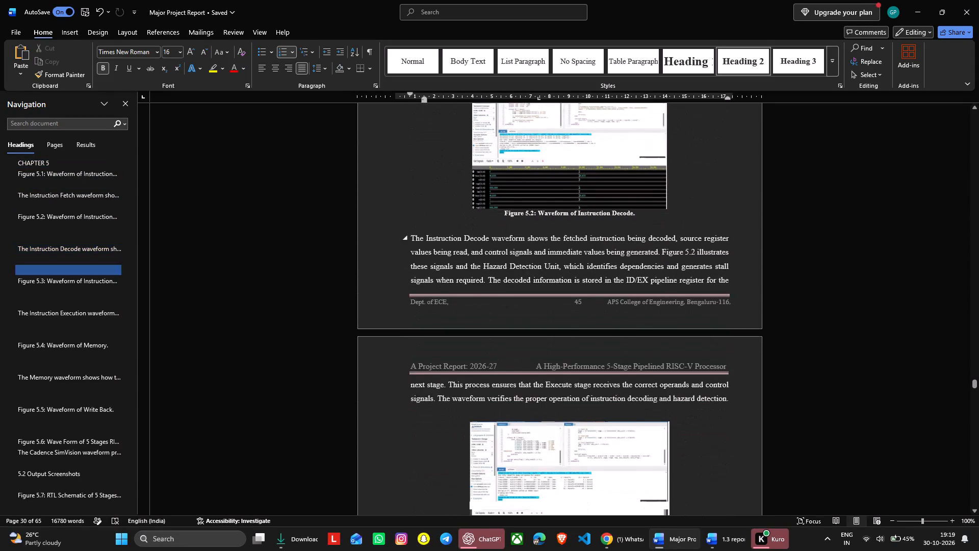
scroll(550, 266, "up", 3)
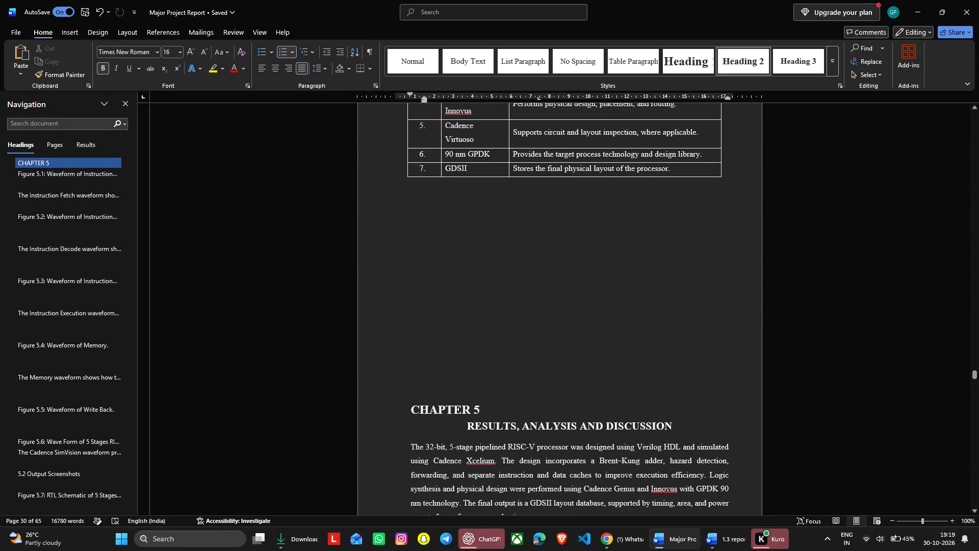
scroll(550, 266, "up", 4)
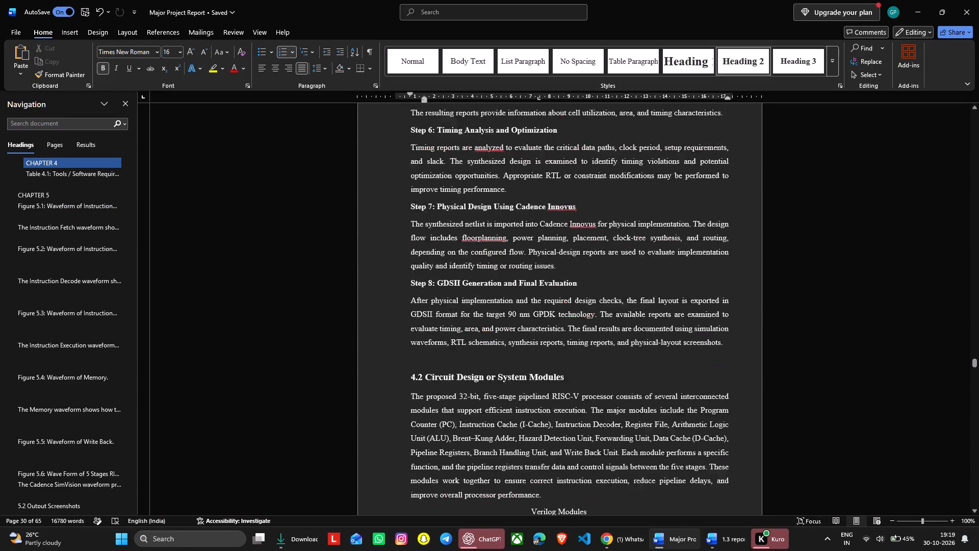
scroll(550, 266, "up", 2)
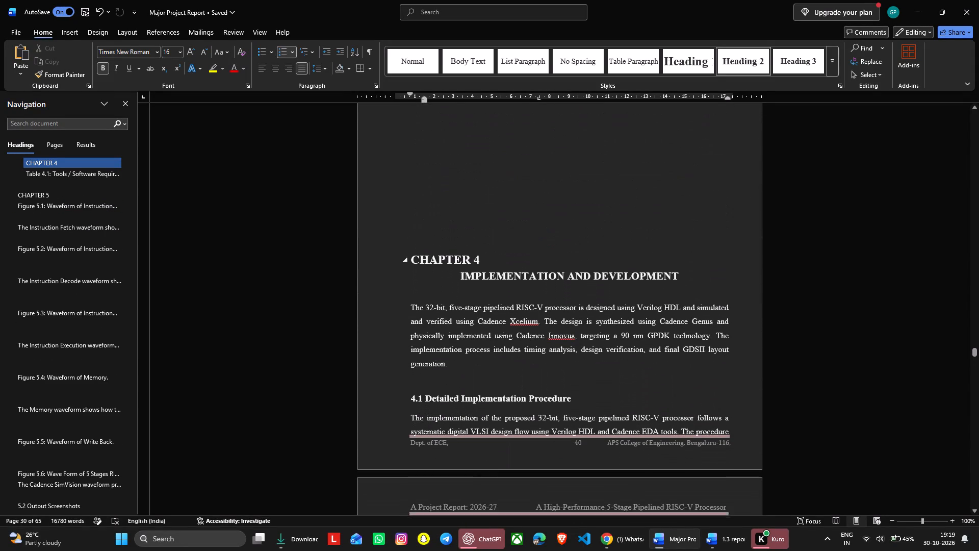
Recheck Chapter 4's headings, Verilog module tree, Table 4.1 page break and implementation Steps 1 to 8 for consistent formatting.
scroll(550, 266, "down", 2)
scroll(550, 266, "right", 1)
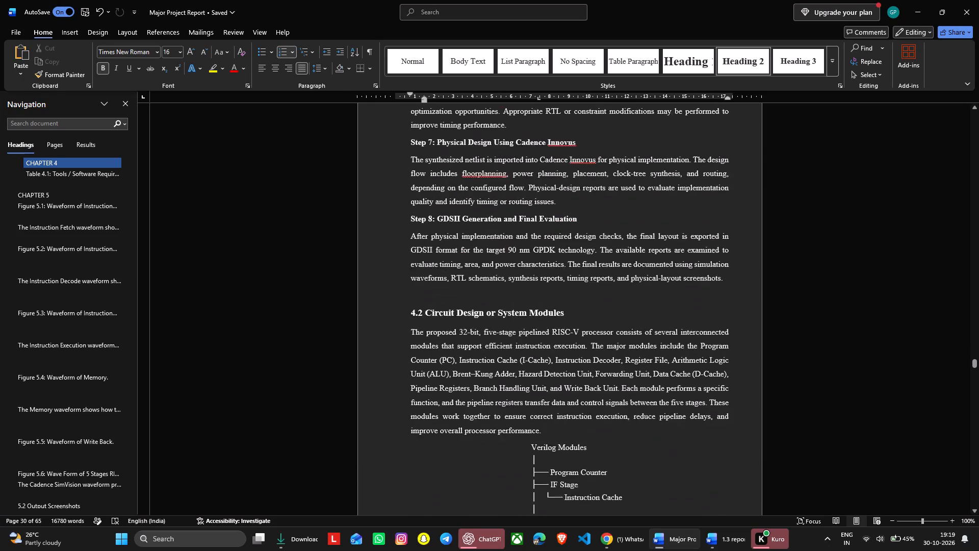
scroll(550, 266, "right", 2)
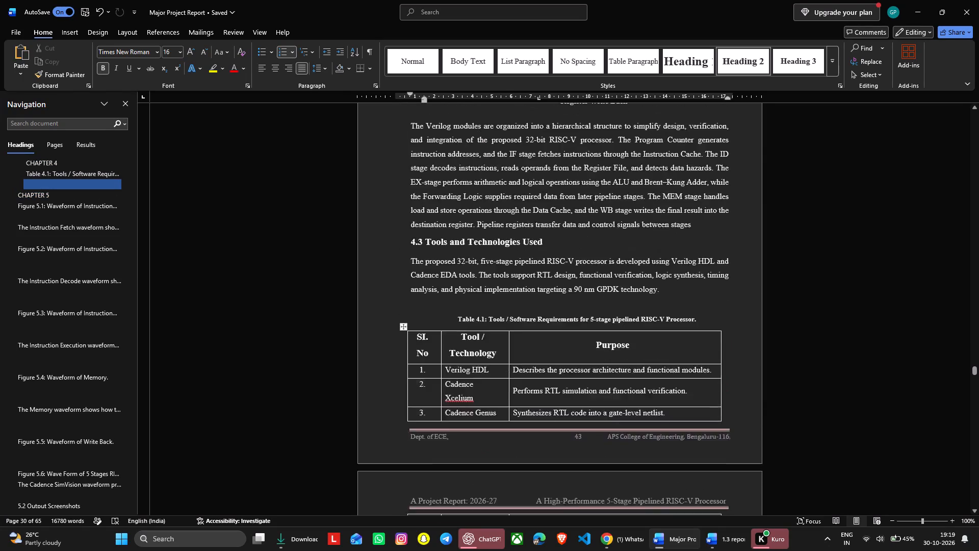
scroll(550, 266, "right", 1)
scroll(550, 266, "up", 1)
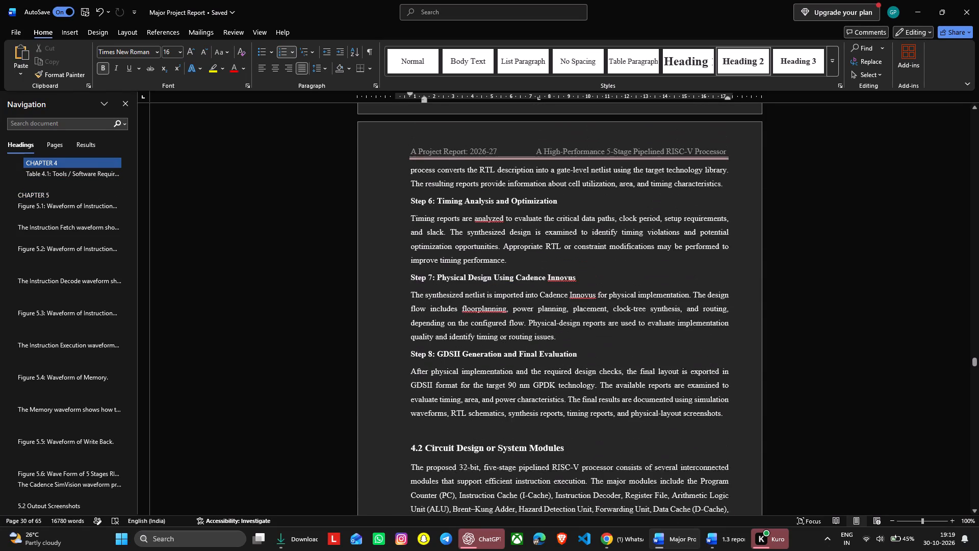
scroll(550, 266, "up", 1)
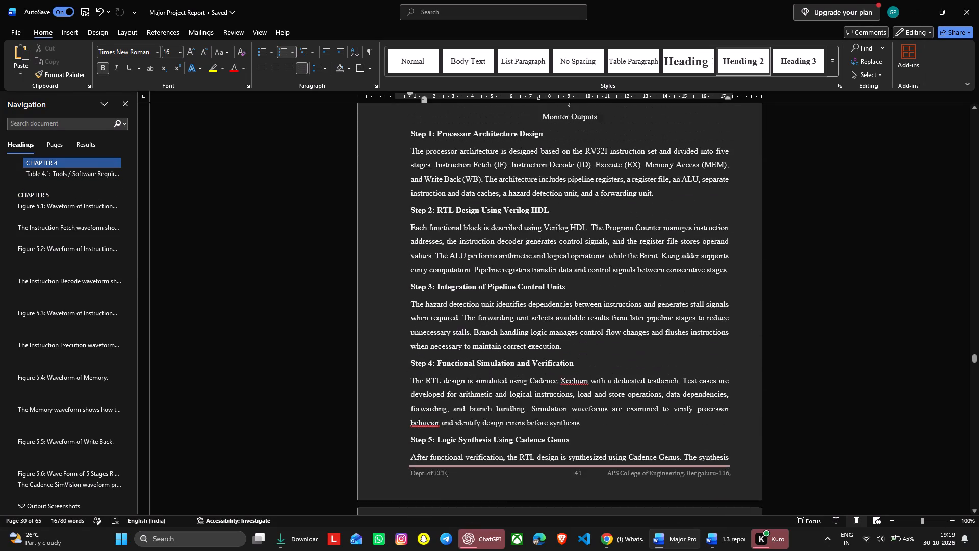
scroll(550, 266, "up", 5)
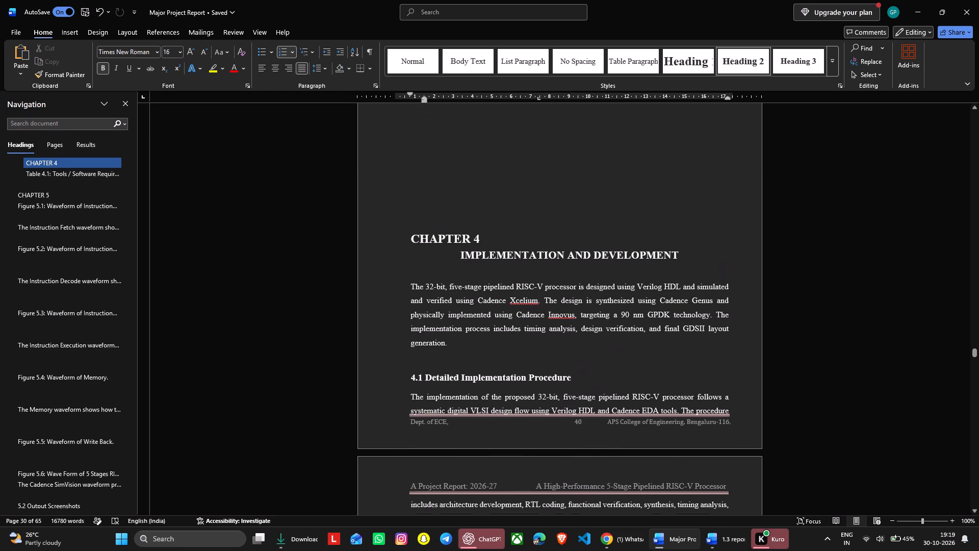
Select the Chapter 4 title line IMPLEMENTATION AND DEVELOPMENT.
scroll(550, 266, "up", 2)
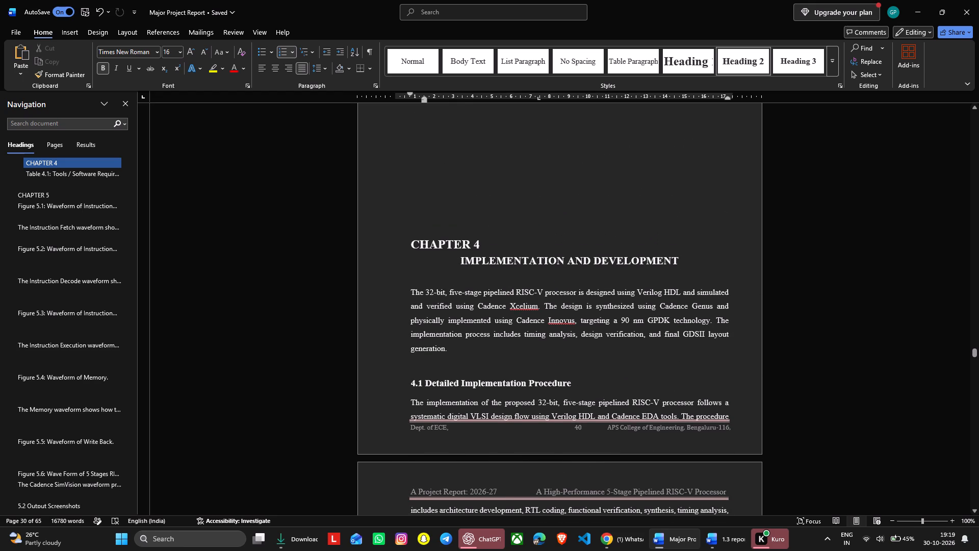
left_click_drag(689, 255, 457, 264)
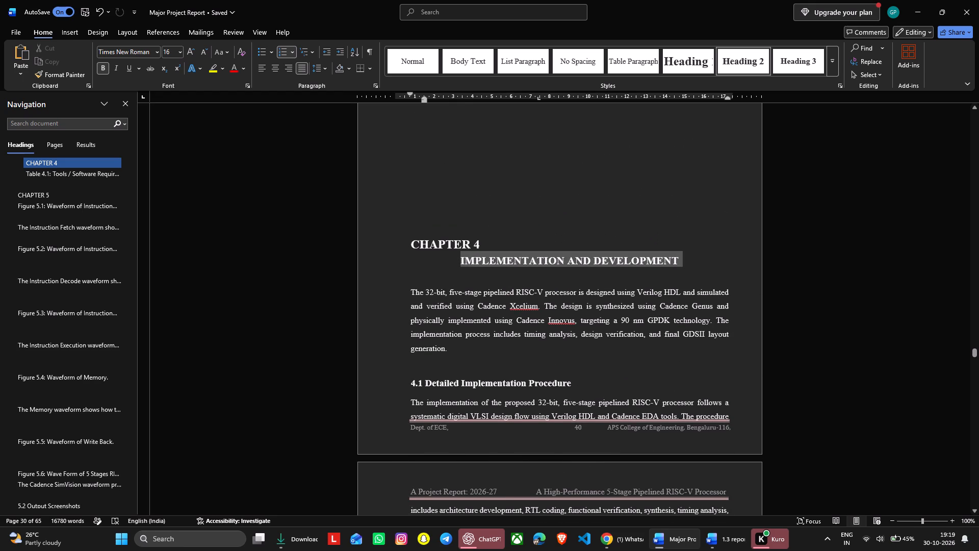
left_click_drag(457, 264, 456, 264)
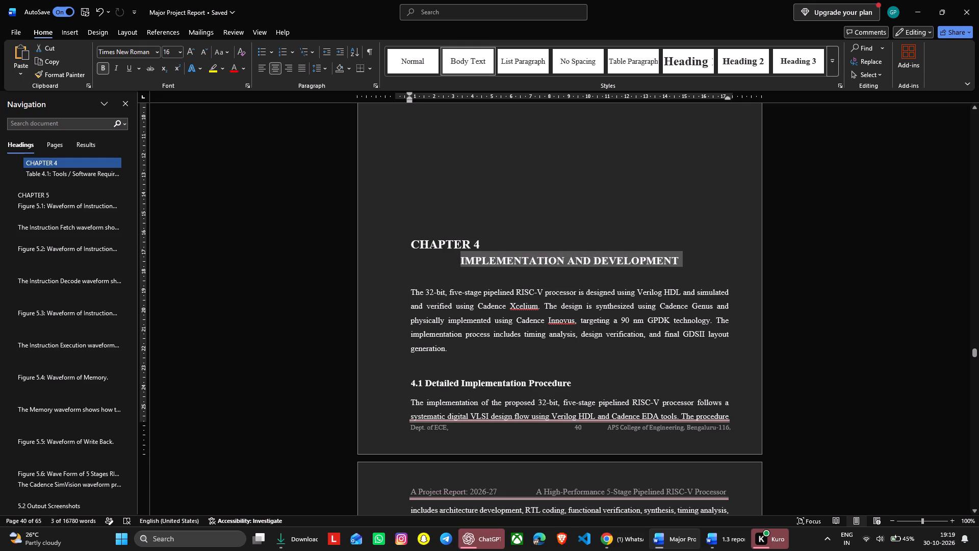
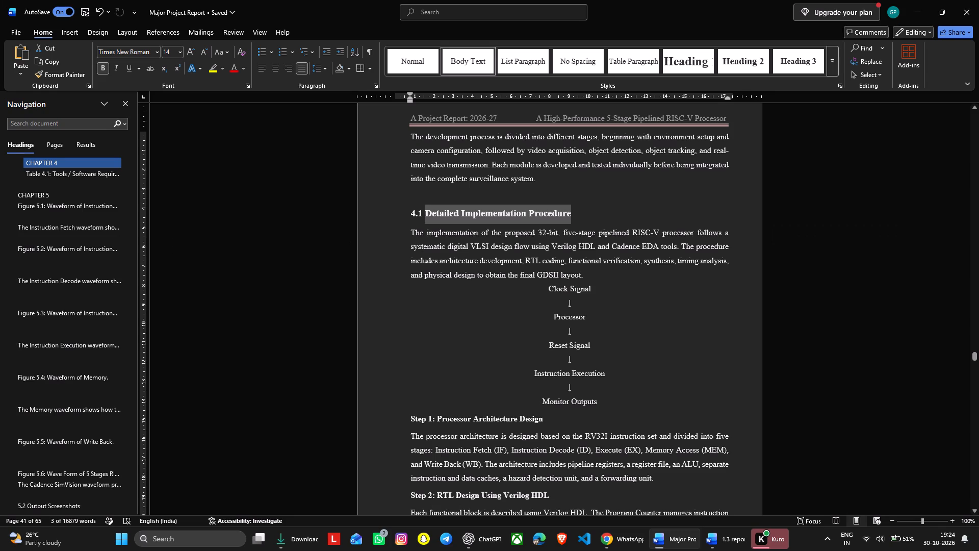
left_click(411, 233)
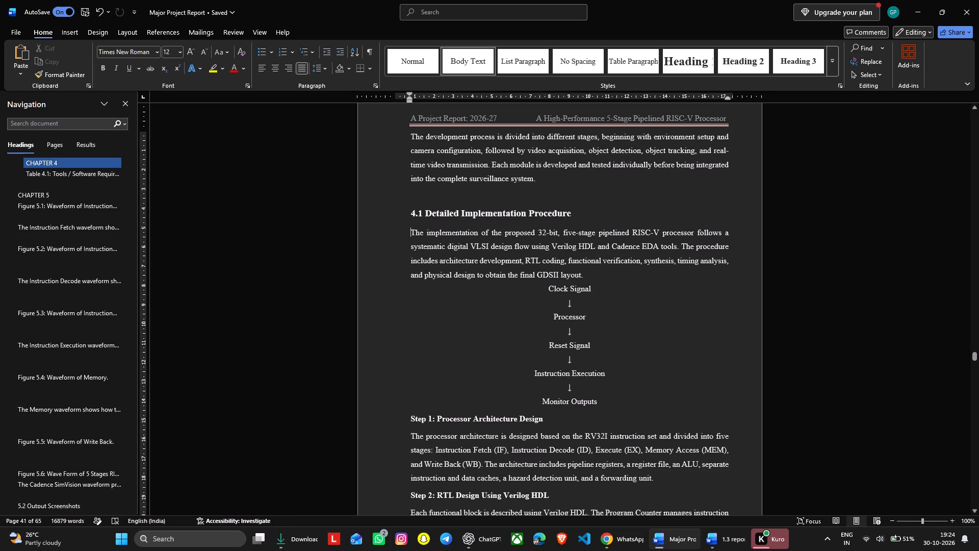
left_click_drag(411, 233, 568, 476)
scroll(568, 476, "up", 1)
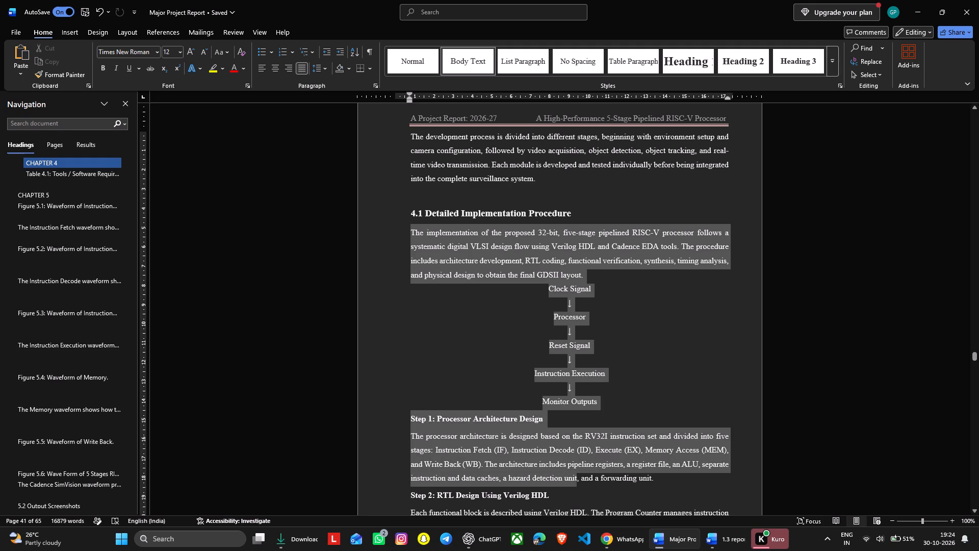
left_click_drag(568, 476, 595, 513)
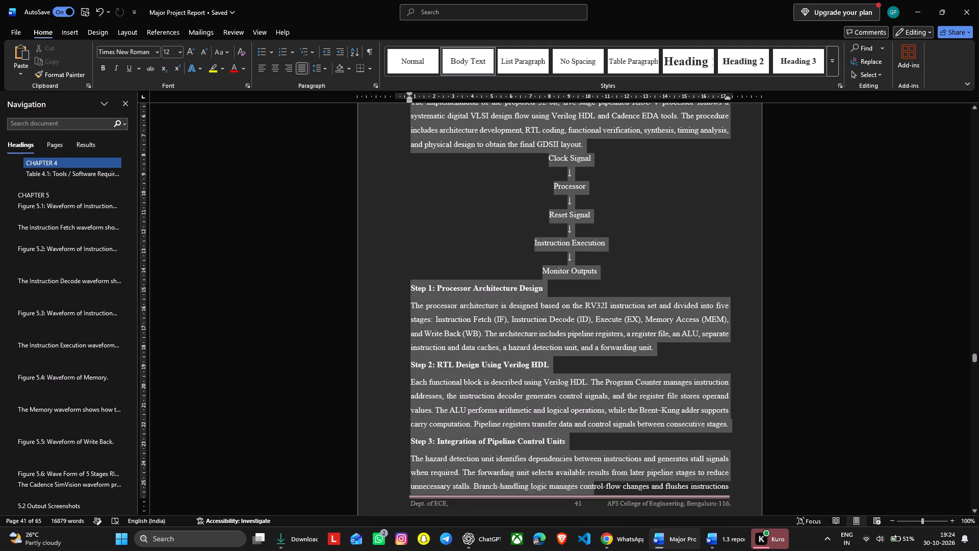
left_click_drag(595, 513, 590, 504)
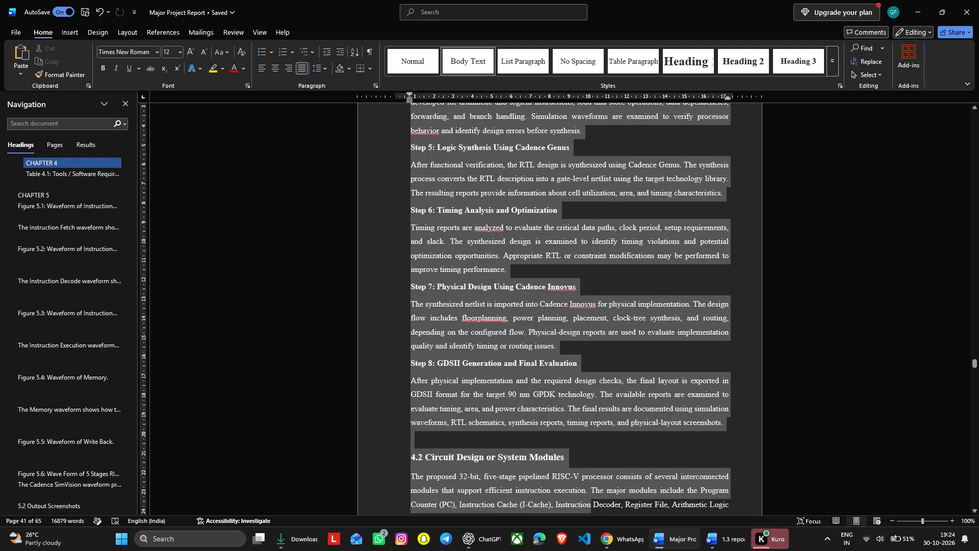
left_click_drag(590, 504, 592, 496)
left_click_drag(592, 496, 726, 420)
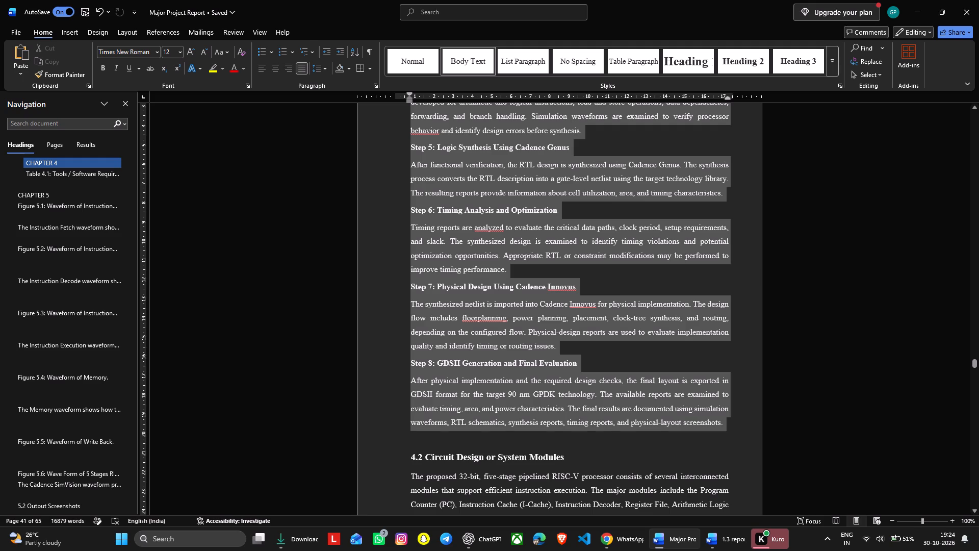
left_click_drag(726, 420, 726, 422)
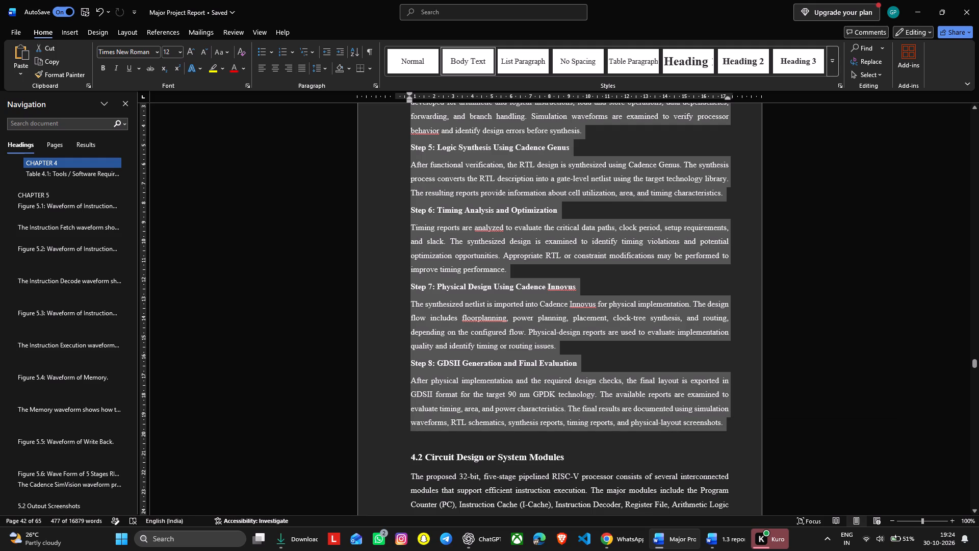
key("ctrl+v")
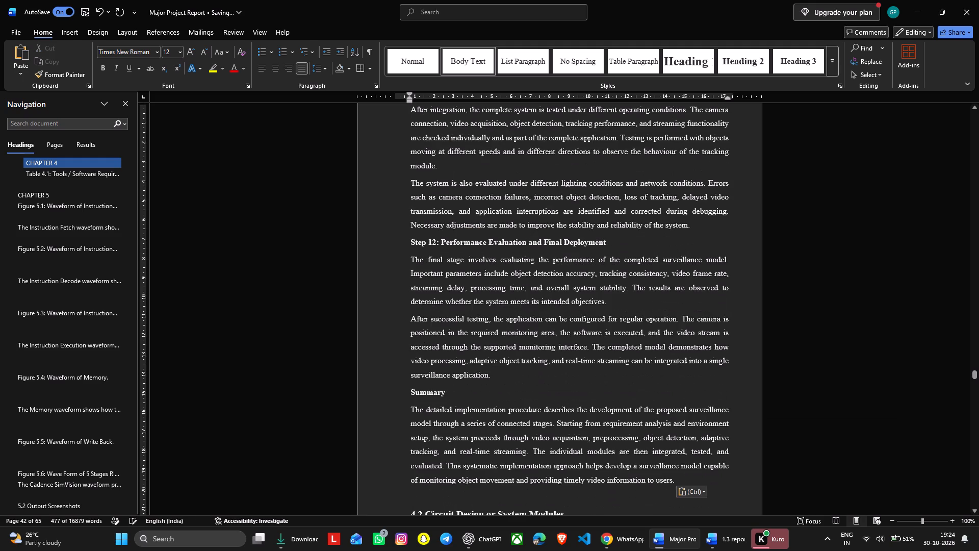
Delete the duplicate heading line "4.X Detailed Implementation Procedure" below the 4.1 heading.
scroll(645, 357, "up", 1)
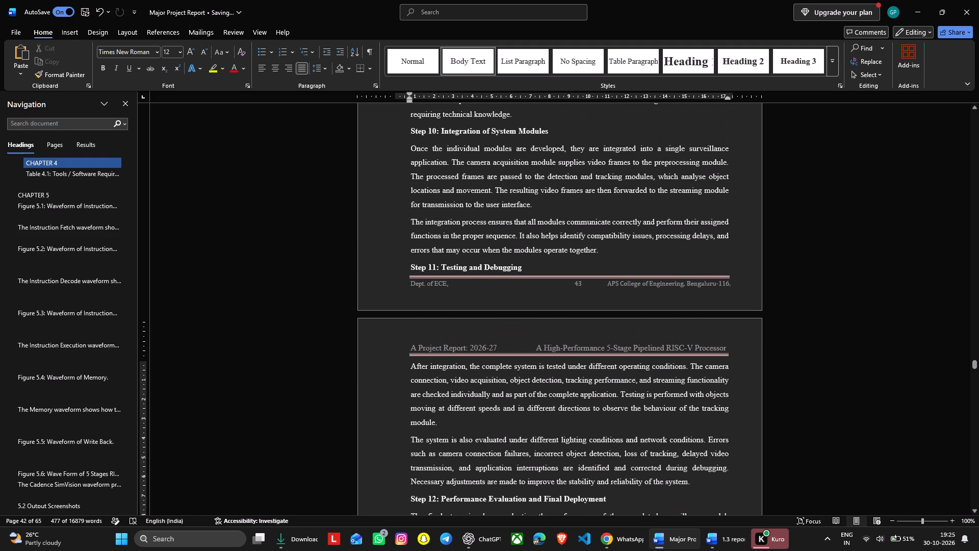
scroll(645, 357, "up", 3)
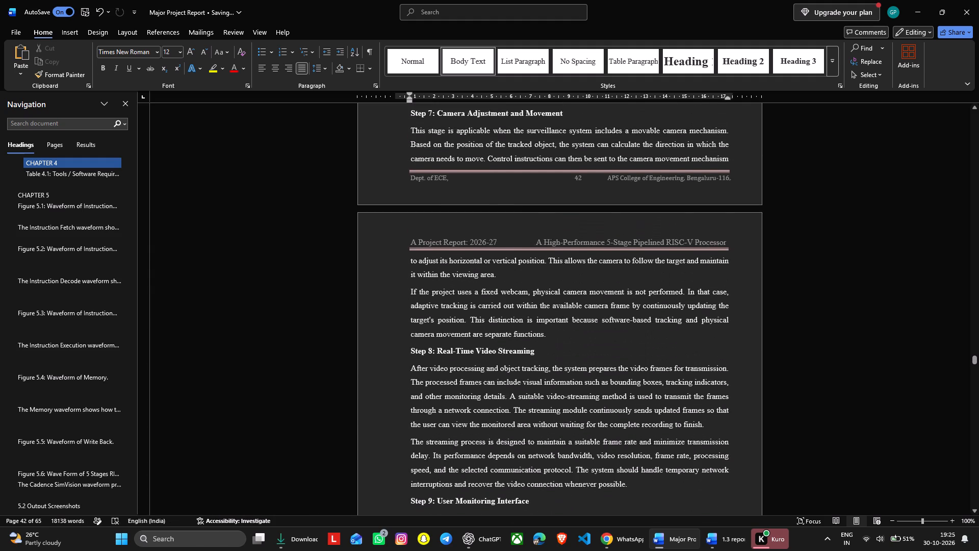
scroll(645, 357, "up", 3)
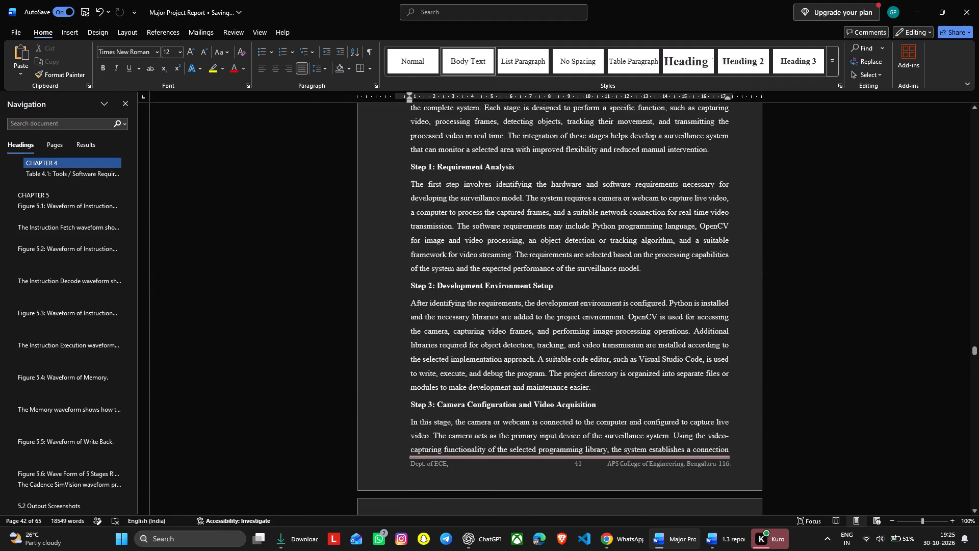
scroll(645, 357, "up", 3)
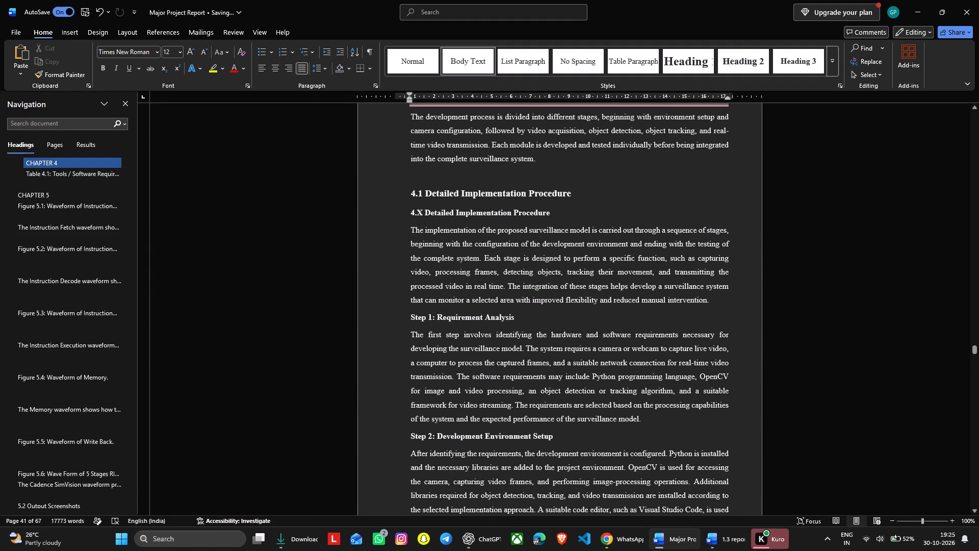
left_click(550, 214)
key("BackSpace")
key("BackSpace")
key("BackSpace")
key("BackSpace")
key("BackSpace")
key("BackSpace")
key("BackSpace")
key("BackSpace")
key("BackSpace")
key("BackSpace")
key("BackSpace")
key("BackSpace")
key("BackSpace")
key("BackSpace")
key("BackSpace")
key("BackSpace")
key("BackSpace")
key("BackSpace")
key("BackSpace")
key("BackSpace")
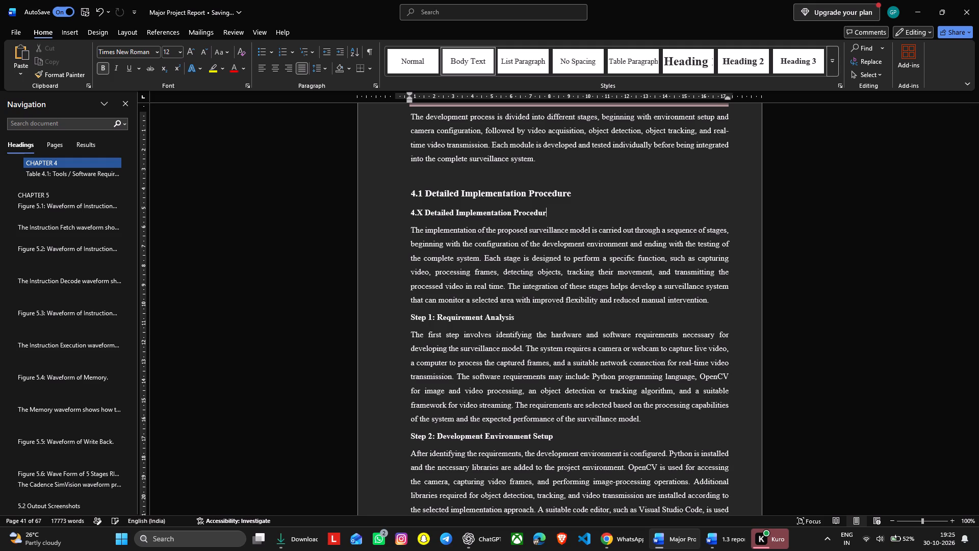
key("BackSpace")
key("BackSpace")
key("BackSpace")
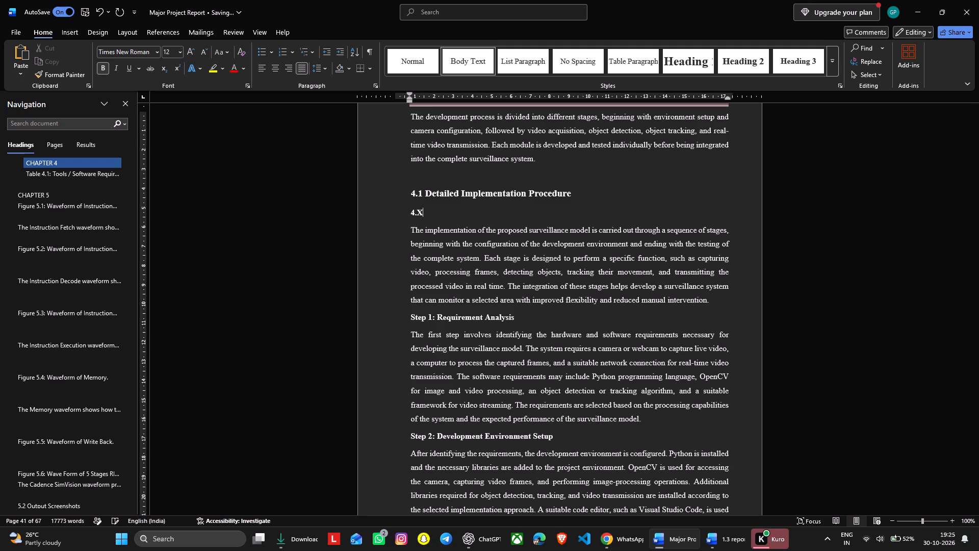
key("BackSpace")
key("BackSpace")
key("BackSpace")
key("BackSpace")
key("BackSpace")
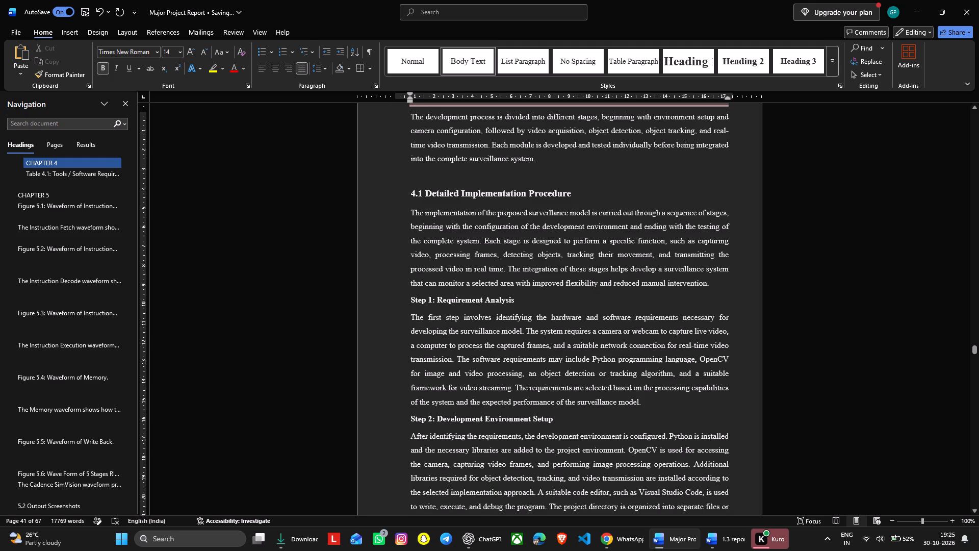
Check the line spacing of the new section 4.1 text, from its opening paragraph through the Summary.
left_click_drag(412, 211, 526, 324)
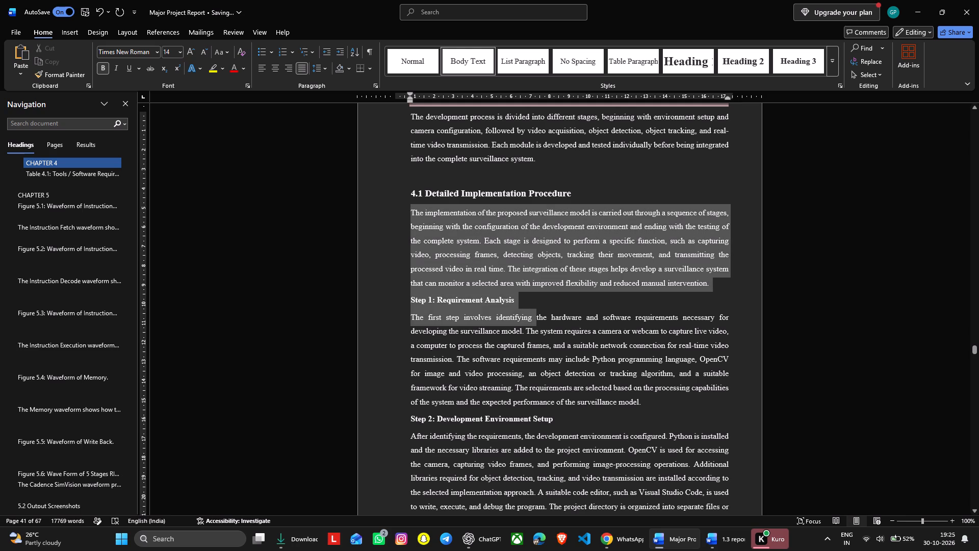
left_click_drag(526, 324, 636, 514)
scroll(584, 408, "up", 1)
scroll(612, 498, "up", 1)
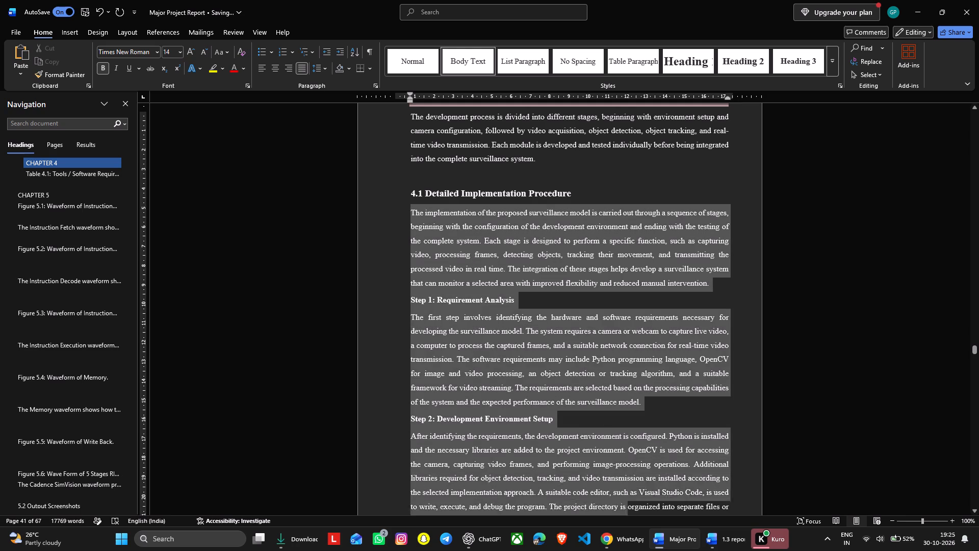
scroll(636, 514, "up", 1)
left_click_drag(636, 514, 652, 514)
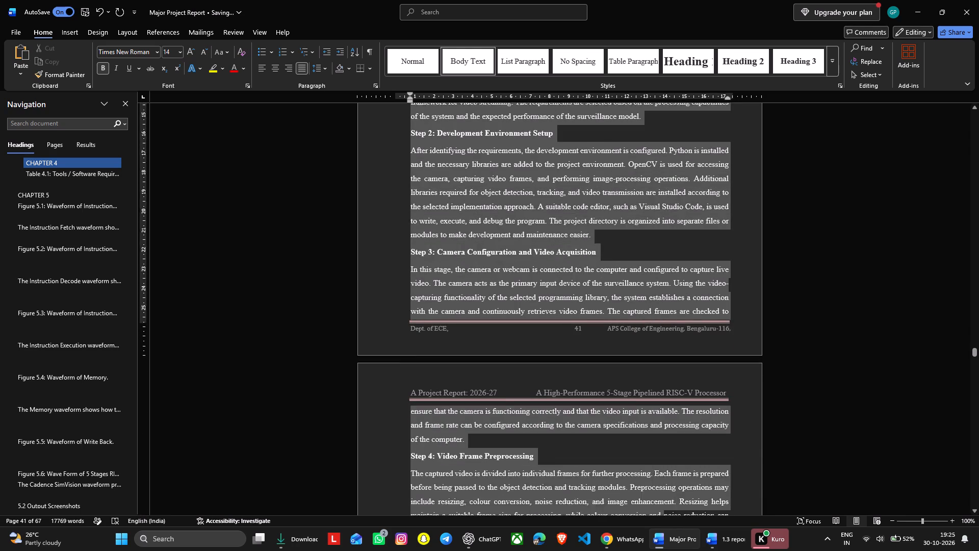
left_click_drag(652, 514, 656, 529)
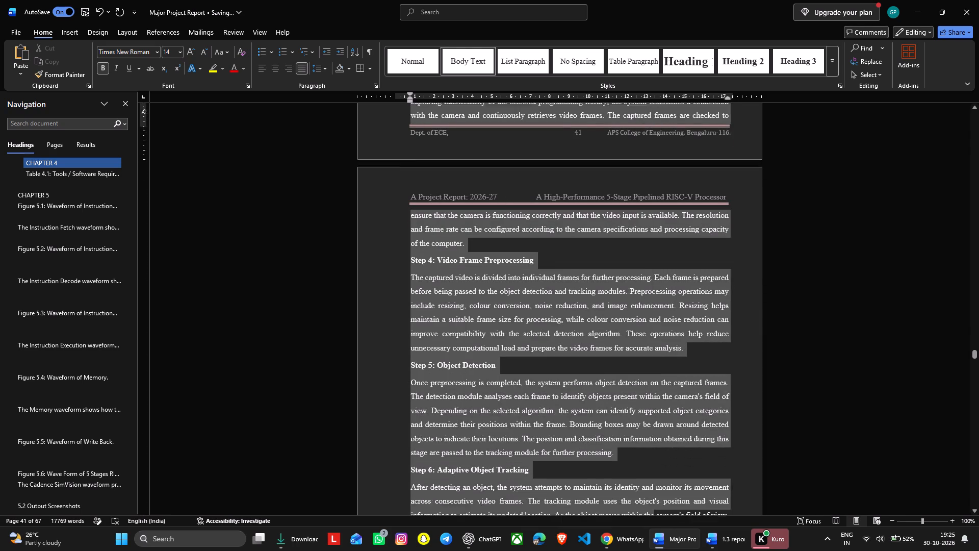
left_click_drag(656, 529, 655, 529)
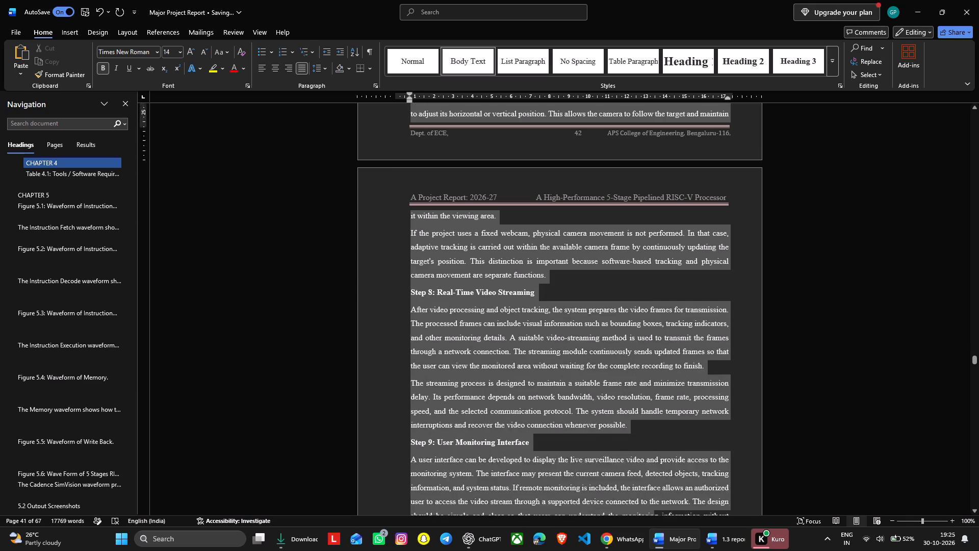
left_click_drag(655, 529, 660, 533)
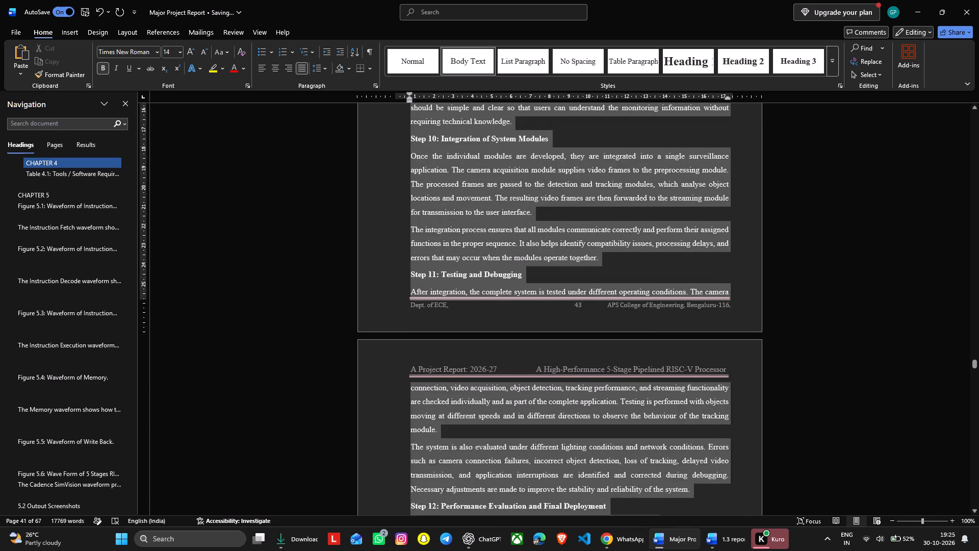
left_click_drag(660, 533, 630, 359)
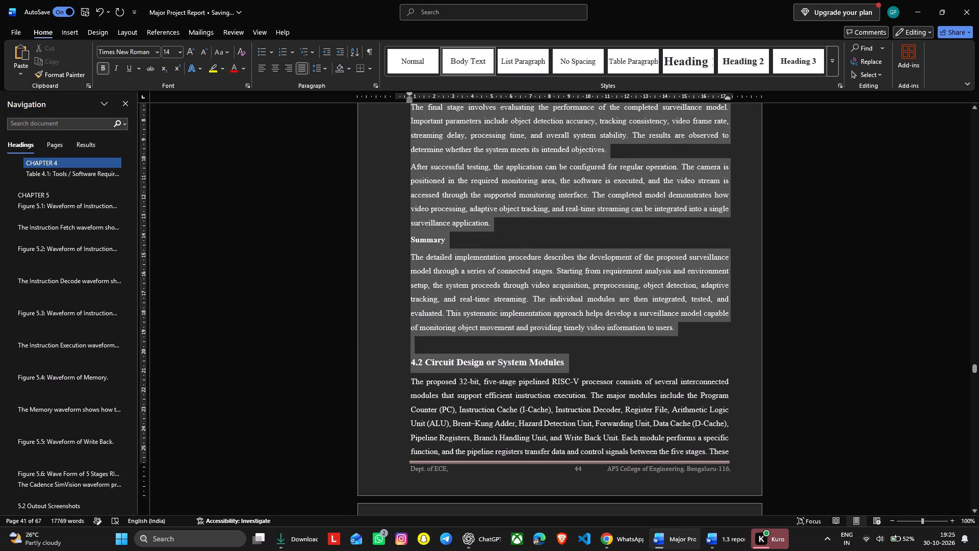
left_click_drag(630, 359, 684, 336)
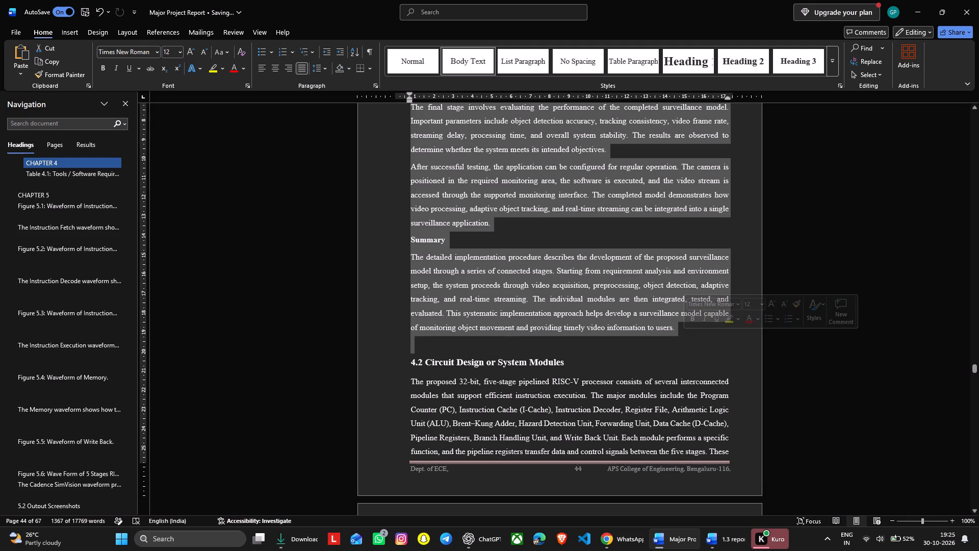
left_click(325, 69)
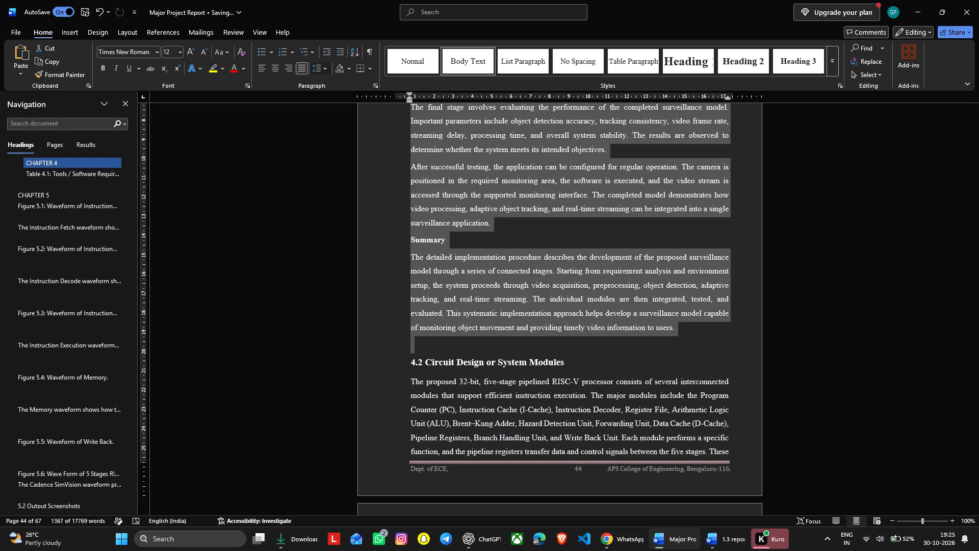
left_click(267, 256)
left_click(370, 270)
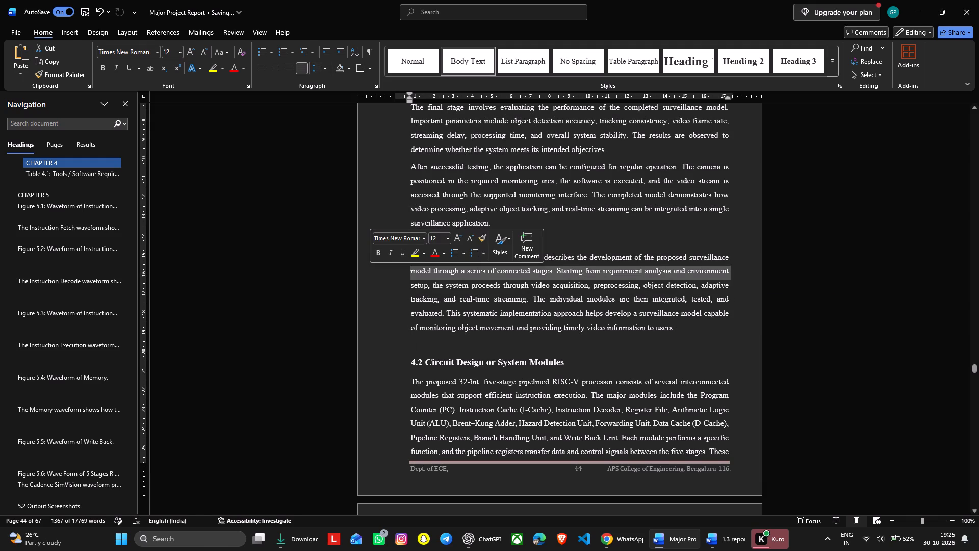
left_click(391, 332)
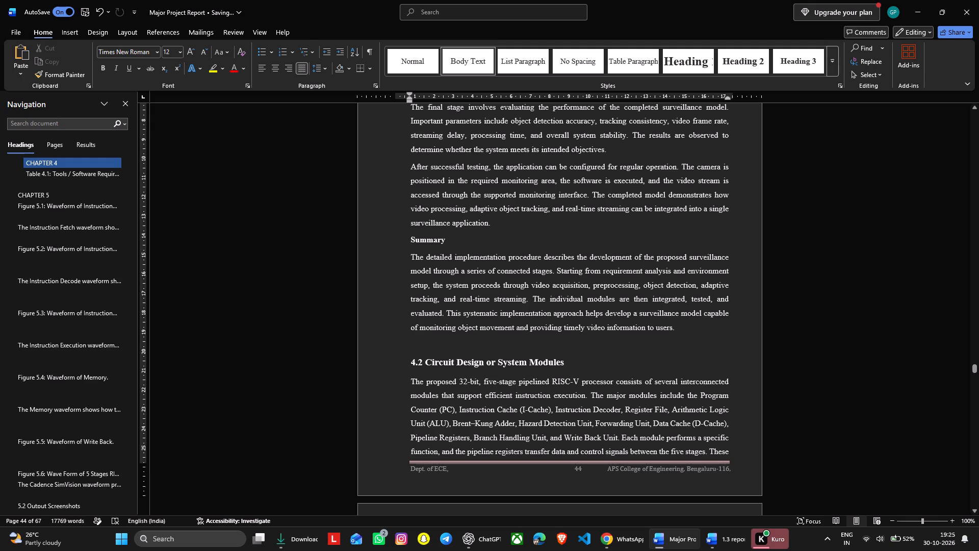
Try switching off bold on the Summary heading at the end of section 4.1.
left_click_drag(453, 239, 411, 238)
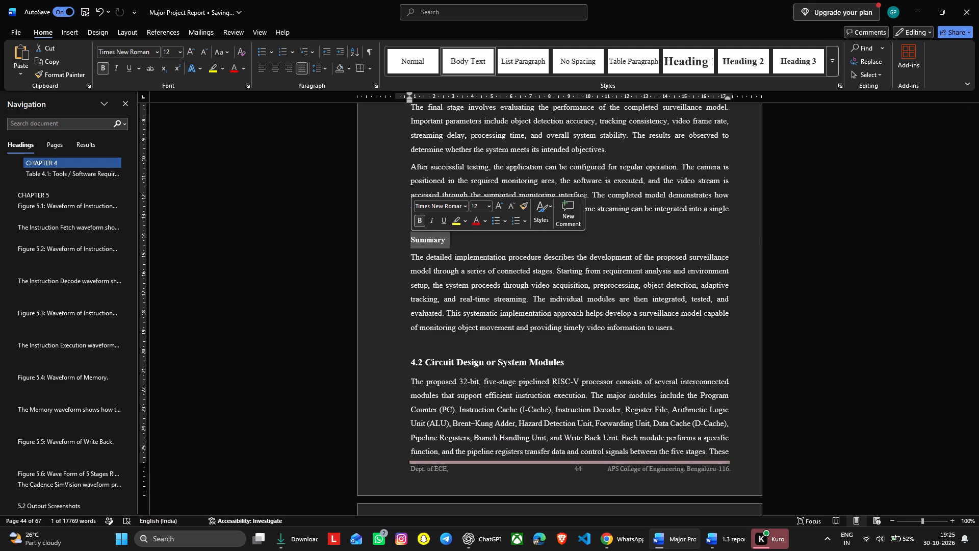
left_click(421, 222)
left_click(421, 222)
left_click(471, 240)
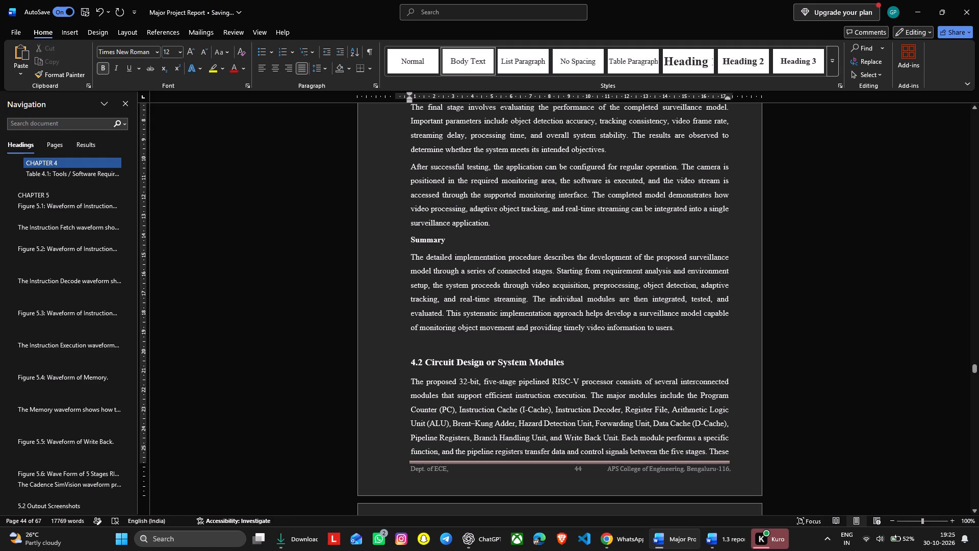
Review the layout of the new section 4.1 text, from the Summary back to the Chapter 4 opening and the Step 1 heading.
left_click_drag(416, 254, 445, 262)
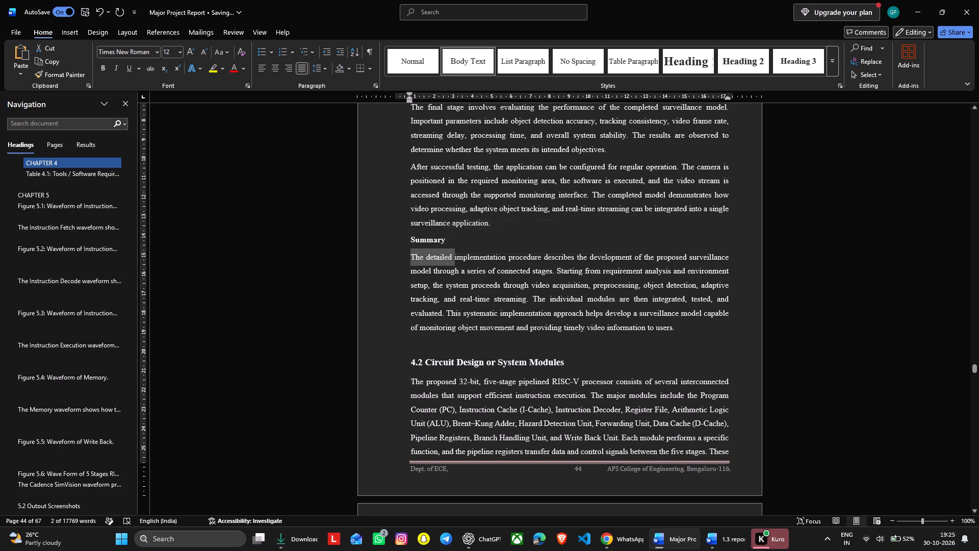
left_click(346, 281)
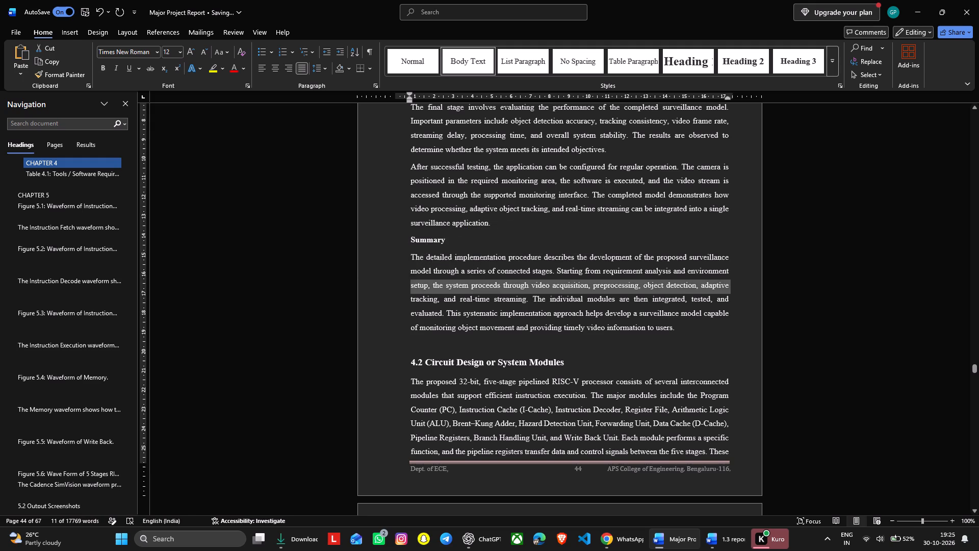
scroll(396, 321, "up", 3)
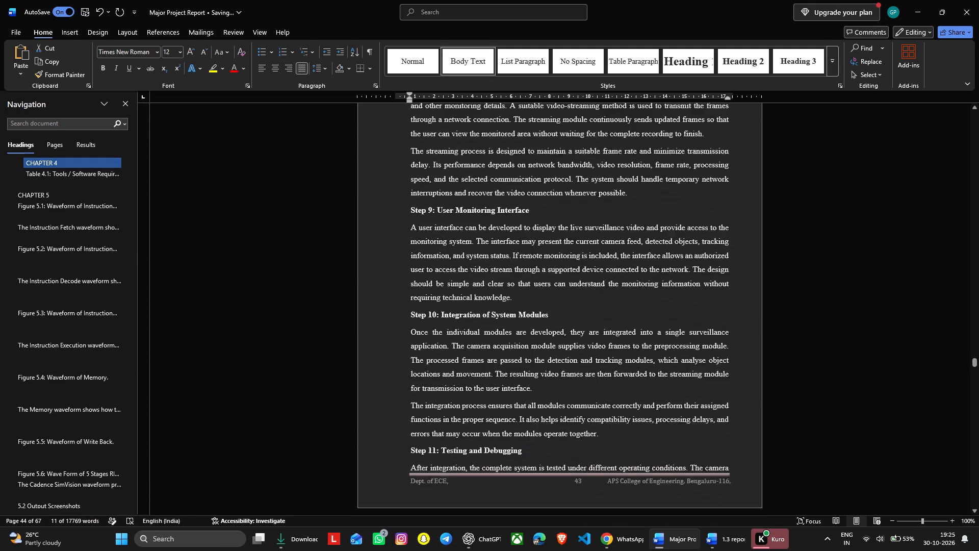
scroll(396, 321, "up", 4)
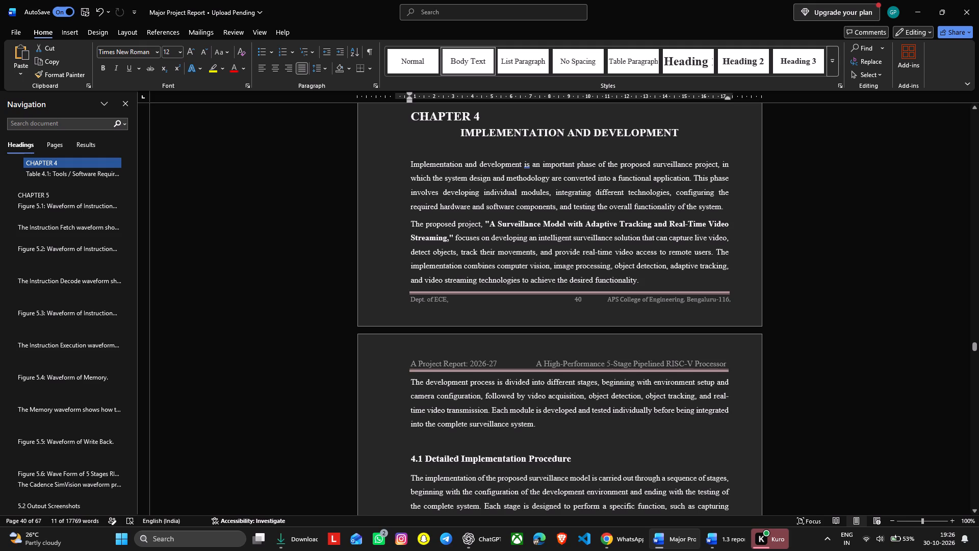
scroll(500, 262, "down", 1)
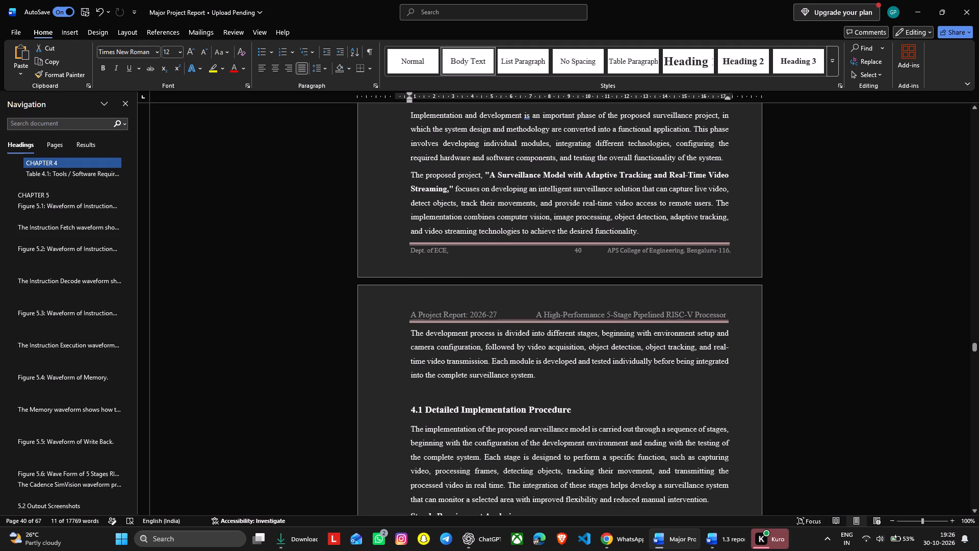
scroll(500, 262, "down", 2)
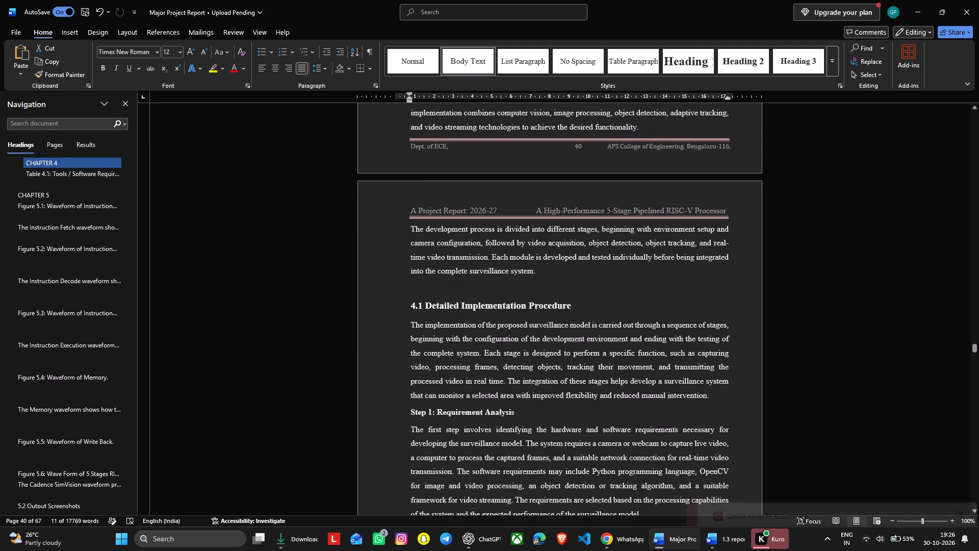
scroll(500, 262, "down", 1)
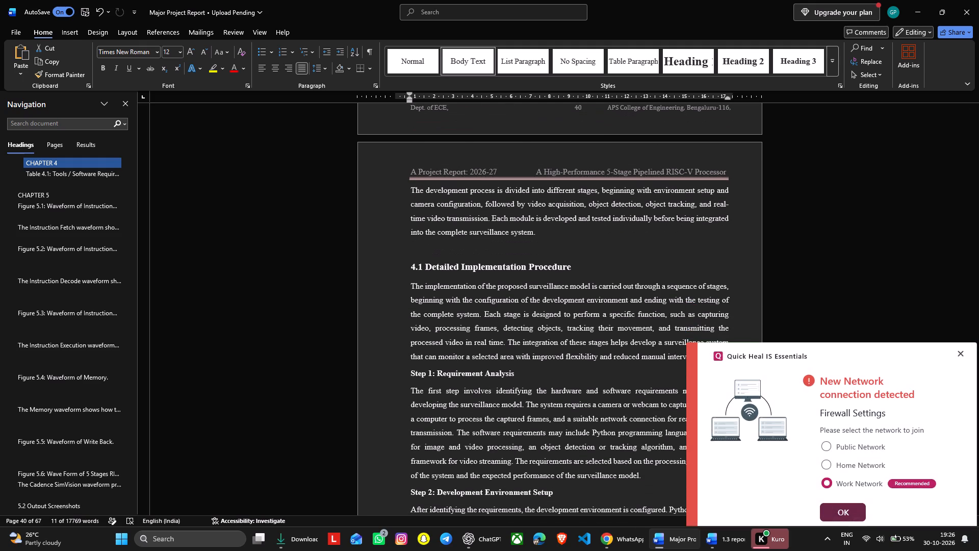
left_click(965, 352)
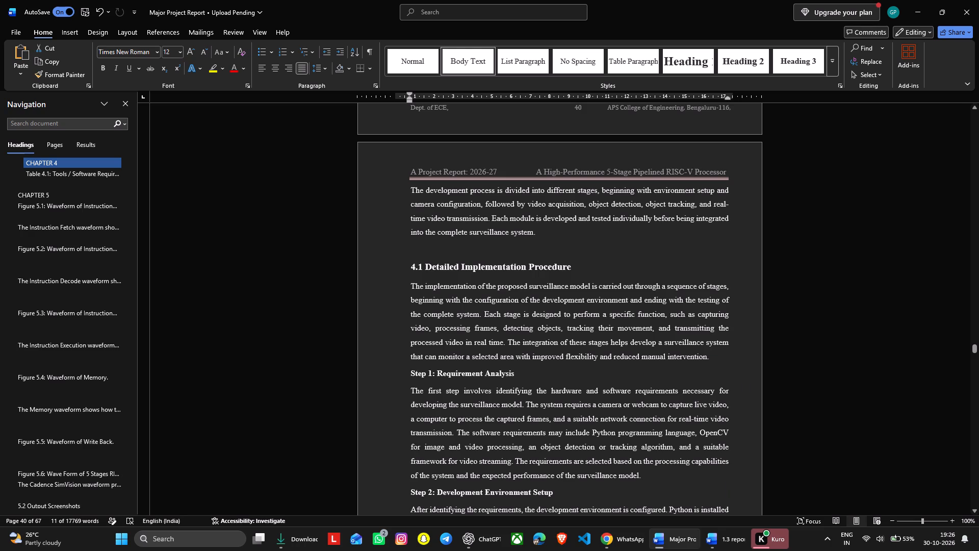
left_click_drag(518, 373, 415, 372)
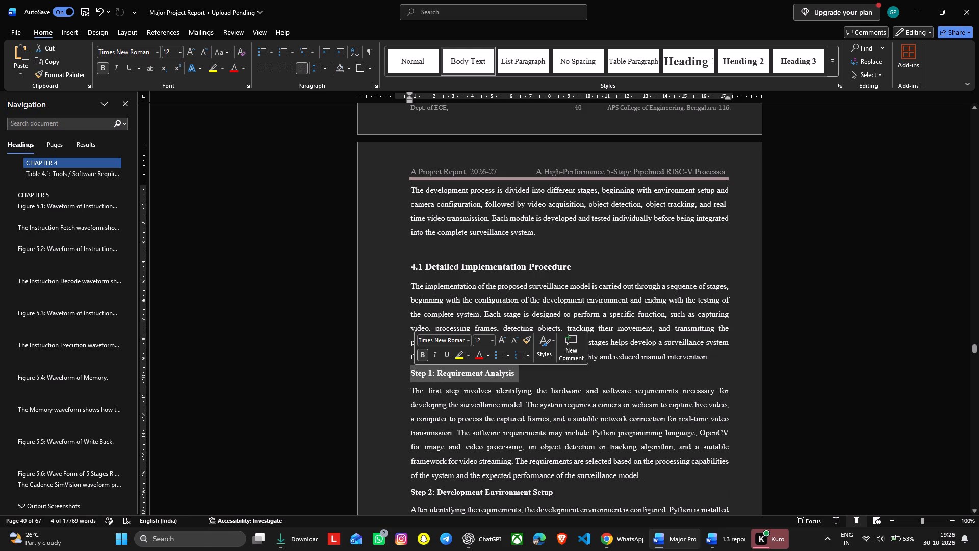
left_click(536, 375)
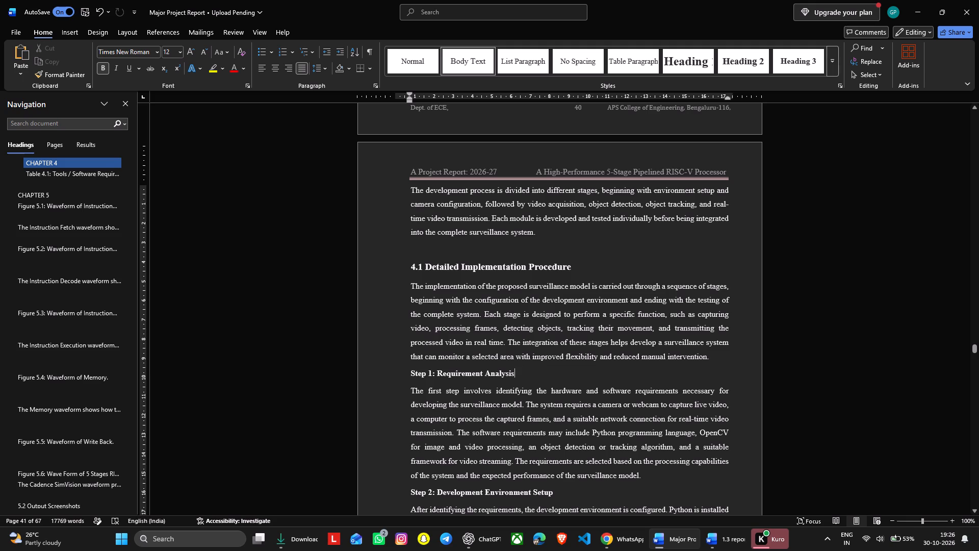
Review the Step 1 to Step 3 headings and text in section 4.1 and the Chapter 4 opening, dismissing the Wi-Fi scan notification.
left_click(536, 375)
left_click_drag(437, 393, 495, 393)
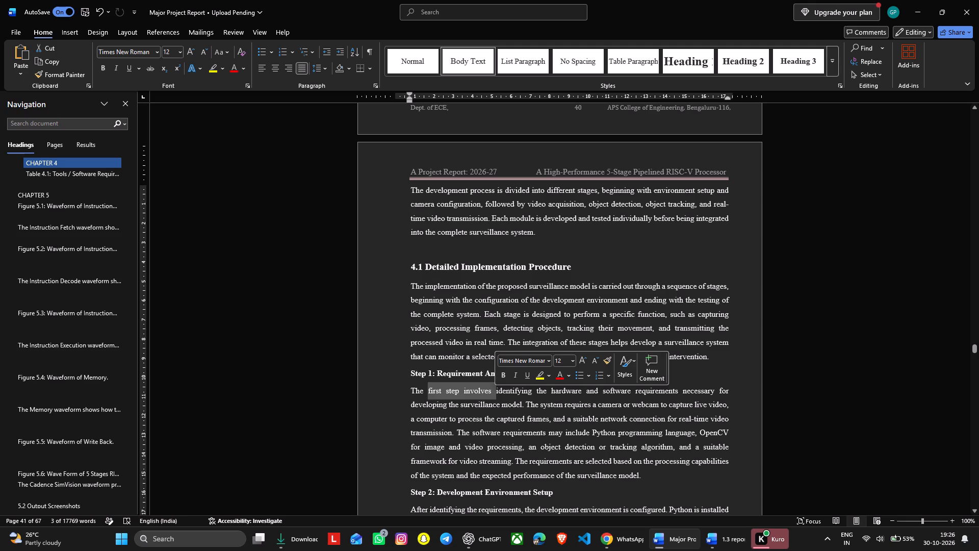
left_click(679, 488)
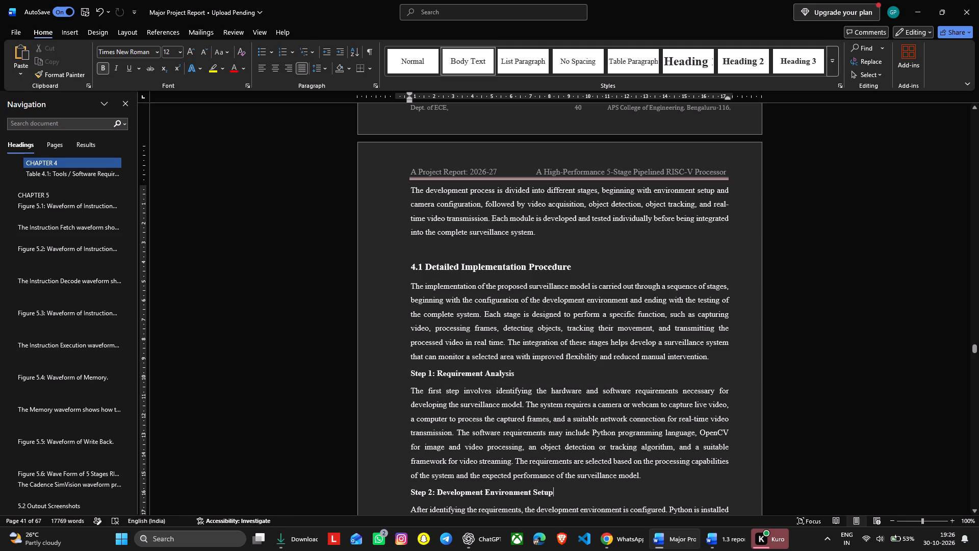
scroll(687, 481, "down", 1)
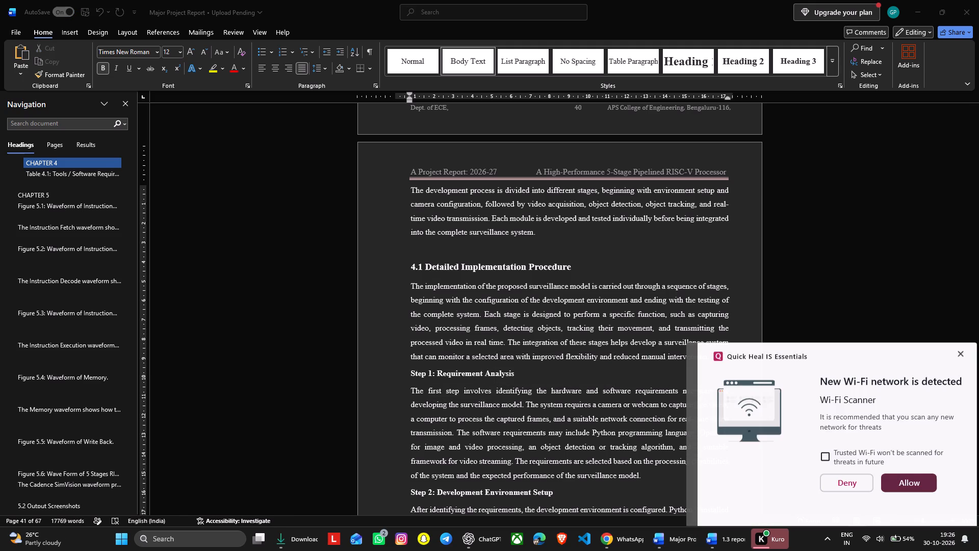
scroll(687, 481, "down", 1)
left_click(964, 354)
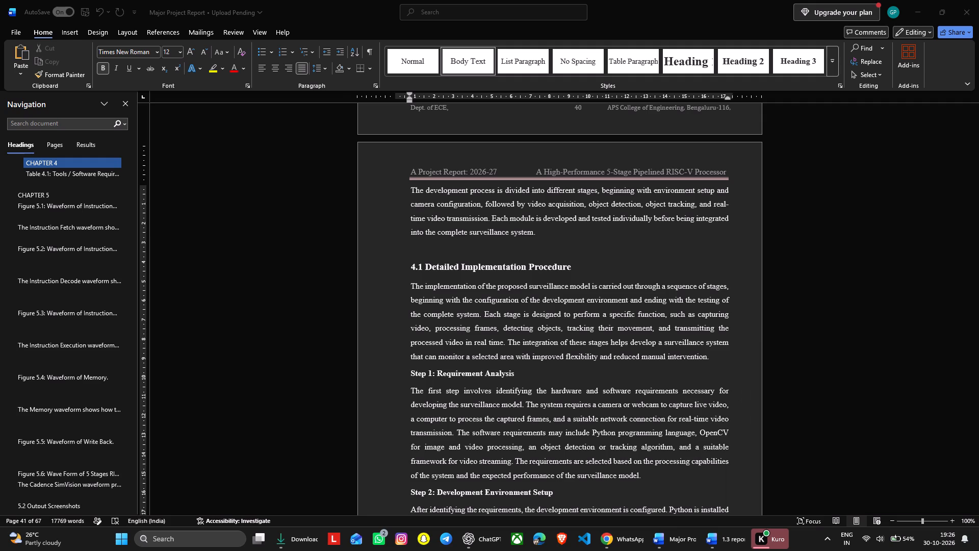
scroll(806, 340, "up", 1)
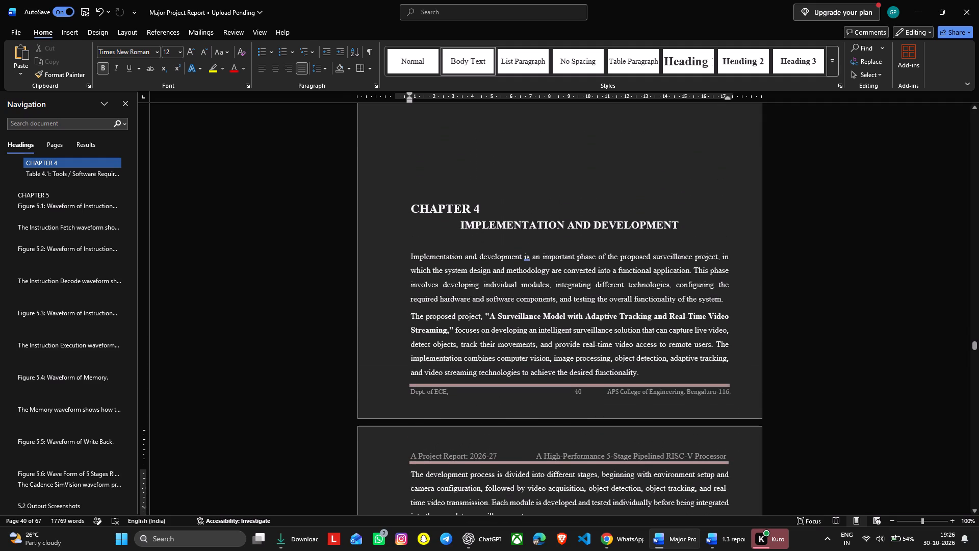
scroll(568, 285, "down", 2)
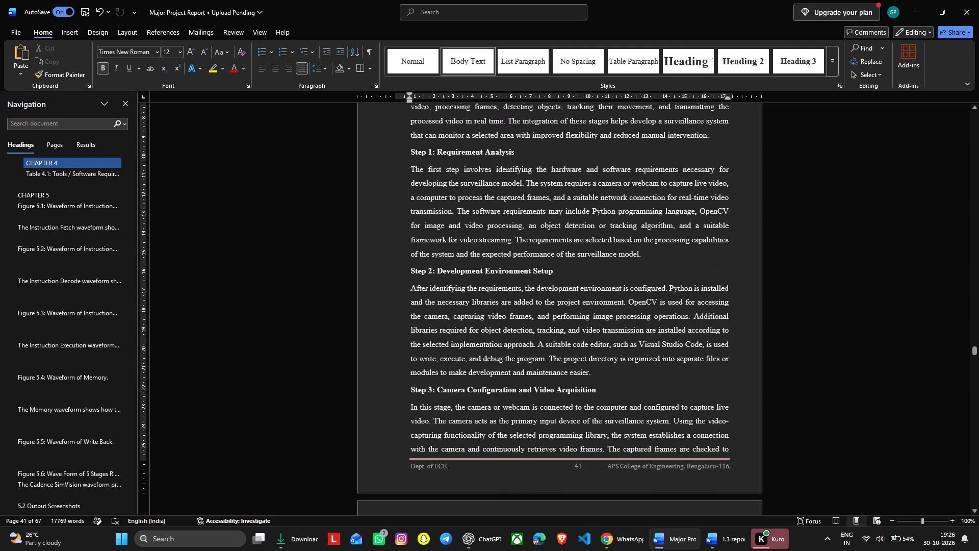
scroll(568, 285, "up", 5)
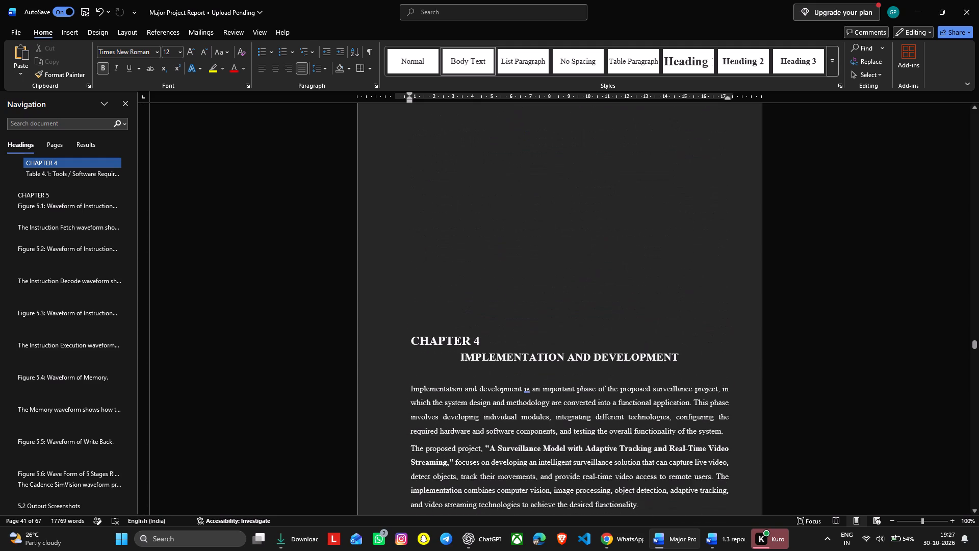
Push the CHAPTER 4 heading onto the top of a new page by inserting blank lines in the gap above it.
scroll(568, 285, "up", 1)
scroll(467, 330, "down", 1)
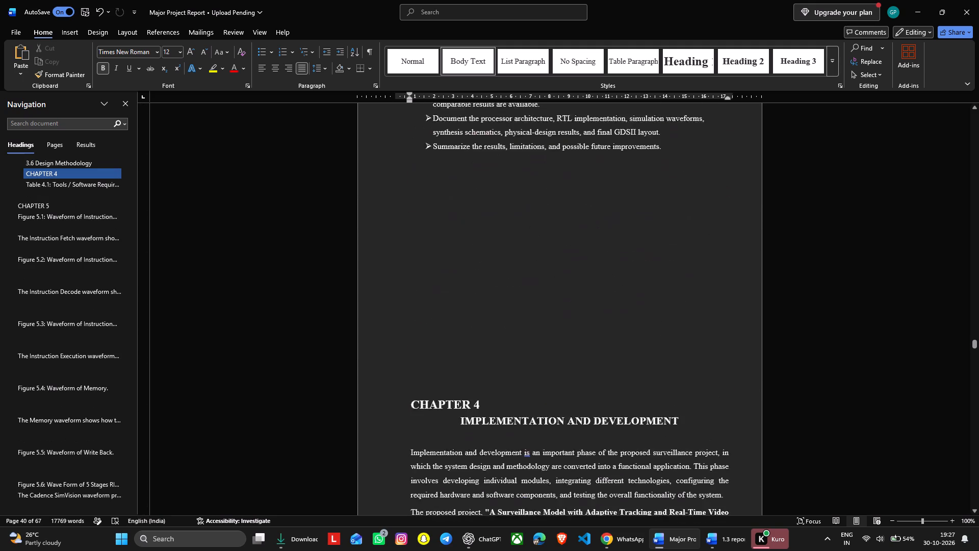
scroll(467, 330, "down", 1)
left_click(455, 319)
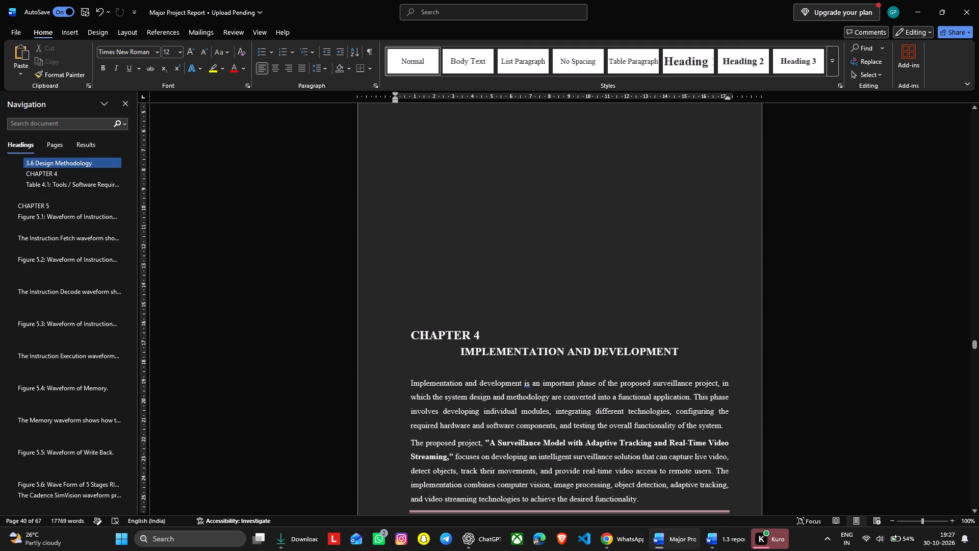
key("Return")
key("Return")
key("Return")
key("Return")
key("Return")
key("Return")
key("Return")
key("Return")
key("Return")
key("Return")
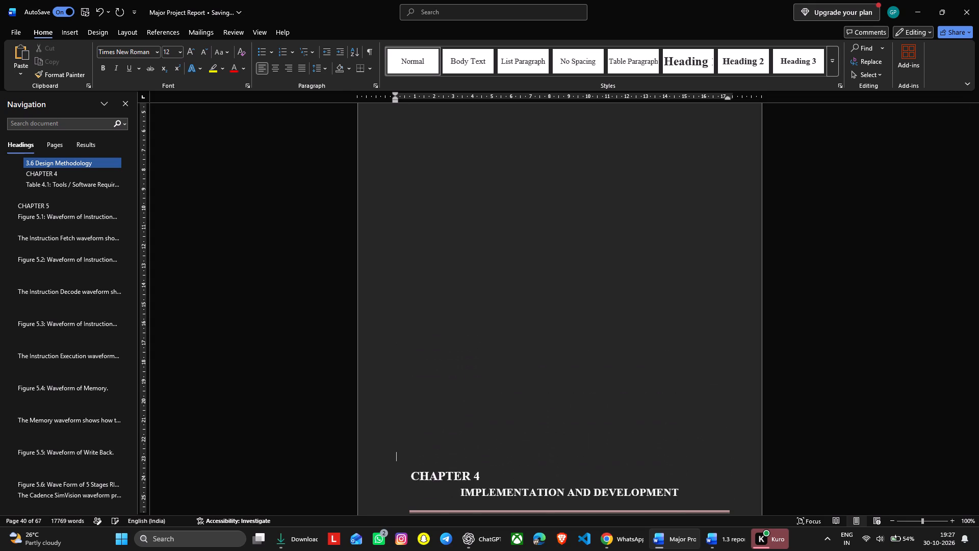
key("Return")
key("Return")
key("Return")
scroll(455, 319, "down", 1)
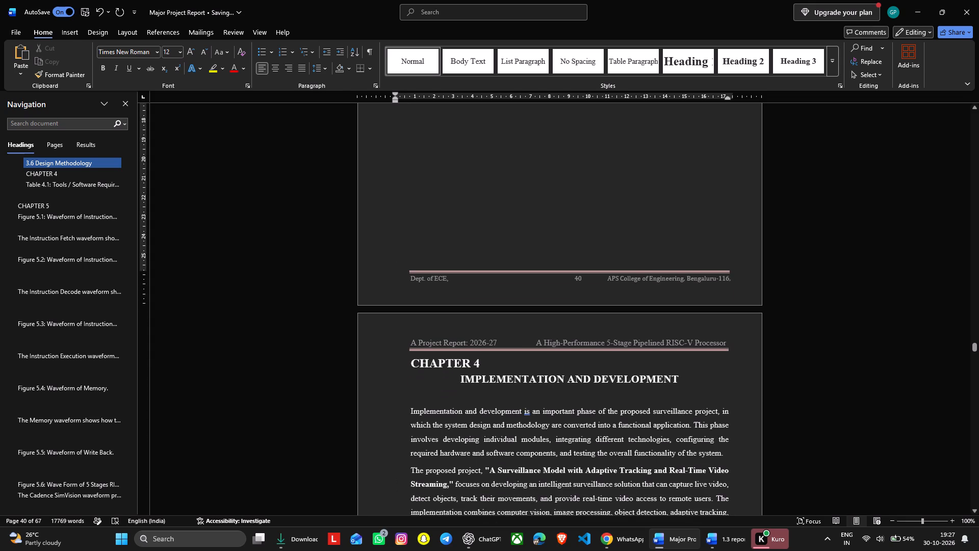
scroll(455, 319, "down", 1)
Center the CHAPTER 4 heading above the IMPLEMENTATION AND DEVELOPMENT title.
left_click(464, 357)
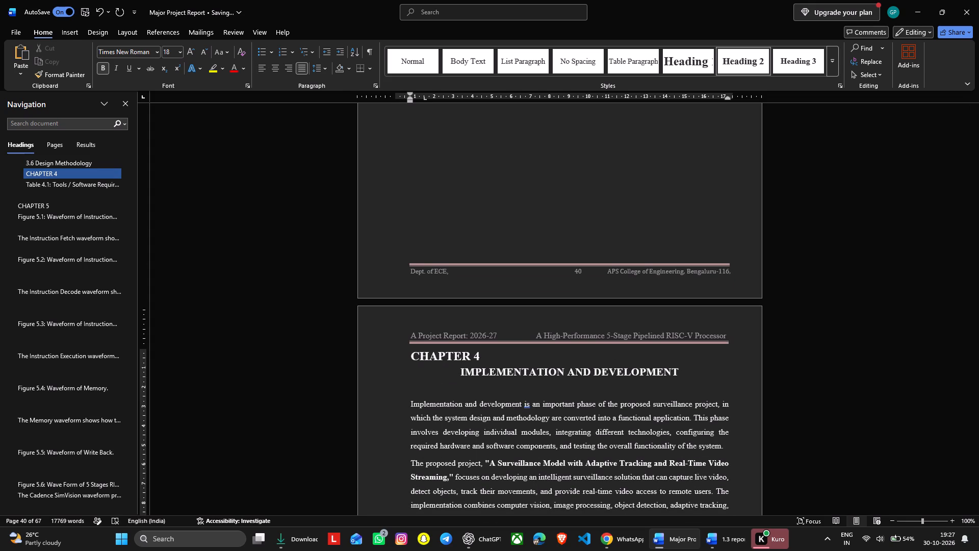
left_click(278, 68)
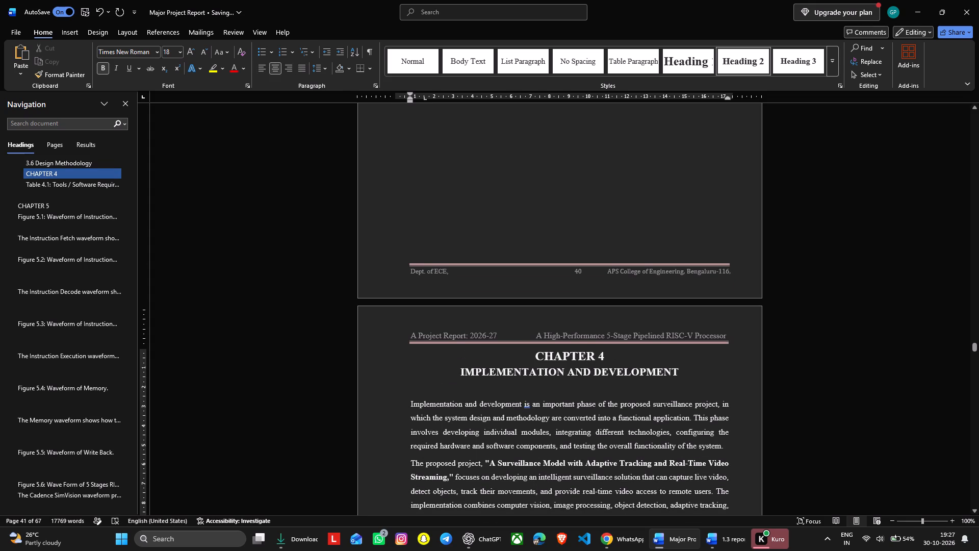
Try adding a line break at the CHAPTER 4 heading.
key("Return")
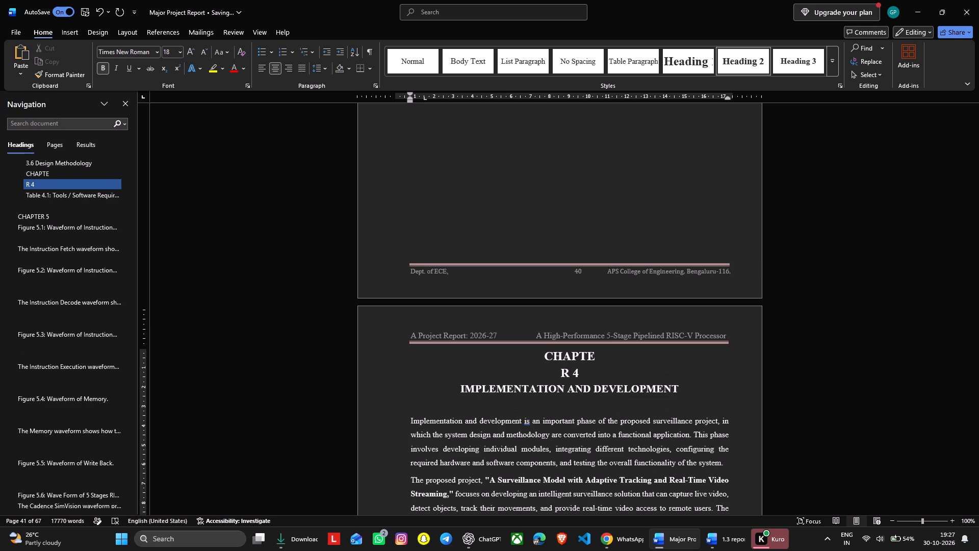
Undo the split inside the CHAPTER 4 heading and insert a 6 pt blank line between it and the title IMPLEMENTATION AND DEVELOPMENT.
key("ctrl+z")
key("Right")
key("Right")
key("Right")
key("Right")
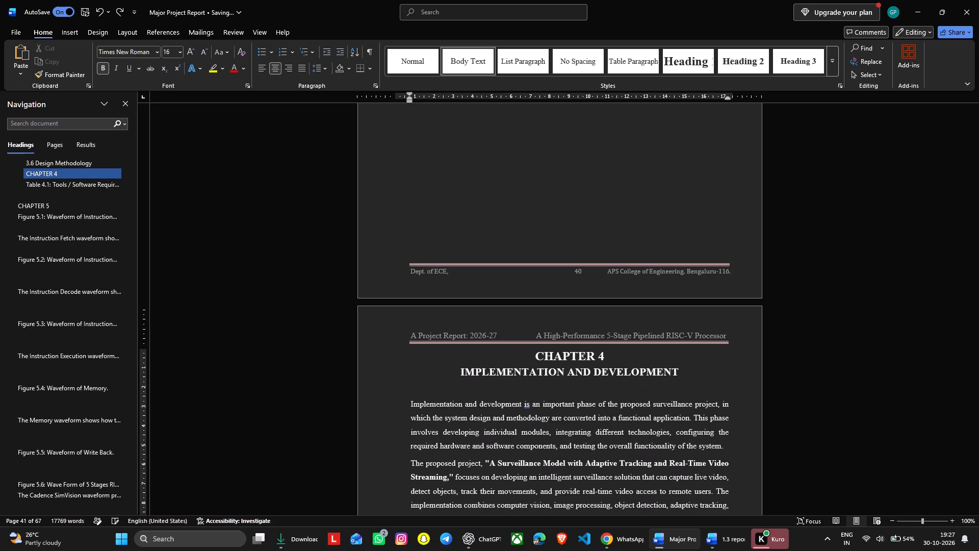
key("Left")
key("Return")
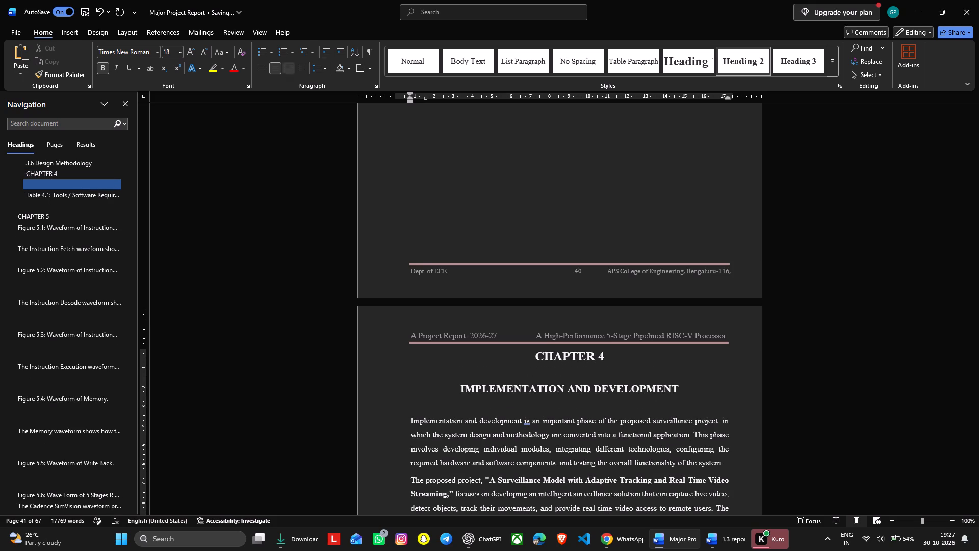
triple_click(202, 54)
triple_click(202, 54)
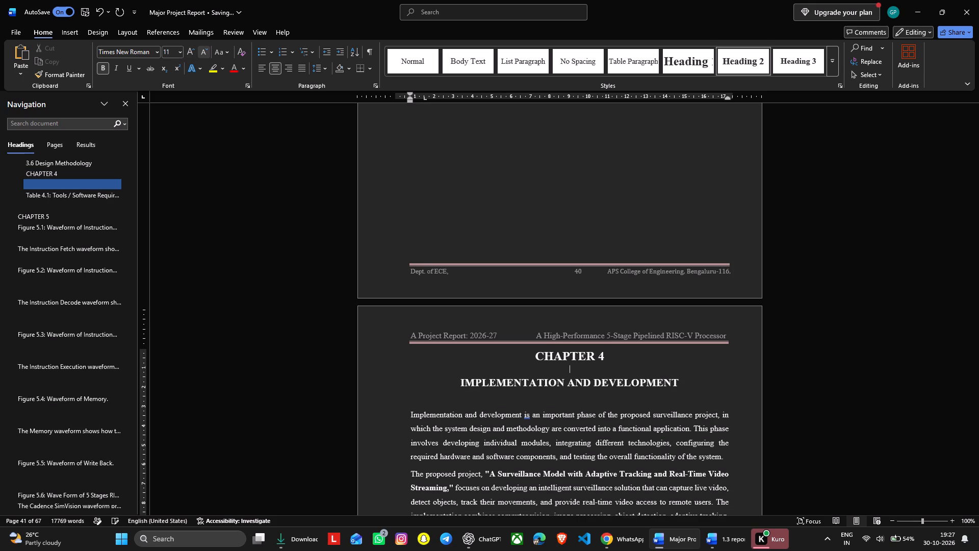
triple_click(202, 54)
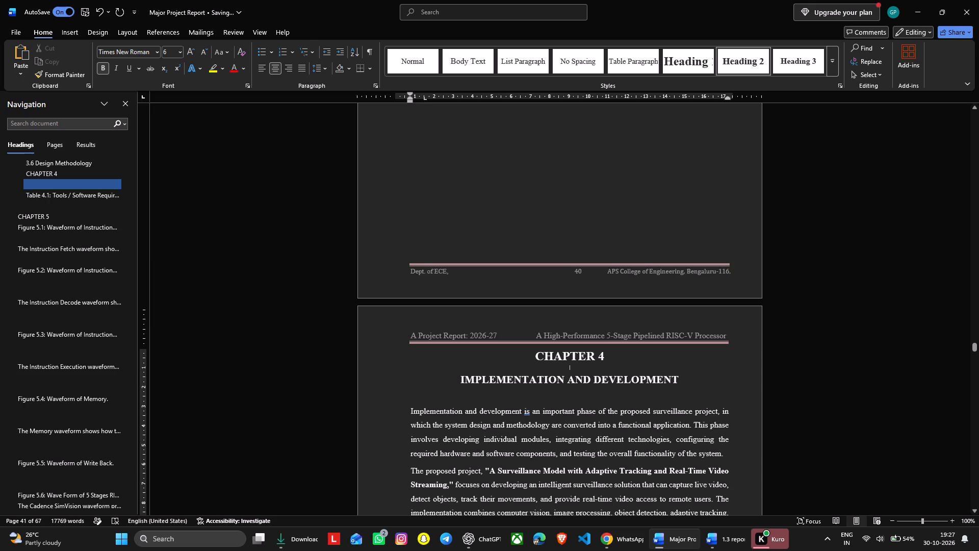
Reduce the blank line below the title IMPLEMENTATION AND DEVELOPMENT to 5 pt.
left_click(538, 397)
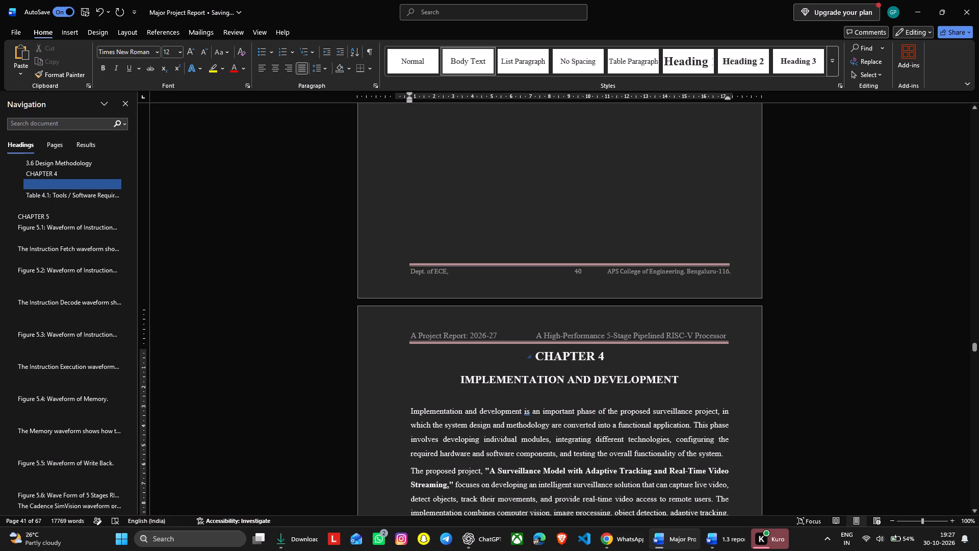
triple_click(203, 48)
triple_click(203, 48)
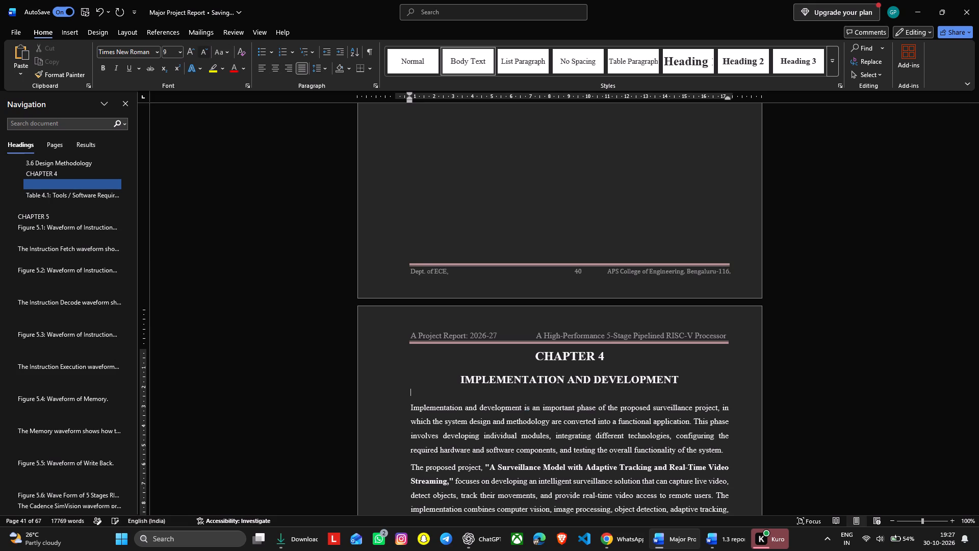
left_click(203, 48)
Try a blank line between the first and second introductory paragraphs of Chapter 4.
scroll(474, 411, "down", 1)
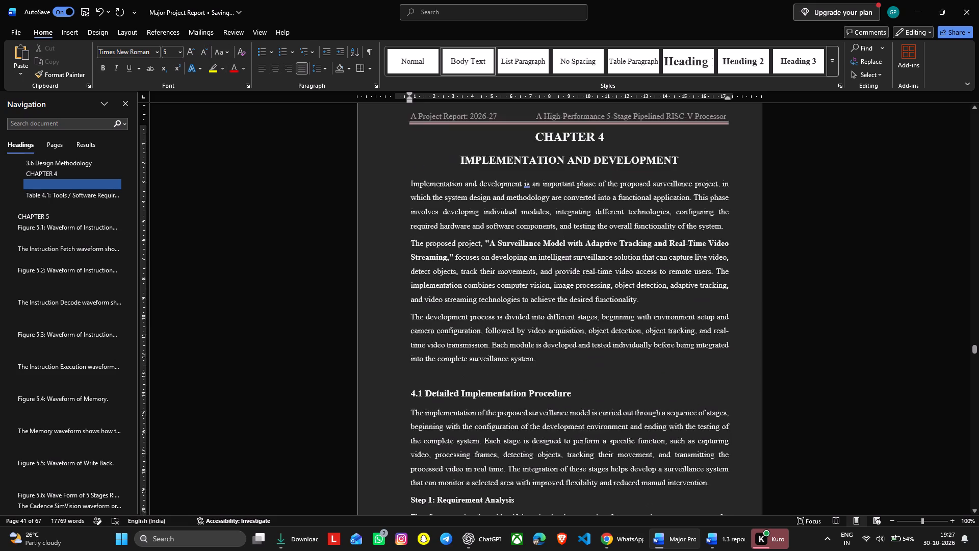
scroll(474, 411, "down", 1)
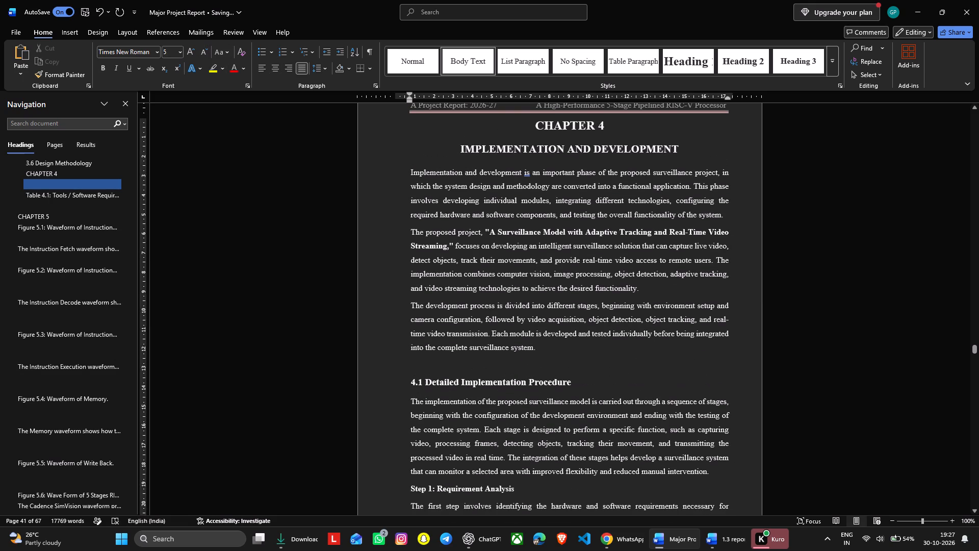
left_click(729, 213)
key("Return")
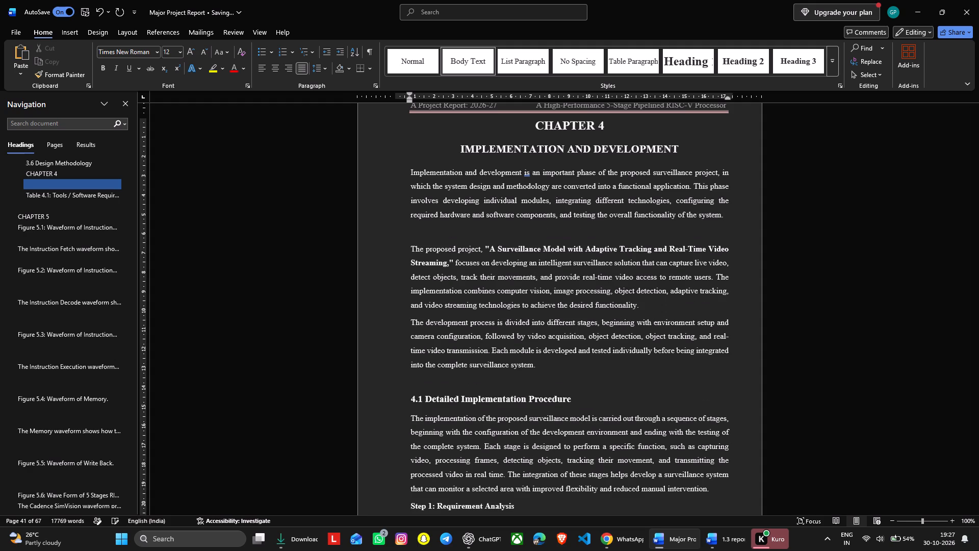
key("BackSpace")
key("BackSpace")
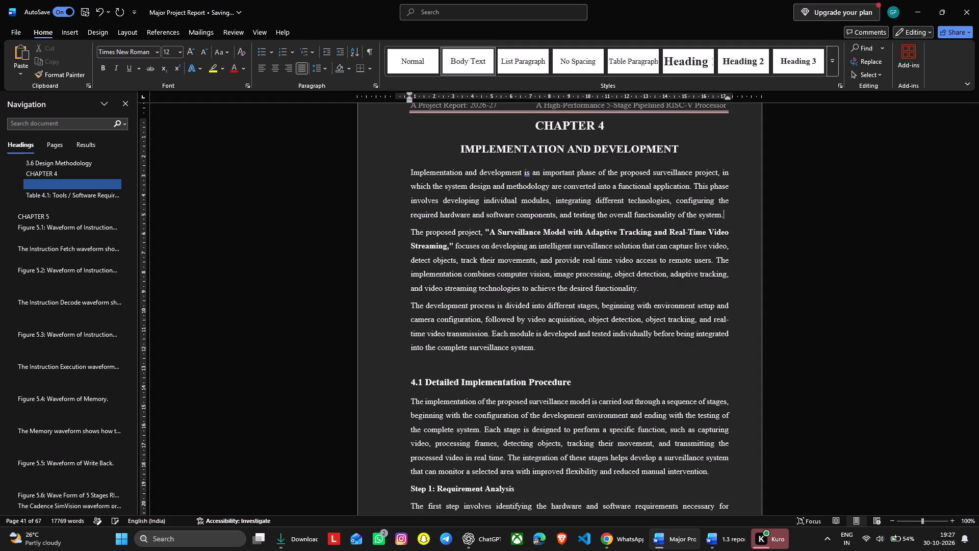
Insert a blank line above each of the Step 1, Step 3, Step 4 and Step 5 headings in section 4.1.
scroll(729, 213, "down", 2)
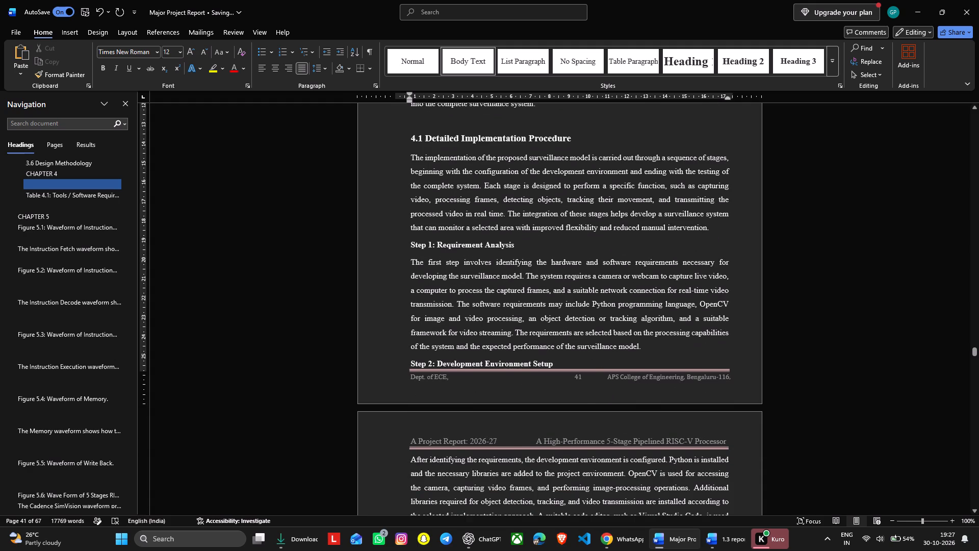
scroll(729, 213, "down", 1)
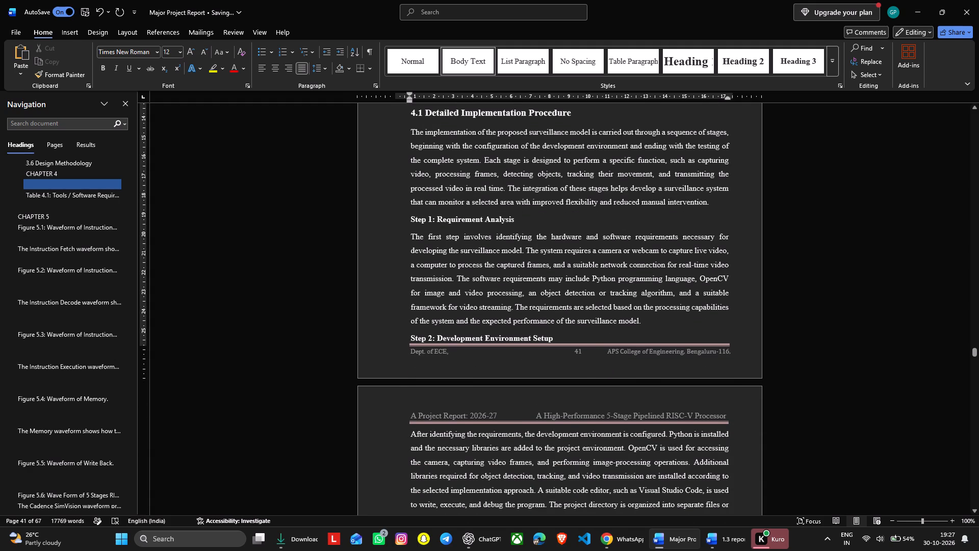
left_click(723, 203)
key("Return")
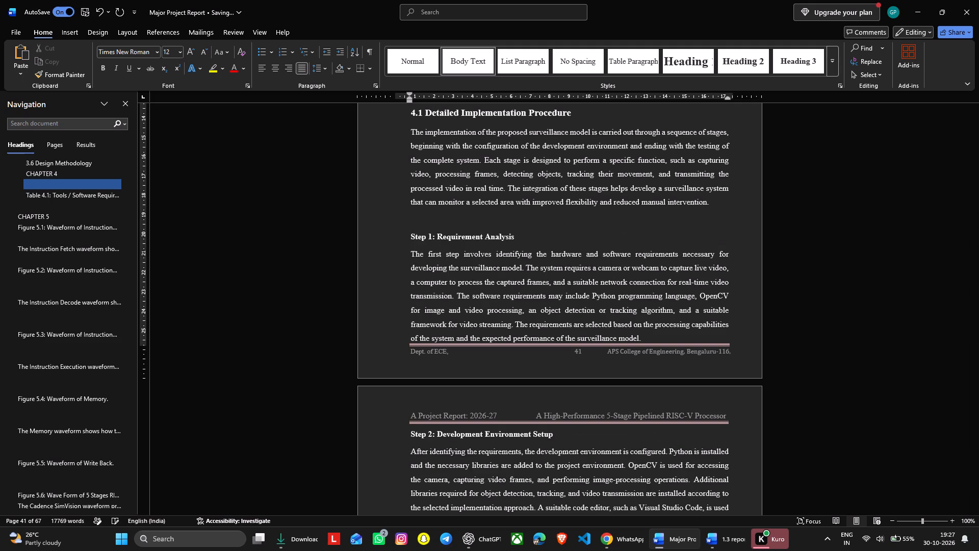
scroll(723, 203, "down", 1)
left_click(607, 283)
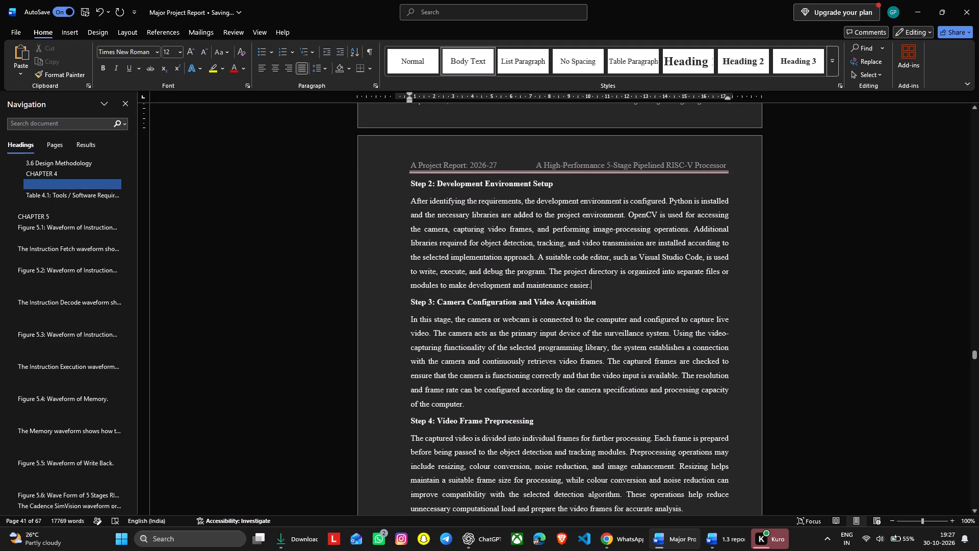
key("Return")
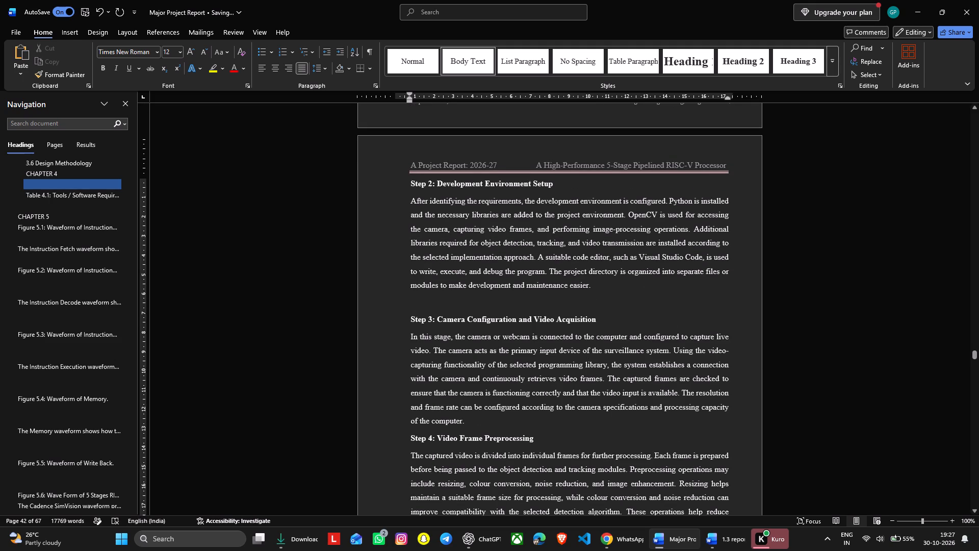
left_click(485, 422)
key("Return")
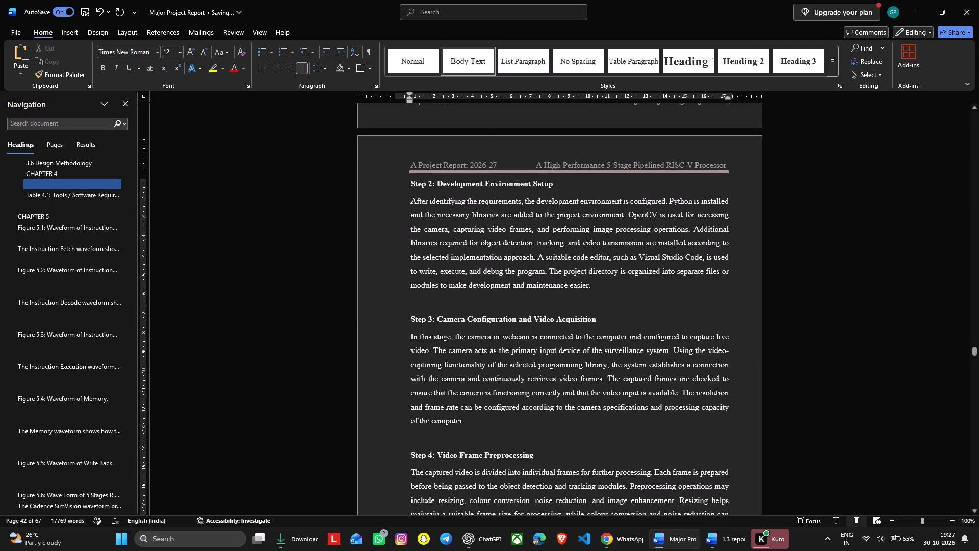
scroll(485, 422, "down", 2)
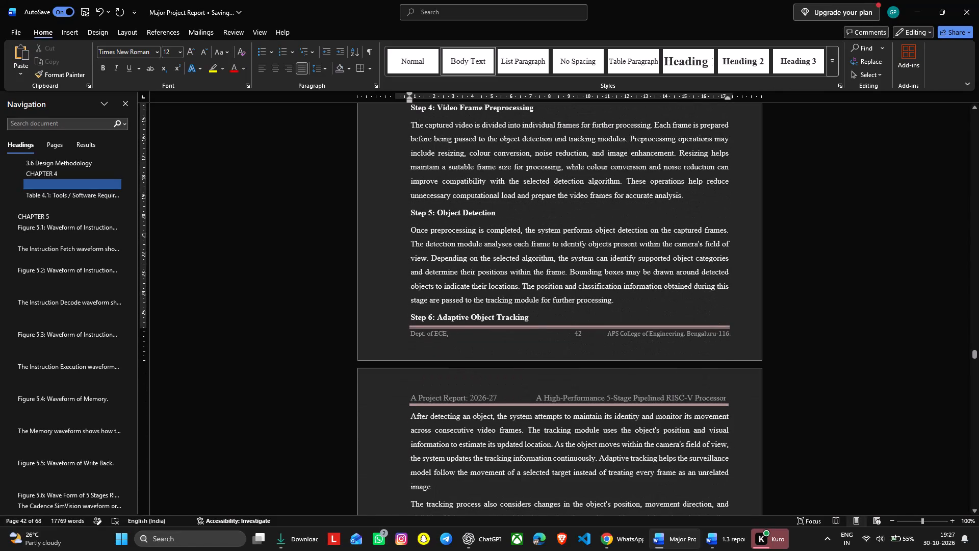
left_click(698, 194)
key("Return")
Merge the two paragraphs under Step 6: Adaptive Object Tracking into one, with a space between their sentences.
scroll(698, 194, "down", 1)
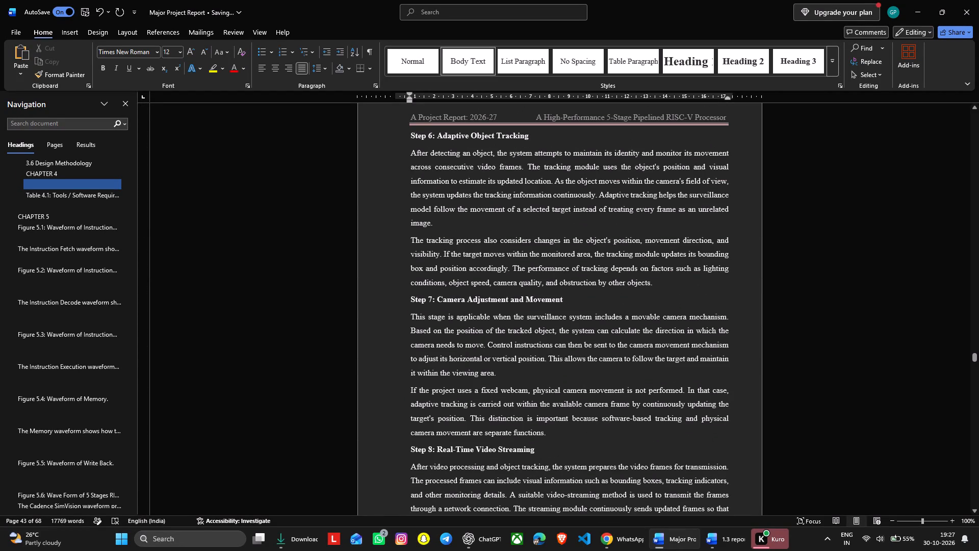
left_click(414, 242)
key("Left")
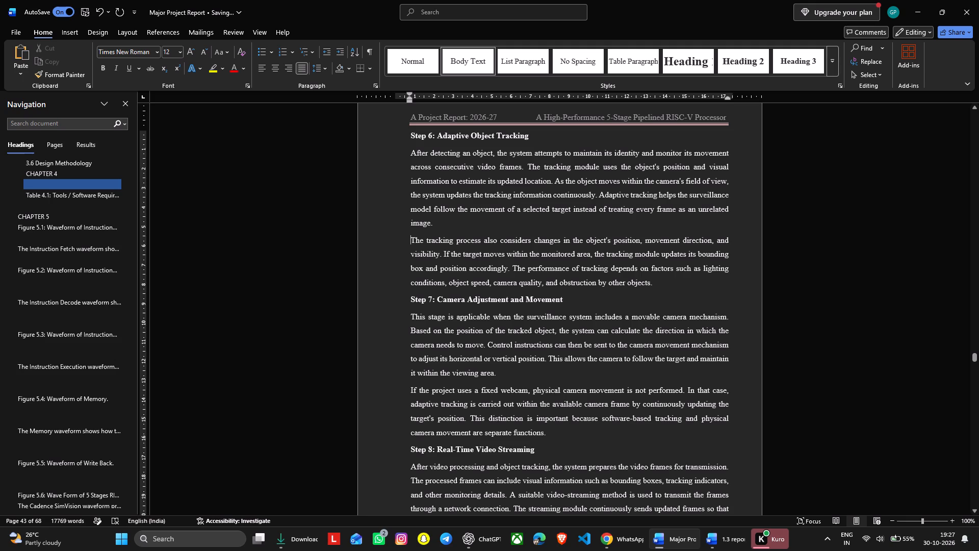
key("BackSpace")
key("BackSpace")
key("space")
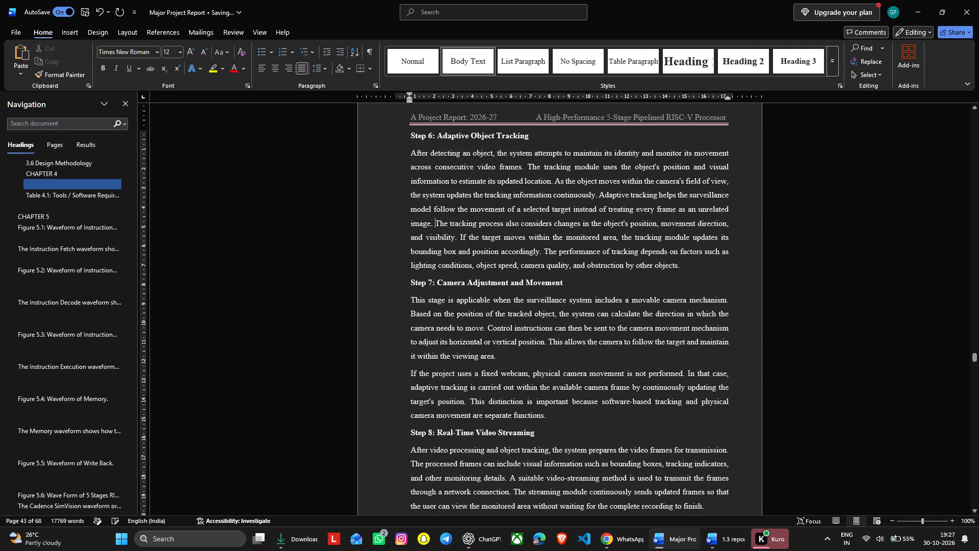
Insert a blank line above the Step 7: Camera Adjustment and Movement heading.
left_click(698, 264)
key("Return")
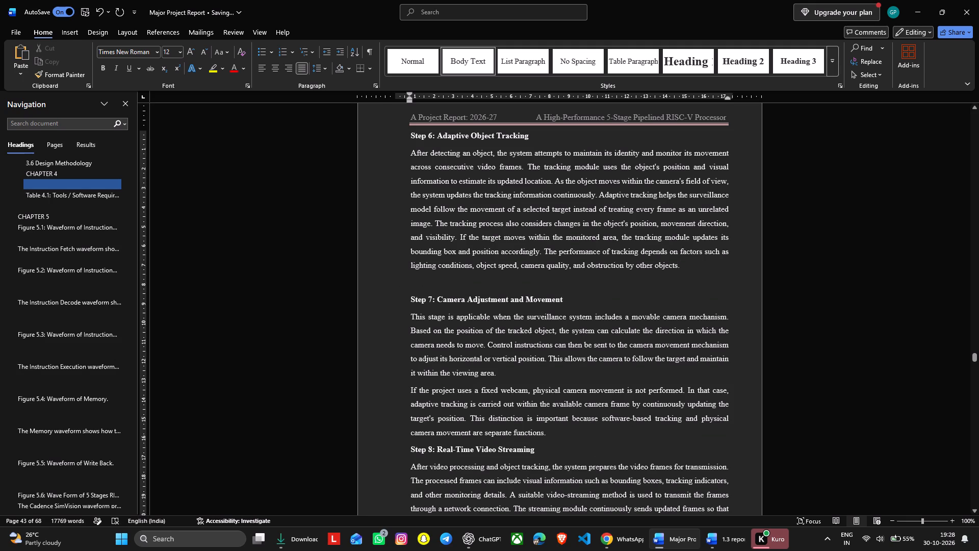
Merge the two paragraphs under Step 7 into one, separated by a space, and insert a blank line above the Step 8 heading.
left_click(410, 390)
key("BackSpace")
key("BackSpace")
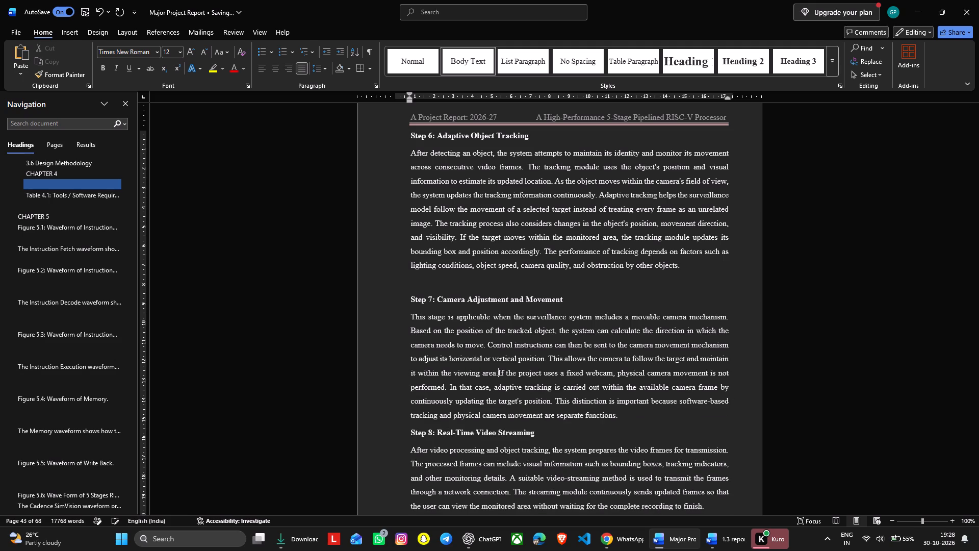
key("space")
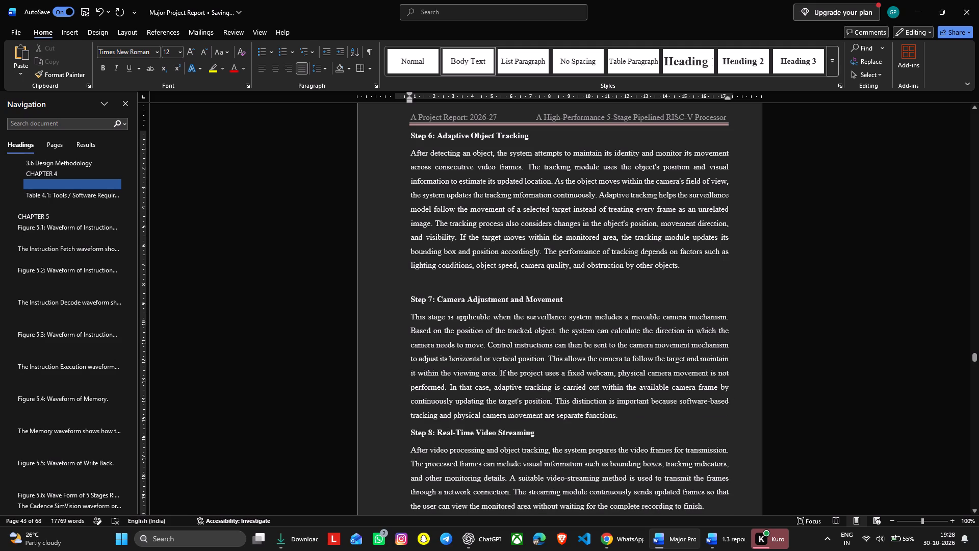
left_click(631, 421)
key("Return")
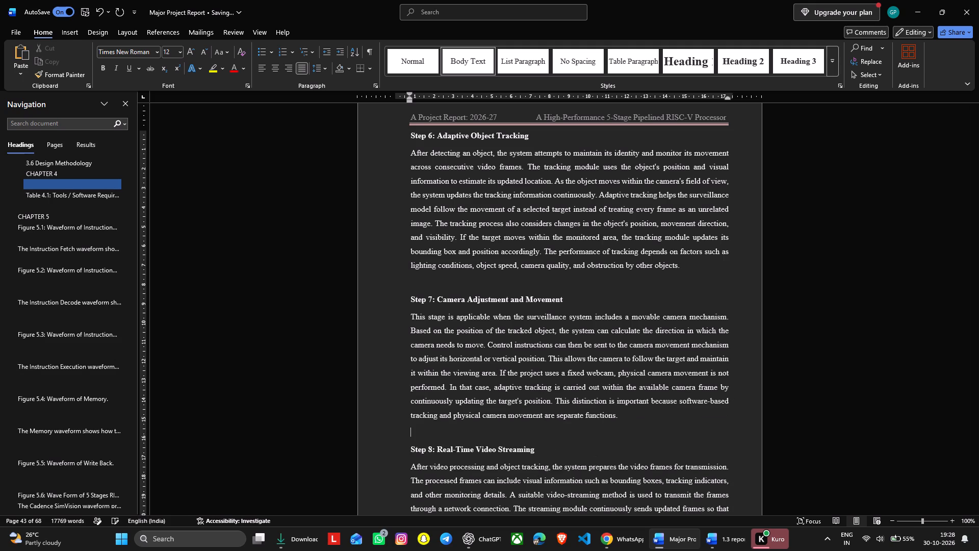
Remove the space before paragraph from the blank lines above the Step 8 and Step 7 headings.
scroll(631, 421, "down", 1)
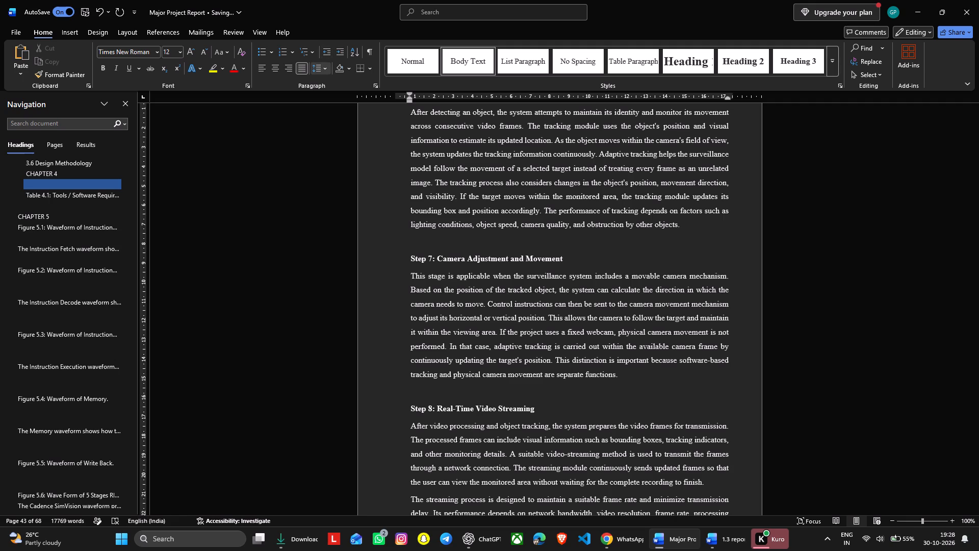
left_click(326, 66)
left_click(345, 184)
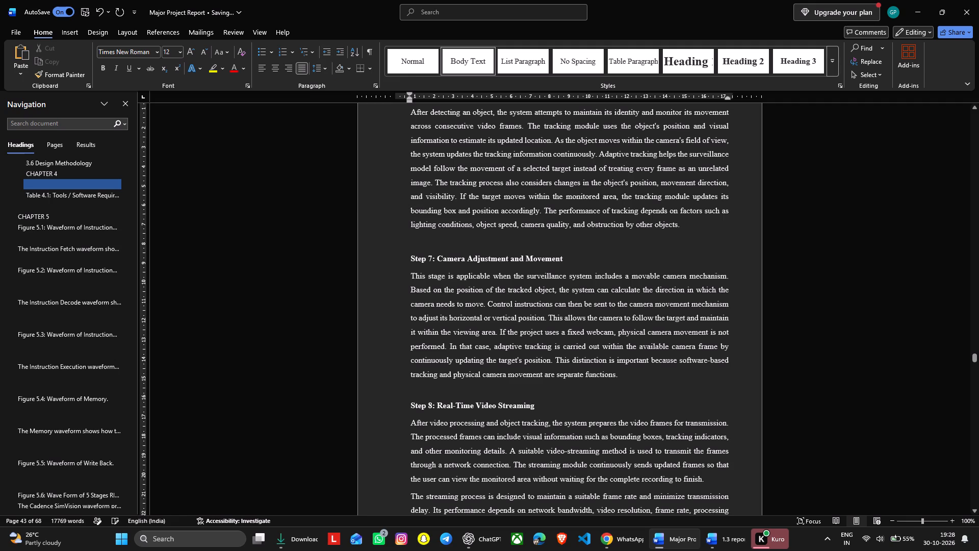
left_click(440, 238)
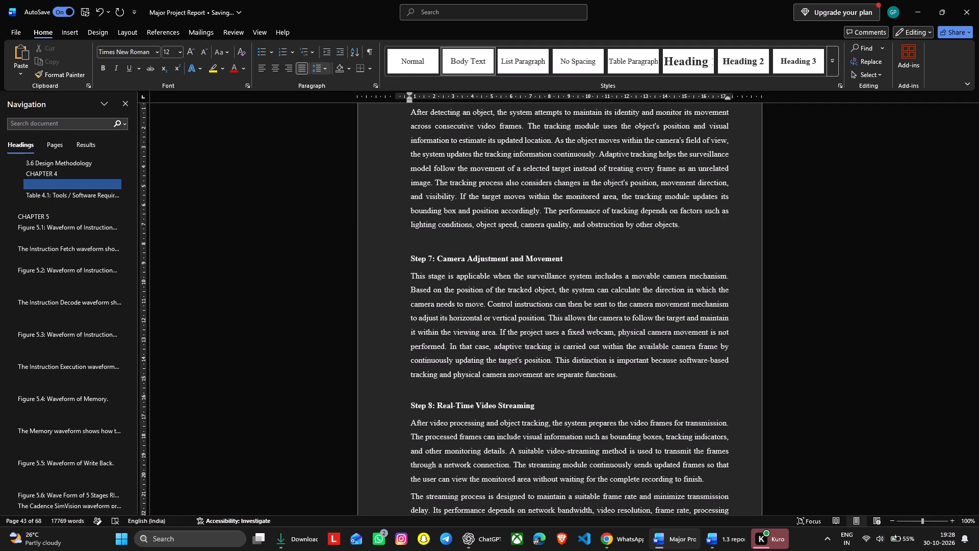
left_click(329, 70)
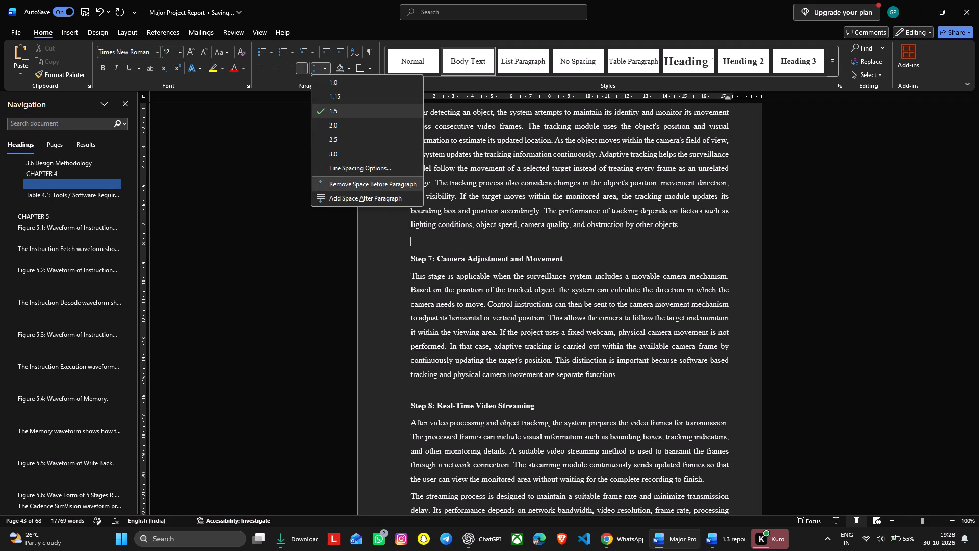
left_click(334, 179)
Merge the two paragraphs under Step 8: Real-Time Video Streaming, separated by a space, and insert a blank line above the Step 9 heading.
scroll(548, 396, "down", 1)
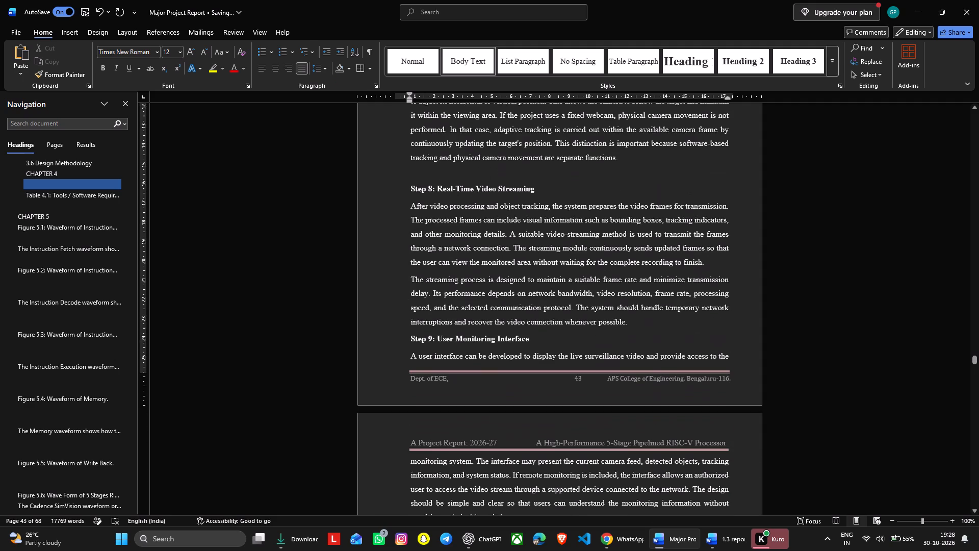
scroll(548, 396, "down", 1)
left_click(414, 271)
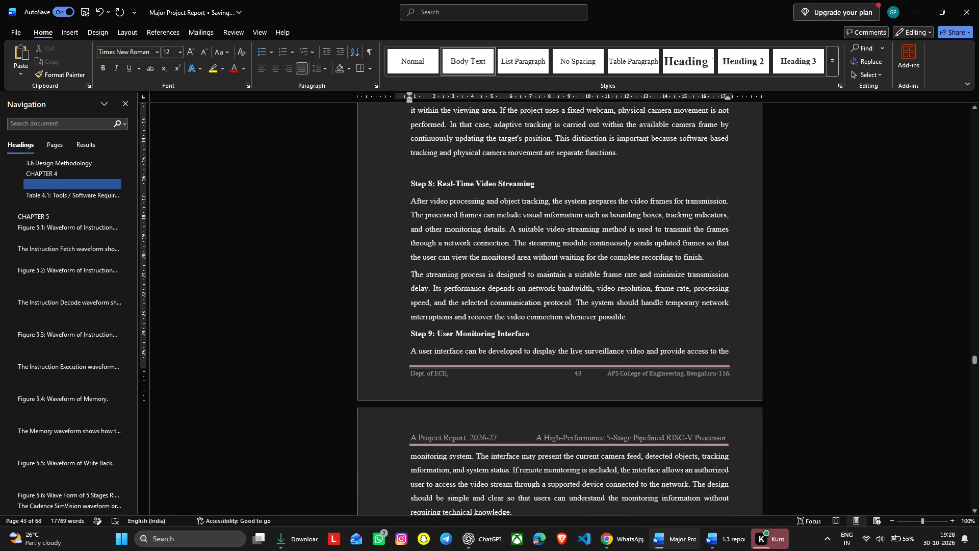
key("Left")
key("BackSpace")
key("BackSpace")
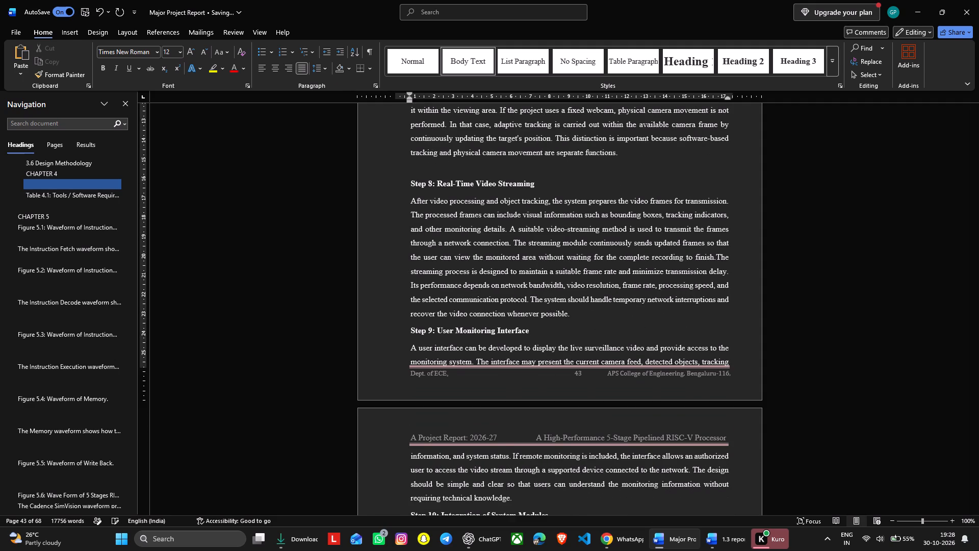
key("space")
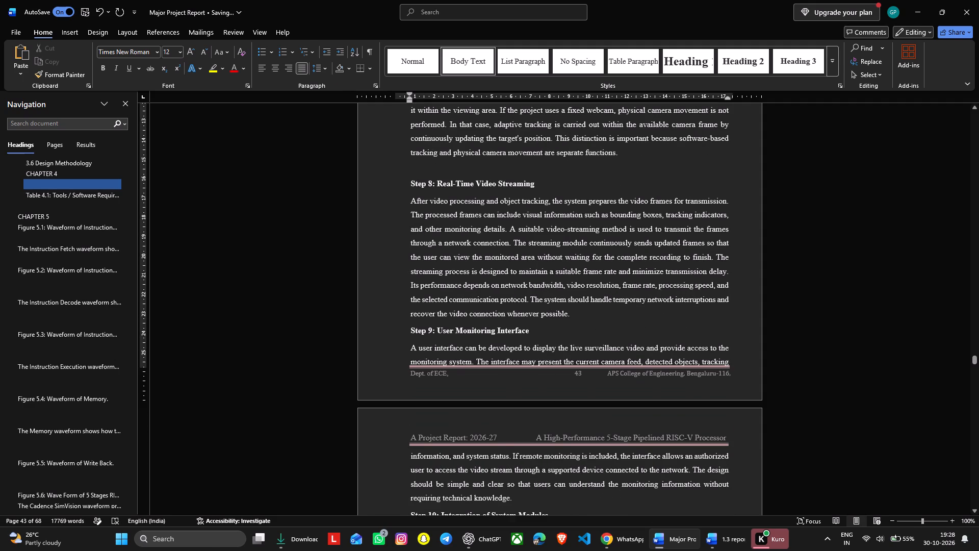
left_click(580, 317)
key("Return")
Insert a blank line above the Step 10: Integration of System Modules heading.
scroll(580, 317, "down", 1)
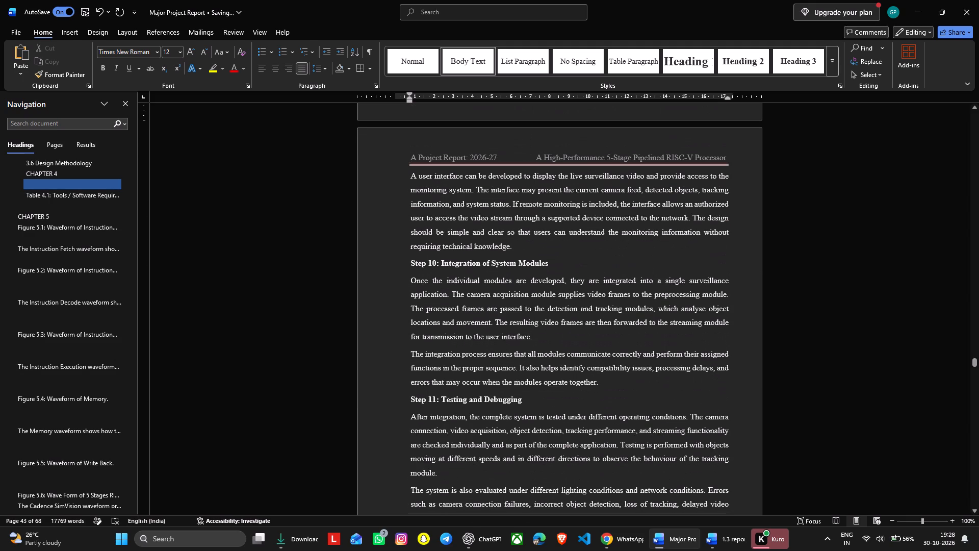
left_click(520, 245)
key("Return")
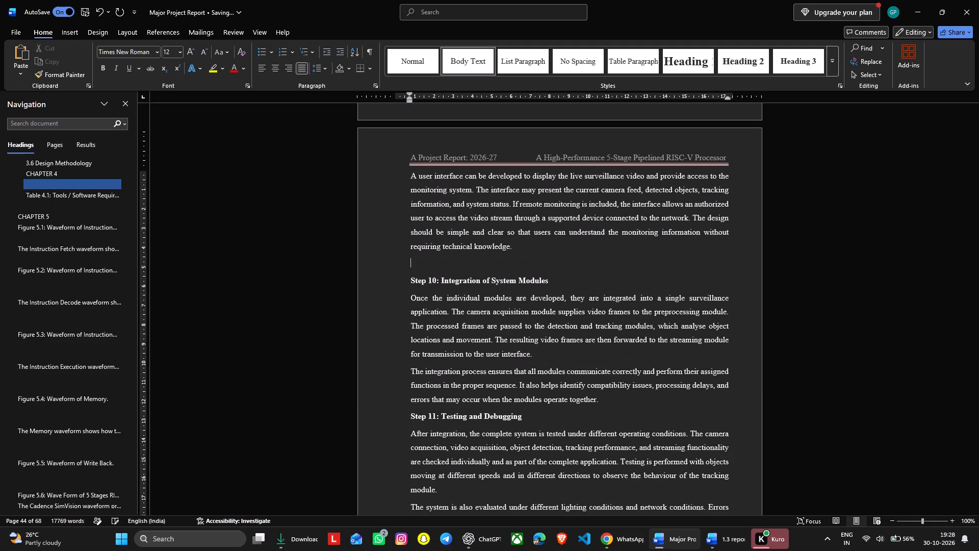
Merge the two paragraphs under Step 10 into one, separated by a space, and insert a blank line above the Step 11 heading.
left_click(410, 369)
key("BackSpace")
key("BackSpace")
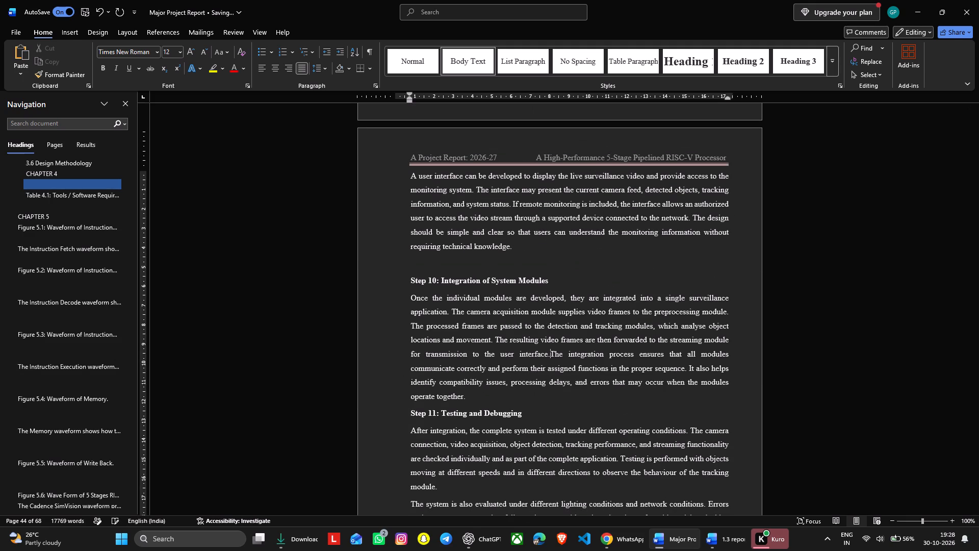
key("space")
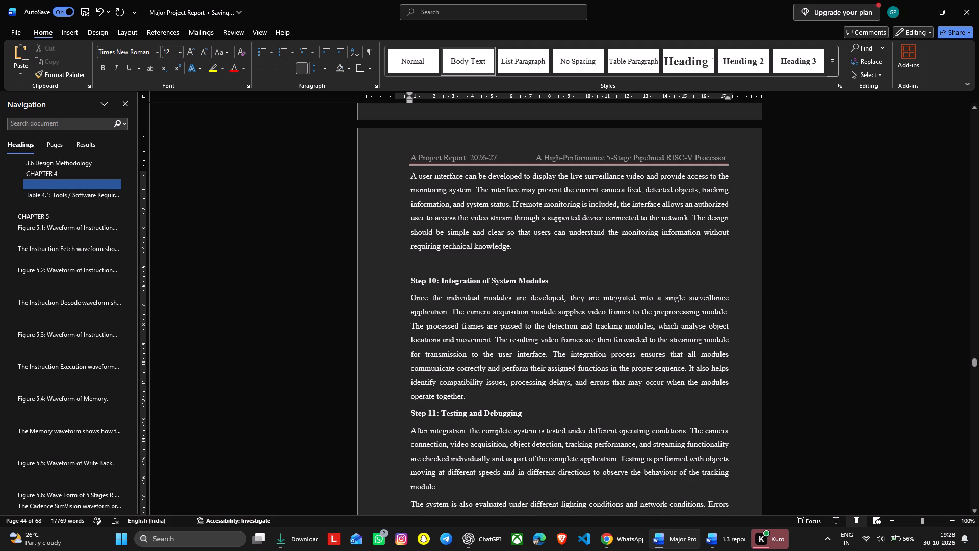
left_click(475, 400)
key("Return")
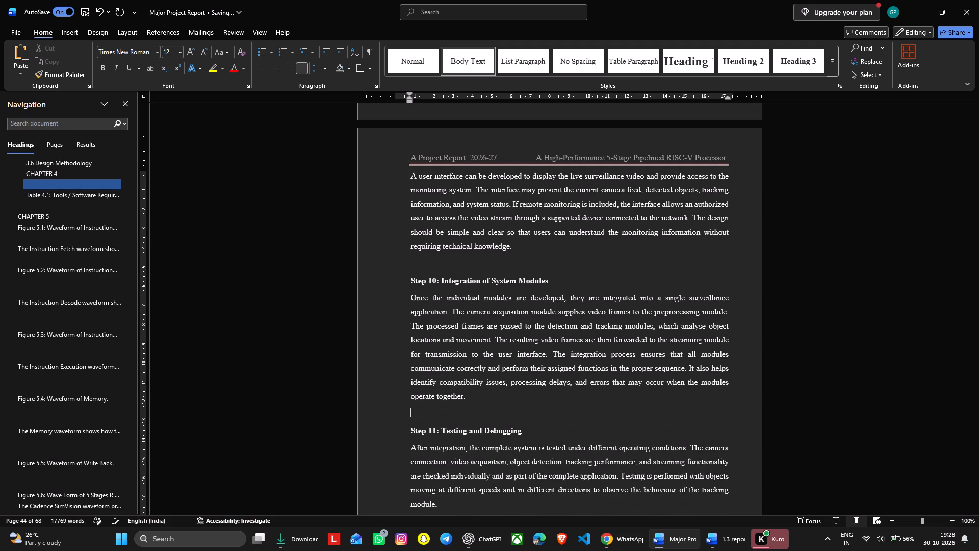
Merge the two paragraphs under Step 11: Testing and Debugging, separated by a space, and insert a blank line above the Step 12 heading.
scroll(475, 400, "down", 1)
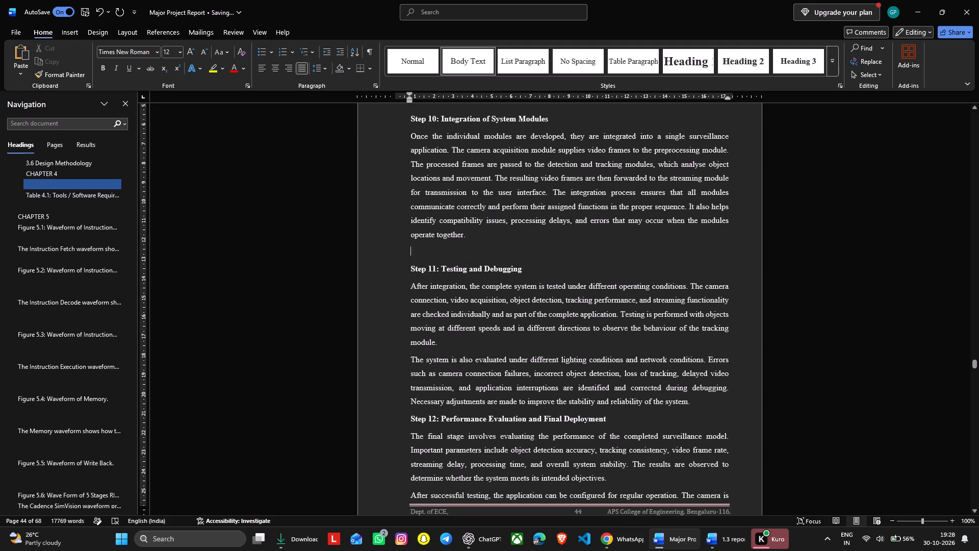
left_click(414, 358)
key("Left")
key("BackSpace")
key("BackSpace")
key("space")
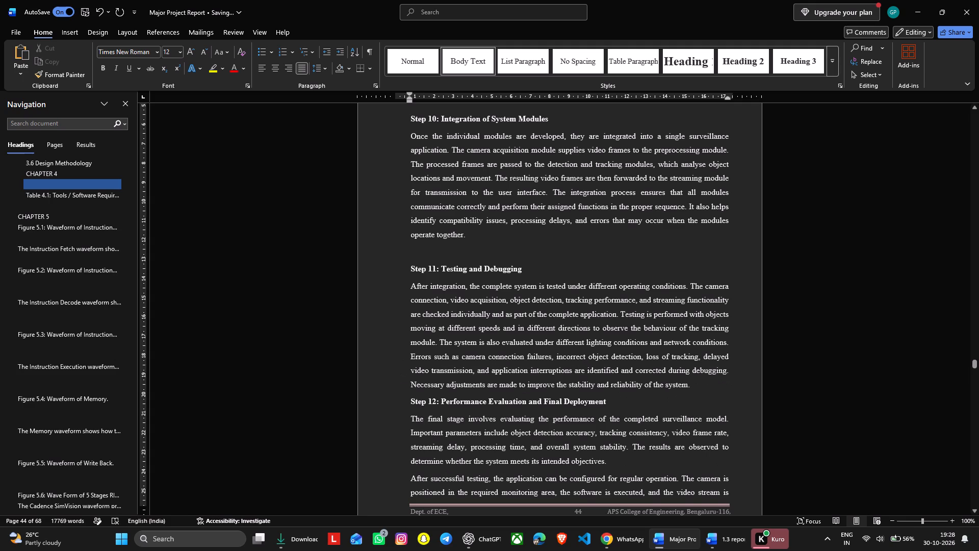
left_click(700, 387)
key("Return")
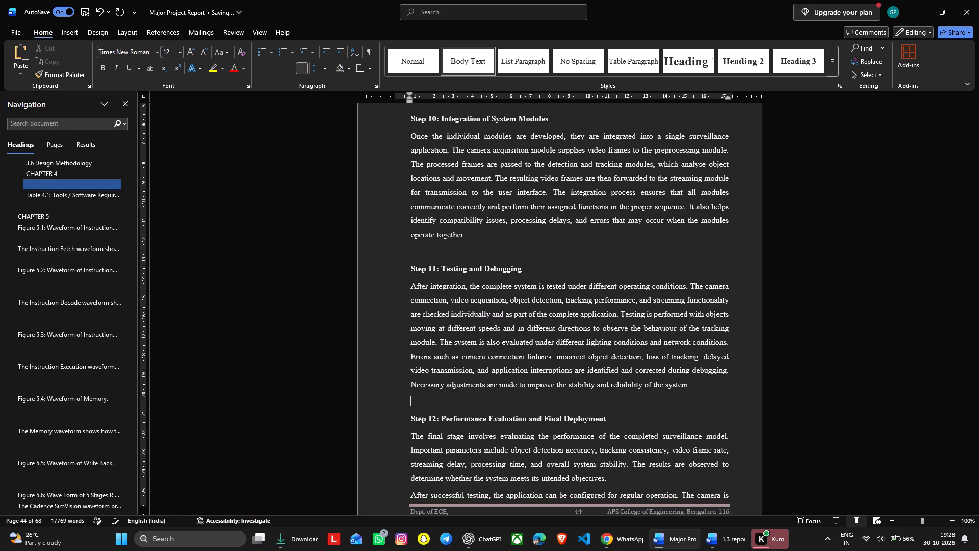
Merge the two paragraphs under Step 12 into one, separated by a space, and insert a blank line above the Summary heading.
scroll(700, 387, "down", 1)
scroll(610, 375, "down", 1)
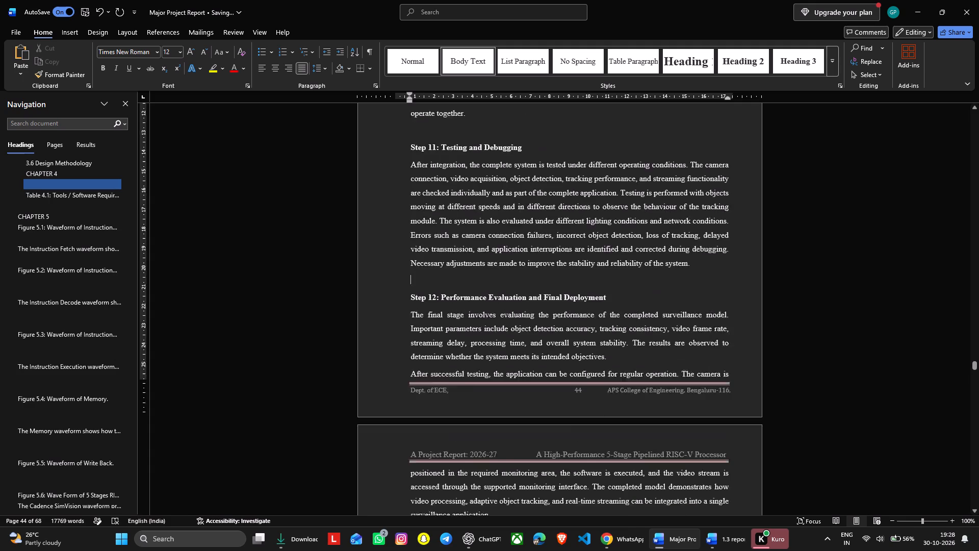
scroll(610, 375, "down", 1)
left_click(411, 260)
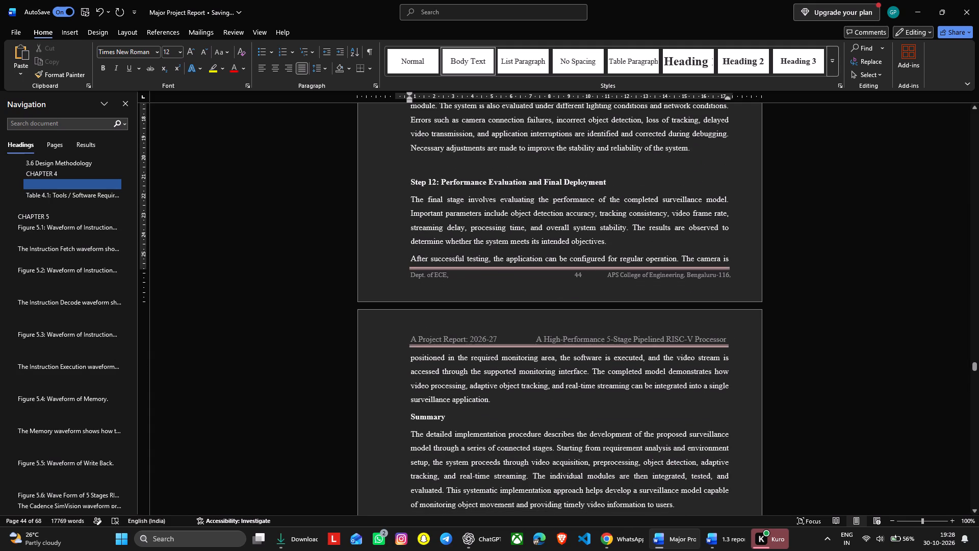
key("BackSpace")
key("BackSpace")
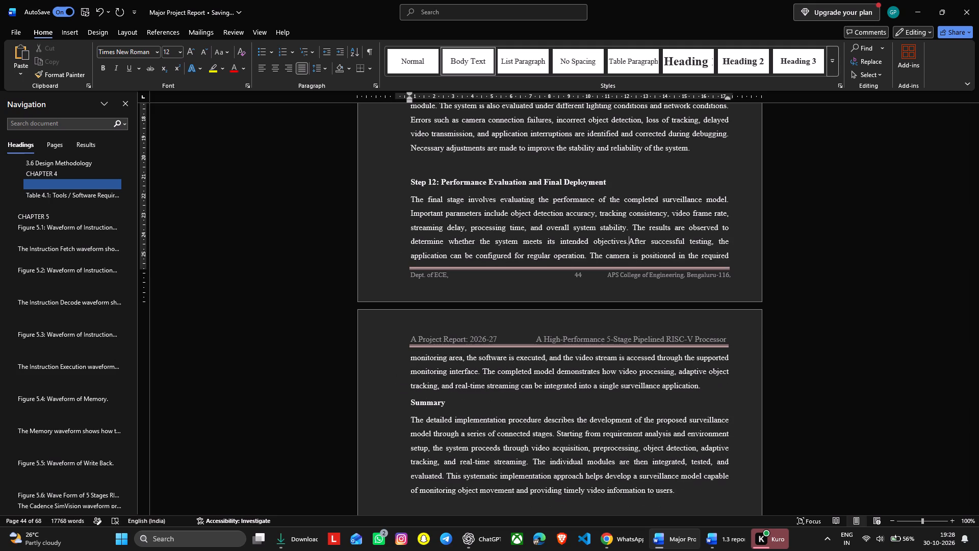
key("space")
scroll(411, 260, "down", 1)
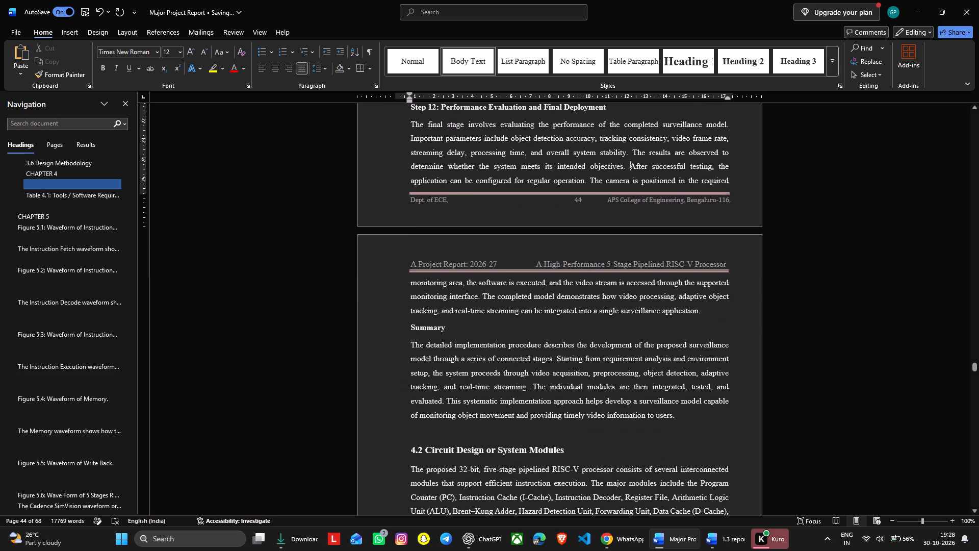
left_click(711, 312)
key("Return")
Increase the font size of the Summary heading at the end of section 4.1 to 14 pt.
left_click_drag(457, 345, 390, 345)
left_click(479, 314)
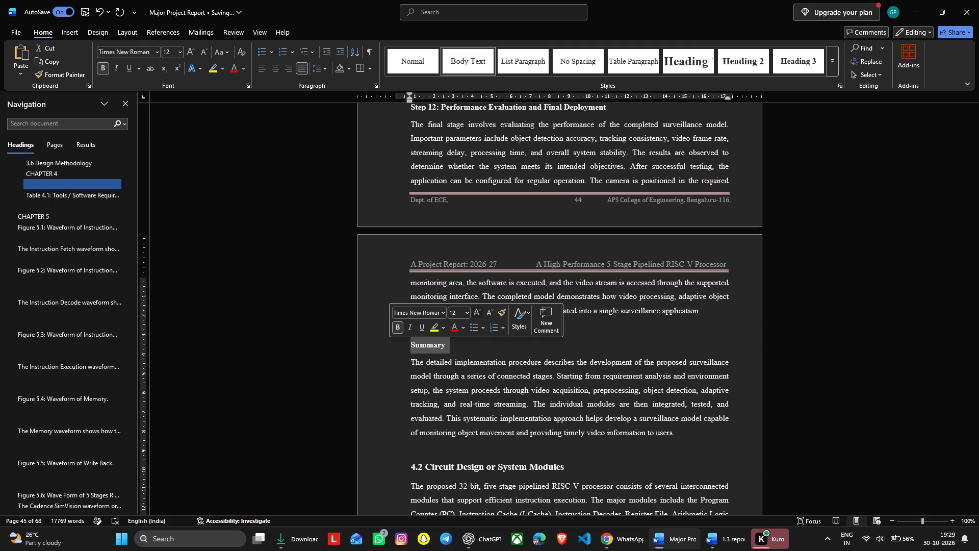
left_click(619, 342)
Apply 1.5 line spacing to the Step 11: Testing and Debugging heading.
scroll(619, 342, "down", 1)
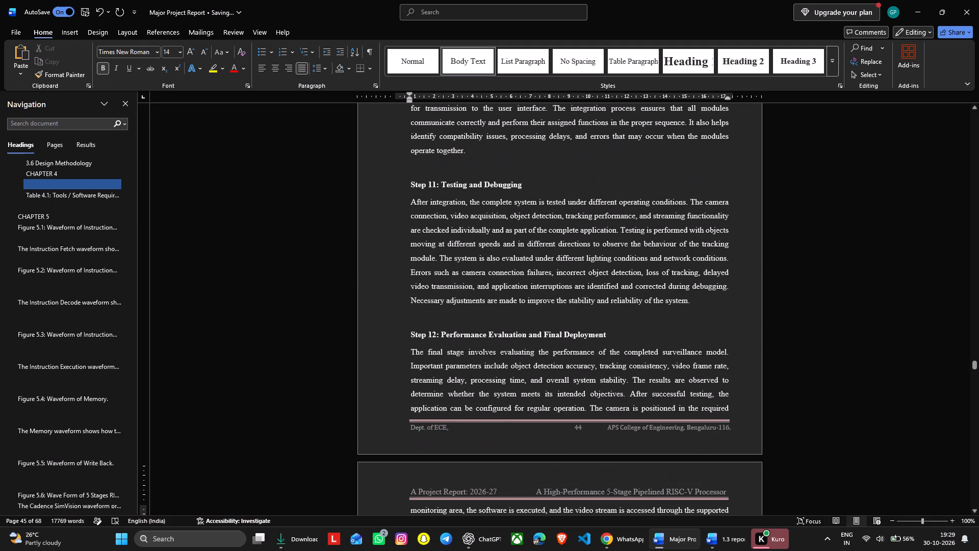
double_click(490, 189)
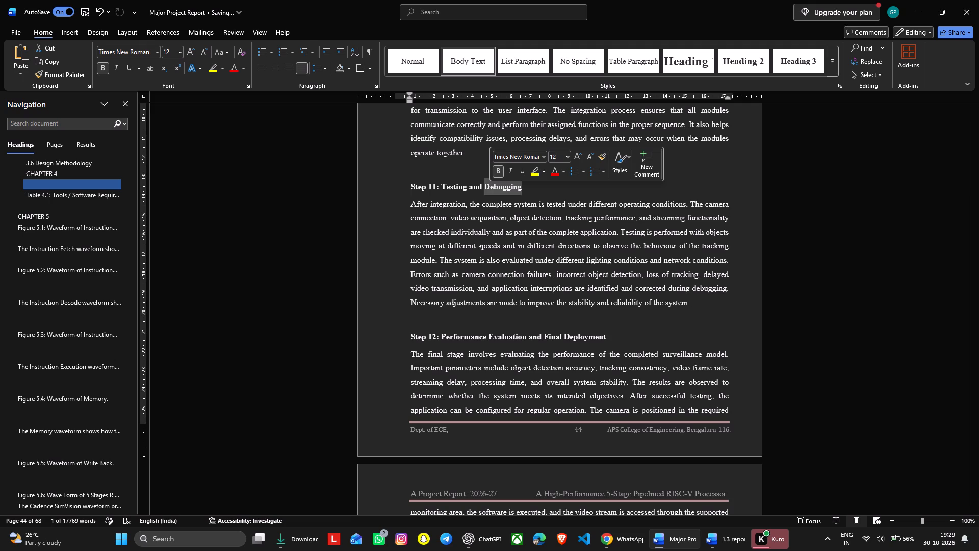
left_click(566, 187)
left_click_drag(526, 186, 450, 178)
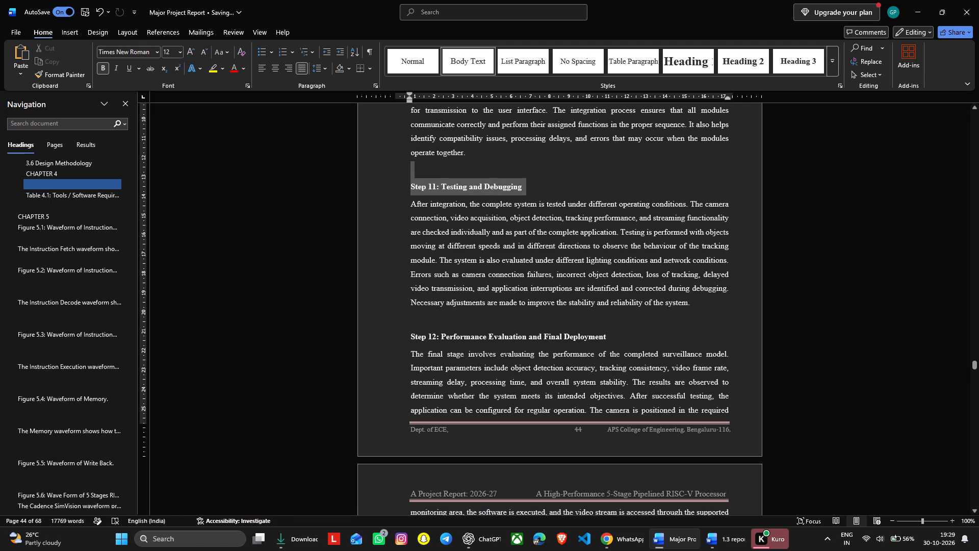
left_click_drag(450, 178, 416, 188)
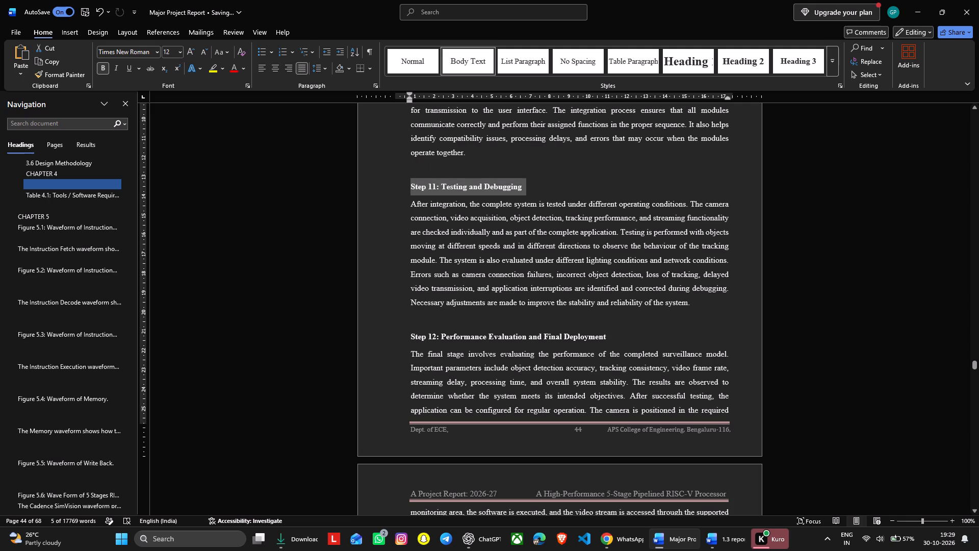
left_click(327, 71)
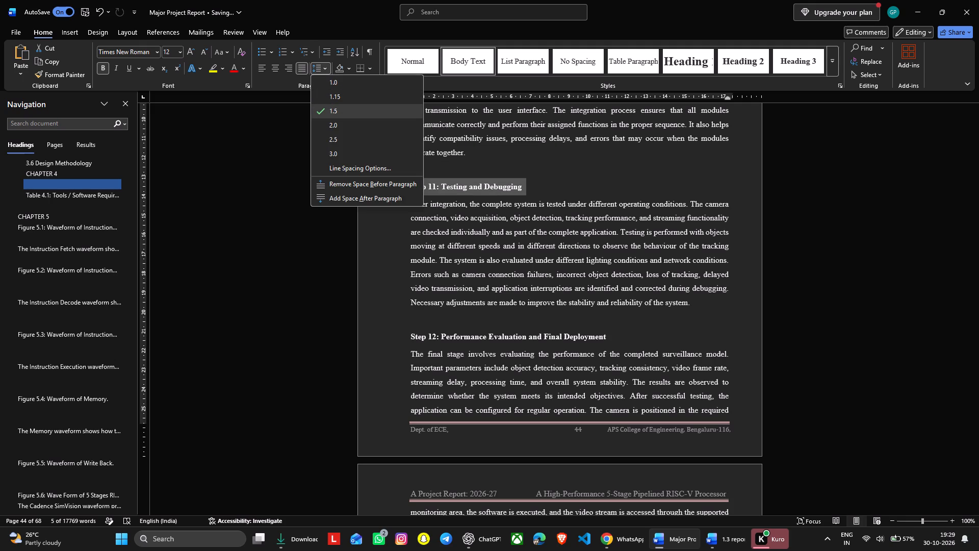
left_click(331, 109)
left_click(372, 222)
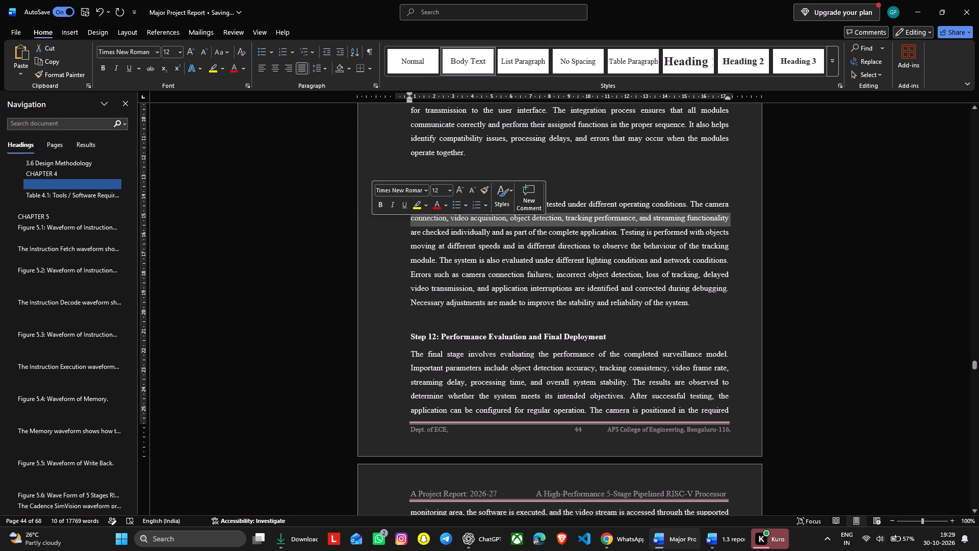
Increase the Step 11: Testing and Debugging and Step 12: Performance Evaluation and Final Deployment headings to 14 pt.
left_click(582, 174)
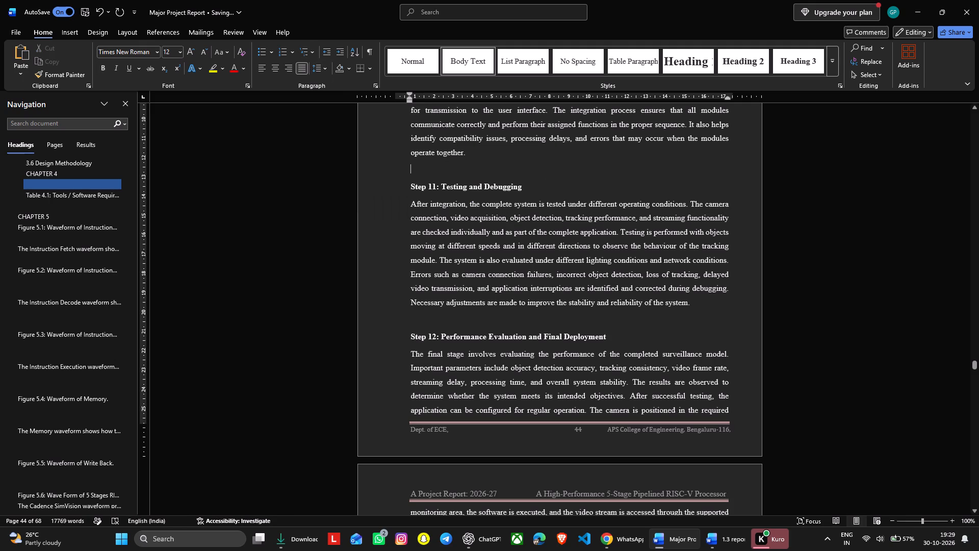
left_click_drag(525, 186, 417, 185)
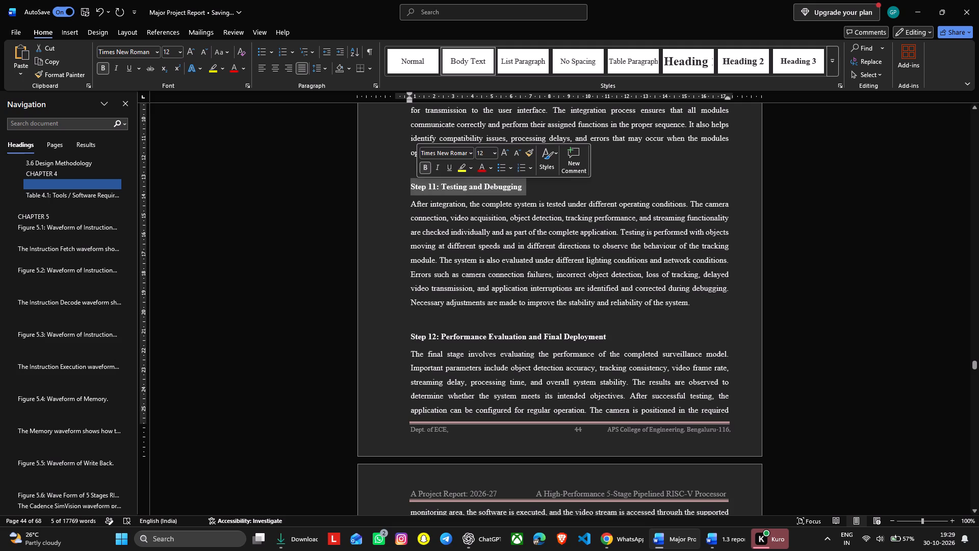
left_click(506, 148)
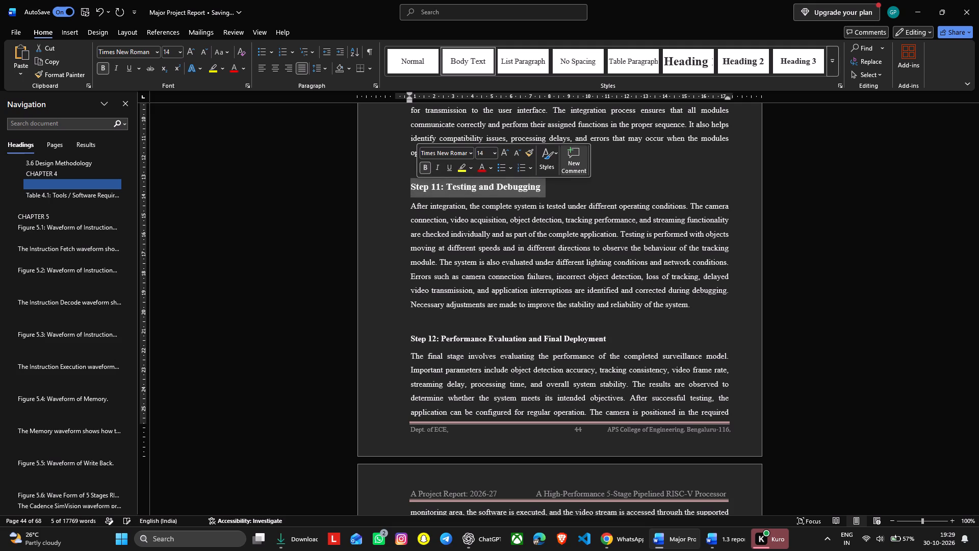
left_click(602, 173)
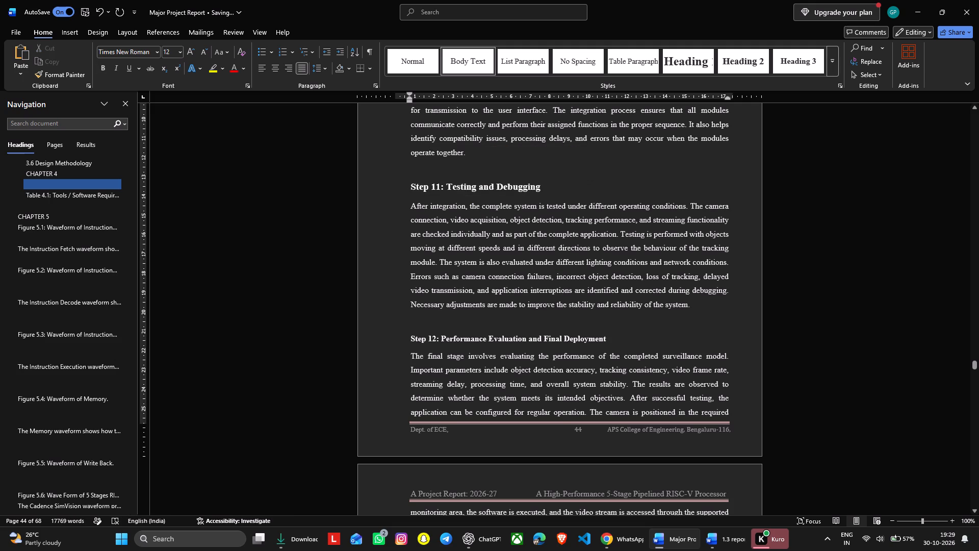
left_click_drag(612, 341, 418, 342)
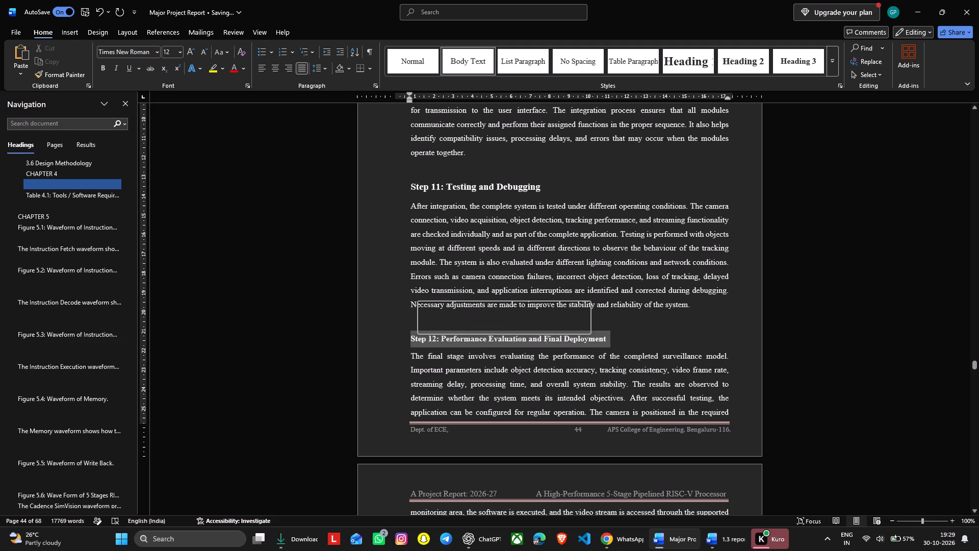
left_click(501, 312)
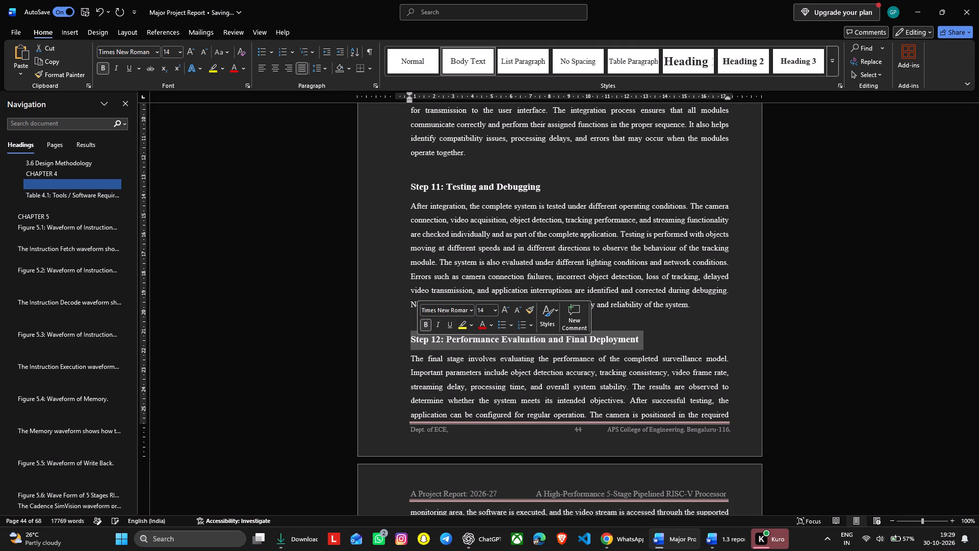
scroll(609, 216, "down", 1)
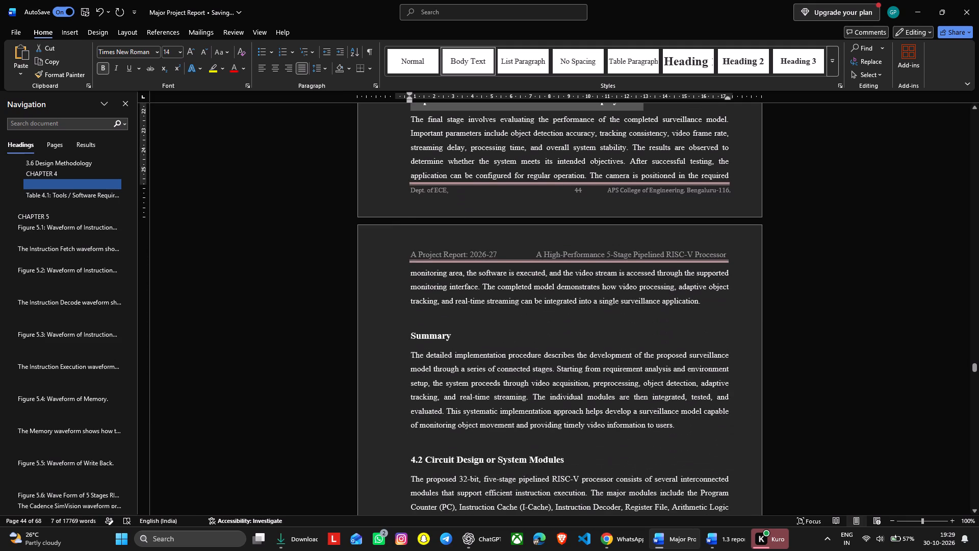
scroll(609, 216, "up", 1)
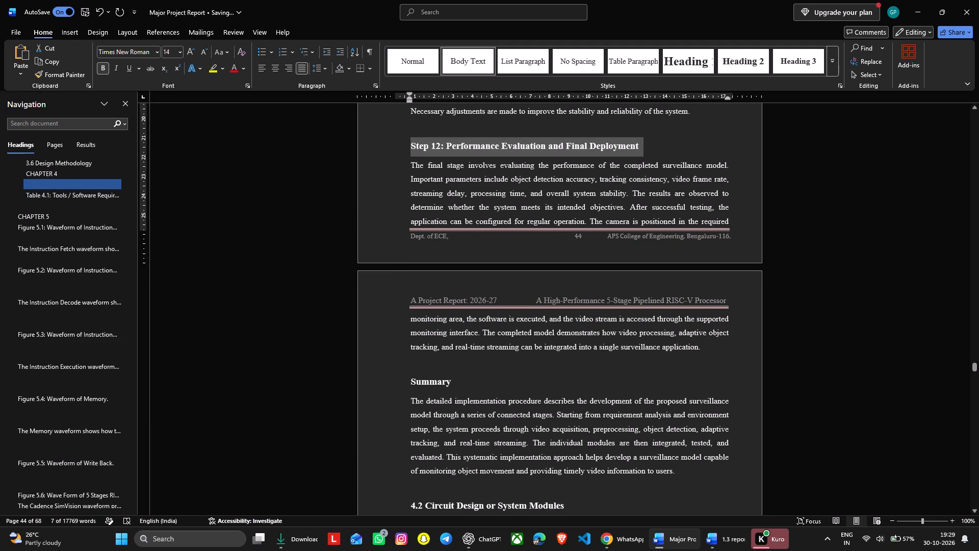
left_click_drag(458, 381, 415, 380)
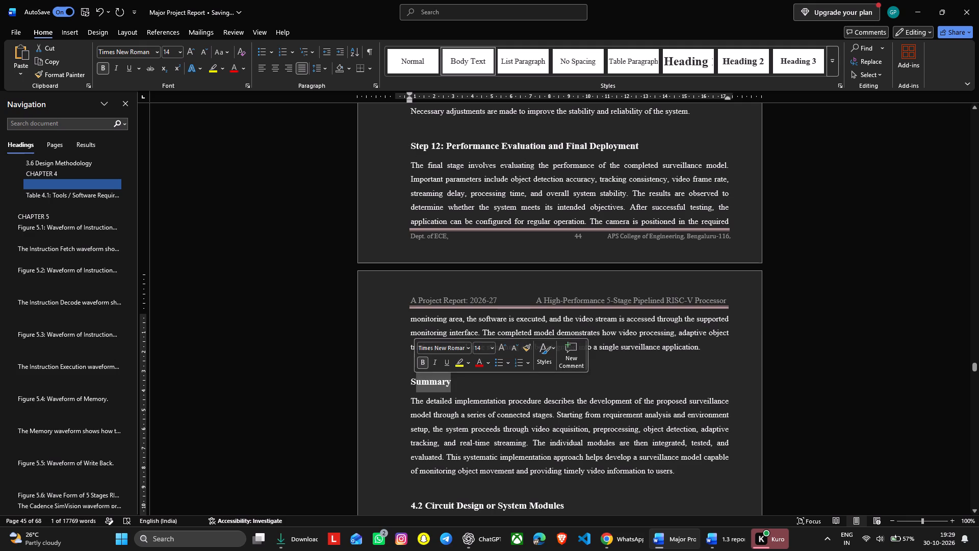
left_click(669, 365)
Increase the Step 10: Integration of System Modules and Step 9: User Monitoring Interface headings to 14 pt.
scroll(645, 305, "up", 1)
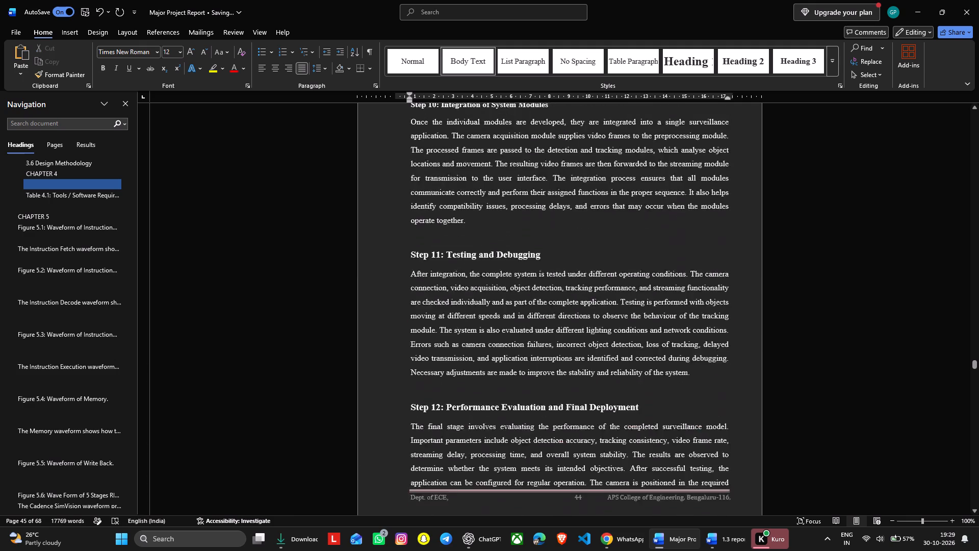
scroll(645, 305, "up", 1)
left_click_drag(557, 254, 504, 255)
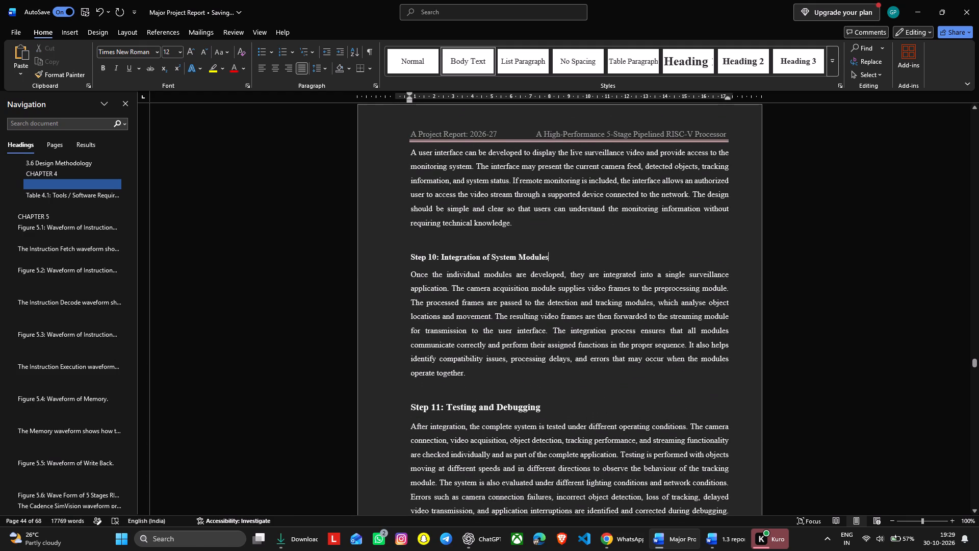
left_click_drag(504, 255, 435, 264)
left_click_drag(414, 260, 481, 254)
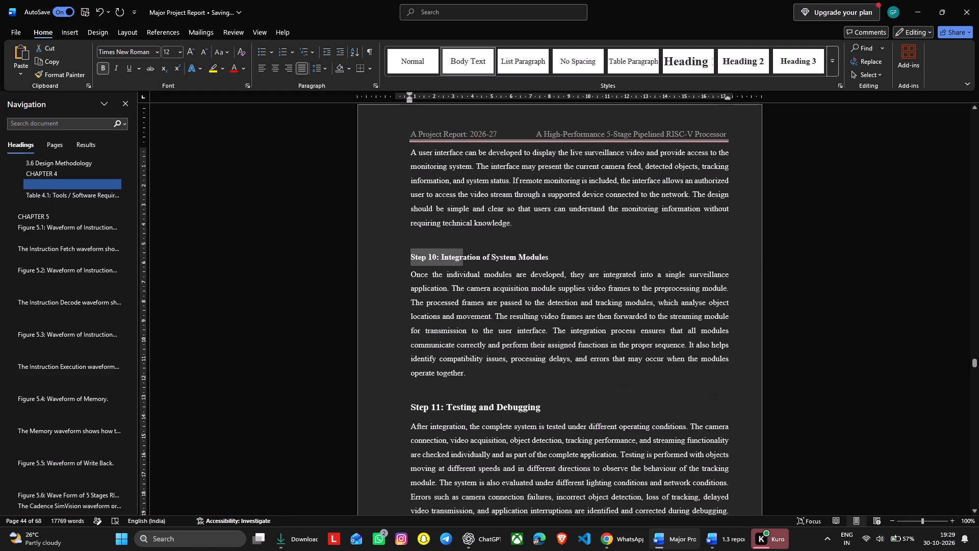
left_click_drag(481, 254, 547, 260)
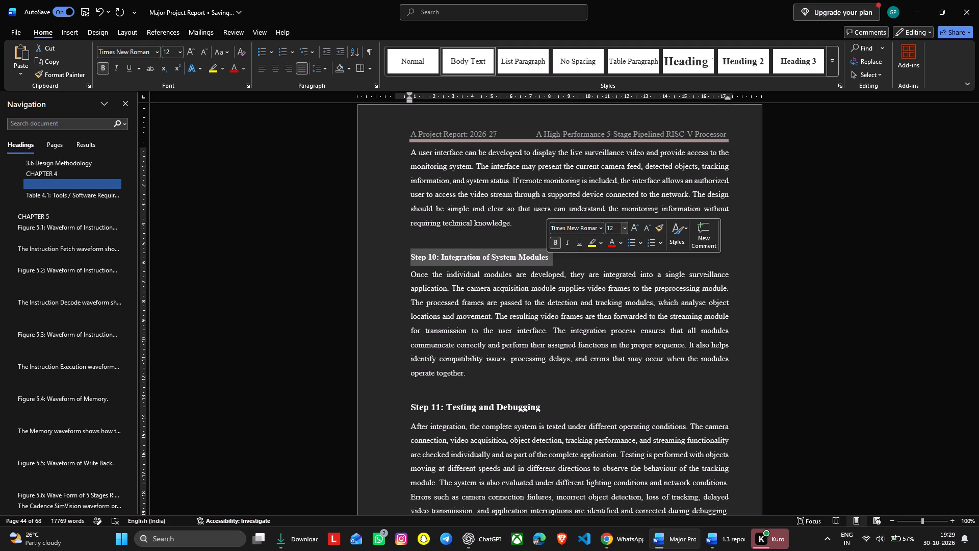
left_click(630, 230)
scroll(609, 197, "up", 1)
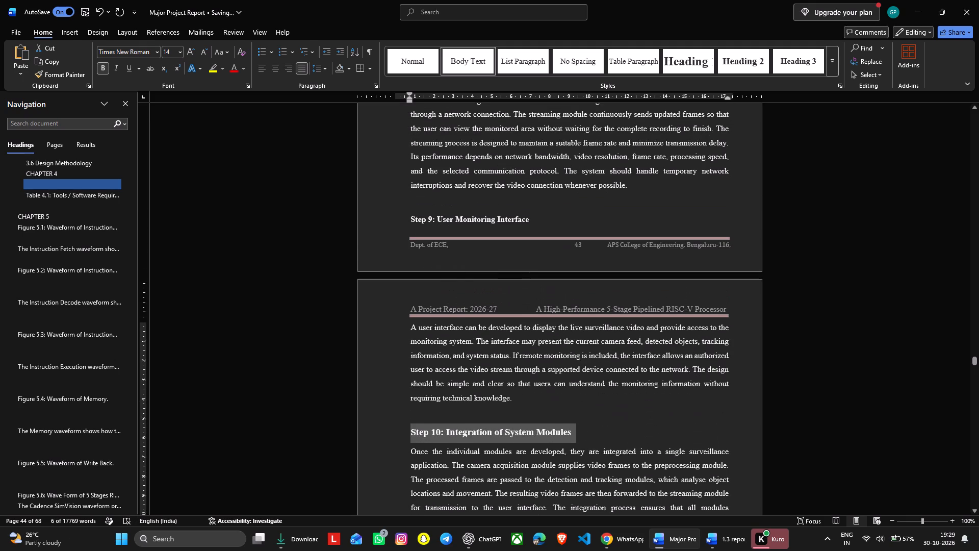
scroll(609, 197, "up", 1)
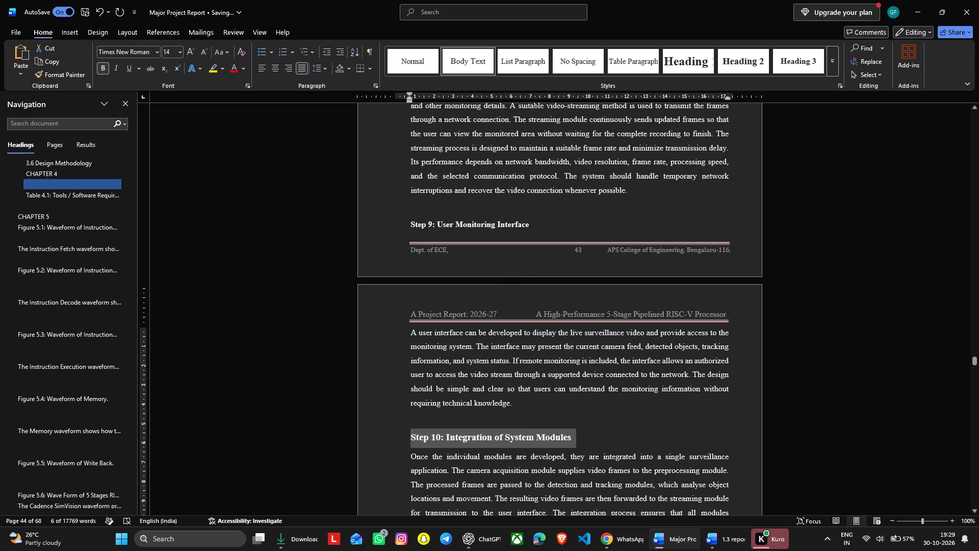
left_click_drag(531, 225, 390, 225)
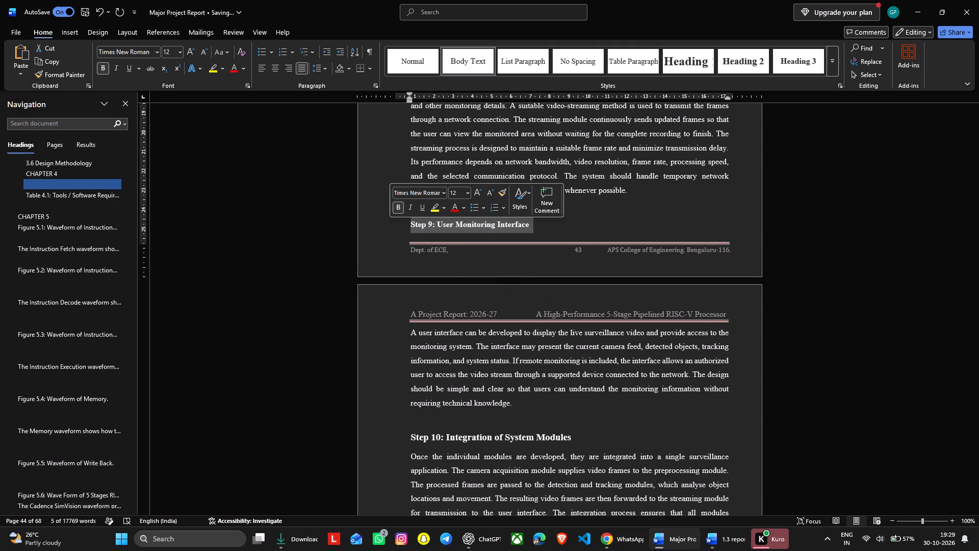
left_click(478, 195)
left_click(590, 220)
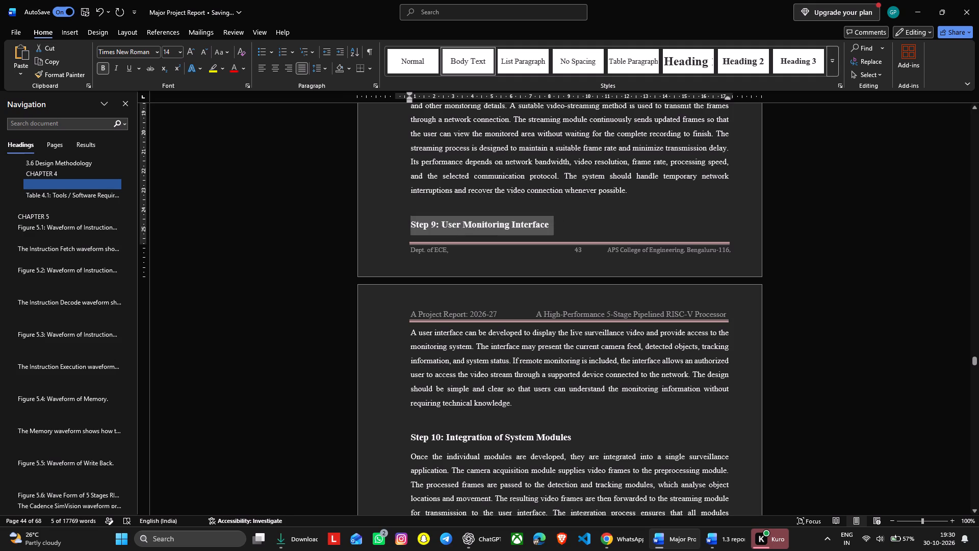
Insert a blank line above the Step 9: User Monitoring Interface heading so it moves onto the page with its paragraph.
left_click(408, 226)
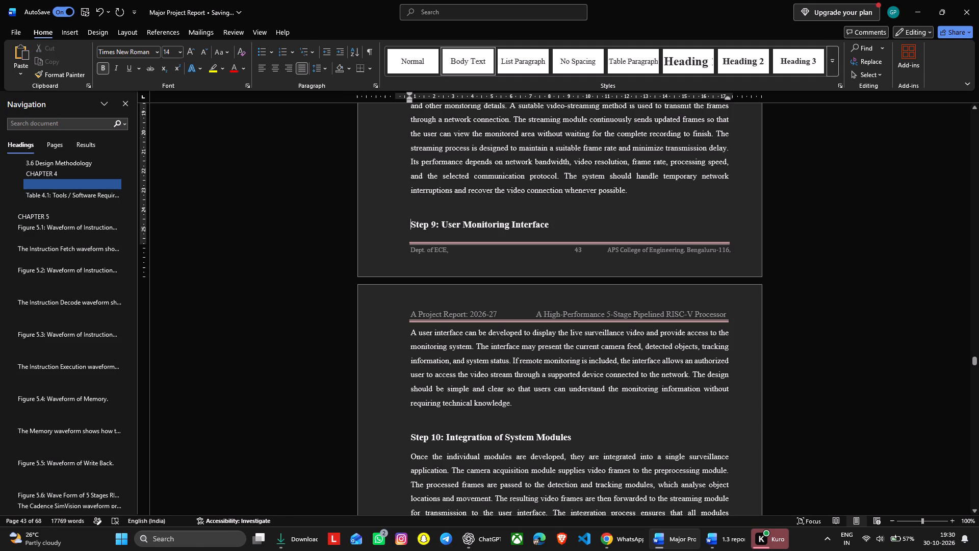
key("Return")
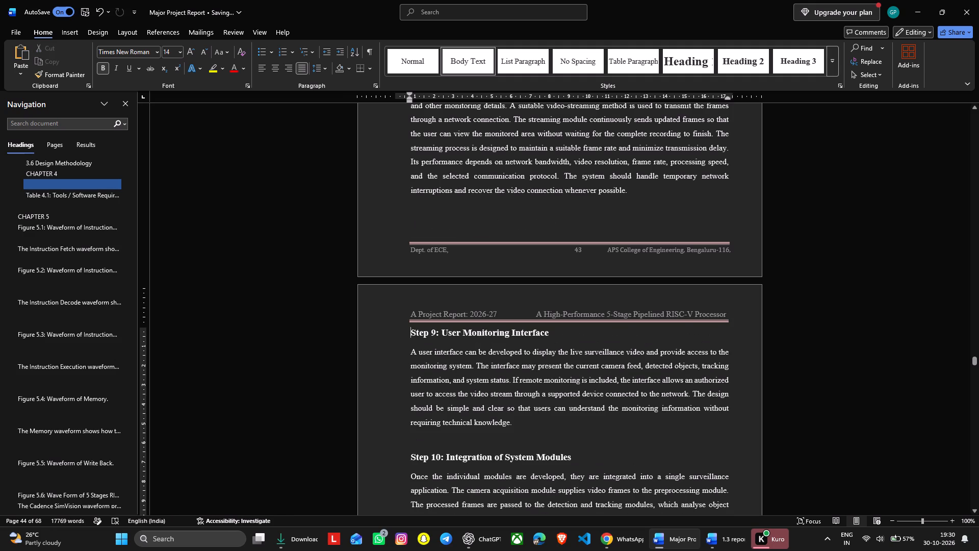
Increase the Step 8: Real-Time Video Streaming and Step 7: Camera Adjustment and Movement headings to 14 pt.
scroll(546, 182, "up", 1)
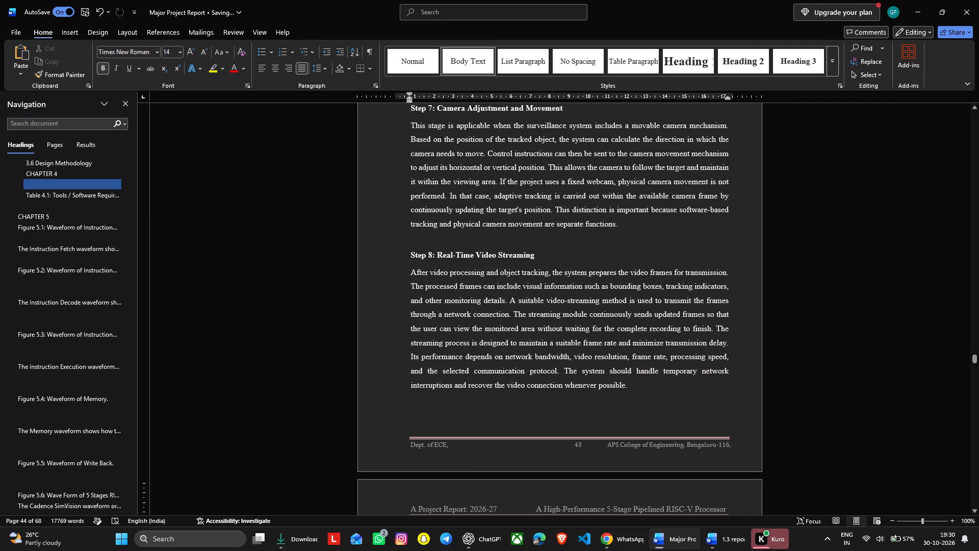
left_click_drag(536, 254, 422, 243)
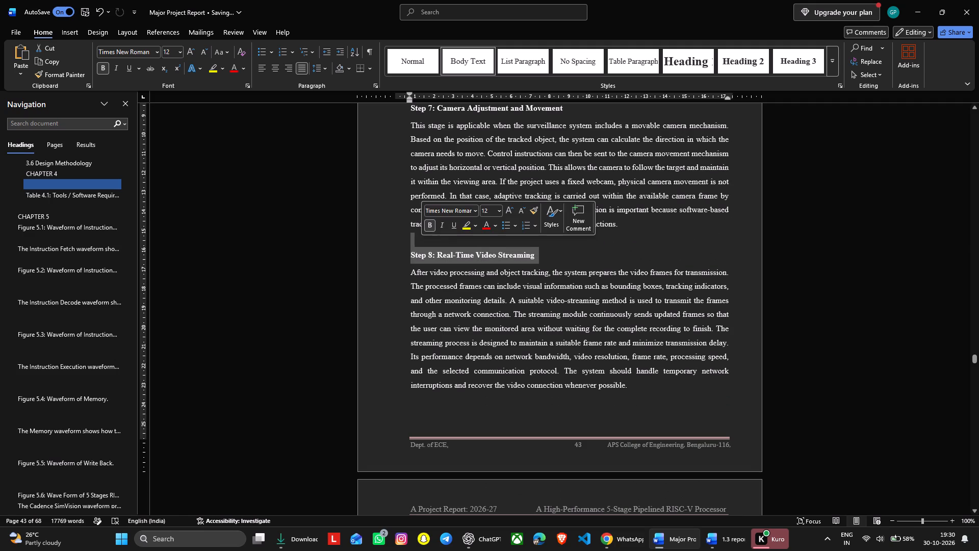
left_click(511, 209)
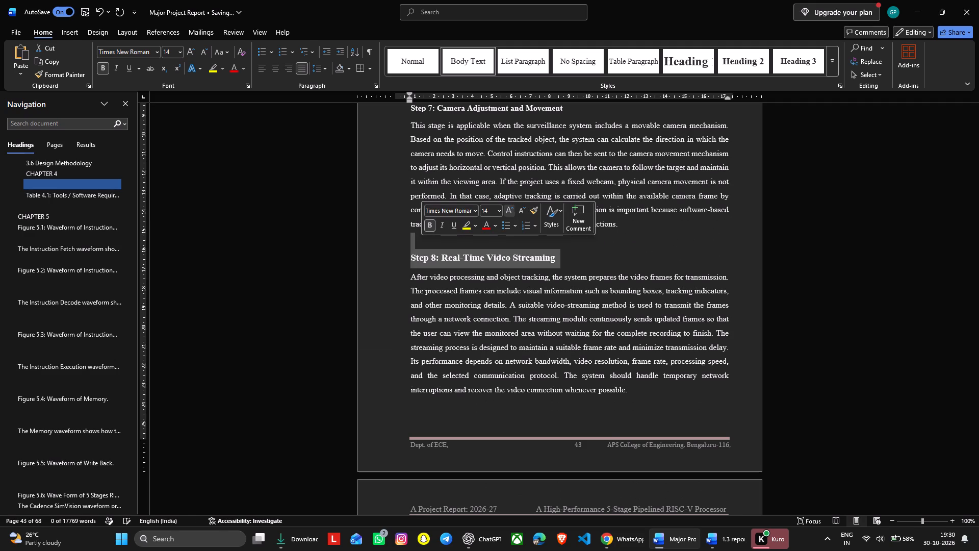
scroll(635, 238, "up", 1)
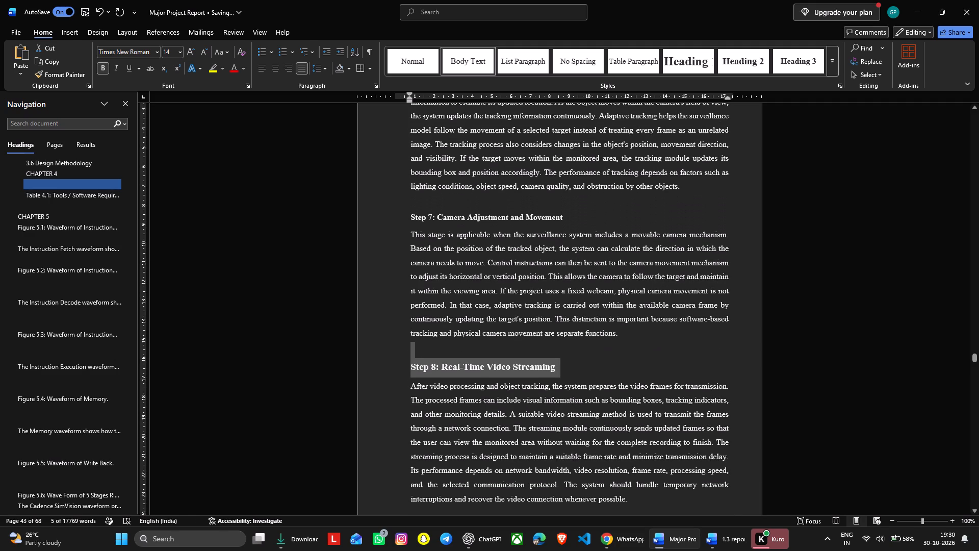
left_click_drag(571, 215, 415, 218)
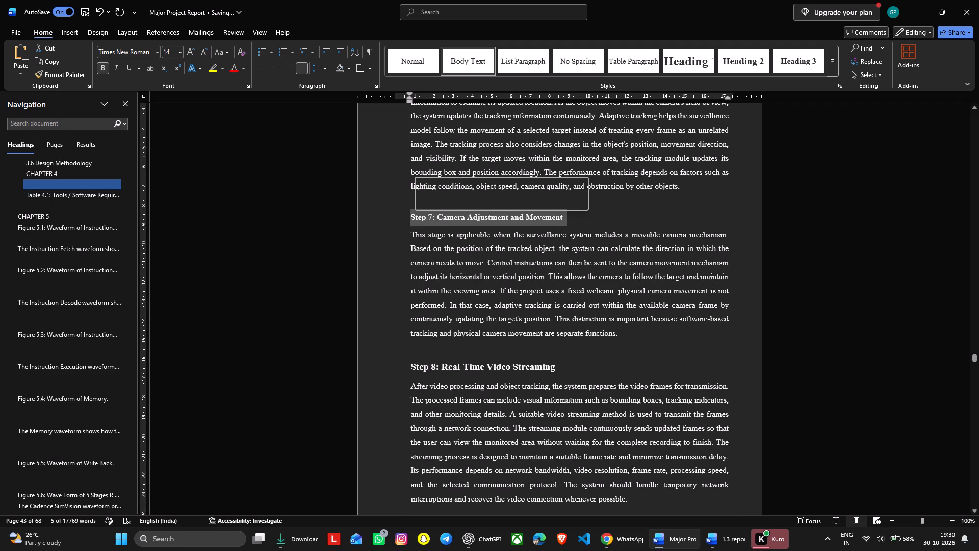
left_click(499, 188)
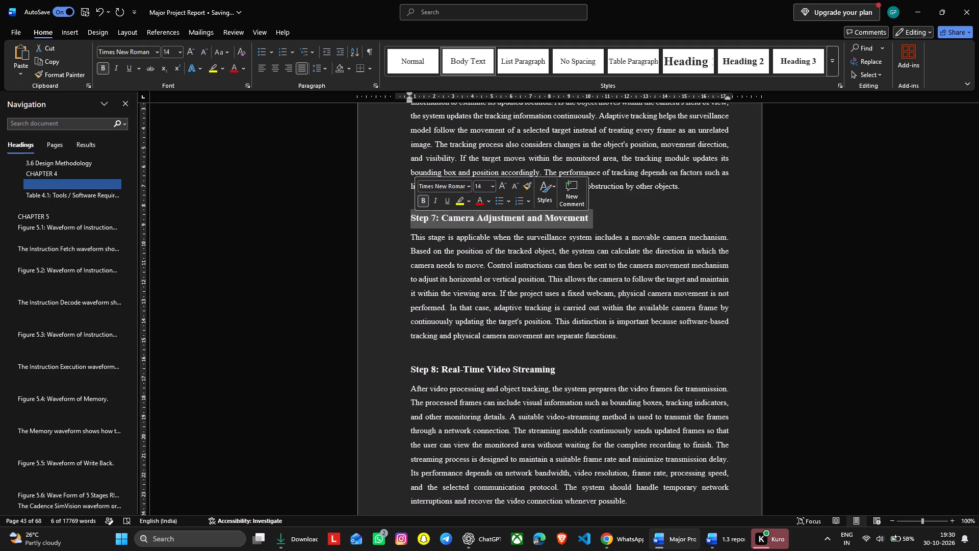
Increase the Step 6: Adaptive Object Tracking and Step 5: Object Detection headings to 14 pt.
scroll(628, 183, "up", 1)
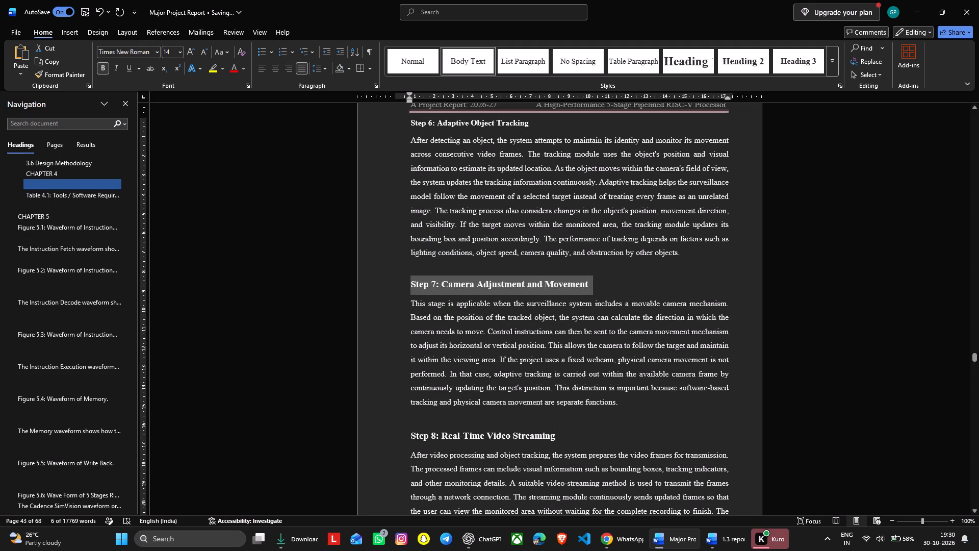
scroll(628, 183, "up", 1)
left_click_drag(535, 195, 413, 196)
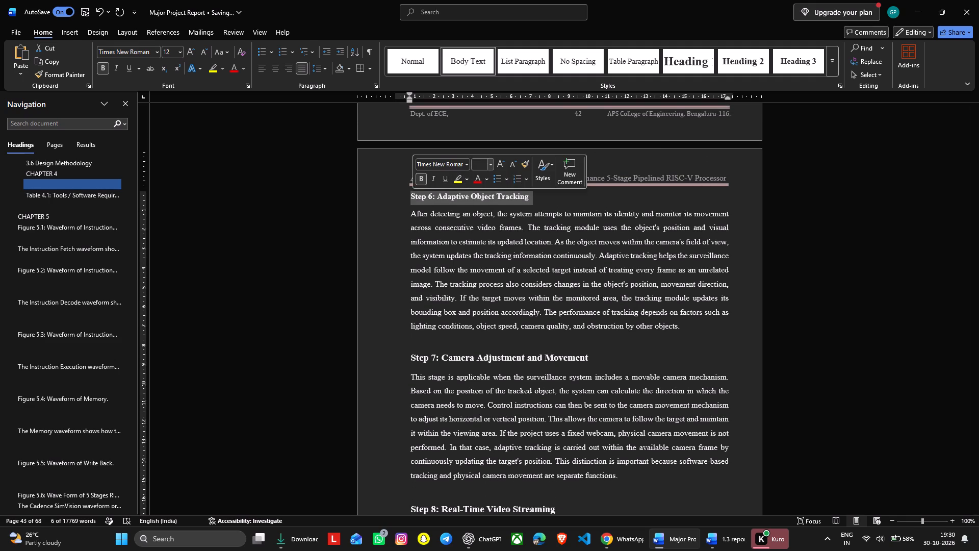
left_click(499, 164)
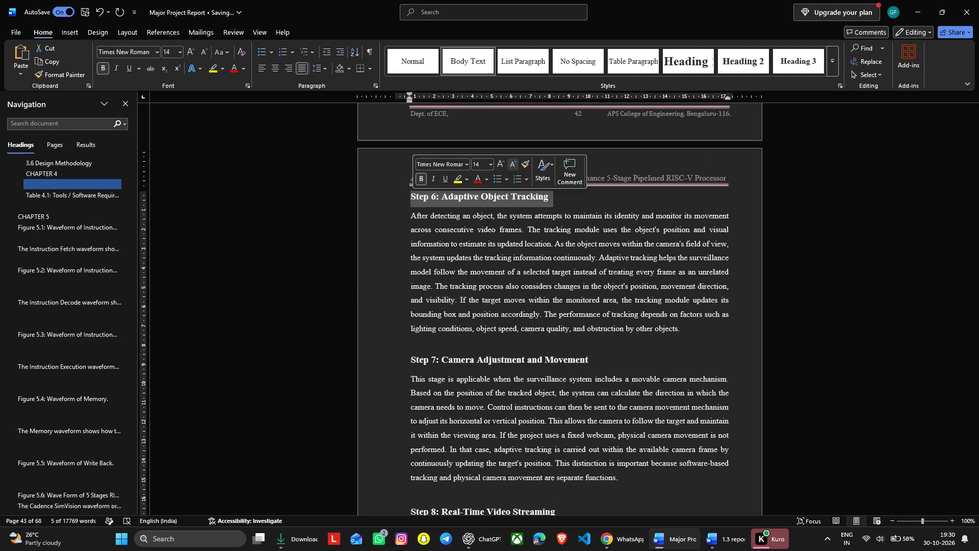
scroll(665, 148, "up", 1)
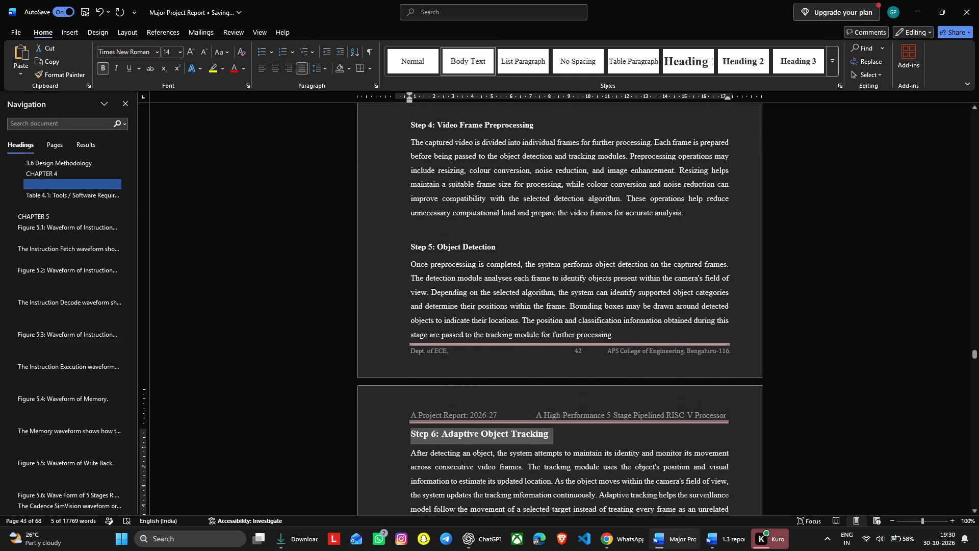
left_click_drag(497, 249, 426, 247)
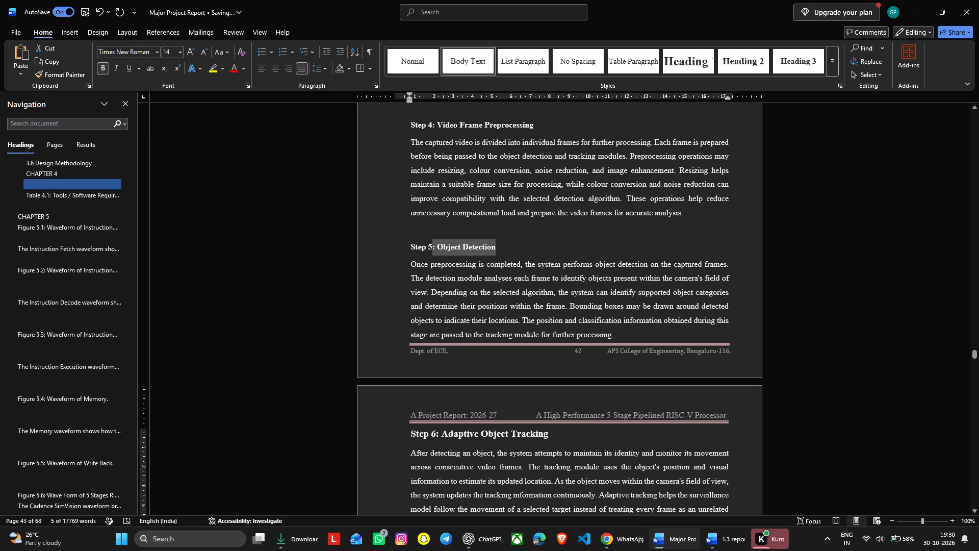
left_click_drag(426, 247, 402, 247)
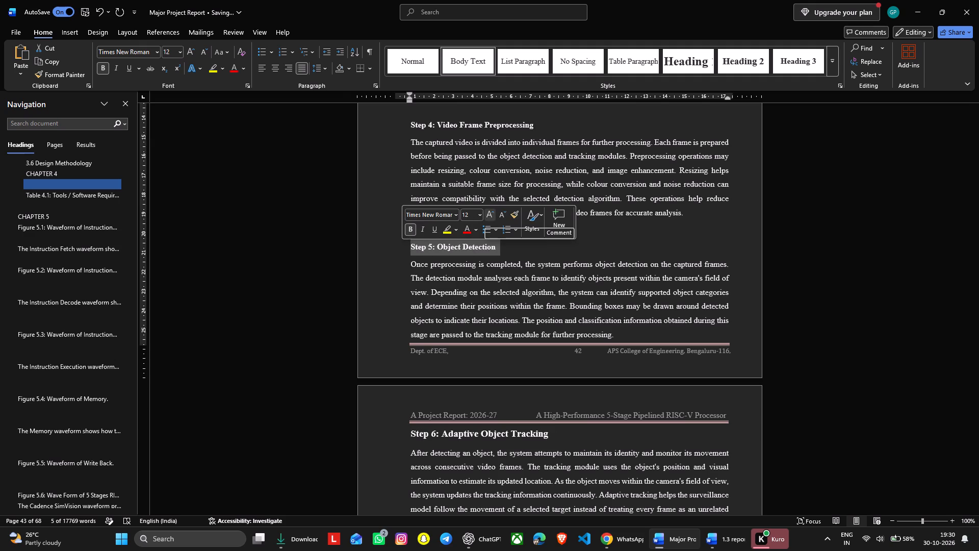
left_click(486, 217)
Increase the Step 4: Video Frame Preprocessing heading to 14 pt.
scroll(578, 167, "up", 1)
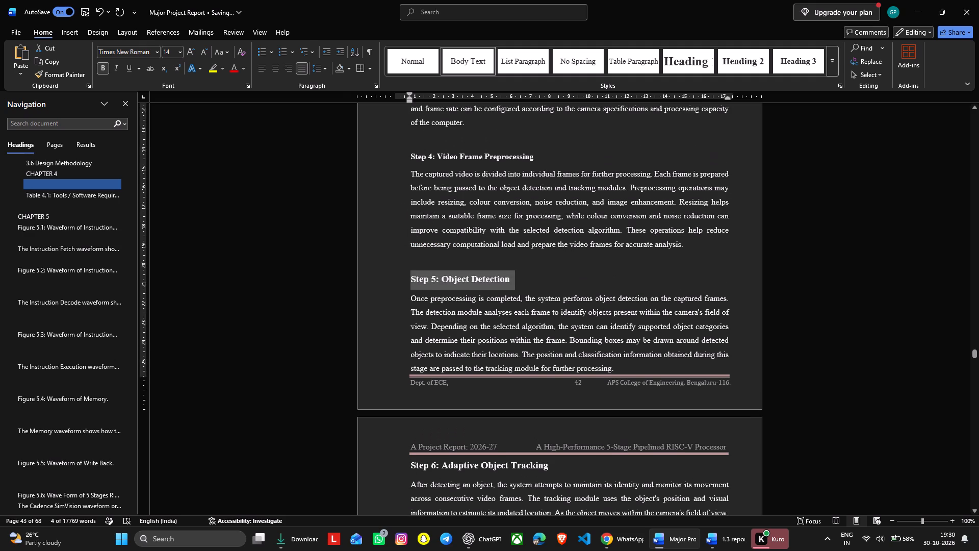
left_click_drag(535, 160, 415, 160)
left_click(498, 128)
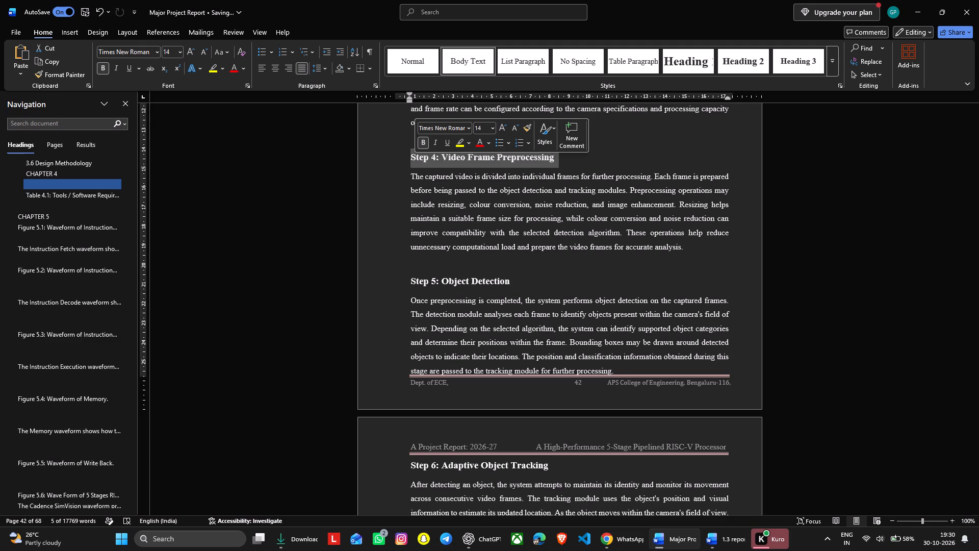
left_click(557, 169)
Increase the Step 3: Camera Configuration and Video Acquisition heading to 14 pt.
scroll(557, 169, "up", 1)
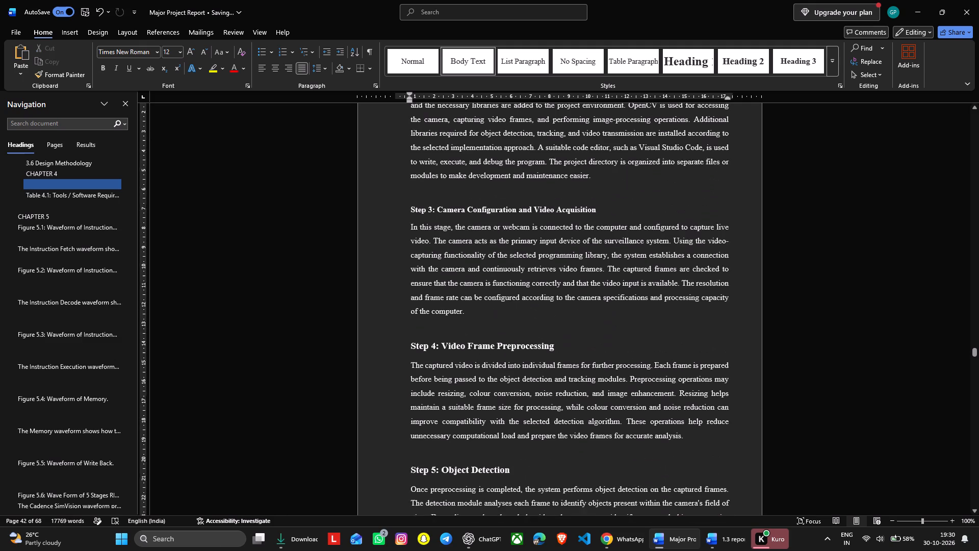
scroll(557, 169, "up", 1)
left_click_drag(606, 237, 566, 240)
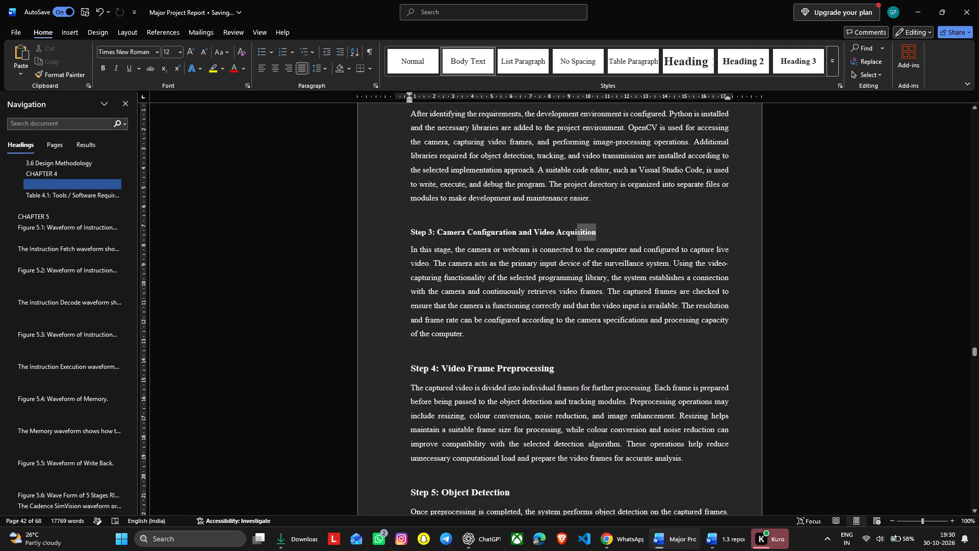
left_click_drag(566, 240, 418, 237)
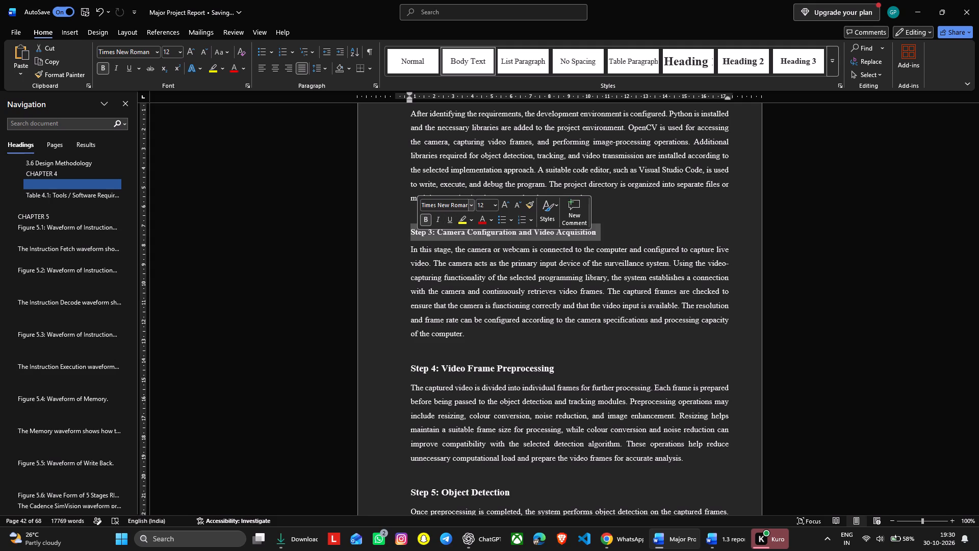
left_click(505, 205)
left_click(532, 165)
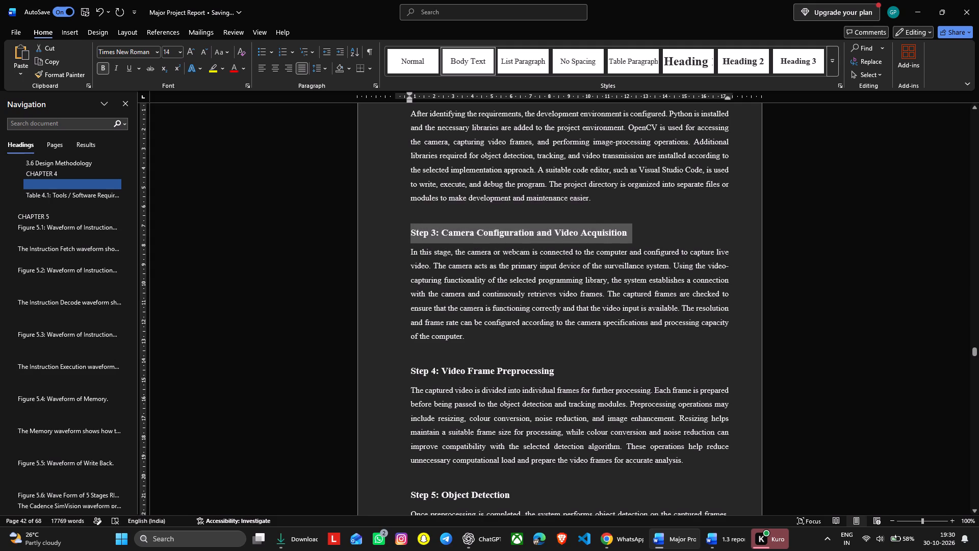
Increase the Step 2: Development Environment Setup and Step 1: Requirement Analysis headings to 14 pt.
scroll(532, 165, "up", 1)
left_click_drag(557, 187, 501, 186)
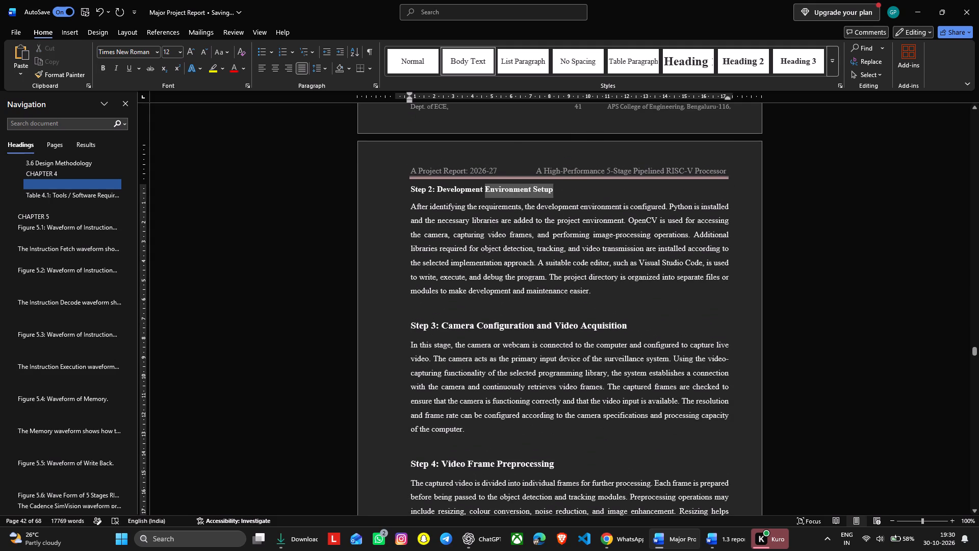
left_click_drag(501, 186, 411, 195)
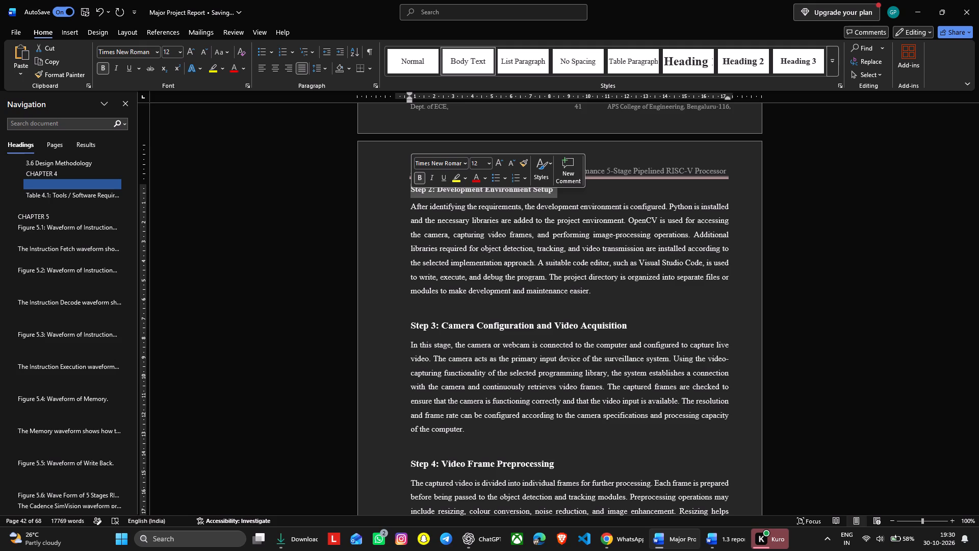
left_click(497, 164)
left_click(500, 249)
scroll(500, 249, "up", 1)
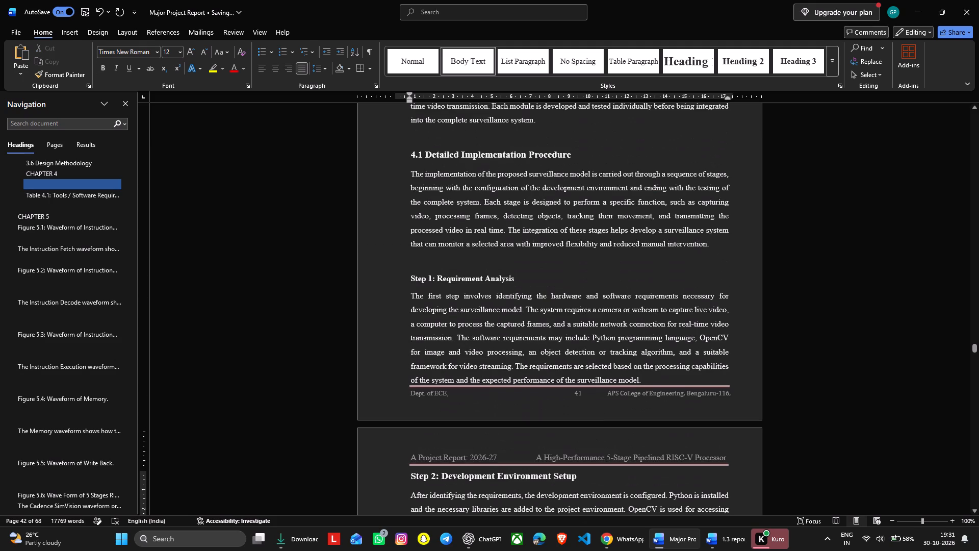
left_click_drag(519, 275, 407, 282)
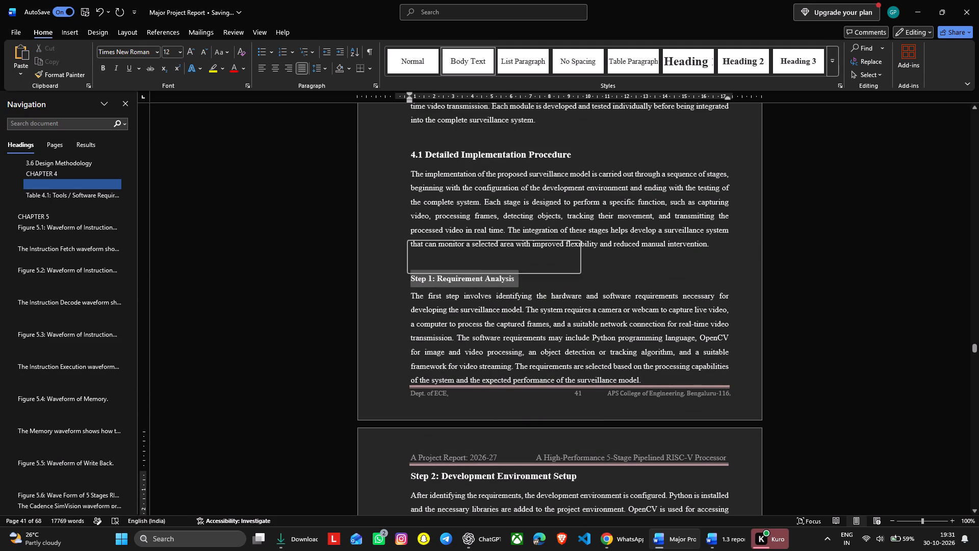
left_click(492, 253)
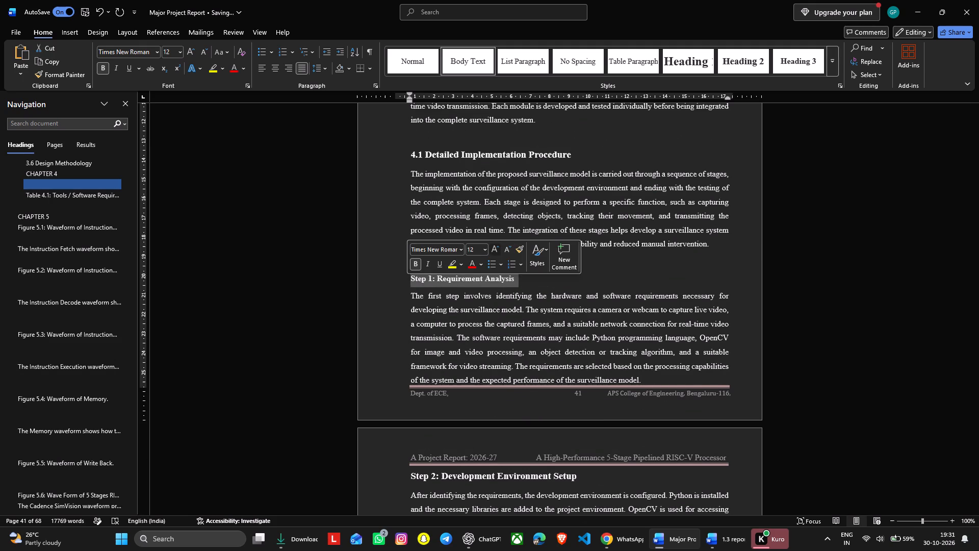
Increase the 4.1 Detailed Implementation Procedure heading to 16 pt.
left_click_drag(604, 172, 584, 157)
left_click(580, 155)
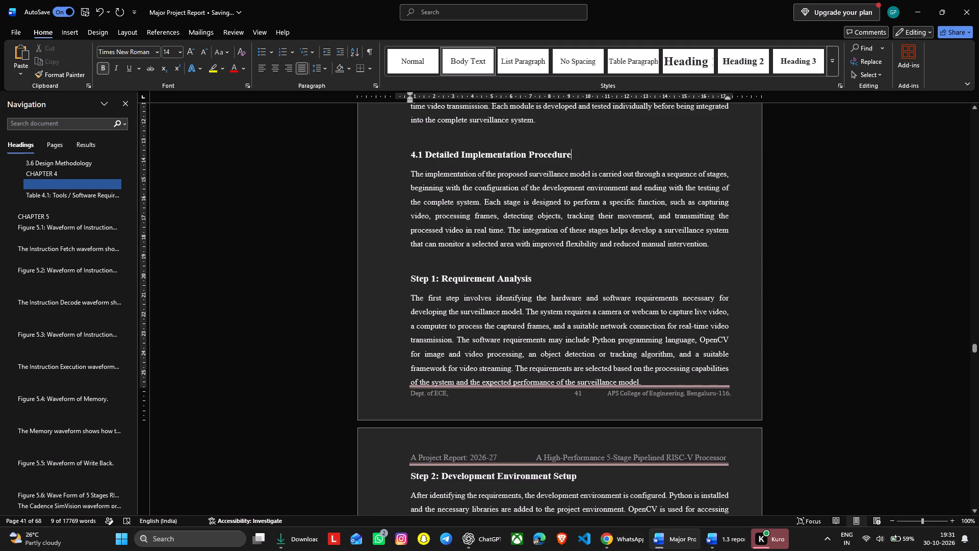
left_click_drag(580, 155, 411, 161)
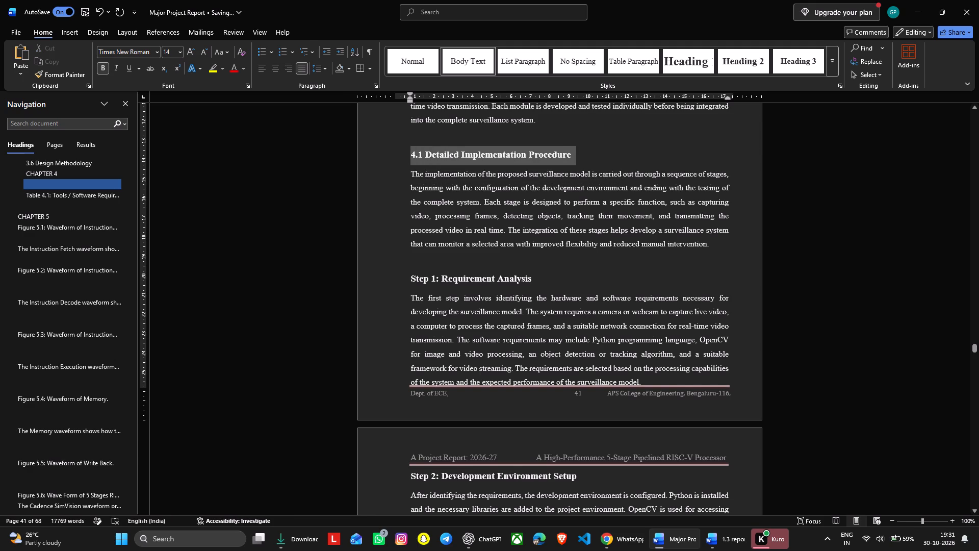
left_click_drag(411, 161, 413, 161)
left_click(505, 129)
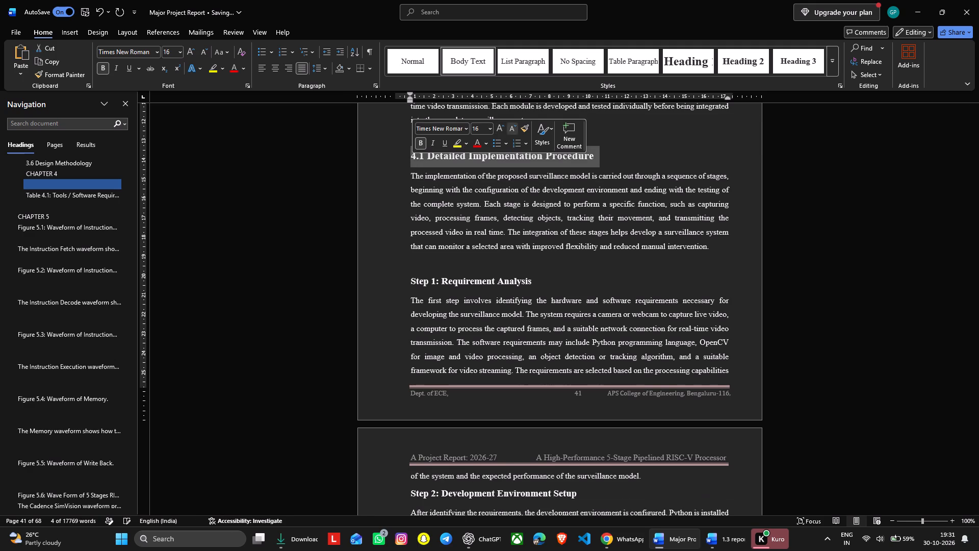
left_click(553, 195)
Delete the RISC-V block diagram description, Figure 3.1 and its explanation between the Chapter 3 Block Diagram and 3.3 System Architecture headings.
scroll(553, 195, "up", 3)
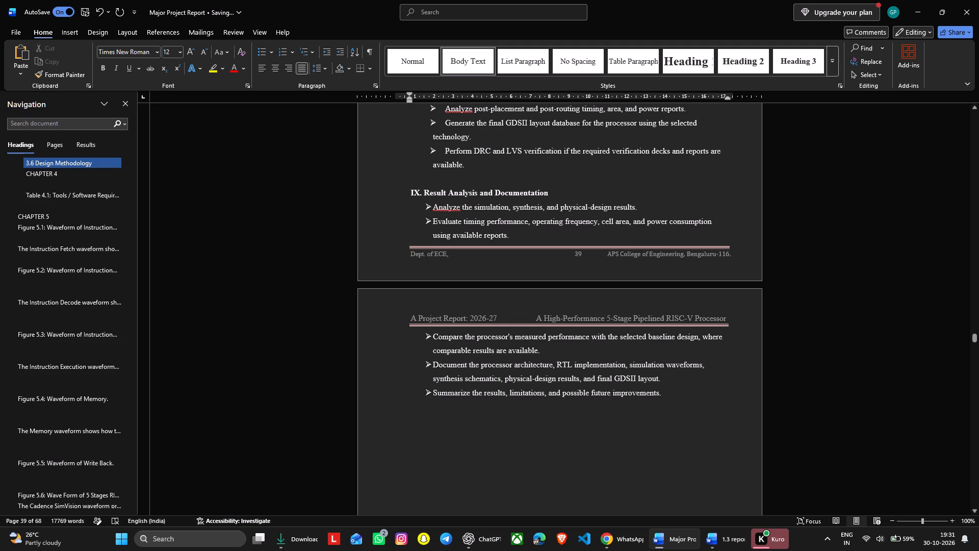
scroll(440, 335, "up", 16)
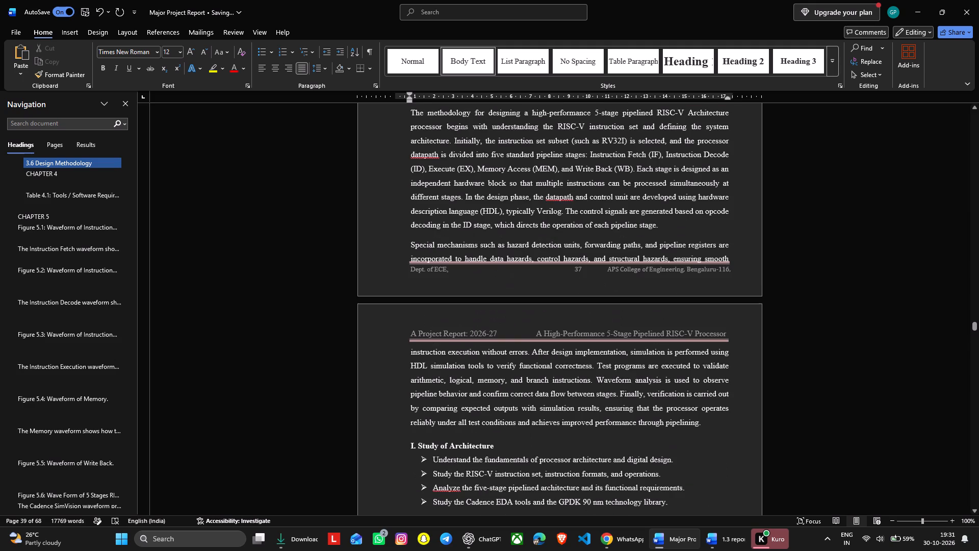
scroll(444, 332, "up", 20)
scroll(444, 332, "up", 2)
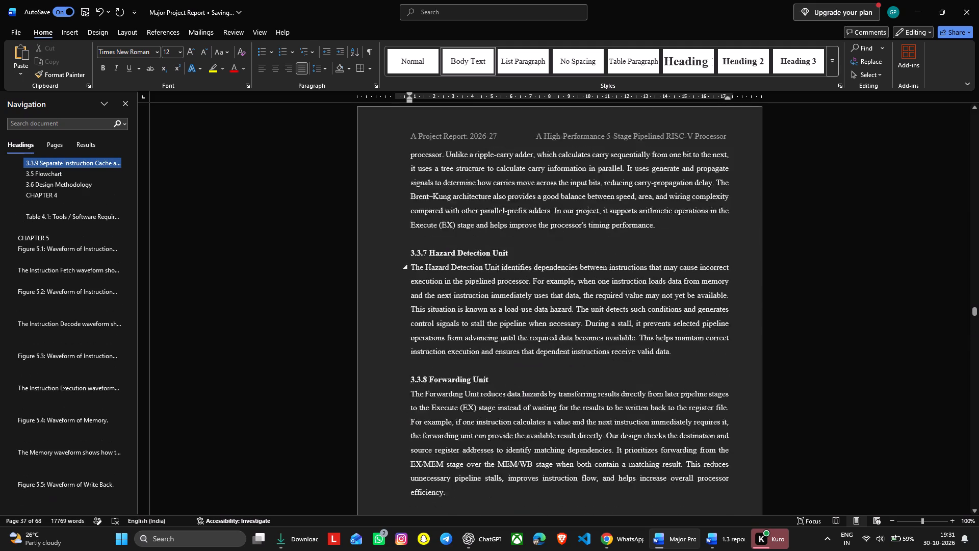
scroll(444, 332, "up", 10)
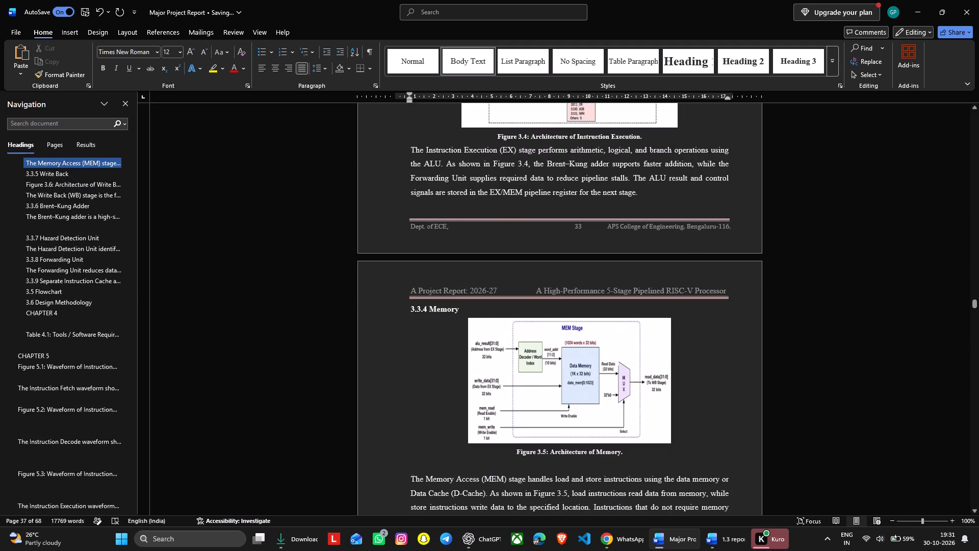
scroll(444, 332, "up", 11)
scroll(444, 332, "up", 10)
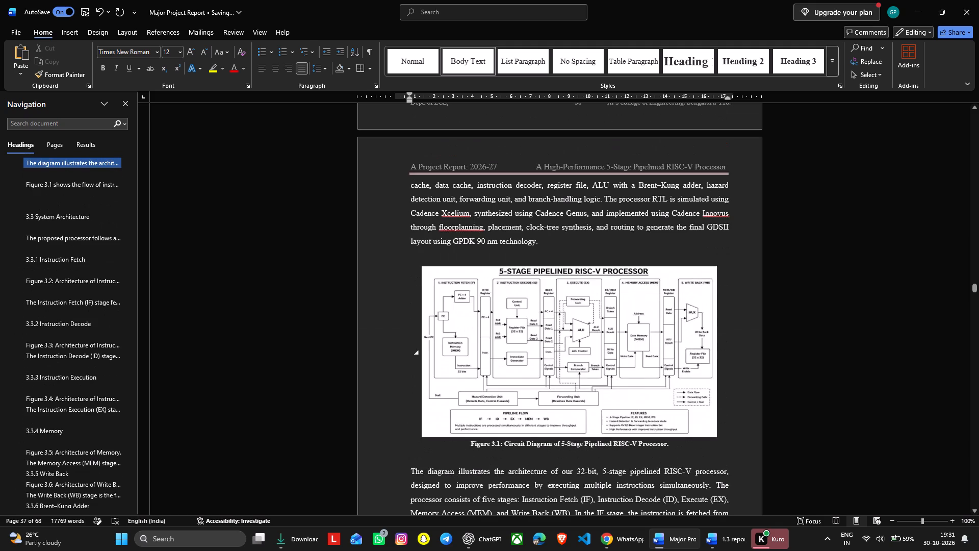
scroll(448, 328, "up", 3)
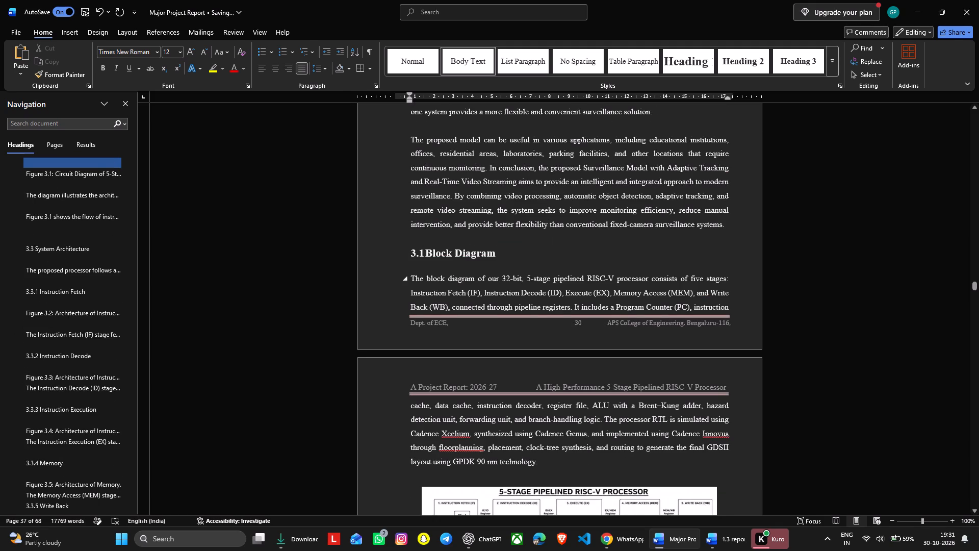
left_click_drag(413, 281, 495, 381)
scroll(495, 381, "down", 3)
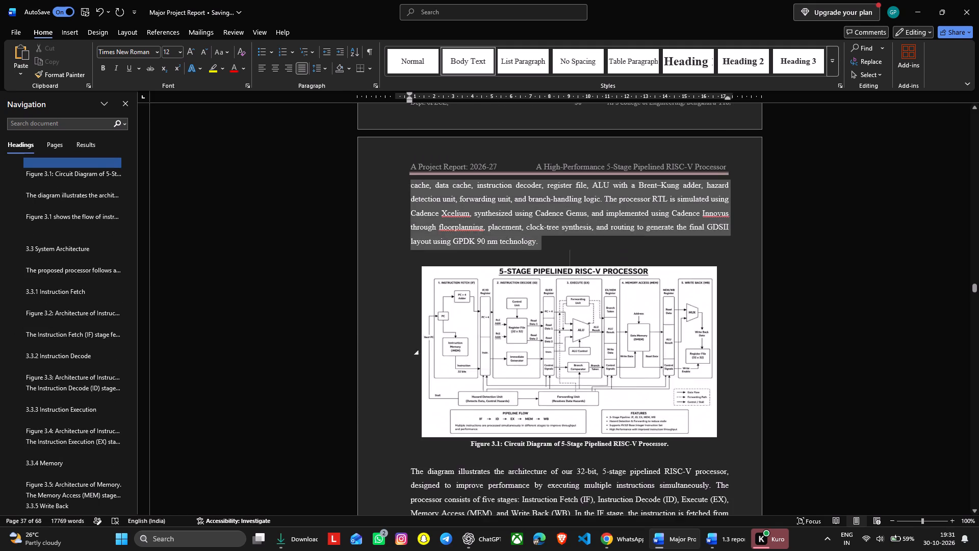
left_click_drag(495, 381, 516, 344)
scroll(495, 381, "down", 6)
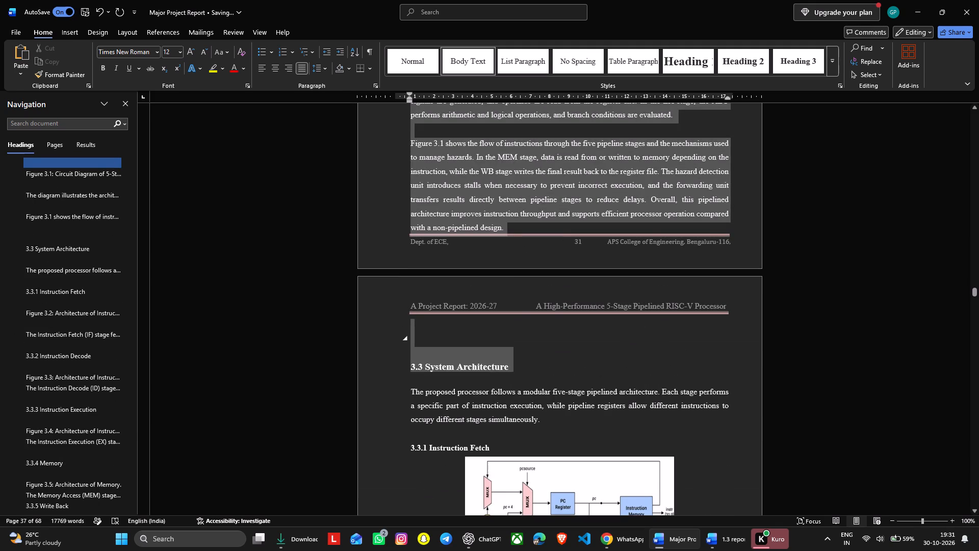
left_click_drag(516, 344, 516, 343)
key("Delete")
Review Chapter 3's 3.1 Proposed System section, including its features, objectives and advantages, through to the 3.3 System Architecture heading.
scroll(516, 343, "up", 5)
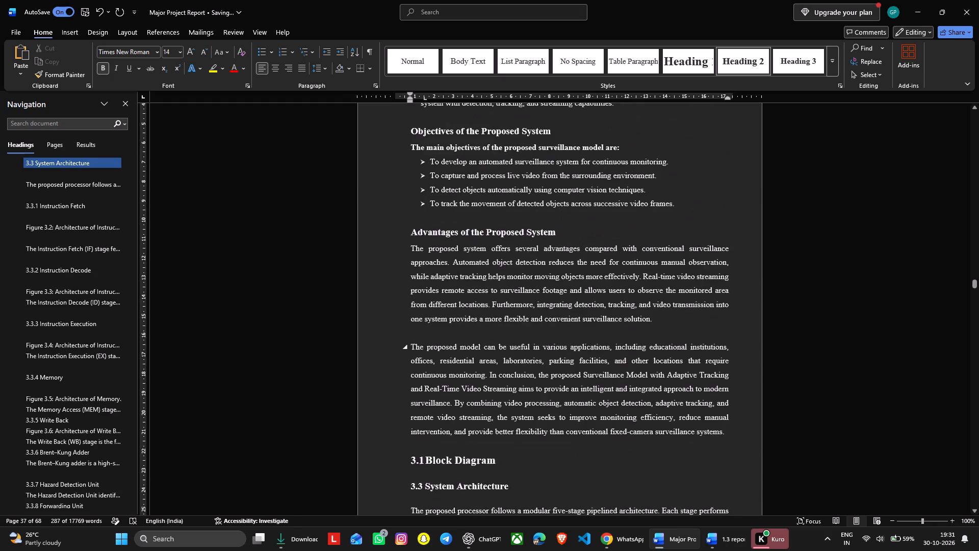
scroll(516, 343, "up", 8)
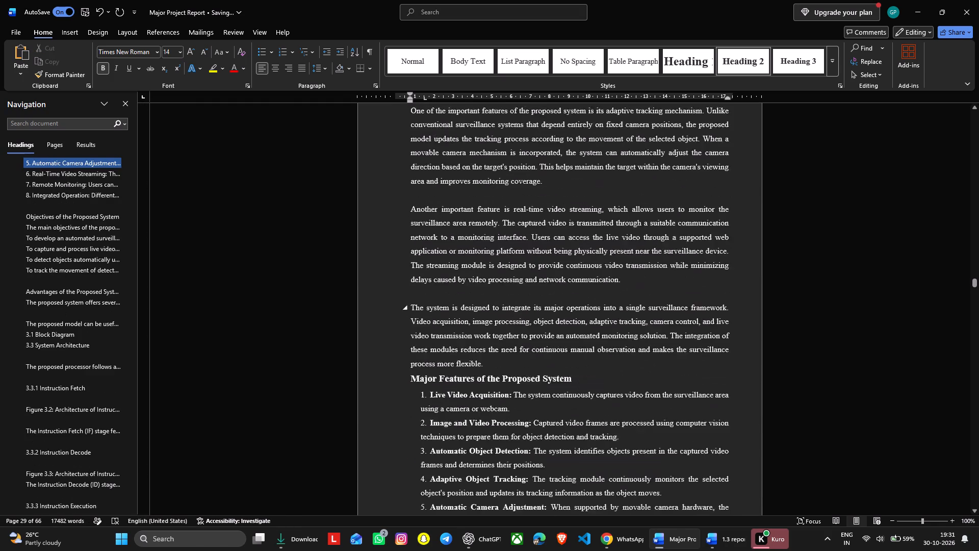
scroll(516, 343, "up", 8)
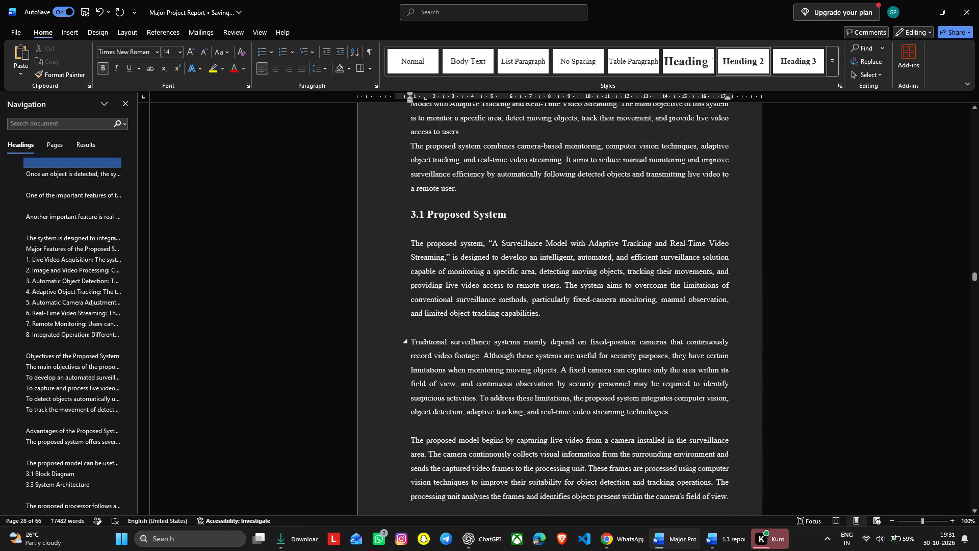
scroll(516, 343, "up", 1)
scroll(516, 343, "down", 14)
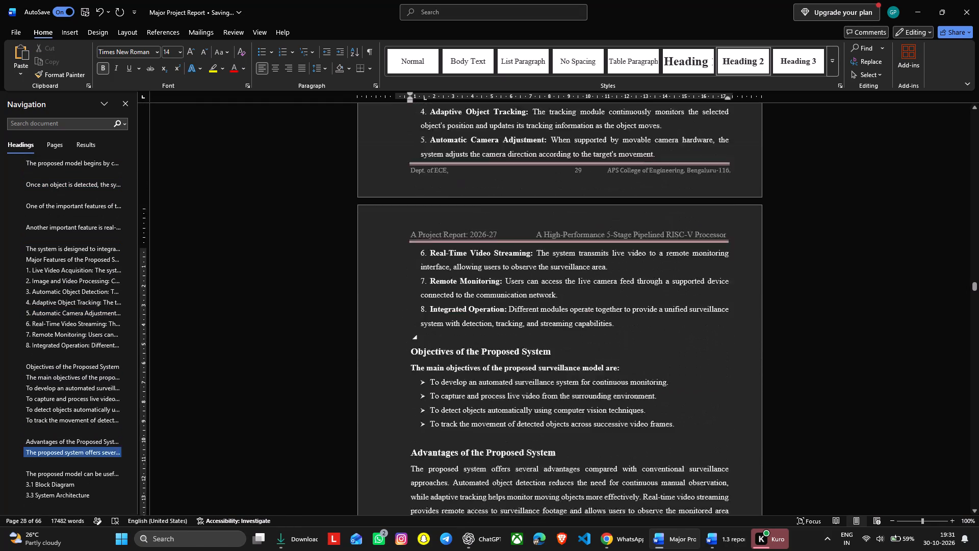
scroll(516, 343, "down", 8)
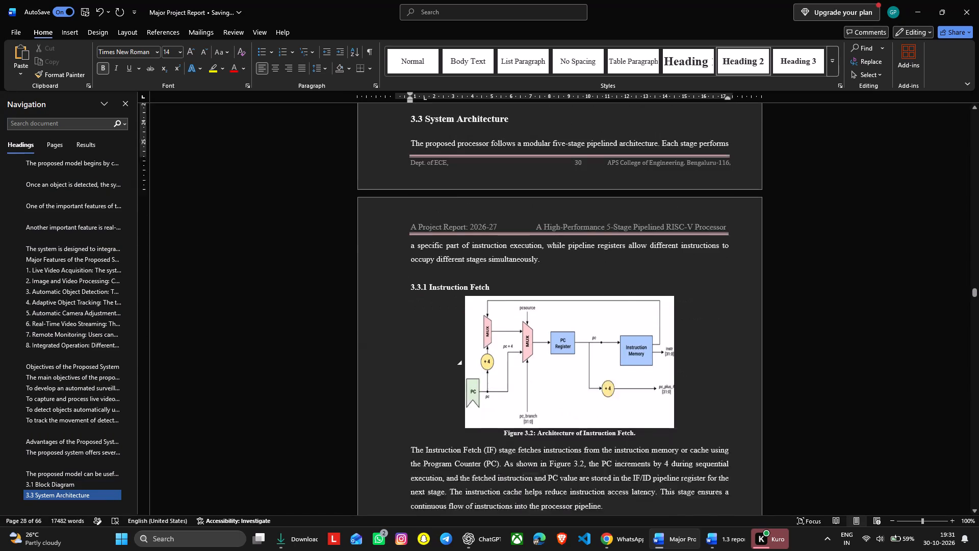
Delete the RISC-V architecture text, subsections and figures from "a specific part of instruction execution" up to the 3.4 Circuit Diagram heading.
scroll(513, 352, "down", 1)
scroll(493, 331, "up", 2)
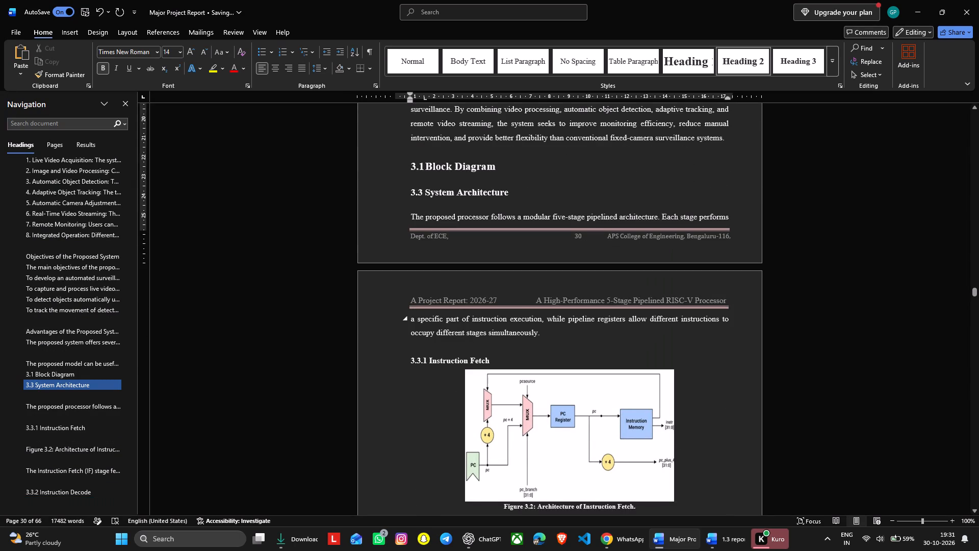
left_click_drag(411, 320, 508, 399)
scroll(508, 399, "down", 9)
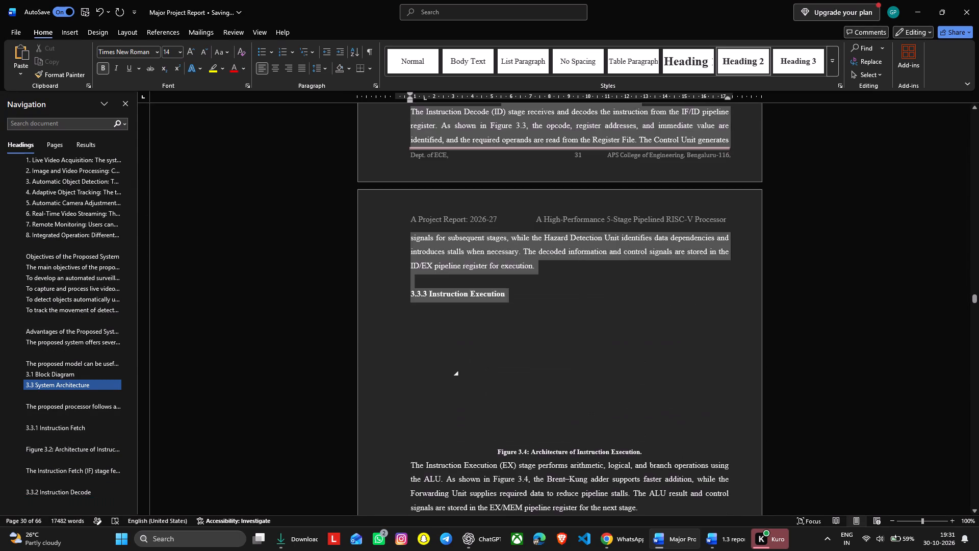
left_click_drag(508, 399, 509, 398)
scroll(508, 399, "down", 18)
left_click_drag(509, 398, 558, 323)
key("Delete")
Delete the leftover "The proposed processor follows a modular five-stage pipelined architecture" line under 3.3 System Architecture.
scroll(561, 337, "up", 4)
scroll(561, 337, "down", 3)
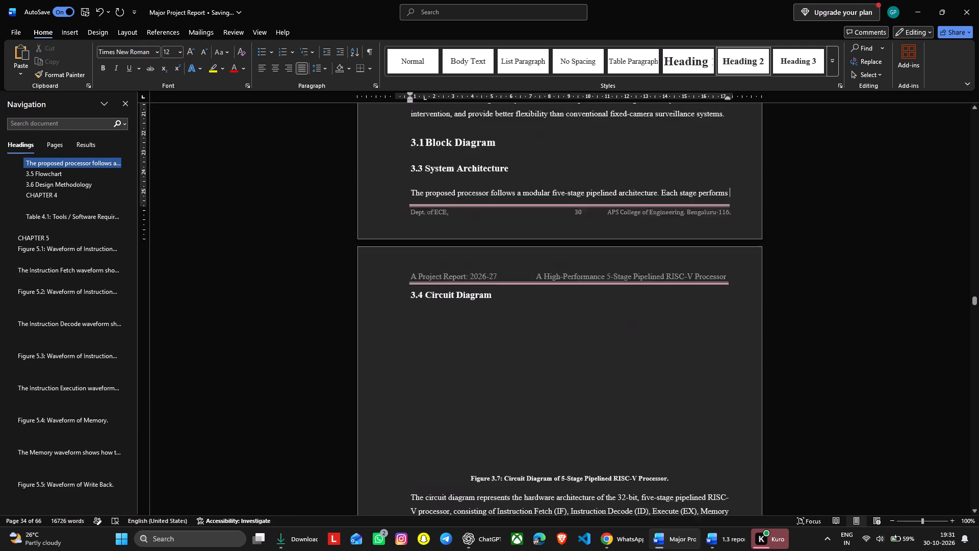
scroll(561, 337, "down", 2)
scroll(561, 337, "up", 4)
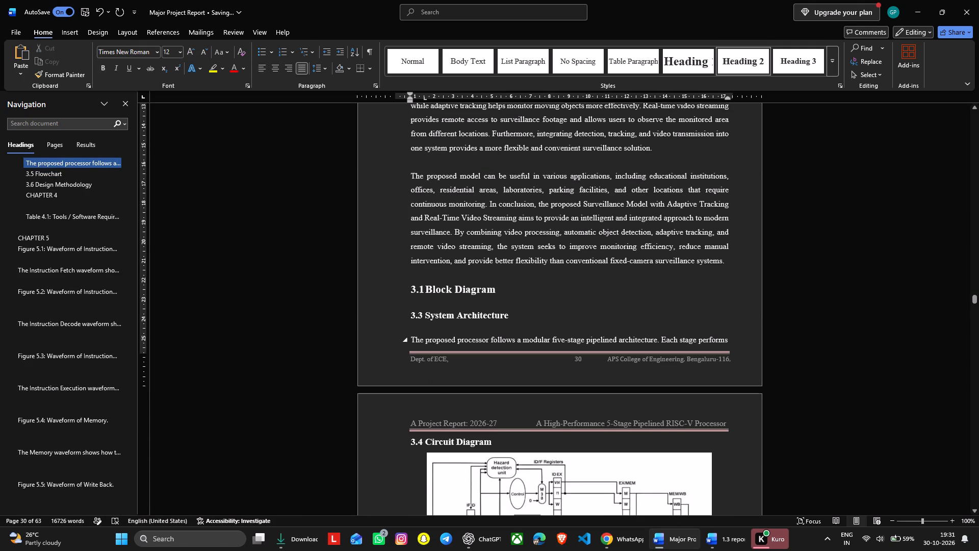
left_click_drag(412, 340, 731, 338)
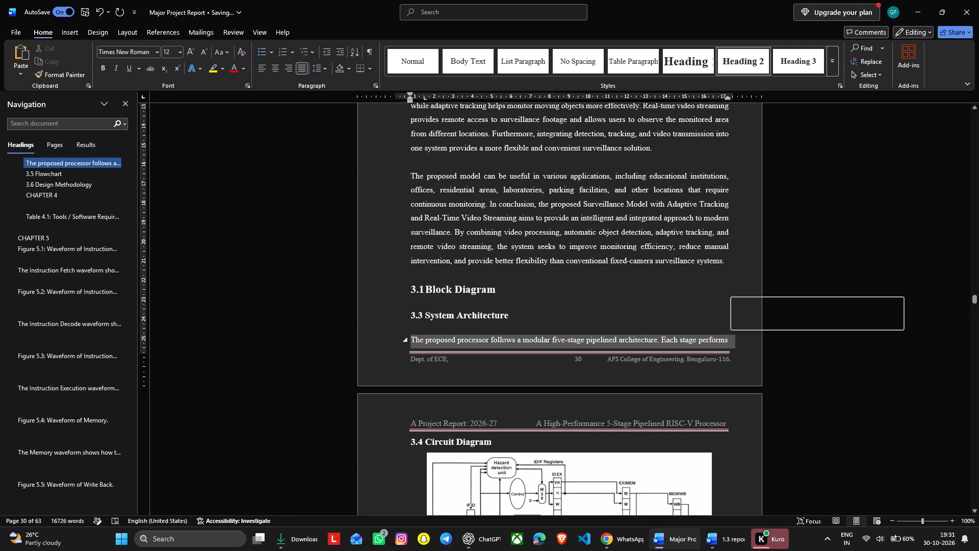
key("Delete")
Delete the RISC-V circuit diagram under 3.4 with its Figure 3.7 caption, description and the blank line before 3.5 Flowchart.
scroll(710, 364, "down", 4)
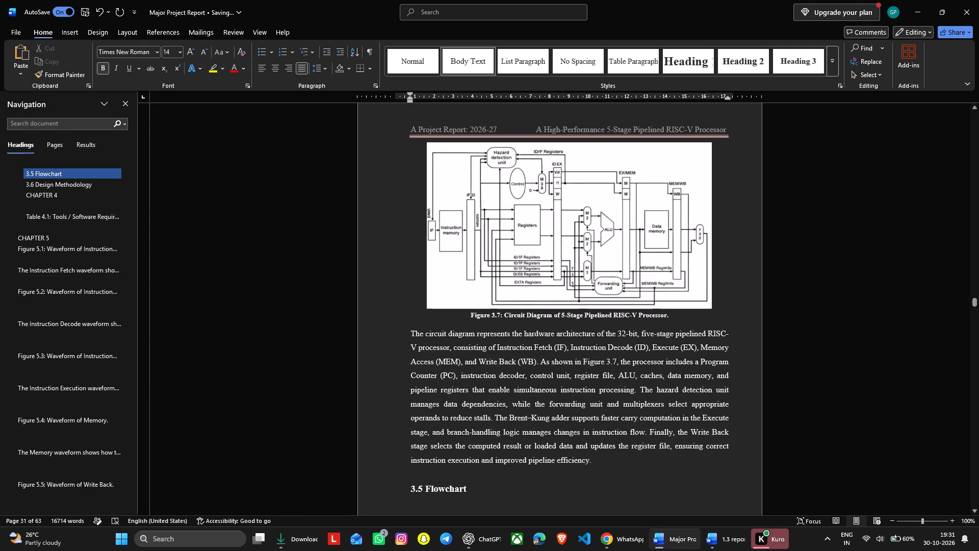
left_click(544, 257)
key("Delete")
left_click_drag(471, 154, 489, 179)
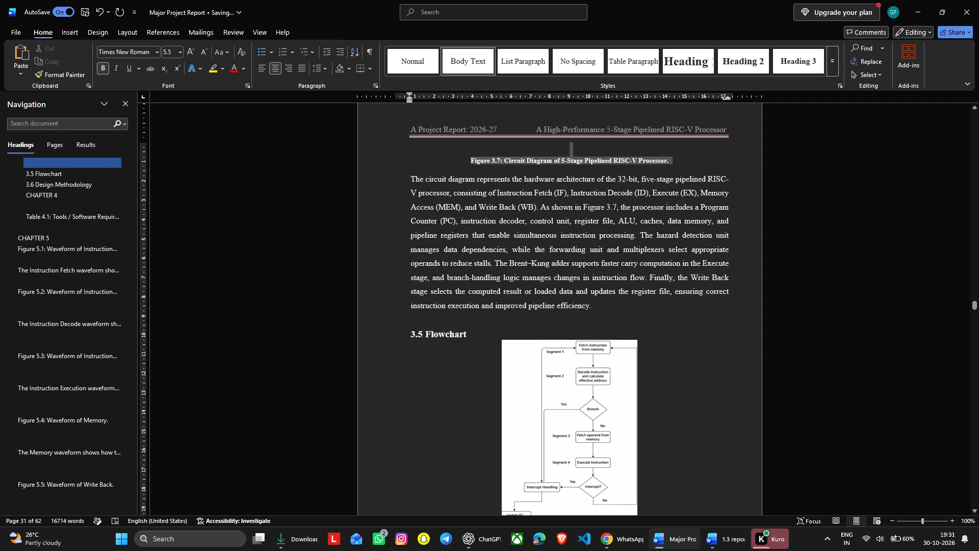
left_click_drag(489, 179, 628, 310)
key("Delete")
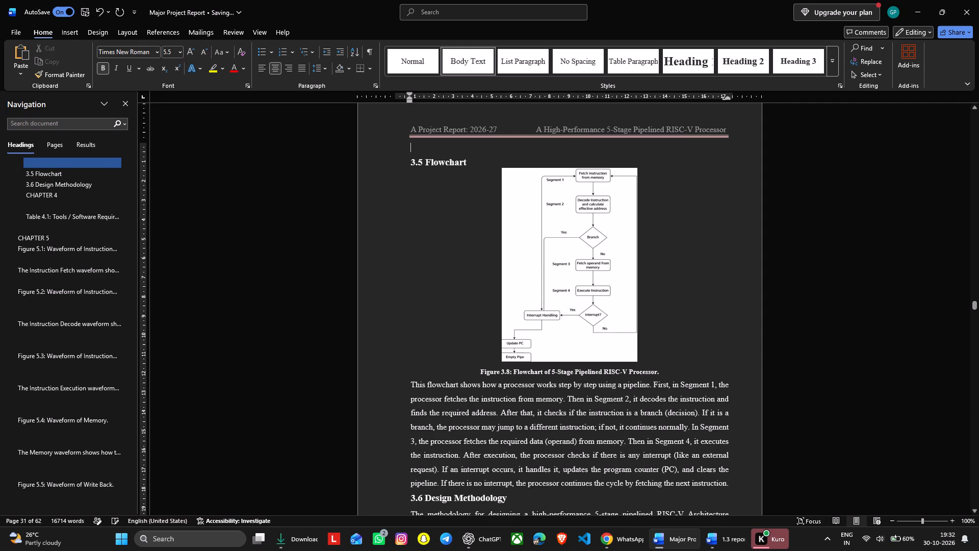
scroll(628, 310, "down", 1)
key("Delete")
Delete the RISC-V pipeline flowchart image under 3.5 Flowchart.
scroll(544, 253, "up", 4)
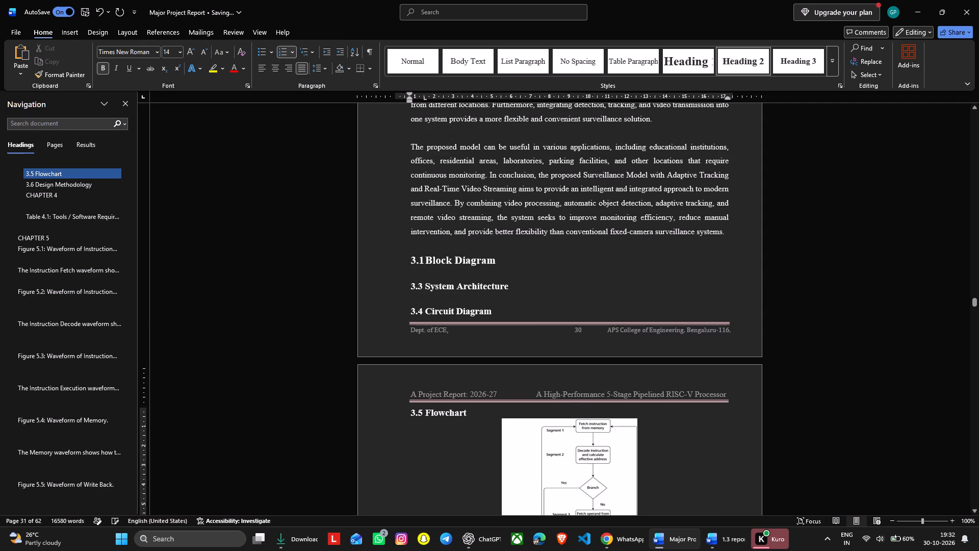
left_click(554, 438)
key("Delete")
scroll(556, 437, "down", 5)
scroll(539, 394, "up", 3)
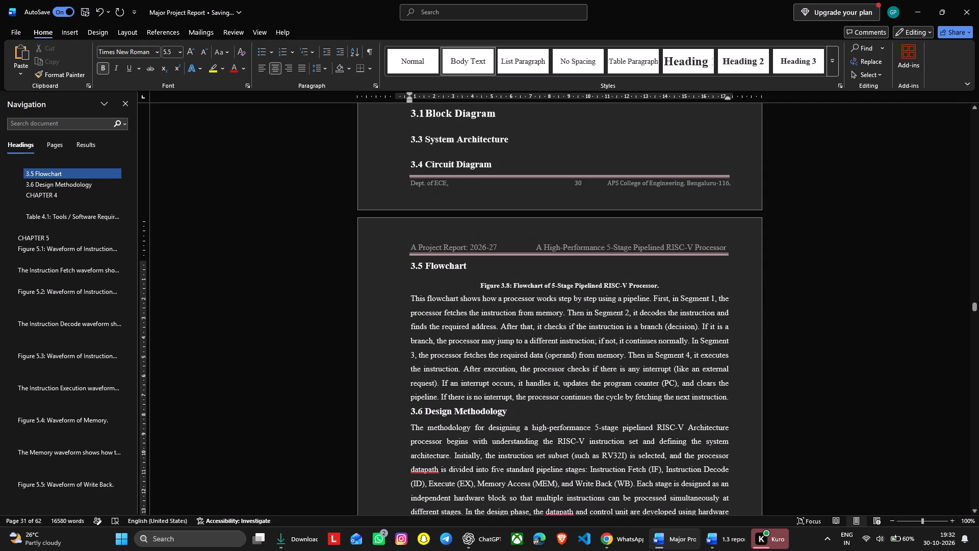
Delete the Figure 3.8 caption and the pipeline description paragraph under 3.5 Flowchart.
left_click_drag(478, 284, 535, 301)
scroll(551, 414, "down", 2)
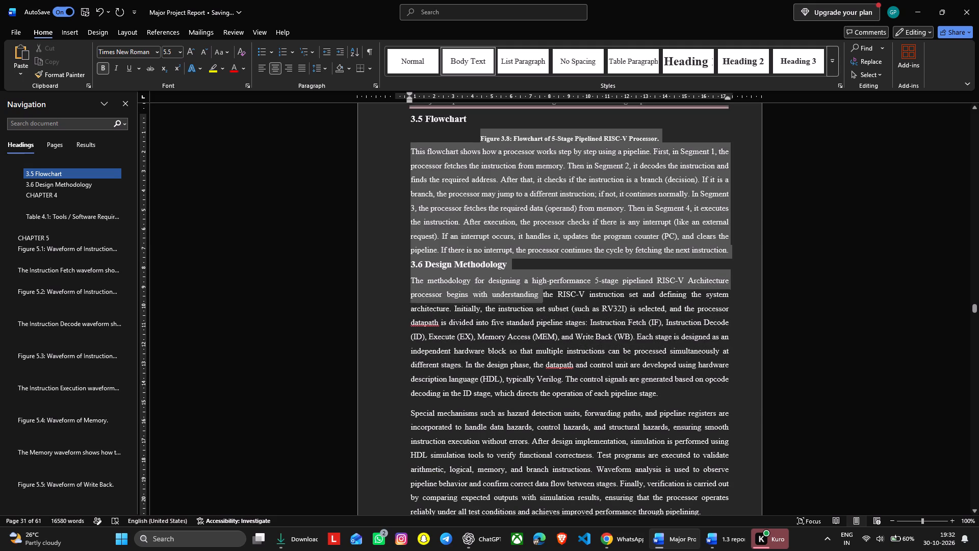
left_click_drag(535, 301, 729, 250)
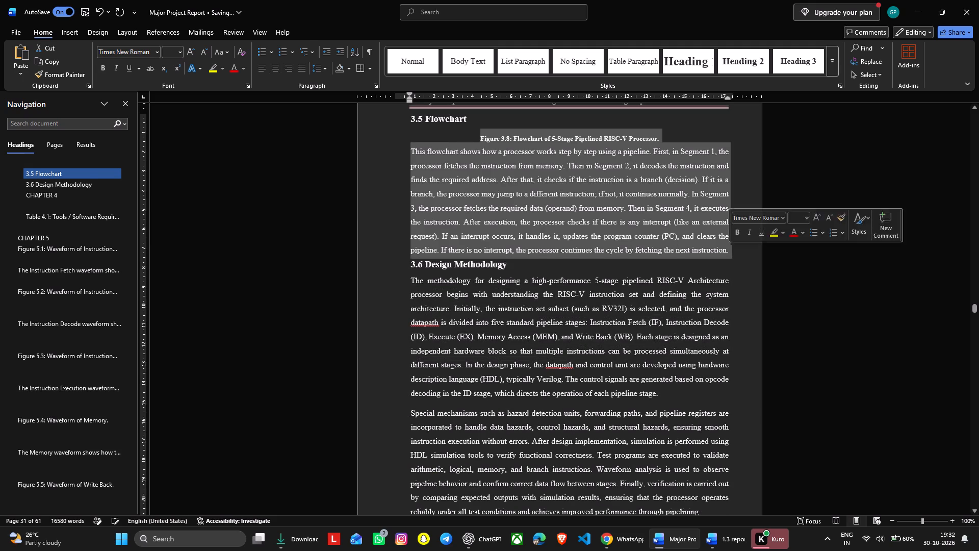
key("Delete")
Delete all the RISC-V text and lists under 3.6 Design Methodology, from "The methodology for designing" through section IX.
left_click_drag(411, 148, 470, 202)
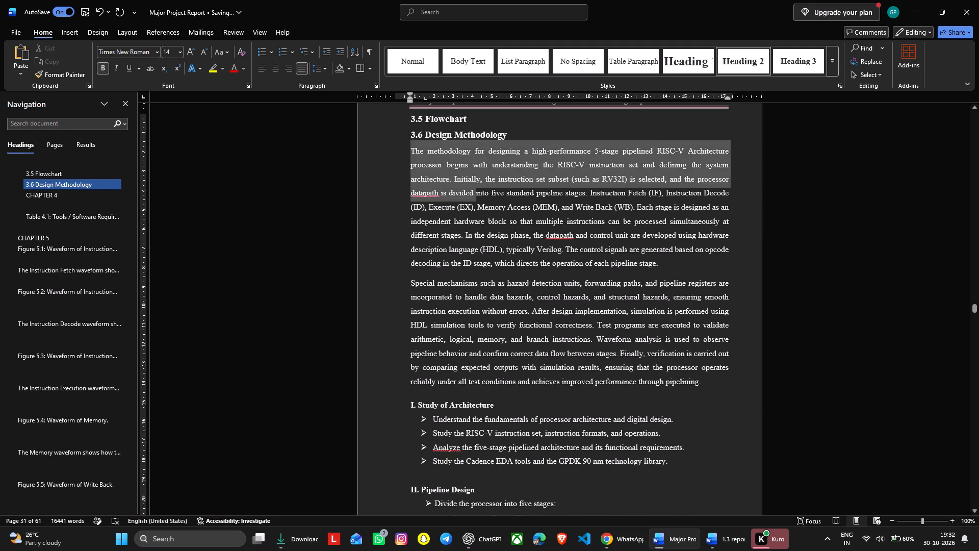
left_click_drag(470, 202, 581, 373)
scroll(581, 373, "down", 16)
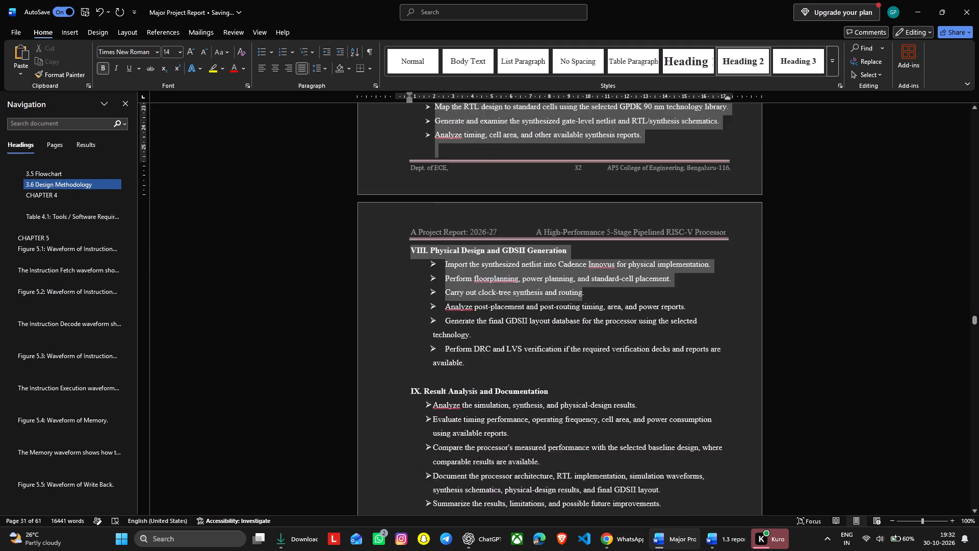
scroll(581, 373, "down", 2)
left_click_drag(581, 373, 572, 305)
key("Delete")
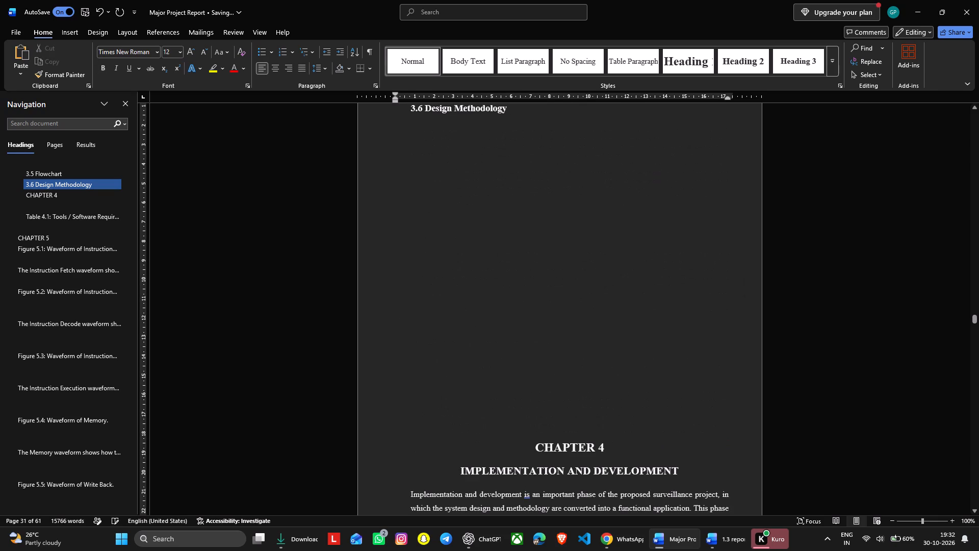
Insert ten blank lines above the CHAPTER 4 heading to move it onto a new page.
left_click(582, 413)
key("Return")
key("Return")
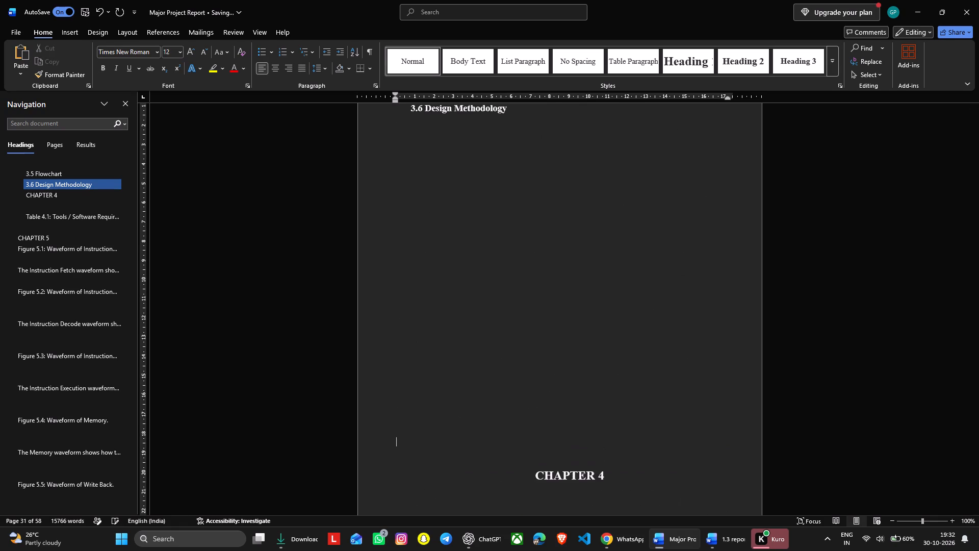
key("Return")
key("Return")
key("Return")
scroll(585, 413, "down", 2)
key("Return")
key("Return")
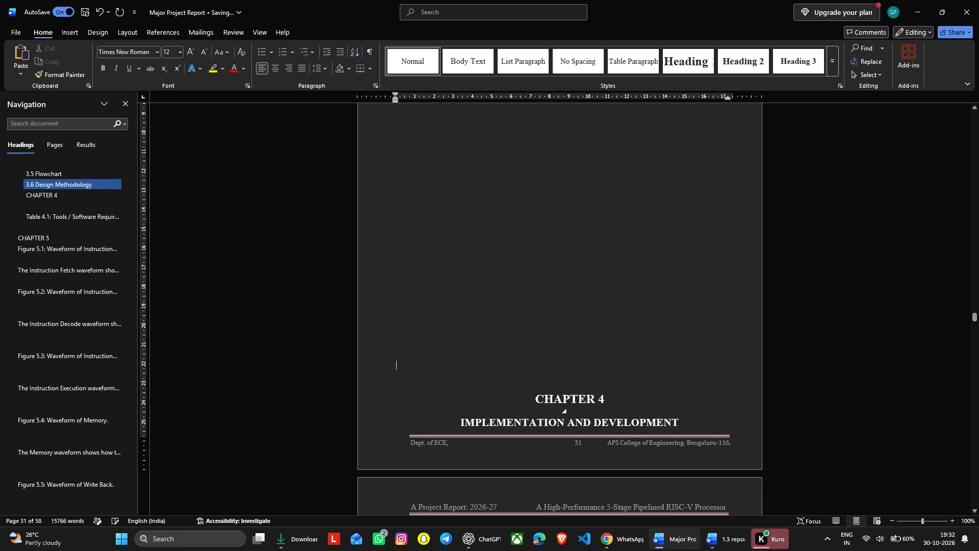
key("Return")
key("Return")
key("Return")
scroll(594, 406, "down", 3)
scroll(599, 393, "up", 7)
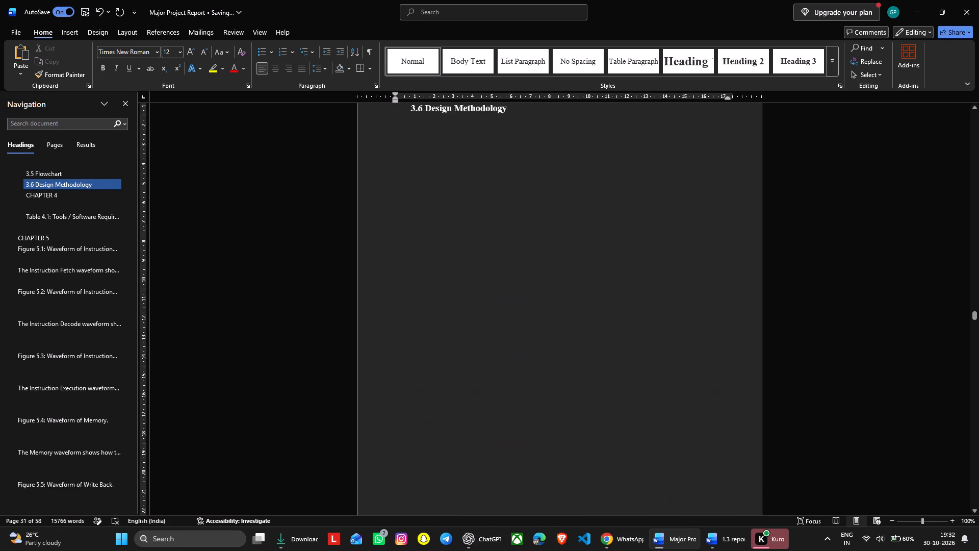
scroll(599, 392, "up", 3)
Delete the RISC-V simulation text, waveform figures and captions under 5.1 Simulation Results, up to the 5.2 Output Screenshots heading.
scroll(600, 393, "down", 16)
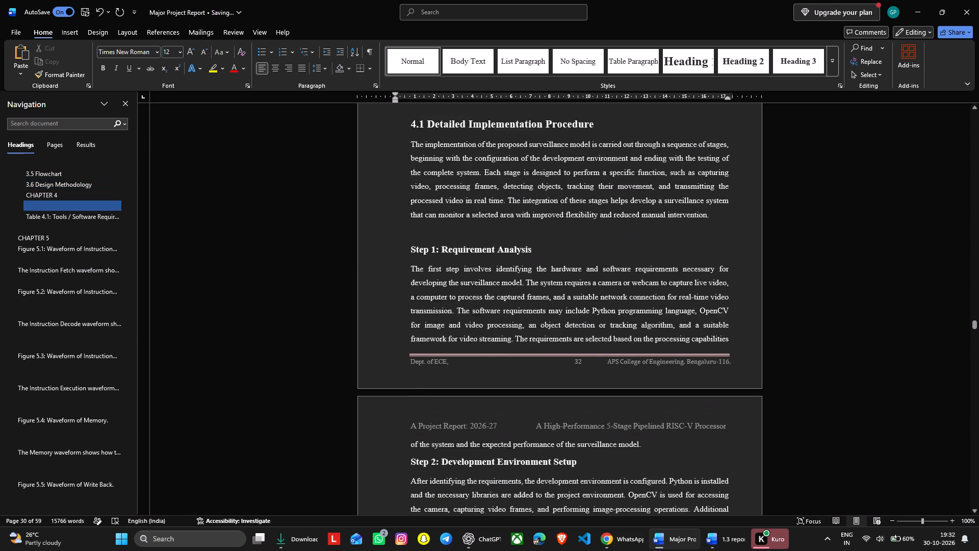
scroll(601, 392, "down", 10)
scroll(601, 392, "down", 18)
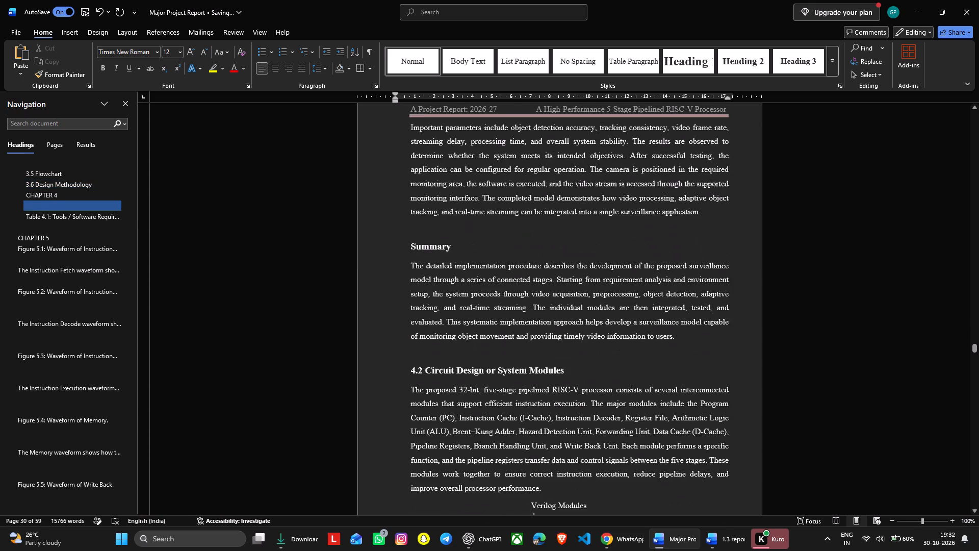
scroll(601, 392, "down", 18)
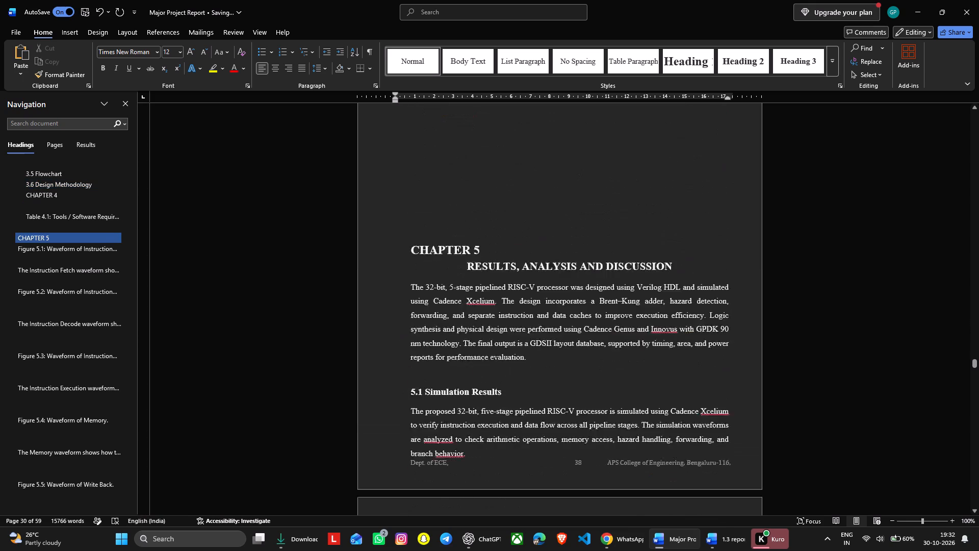
scroll(601, 392, "down", 1)
scroll(488, 354, "down", 1)
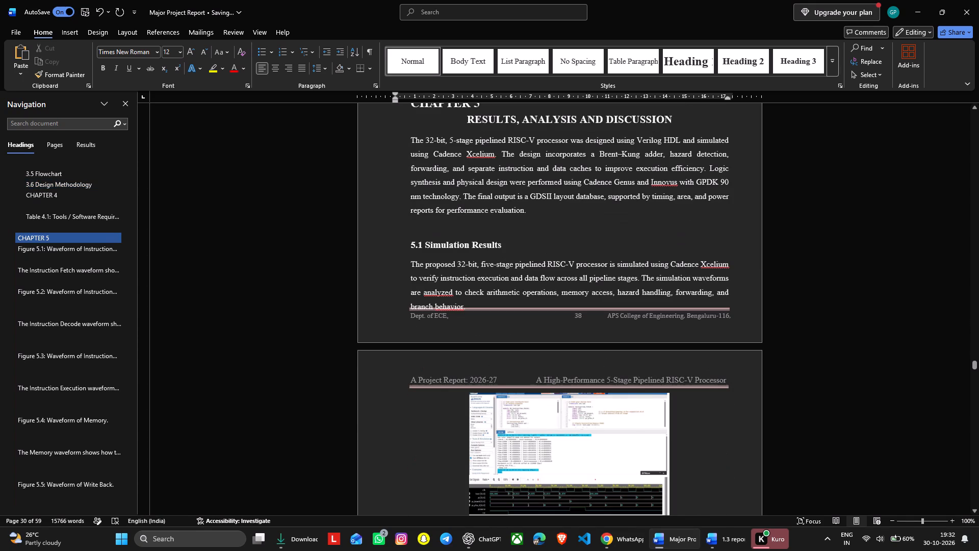
left_click_drag(411, 263, 521, 390)
scroll(521, 390, "down", 18)
scroll(521, 390, "down", 3)
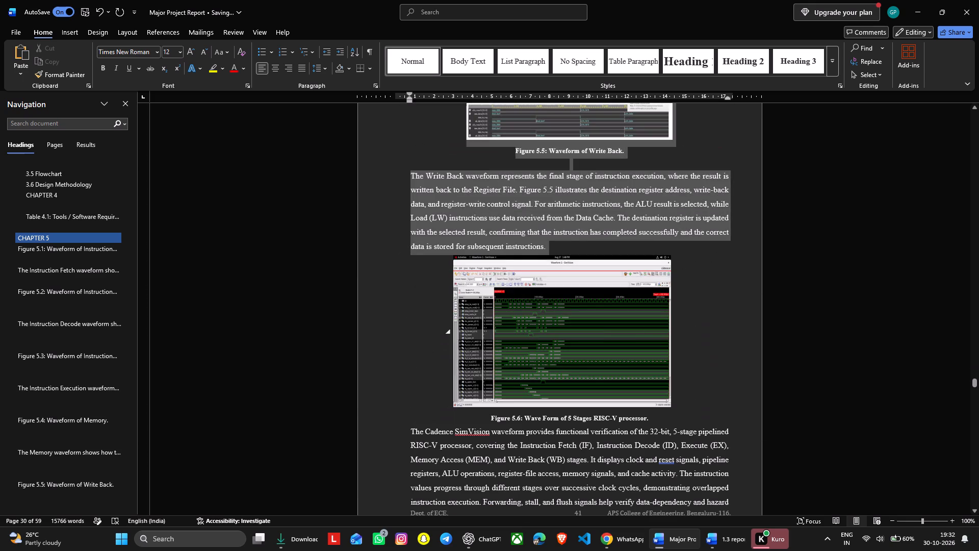
left_click_drag(521, 390, 612, 396)
scroll(554, 398, "down", 3)
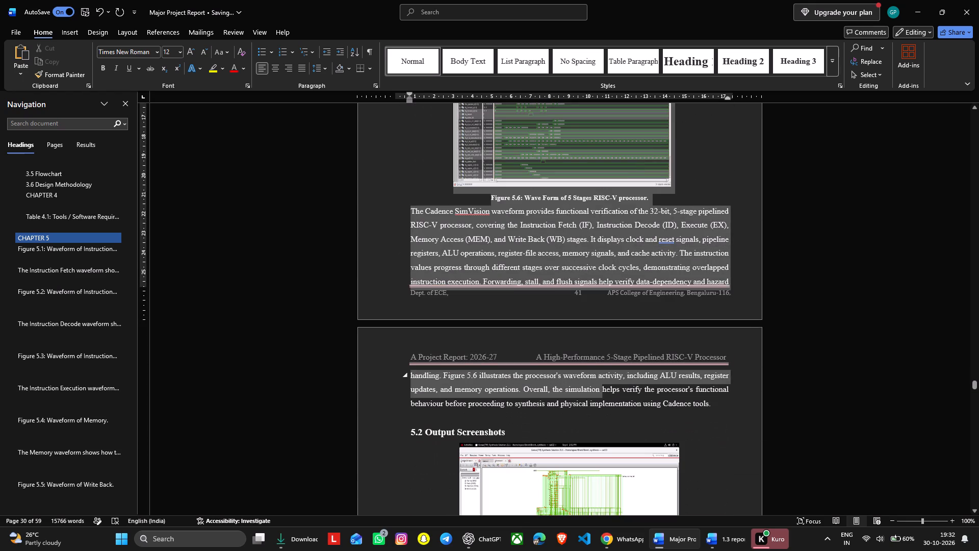
left_click_drag(612, 396, 713, 404)
key("Delete")
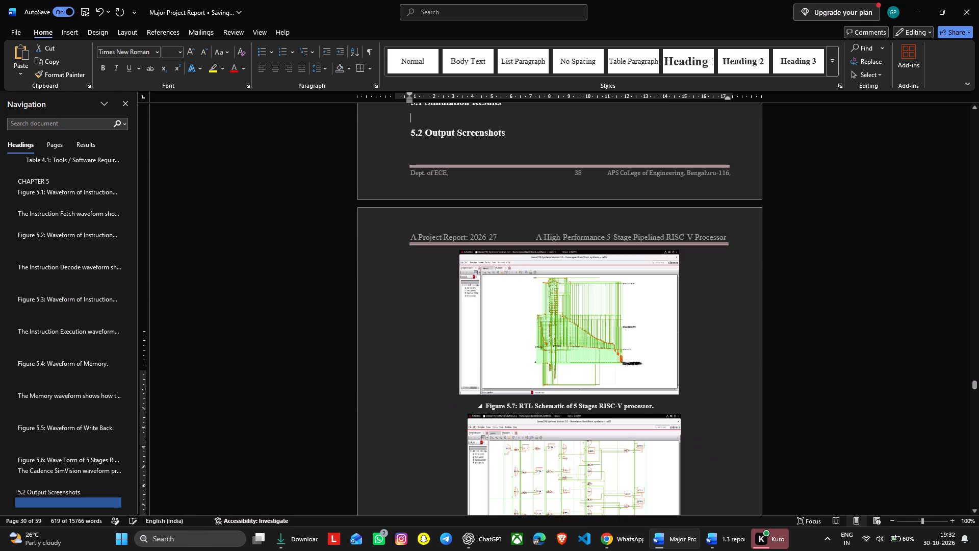
Delete the four RISC-V images belonging to Figures 5.7 to 5.10 under 5.2 Output Screenshots.
scroll(713, 404, "up", 3)
scroll(512, 428, "down", 1)
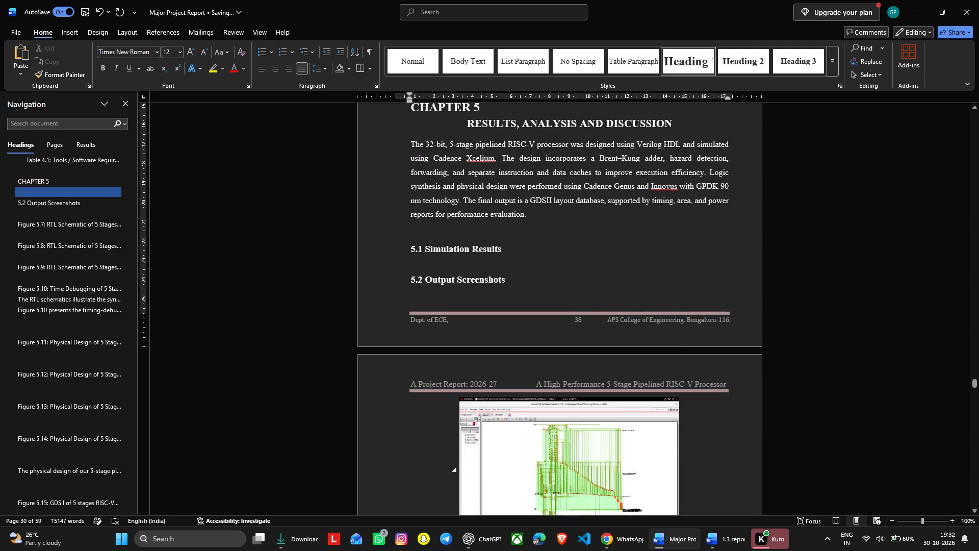
scroll(512, 428, "down", 1)
left_click(491, 357)
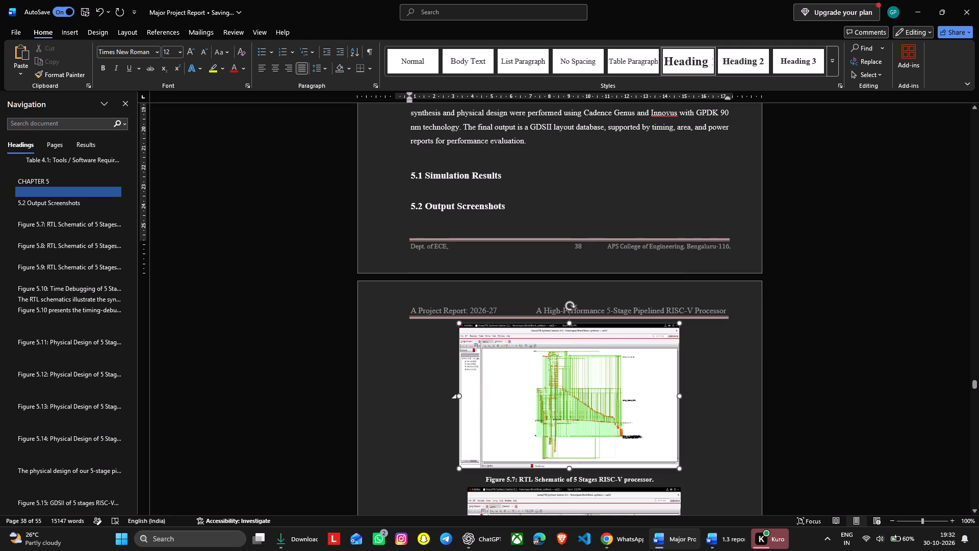
key("Delete")
left_click(511, 384)
key("Delete")
left_click(526, 403)
key("Delete")
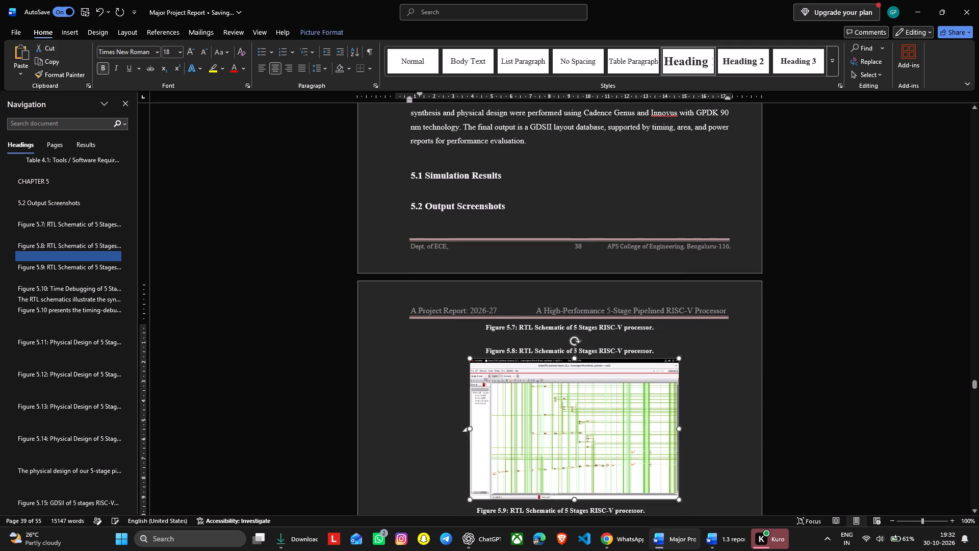
left_click(538, 413)
key("Delete")
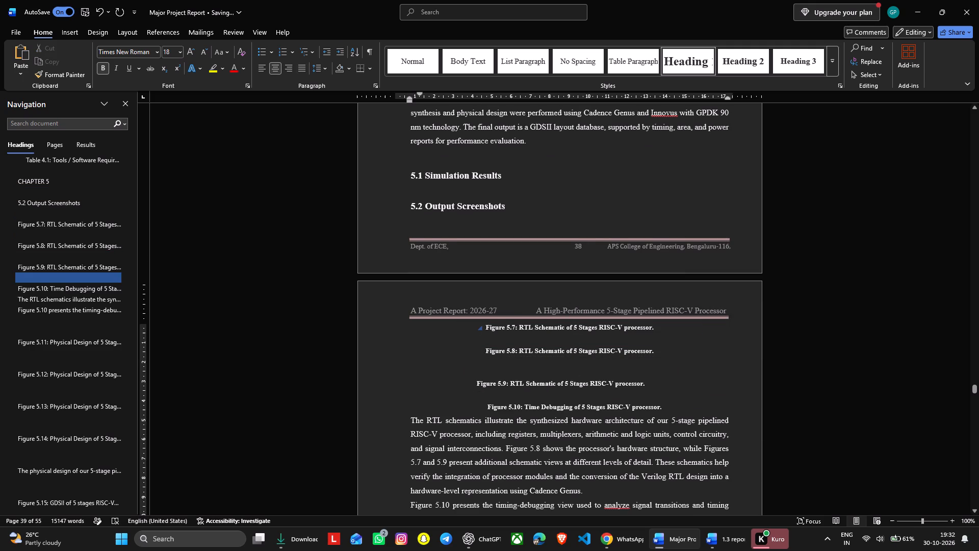
Place the cursor before the Figure 5.7 caption under 5.2 Output Screenshots.
left_click(483, 329)
left_click(480, 328)
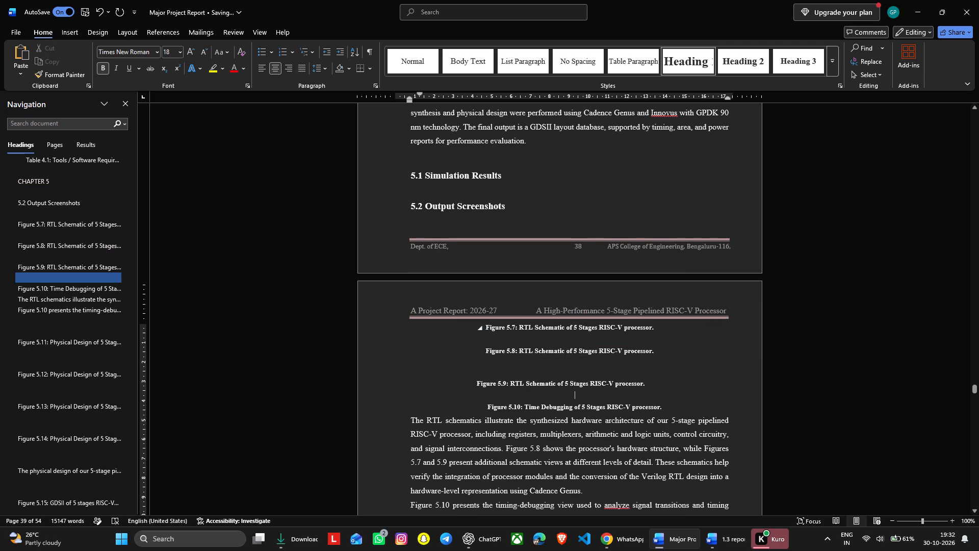
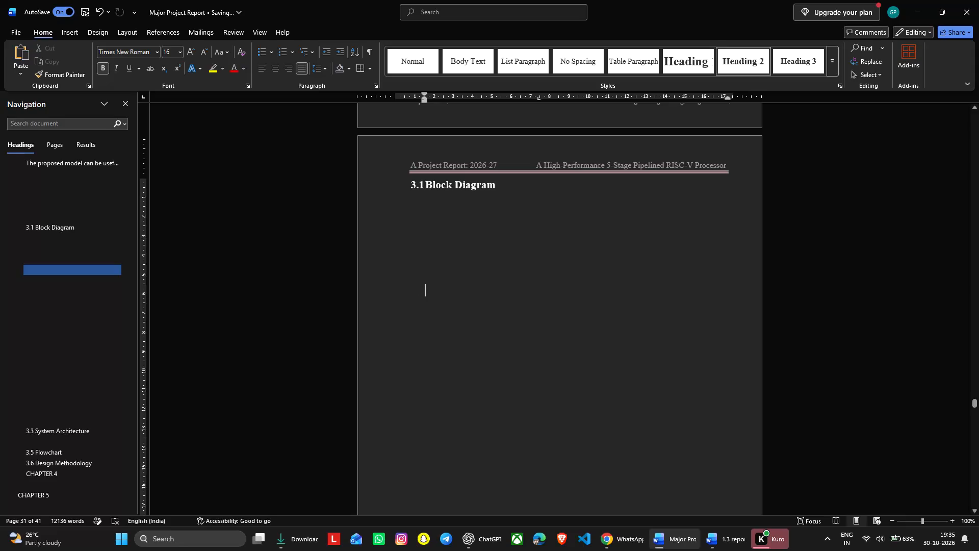
Start inserting a picture in the blank space under the 3.1 Block Diagram heading.
left_click(65, 34)
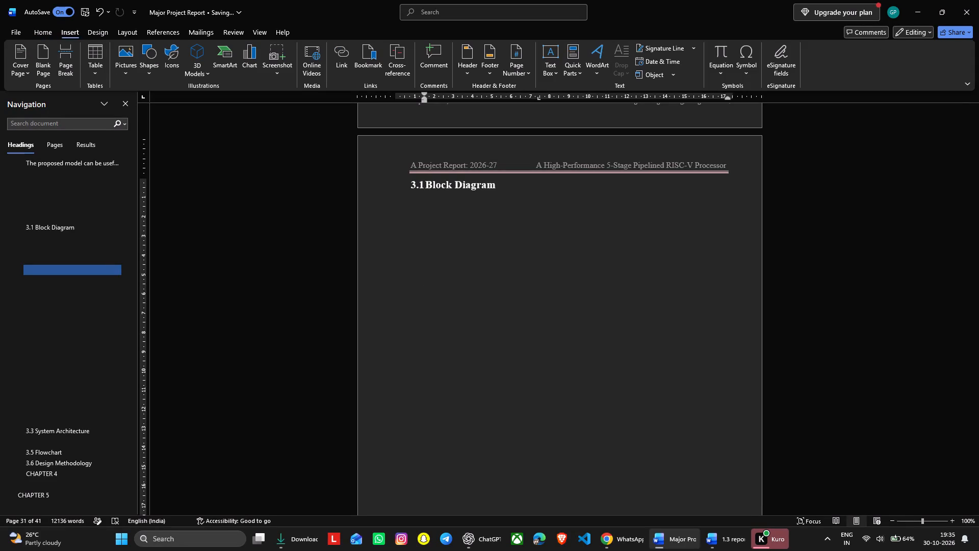
left_click(130, 71)
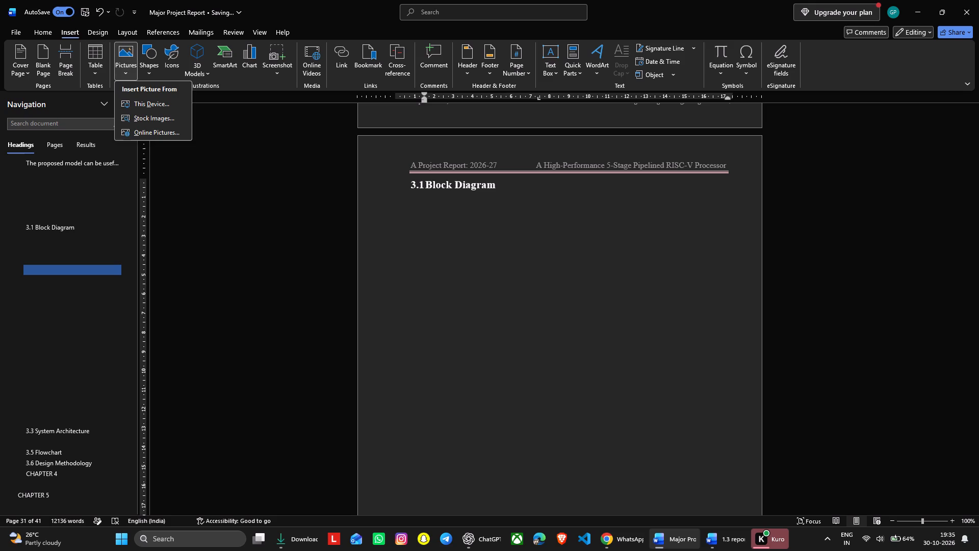
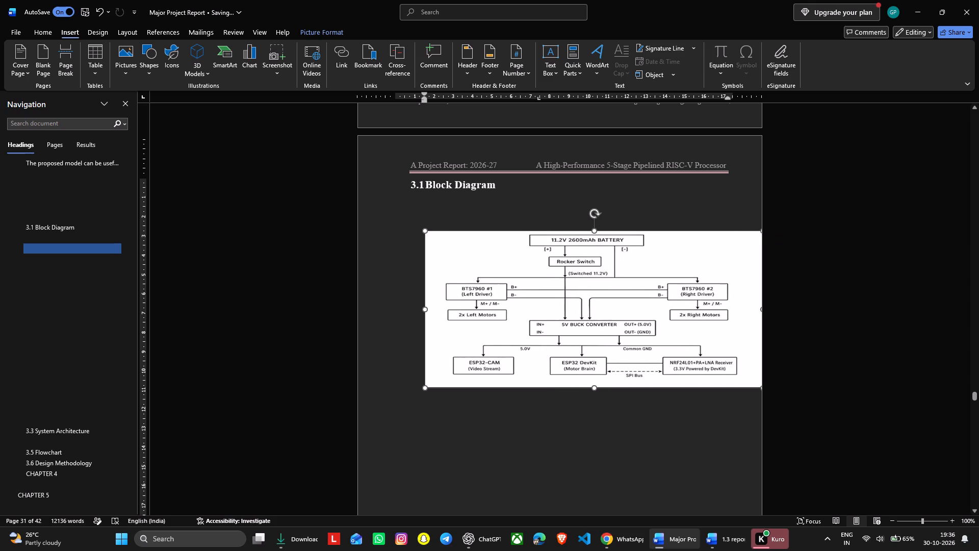
Narrow the inserted block diagram picture so its right edge fits within the page's text margin.
left_click_drag(426, 308, 463, 314)
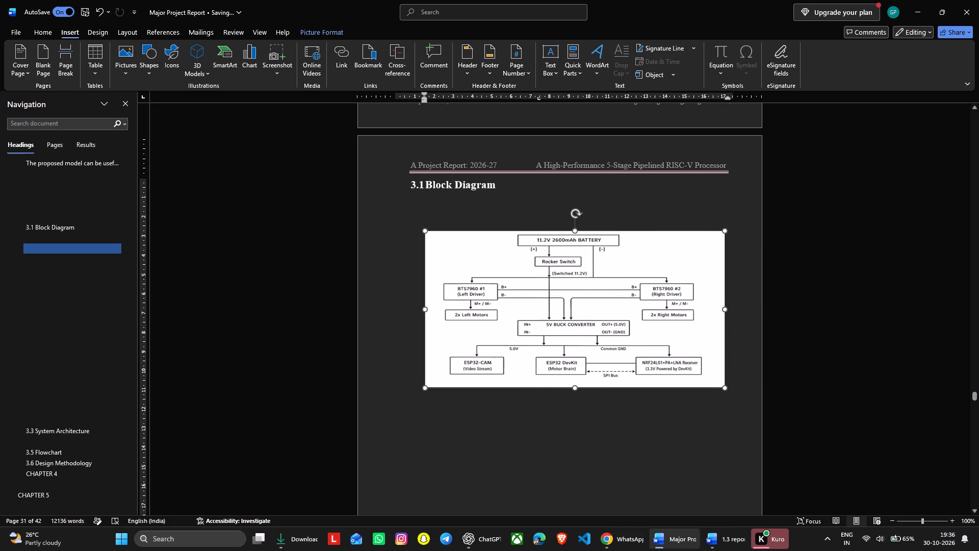
left_click_drag(463, 314, 461, 314)
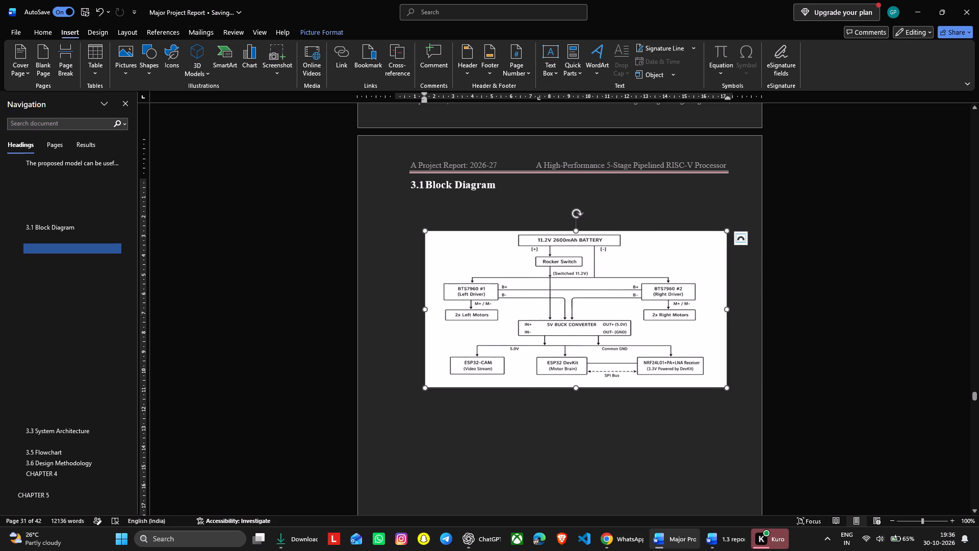
left_click(506, 207)
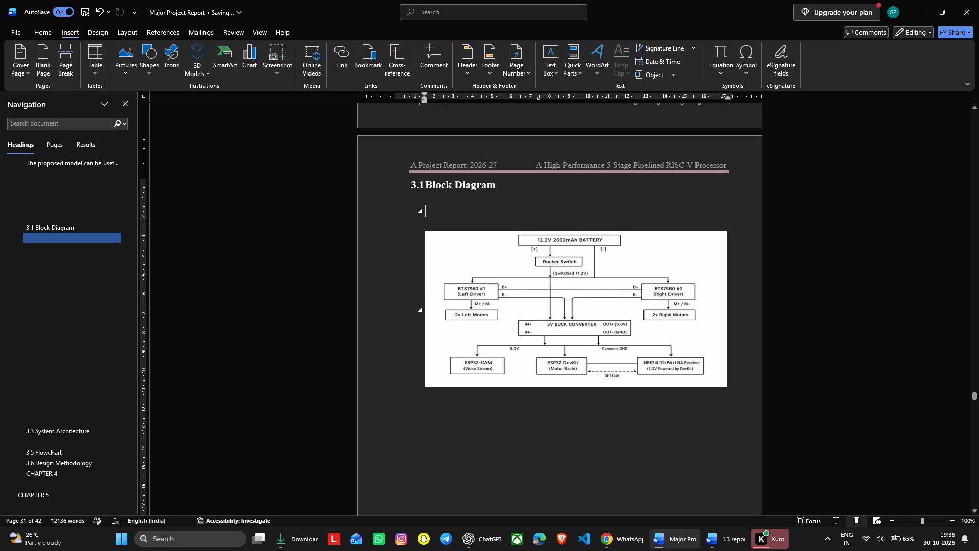
Center the block diagram picture and shift its paragraph's left indent outward to line up with the 3.1 heading.
left_click(521, 360)
left_click(46, 33)
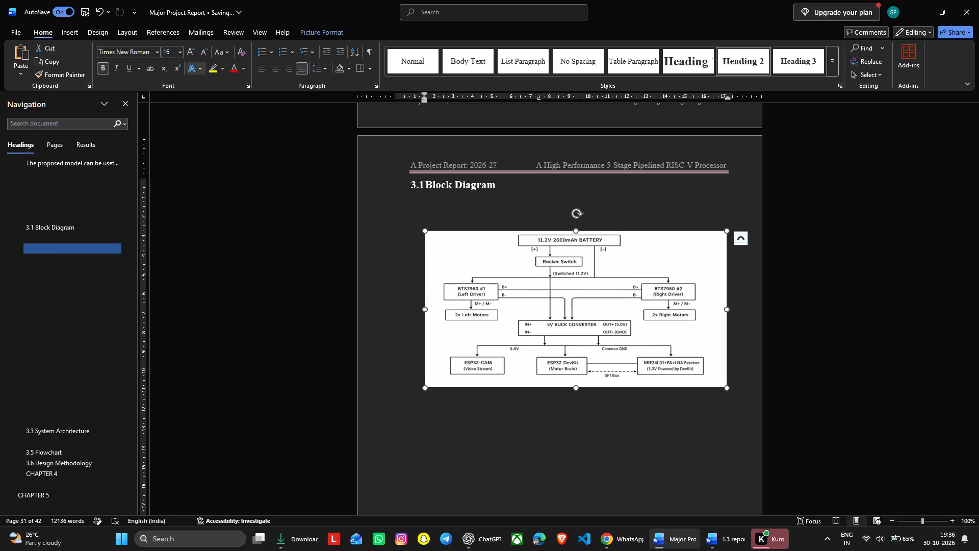
left_click(278, 70)
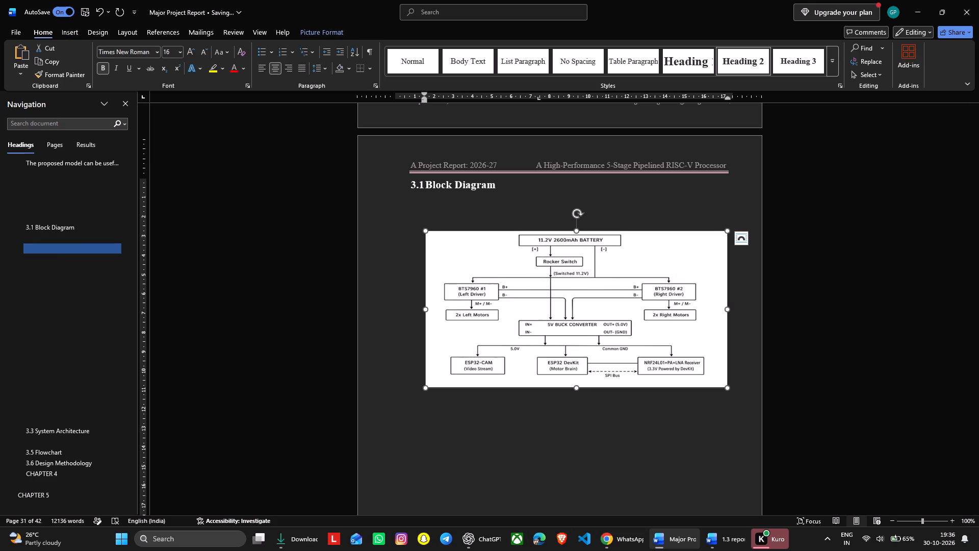
left_click_drag(425, 98, 405, 103)
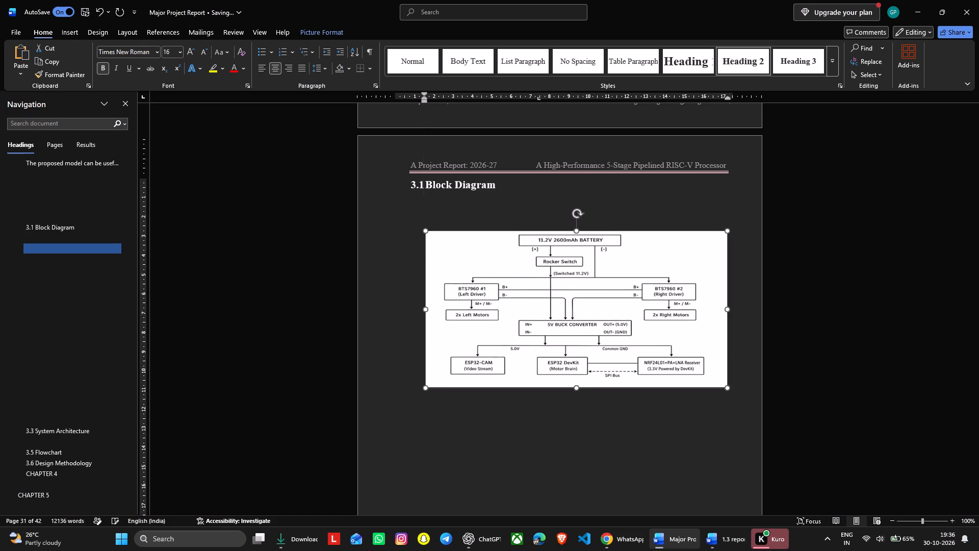
left_click_drag(424, 100, 408, 102)
left_click(556, 279)
Delete the blank line between the 3.1 Block Diagram heading and the diagram picture.
left_click(519, 214)
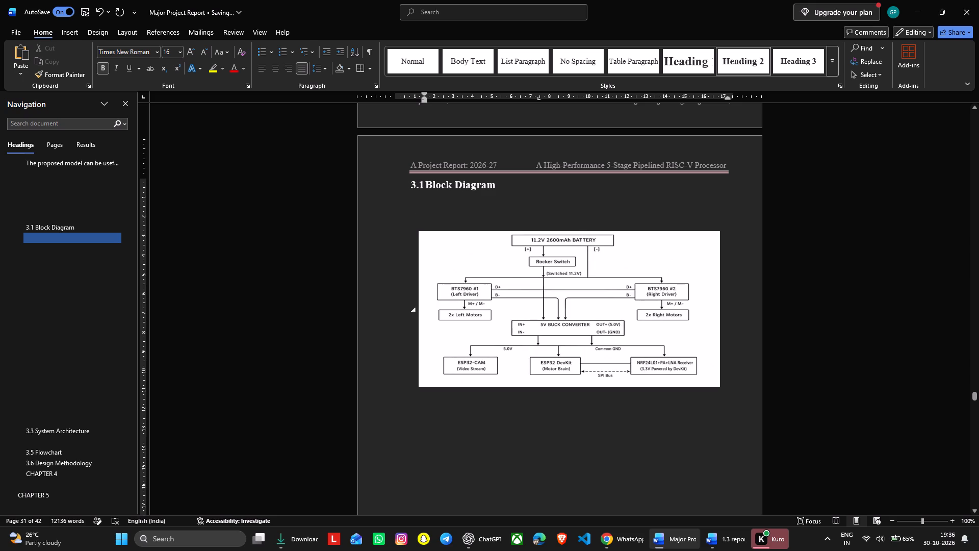
key("Delete")
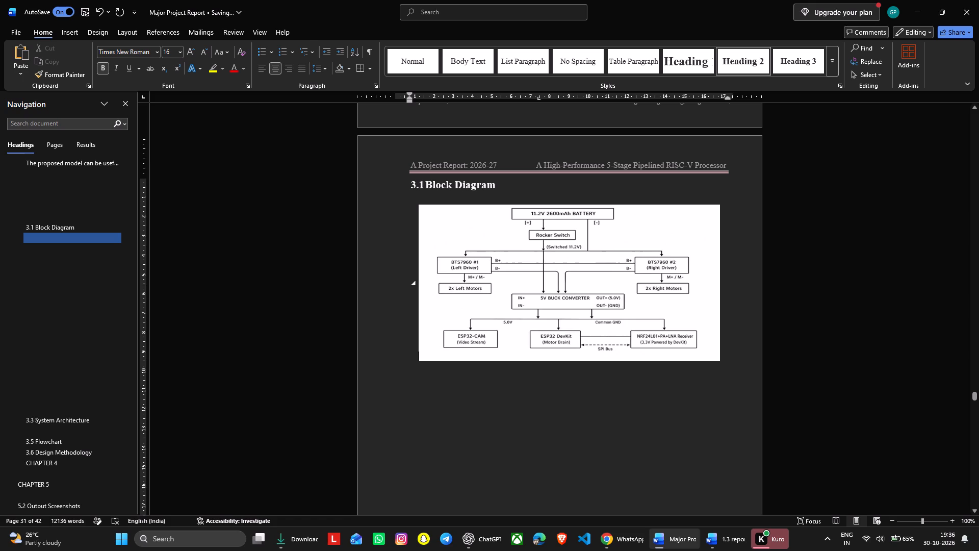
scroll(506, 313, "down", 2)
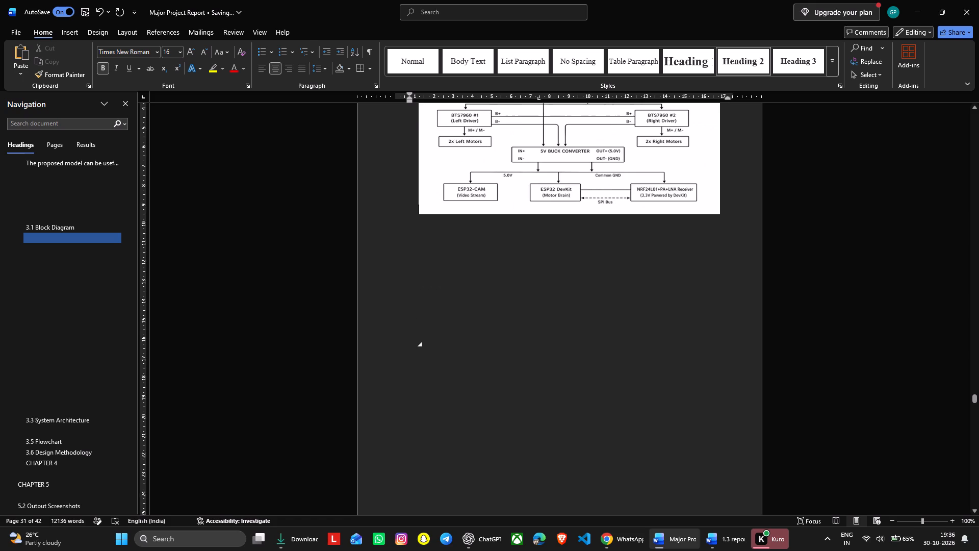
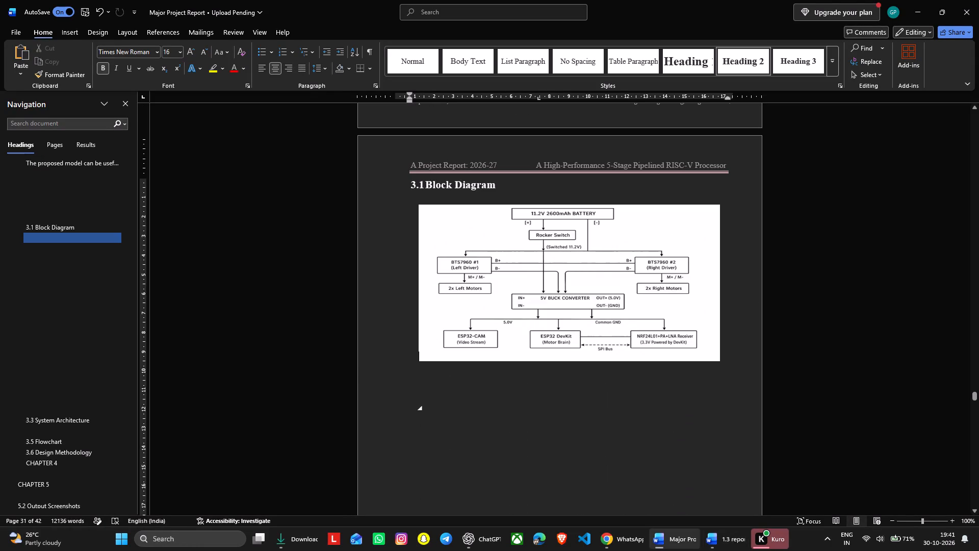
key("alt+Tab")
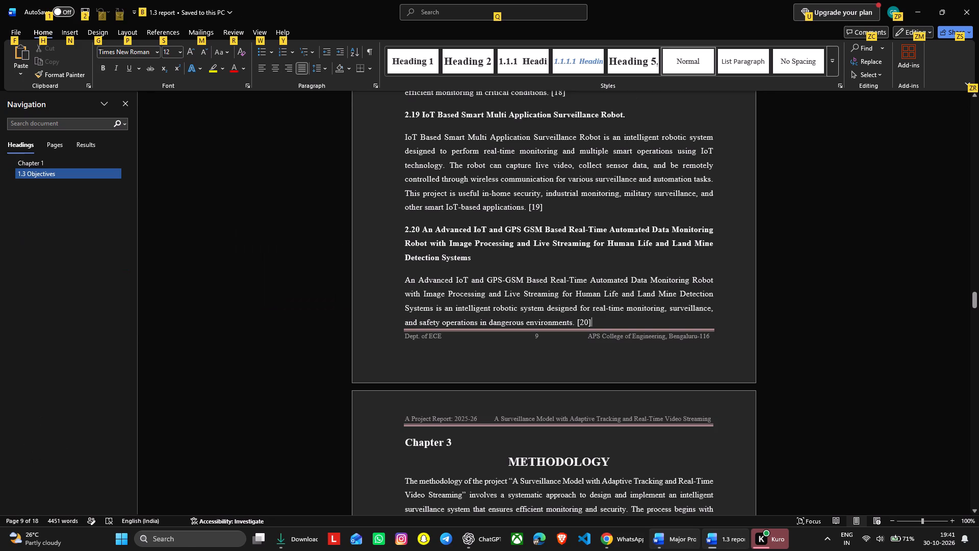
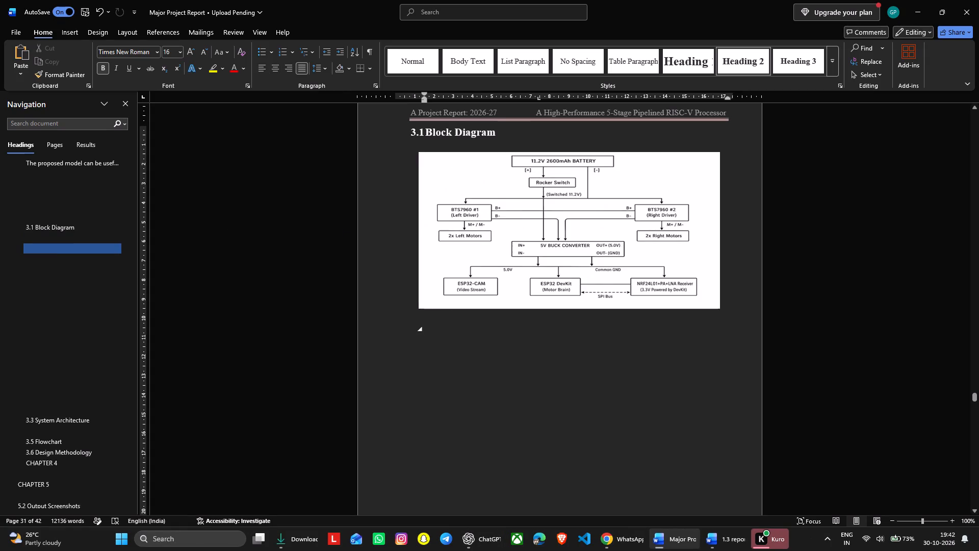
left_click(495, 319)
key("ctrl+v")
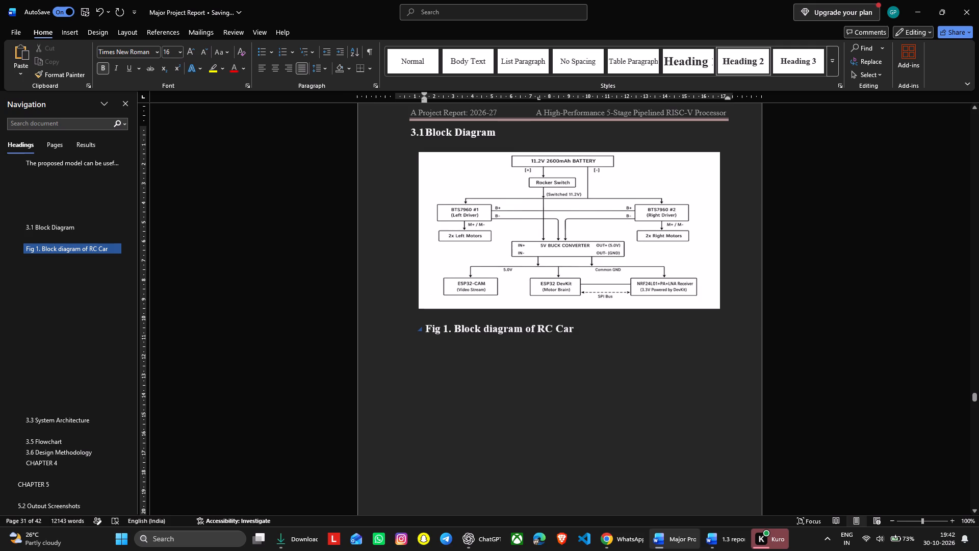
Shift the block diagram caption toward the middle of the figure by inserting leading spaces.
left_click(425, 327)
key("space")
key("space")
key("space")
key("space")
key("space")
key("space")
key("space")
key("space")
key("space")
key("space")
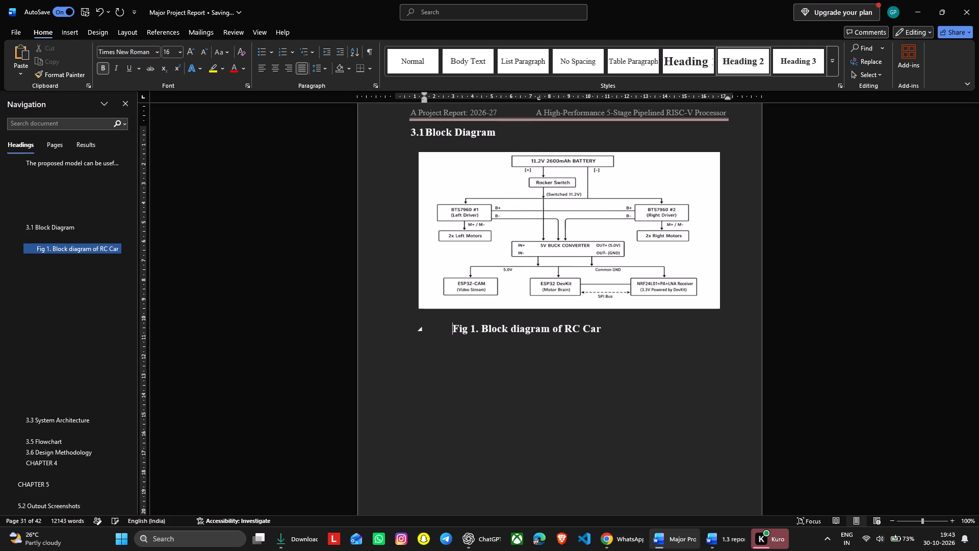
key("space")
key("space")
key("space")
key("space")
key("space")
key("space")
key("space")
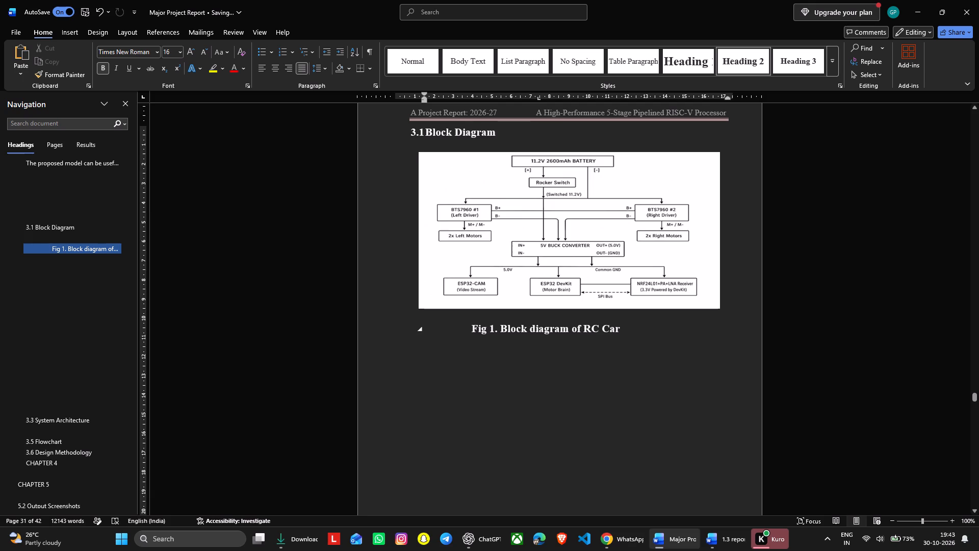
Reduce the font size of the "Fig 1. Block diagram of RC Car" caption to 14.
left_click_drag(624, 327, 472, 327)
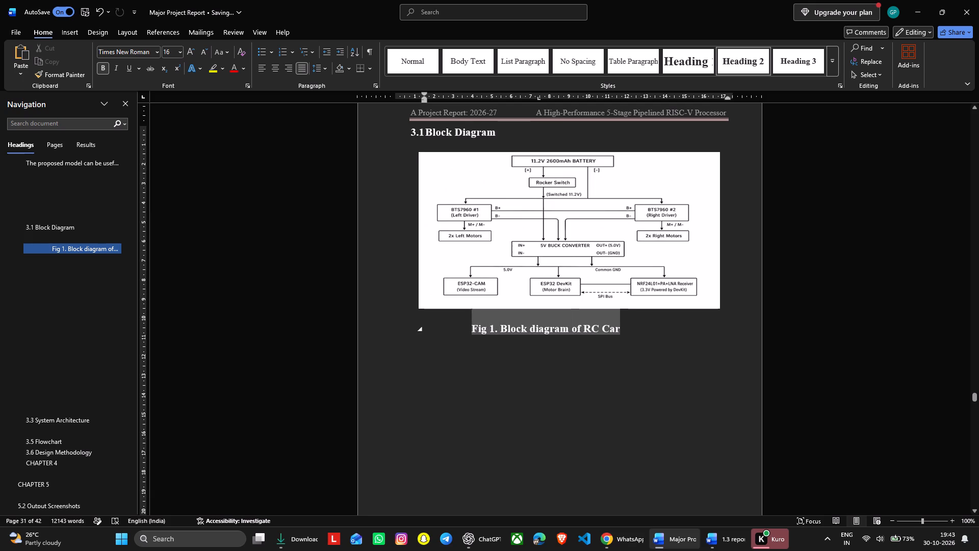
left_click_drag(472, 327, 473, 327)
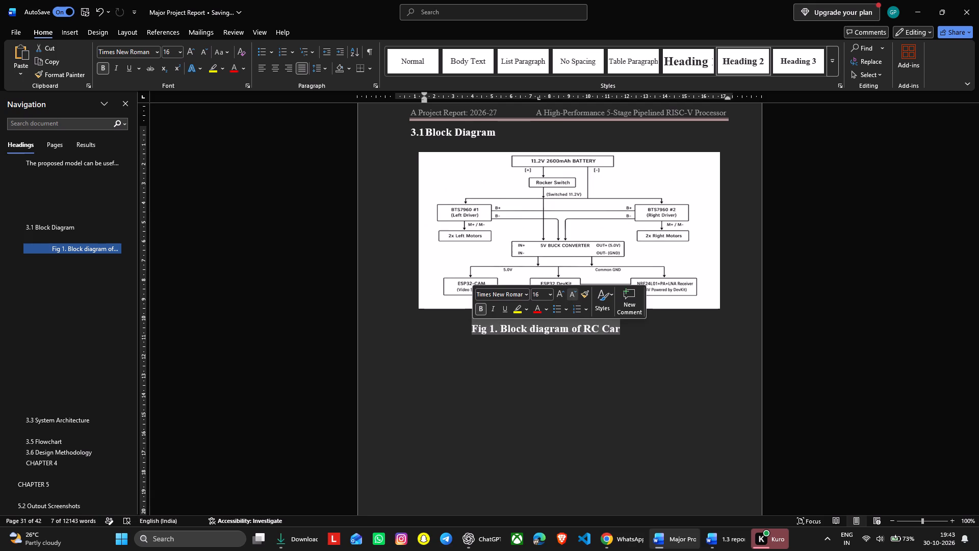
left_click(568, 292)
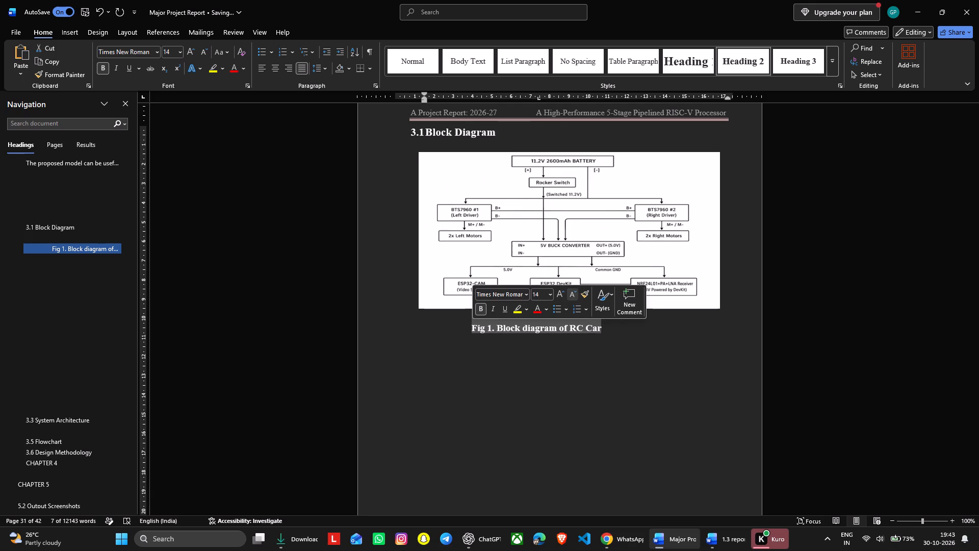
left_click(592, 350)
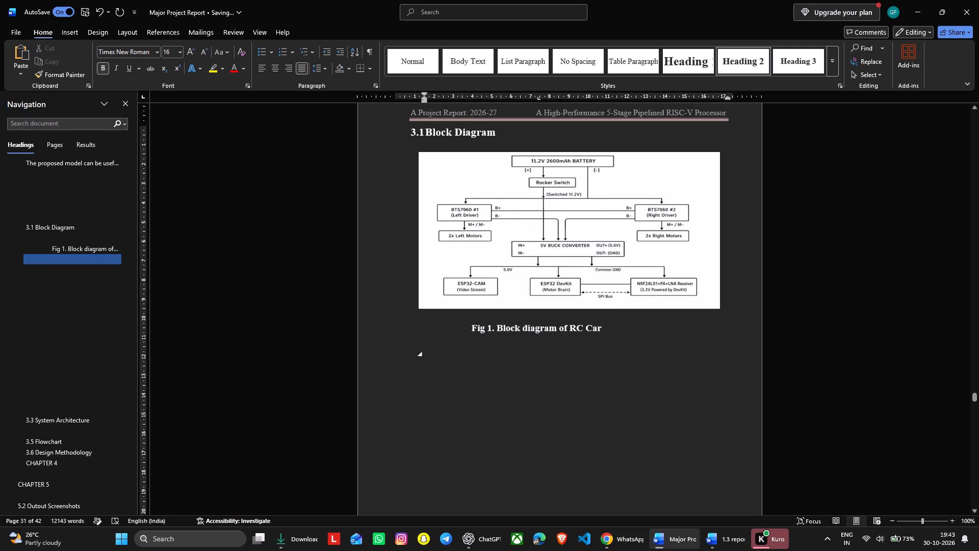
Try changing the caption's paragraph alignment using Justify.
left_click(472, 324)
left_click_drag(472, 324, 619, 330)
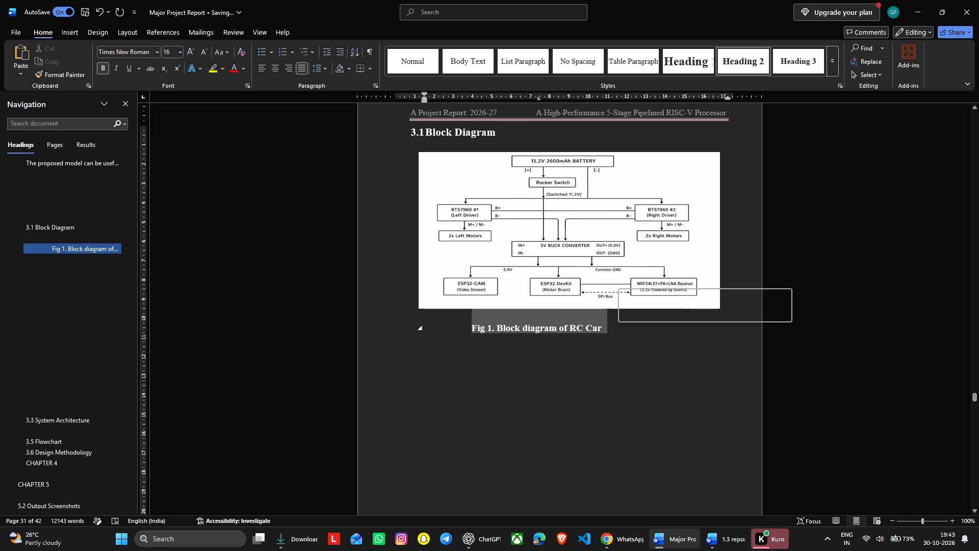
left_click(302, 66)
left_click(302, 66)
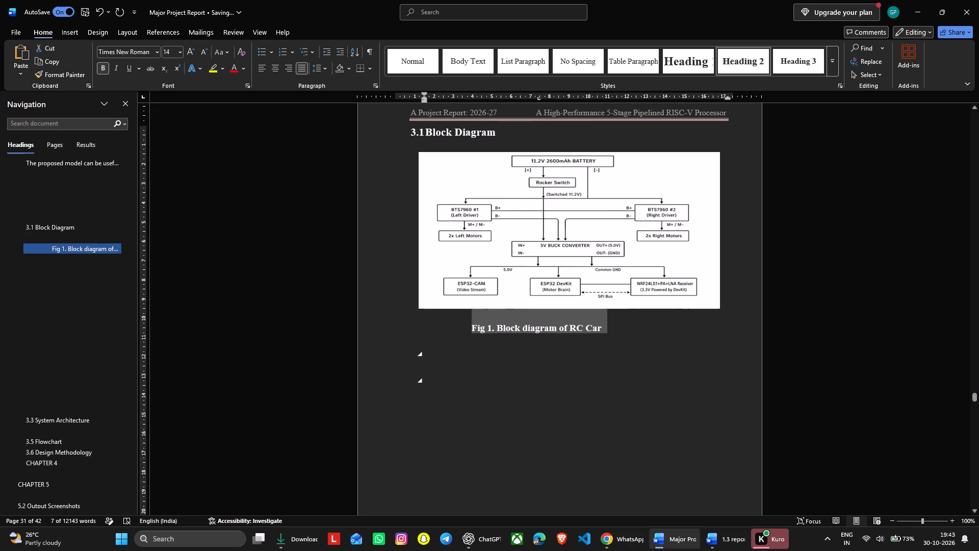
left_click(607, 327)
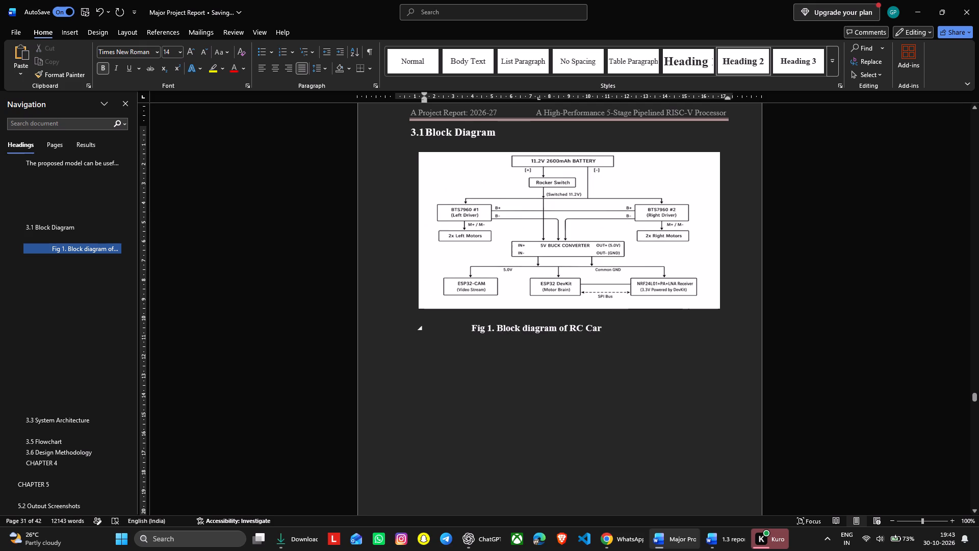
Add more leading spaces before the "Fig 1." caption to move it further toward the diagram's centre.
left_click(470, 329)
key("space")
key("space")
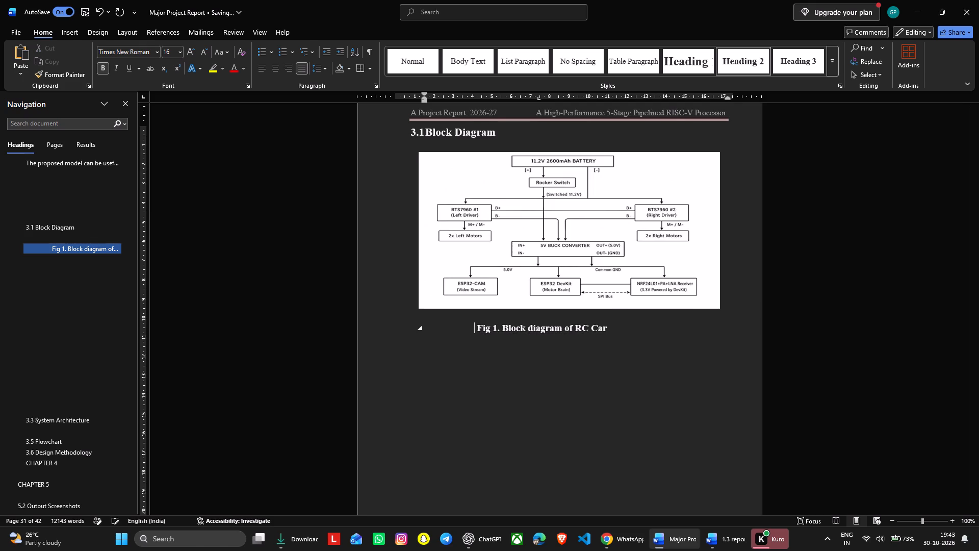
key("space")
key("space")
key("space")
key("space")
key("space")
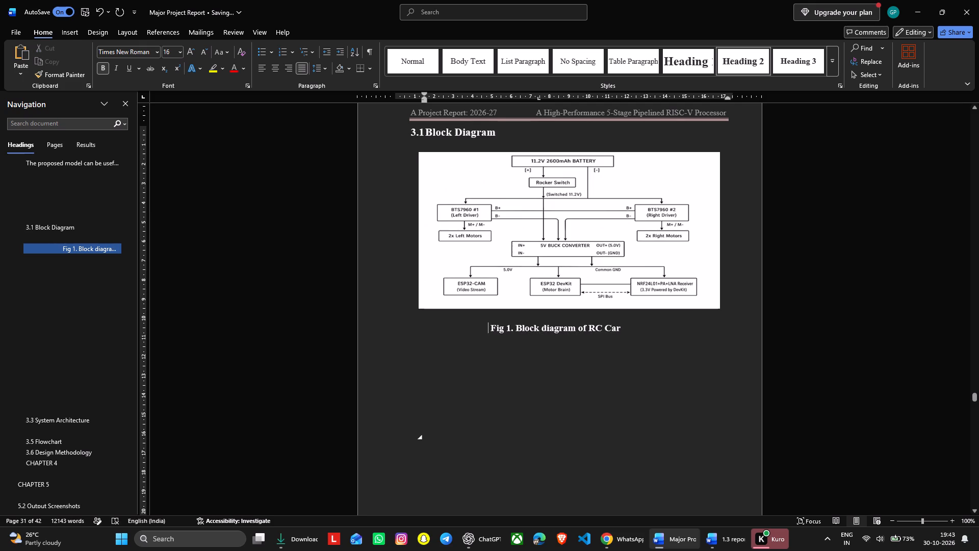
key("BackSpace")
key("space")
Set the font size of the "Fig 1. Block diagram of RC Car" caption to 10.
scroll(552, 441, "down", 1)
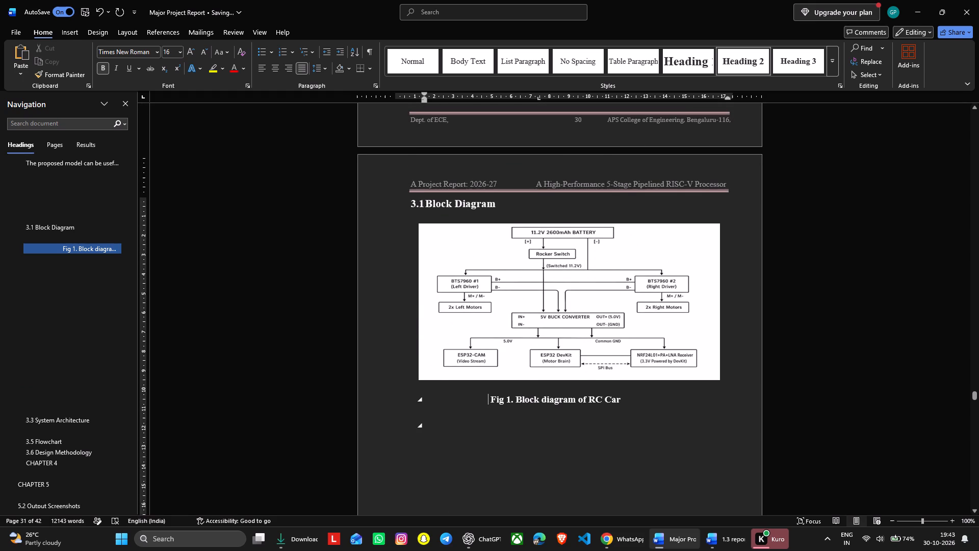
left_click_drag(625, 400, 490, 403)
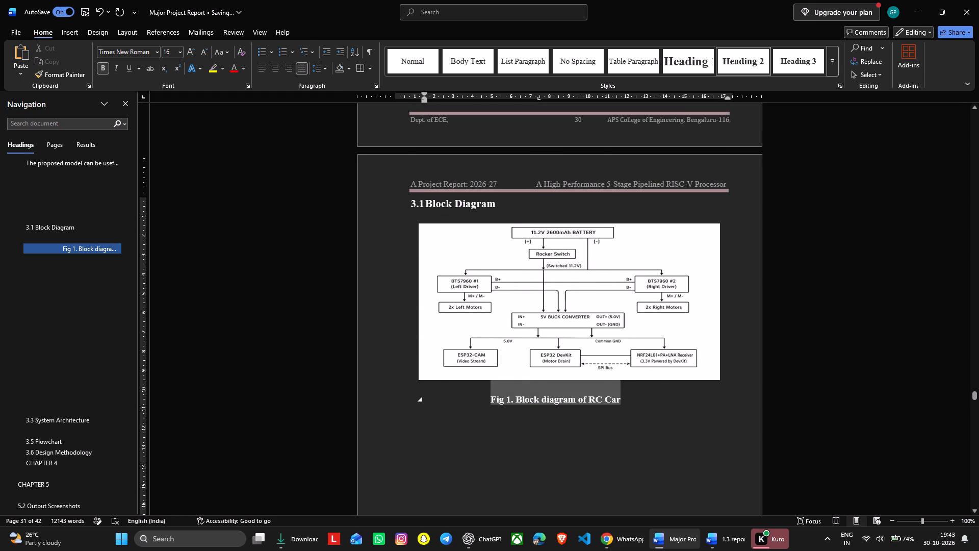
left_click_drag(490, 403, 488, 403)
left_click(565, 372)
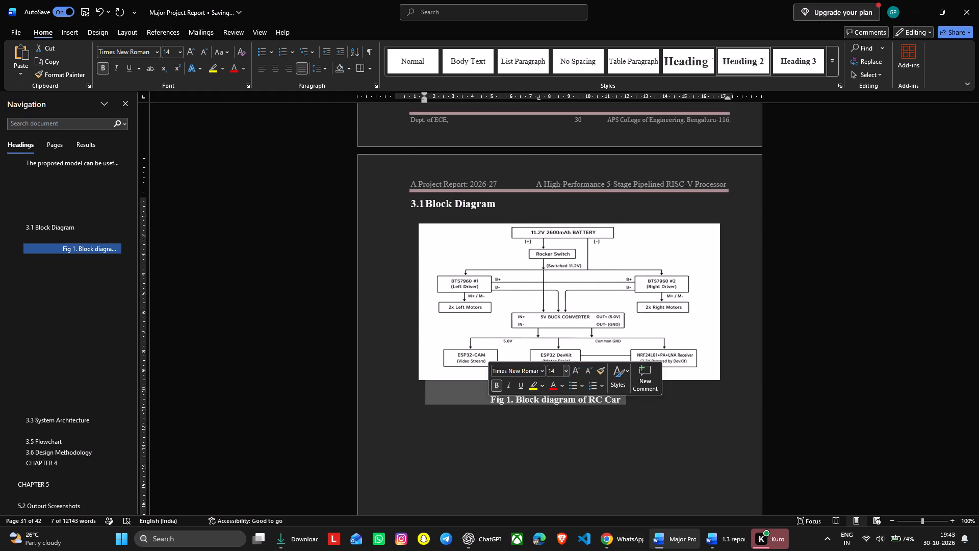
left_click(558, 202)
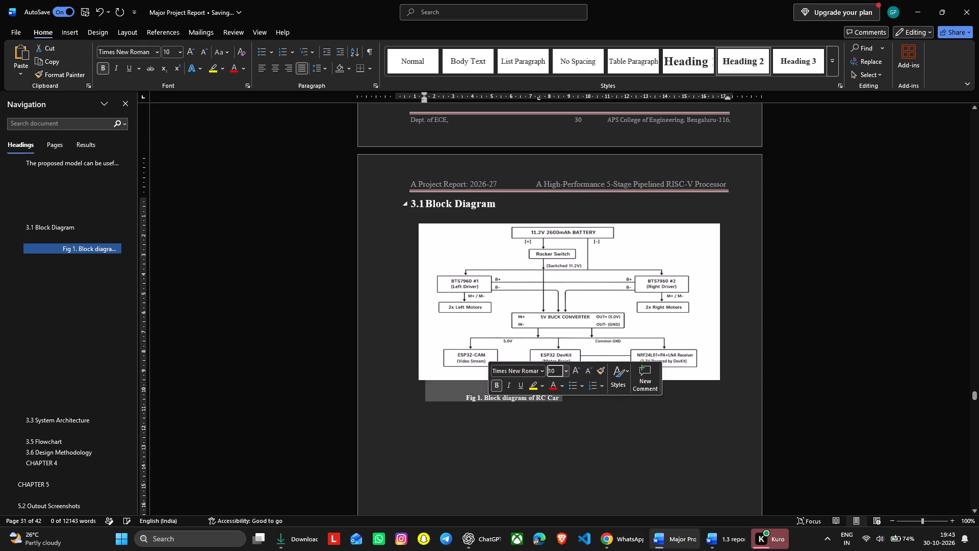
Center-align the "Fig 1. Block diagram of RC Car" caption beneath the diagram.
left_click(461, 398)
left_click(461, 398)
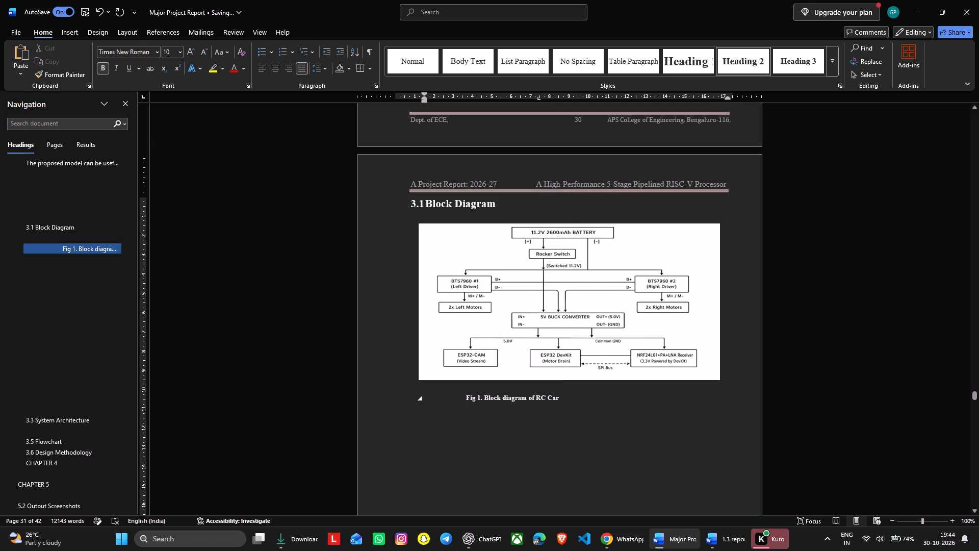
left_click_drag(461, 398, 576, 401)
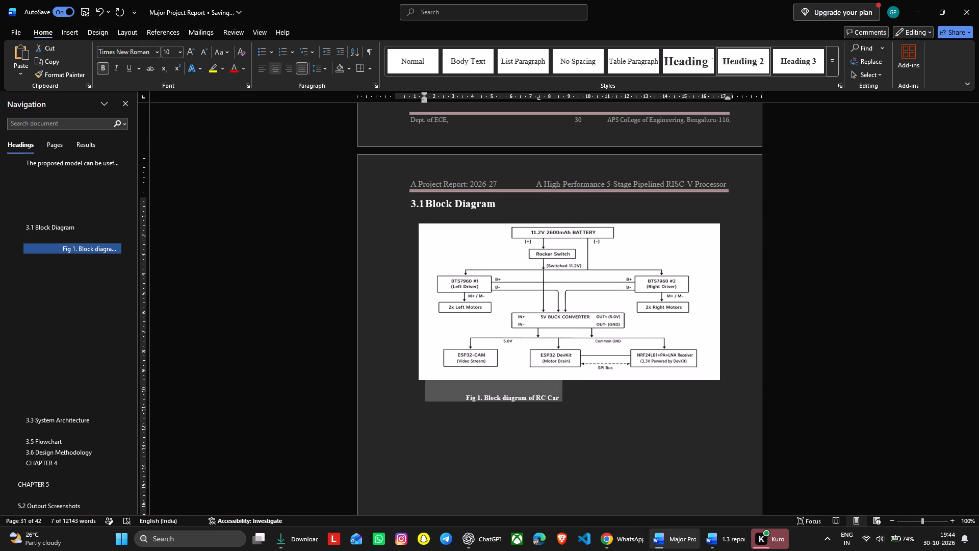
left_click(301, 69)
left_click(270, 68)
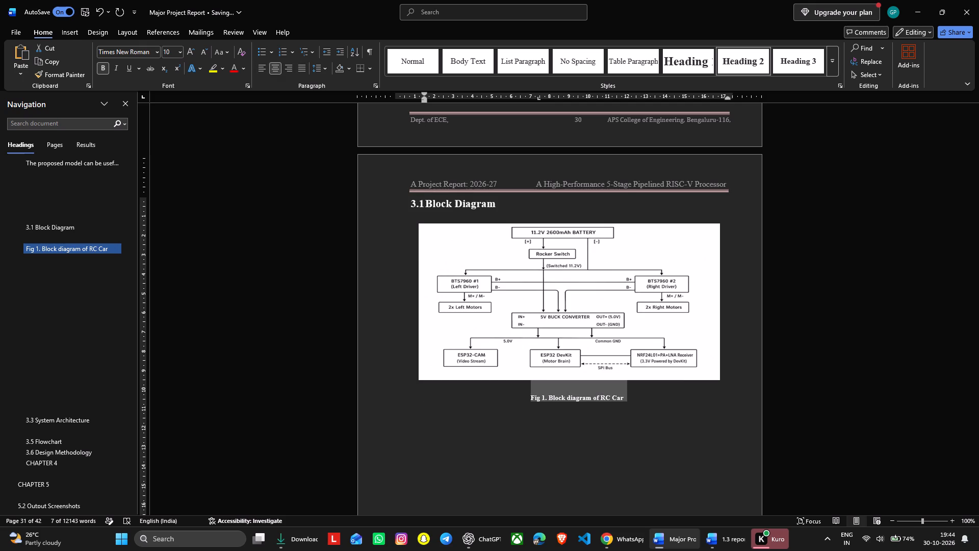
left_click(453, 447)
scroll(524, 471, "down", 1)
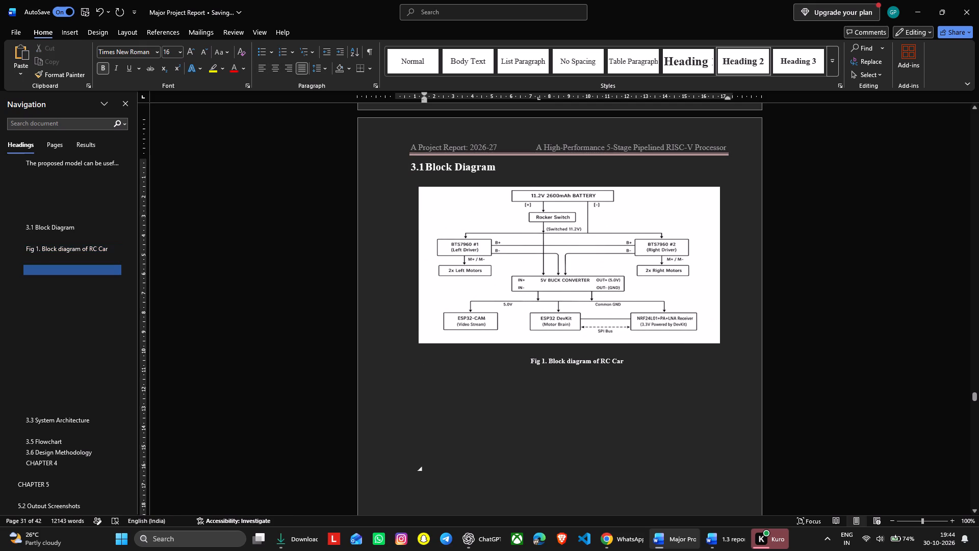
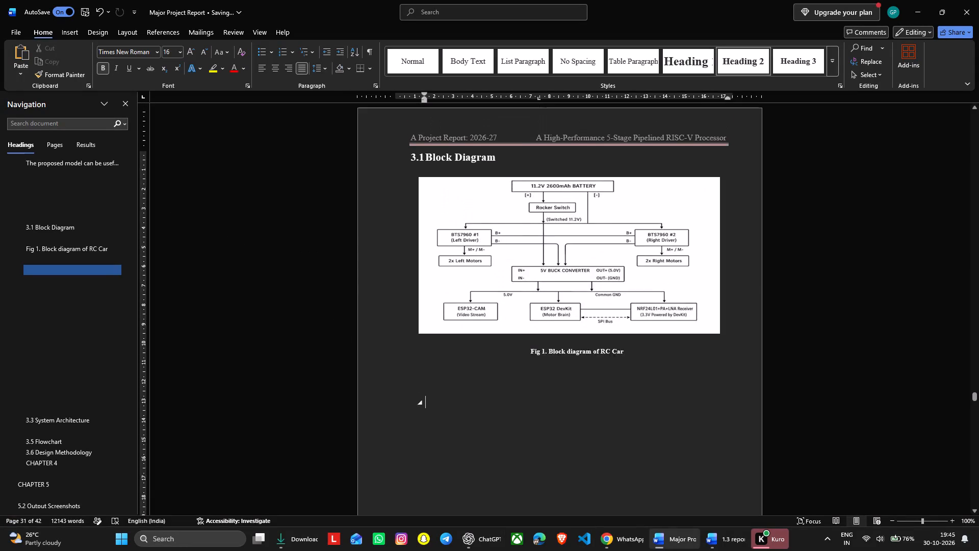
scroll(637, 393, "up", 3)
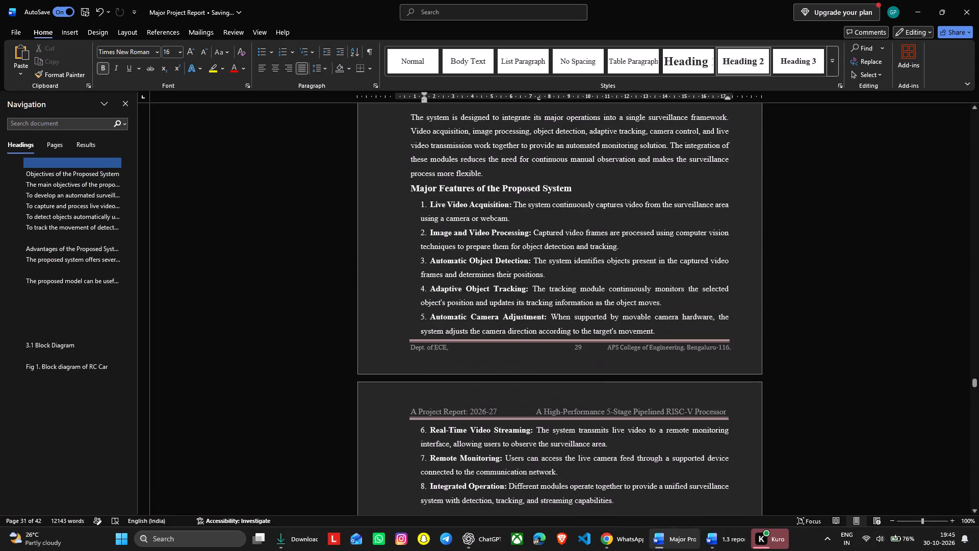
scroll(637, 393, "up", 4)
scroll(637, 393, "down", 1)
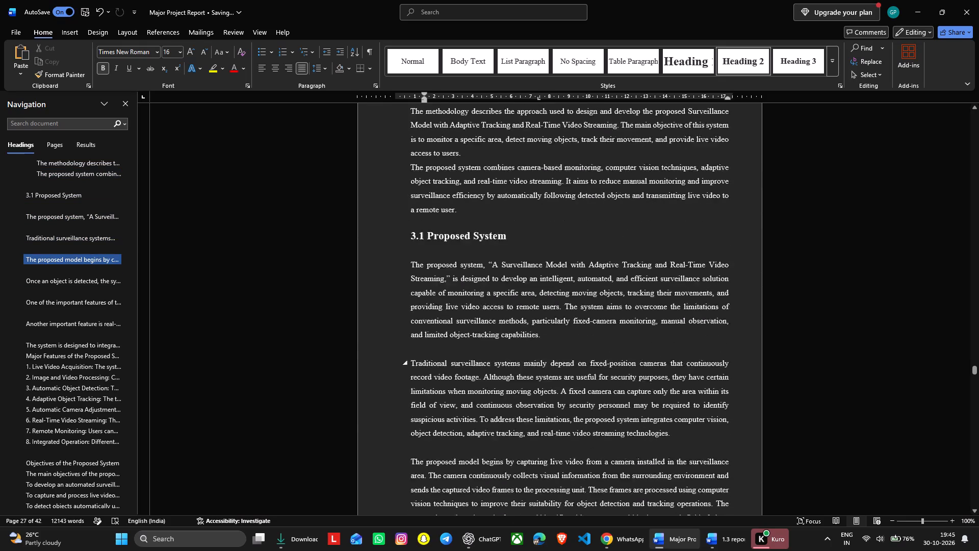
scroll(637, 393, "down", 2)
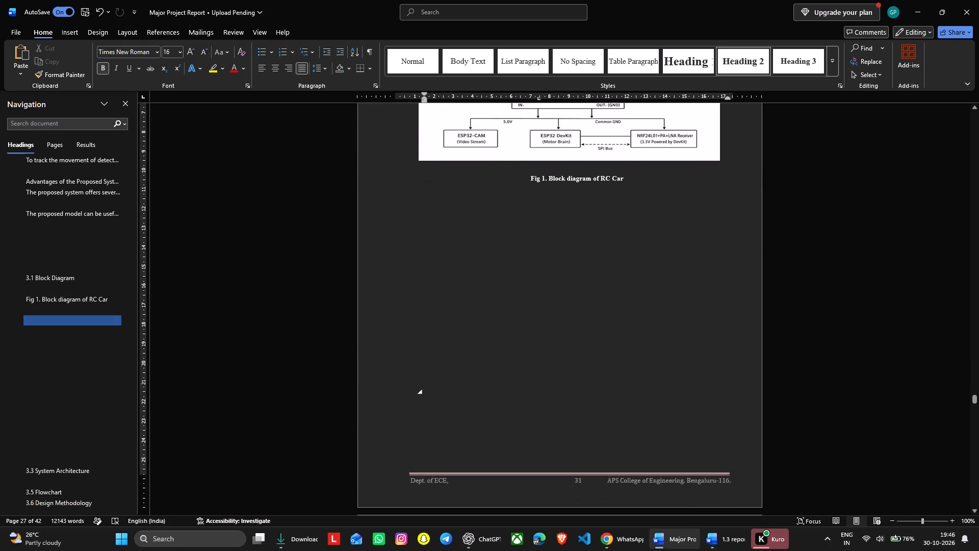
scroll(637, 393, "down", 2)
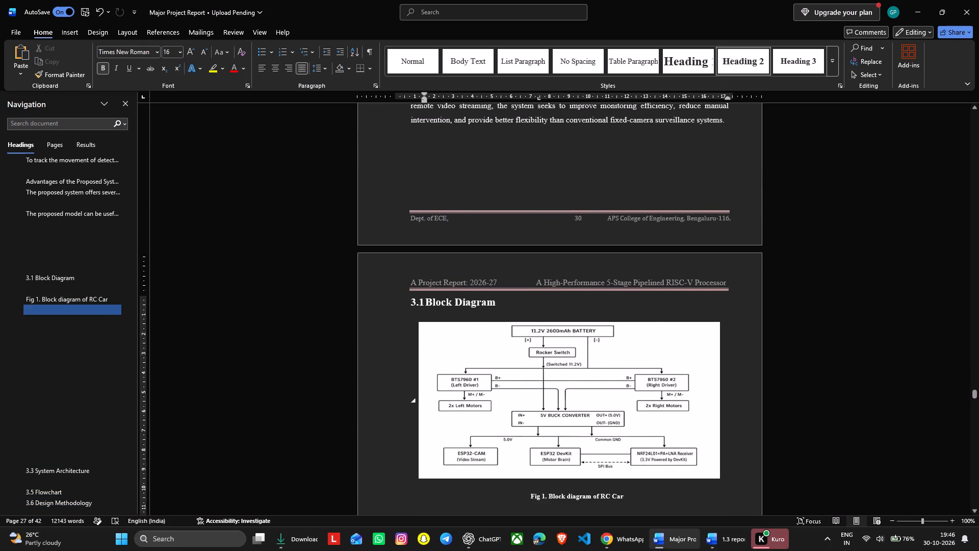
scroll(637, 393, "down", 1)
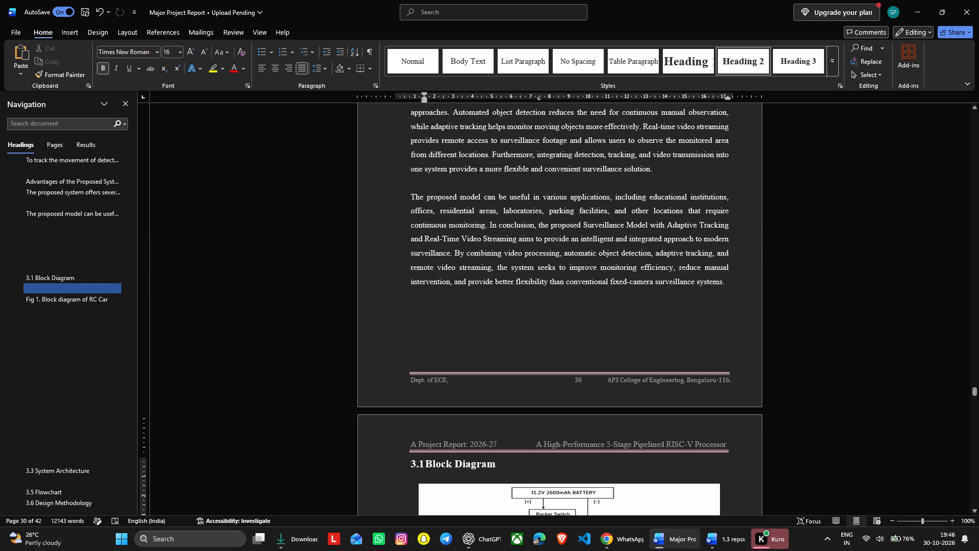
scroll(637, 393, "up", 3)
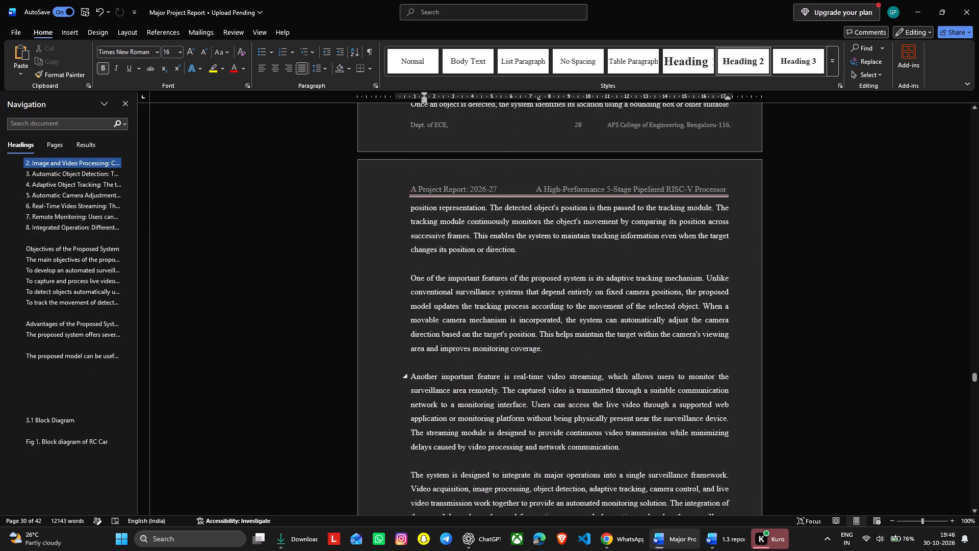
scroll(637, 393, "up", 2)
scroll(637, 393, "down", 1)
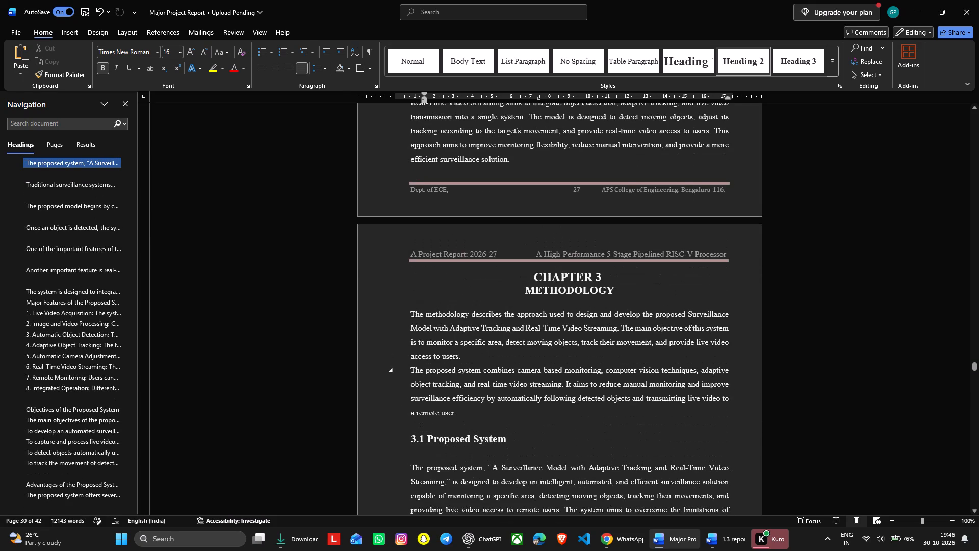
scroll(637, 393, "down", 1)
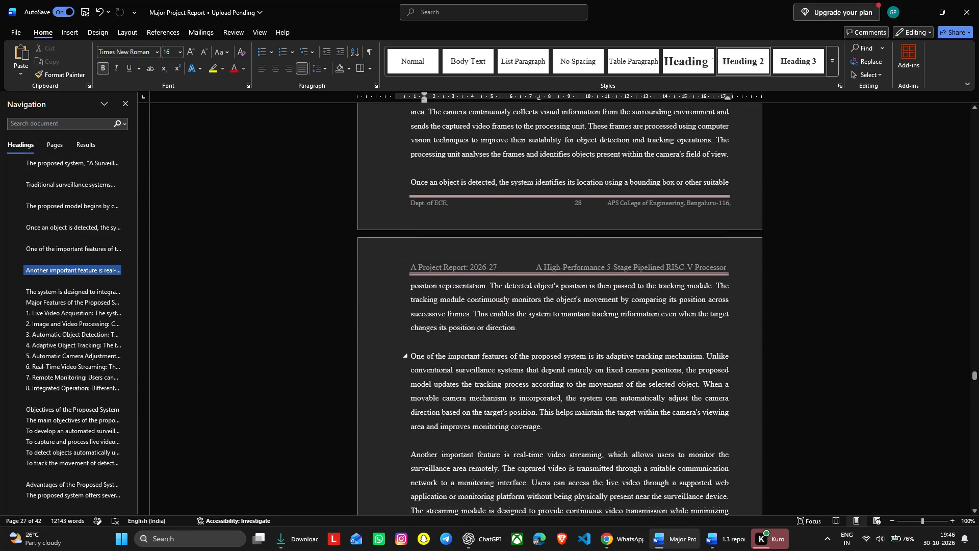
Insert blank lines above the "CHAPTER 4 IMPLEMENTATION AND DEVELOPMENT" heading until the chapter starts at the top of a new page.
scroll(637, 393, "down", 4)
scroll(637, 393, "right", 4)
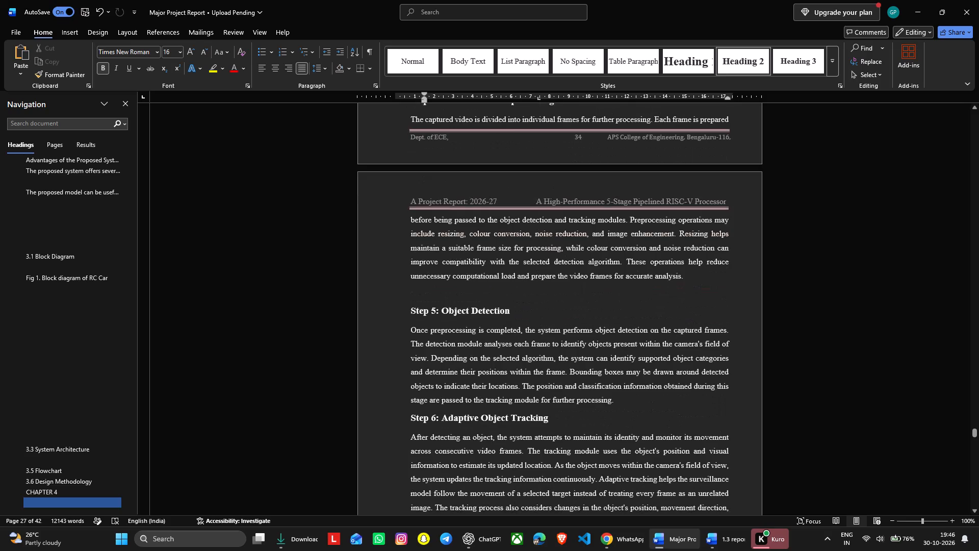
scroll(637, 393, "up", 3)
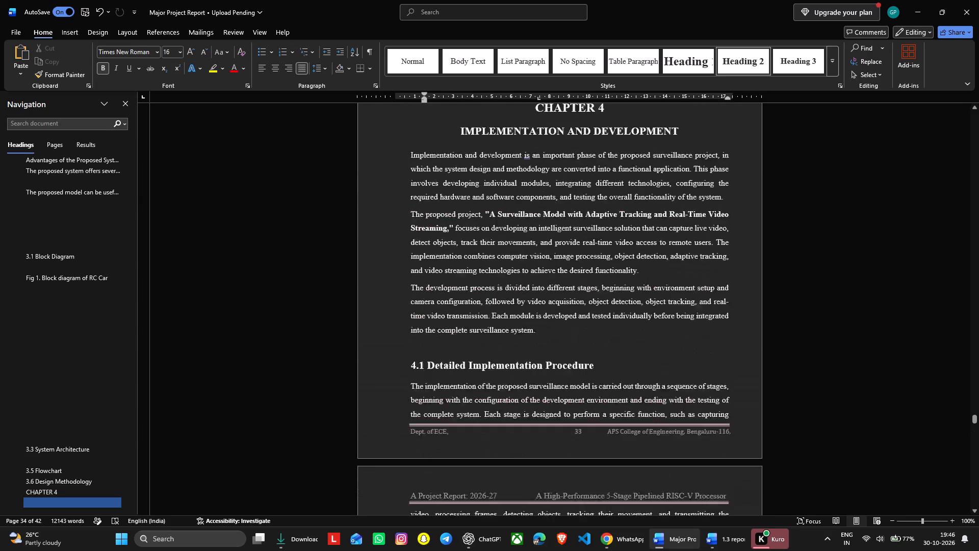
scroll(637, 393, "up", 2)
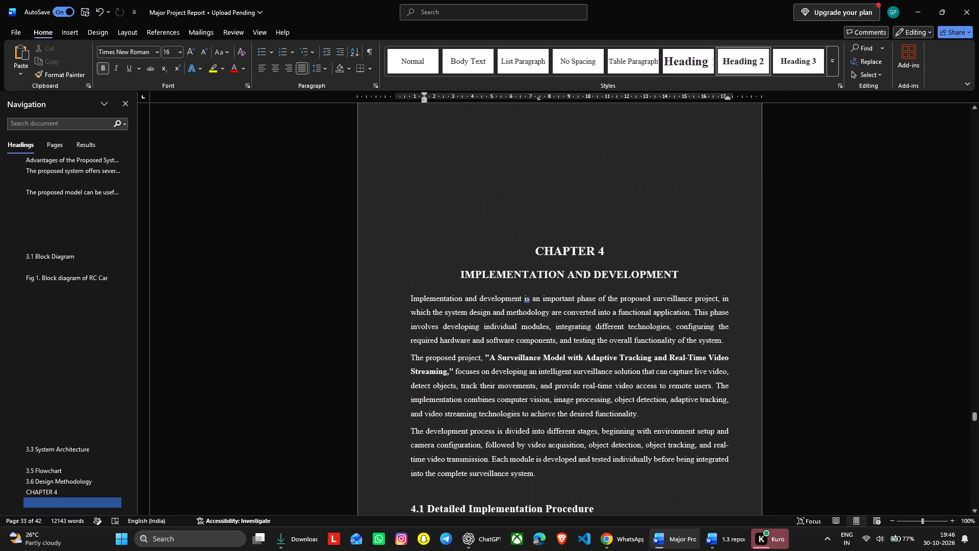
scroll(637, 393, "up", 1)
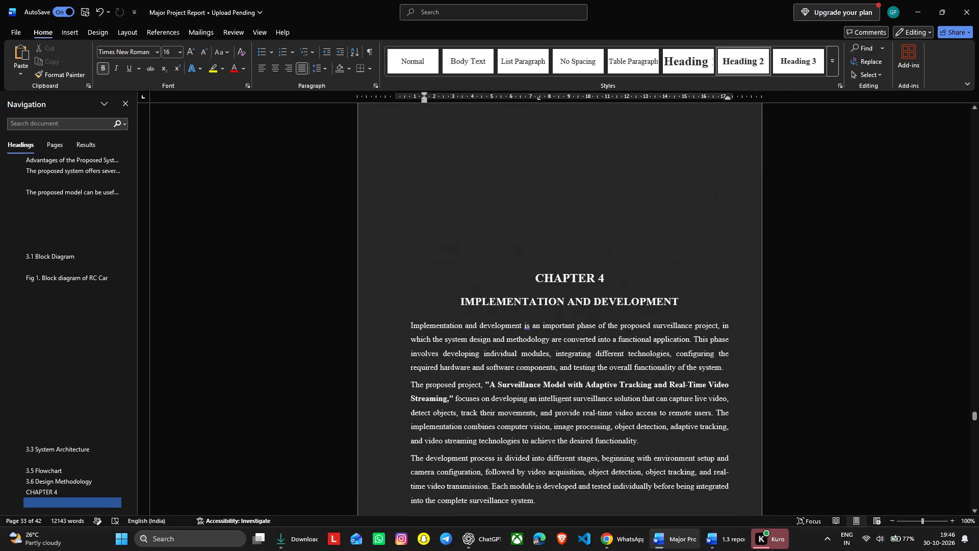
left_click(524, 265)
key("Return")
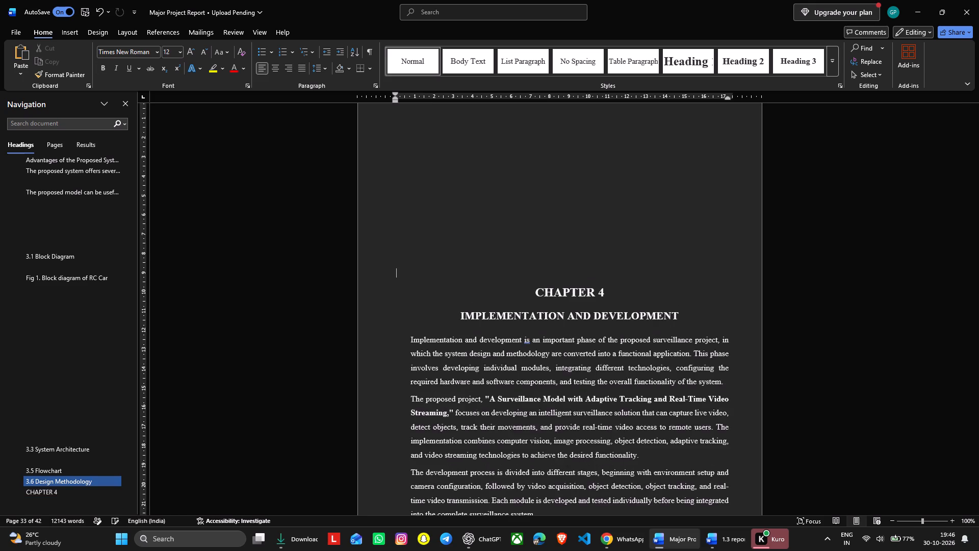
key("Return")
key("Return")
key("Return")
key("Return")
key("Return")
key("Return")
key("Return")
key("Return")
key("Return")
key("Return")
key("Return")
key("Return")
key("Return")
key("Return")
key("Return")
key("Return")
key("Return")
scroll(524, 265, "down", 1)
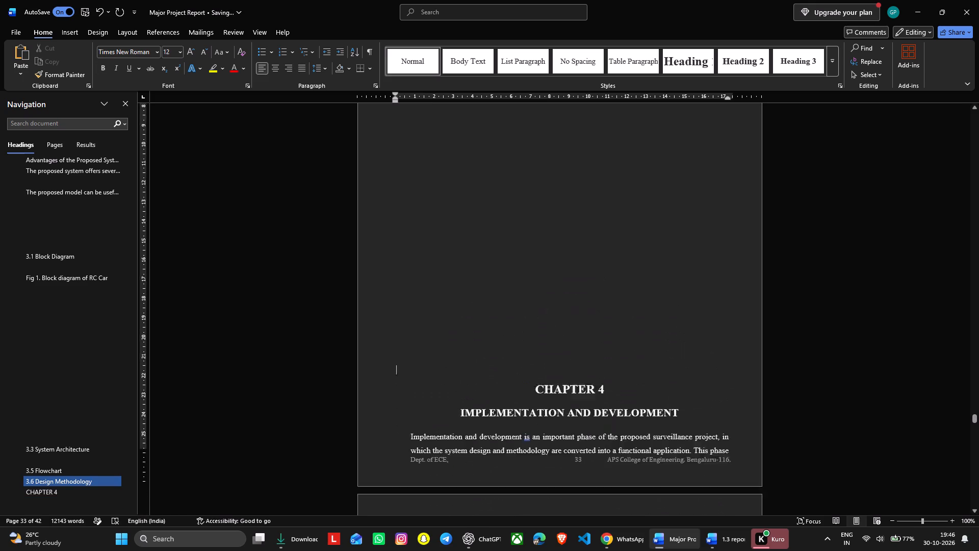
scroll(524, 265, "down", 1)
key("Return")
key("Return")
key("Return")
key("Return")
key("Return")
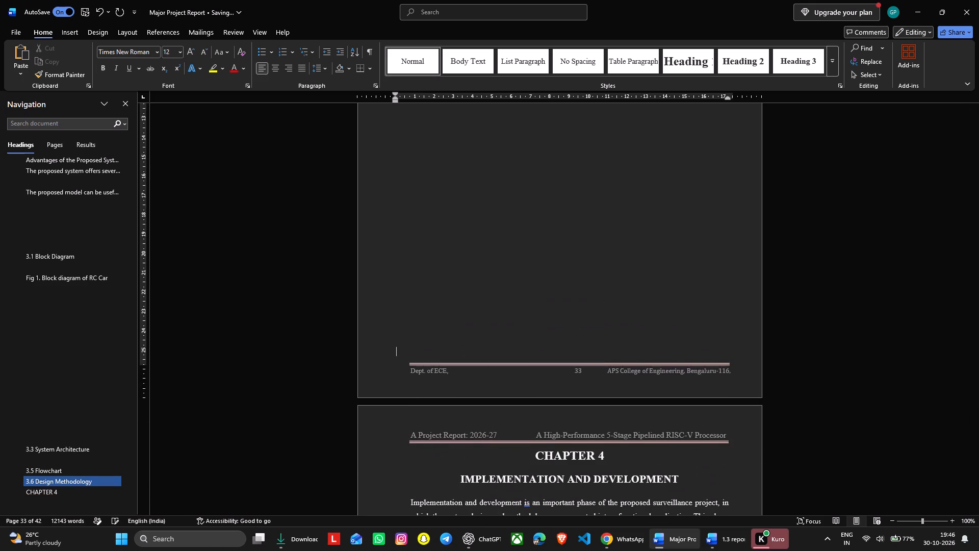
Review the layout of Chapter 4, from its heading through the implementation steps and Summary to the 4.2 and 4.3 headings.
scroll(524, 265, "down", 1)
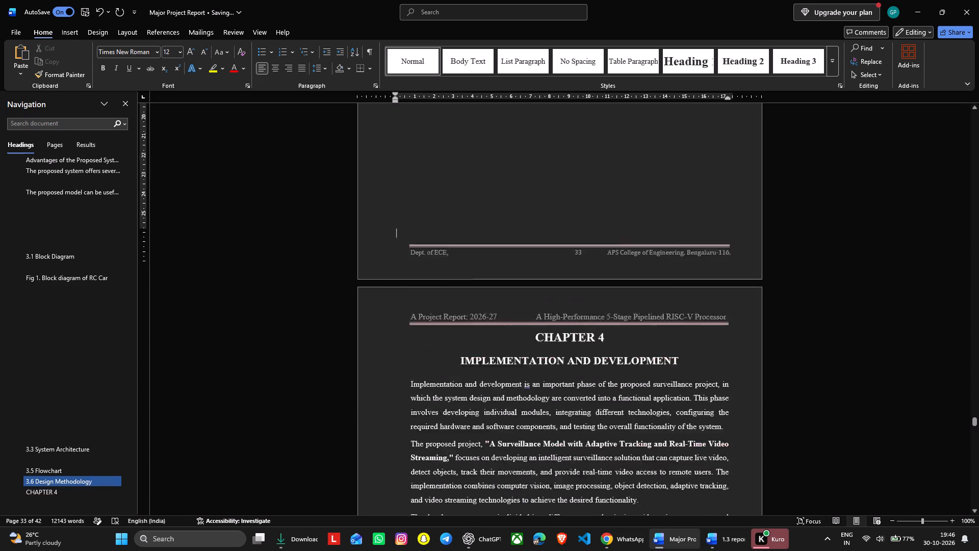
scroll(524, 265, "down", 1)
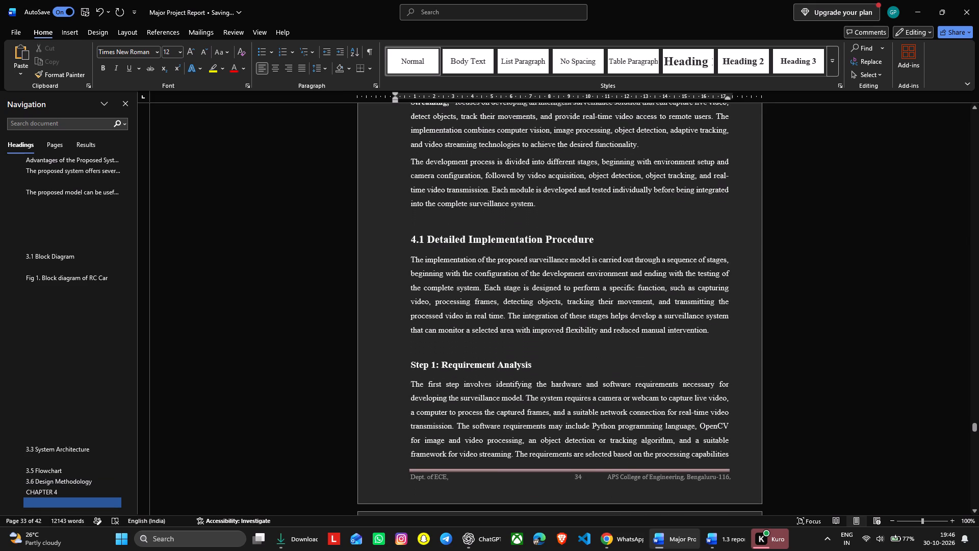
scroll(524, 265, "down", 1)
scroll(524, 265, "right", 1)
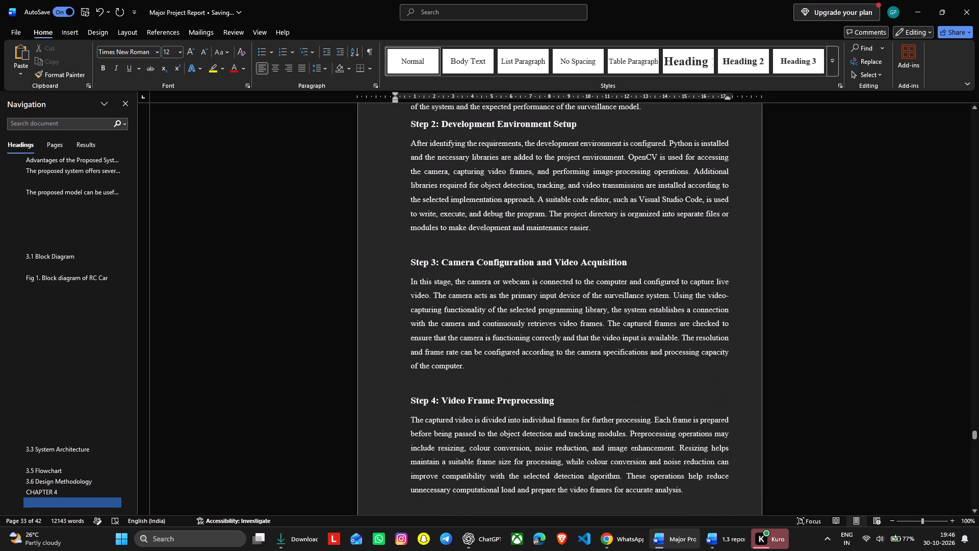
scroll(524, 265, "down", 3)
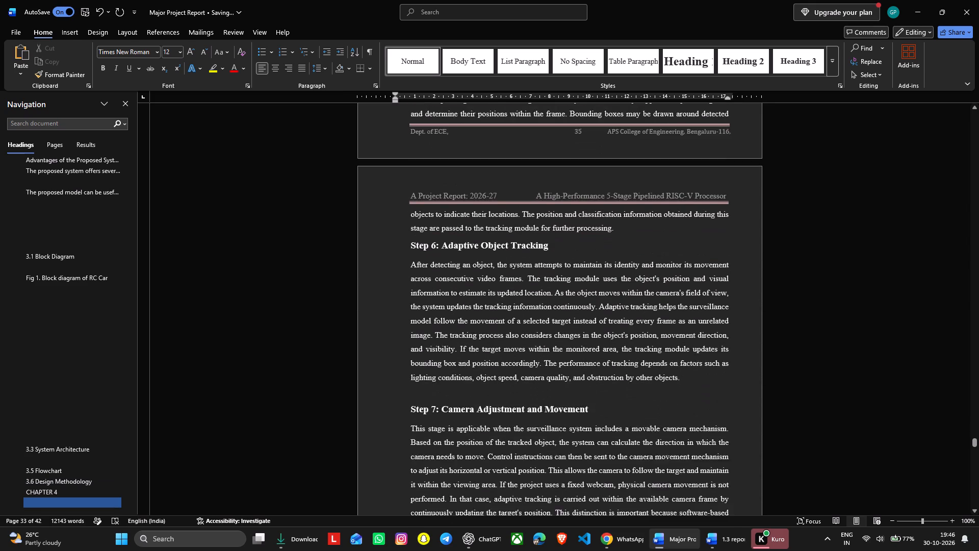
scroll(524, 265, "down", 2)
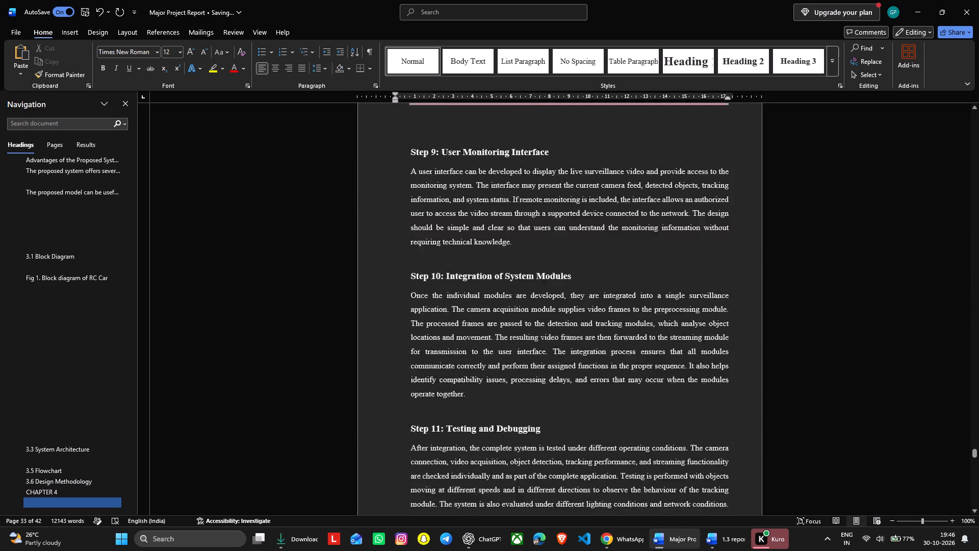
scroll(524, 265, "down", 1)
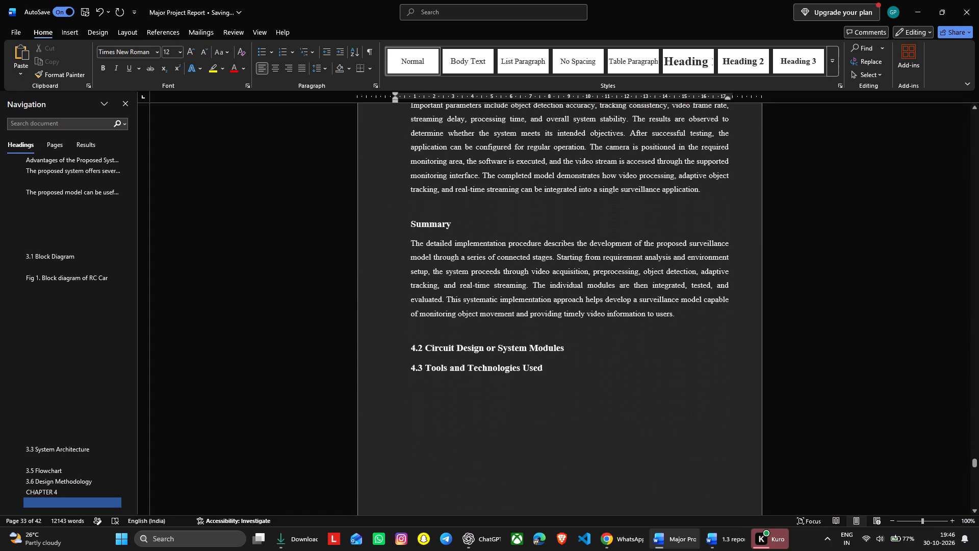
scroll(524, 265, "down", 1)
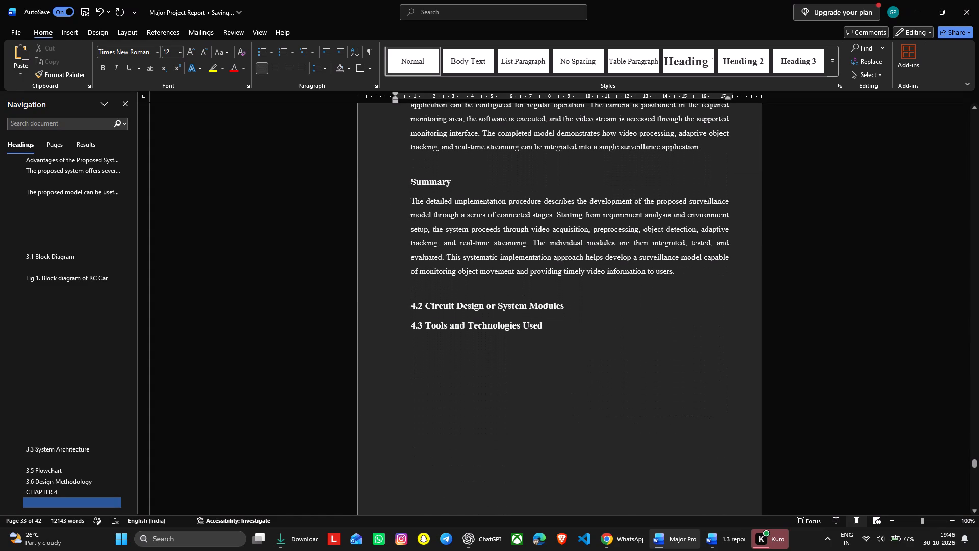
scroll(524, 265, "down", 1)
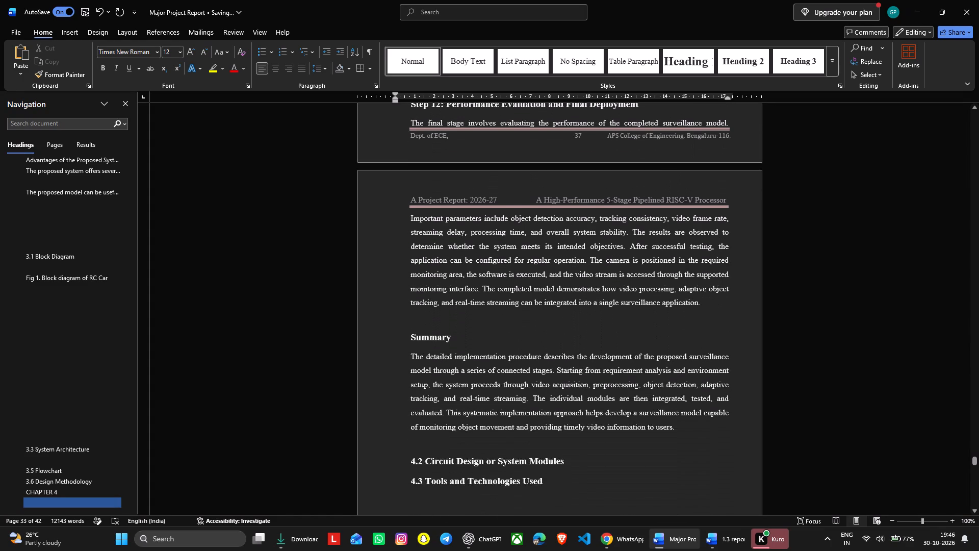
scroll(524, 265, "down", 1)
scroll(524, 265, "right", 1)
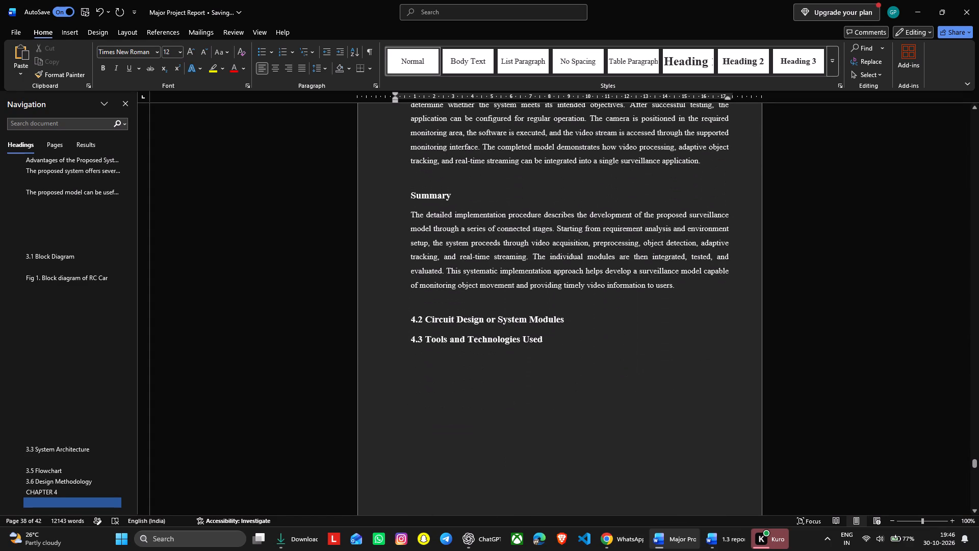
scroll(524, 265, "right", 1)
scroll(524, 265, "up", 2)
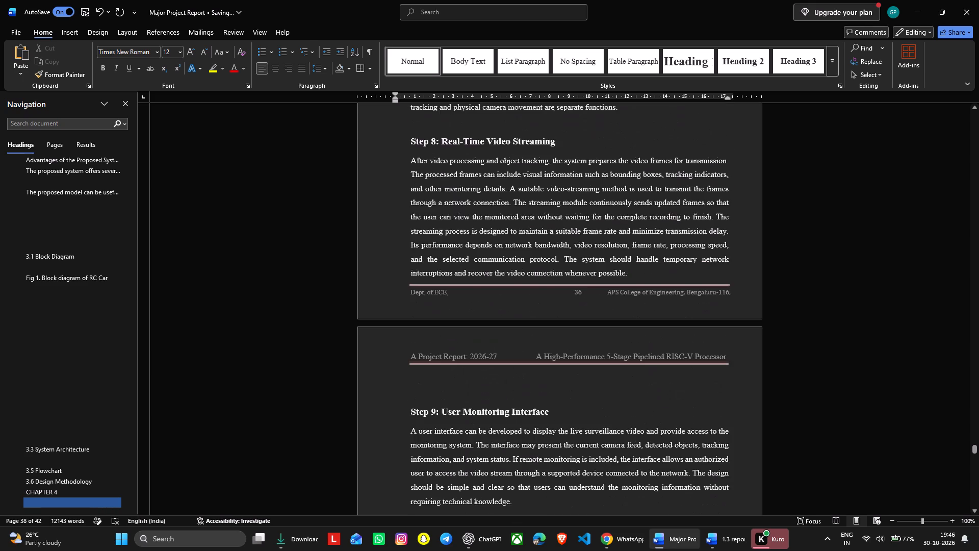
scroll(524, 265, "up", 1)
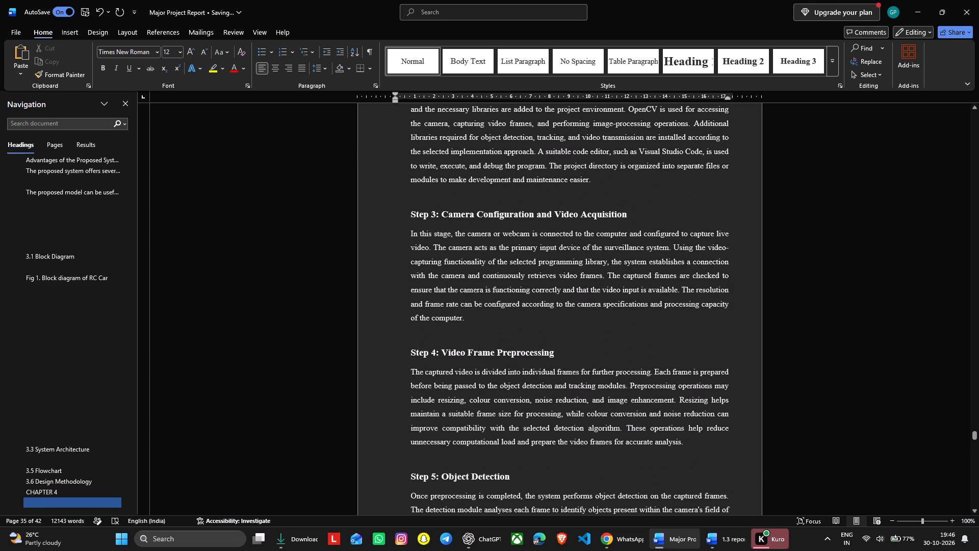
scroll(524, 265, "down", 4)
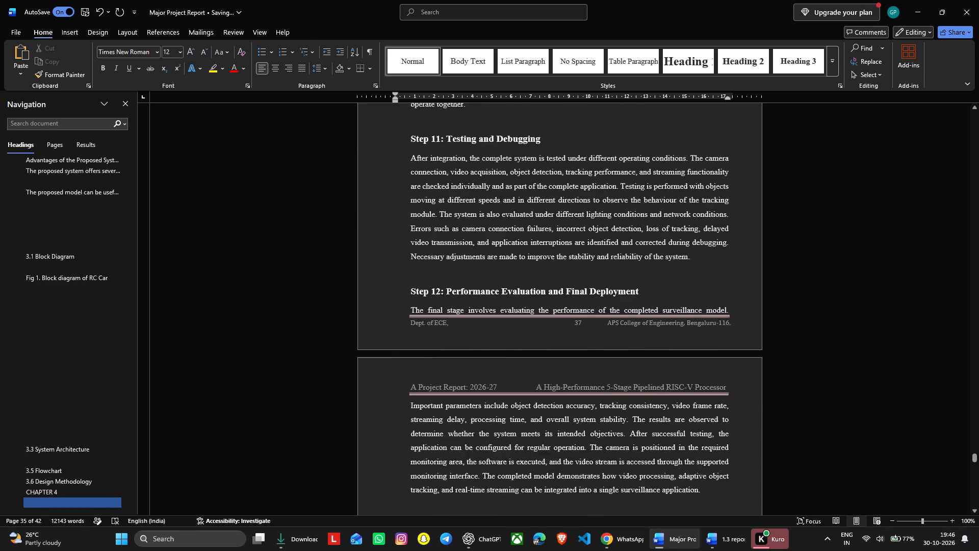
scroll(524, 265, "down", 2)
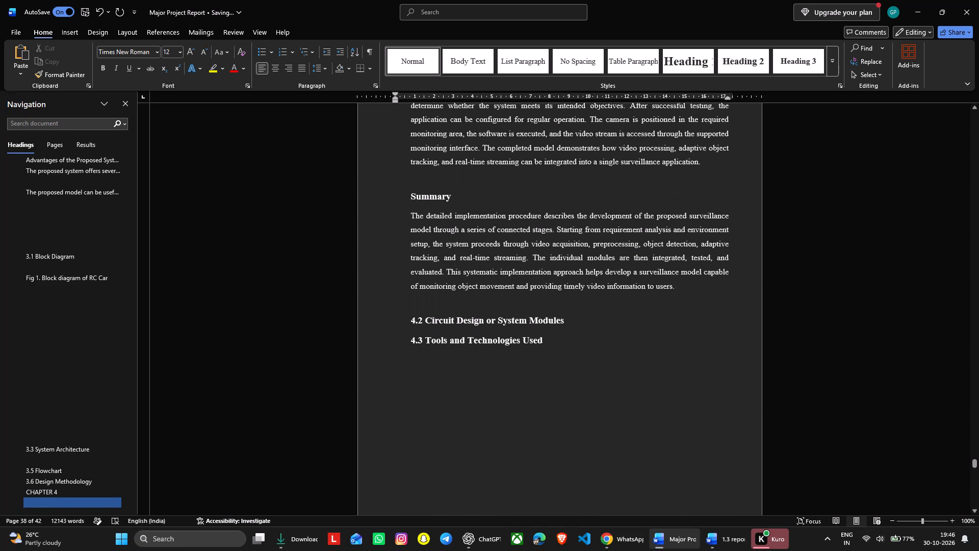
scroll(524, 265, "down", 2)
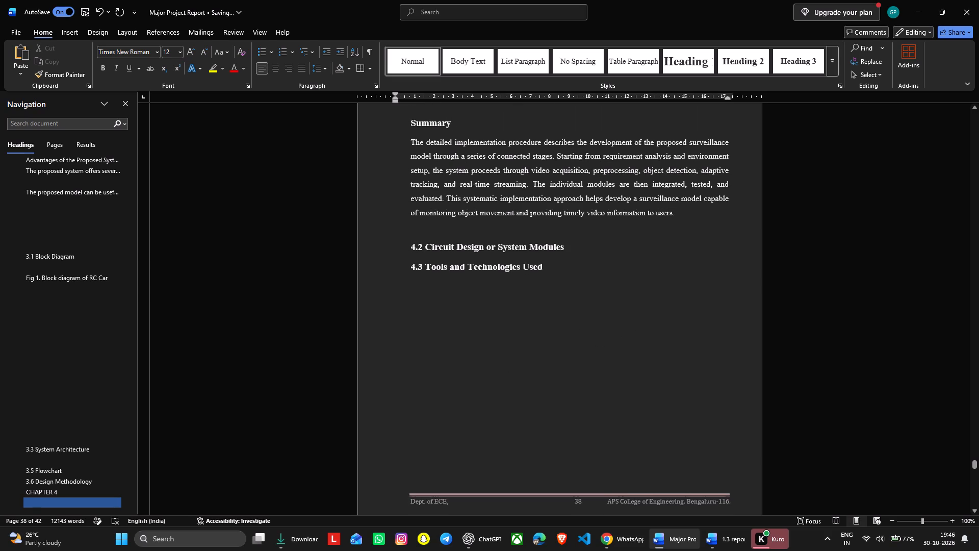
Review the layout and content of Chapters 5 and 6, from the Results, Analysis and Discussion page through 6.6 Future Enhancements.
scroll(524, 265, "down", 1)
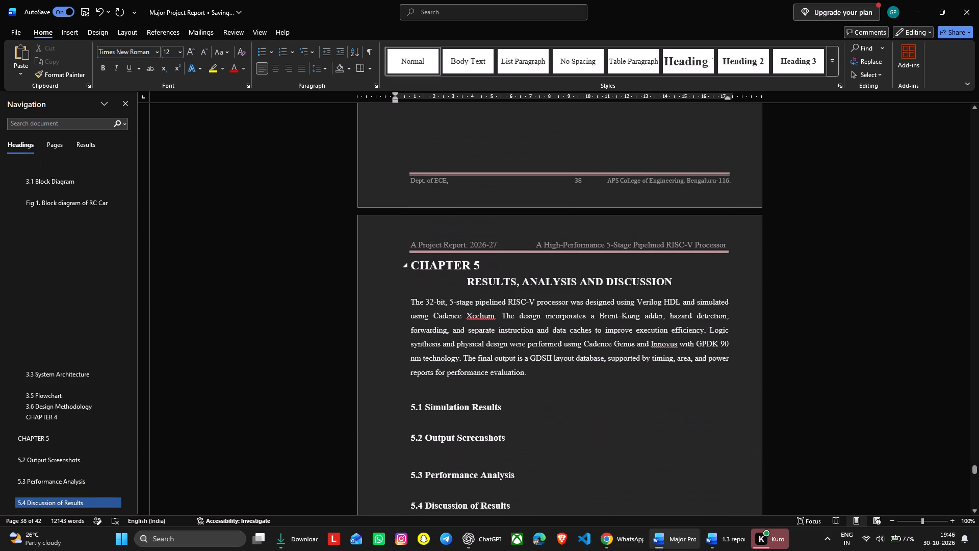
scroll(524, 265, "down", 1)
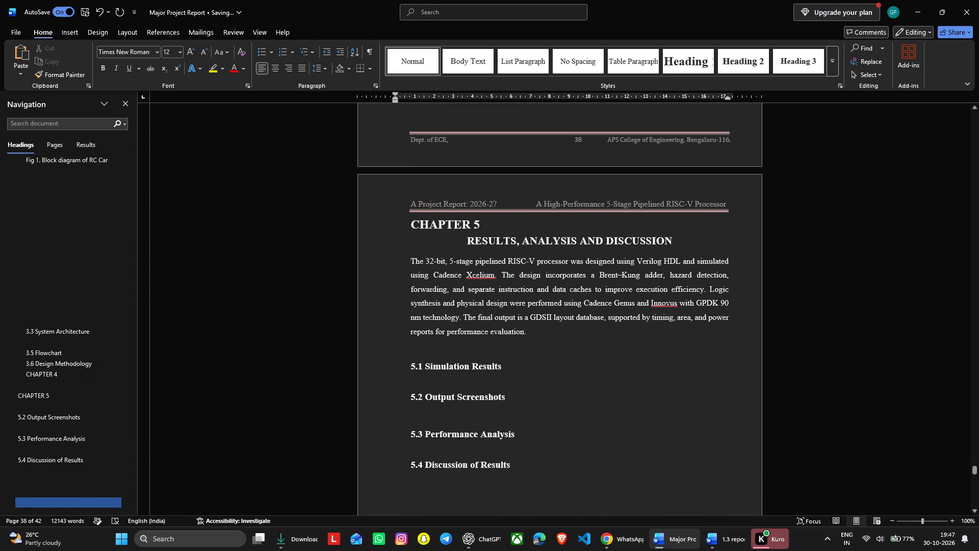
scroll(524, 265, "down", 3)
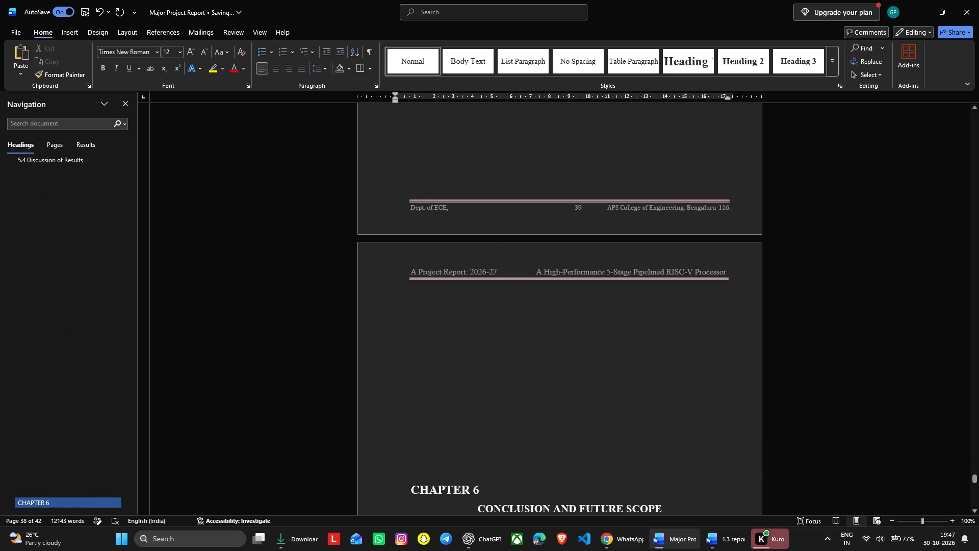
scroll(524, 265, "down", 4)
scroll(524, 265, "up", 1)
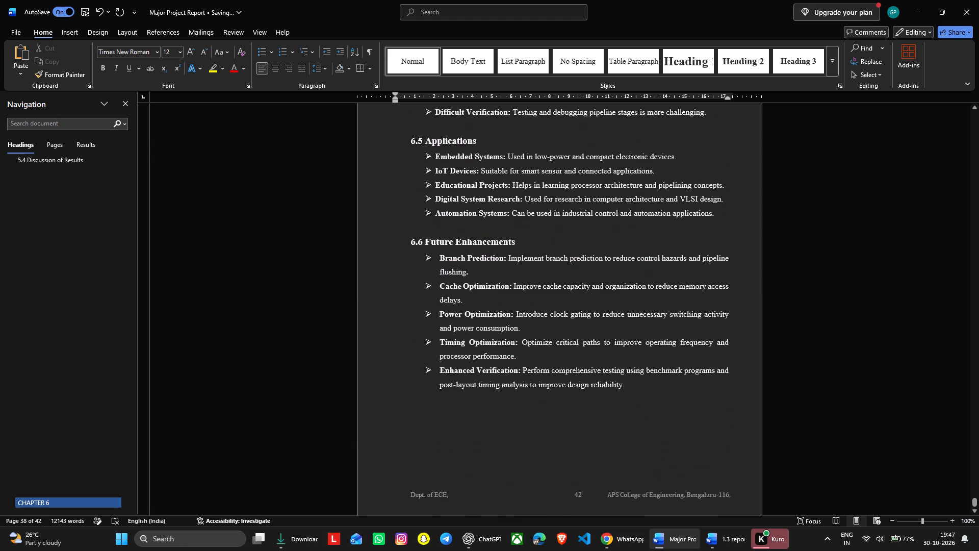
scroll(524, 265, "up", 1)
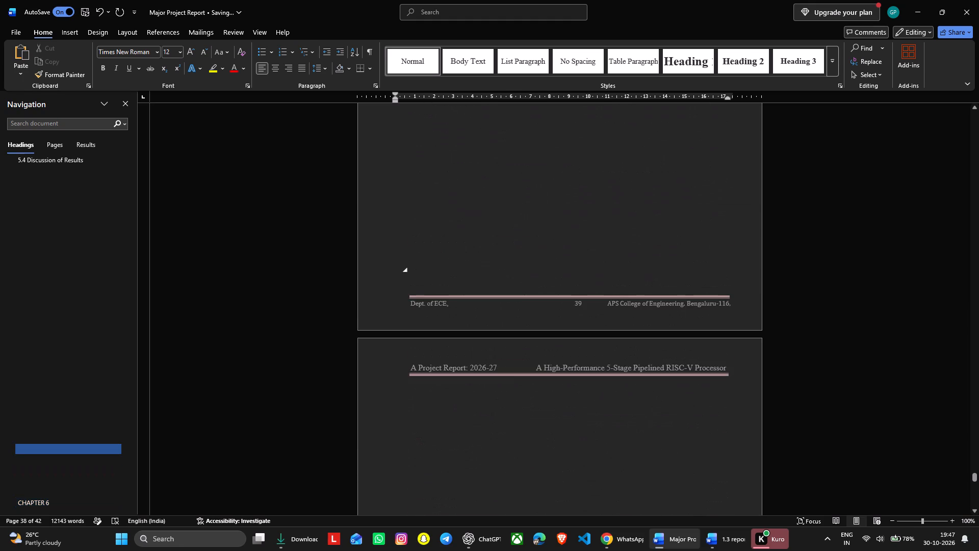
scroll(524, 265, "up", 2)
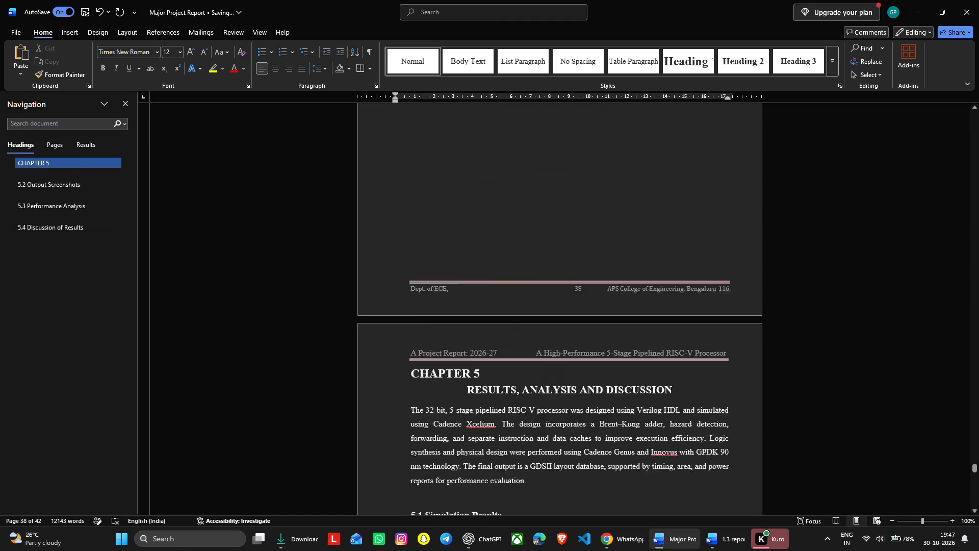
Review the report backwards from the 4.2 and 4.3 headings through Chapter 4's opening page to the 3.1 Block Diagram figure.
scroll(524, 265, "up", 3)
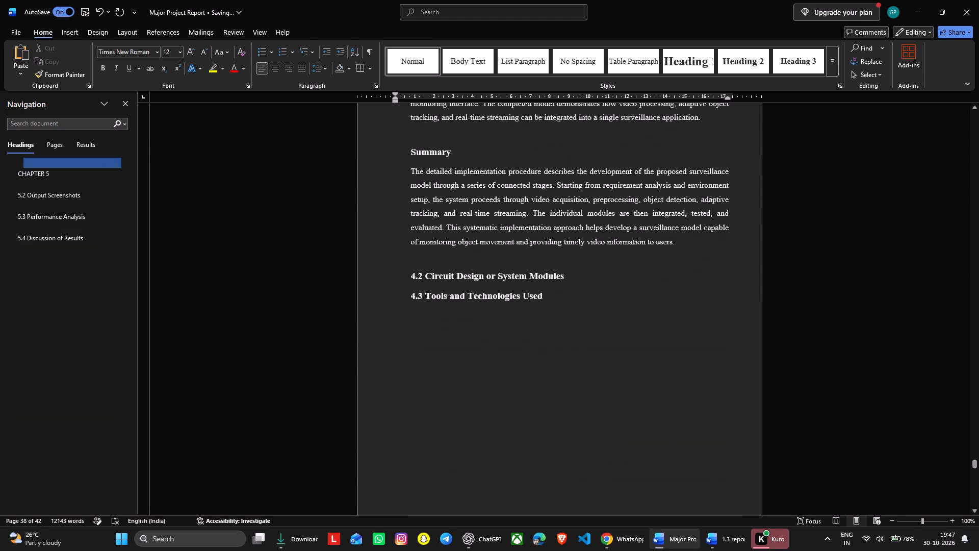
scroll(518, 314, "up", 1)
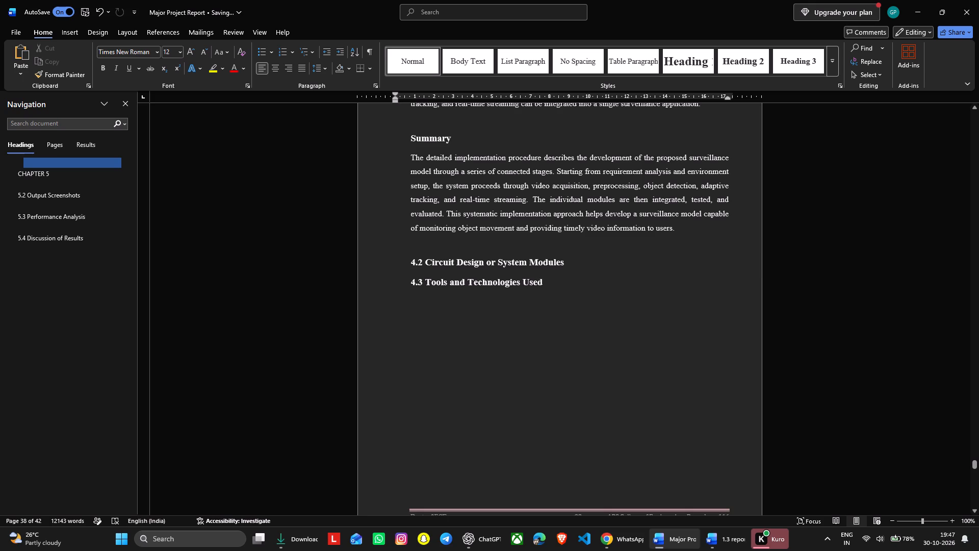
scroll(565, 262, "up", 1)
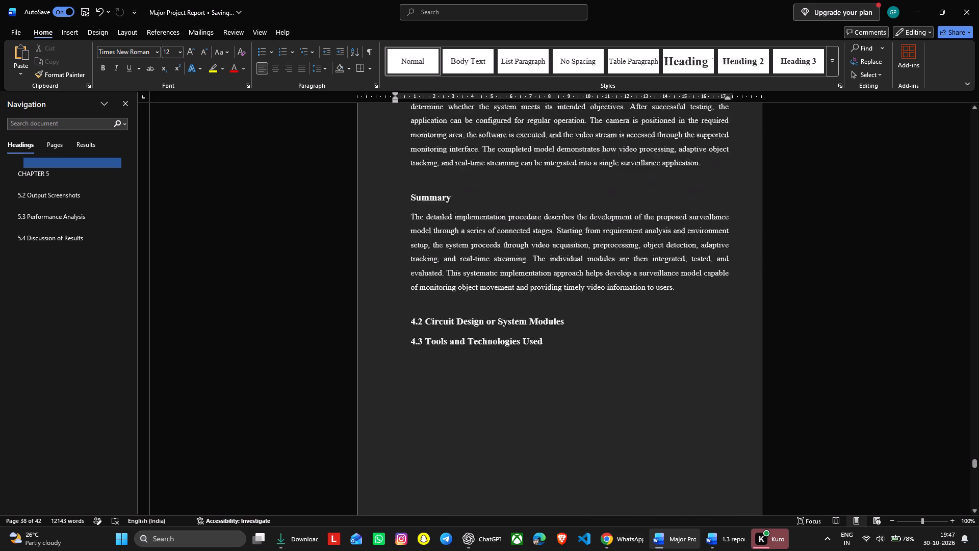
scroll(565, 262, "up", 6)
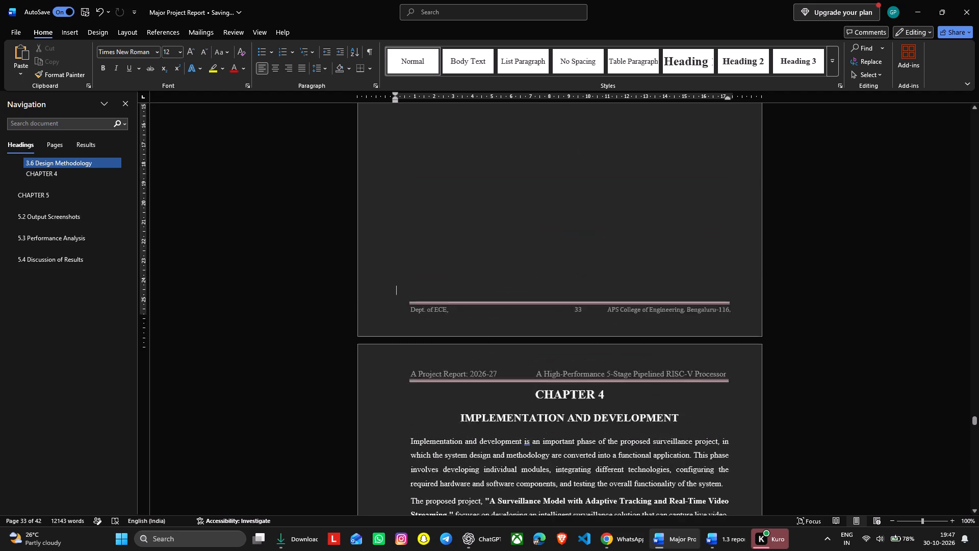
scroll(565, 262, "up", 1)
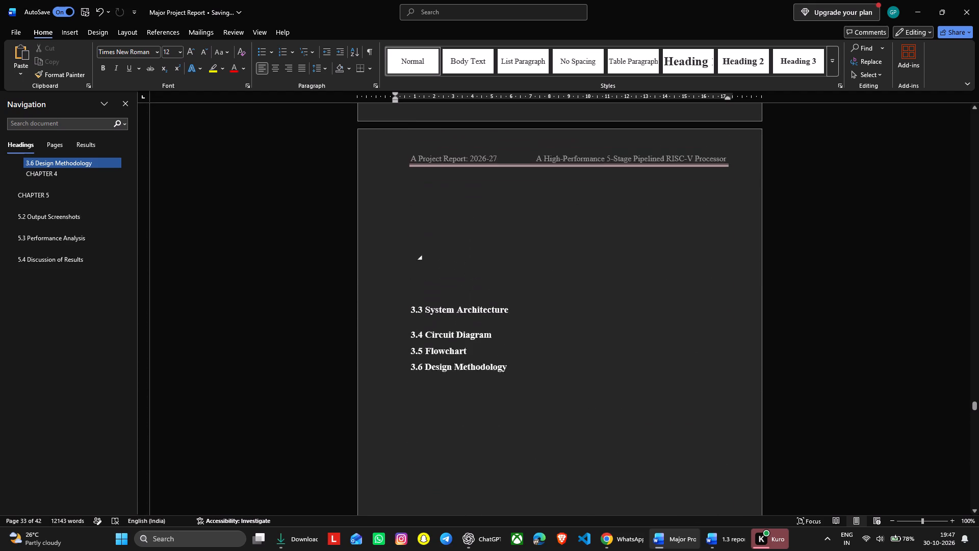
scroll(565, 262, "up", 2)
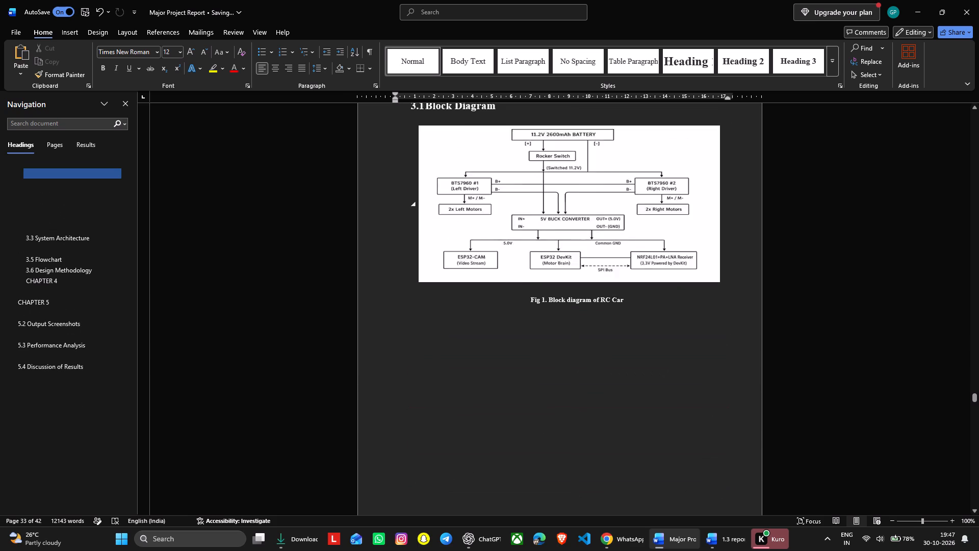
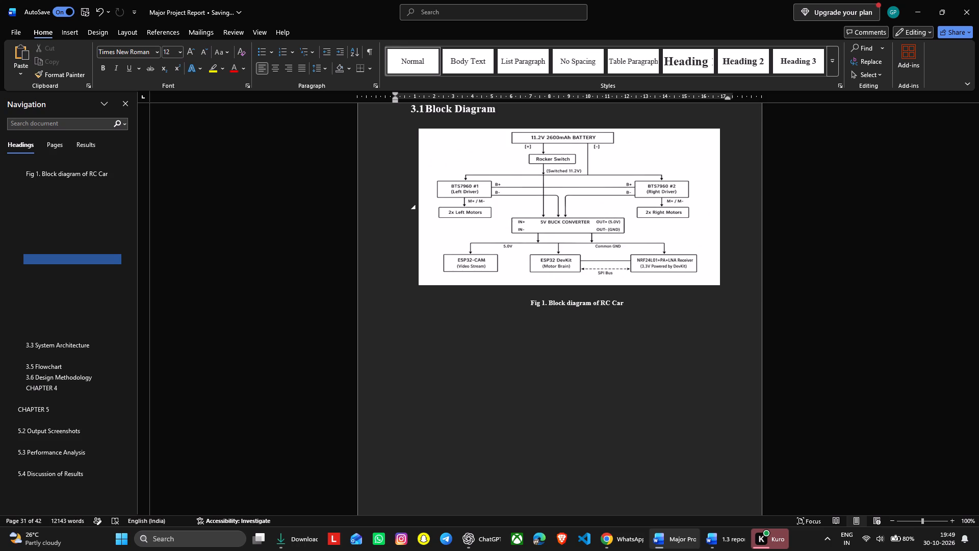
Review the report from the Fig 1 block diagram page through Chapters 4 and 5 to 6.6 Future Enhancements.
scroll(671, 206, "down", 1)
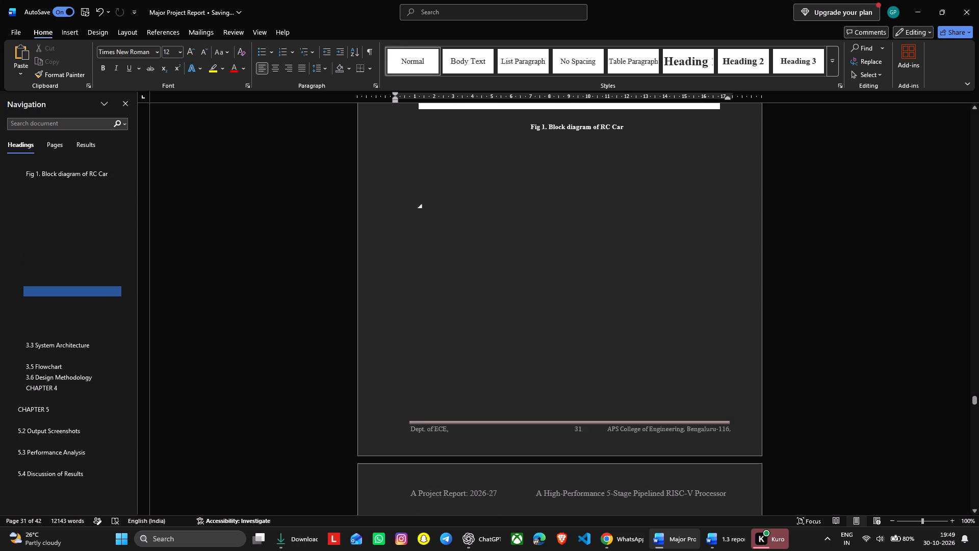
scroll(671, 206, "down", 2)
scroll(671, 206, "up", 2)
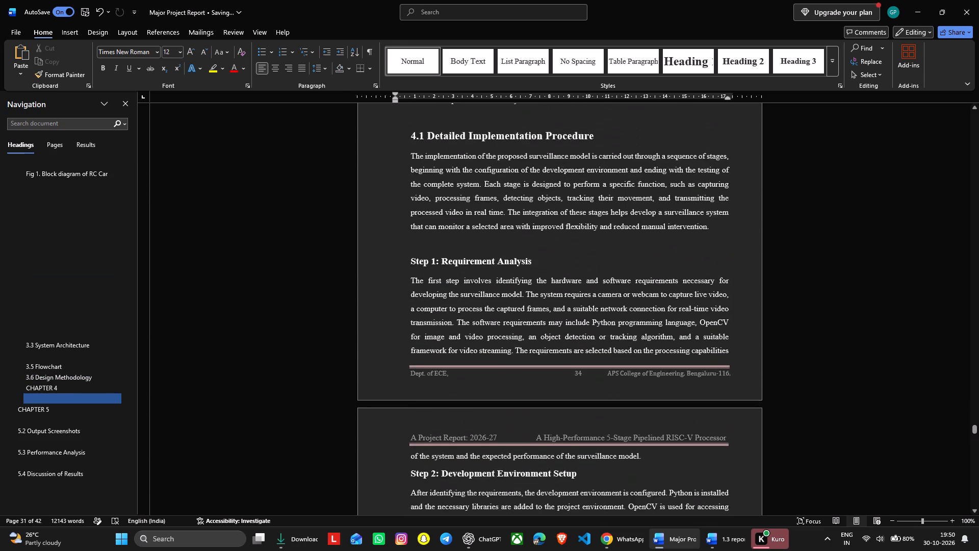
scroll(671, 206, "up", 1)
scroll(671, 206, "down", 2)
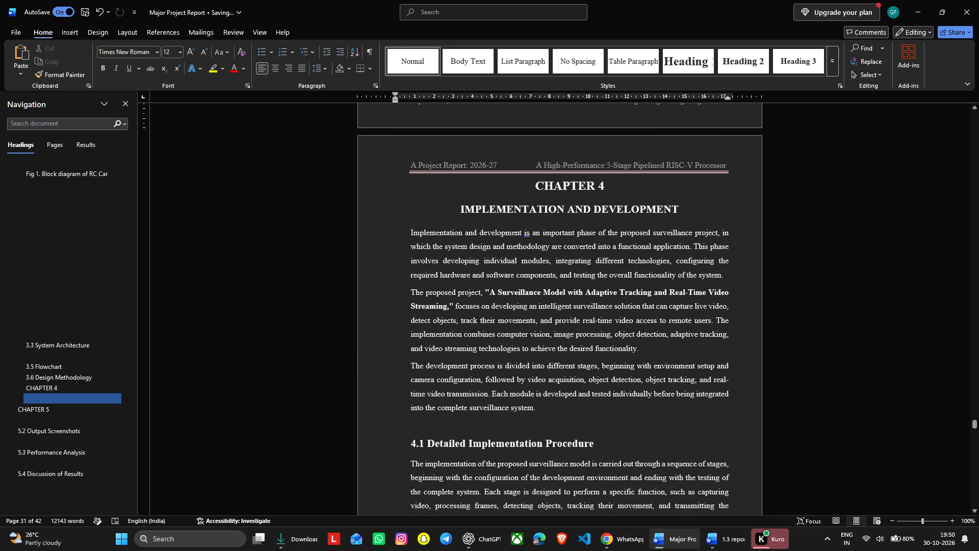
scroll(671, 206, "down", 2)
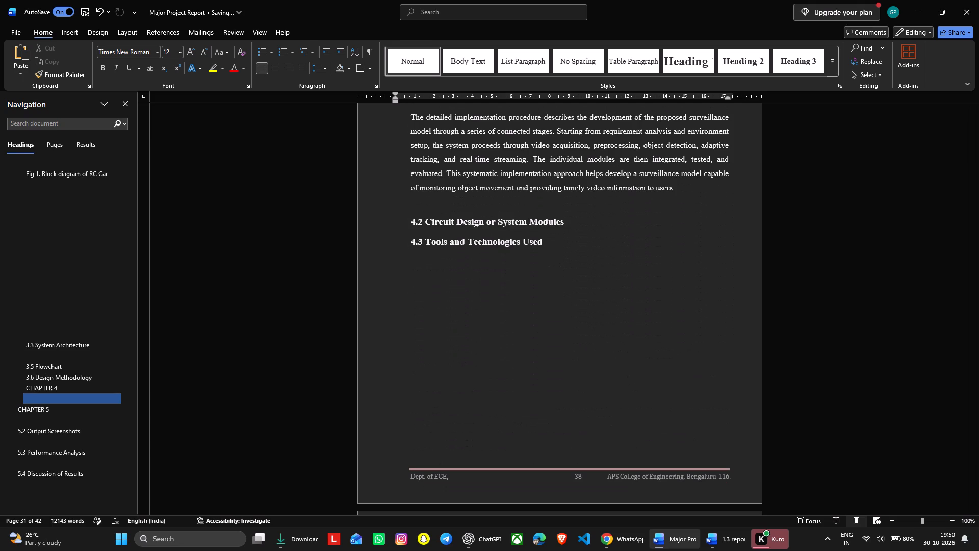
scroll(671, 206, "down", 2)
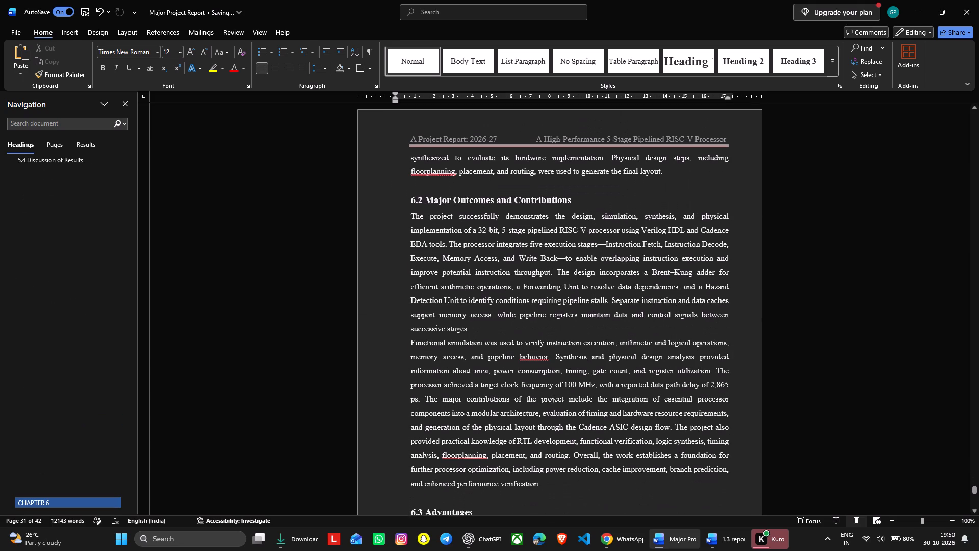
scroll(671, 206, "down", 1)
scroll(671, 206, "right", 1)
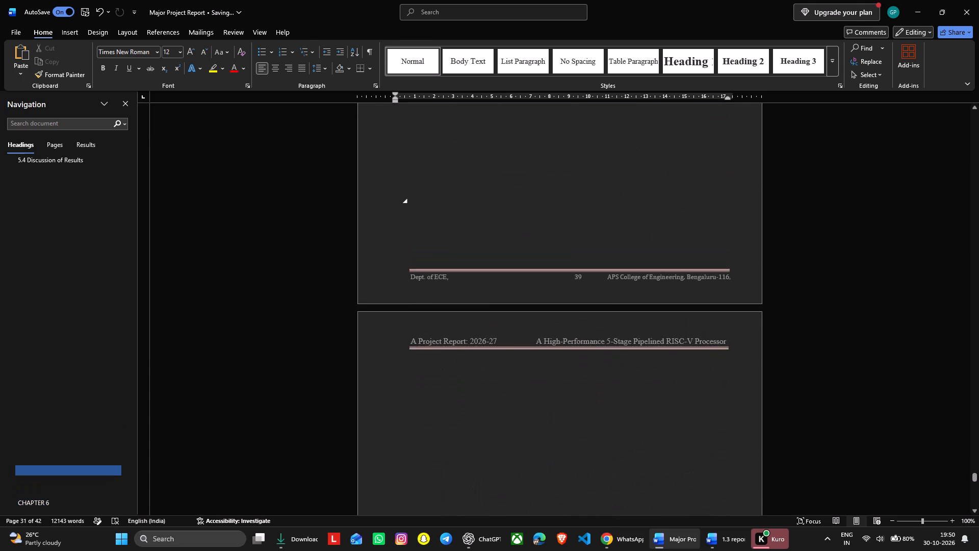
scroll(671, 206, "up", 2)
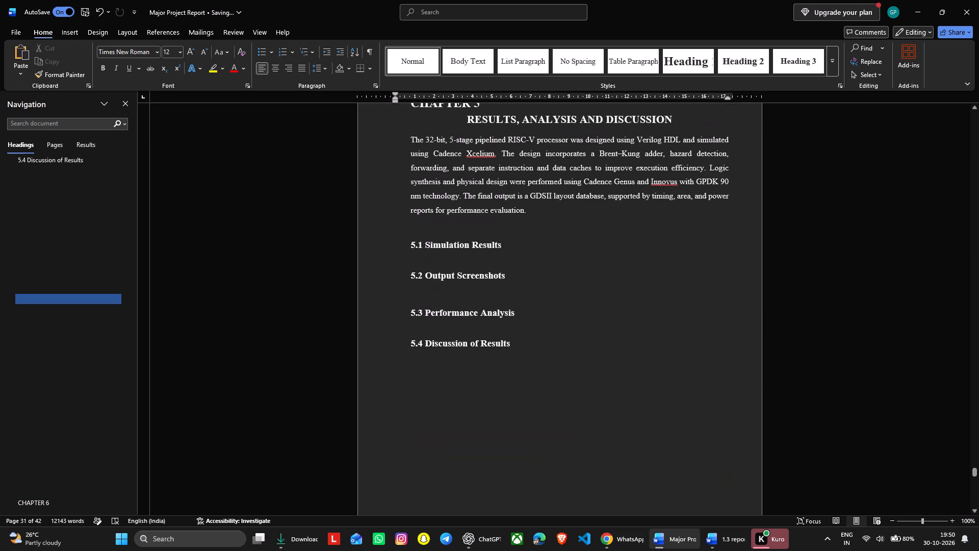
scroll(671, 206, "up", 2)
scroll(671, 206, "down", 1)
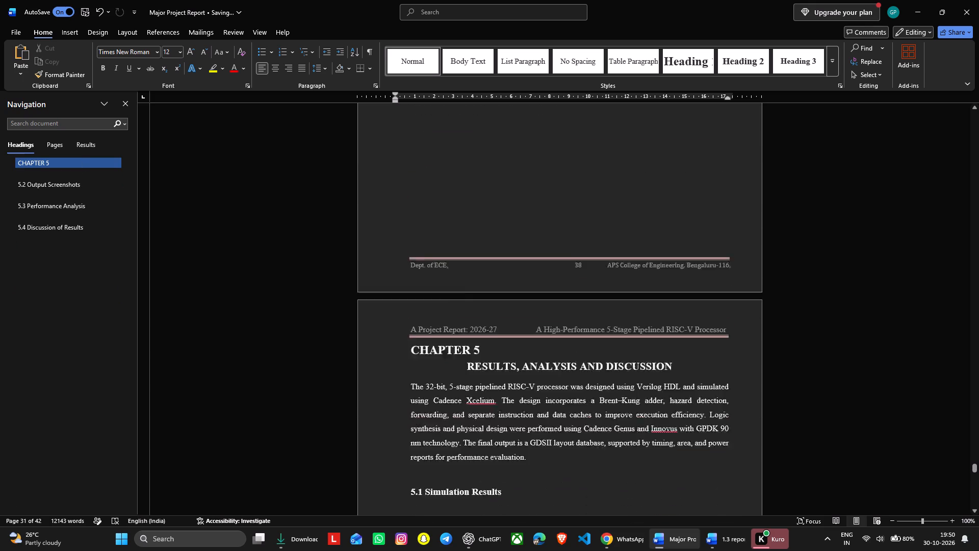
scroll(671, 206, "down", 3)
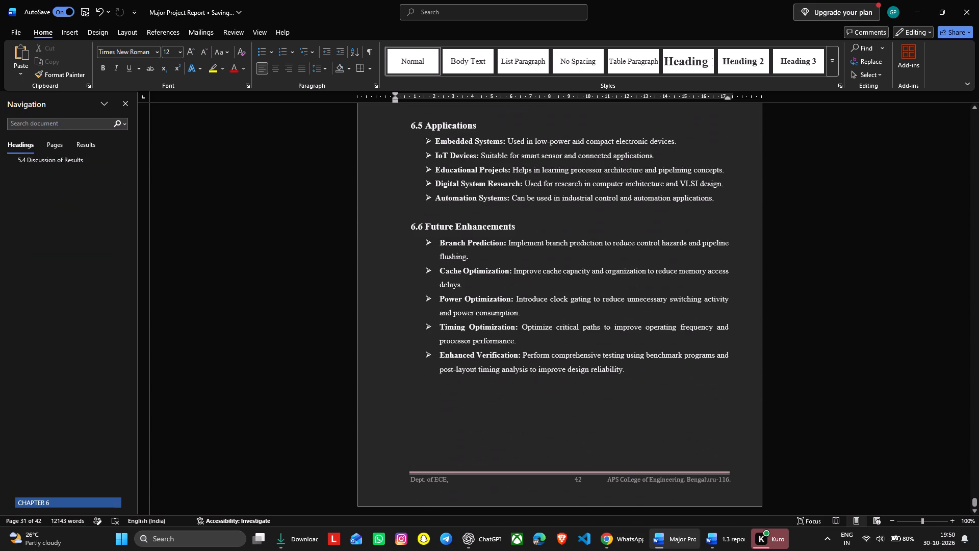
scroll(671, 206, "down", 1)
scroll(625, 296, "down", 2)
Review the report backwards from the Chapter 6 sections through Chapter 5 to the implementation steps in section 4.1.
scroll(609, 224, "up", 2)
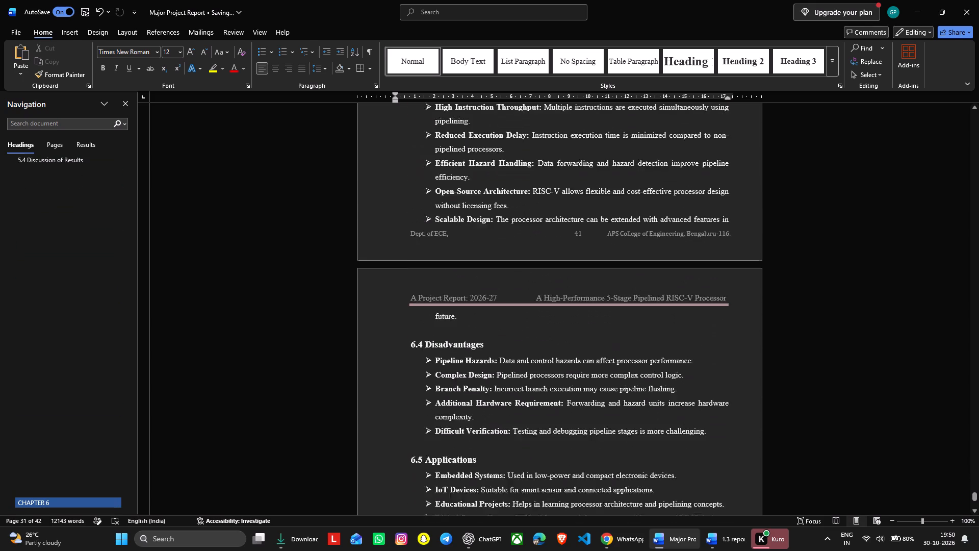
scroll(609, 224, "up", 4)
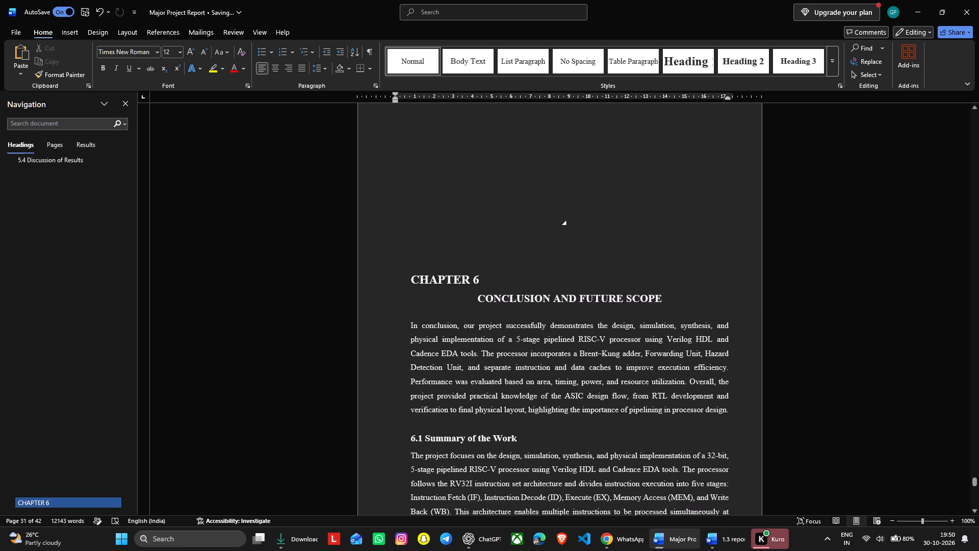
scroll(609, 224, "up", 2)
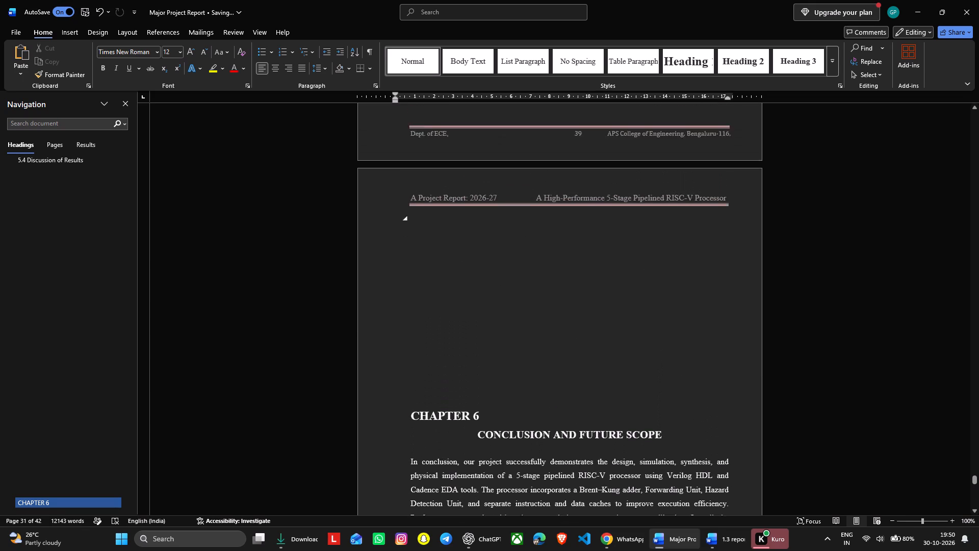
scroll(609, 224, "up", 5)
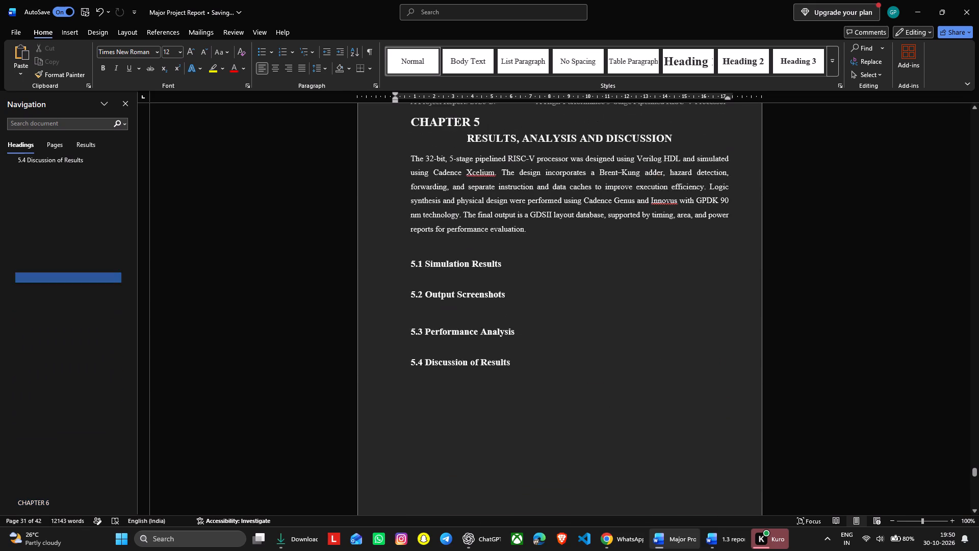
scroll(609, 224, "up", 4)
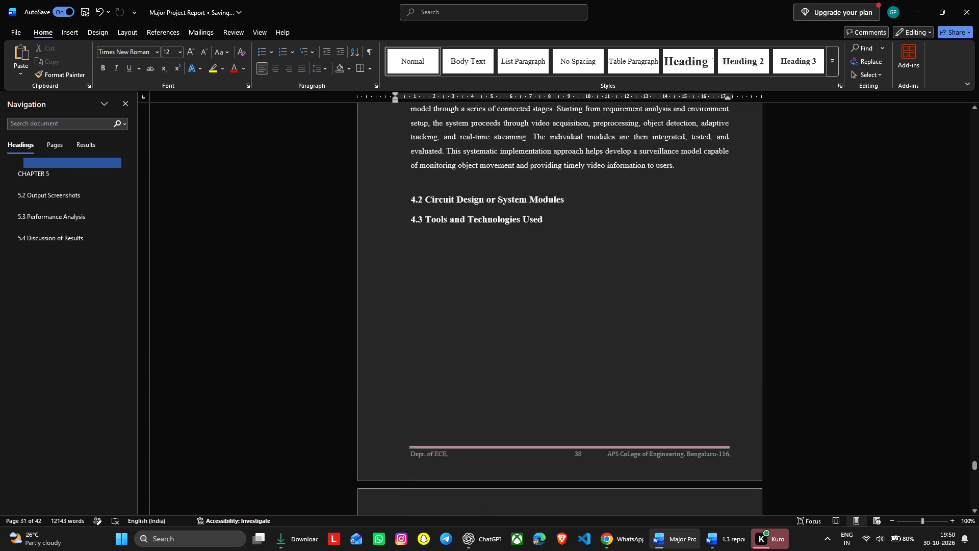
scroll(609, 224, "up", 7)
Copy the heading "4.2 Circuit Design or System Modules" that follows the Chapter 4 implementation summary.
scroll(609, 224, "down", 1)
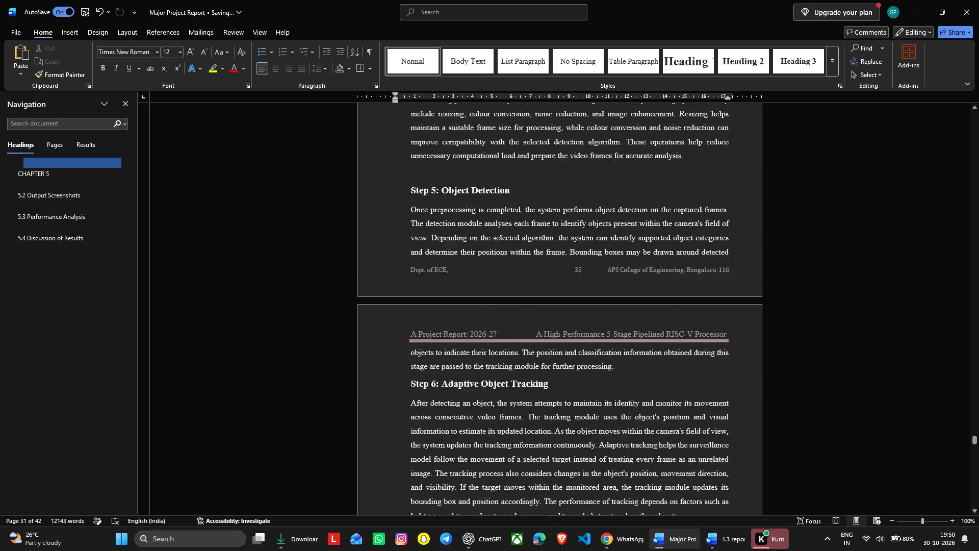
scroll(609, 224, "down", 2)
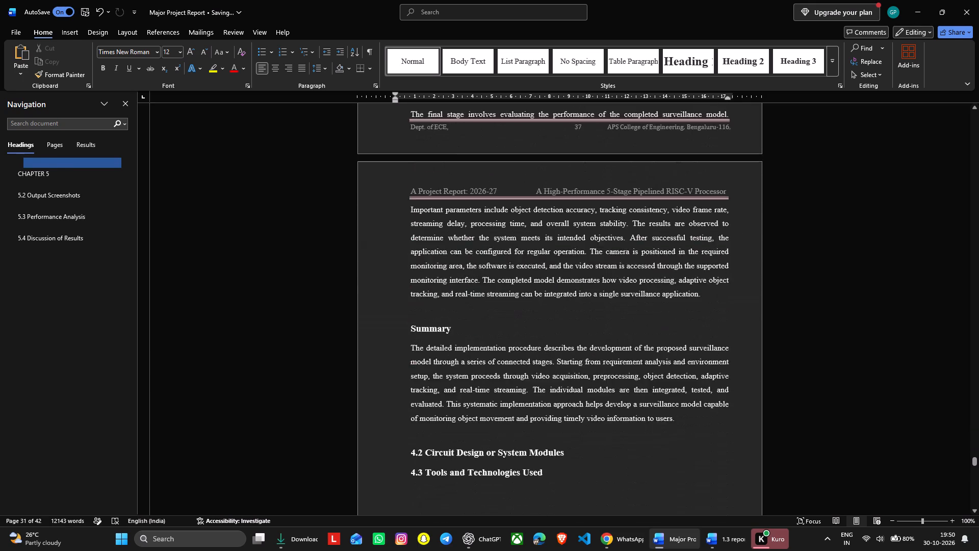
scroll(609, 224, "down", 2)
scroll(609, 224, "up", 3)
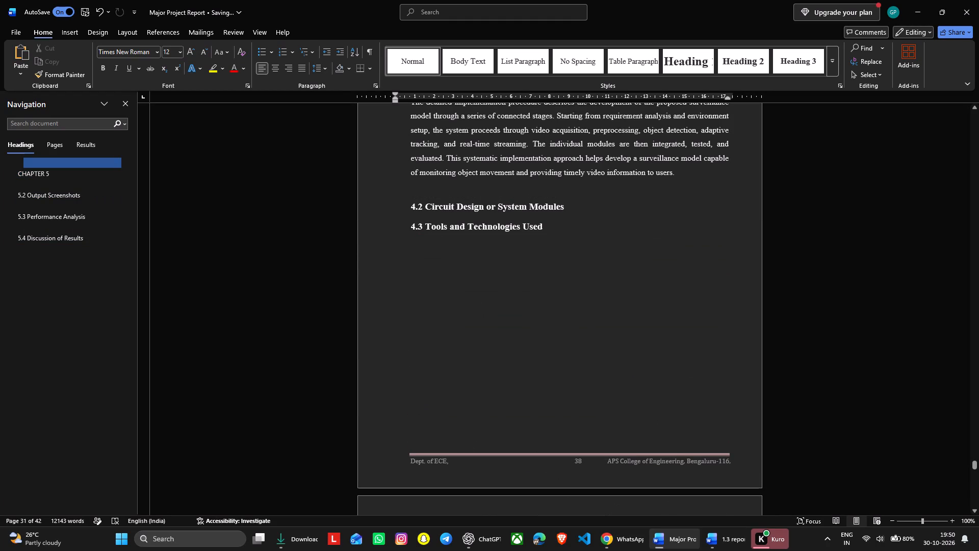
left_click_drag(567, 208, 420, 208)
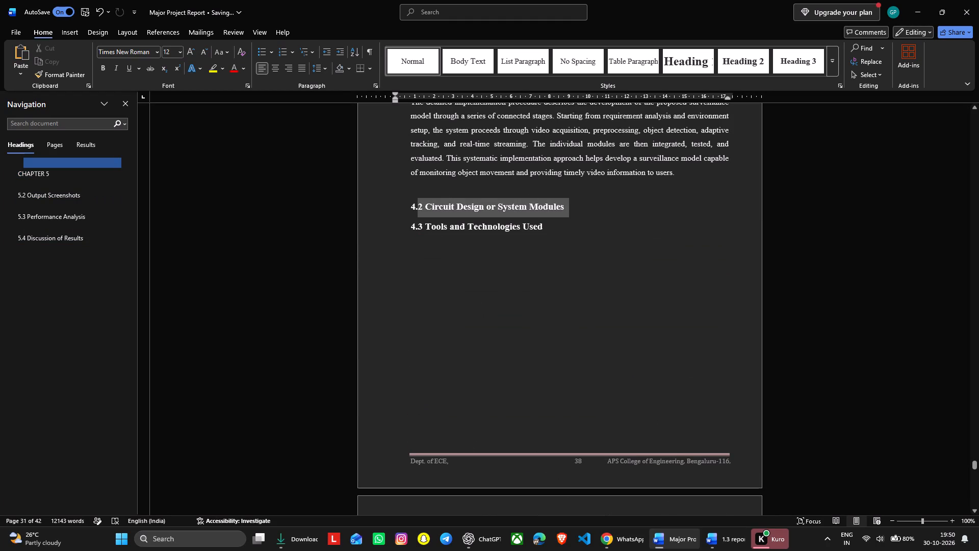
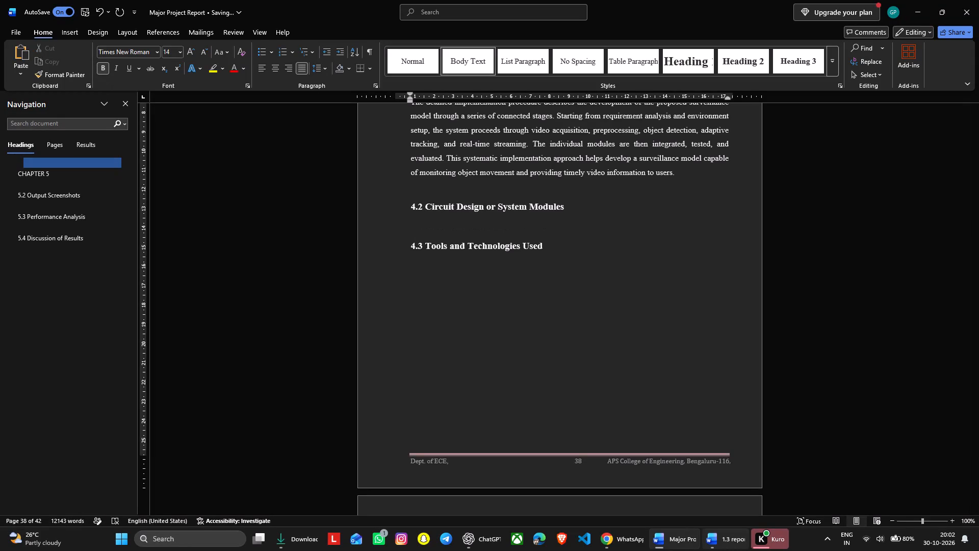
Paste the generated section 4.2 text into the report below the "4.2 Circuit Design or System Modules" heading.
key("ctrl+v")
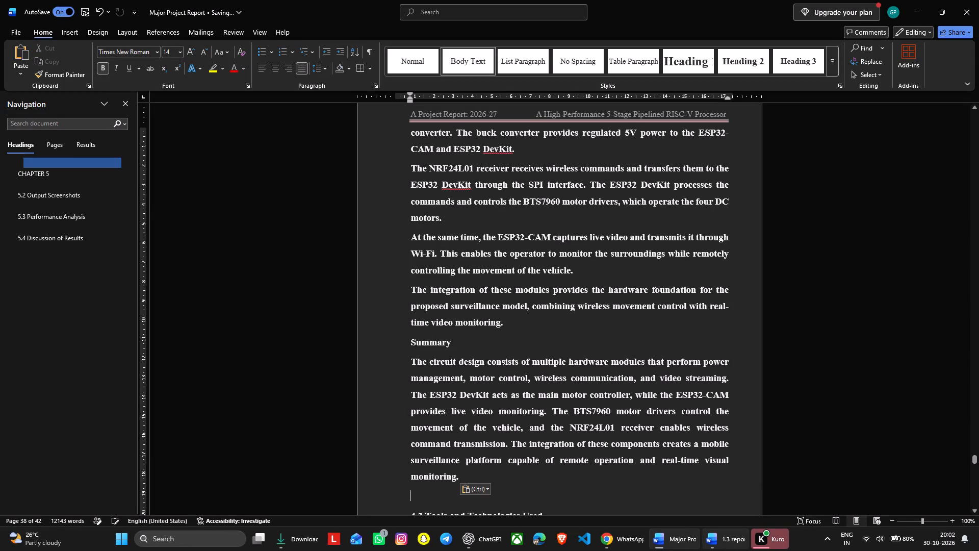
Delete the original mixed-case "4.2 Circuit Design or System Modules" heading above the pasted all-caps one.
scroll(581, 229, "up", 2)
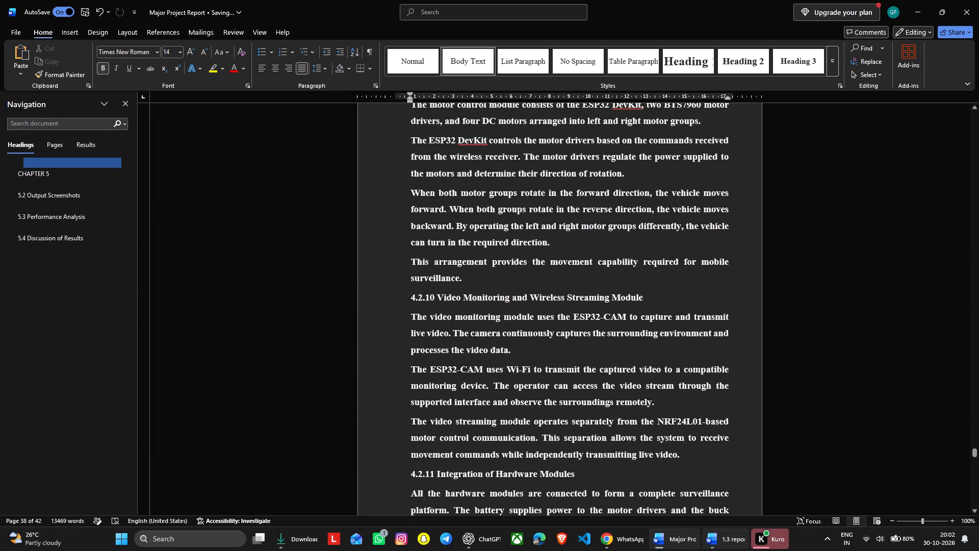
scroll(581, 229, "up", 4)
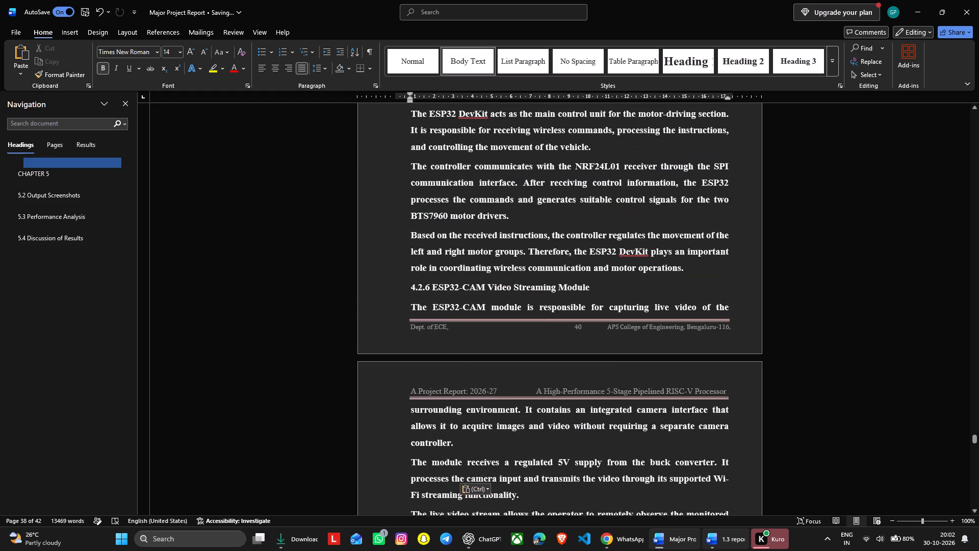
scroll(581, 229, "up", 4)
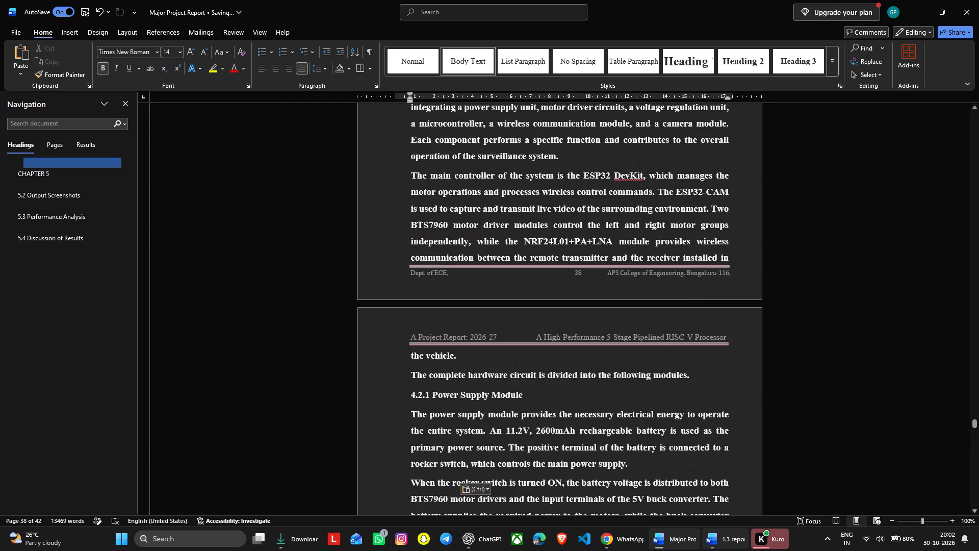
scroll(581, 229, "up", 1)
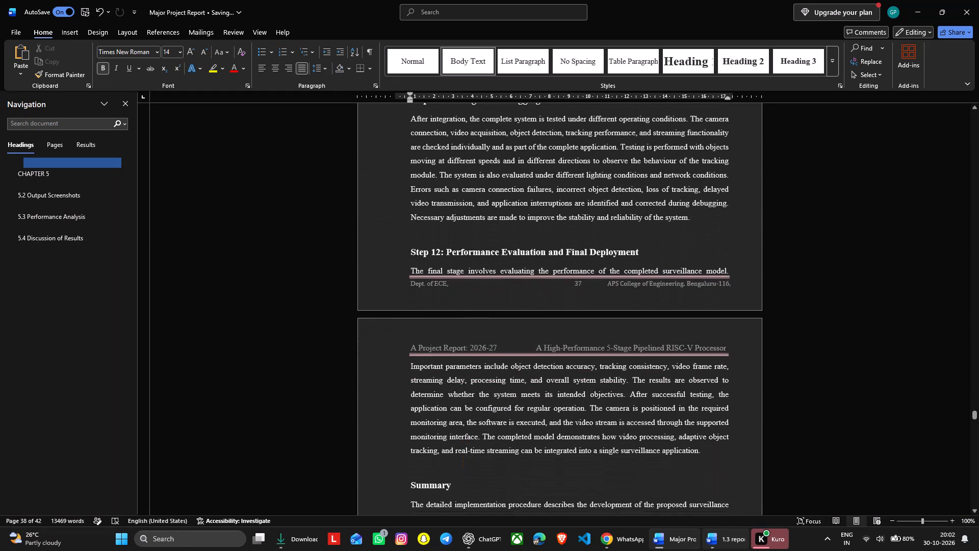
scroll(581, 229, "down", 1)
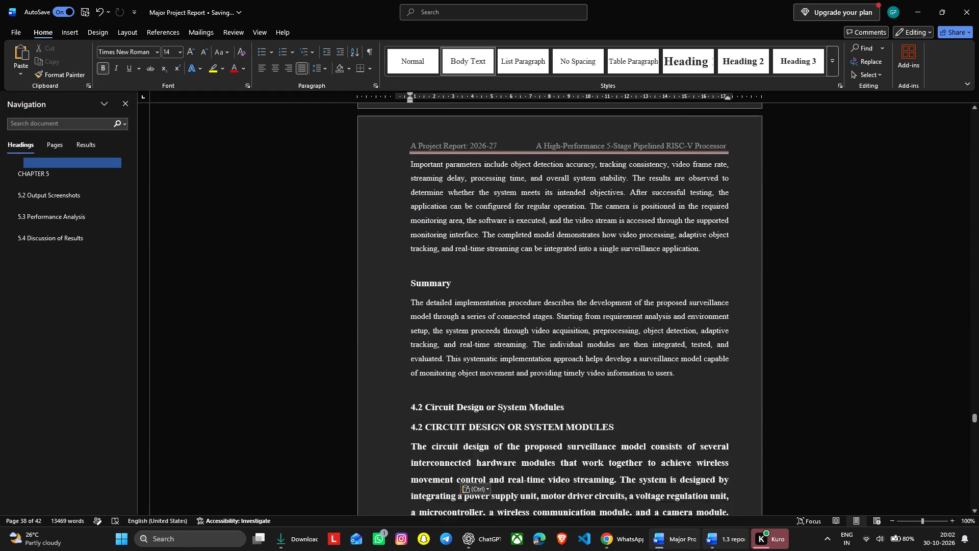
scroll(581, 229, "down", 2)
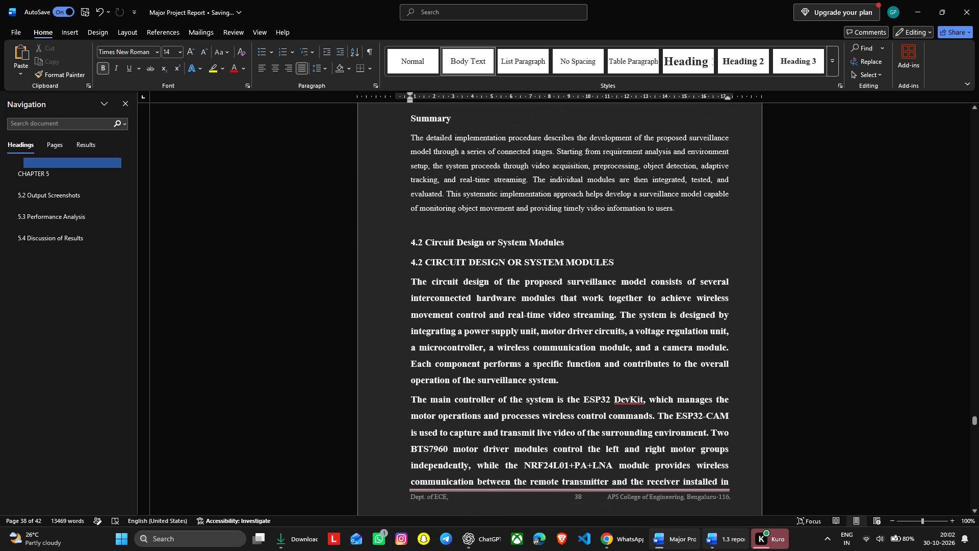
left_click_drag(566, 242, 406, 239)
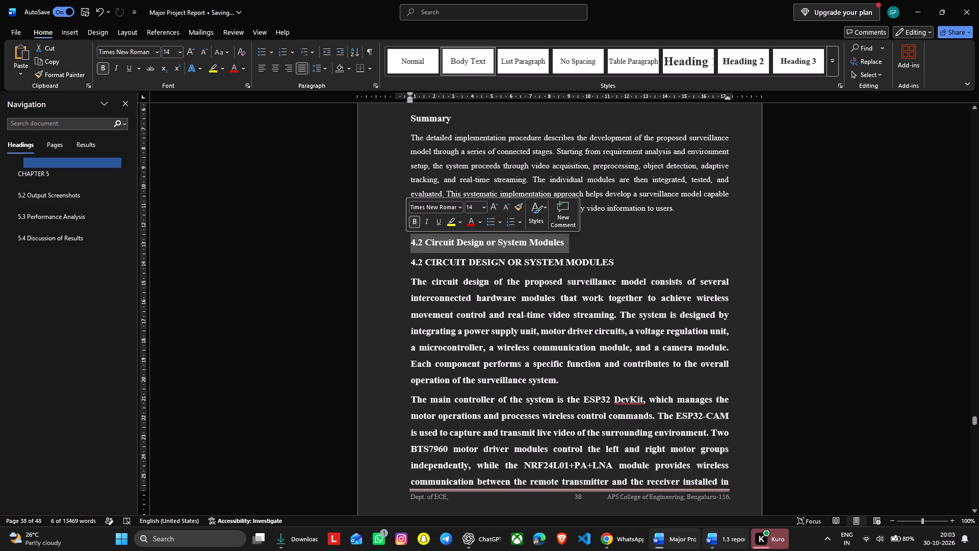
key("BackSpace")
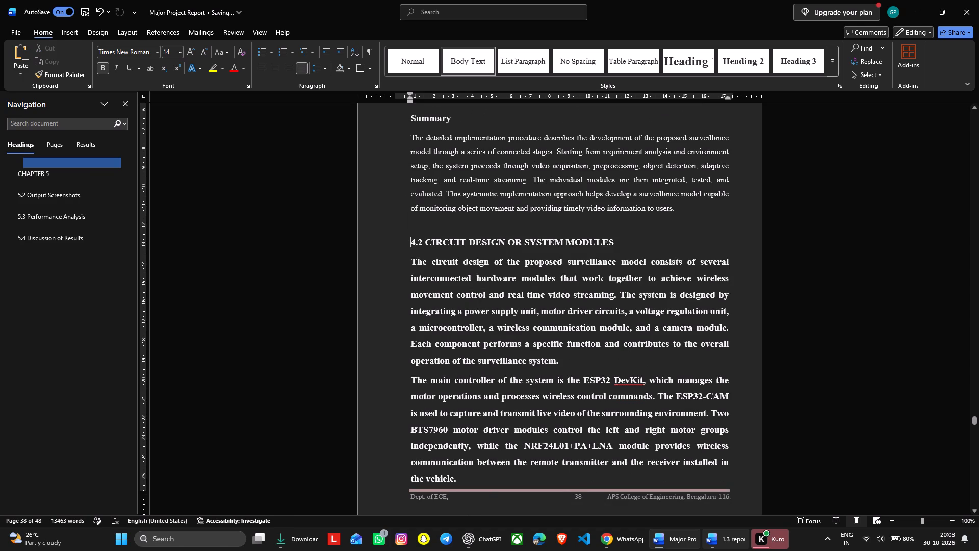
Increase the font size of the heading "4.2 CIRCUIT DESIGN OR SYSTEM MODULES" to 16.
left_click_drag(613, 241, 394, 238)
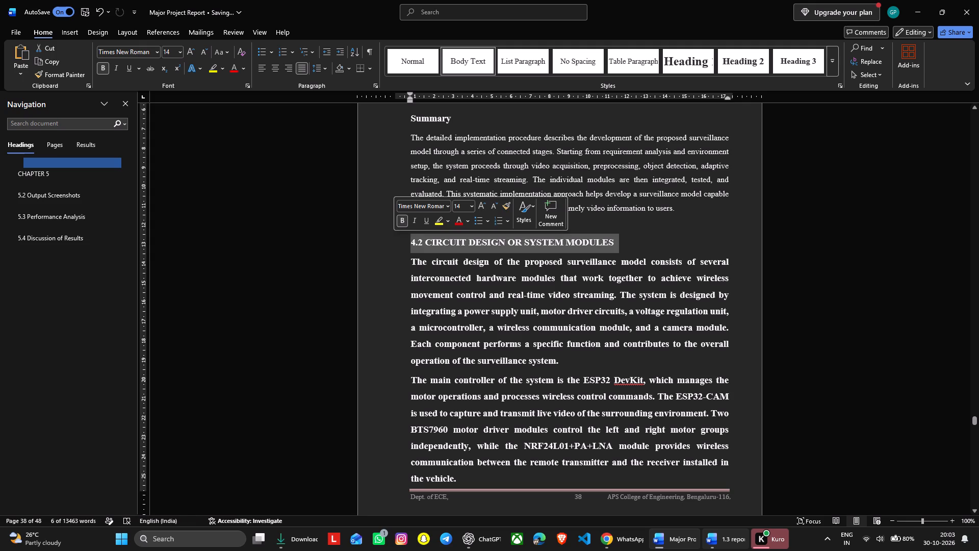
left_click(479, 204)
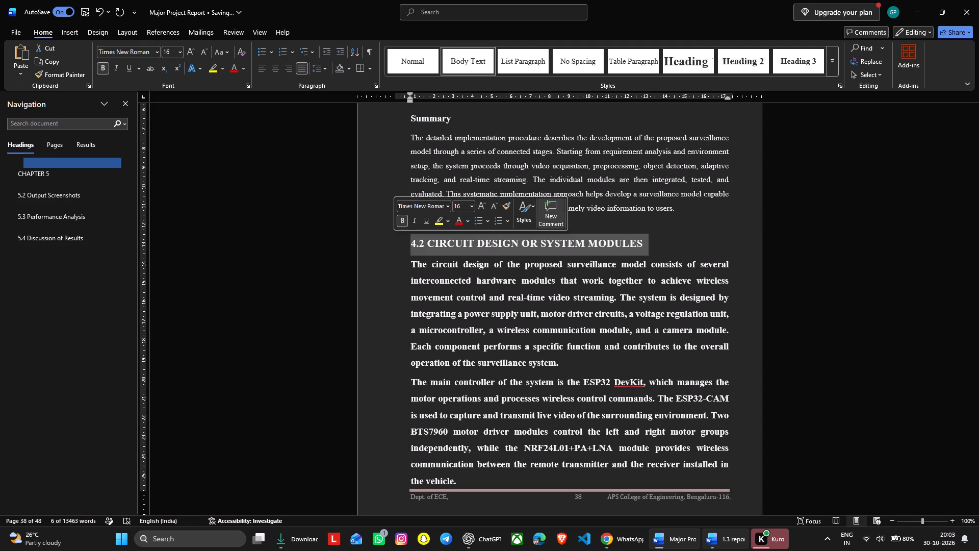
left_click(651, 239)
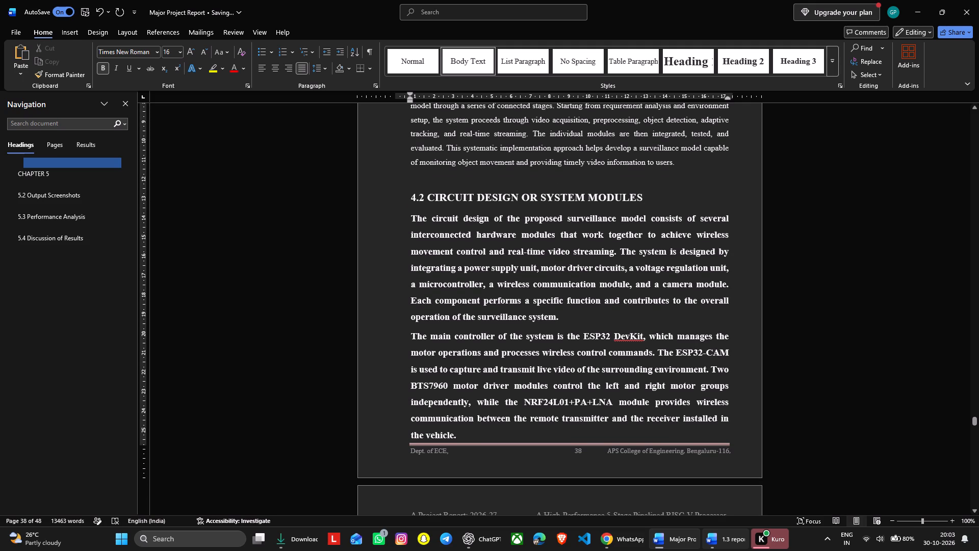
Reduce the font size of all section 4.2 text below its heading, through the end of the Summary paragraph, to 12.
left_click_drag(414, 216, 554, 350)
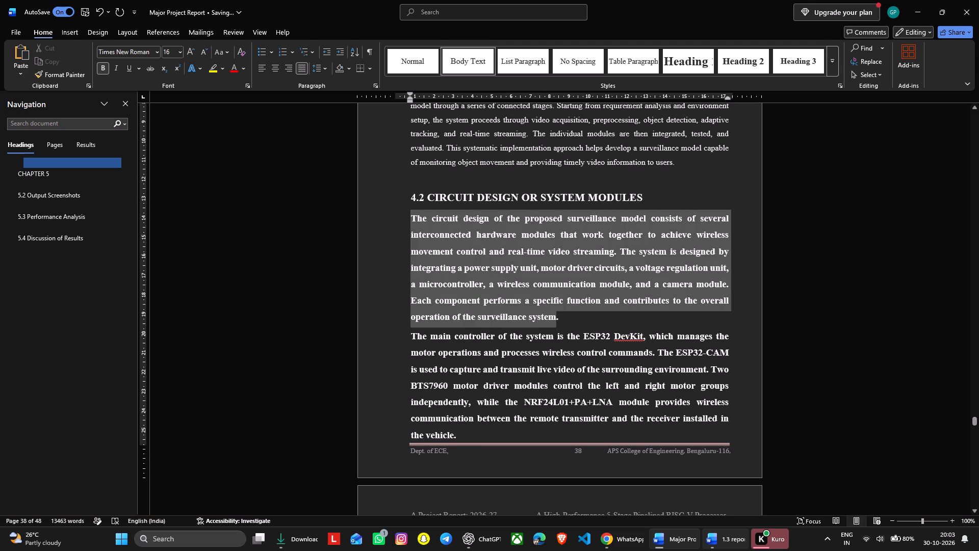
left_click_drag(554, 350, 690, 518)
scroll(693, 506, "up", 1)
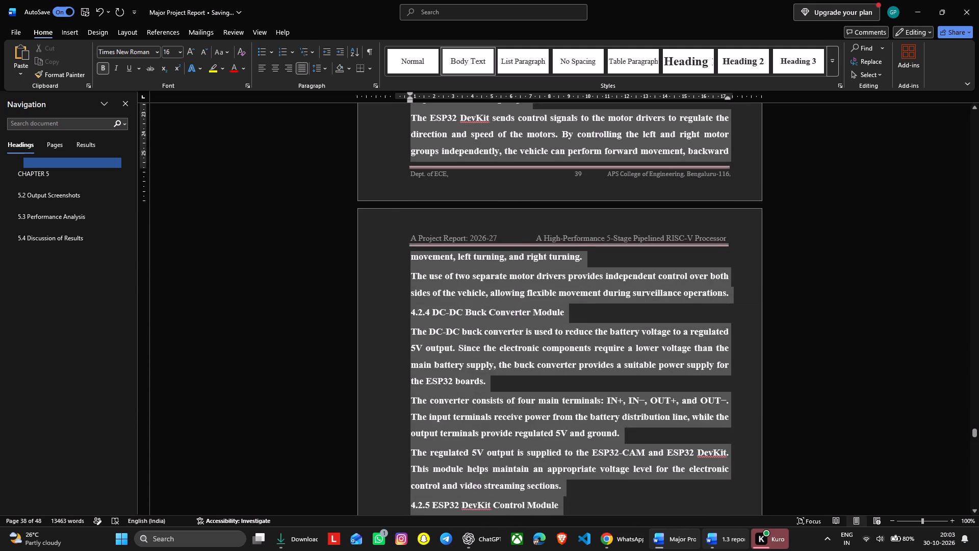
left_click_drag(690, 518, 693, 525)
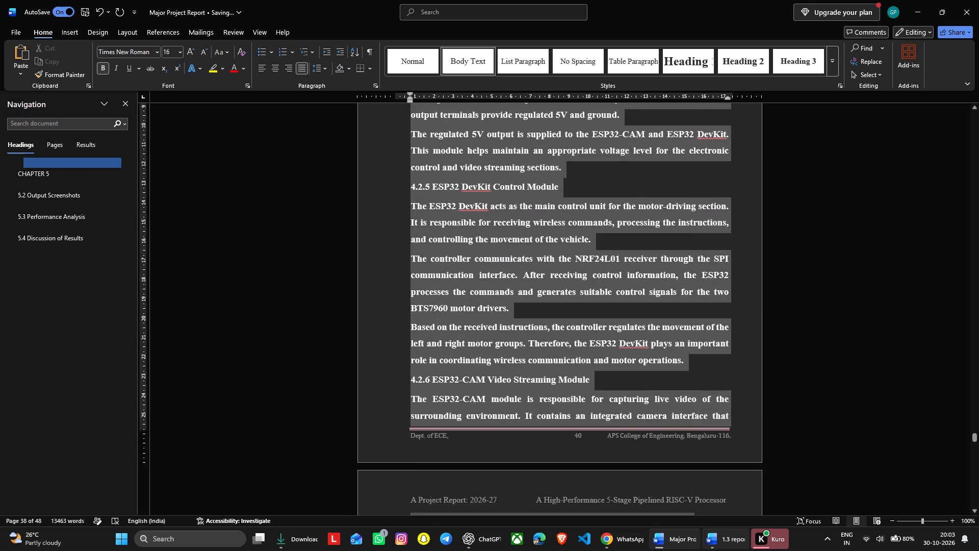
left_click_drag(693, 525, 690, 524)
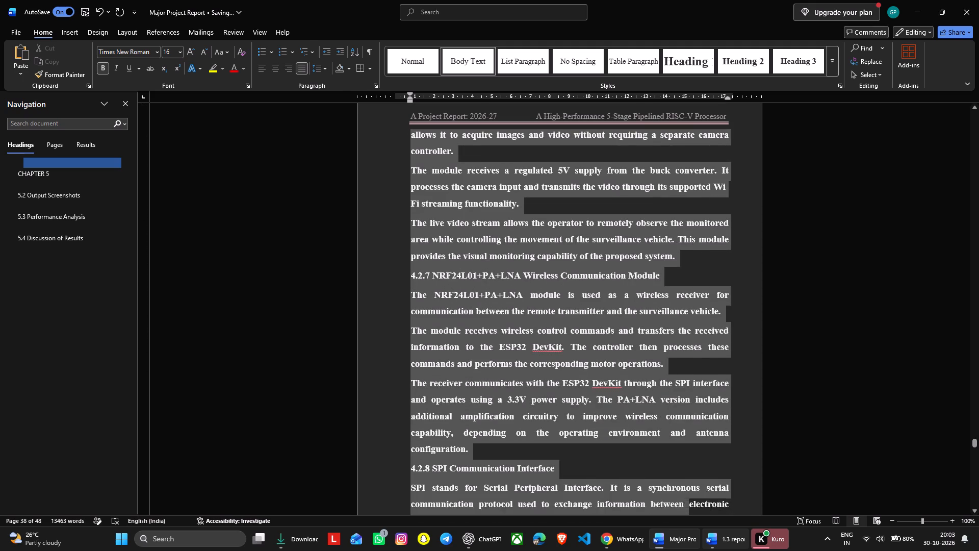
left_click_drag(690, 524, 690, 525)
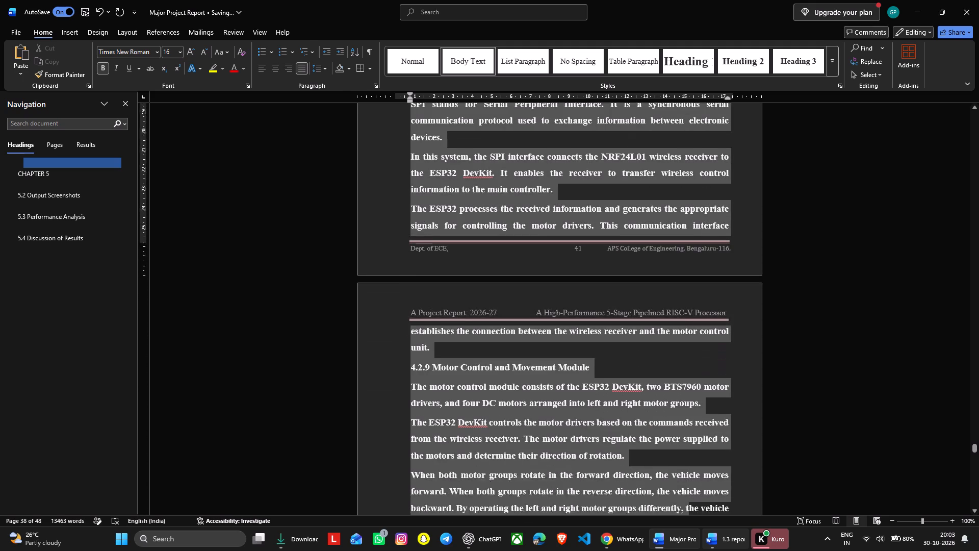
left_click_drag(690, 525, 688, 518)
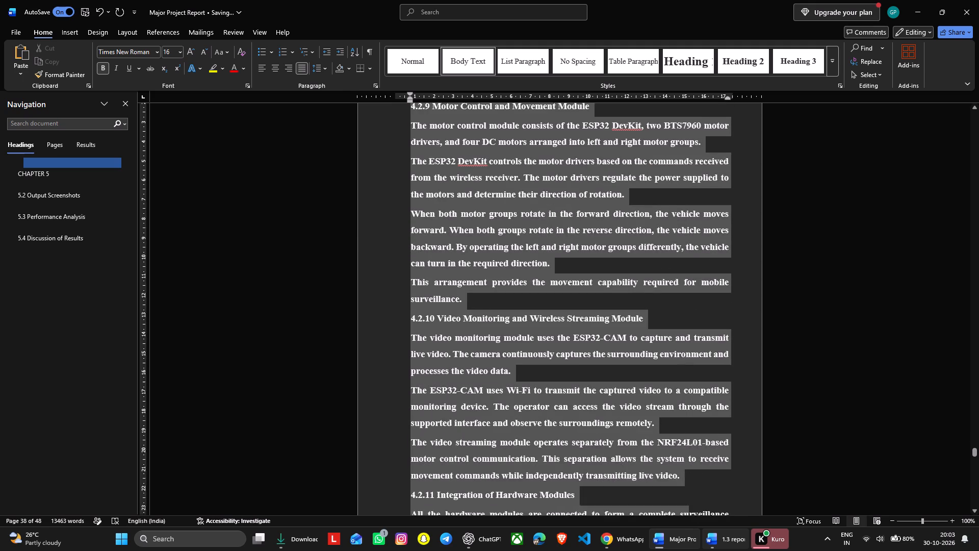
left_click_drag(688, 518, 686, 519)
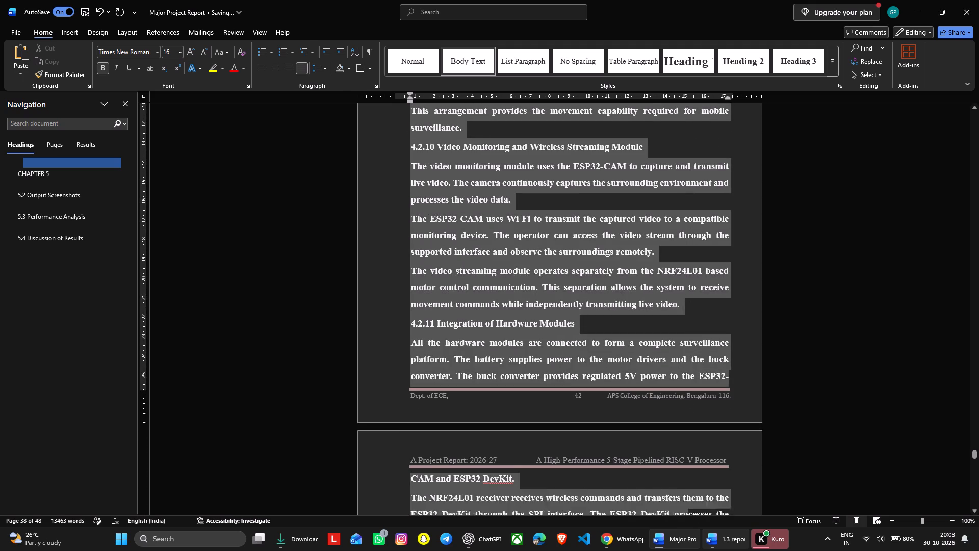
left_click_drag(686, 519, 687, 520)
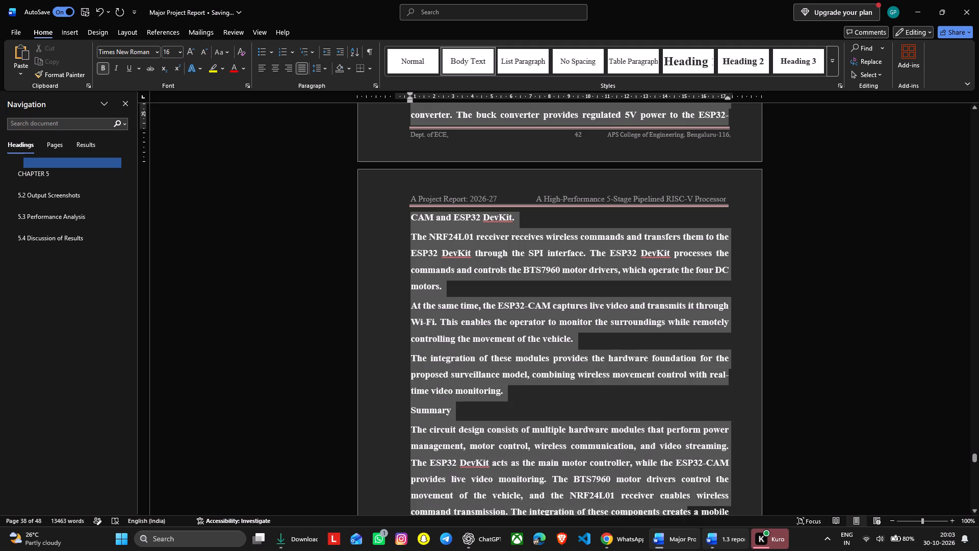
left_click_drag(687, 520, 534, 471)
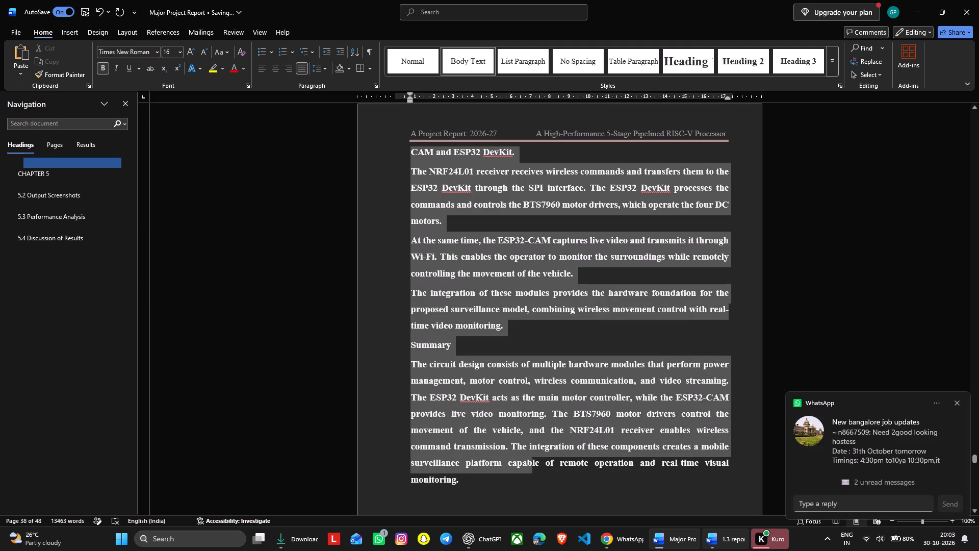
left_click_drag(534, 471, 728, 471)
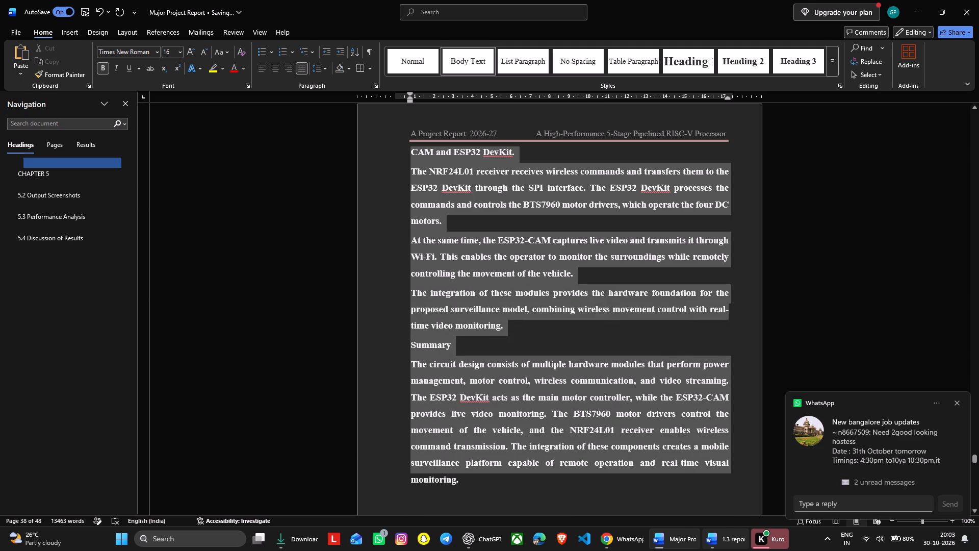
left_click_drag(728, 471, 728, 477)
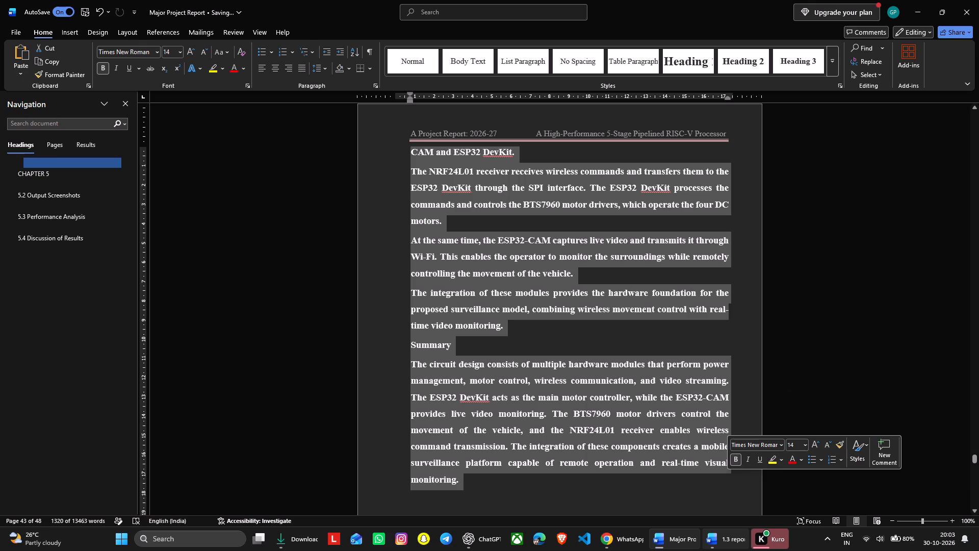
left_click(823, 446)
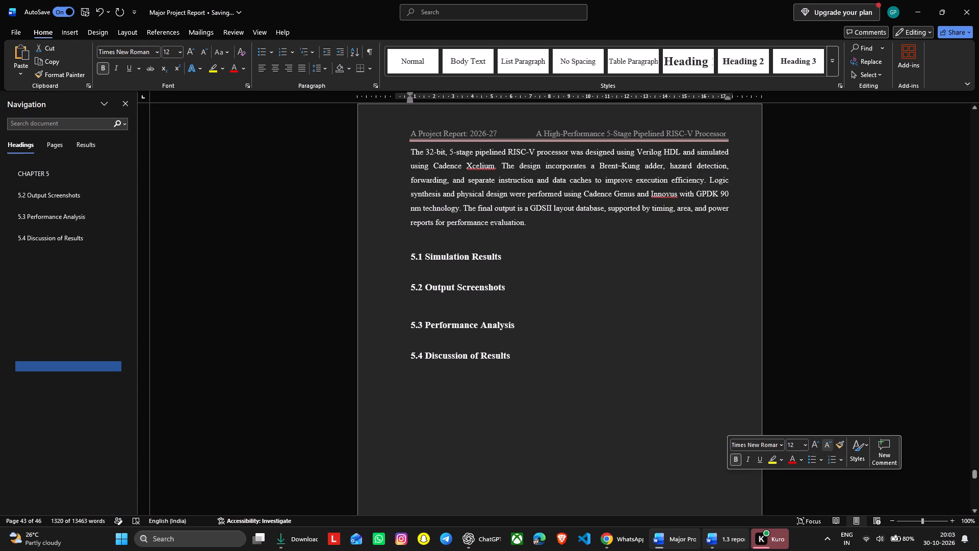
Go back from Chapter 5 to the end of section 4.2 and check the resized closing paragraphs and Summary.
scroll(706, 339, "up", 1)
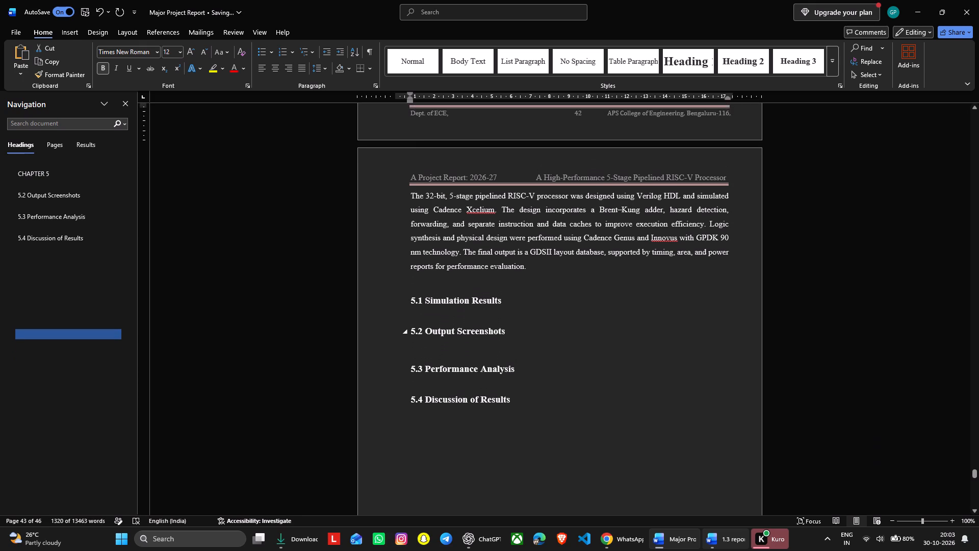
scroll(706, 339, "up", 2)
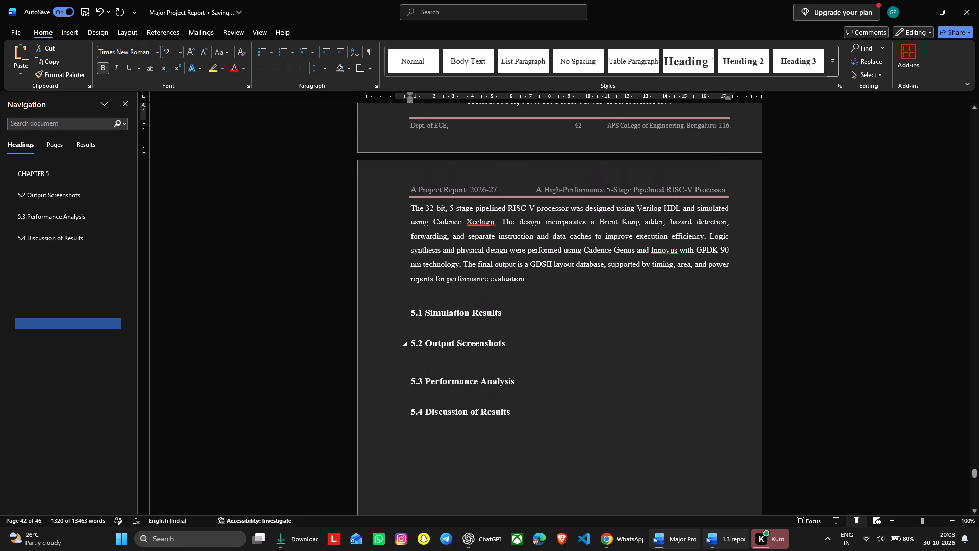
scroll(706, 339, "up", 1)
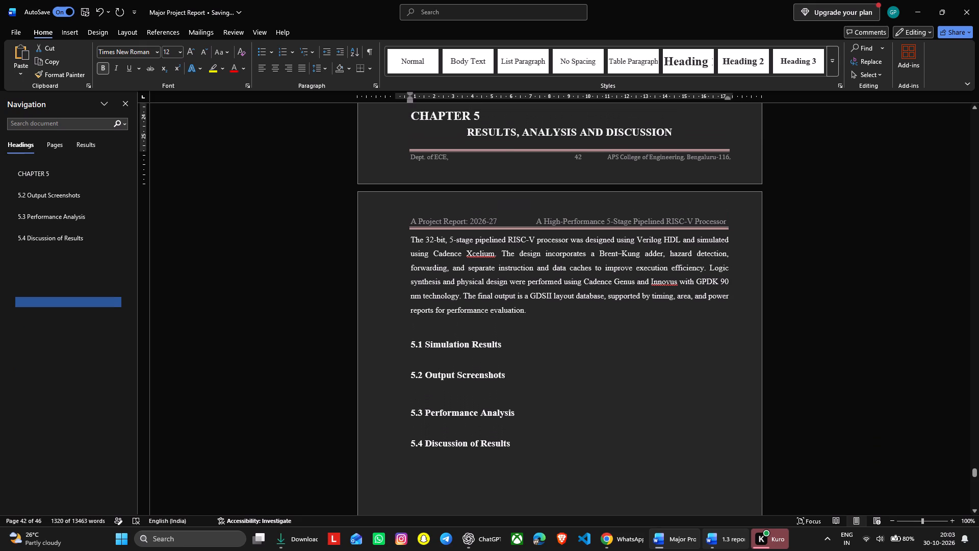
scroll(706, 339, "up", 2)
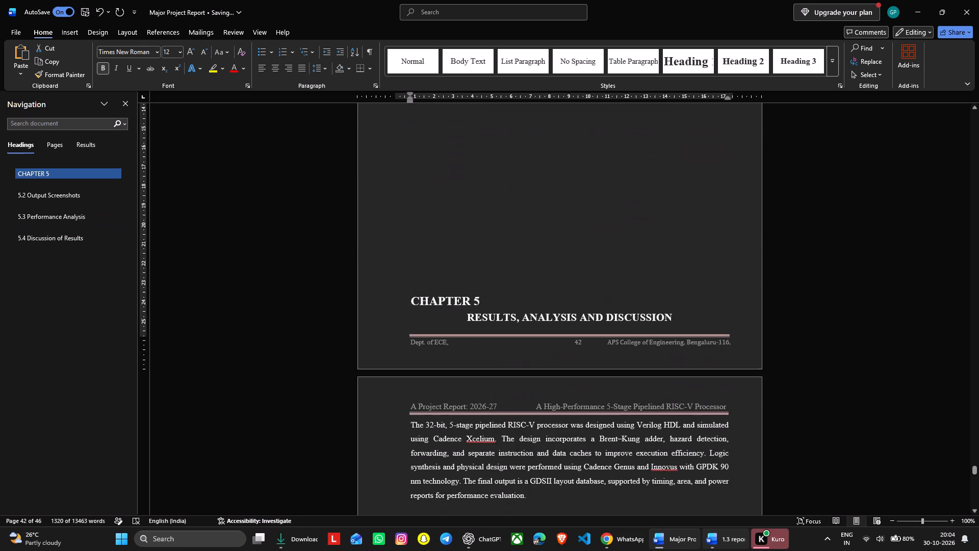
scroll(706, 339, "up", 1)
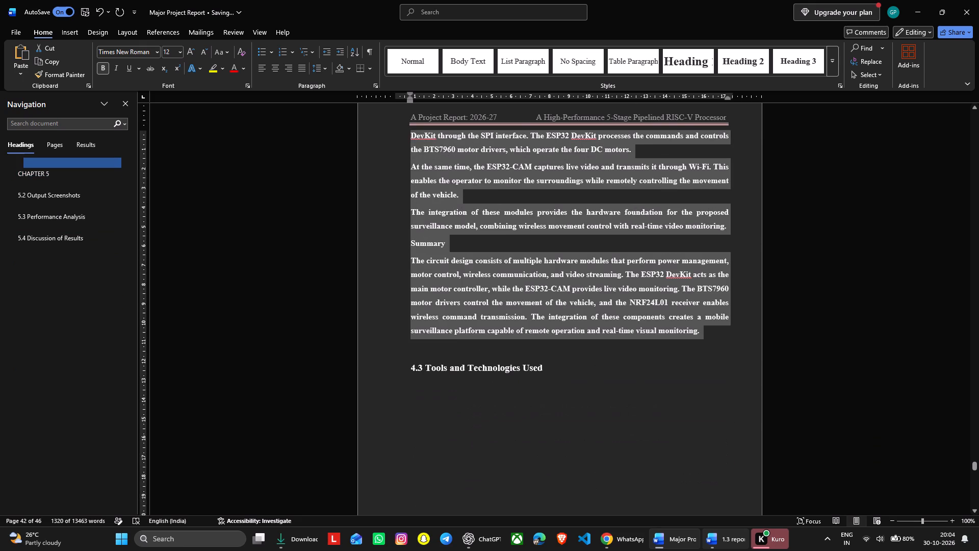
scroll(706, 339, "up", 1)
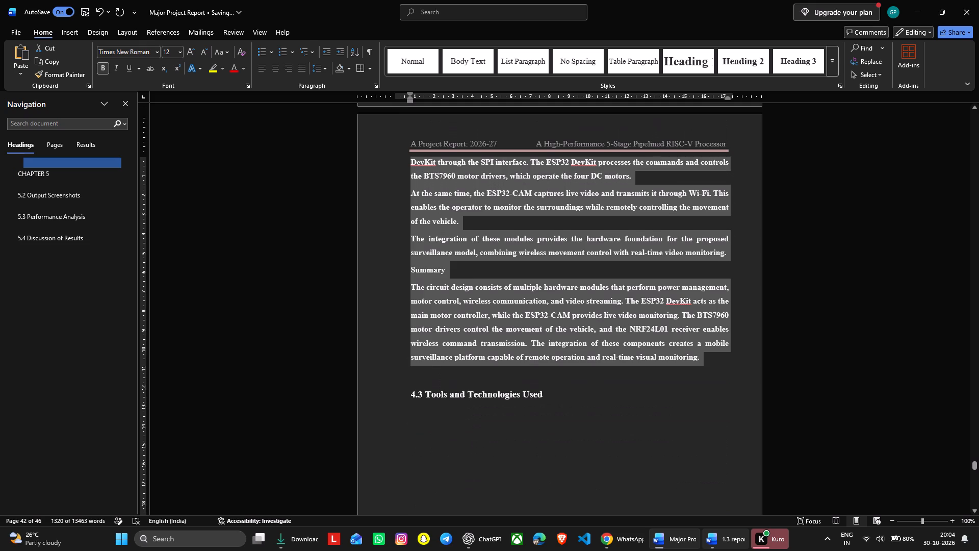
scroll(706, 339, "up", 2)
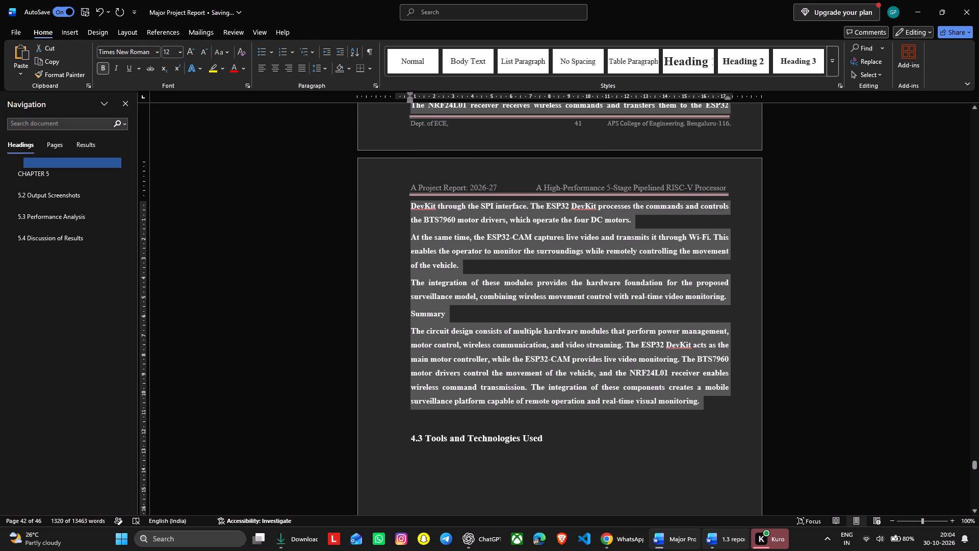
scroll(706, 339, "up", 1)
left_click(606, 320)
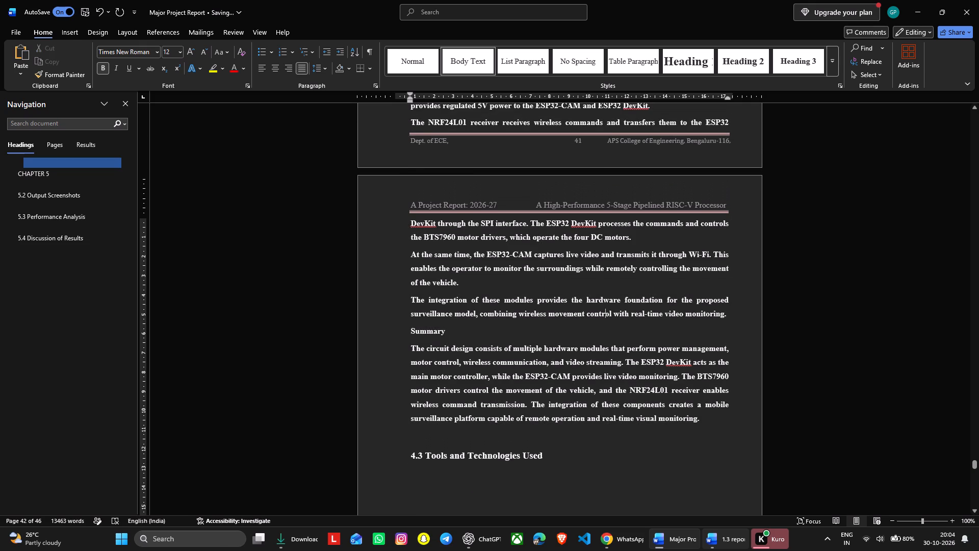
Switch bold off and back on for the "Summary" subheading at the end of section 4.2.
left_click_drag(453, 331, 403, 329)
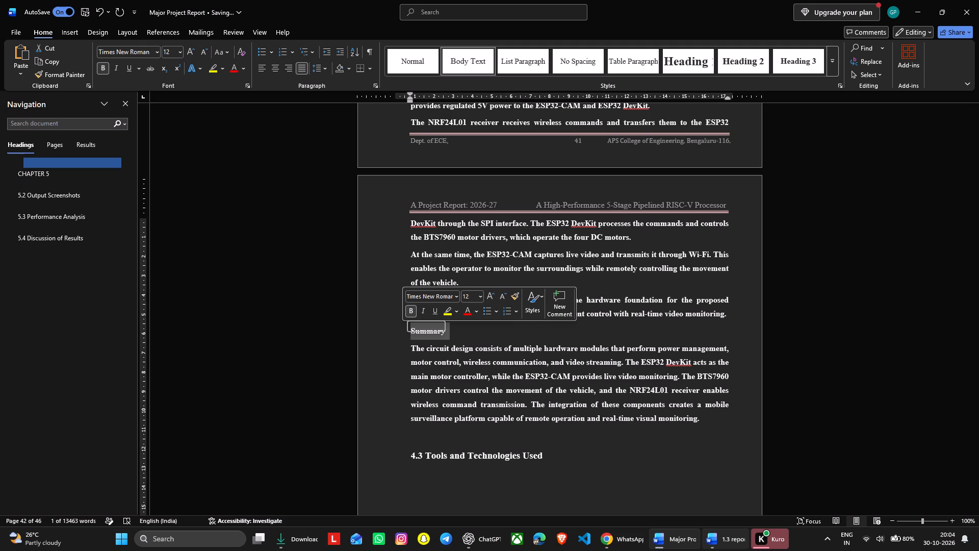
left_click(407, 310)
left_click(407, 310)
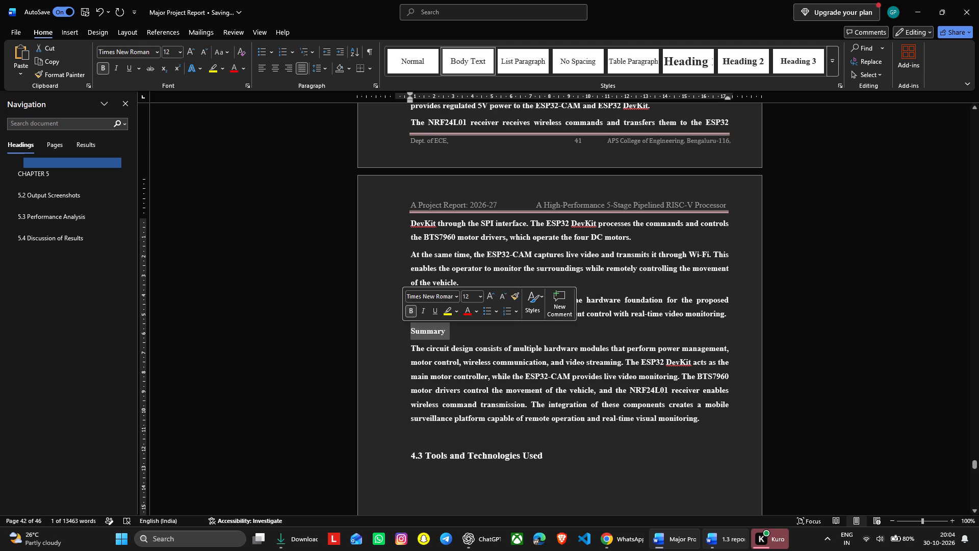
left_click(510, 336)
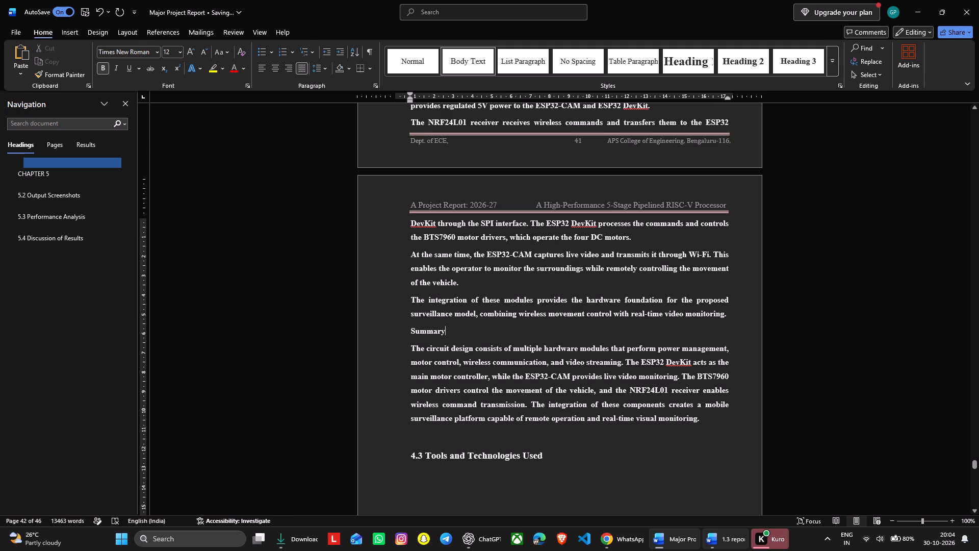
Remove bold from the body paragraph under the "Summary" subheading at the end of section 4.2.
left_click_drag(413, 346, 699, 422)
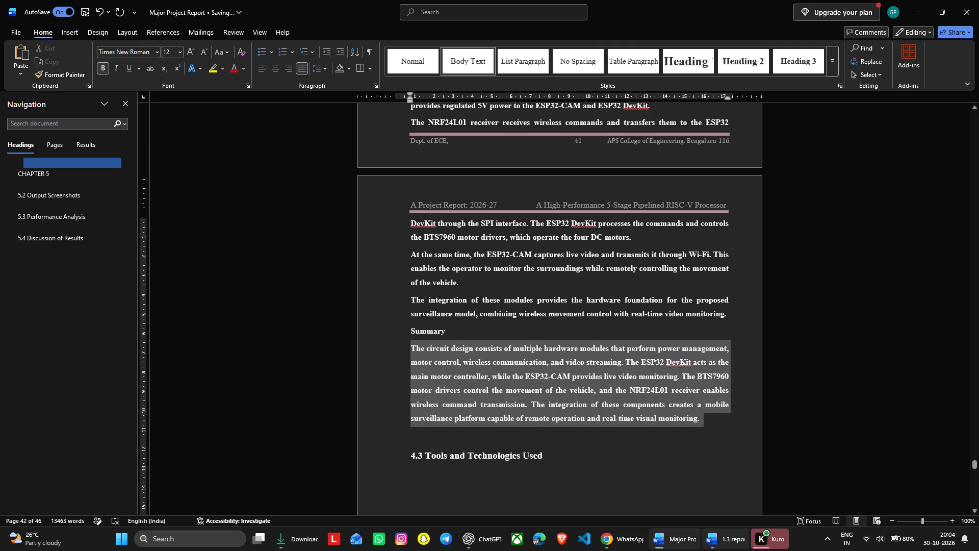
left_click_drag(699, 422, 706, 419)
left_click(714, 399)
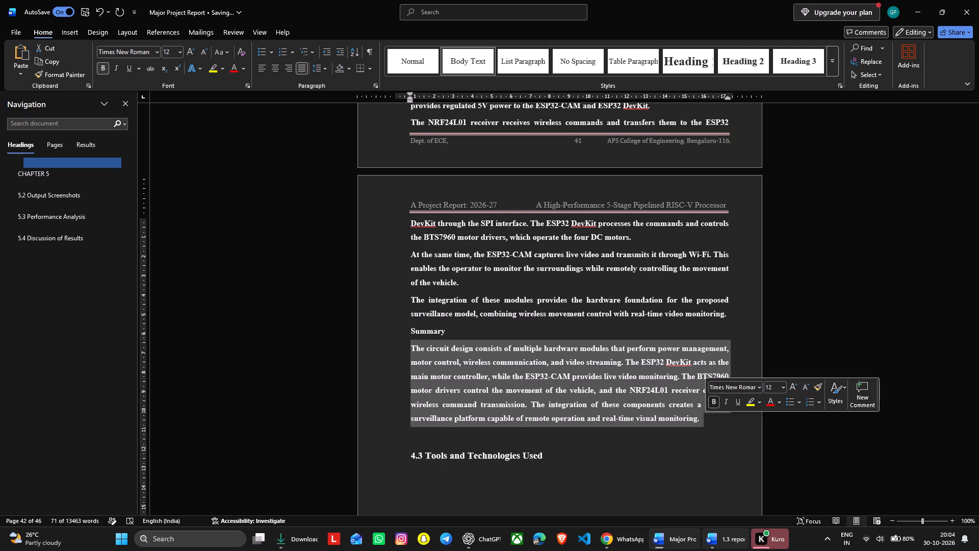
left_click(695, 445)
Remove bold from all body paragraphs under "4.2.11 Integration of Hardware Modules", up to the "Summary" subheading.
scroll(570, 361, "up", 1)
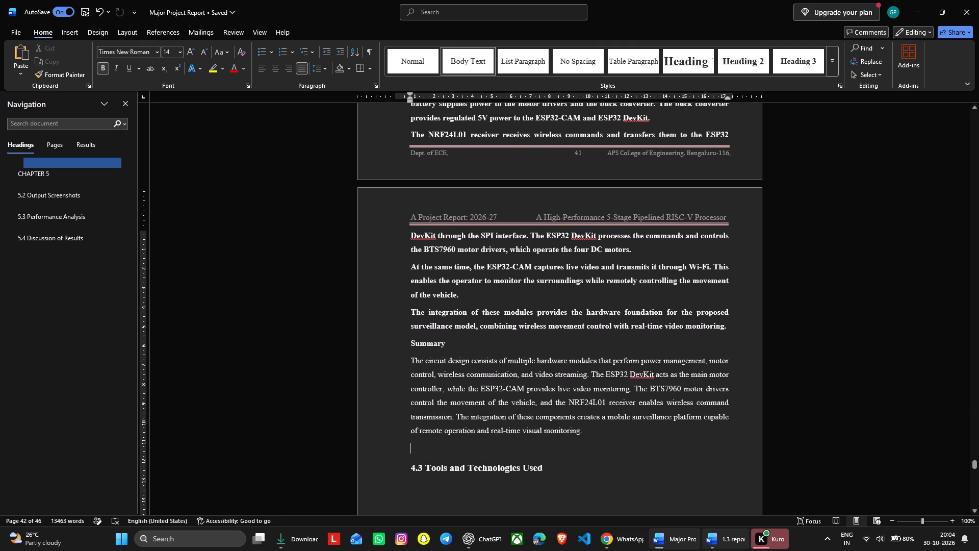
scroll(570, 361, "up", 3)
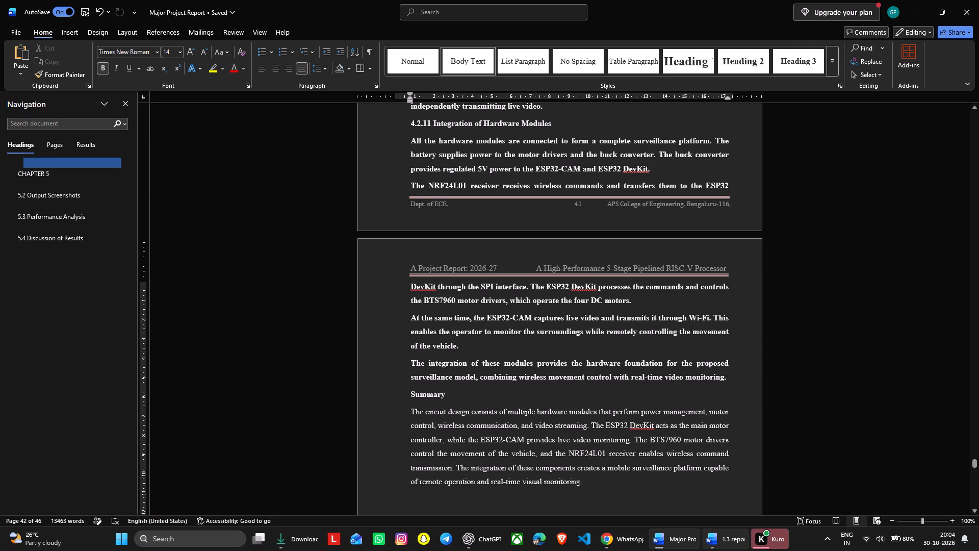
left_click_drag(412, 145, 503, 263)
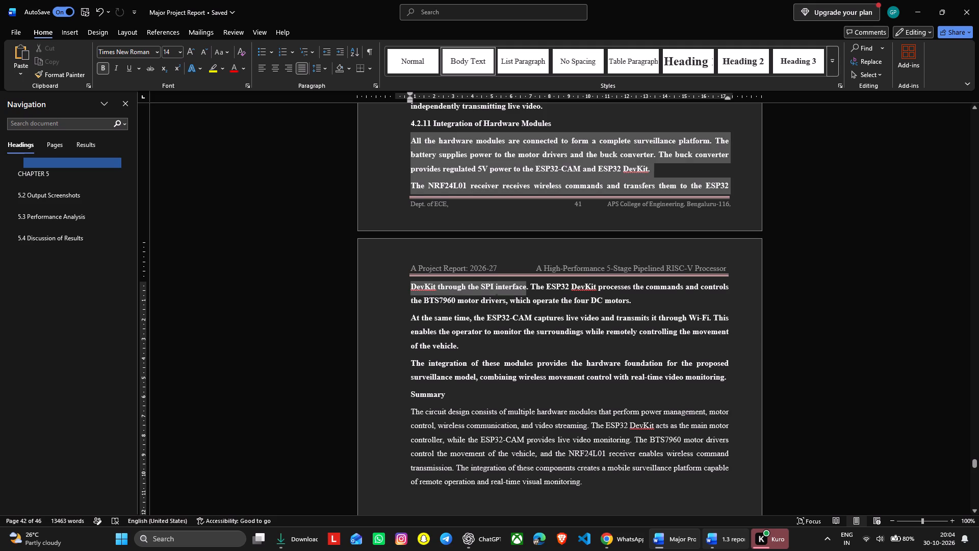
left_click_drag(503, 263, 622, 364)
scroll(528, 304, "up", 1)
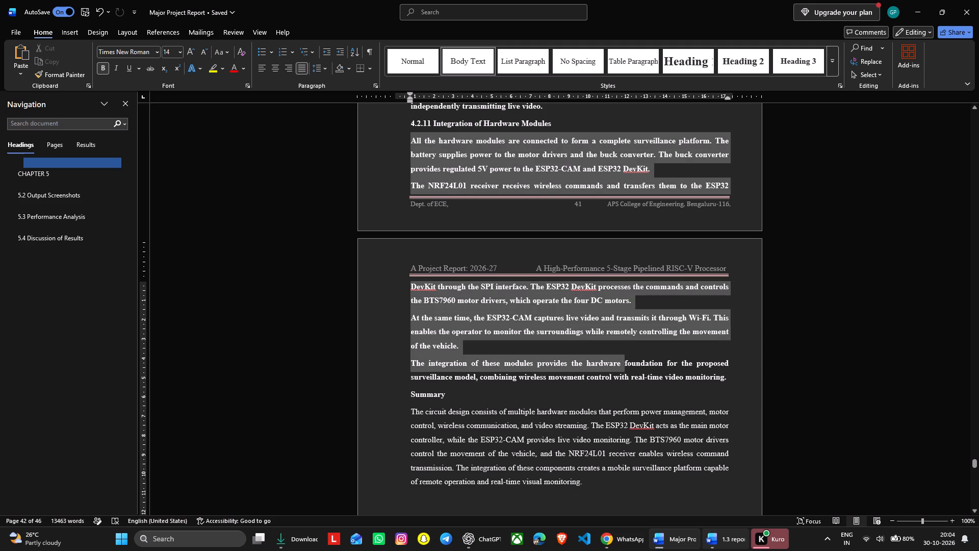
left_click_drag(622, 364, 730, 384)
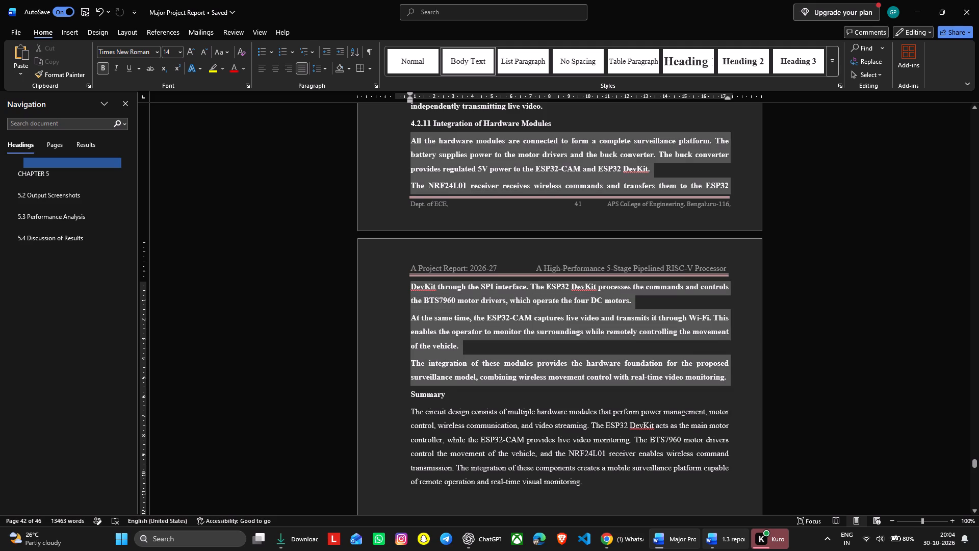
left_click_drag(730, 384, 728, 383)
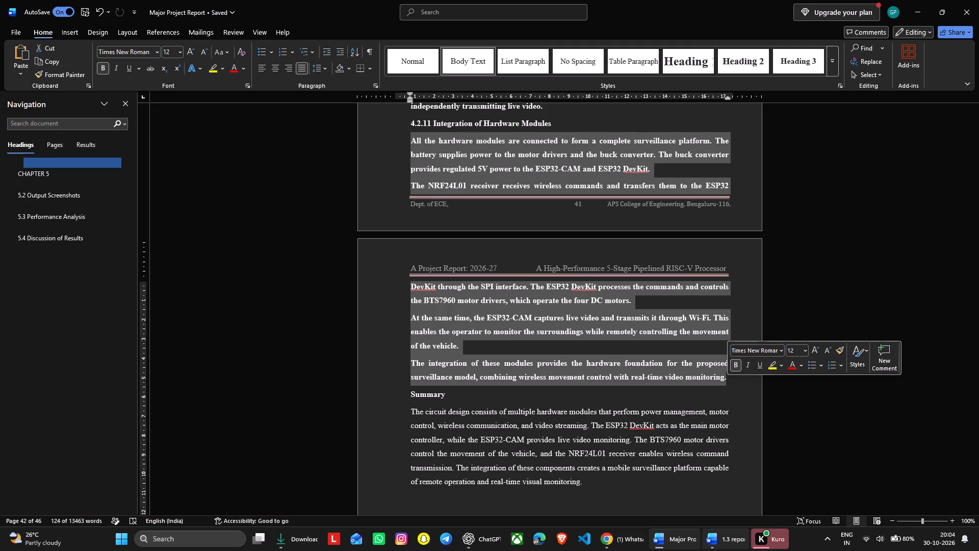
left_click(736, 362)
left_click(697, 364)
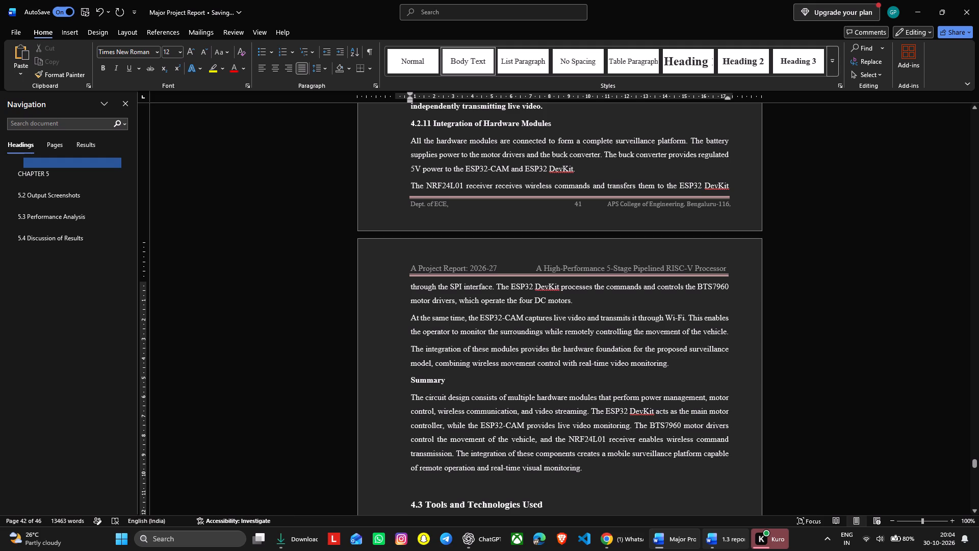
Look back through section 4.2 from 4.2.11 to 4.2.1 and examine which subheadings and body text are bold.
scroll(630, 311, "up", 1)
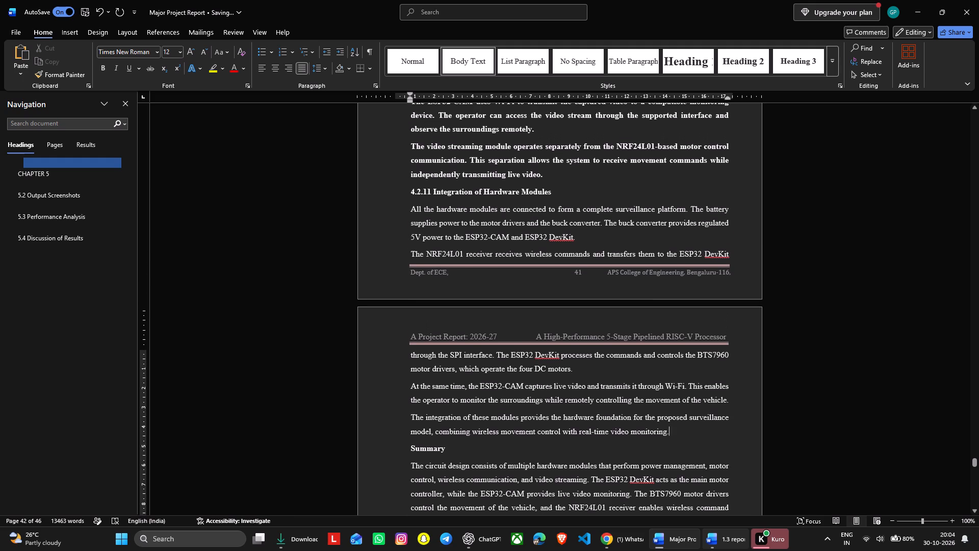
scroll(630, 311, "up", 2)
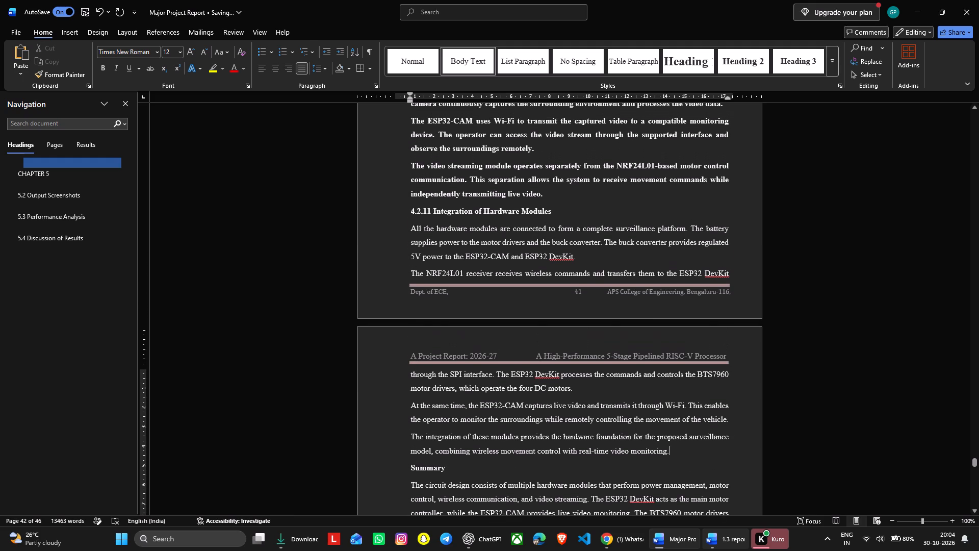
scroll(630, 311, "up", 2)
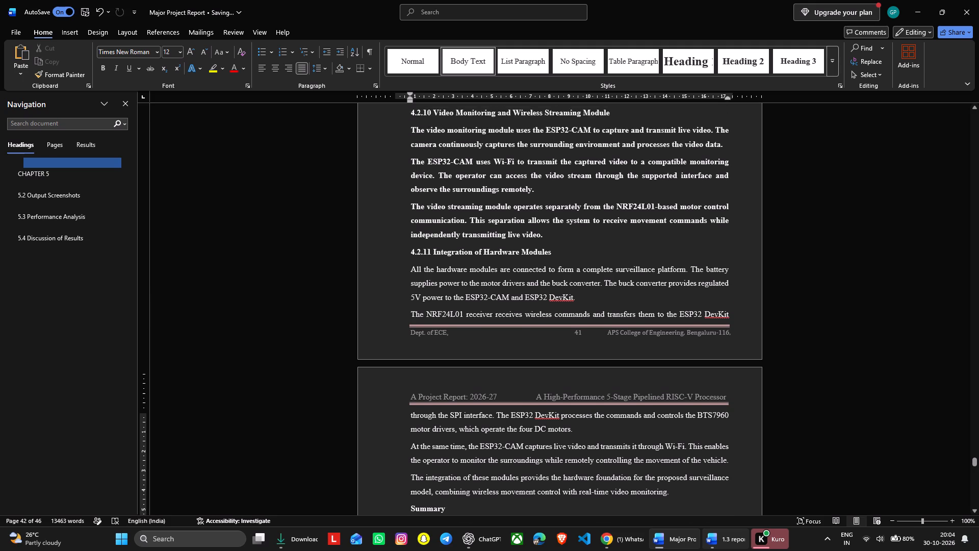
scroll(630, 311, "up", 3)
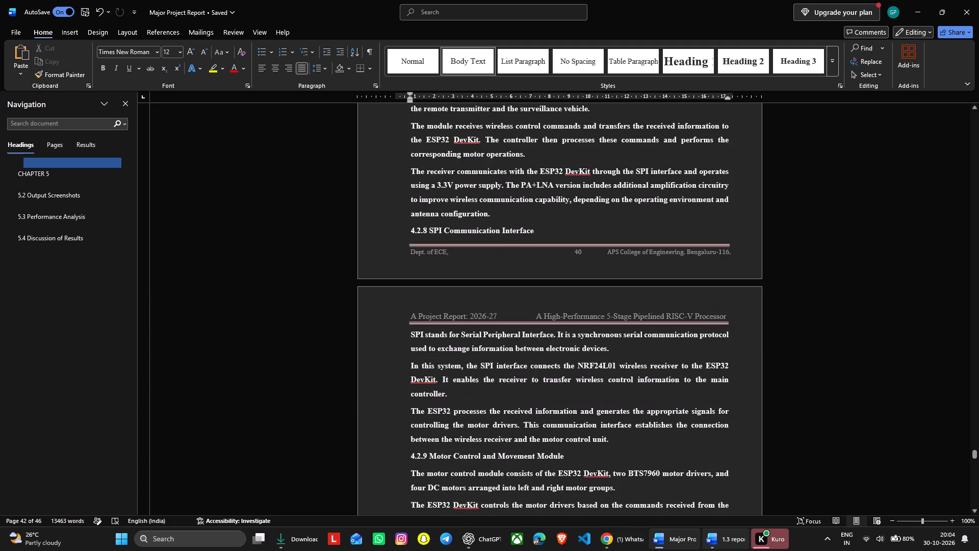
scroll(630, 311, "up", 5)
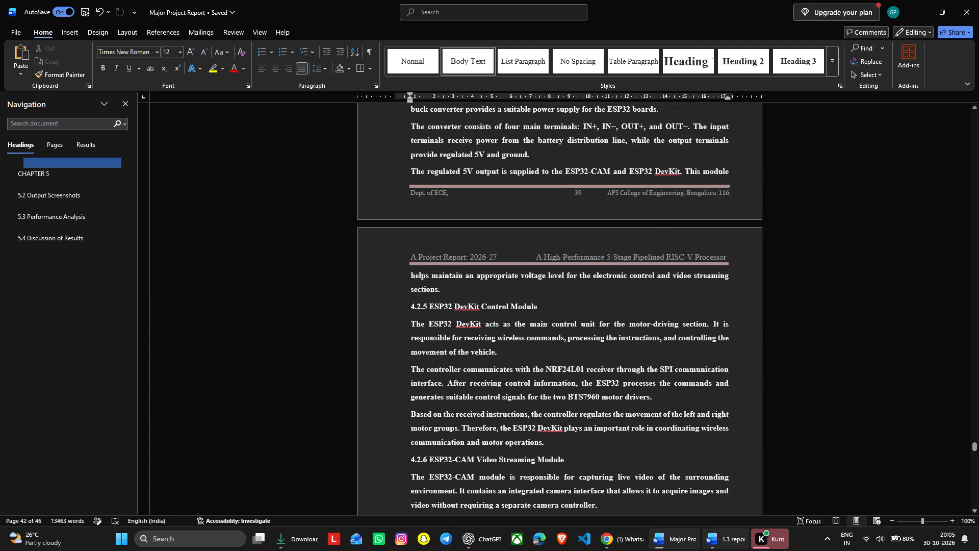
scroll(630, 311, "up", 3)
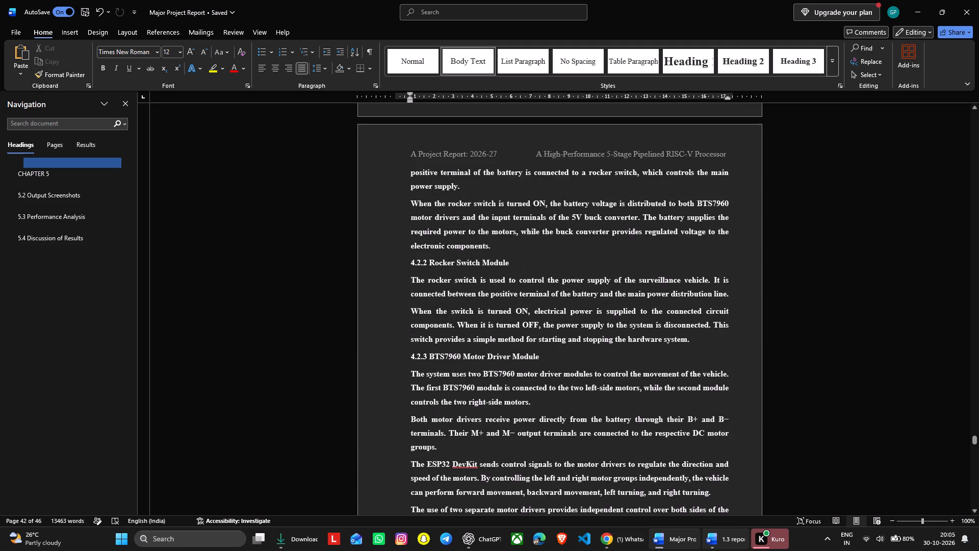
scroll(630, 311, "up", 2)
scroll(630, 311, "down", 1)
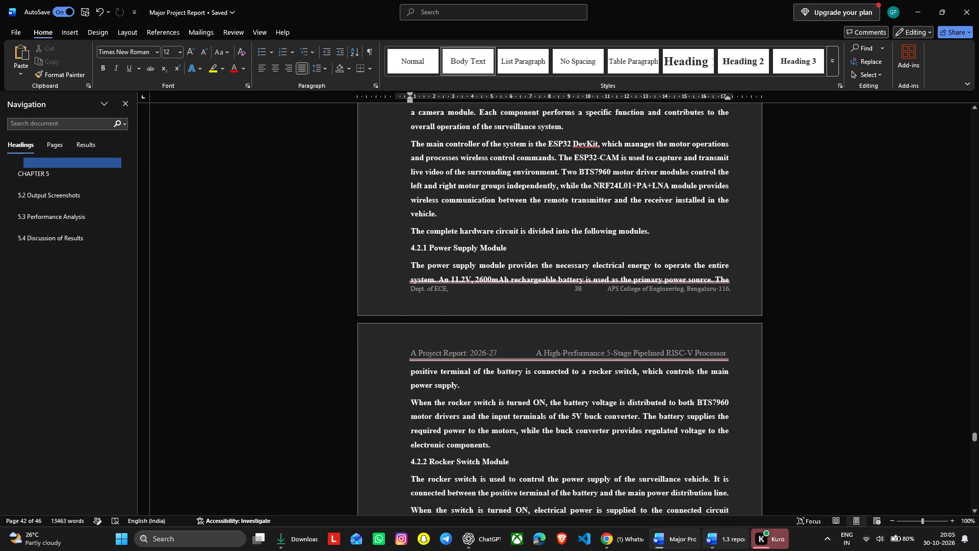
scroll(630, 311, "down", 4)
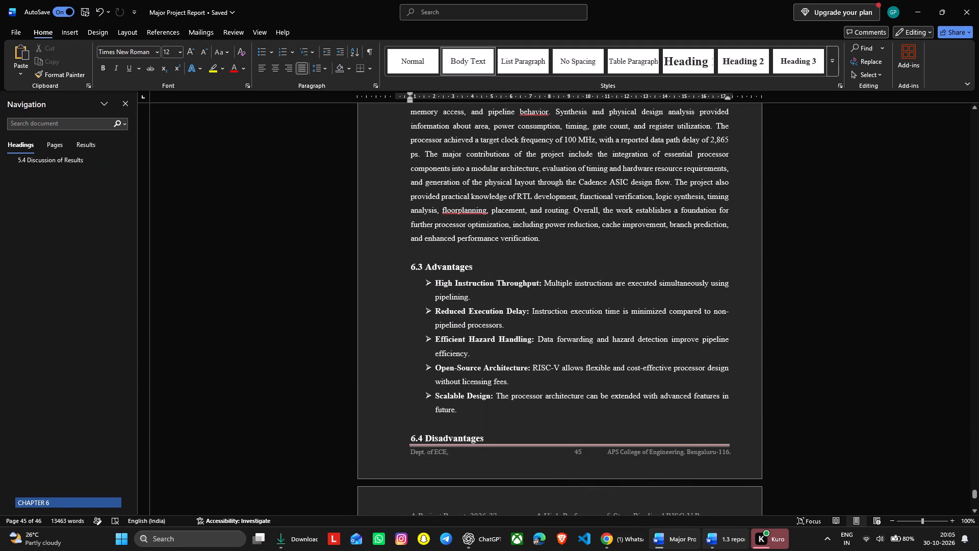
Remove bold from all of section 4.2's text, subheadings included, from the opening paragraph below its heading to the end of the Summary paragraph.
scroll(630, 311, "up", 1)
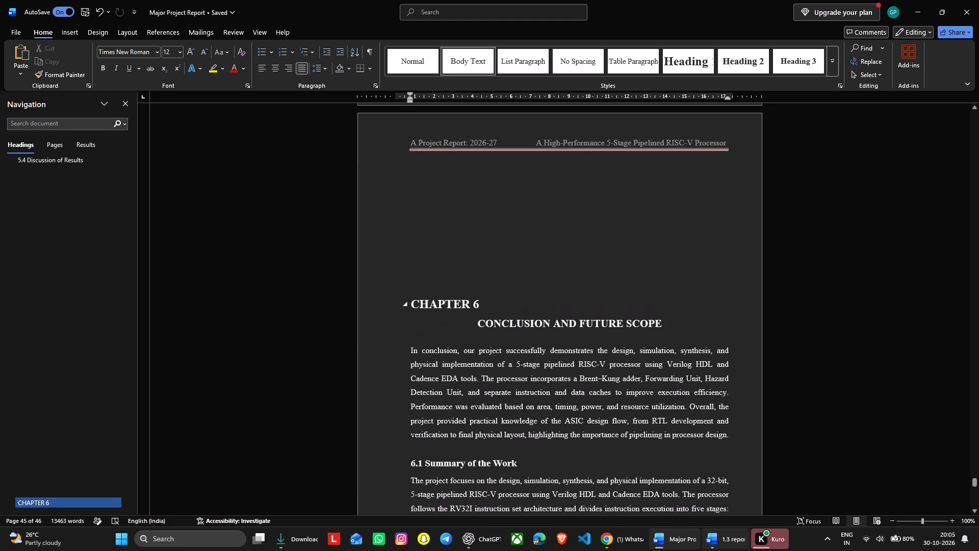
scroll(630, 311, "up", 2)
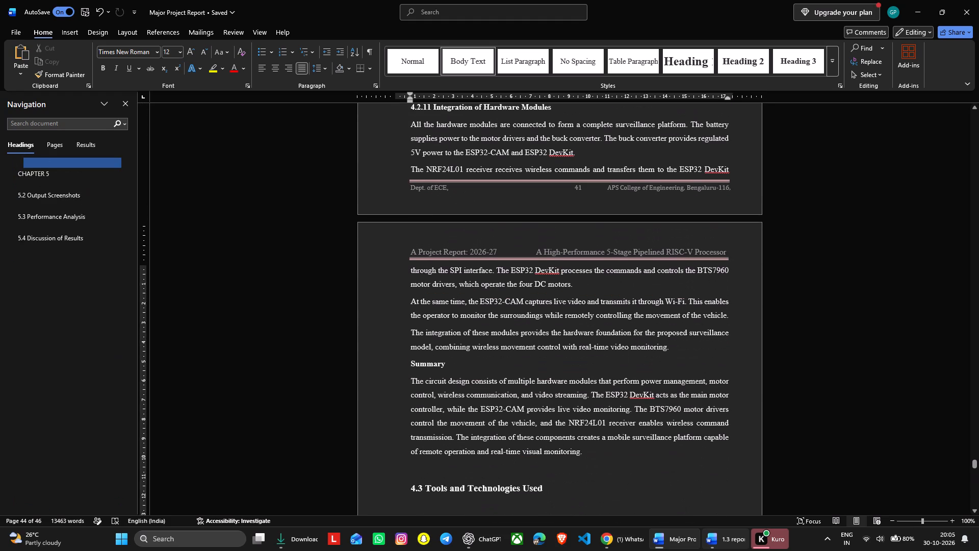
scroll(630, 311, "up", 1)
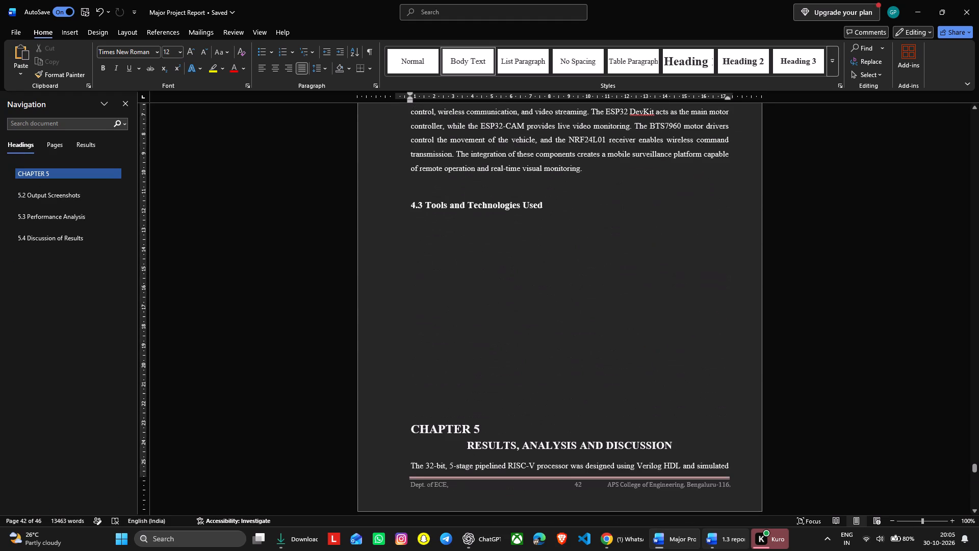
scroll(630, 311, "up", 2)
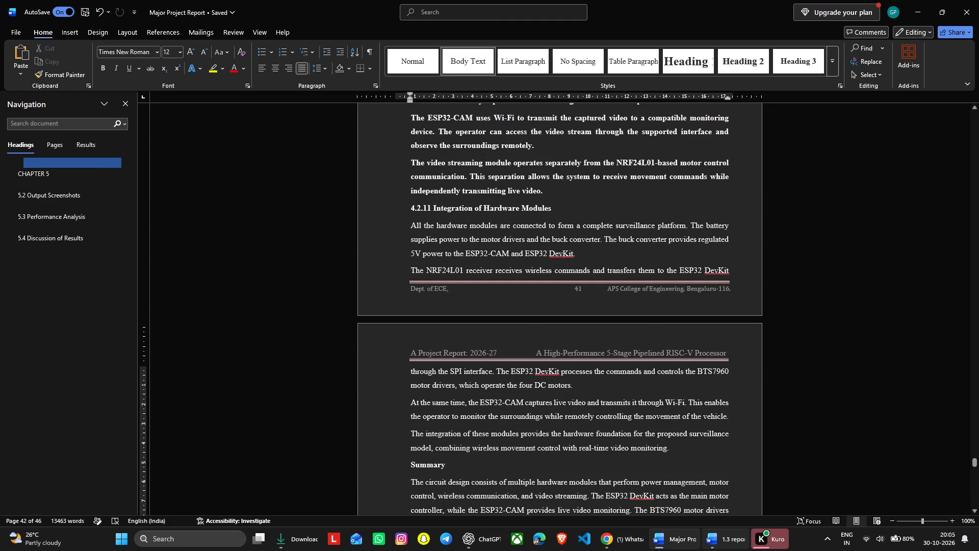
scroll(630, 311, "up", 1)
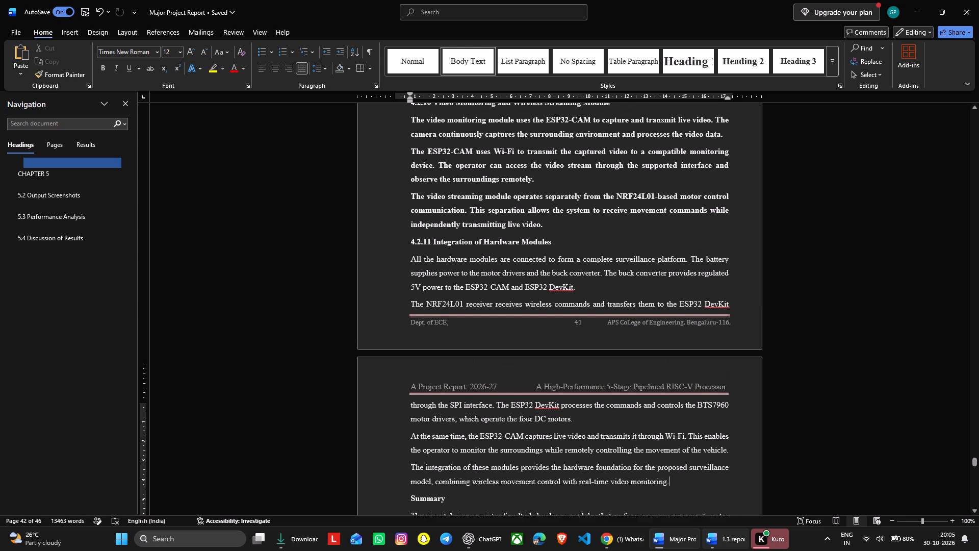
scroll(630, 311, "up", 1)
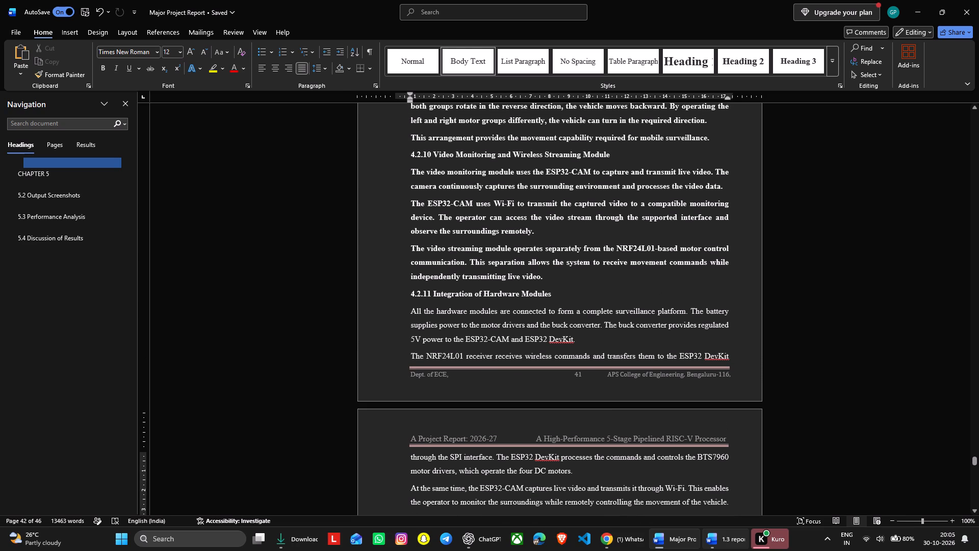
scroll(630, 311, "up", 2)
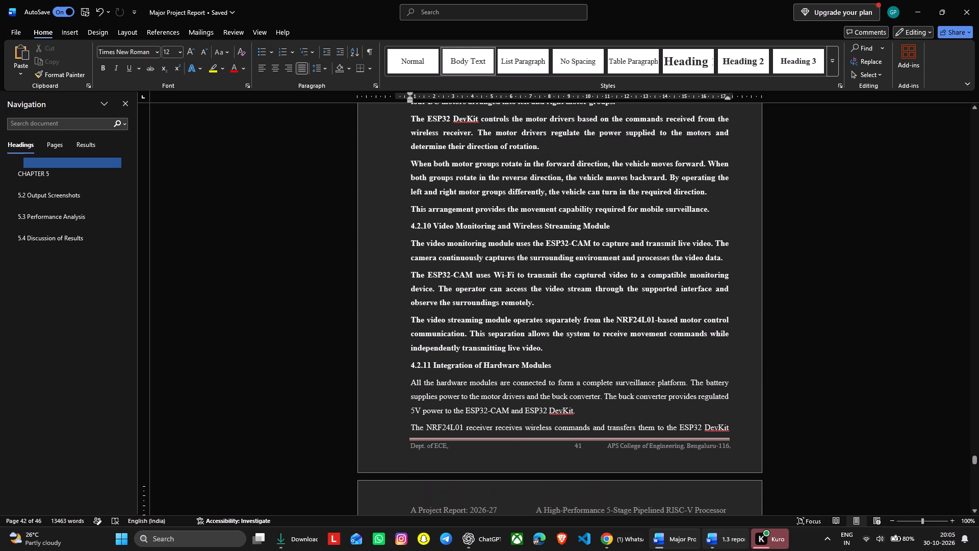
scroll(630, 311, "up", 3)
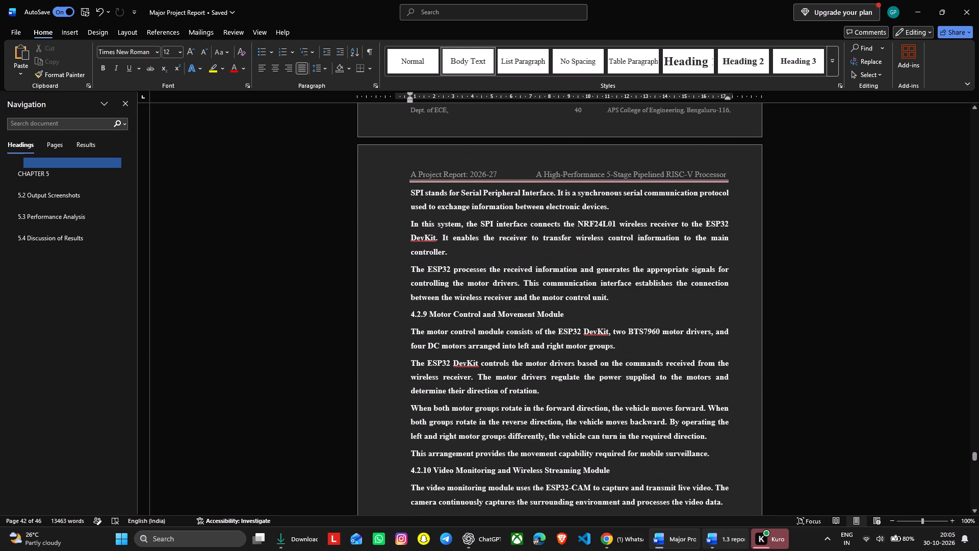
scroll(630, 311, "up", 3)
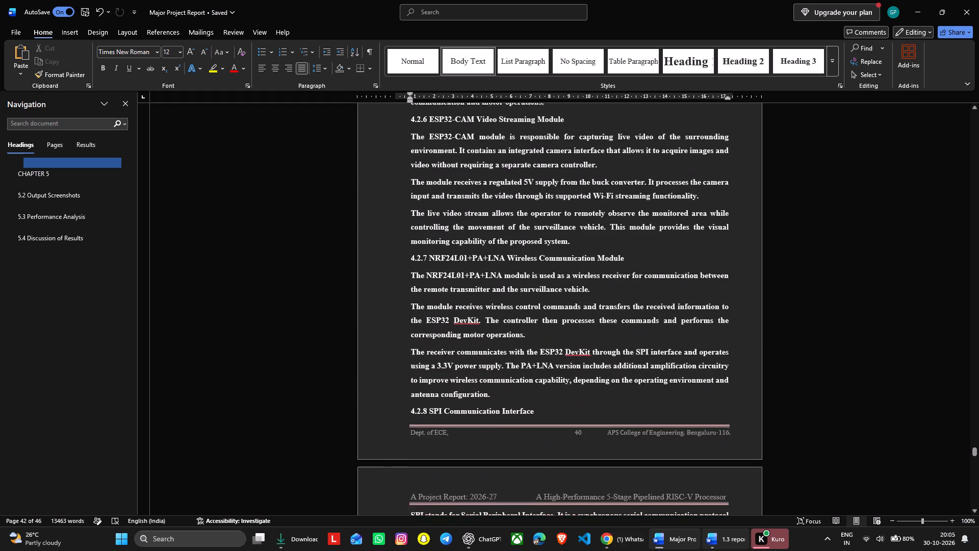
scroll(630, 311, "up", 3)
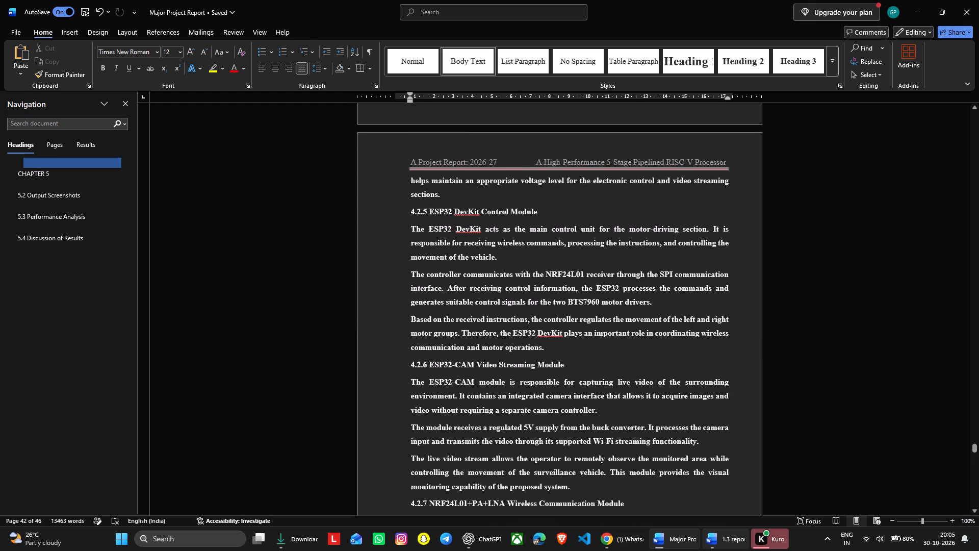
scroll(630, 311, "up", 2)
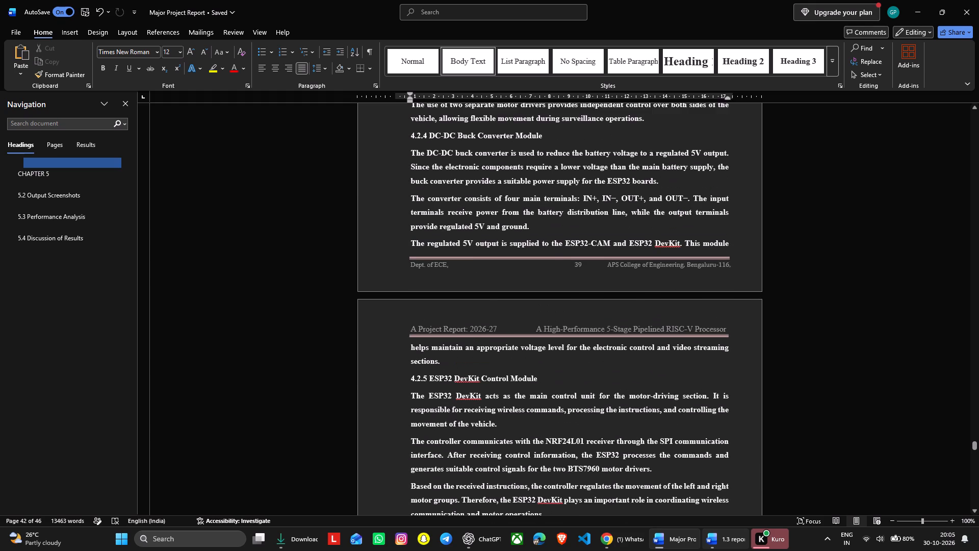
scroll(630, 311, "up", 2)
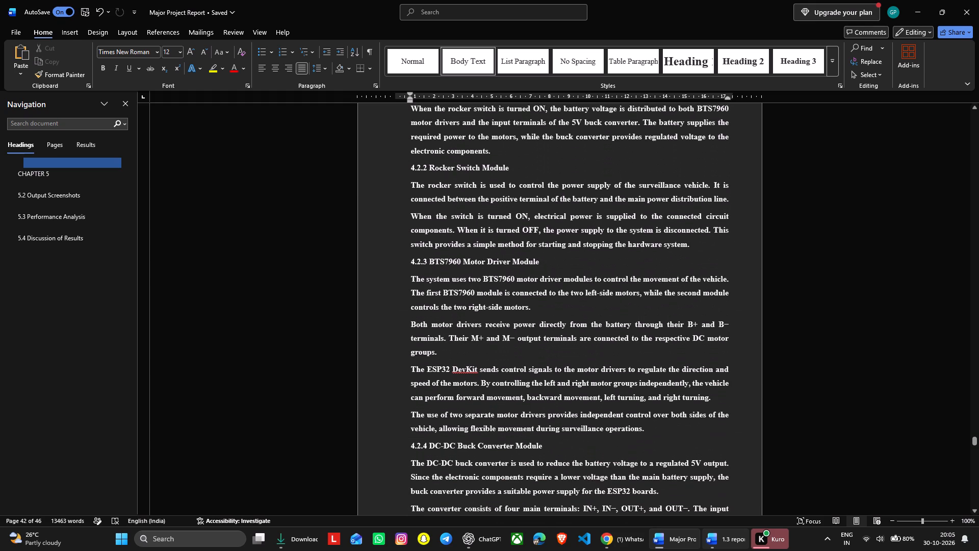
scroll(630, 311, "up", 4)
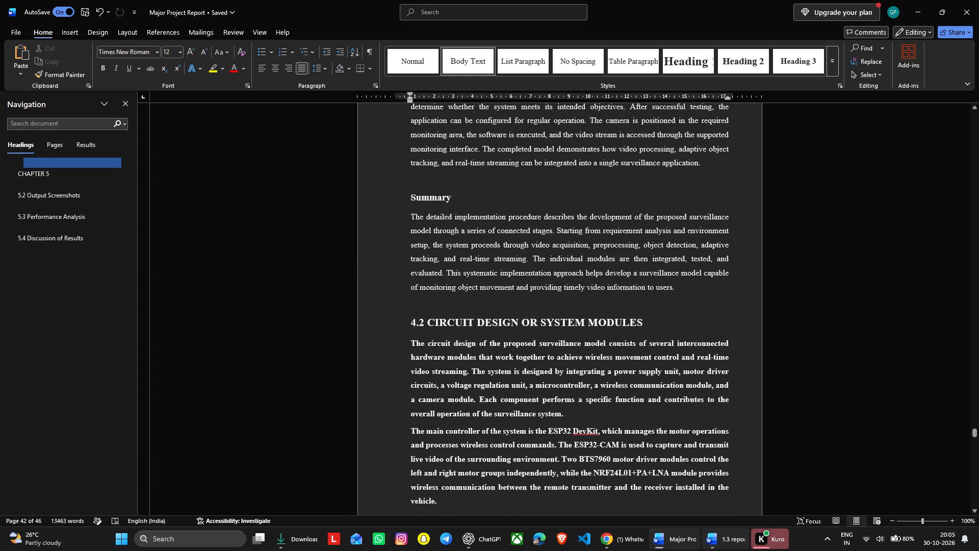
scroll(630, 311, "up", 1)
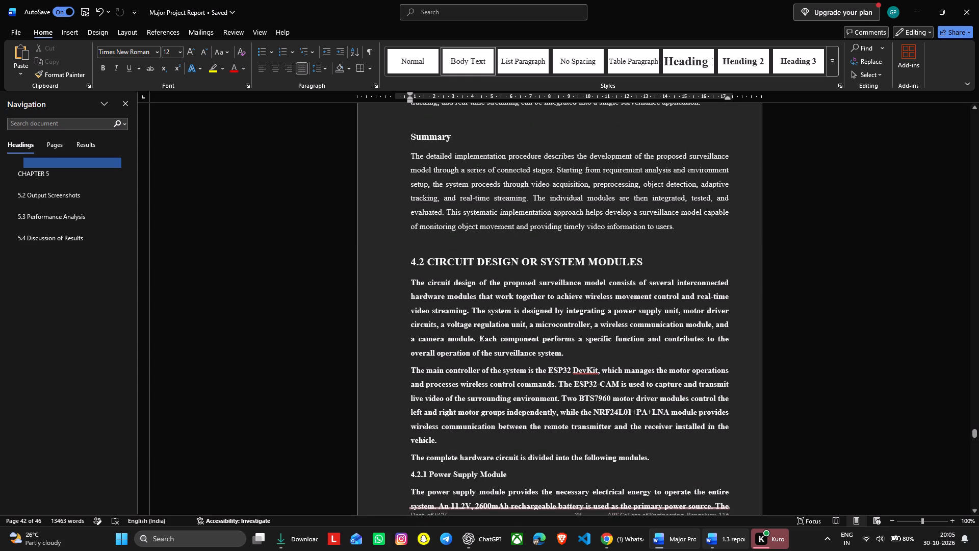
left_click_drag(410, 279, 474, 303)
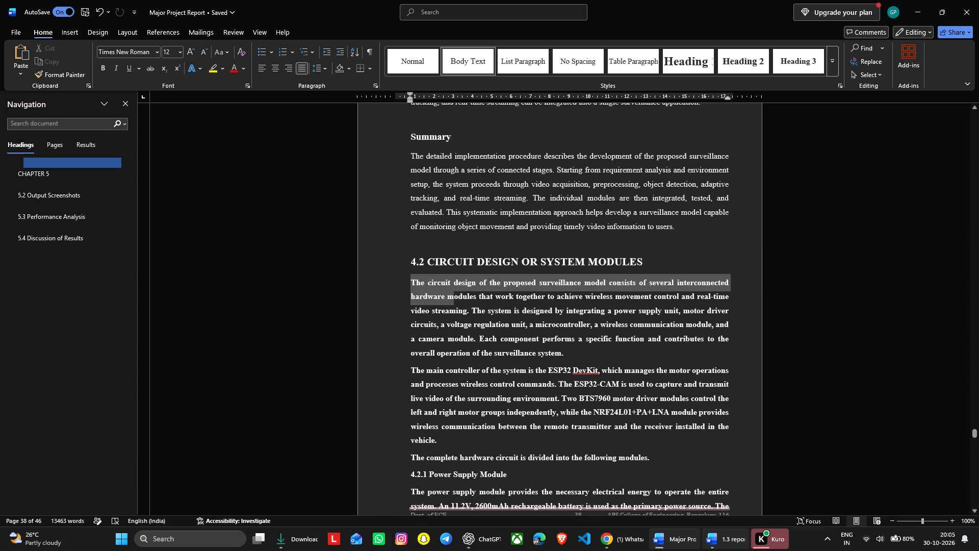
left_click_drag(474, 303, 695, 518)
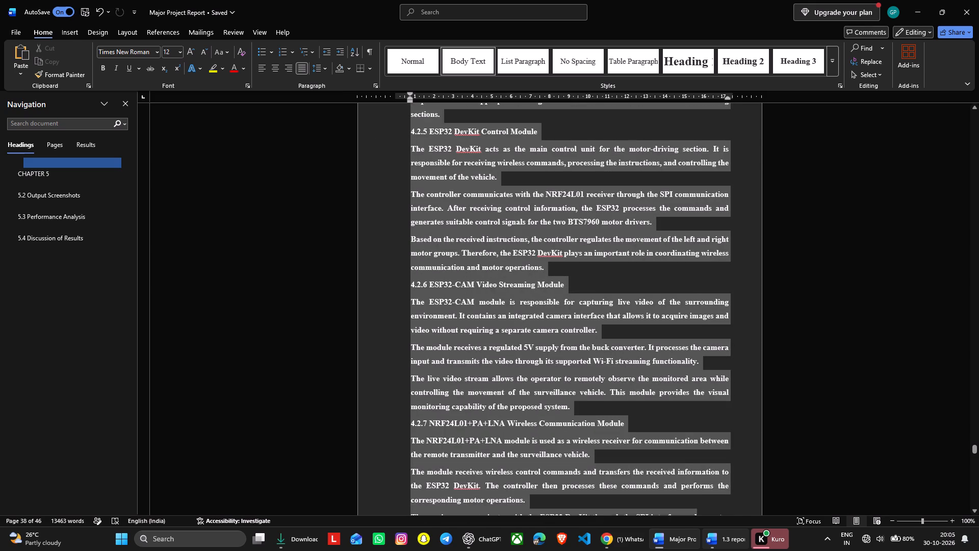
left_click_drag(695, 518, 671, 472)
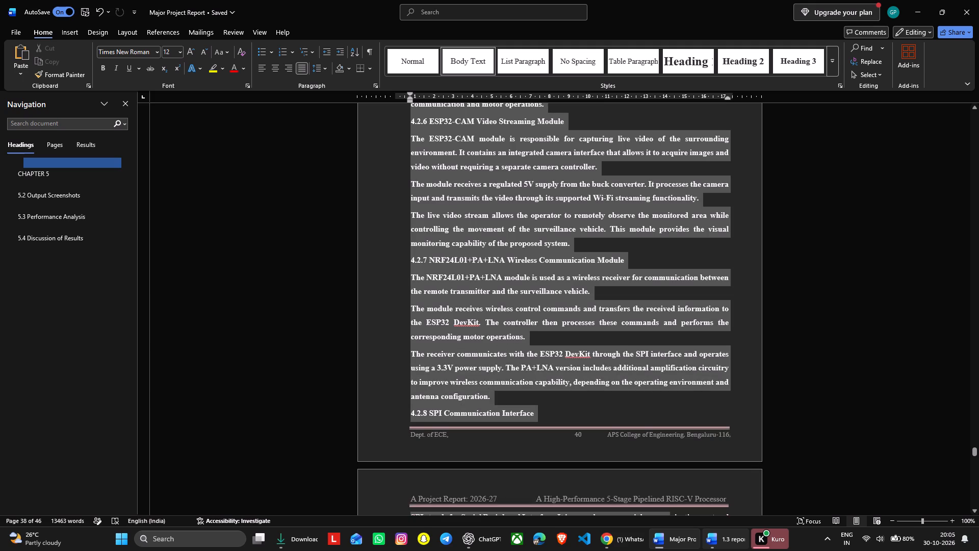
left_click_drag(671, 472, 679, 520)
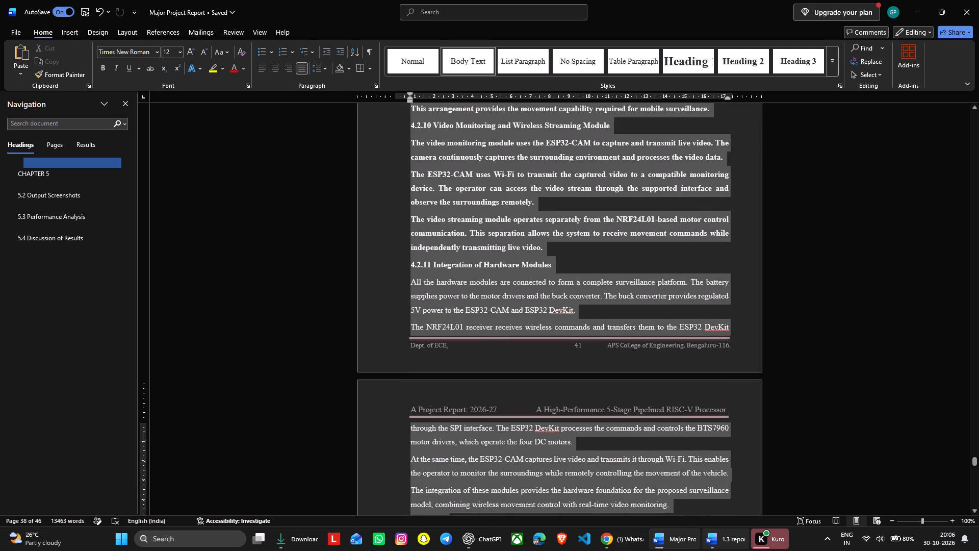
left_click_drag(679, 520, 643, 431)
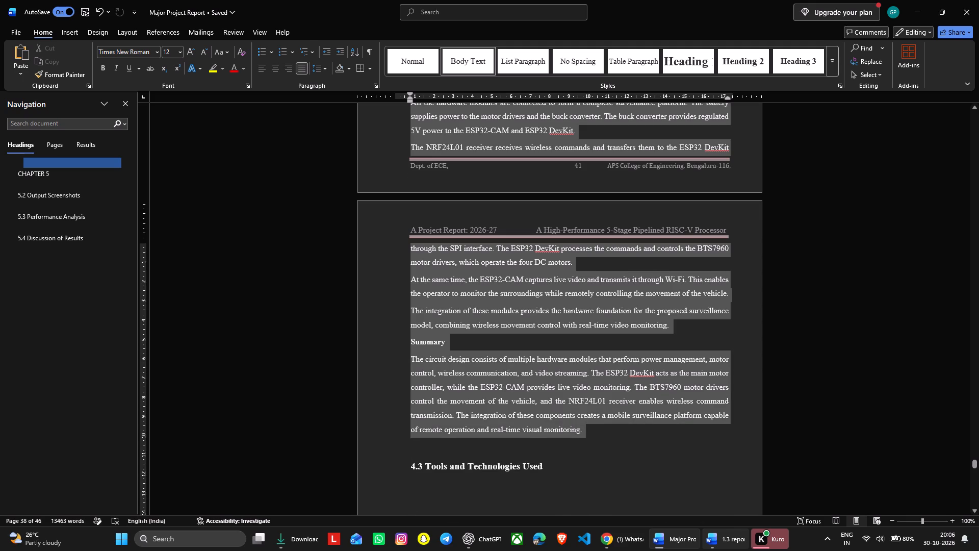
left_click_drag(643, 431, 642, 432)
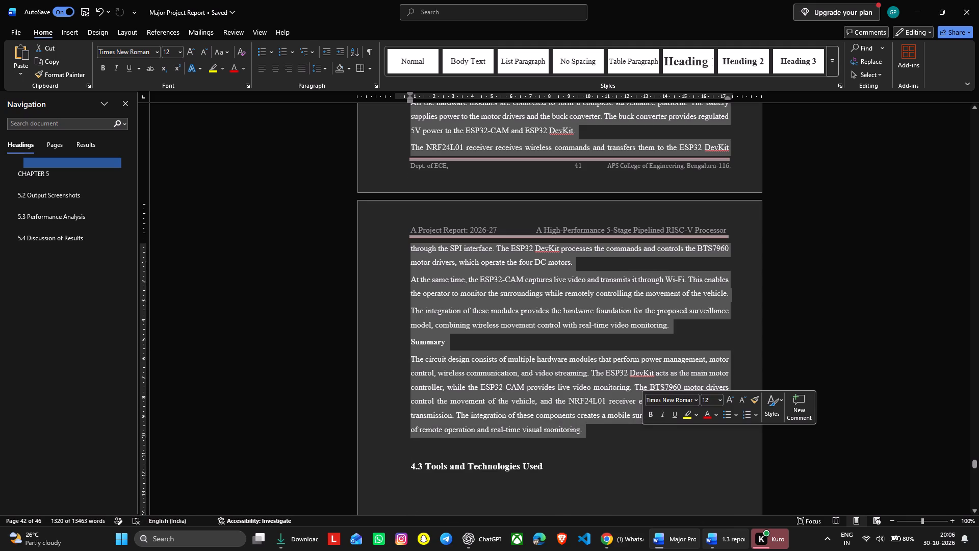
left_click(647, 412)
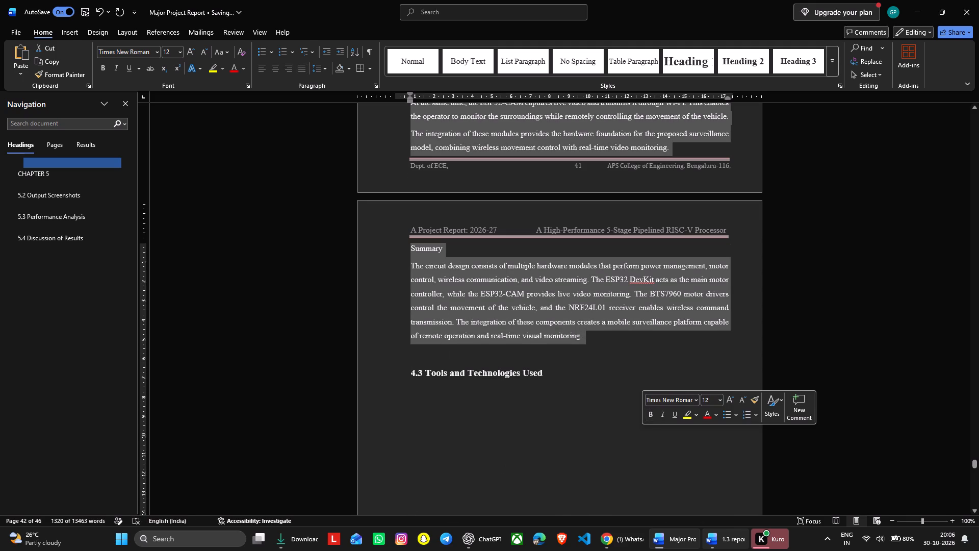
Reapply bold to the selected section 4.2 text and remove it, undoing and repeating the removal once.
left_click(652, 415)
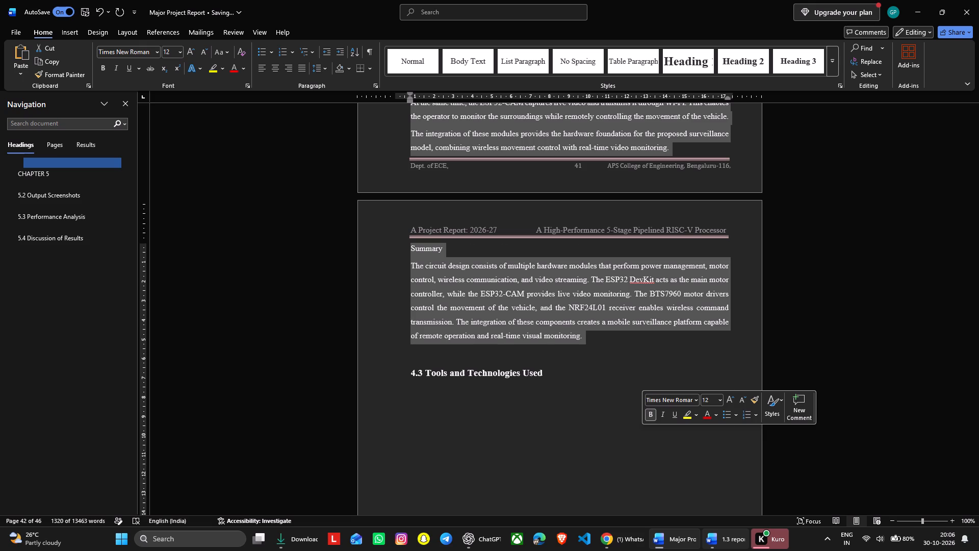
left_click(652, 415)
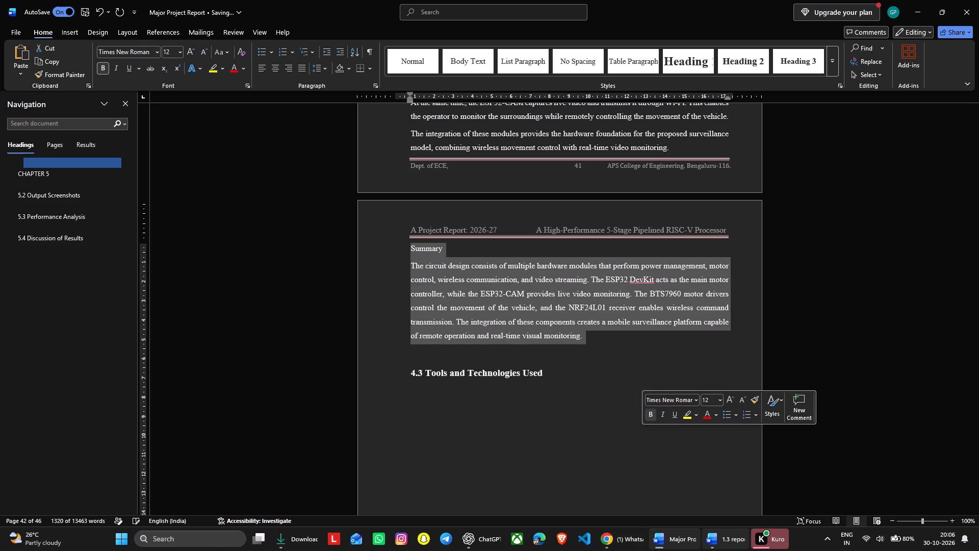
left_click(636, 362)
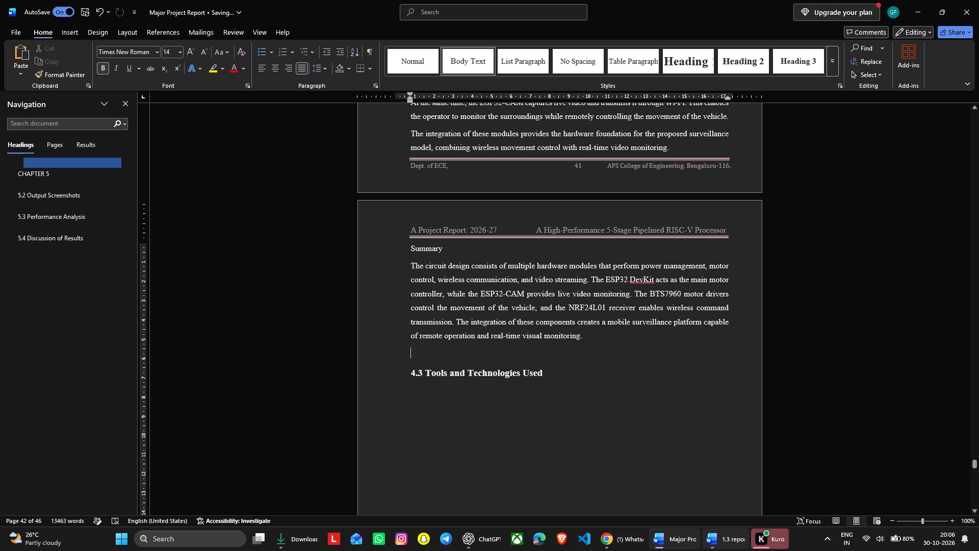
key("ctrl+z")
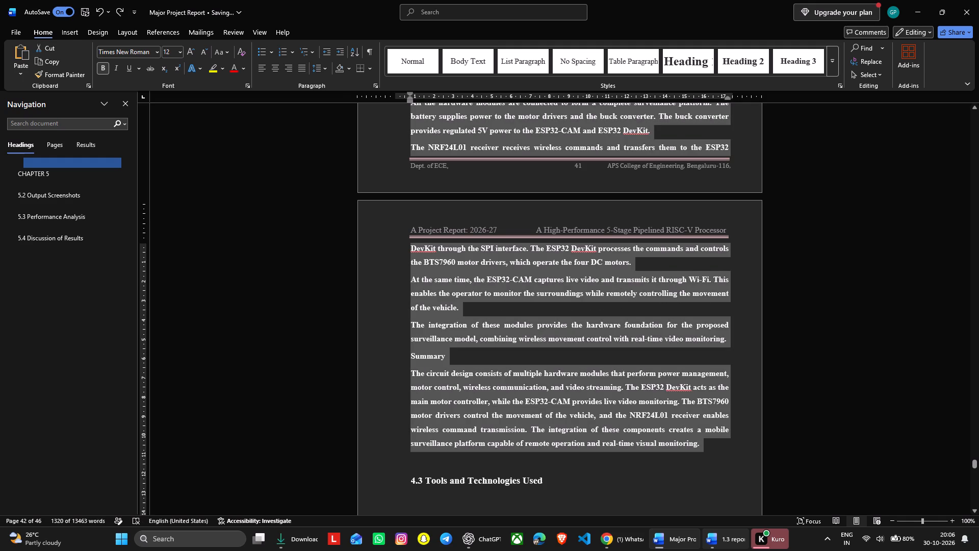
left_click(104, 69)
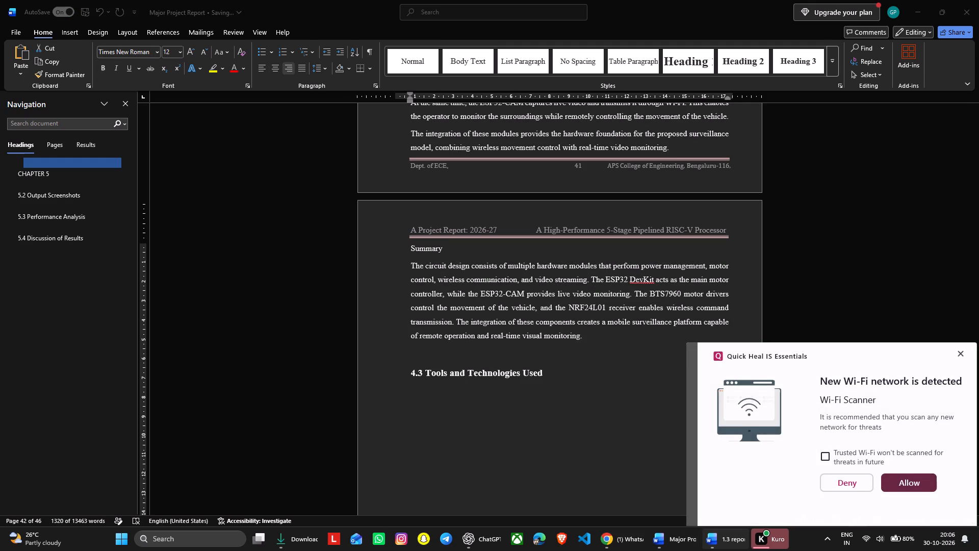
Justify the selected section 4.2 text and set its line spacing to 1.5.
left_click(300, 67)
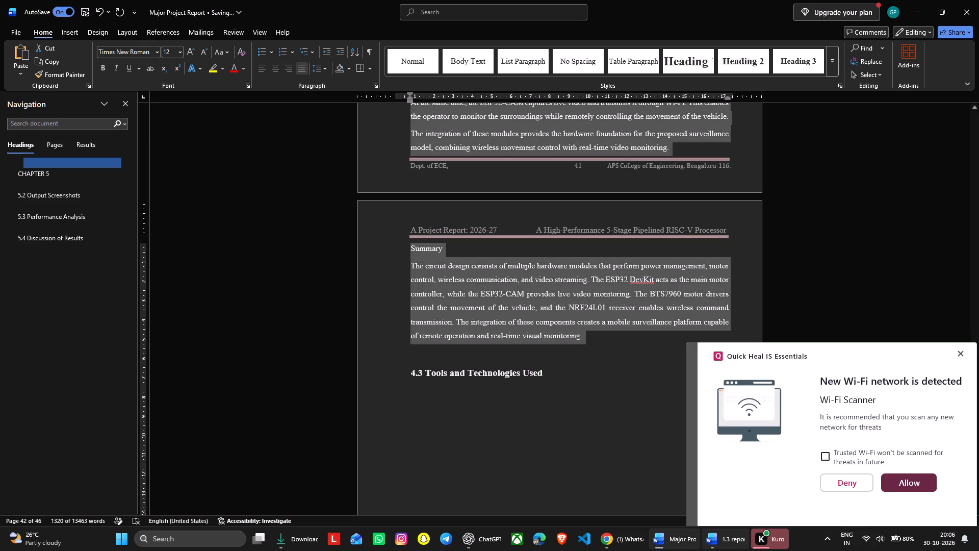
left_click(300, 66)
left_click(328, 68)
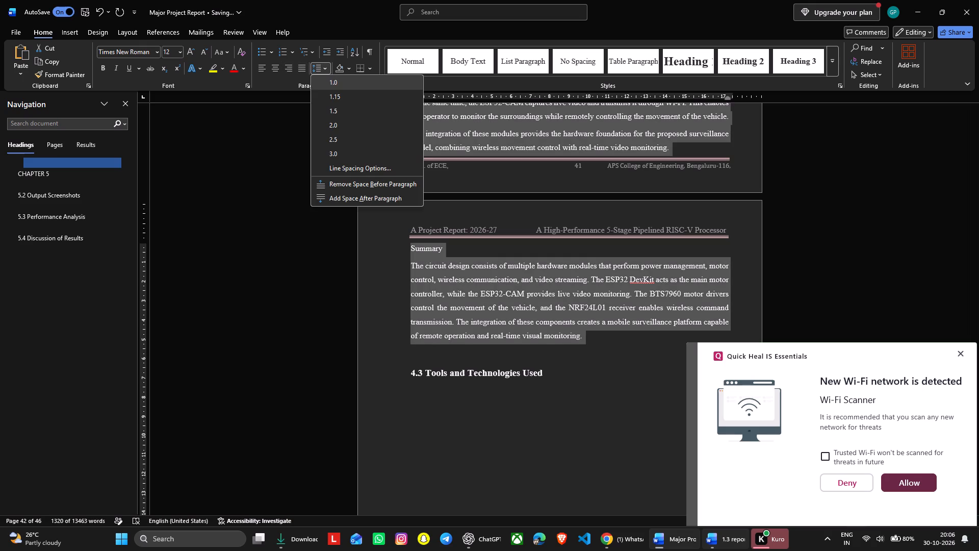
left_click(334, 112)
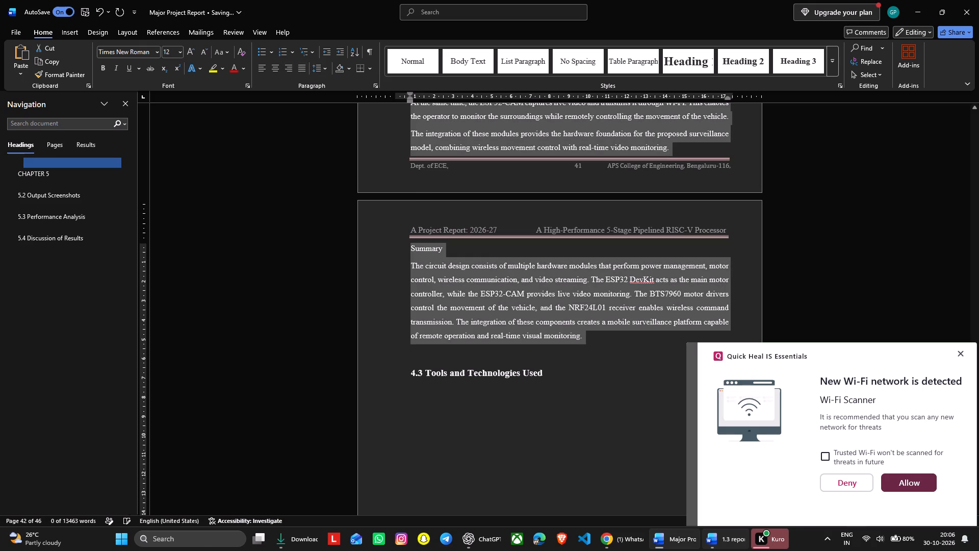
Go back to the start of section 4.2 and compare the font sizes of its main heading and body text.
scroll(346, 178, "up", 3)
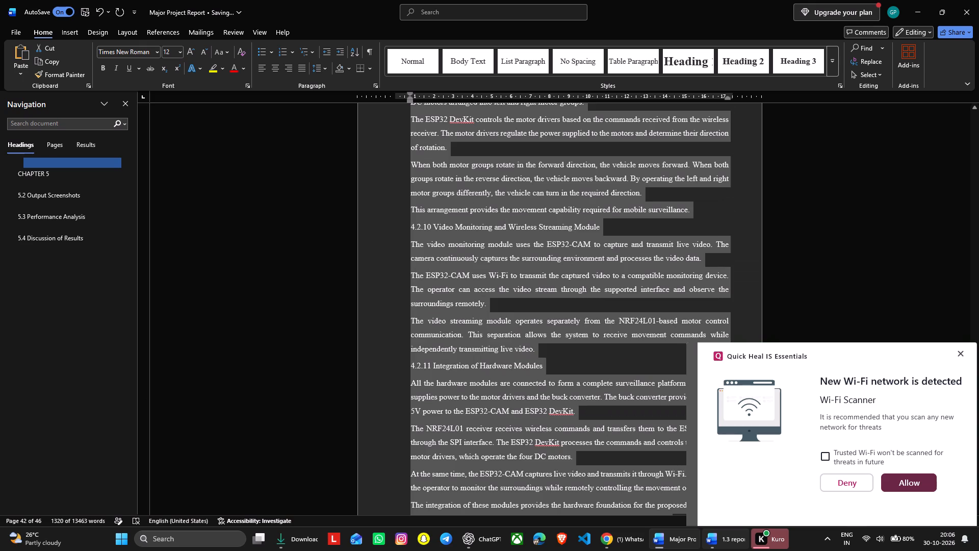
scroll(346, 178, "up", 4)
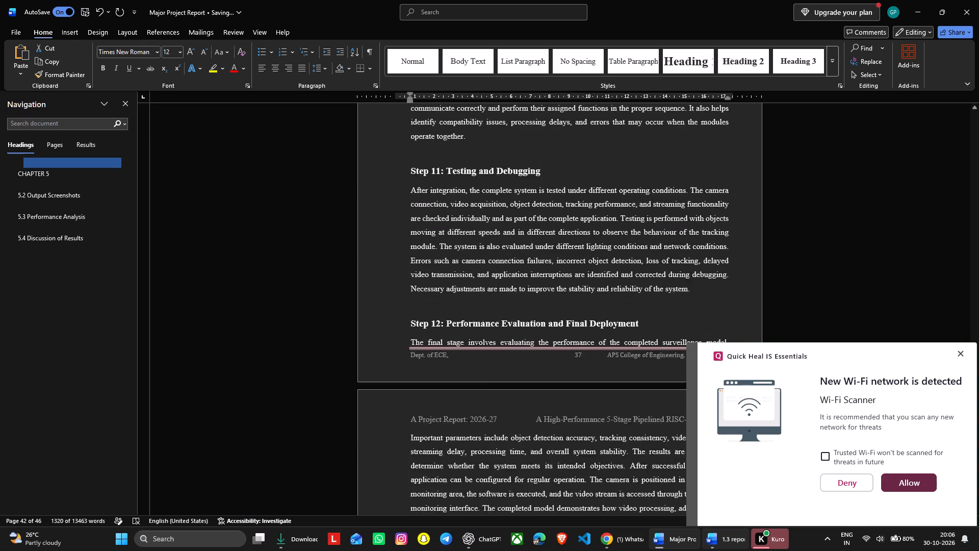
left_click(386, 259)
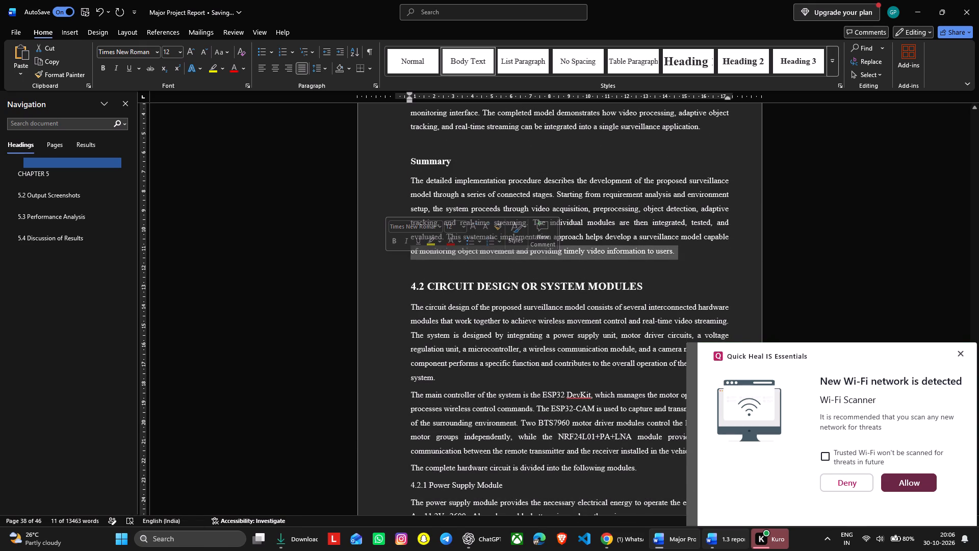
left_click(654, 283)
scroll(457, 305, "down", 1)
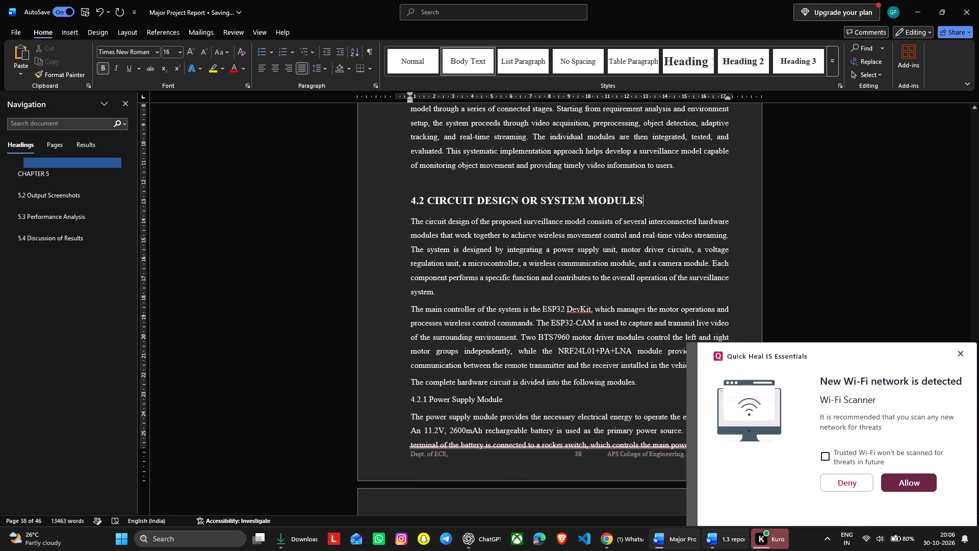
left_click_drag(415, 220, 457, 220)
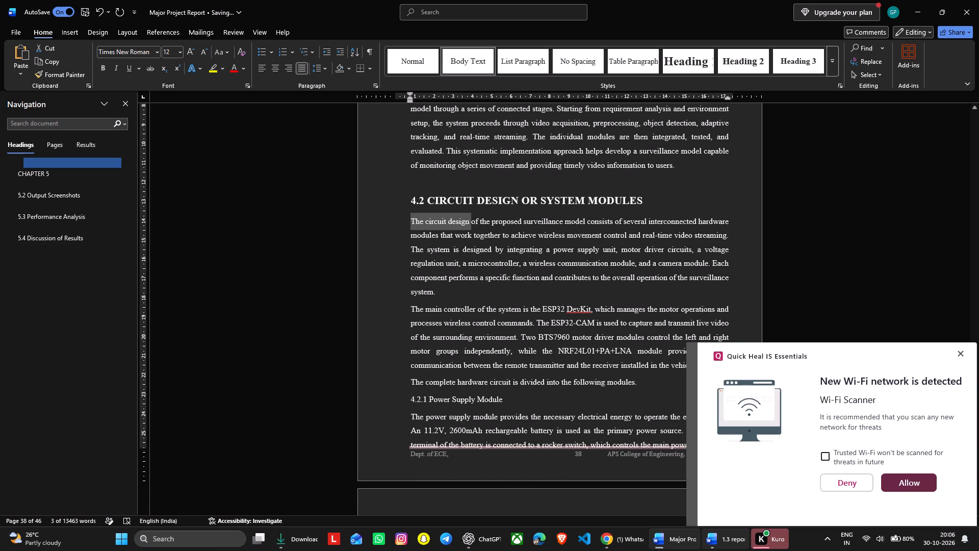
left_click_drag(517, 302, 609, 274)
left_click(609, 274)
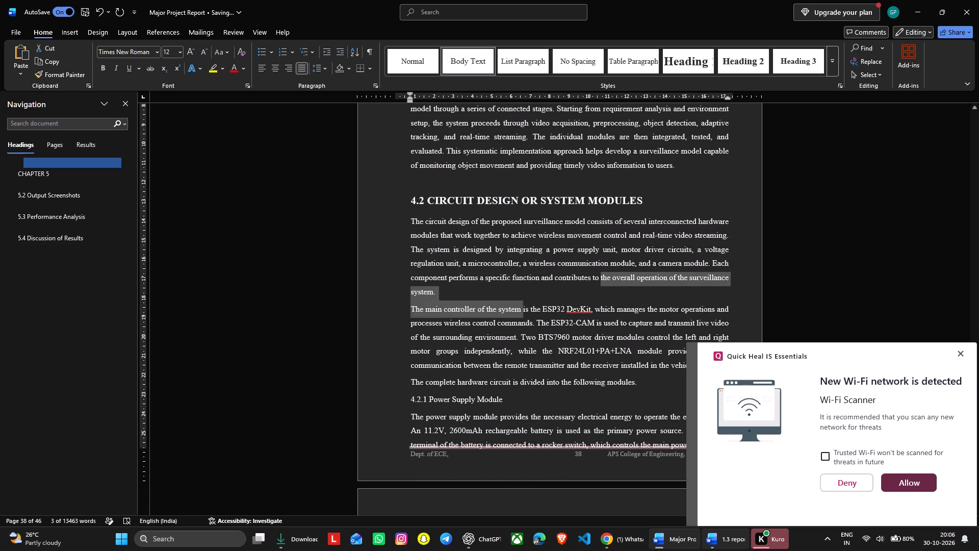
left_click_drag(657, 194, 565, 197)
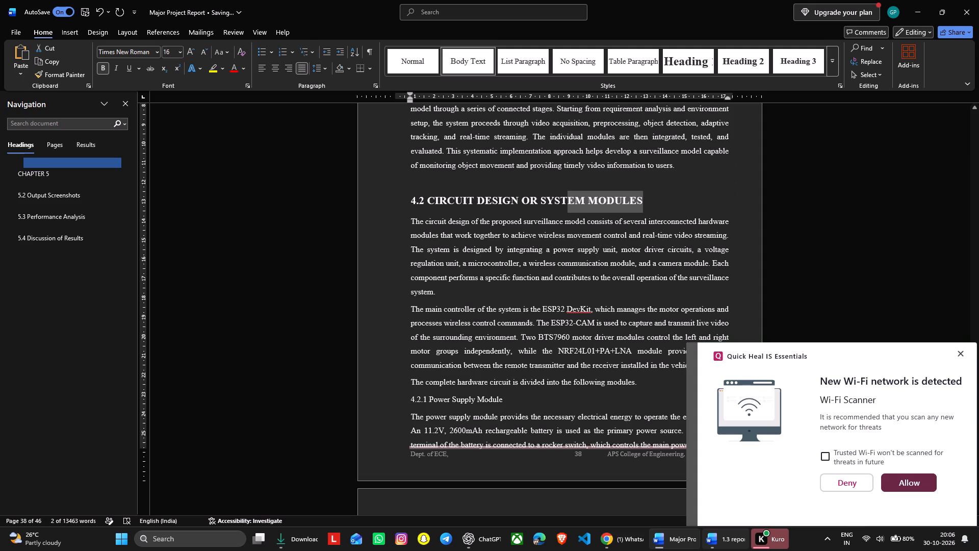
left_click(652, 198)
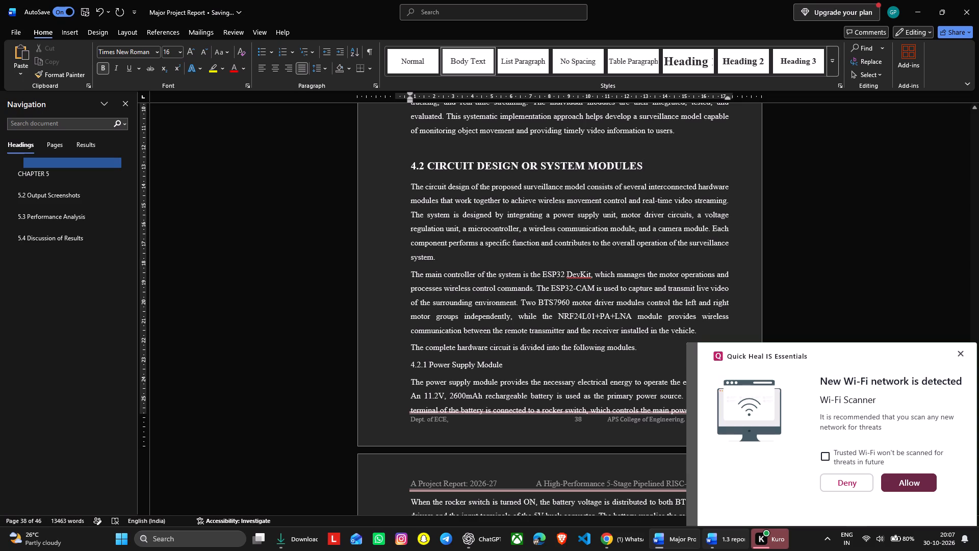
Increase the subheadings 4.2.1 Power Supply Module and 4.2.2 Rocker Switch Module to 14 pt, and dismiss the Wi-Fi notification.
left_click_drag(509, 363, 404, 367)
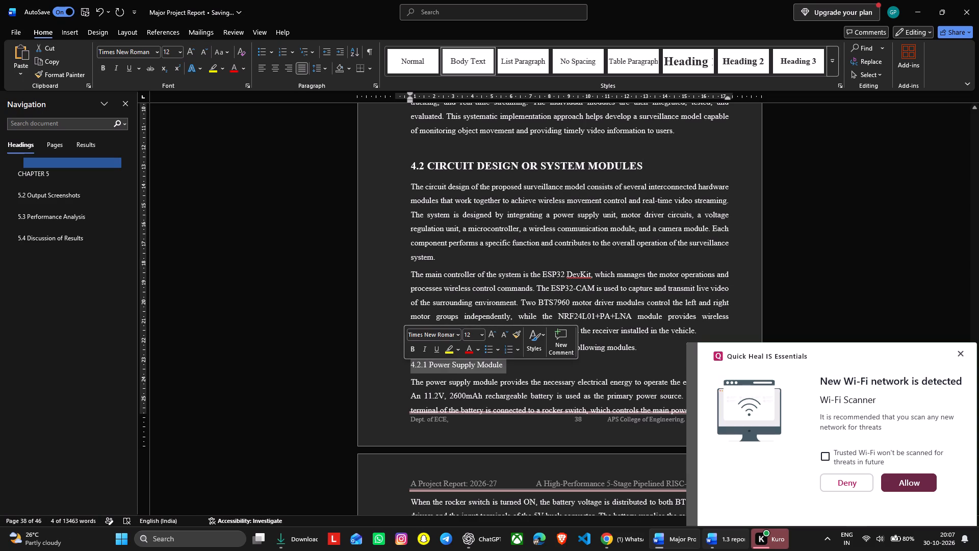
left_click(489, 335)
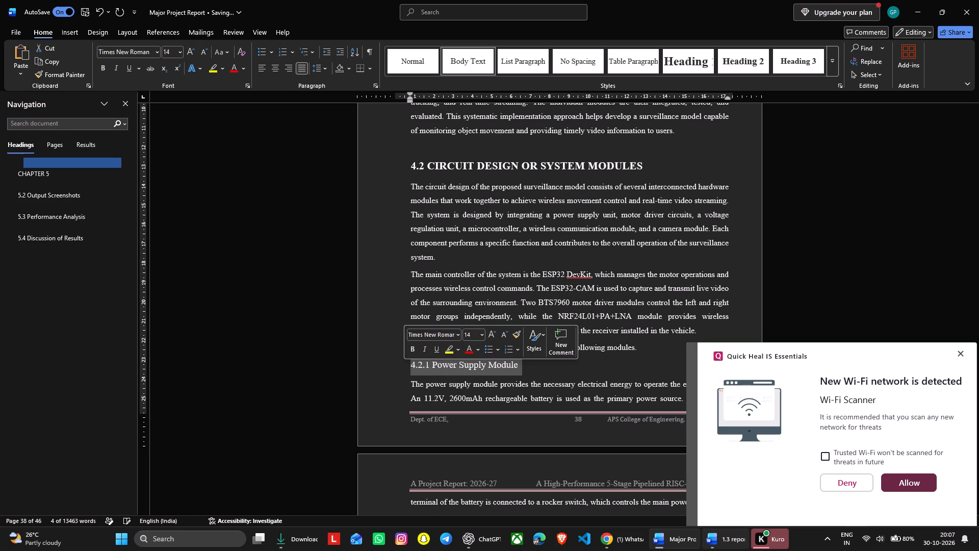
scroll(502, 400, "down", 1)
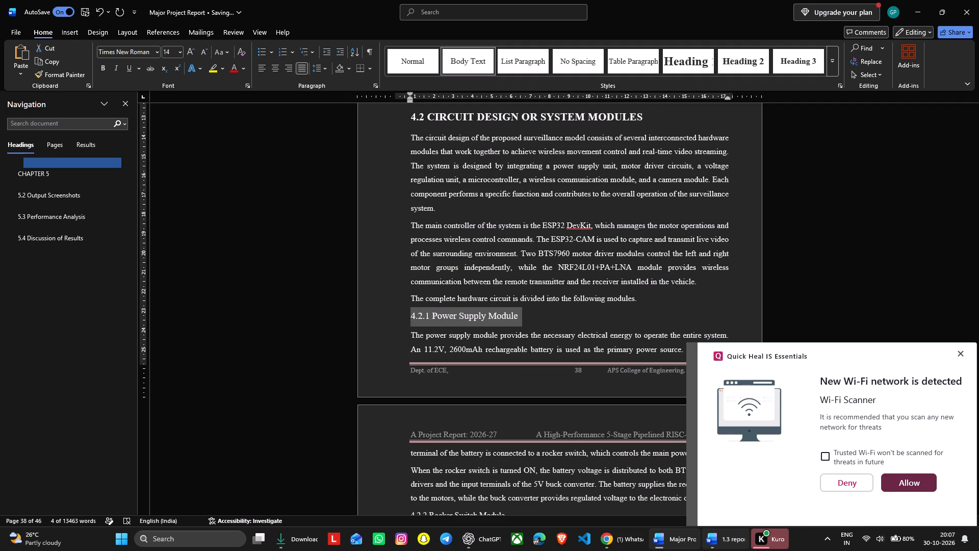
left_click(959, 354)
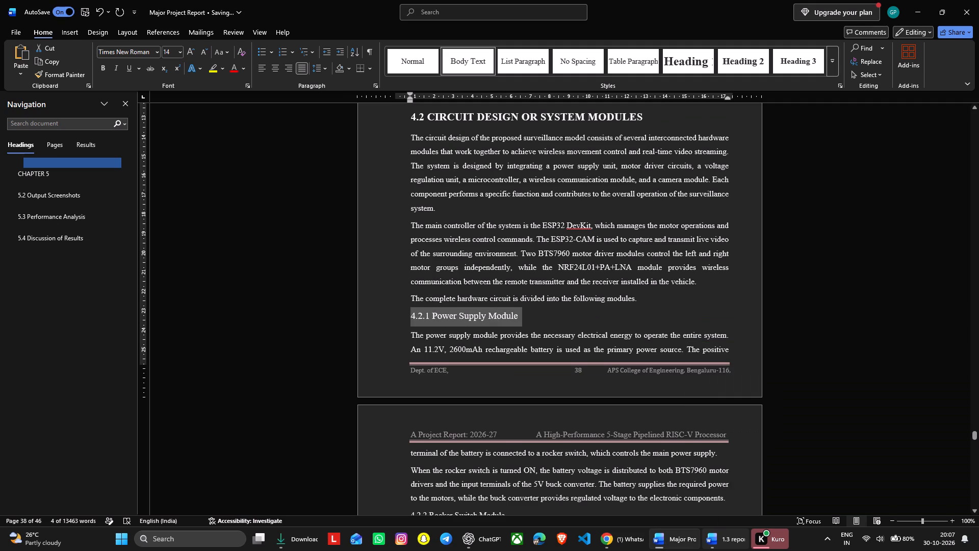
scroll(746, 400, "down", 1)
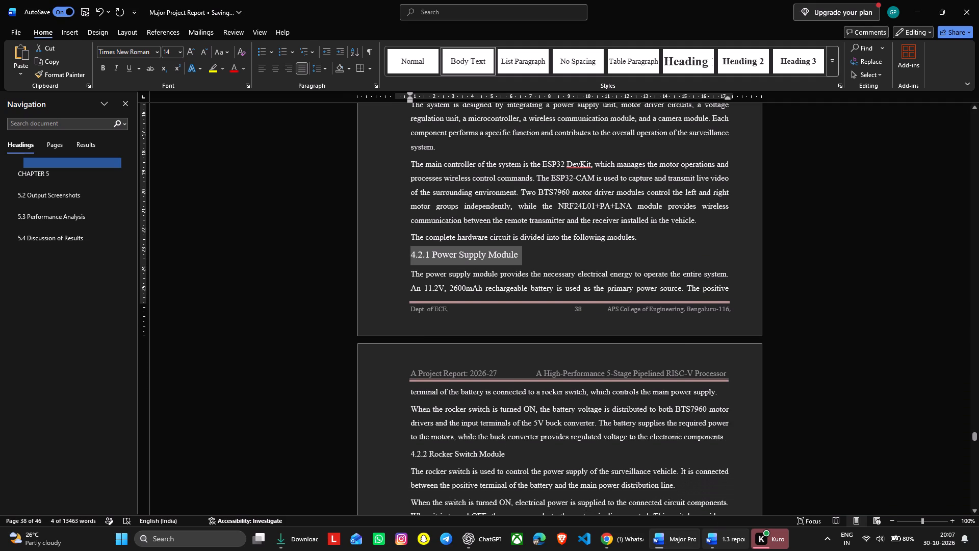
scroll(746, 400, "down", 1)
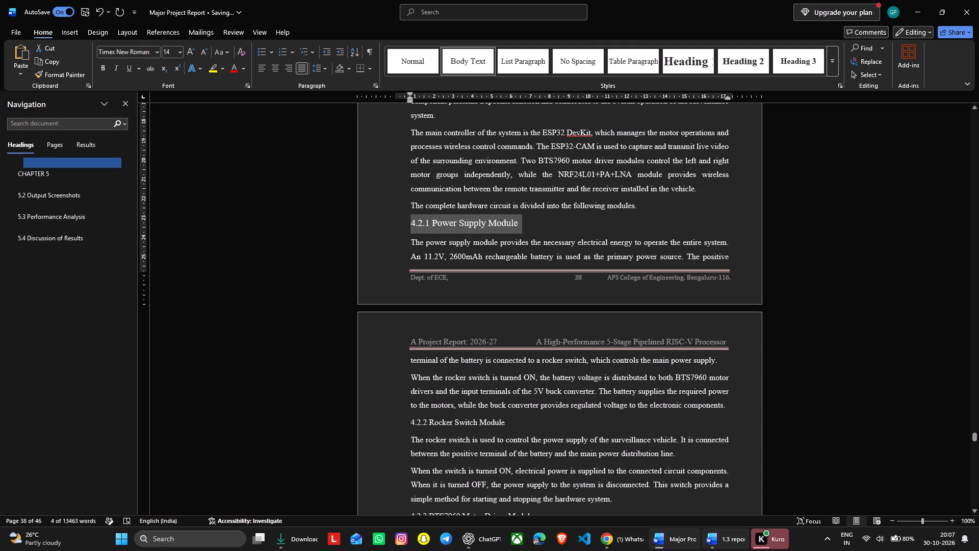
left_click_drag(512, 422, 406, 423)
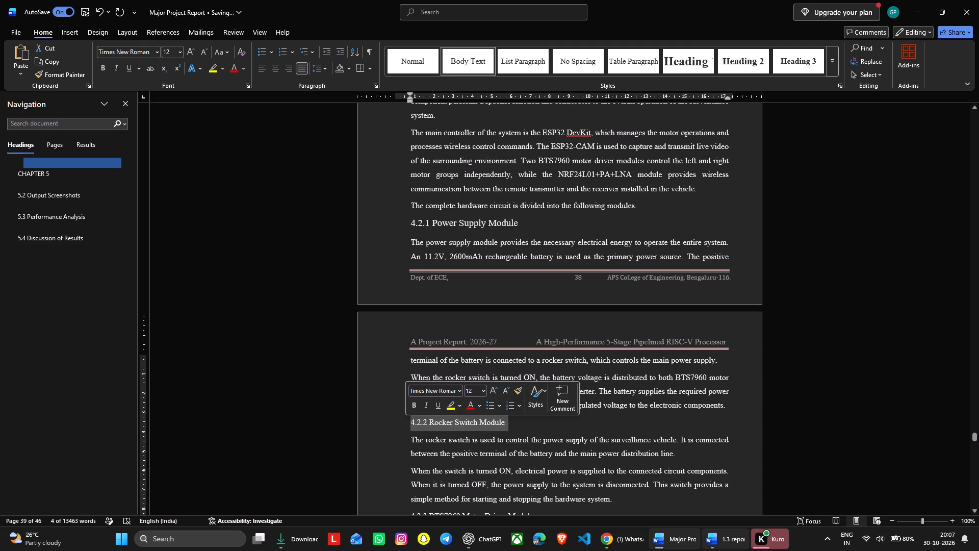
left_click(493, 394)
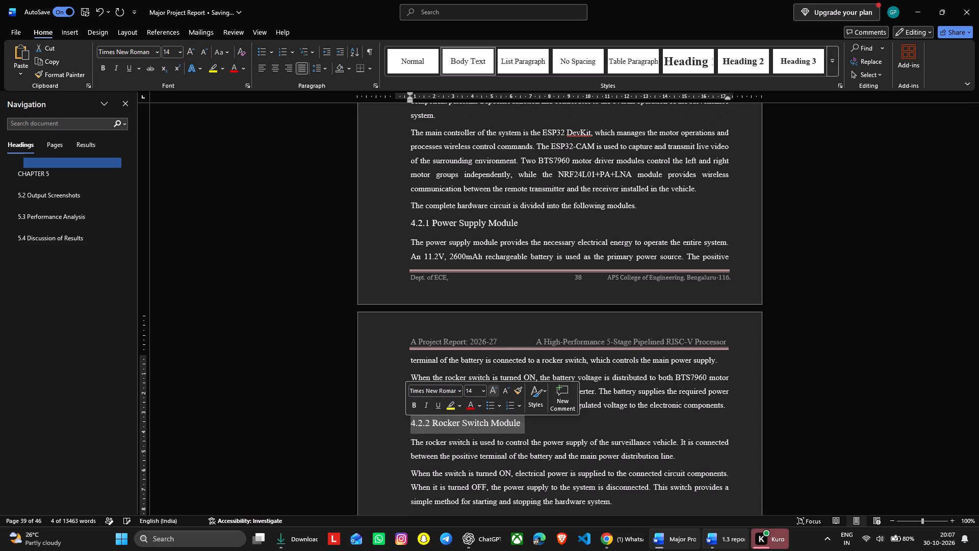
left_click(563, 423)
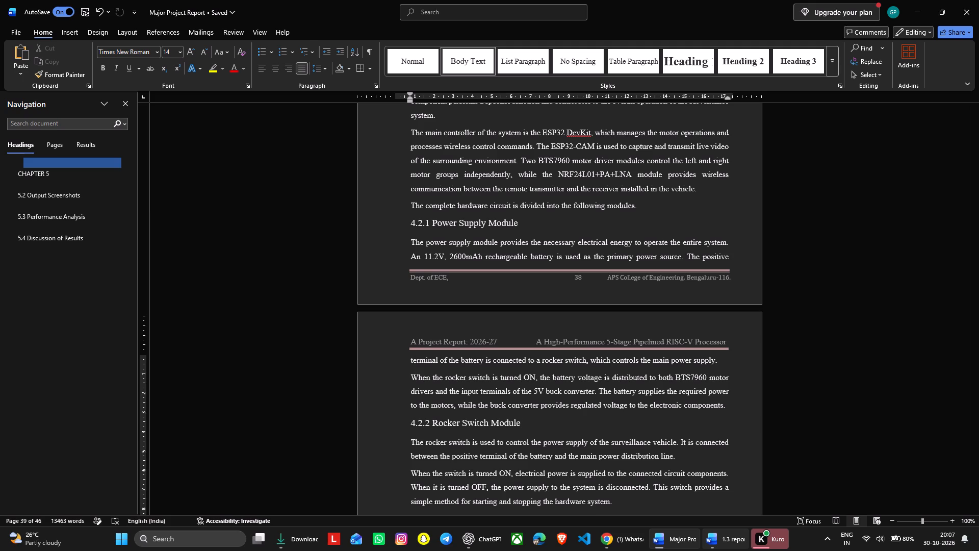
Increase the subheadings 4.2.3 BTS7960 Motor Driver Module and 4.2.4 DC-DC Buck Converter Module to 14 pt.
scroll(563, 423, "down", 1)
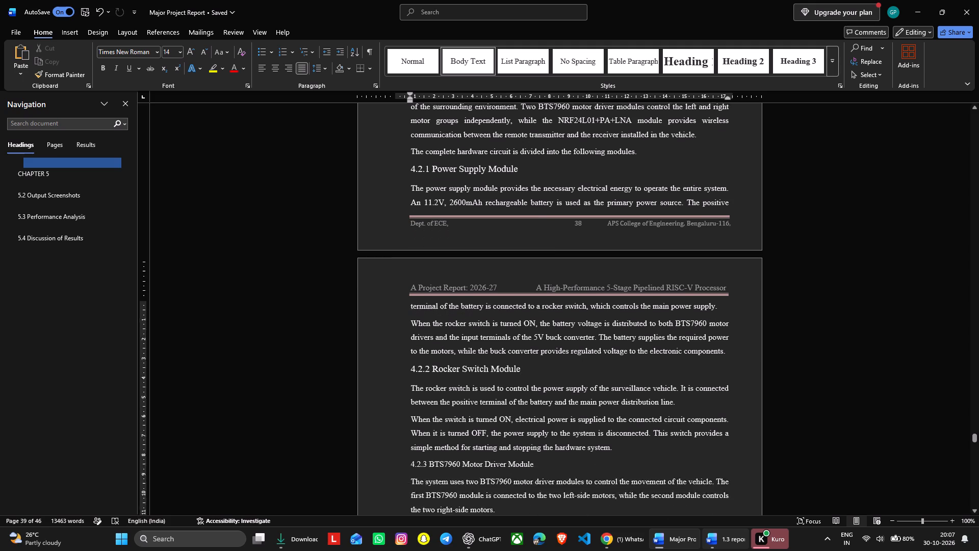
scroll(563, 423, "down", 1)
left_click_drag(537, 439, 409, 438)
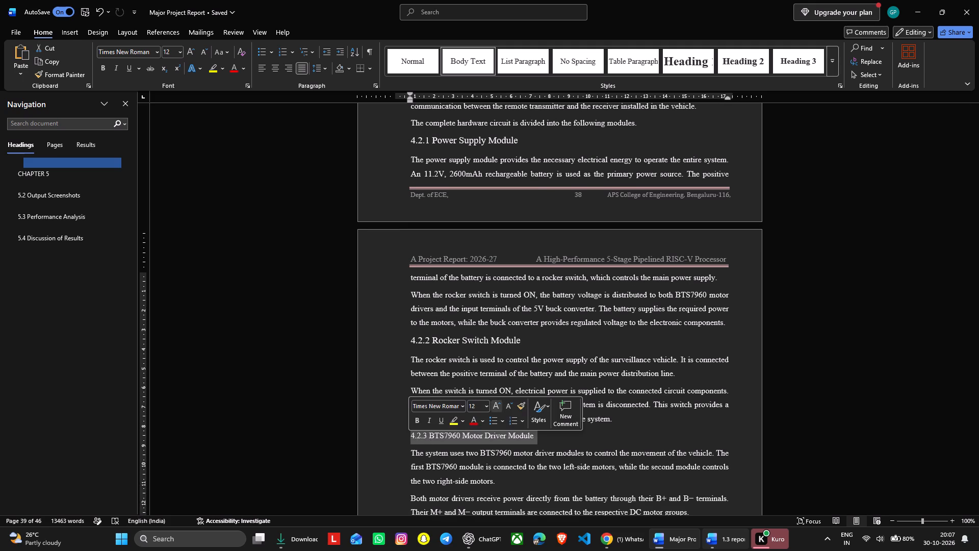
left_click(499, 407)
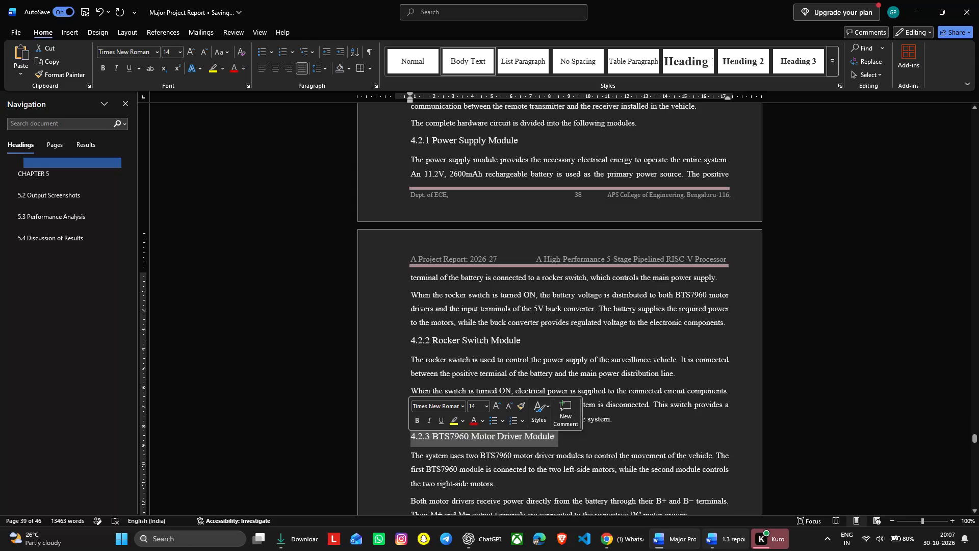
left_click(623, 435)
scroll(623, 435, "down", 1)
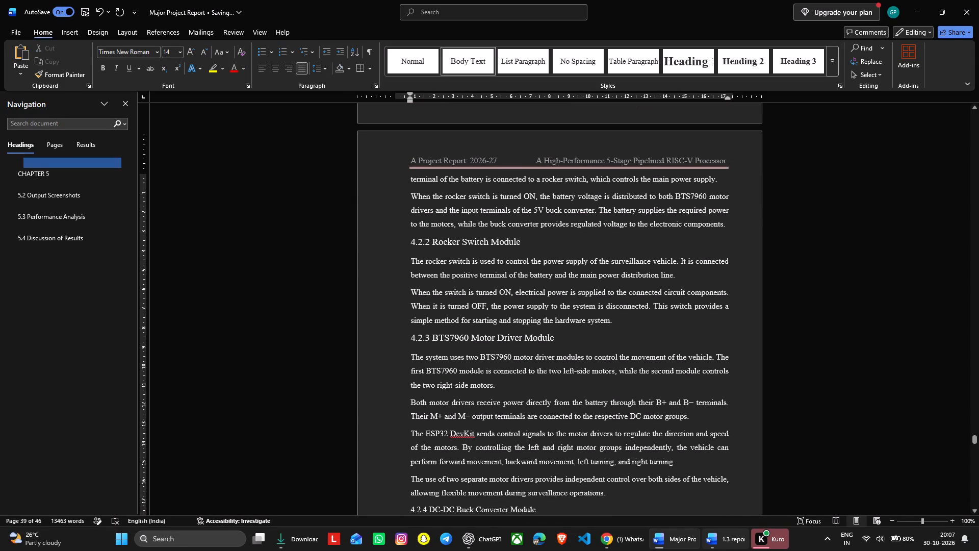
scroll(623, 435, "down", 2)
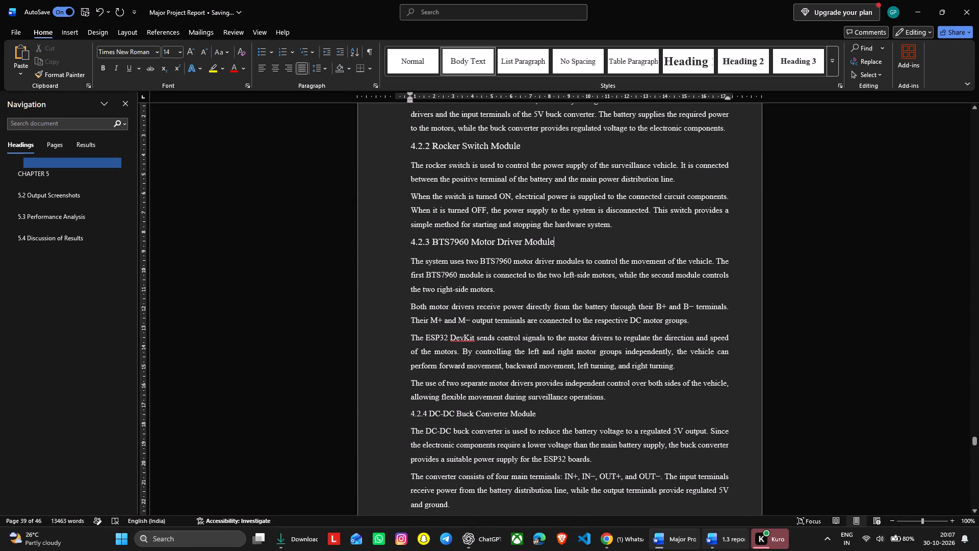
left_click_drag(540, 415, 413, 418)
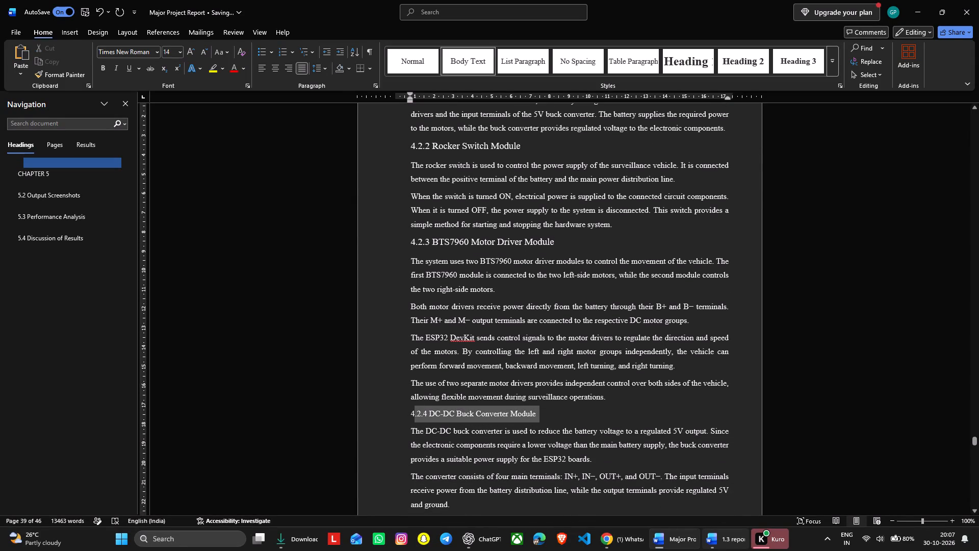
left_click_drag(413, 418, 407, 418)
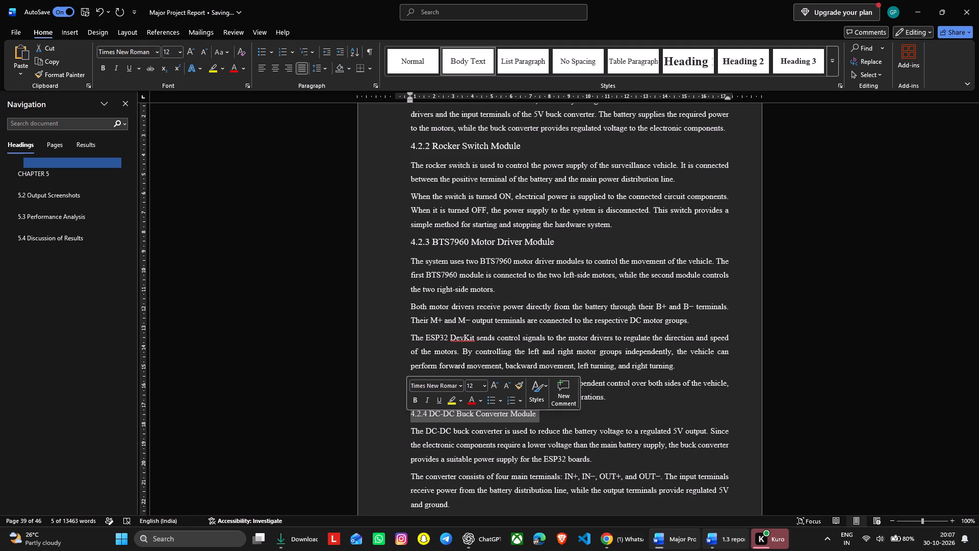
left_click(495, 385)
Increase the subheading 4.2.5 ESP32 DevKit Control Module to 14 pt.
scroll(637, 391, "down", 1)
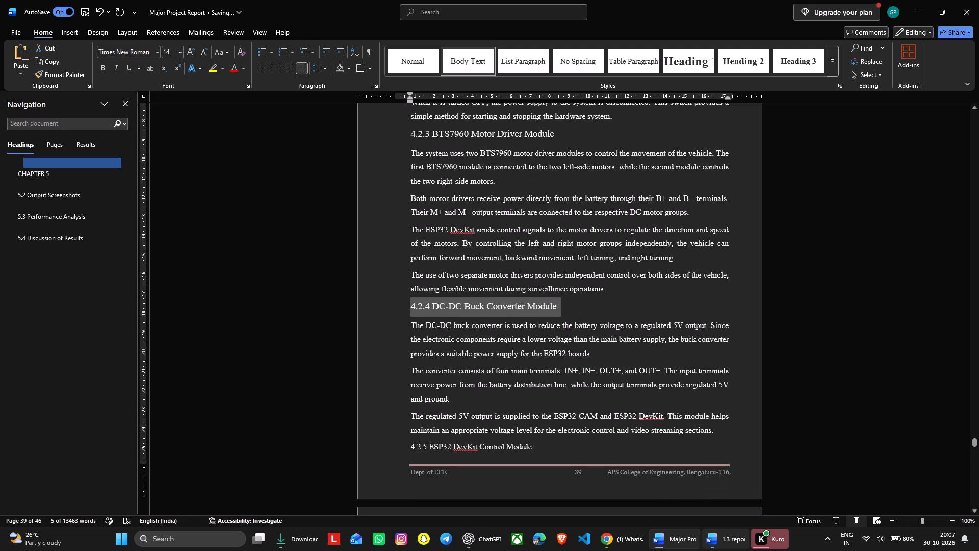
scroll(637, 391, "down", 1)
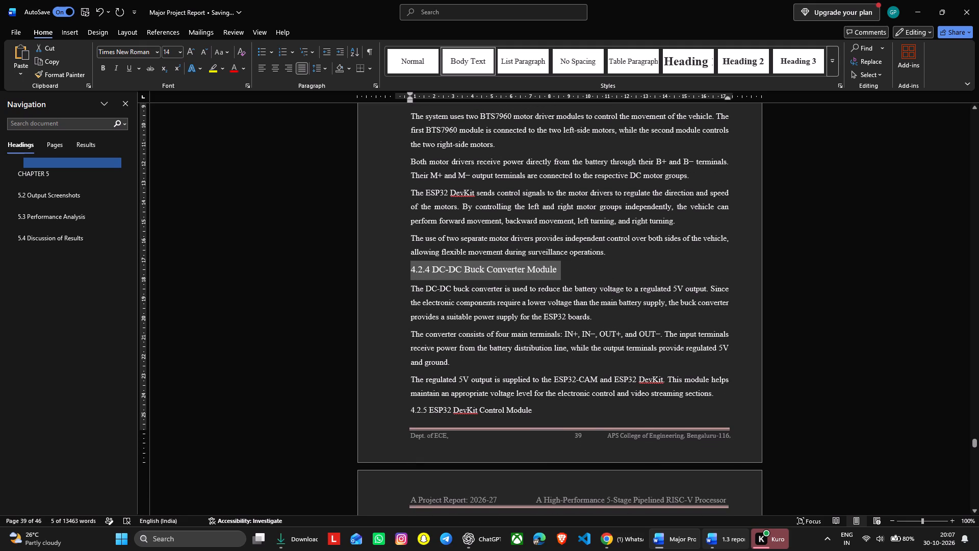
left_click_drag(534, 411, 411, 414)
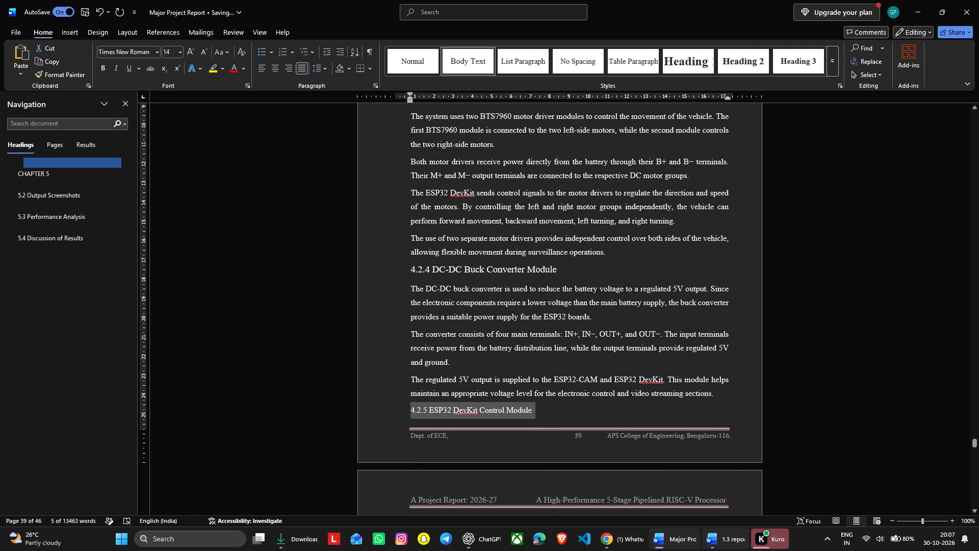
left_click_drag(411, 414, 408, 413)
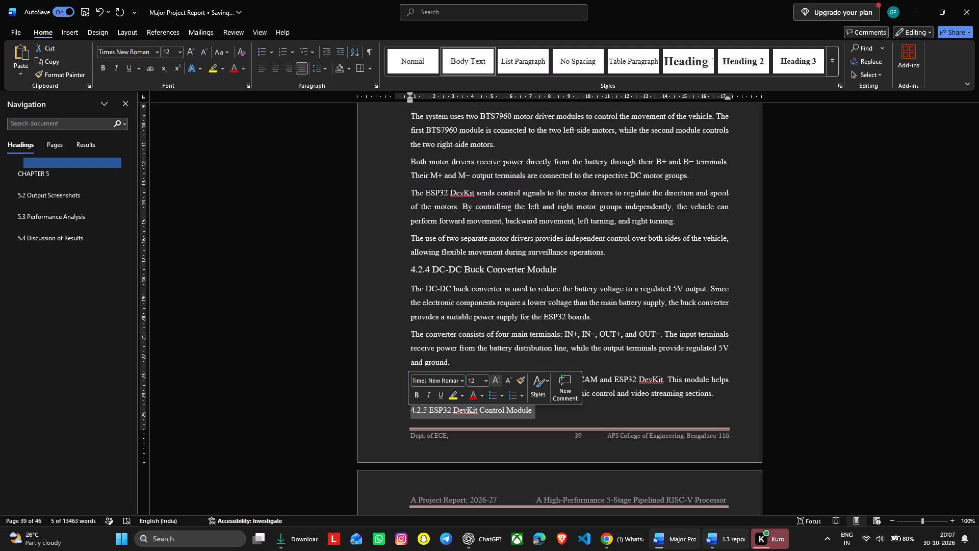
left_click(495, 380)
left_click(618, 409)
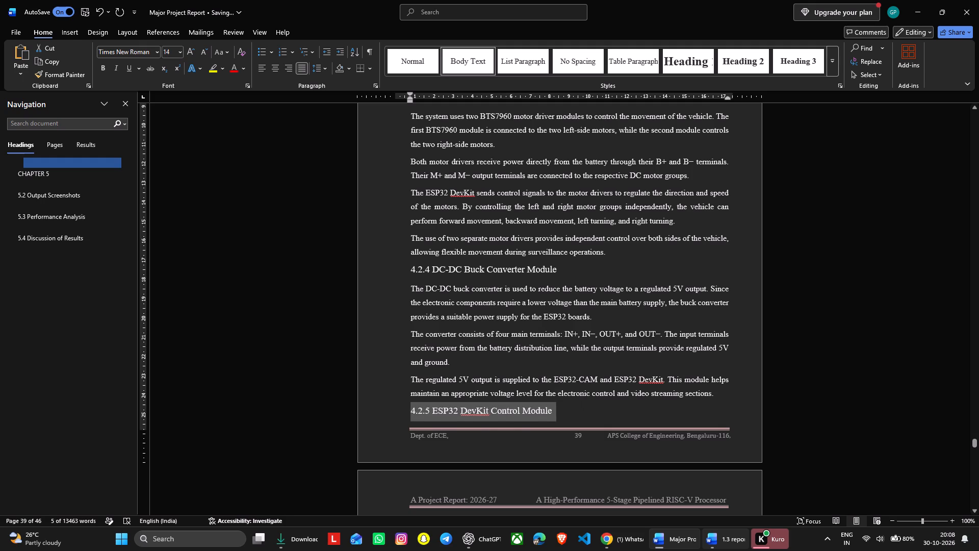
Insert an empty paragraph after the last 4.2.4 paragraph to push subheading 4.2.5 onto the following page.
left_click(717, 396)
key("Return")
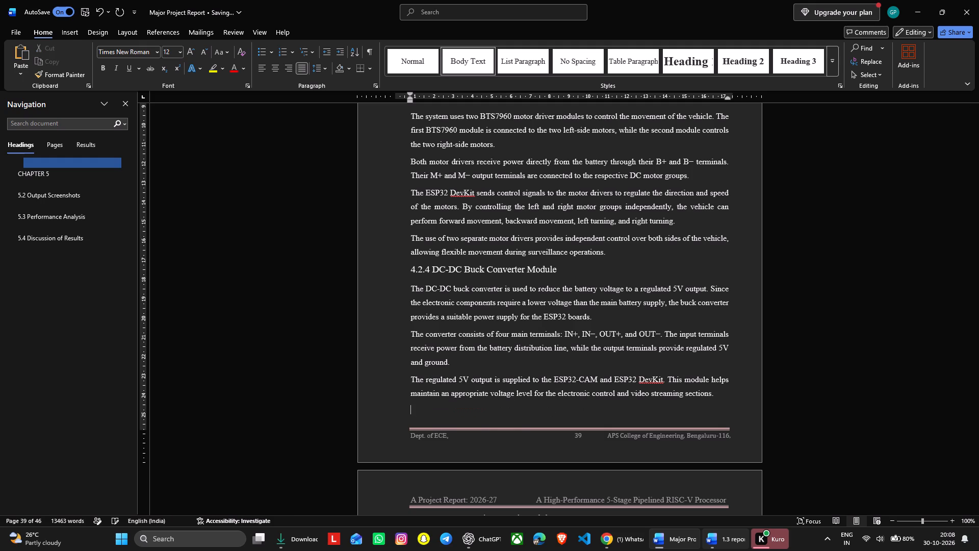
Increase the subheading 4.2.6 ESP32-CAM Video Streaming Module to 14 pt.
scroll(717, 396, "down", 1)
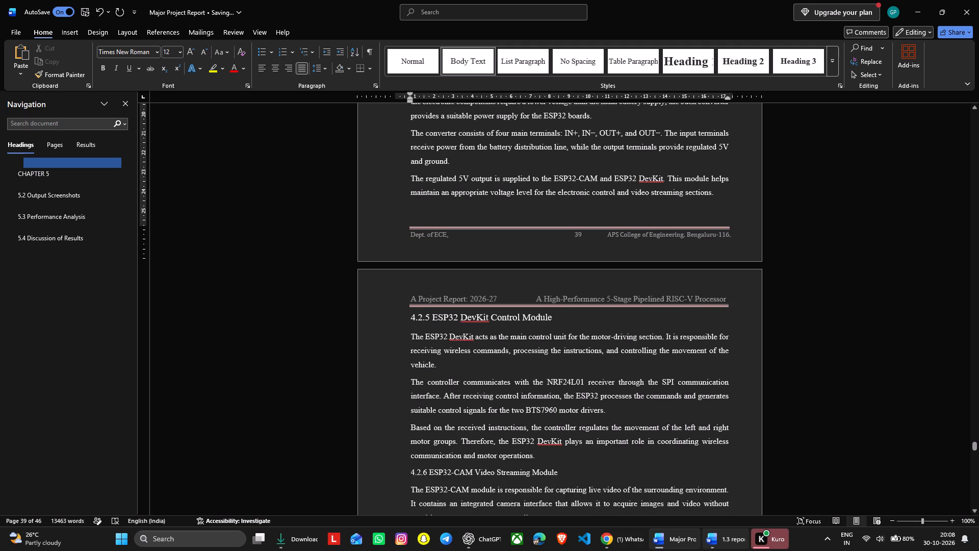
scroll(717, 396, "down", 1)
scroll(717, 396, "right", 1)
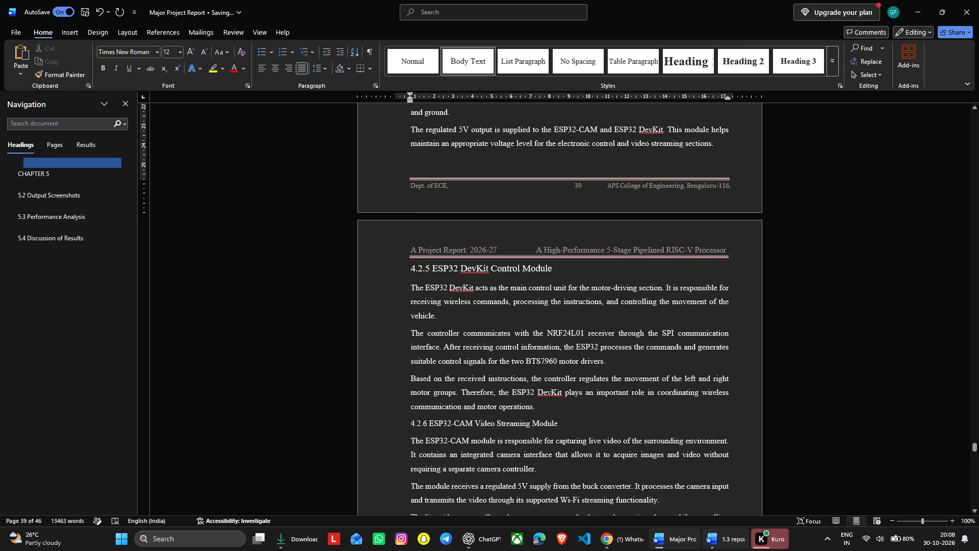
left_click(559, 423)
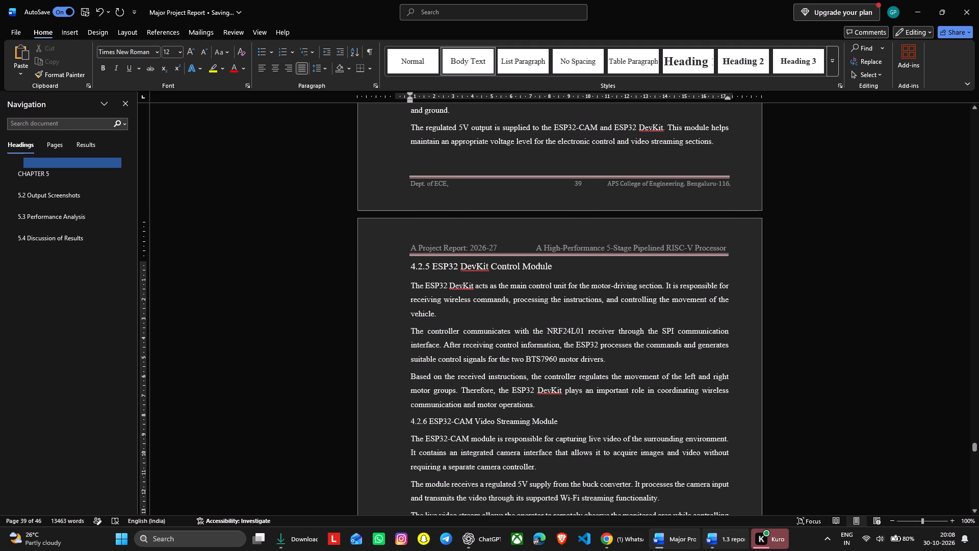
left_click_drag(562, 422, 407, 421)
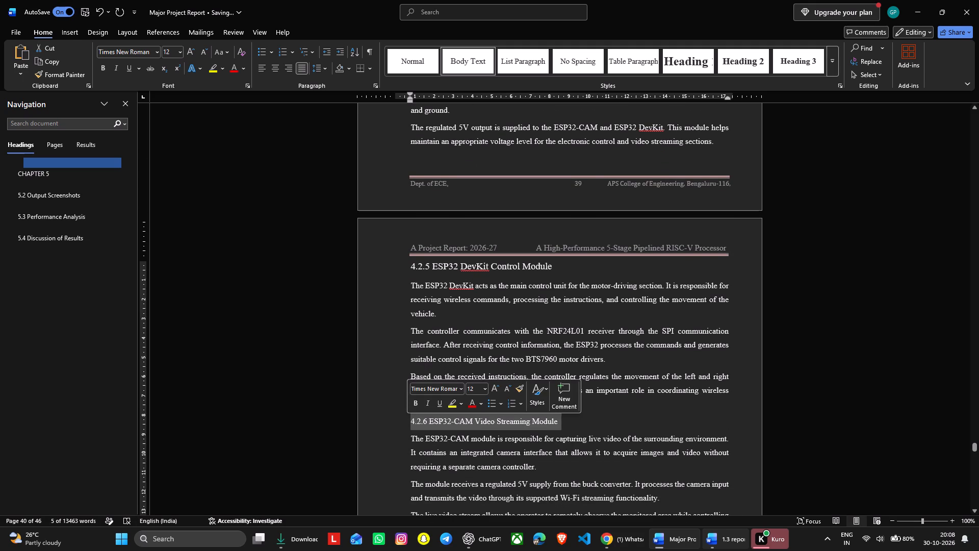
left_click(496, 392)
left_click(633, 408)
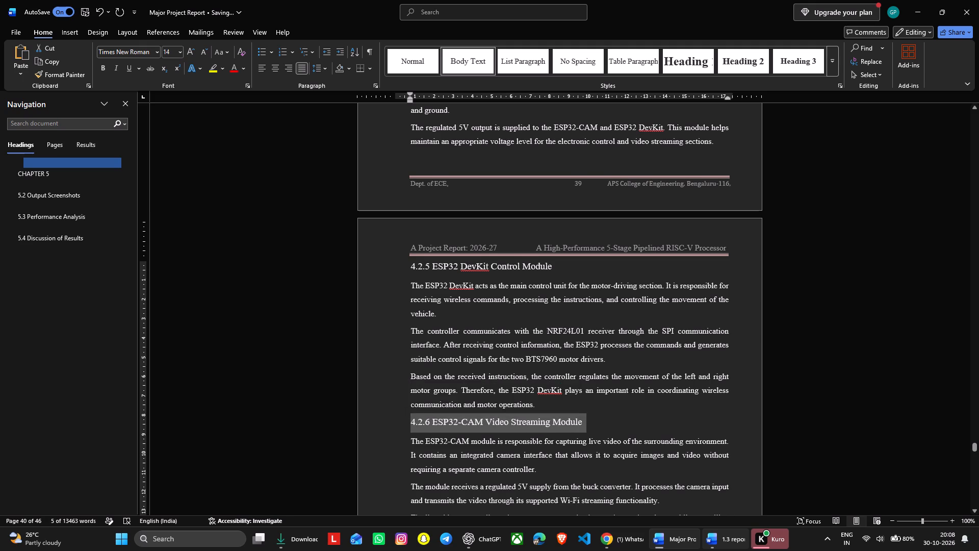
Increase the subheading 4.2.7 NRF24L01+PA+LNA Wireless Communication Module to 14 pt.
scroll(633, 408, "down", 1)
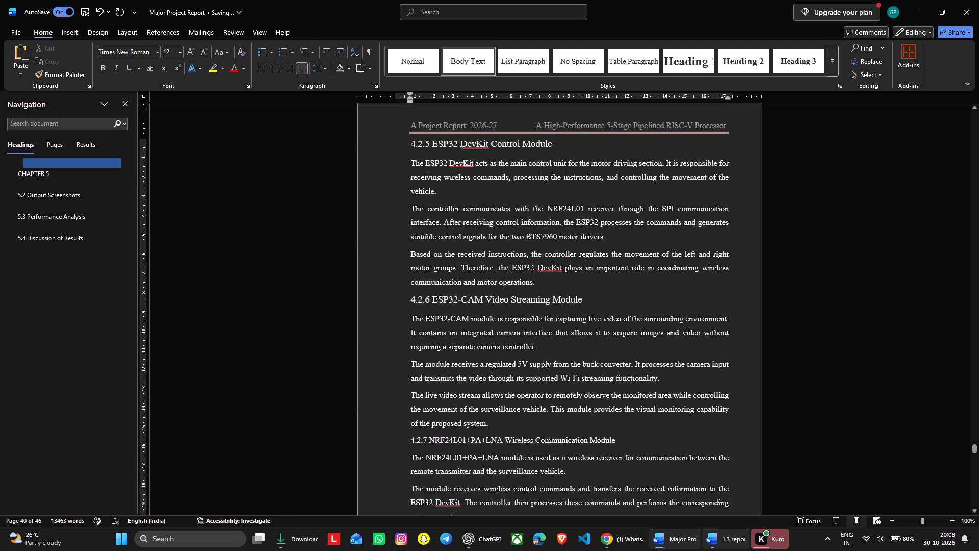
scroll(633, 408, "down", 1)
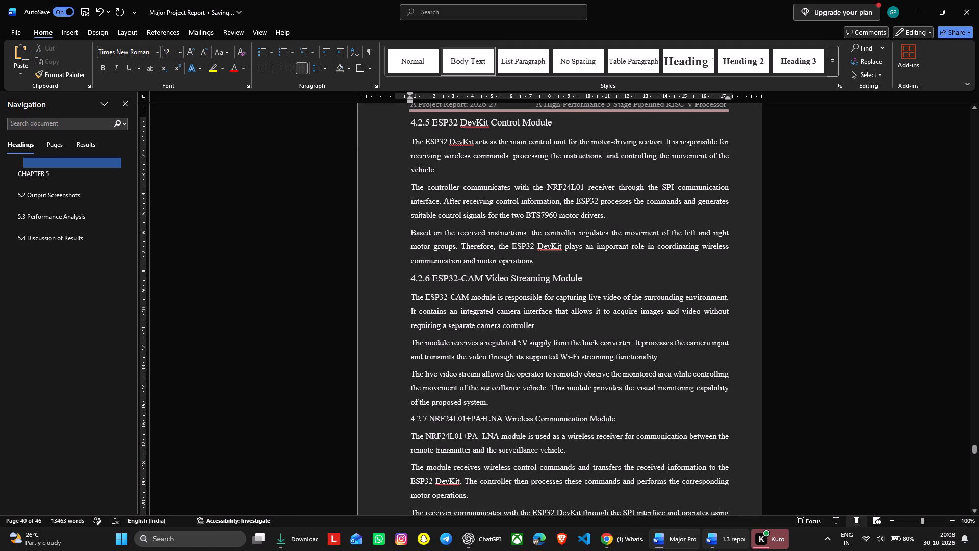
left_click_drag(617, 420, 461, 420)
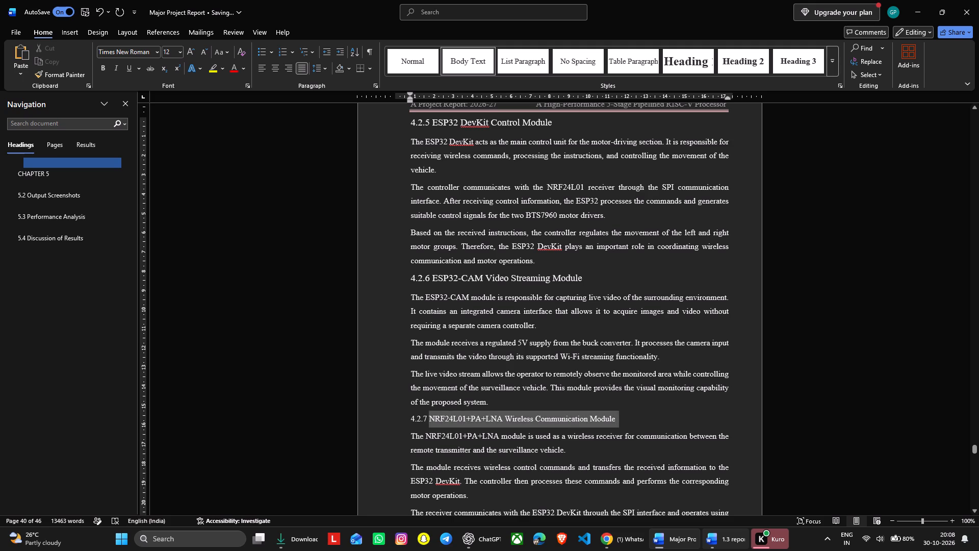
left_click_drag(461, 420, 410, 423)
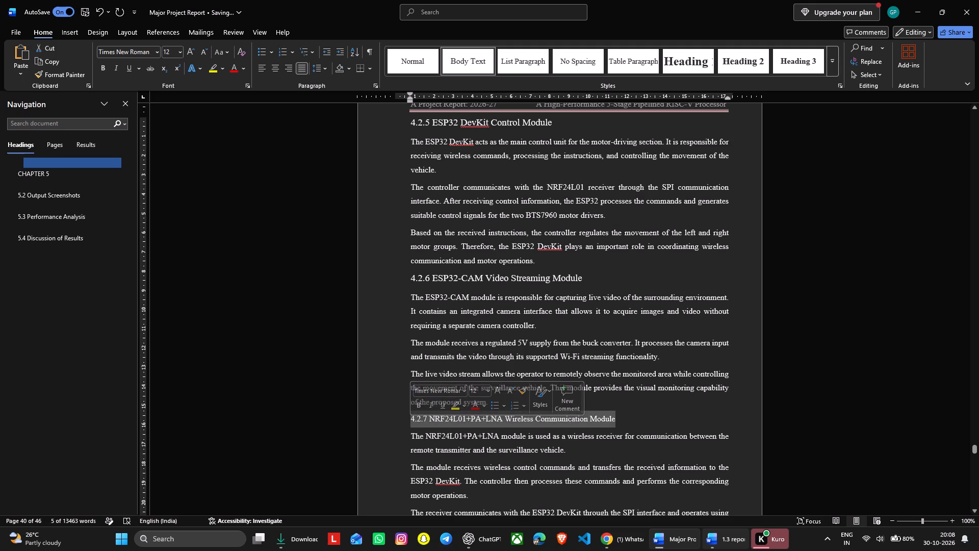
left_click(495, 393)
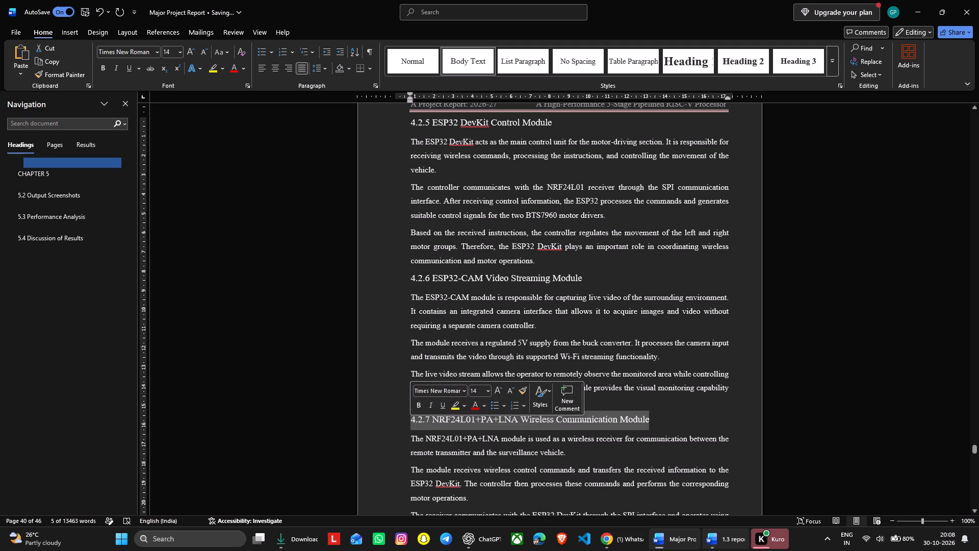
left_click(724, 426)
Increase the subheading 4.2.8 SPI Communication Interface to 14 pt.
scroll(724, 426, "down", 1)
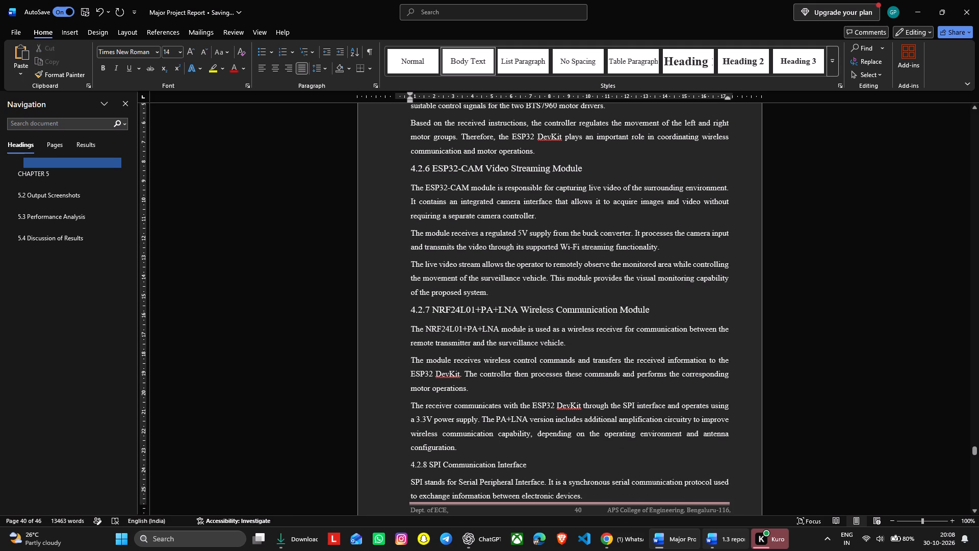
scroll(724, 426, "down", 1)
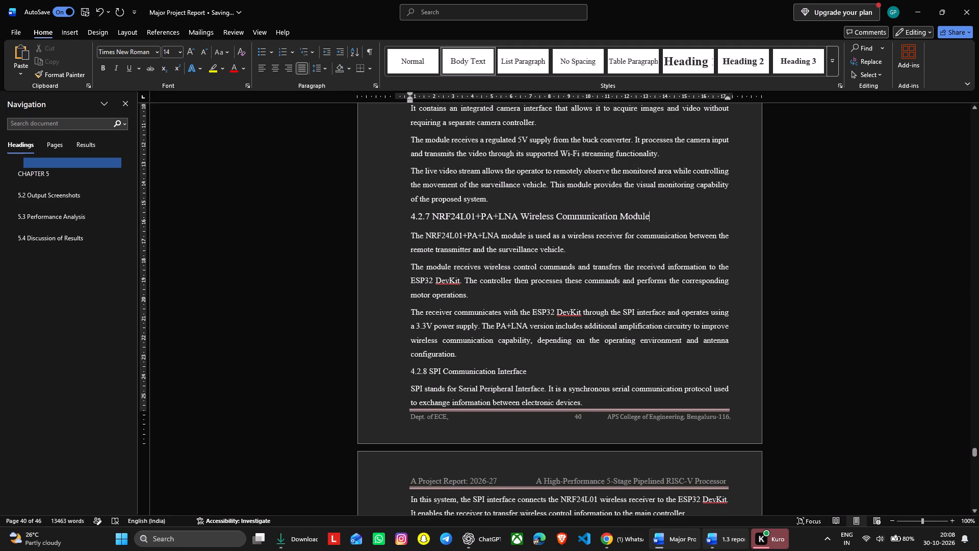
left_click_drag(534, 372, 410, 364)
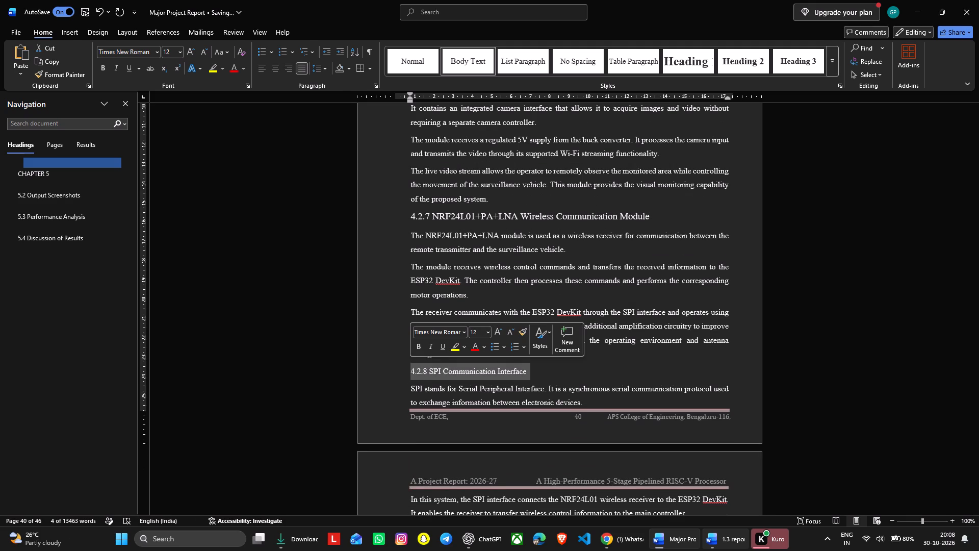
left_click(498, 332)
Increase the subheading 4.2.9 Motor Control and Movement Module to 14 pt.
scroll(521, 379, "down", 1)
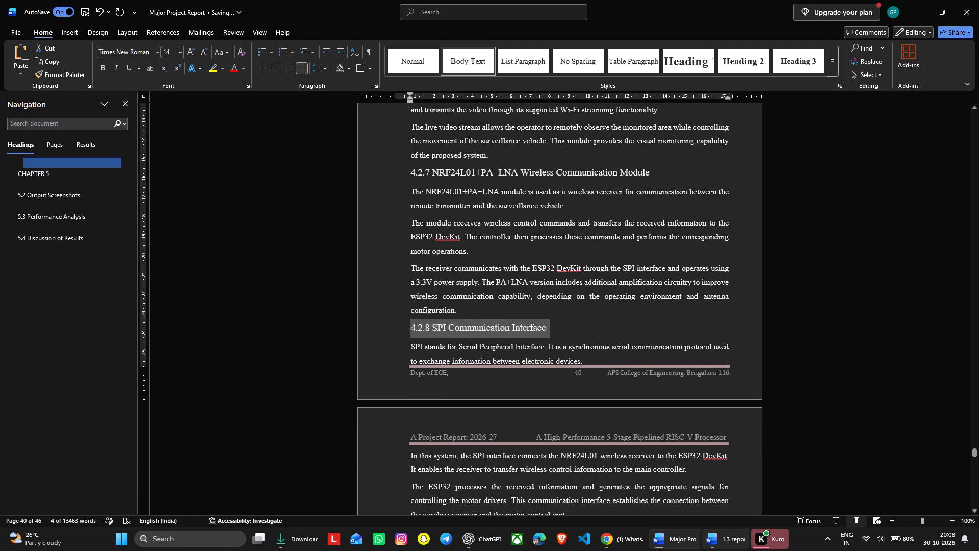
scroll(521, 379, "down", 2)
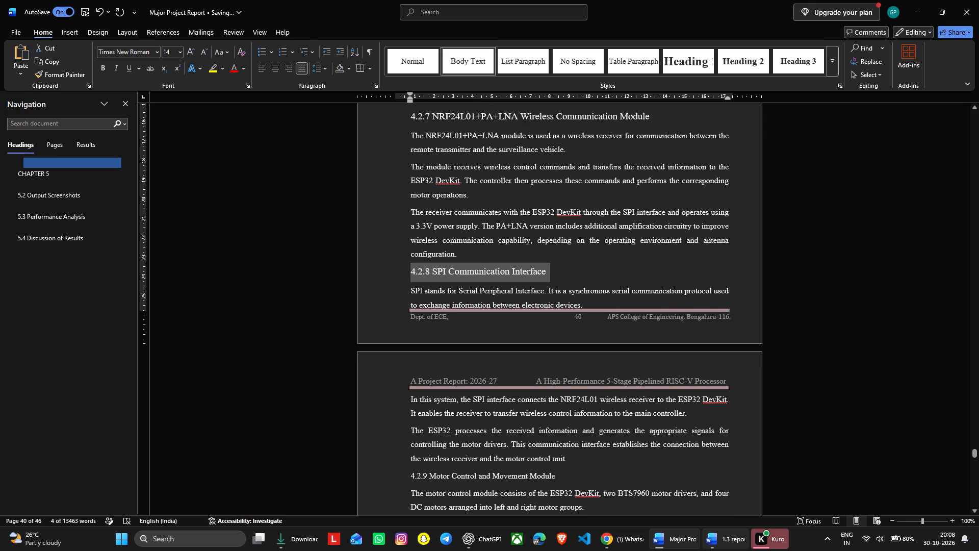
scroll(521, 379, "down", 1)
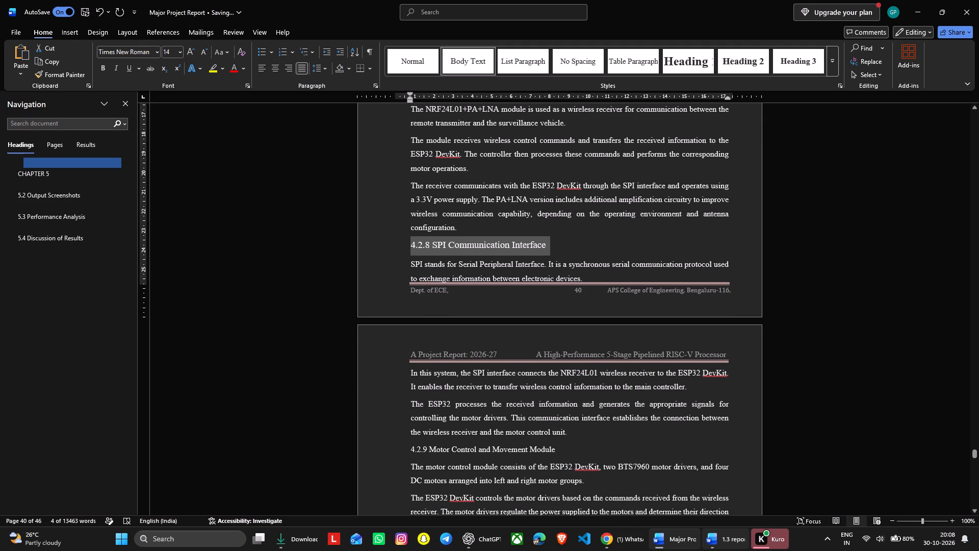
left_click(559, 449)
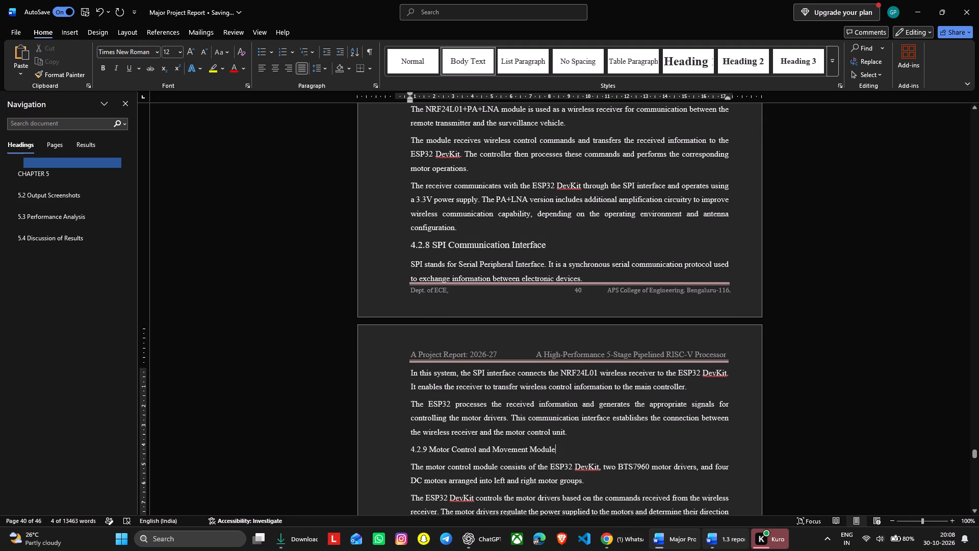
left_click_drag(559, 449, 418, 449)
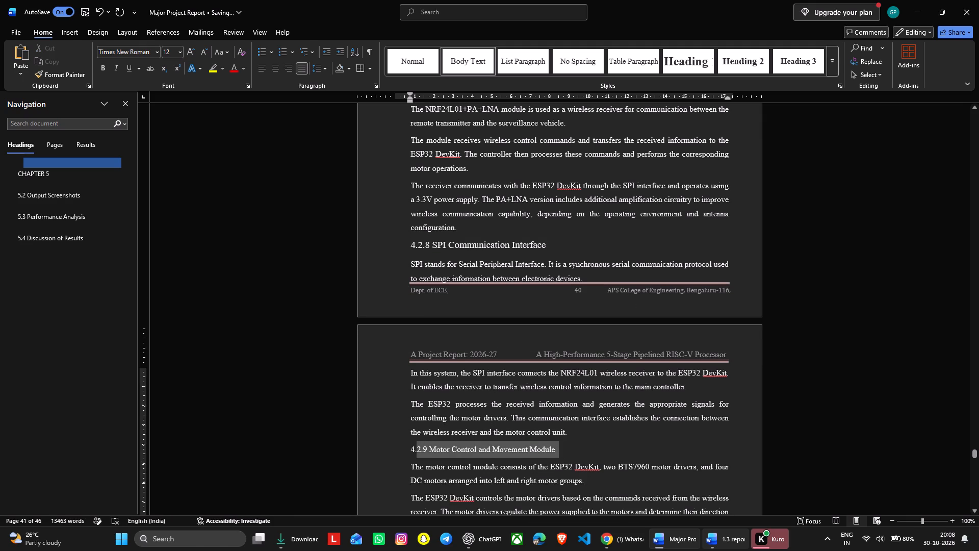
left_click_drag(418, 449, 412, 449)
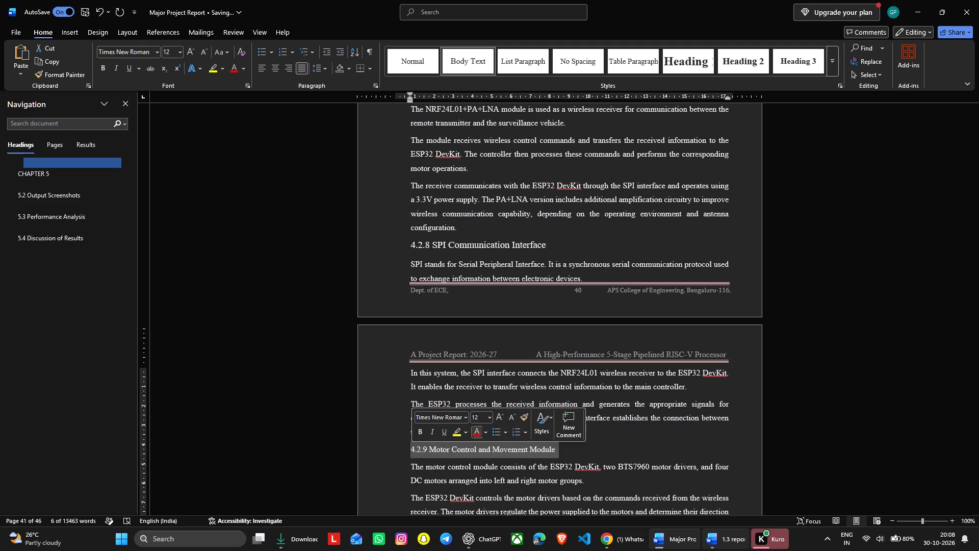
left_click(498, 417)
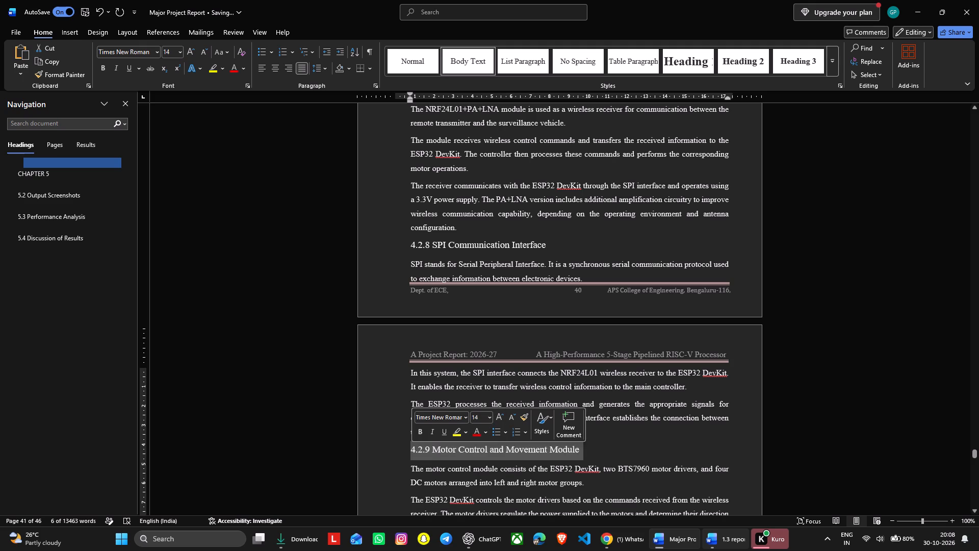
left_click(635, 447)
Increase the full subheading 4.2.10 Video Monitoring and Wireless Streaming Module, including its number, to 14 pt.
scroll(635, 447, "down", 1)
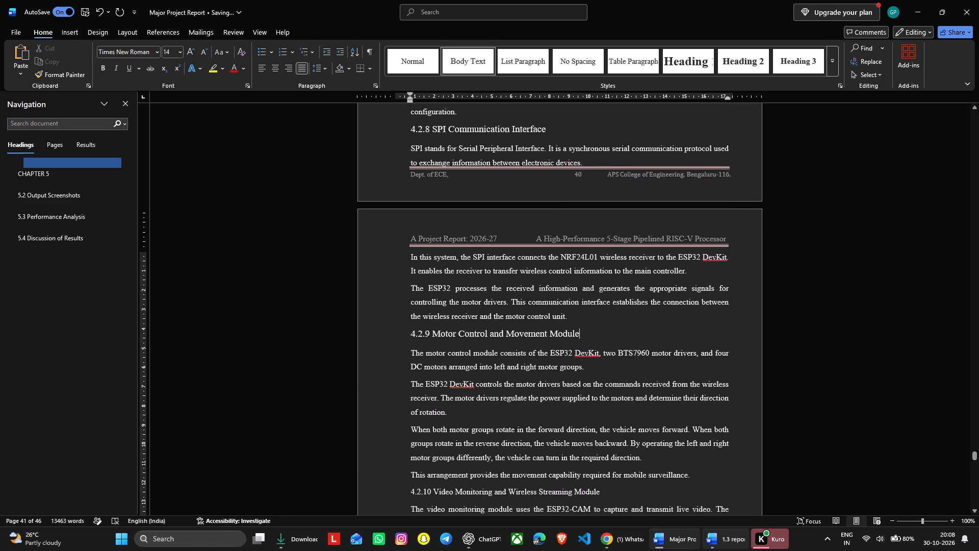
scroll(635, 447, "down", 1)
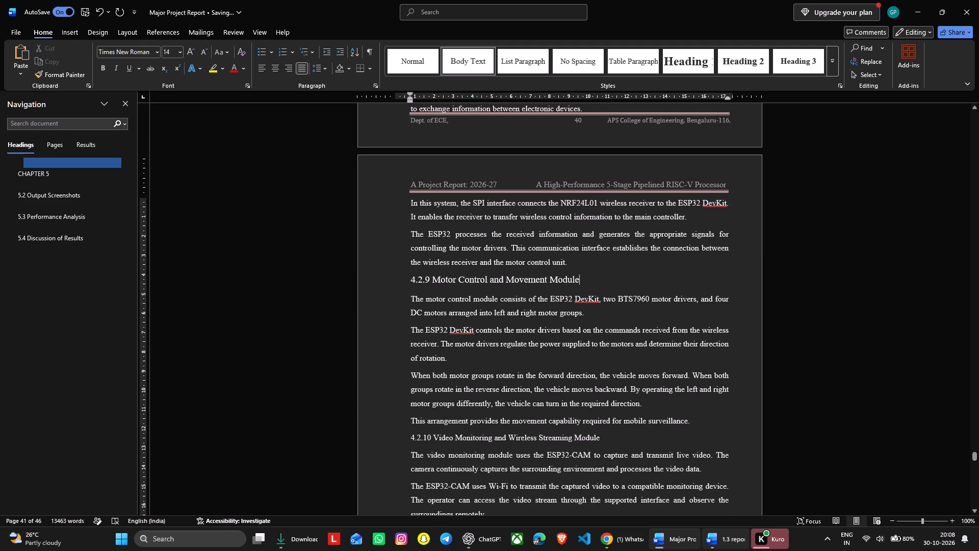
left_click_drag(602, 441, 587, 439)
left_click_drag(587, 439, 429, 439)
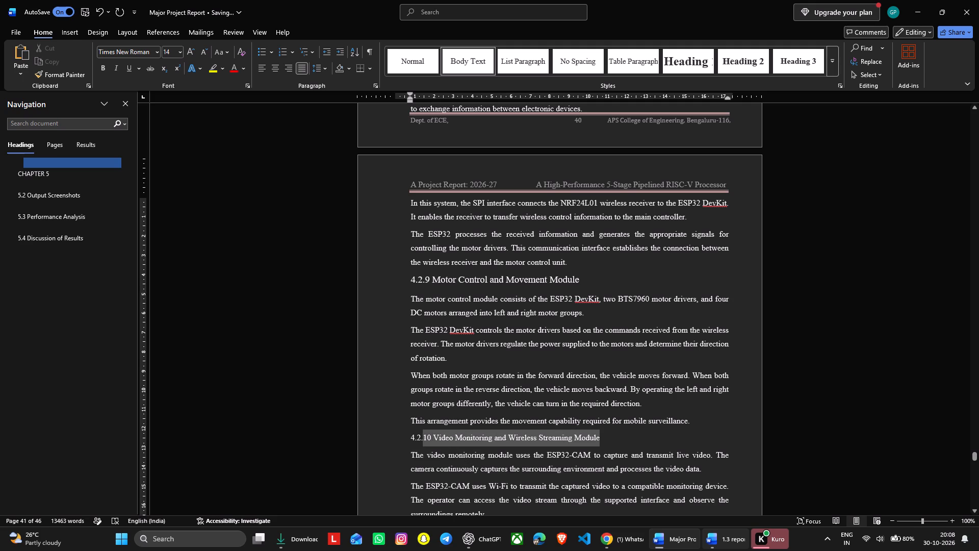
left_click_drag(429, 439, 414, 442)
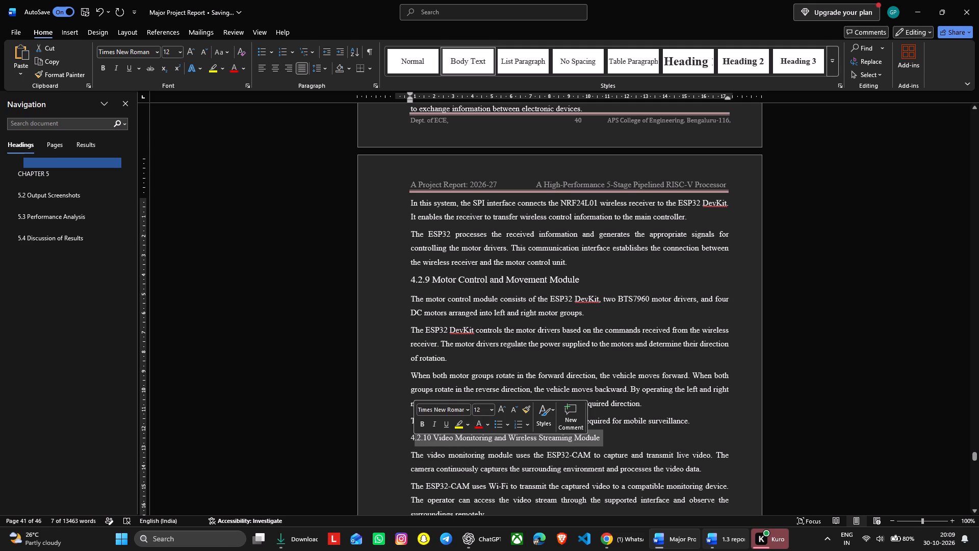
left_click(606, 435)
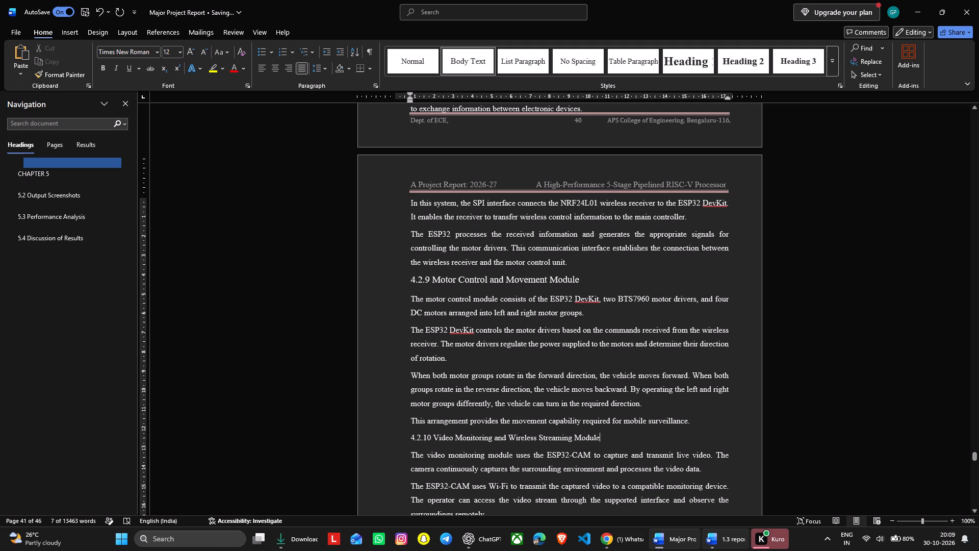
left_click_drag(603, 434, 404, 442)
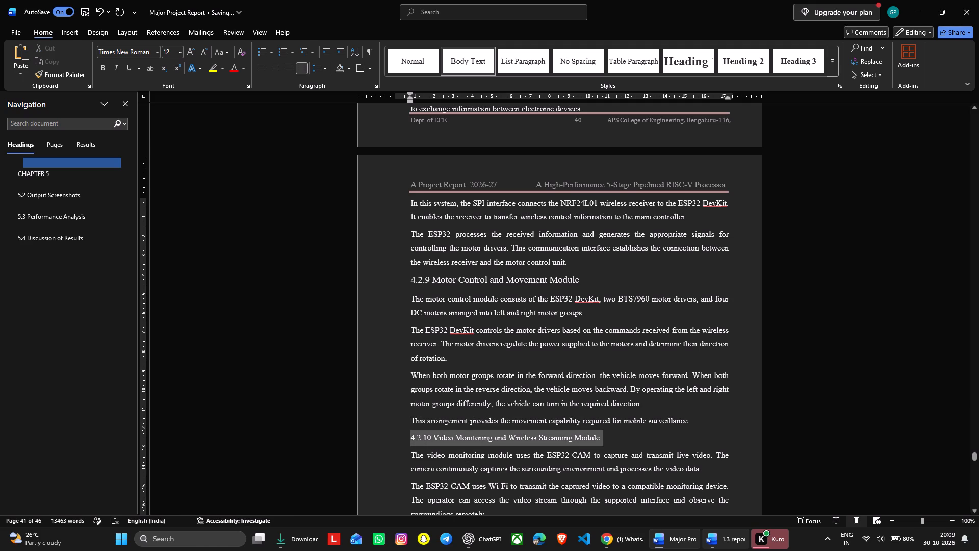
left_click_drag(404, 442, 405, 442)
left_click(494, 409)
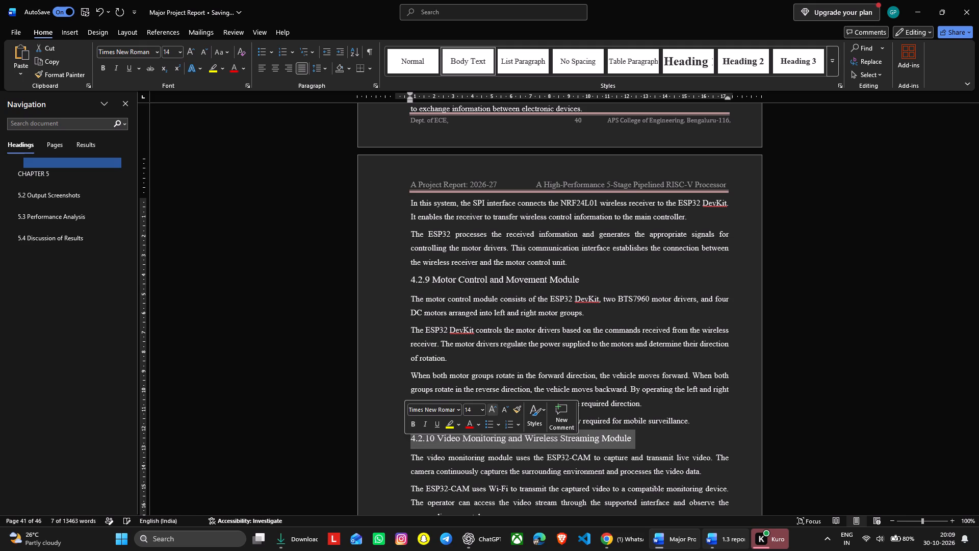
left_click(645, 442)
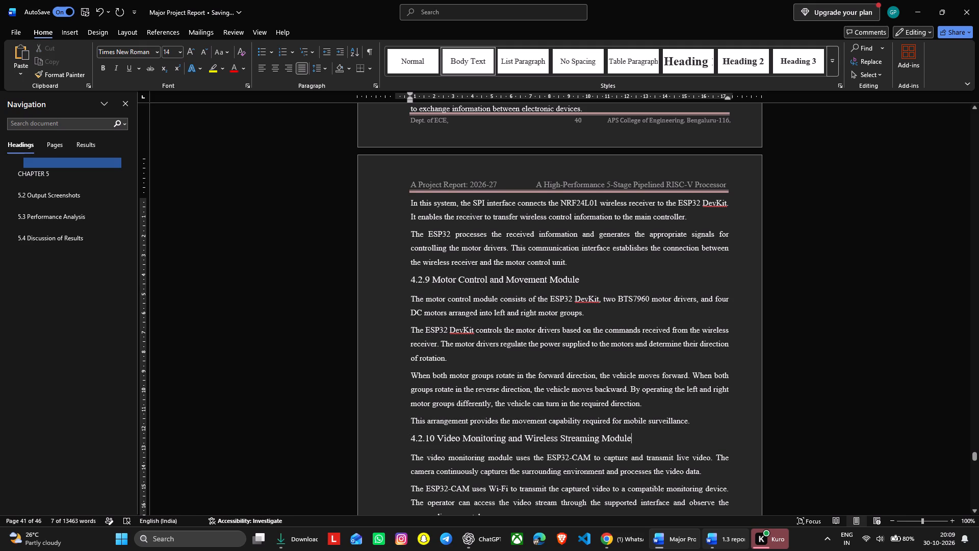
Increase the subheading 4.2.11 Integration of Hardware Modules to 14 pt.
scroll(645, 442, "down", 2)
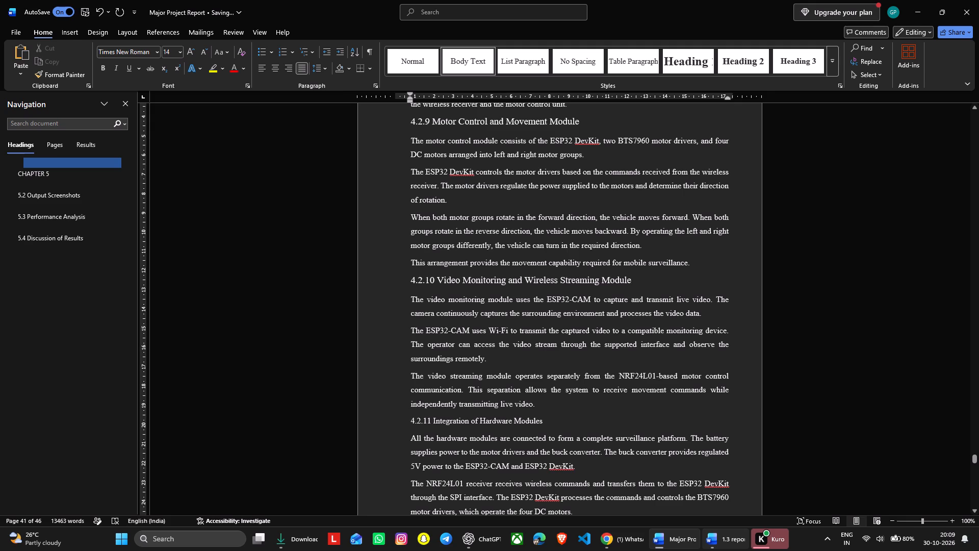
left_click_drag(547, 420, 406, 423)
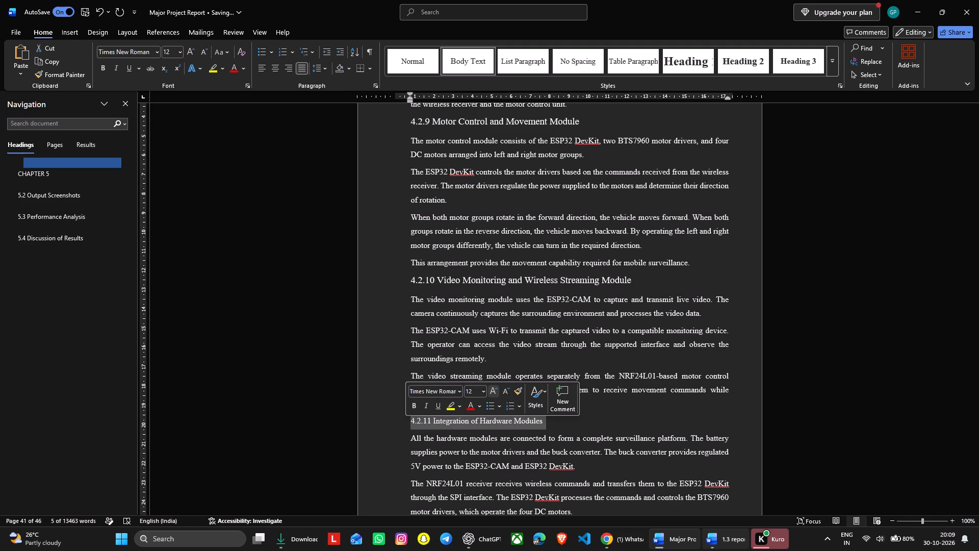
left_click(495, 394)
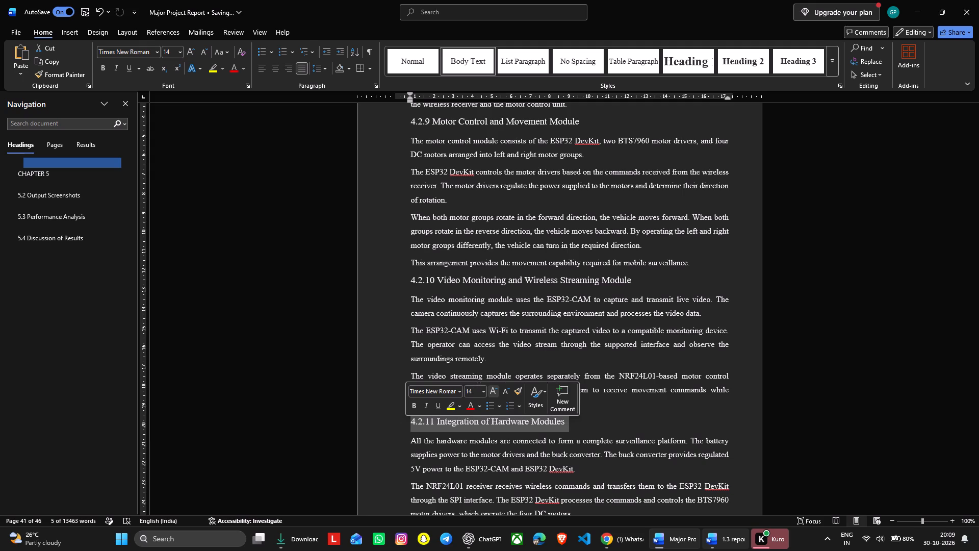
left_click(611, 425)
scroll(611, 425, "down", 1)
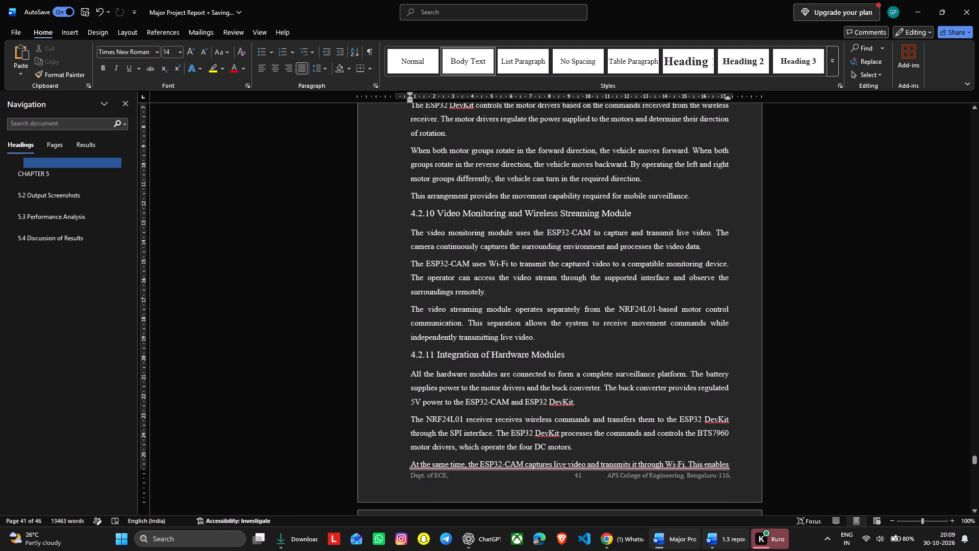
scroll(611, 425, "down", 2)
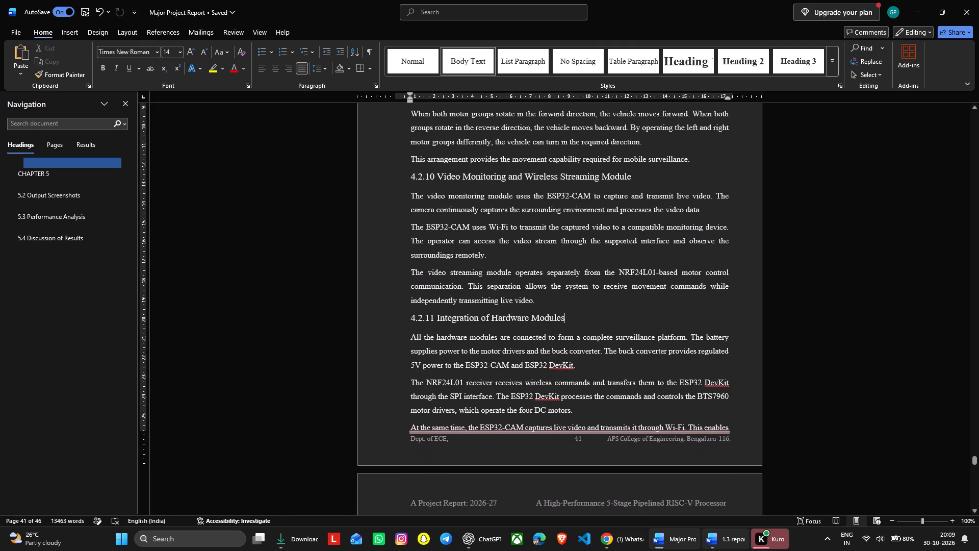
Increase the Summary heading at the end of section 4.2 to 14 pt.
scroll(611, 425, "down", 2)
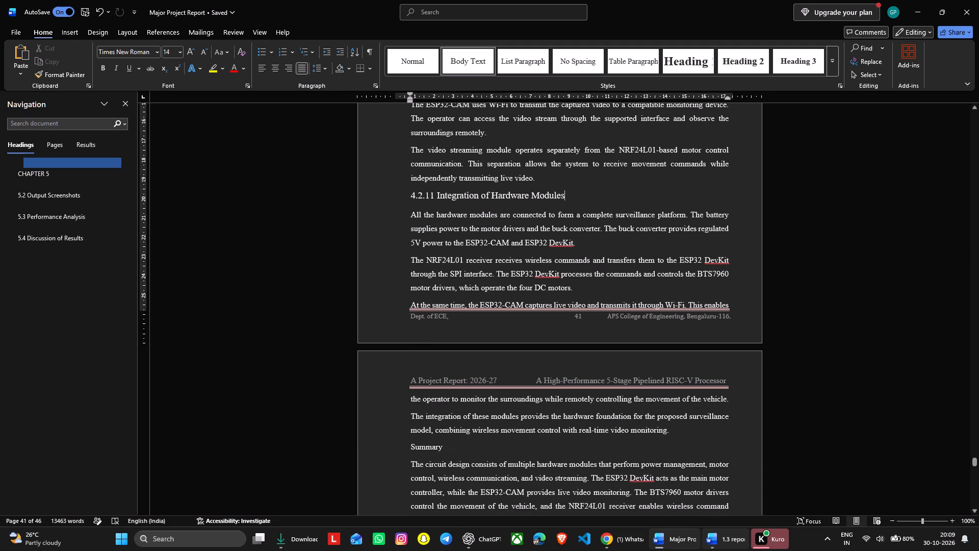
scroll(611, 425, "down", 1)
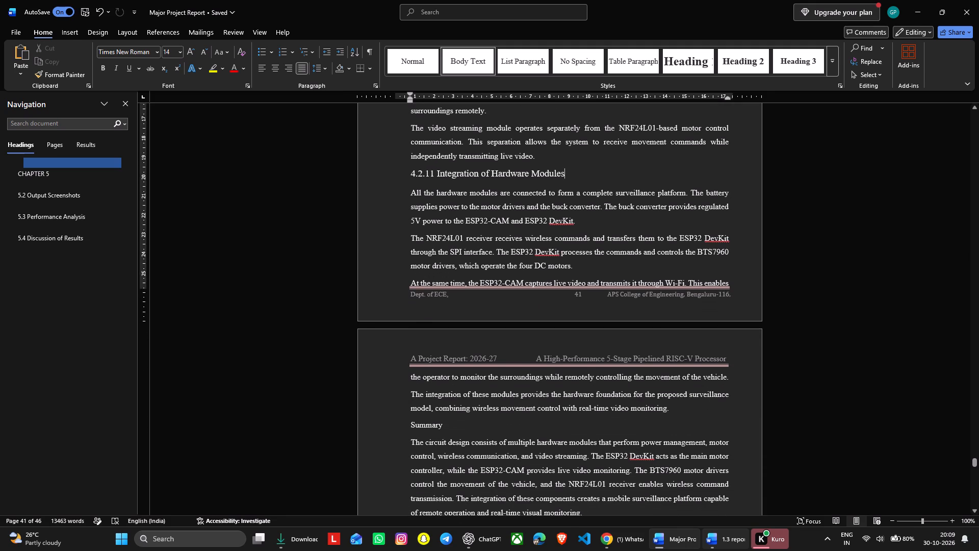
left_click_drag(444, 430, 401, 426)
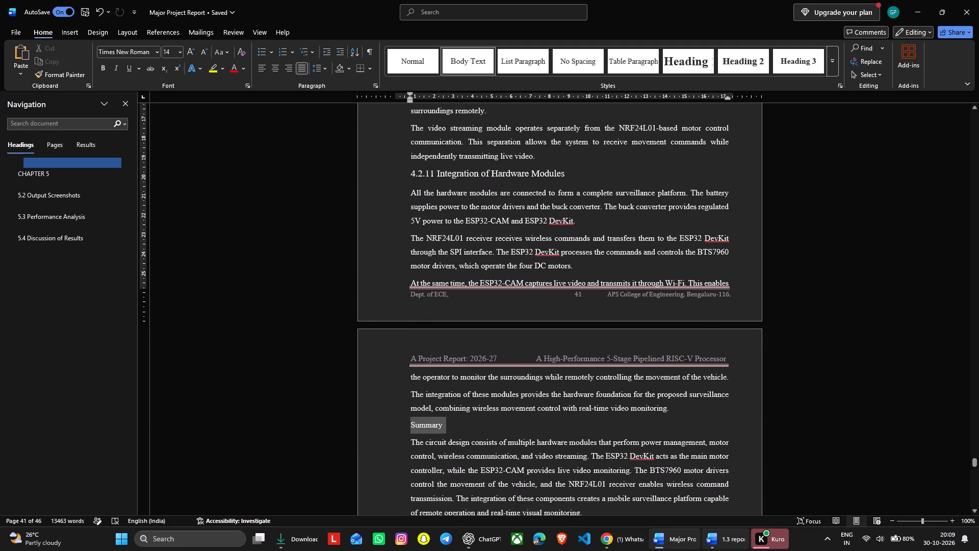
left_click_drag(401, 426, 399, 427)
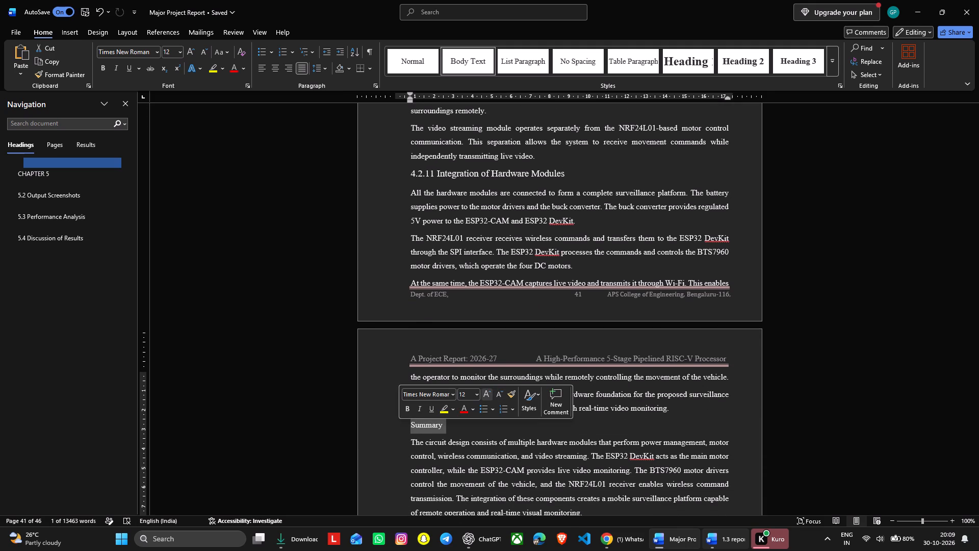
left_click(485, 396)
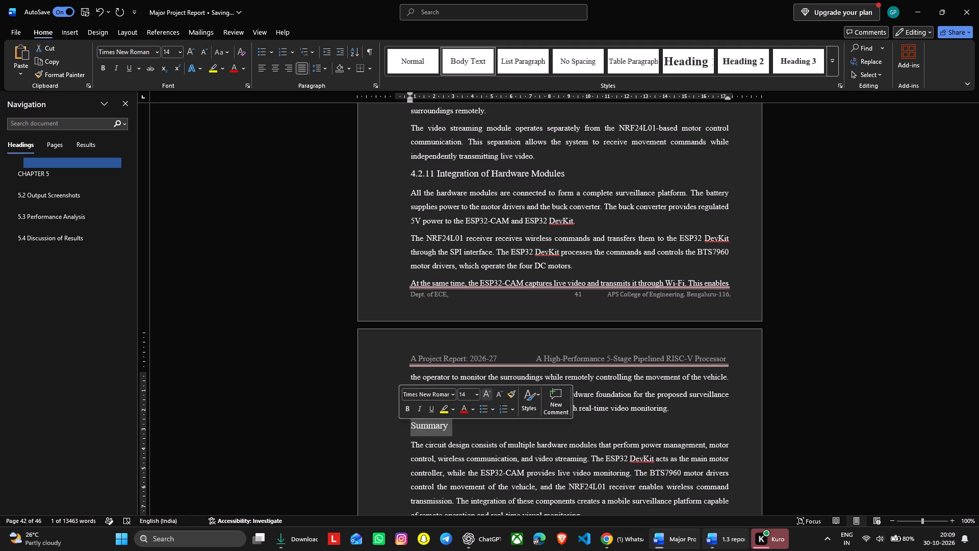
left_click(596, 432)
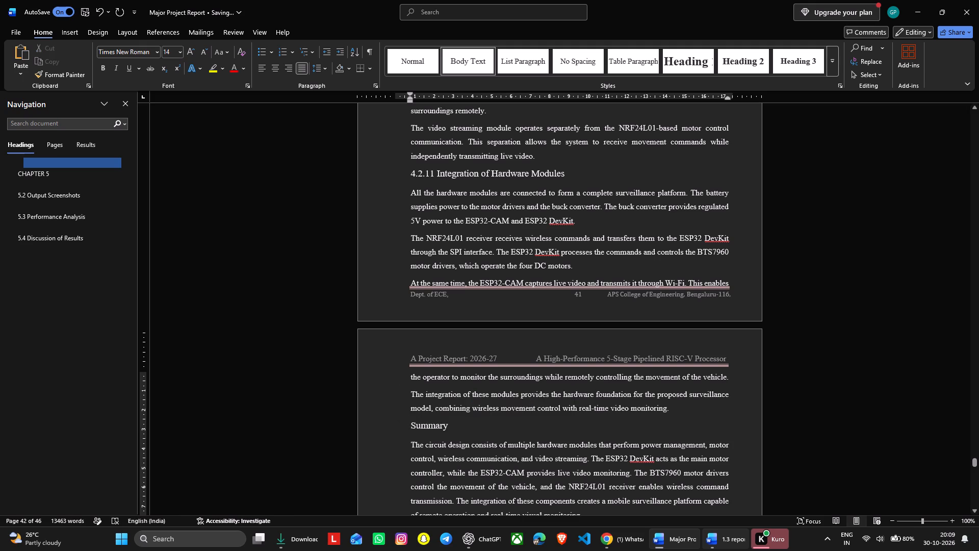
Make the Summary heading at the end of section 4.2 bold.
left_click_drag(449, 429, 402, 425)
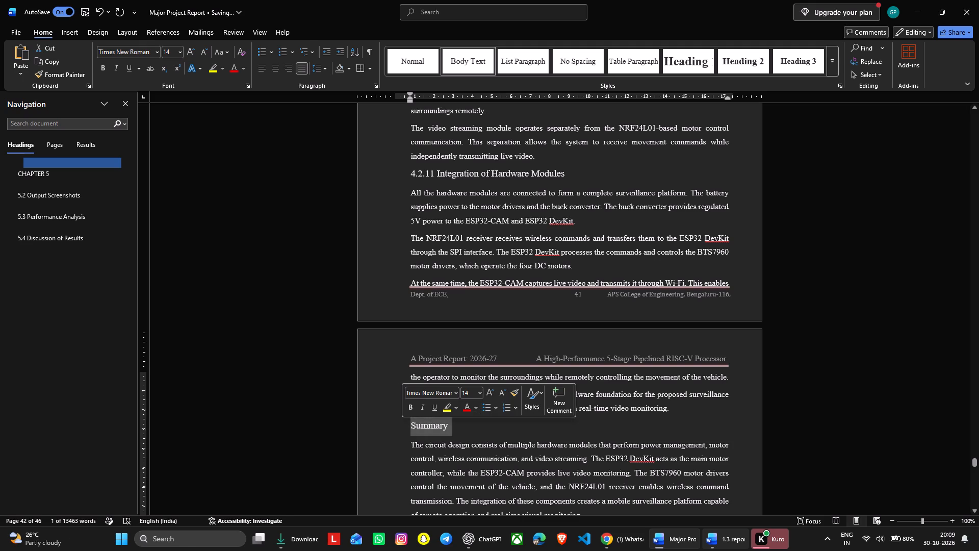
left_click(409, 409)
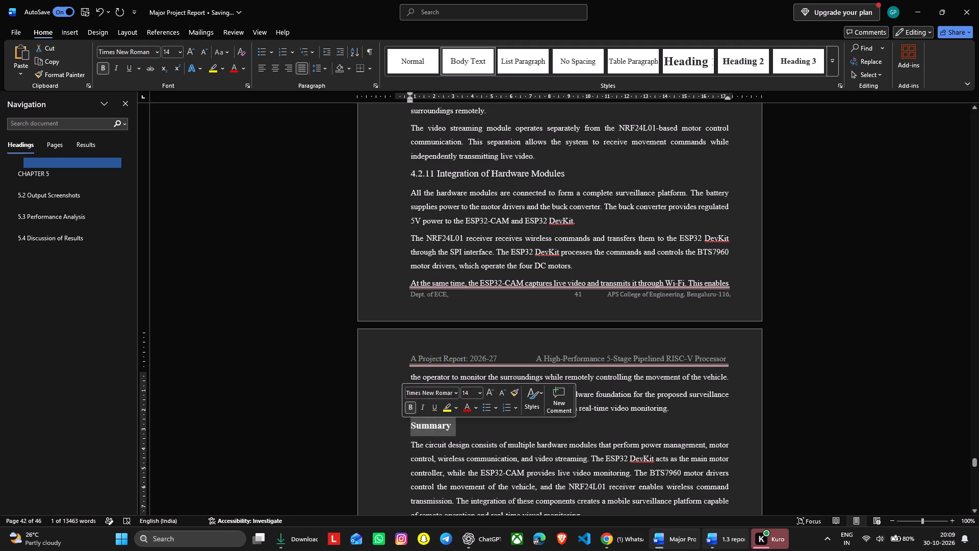
left_click(528, 422)
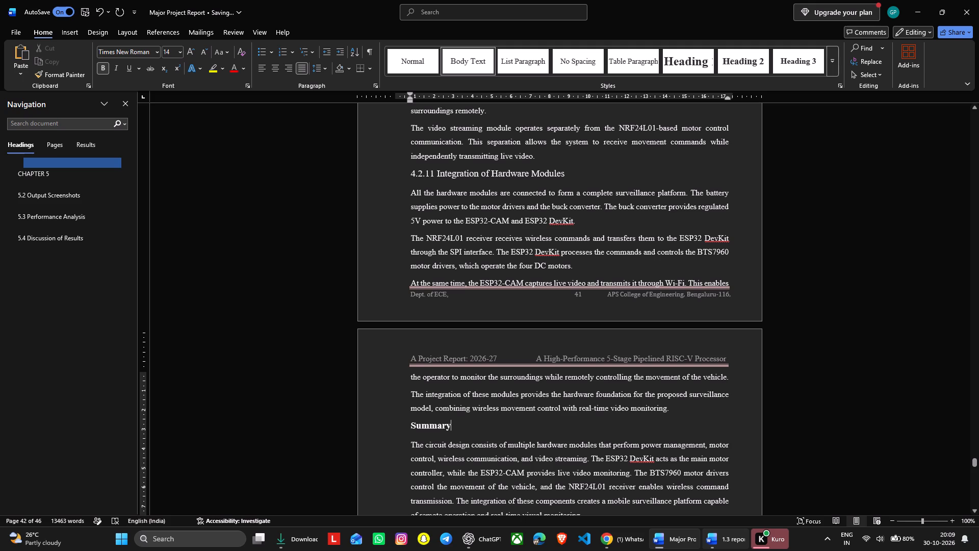
Reduce the bold Summary heading to 12 pt.
left_click_drag(451, 423, 404, 423)
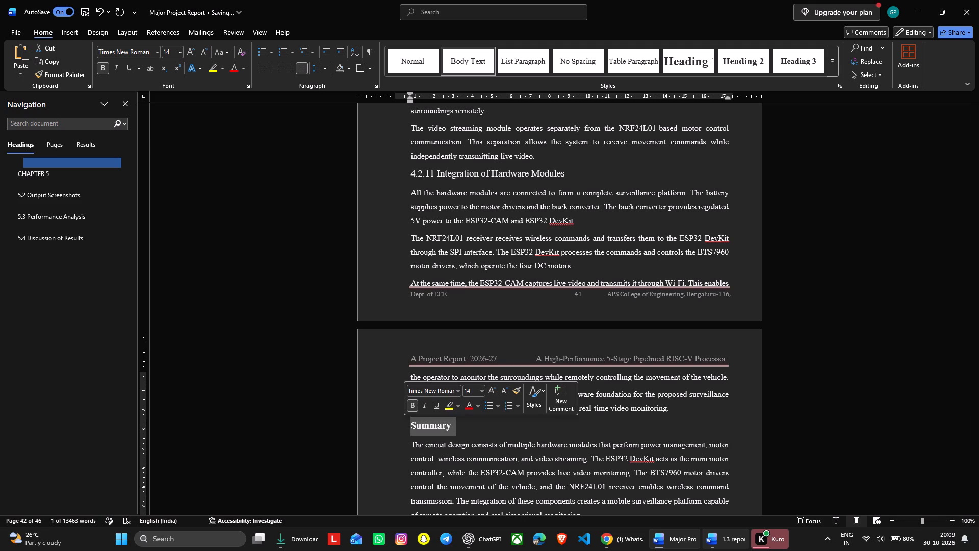
left_click(502, 390)
left_click(503, 430)
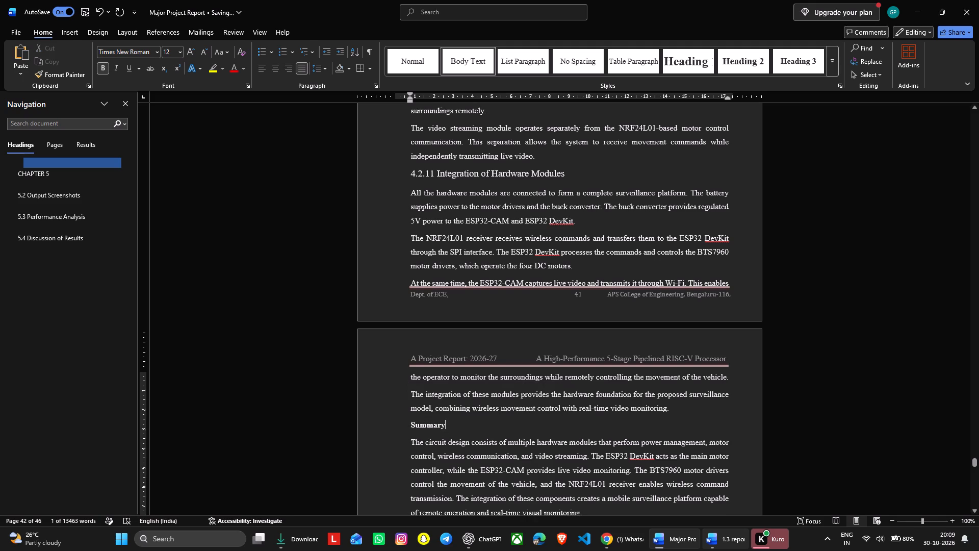
Place the text cursor at the end of the 4.2.11 paragraph ending "which operate the four DC motors.".
scroll(503, 430, "up", 1)
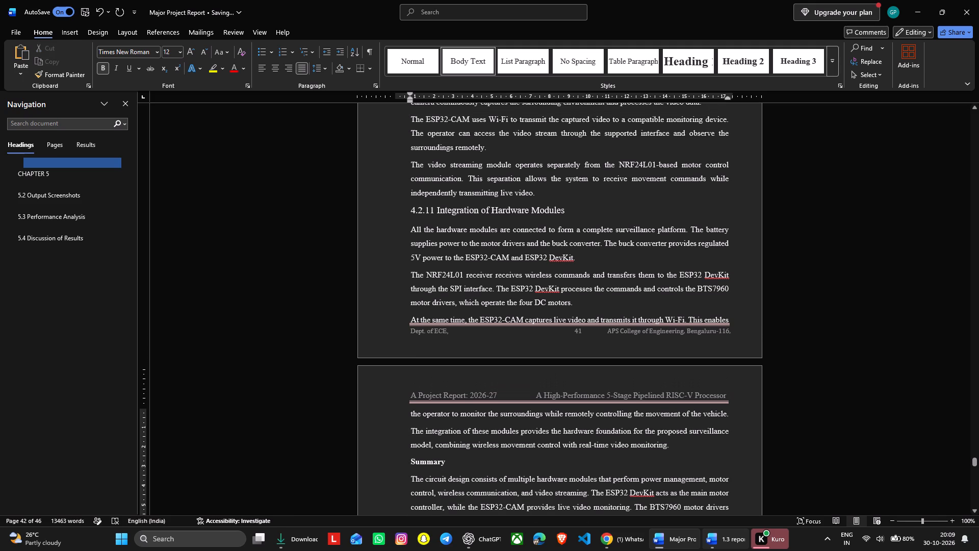
left_click(577, 307)
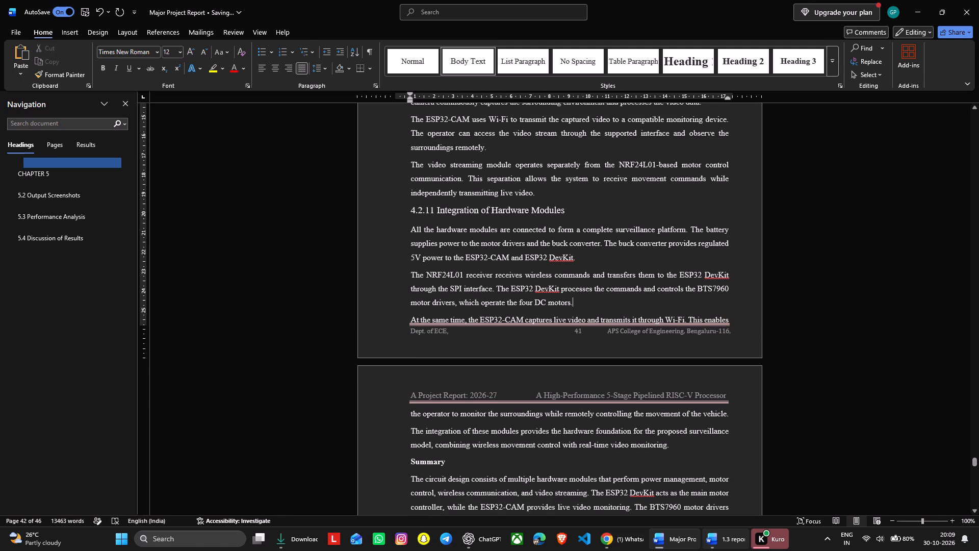
Insert an empty paragraph after "which operate the four DC motors." so the following paragraph starts on the next page.
key("Return")
Make the heading "4.2.11 Integration of Hardware Modules" bold.
scroll(577, 307, "up", 1)
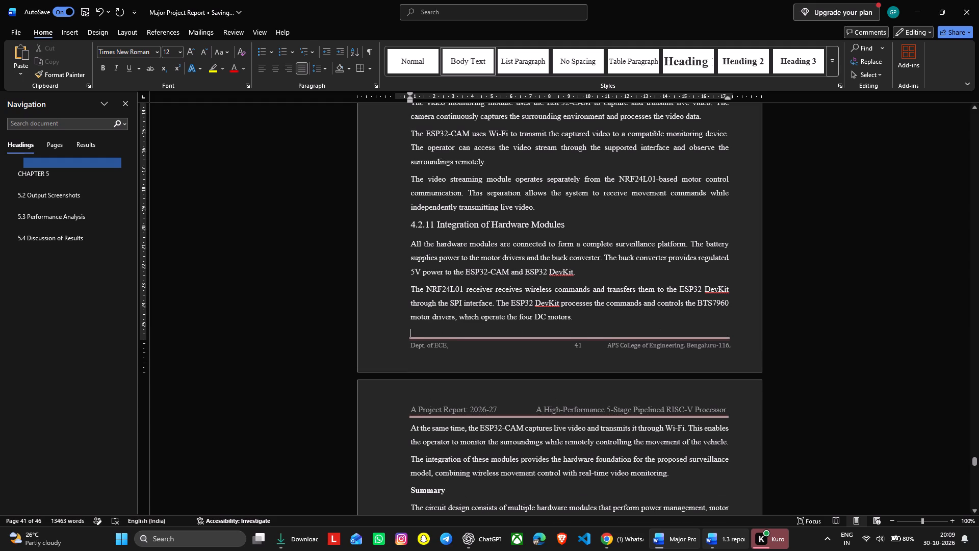
scroll(577, 307, "up", 1)
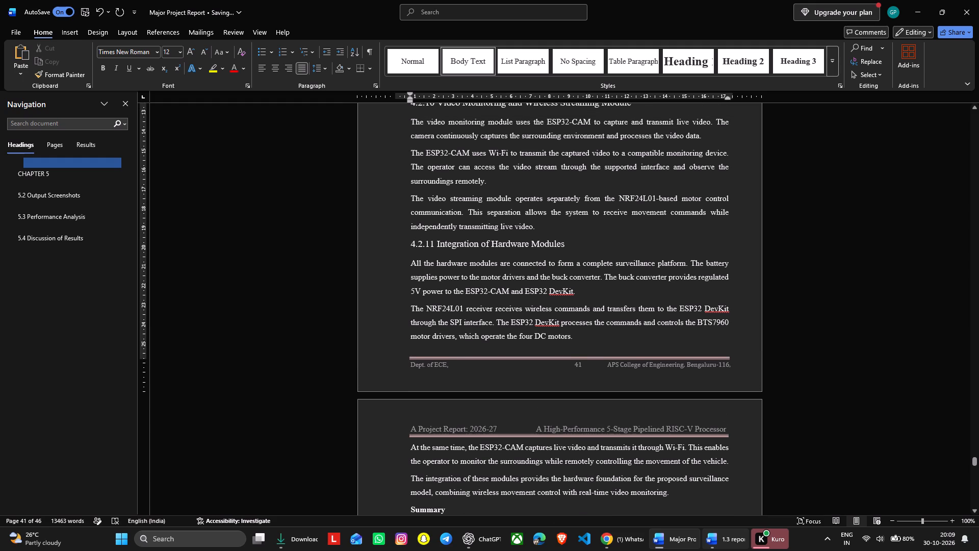
scroll(577, 307, "up", 2)
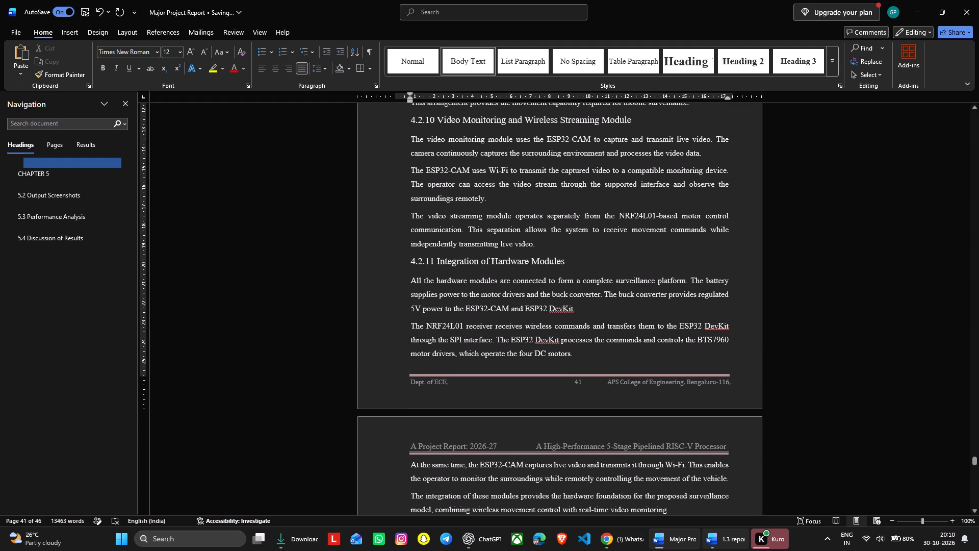
scroll(577, 307, "up", 1)
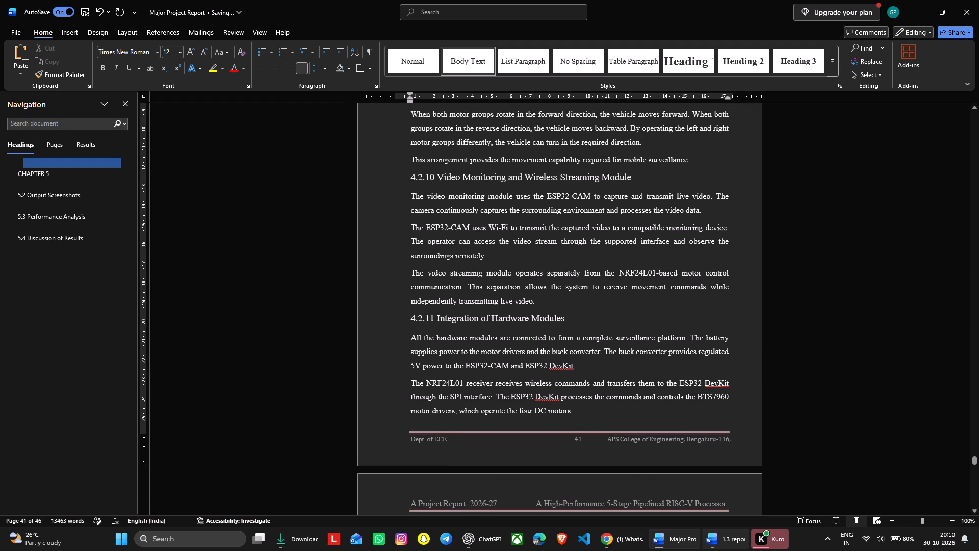
scroll(577, 307, "up", 1)
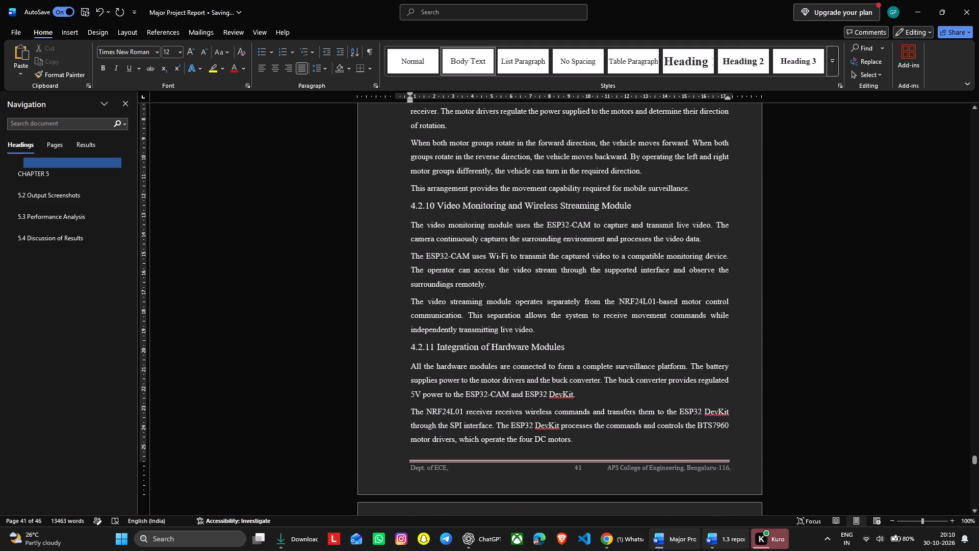
left_click_drag(566, 346, 404, 344)
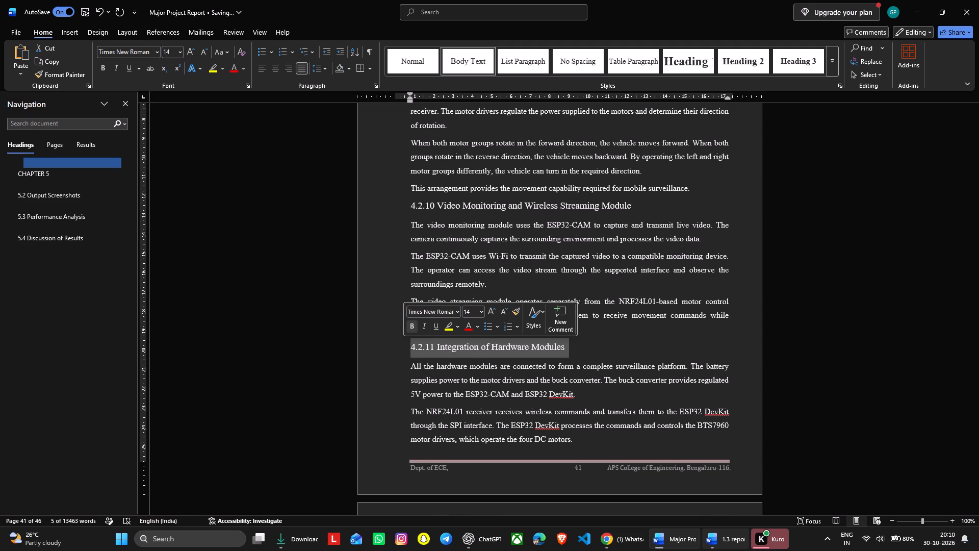
left_click(418, 325)
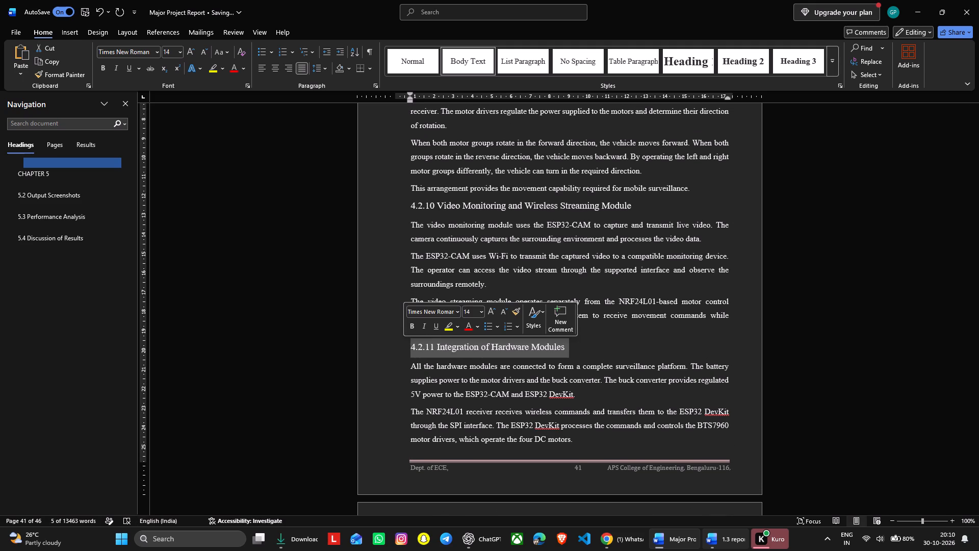
left_click(413, 324)
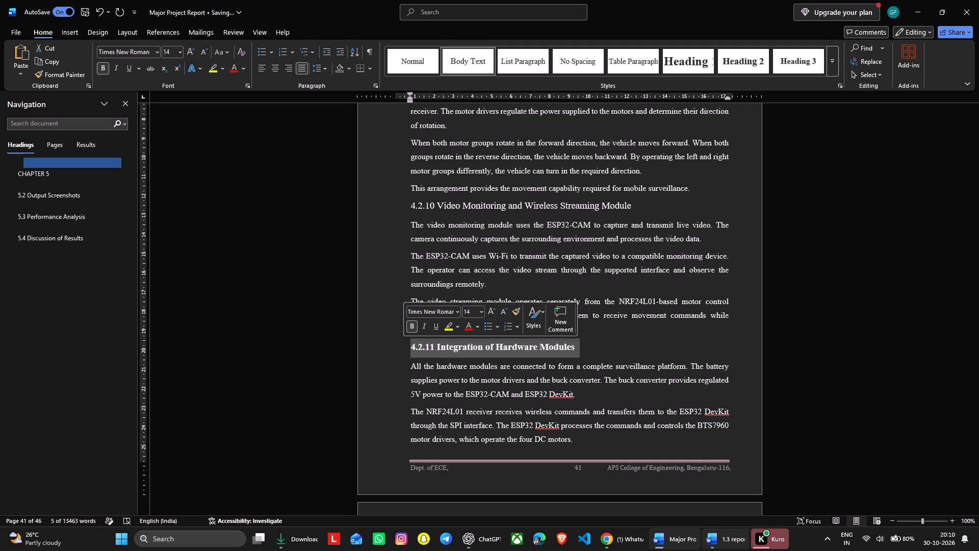
left_click(514, 287)
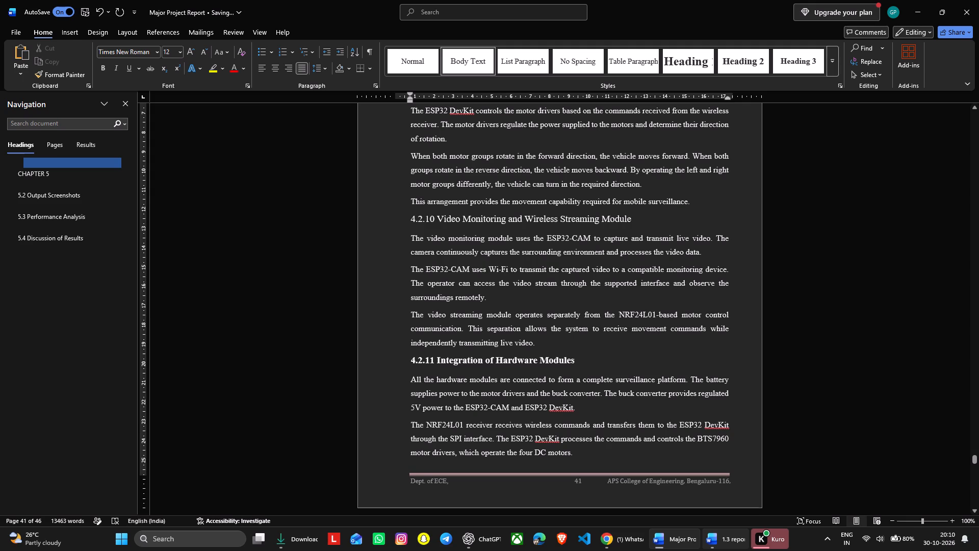
Select the entire heading "4.2.10 Video Monitoring and Wireless Streaming Module", including its number.
left_click_drag(631, 218, 423, 217)
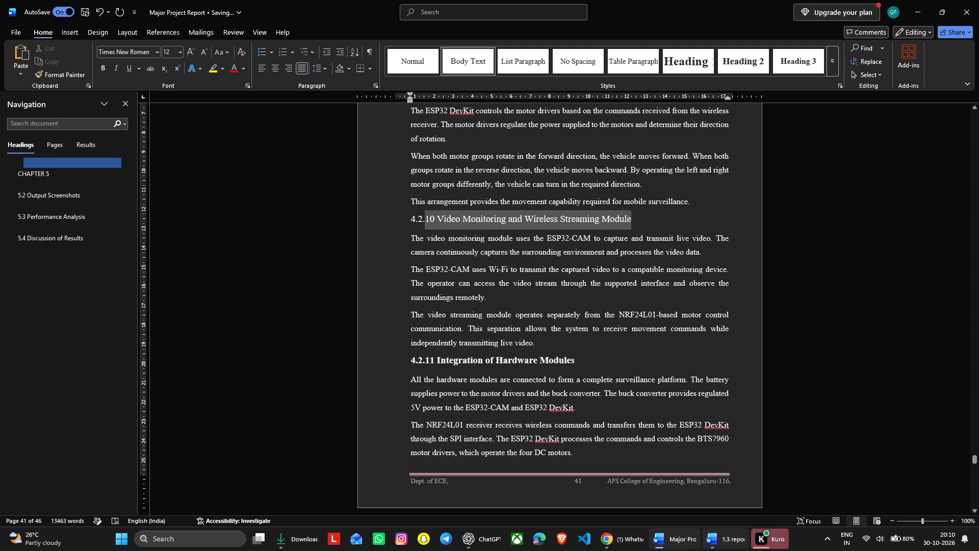
left_click_drag(423, 217, 413, 218)
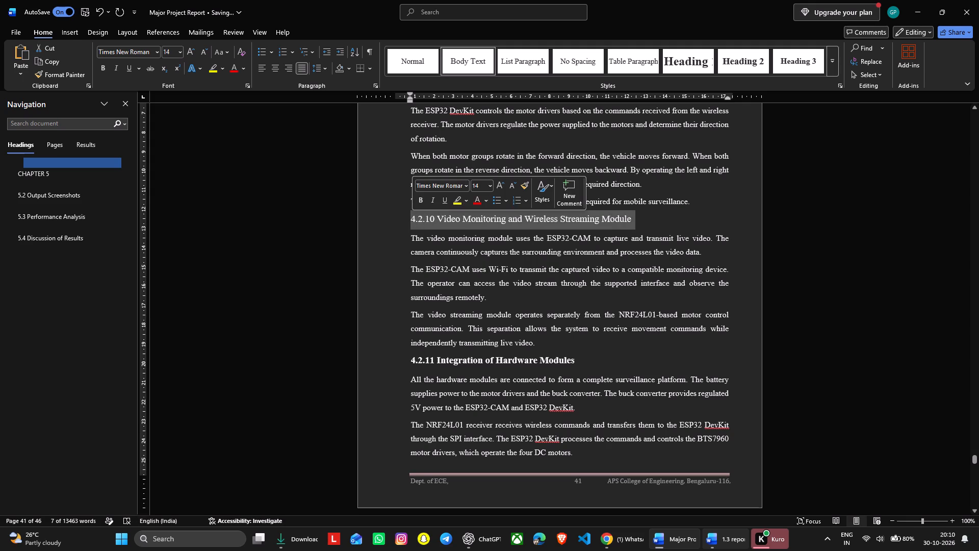
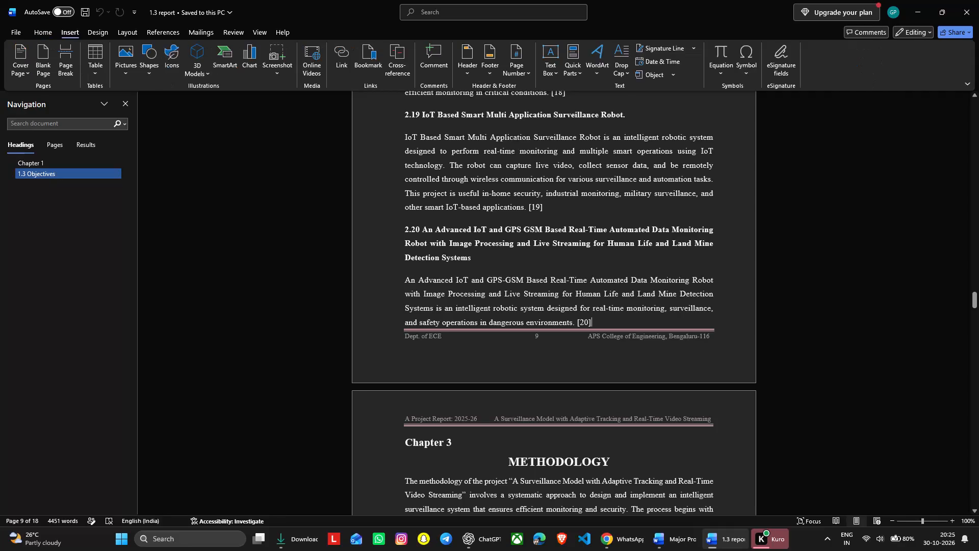
scroll(714, 0, "down", 2)
scroll(677, 286, "down", 1)
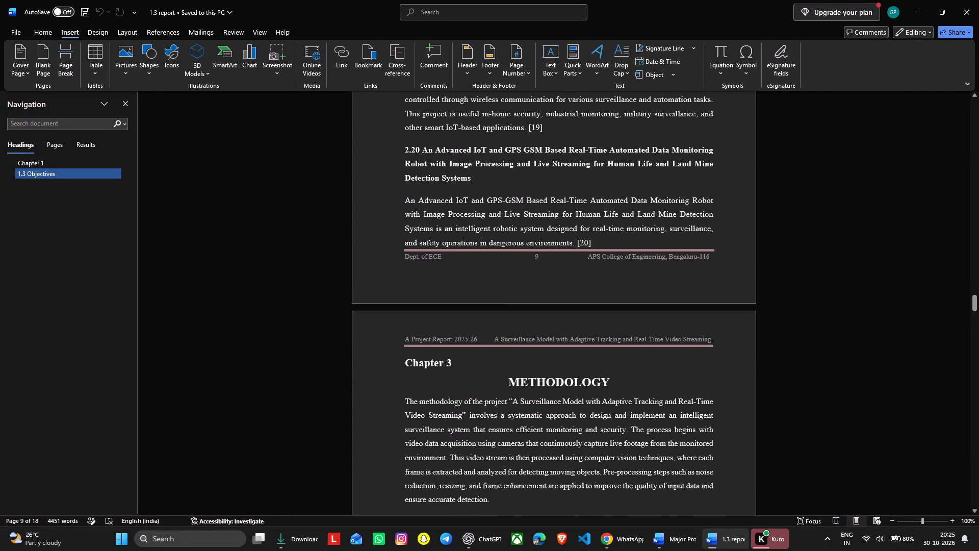
scroll(677, 286, "down", 1)
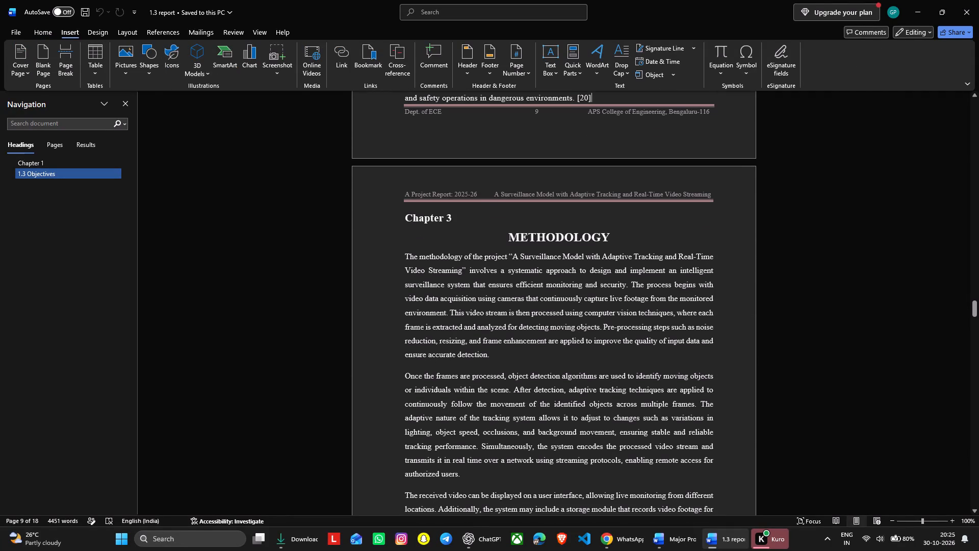
scroll(677, 286, "down", 2)
Switch to the Major Project Report and paste the copied section text on a new line below the "4.3 Tools and Technologies Used" heading.
key("alt+Tab")
key("alt+Tab")
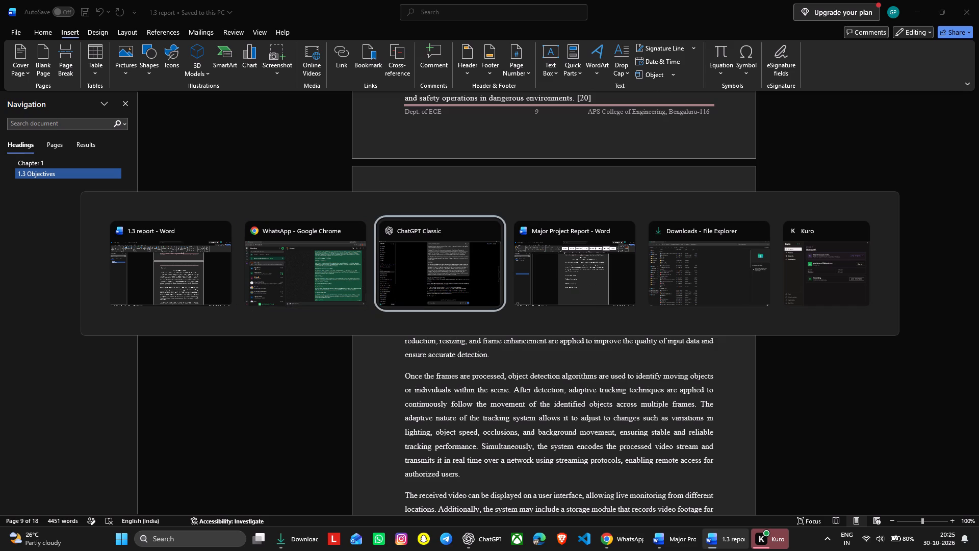
key("alt+Tab")
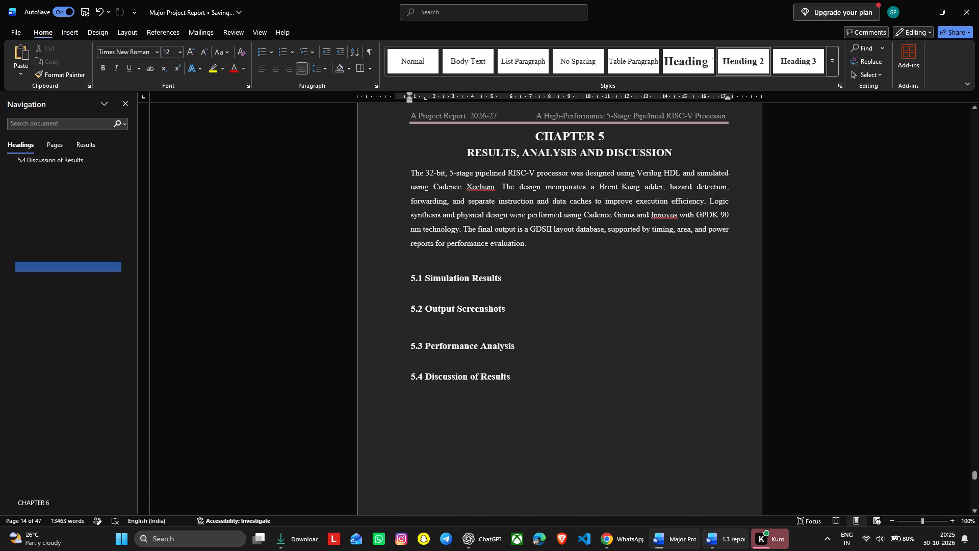
scroll(677, 286, "up", 3)
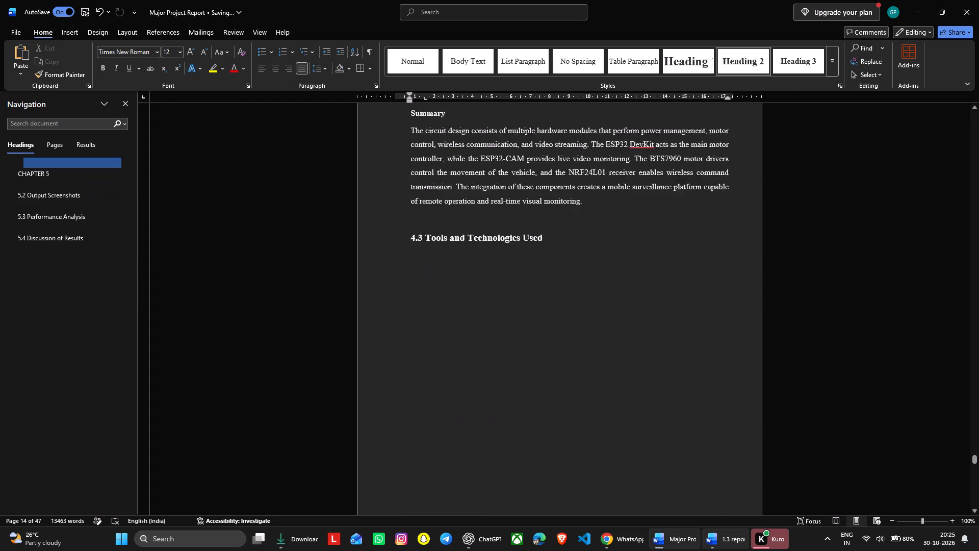
scroll(677, 286, "up", 1)
scroll(677, 286, "down", 1)
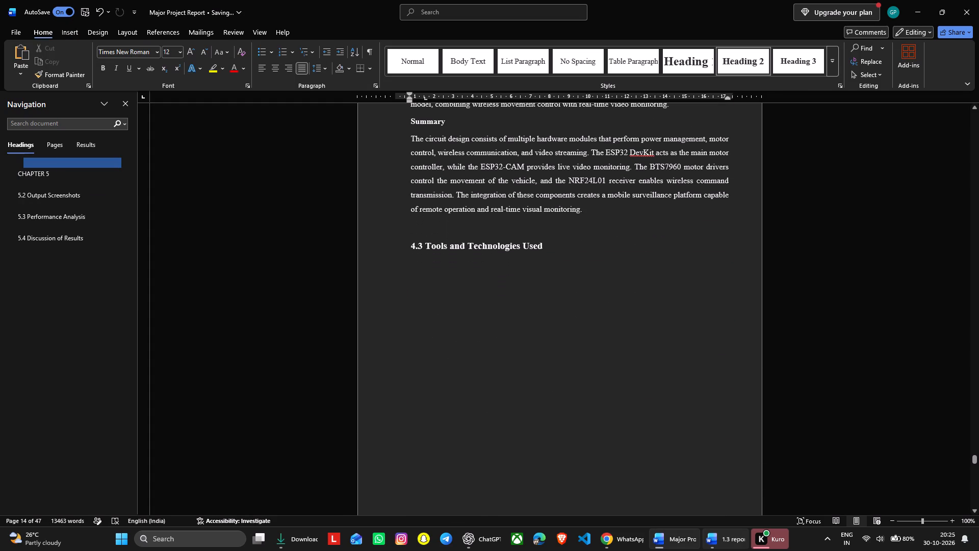
left_click(551, 252)
key("Return")
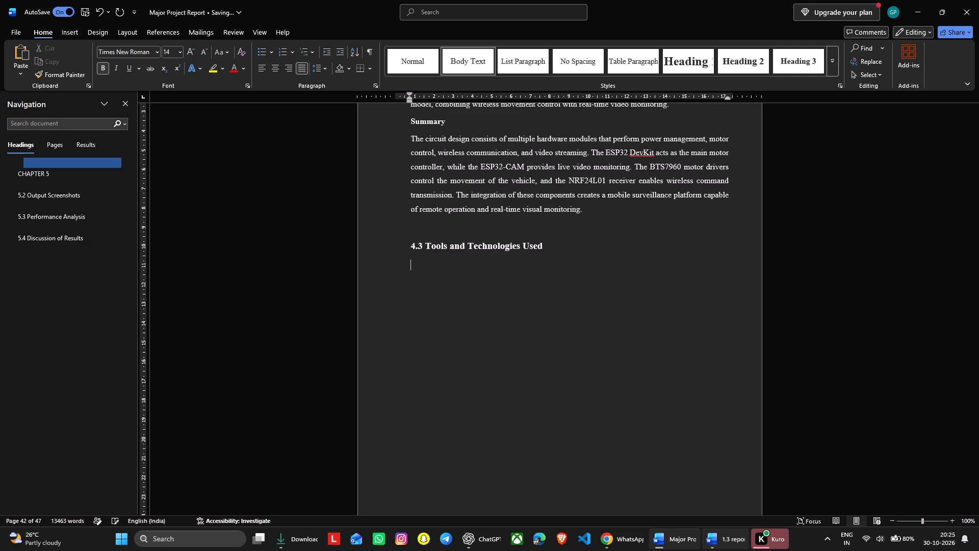
key("ctrl+v")
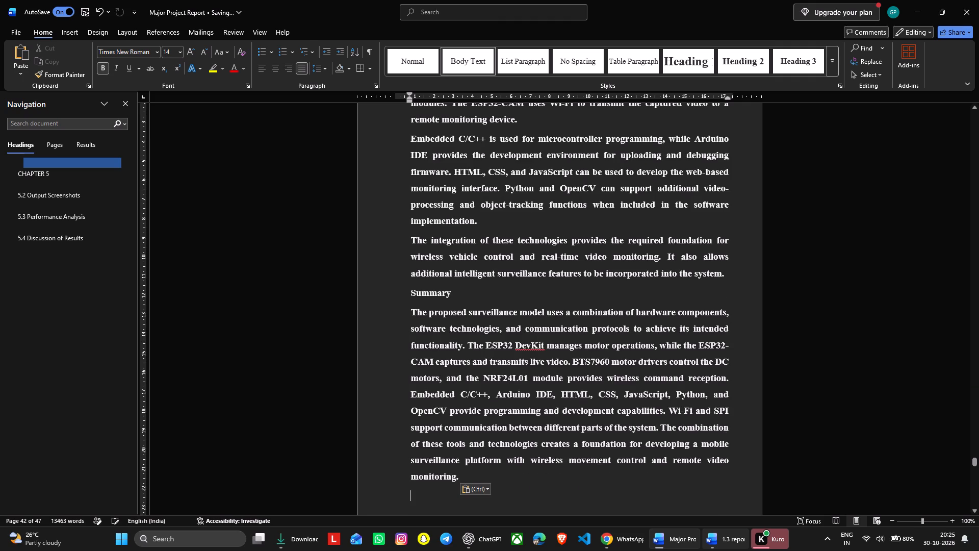
Look back through the pasted section from its closing summary up to the 4.3 heading at its start.
scroll(573, 254, "down", 1)
scroll(573, 254, "up", 2)
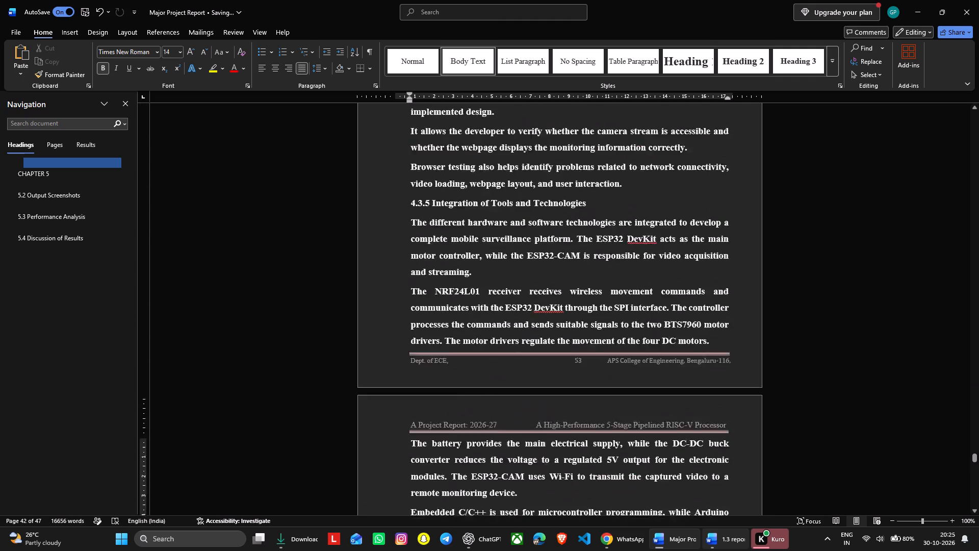
scroll(573, 254, "up", 3)
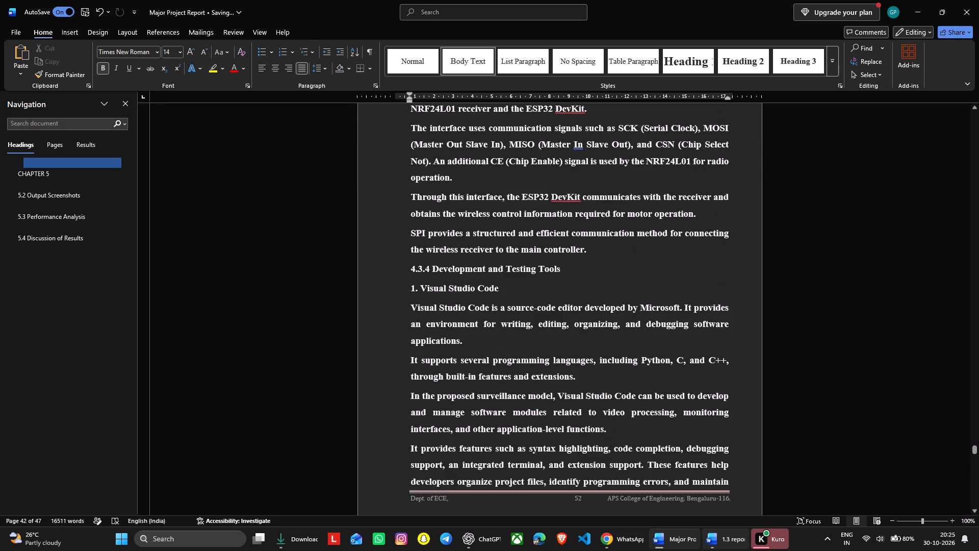
scroll(573, 254, "up", 3)
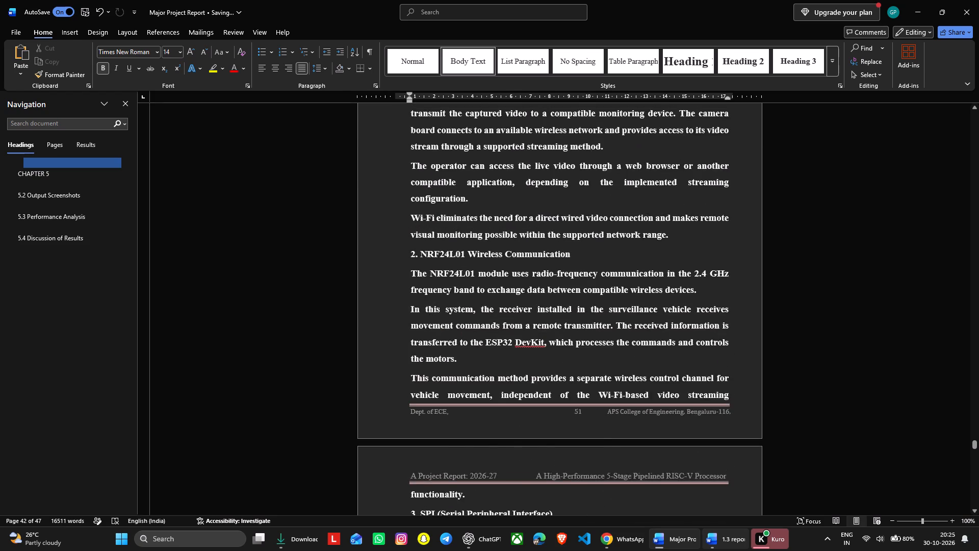
scroll(573, 254, "up", 3)
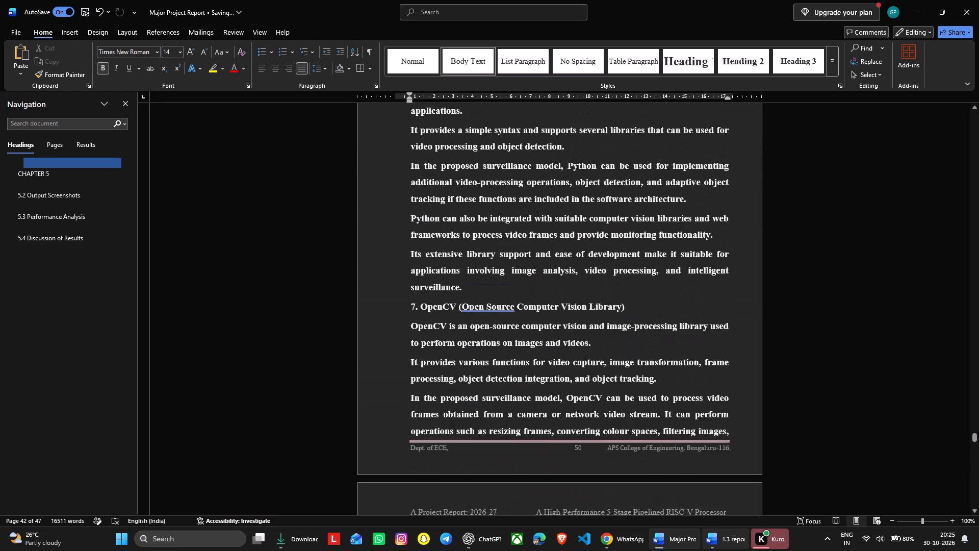
scroll(573, 254, "up", 3)
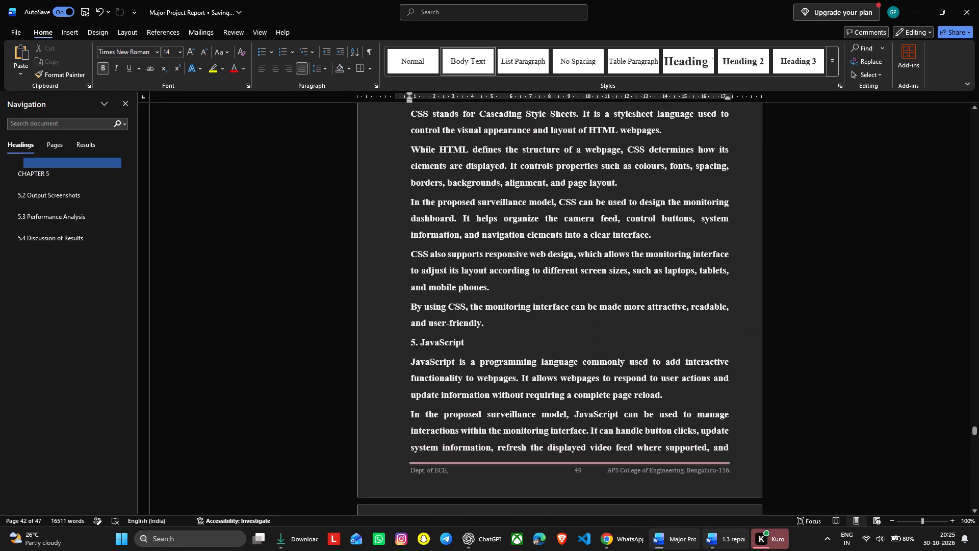
scroll(573, 254, "up", 3)
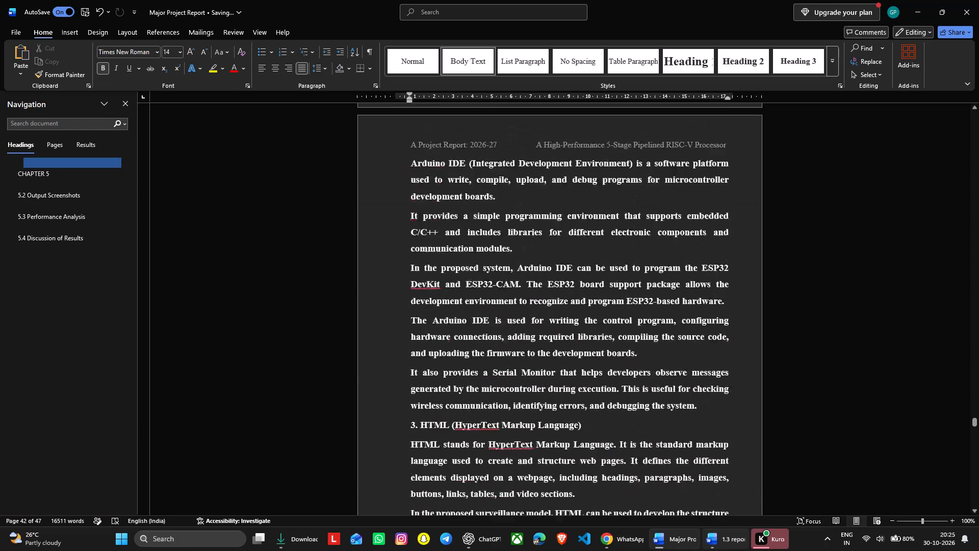
scroll(573, 254, "up", 4)
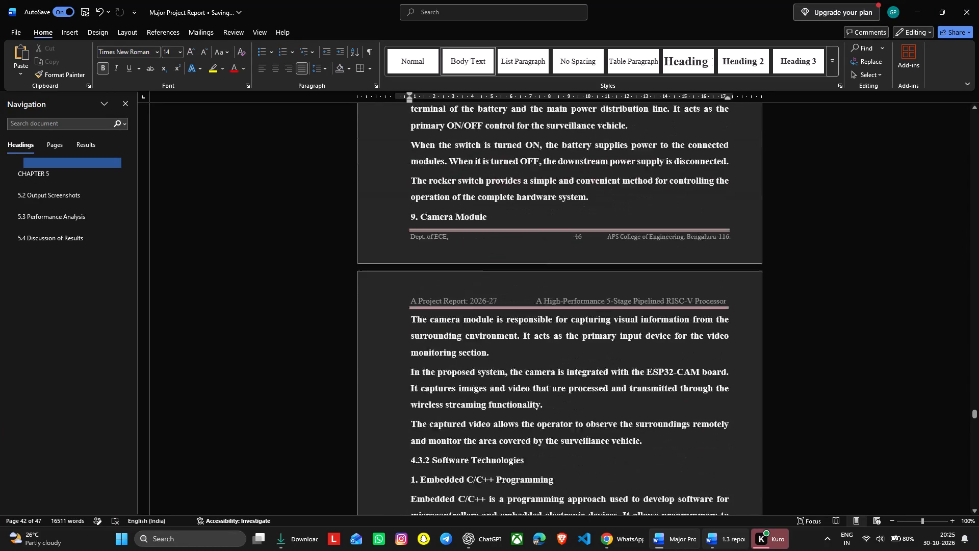
scroll(573, 254, "up", 3)
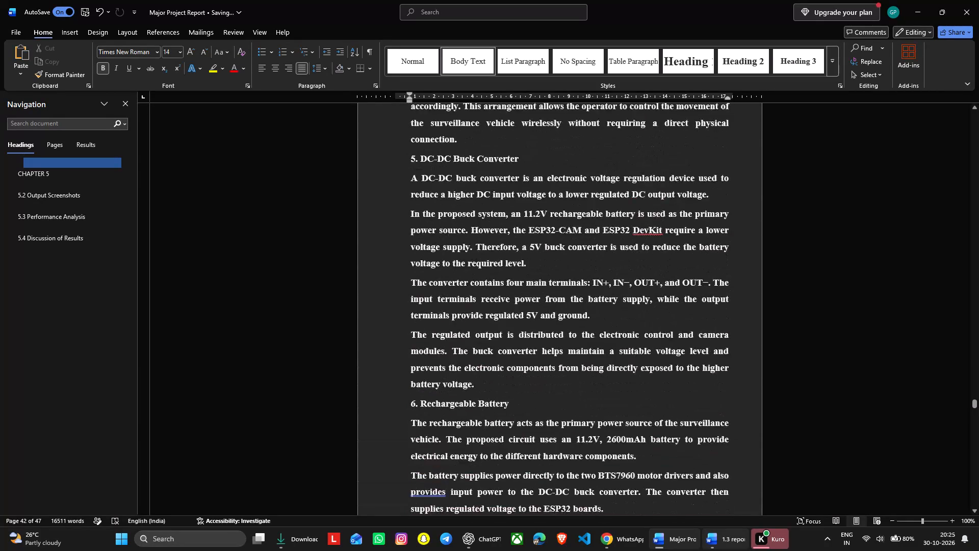
scroll(573, 254, "up", 5)
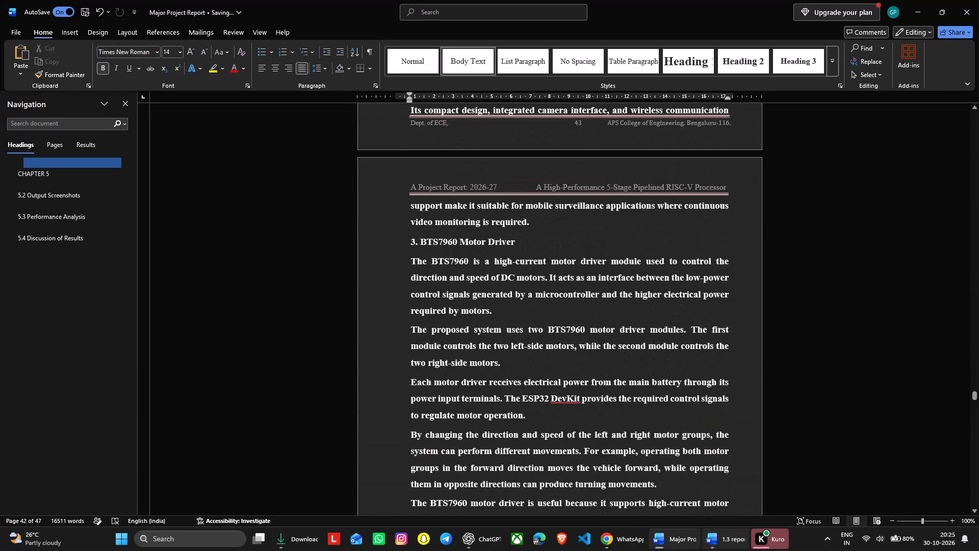
scroll(573, 254, "up", 4)
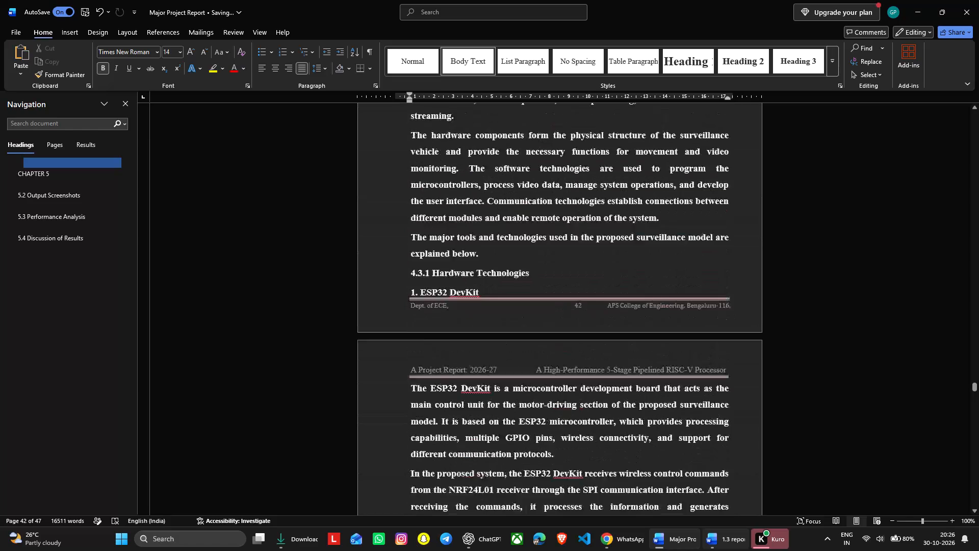
scroll(573, 254, "up", 2)
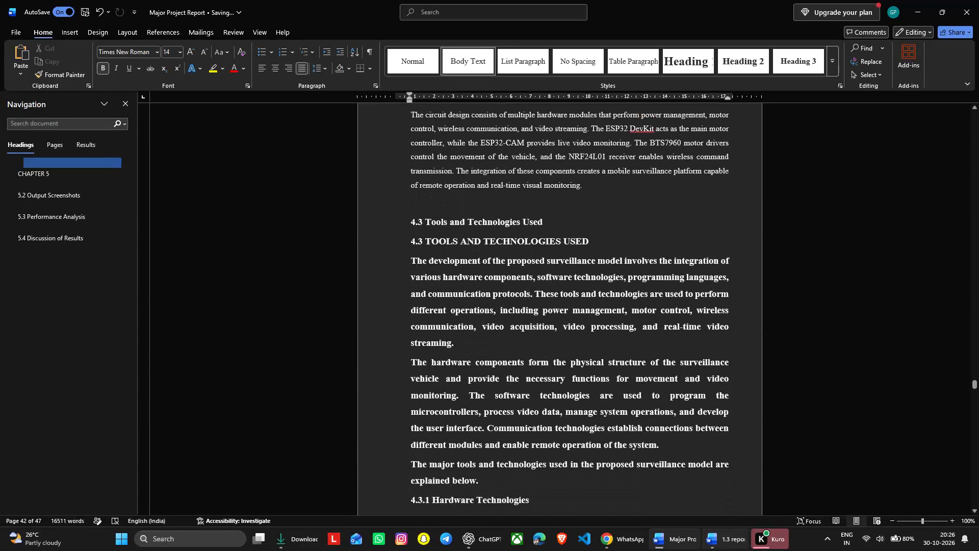
Delete the old "4.3 Tools and Technologies Used" heading above the pasted uppercase one, keeping a blank line after the circuit design summary.
left_click(550, 222)
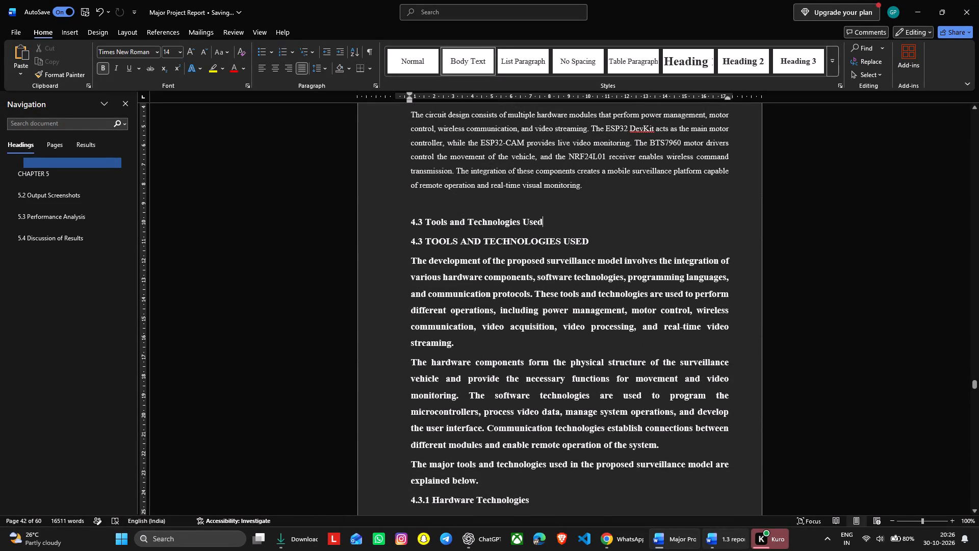
key("BackSpace")
key("BackSpace")
key("BackSpace")
key("BackSpace")
key("BackSpace")
key("BackSpace")
key("BackSpace")
key("BackSpace")
key("BackSpace")
key("BackSpace")
key("BackSpace")
key("BackSpace")
key("BackSpace")
key("BackSpace")
key("BackSpace")
key("BackSpace")
key("BackSpace")
key("BackSpace")
key("BackSpace")
key("BackSpace")
key("BackSpace")
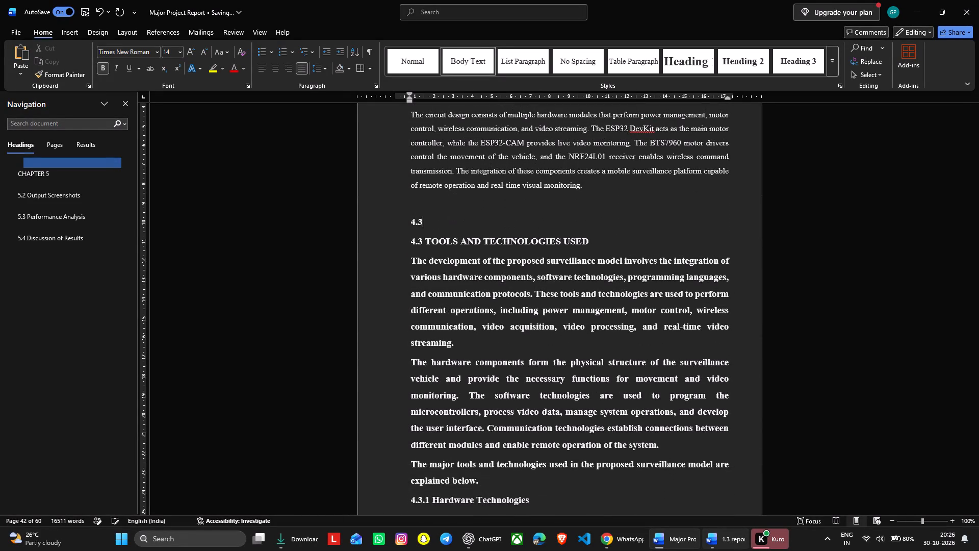
key("BackSpace")
key("BackSpace")
key("BackSpace")
key("BackSpace")
key("BackSpace")
key("BackSpace")
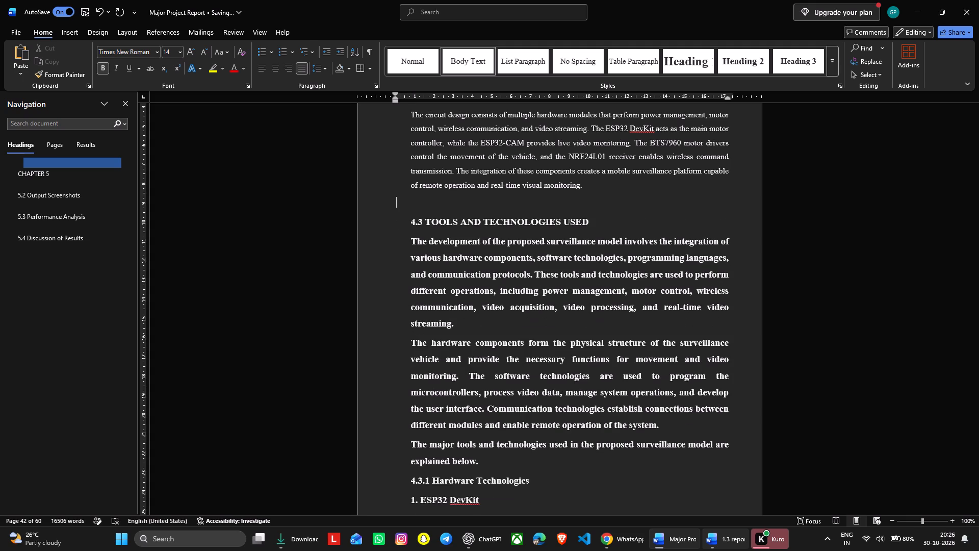
key("Return")
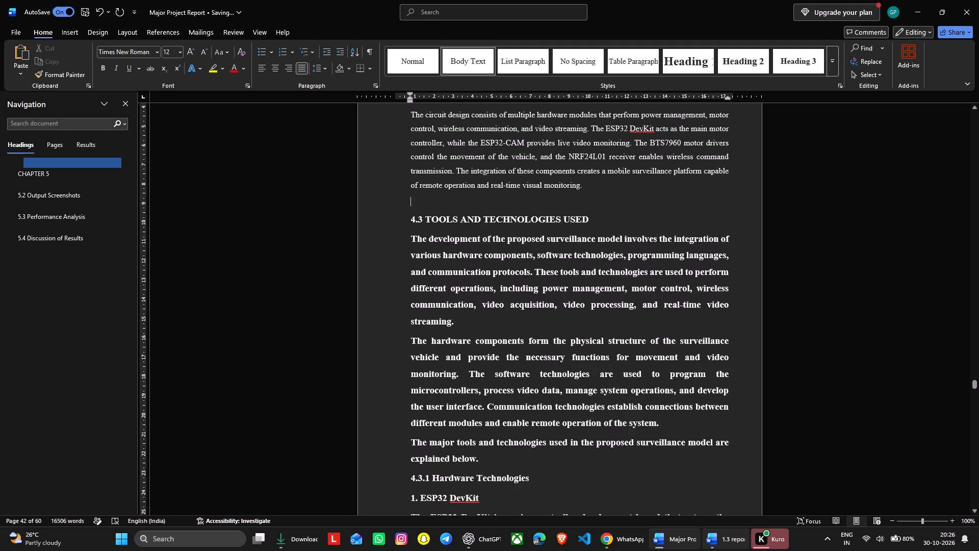
Set the 4.3 TOOLS AND TECHNOLOGIES USED heading to 16 pt.
left_click_drag(591, 216, 436, 216)
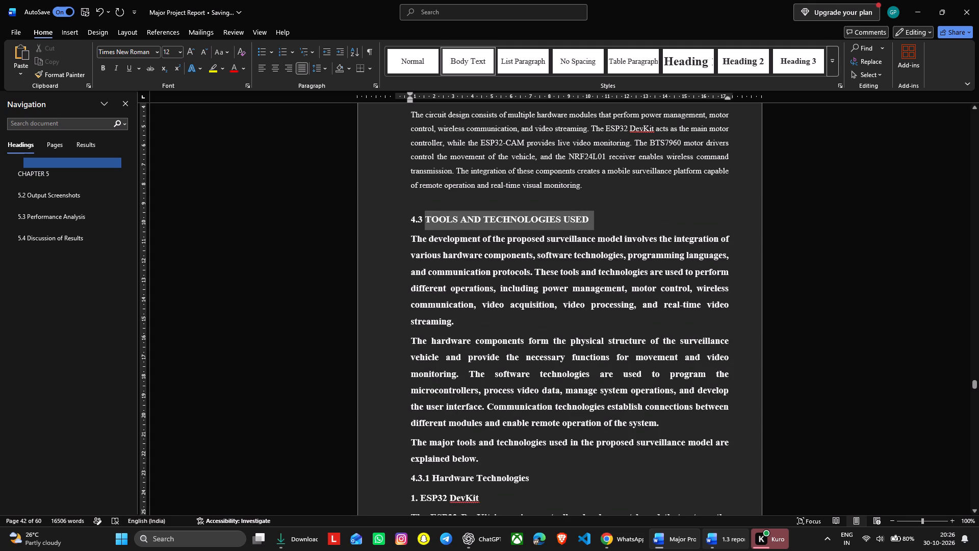
left_click_drag(436, 216, 408, 214)
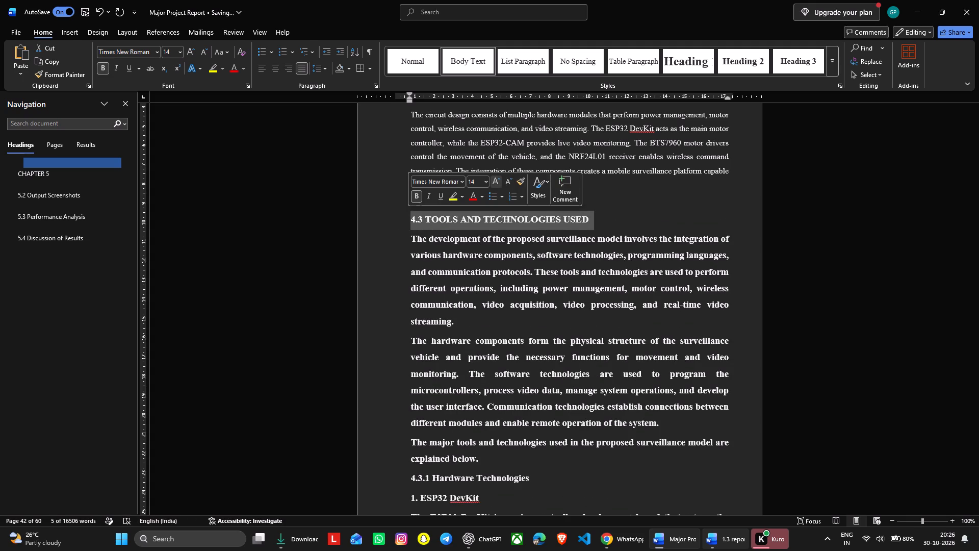
left_click(495, 182)
left_click(655, 214)
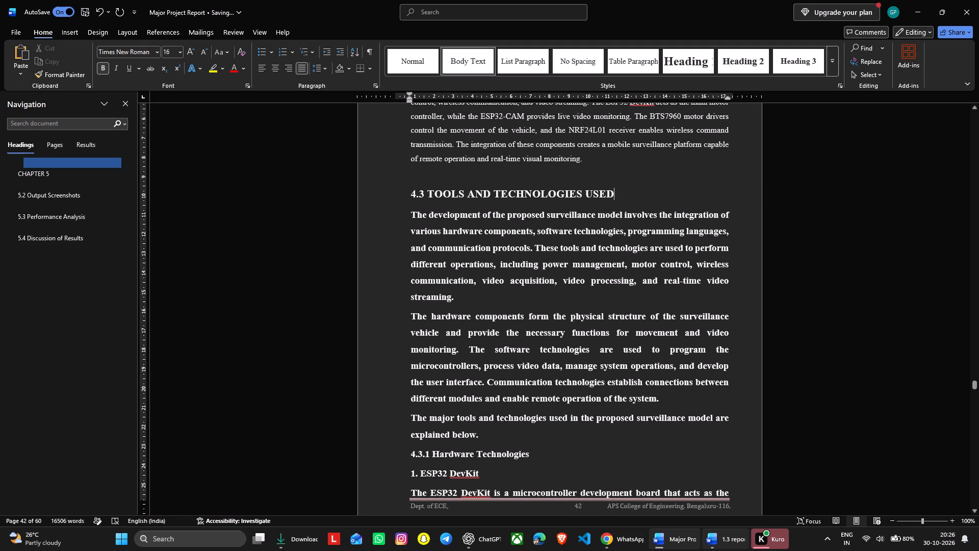
Format the first two paragraphs under the 4.3 heading as 12 pt non-bold text and check their line spacing.
left_click_drag(411, 210, 646, 324)
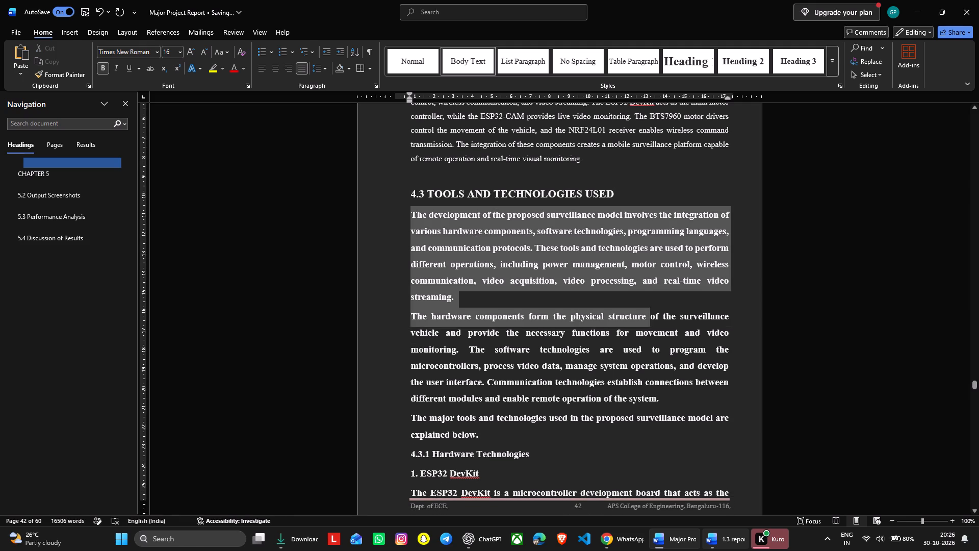
left_click_drag(646, 324, 654, 407)
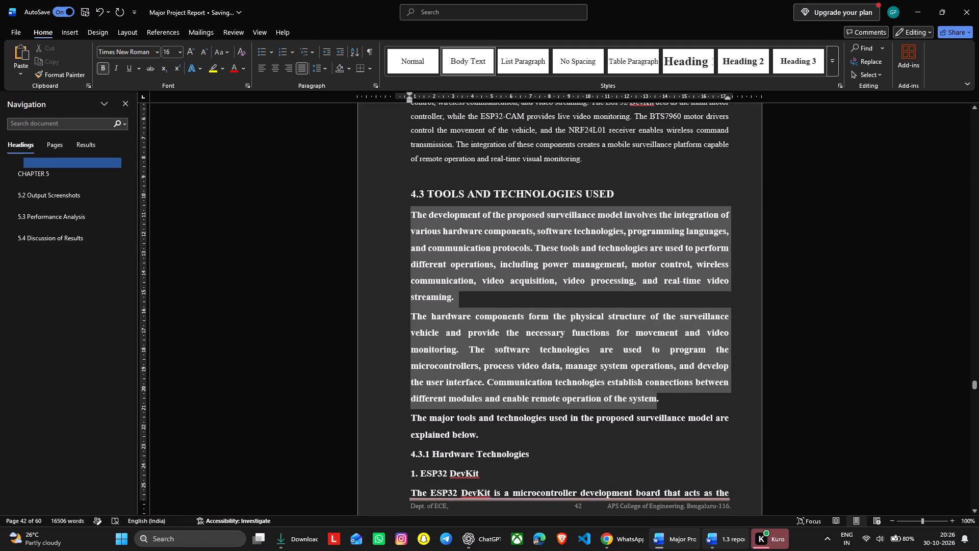
left_click_drag(654, 407, 664, 399)
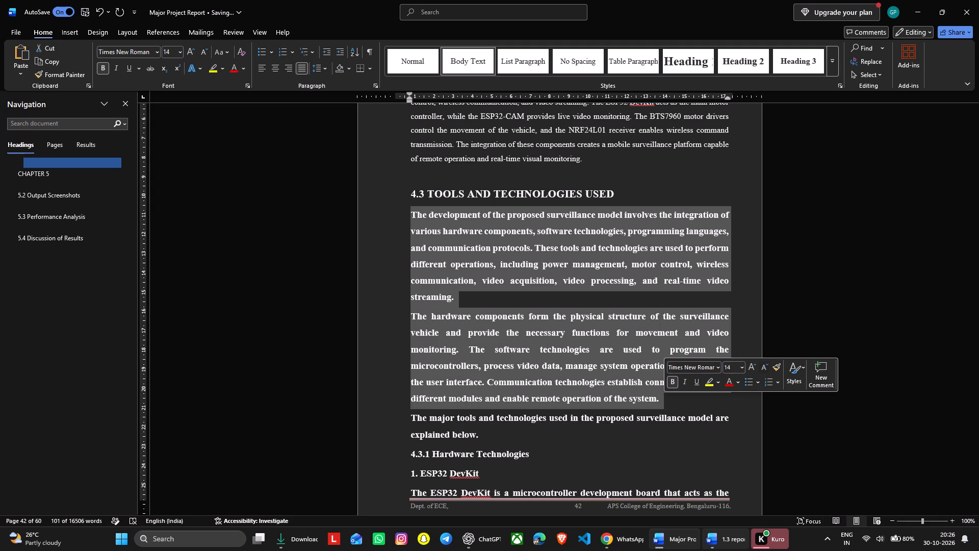
left_click(761, 369)
left_click(674, 383)
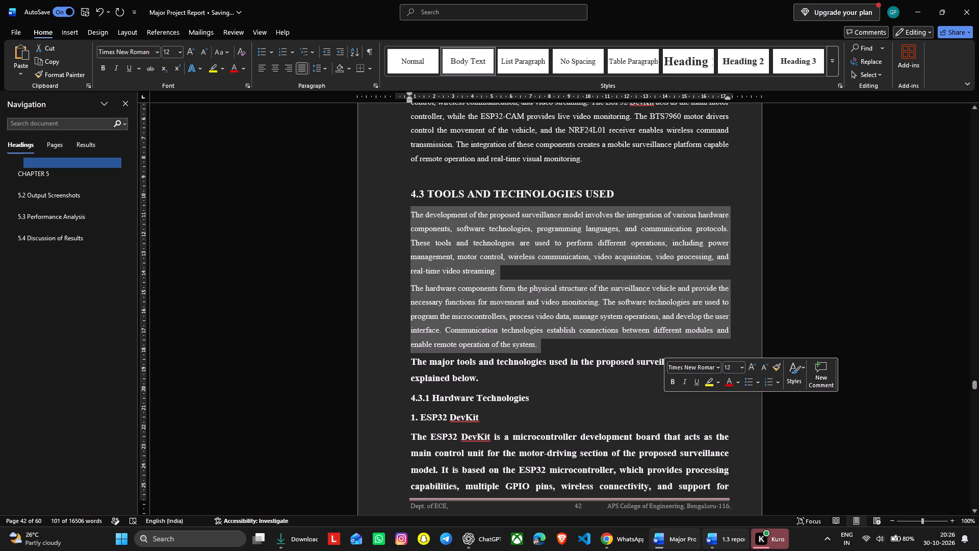
left_click(328, 68)
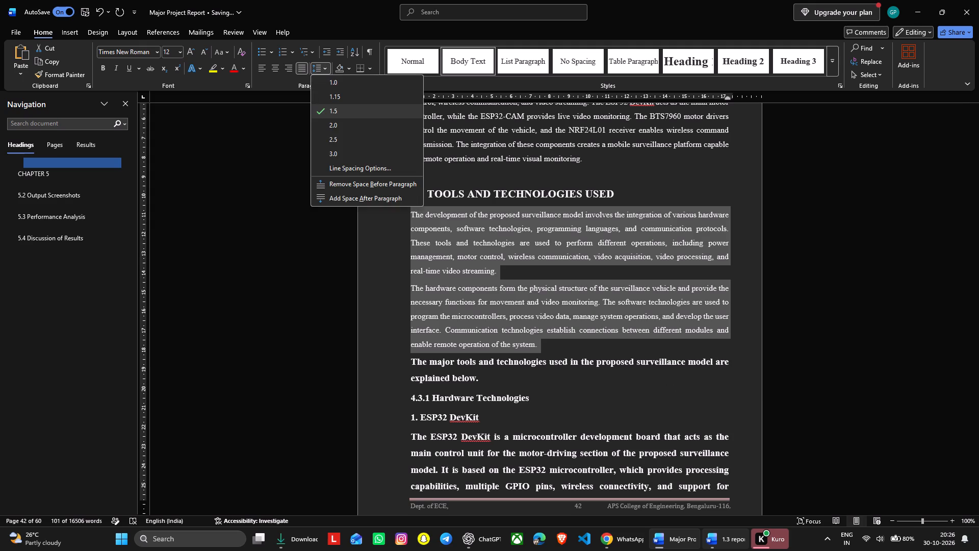
left_click(677, 182)
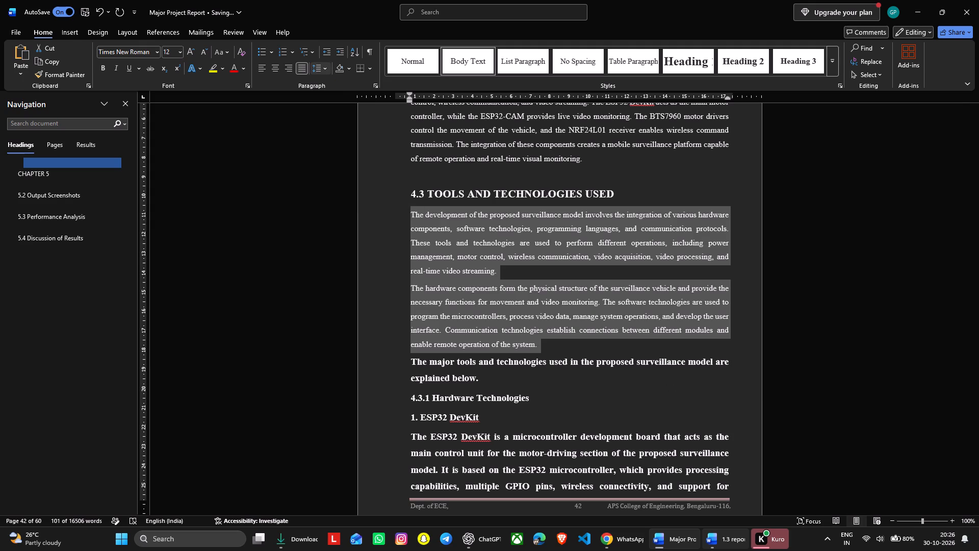
left_click(587, 392)
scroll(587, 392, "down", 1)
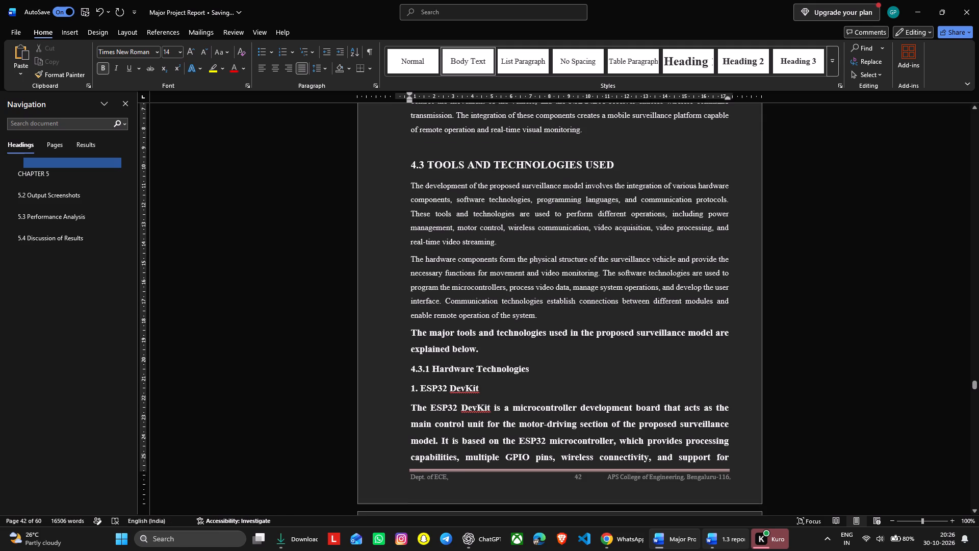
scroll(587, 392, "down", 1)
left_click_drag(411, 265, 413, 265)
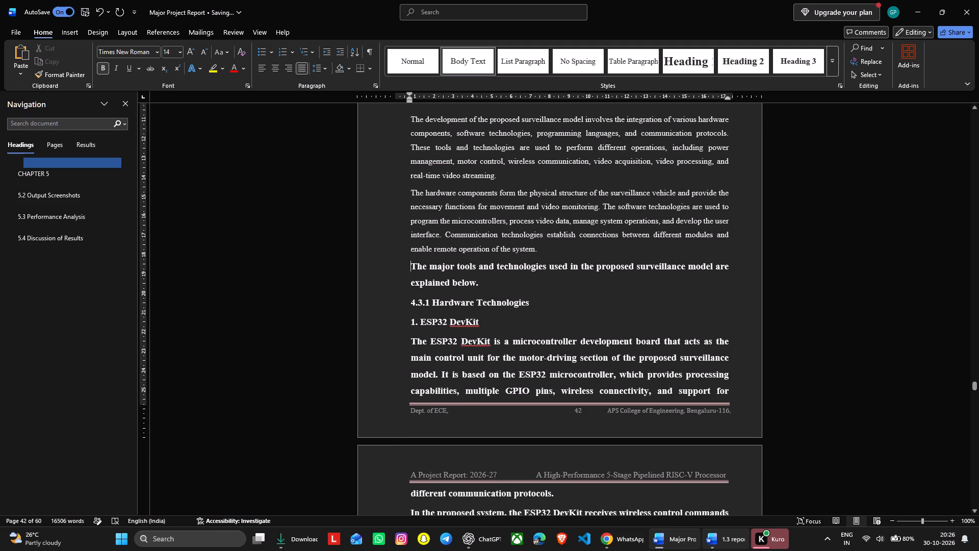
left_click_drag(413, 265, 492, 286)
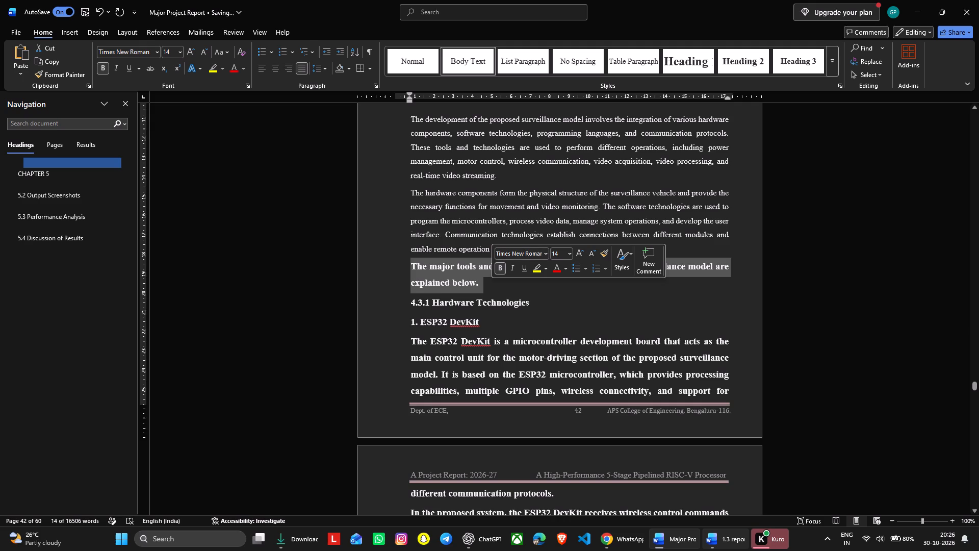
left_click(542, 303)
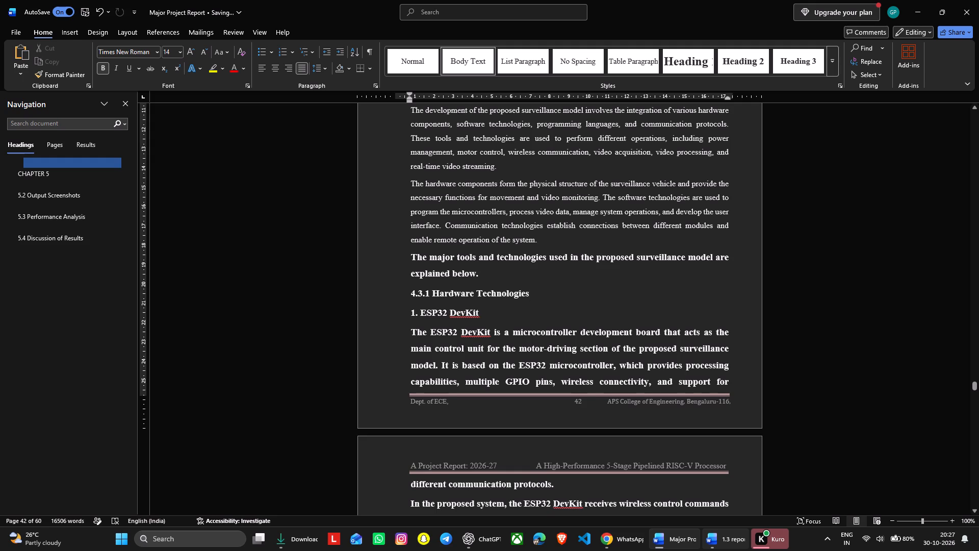
Select the 4.3.1 Hardware Technologies heading.
left_click_drag(529, 293, 395, 295)
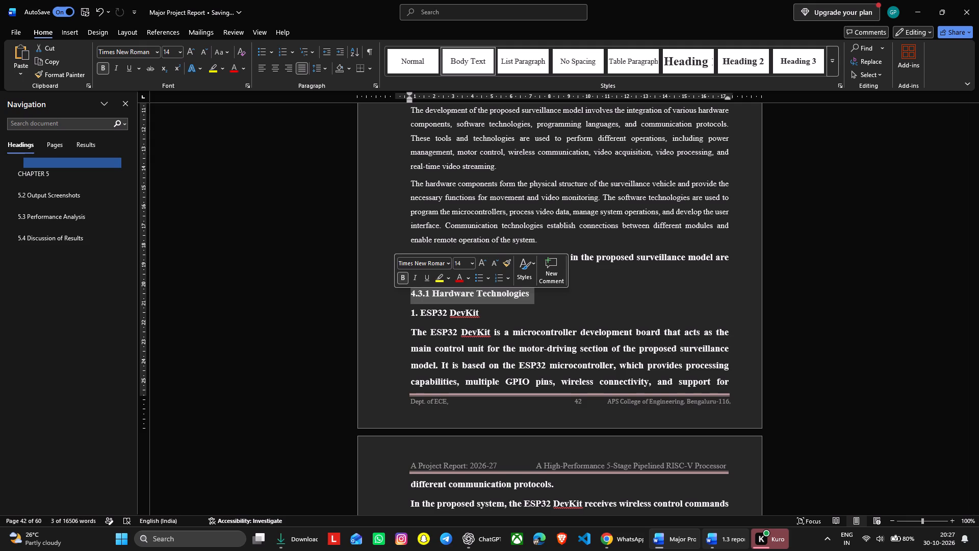
Reduce the 1. ESP32 DevKit subheading under 4.3.1 Hardware Technologies to 12 pt.
left_click(509, 310)
scroll(509, 310, "down", 1)
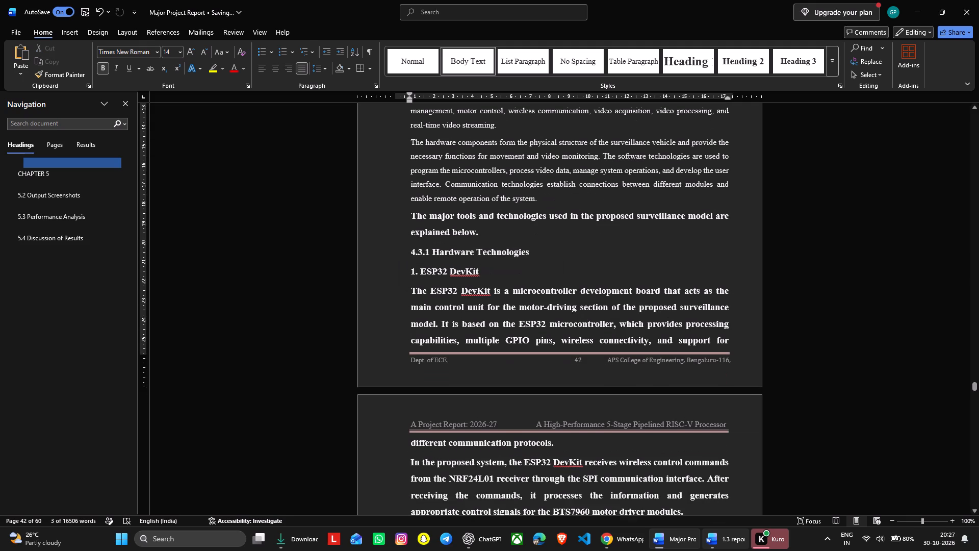
left_click_drag(485, 277, 410, 273)
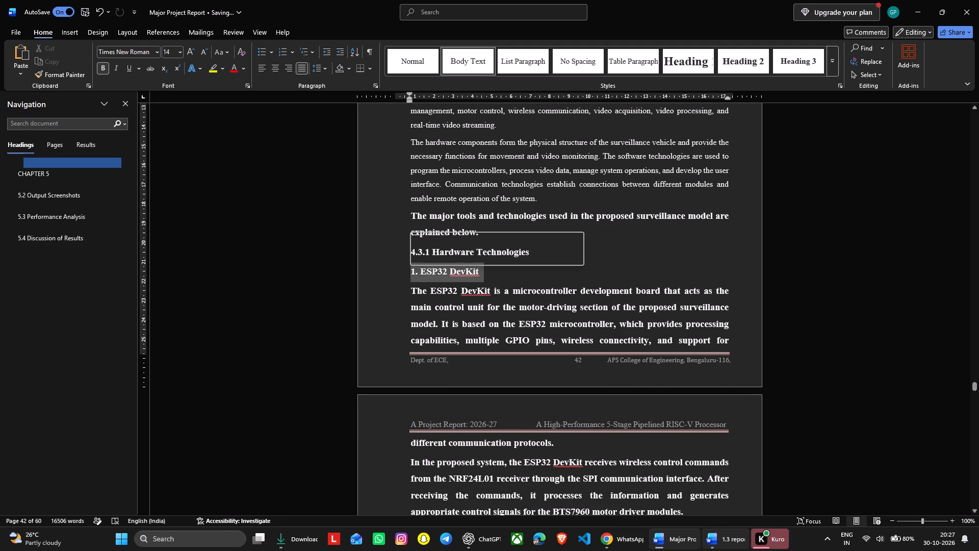
left_click(509, 246)
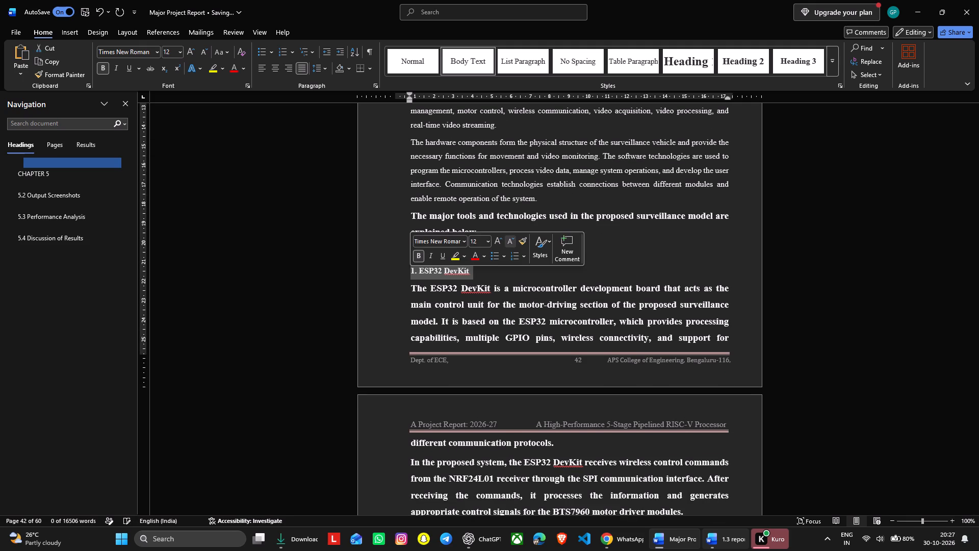
left_click(494, 275)
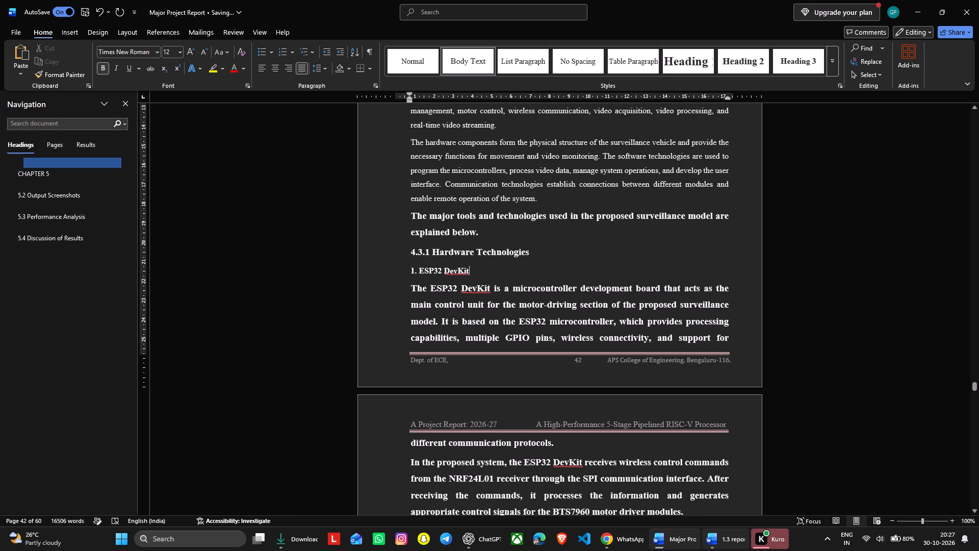
Reduce all body paragraphs under the 1. ESP32 DevKit subheading to 12 pt, up to the 2. ESP32-CAM subheading.
scroll(420, 256, "down", 1)
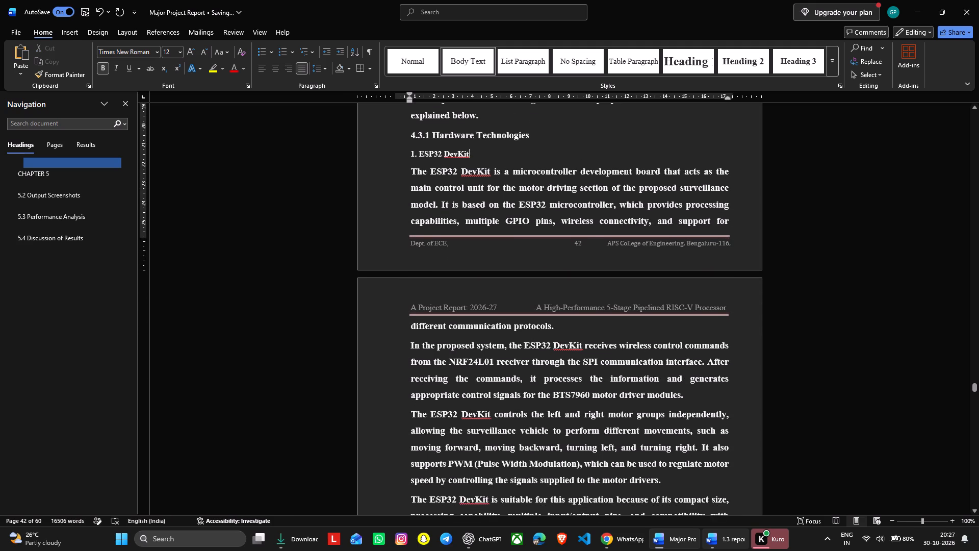
scroll(420, 256, "down", 1)
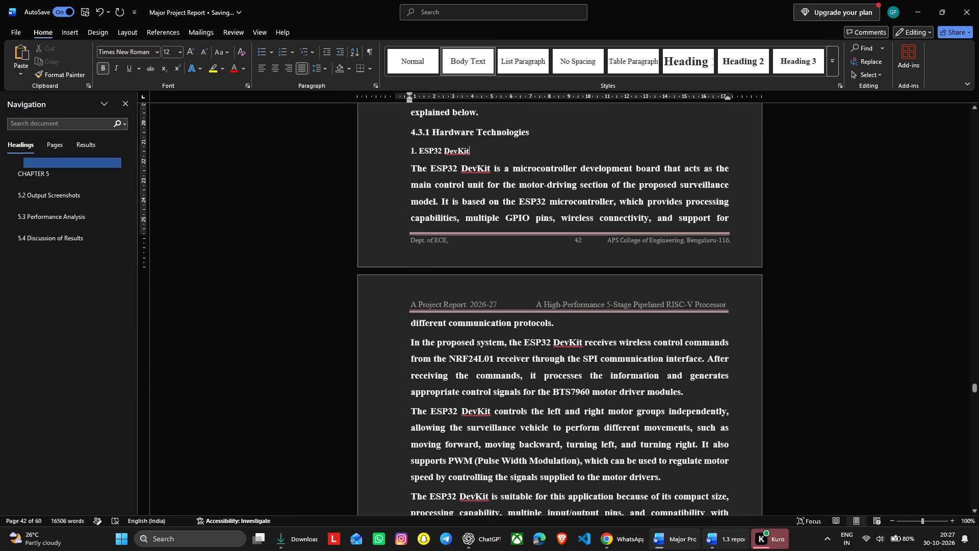
left_click_drag(408, 168, 591, 310)
scroll(536, 262, "right", 1)
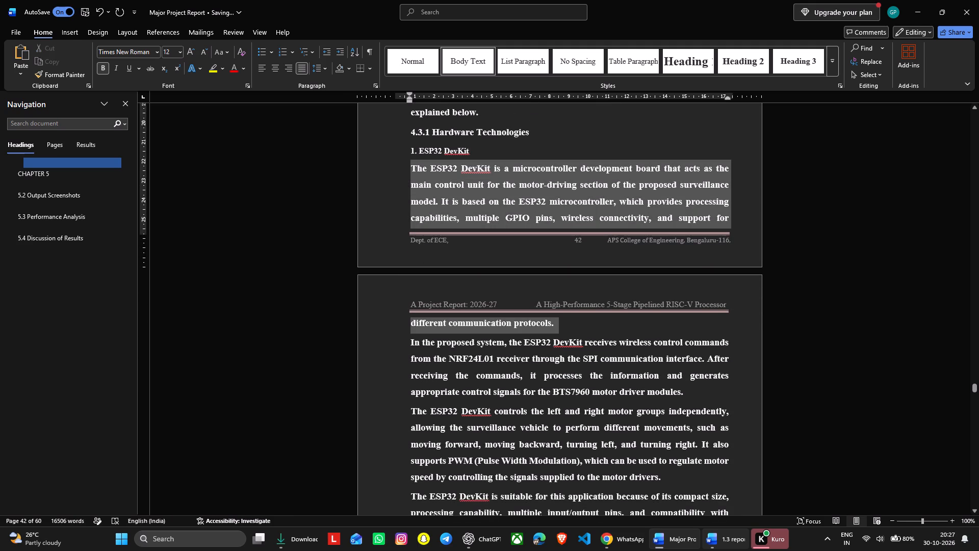
left_click_drag(591, 310, 690, 412)
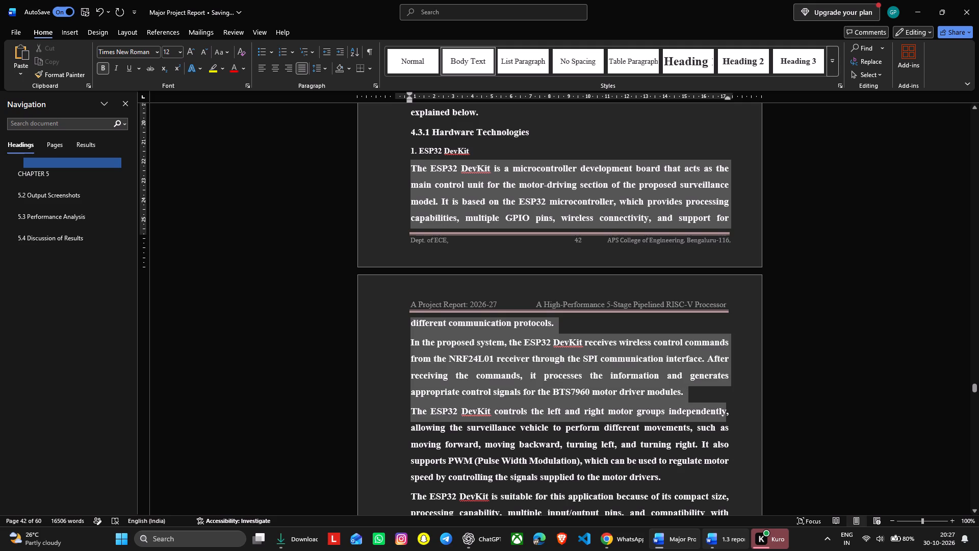
left_click_drag(690, 412, 725, 505)
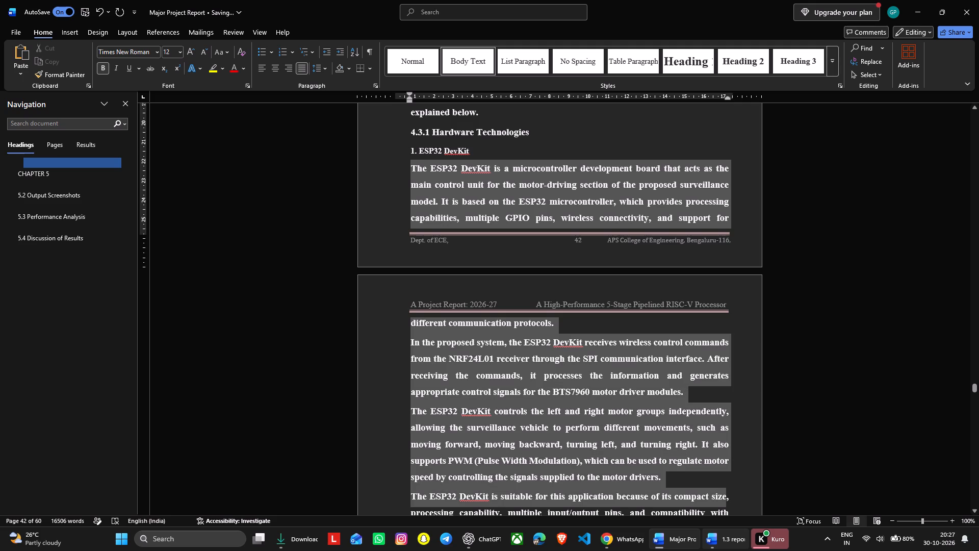
left_click_drag(725, 505, 716, 472)
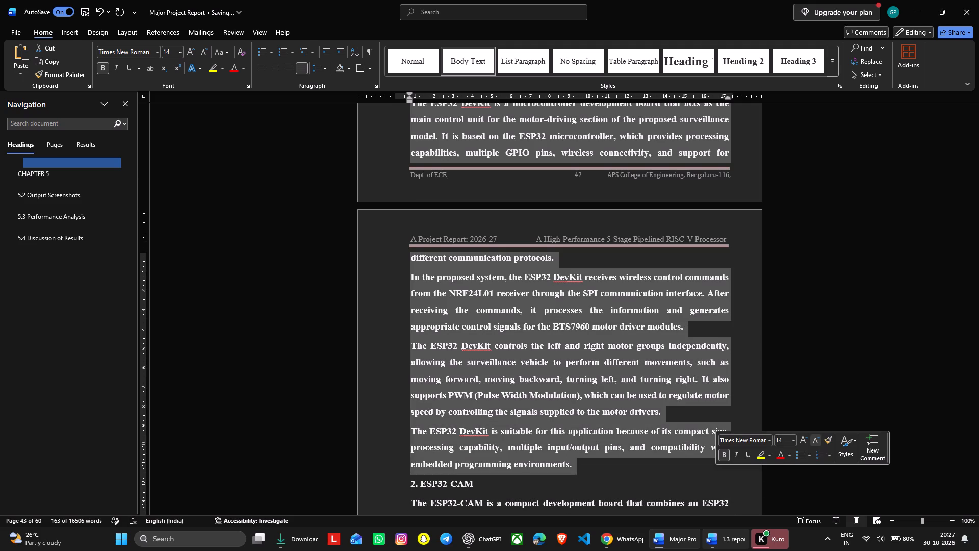
left_click(814, 443)
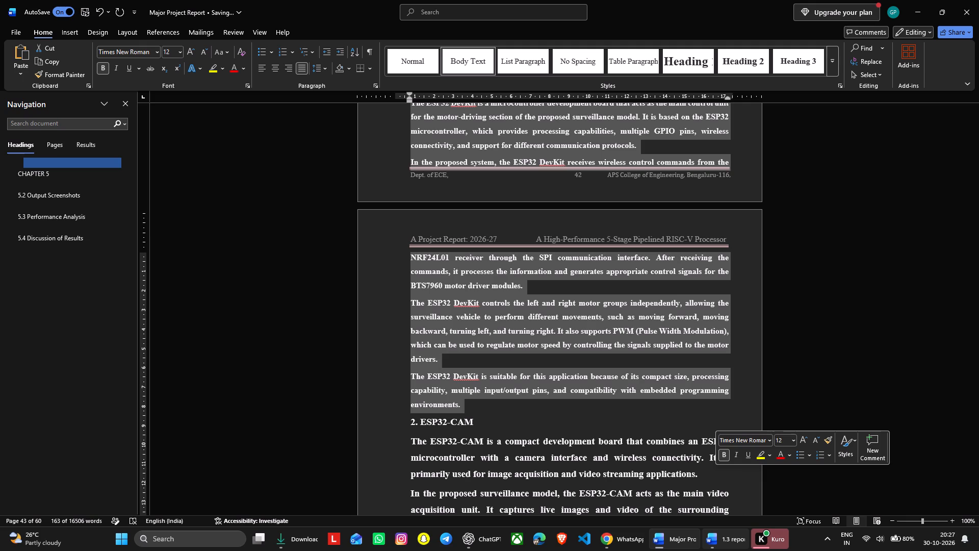
left_click(544, 421)
Reduce the 2. ESP32-CAM subheading to 12 pt.
left_click_drag(482, 423, 416, 414)
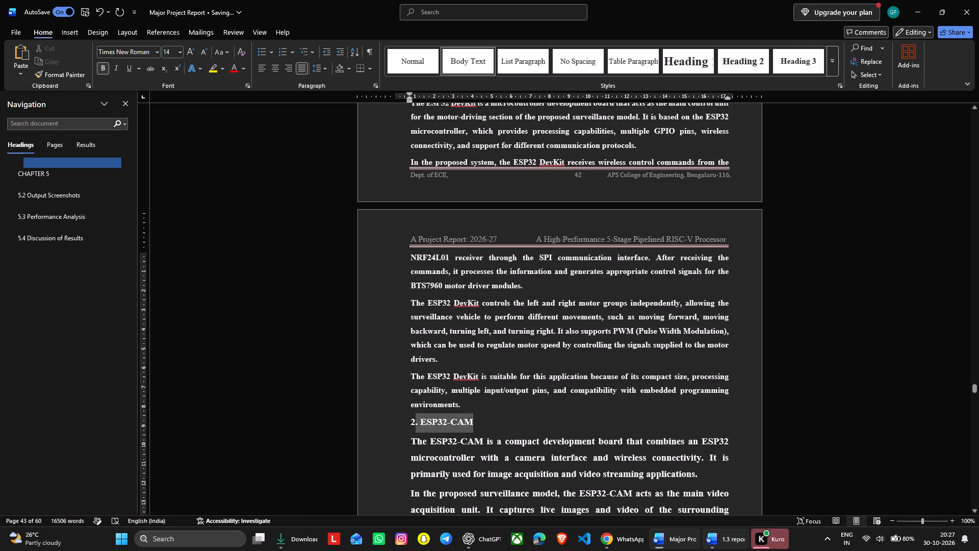
left_click_drag(416, 414, 407, 417)
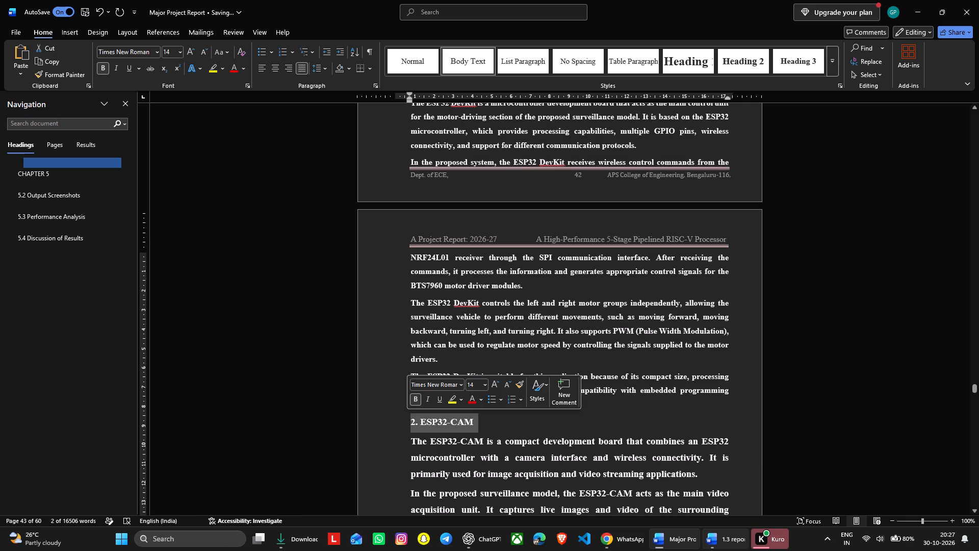
left_click(506, 385)
left_click(495, 424)
scroll(495, 424, "down", 1)
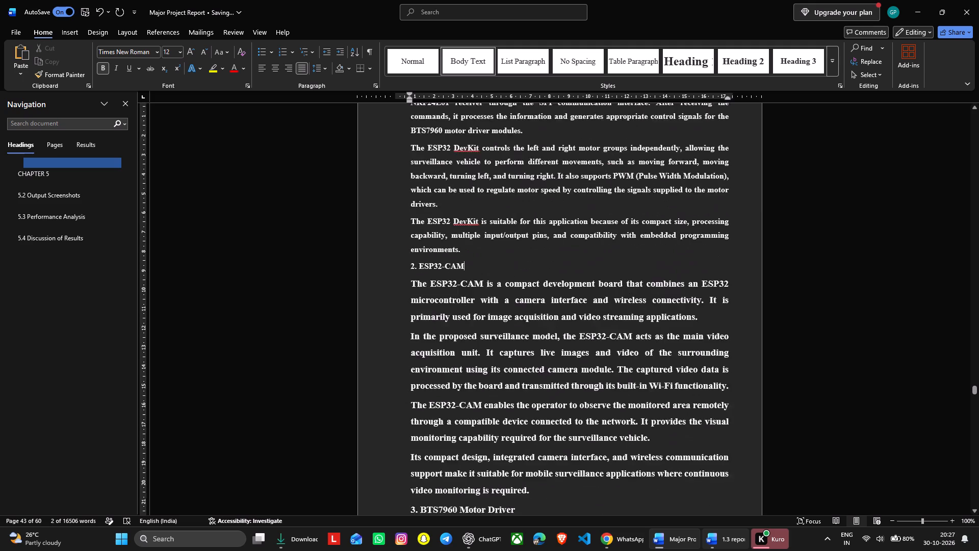
Format the four description paragraphs under 2. ESP32-CAM as 12 pt non-bold text.
scroll(495, 424, "down", 1)
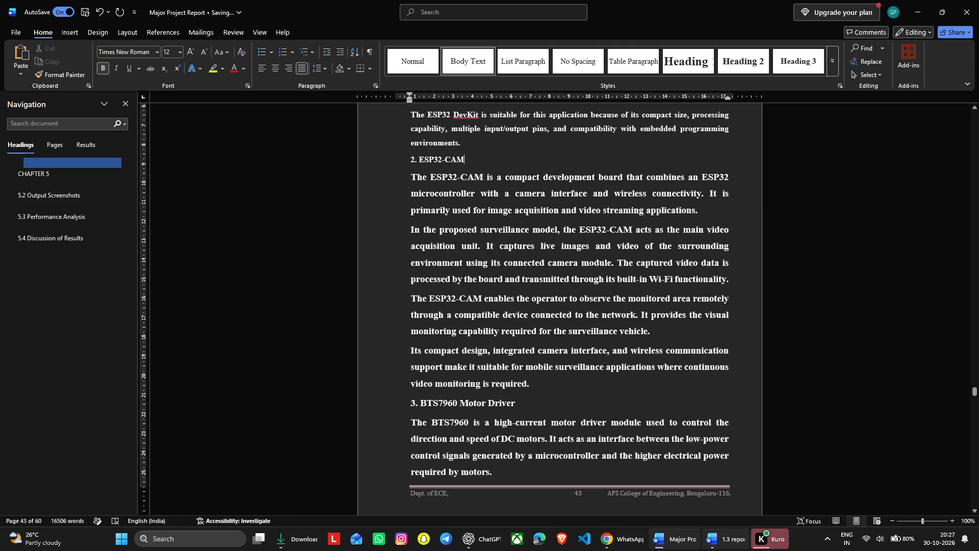
left_click_drag(411, 174, 508, 284)
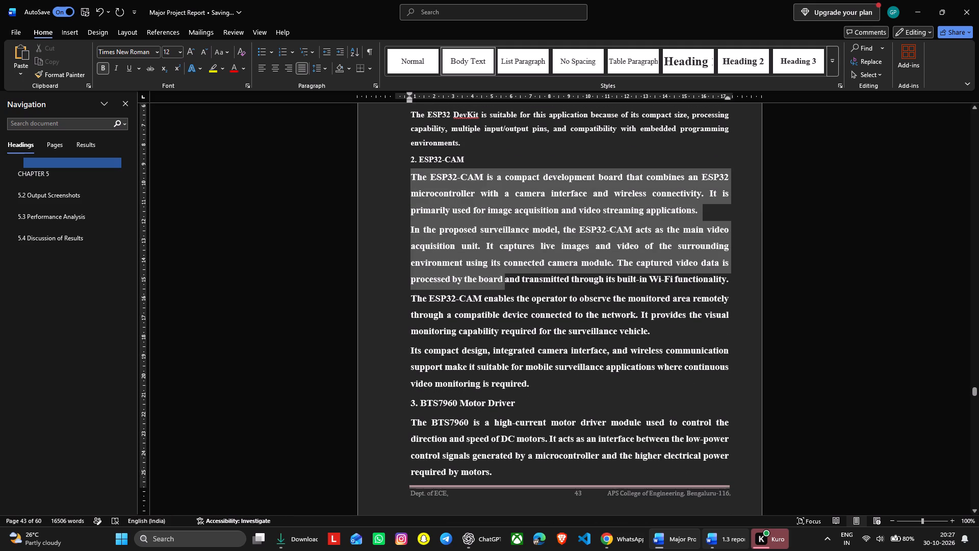
left_click_drag(508, 284, 578, 378)
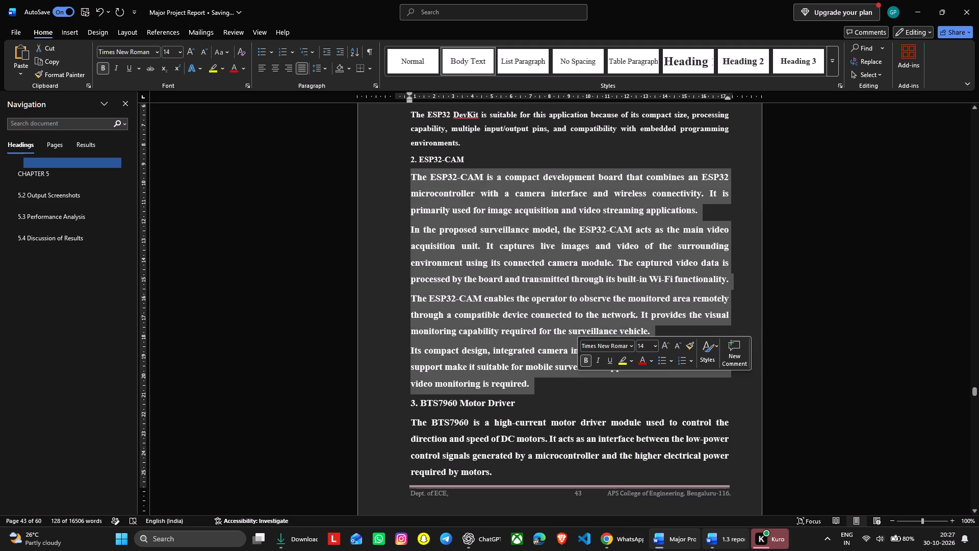
left_click(582, 362)
left_click(678, 349)
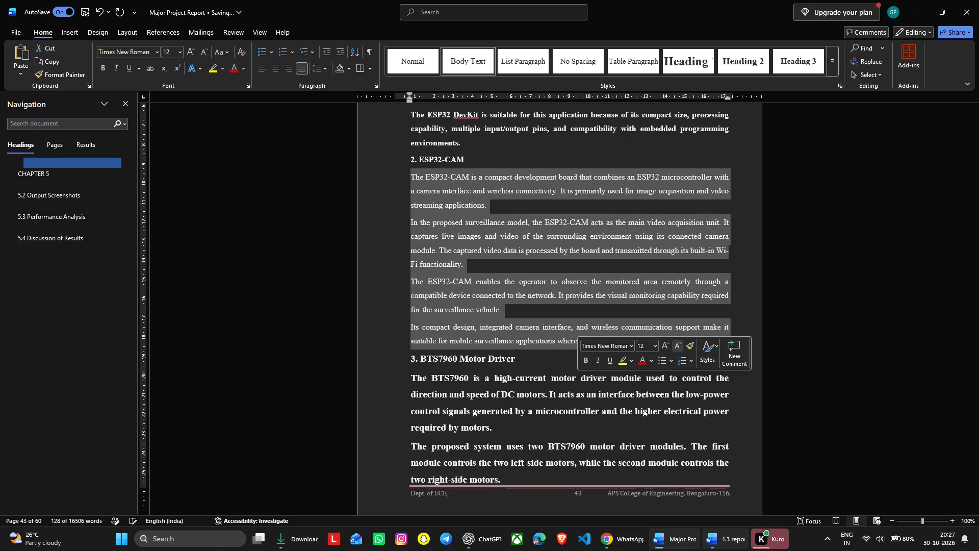
Set the 3. BTS7960 Motor Driver heading to 12 pt, keeping it bold.
left_click(545, 353)
left_click_drag(545, 353, 455, 361)
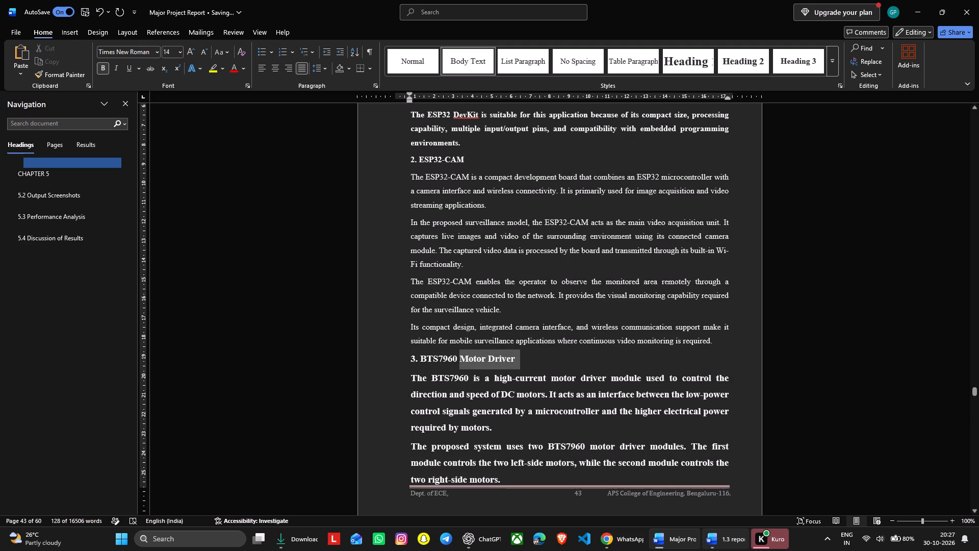
left_click_drag(455, 361, 409, 359)
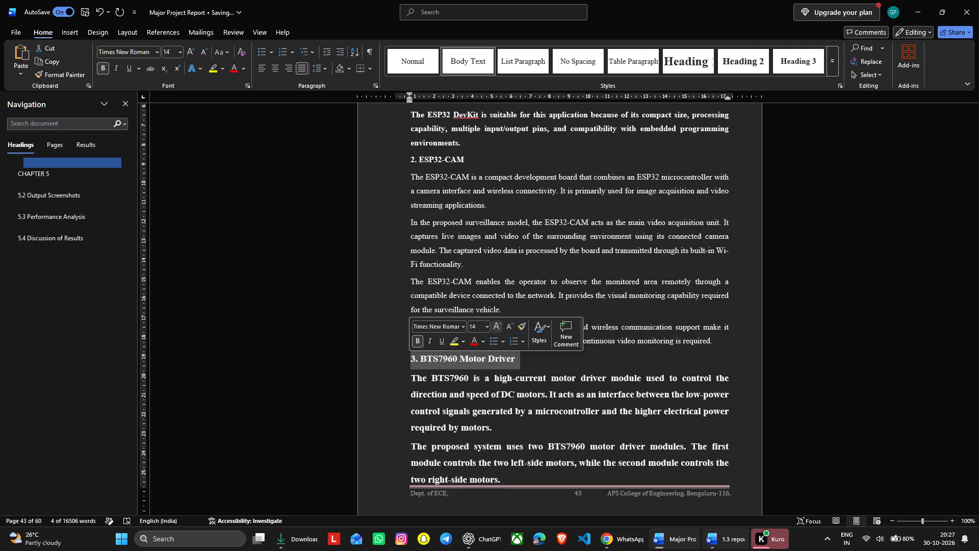
left_click(509, 326)
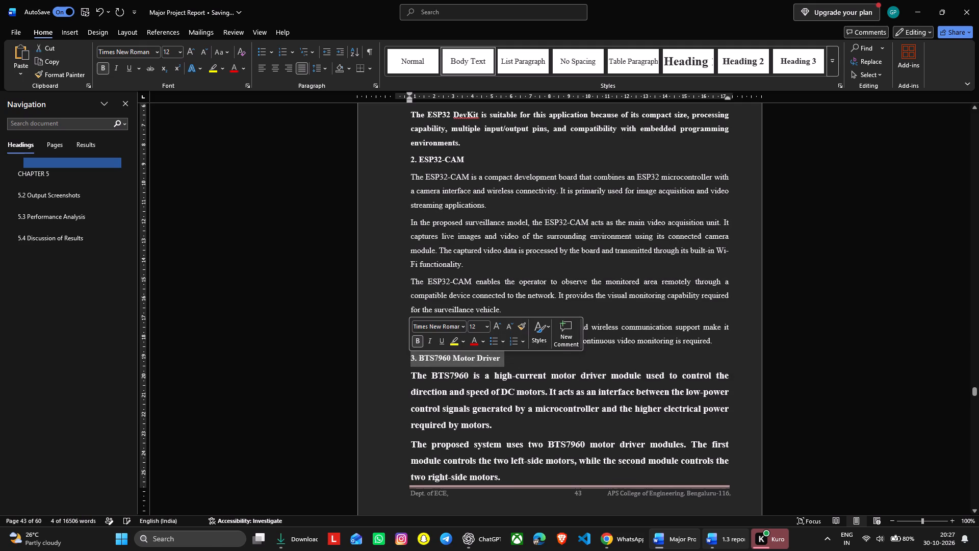
left_click(608, 354)
Format the five description paragraphs under 3. BTS7960 Motor Driver as 12 pt non-bold text.
scroll(608, 354, "down", 2)
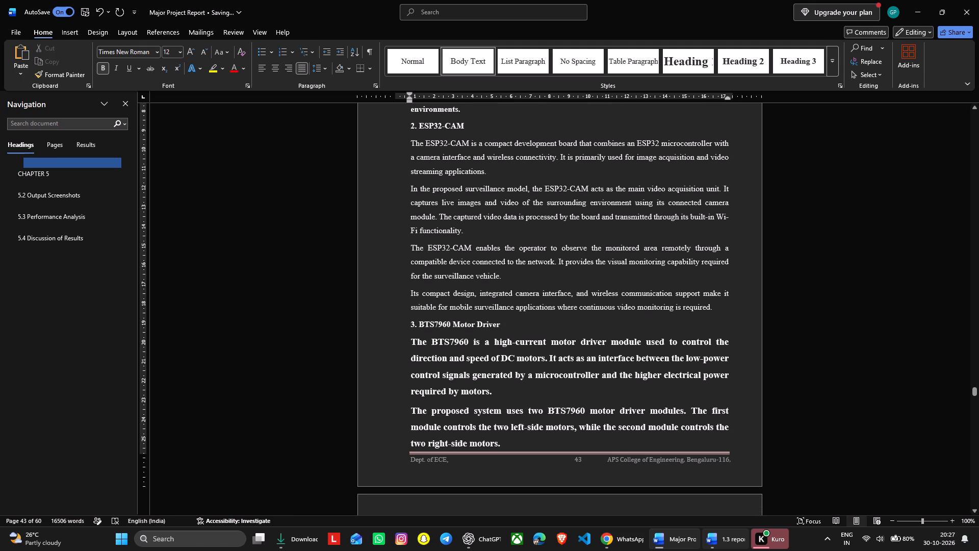
scroll(608, 354, "down", 1)
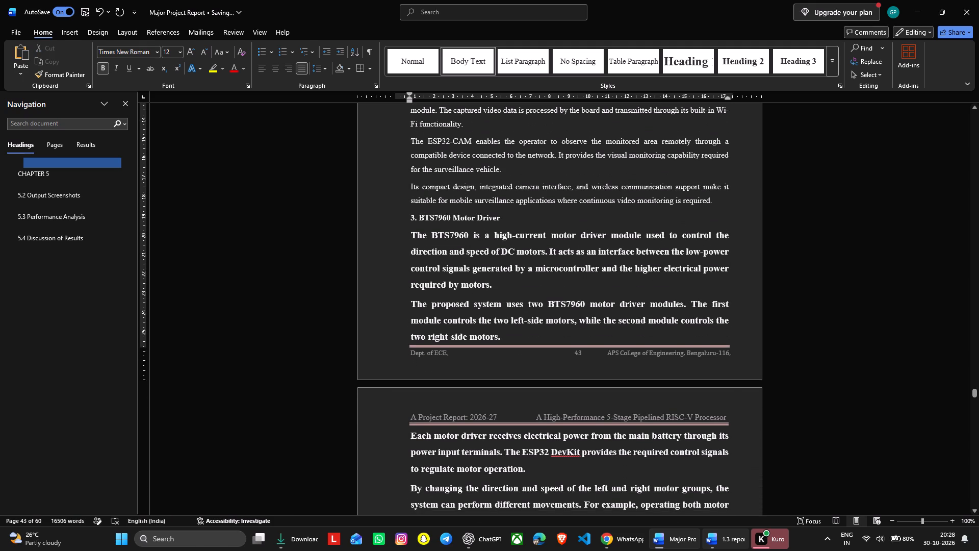
left_click_drag(410, 234, 570, 397)
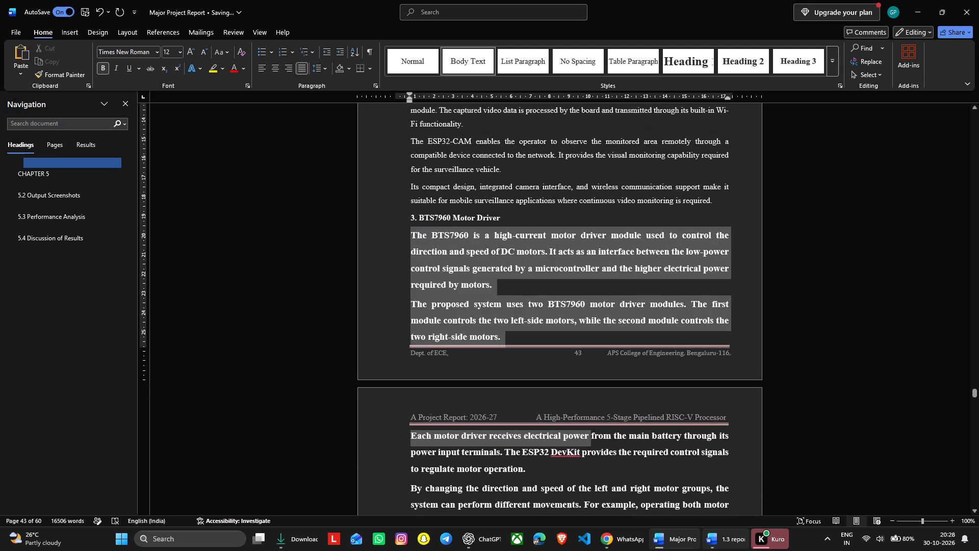
left_click_drag(570, 397, 620, 517)
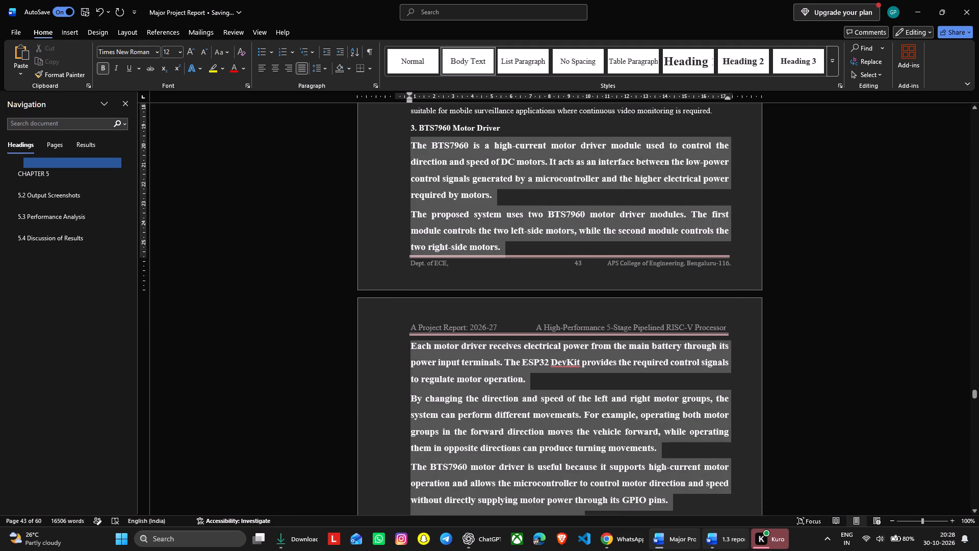
left_click_drag(620, 517, 676, 413)
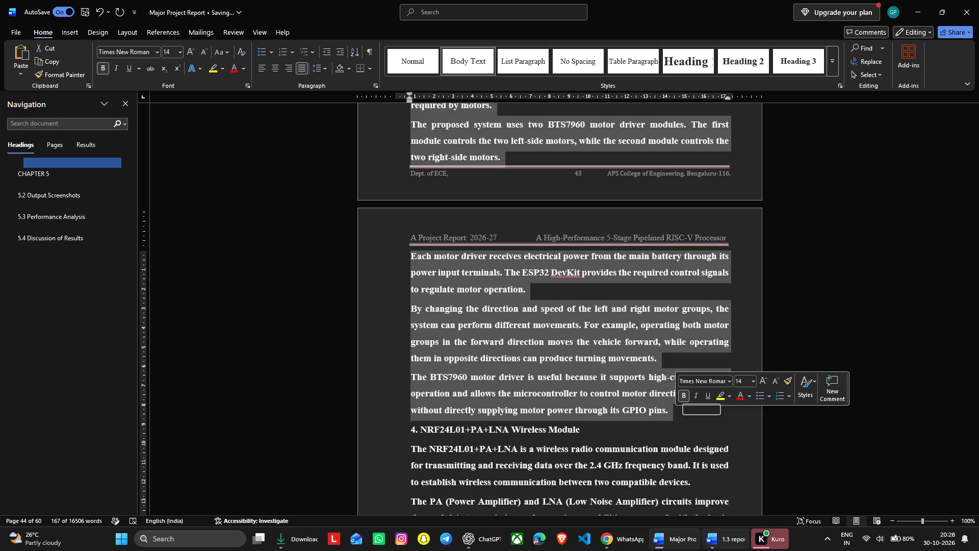
left_click(682, 393)
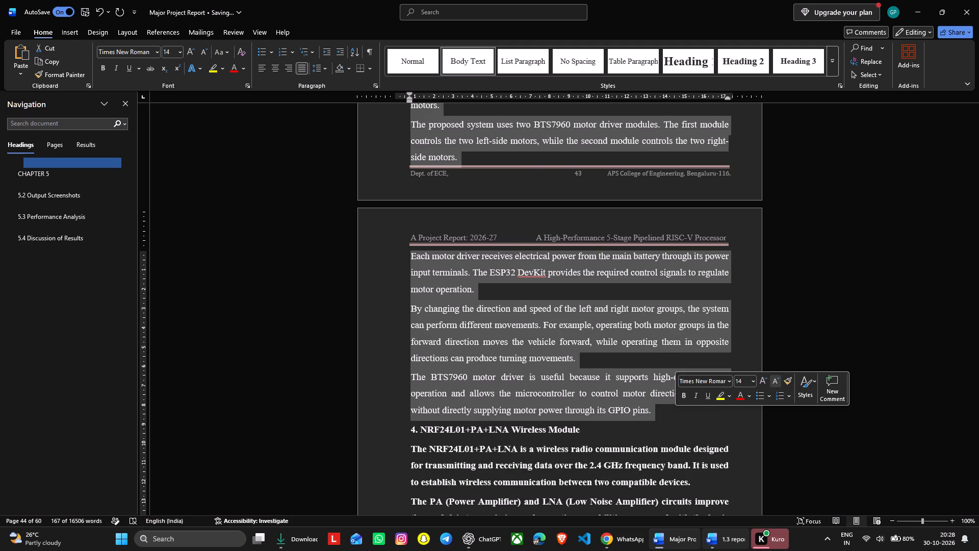
left_click(773, 381)
left_click(653, 322)
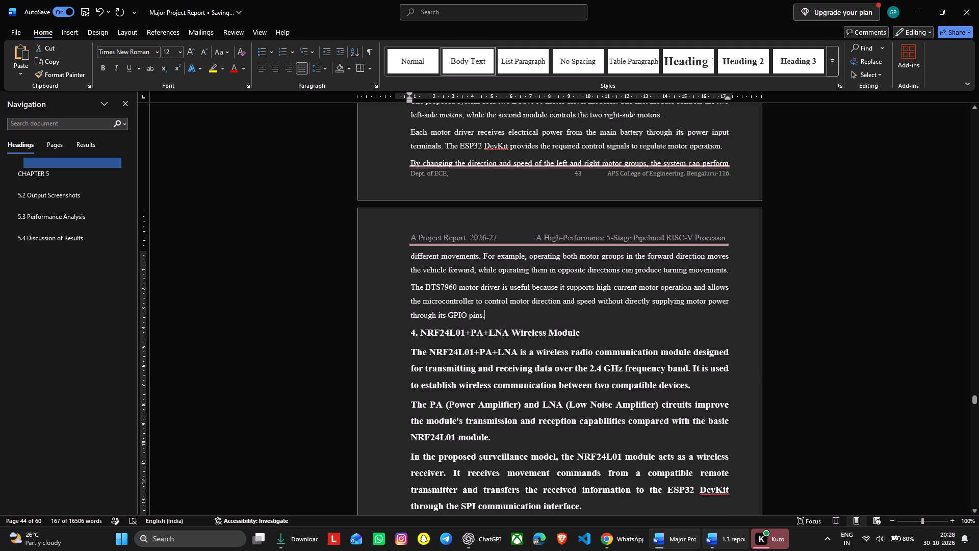
Set the 4. NRF24L01+PA+LNA Wireless Module heading to 12 pt, keeping it bold.
left_click_drag(590, 337, 387, 340)
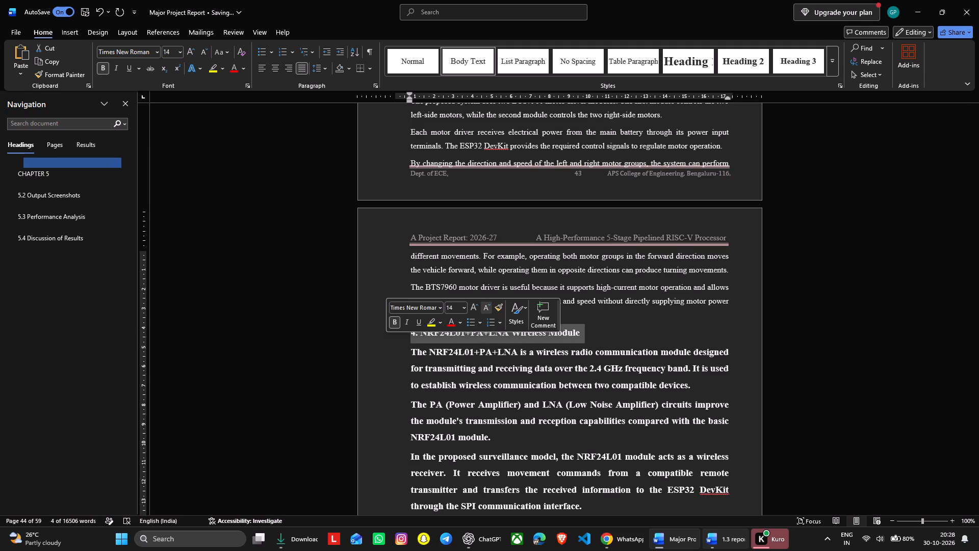
left_click(488, 307)
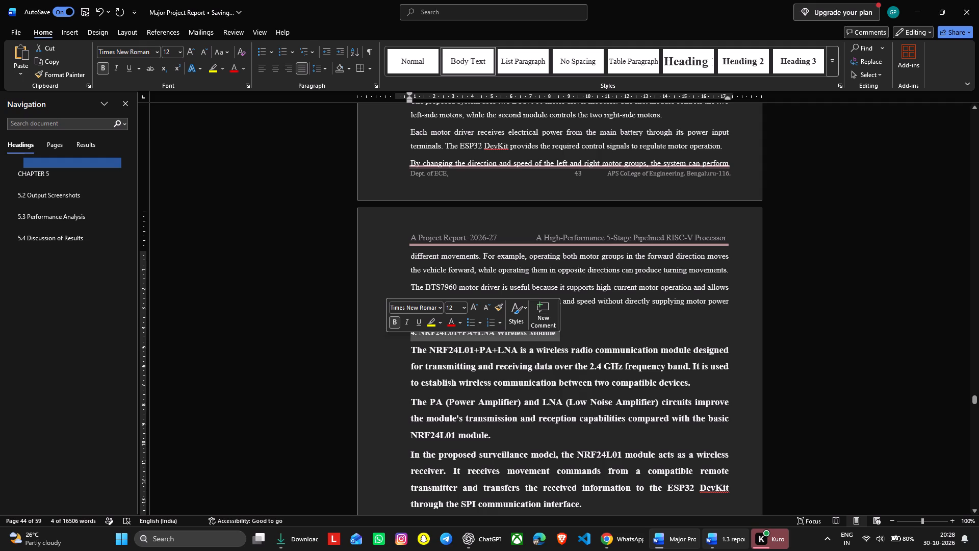
left_click(406, 356)
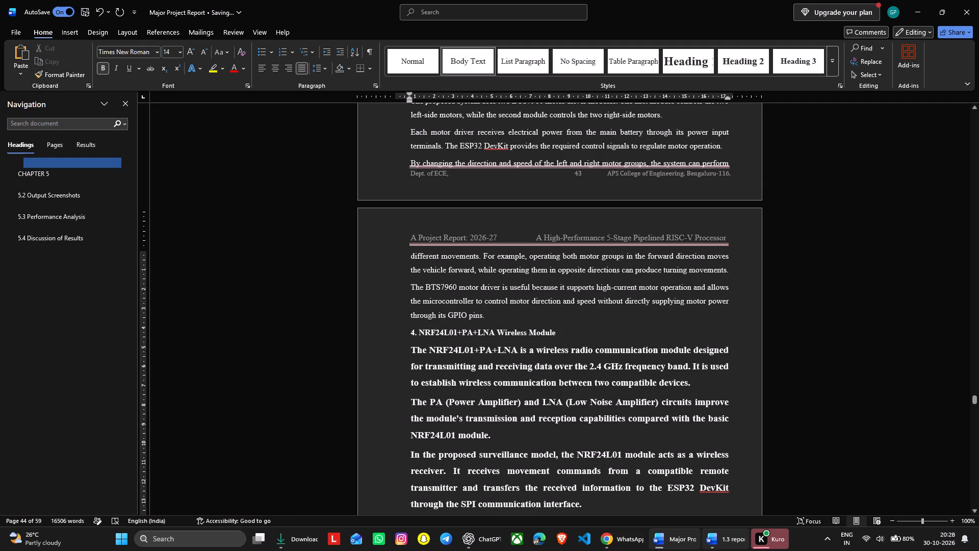
Format the four description paragraphs under 4. NRF24L01+PA+LNA Wireless Module as 12 pt non-bold text.
scroll(416, 346, "down", 1)
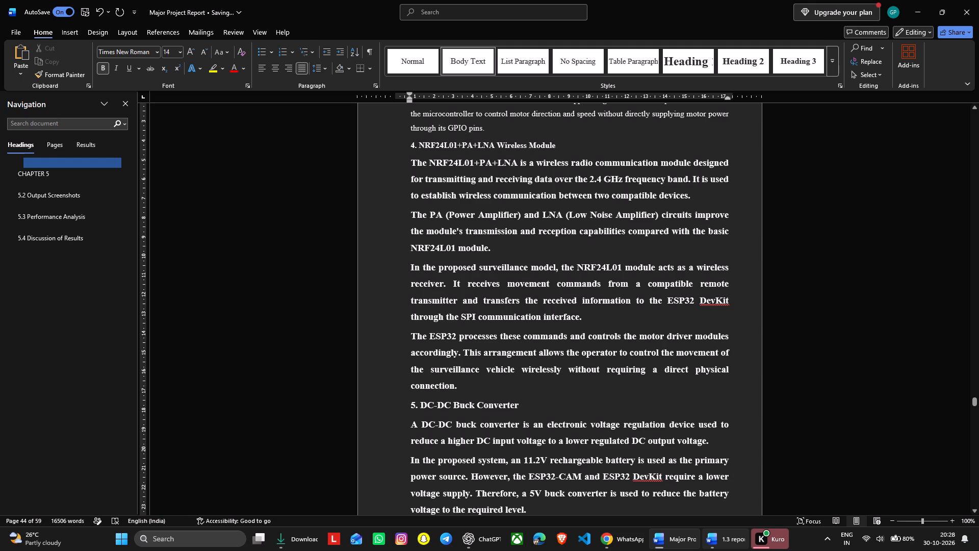
left_click_drag(409, 162, 499, 388)
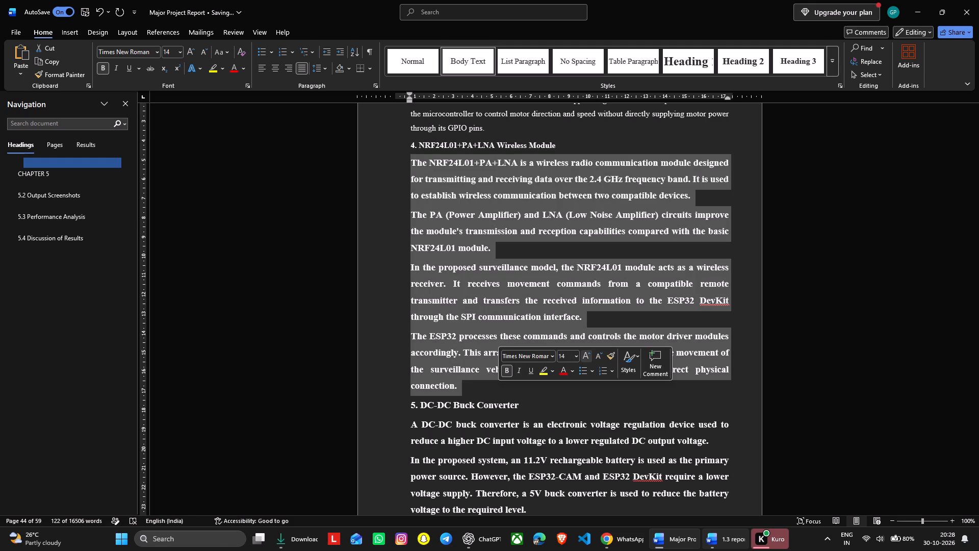
left_click(594, 357)
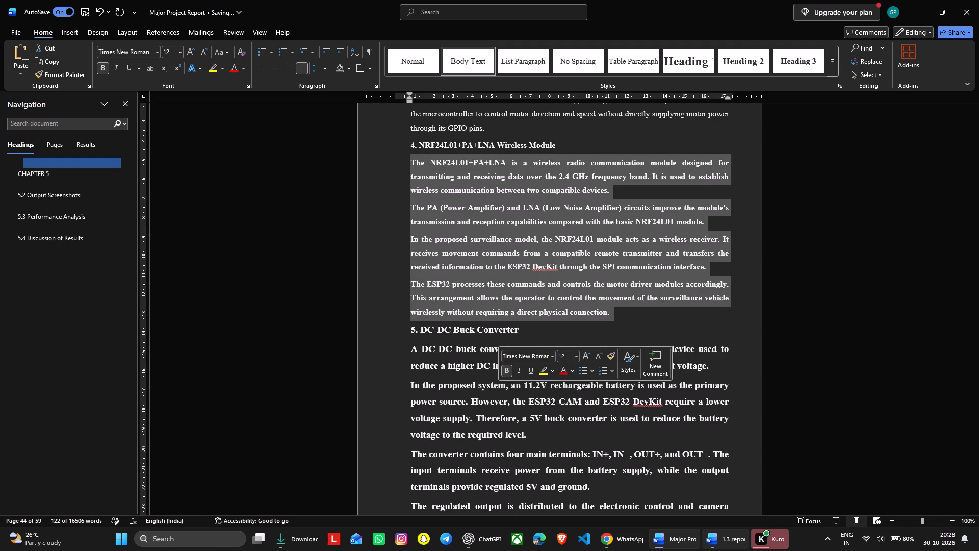
left_click(507, 373)
left_click(522, 329)
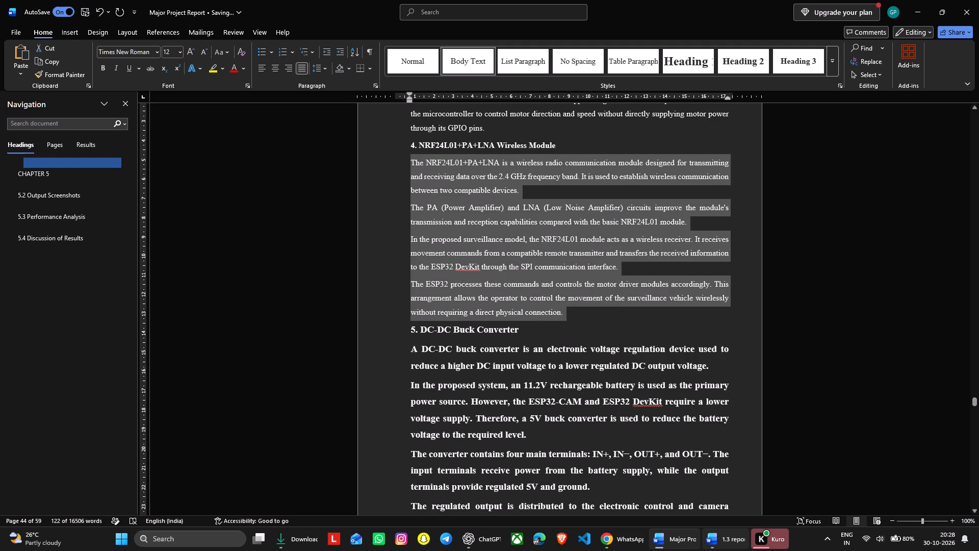
Set the 5. DC-DC Buck Converter heading to 12 pt, keeping it bold.
left_click_drag(525, 333, 392, 324)
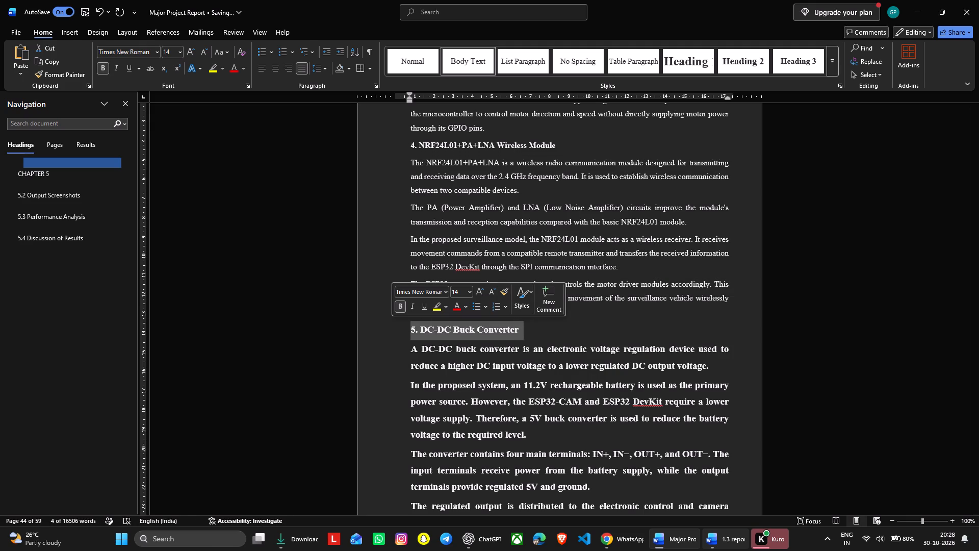
left_click(487, 297)
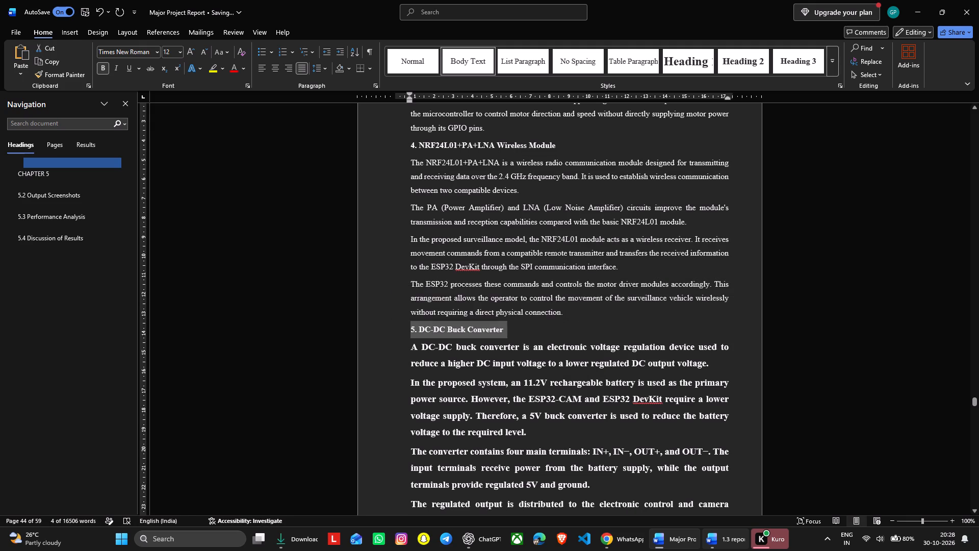
left_click(640, 325)
Format the four description paragraphs under 5. DC-DC Buck Converter as 12 pt non-bold text.
scroll(640, 325, "down", 1)
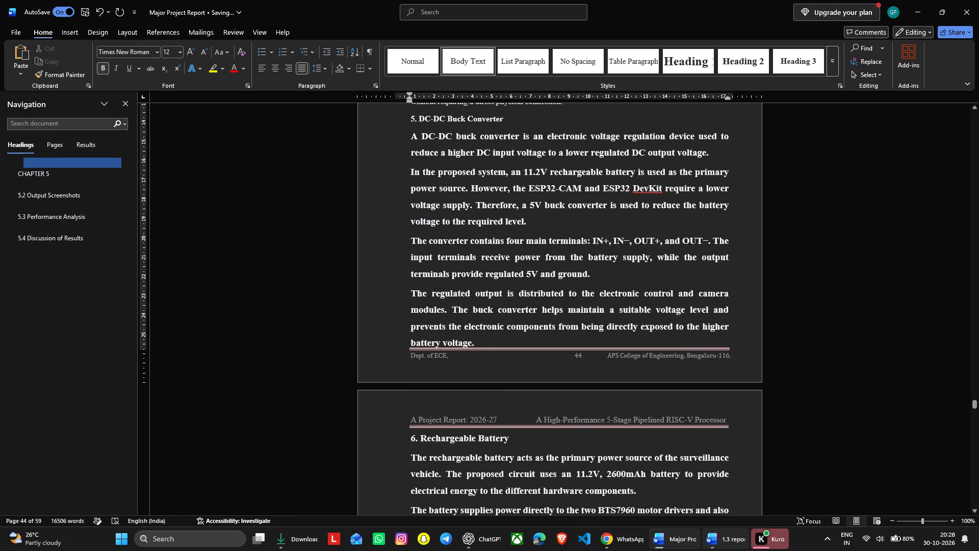
left_click_drag(412, 128, 578, 331)
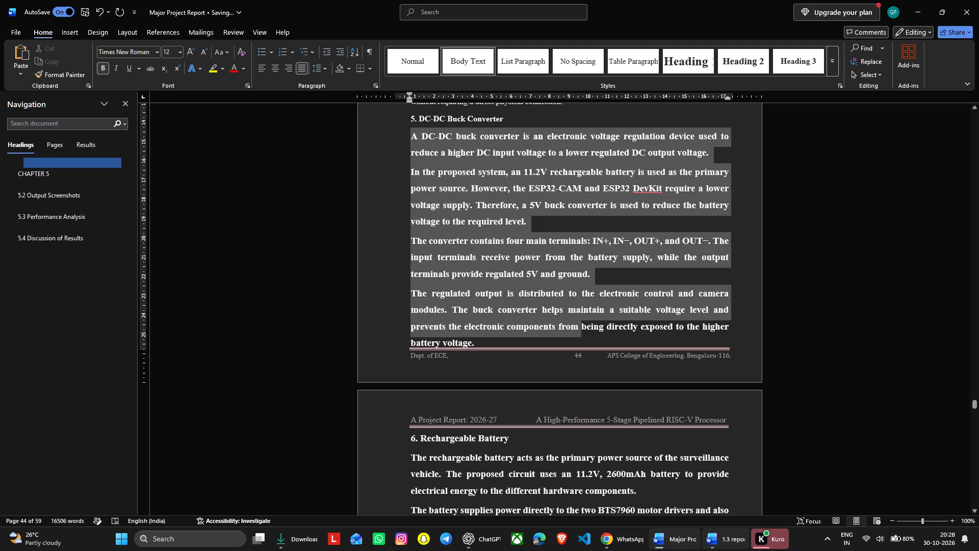
left_click_drag(578, 331, 582, 338)
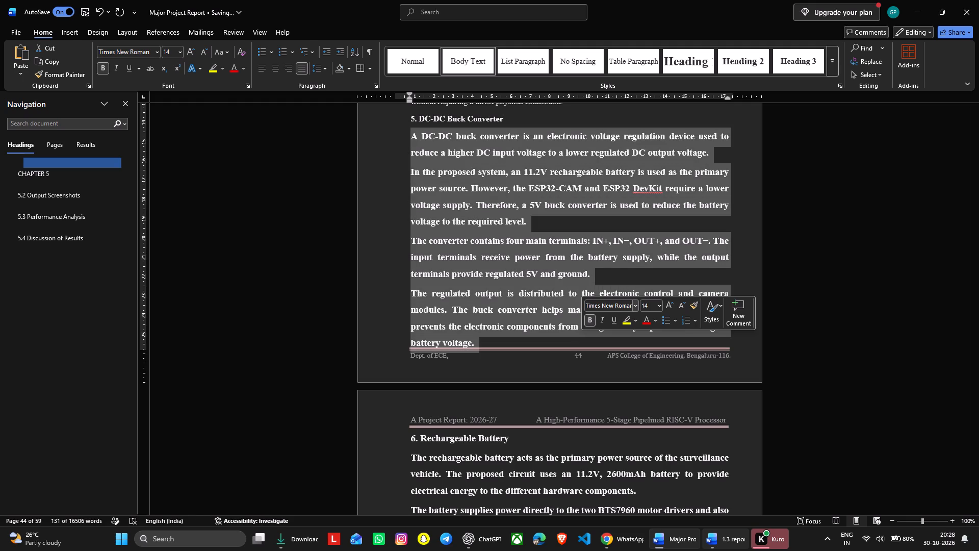
left_click(678, 307)
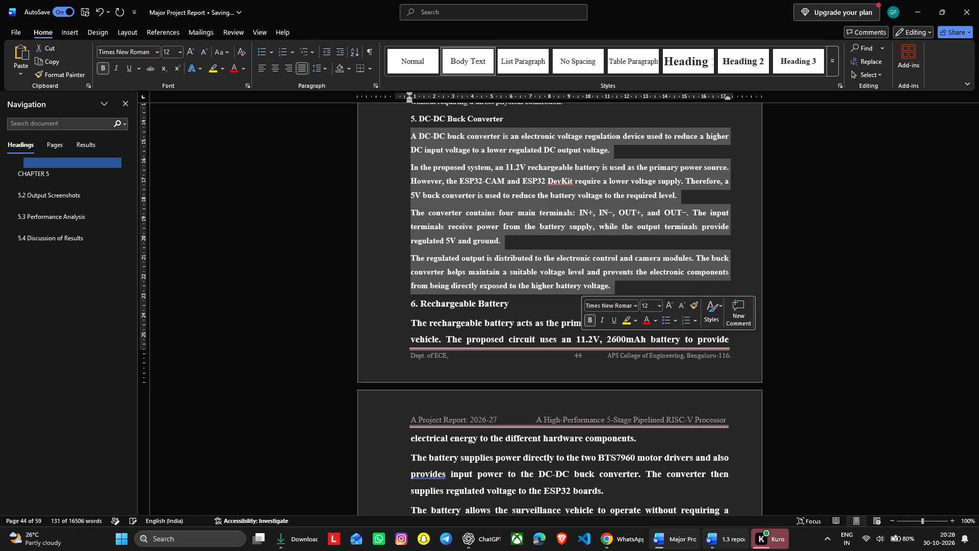
left_click(583, 317)
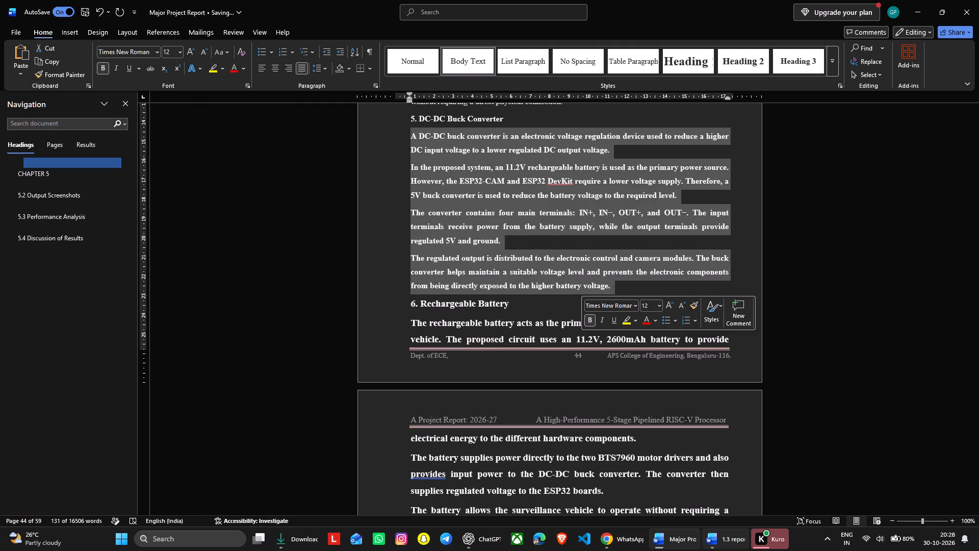
left_click(591, 321)
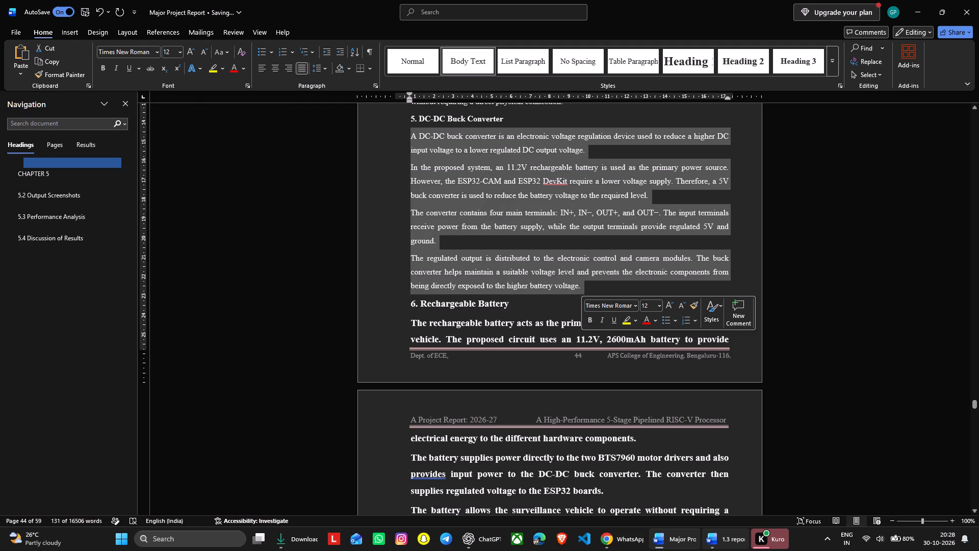
Set the 6. Rechargeable Battery heading to 12 pt, keeping it bold.
left_click_drag(513, 304, 407, 304)
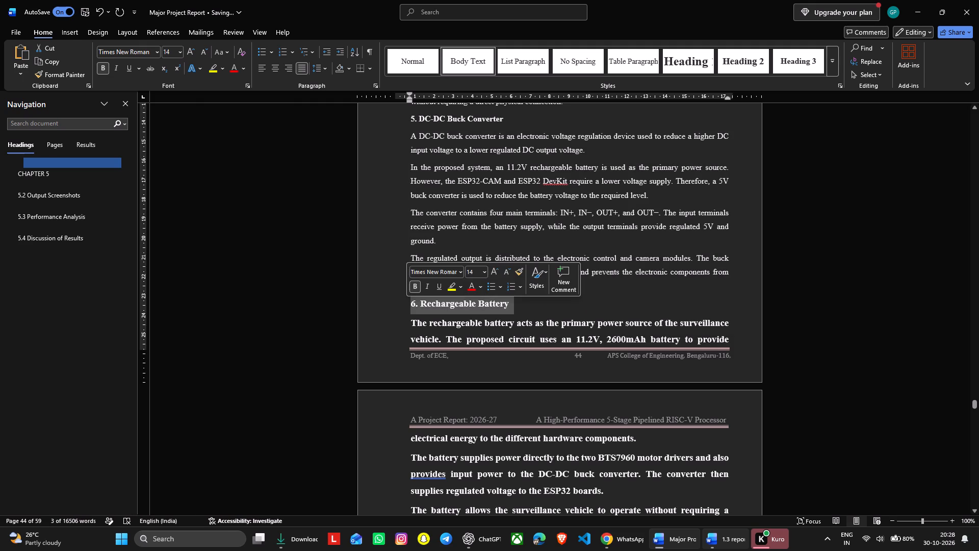
left_click(508, 269)
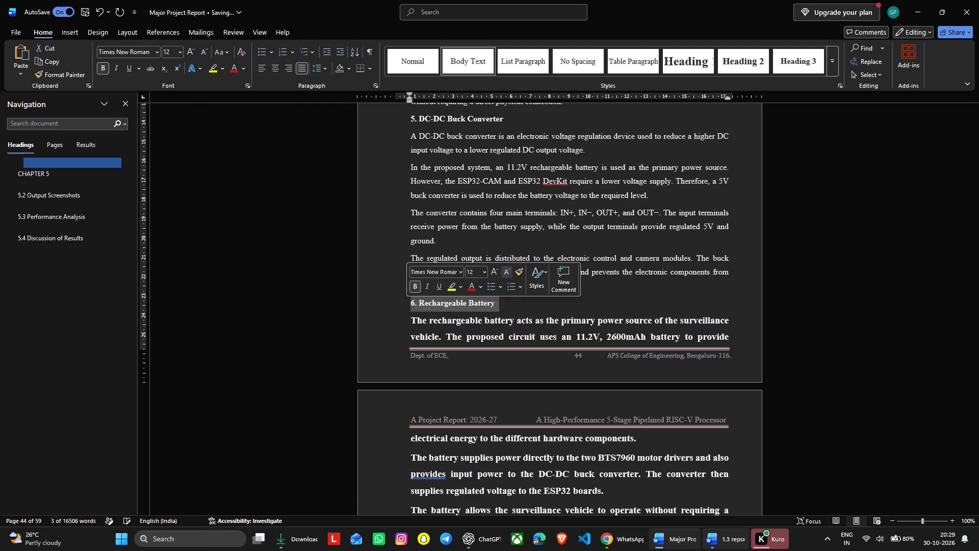
left_click(598, 299)
Format the three description paragraphs under 6. Rechargeable Battery as 12 pt non-bold text.
scroll(598, 299, "down", 1)
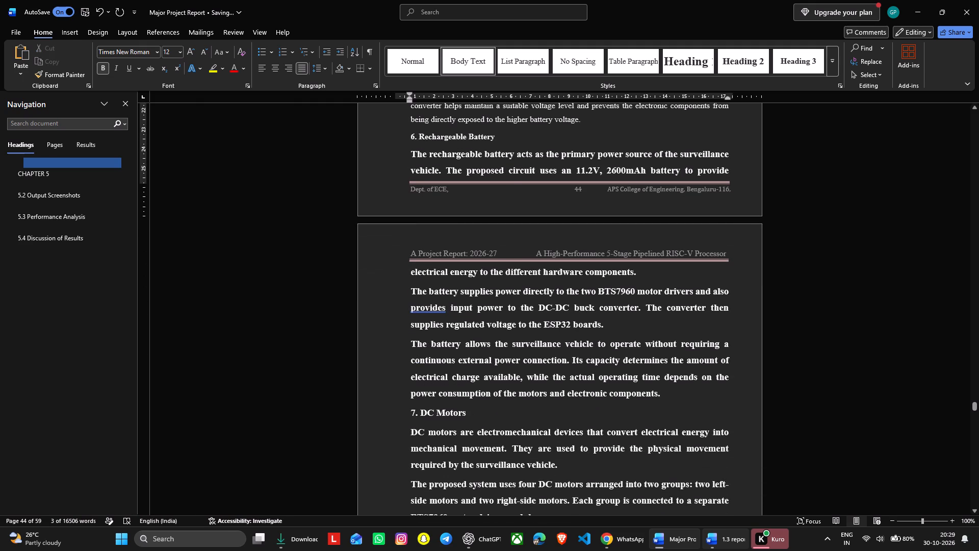
left_click_drag(410, 156, 519, 254)
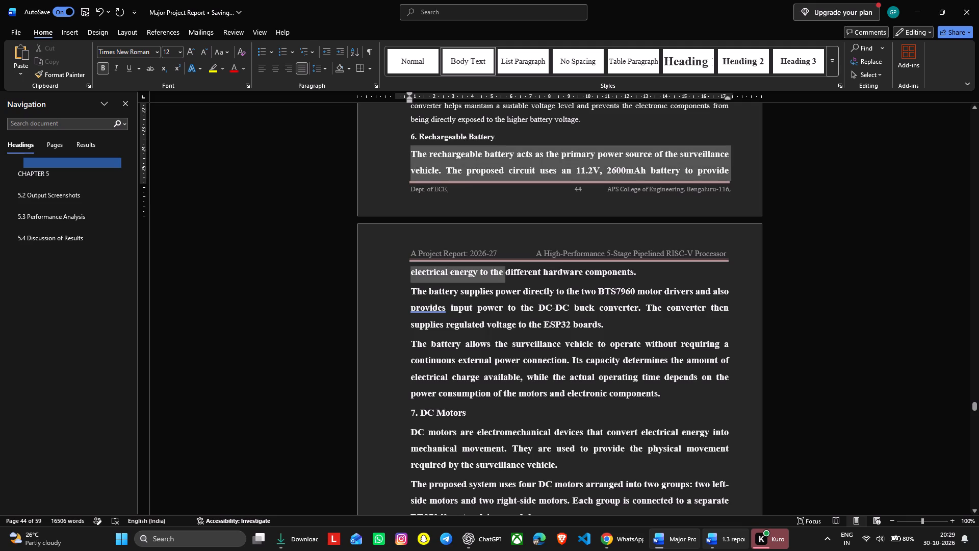
left_click_drag(519, 254, 617, 373)
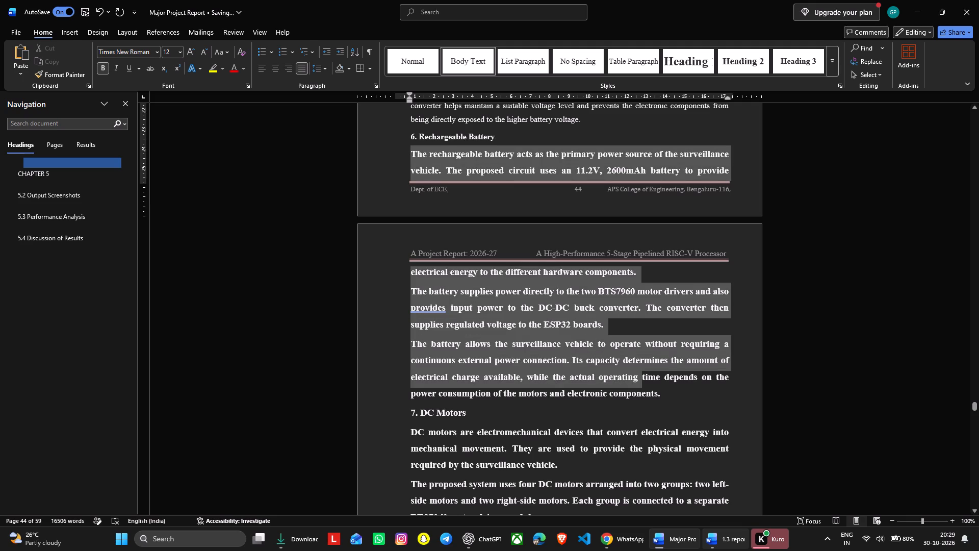
left_click_drag(617, 373, 680, 392)
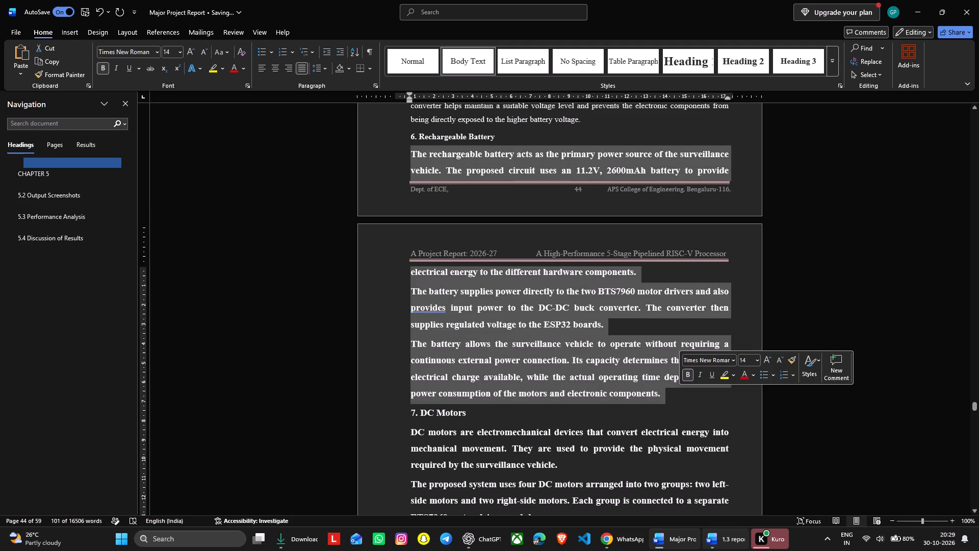
left_click(689, 373)
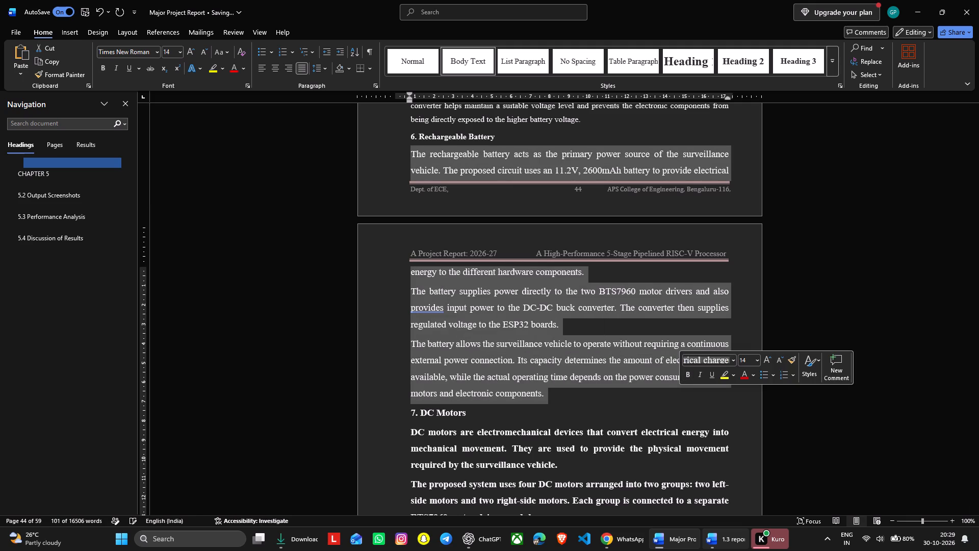
left_click(776, 361)
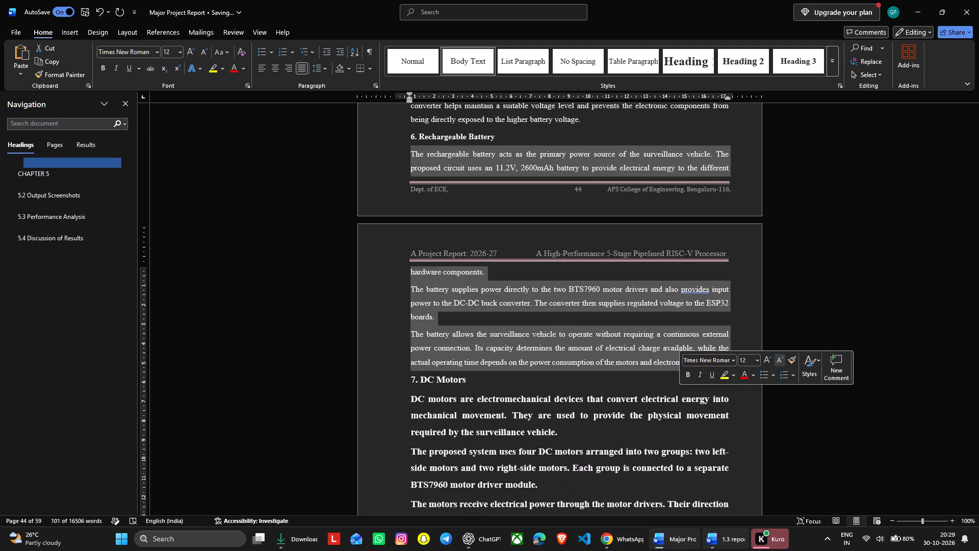
left_click(580, 379)
Set the 7. DC Motors heading to 12 pt, keeping it bold.
scroll(580, 379, "down", 1)
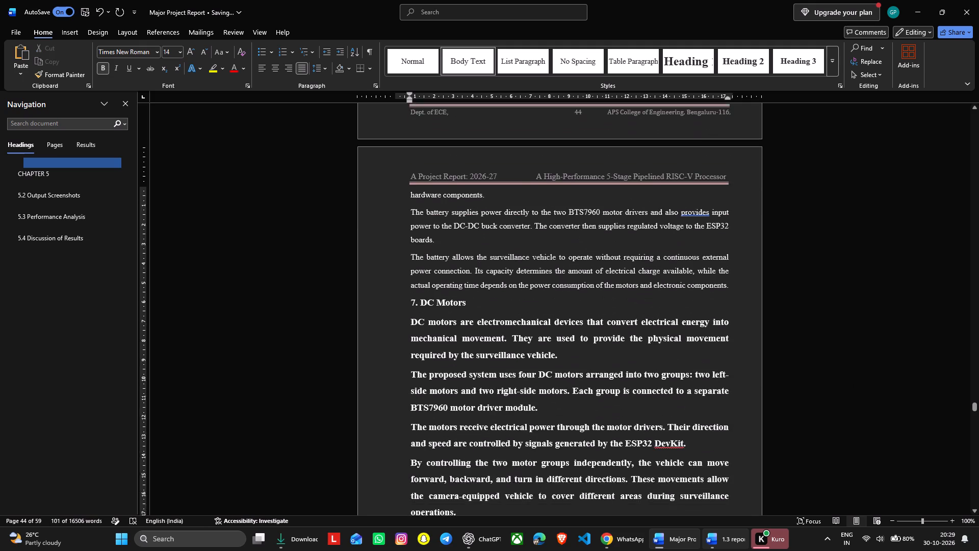
scroll(580, 379, "down", 1)
left_click_drag(472, 173, 393, 161)
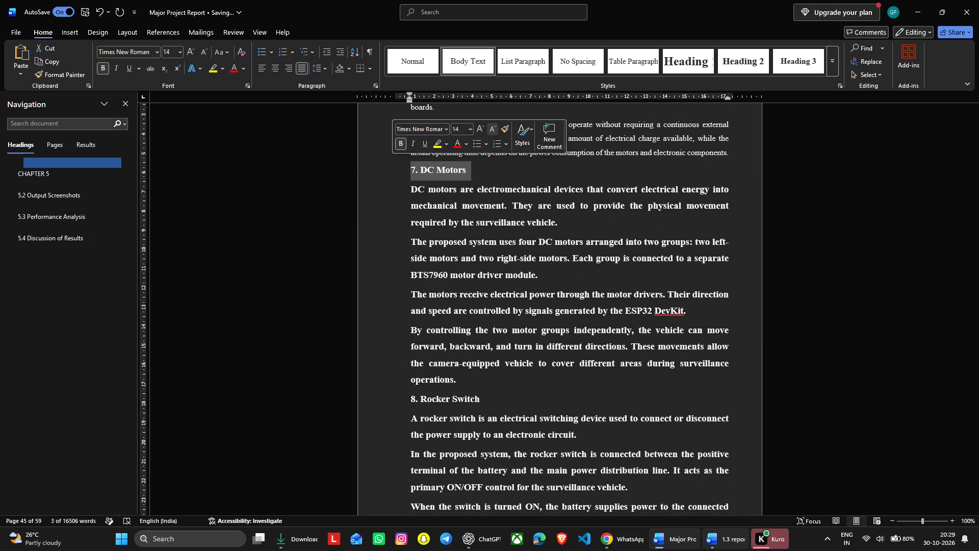
left_click(493, 131)
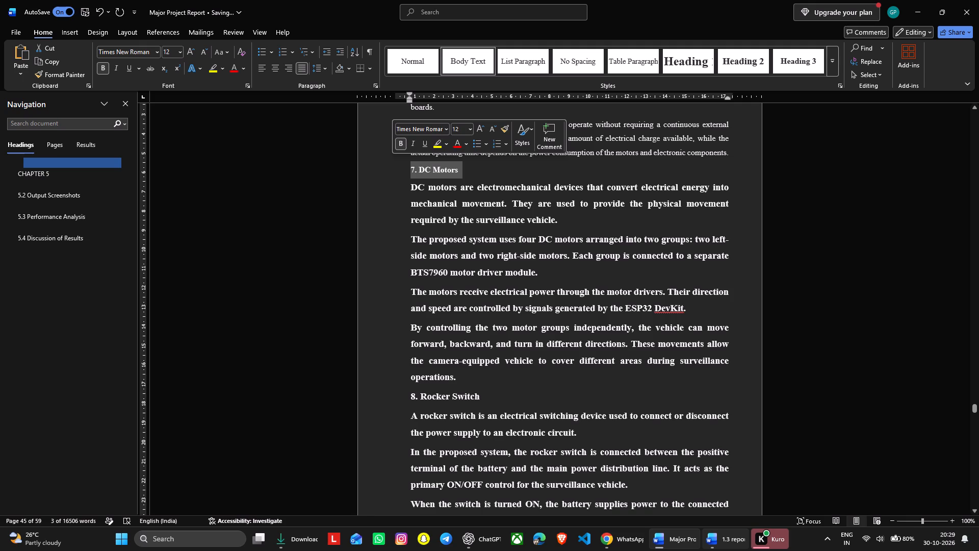
Set the four description paragraphs under 7. DC Motors to 12 pt.
left_click_drag(410, 184, 522, 345)
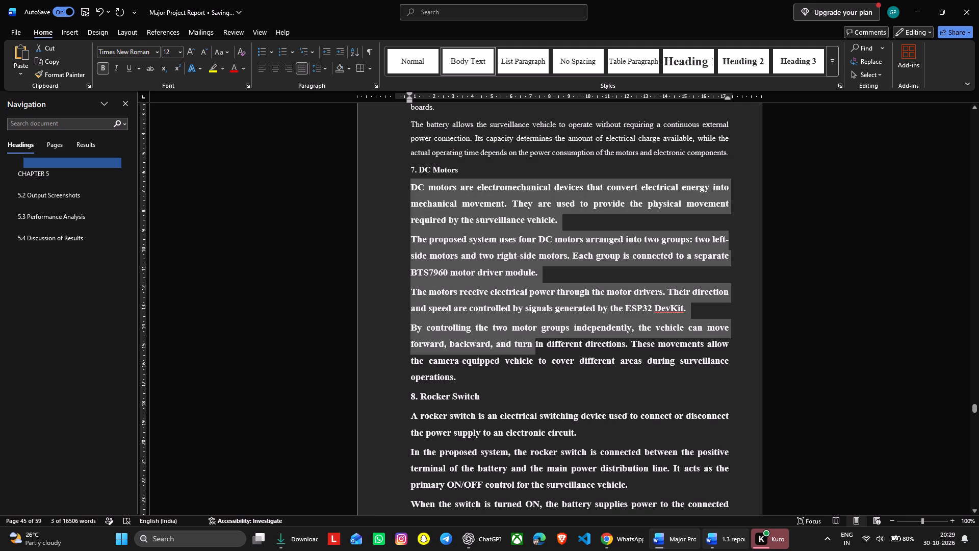
left_click_drag(522, 345, 530, 372)
left_click(627, 341)
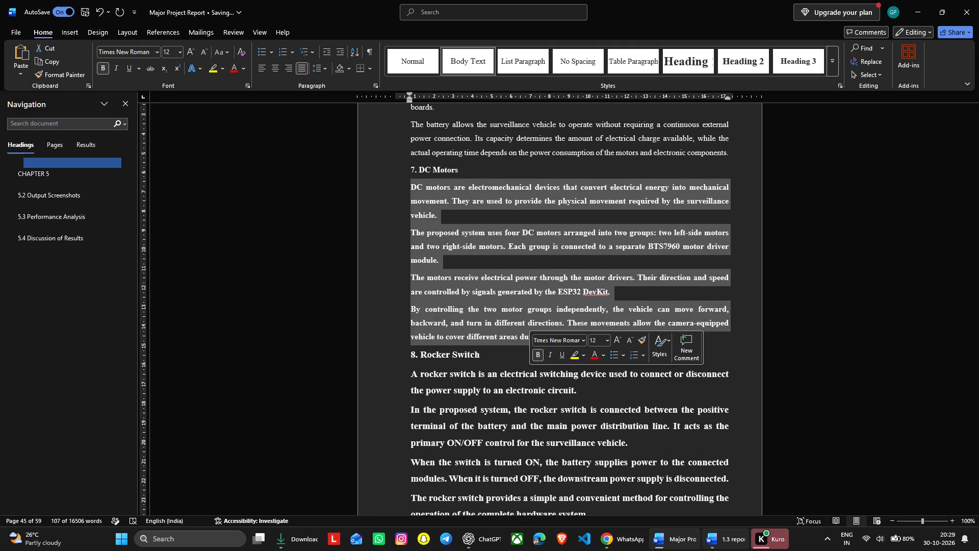
left_click(499, 371)
Set the 8. Rocker Switch heading to 12 pt, keeping it bold.
scroll(499, 371, "down", 1)
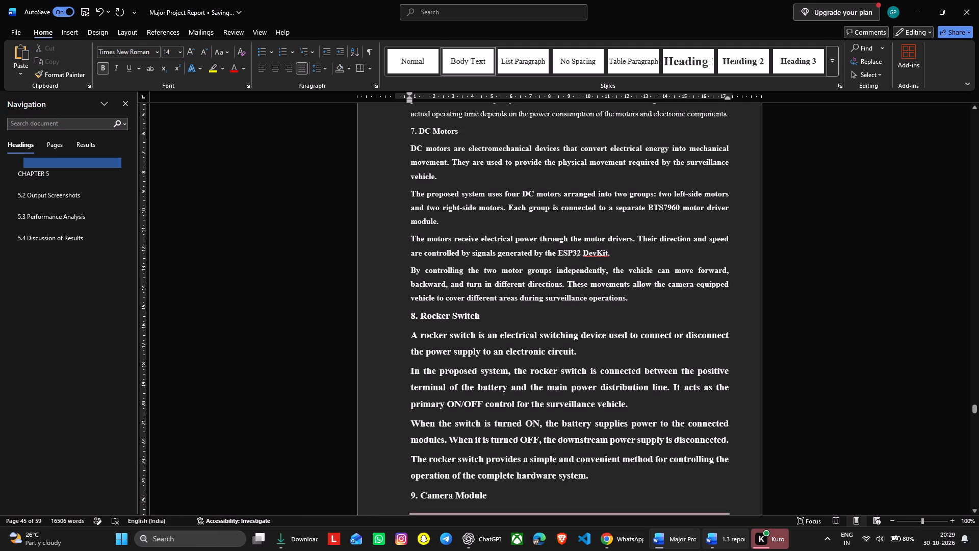
scroll(499, 371, "down", 1)
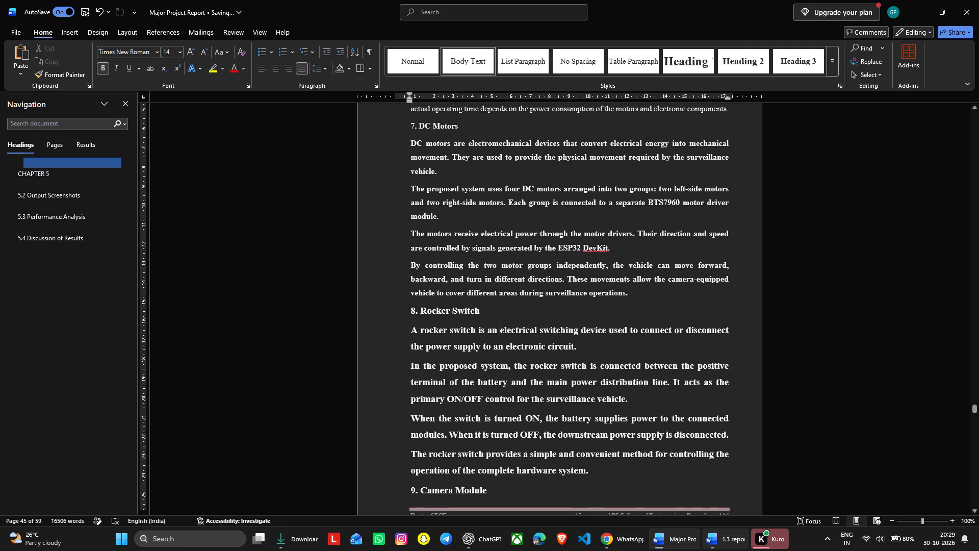
left_click_drag(482, 311, 405, 313)
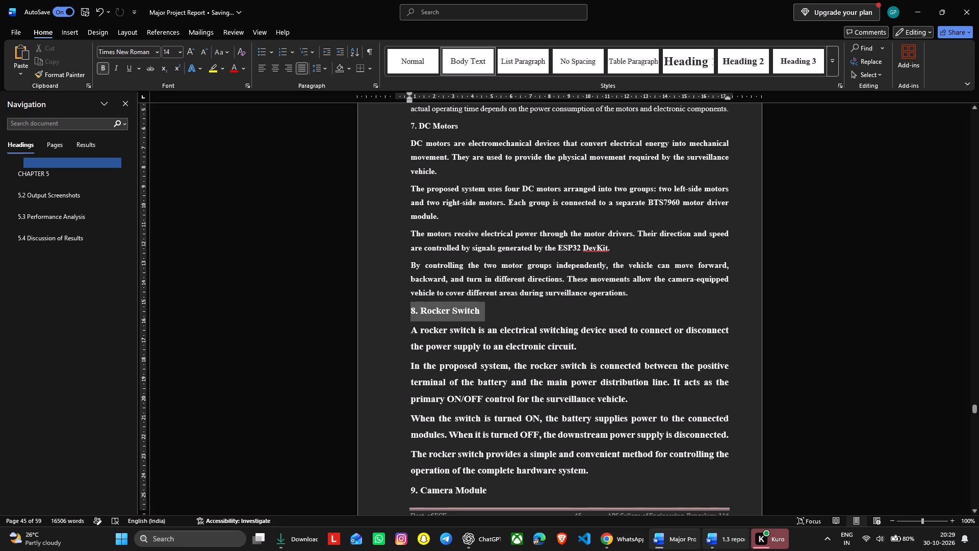
left_click_drag(405, 313, 393, 313)
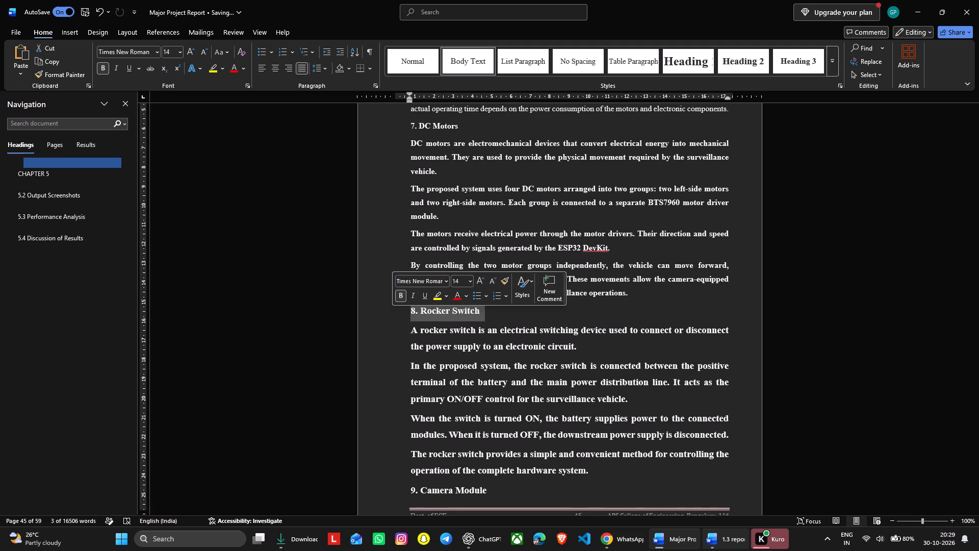
left_click(489, 279)
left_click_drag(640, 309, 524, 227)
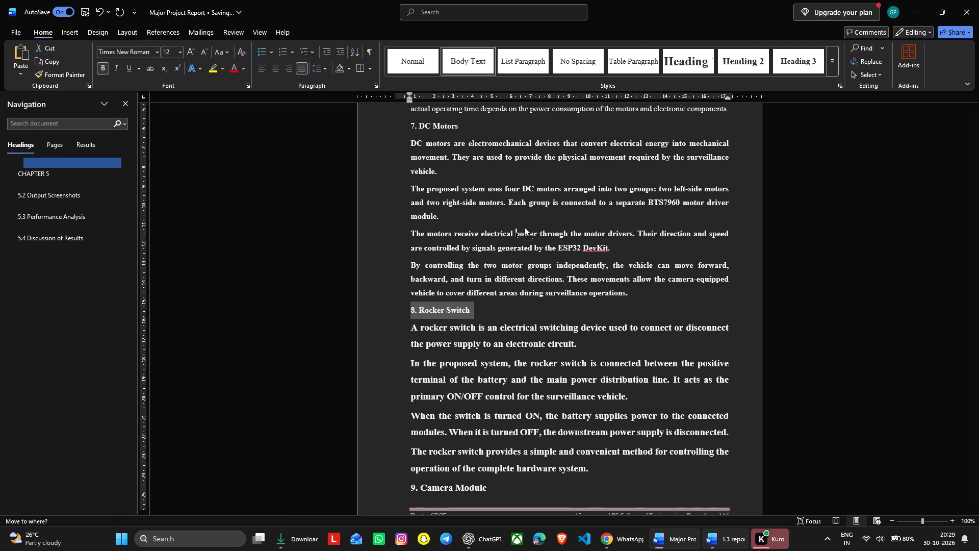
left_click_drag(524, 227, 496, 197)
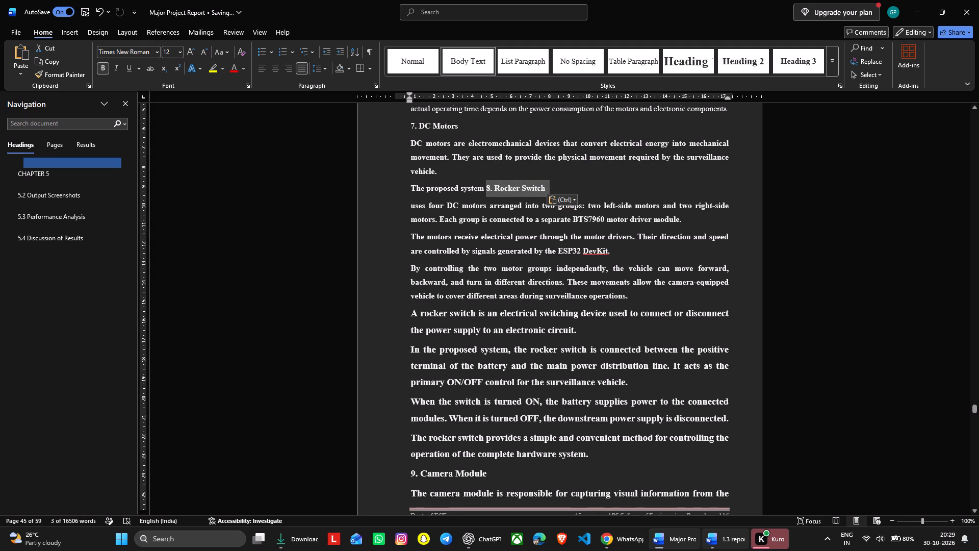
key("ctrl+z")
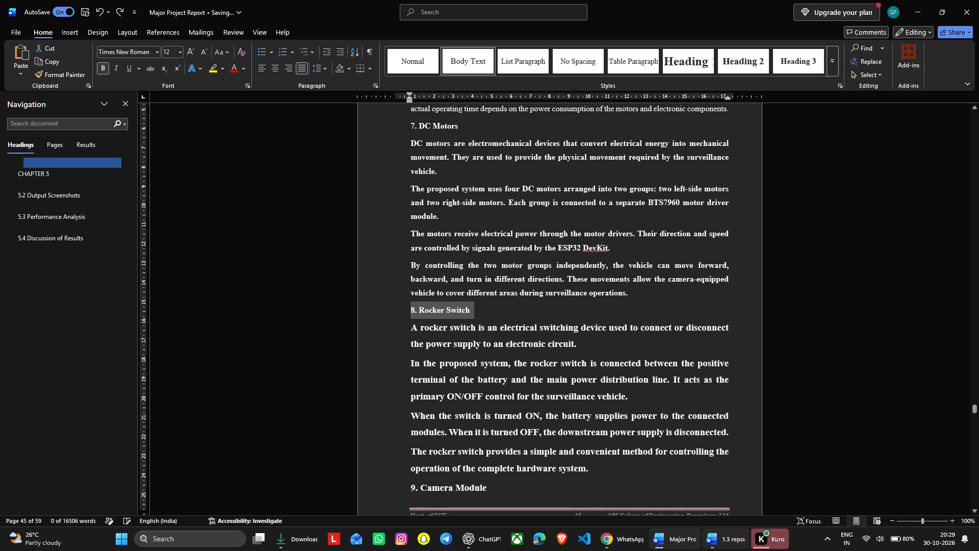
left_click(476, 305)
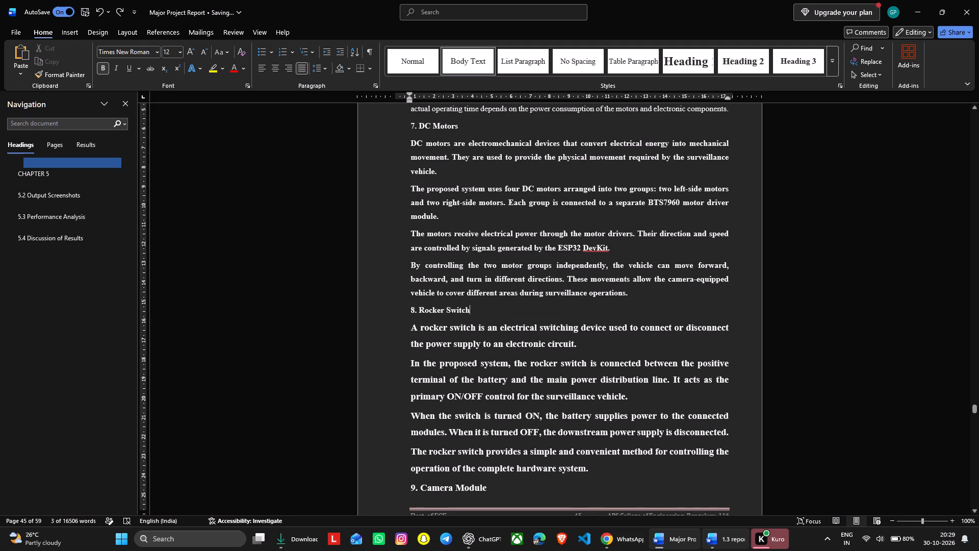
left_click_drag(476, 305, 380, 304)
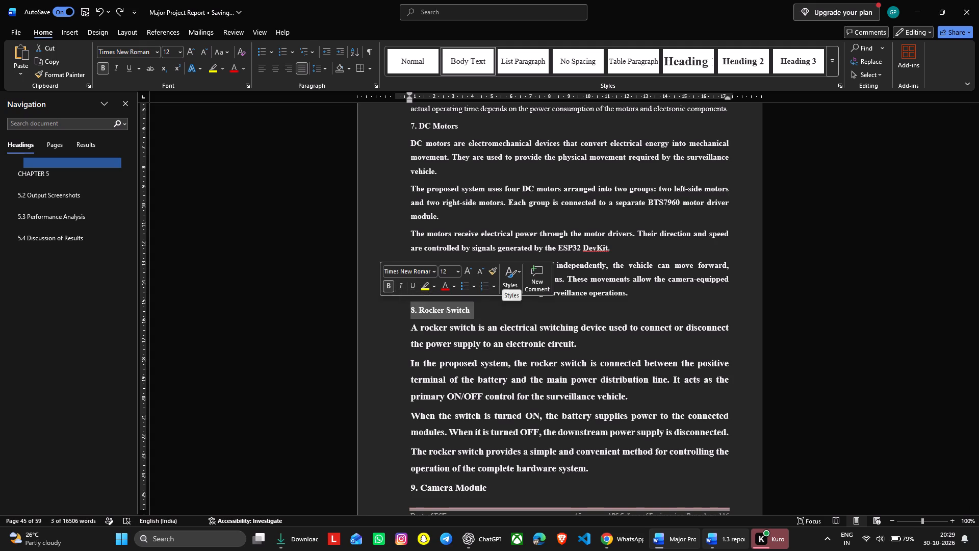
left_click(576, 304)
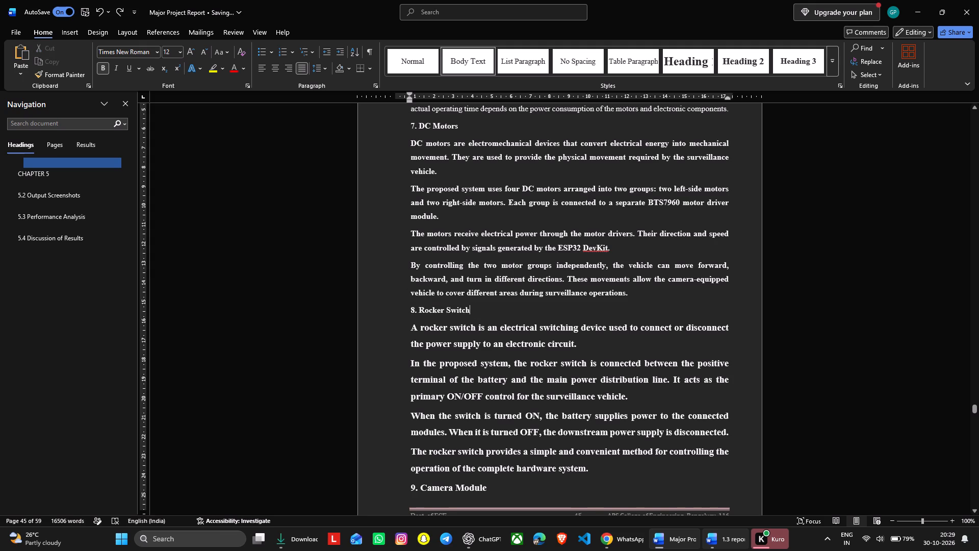
Remove the bold formatting from the four description paragraphs under 7. DC Motors.
left_click_drag(636, 296, 406, 146)
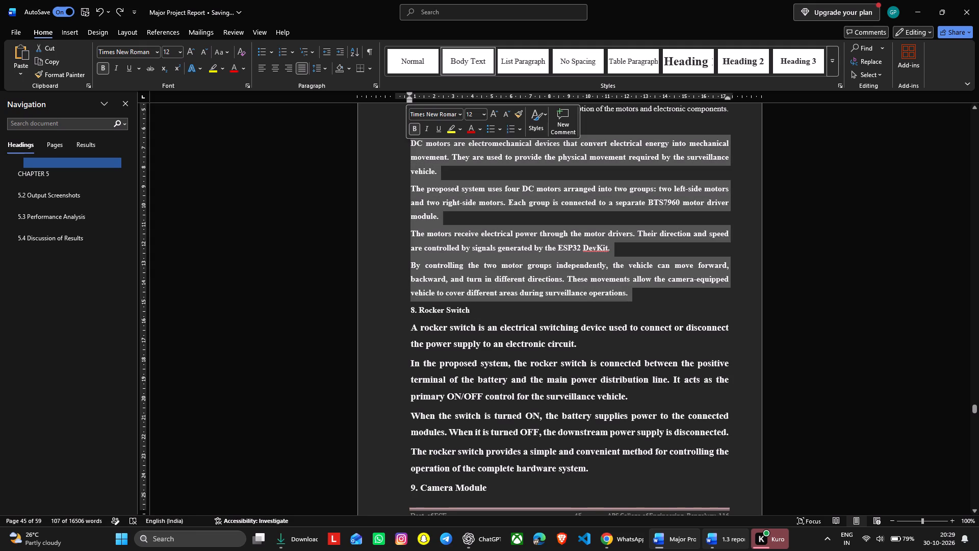
left_click(414, 129)
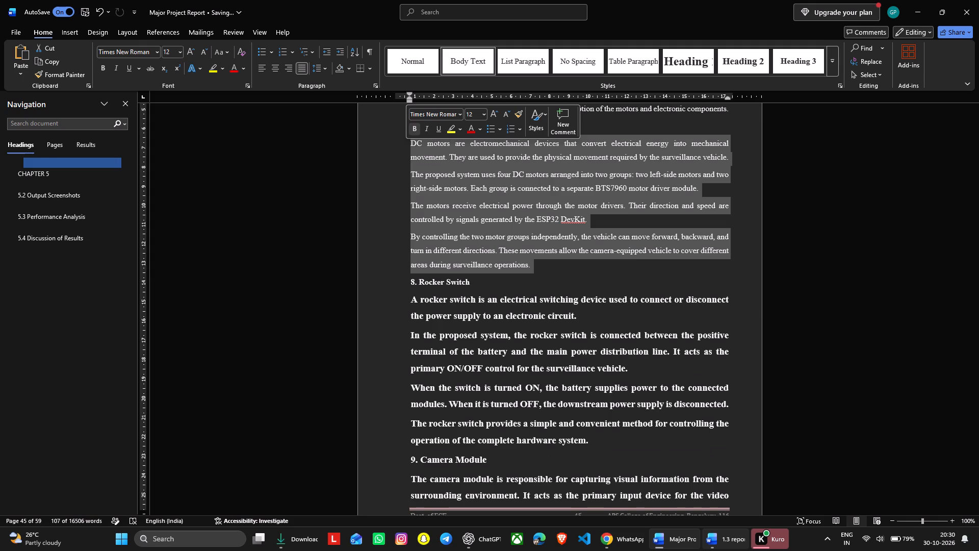
left_click(563, 280)
Format the four description paragraphs under 8. Rocker Switch as 12 pt non-bold text.
scroll(563, 280, "down", 1)
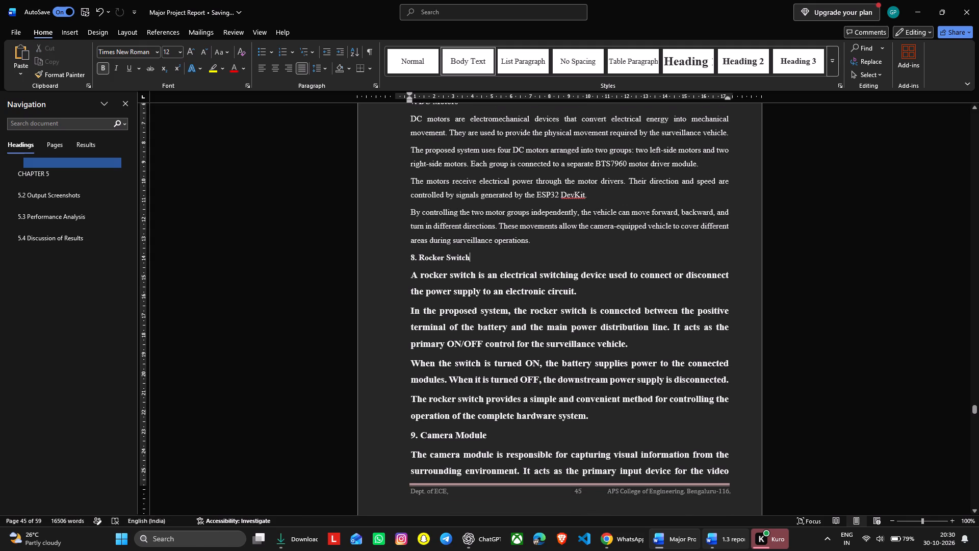
scroll(563, 280, "down", 1)
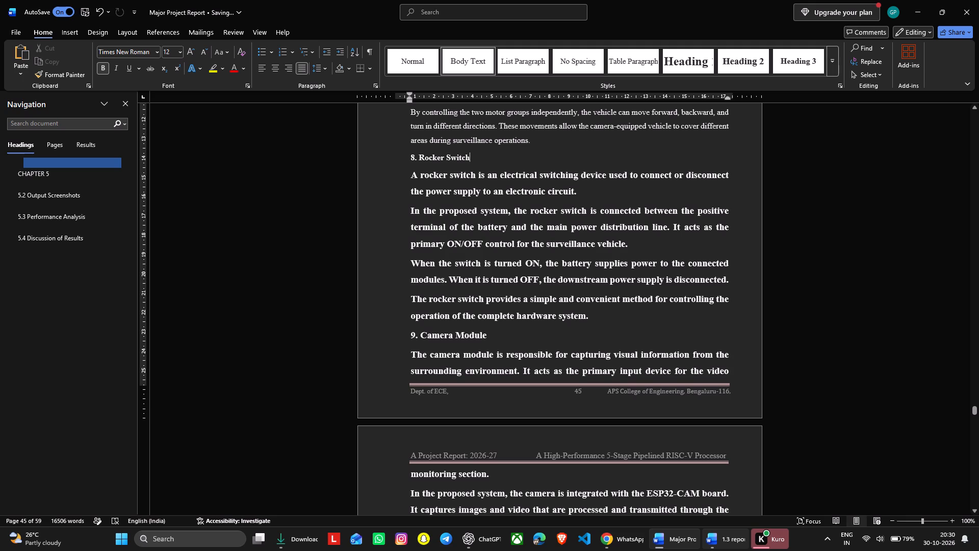
left_click(412, 172)
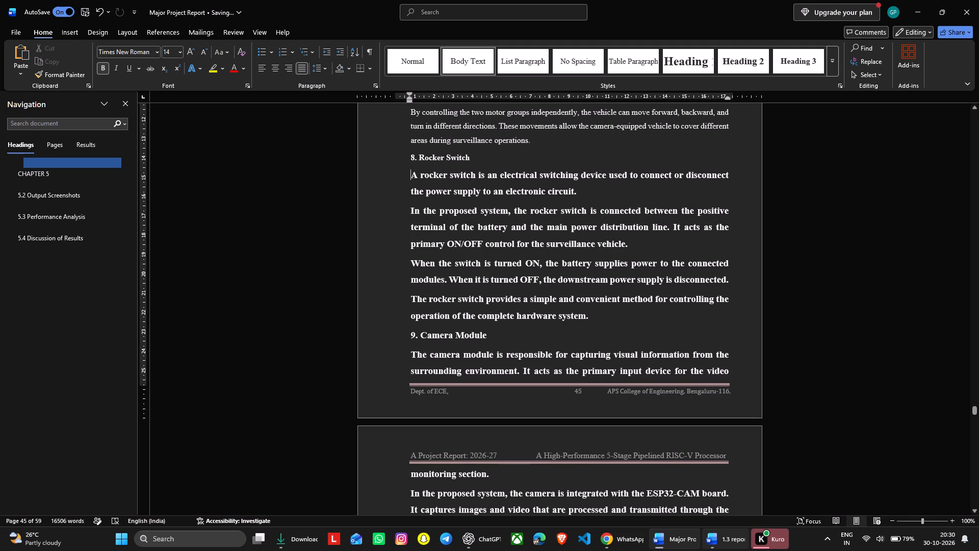
left_click_drag(411, 176, 415, 177)
left_click_drag(415, 177, 608, 312)
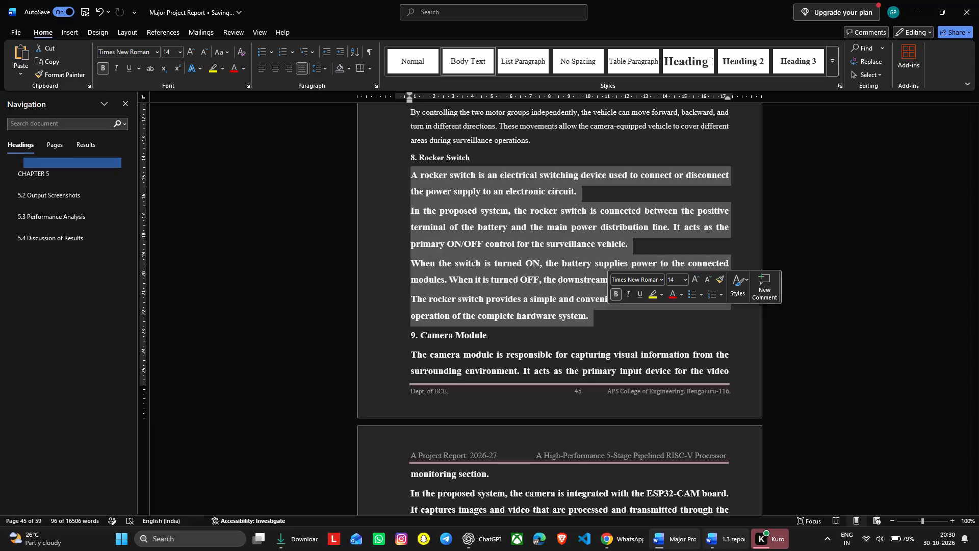
left_click(612, 295)
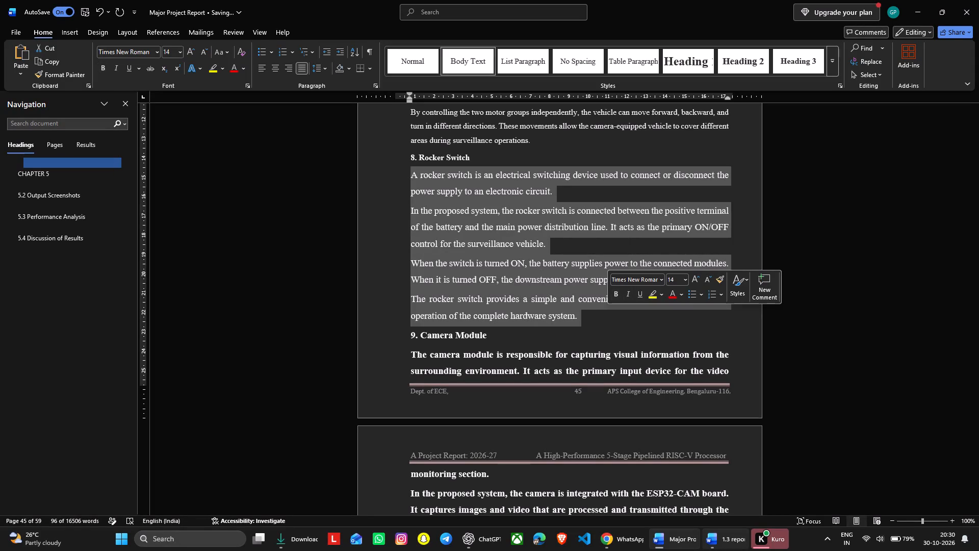
left_click(708, 280)
left_click(550, 318)
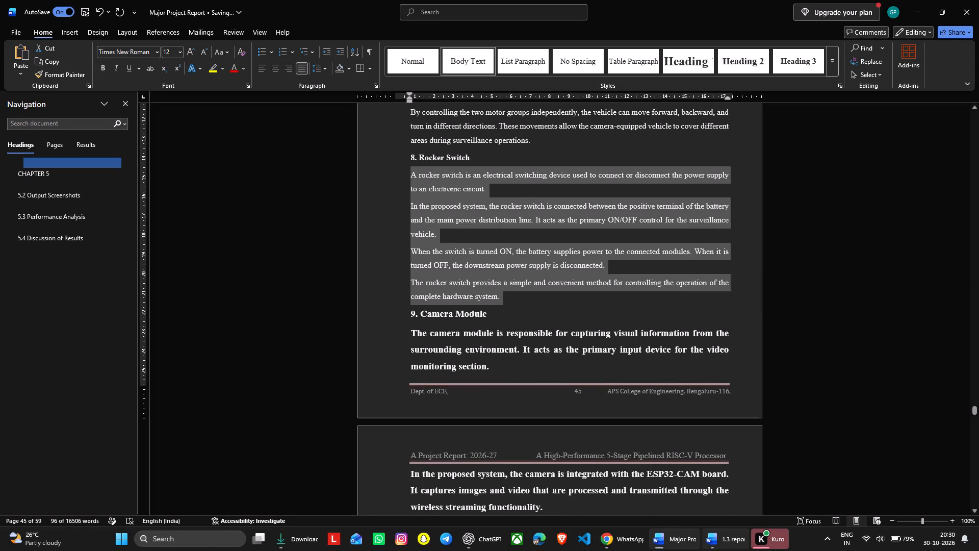
Set the 9. Camera Module heading to 12 pt, keeping it bold.
scroll(550, 318, "down", 1)
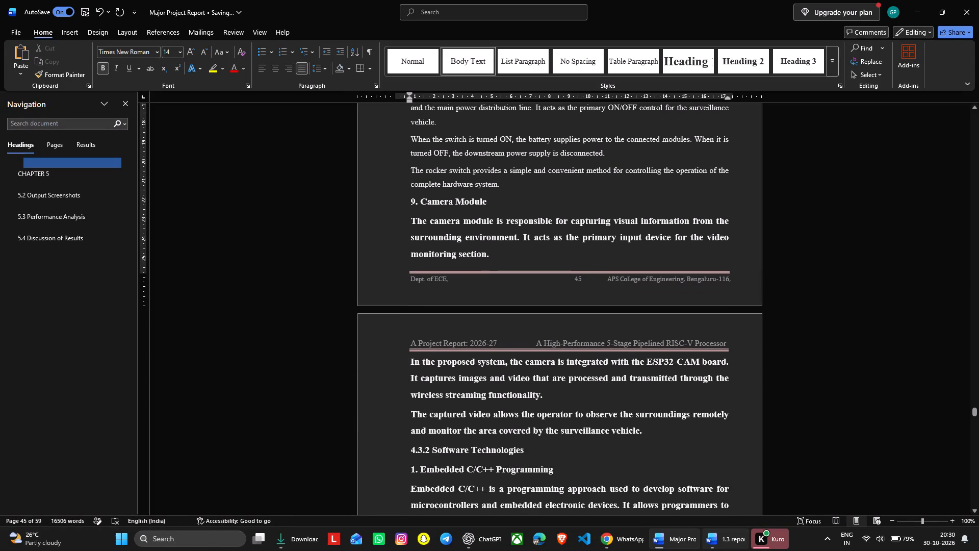
left_click_drag(490, 202, 416, 203)
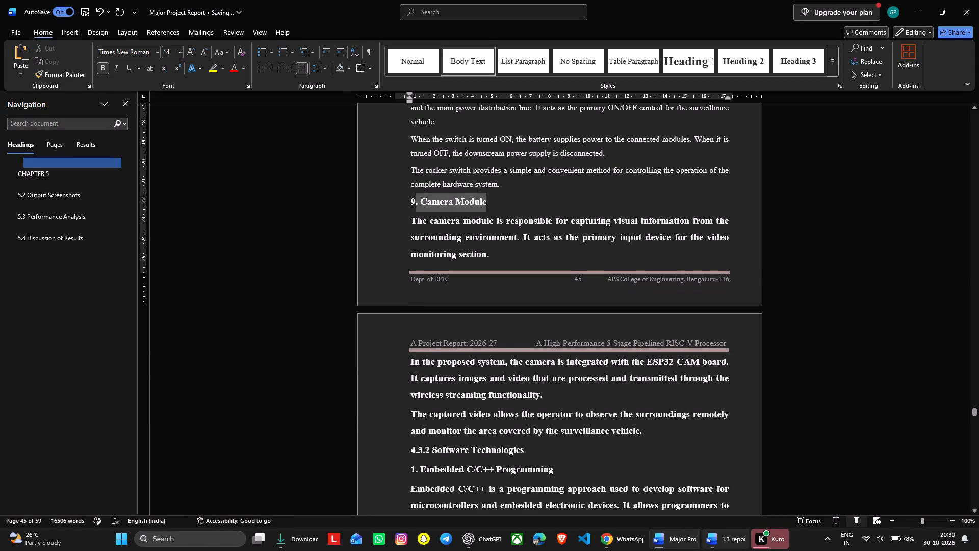
left_click_drag(416, 203, 407, 202)
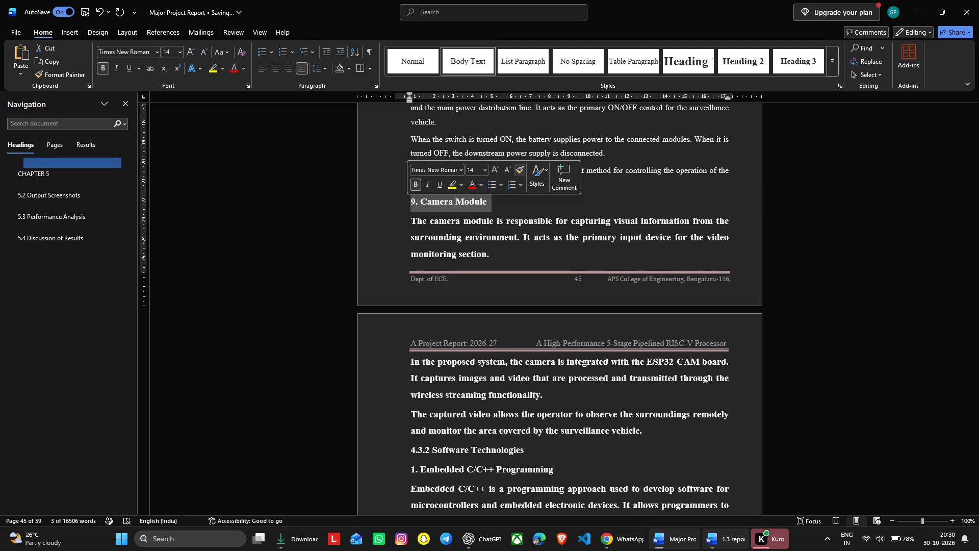
left_click(506, 174)
left_click(608, 199)
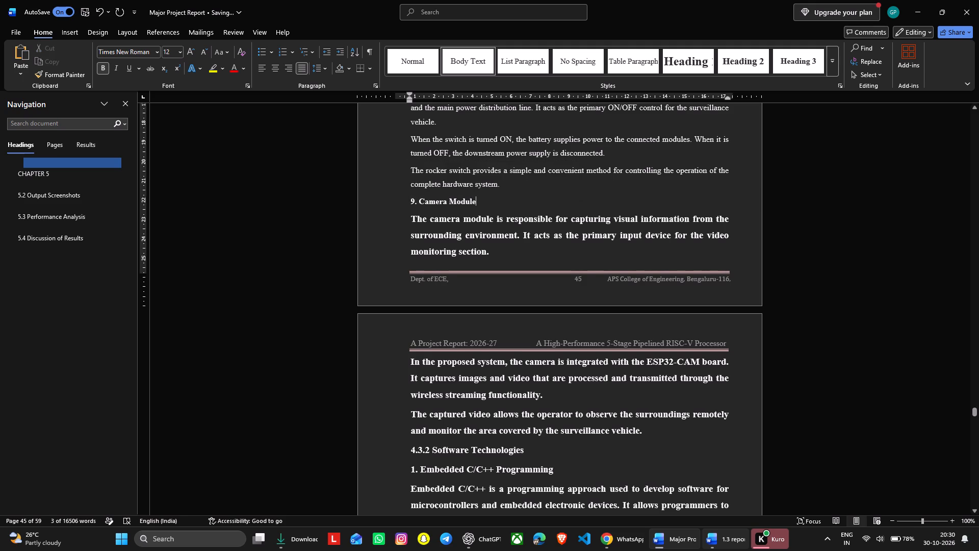
Format the first two description paragraphs under 9. Camera Module as 12 pt non-bold text.
scroll(608, 199, "down", 1)
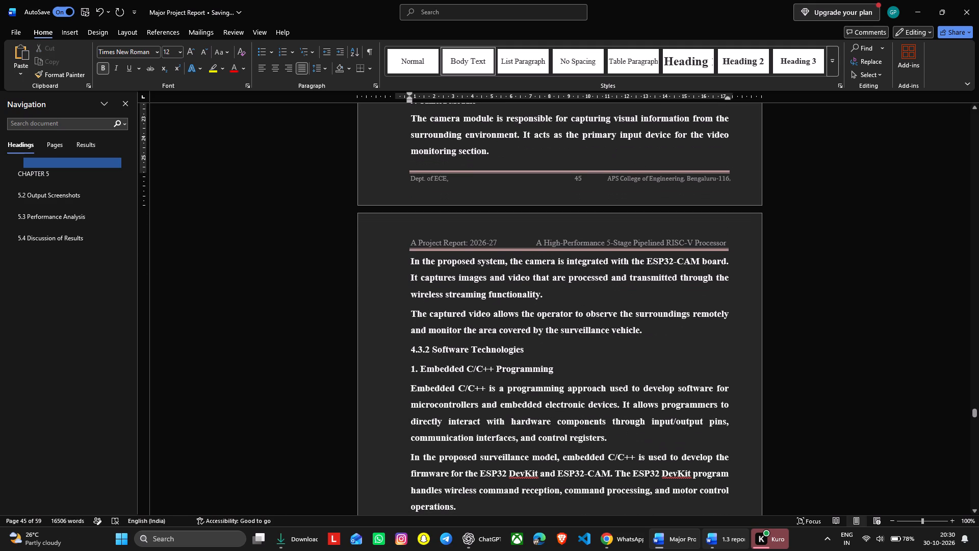
left_click_drag(408, 116, 577, 259)
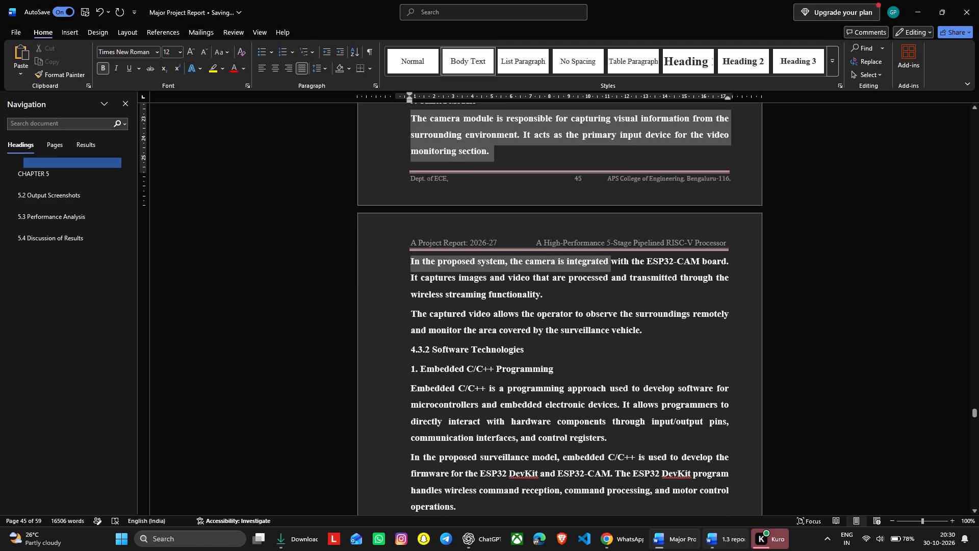
left_click_drag(577, 259, 602, 290)
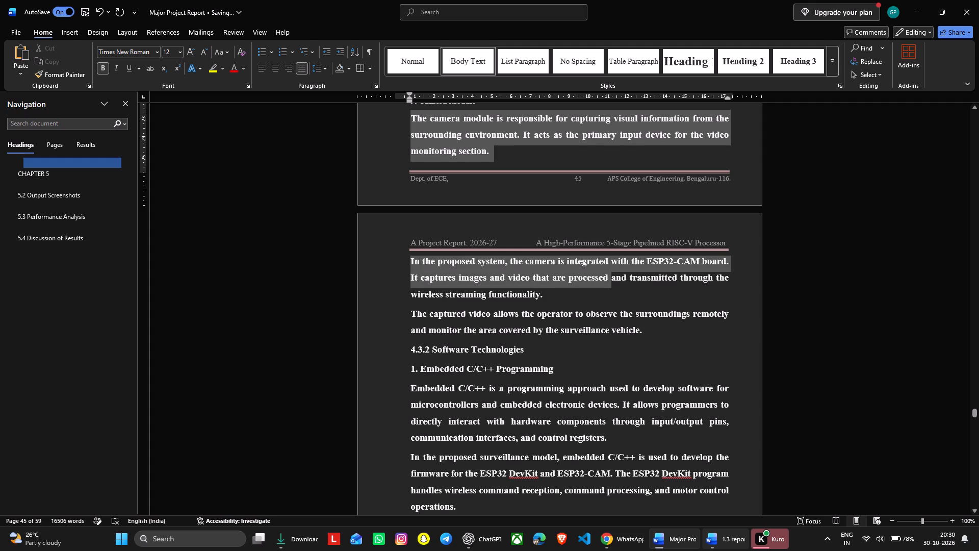
left_click_drag(602, 290, 605, 295)
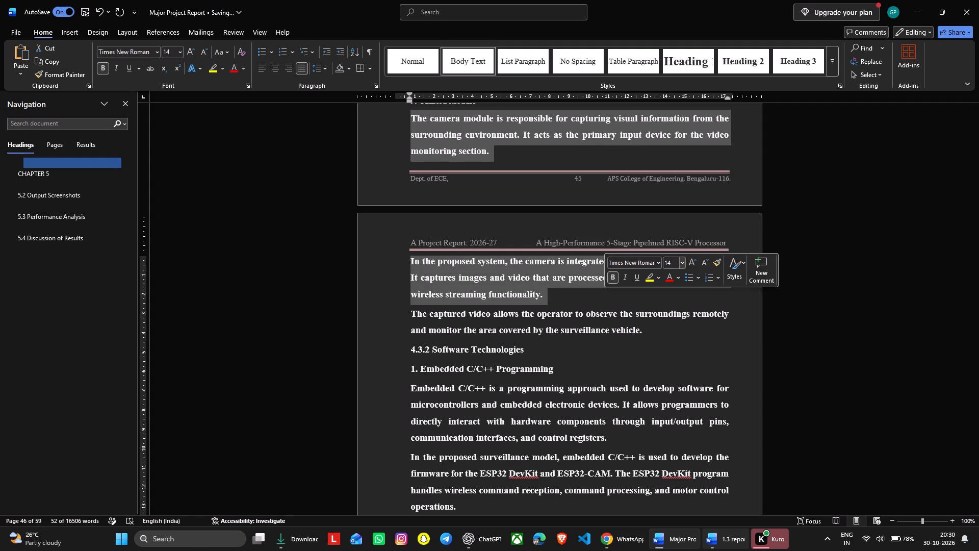
left_click(703, 262)
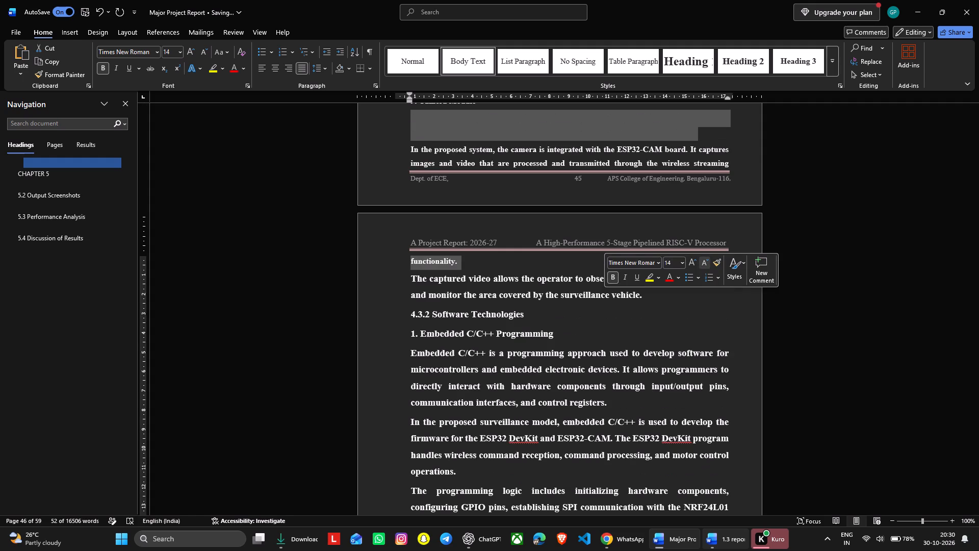
left_click(614, 279)
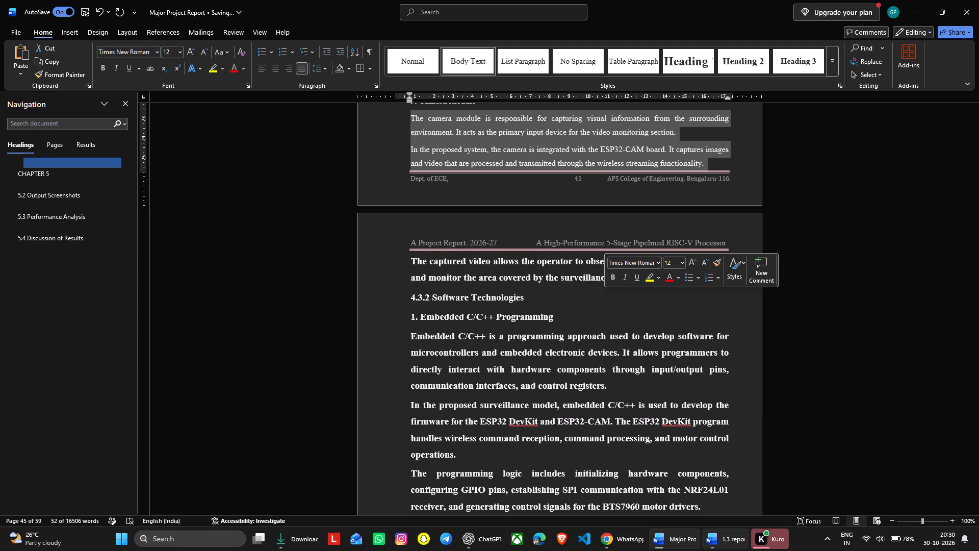
left_click(623, 306)
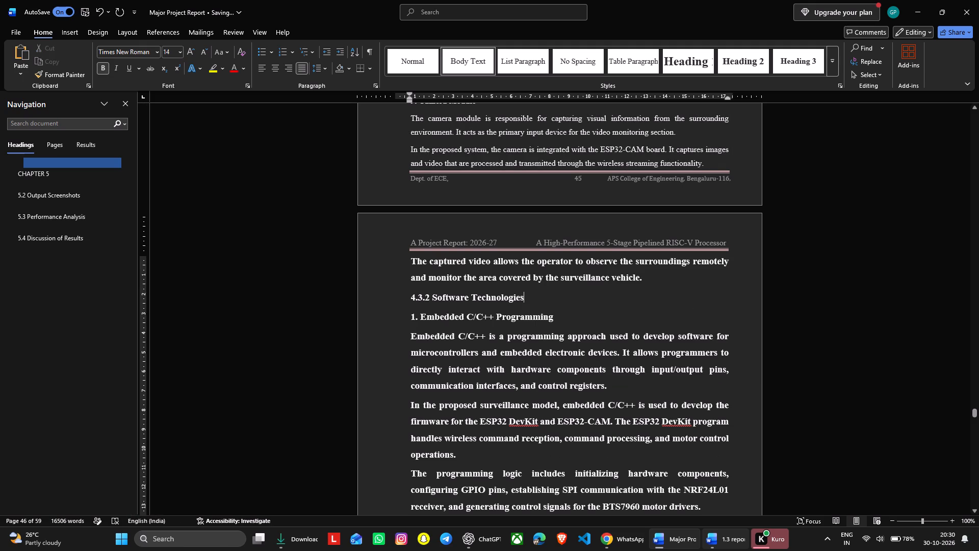
Format the last Camera Module paragraph, about the captured video, as 12 pt non-bold text.
scroll(495, 257, "down", 1)
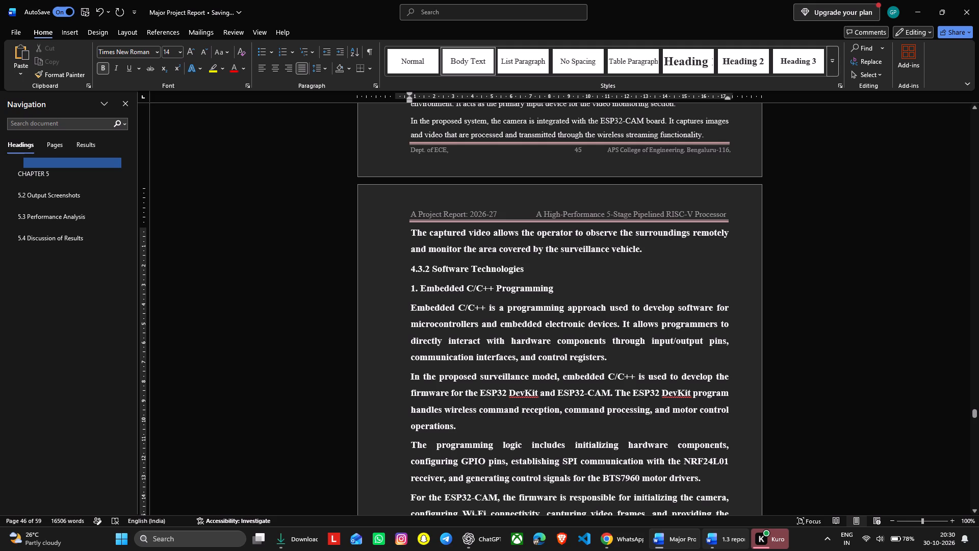
left_click_drag(643, 253, 611, 248)
left_click_drag(611, 248, 416, 230)
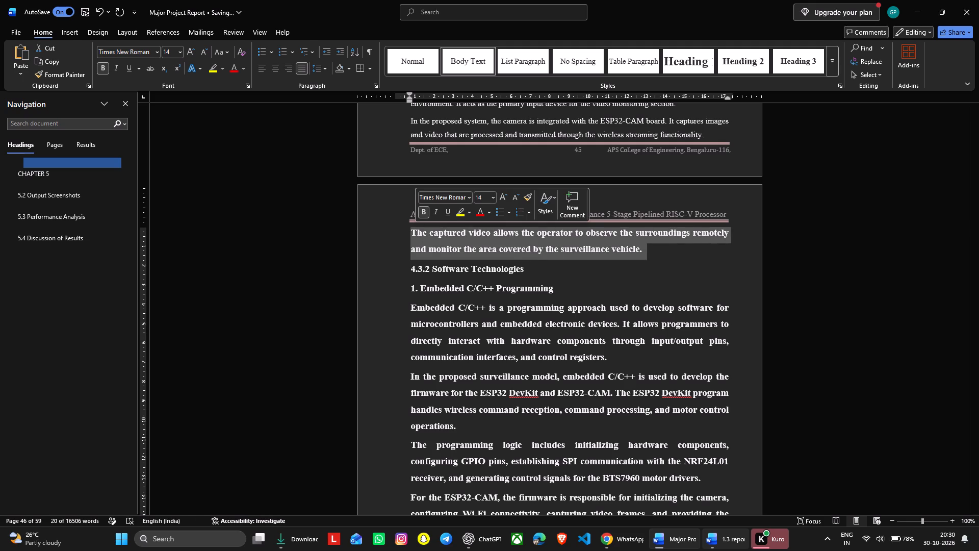
left_click(421, 213)
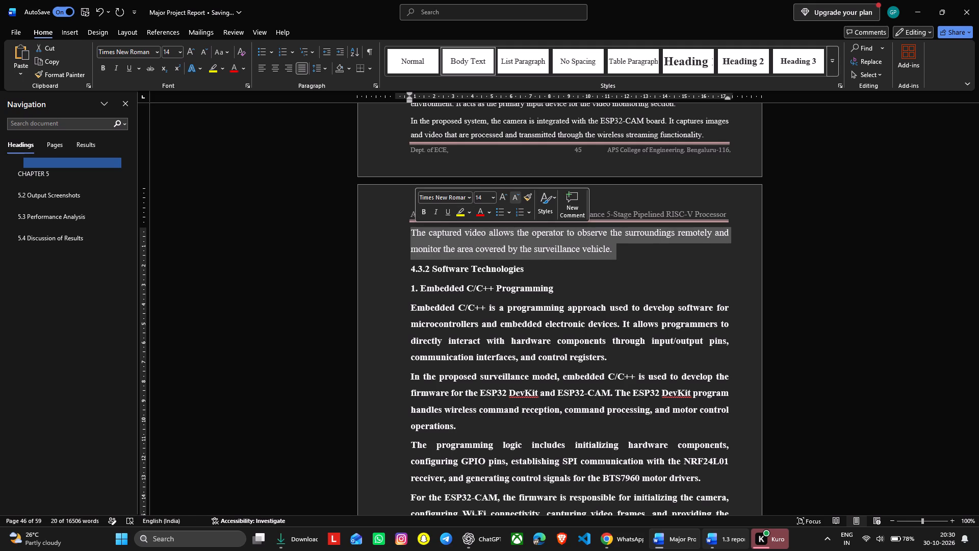
left_click(510, 194)
left_click(576, 261)
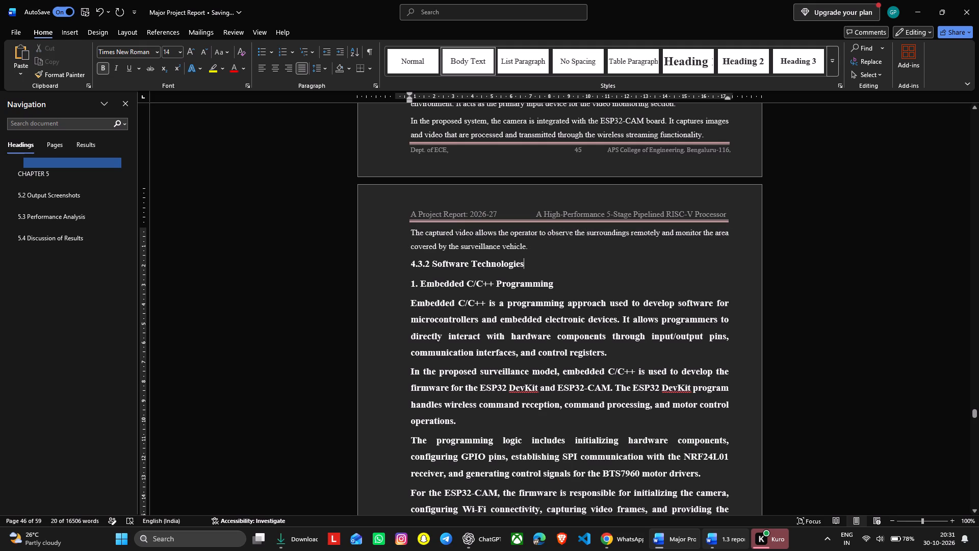
Set the 1. Embedded C/C++ Programming heading under 4.3.2 to 12 pt, keeping it bold.
scroll(560, 256, "down", 1)
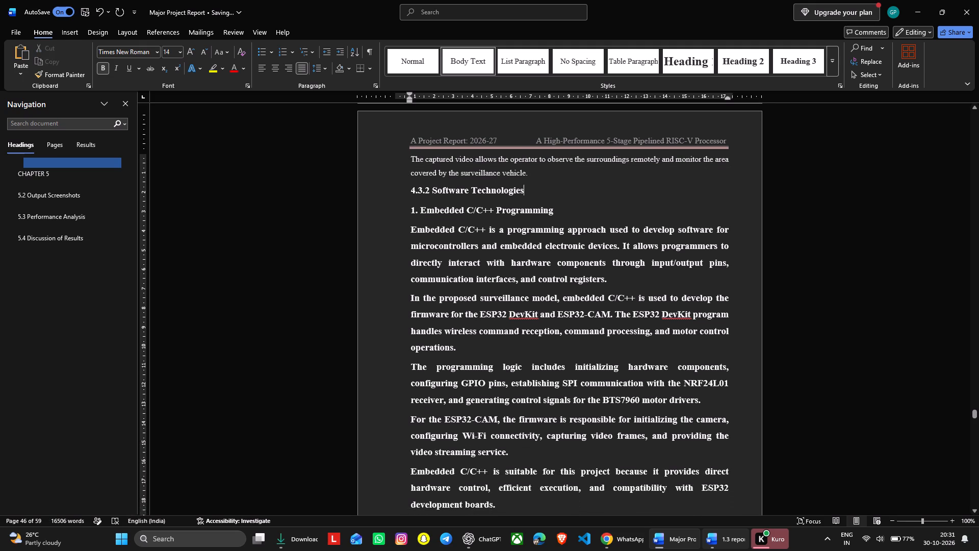
left_click_drag(525, 188, 401, 194)
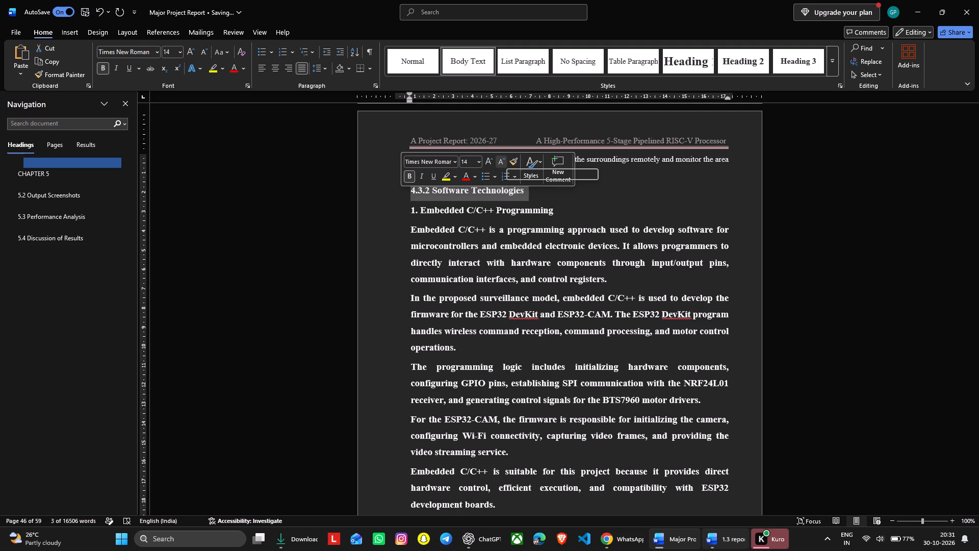
left_click(618, 194)
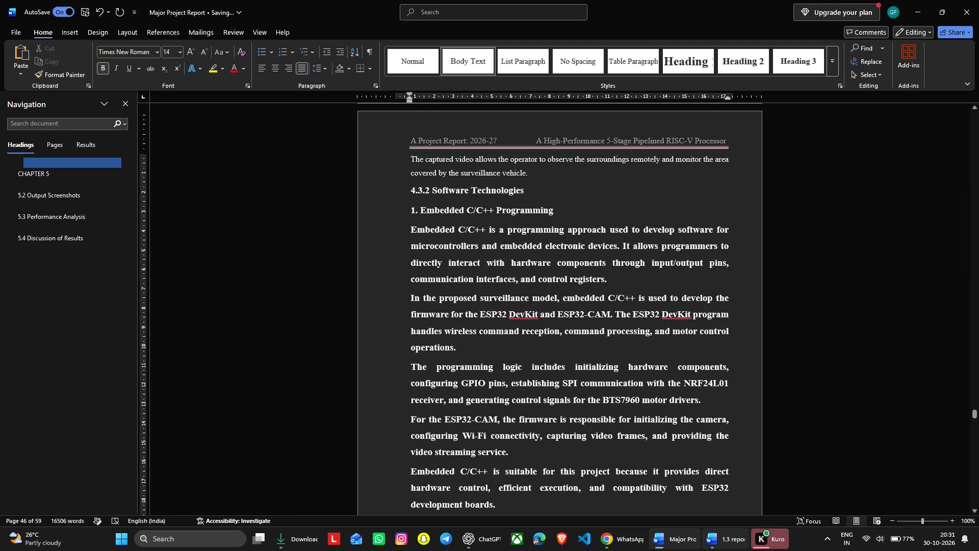
left_click_drag(557, 213, 409, 211)
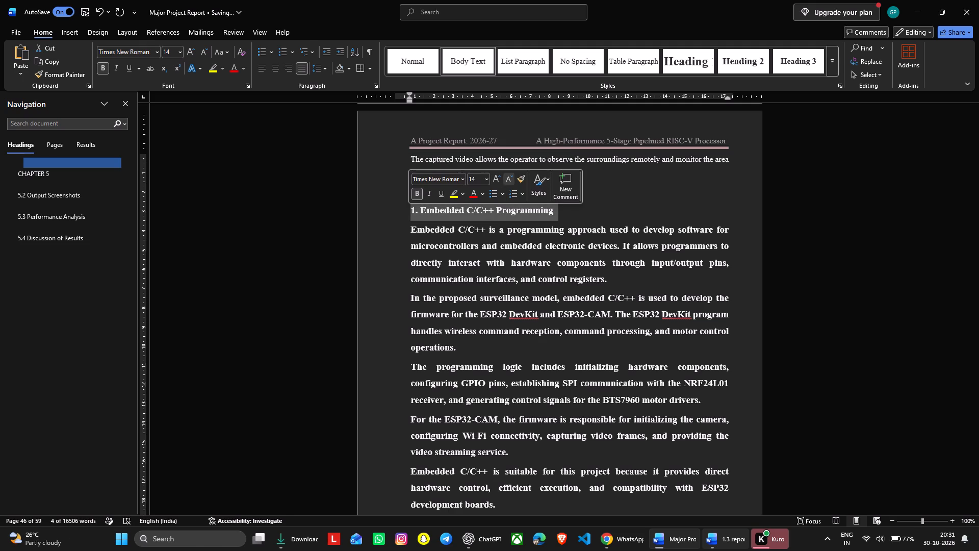
left_click(509, 177)
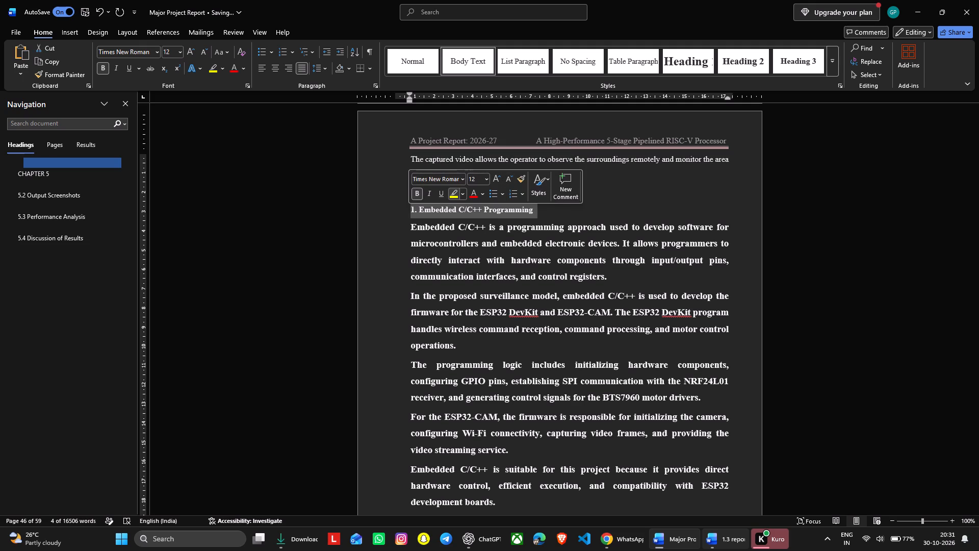
left_click(600, 226)
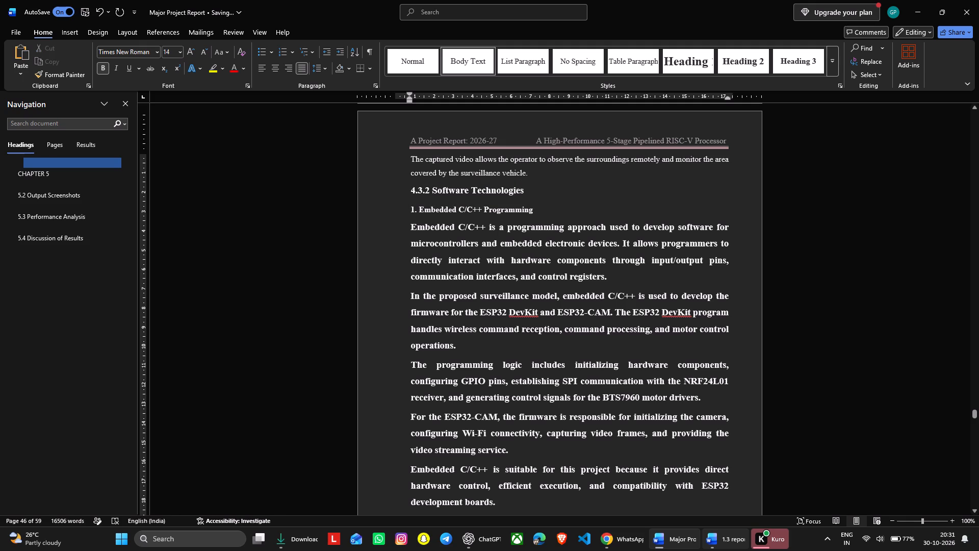
Format the five description paragraphs under 1. Embedded C/C++ Programming as 12 pt non-bold text.
left_click_drag(410, 224, 514, 340)
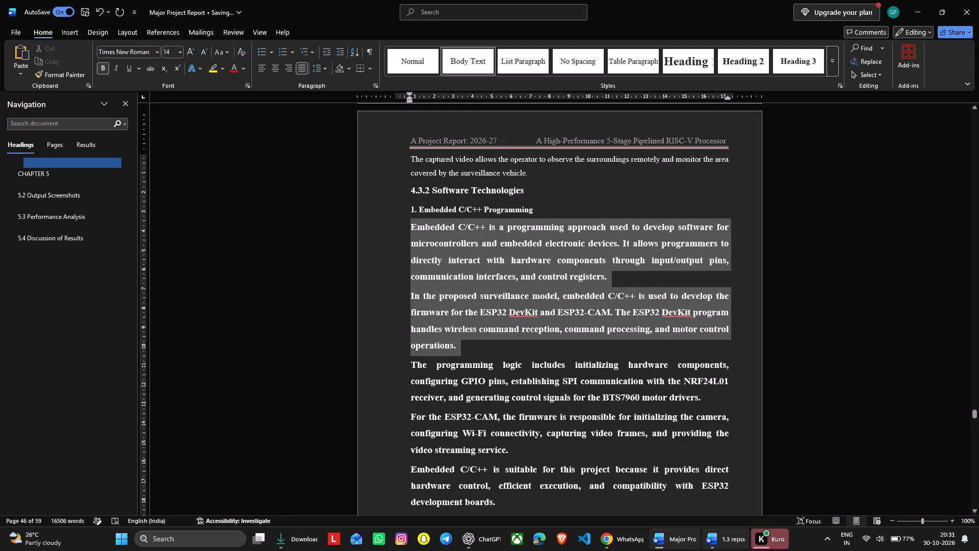
left_click_drag(514, 340, 553, 391)
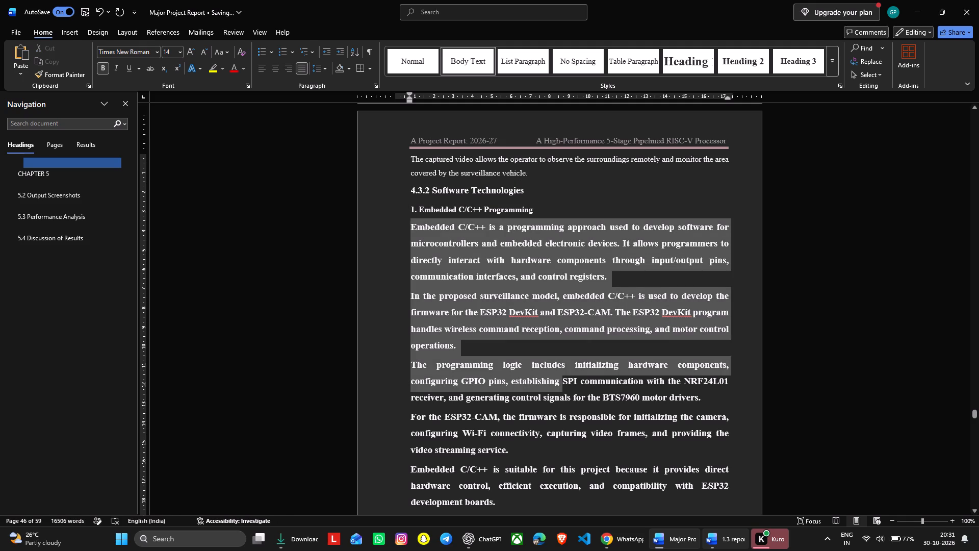
left_click_drag(553, 391, 580, 432)
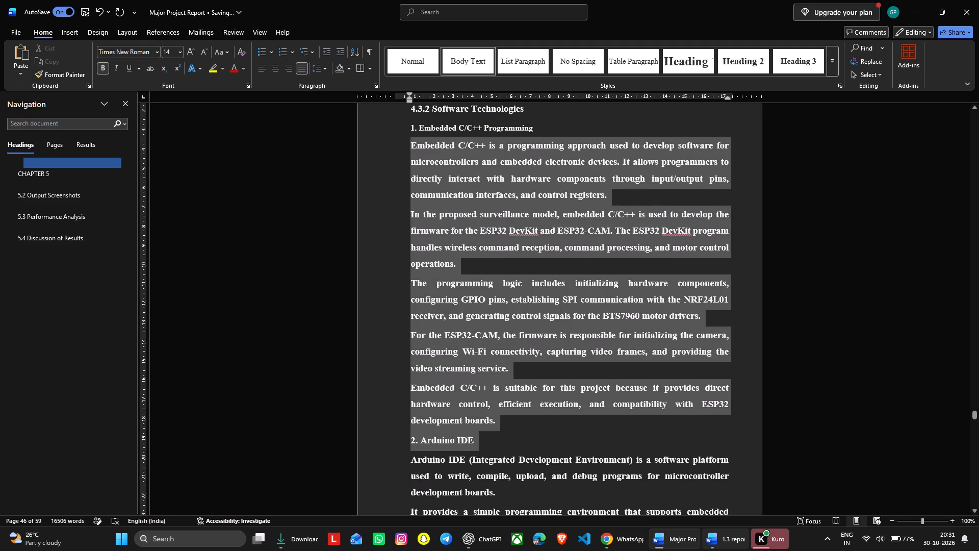
left_click_drag(580, 432, 575, 417)
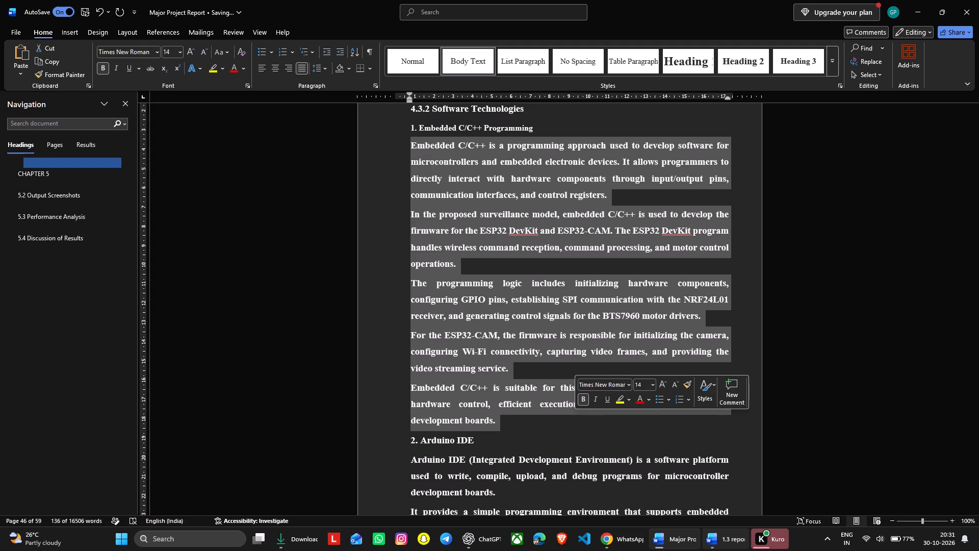
left_click(674, 384)
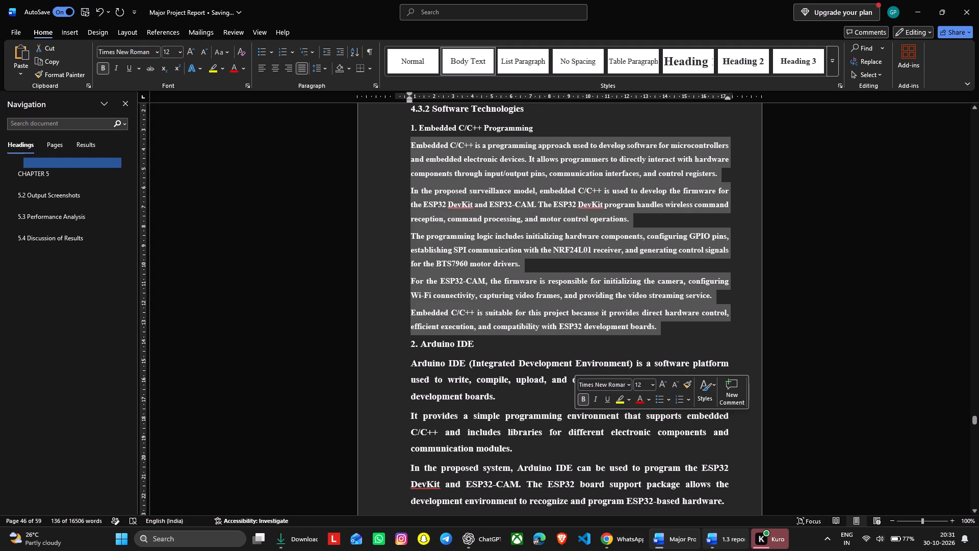
left_click(585, 399)
left_click(626, 342)
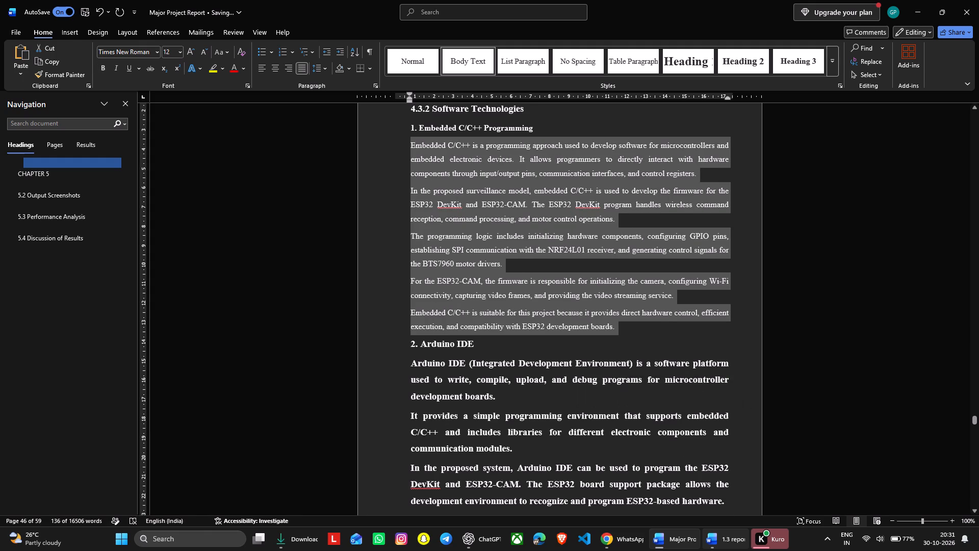
Set the 2. Arduino IDE heading to 12 pt, keeping it bold.
scroll(626, 342, "down", 1)
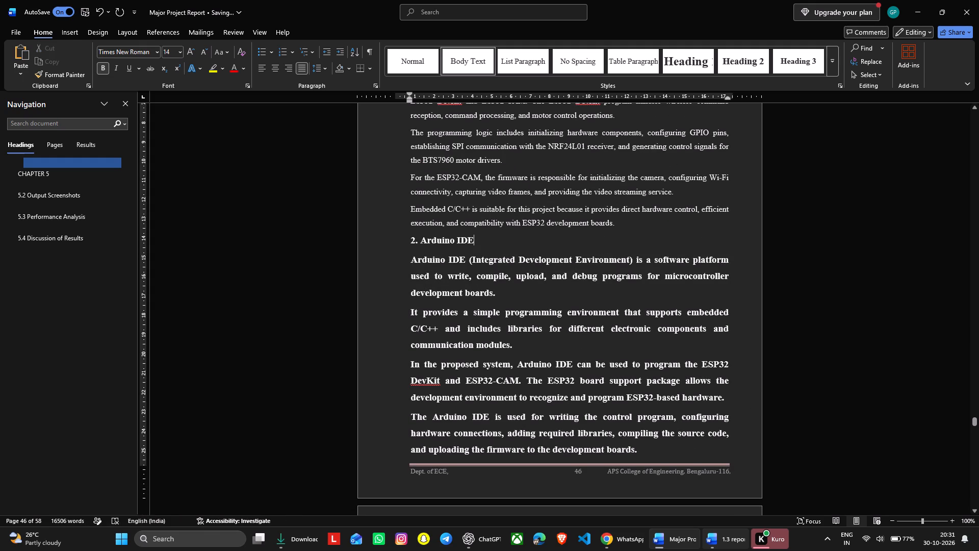
left_click_drag(478, 245, 397, 241)
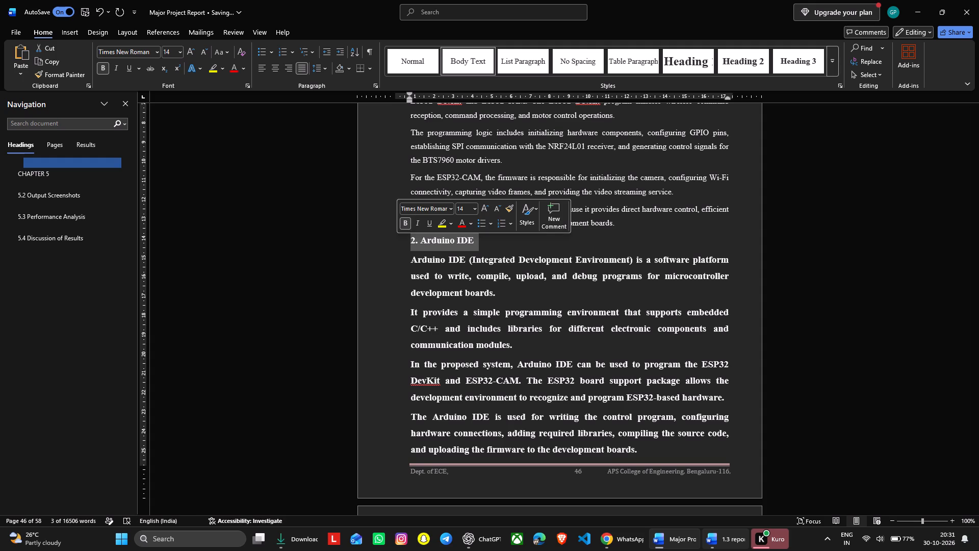
left_click(501, 207)
left_click_drag(619, 219, 403, 274)
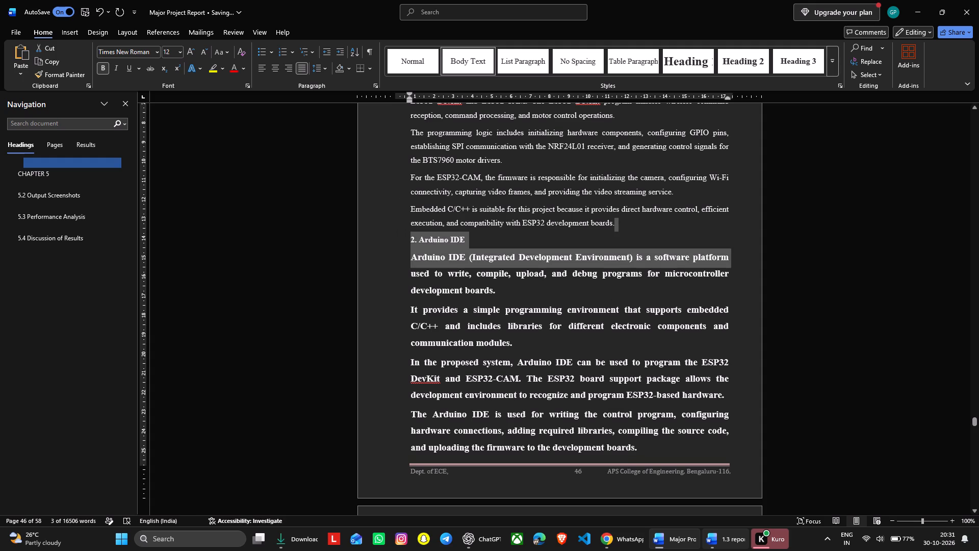
left_click_drag(403, 274, 460, 265)
left_click(460, 265)
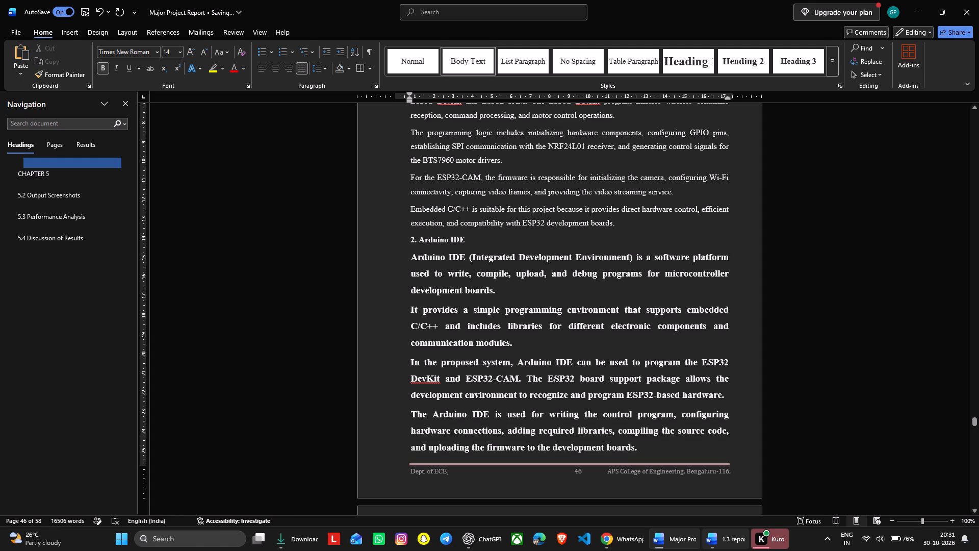
Format the five description paragraphs under 2. Arduino IDE as 12 pt non-bold text.
left_click_drag(413, 256, 585, 479)
scroll(518, 377, "up", 1)
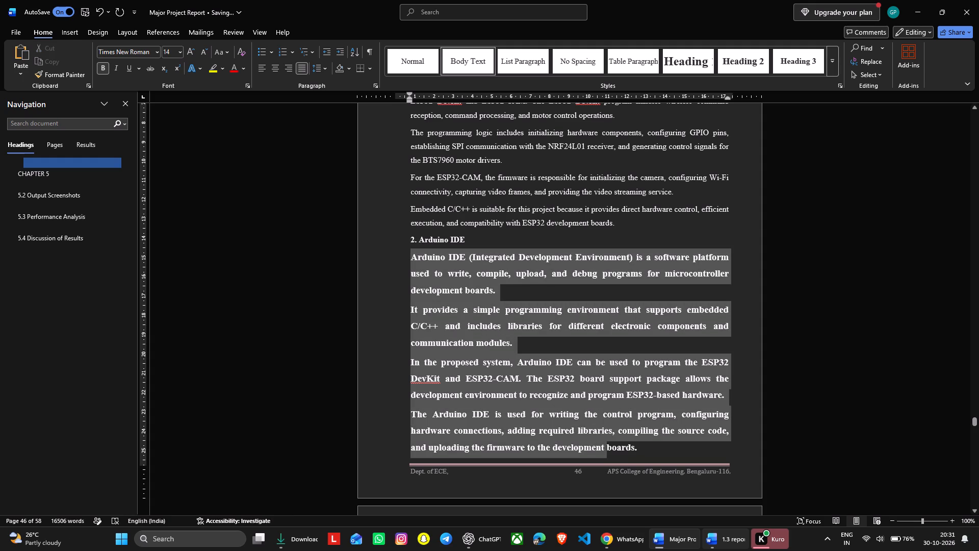
left_click_drag(585, 479, 628, 438)
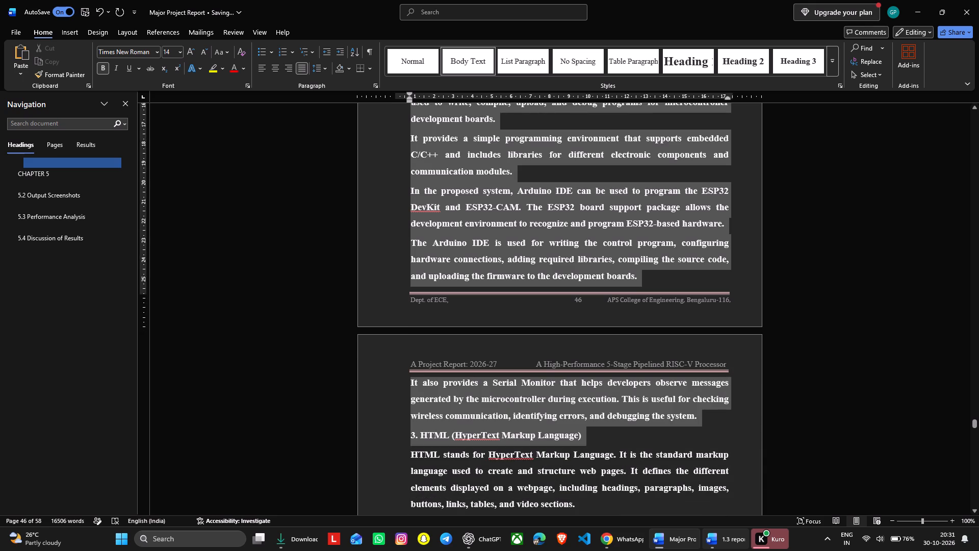
left_click_drag(628, 438, 709, 413)
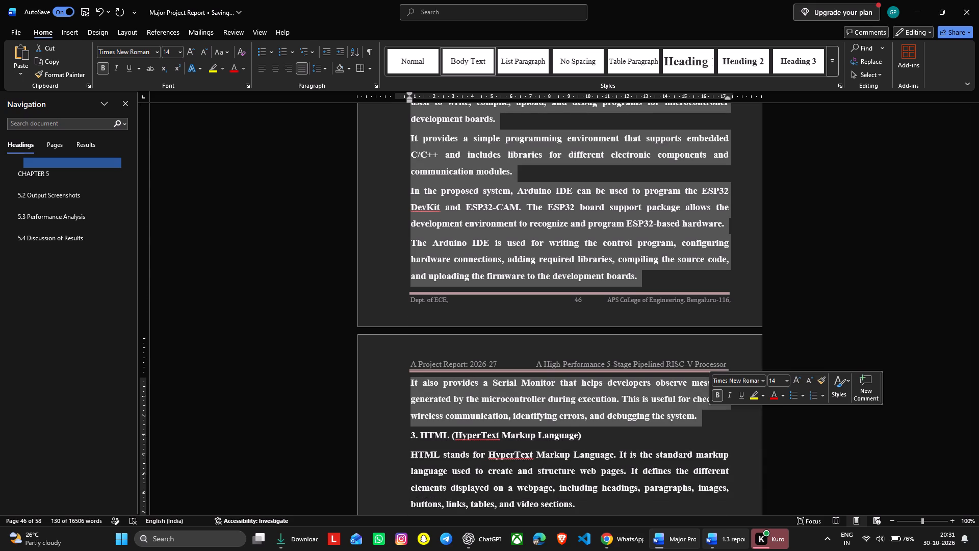
left_click(717, 393)
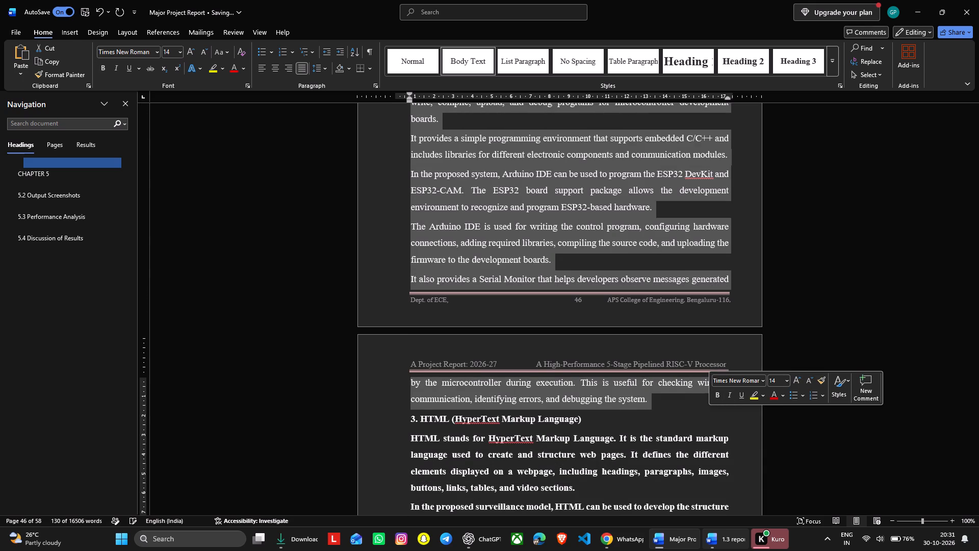
left_click(809, 381)
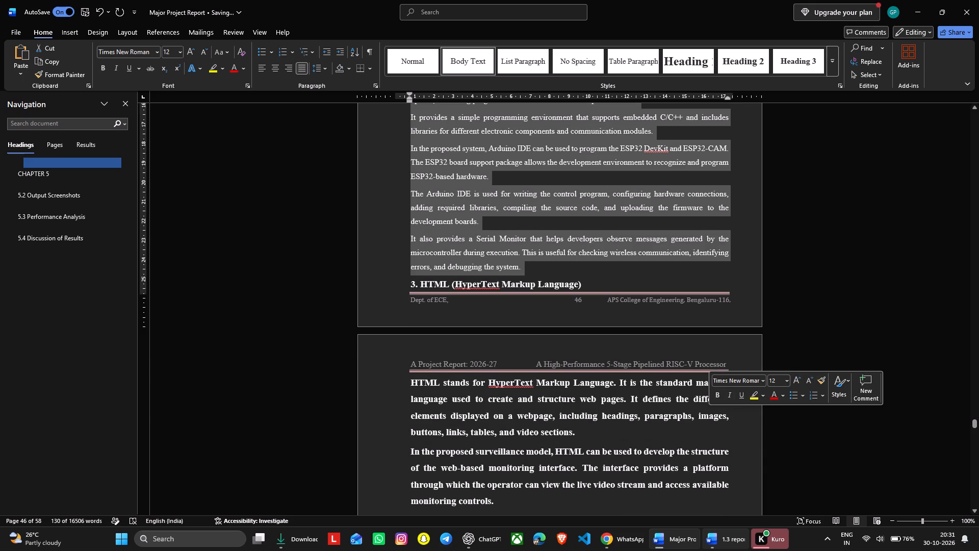
Set the 3. HTML (HyperText Markup Language) heading to 12 pt, keeping it bold.
left_click_drag(586, 285, 407, 284)
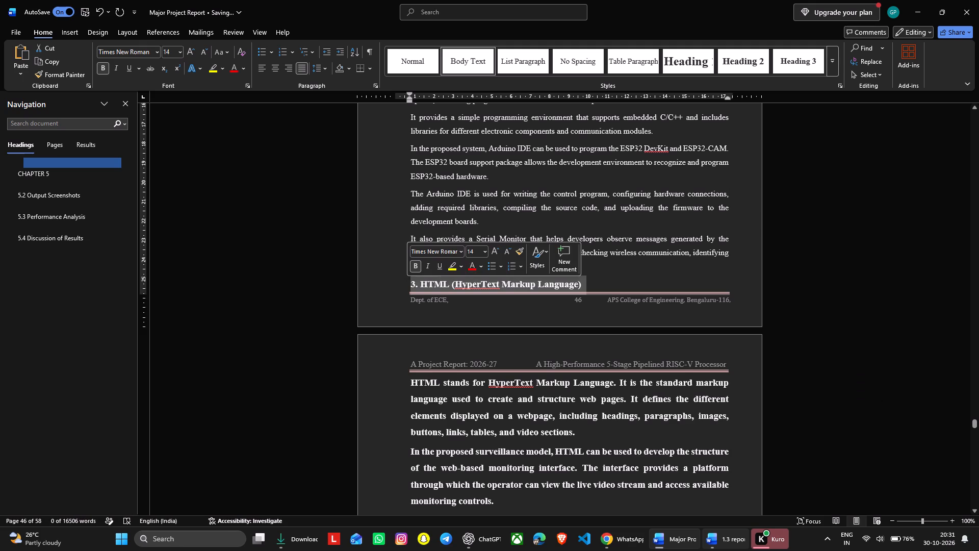
left_click(507, 254)
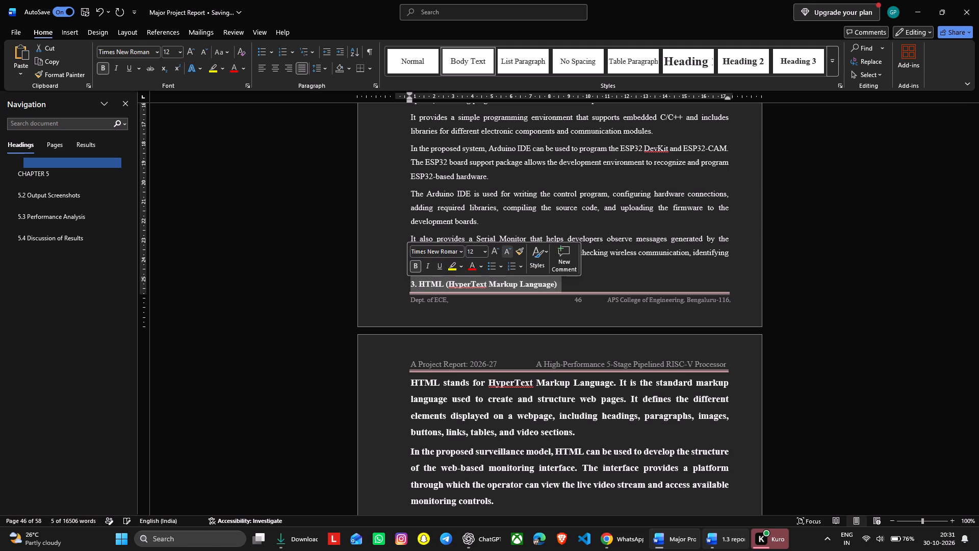
left_click(594, 280)
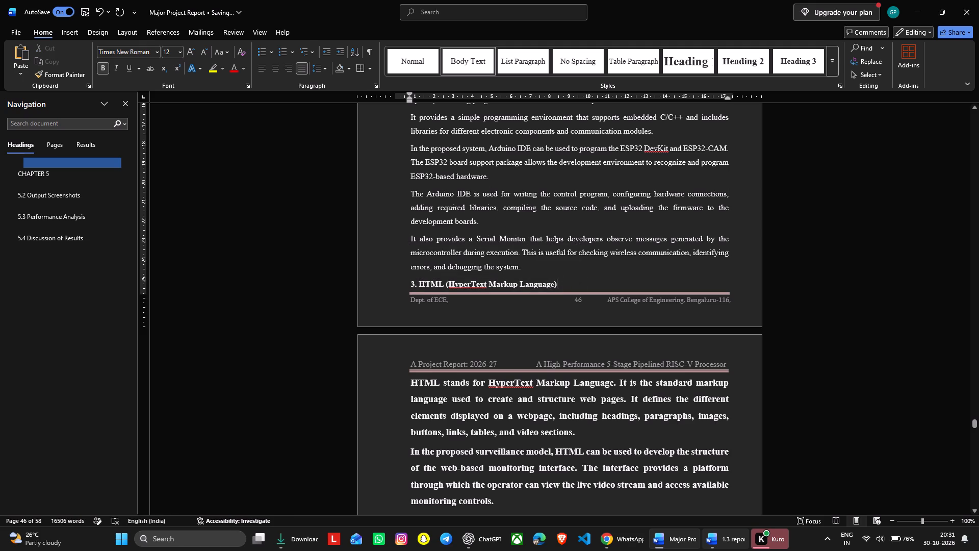
Insert an empty line after the last Arduino IDE paragraph to move the 3. HTML heading onto the next page.
left_click(538, 269)
key("Return")
Format the five description paragraphs under 3. HTML (HyperText Markup Language) as 12 pt non-bold text.
scroll(538, 269, "down", 1)
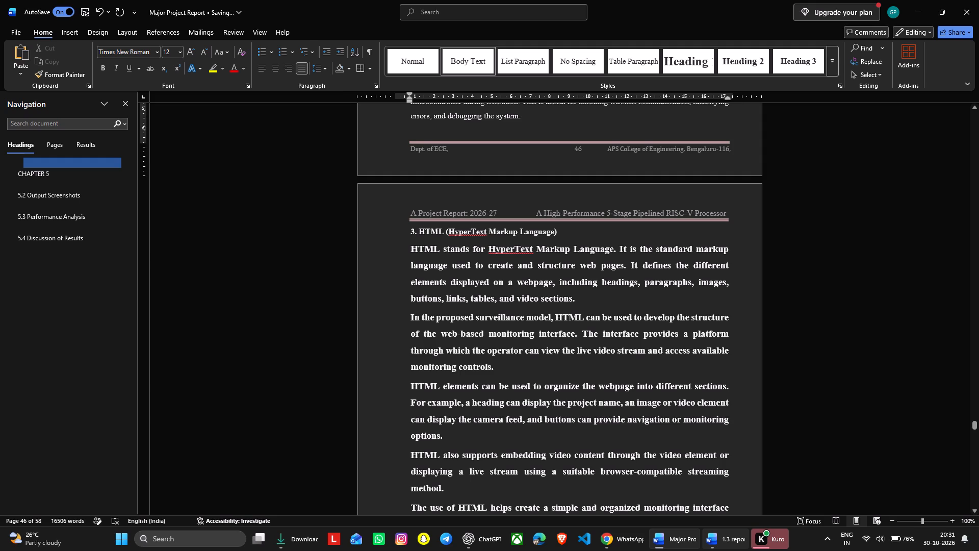
left_click_drag(407, 247, 550, 357)
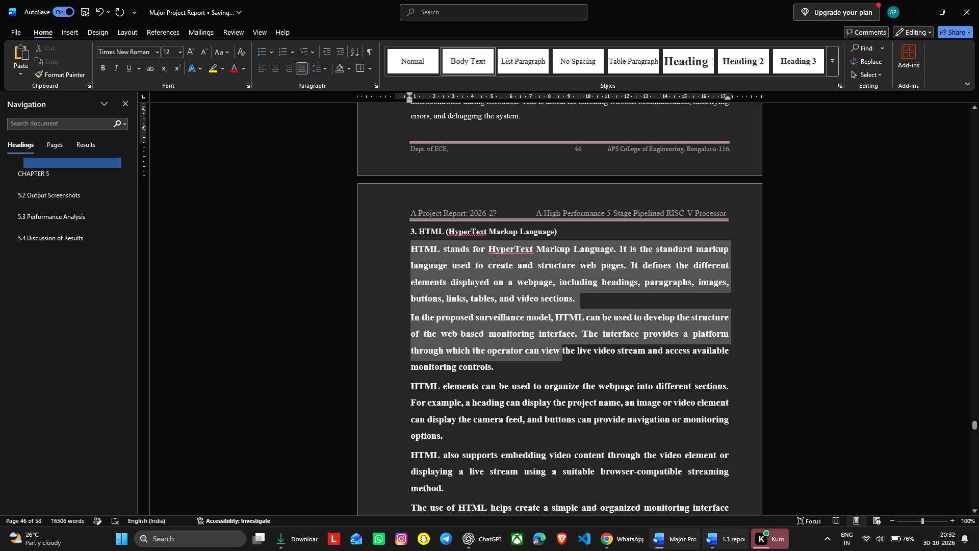
left_click_drag(550, 357, 693, 532)
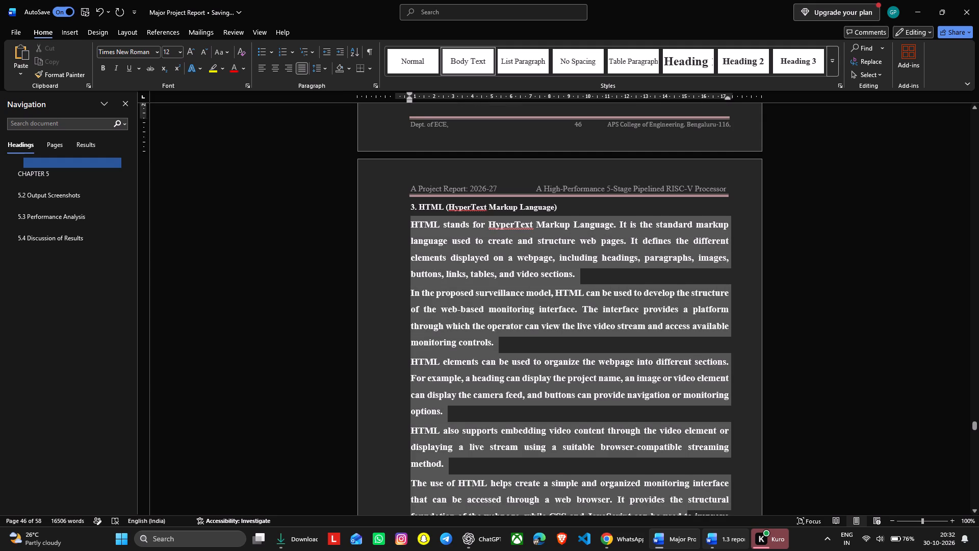
left_click_drag(693, 532, 625, 292)
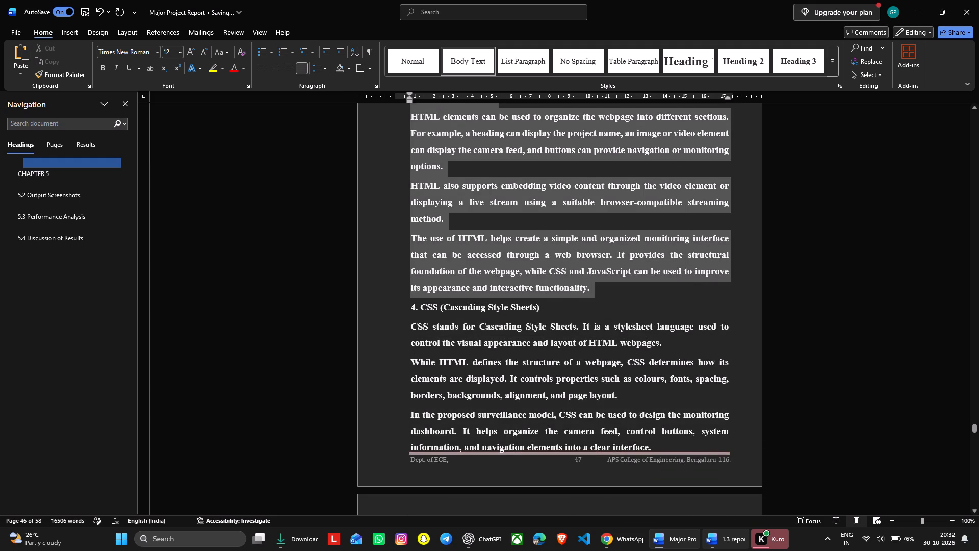
left_click_drag(625, 292, 624, 294)
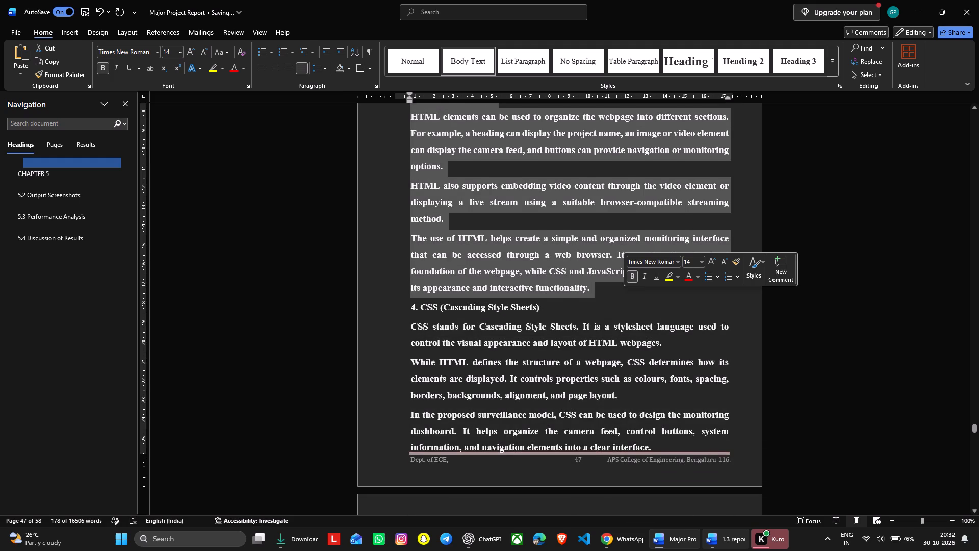